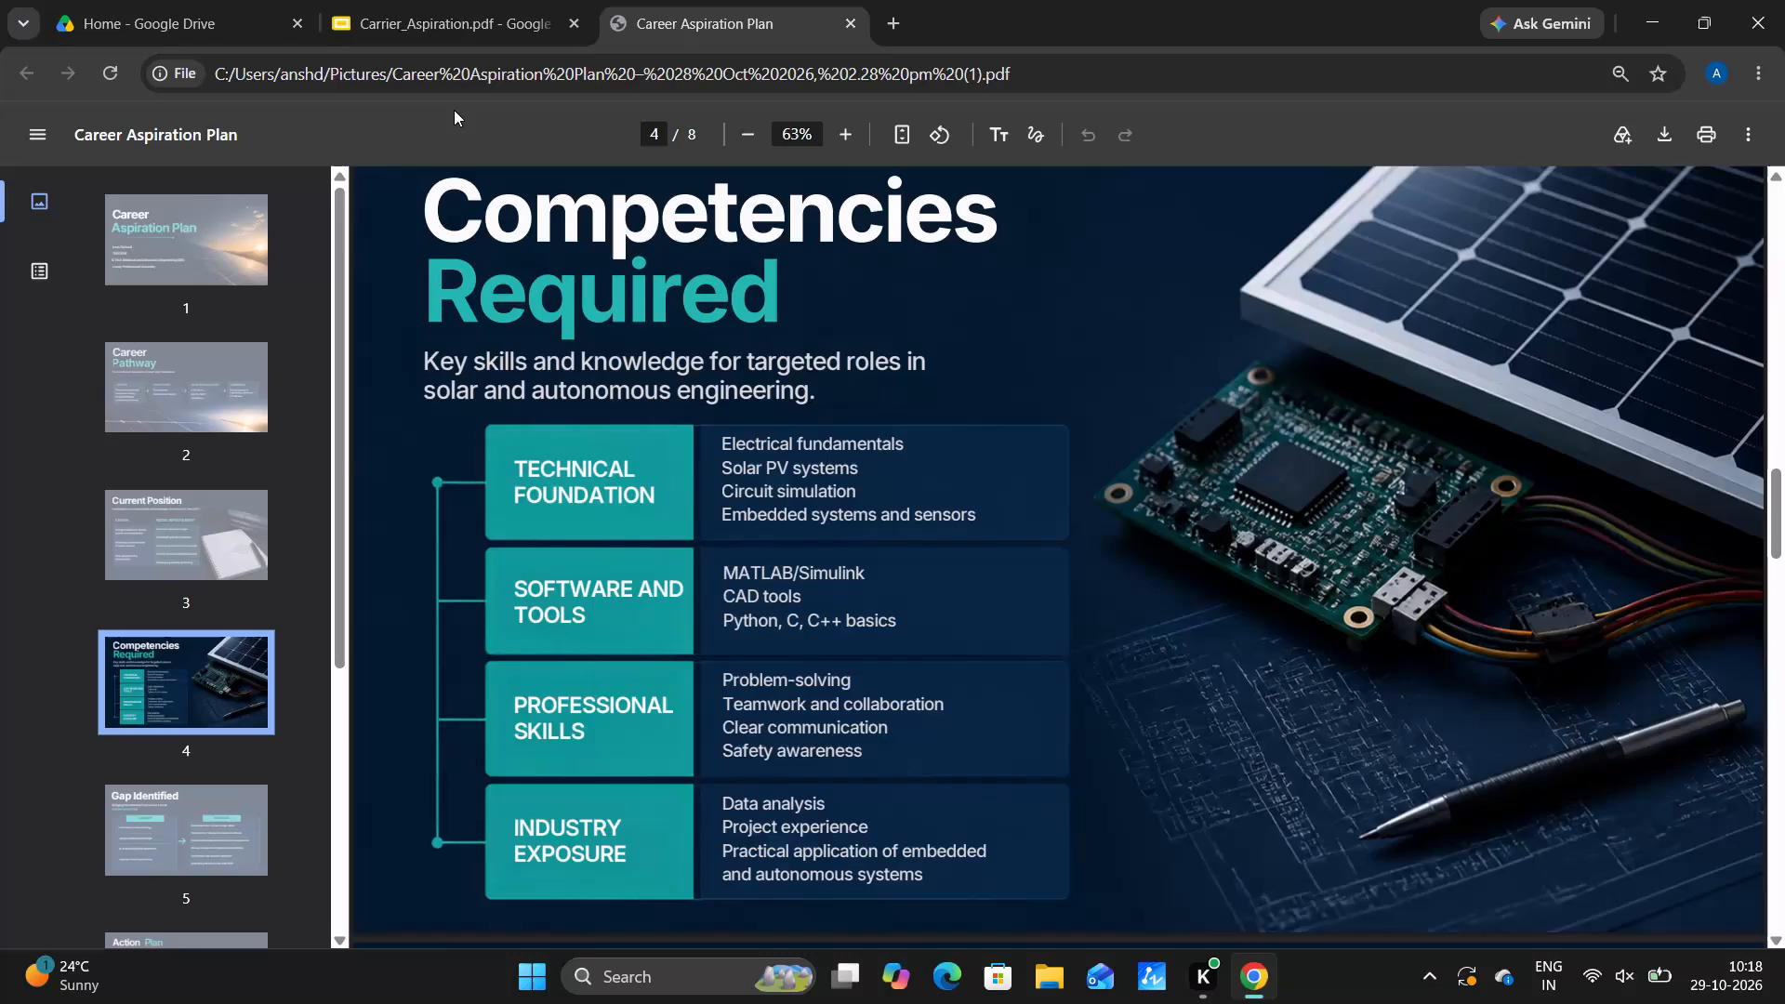
Switch to the Carrier_Aspiration.pdf presentation and set the text size of slide 4's first label box to 15.
click(423, 0)
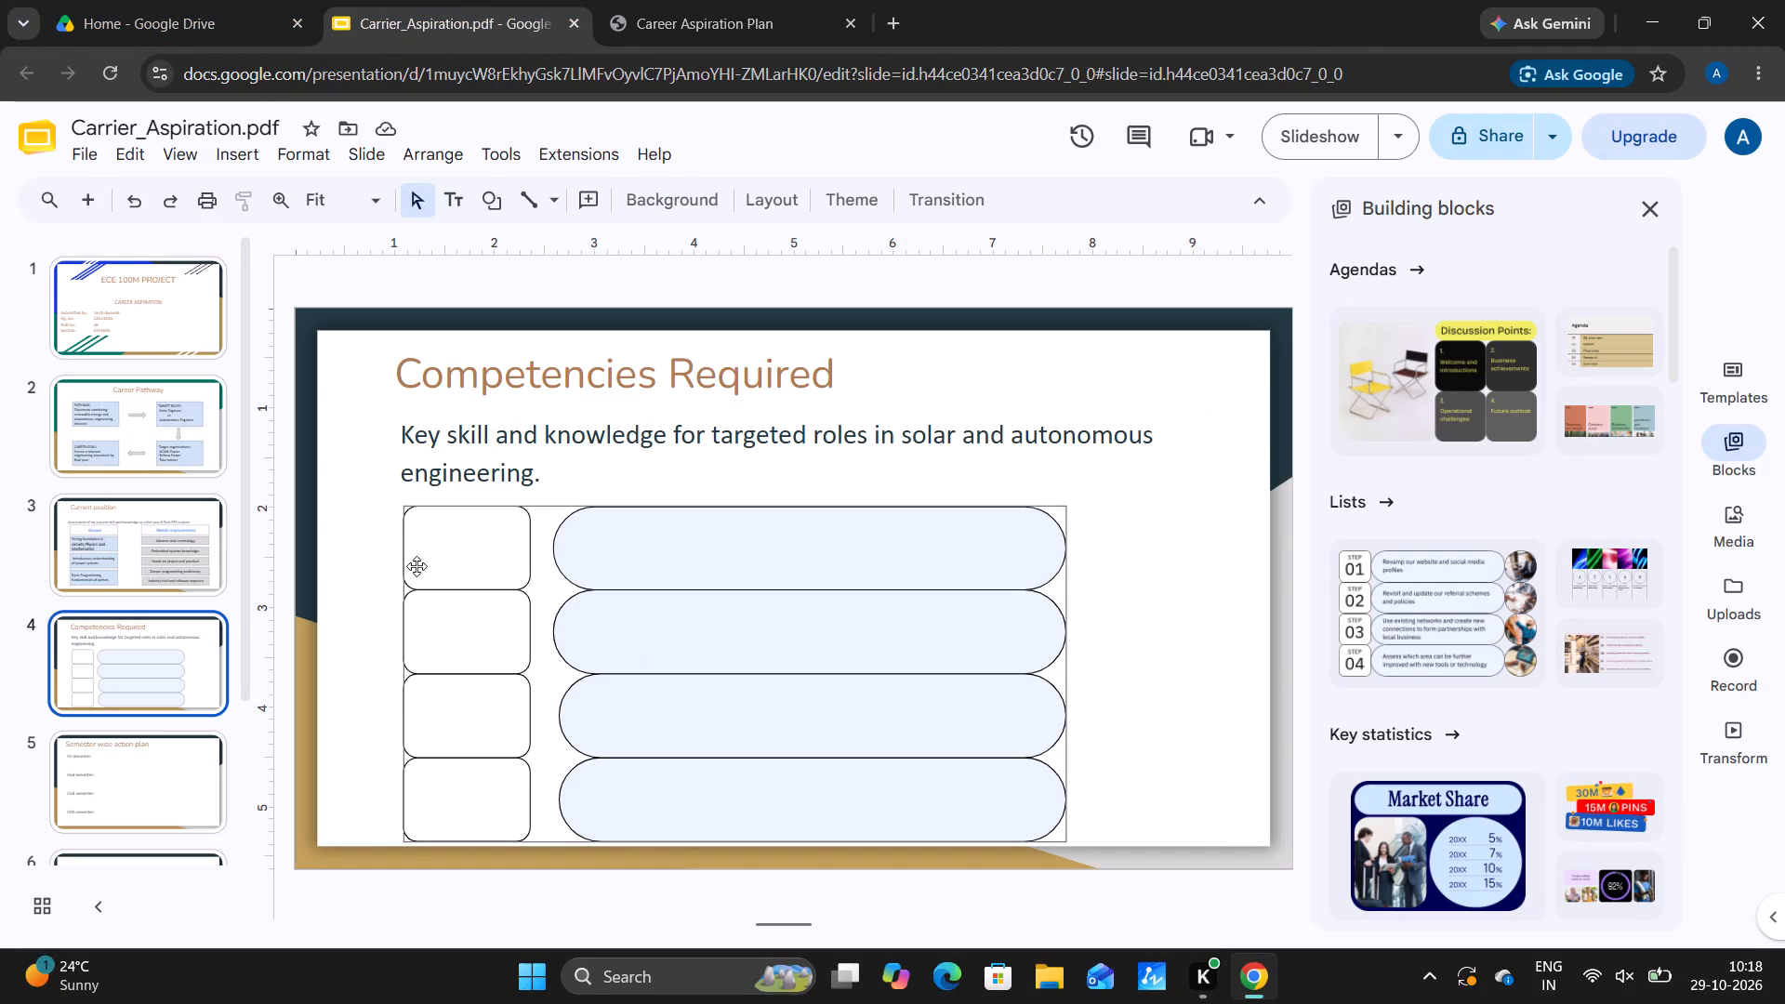
click(434, 554)
click(434, 554)
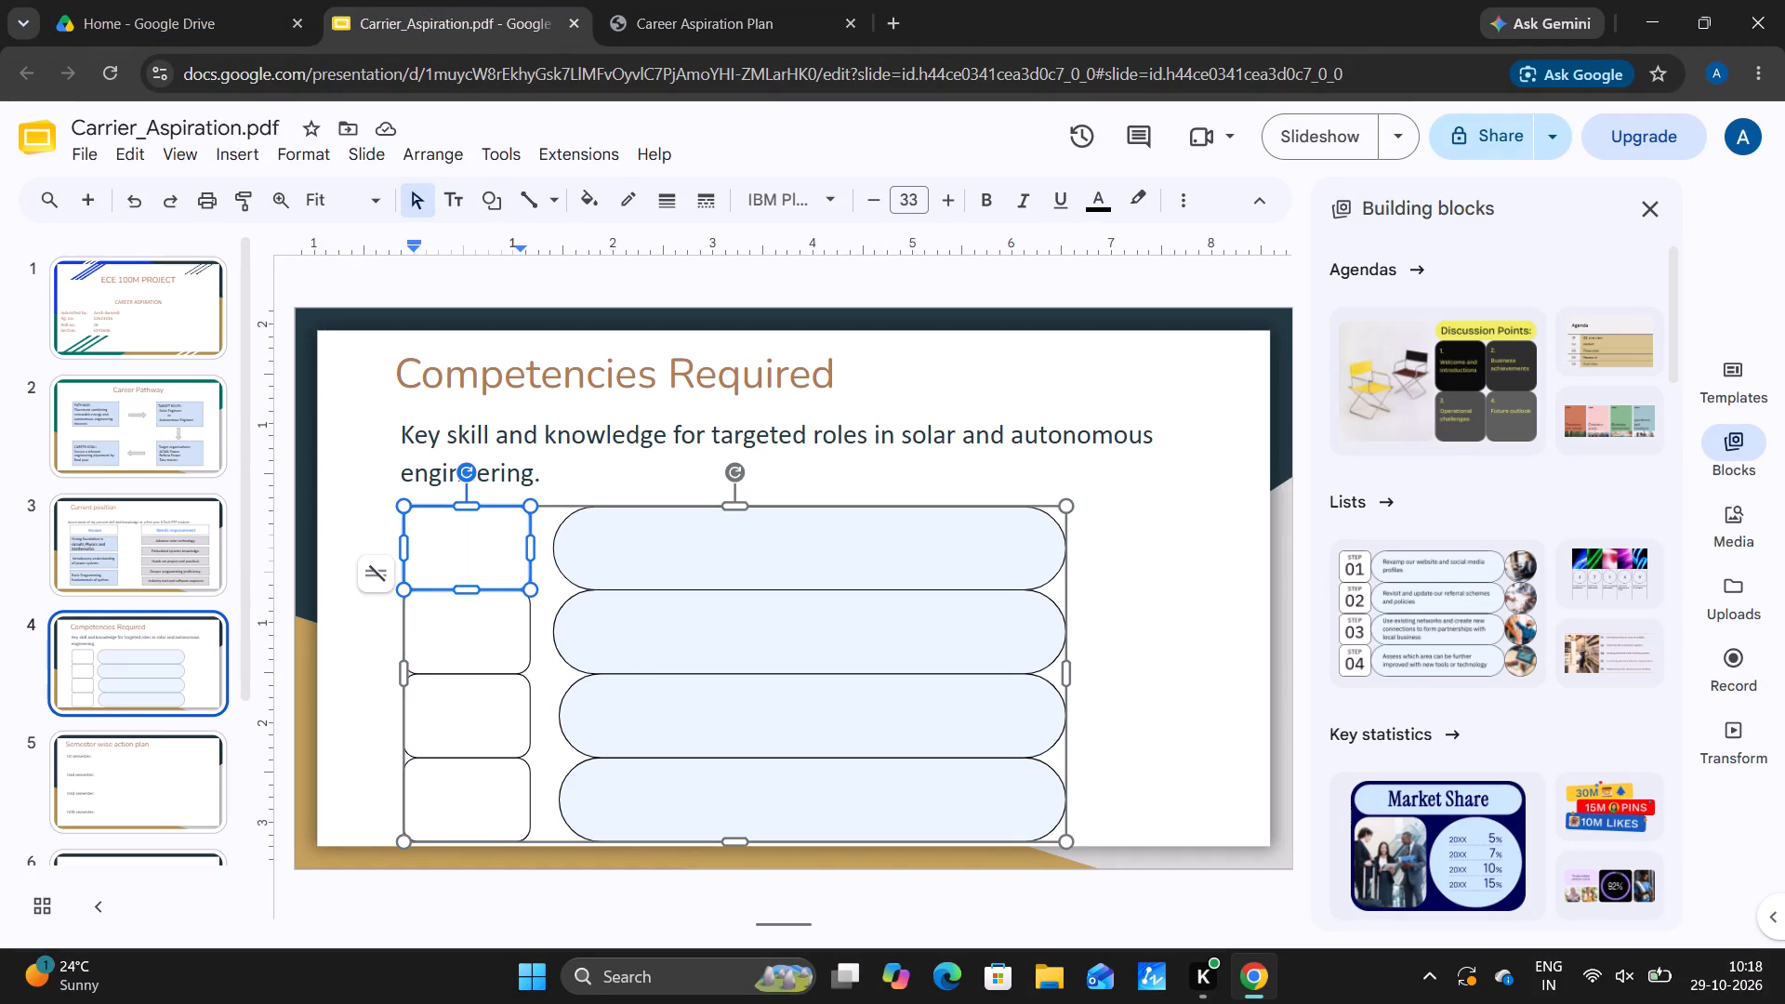
key(t)
key(BackSpace)
triple_click(879, 212)
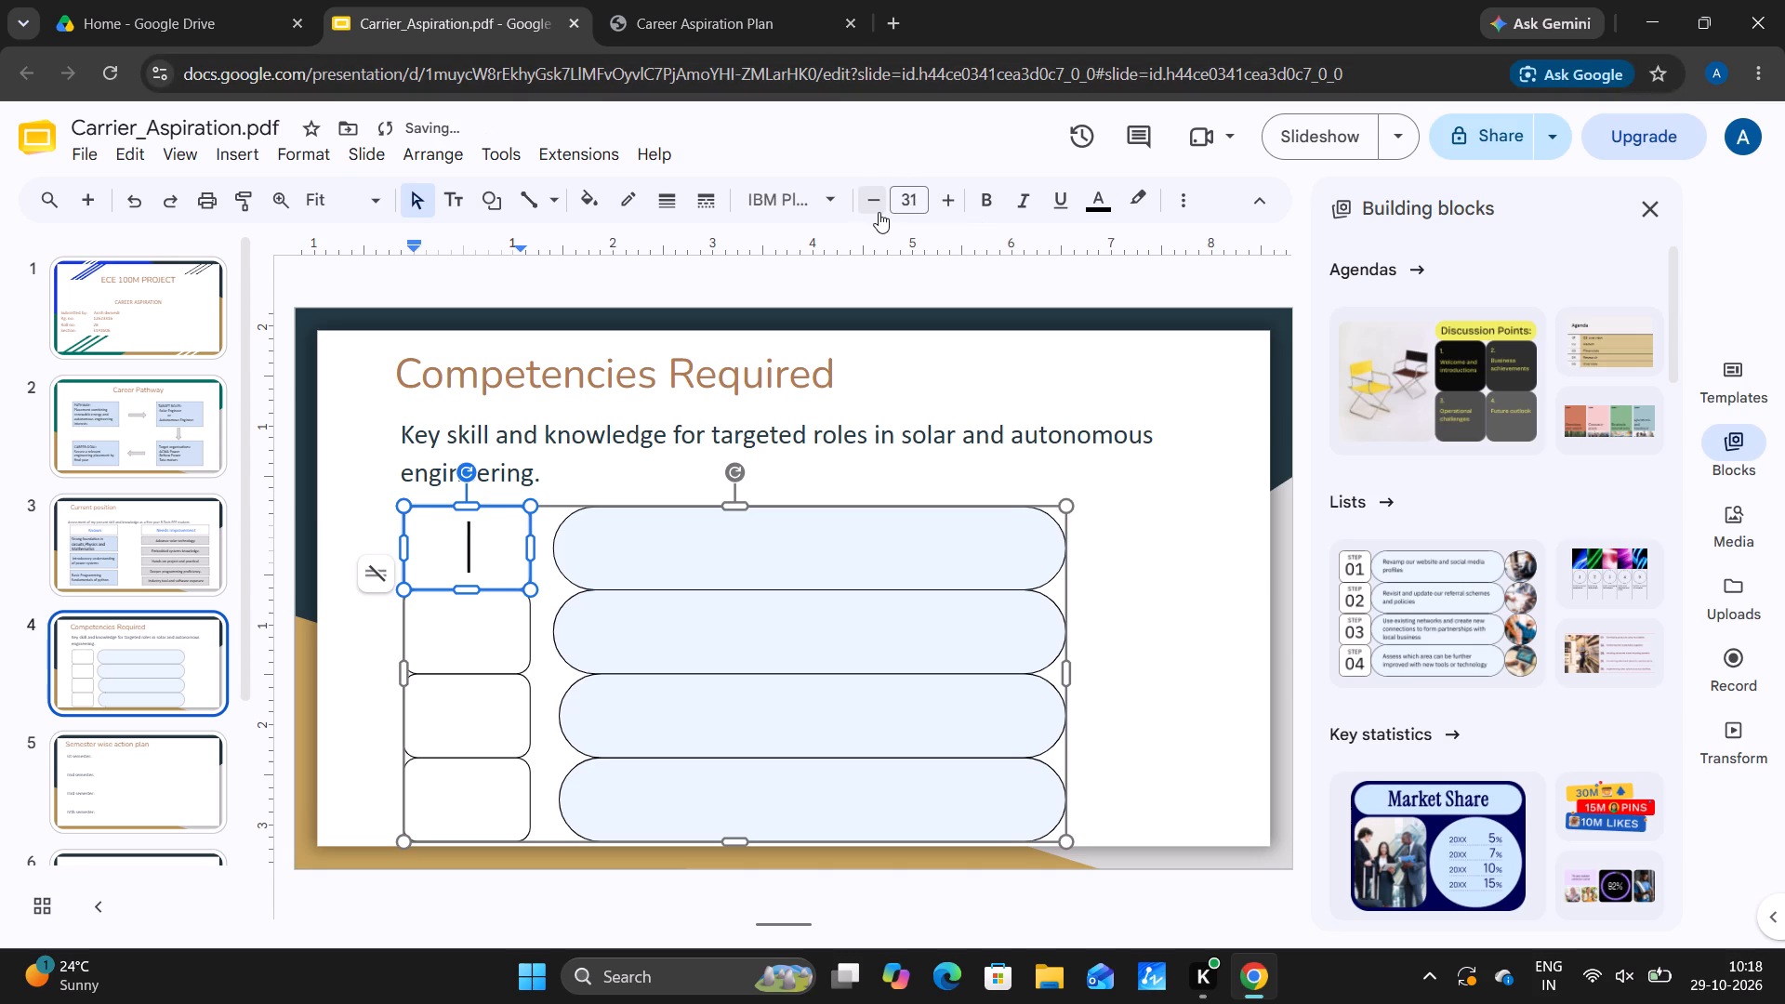
triple_click(879, 212)
triple_click(879, 212)
triple_click(879, 212)
triple_click(879, 212)
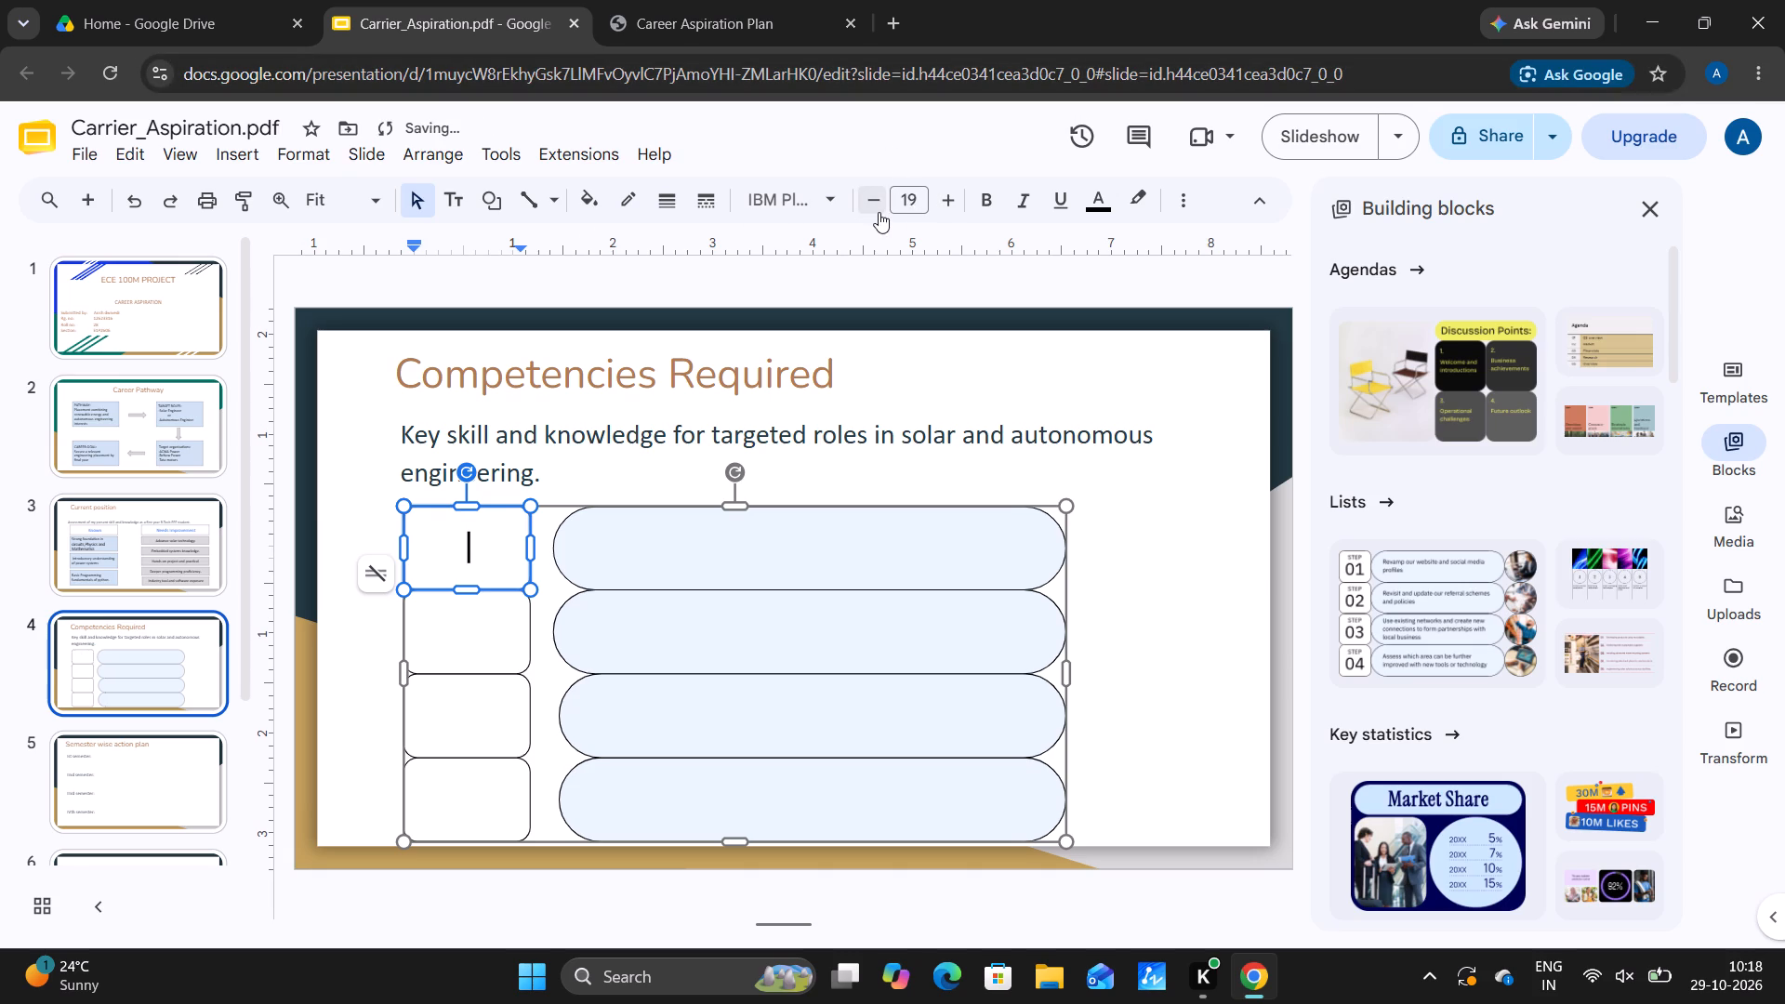
click(879, 212)
click(879, 212)
click(879, 212)
Enter "Technical" in the first label box and start a new line below it.
key(t)
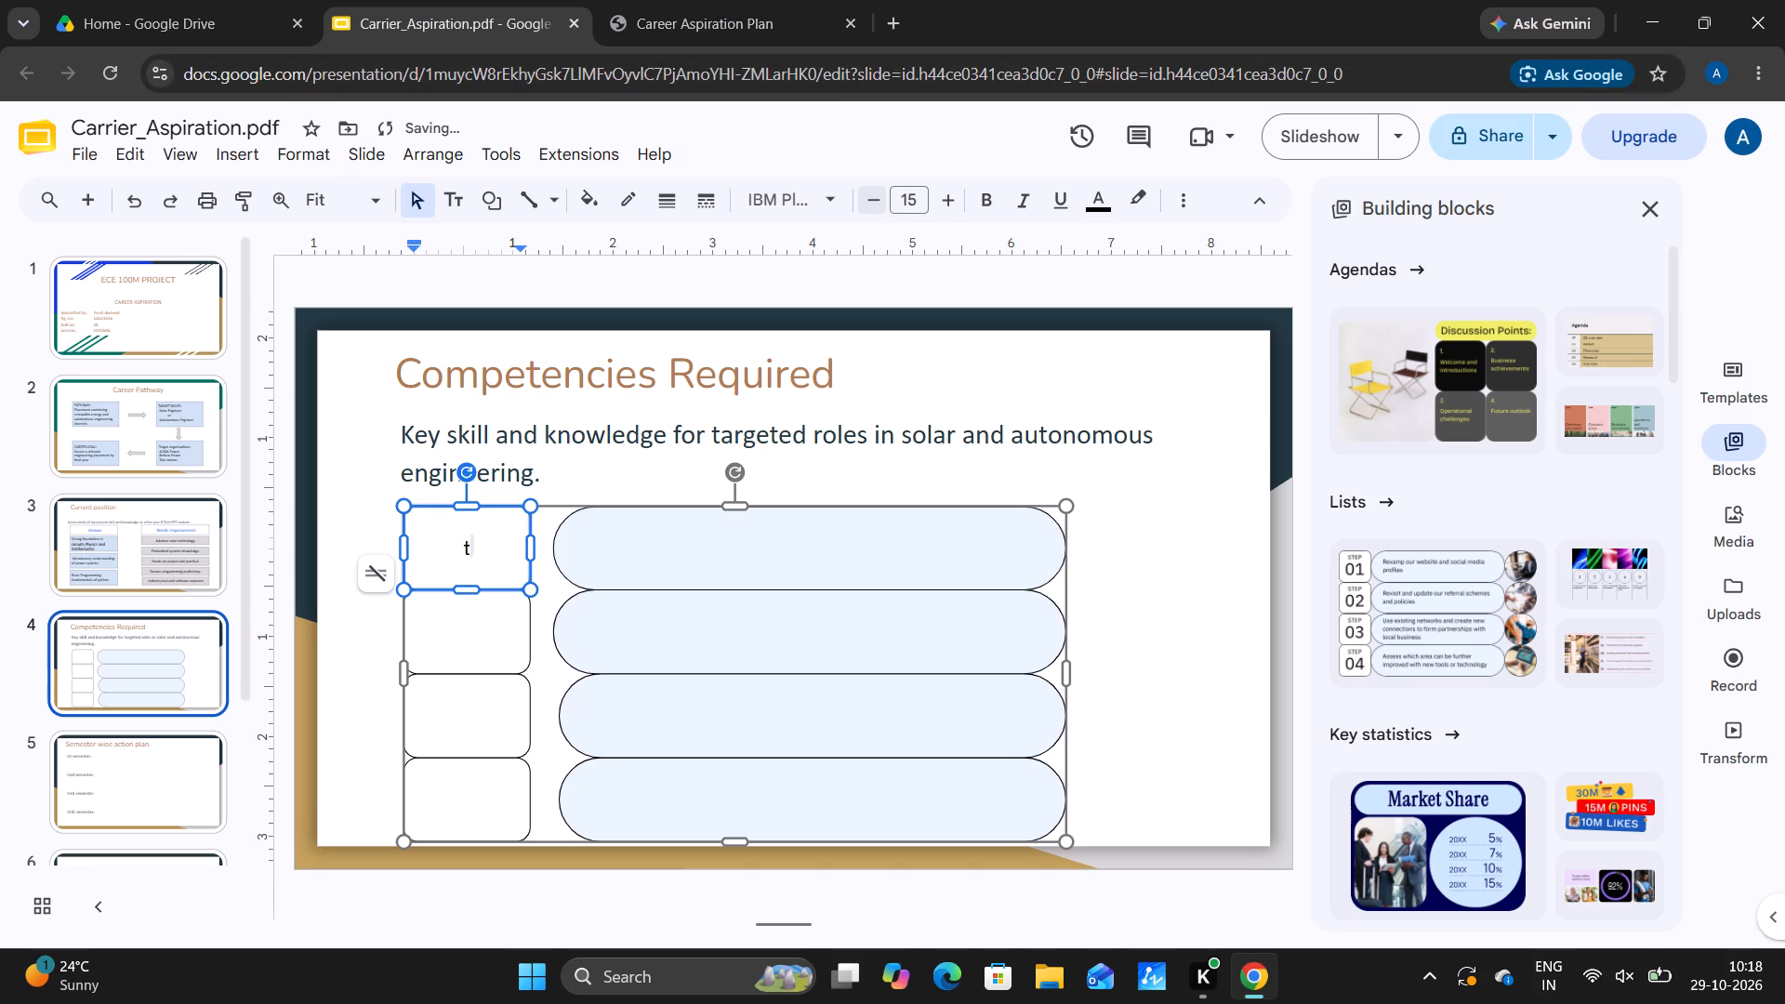
key(BackSpace)
text(ech)
text(ni)
text(cal)
key(space)
key(Return)
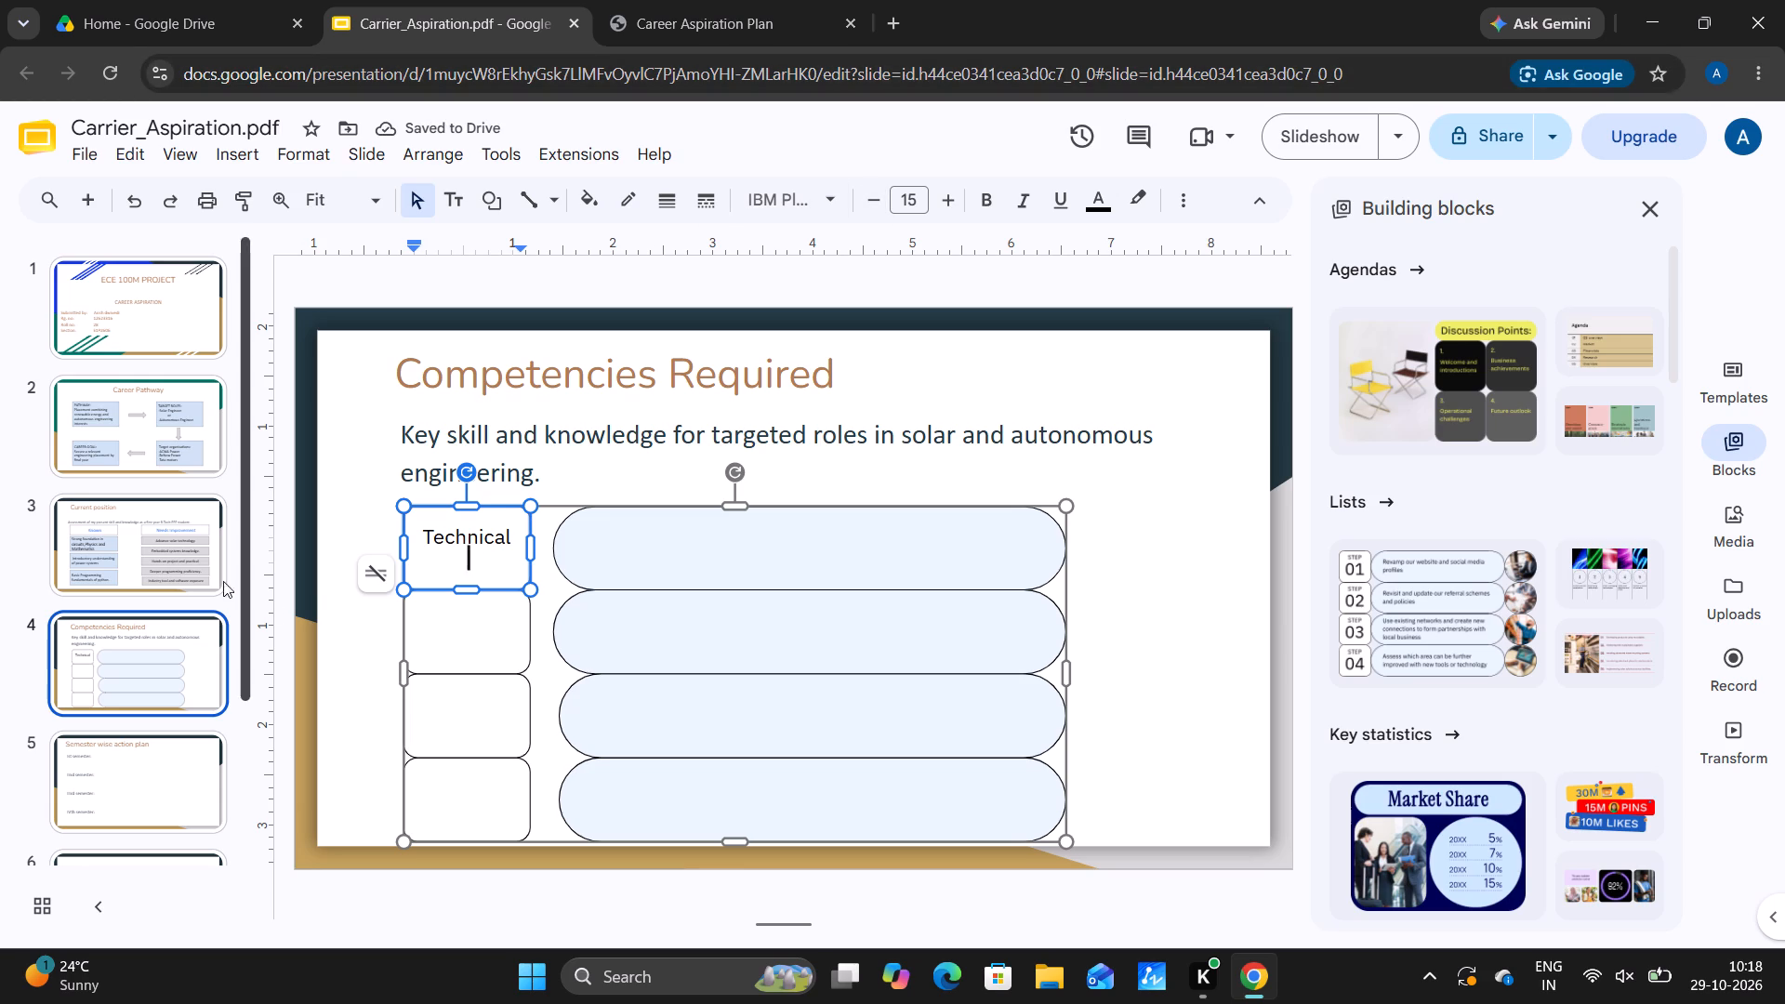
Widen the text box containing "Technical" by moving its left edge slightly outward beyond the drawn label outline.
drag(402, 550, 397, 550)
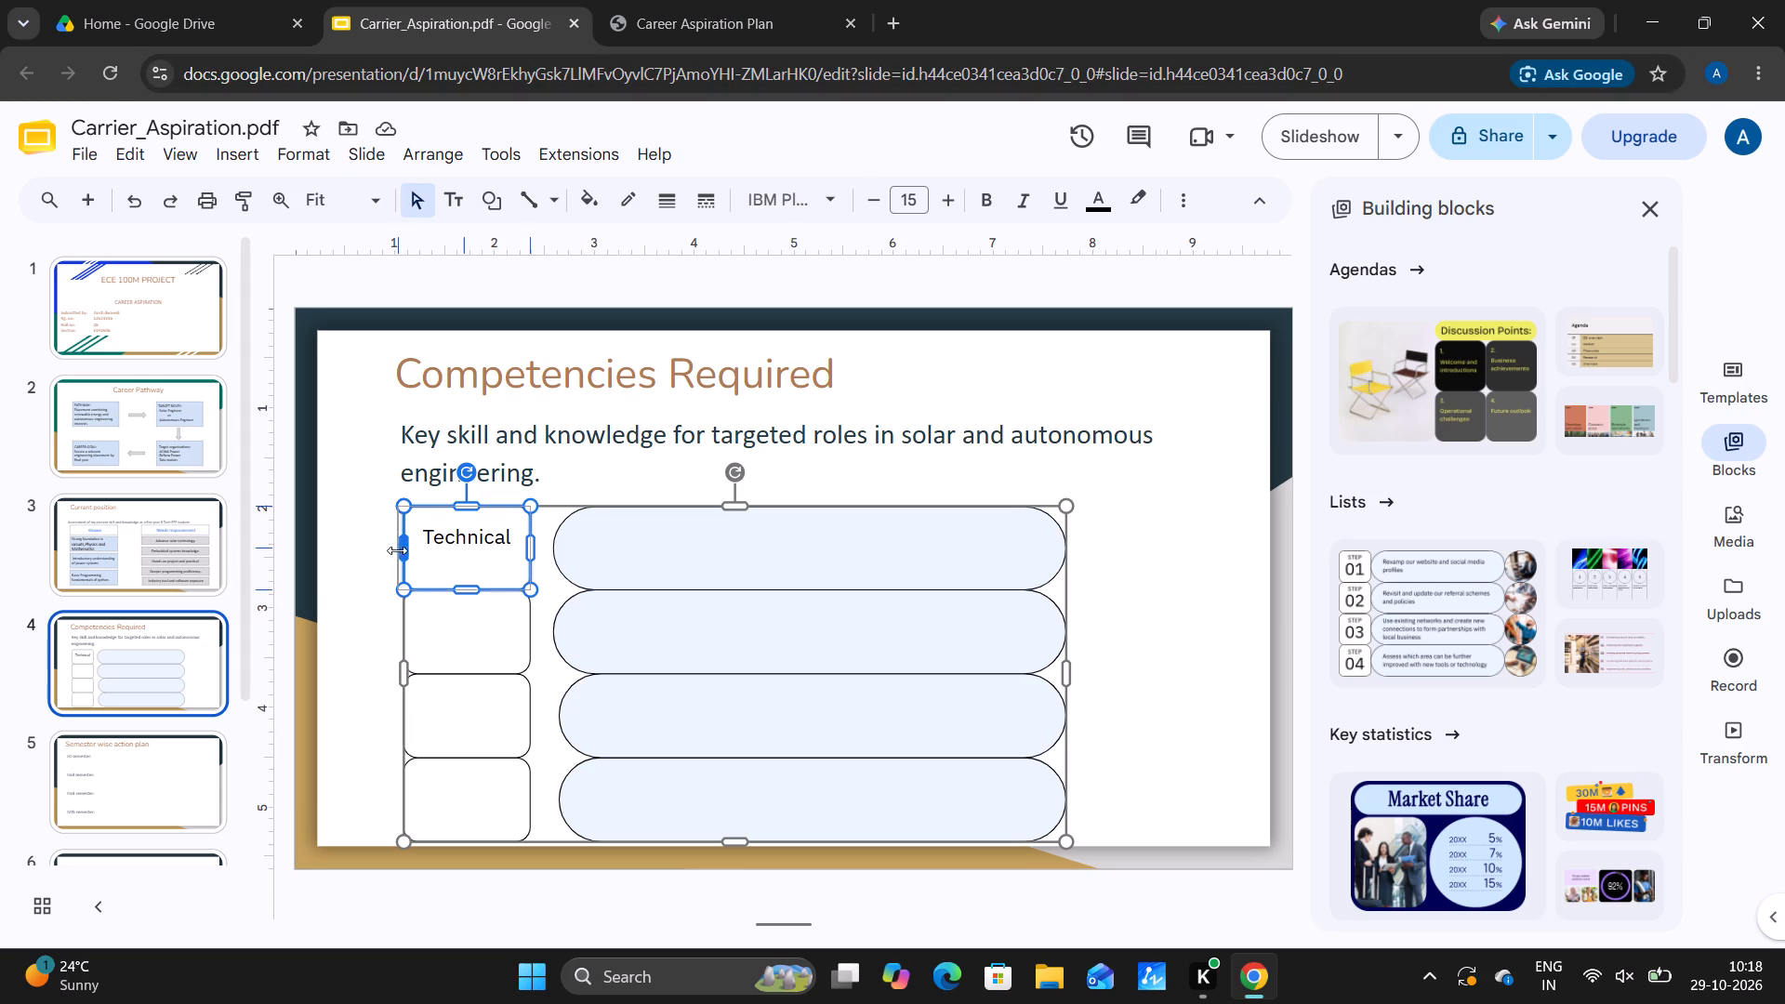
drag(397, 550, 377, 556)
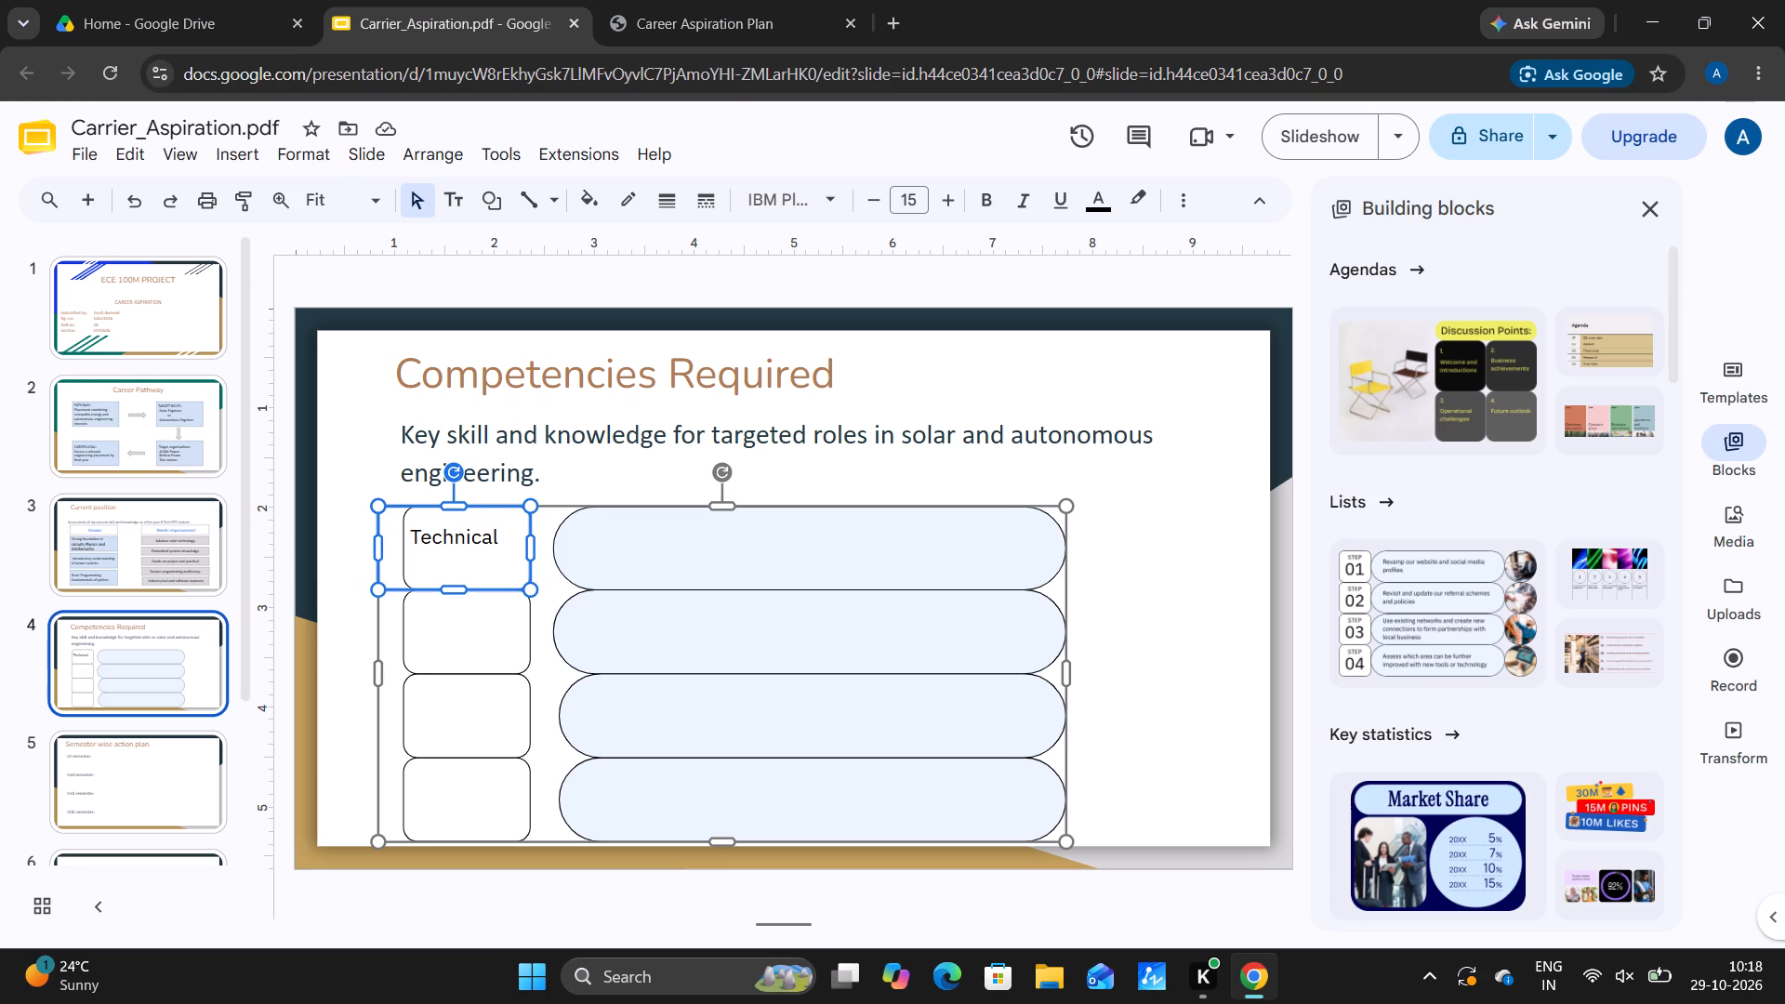
Set the font size of the "Technical" label text to 16.
drag(411, 540, 489, 550)
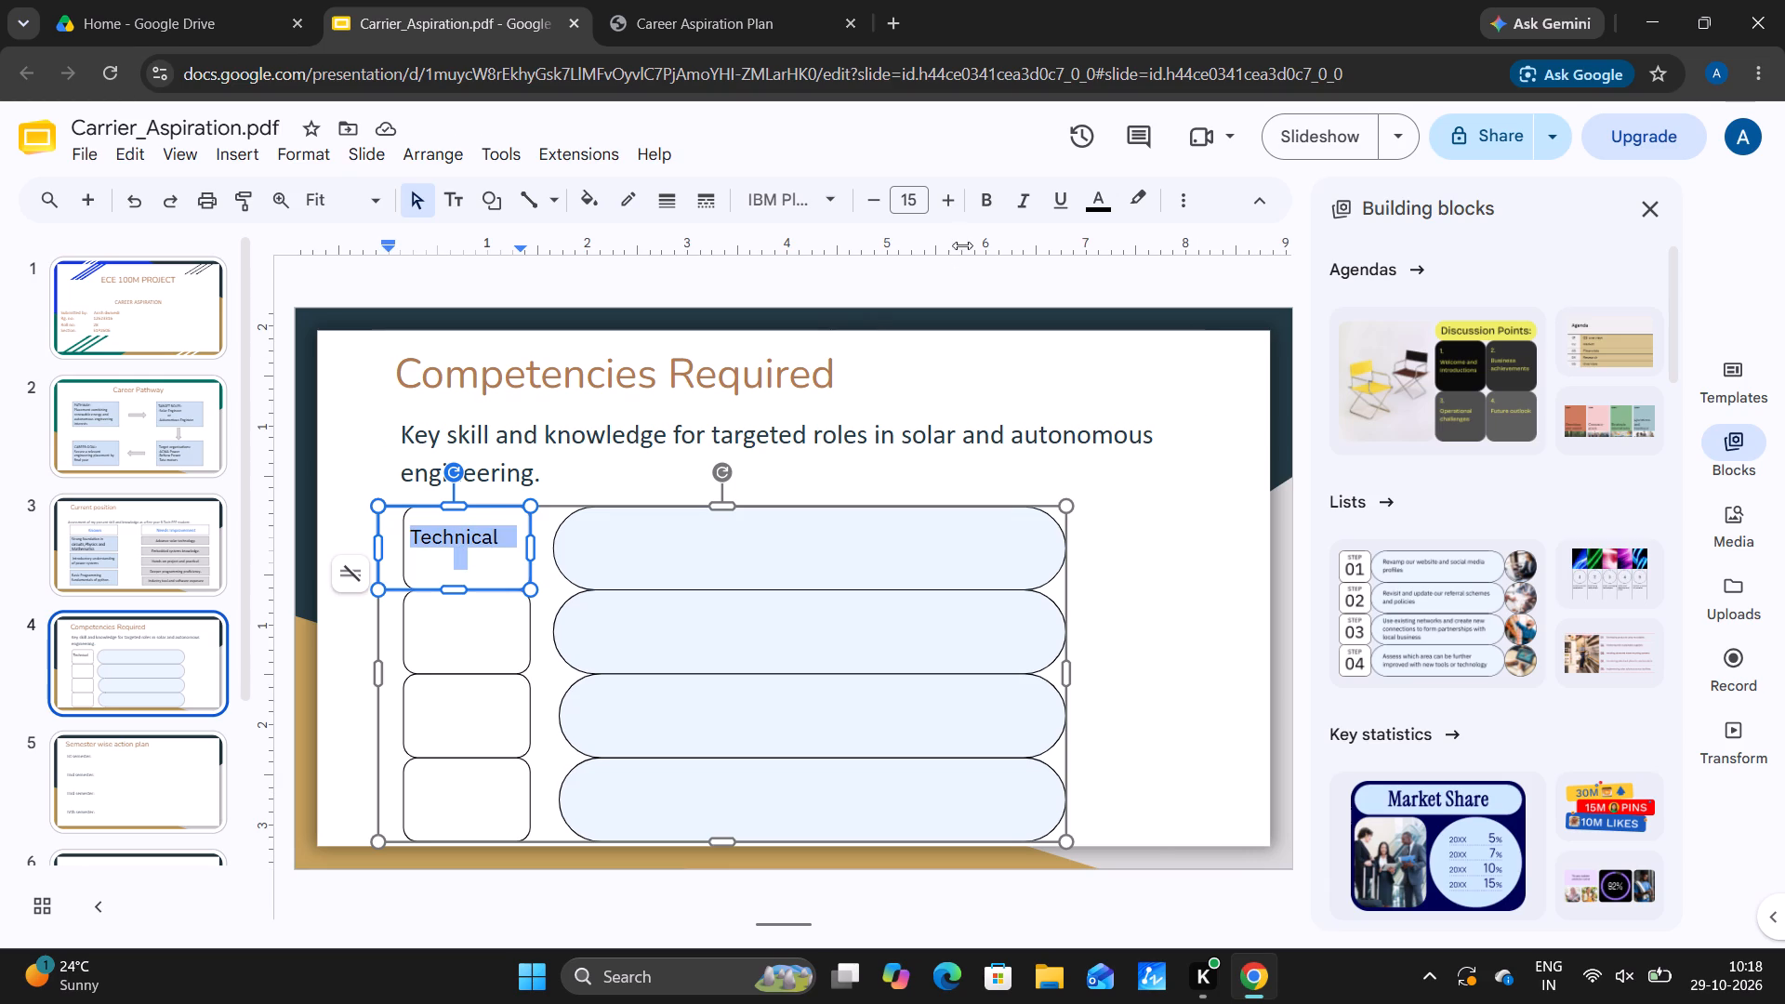
click(948, 200)
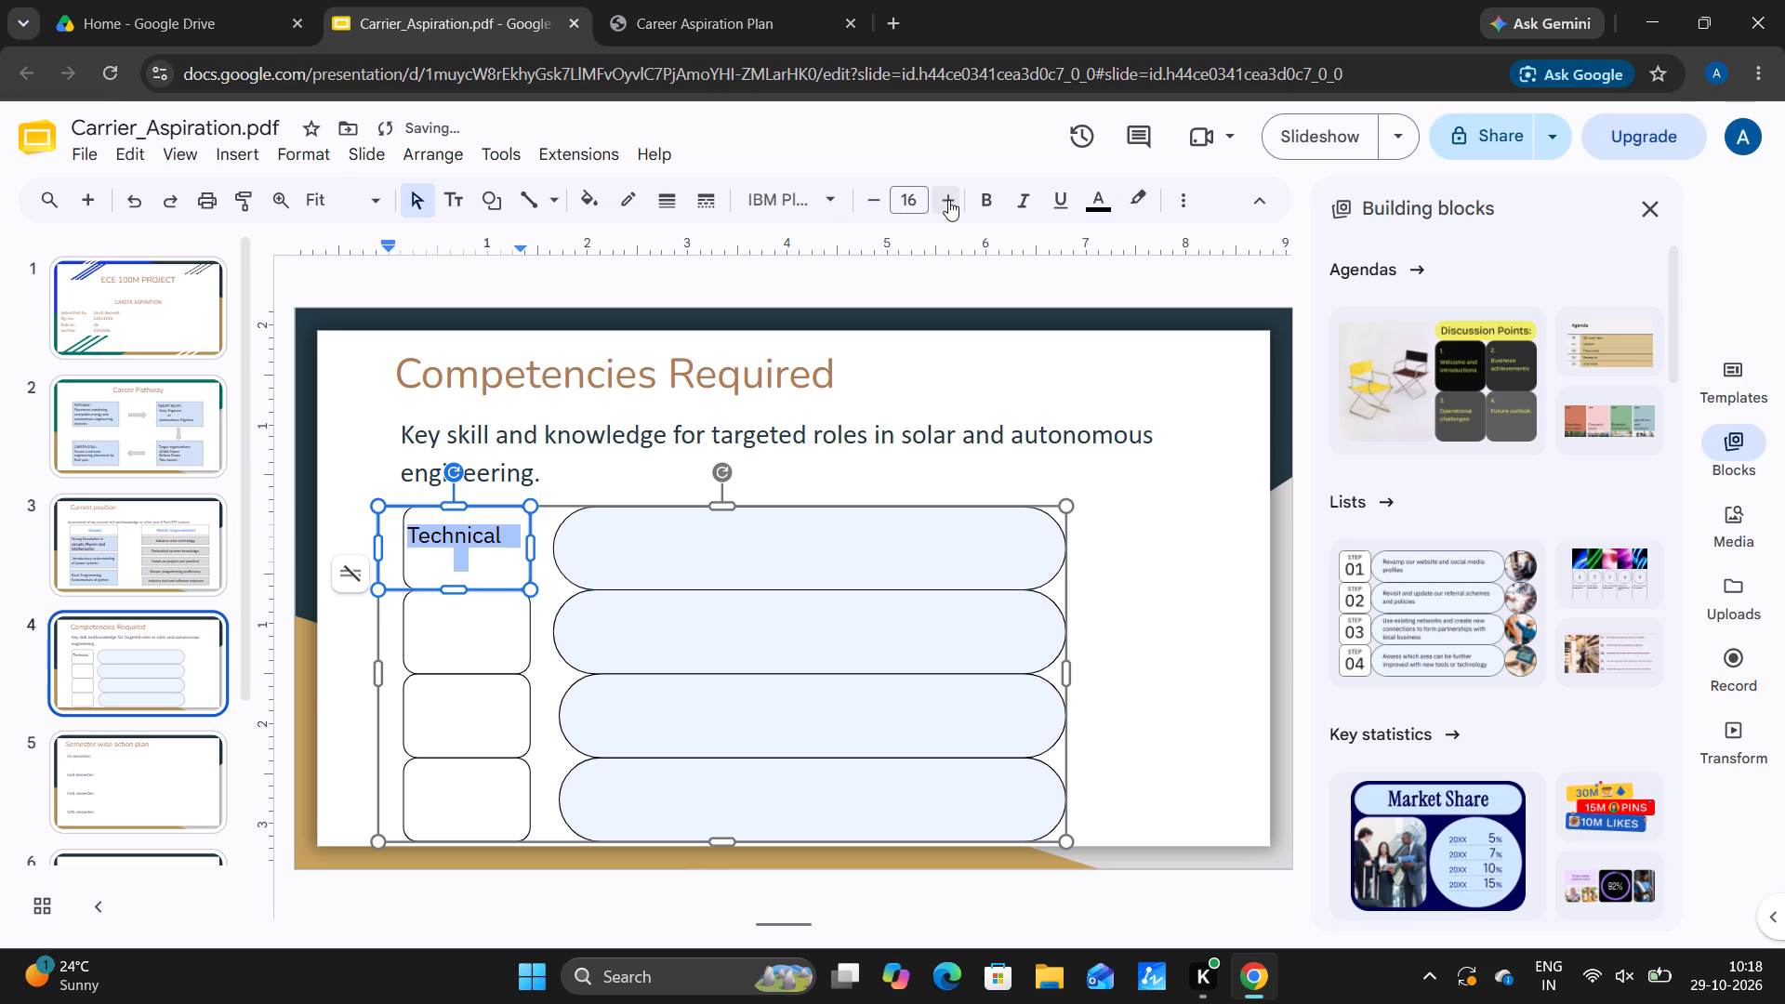
click(1089, 304)
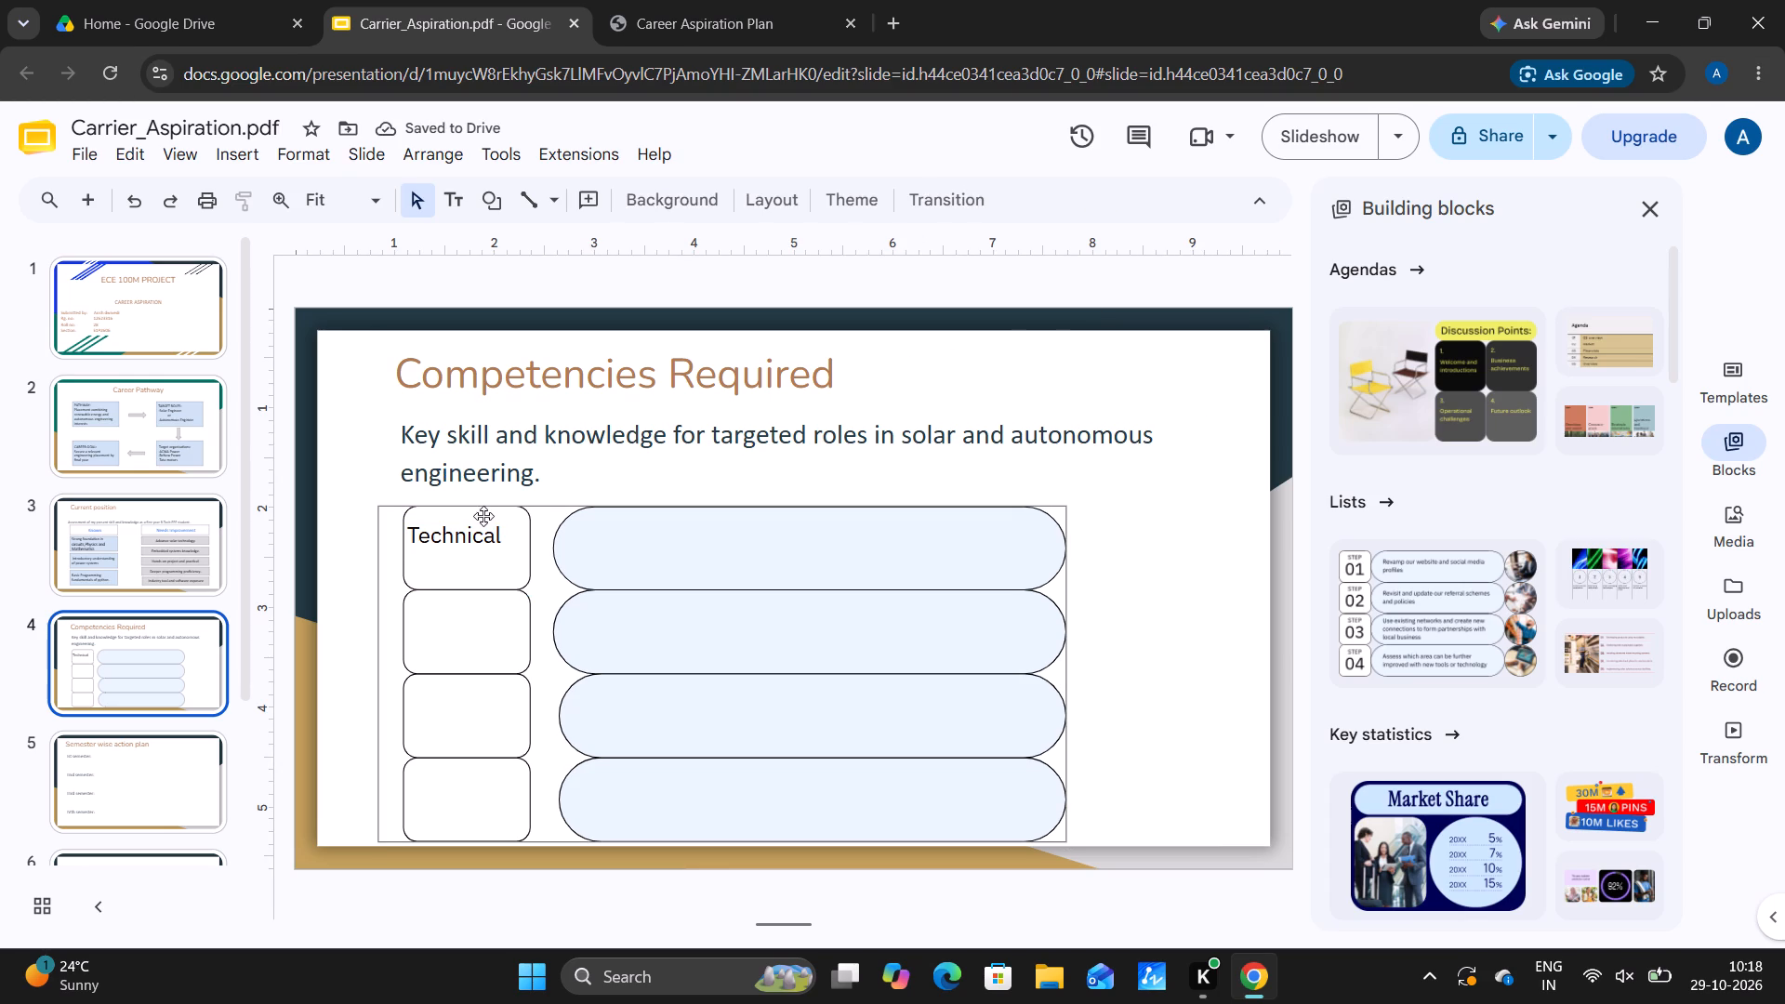
Add "Foundation" on the line directly below "Technical" in the first label box.
click(492, 533)
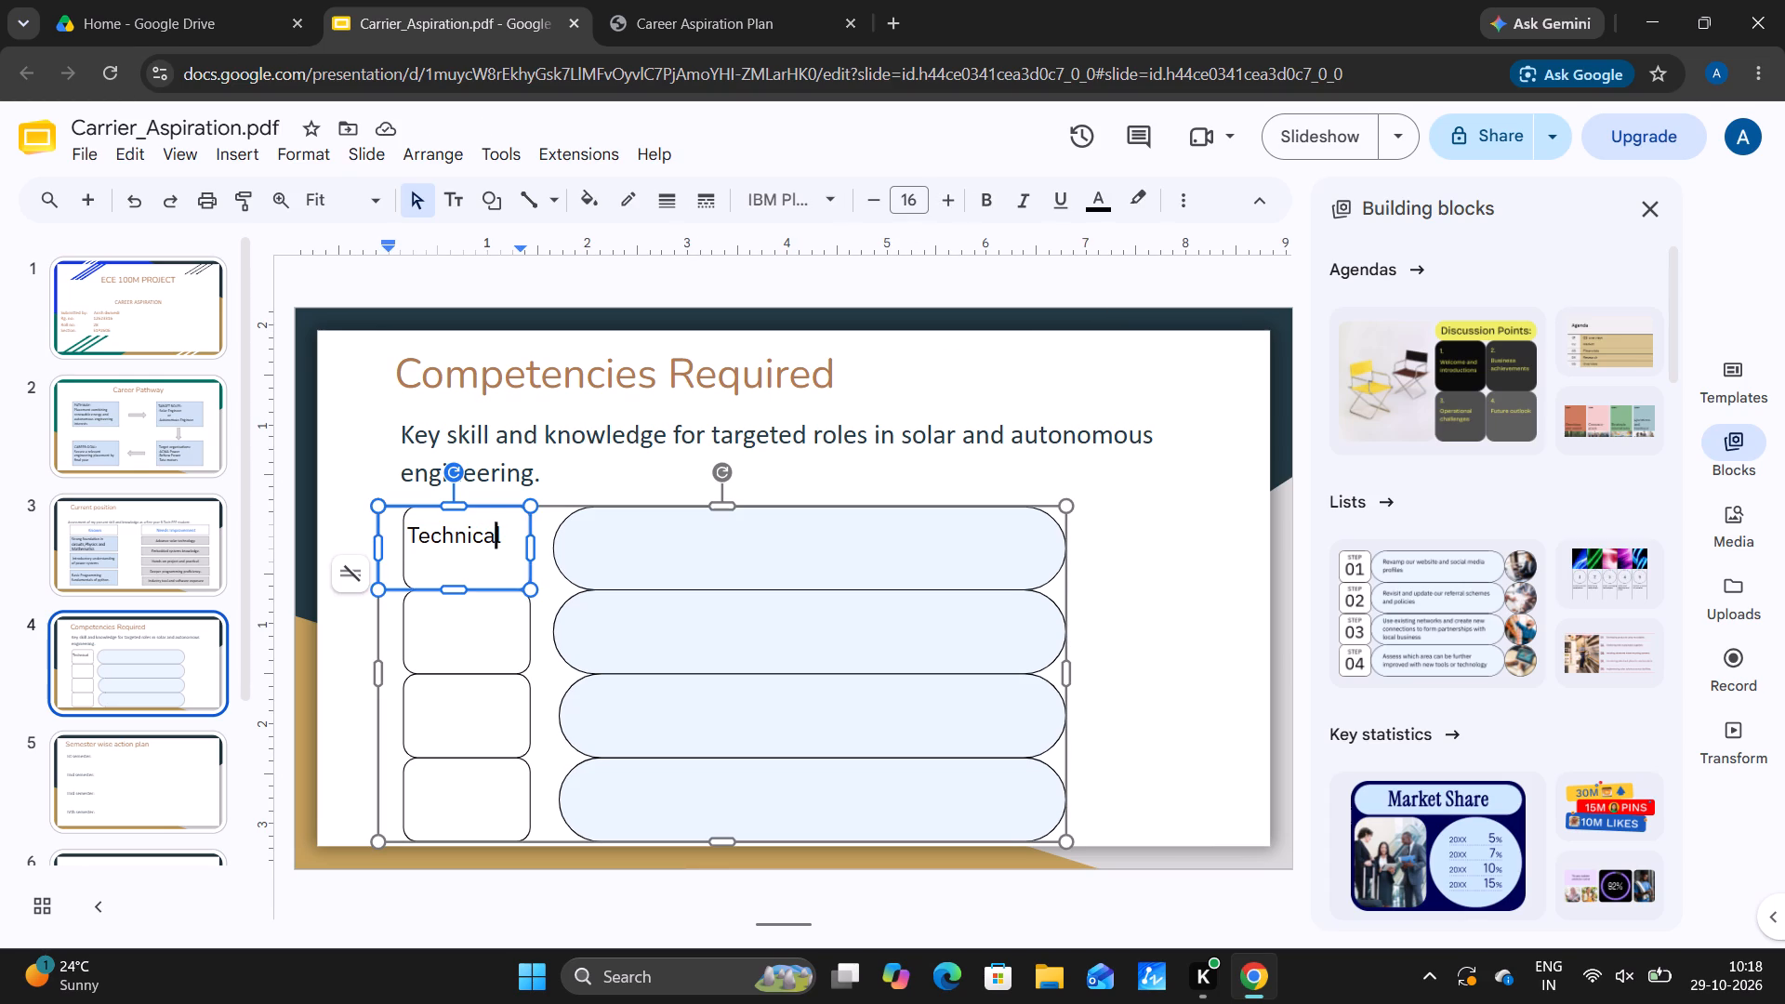
key(space)
key(BackSpace)
key(BackSpace)
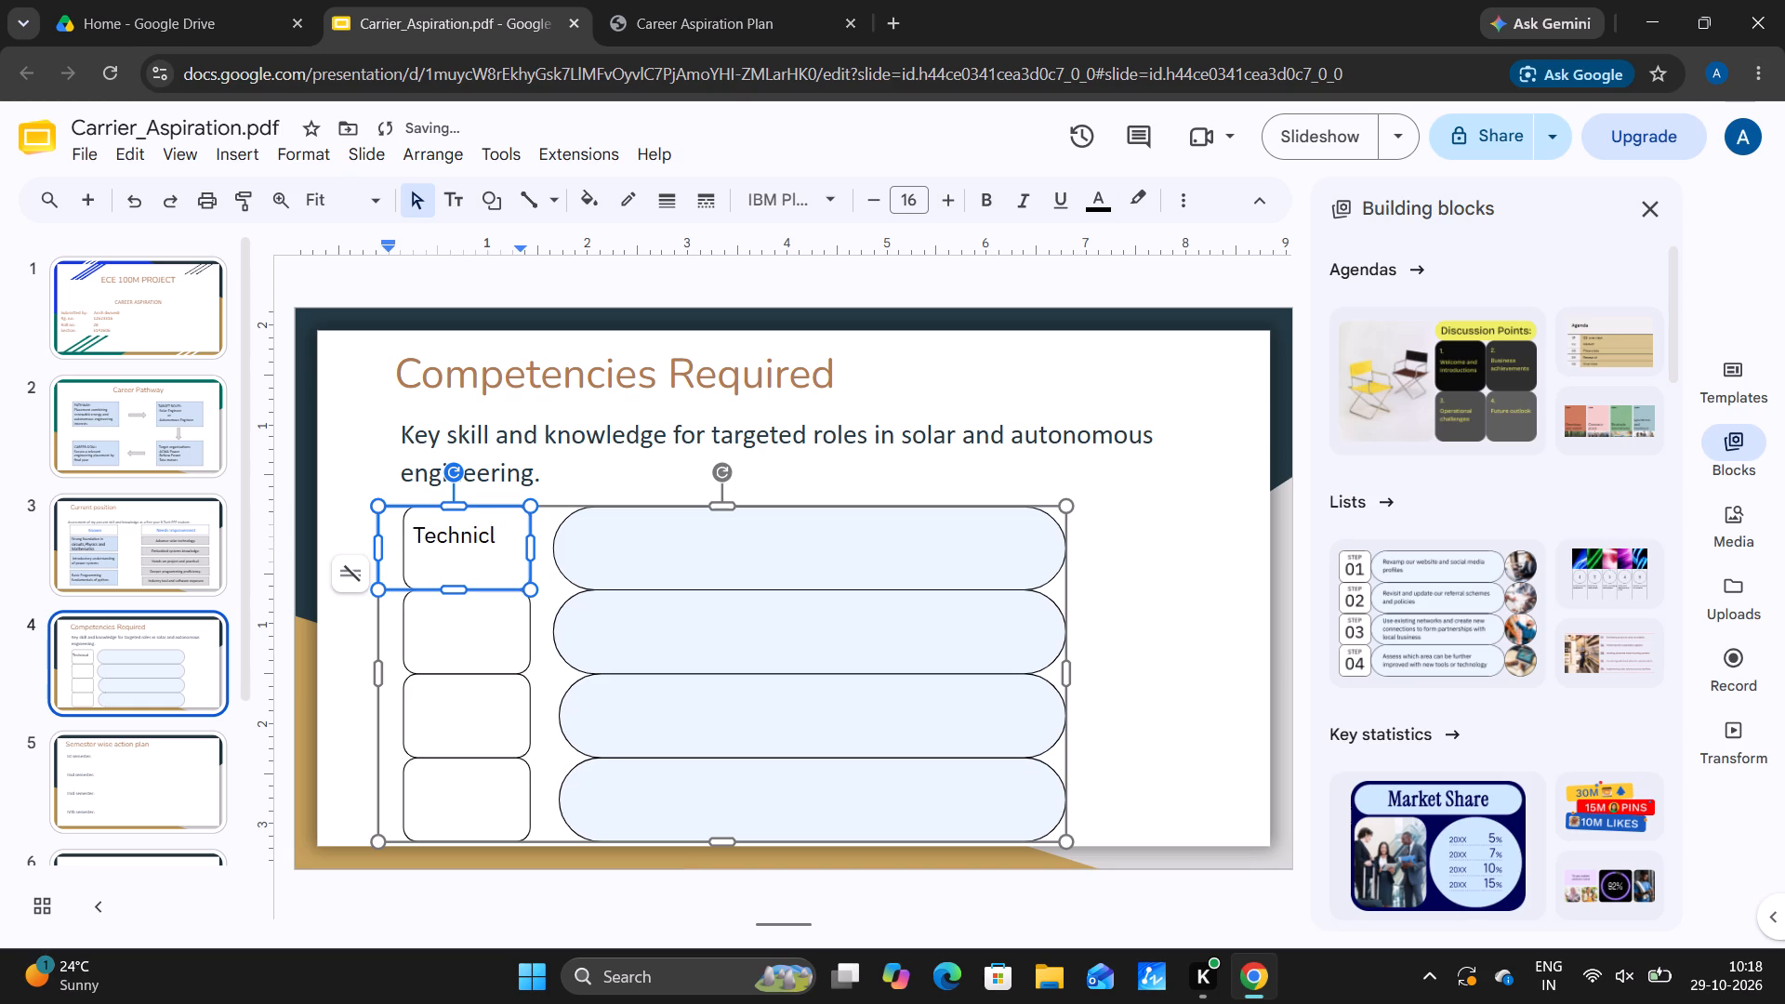
key(a)
key(Right)
key(Return)
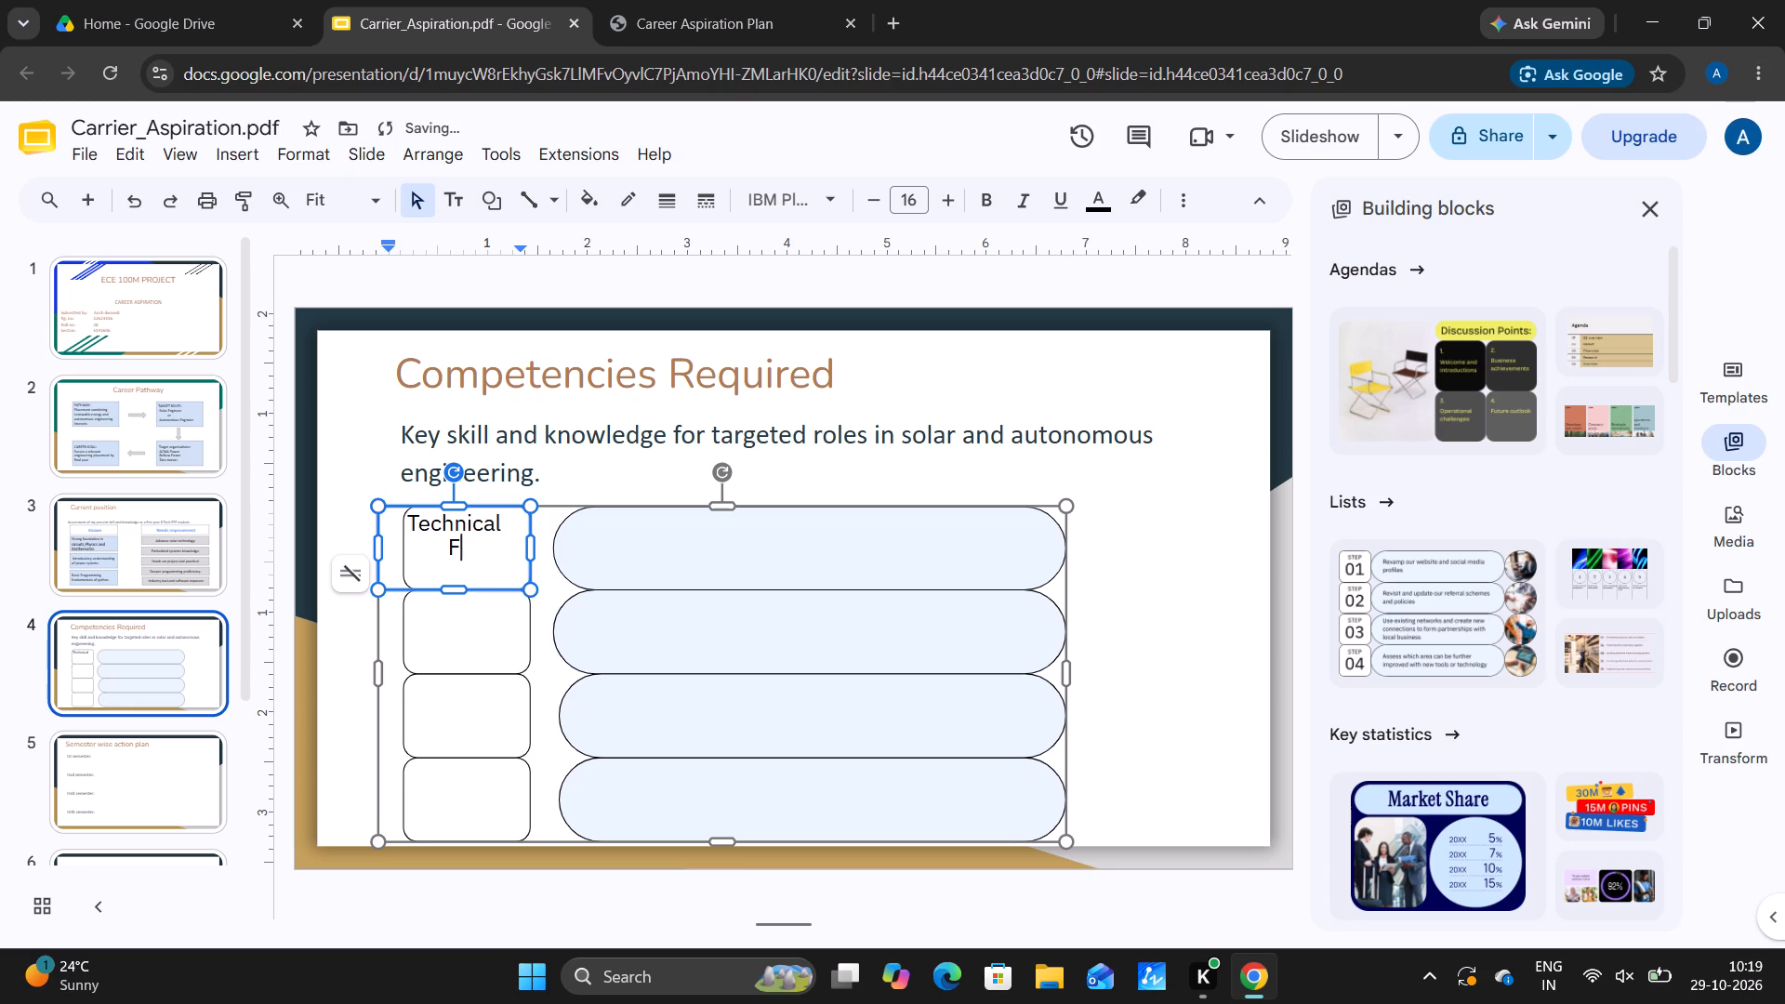
text(oun)
text(dati)
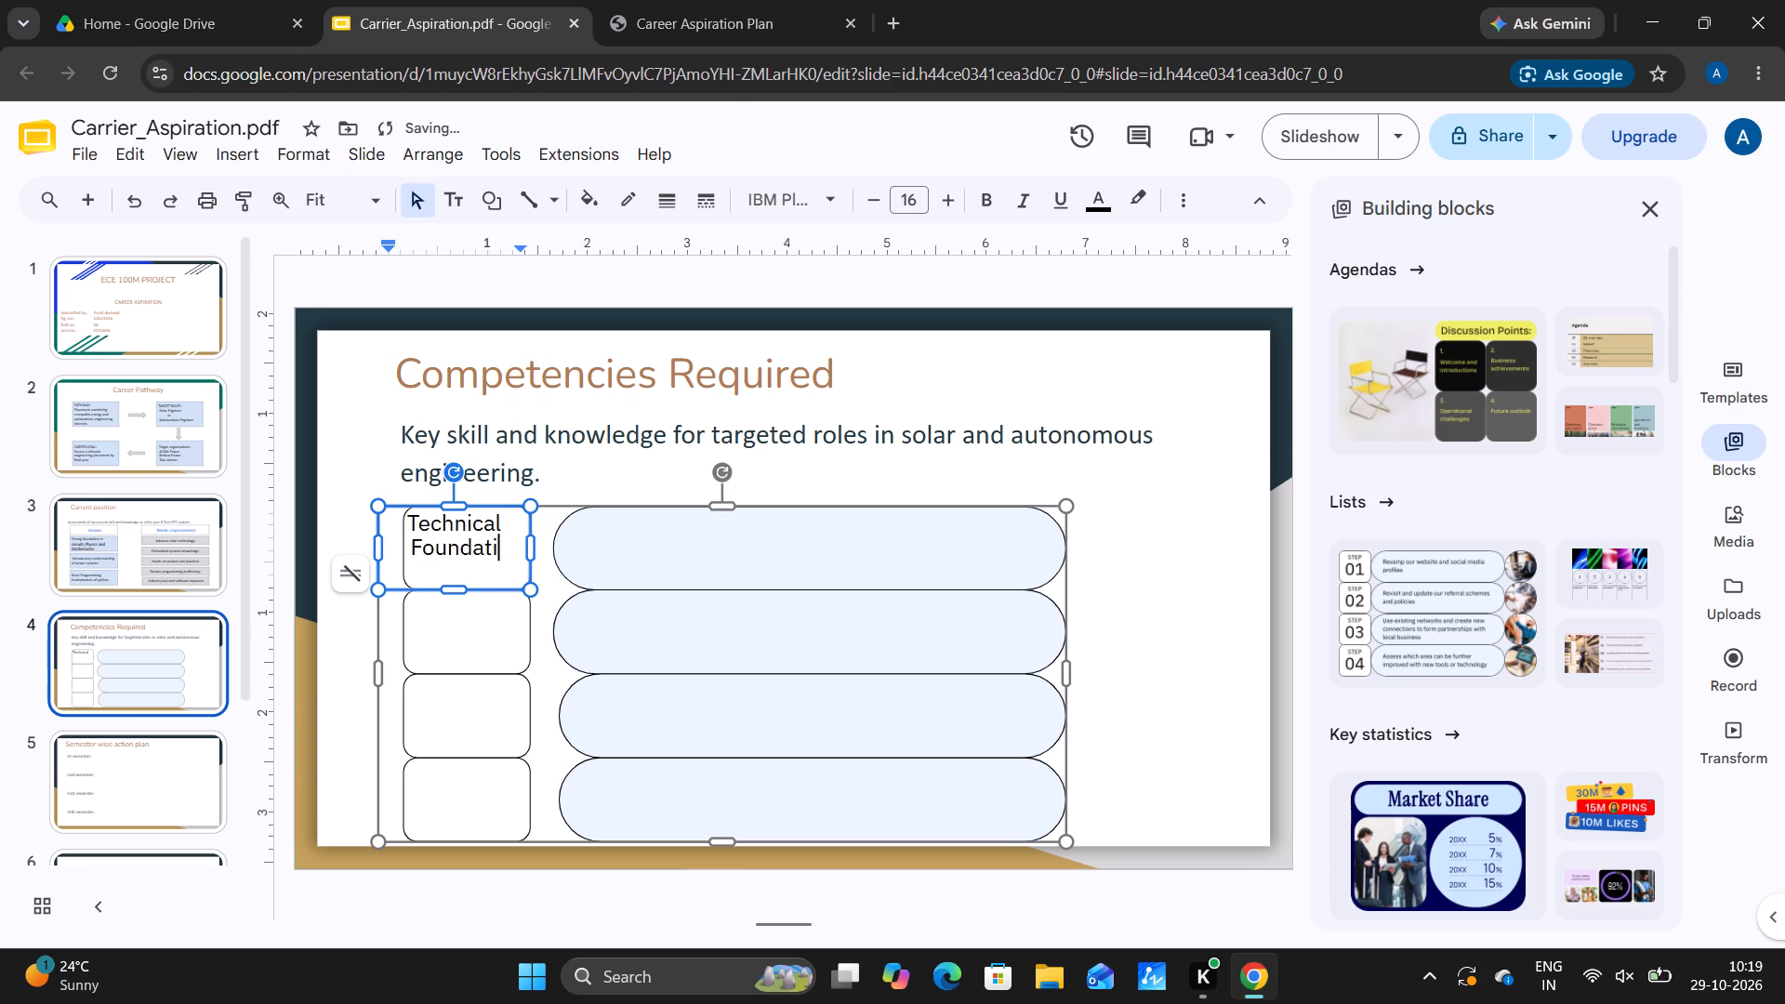
text(on)
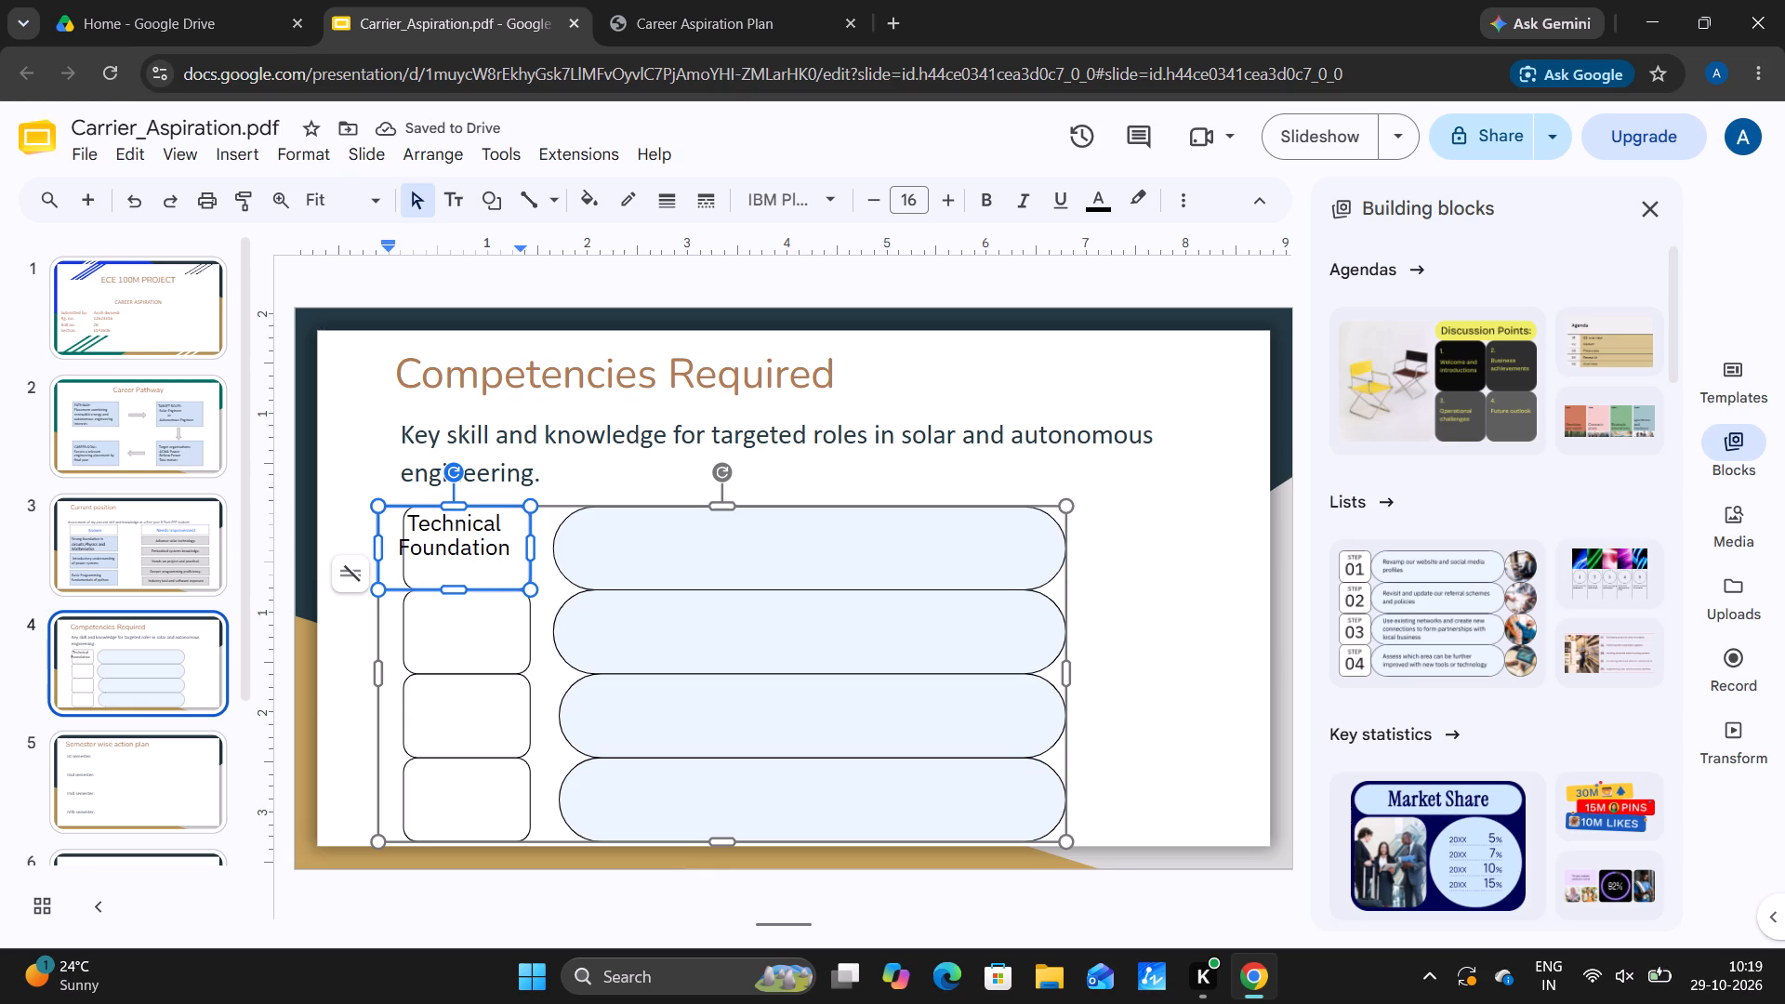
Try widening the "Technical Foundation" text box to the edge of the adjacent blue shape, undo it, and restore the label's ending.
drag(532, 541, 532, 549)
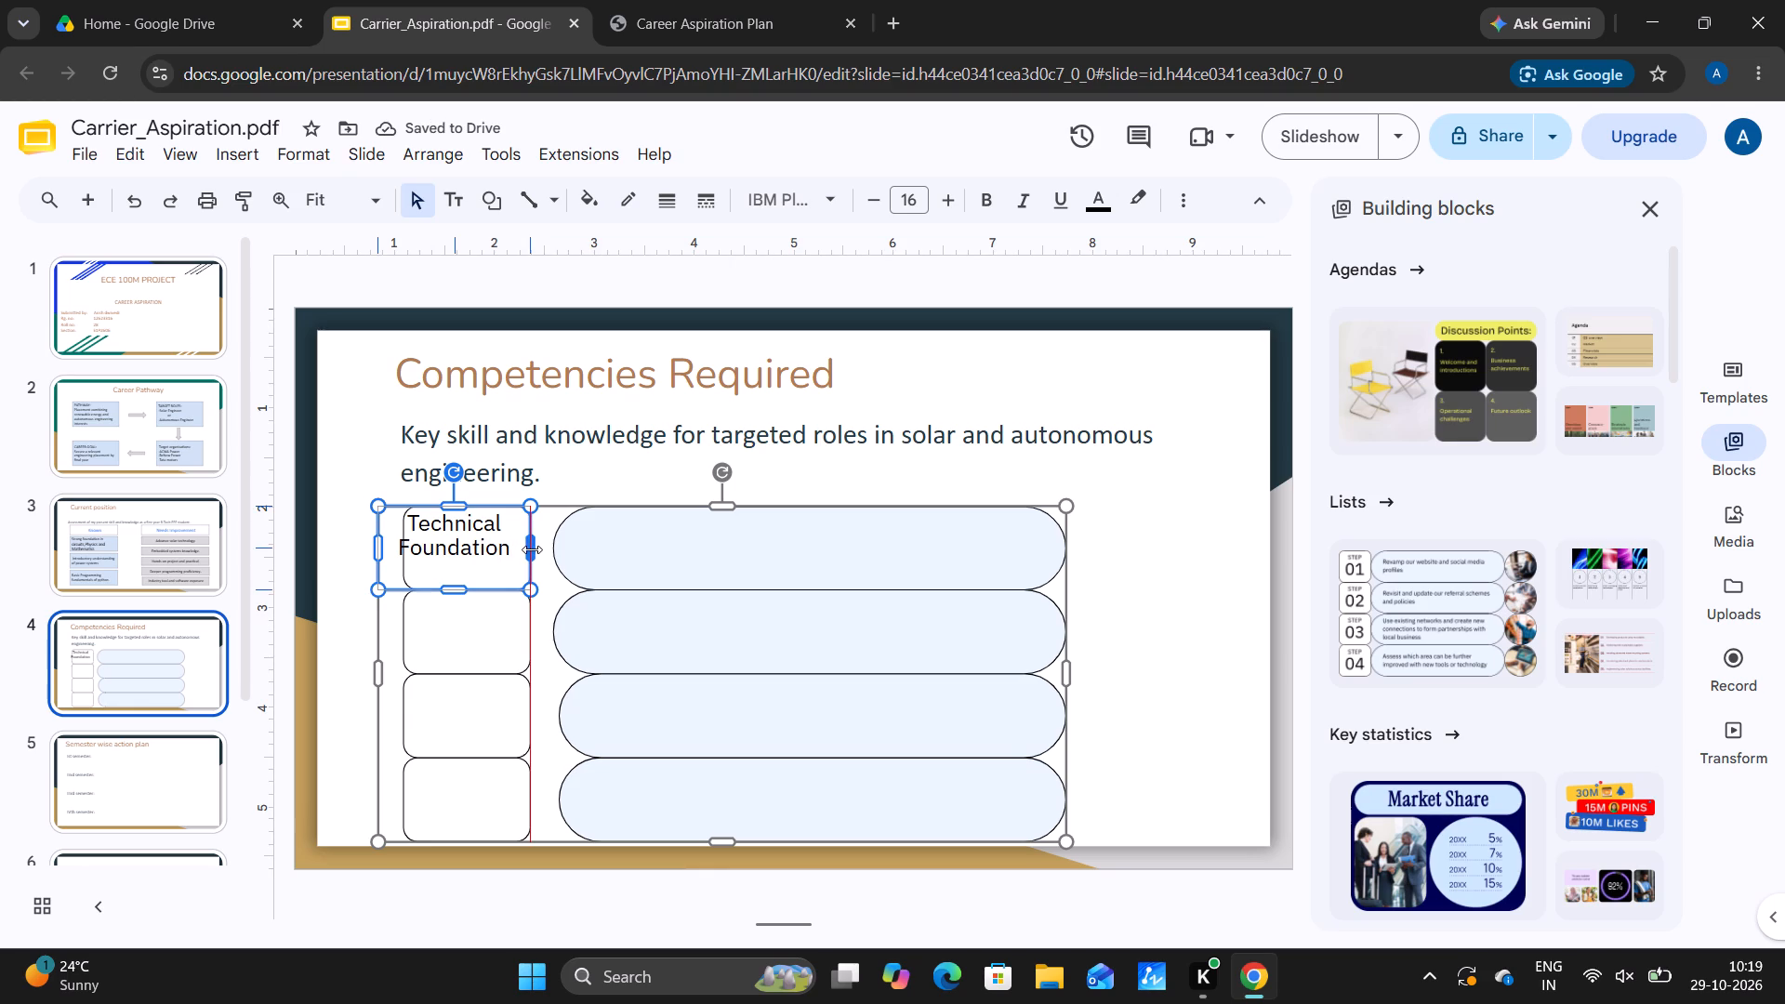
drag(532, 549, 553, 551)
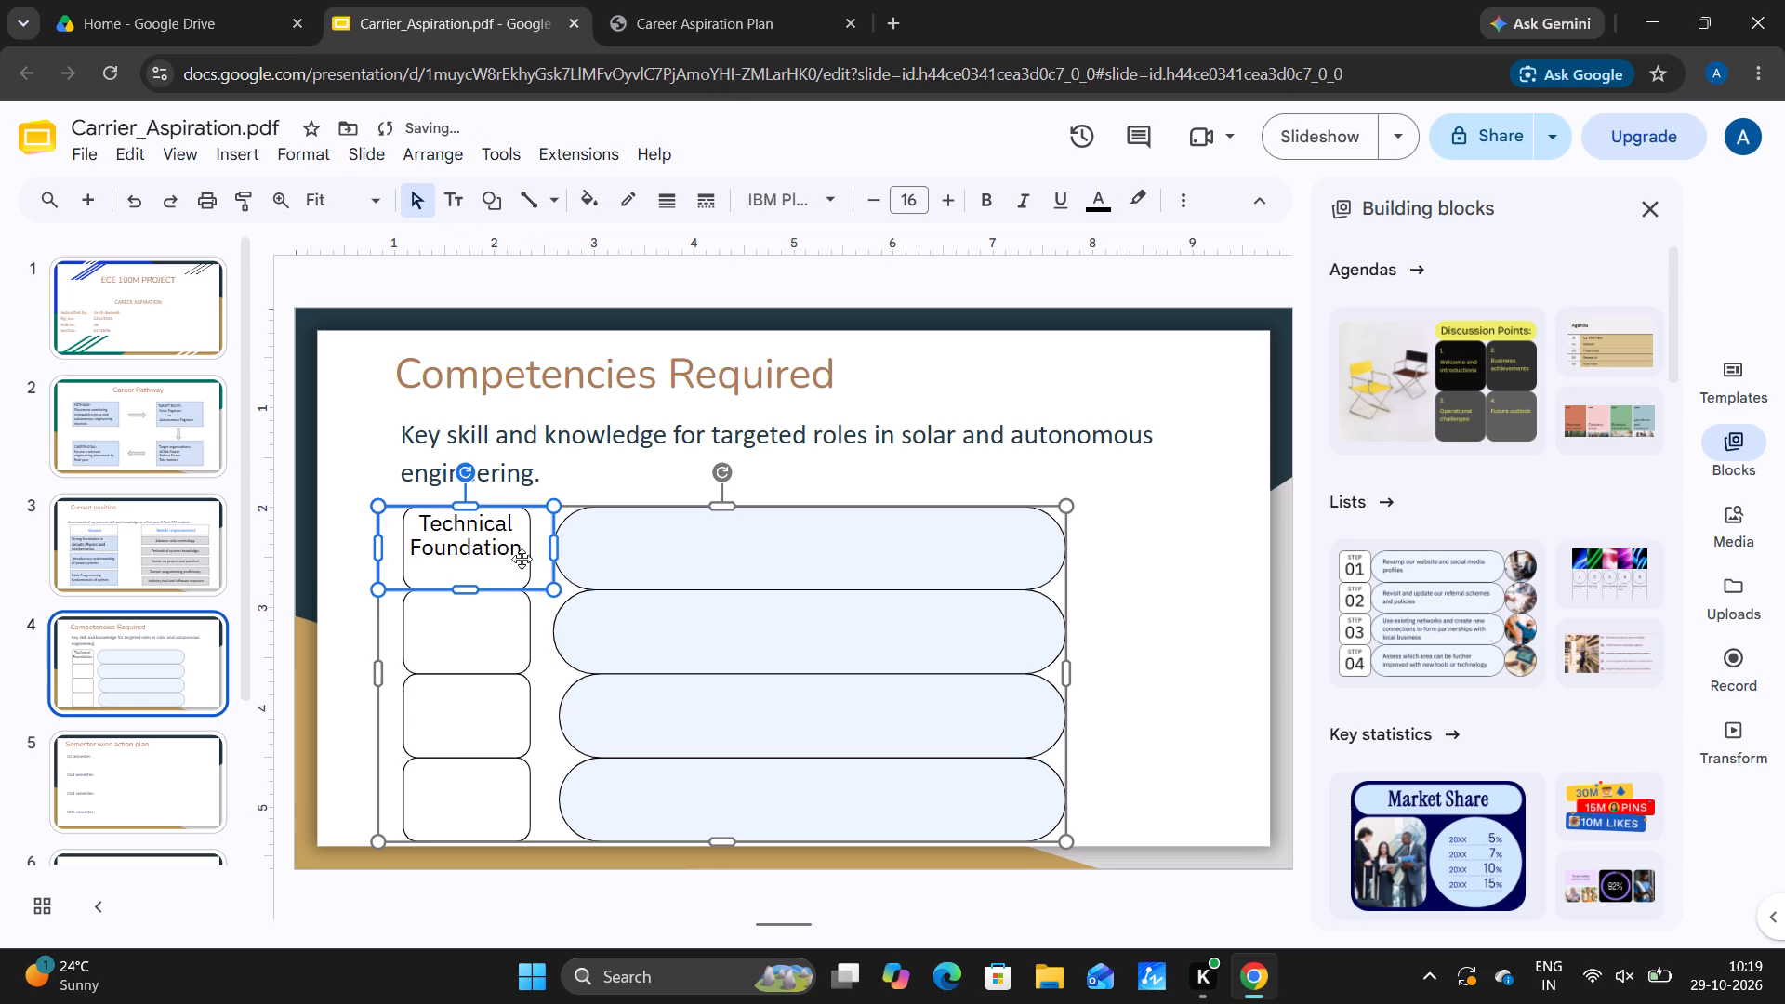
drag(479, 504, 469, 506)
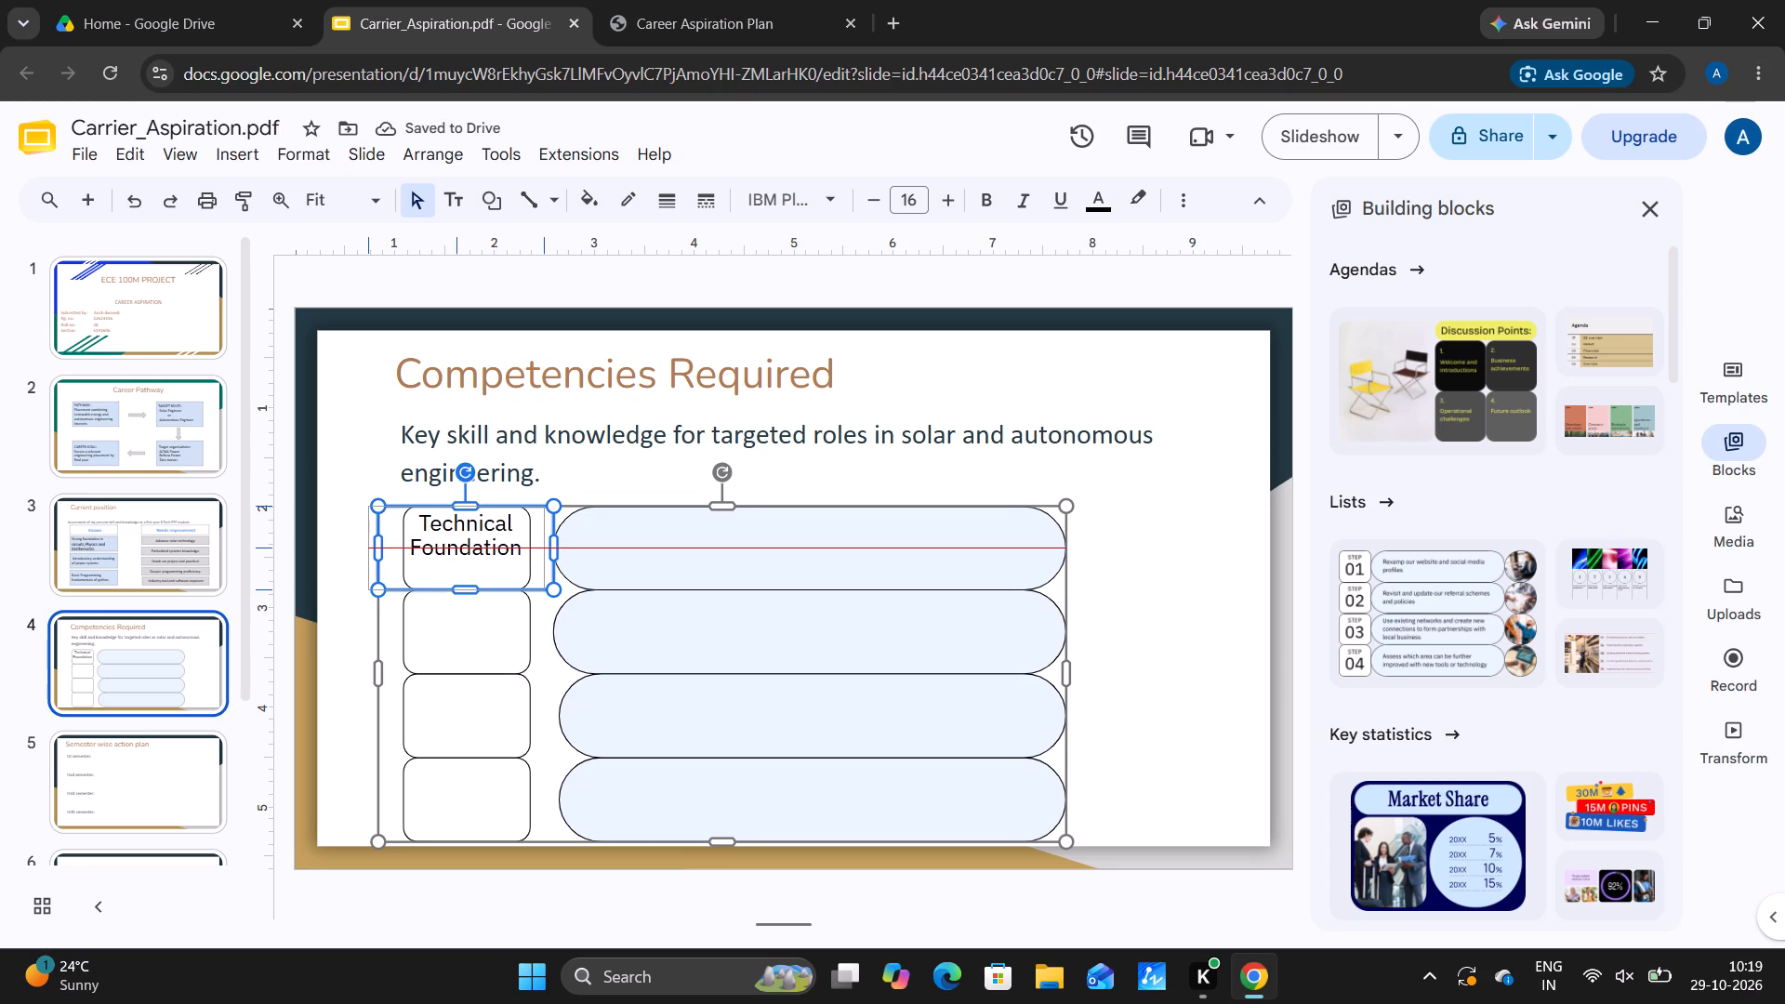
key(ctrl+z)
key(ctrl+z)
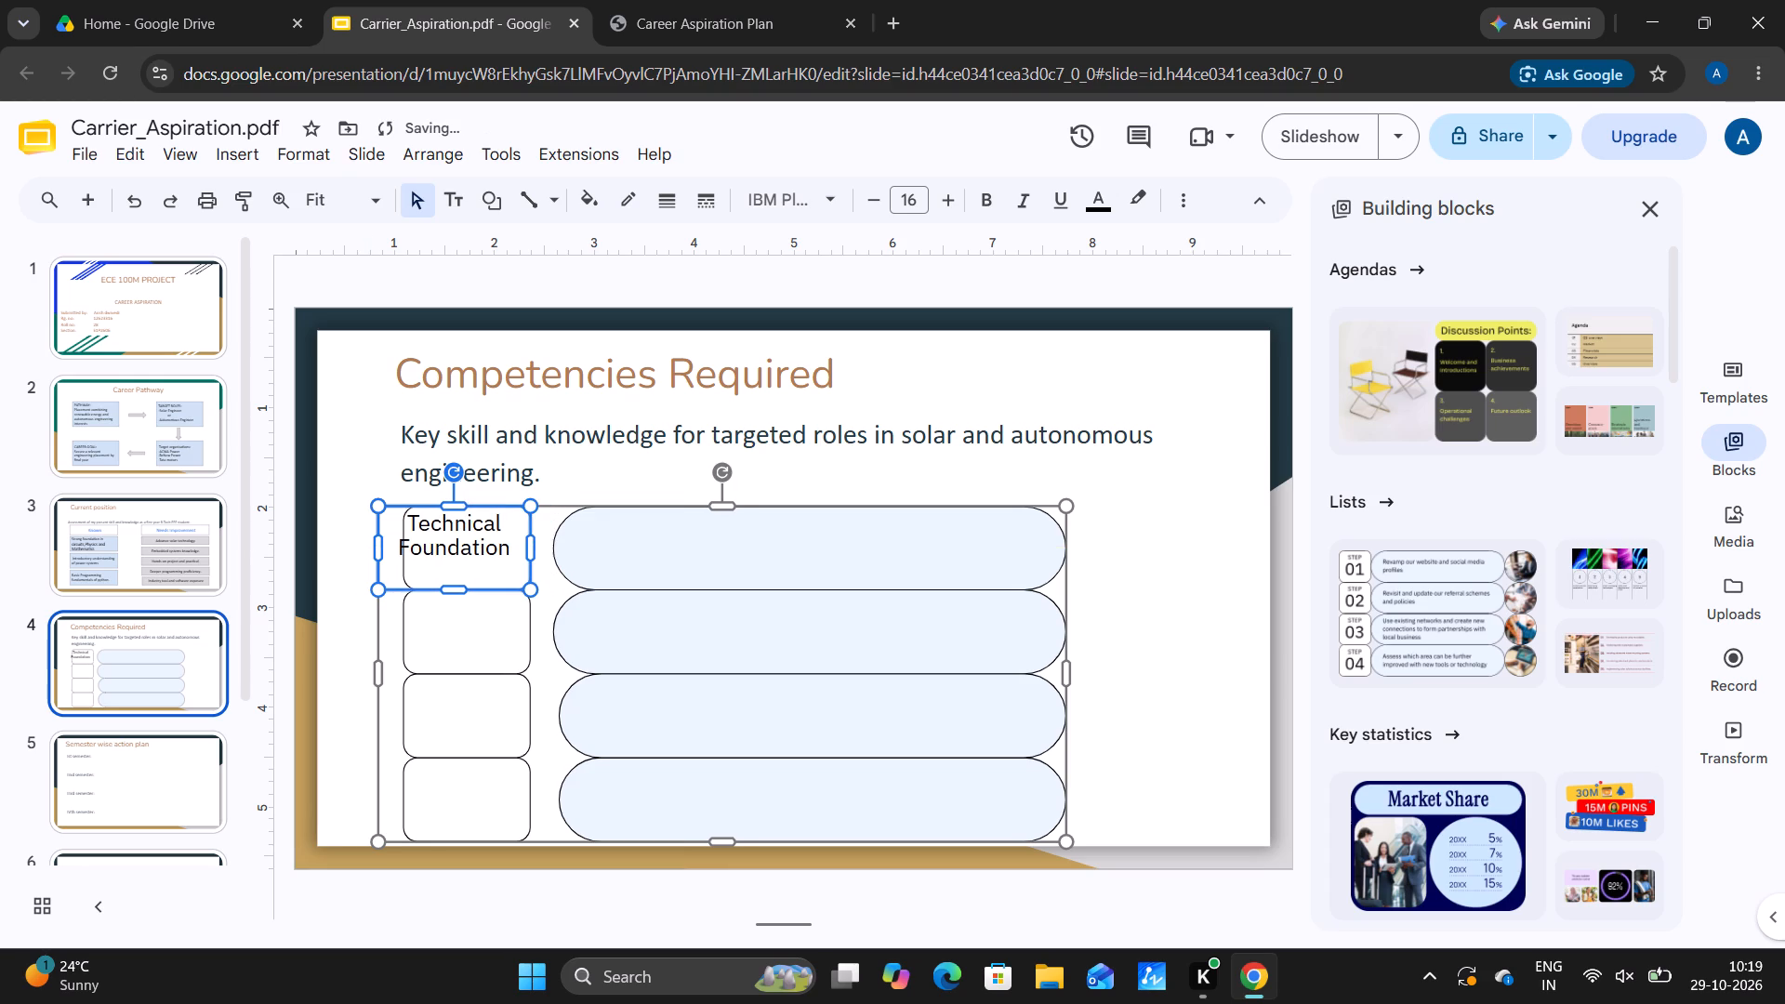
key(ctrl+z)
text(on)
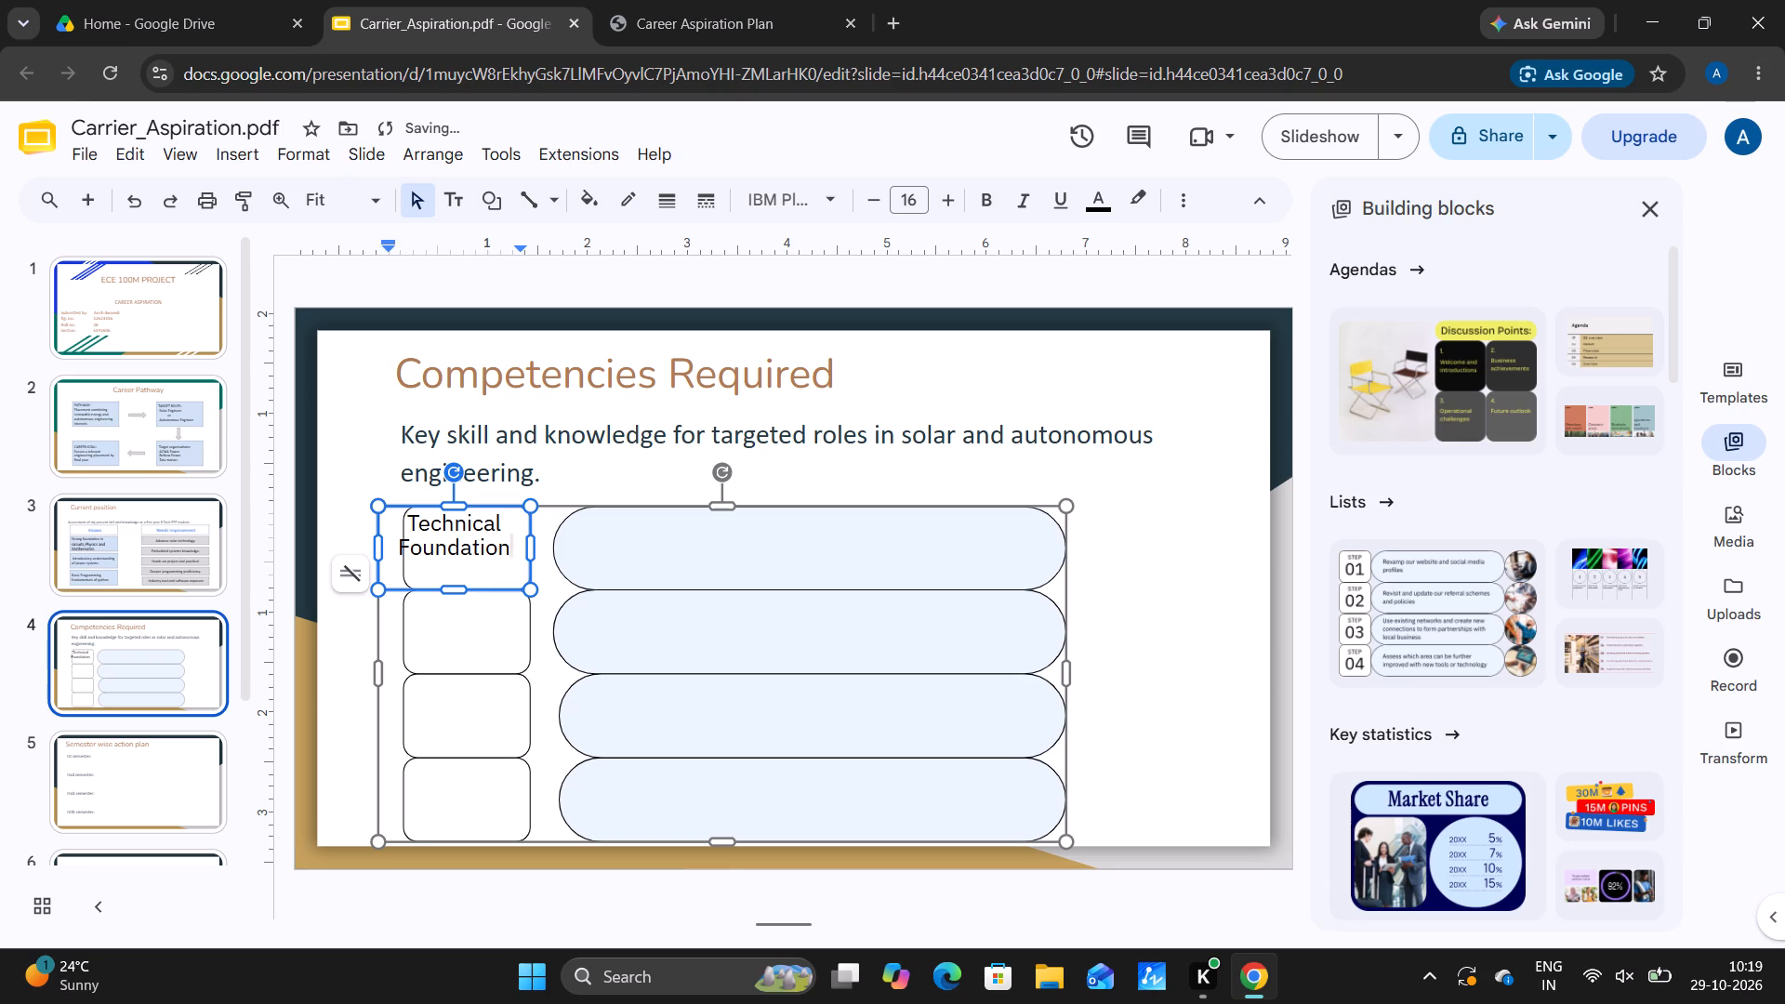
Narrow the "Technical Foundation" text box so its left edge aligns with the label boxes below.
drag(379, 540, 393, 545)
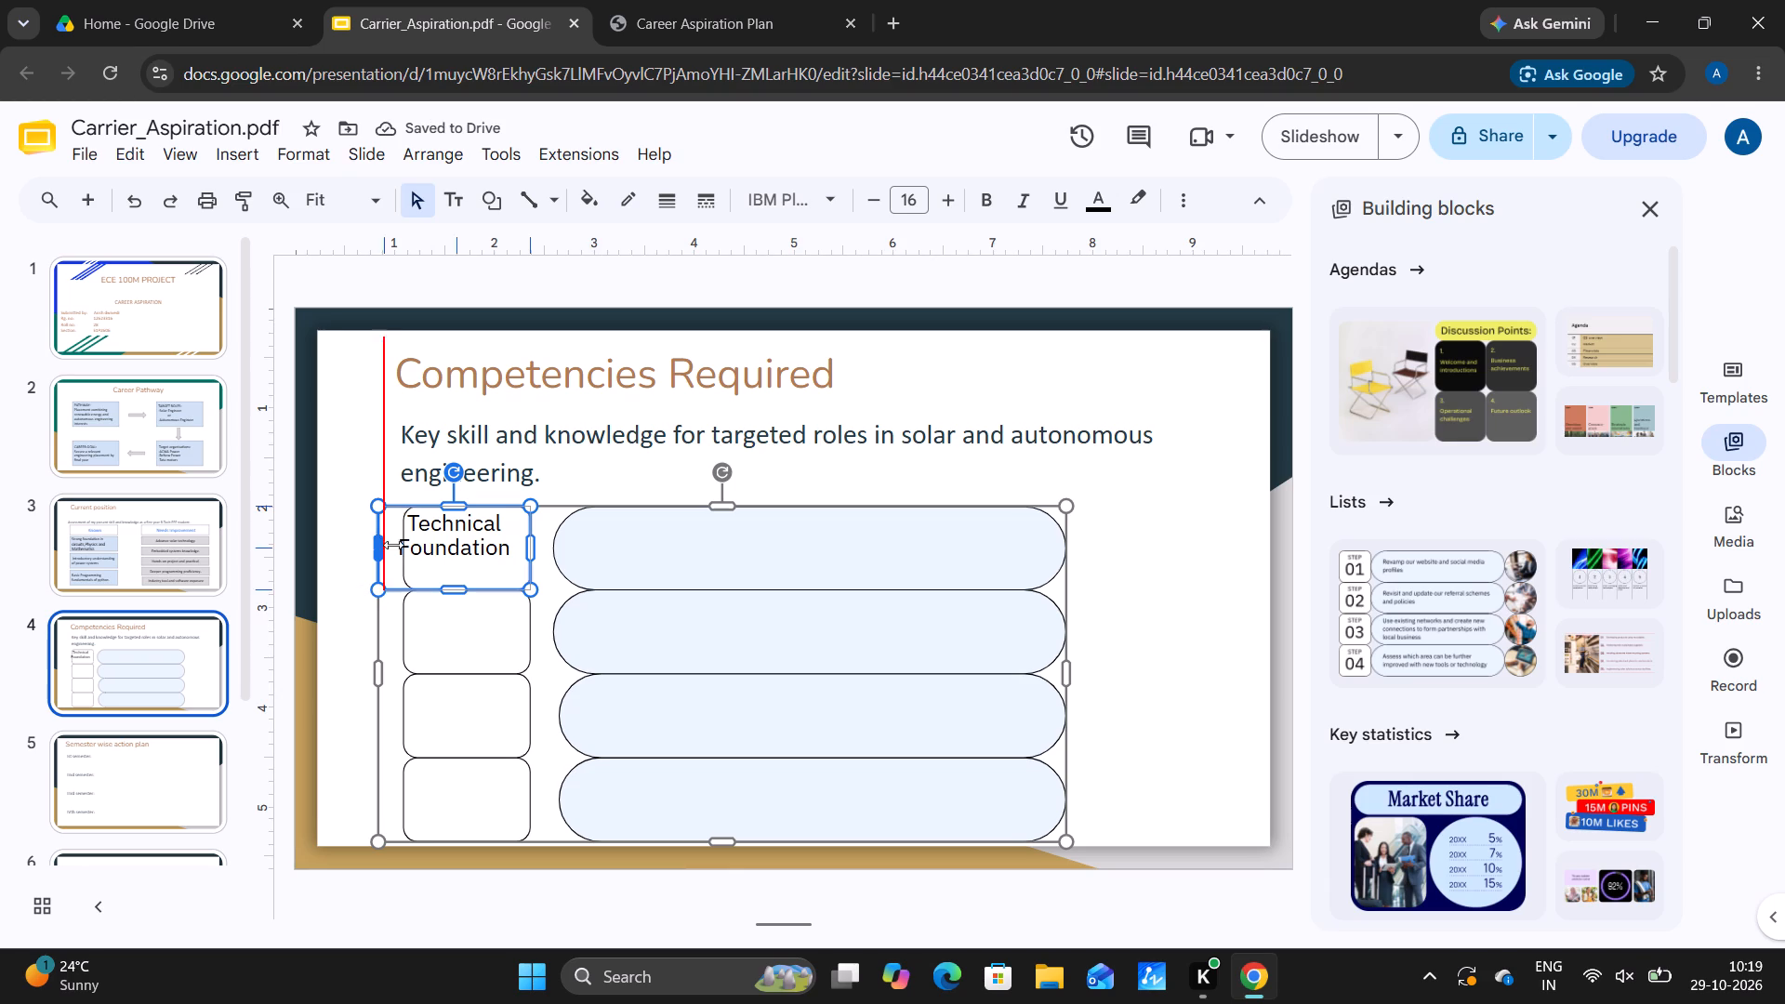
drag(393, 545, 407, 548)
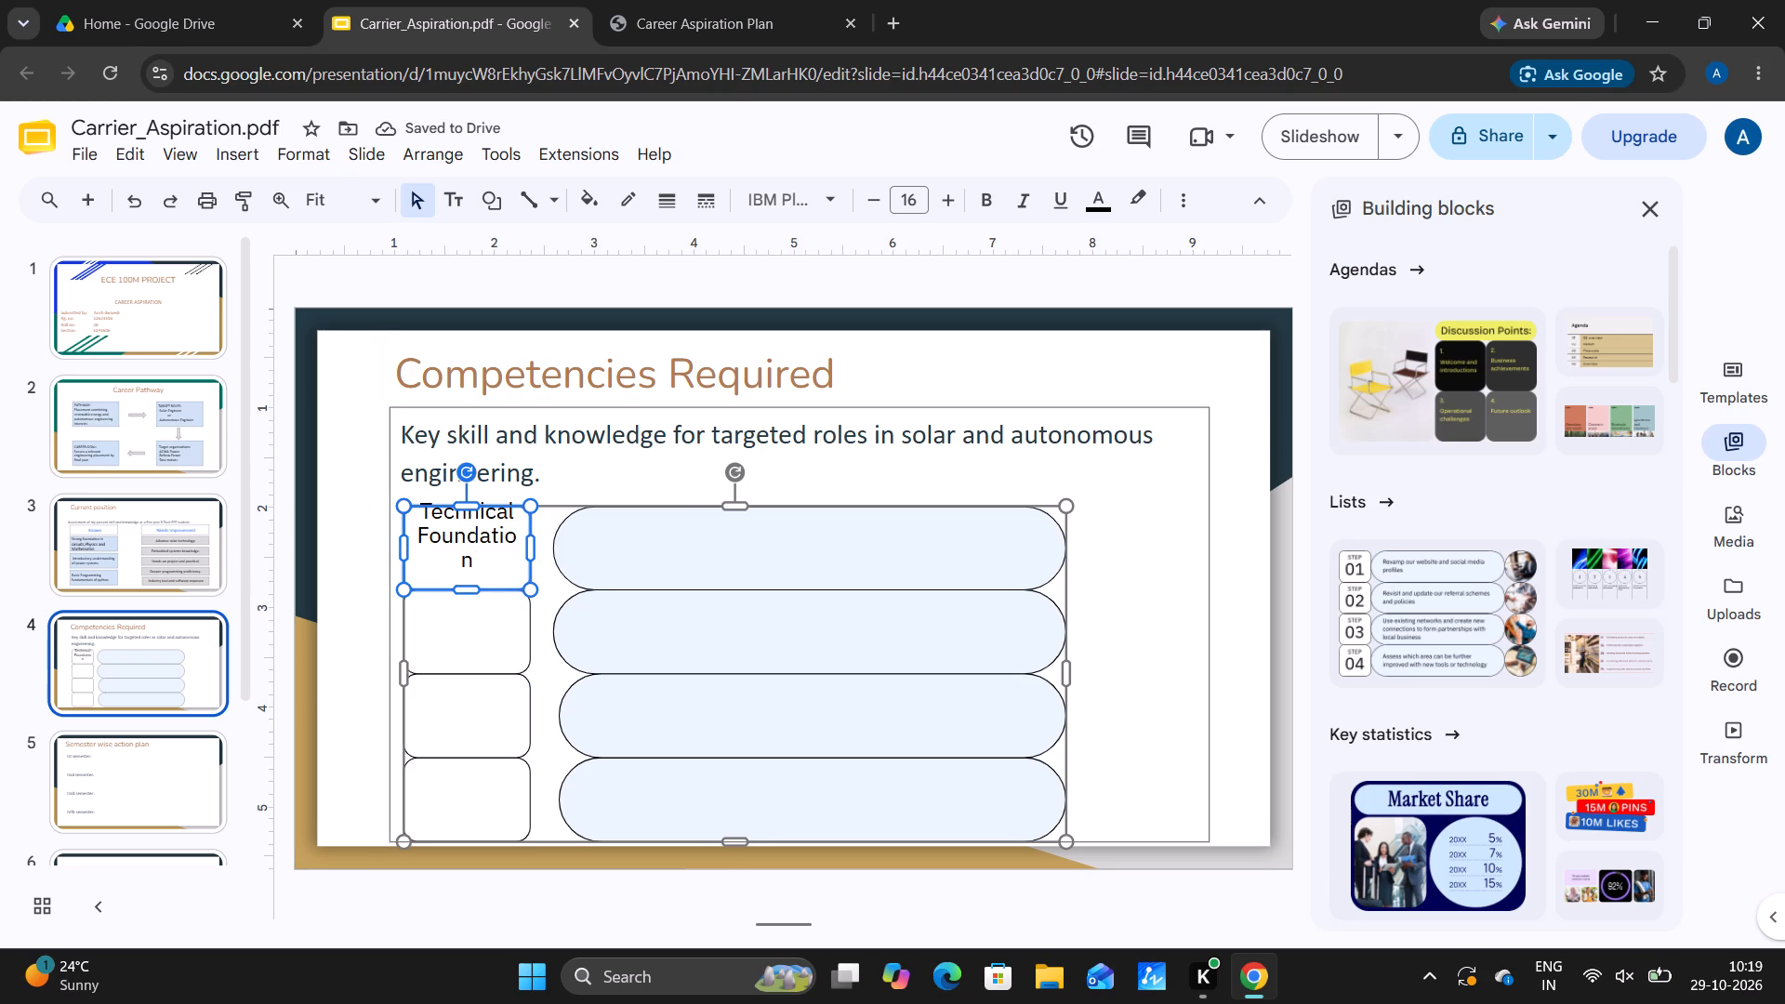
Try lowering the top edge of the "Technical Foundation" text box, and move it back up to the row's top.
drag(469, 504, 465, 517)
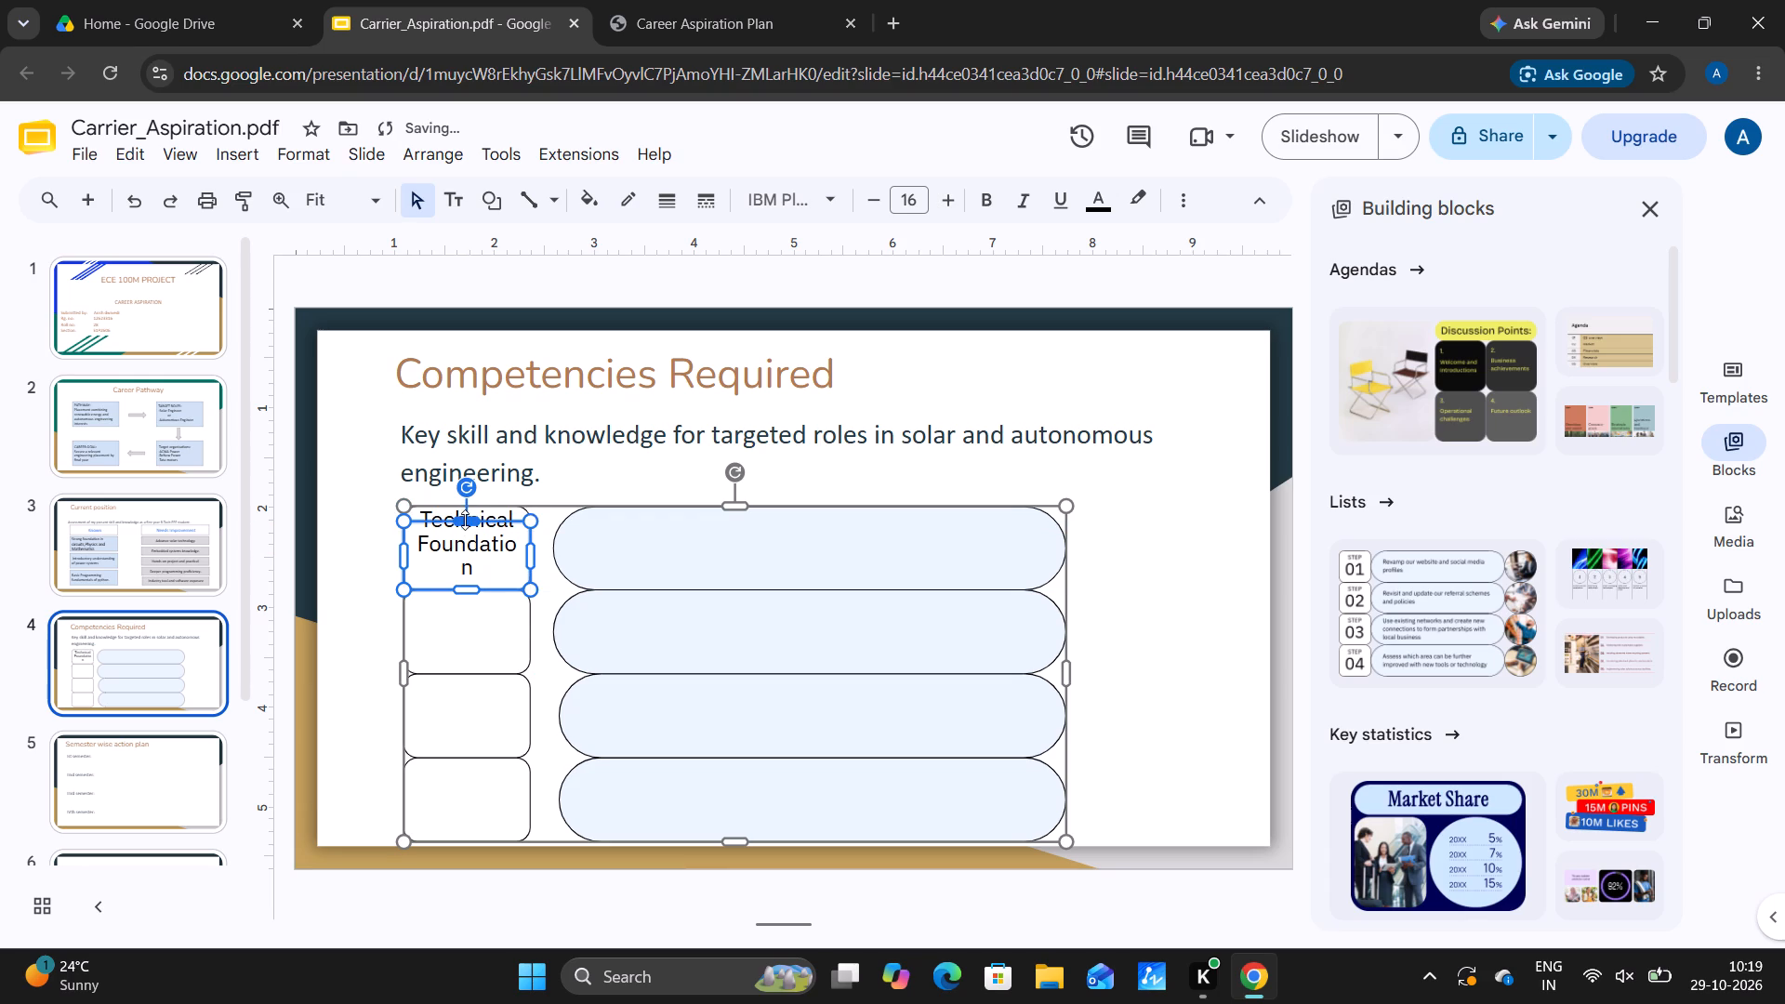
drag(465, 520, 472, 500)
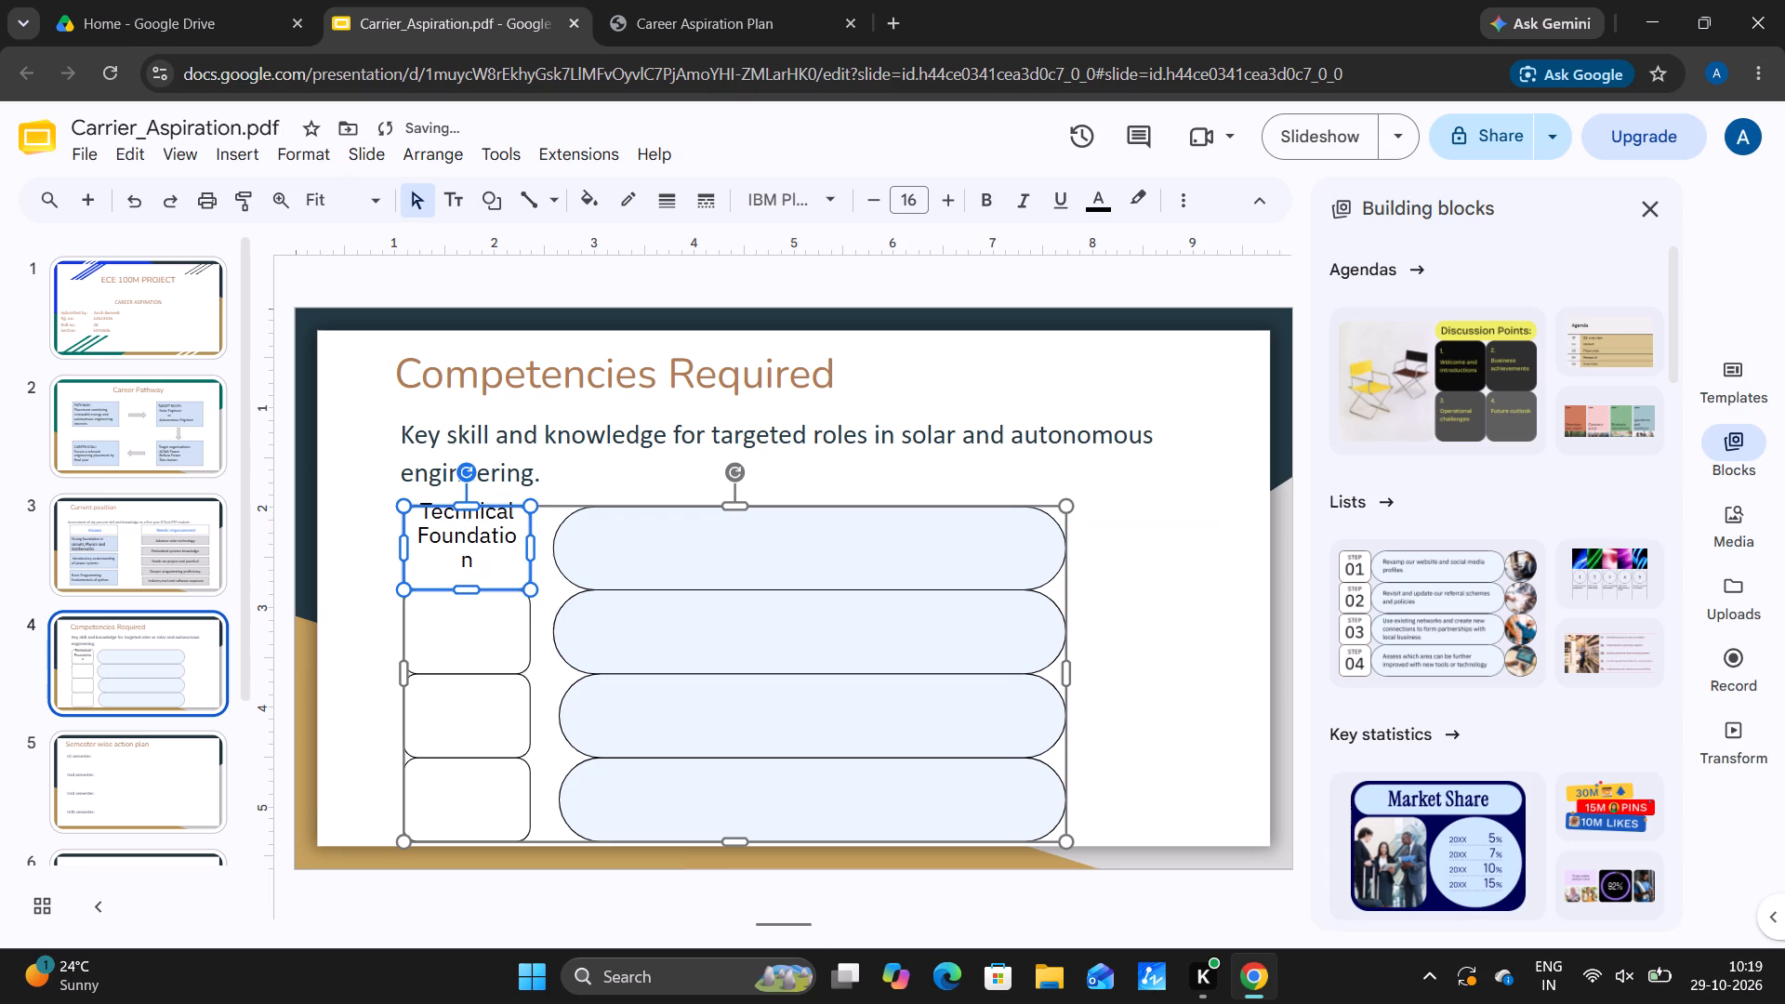
Shift both lines of the "Technical Foundation" label to the box's left margin by removing their leading spacing, leaving no blank line above.
click(423, 510)
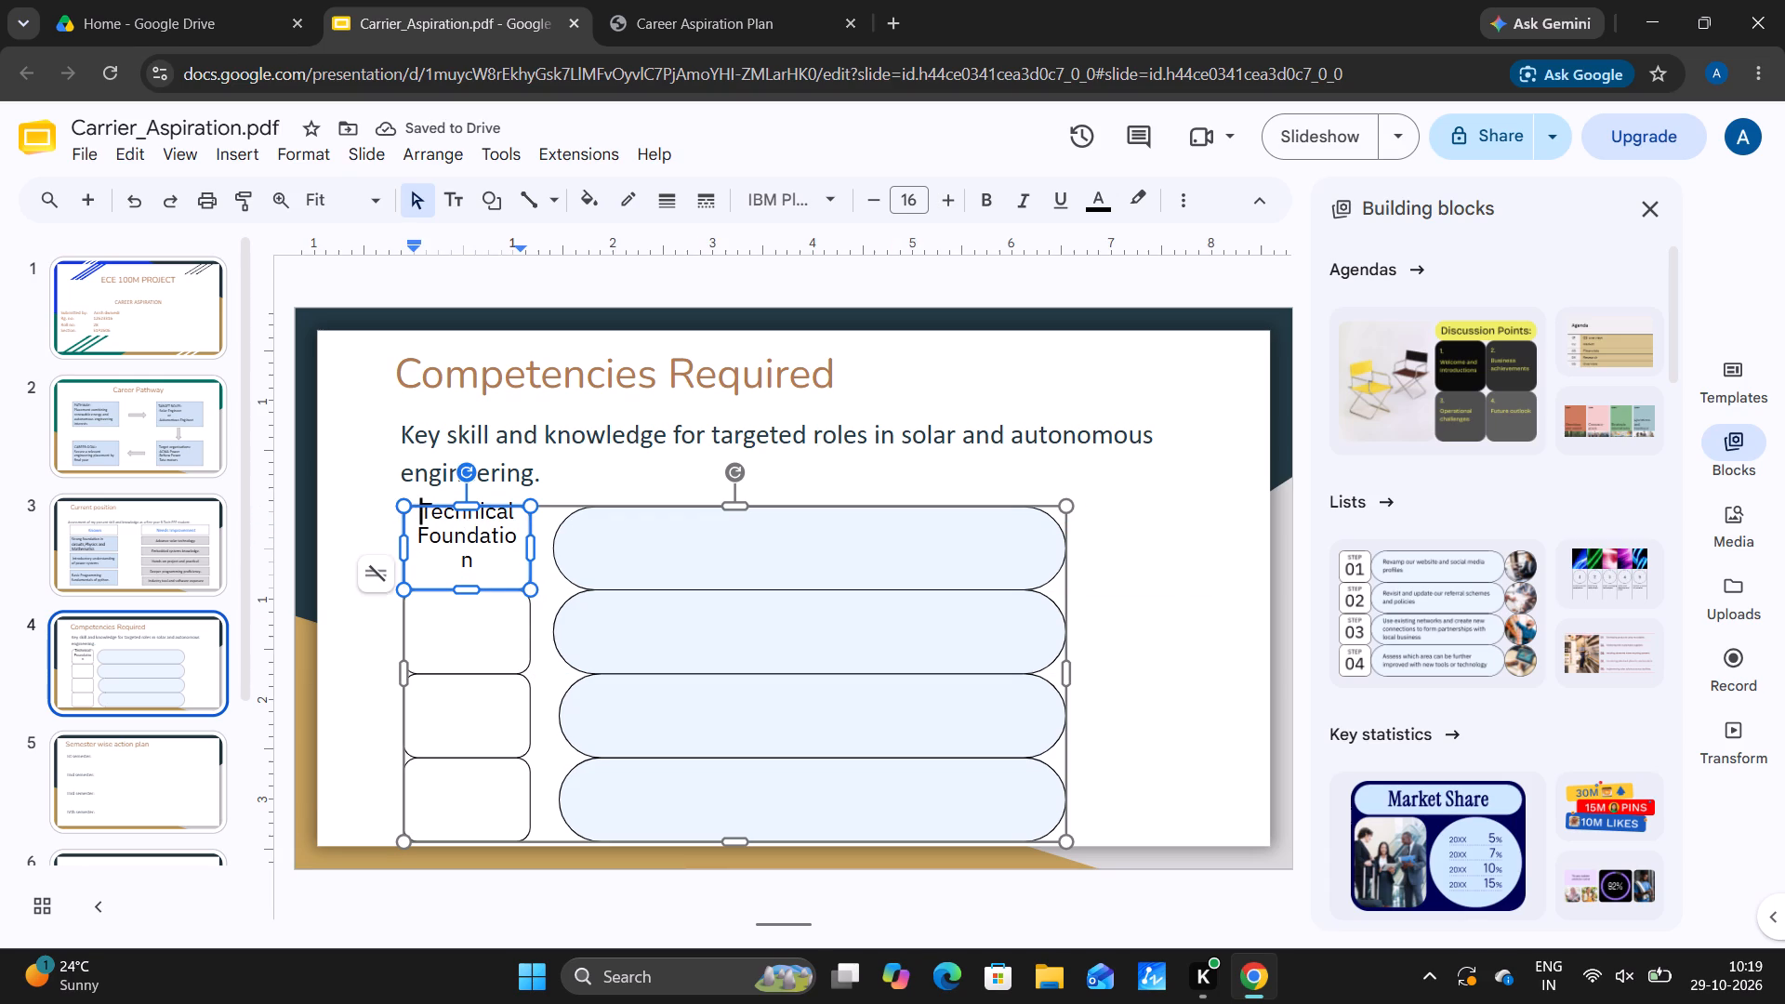
key(Return)
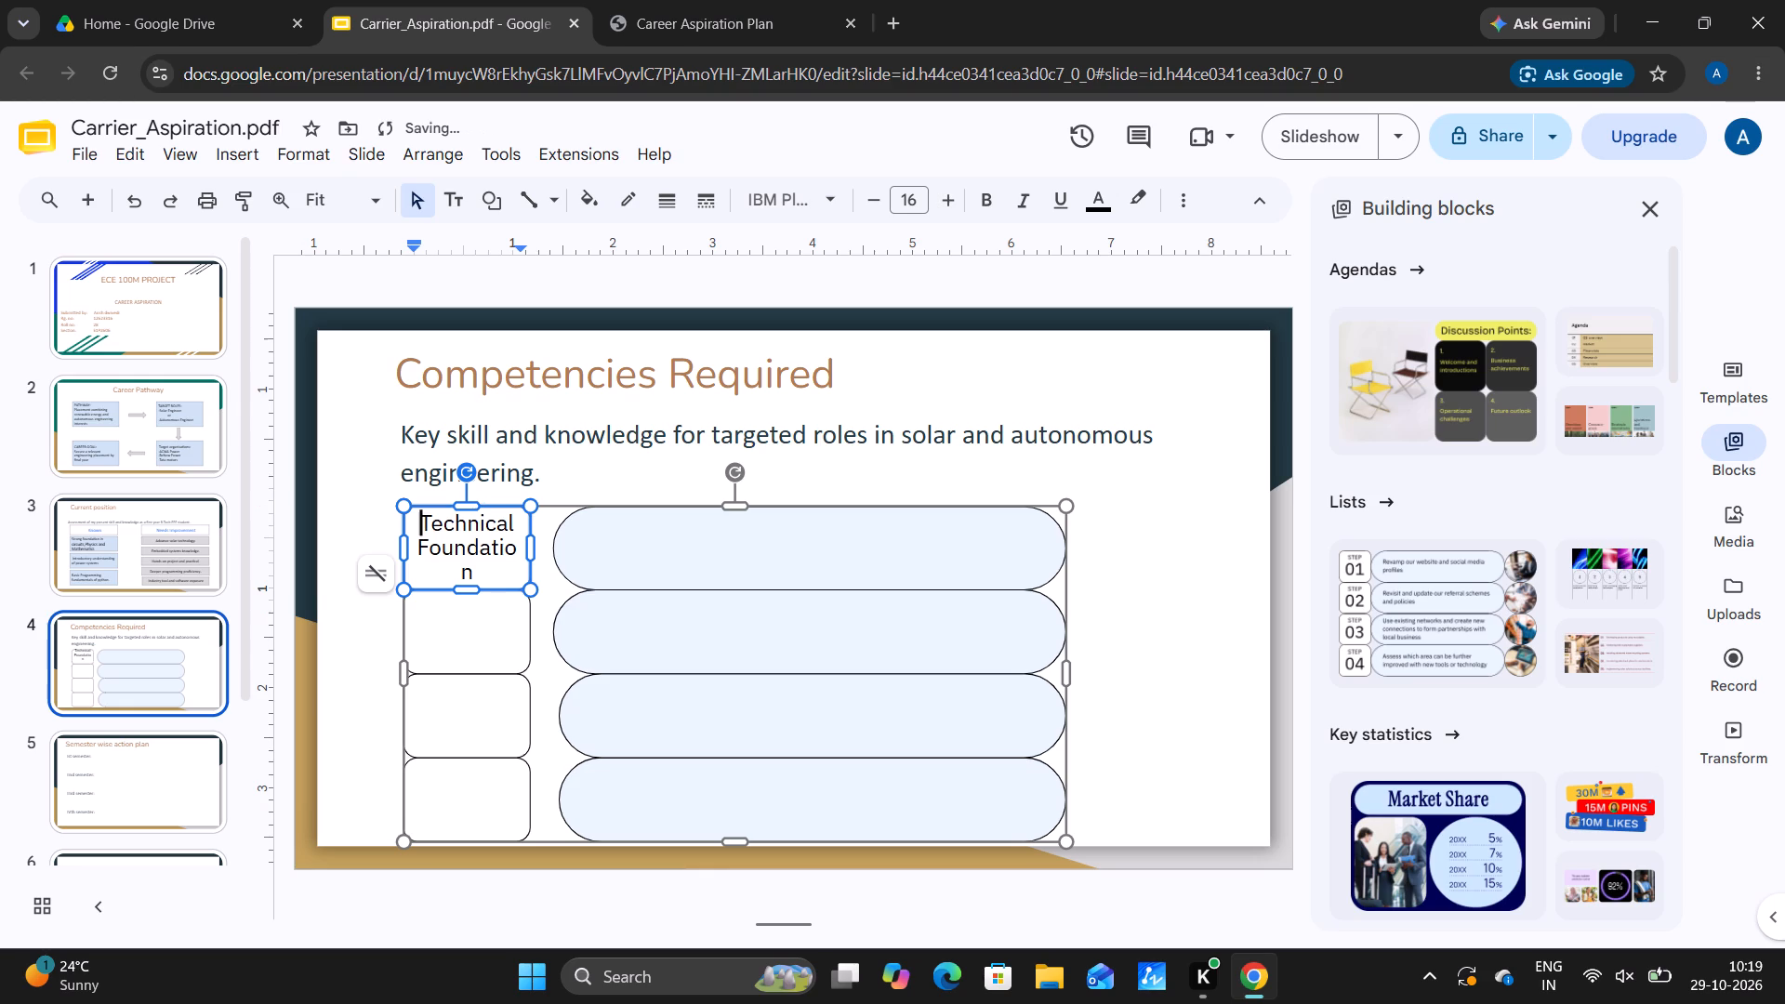
key(Return)
key(BackSpace)
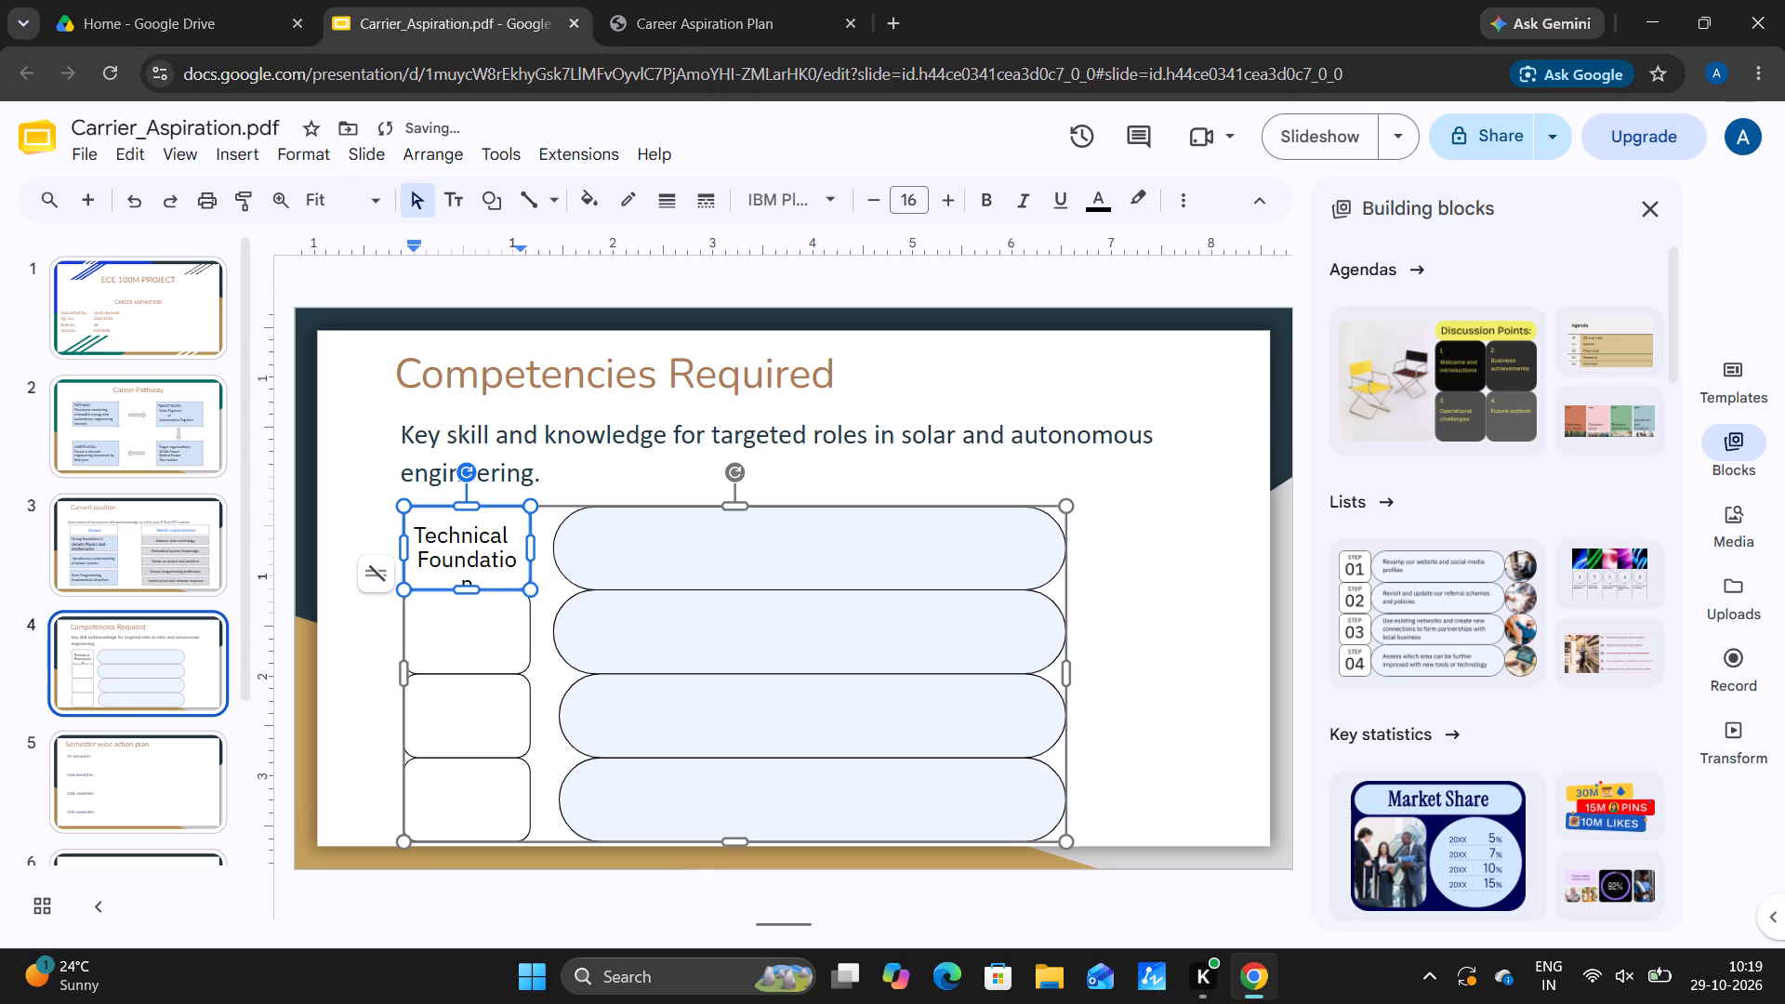
key(Down)
key(BackSpace)
key(Down)
key(BackSpace)
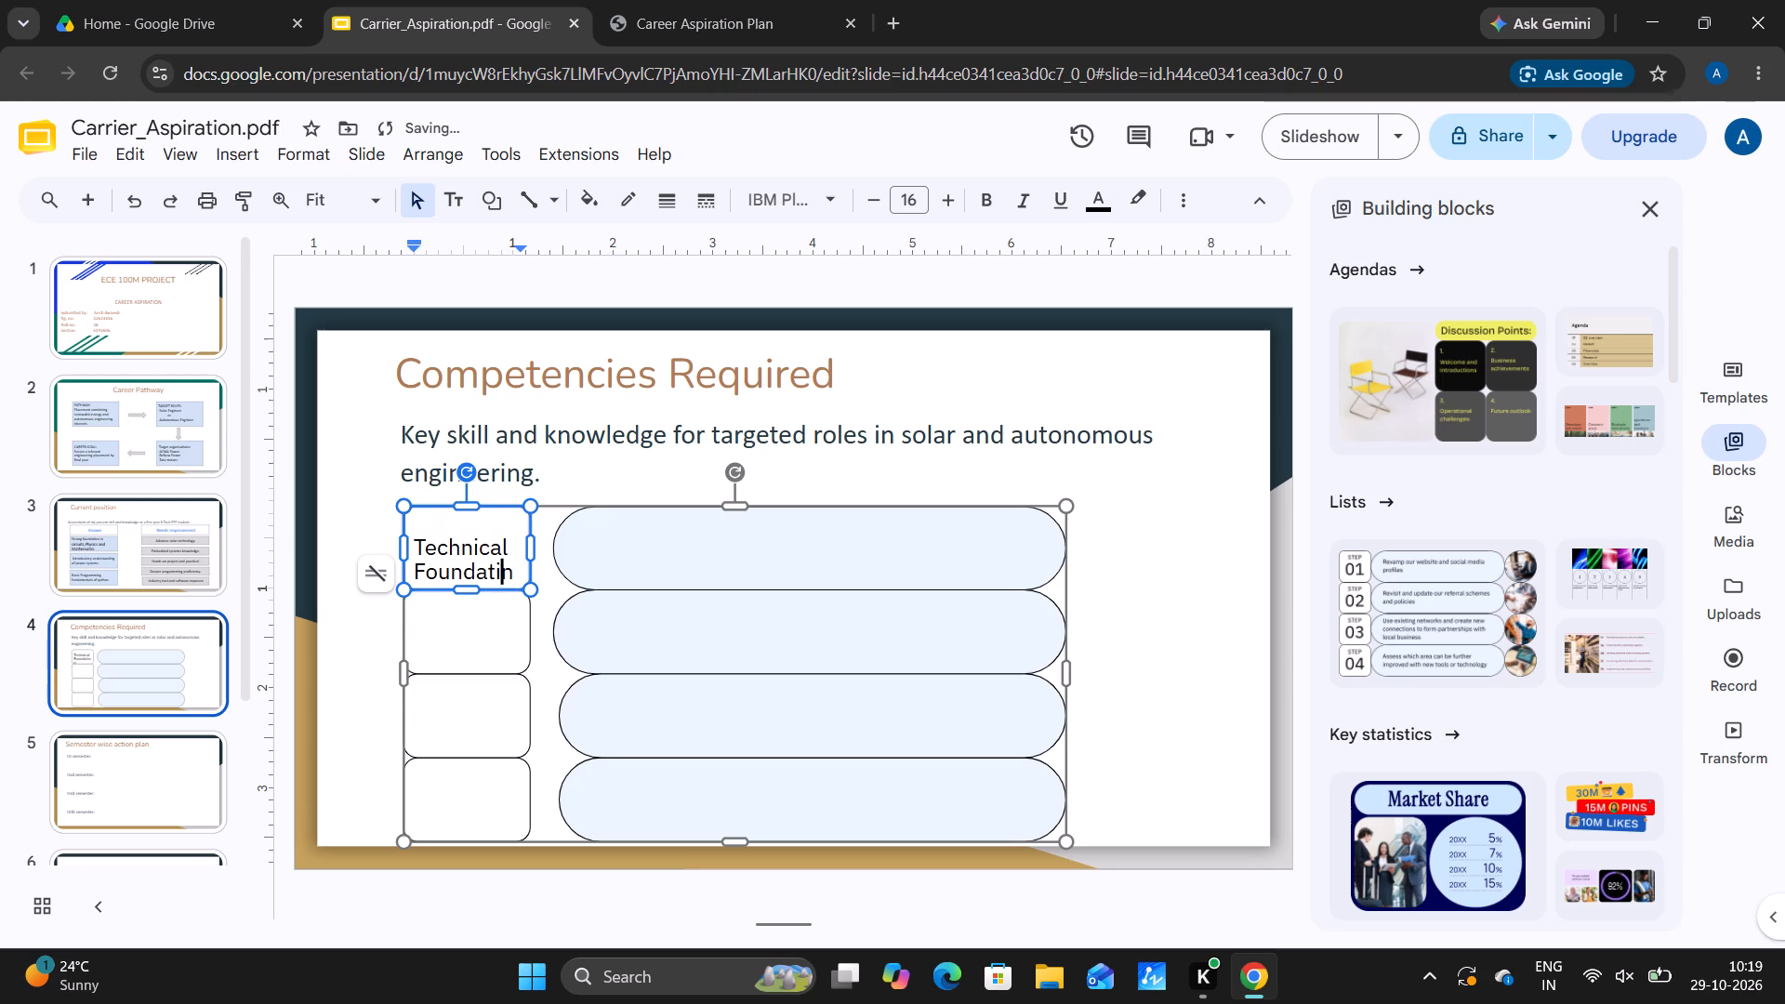
key(o)
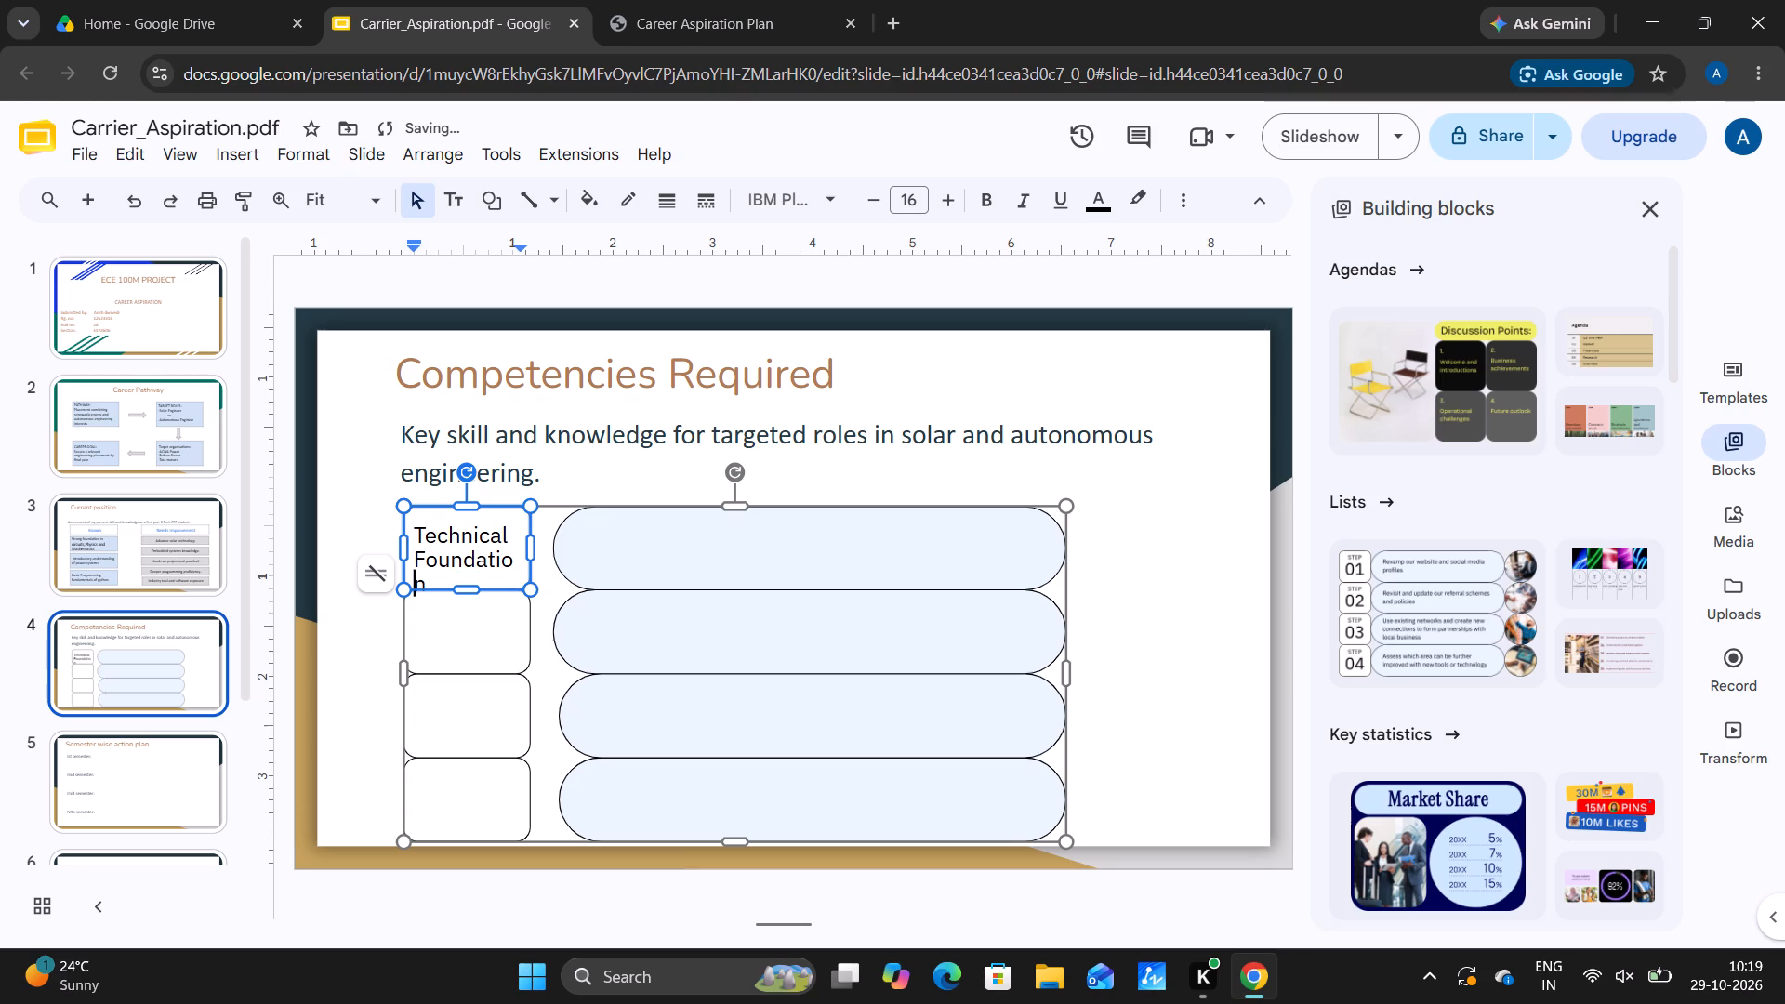
key(BackSpace)
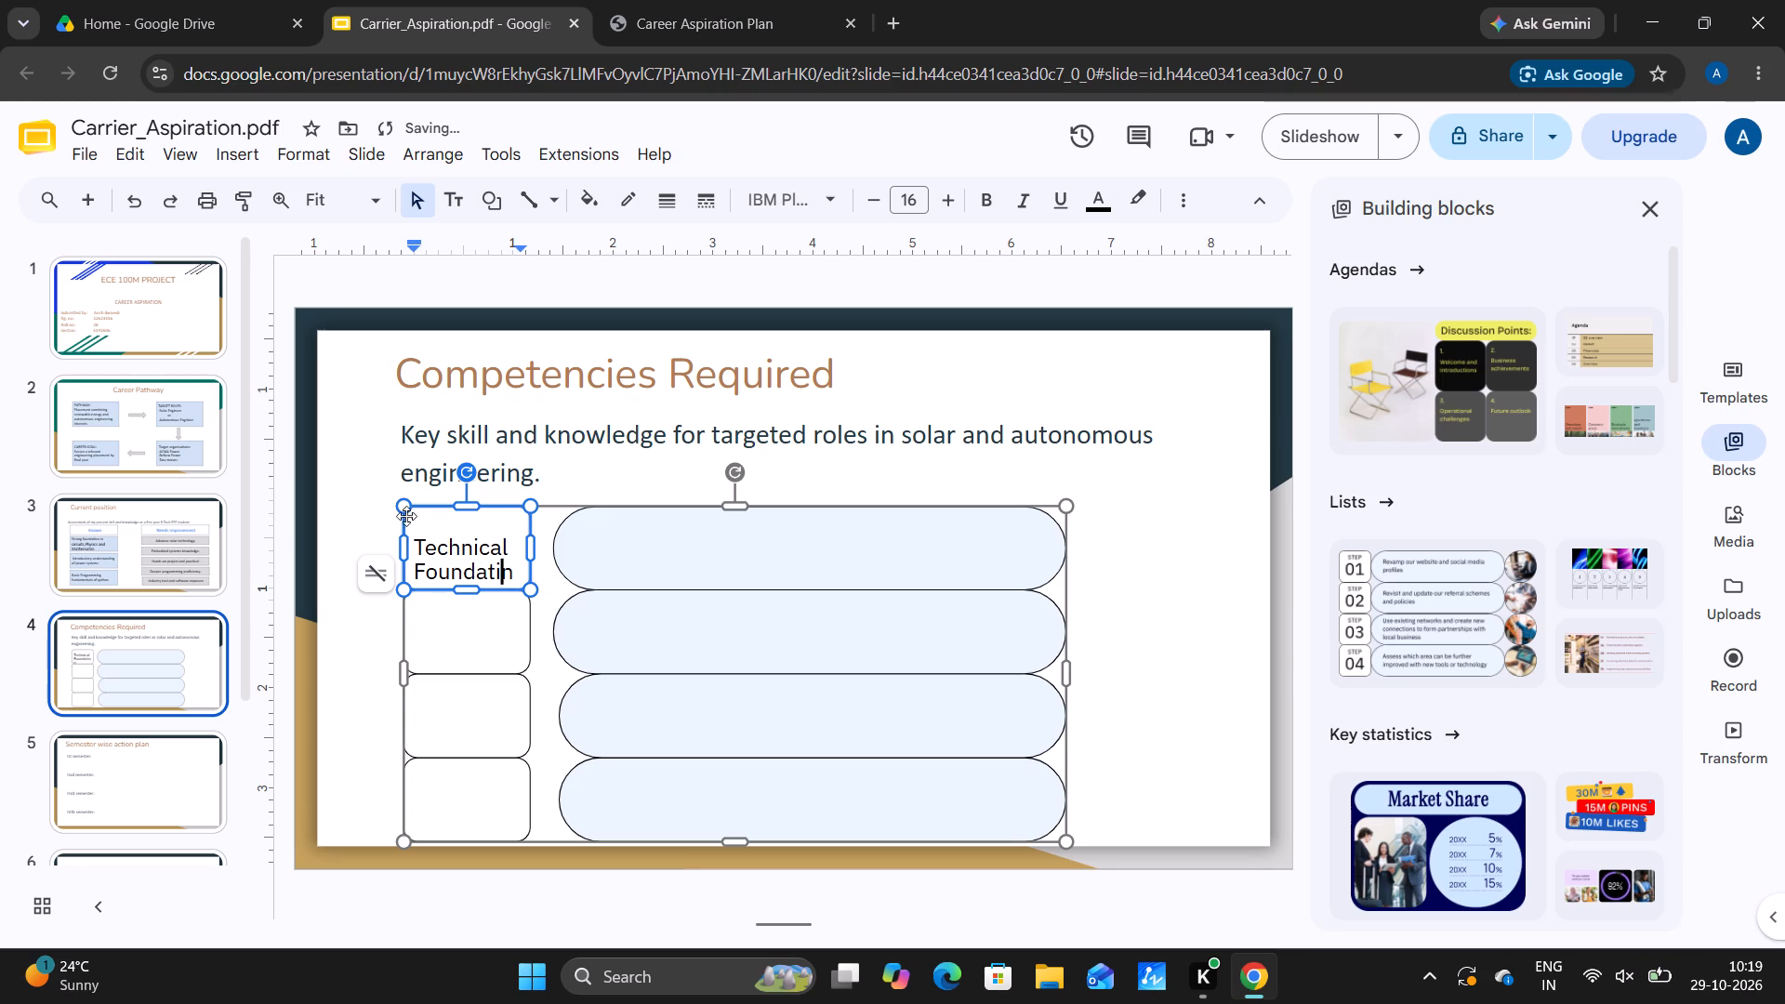
scroll(390, 492, left, 1)
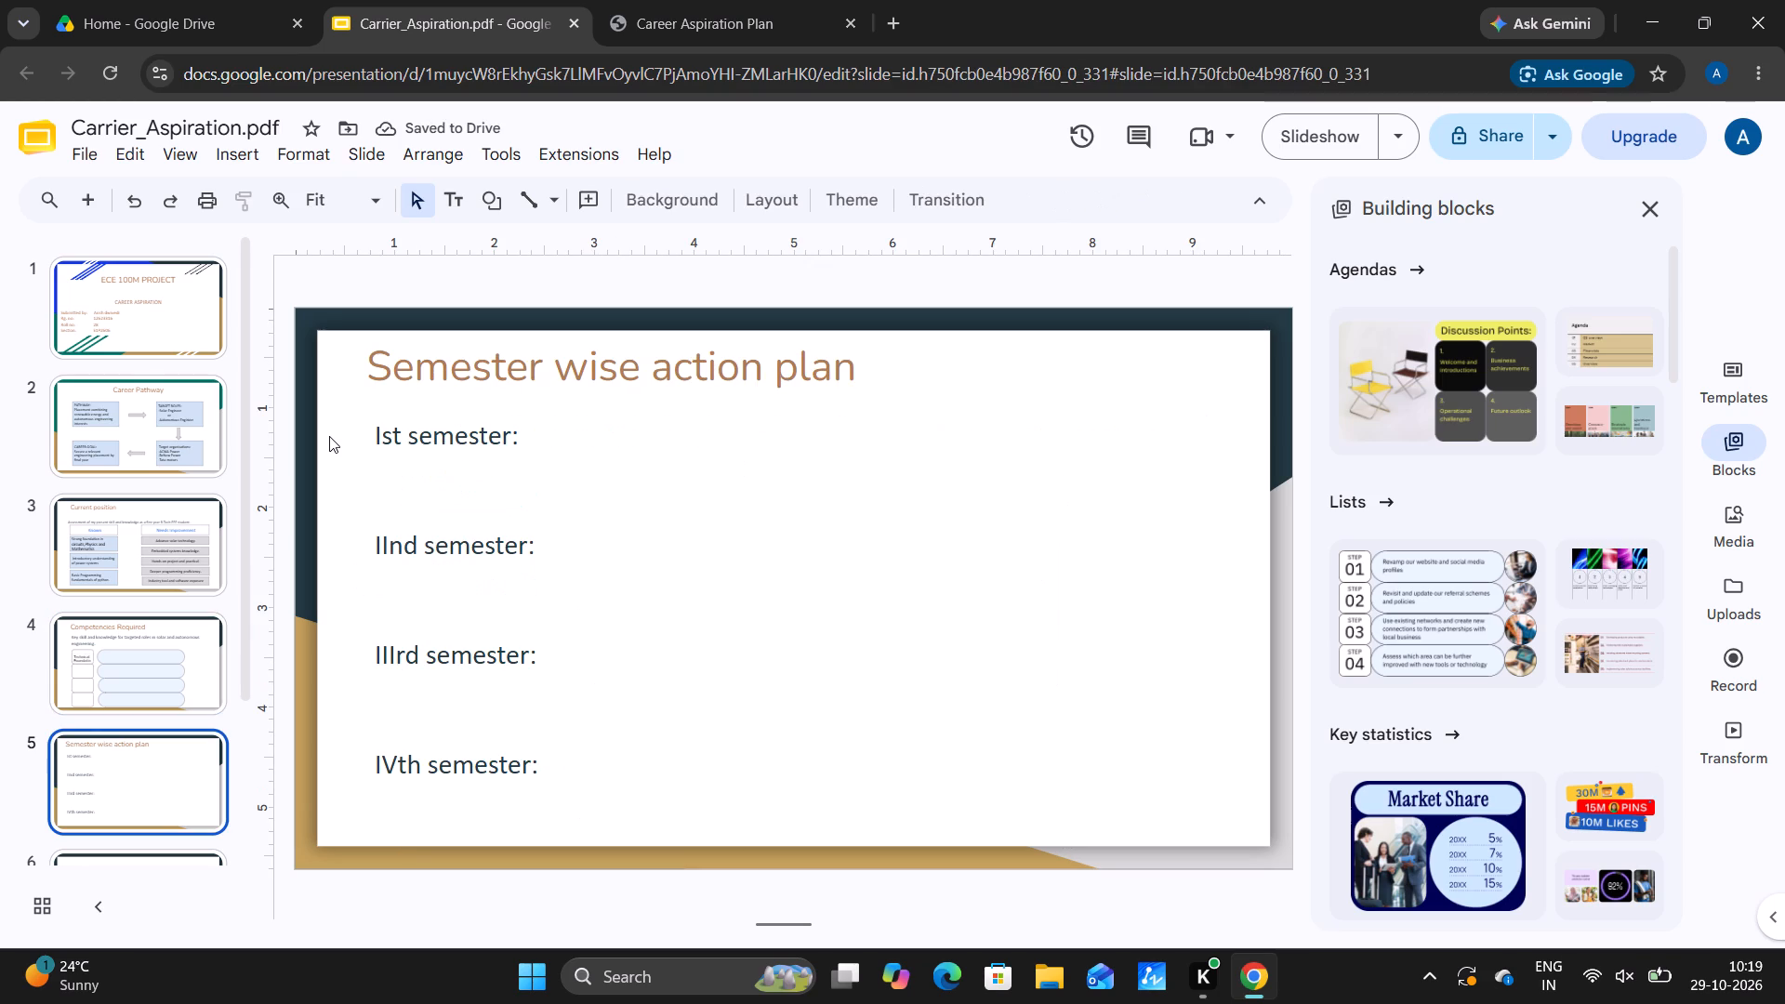
click(159, 698)
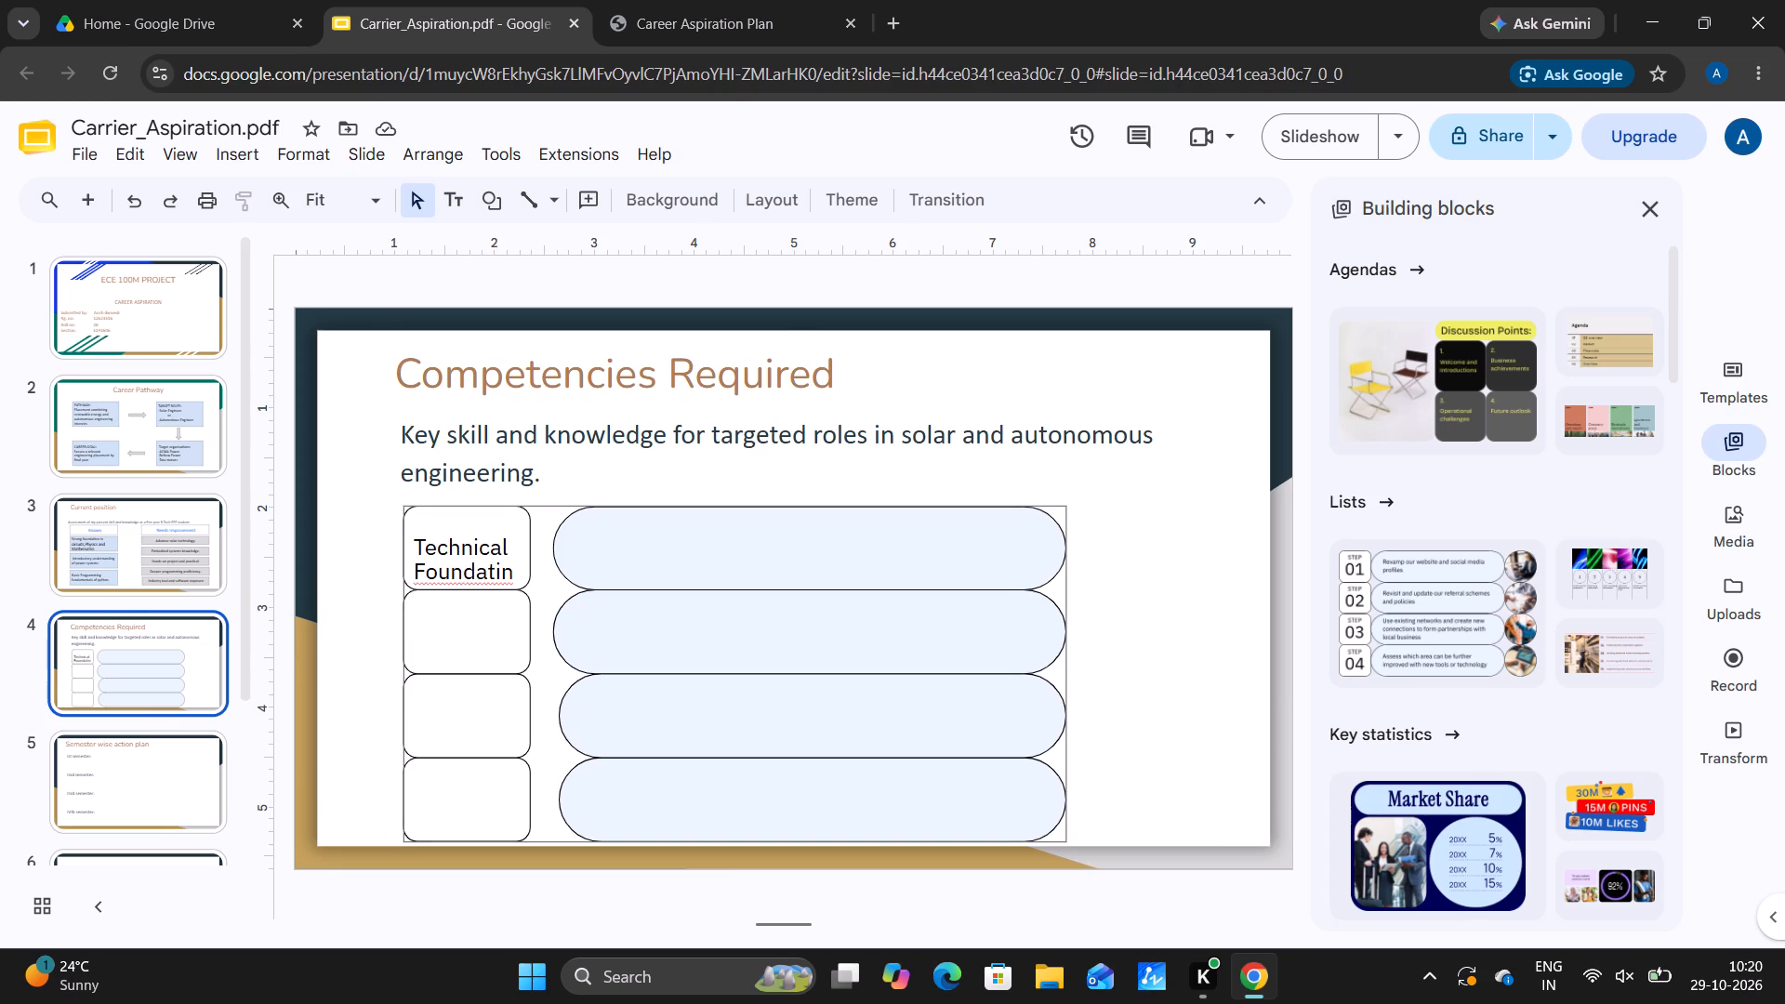
click(414, 552)
key(BackSpace)
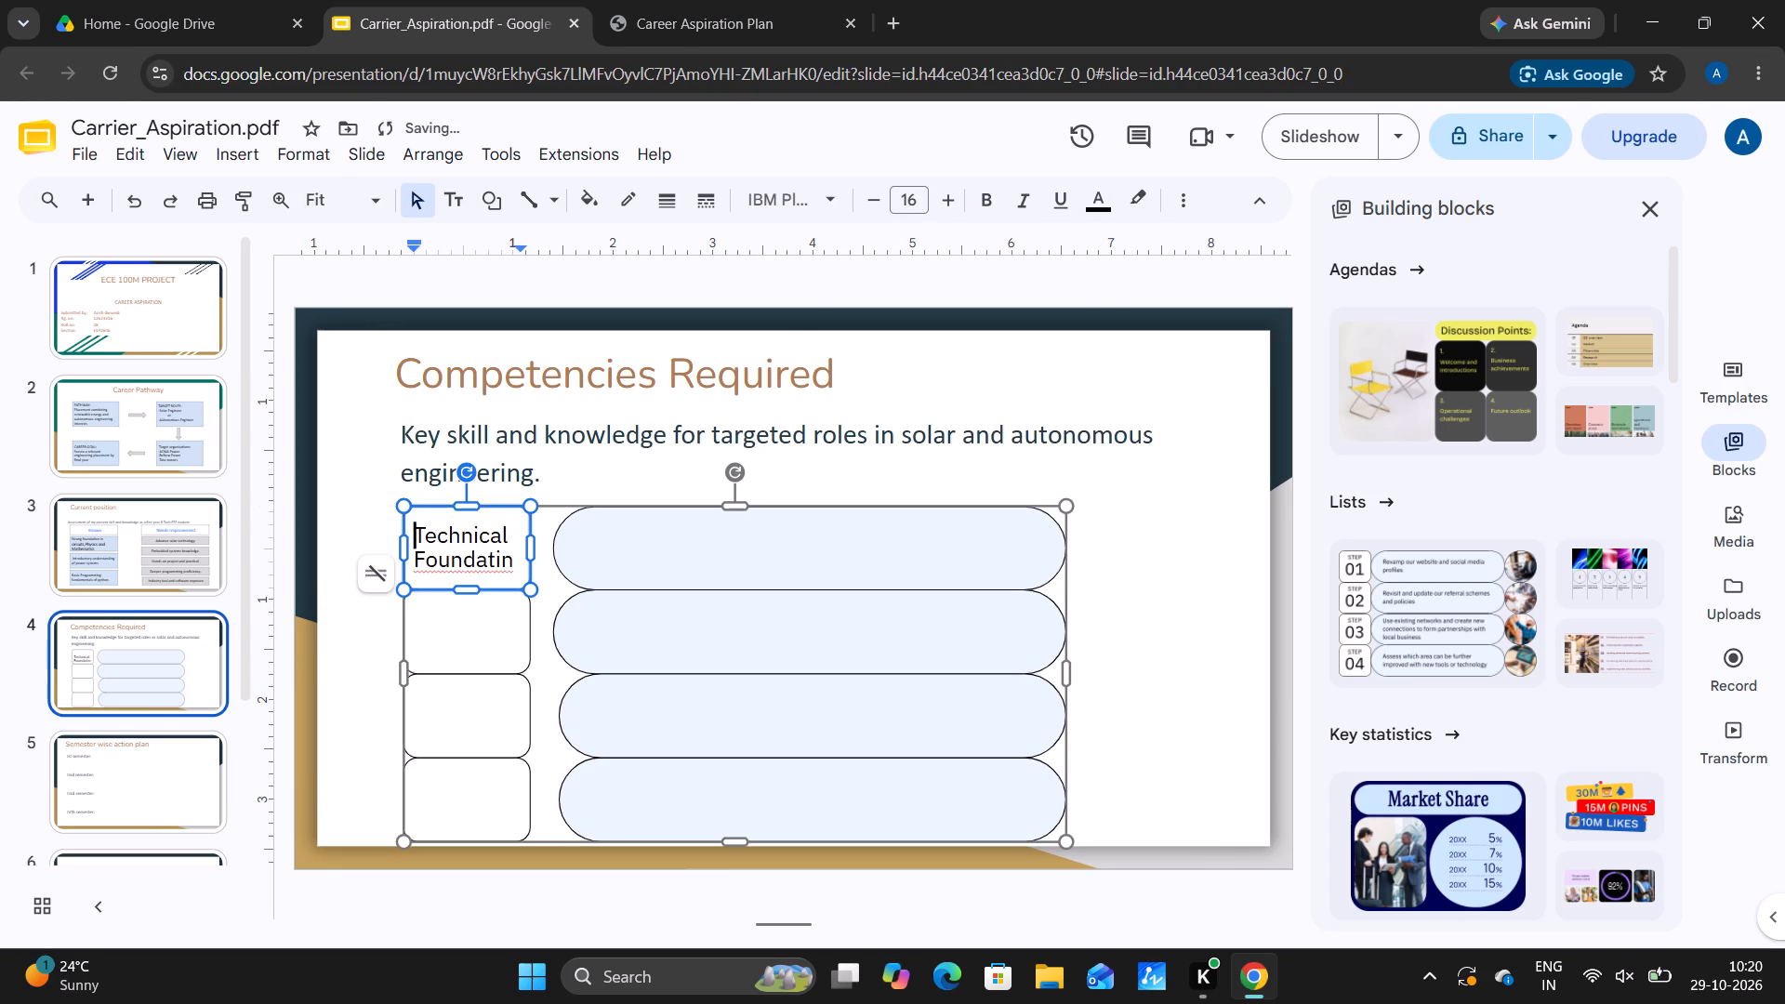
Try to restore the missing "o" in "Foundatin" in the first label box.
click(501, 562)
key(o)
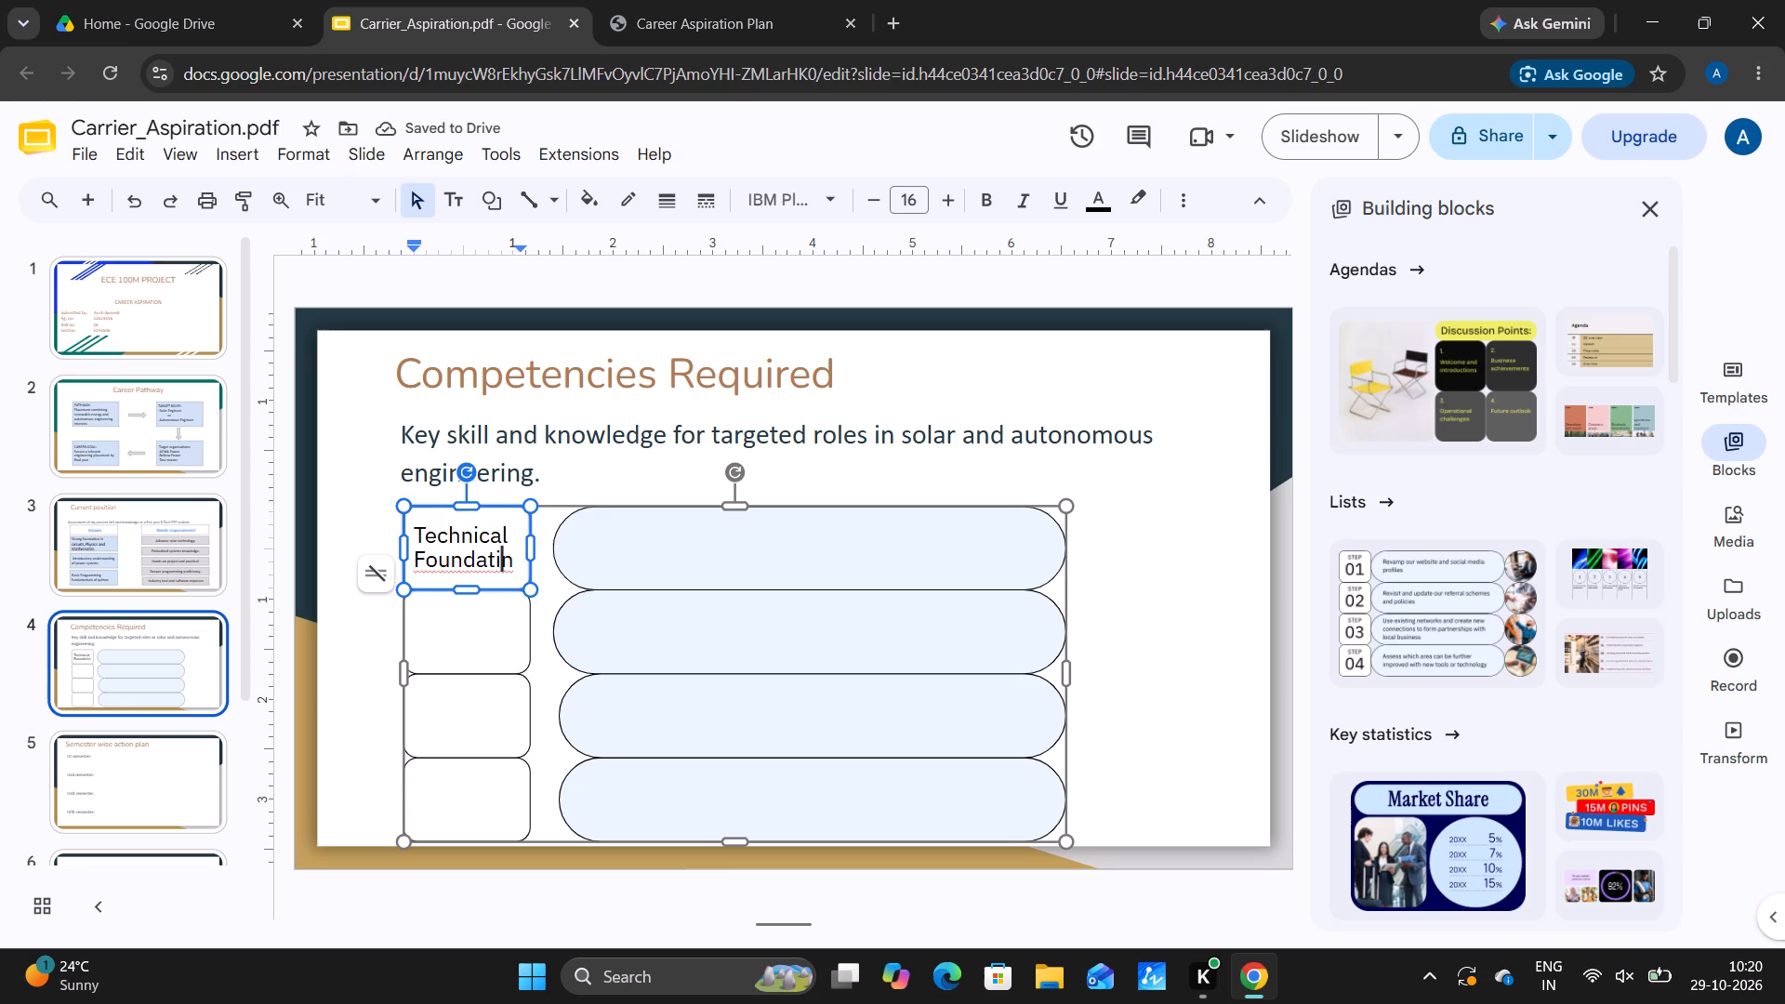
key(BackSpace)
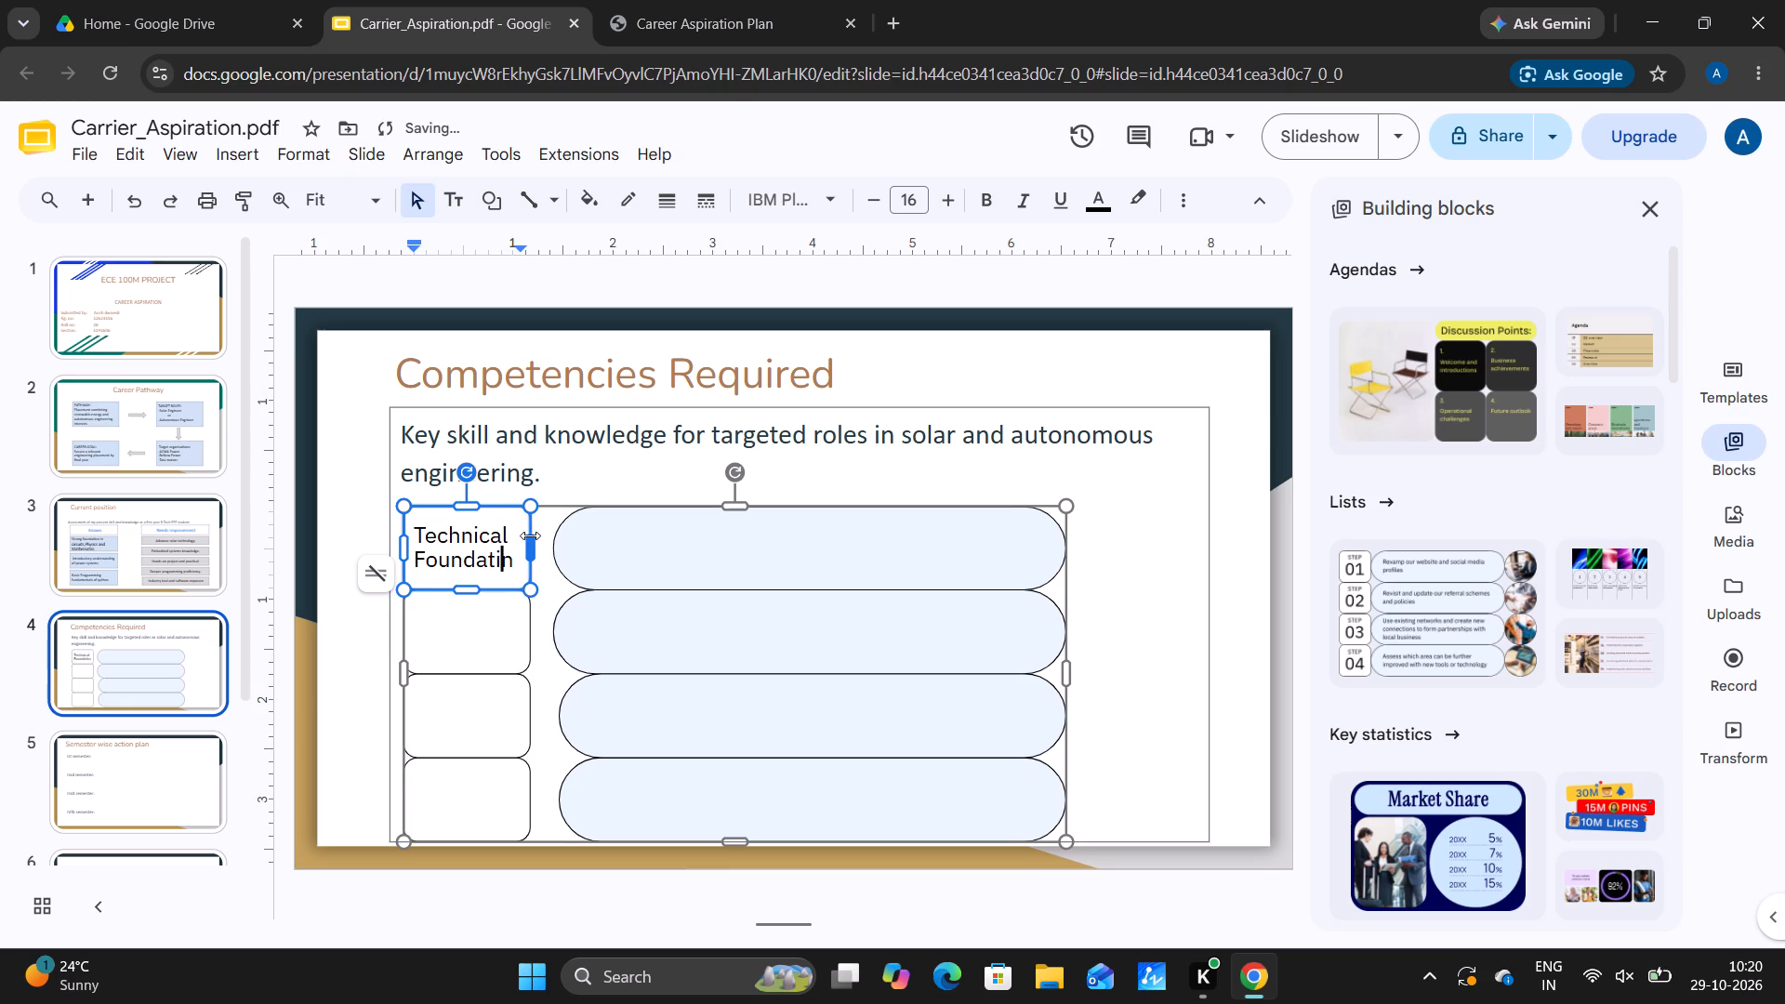
Widen all four label text boxes so their right edges reach the adjacent blue shapes.
drag(531, 546, 550, 542)
click(527, 616)
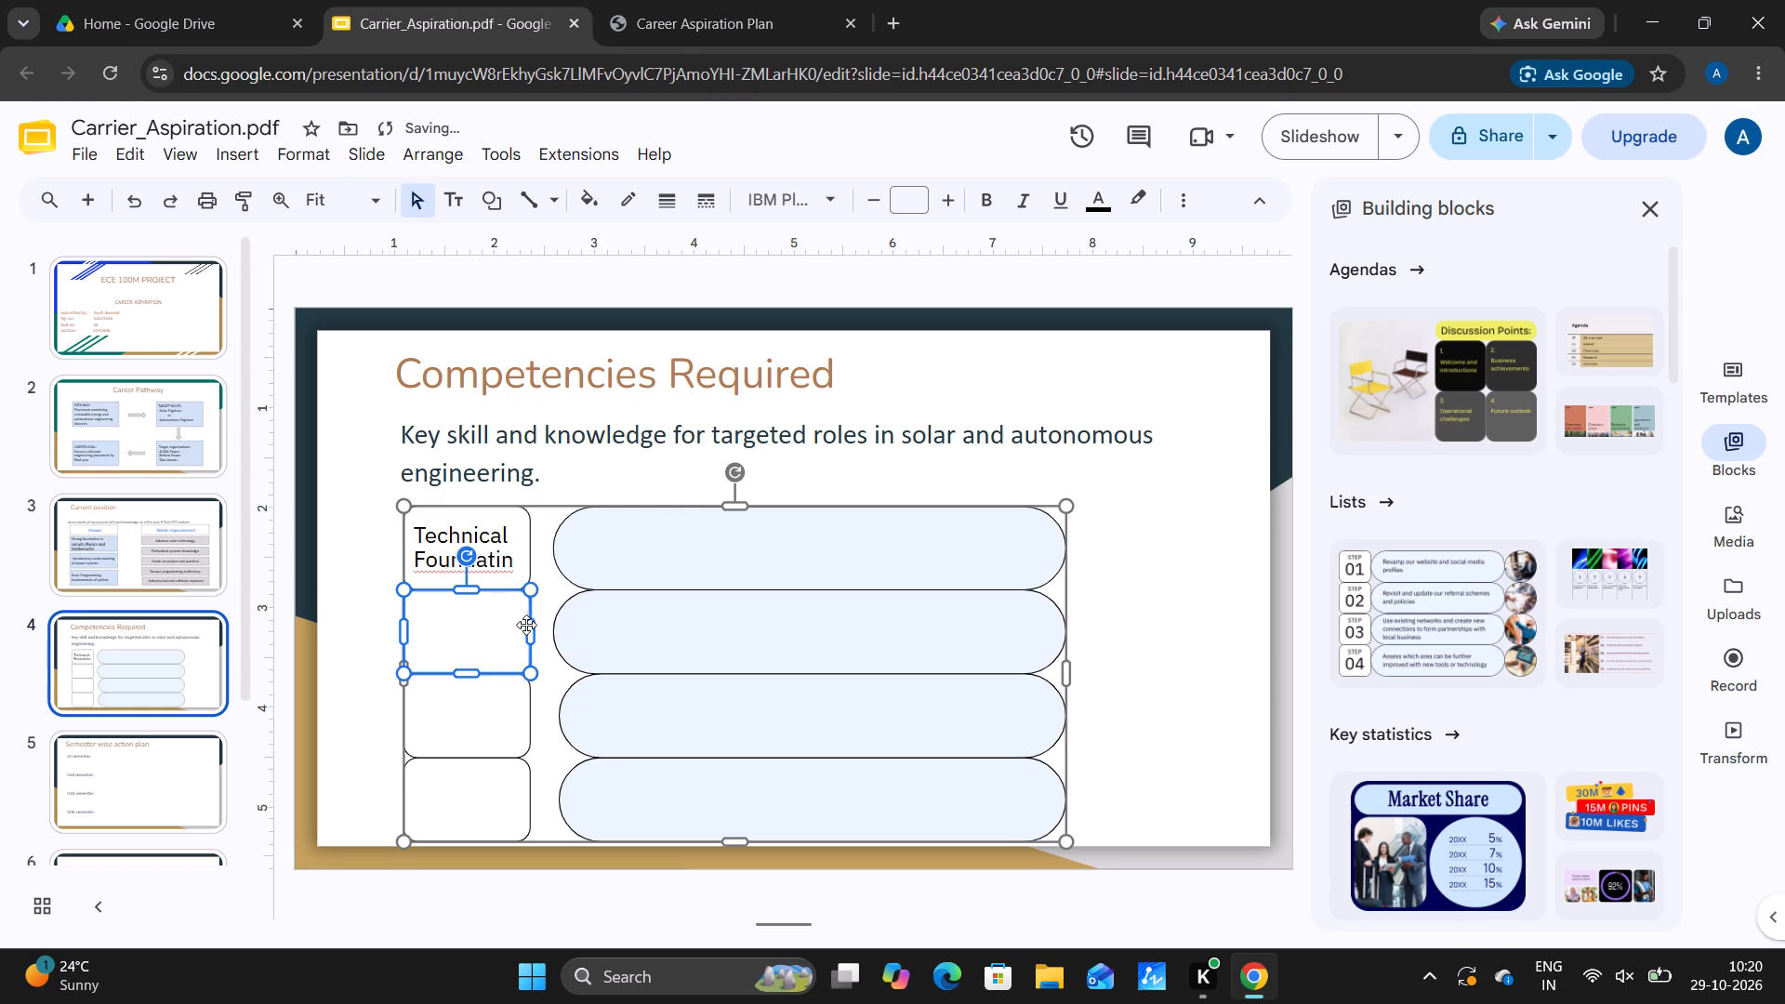
drag(530, 629, 558, 633)
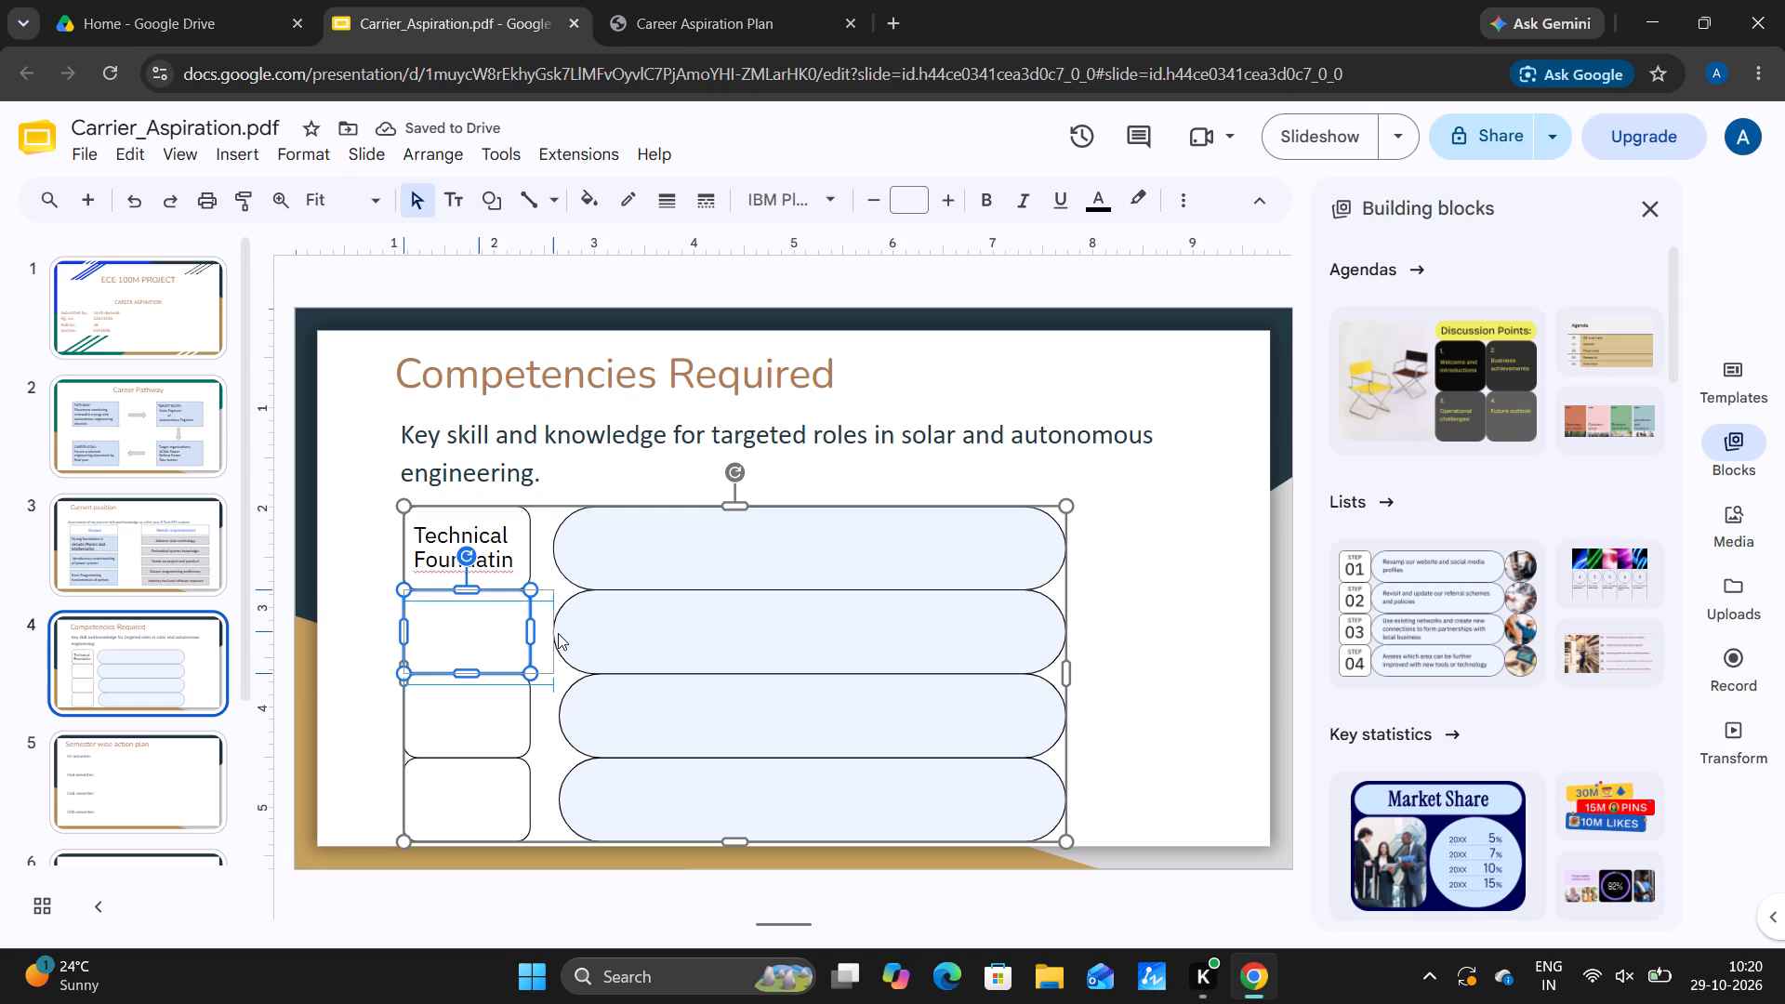
drag(558, 633, 549, 636)
click(517, 707)
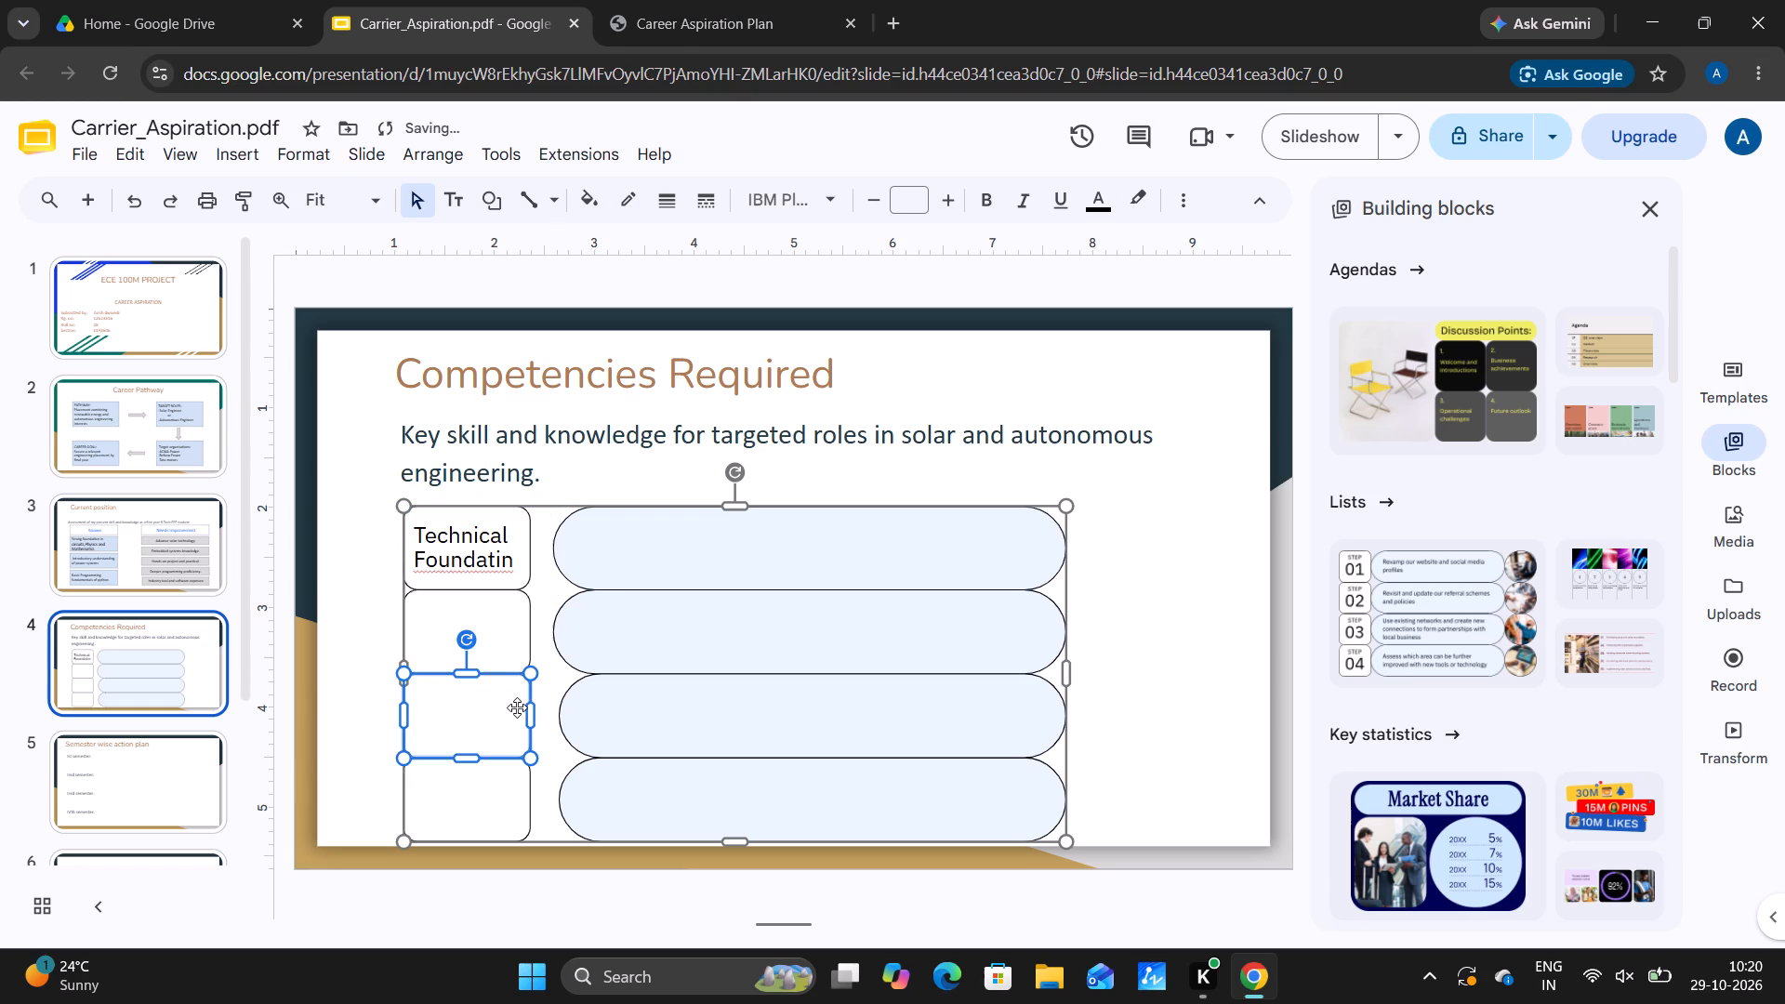
drag(531, 715, 549, 721)
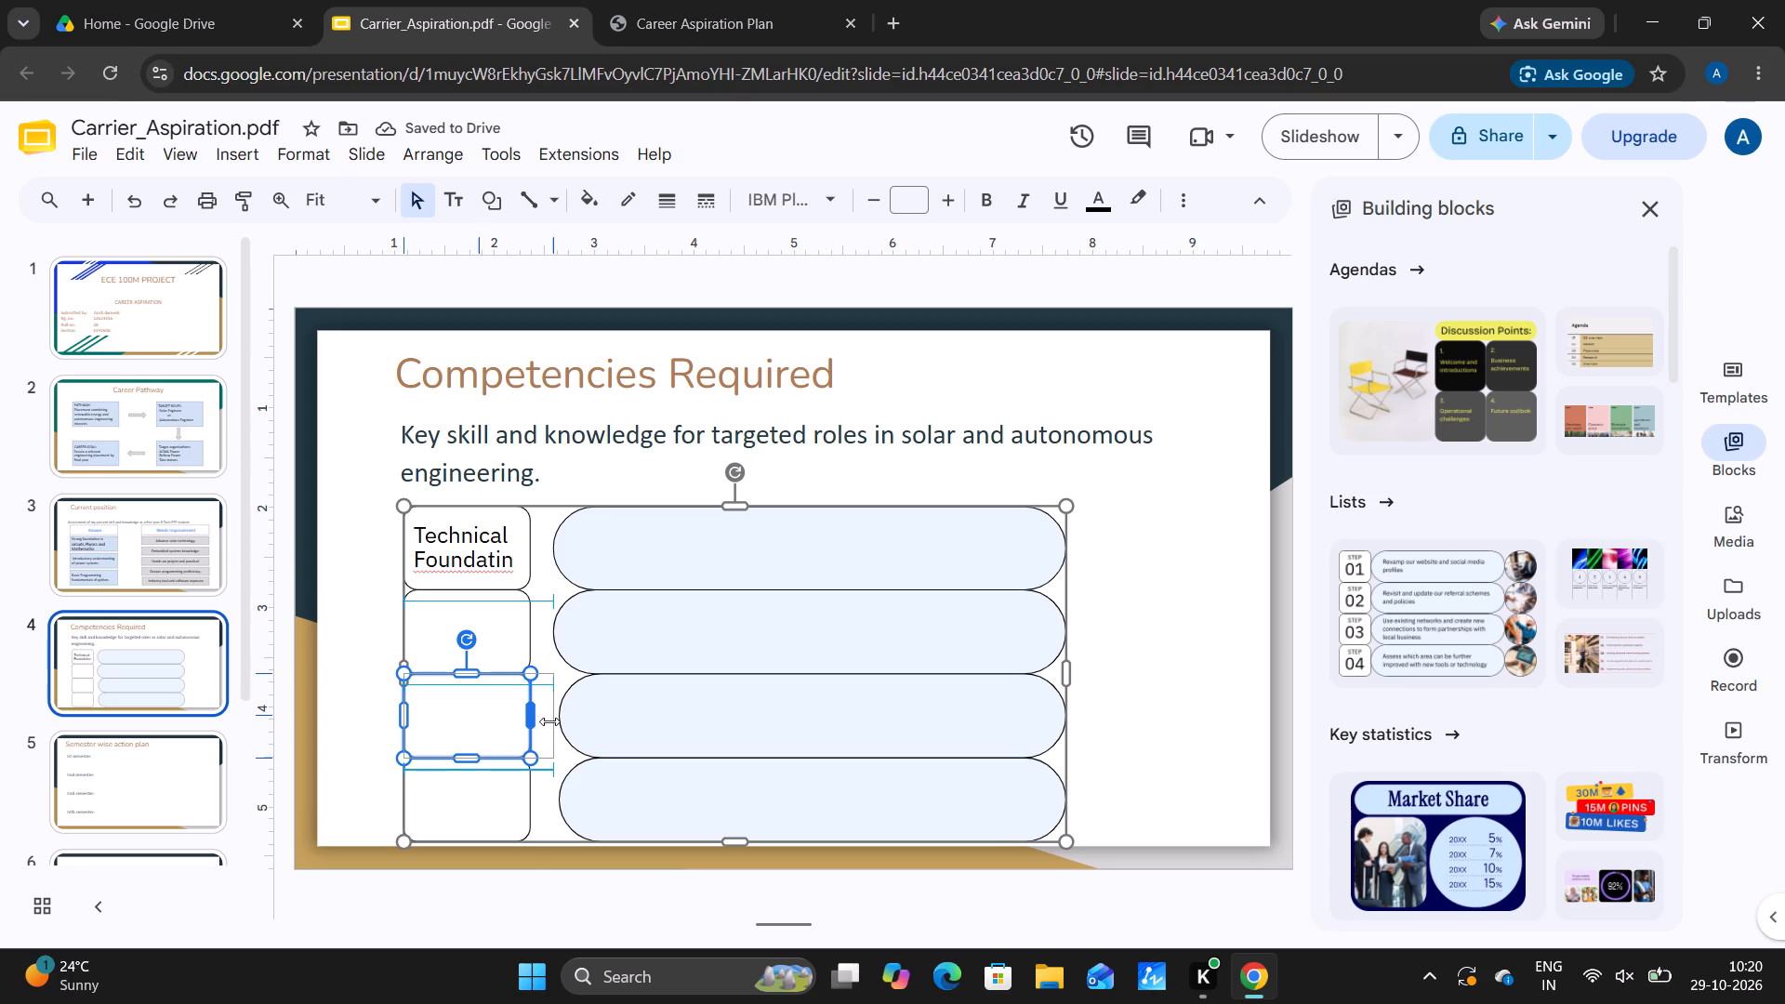
drag(549, 721, 562, 721)
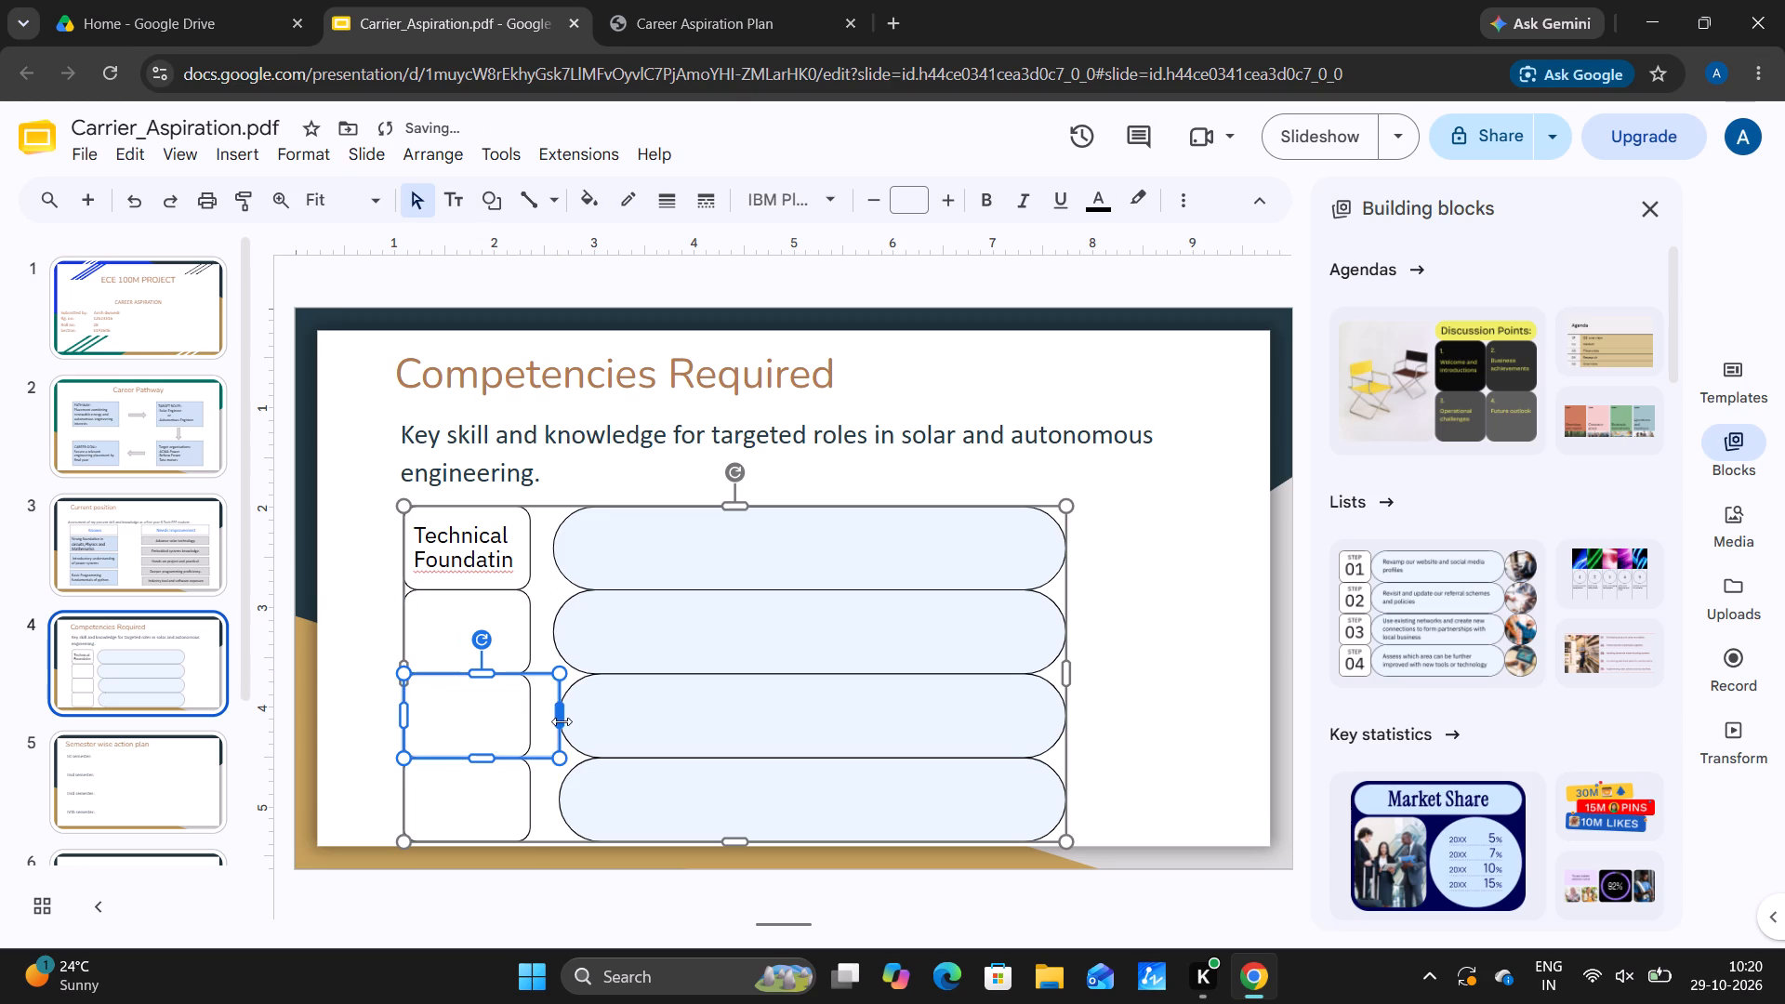
click(505, 780)
drag(527, 795, 550, 800)
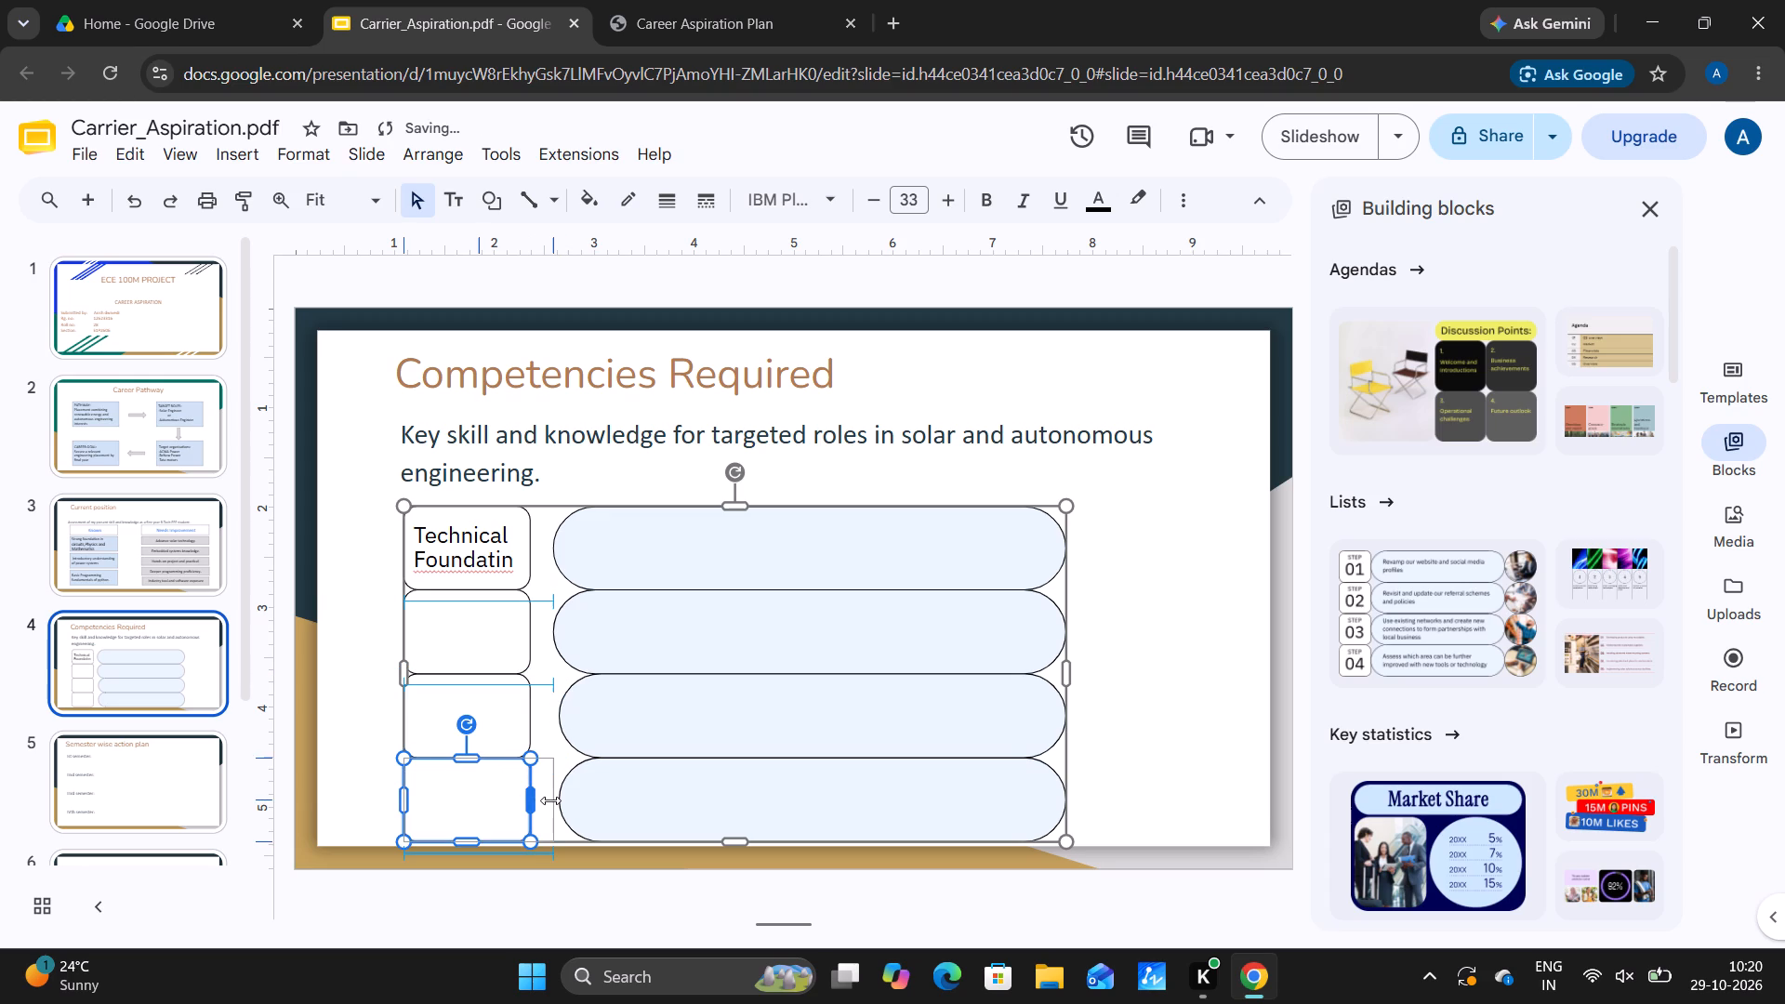
drag(550, 800, 565, 798)
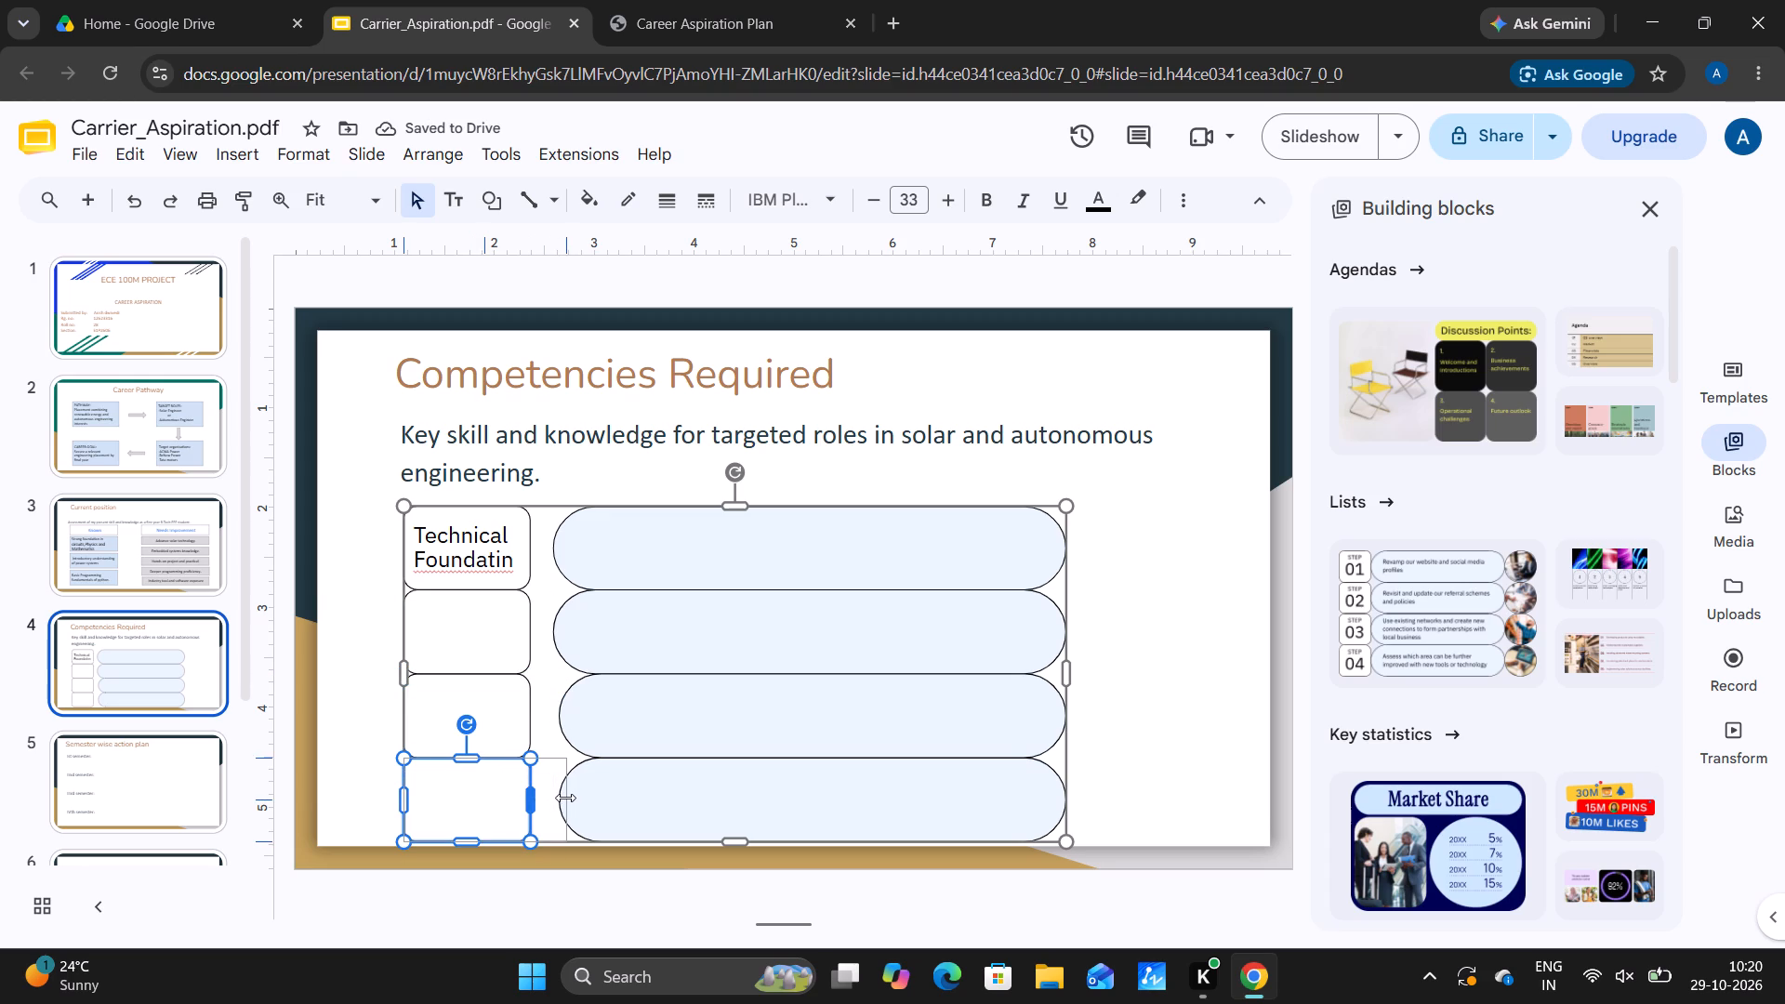
drag(565, 798, 563, 798)
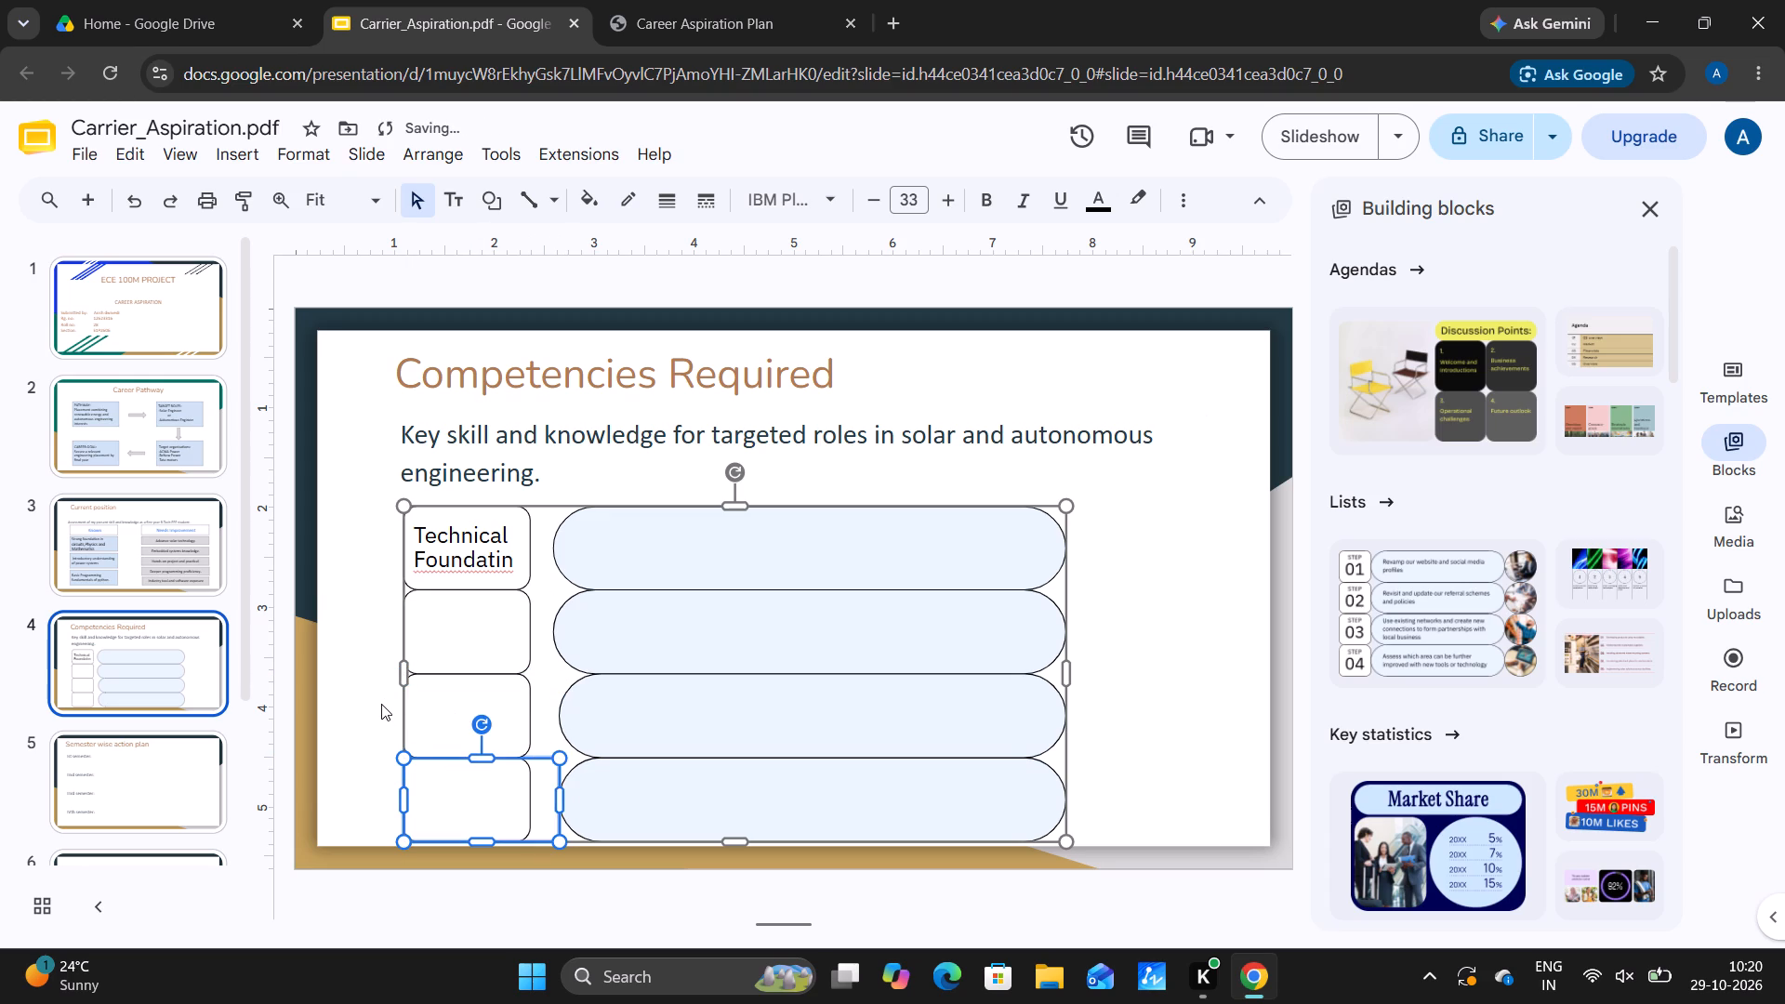
click(381, 704)
Correct "Foundatin" to "Foundation" in the first label box, keeping the label on two lines.
click(512, 562)
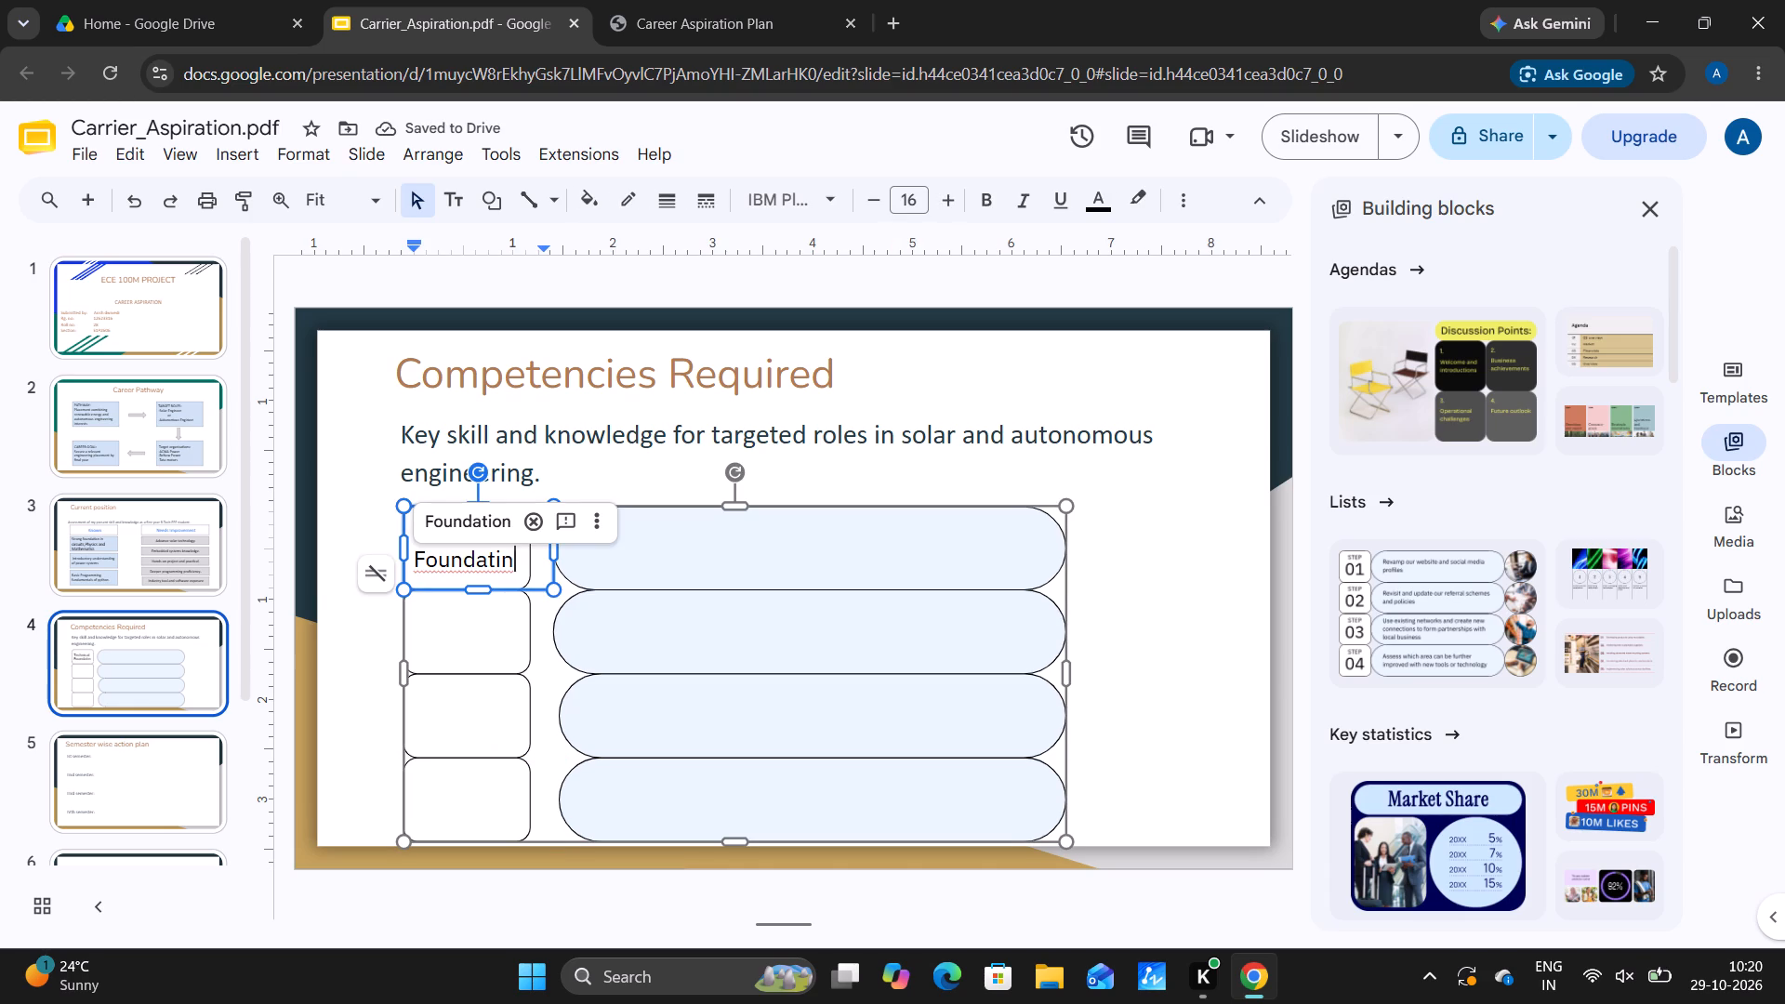
key(Left)
key(o)
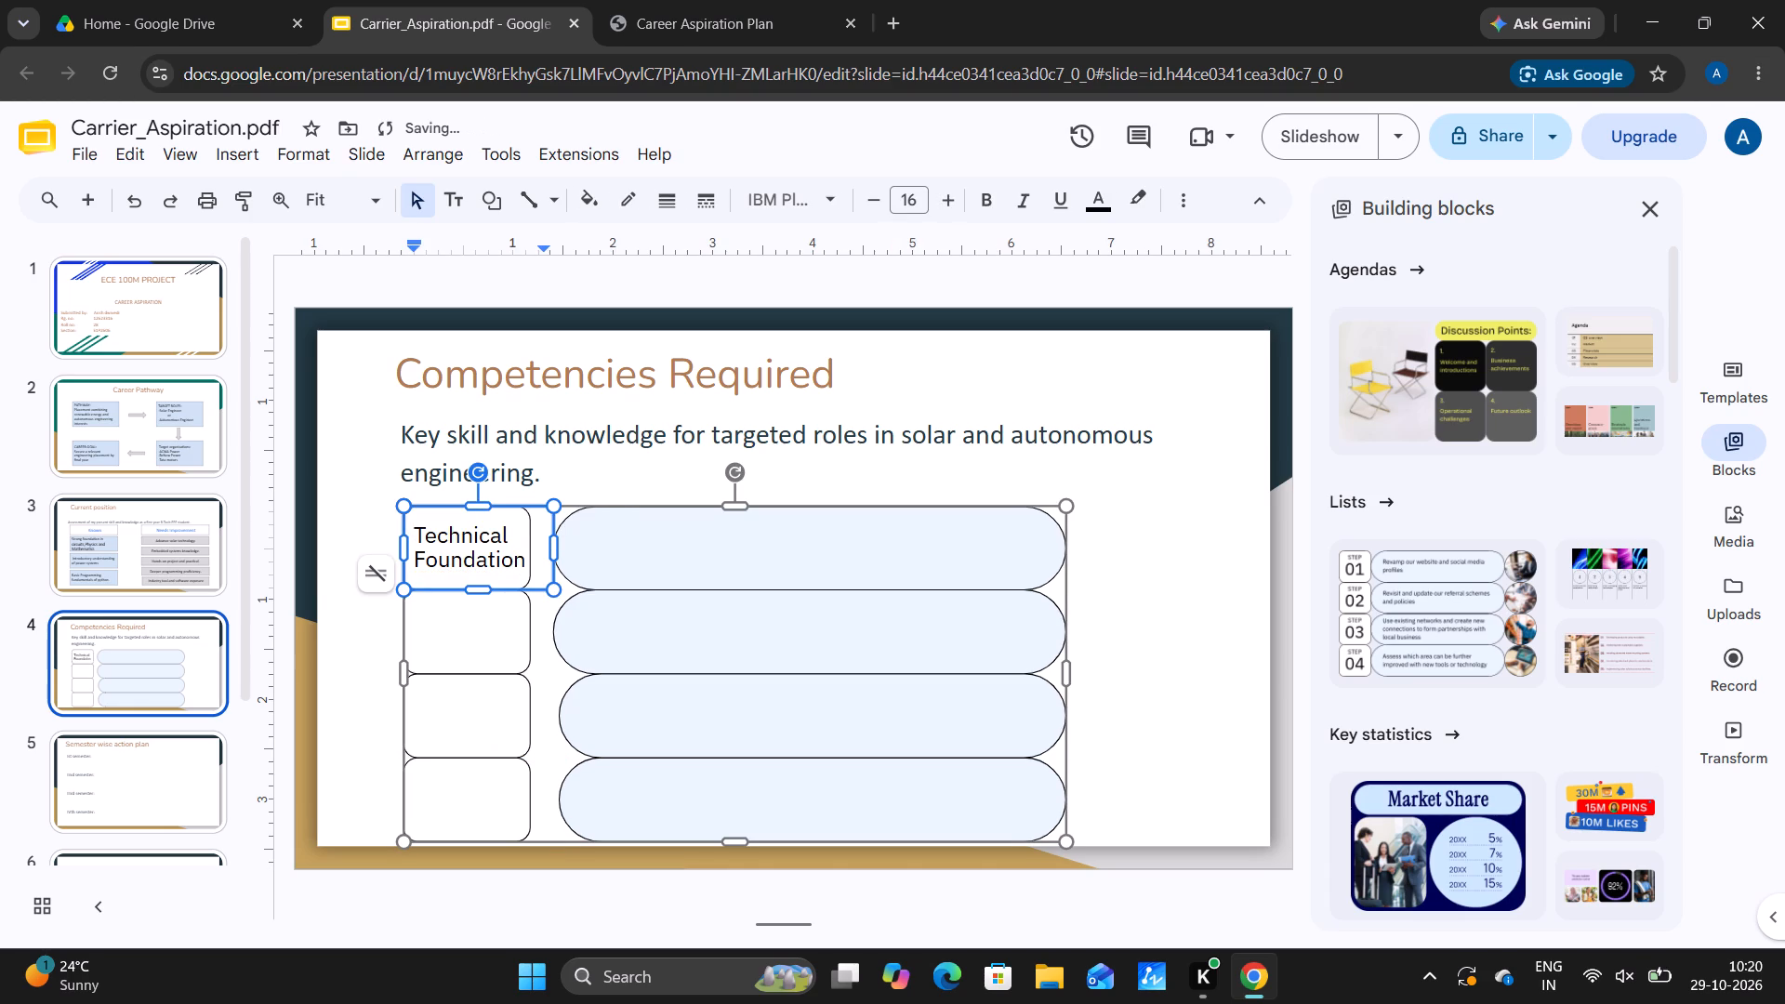
key(Return)
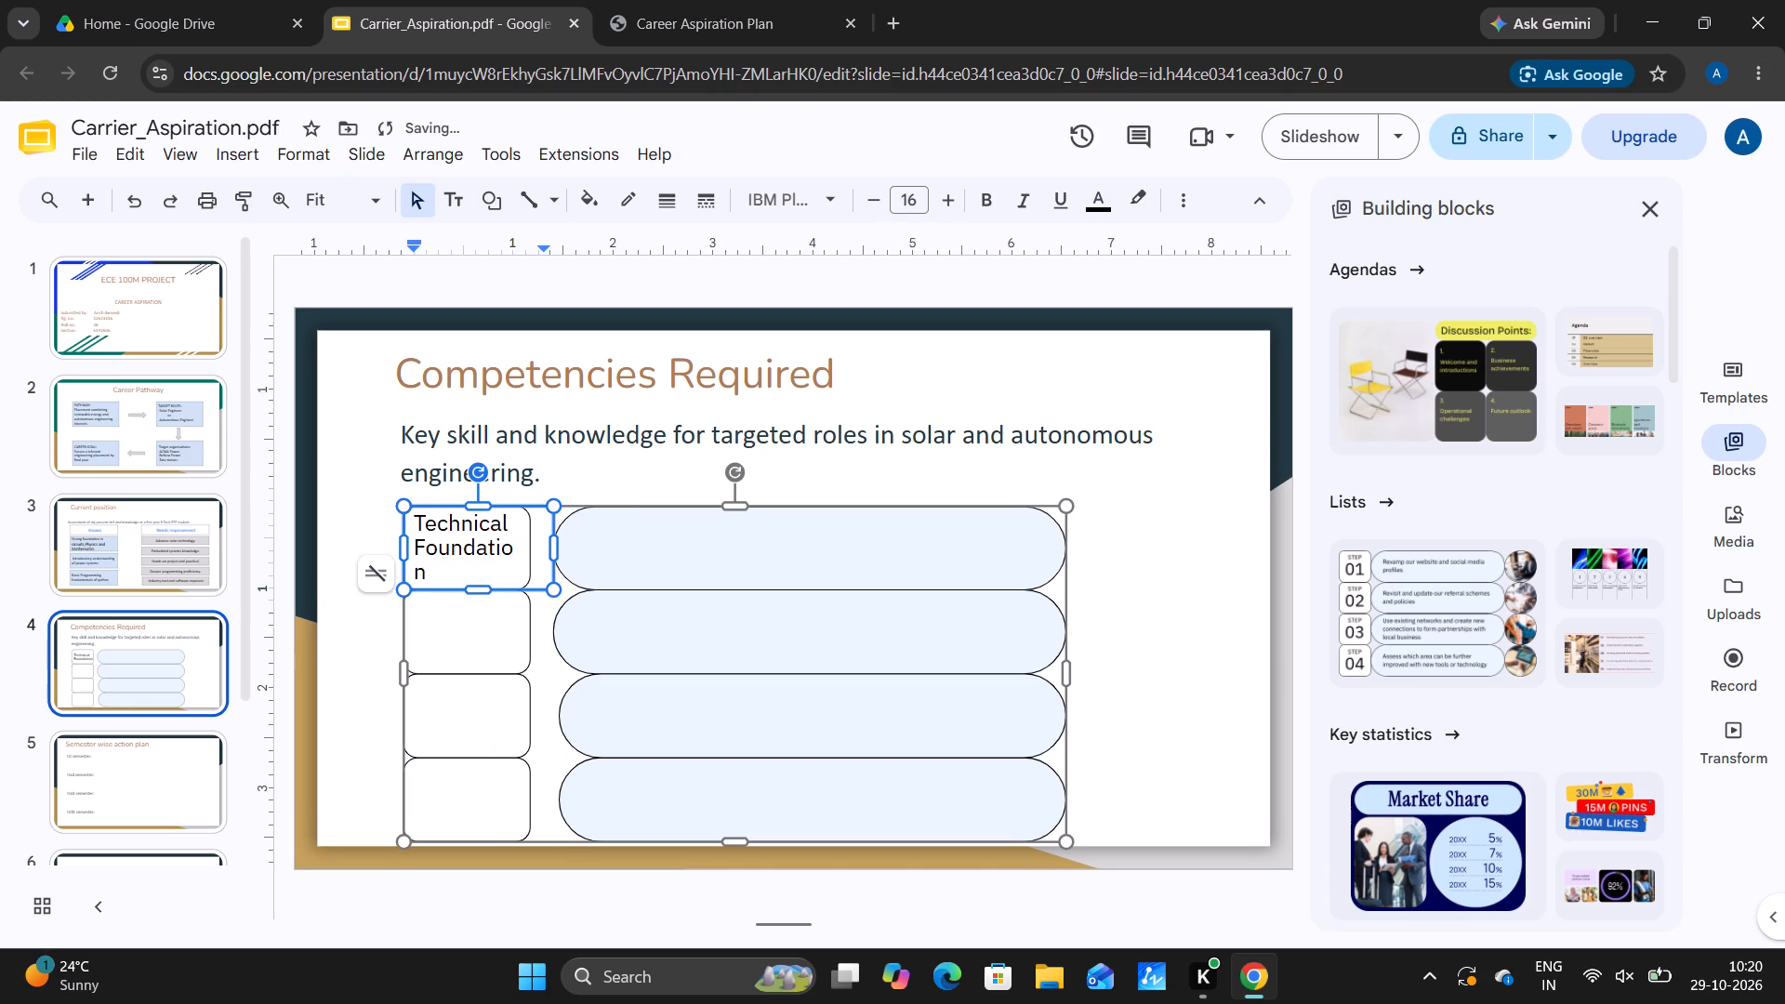
key(BackSpace)
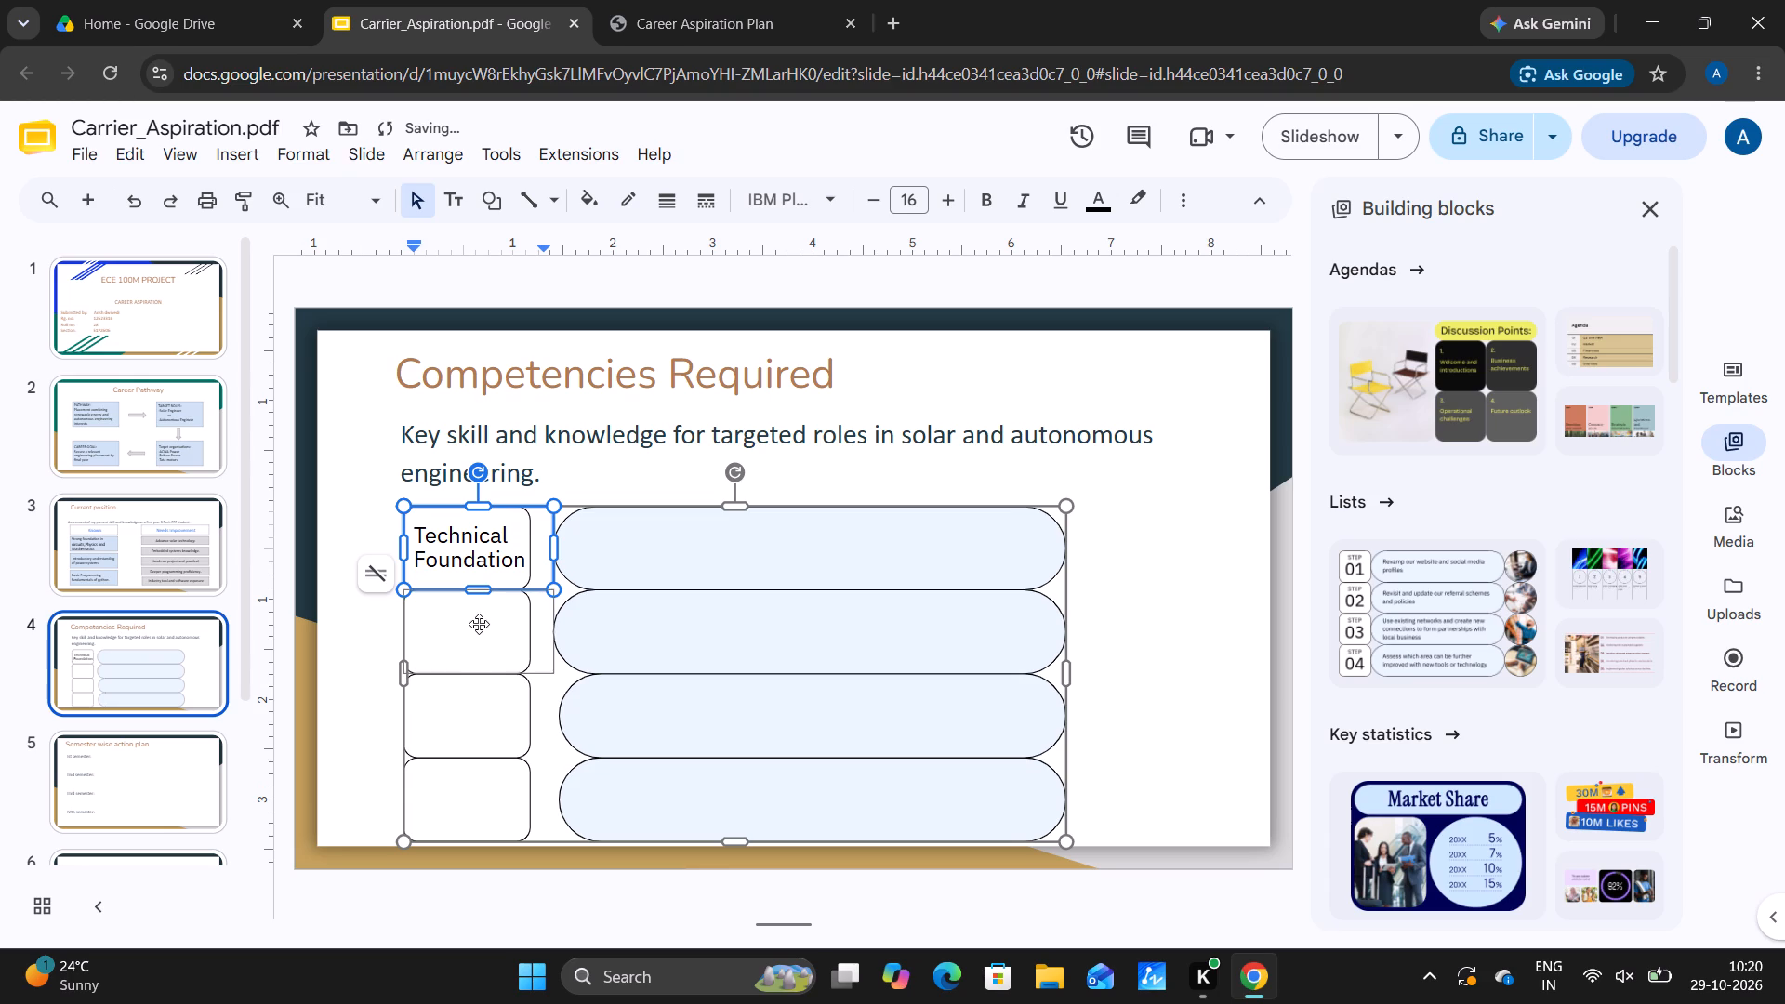
Enter "Software and Tools" at font size 16 in the second label box, following the reference PDF.
click(479, 625)
click(661, 0)
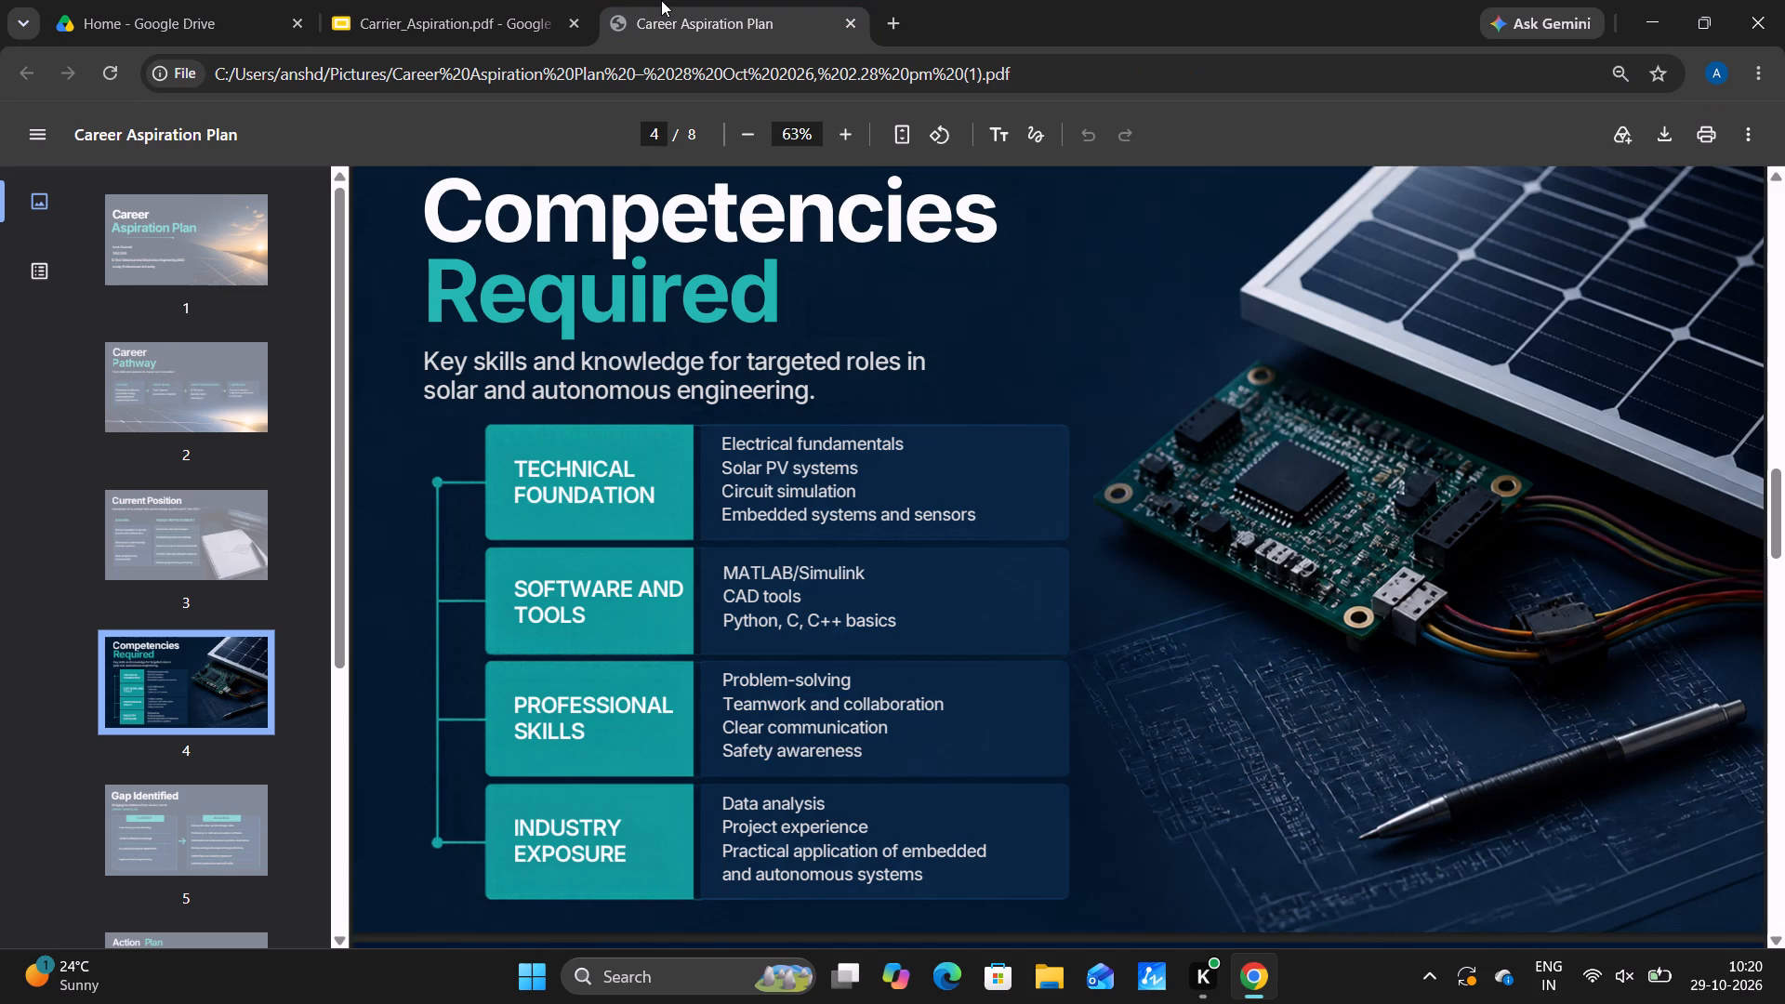
click(347, 0)
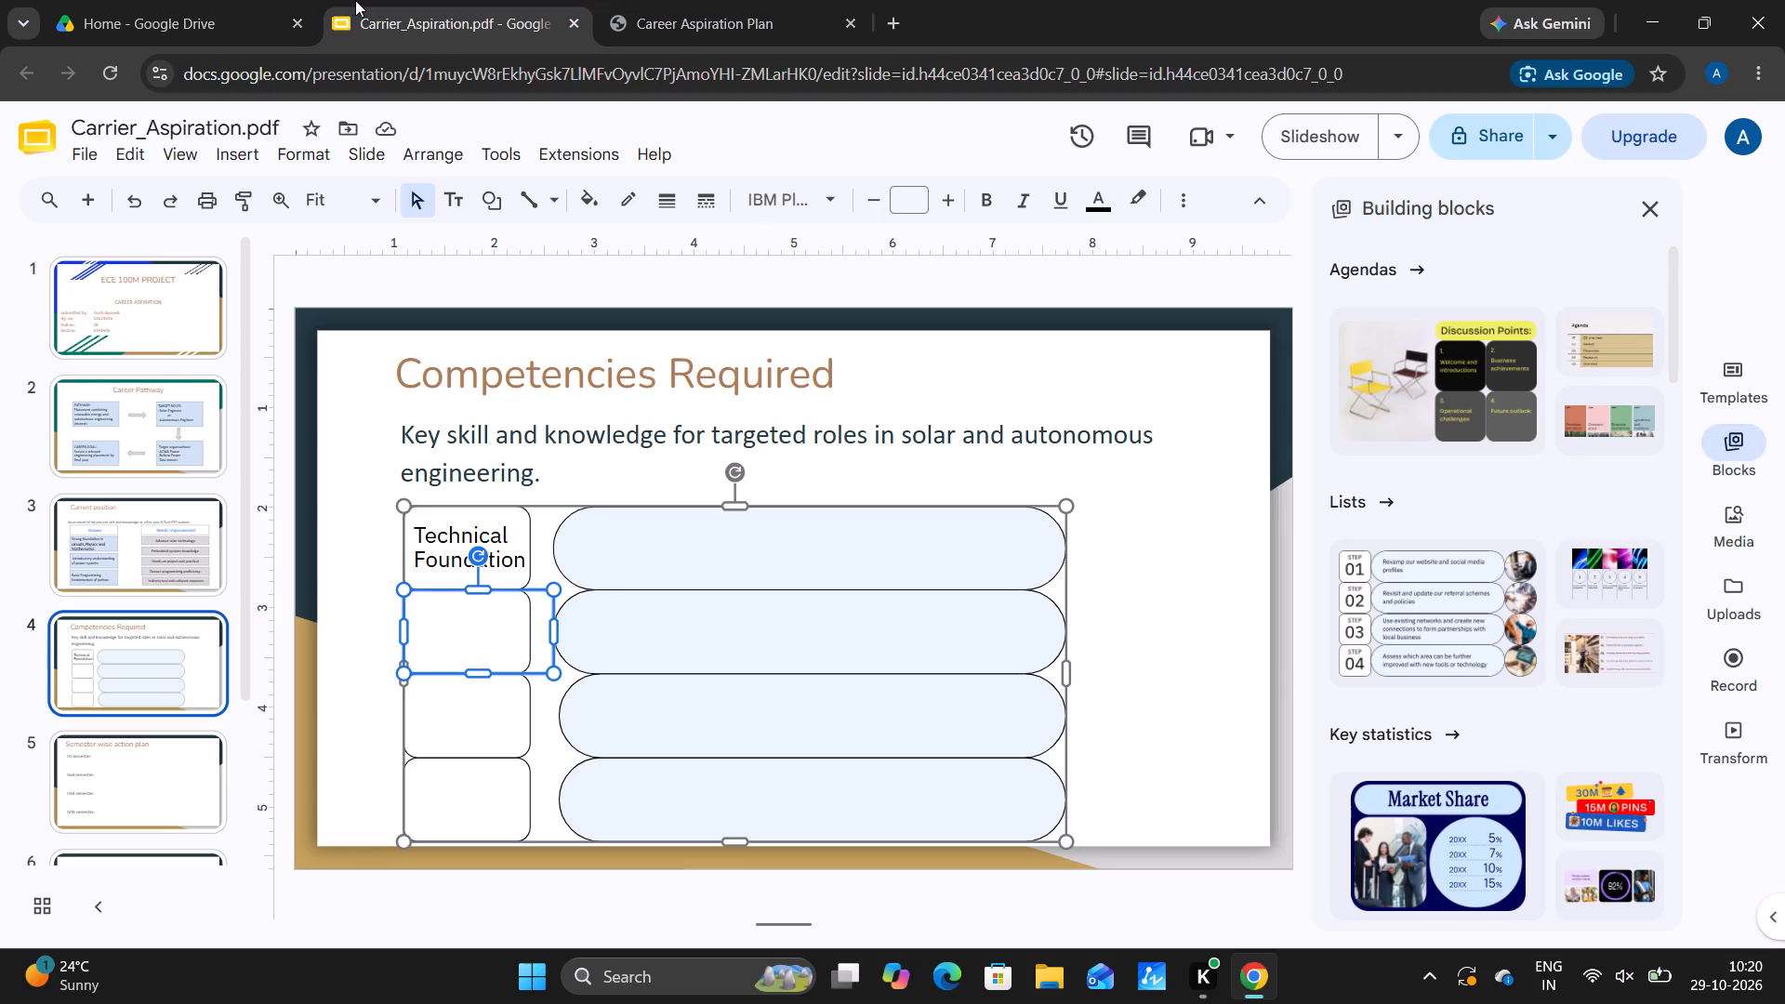
click(452, 641)
key(space)
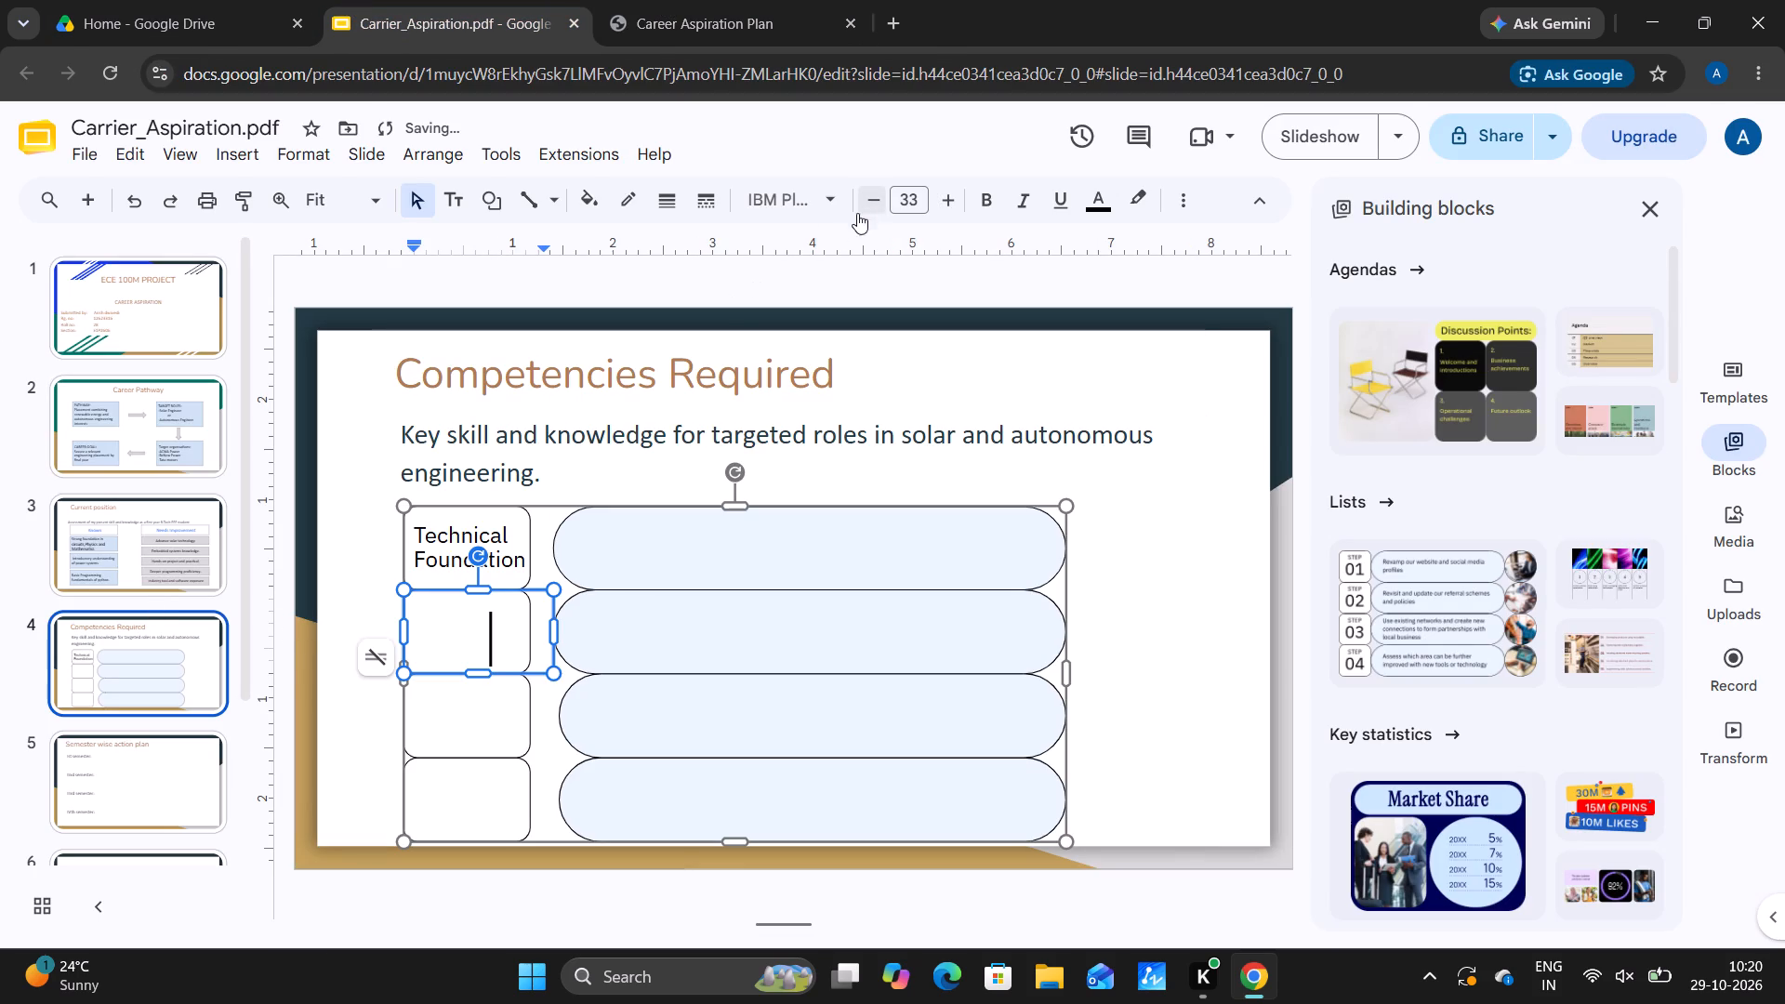
click(914, 198)
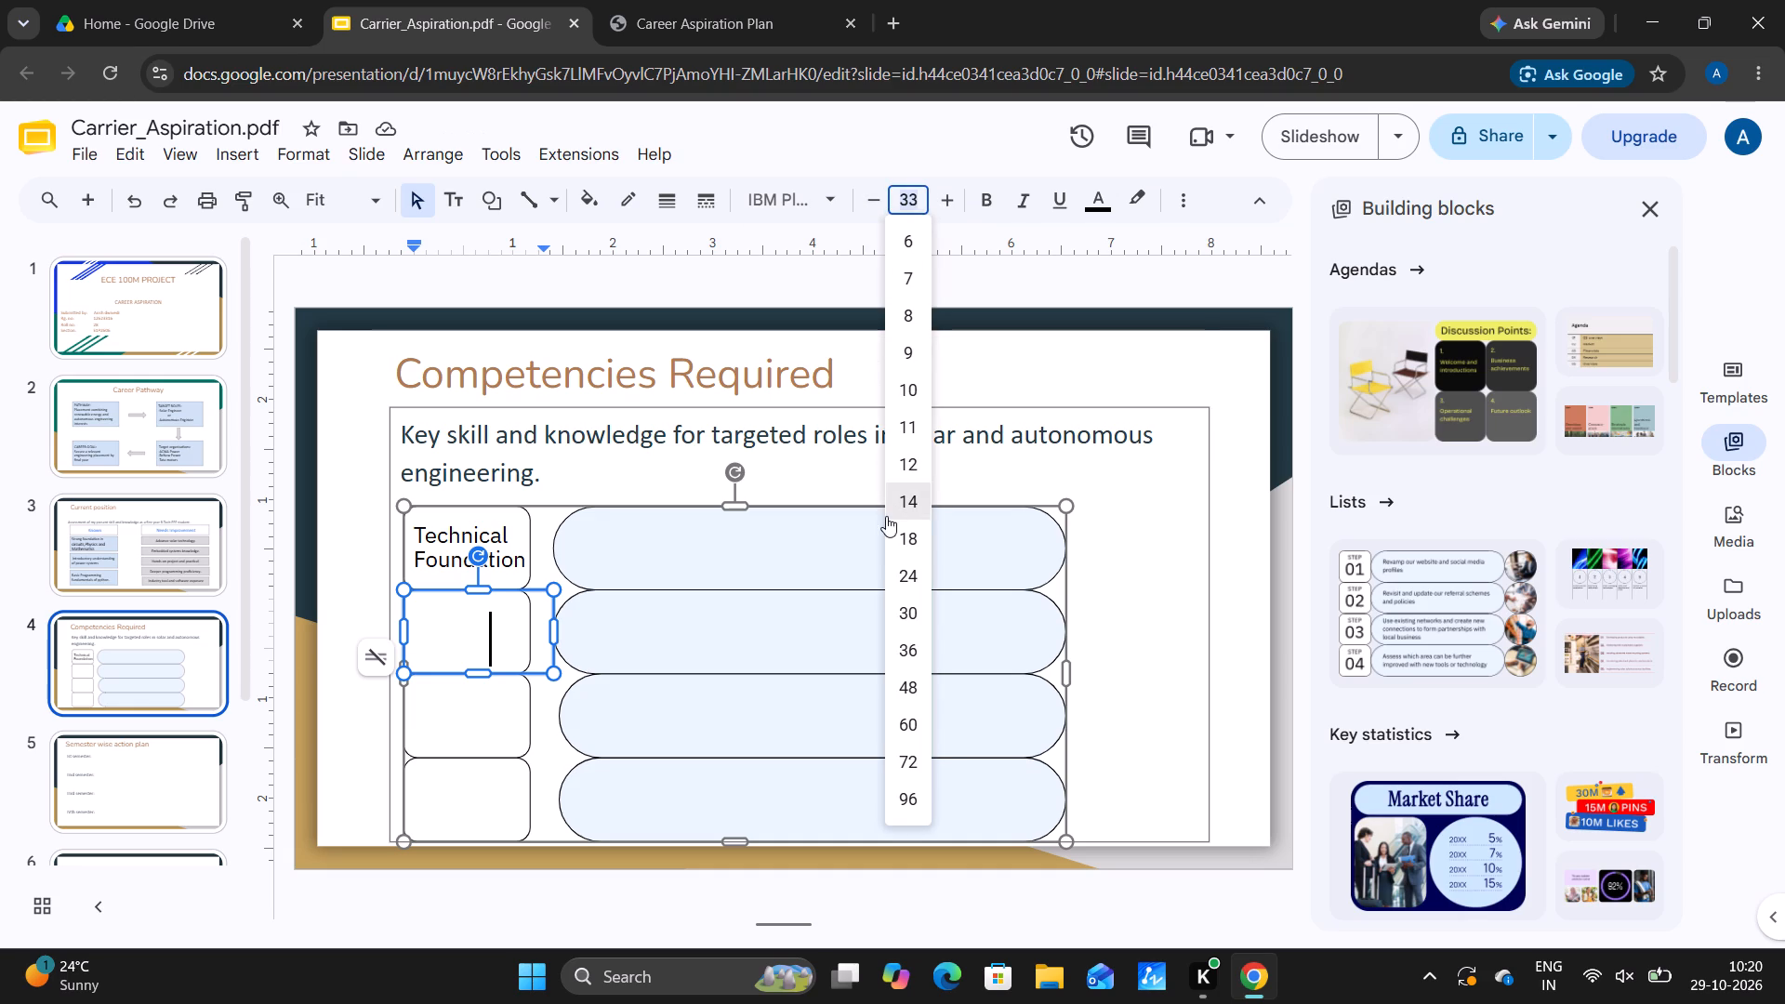
click(904, 510)
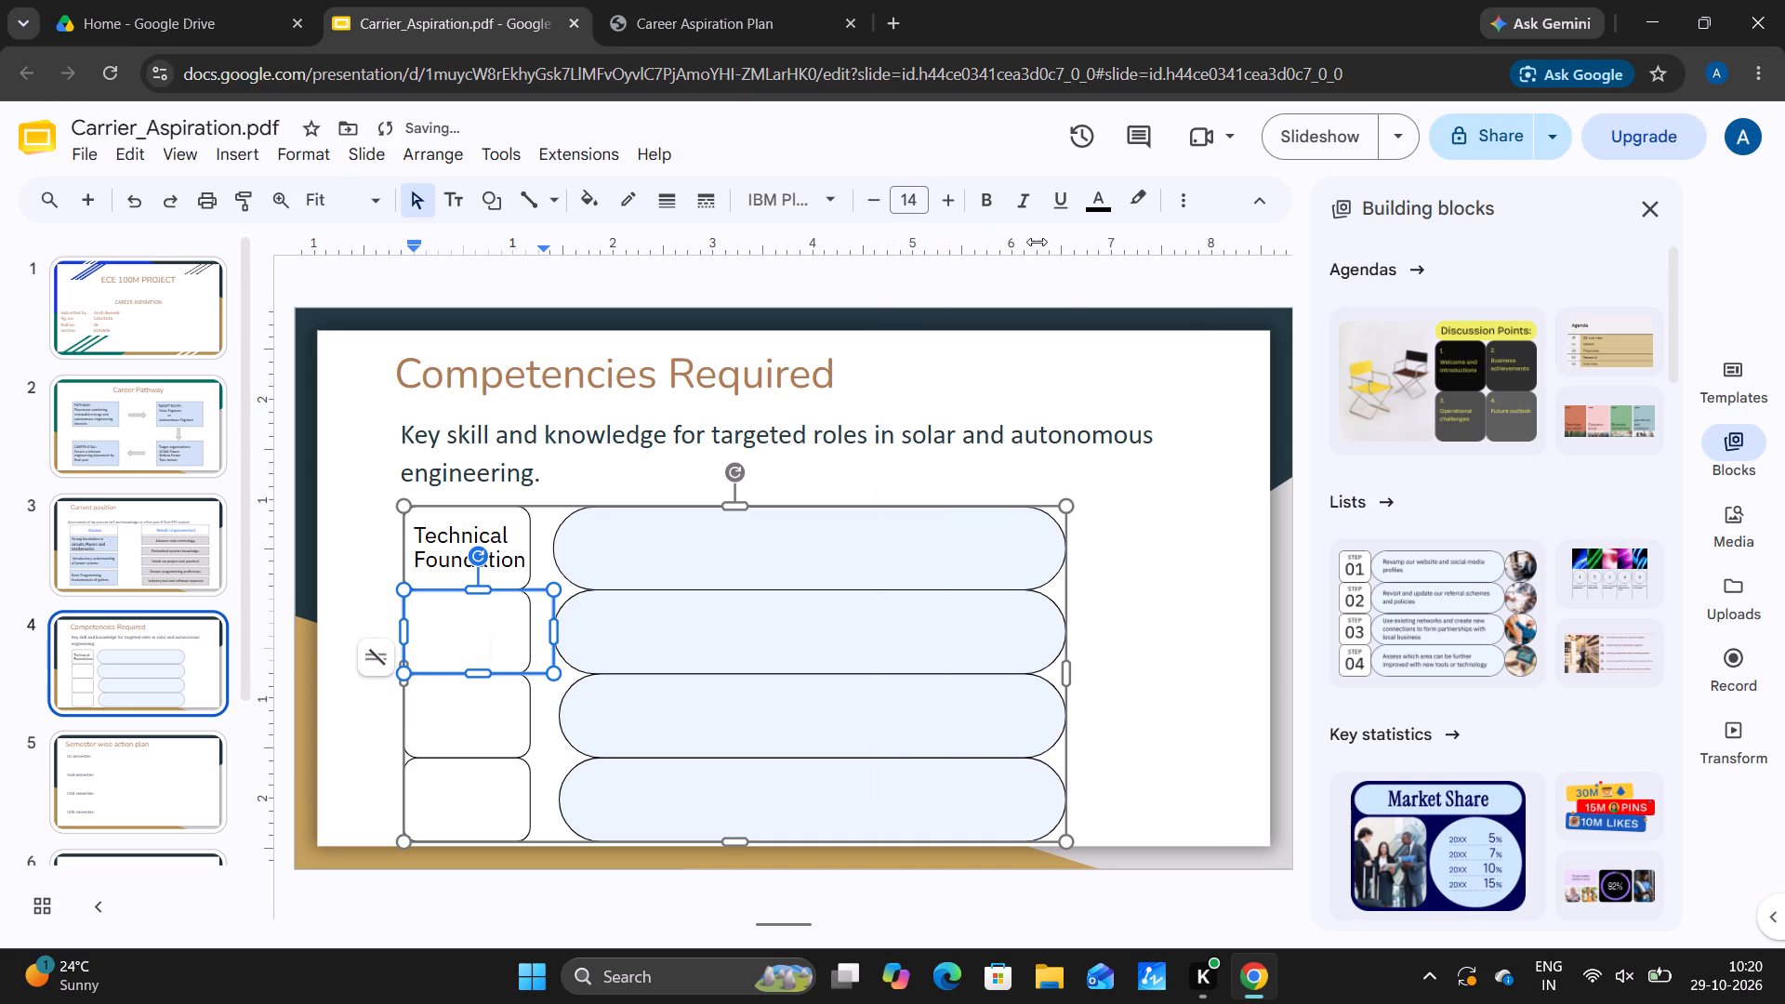
double_click(960, 214)
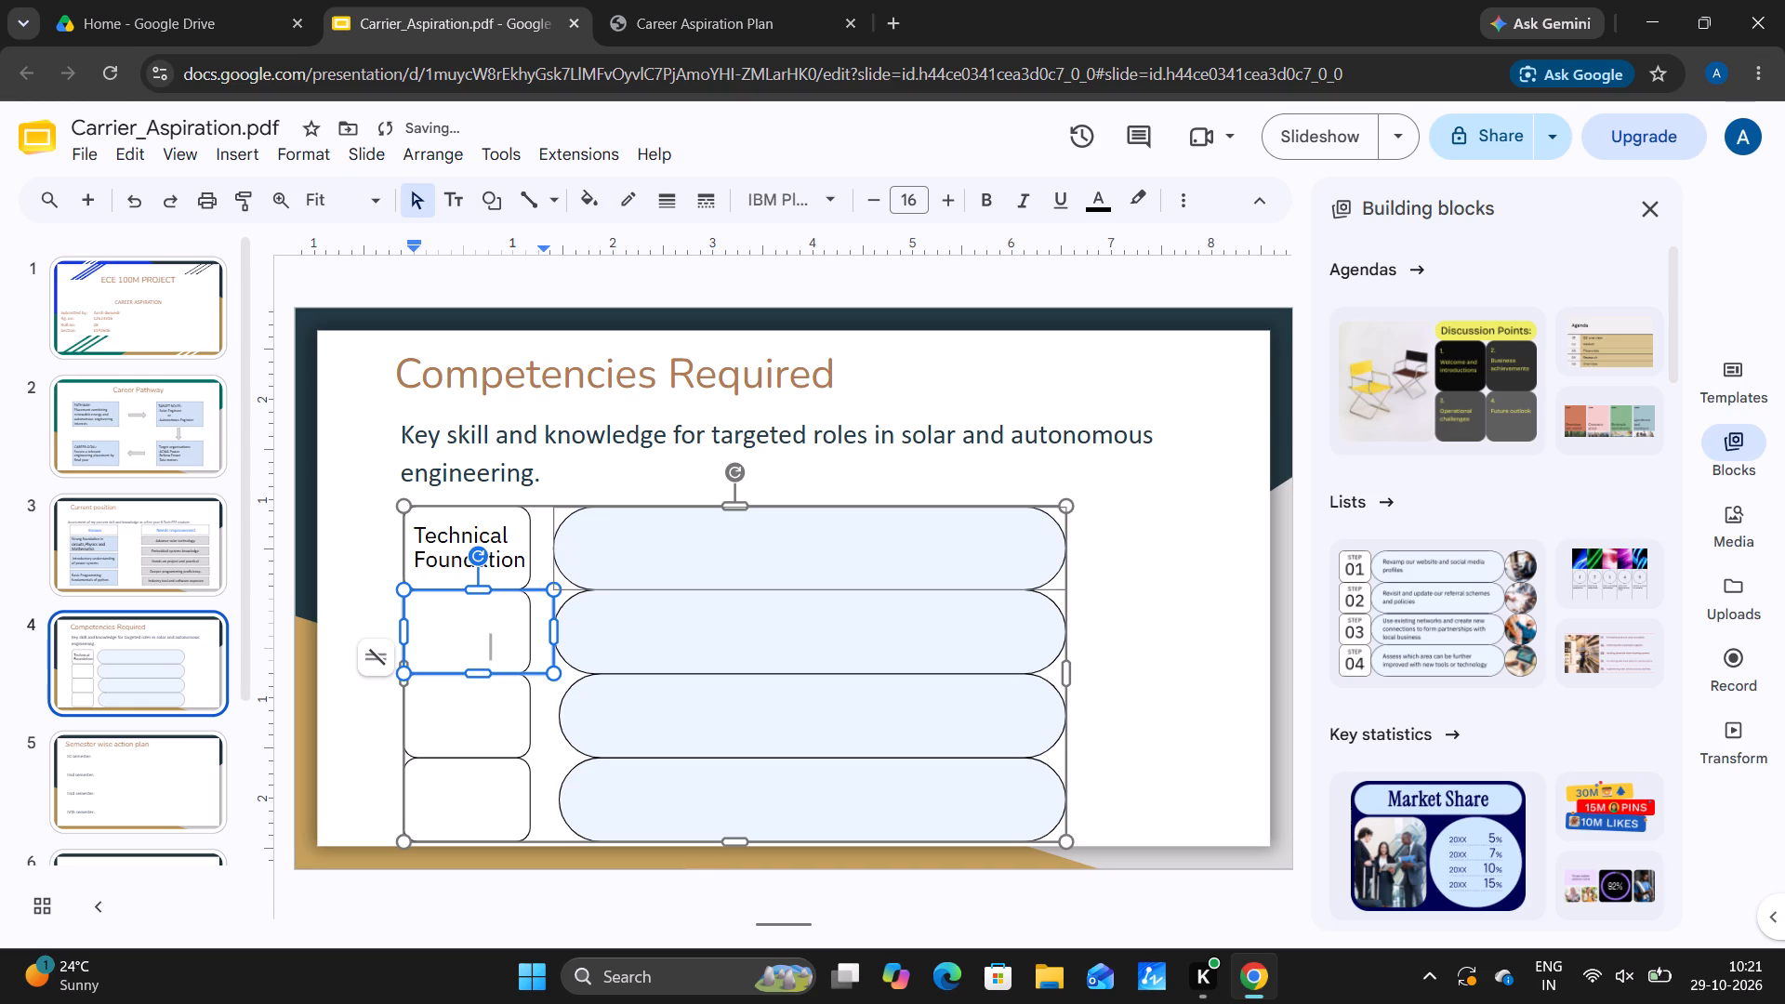
key(o)
text(ftware)
key(space)
text(and)
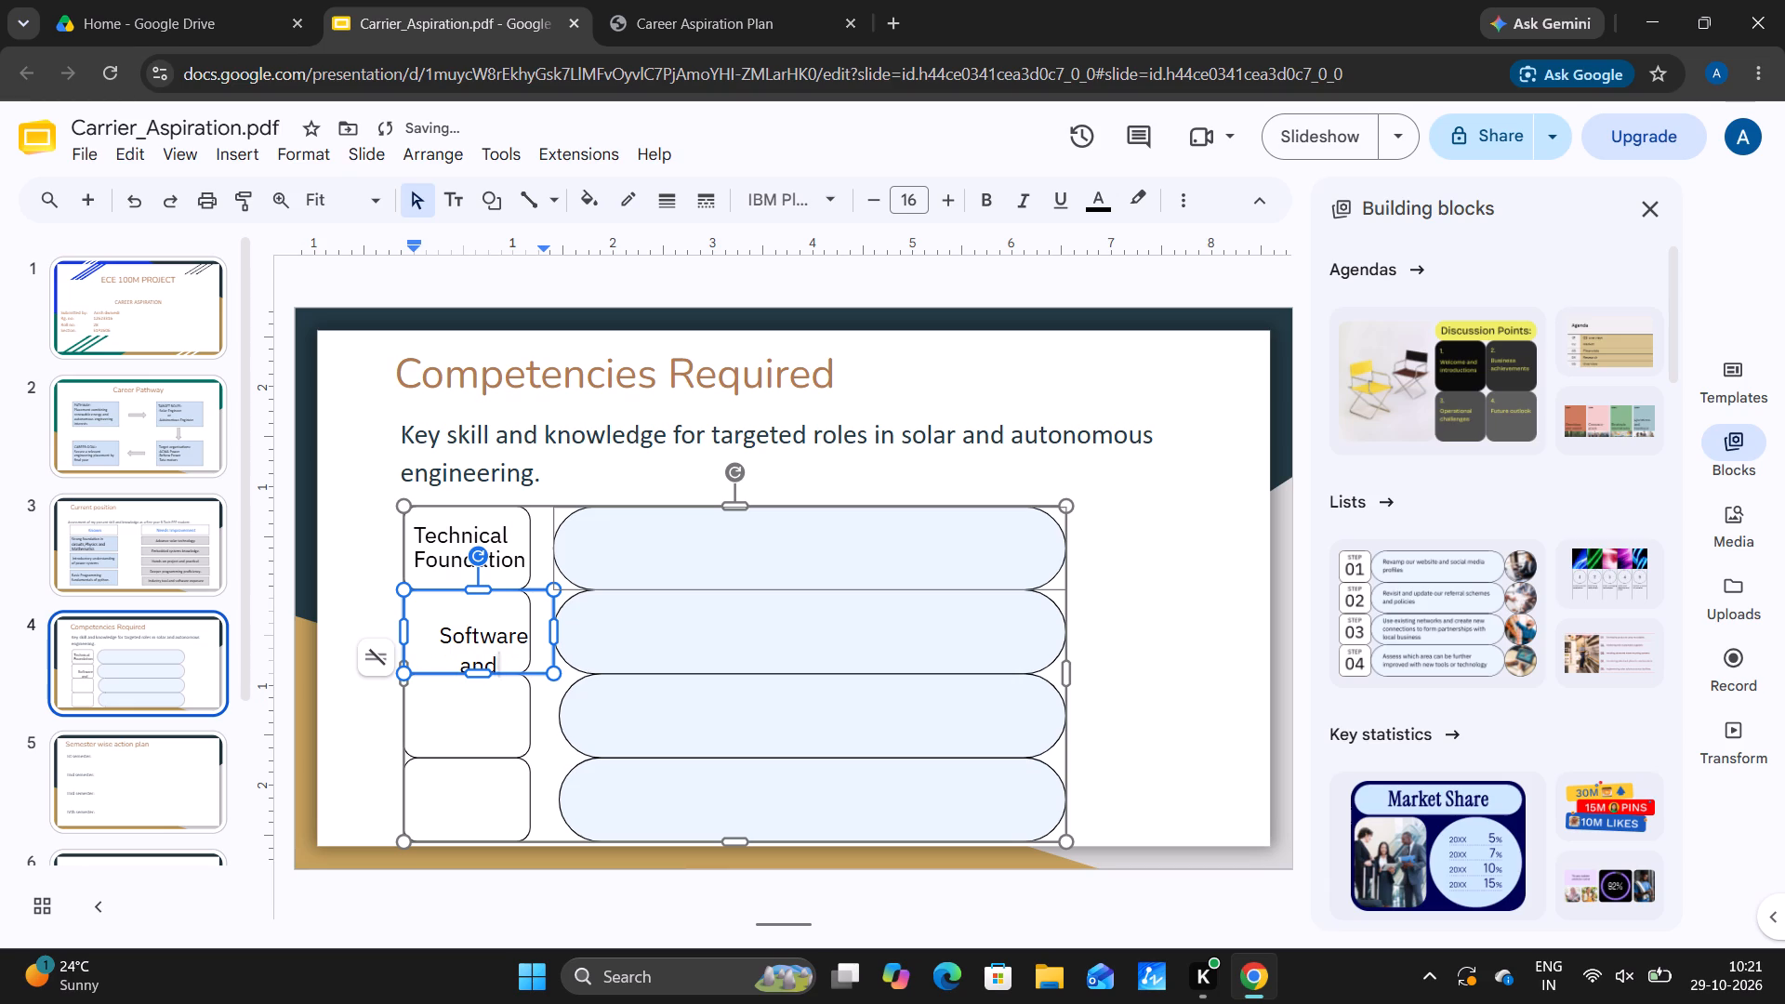
click(772, 0)
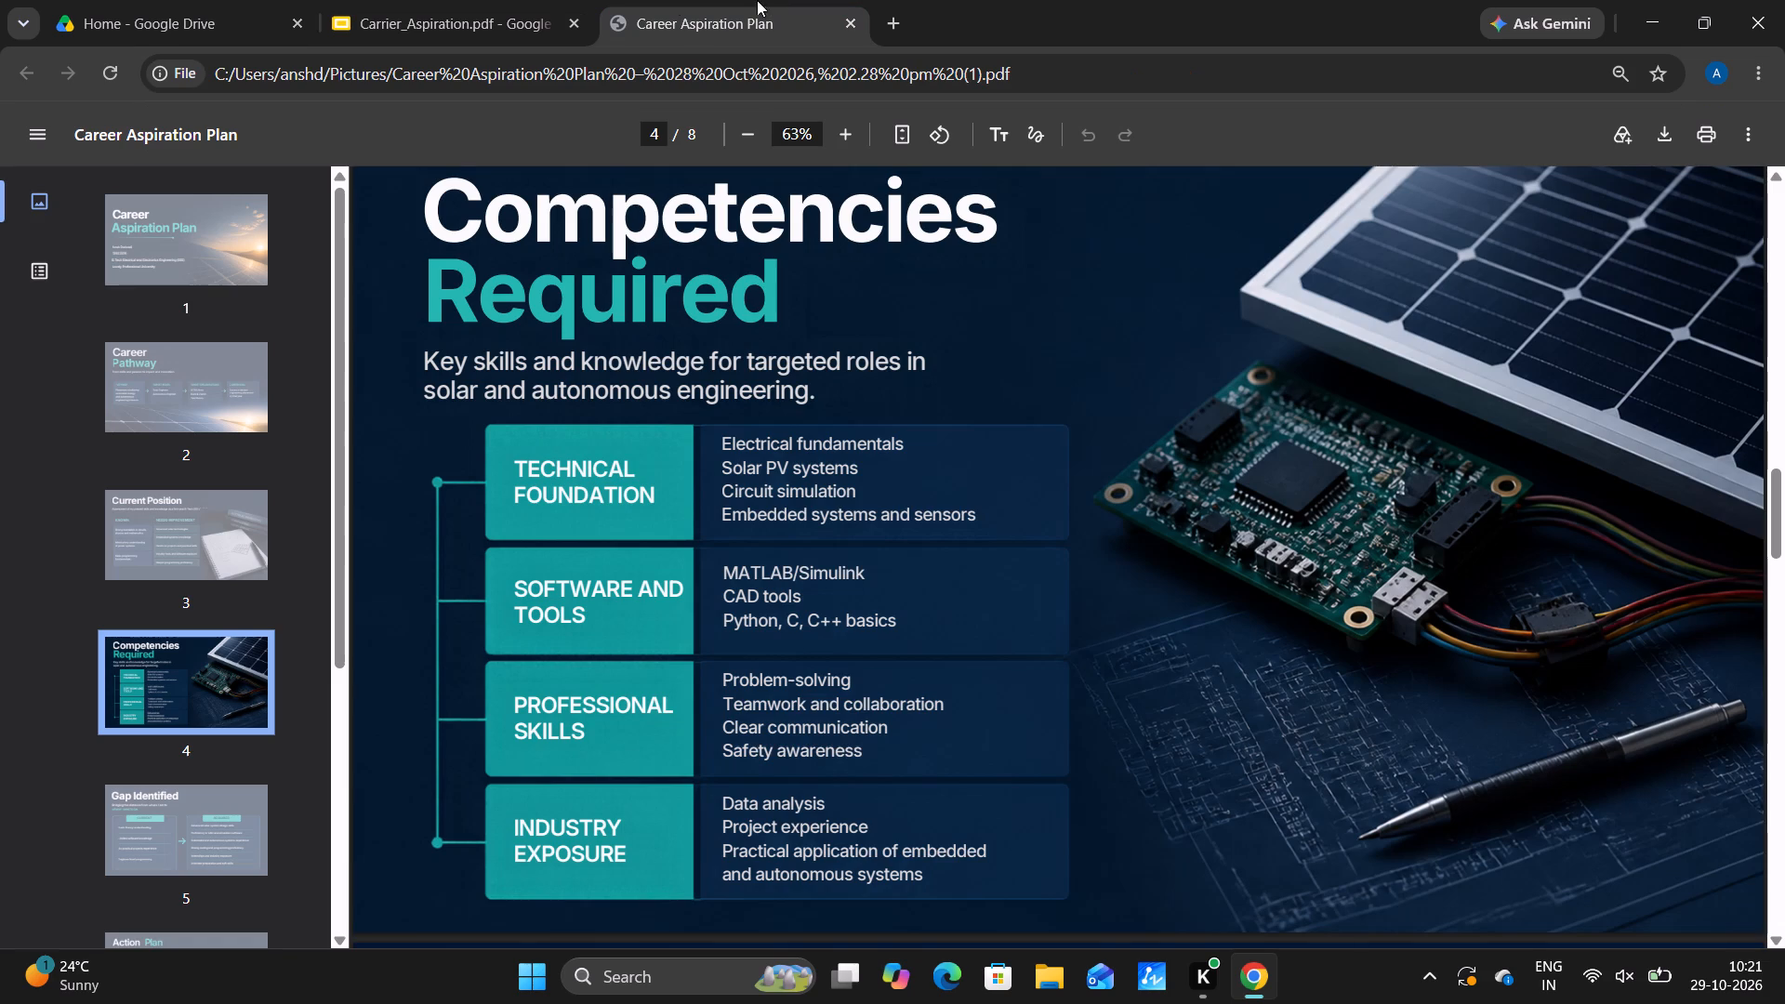
click(505, 0)
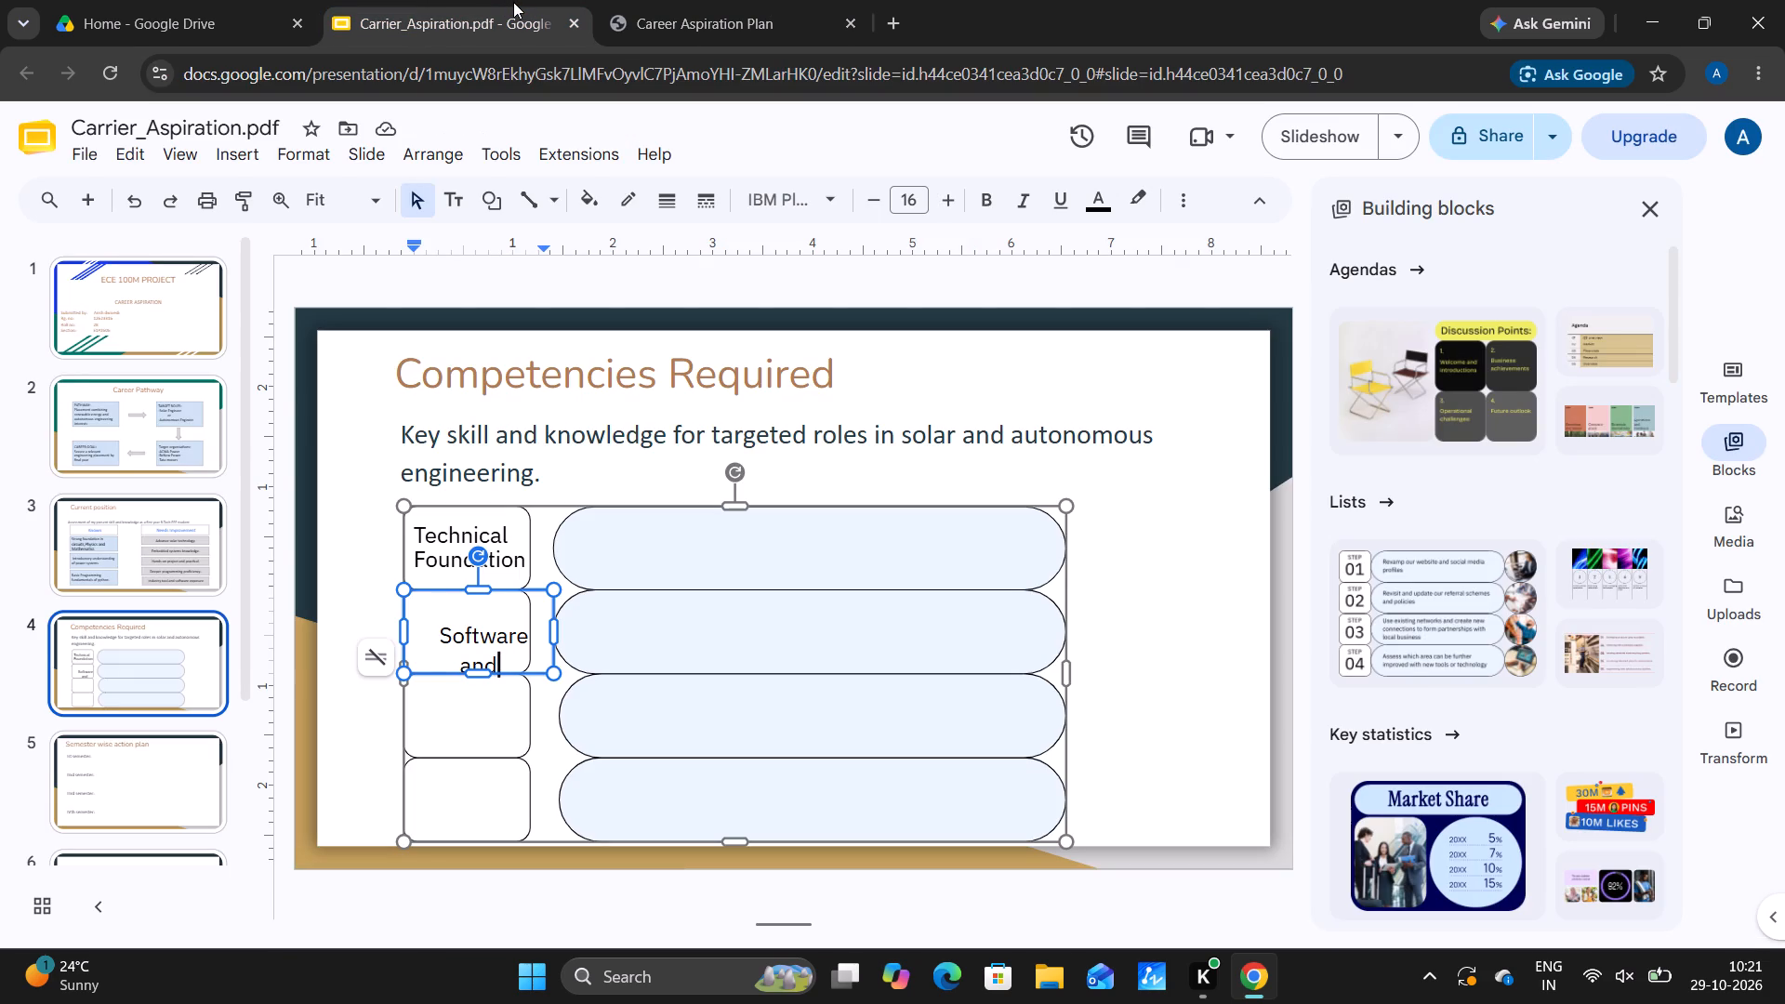
key(space)
text(ools)
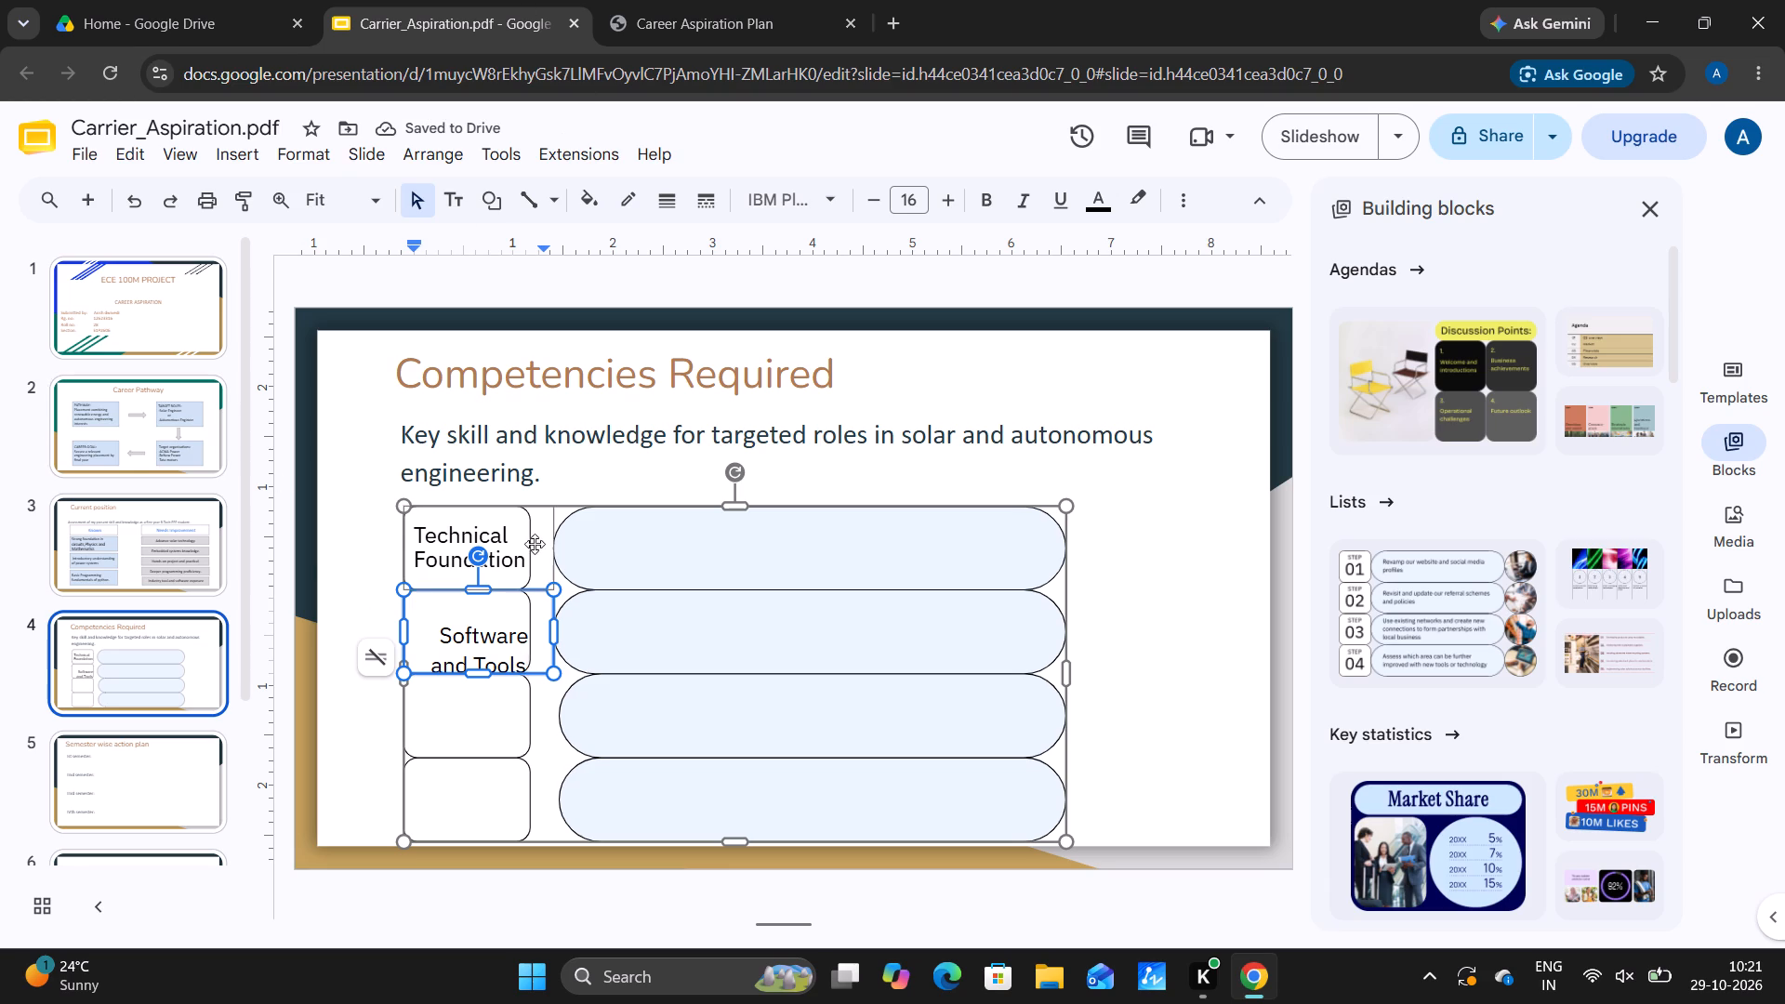
Remove the leading spacing before "Software and Tools" so the label starts at the box's left margin, with no blank space above.
click(441, 637)
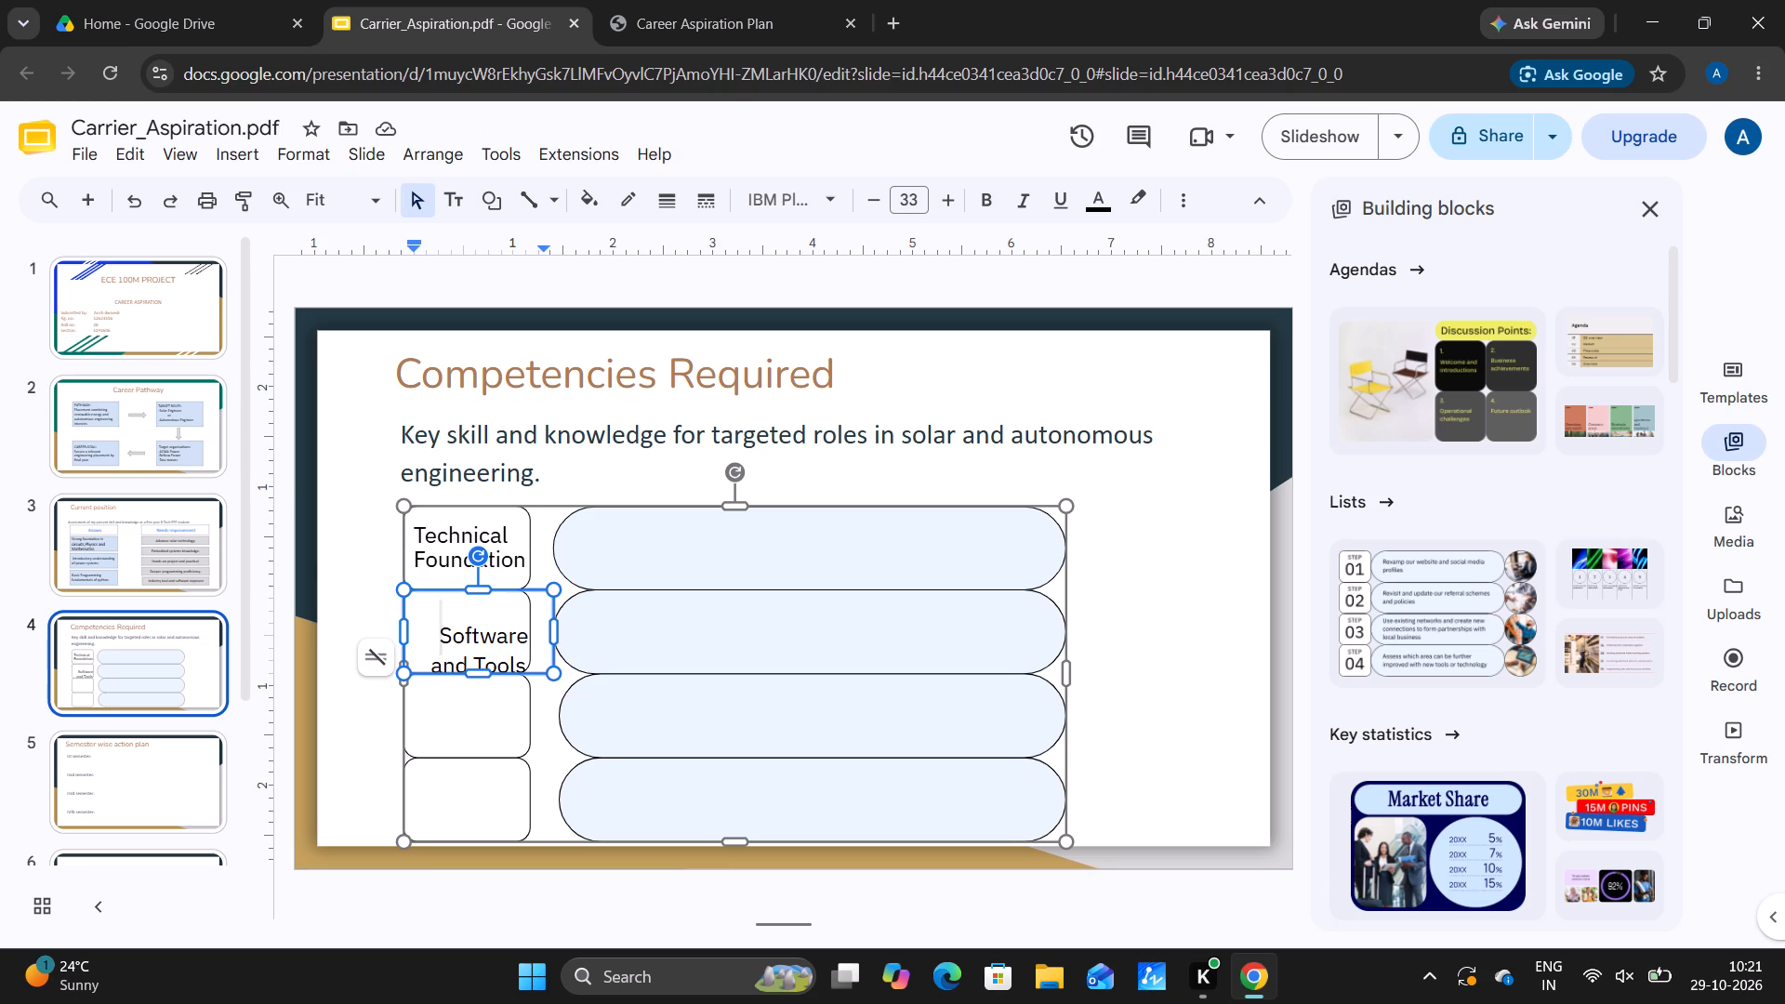
key(BackSpace)
key(BackSpace)
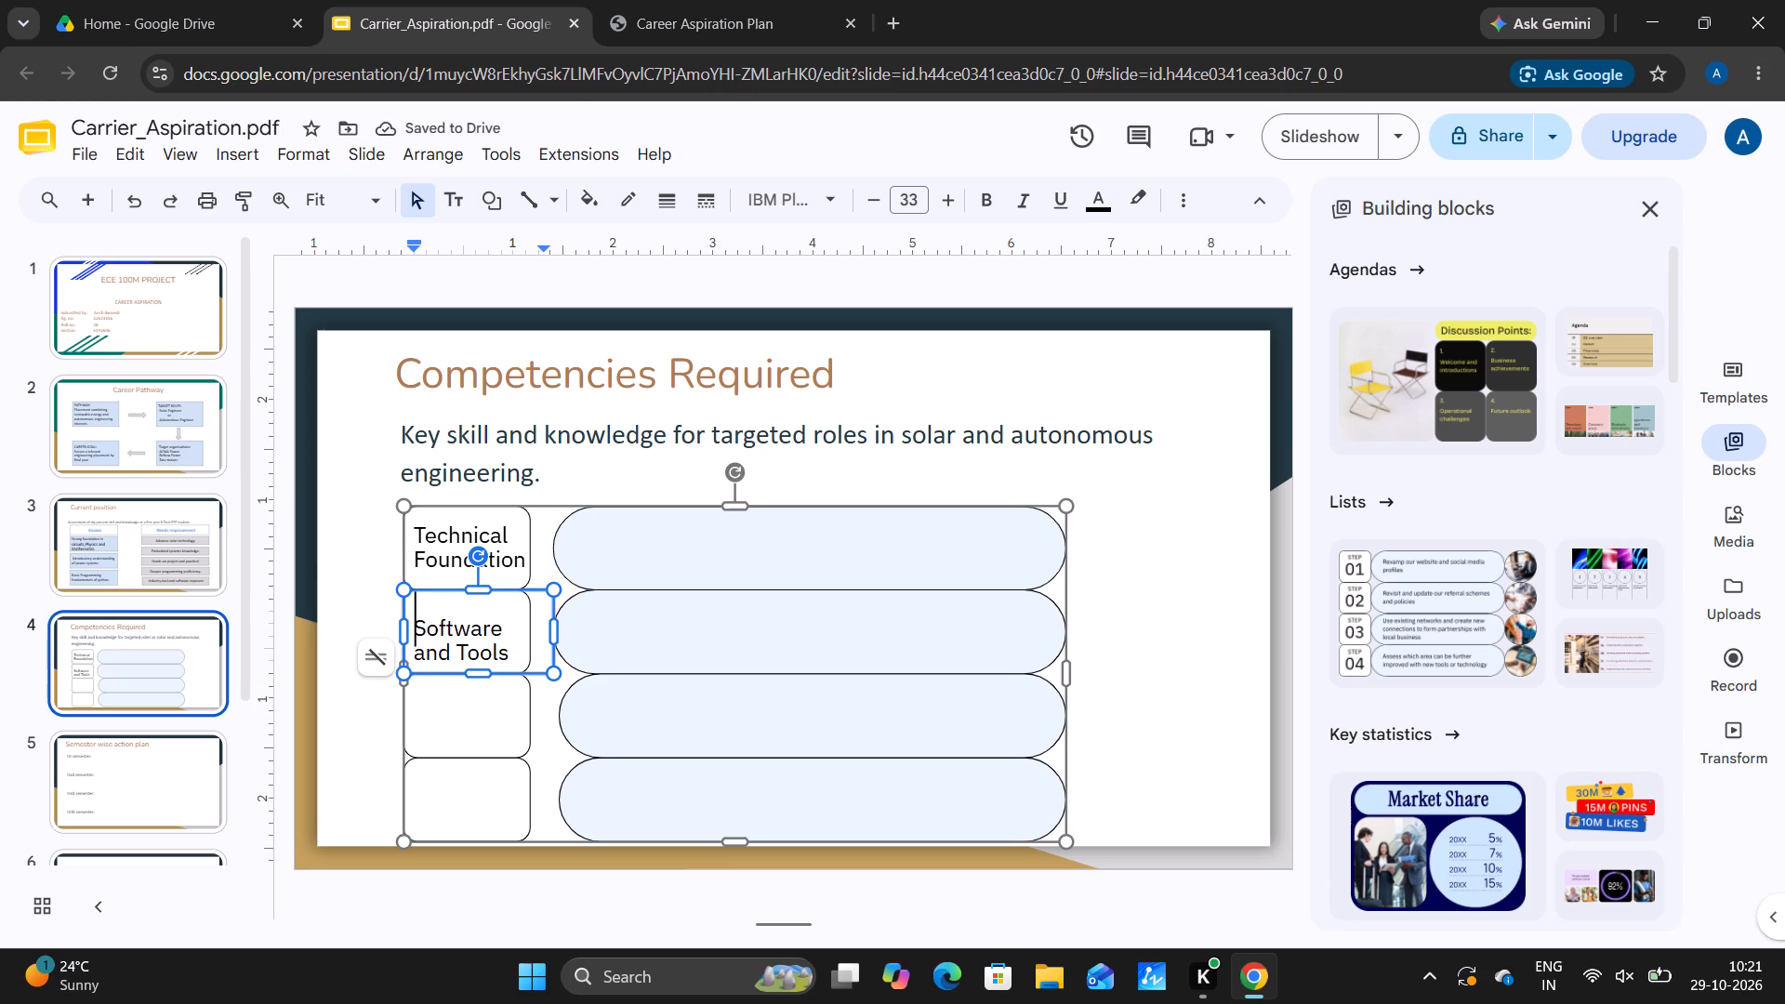
key(BackSpace)
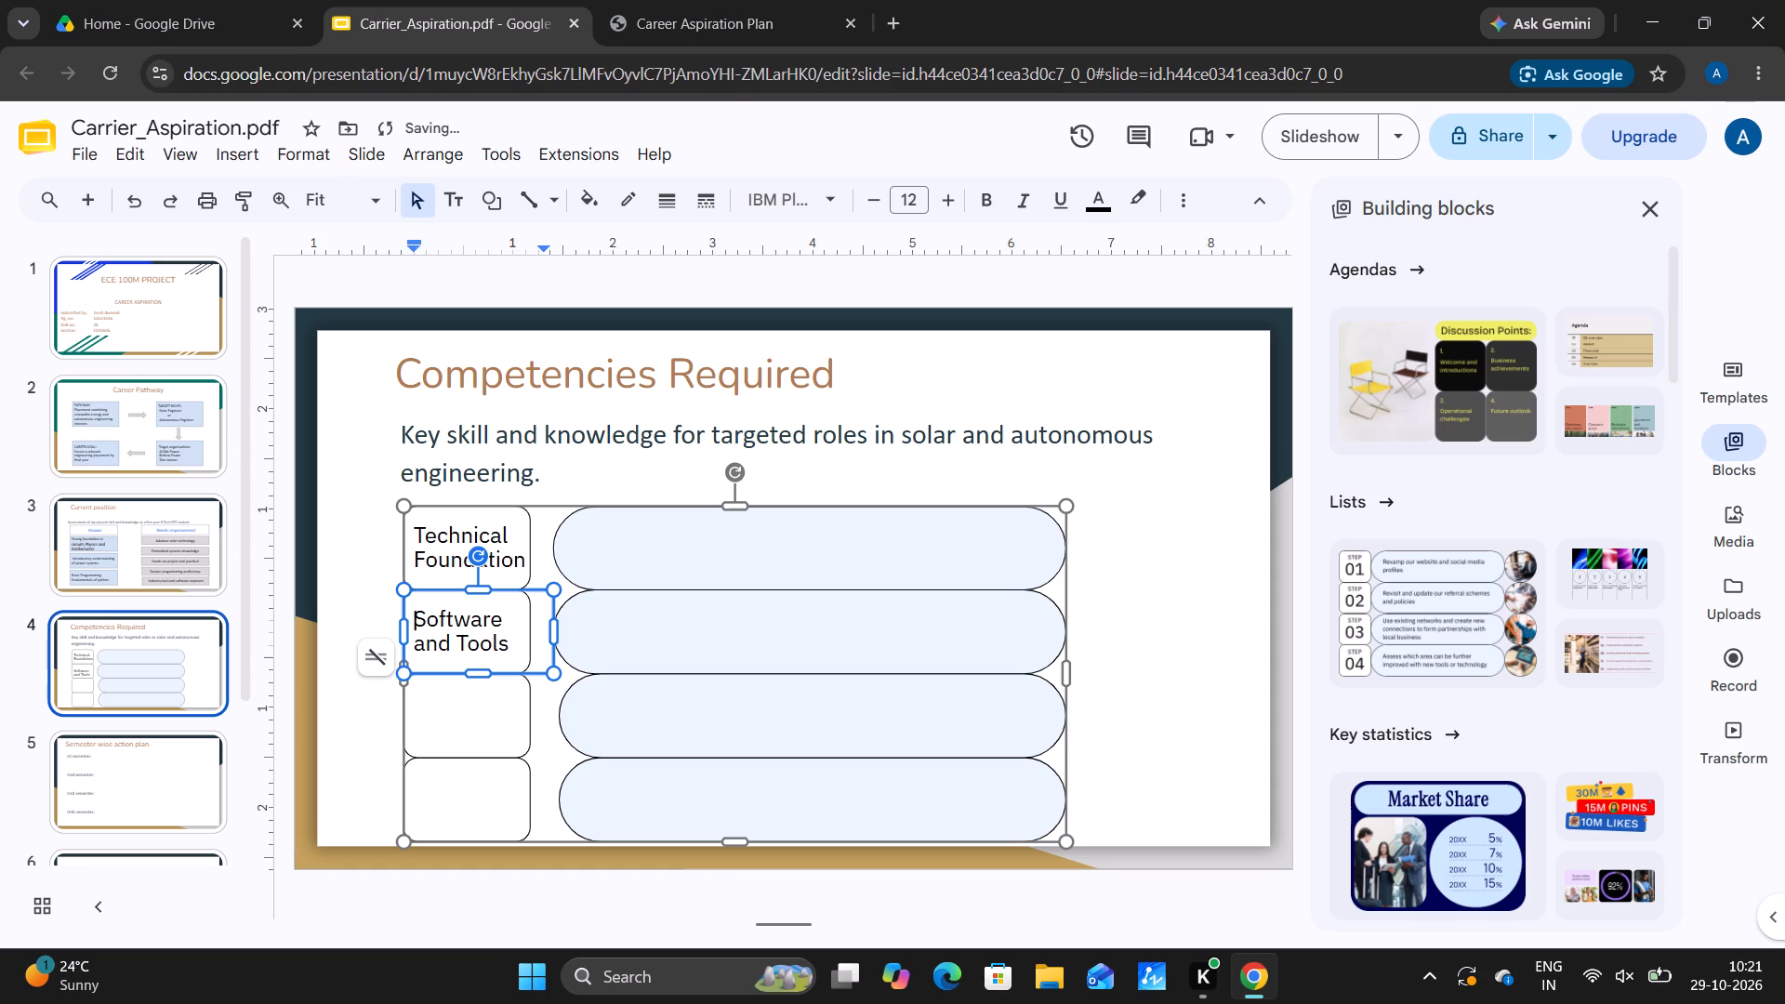
Enter "Professional" with "Skils" on a second line at font size 16 in the third label box, following the reference PDF.
click(479, 713)
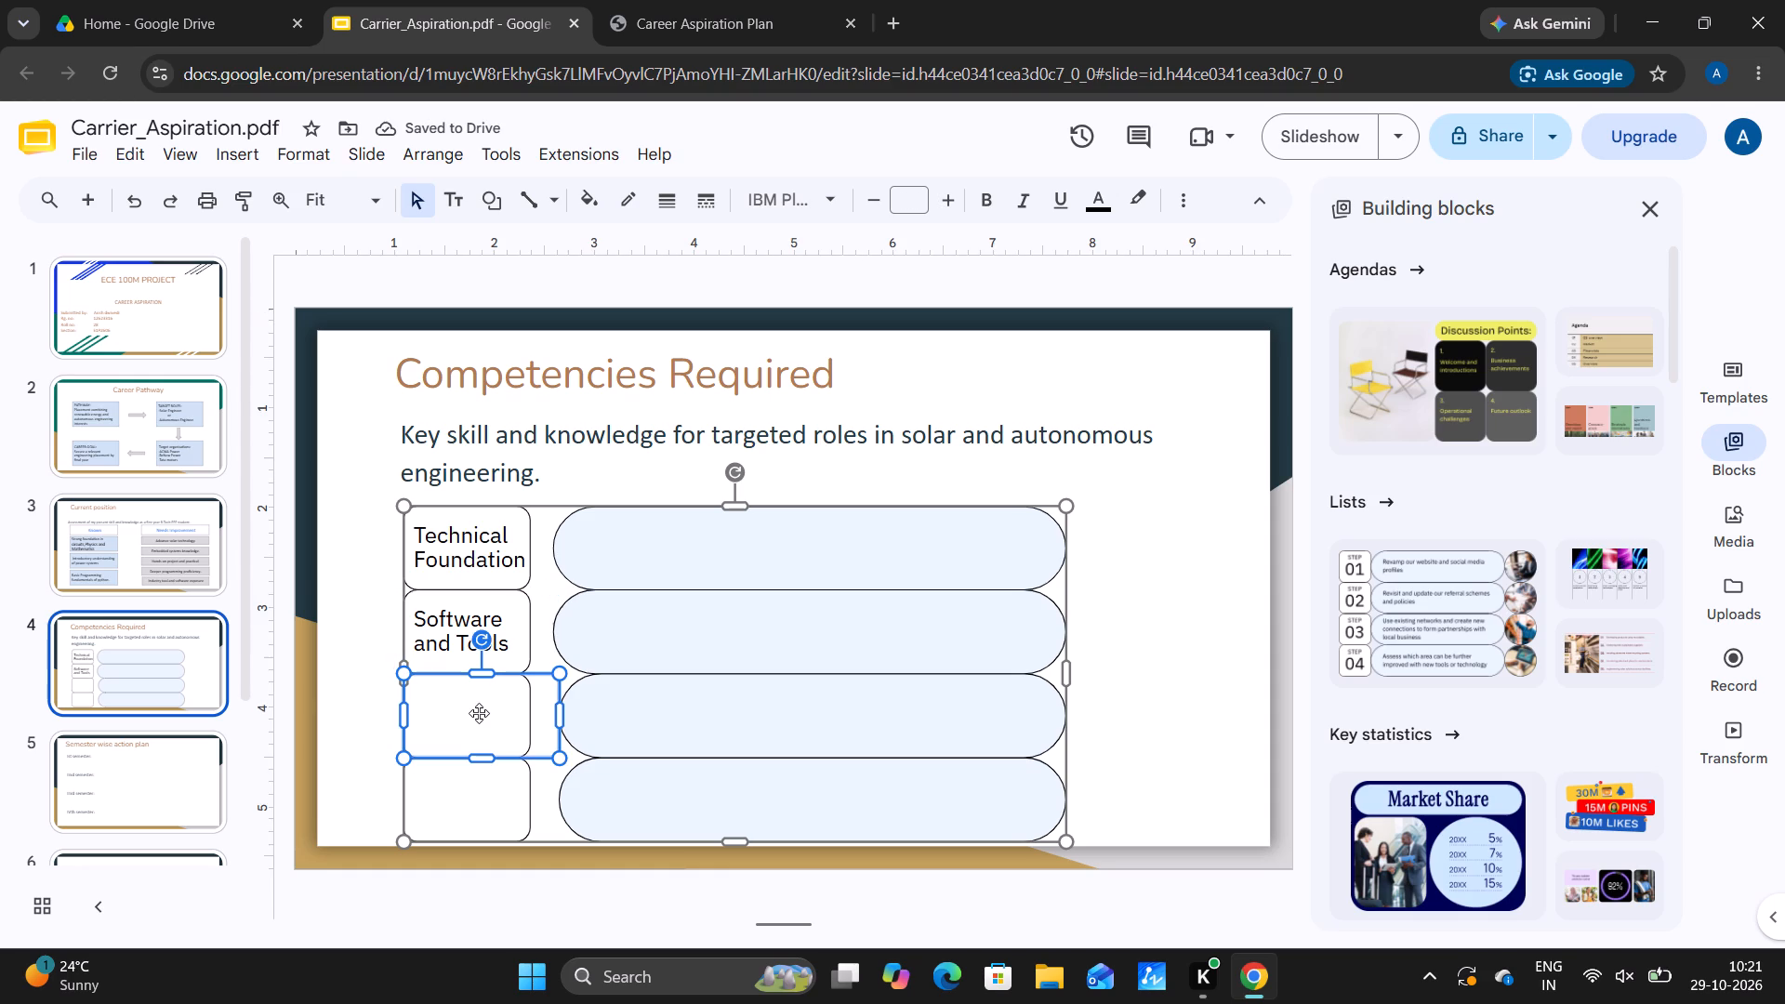
click(694, 0)
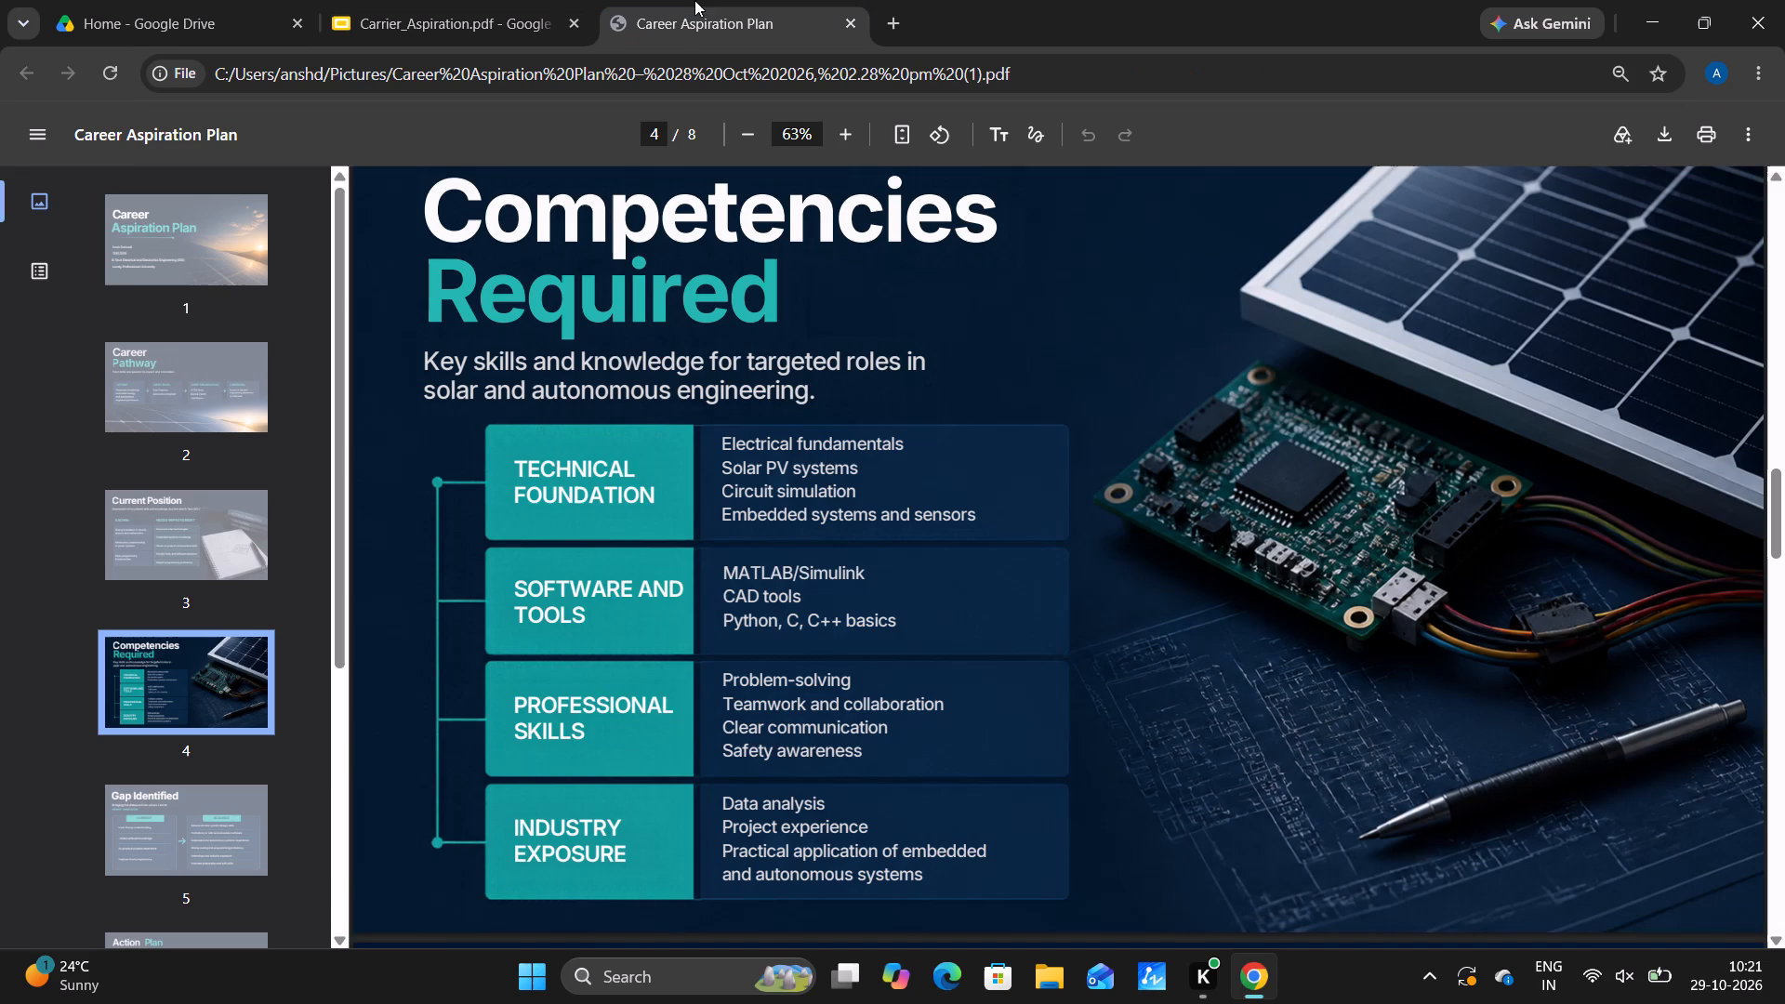
click(490, 0)
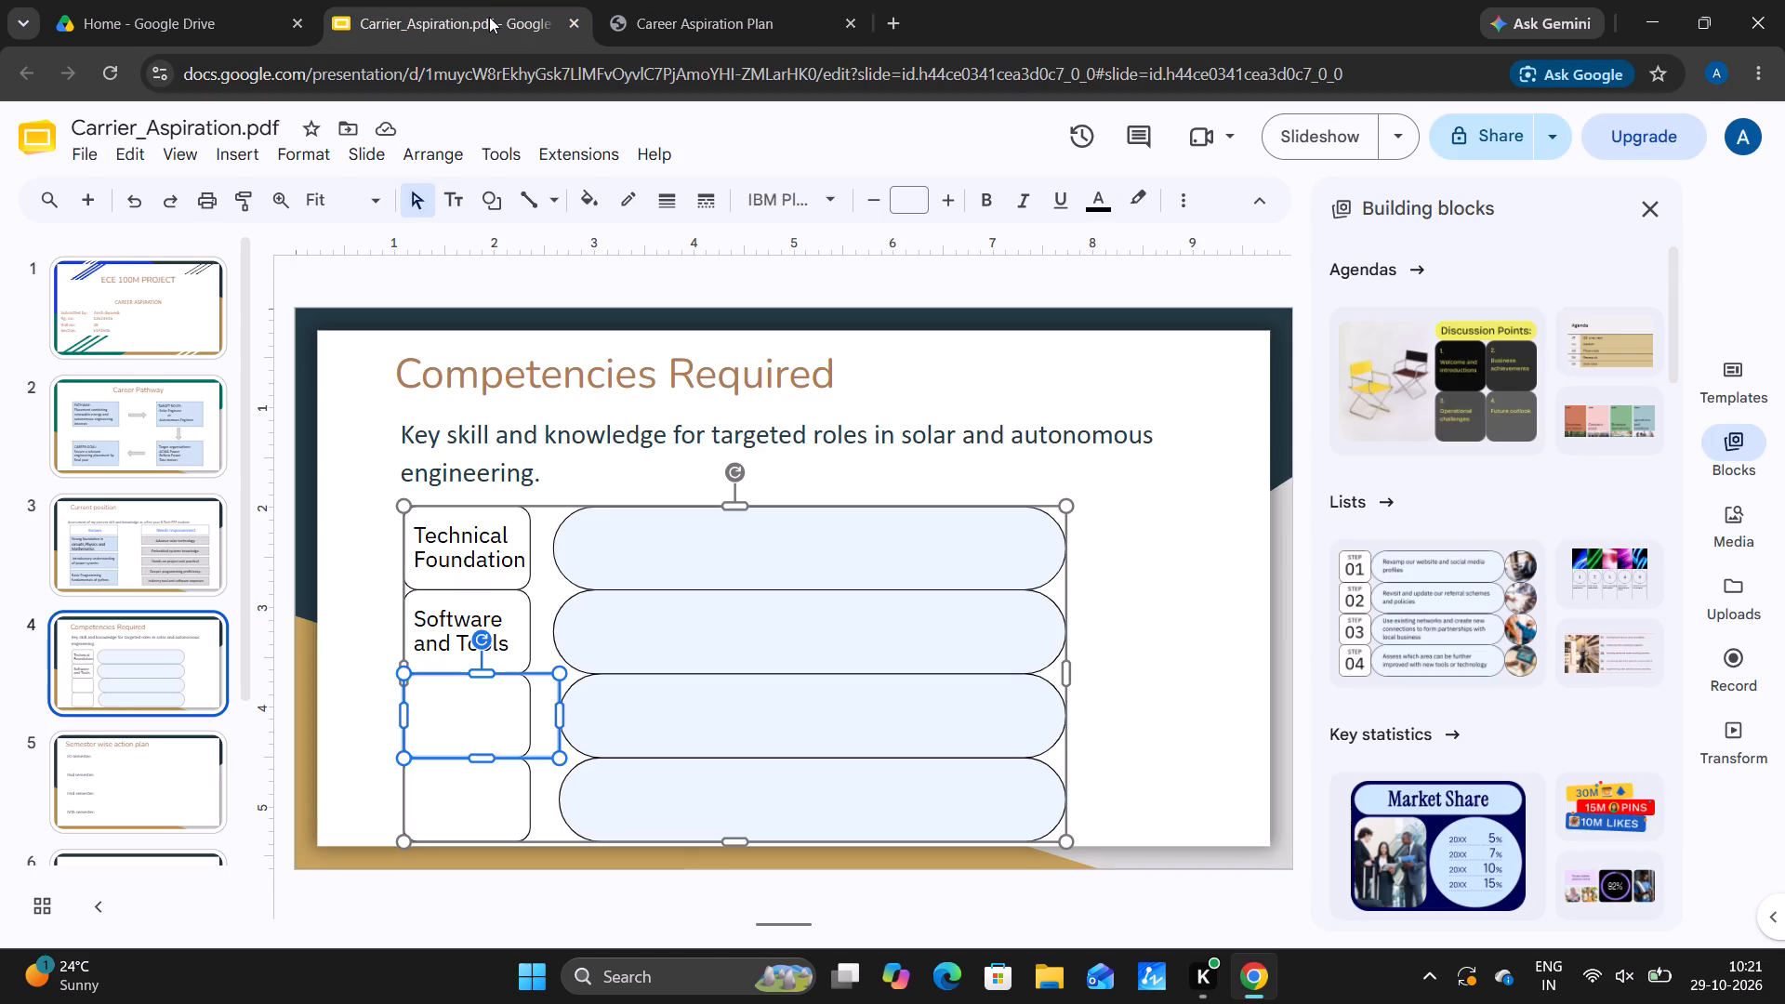
click(448, 707)
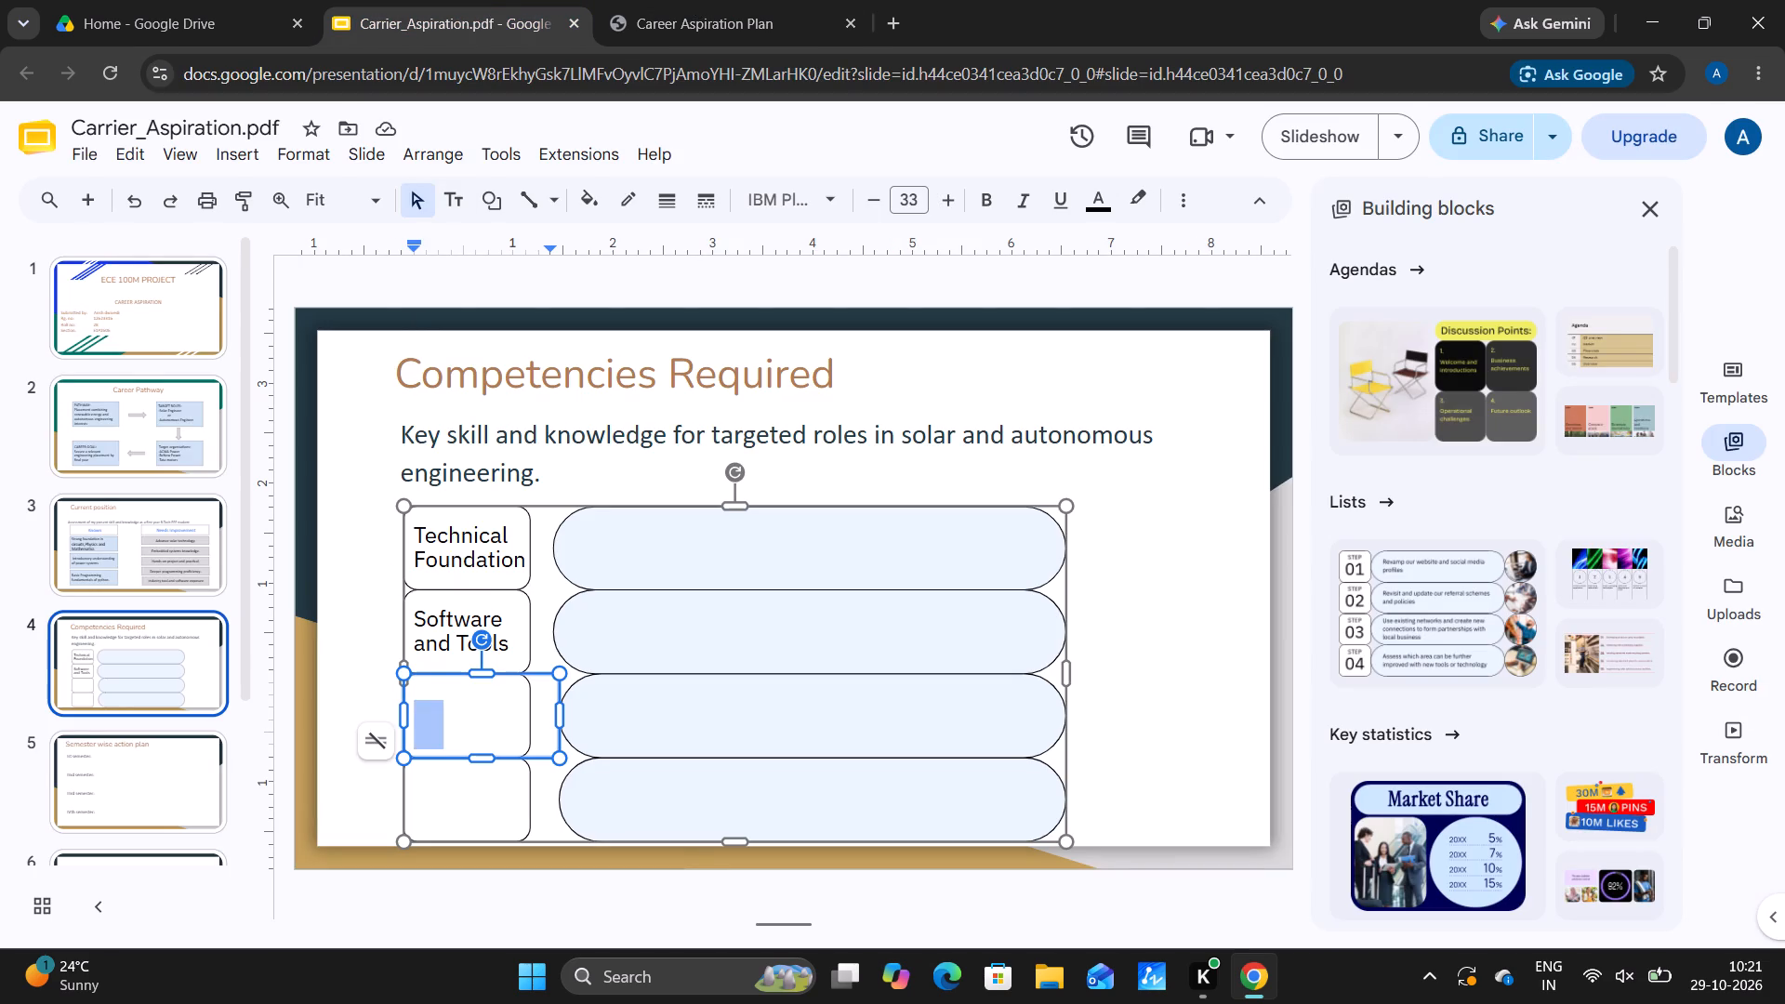
key(space)
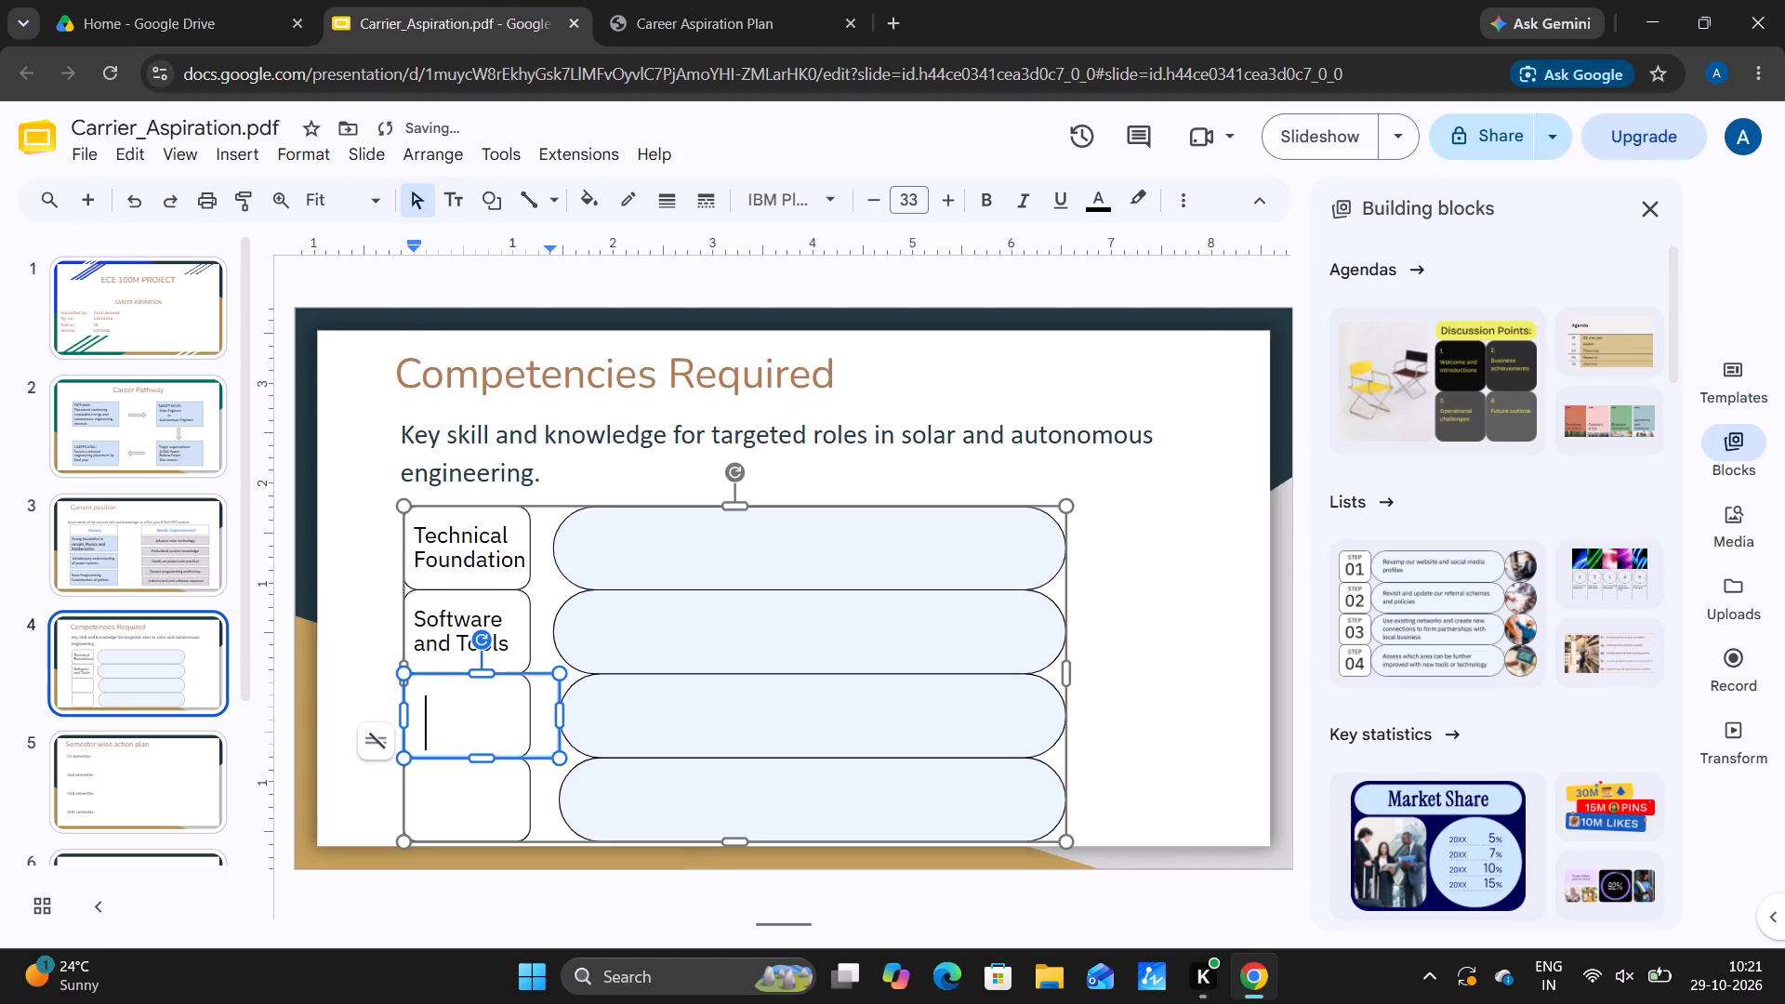
click(917, 198)
key(BackSpace)
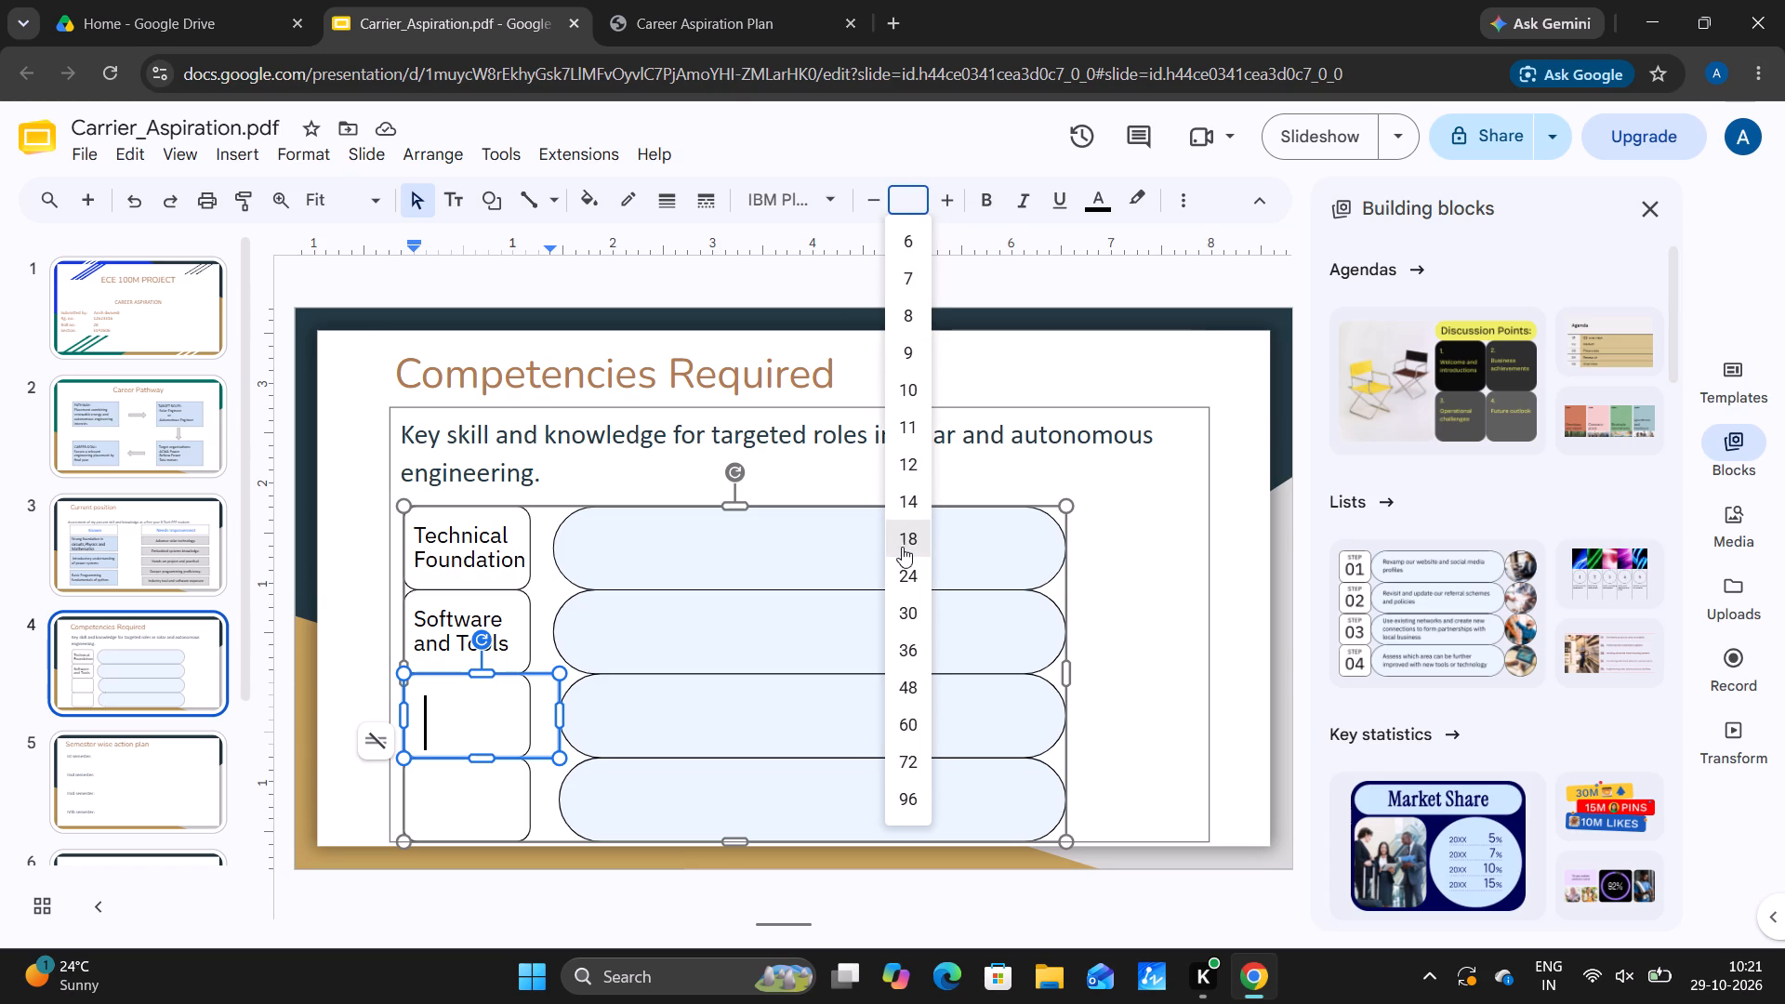
click(919, 509)
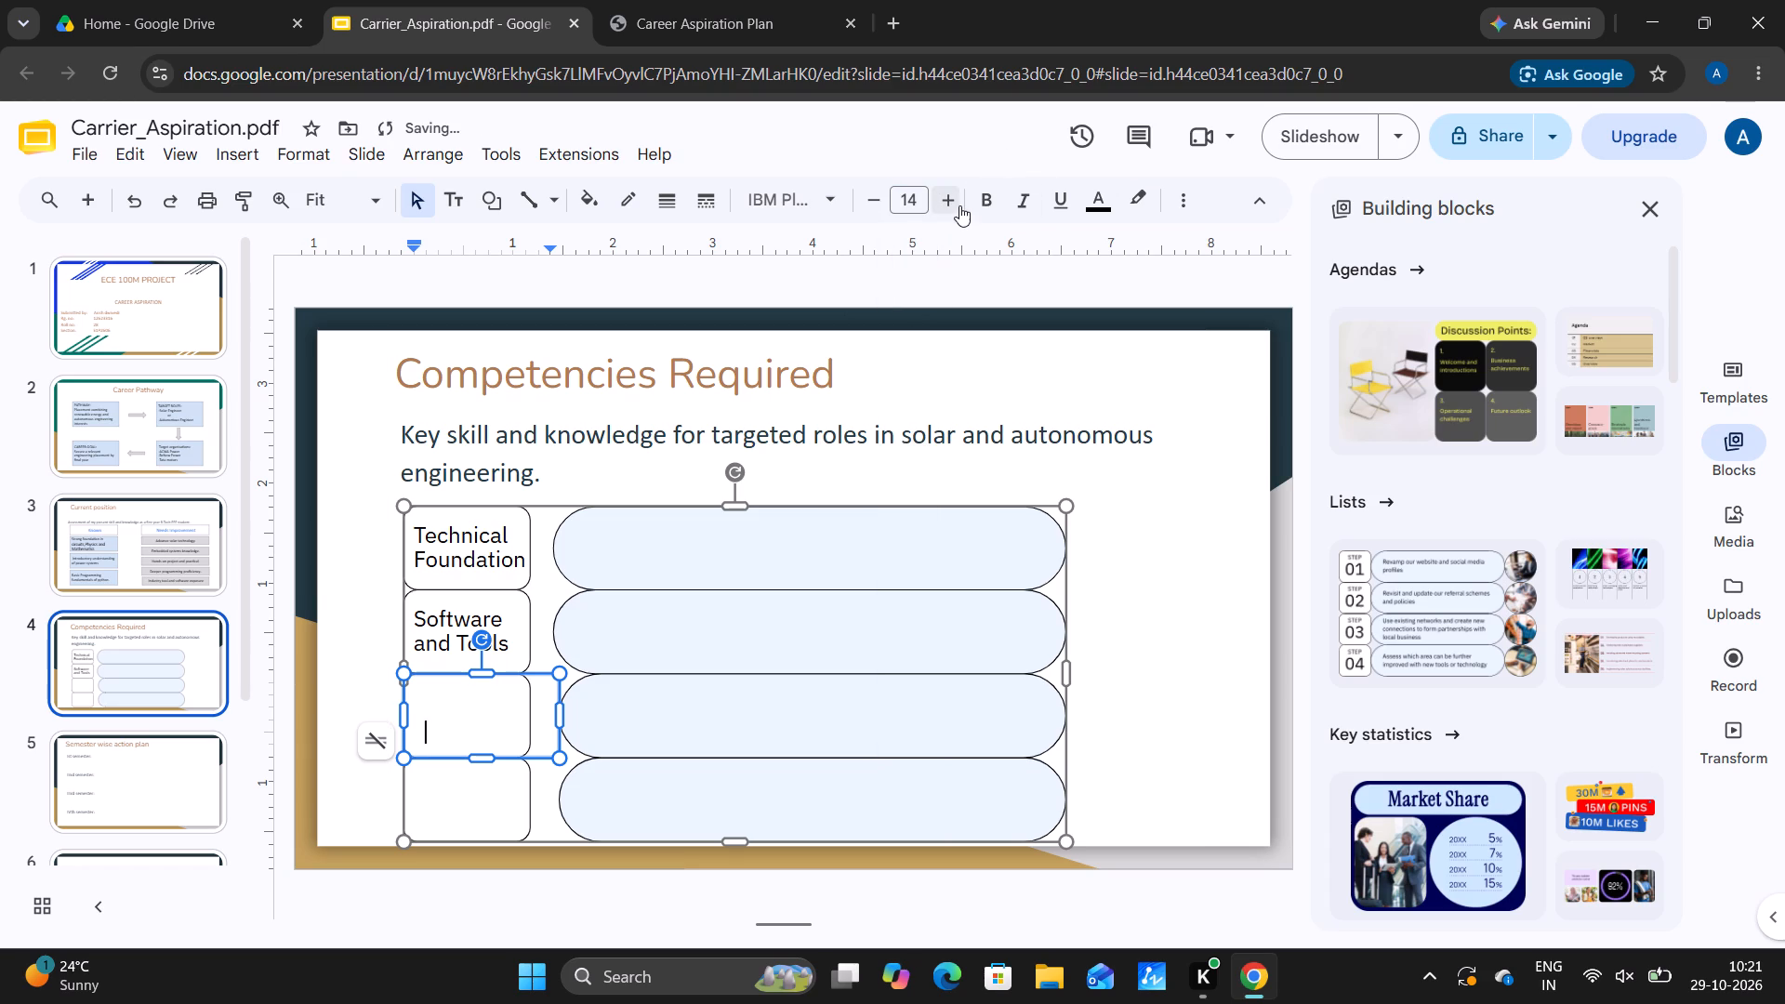
double_click(959, 205)
key(r)
key(o)
text(fessiona)
key(l)
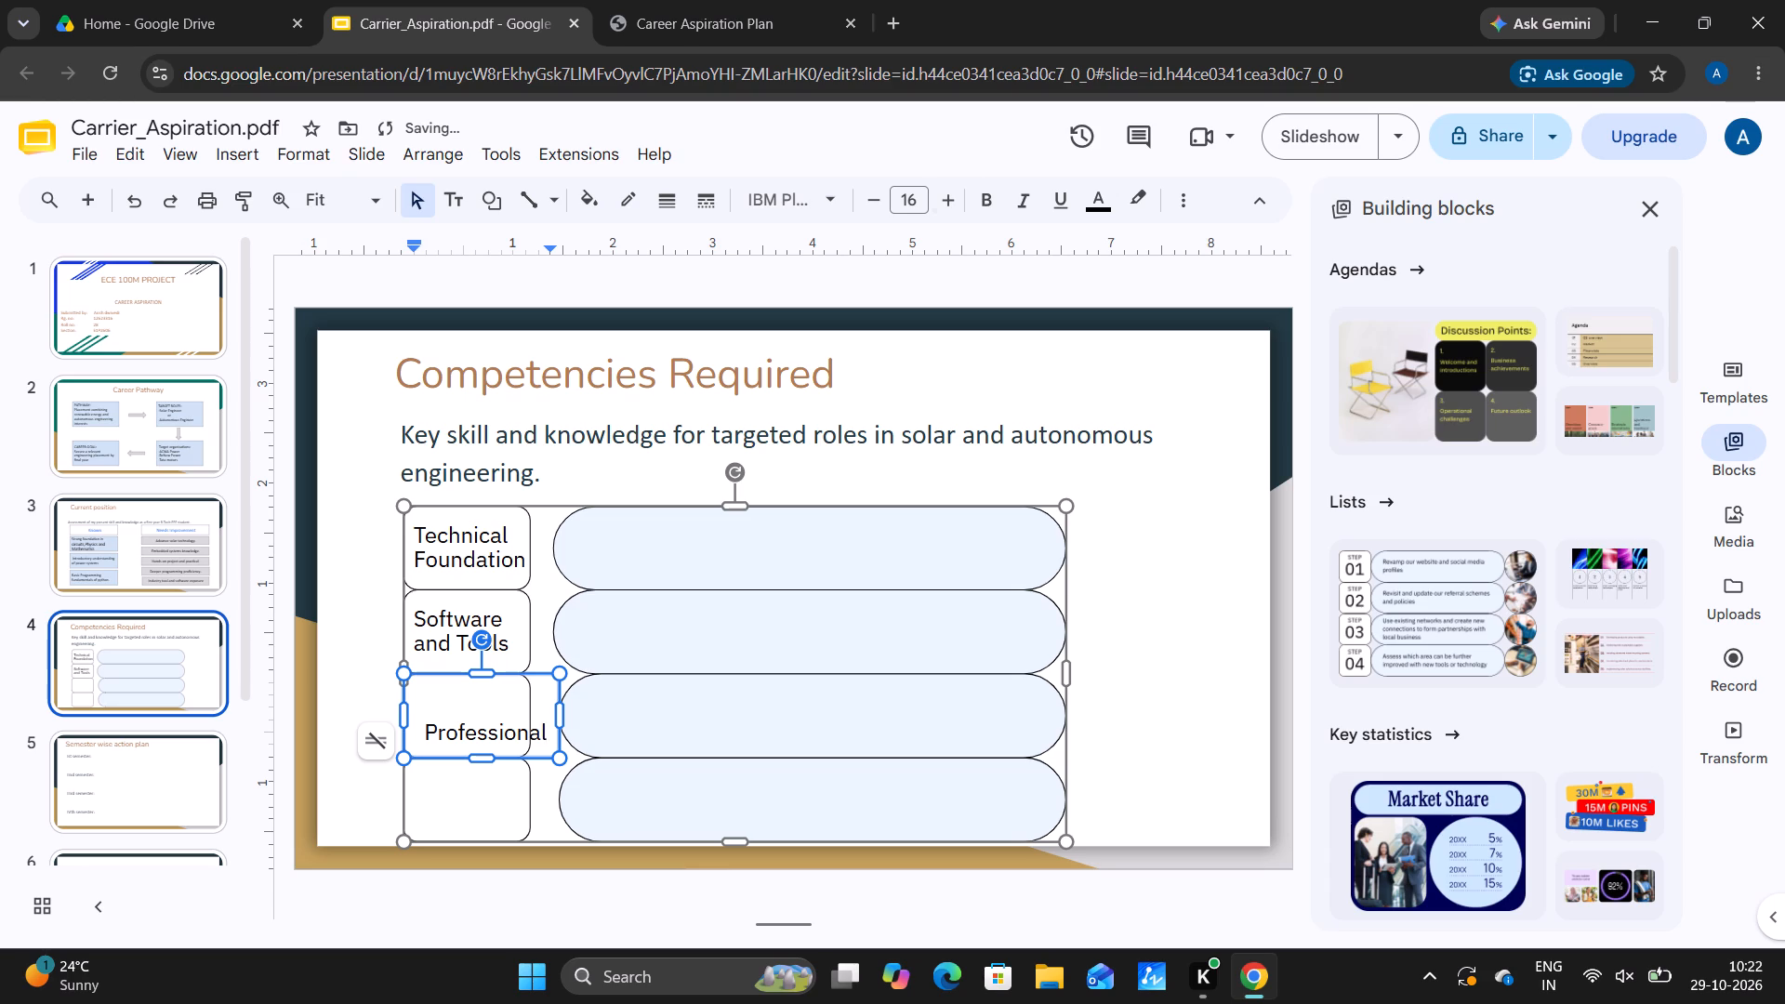
click(707, 0)
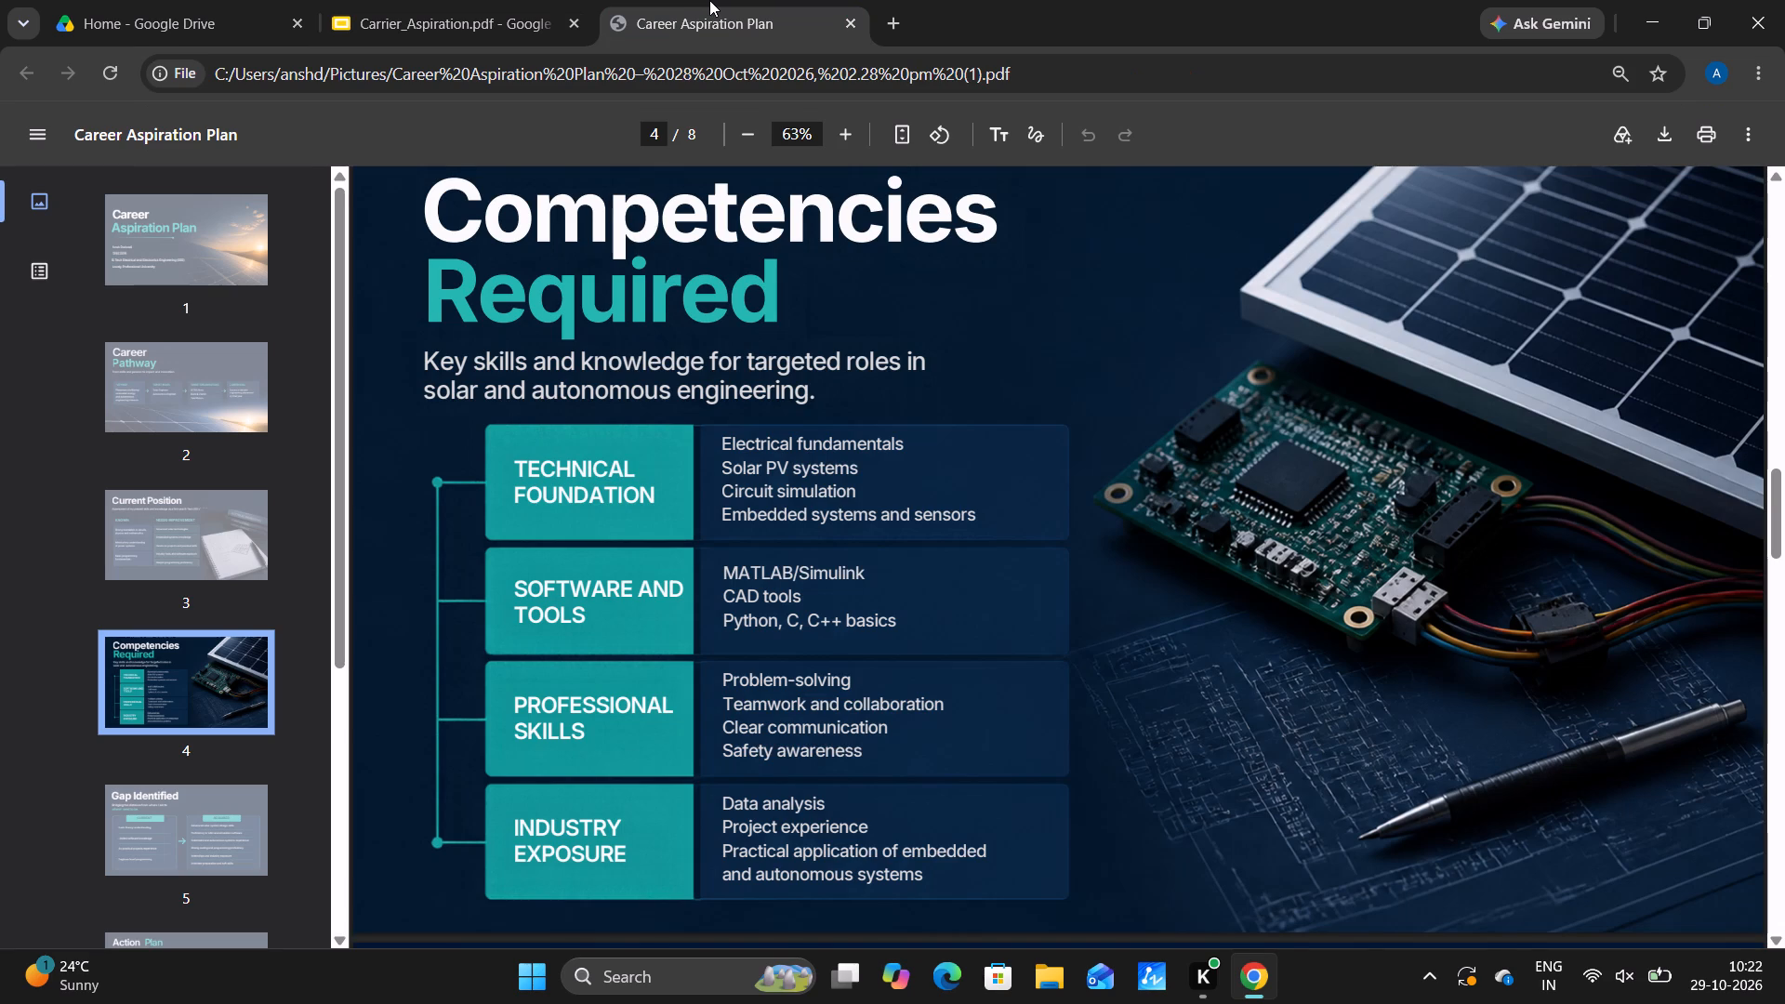
click(402, 8)
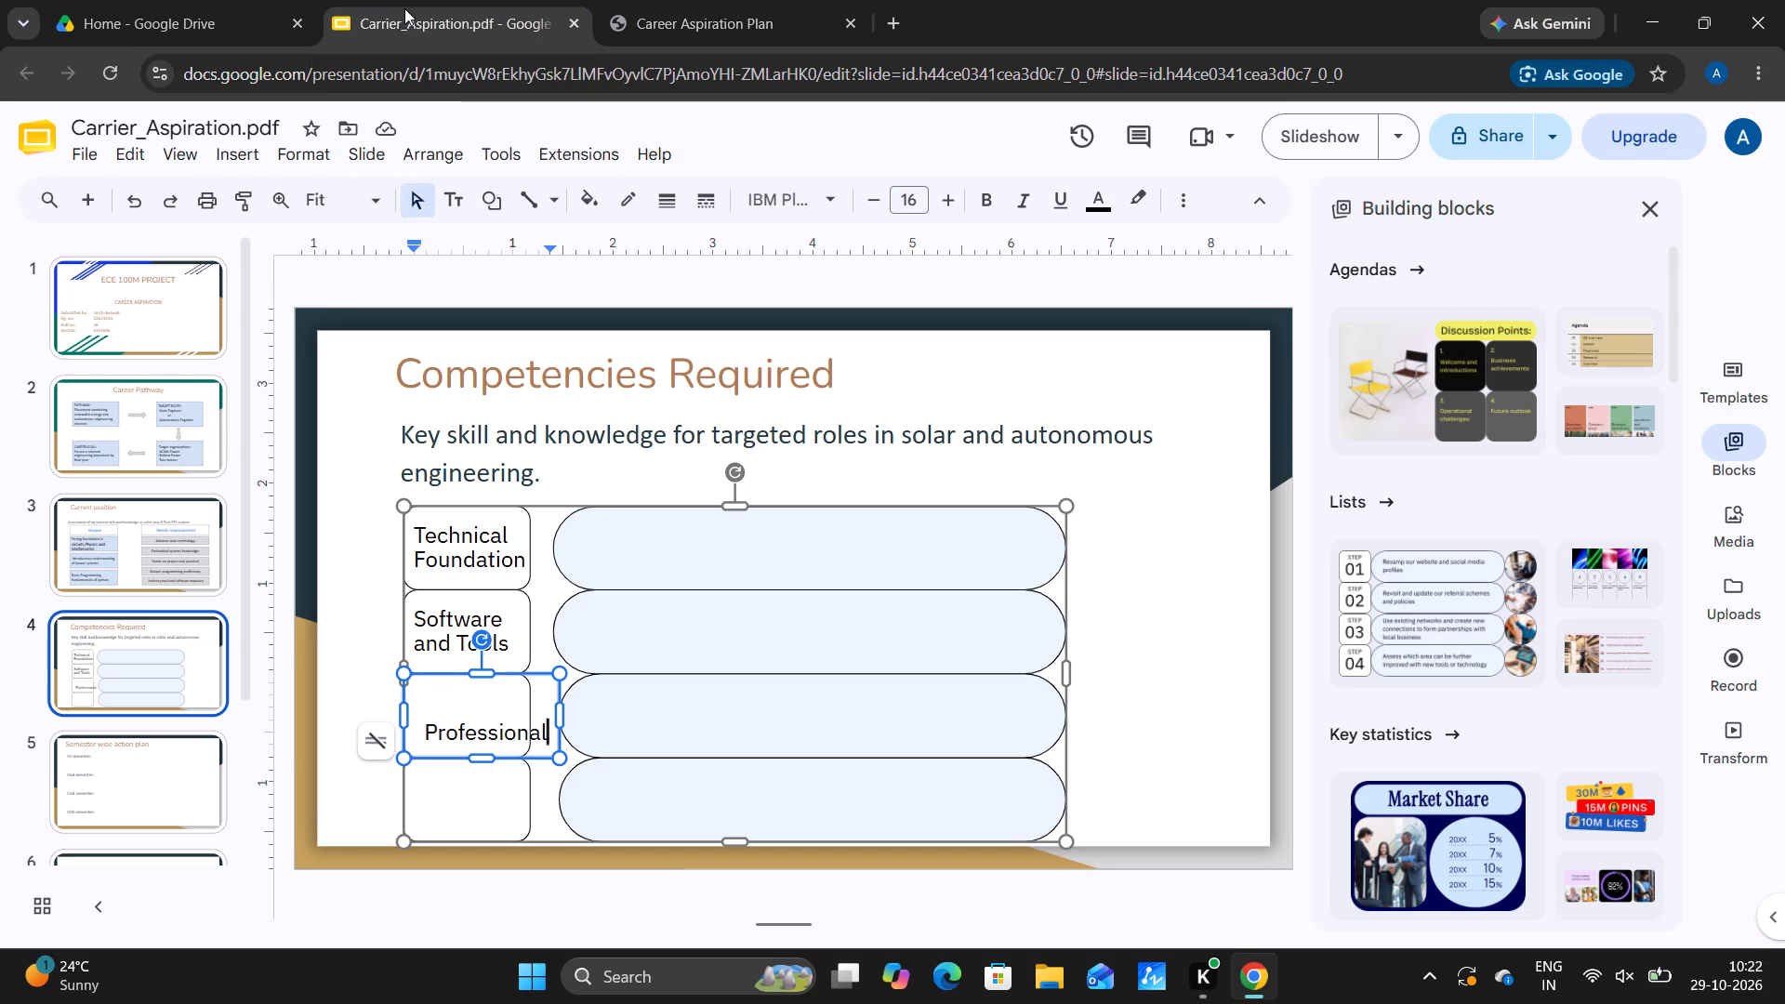
key(Return)
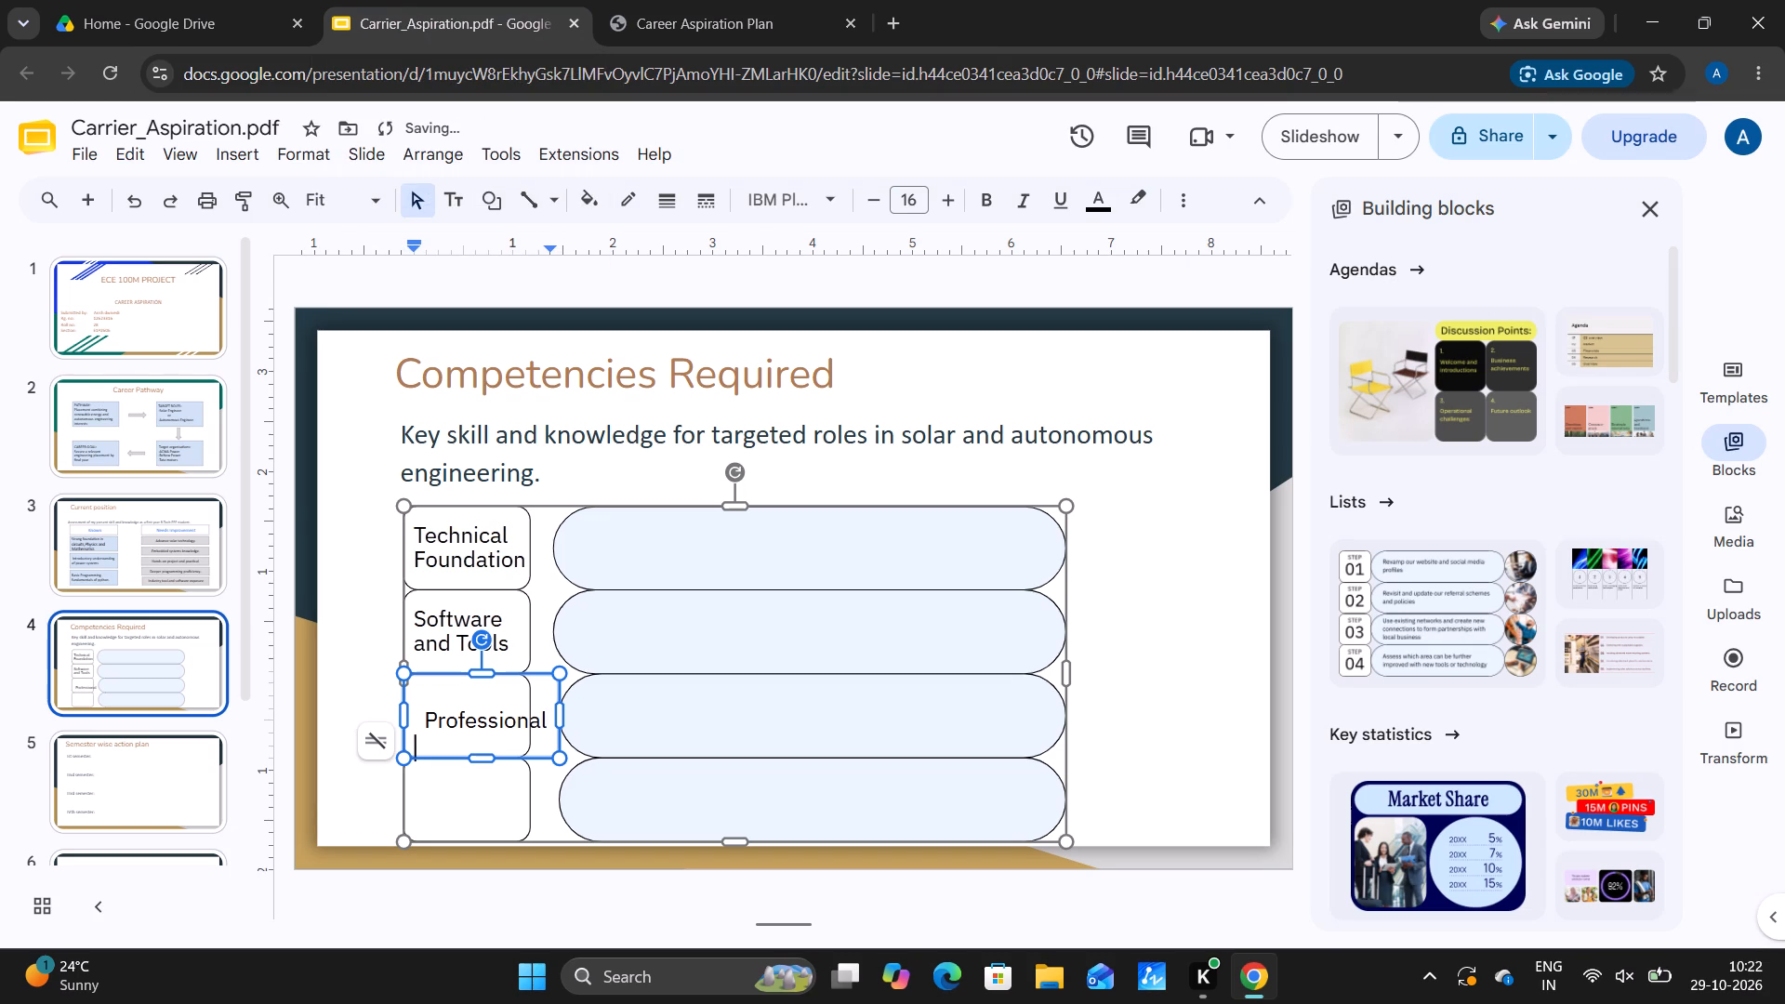
text(kils)
Remove the leading spacing before "Professional" so the third label starts at the box's left margin.
click(424, 723)
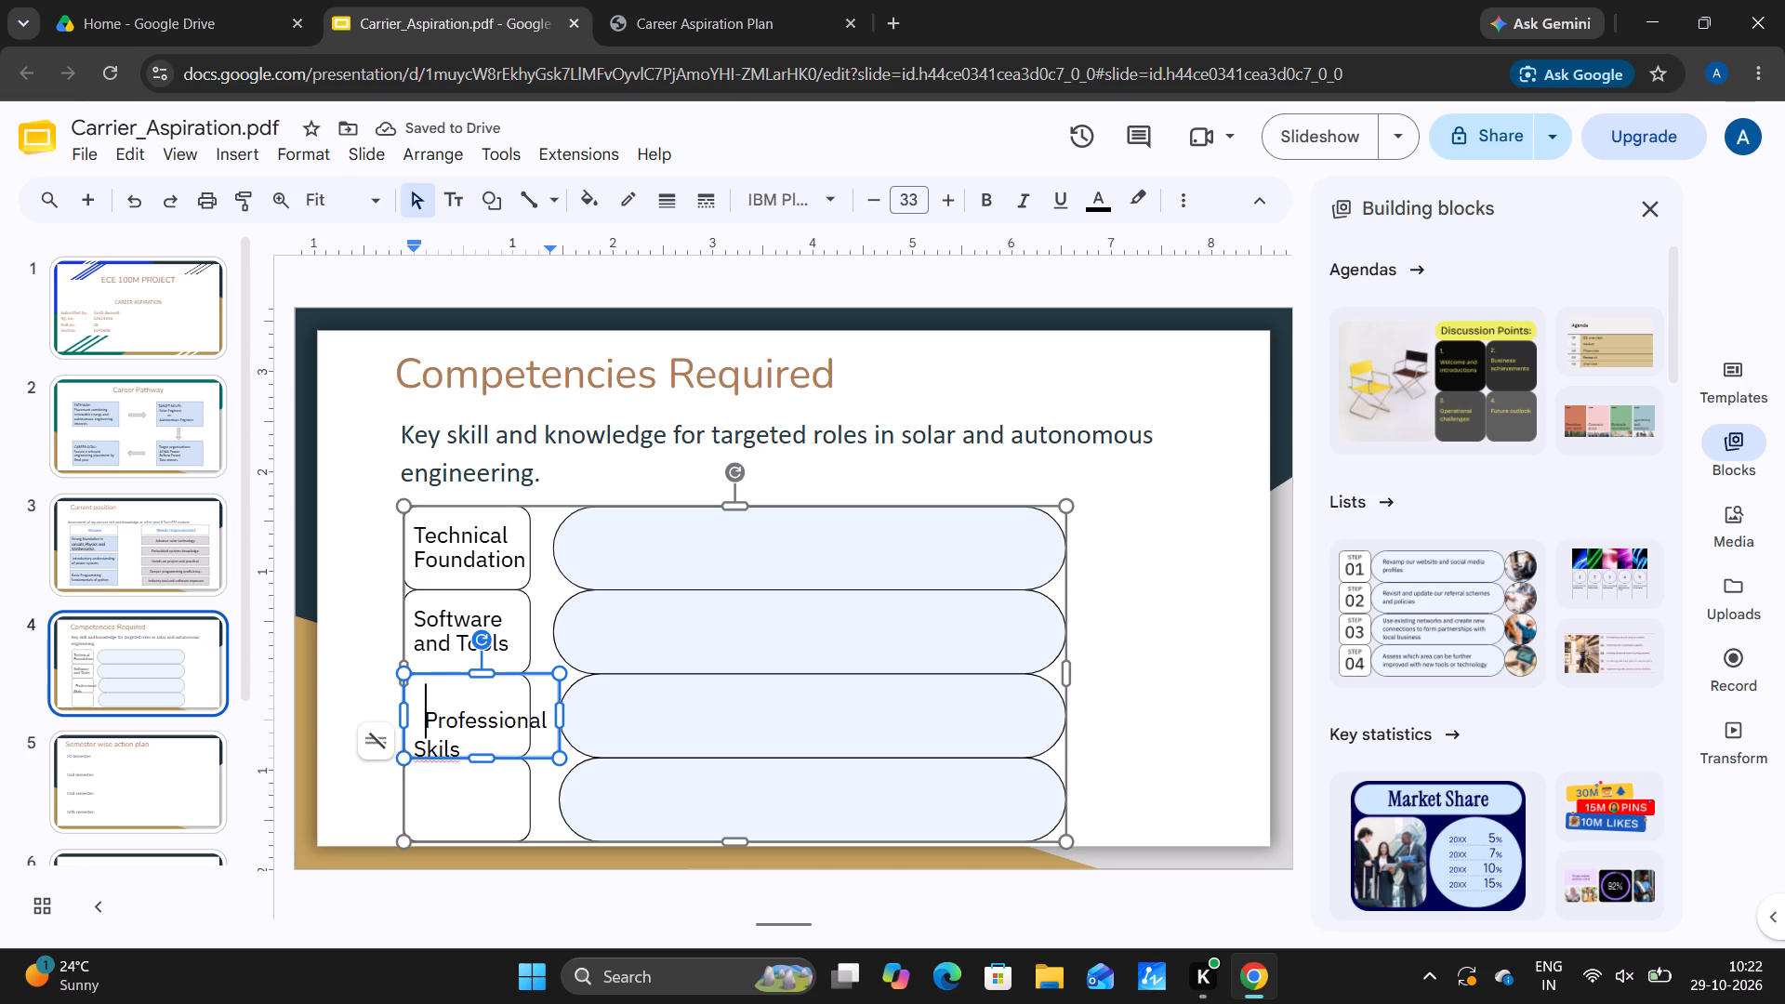
key(BackSpace)
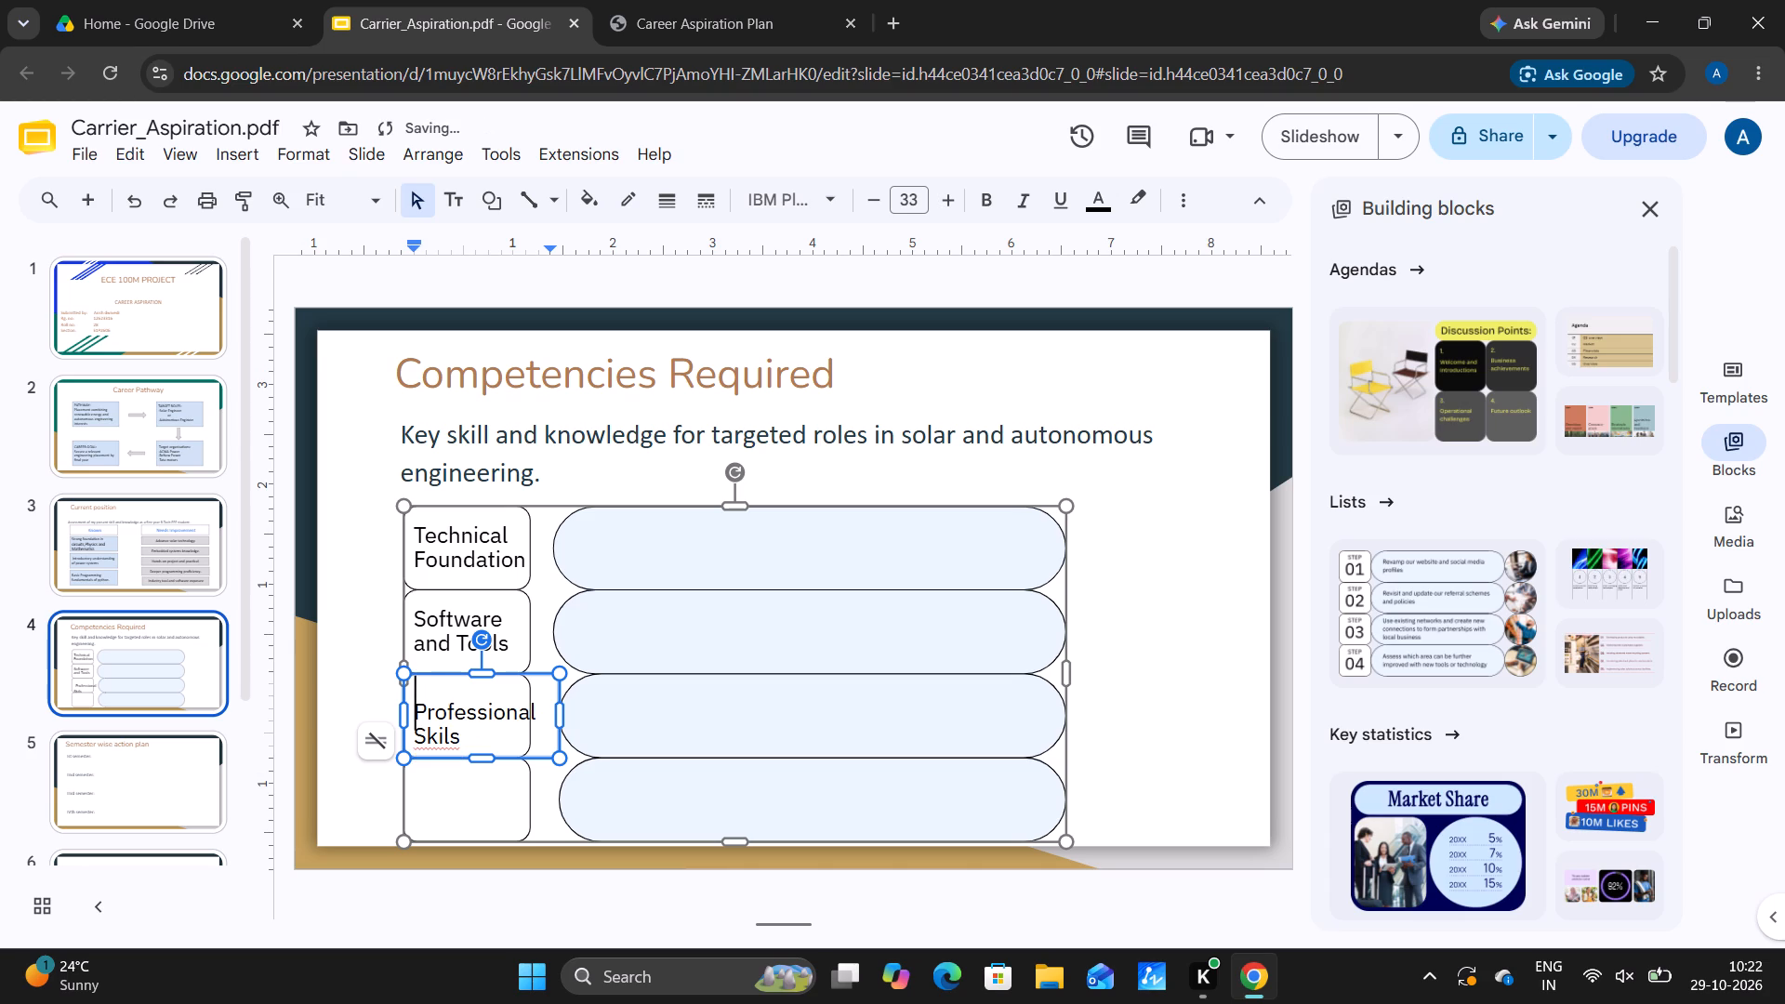
key(BackSpace)
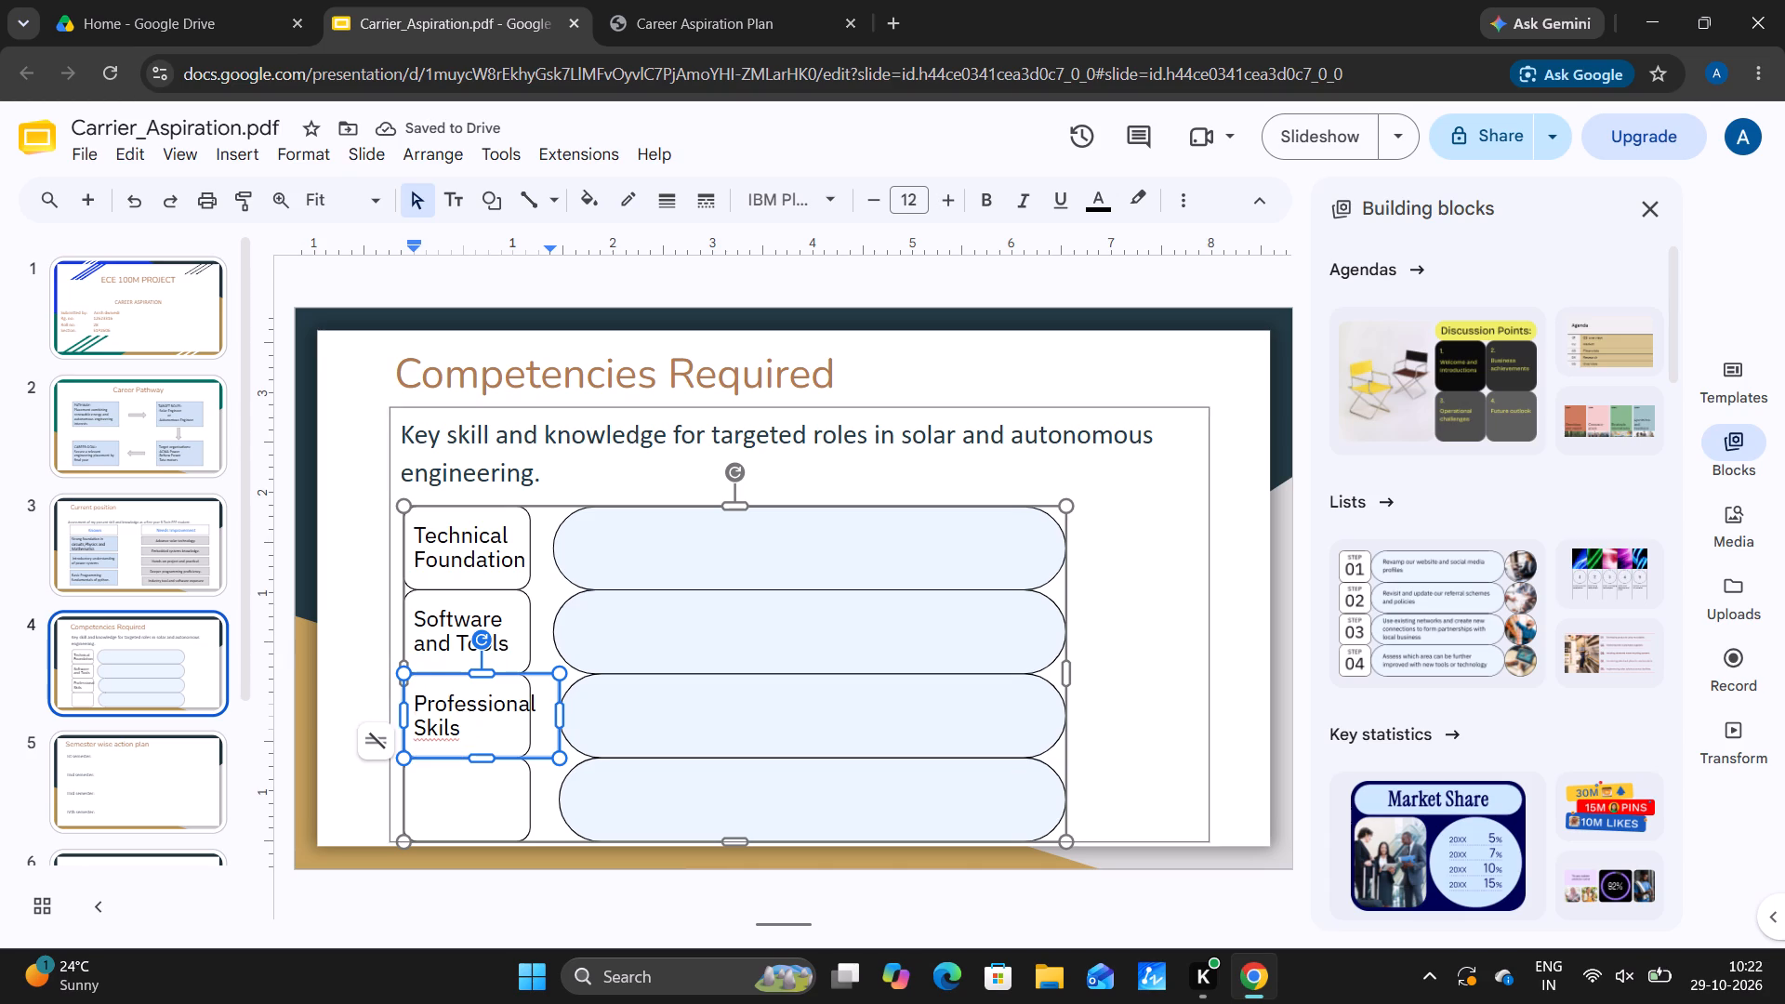
Break "Professional" in the third label box after "Profession", continuing with "-al" on a new line.
click(515, 706)
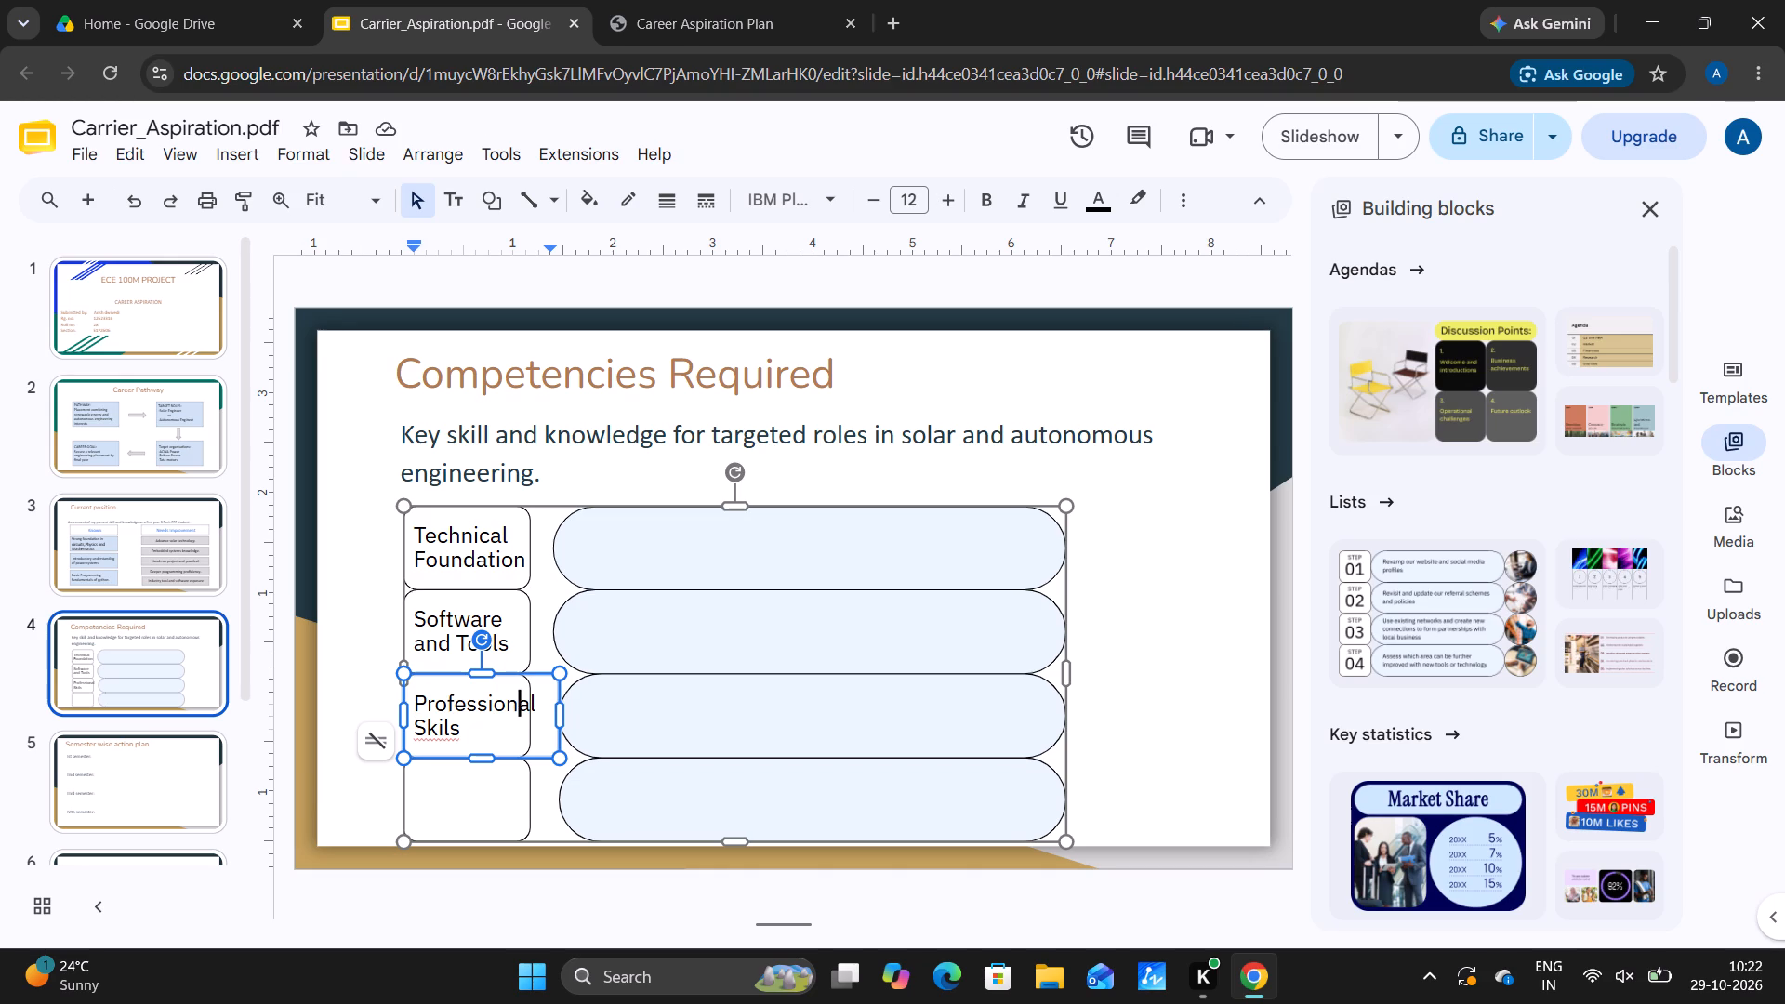
key(Return)
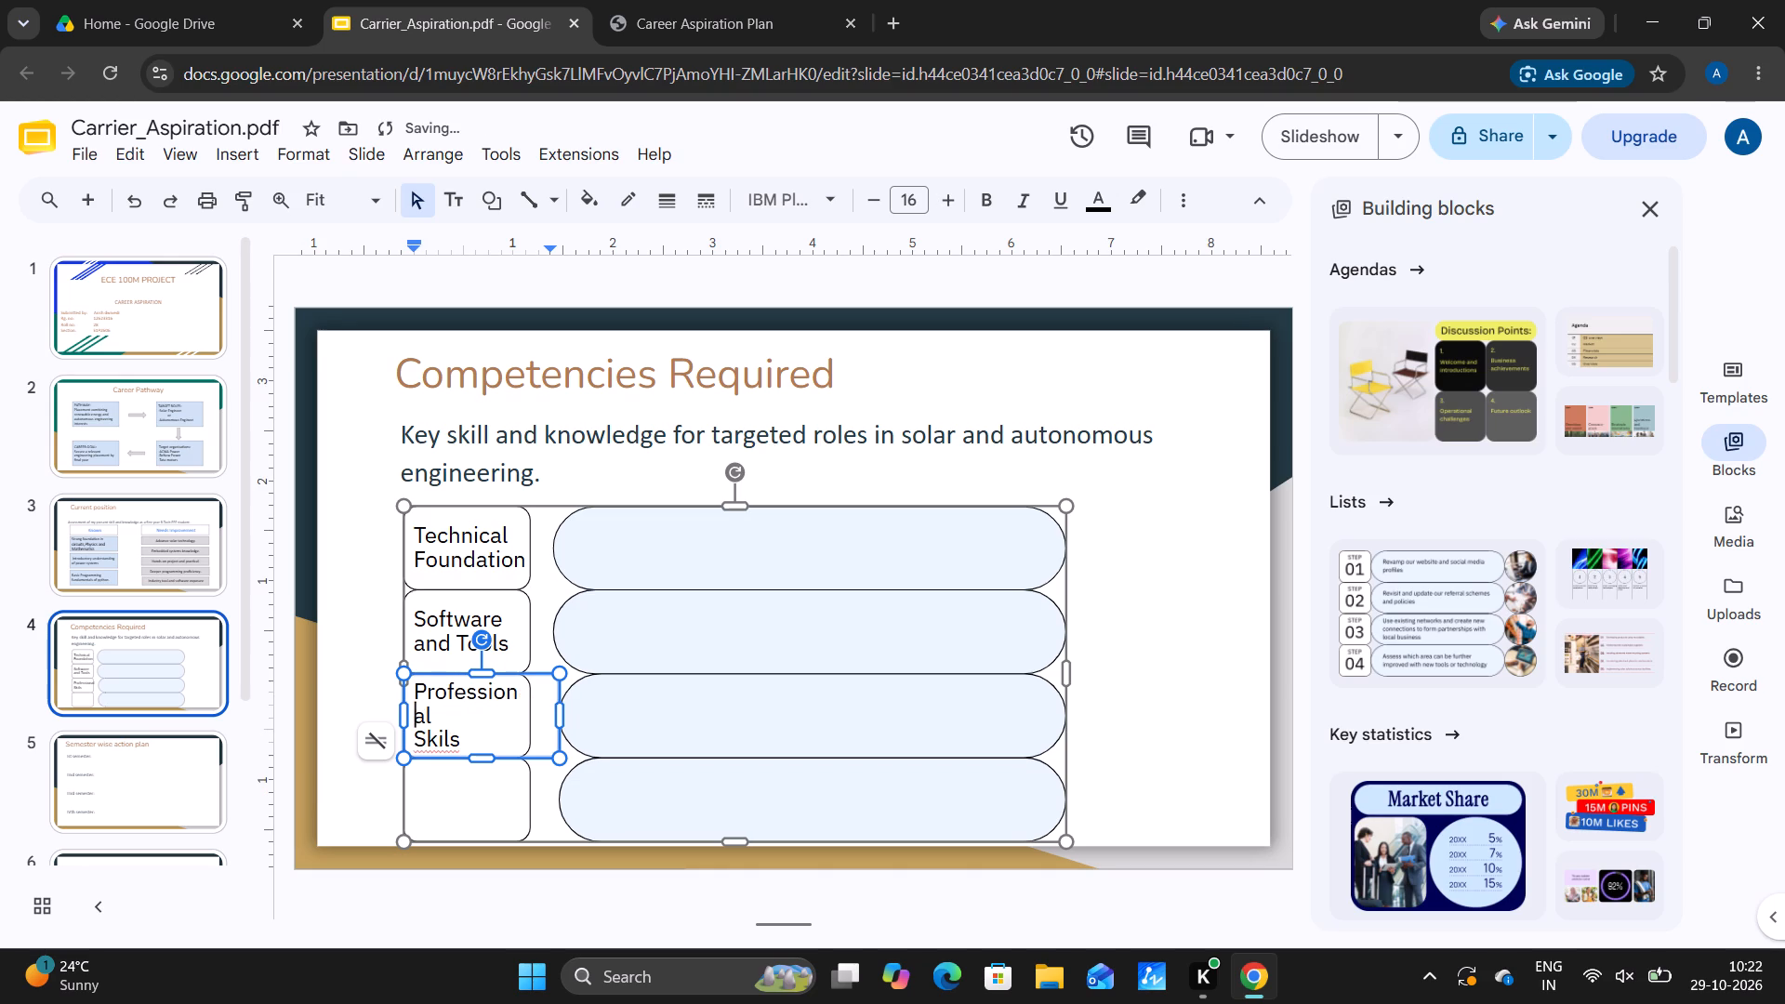
key(minus)
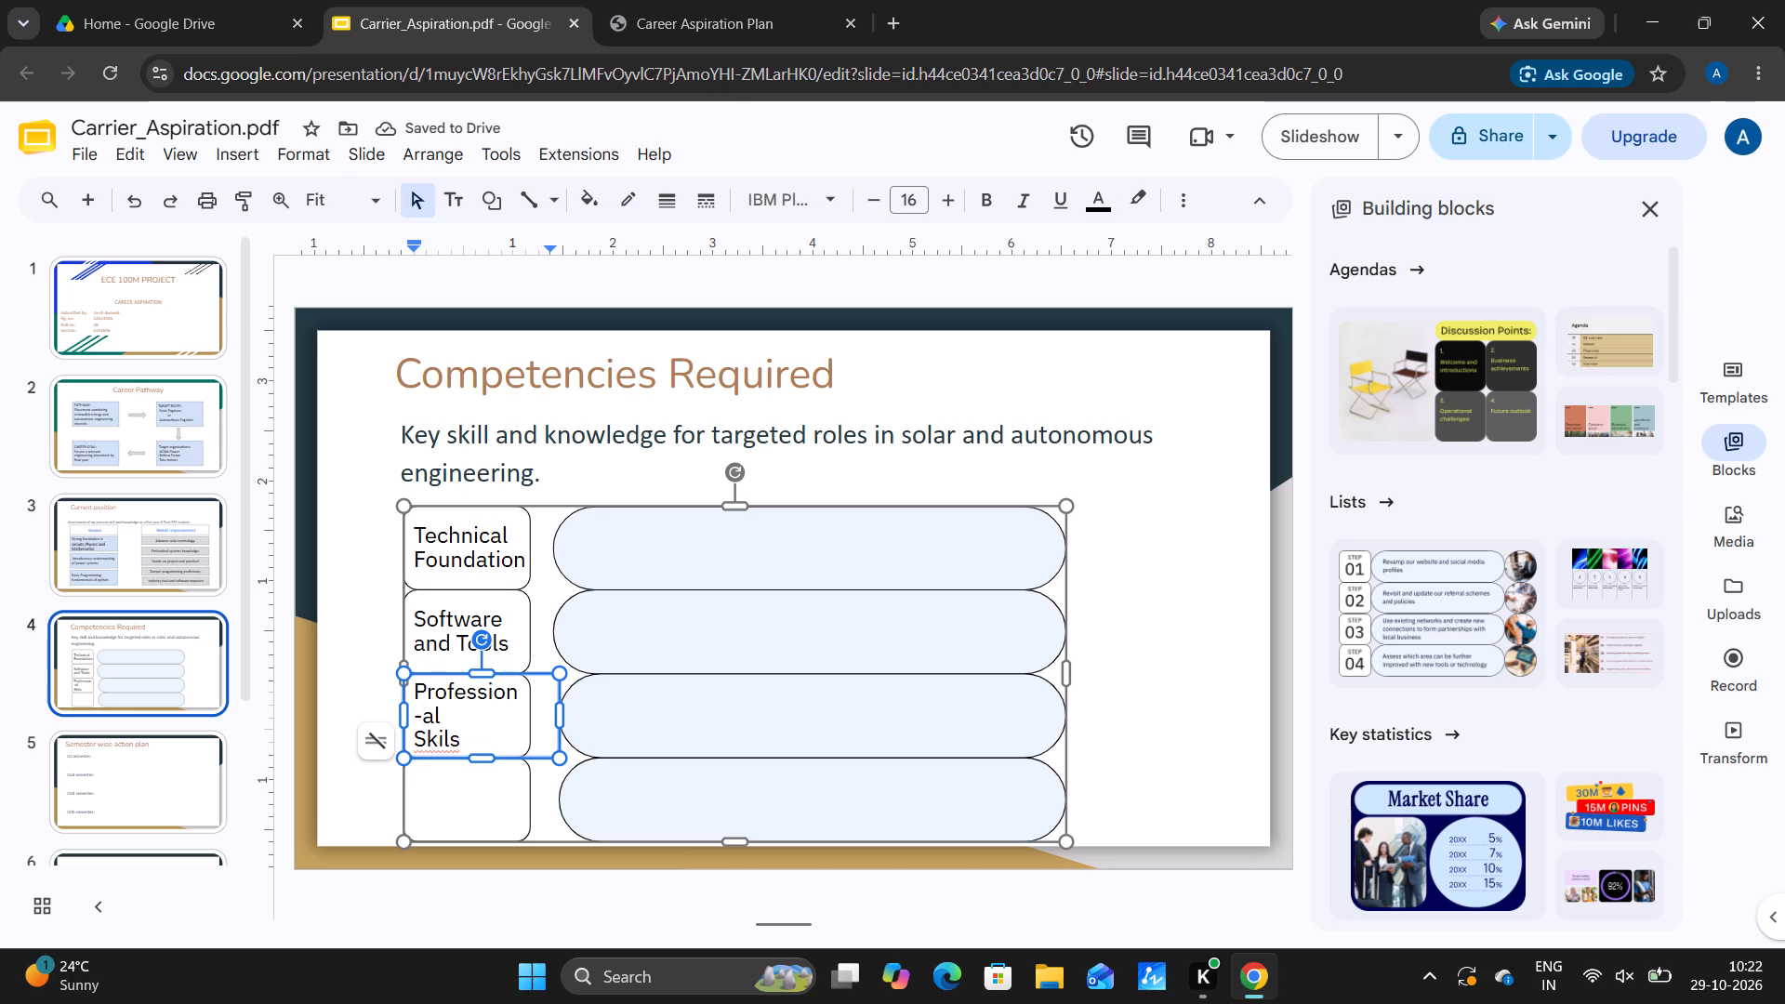
Correct the third label by adding a hyphen after "Profession" and changing "Skils" to "Skills".
click(520, 694)
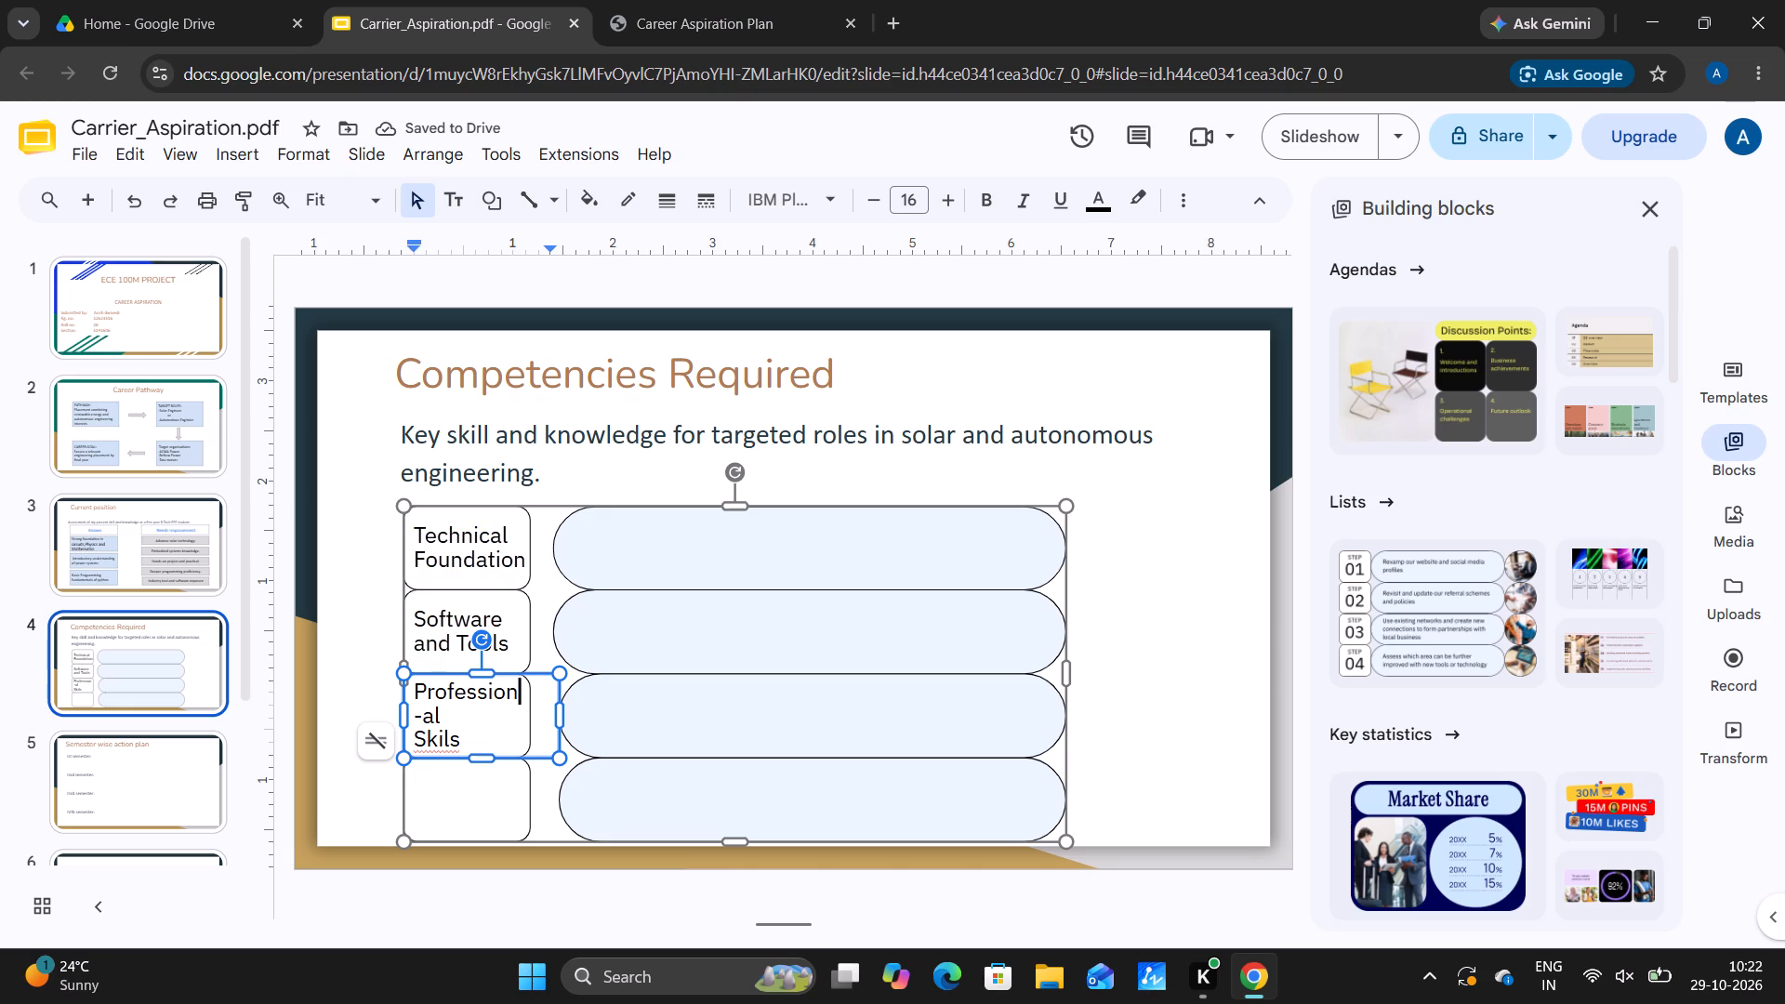
key(minus)
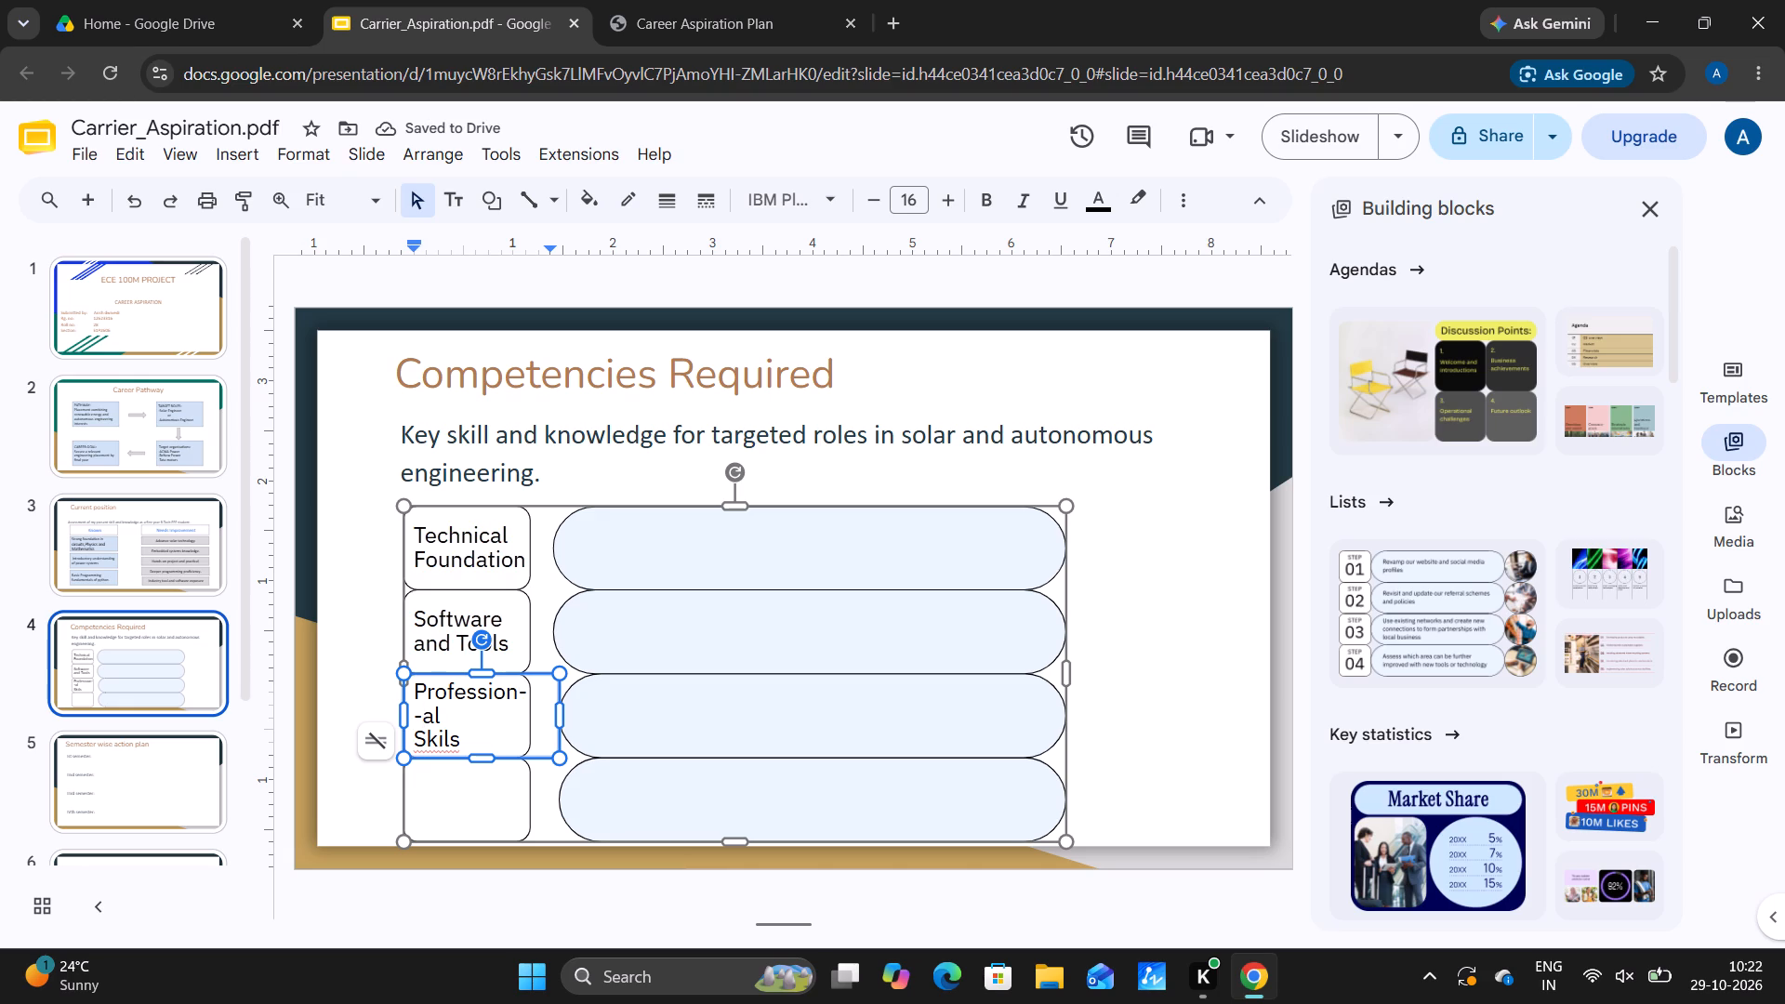
click(447, 739)
key(l)
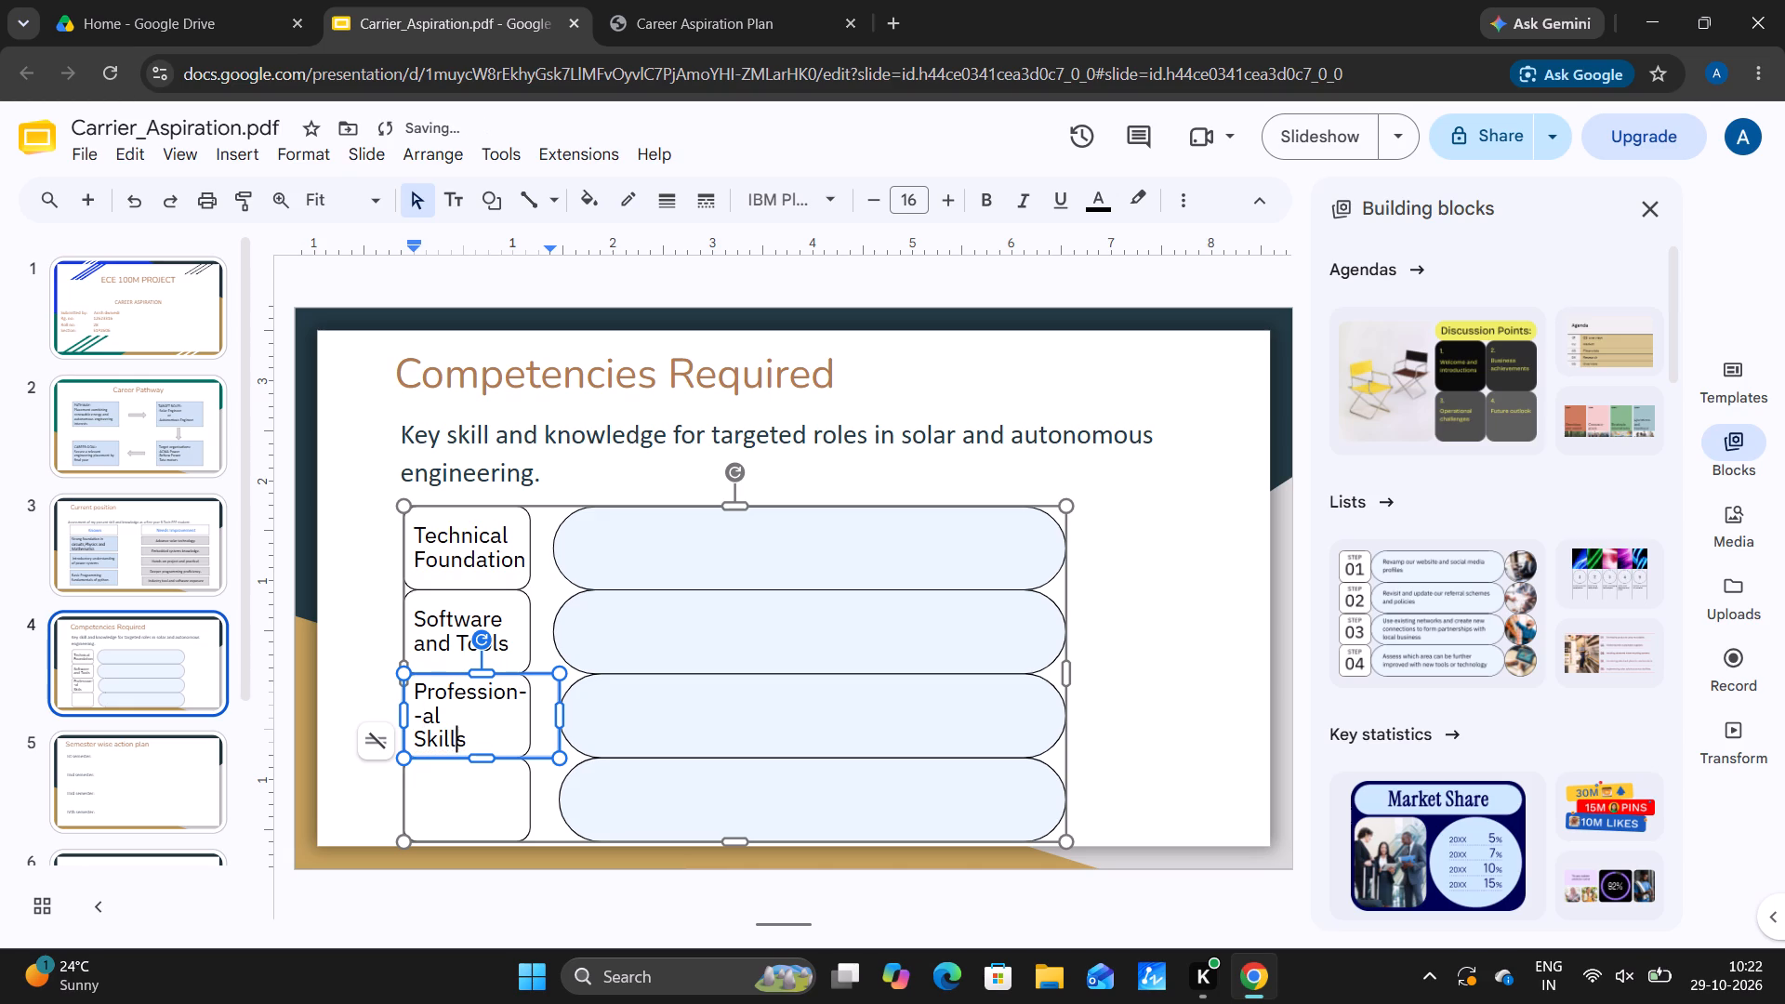
Enter "Industry Exposure" at font size 16 in the empty fourth label box, following the reference PDF.
click(440, 798)
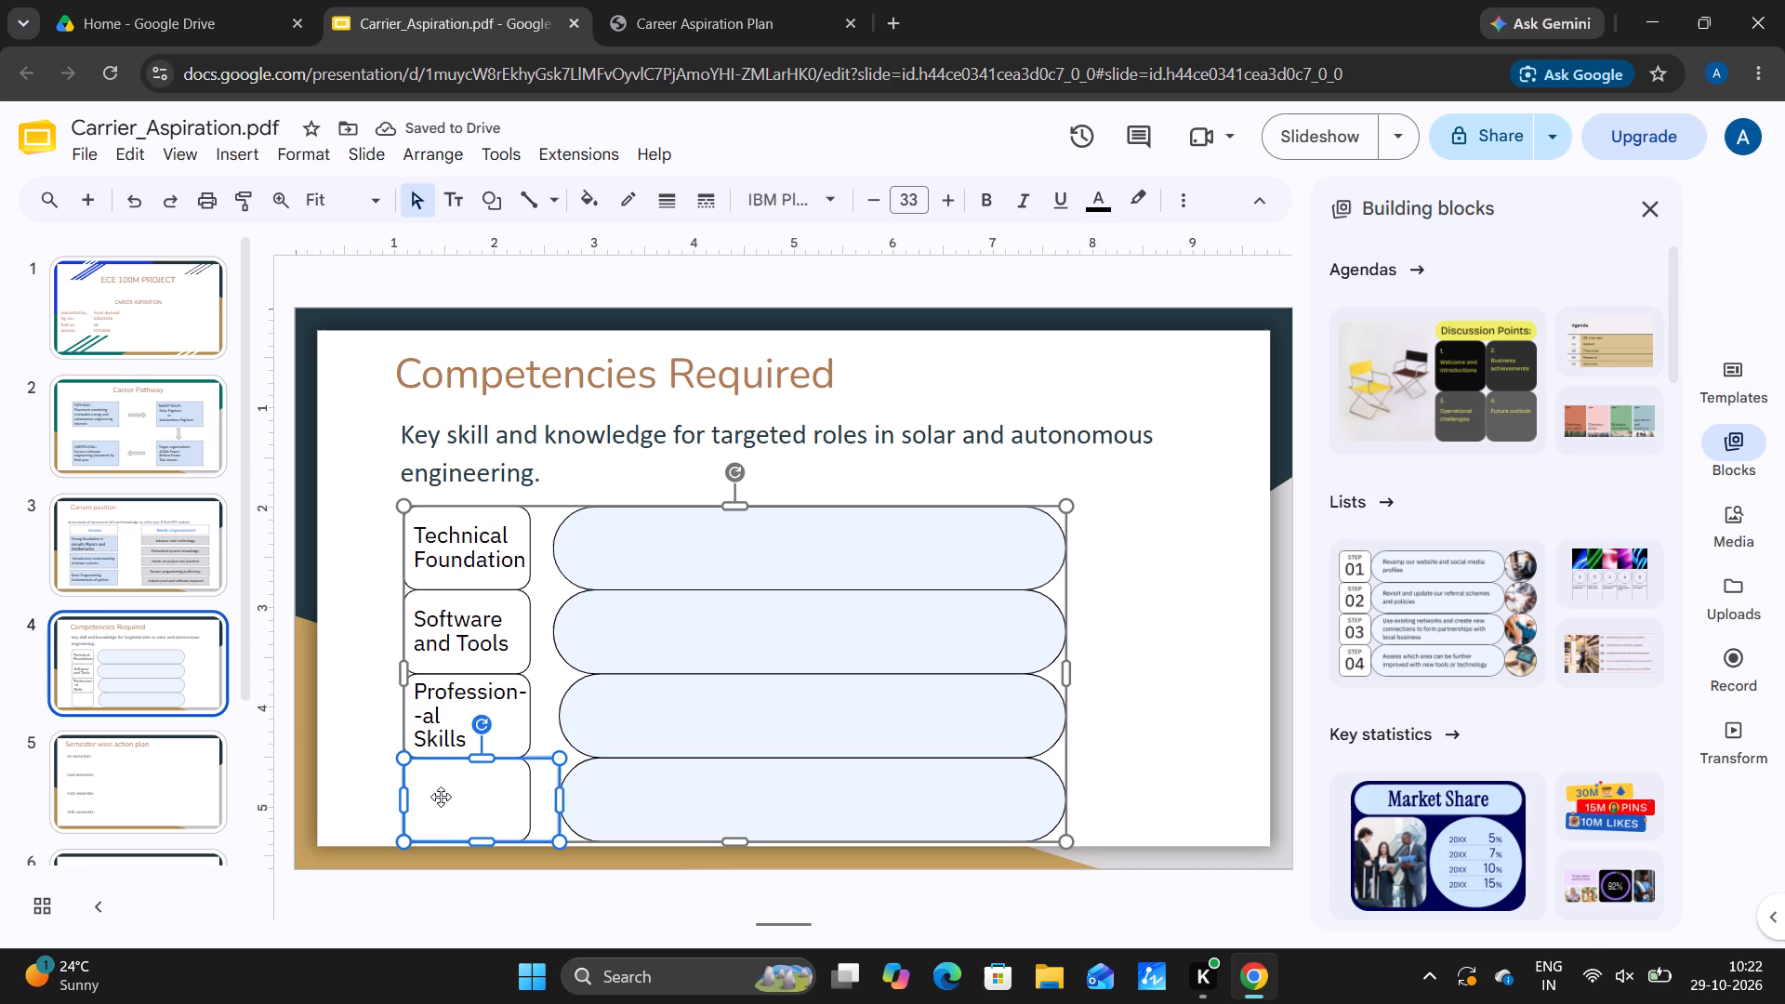
key(space)
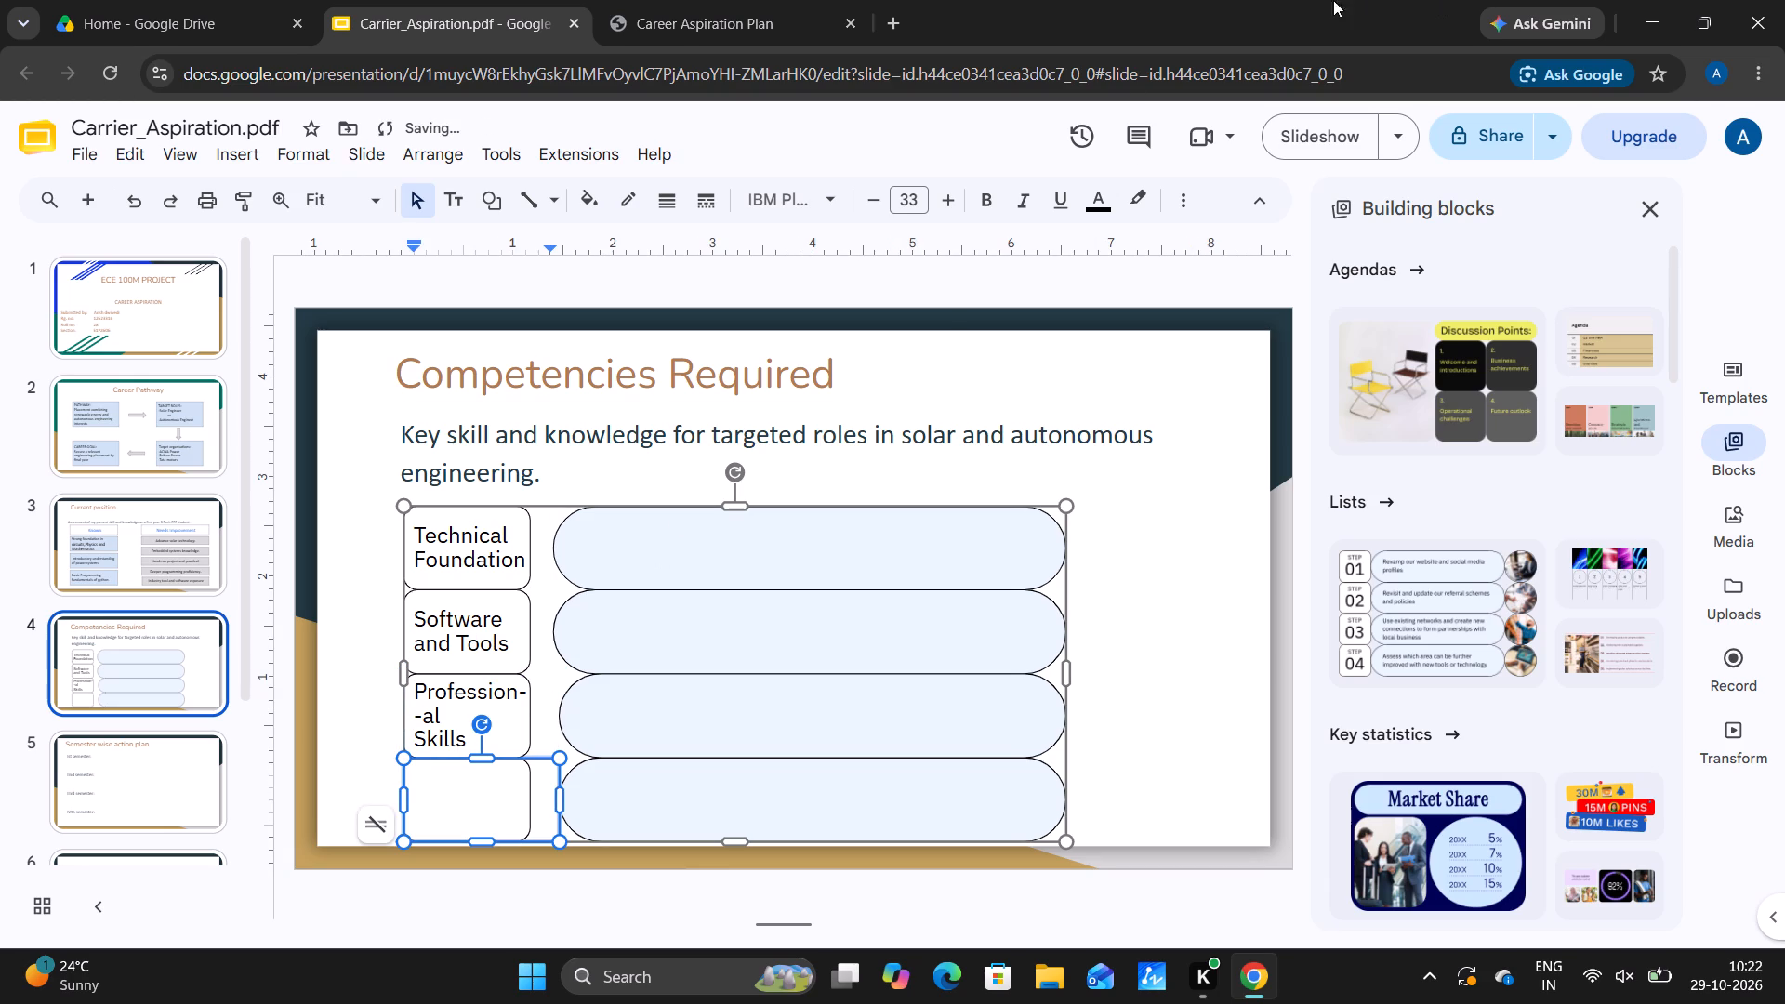
click(911, 204)
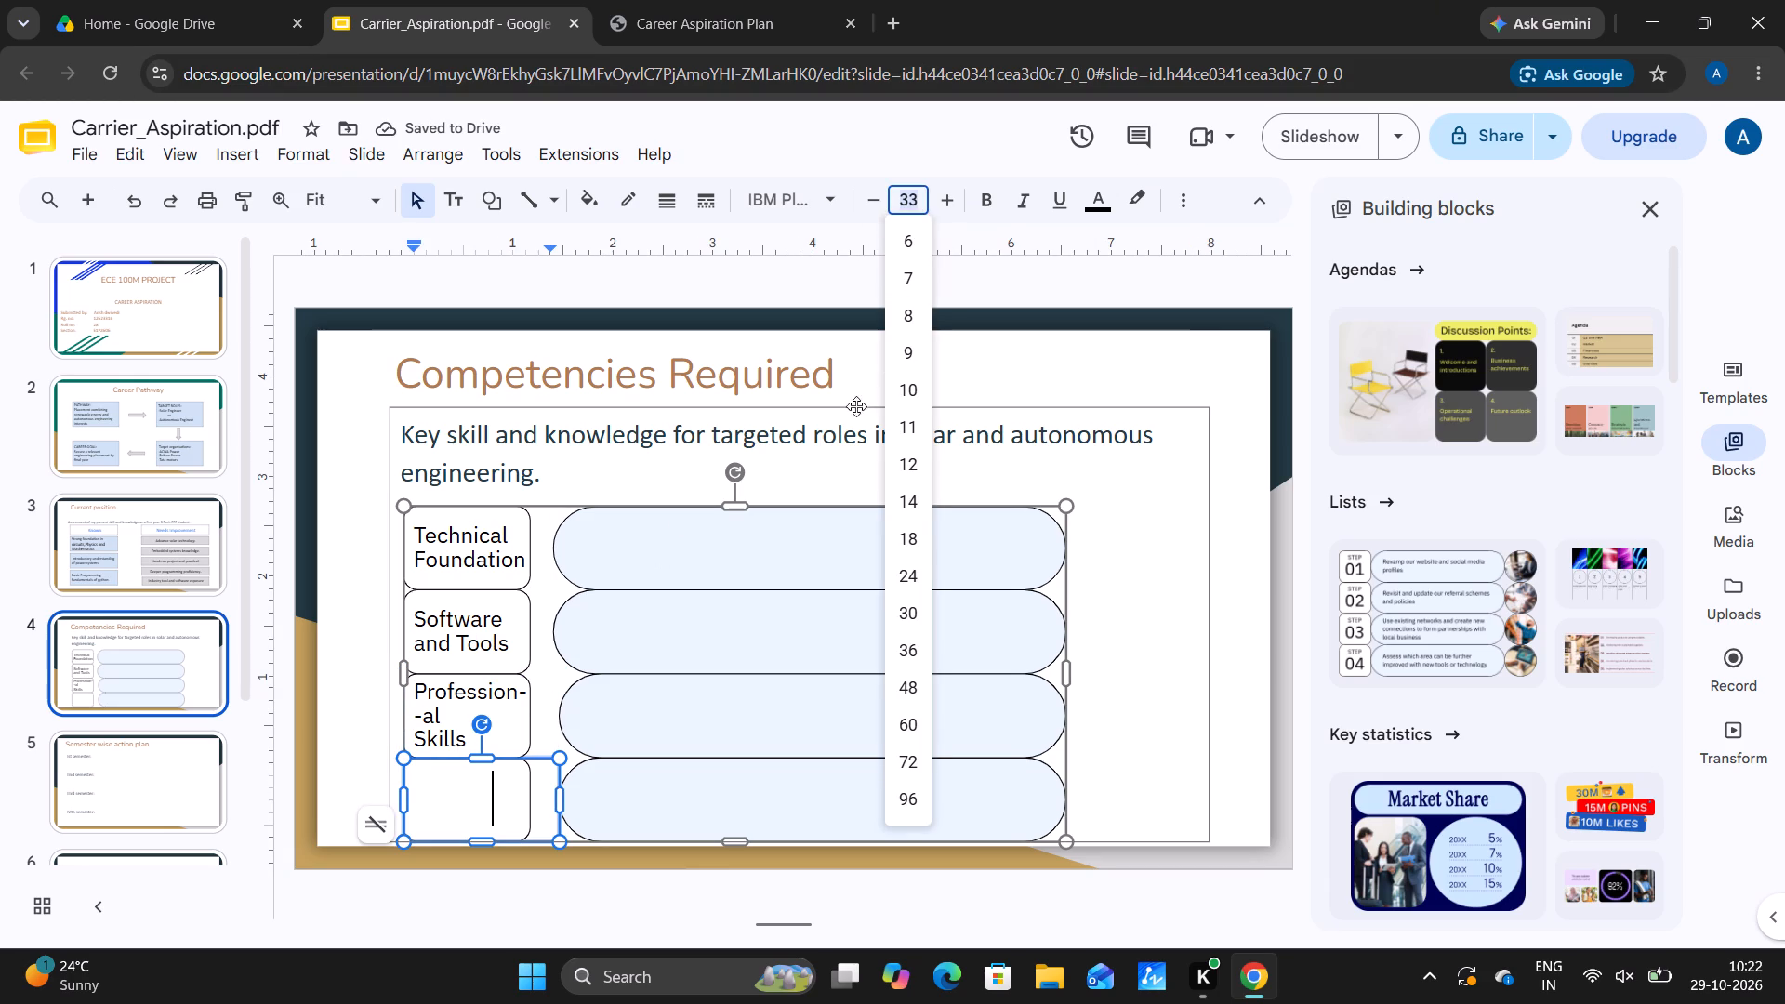
click(891, 485)
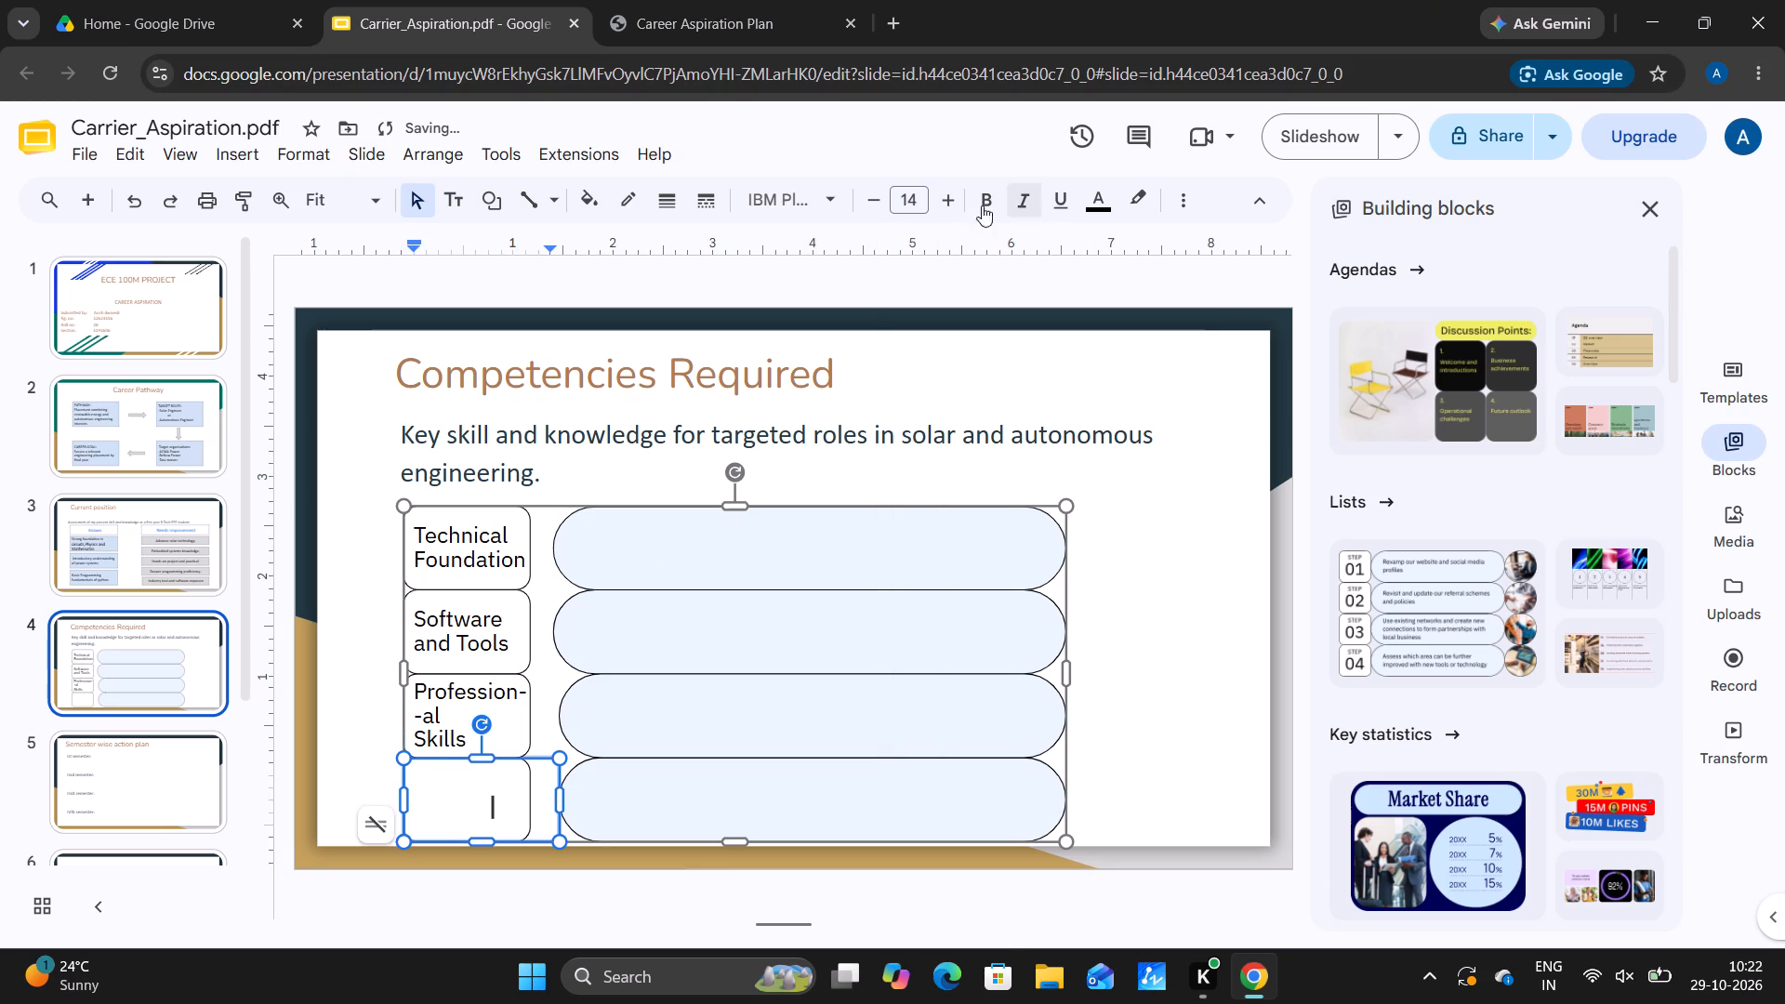
double_click(955, 198)
click(673, 5)
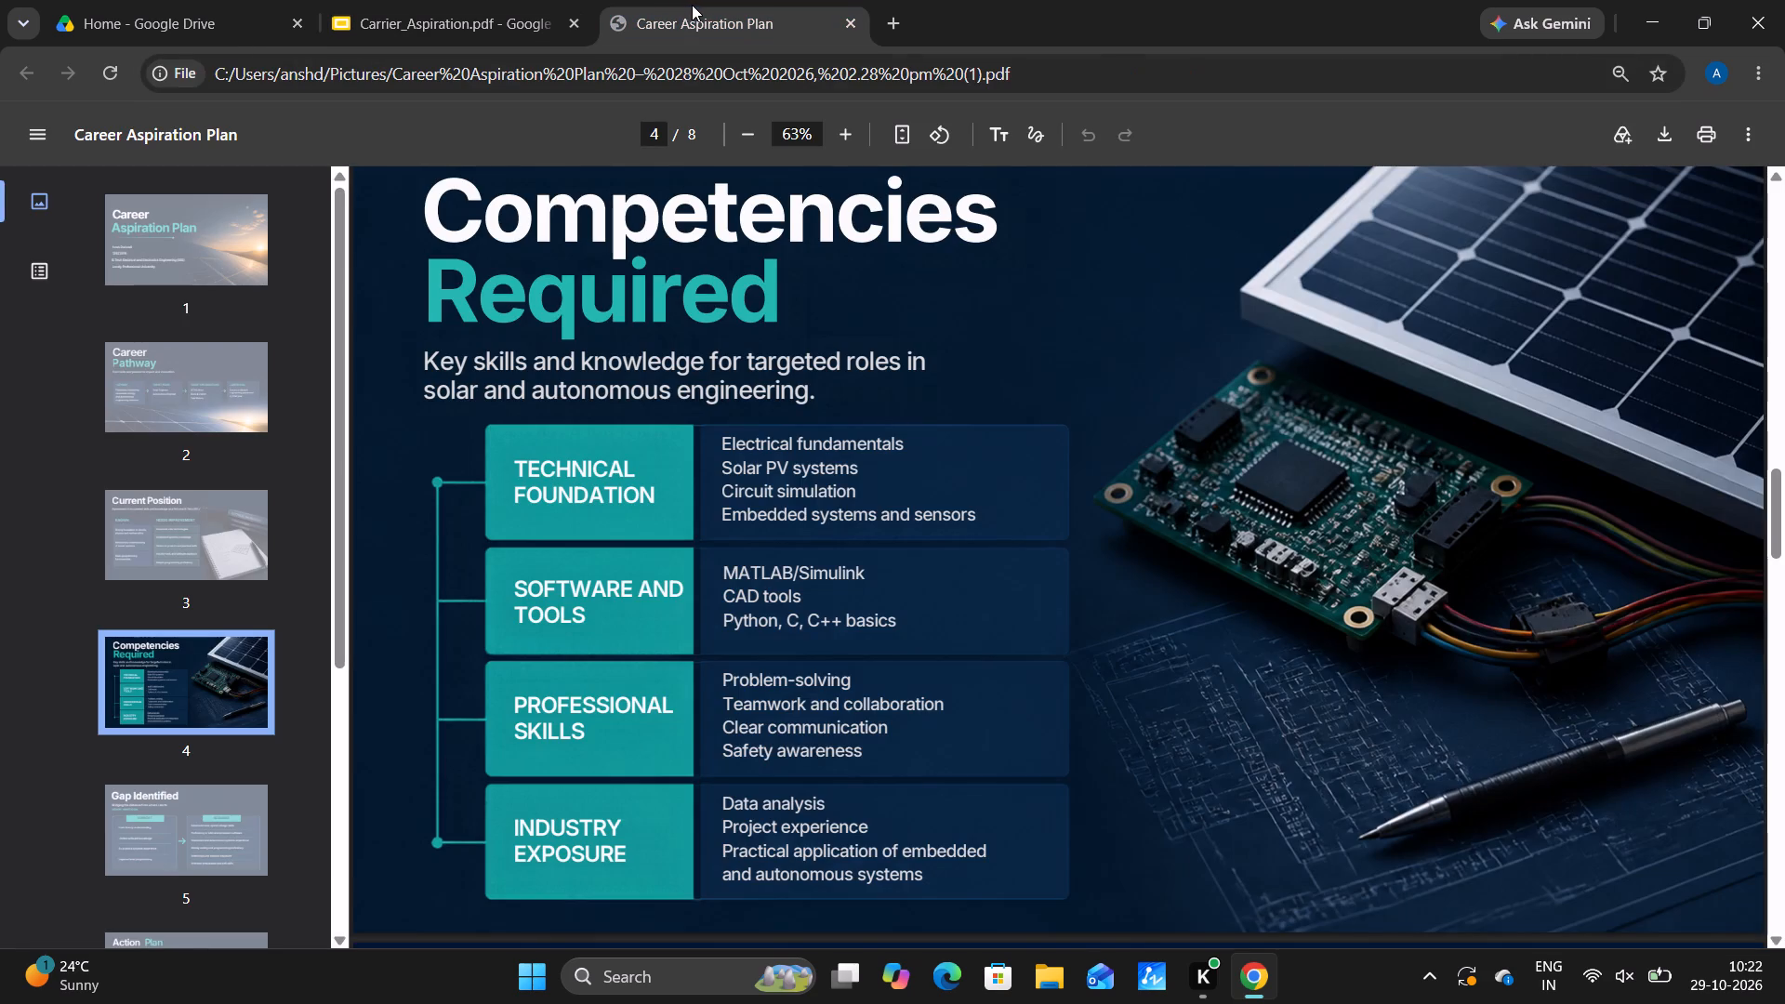
click(516, 0)
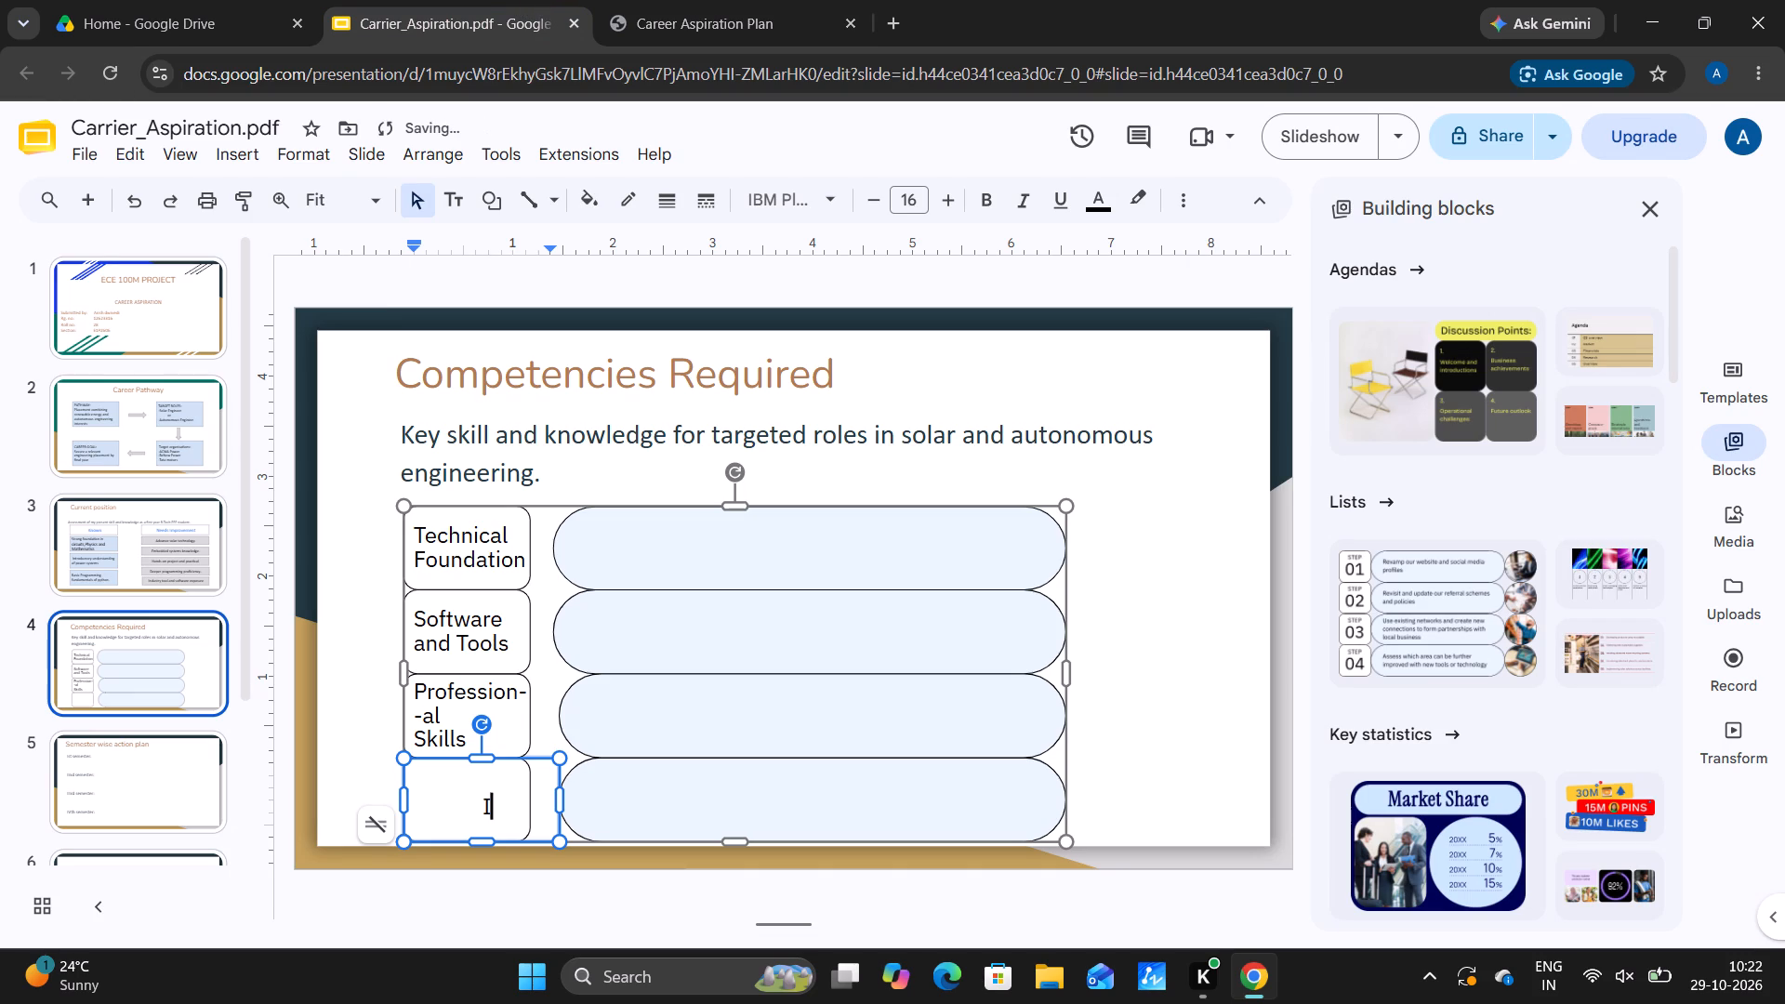
text(nd)
text(ustry)
key(space)
key(e)
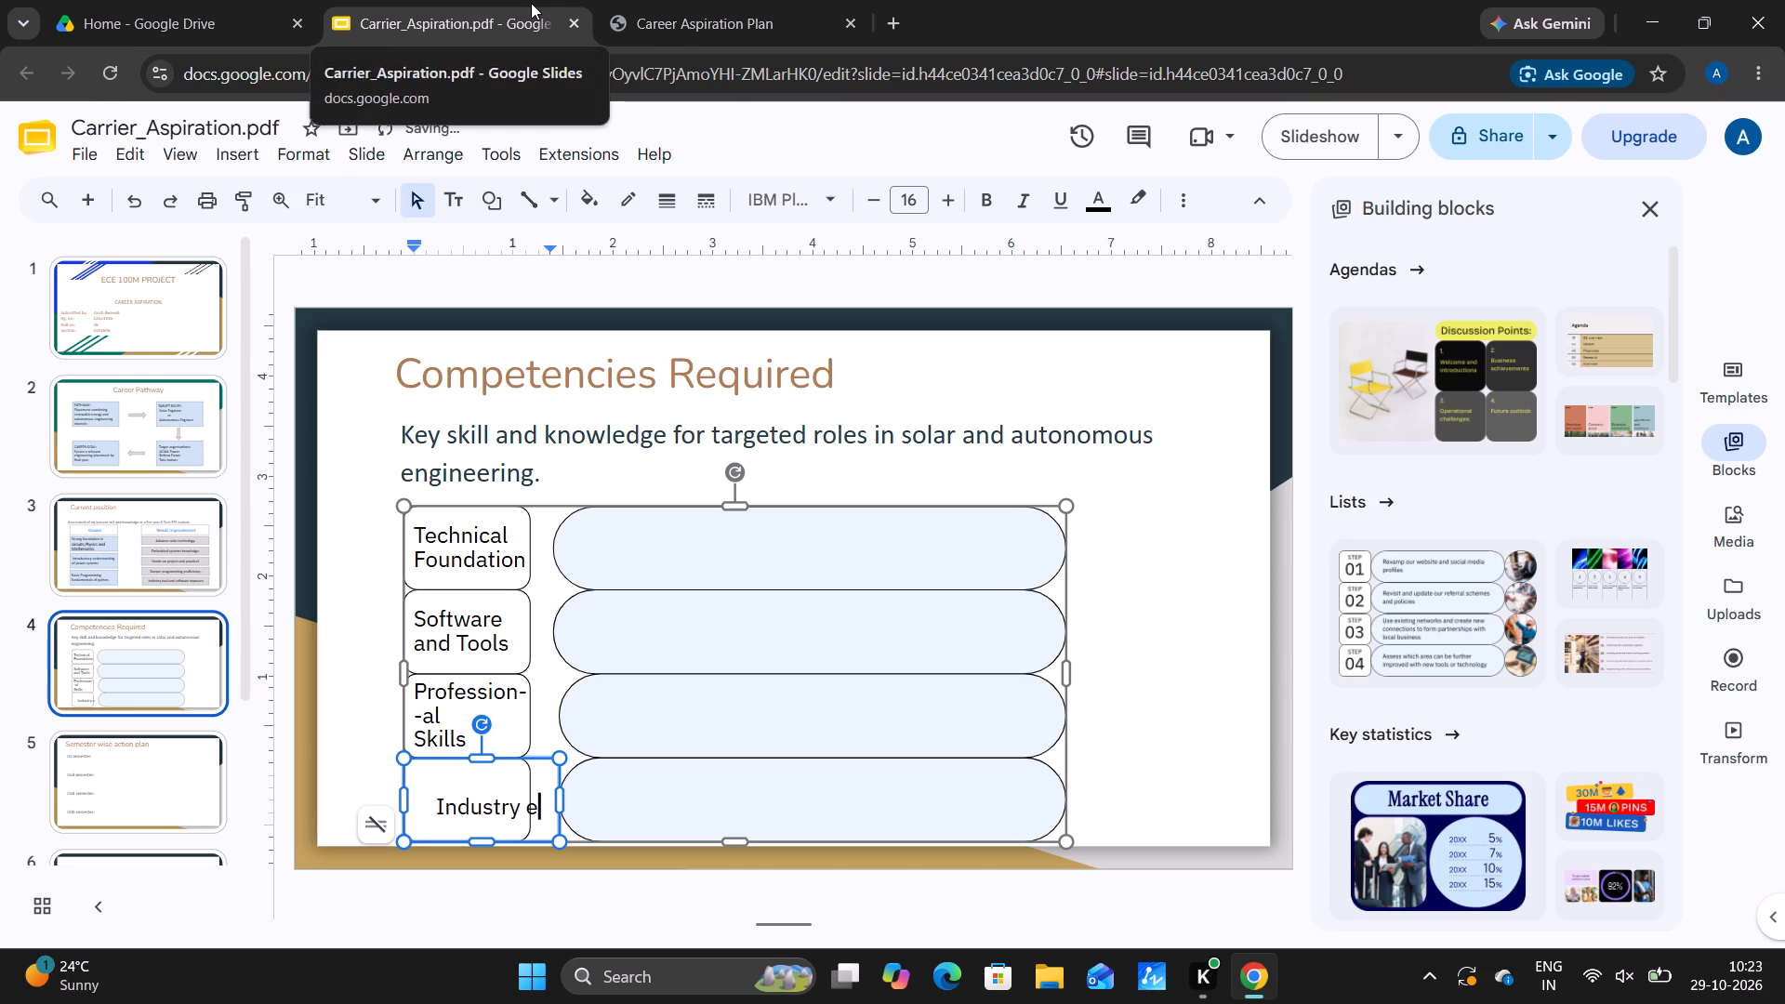
key(BackSpace)
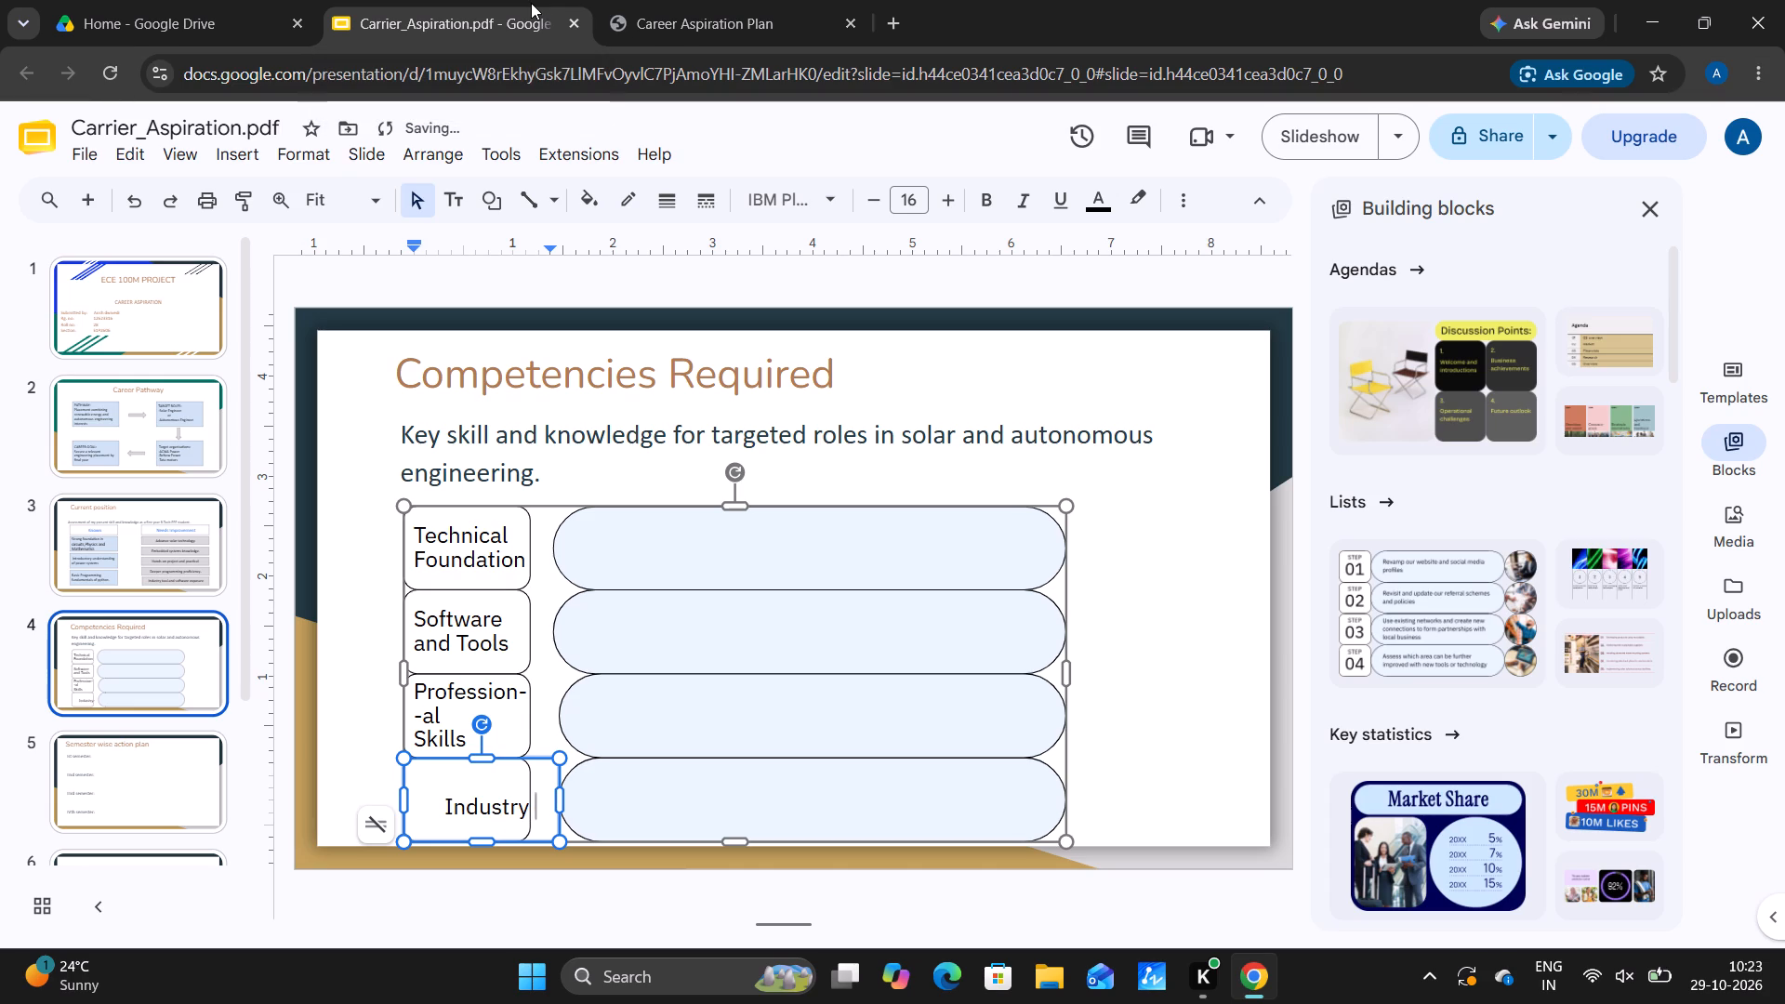
text(xposure)
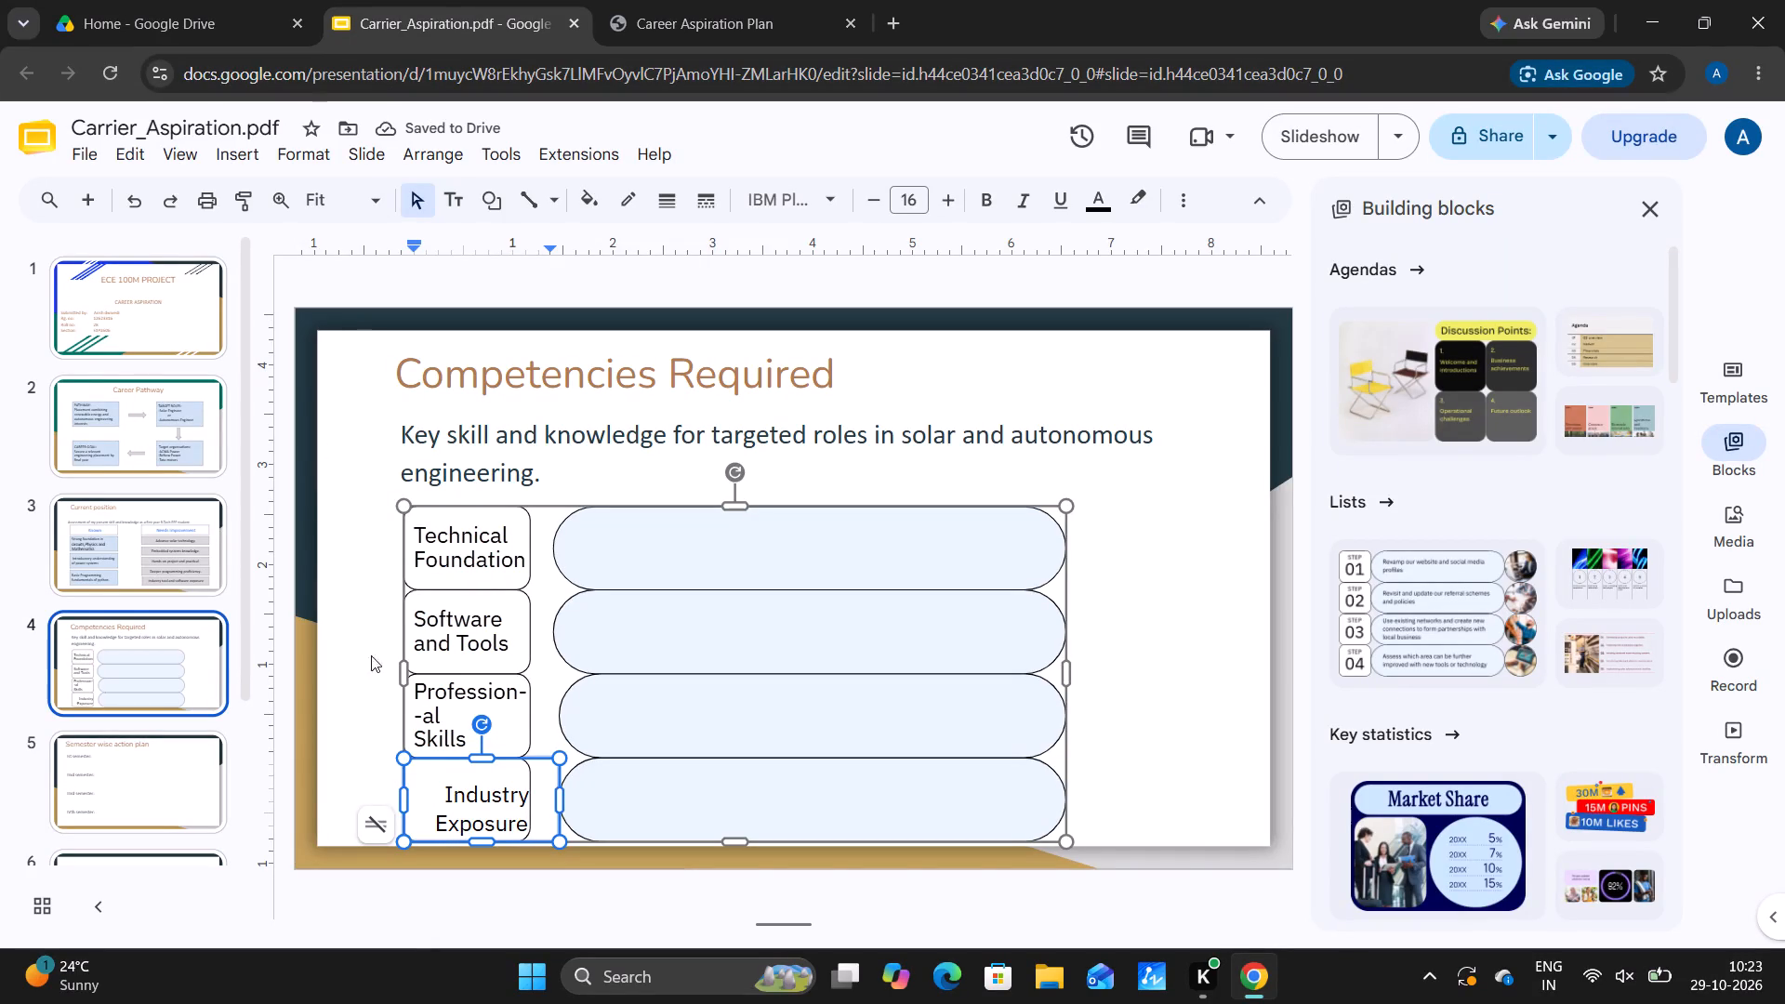
Remove the leading spacing before "Industry" so the fourth label starts at the box's left margin, and deselect the box.
click(445, 796)
key(BackSpace)
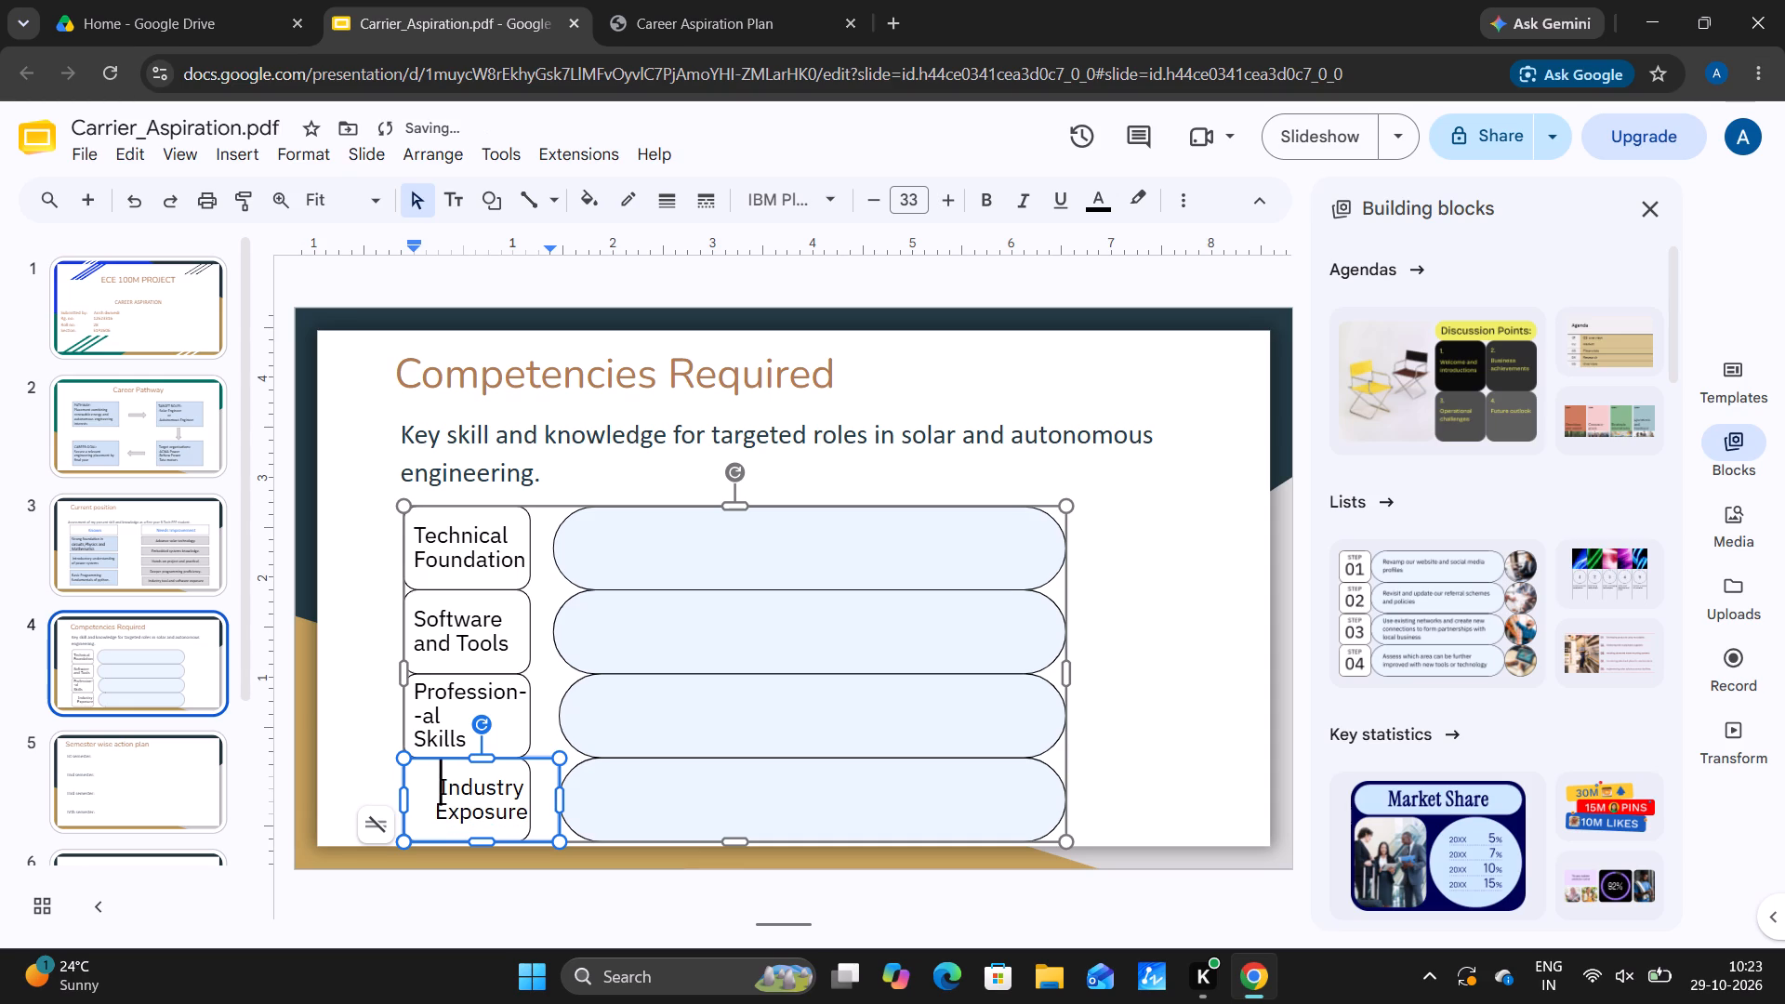
key(BackSpace)
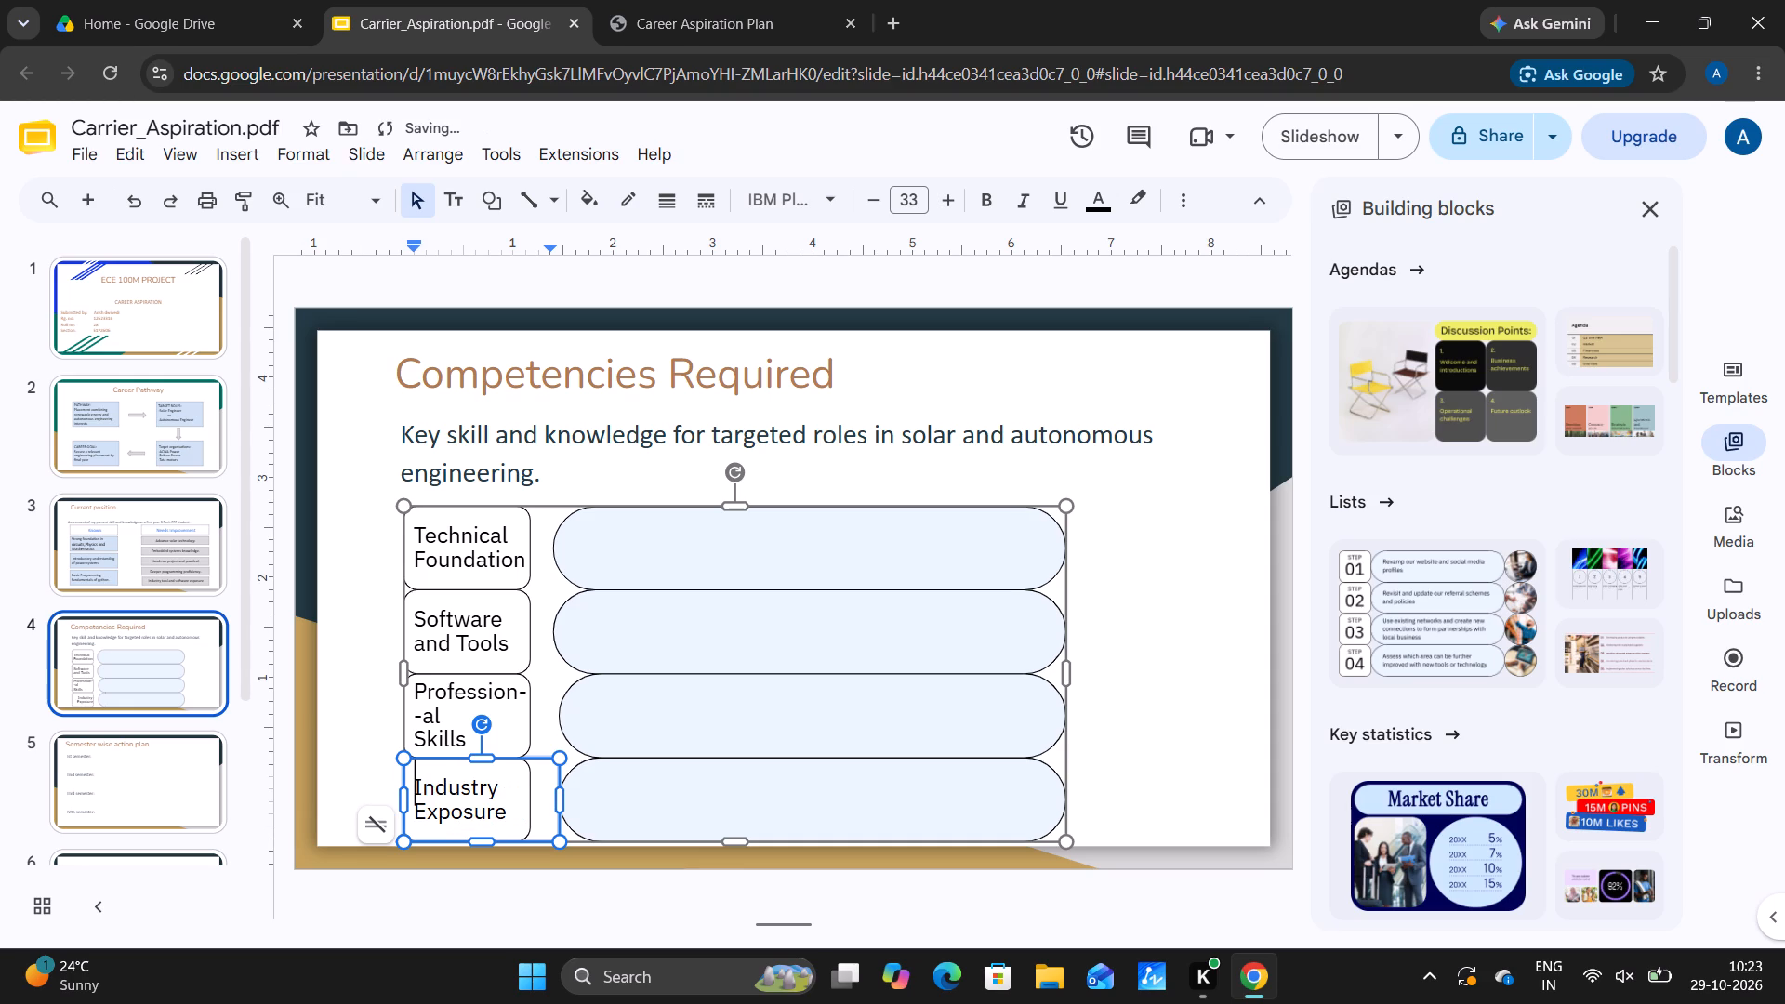
click(1291, 782)
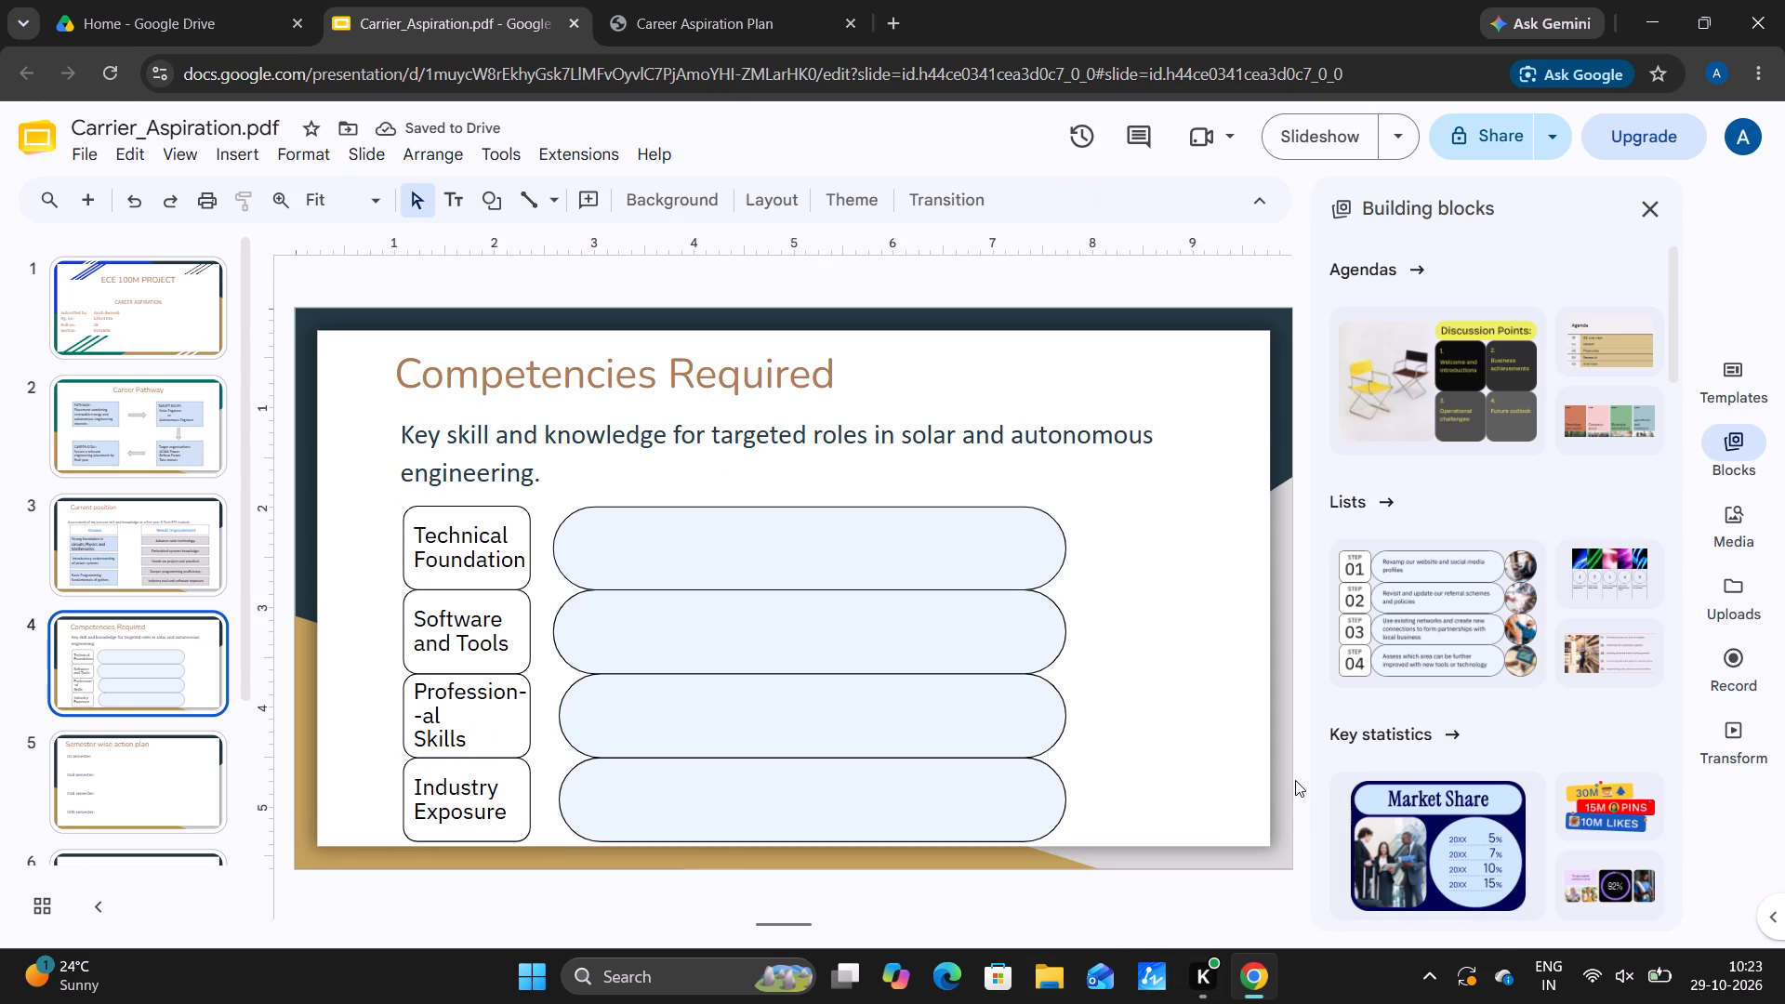
Enter "Electrical fundamentals" at font size 14 in the rounded box beside Technical Foundation, following the reference PDF.
click(743, 13)
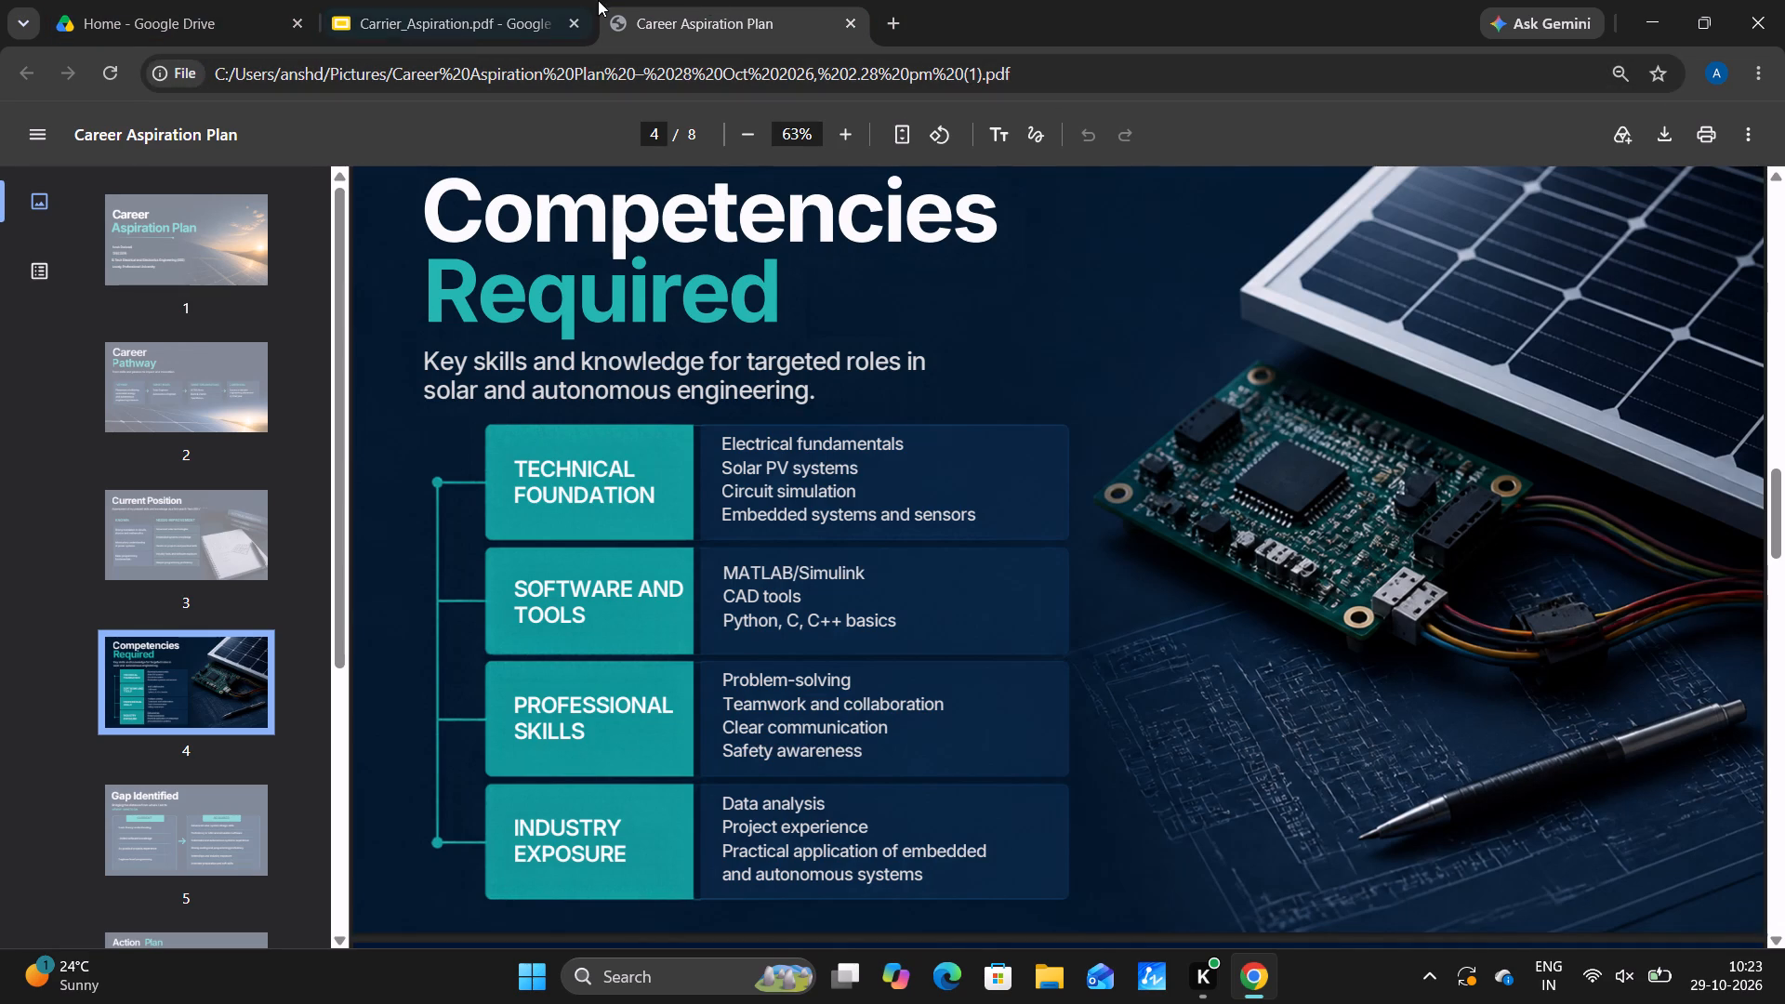
click(522, 0)
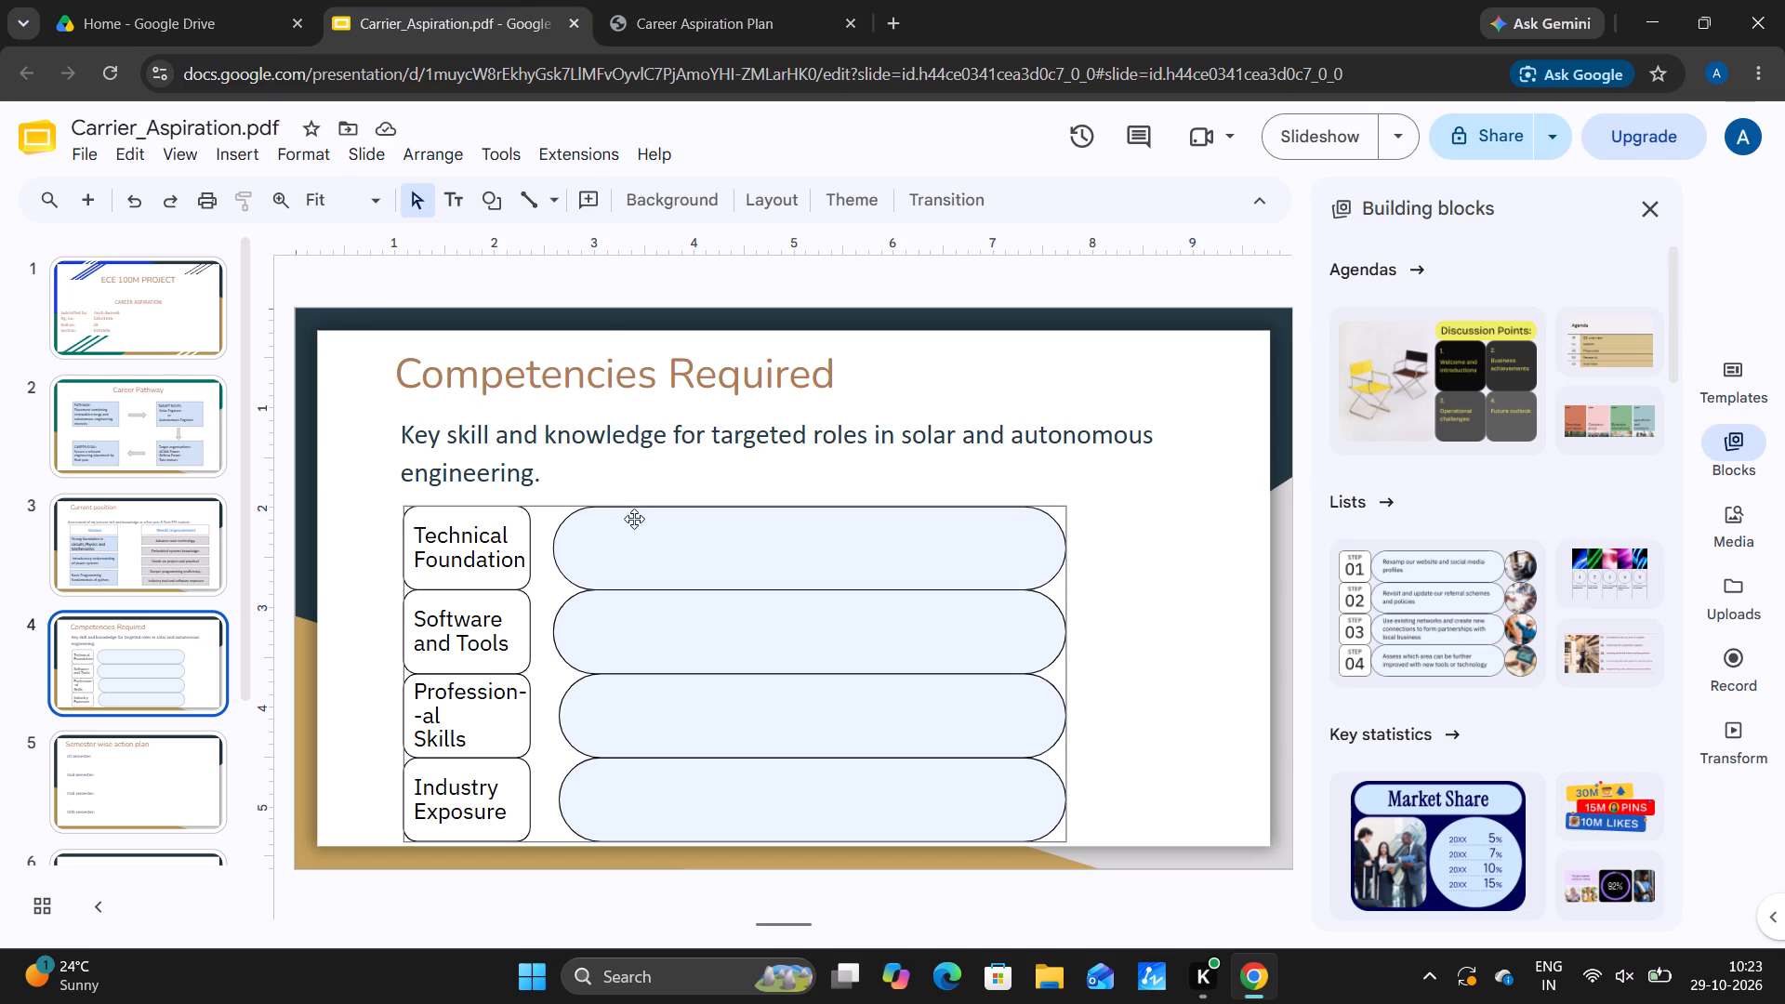
click(660, 560)
click(661, 560)
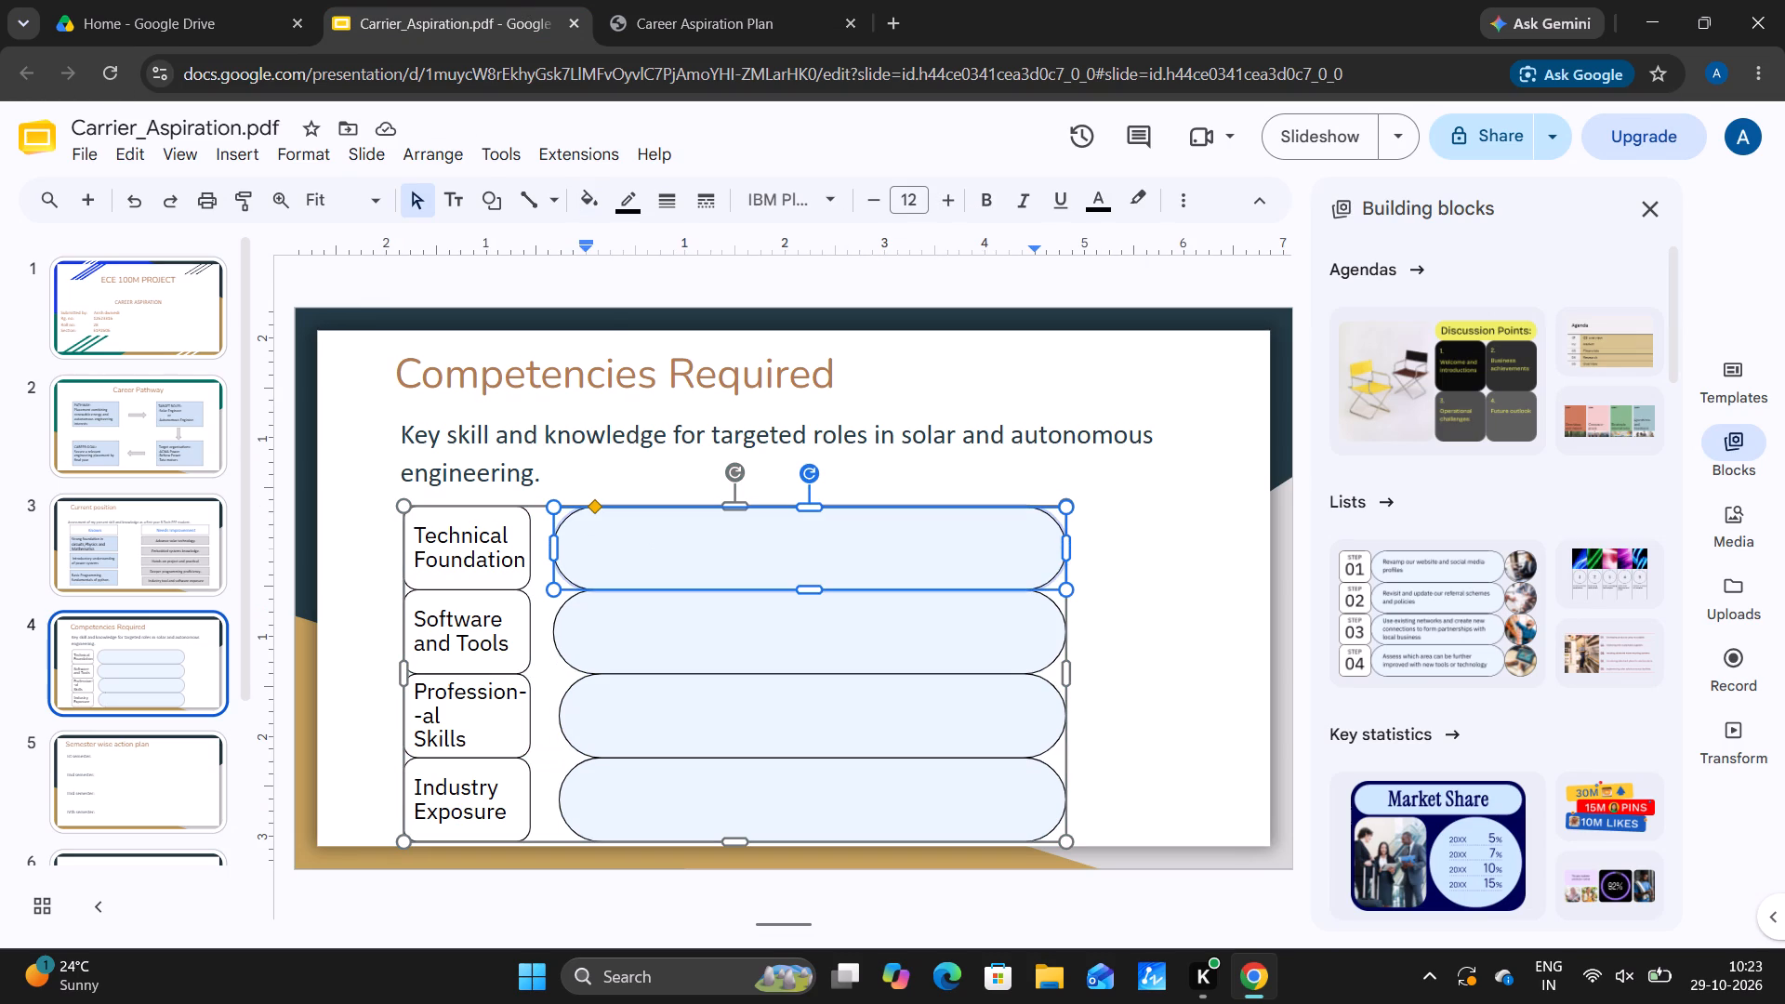
double_click(957, 205)
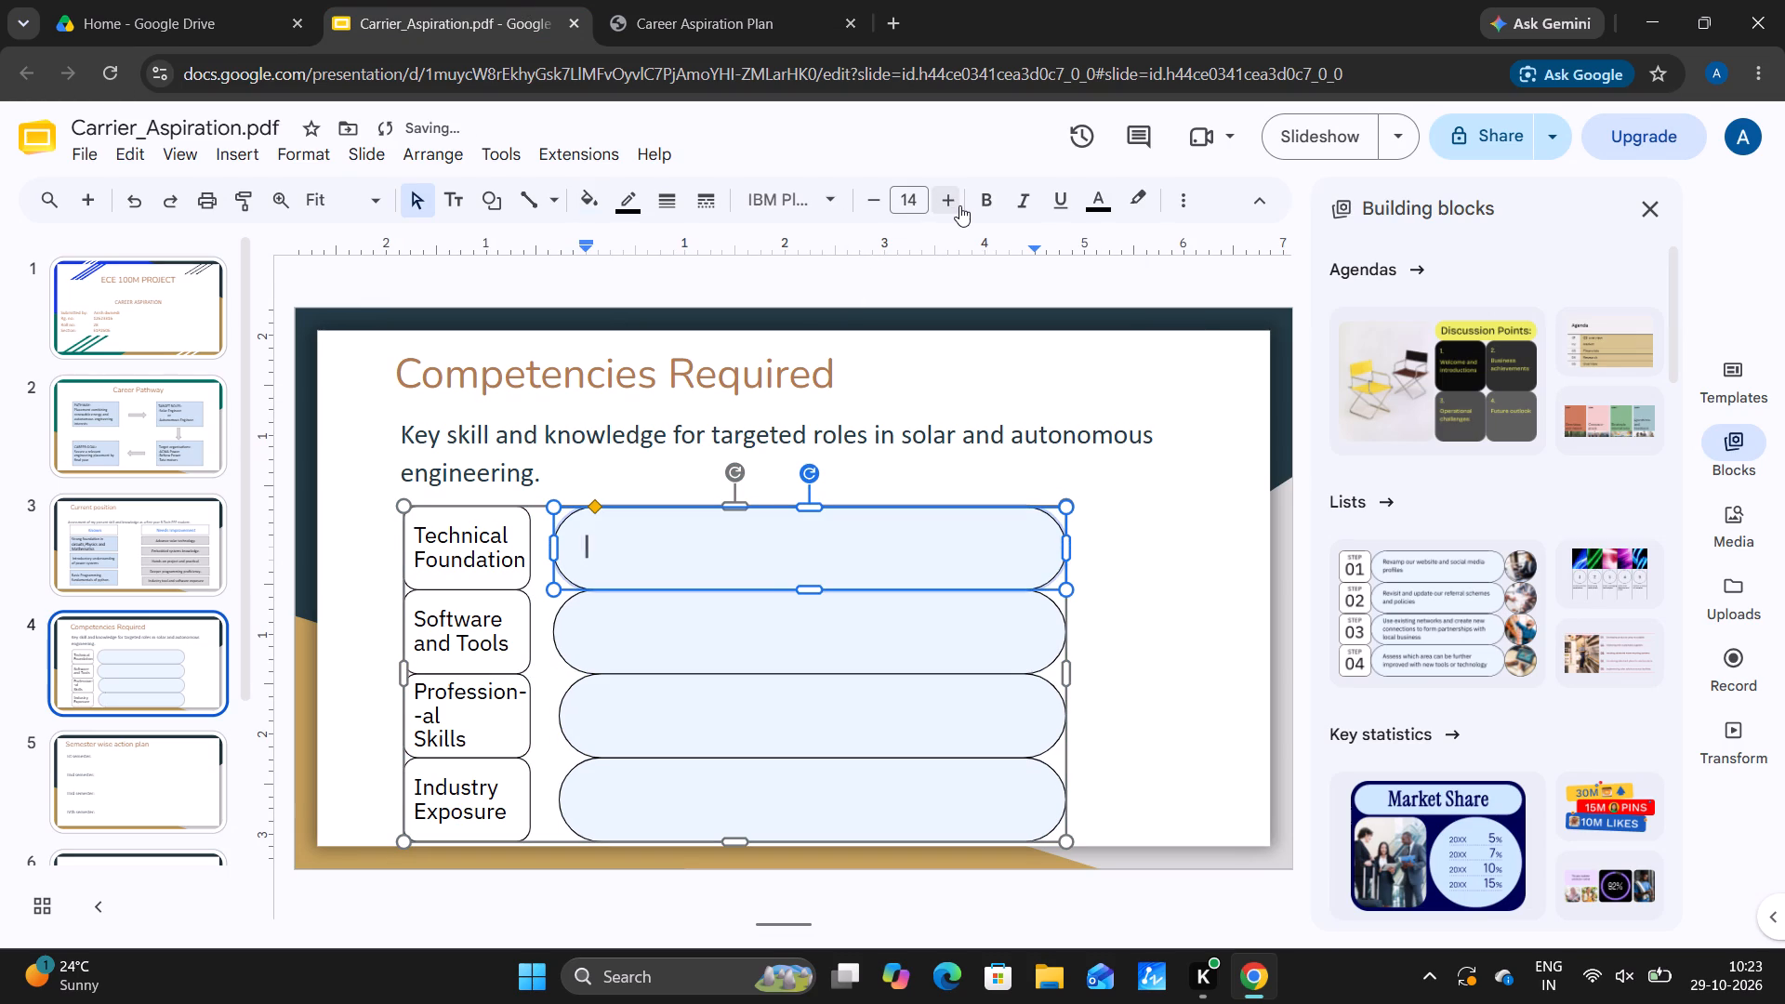
key(e)
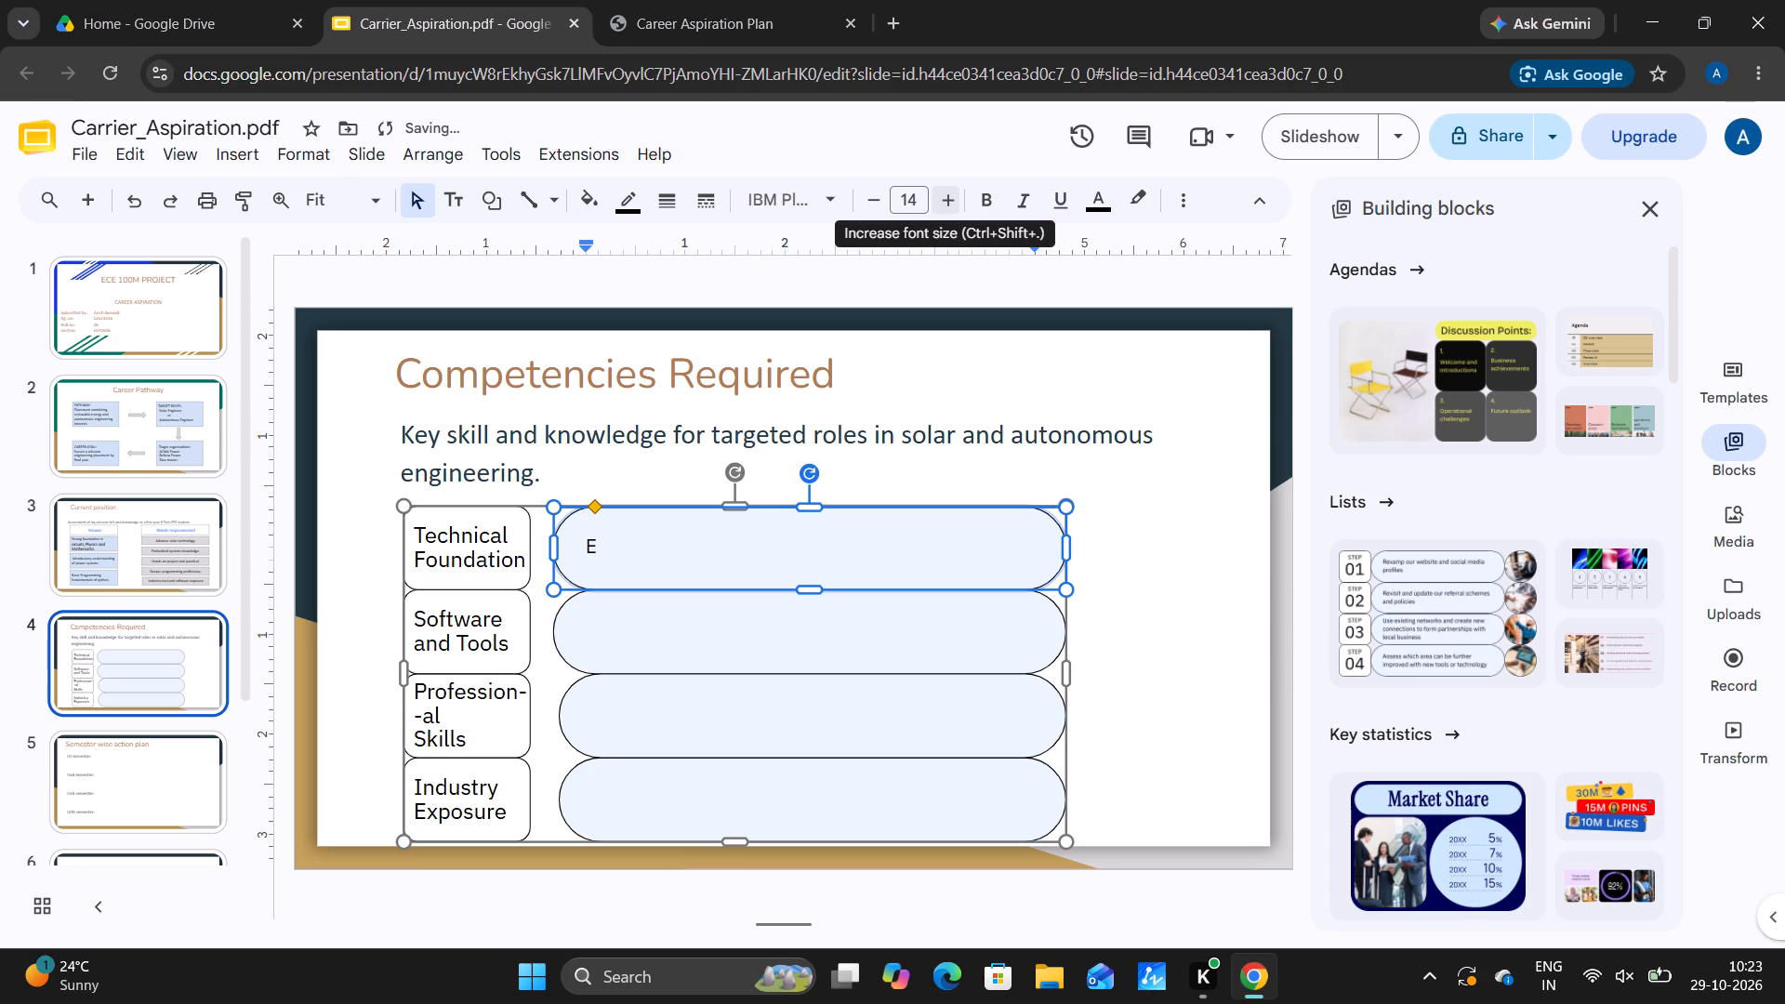
text(lectr)
text(ica)
text(l)
key(space)
text(funda)
text(menta)
key(l)
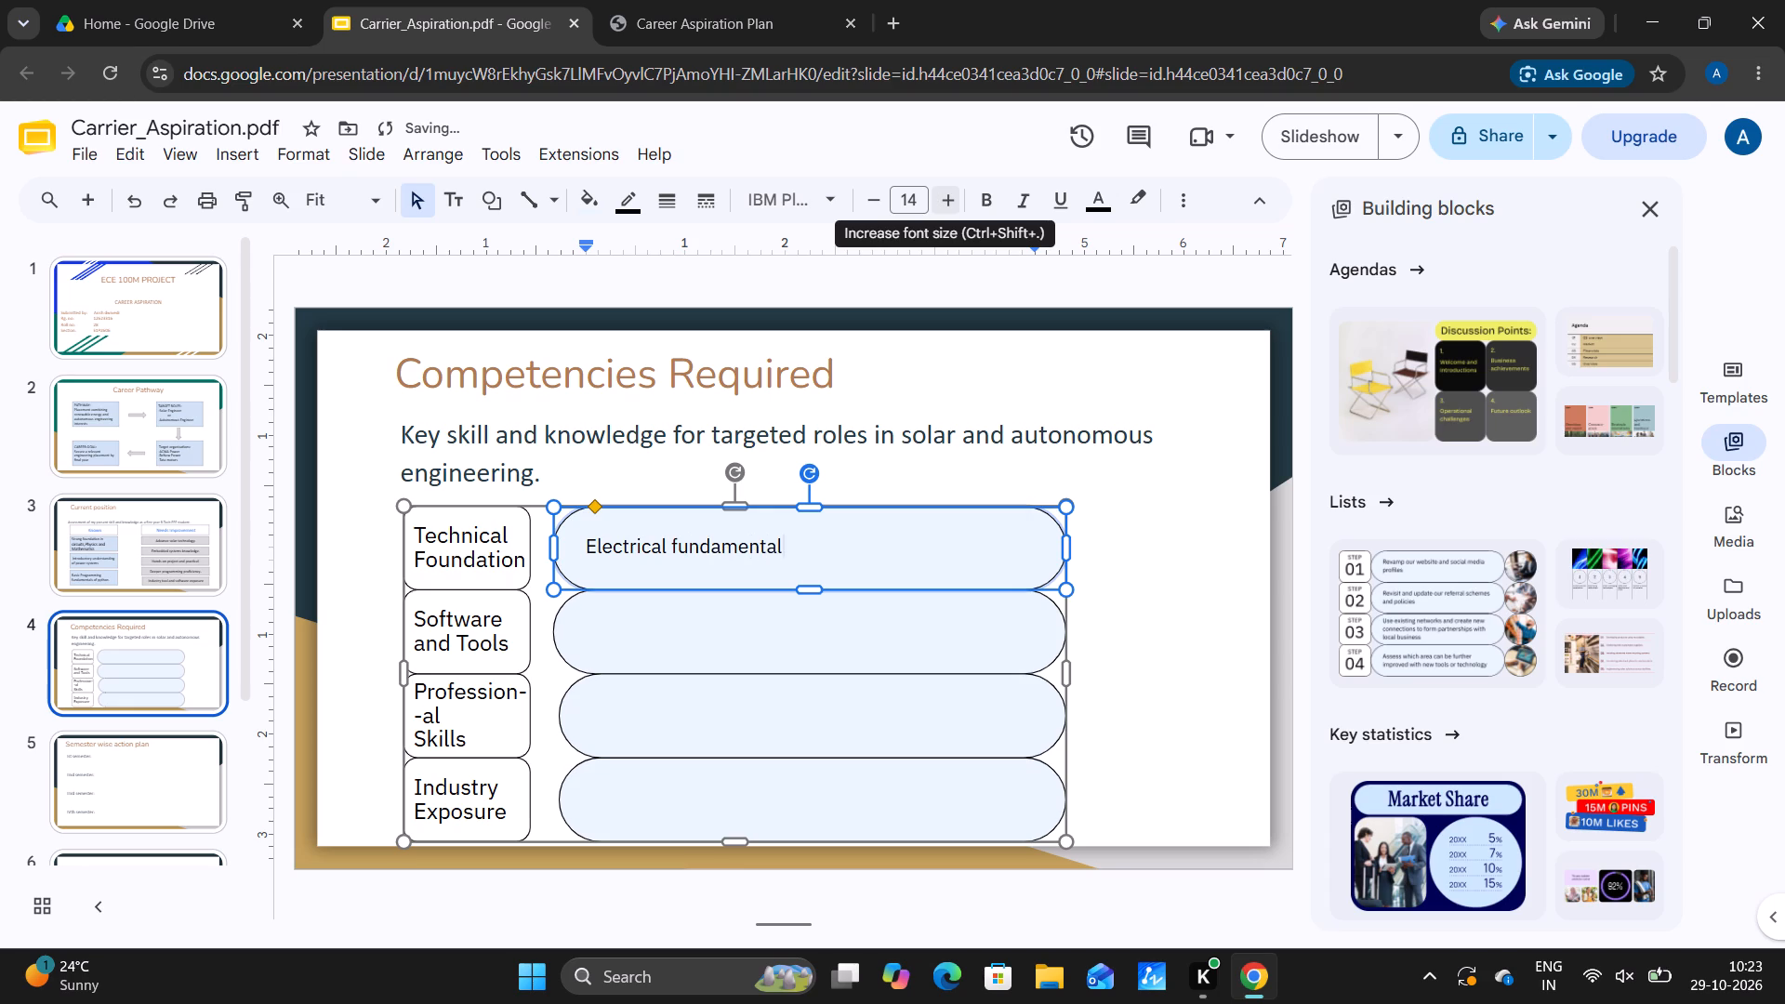
key(s)
Add ", Solar PV systems" after "Electrical fundamentals" in the box beside Technical Foundation, following the reference PDF.
click(676, 0)
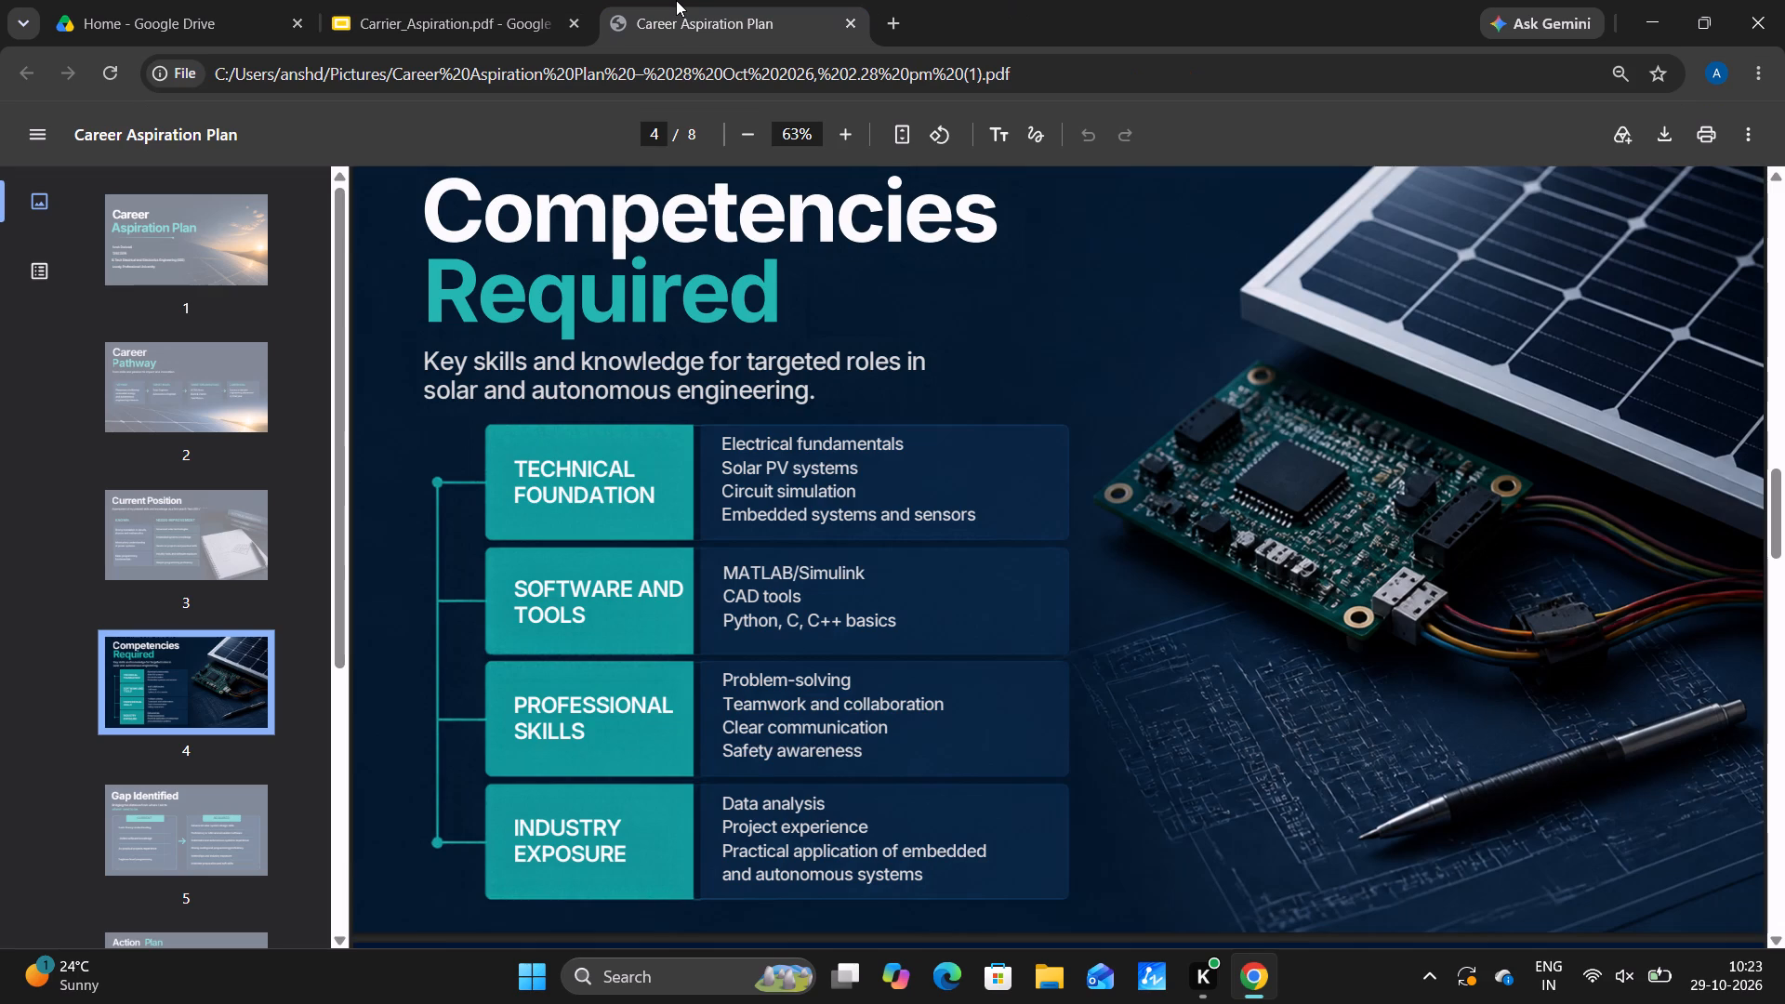
click(544, 0)
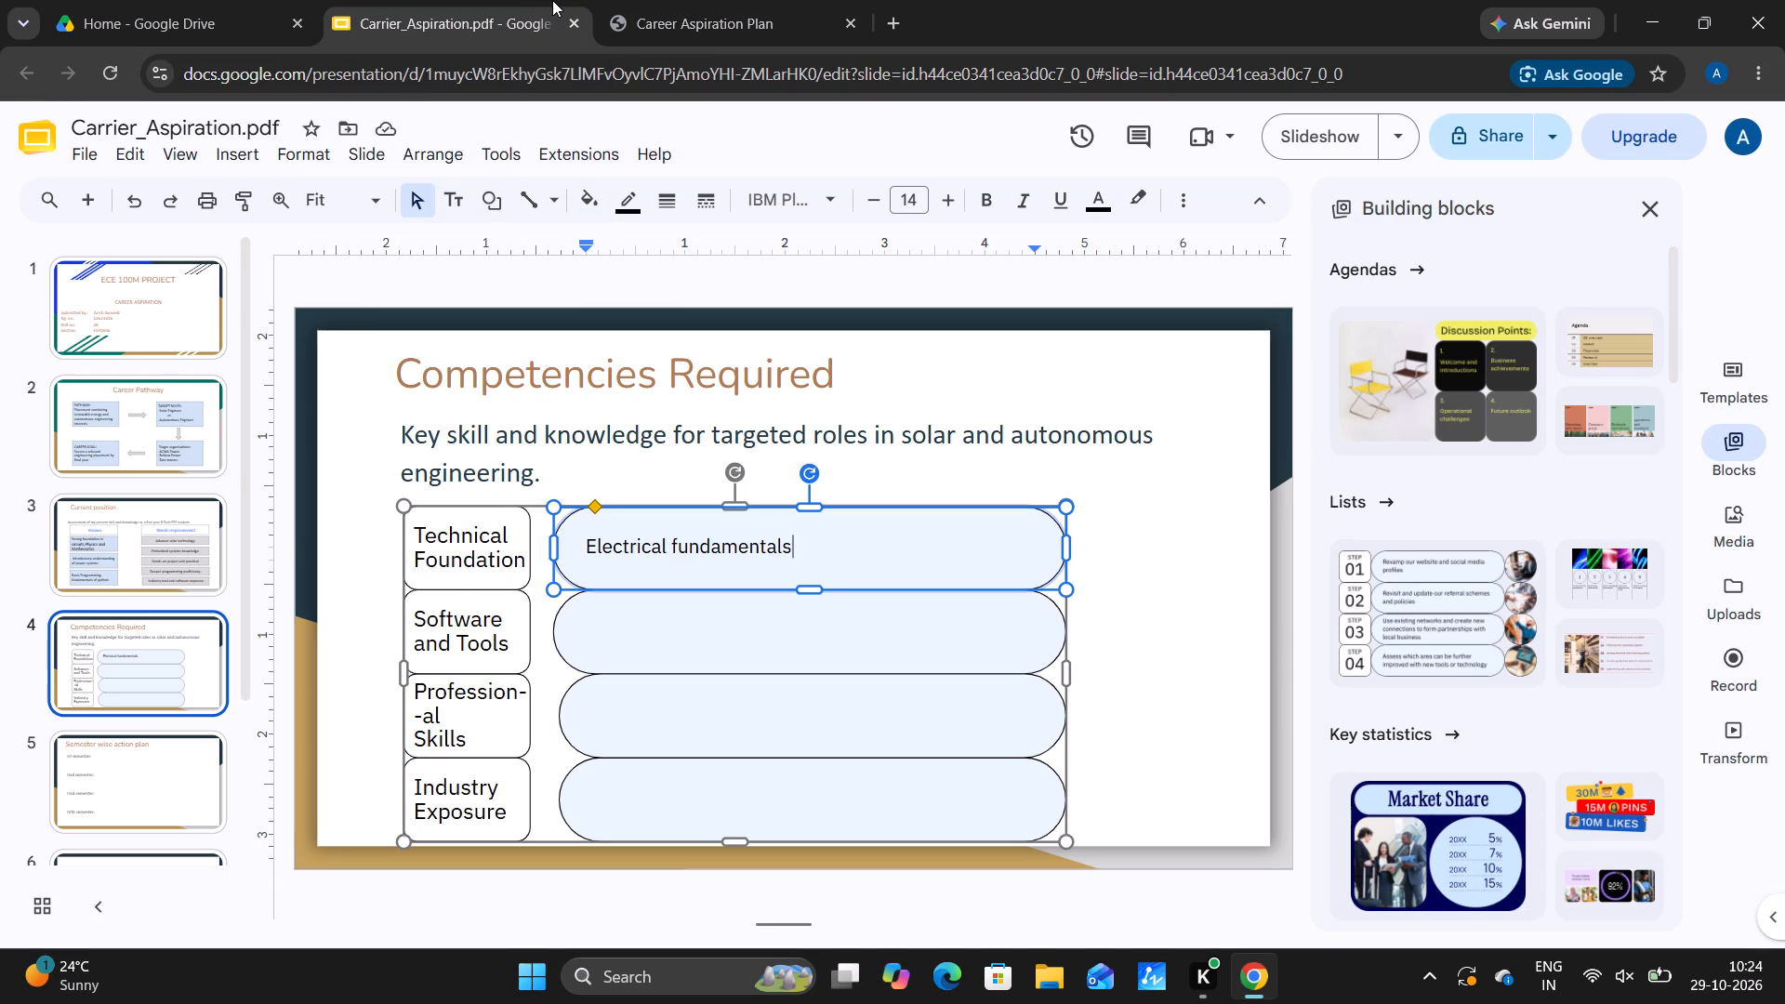
click(693, 4)
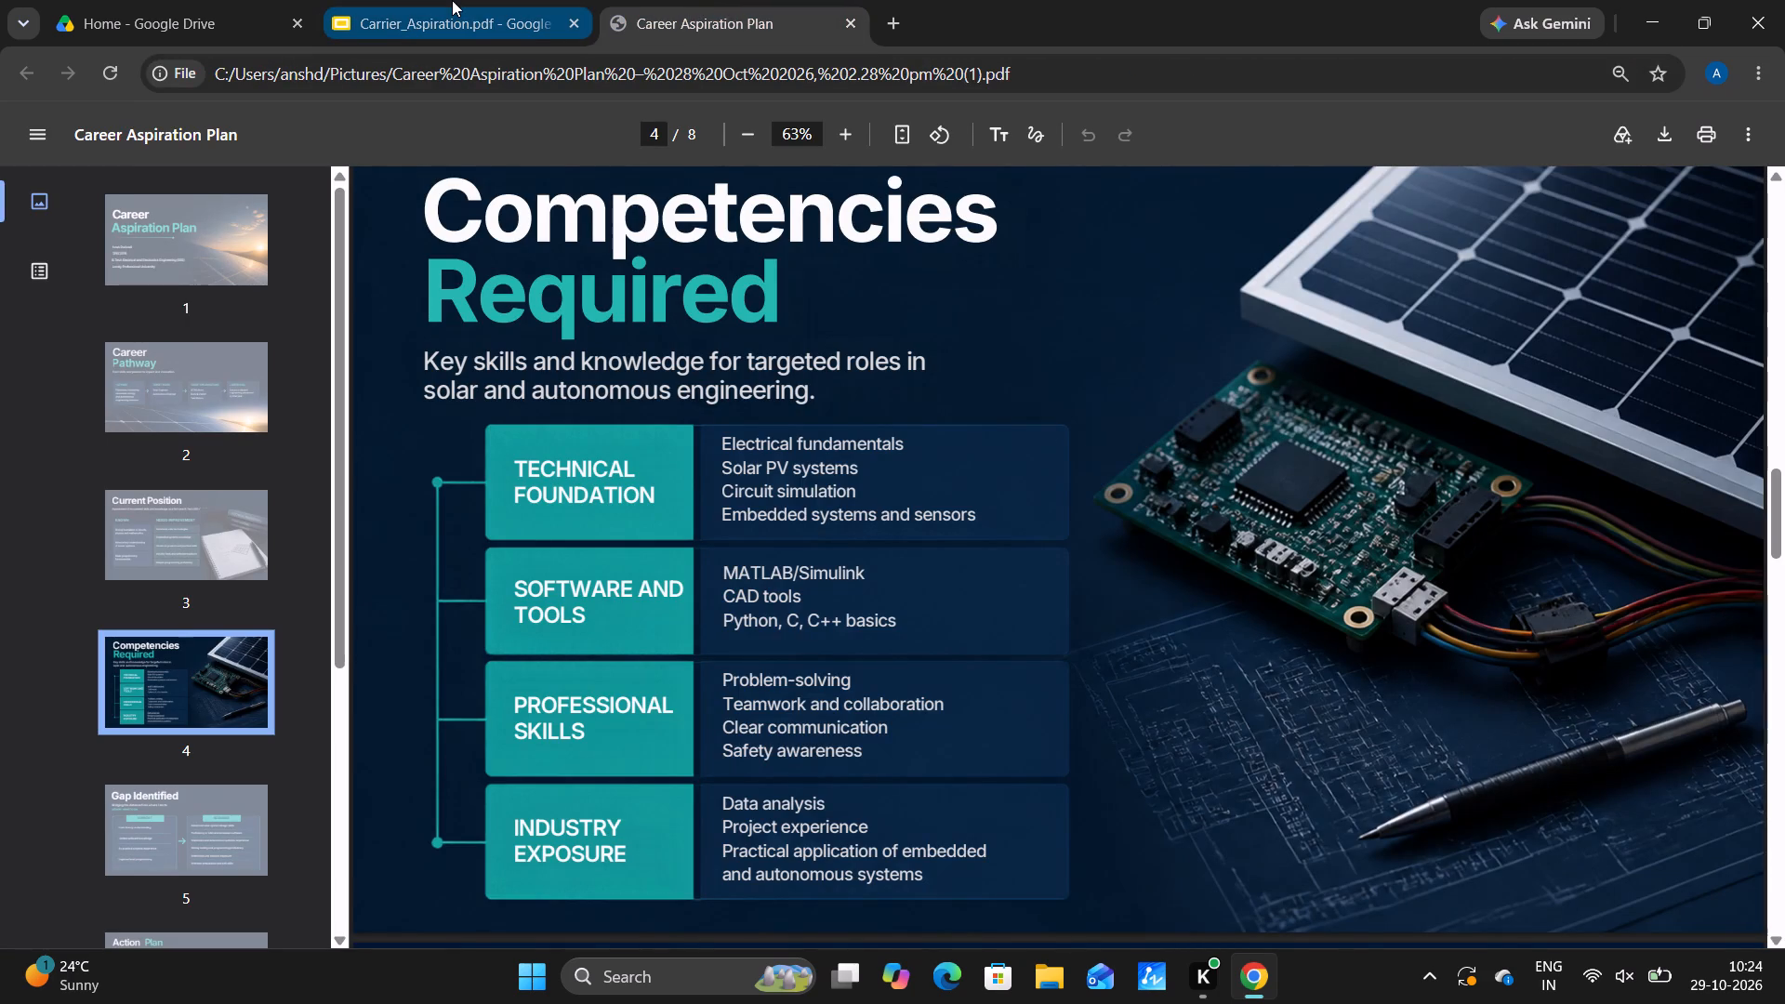
click(510, 0)
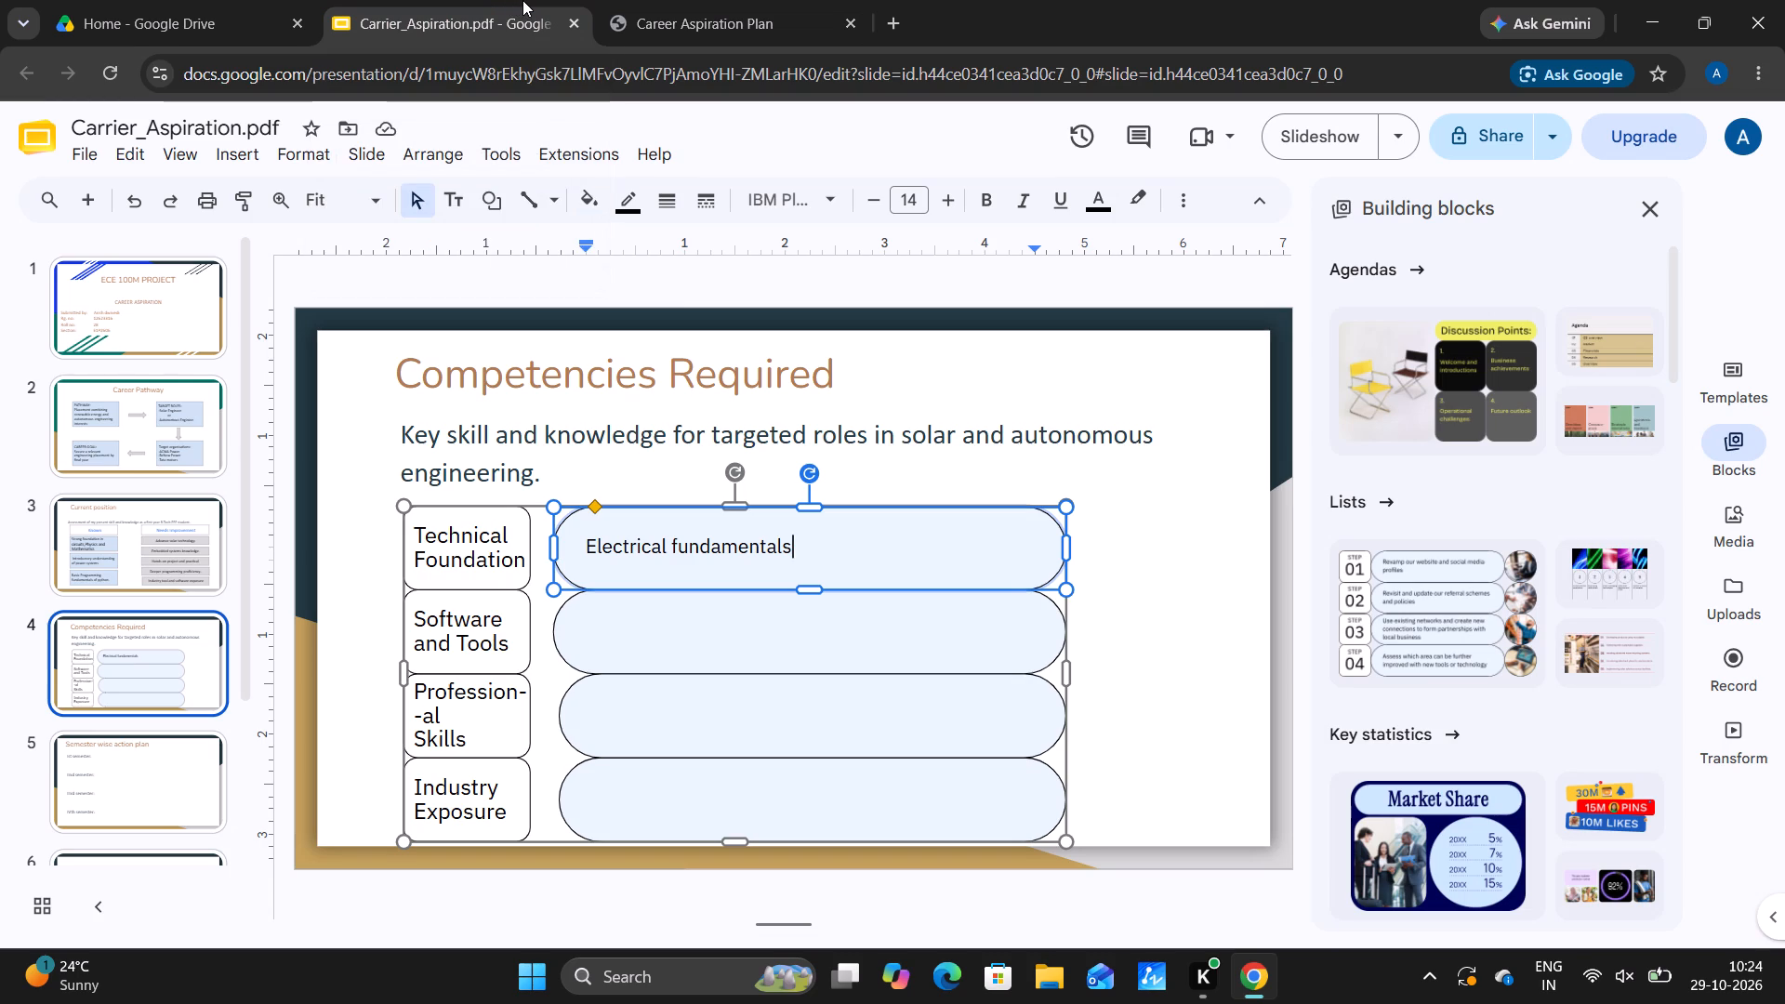
key(space)
key(minus)
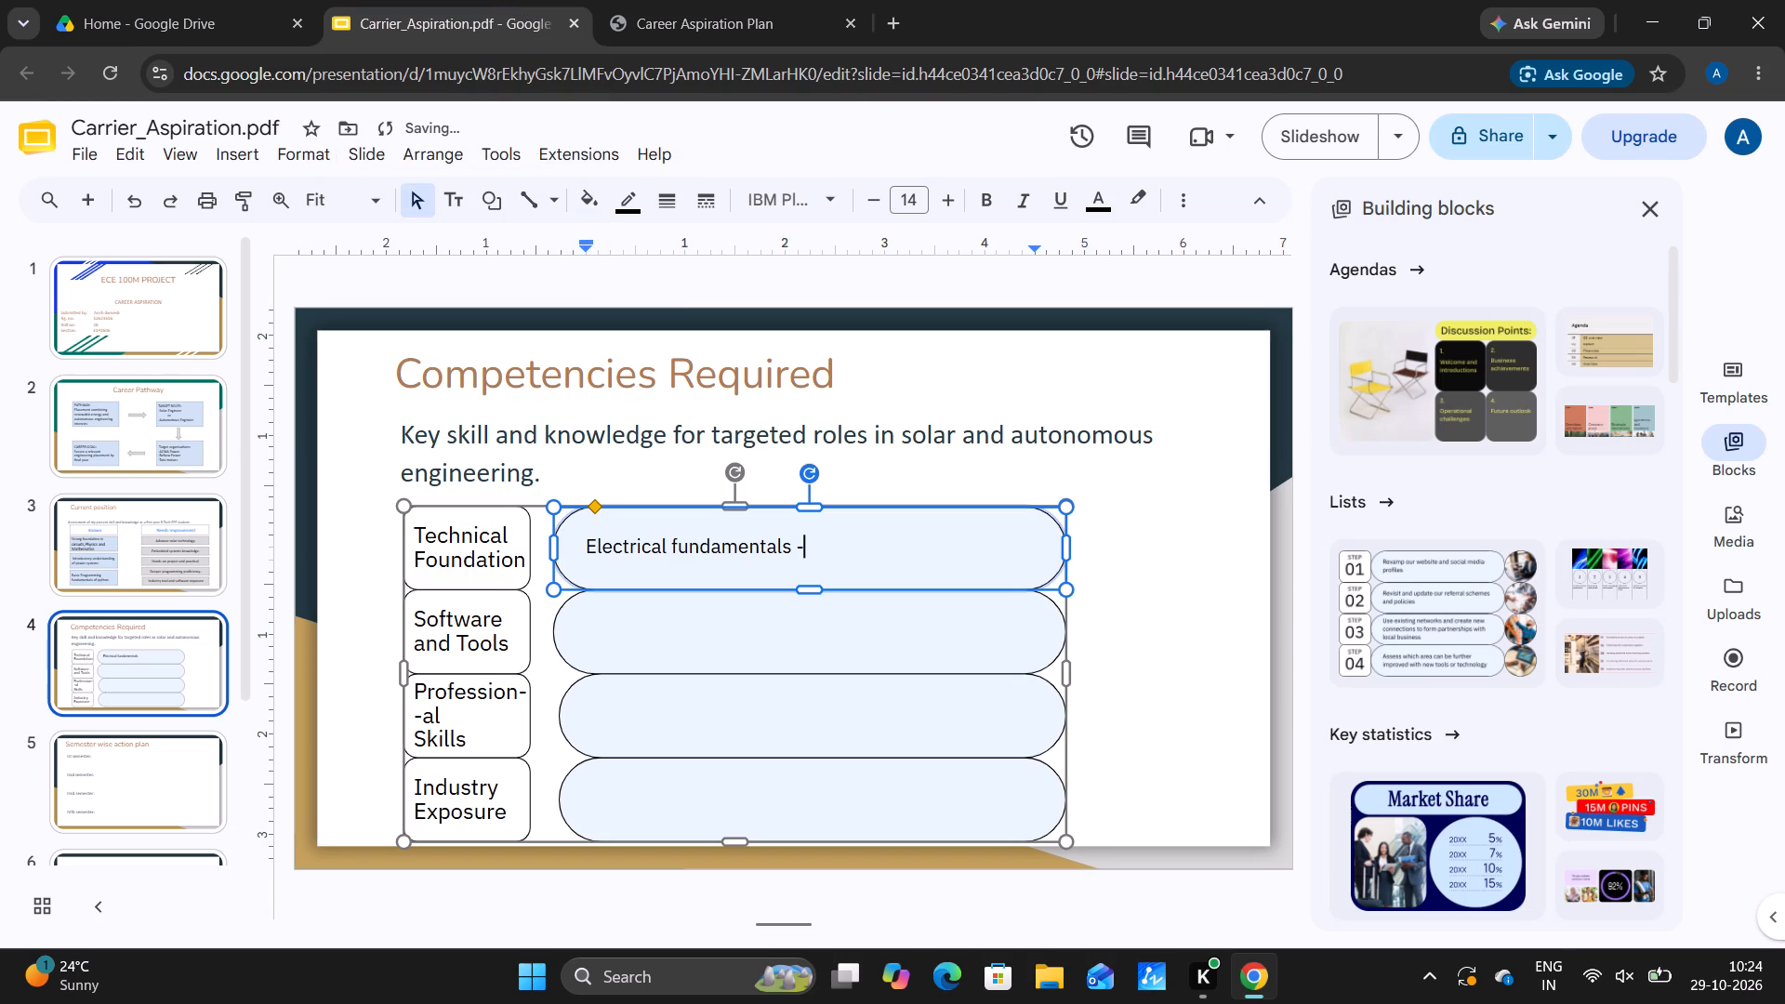
key(BackSpace)
key(apostrophe)
key(BackSpace)
key(BackSpace)
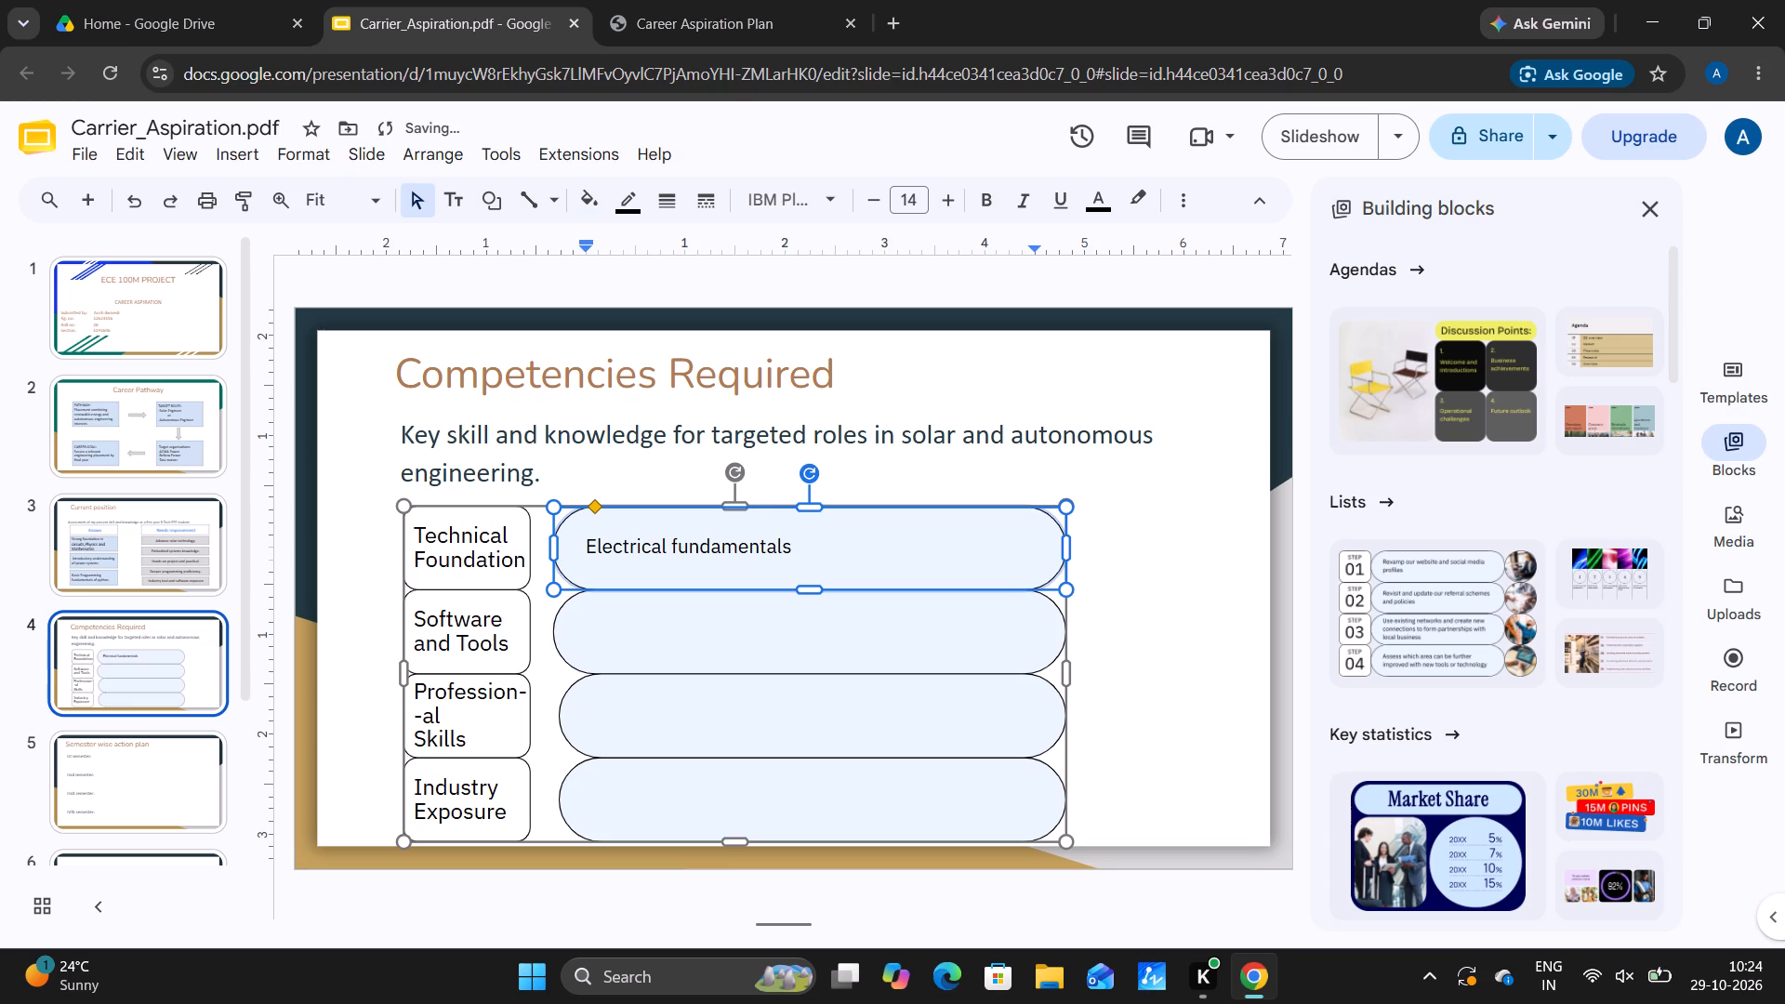
key(comma)
key(space)
text(olar)
key(space)
key(p)
key(v)
key(space)
text(systems)
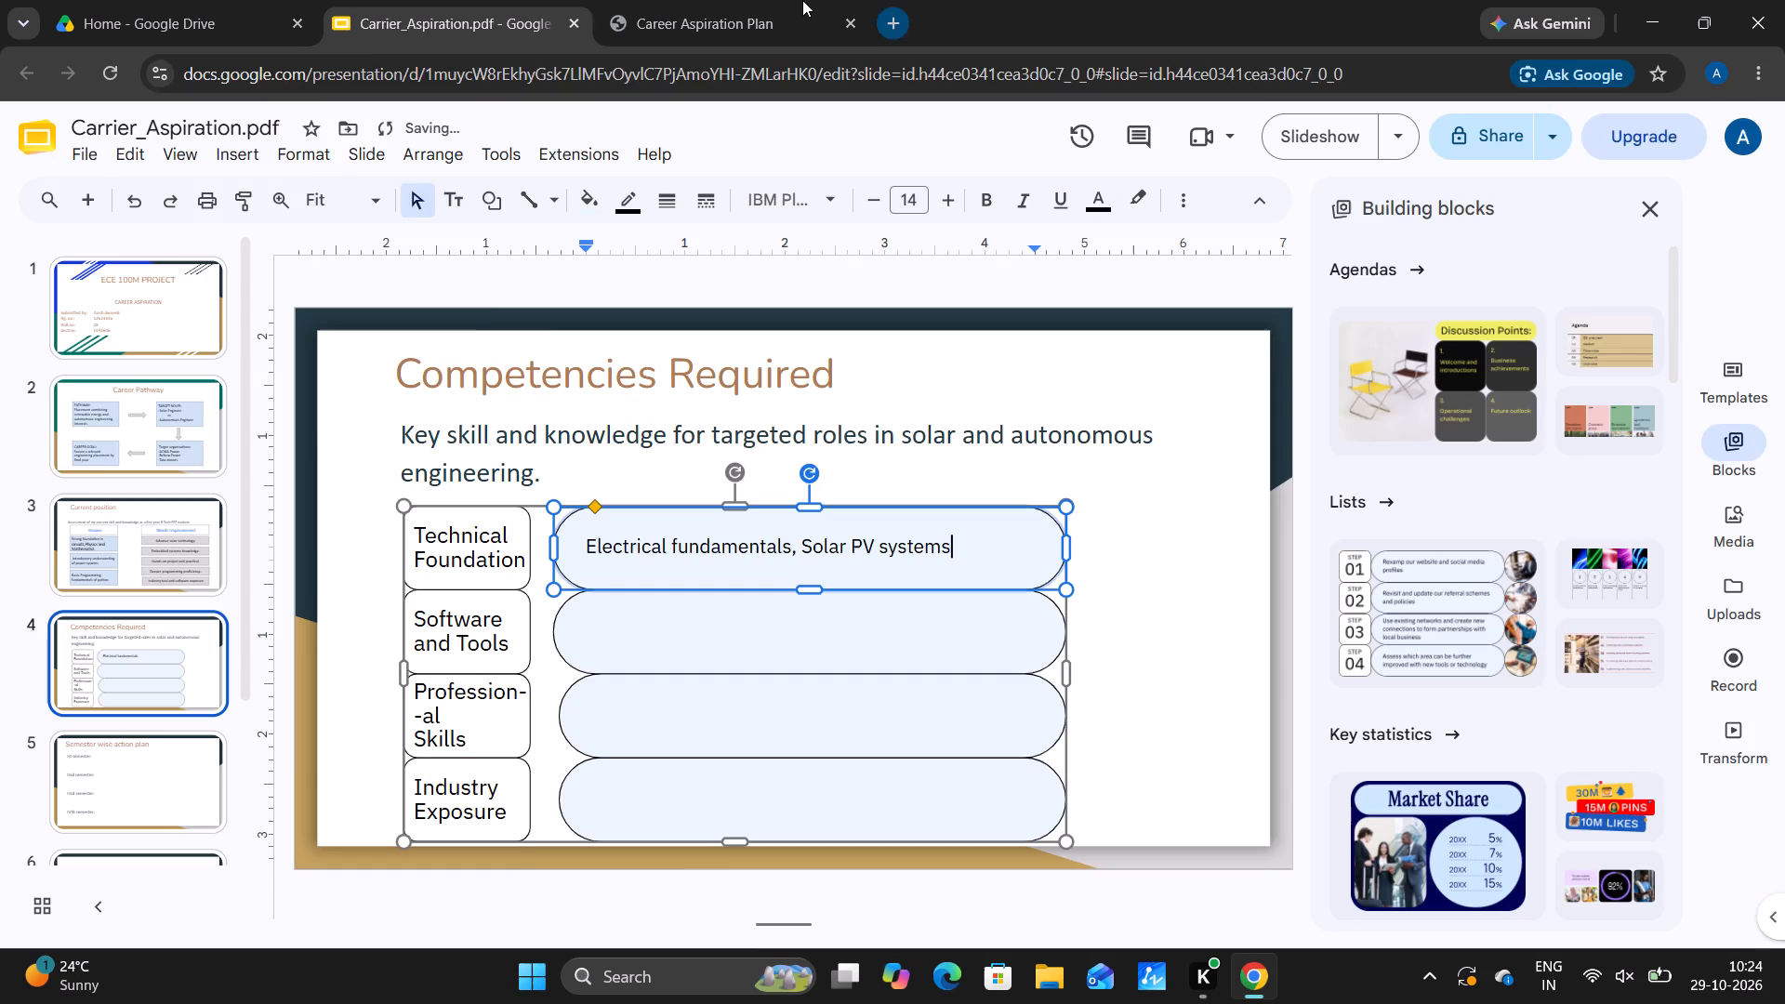
Add "Circuit simulation," on a second line in the Technical Foundation skills box, following the reference PDF.
click(796, 0)
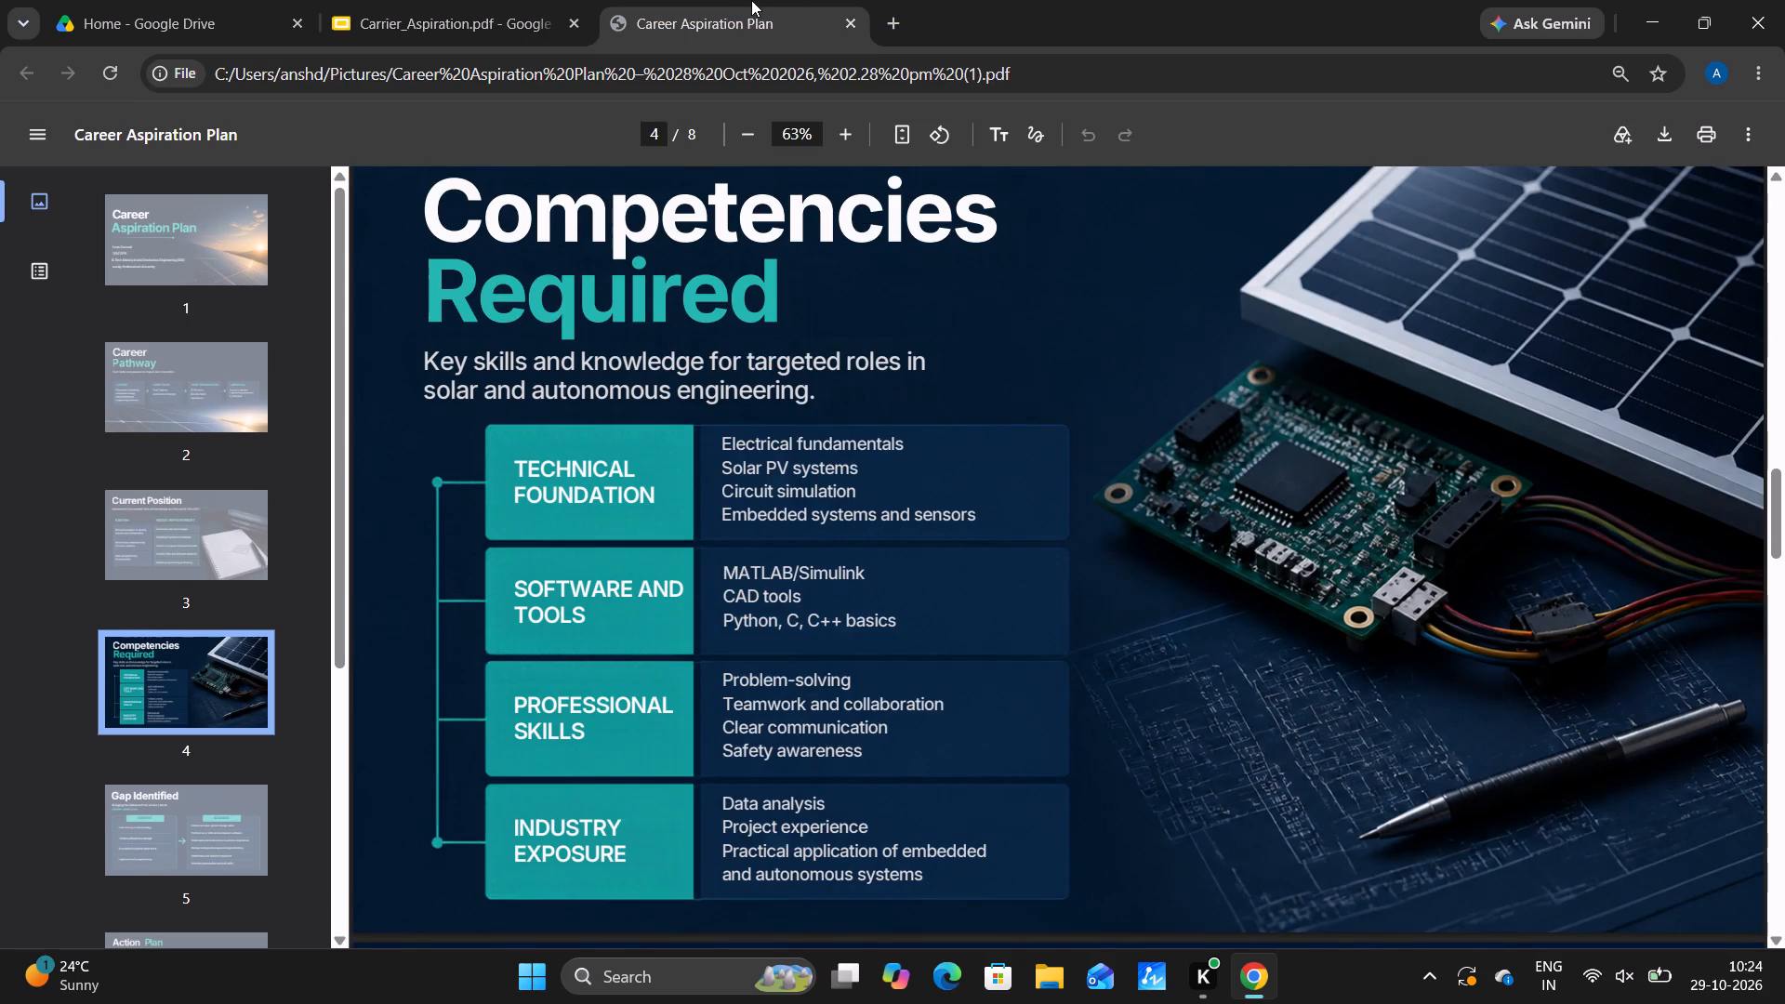
click(527, 0)
key(Return)
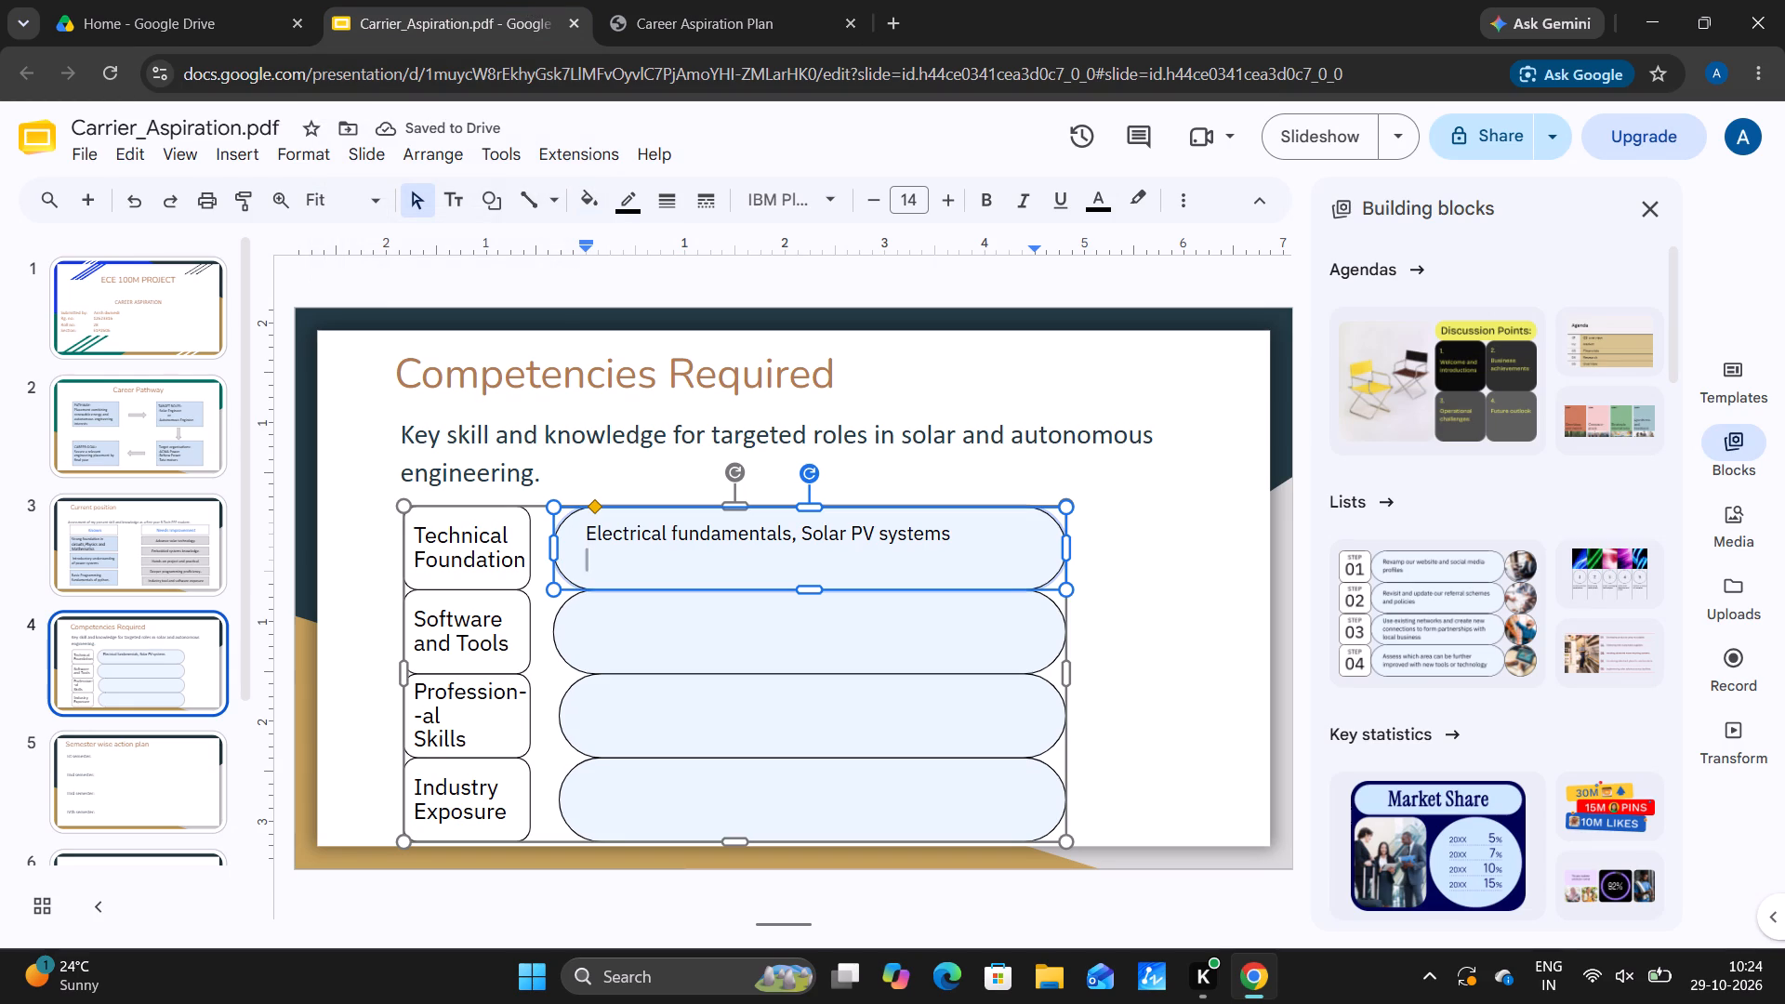
text(ircuit)
key(space)
text(simulation)
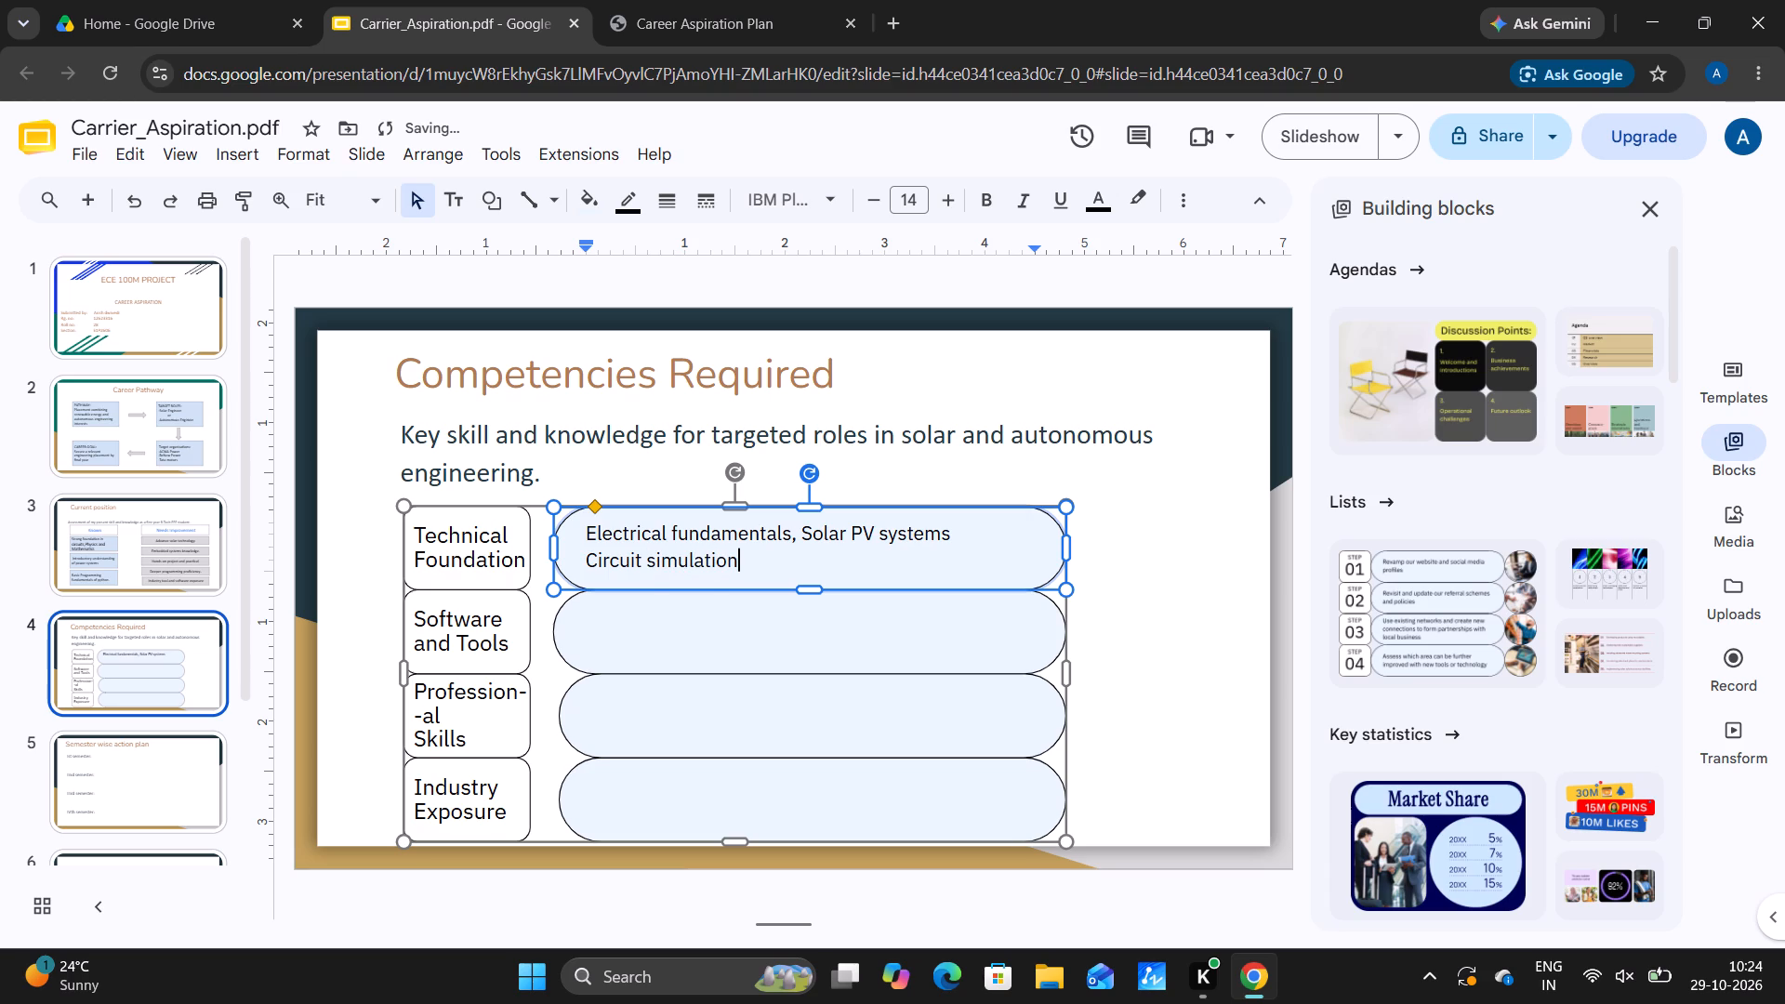
key(space)
key(BackSpace)
text(,)
key(space)
Complete the second line of the Technical Foundation skills with "Embedded systems and sensors.", following the reference PDF.
key(e)
key(m)
text(bedded)
key(space)
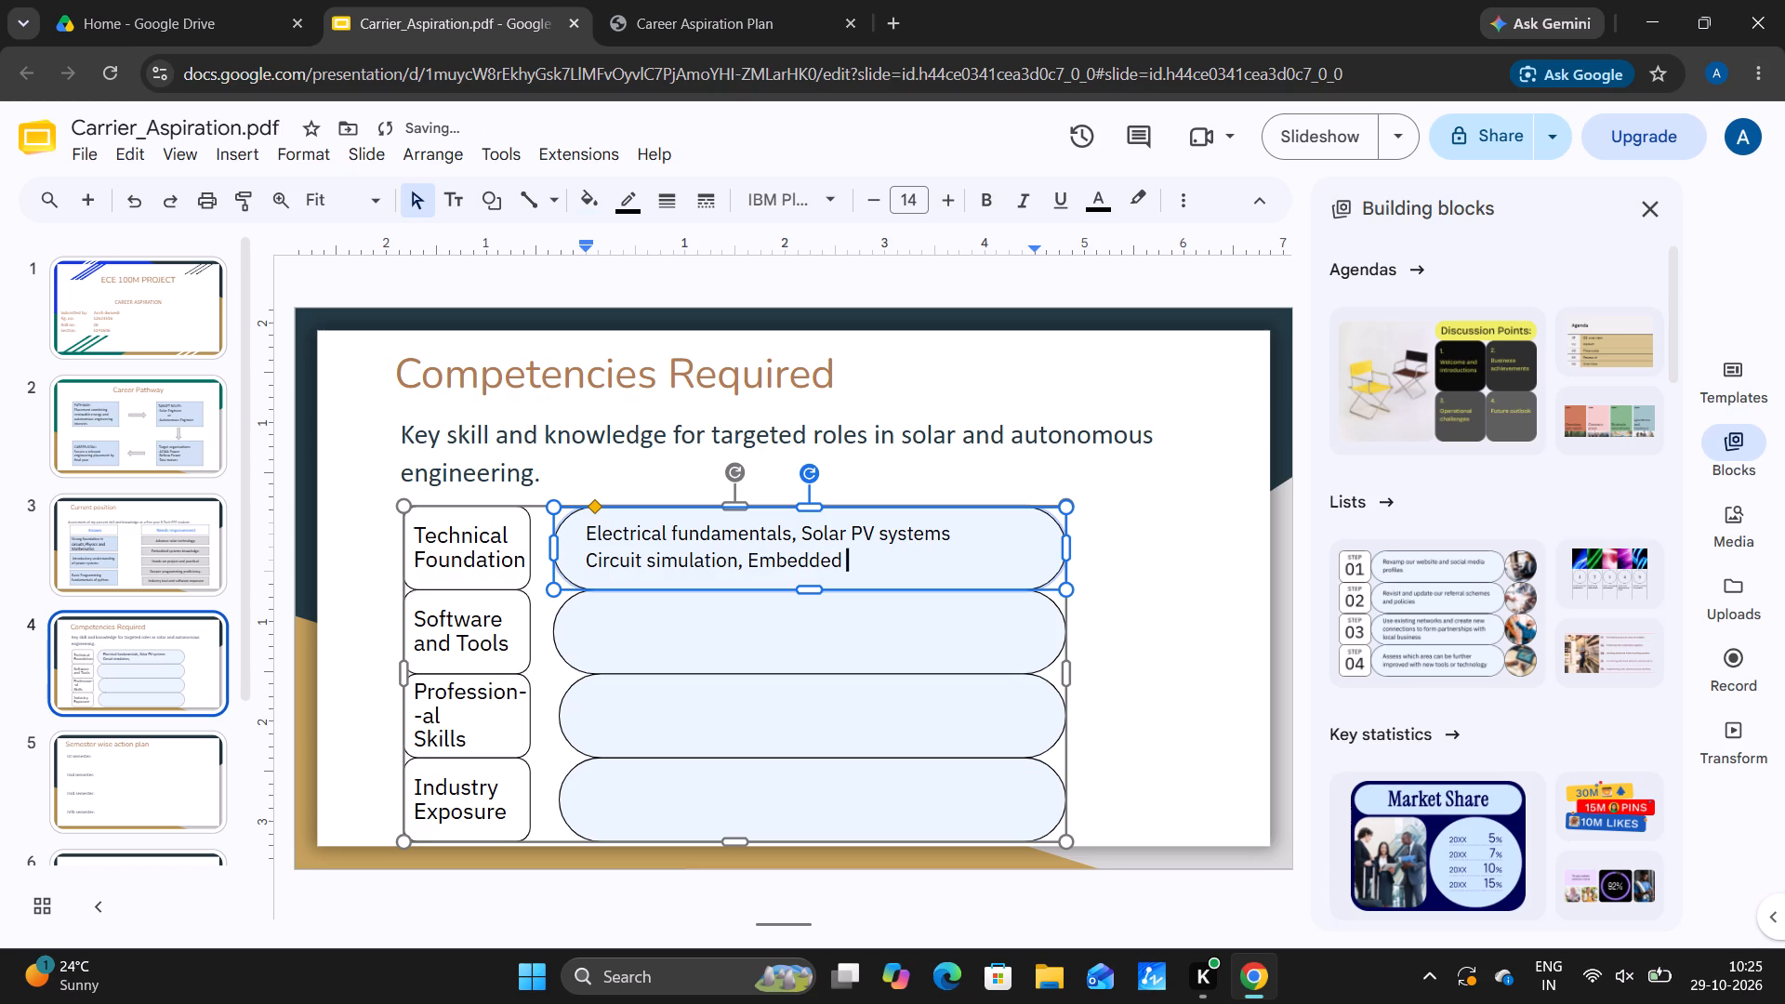
click(807, 0)
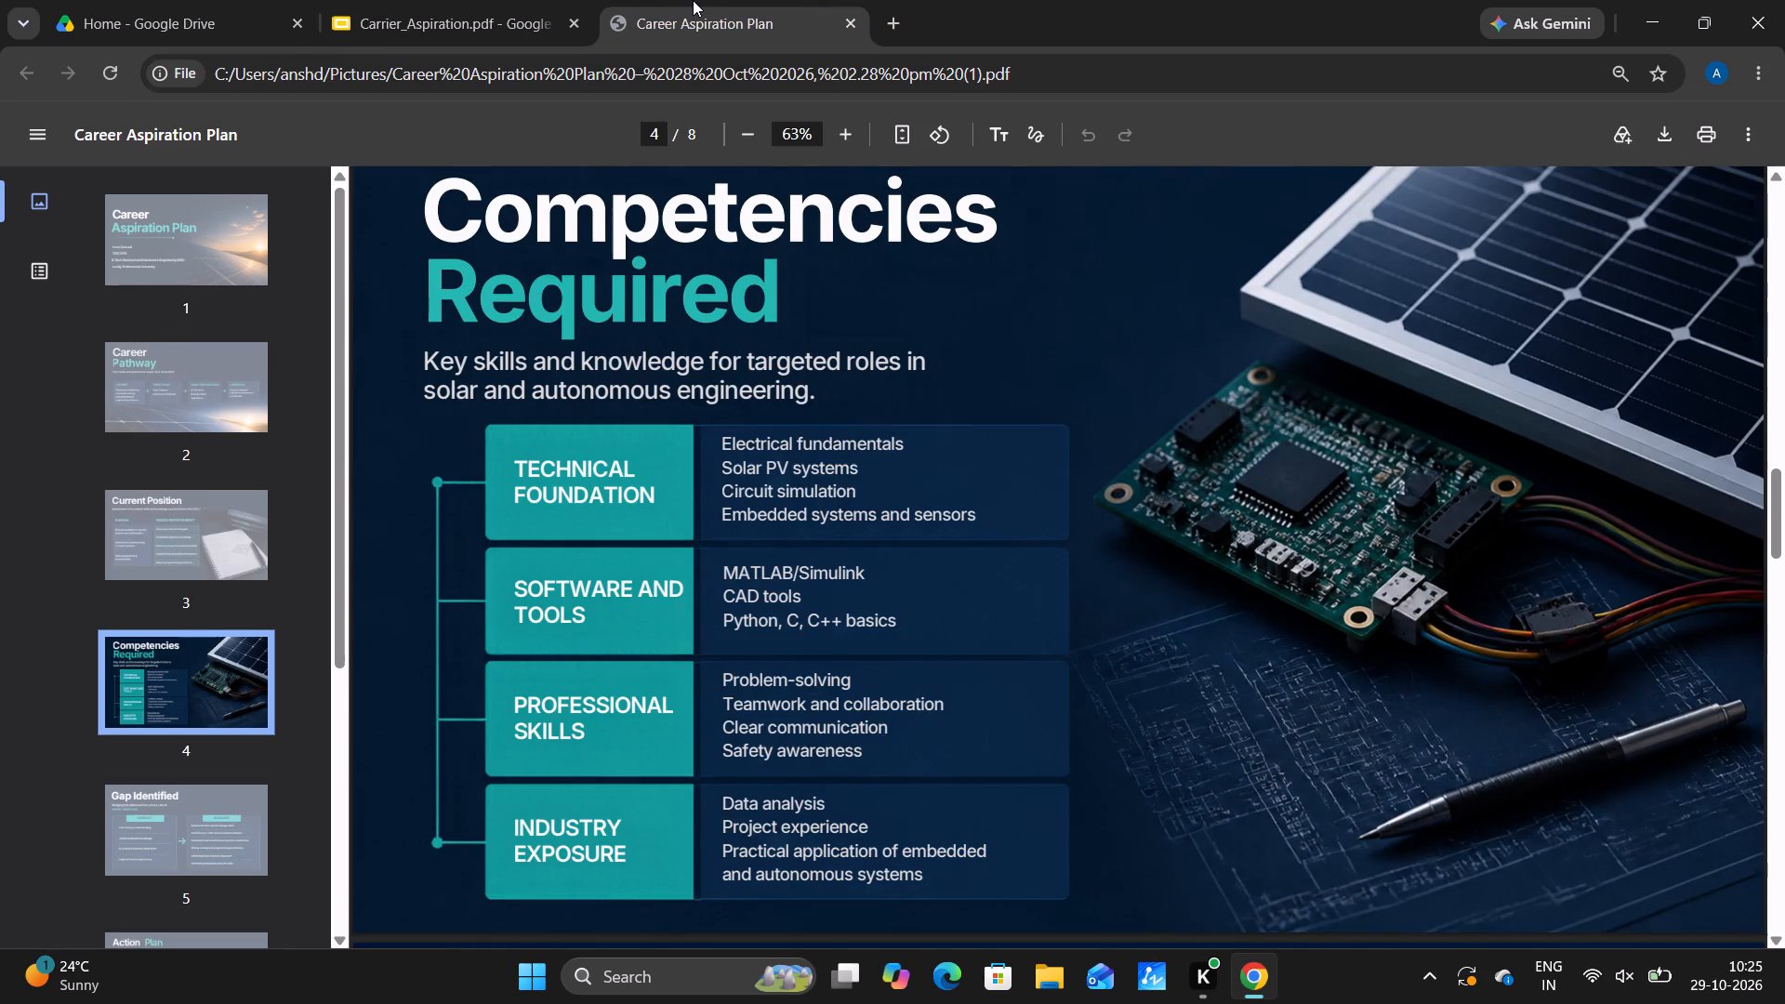
click(469, 0)
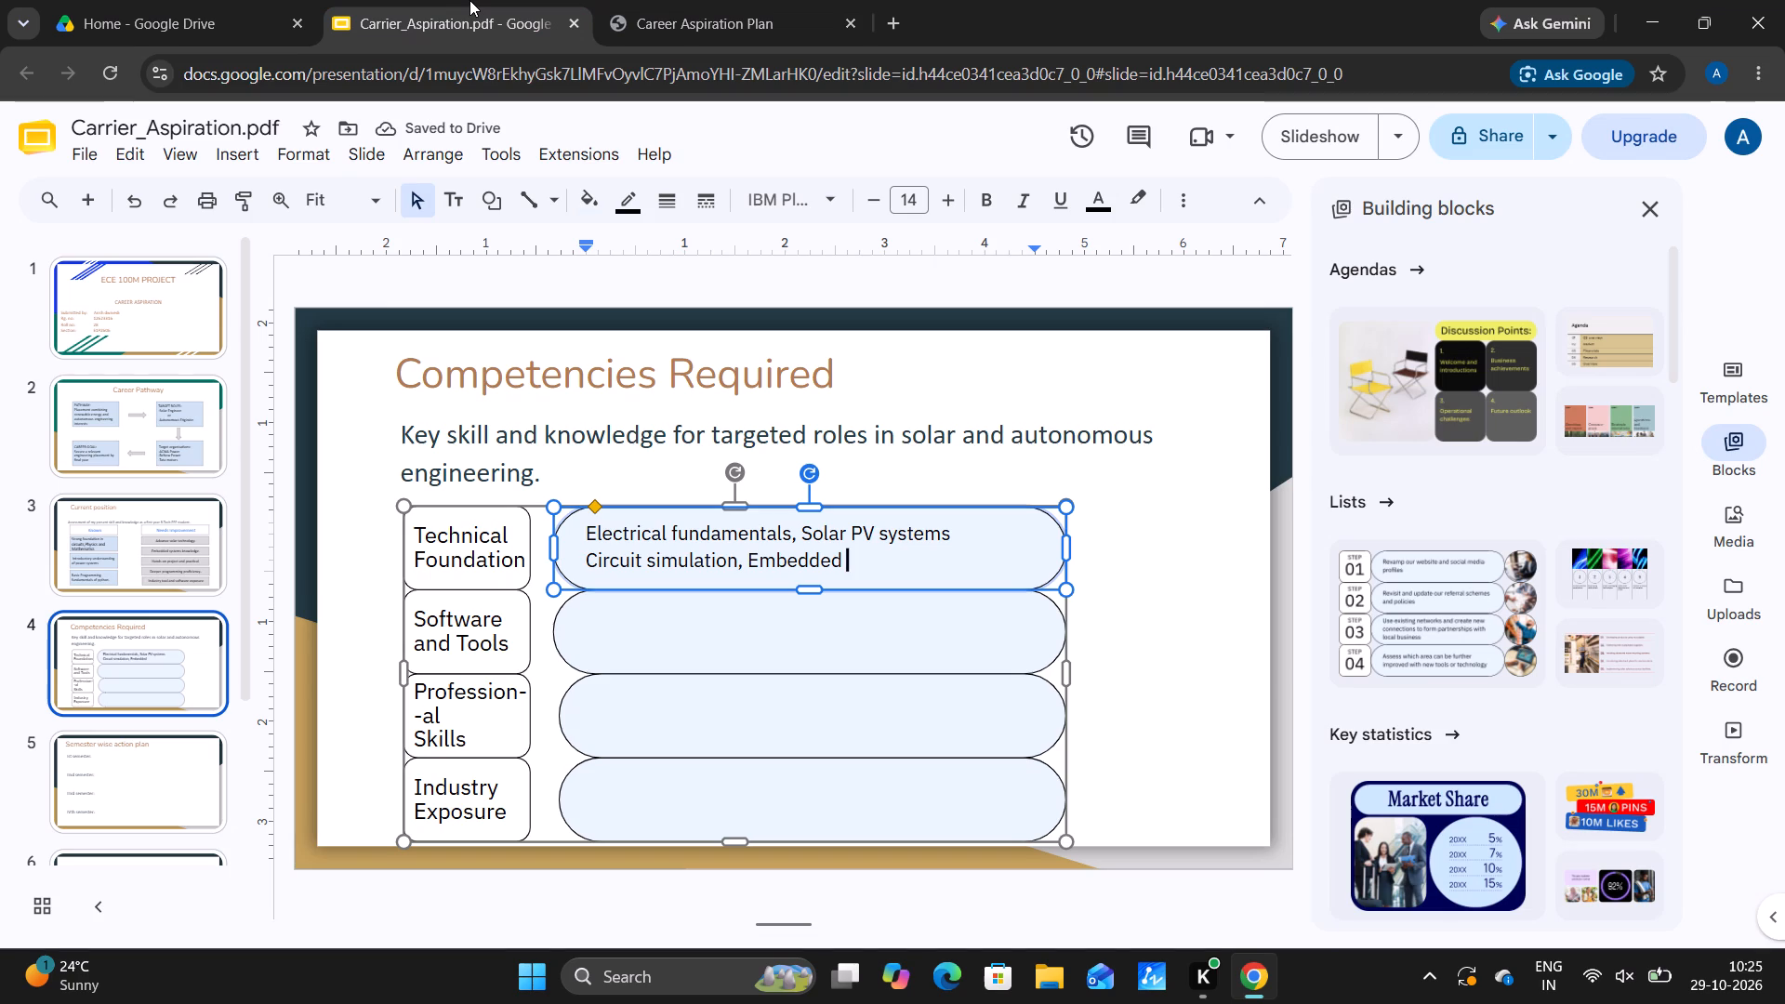
text(systems and)
key(space)
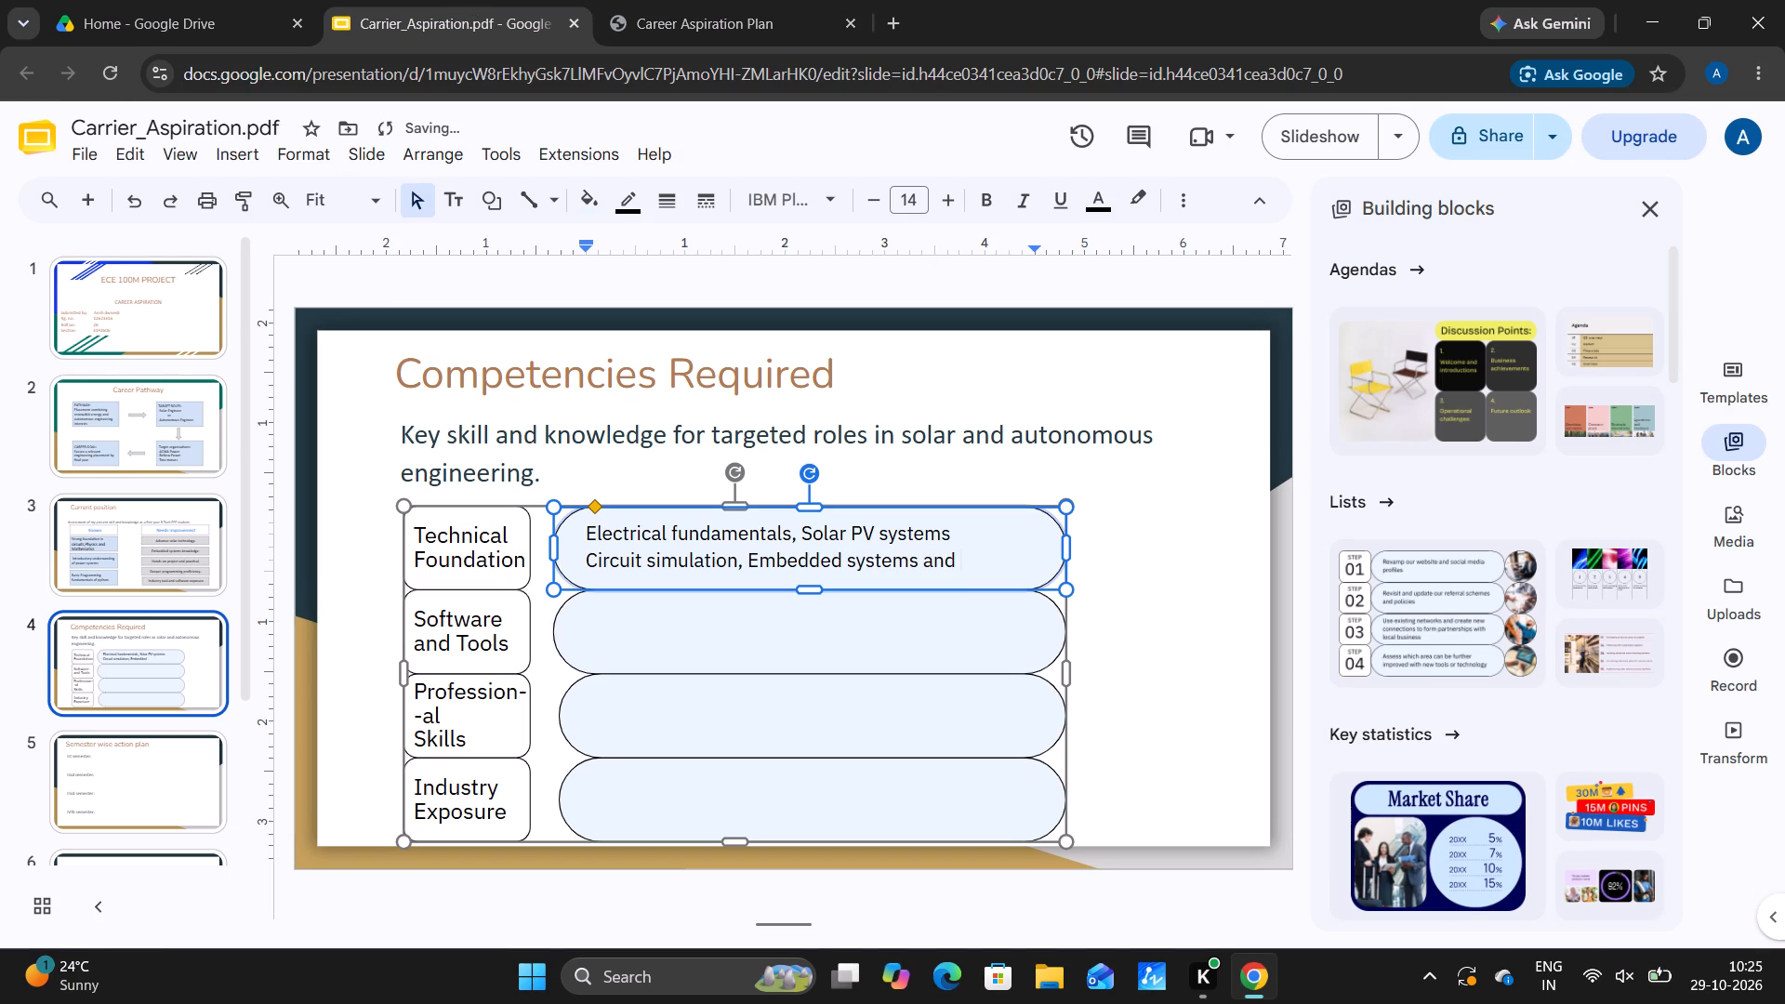
key(s)
key(BackSpace)
text(se)
text(nsors)
key(period)
key(Return)
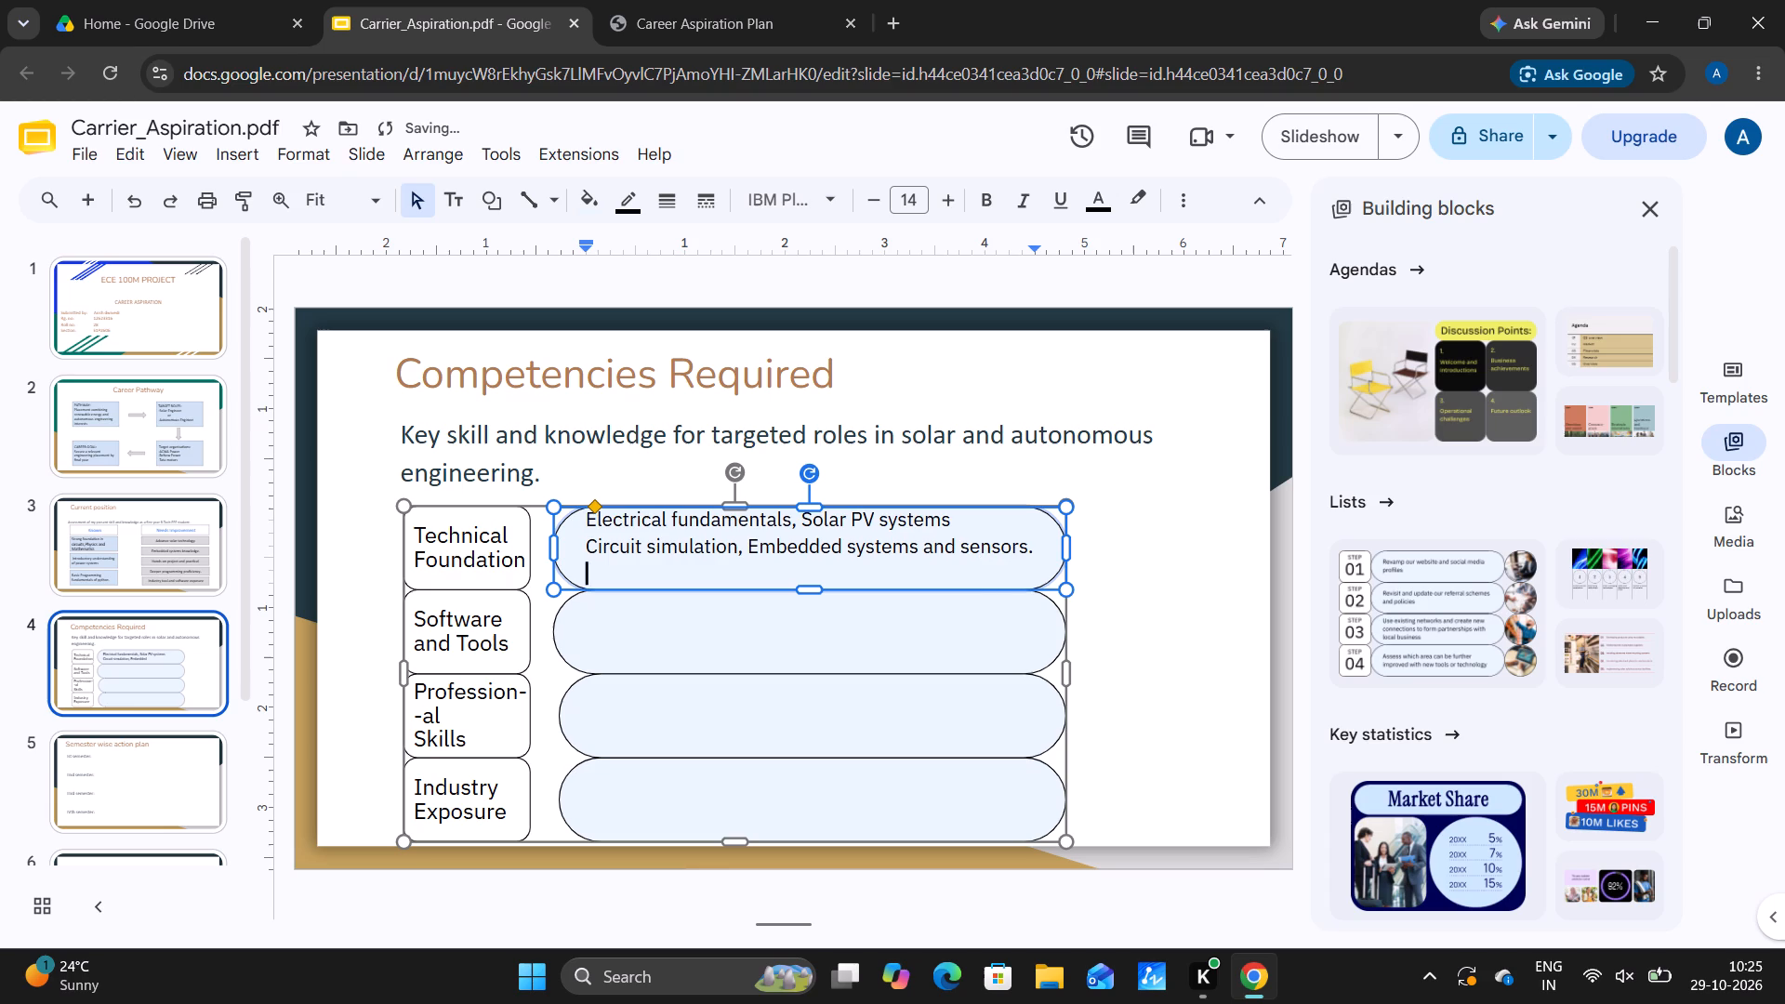
key(BackSpace)
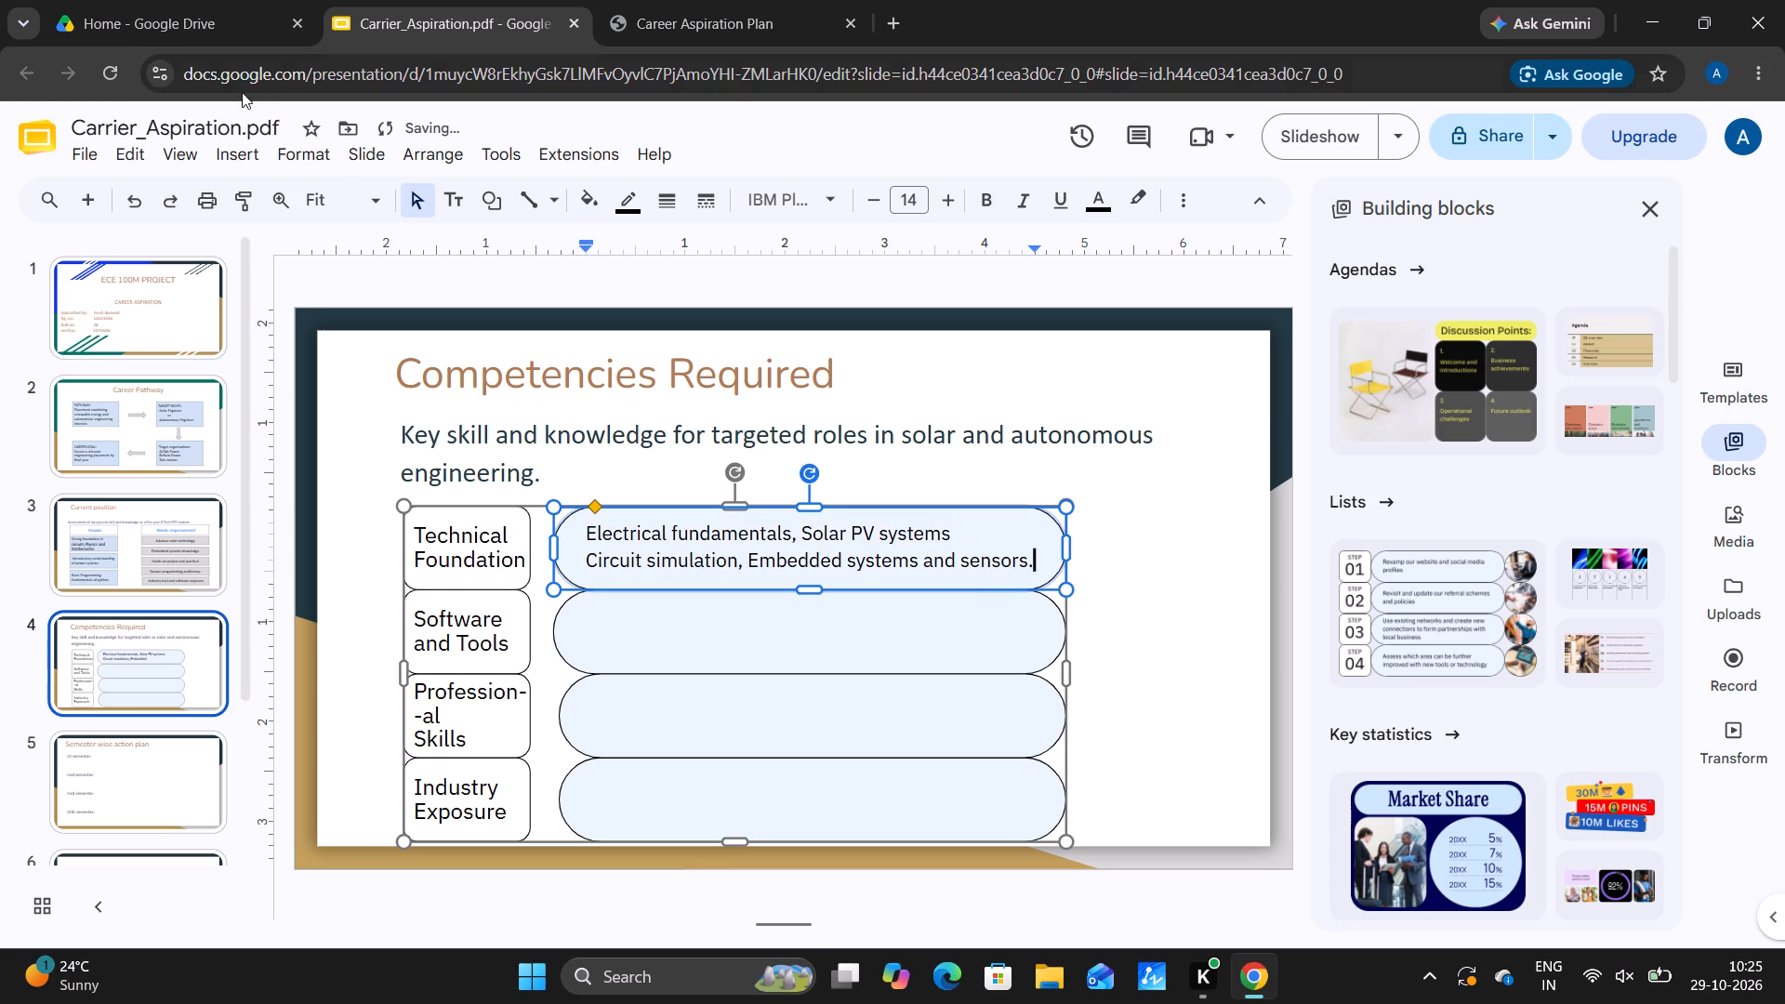
Enter "MATLAB/Simulink" in the rounded box beside Software and Tools, following the reference PDF.
click(906, 635)
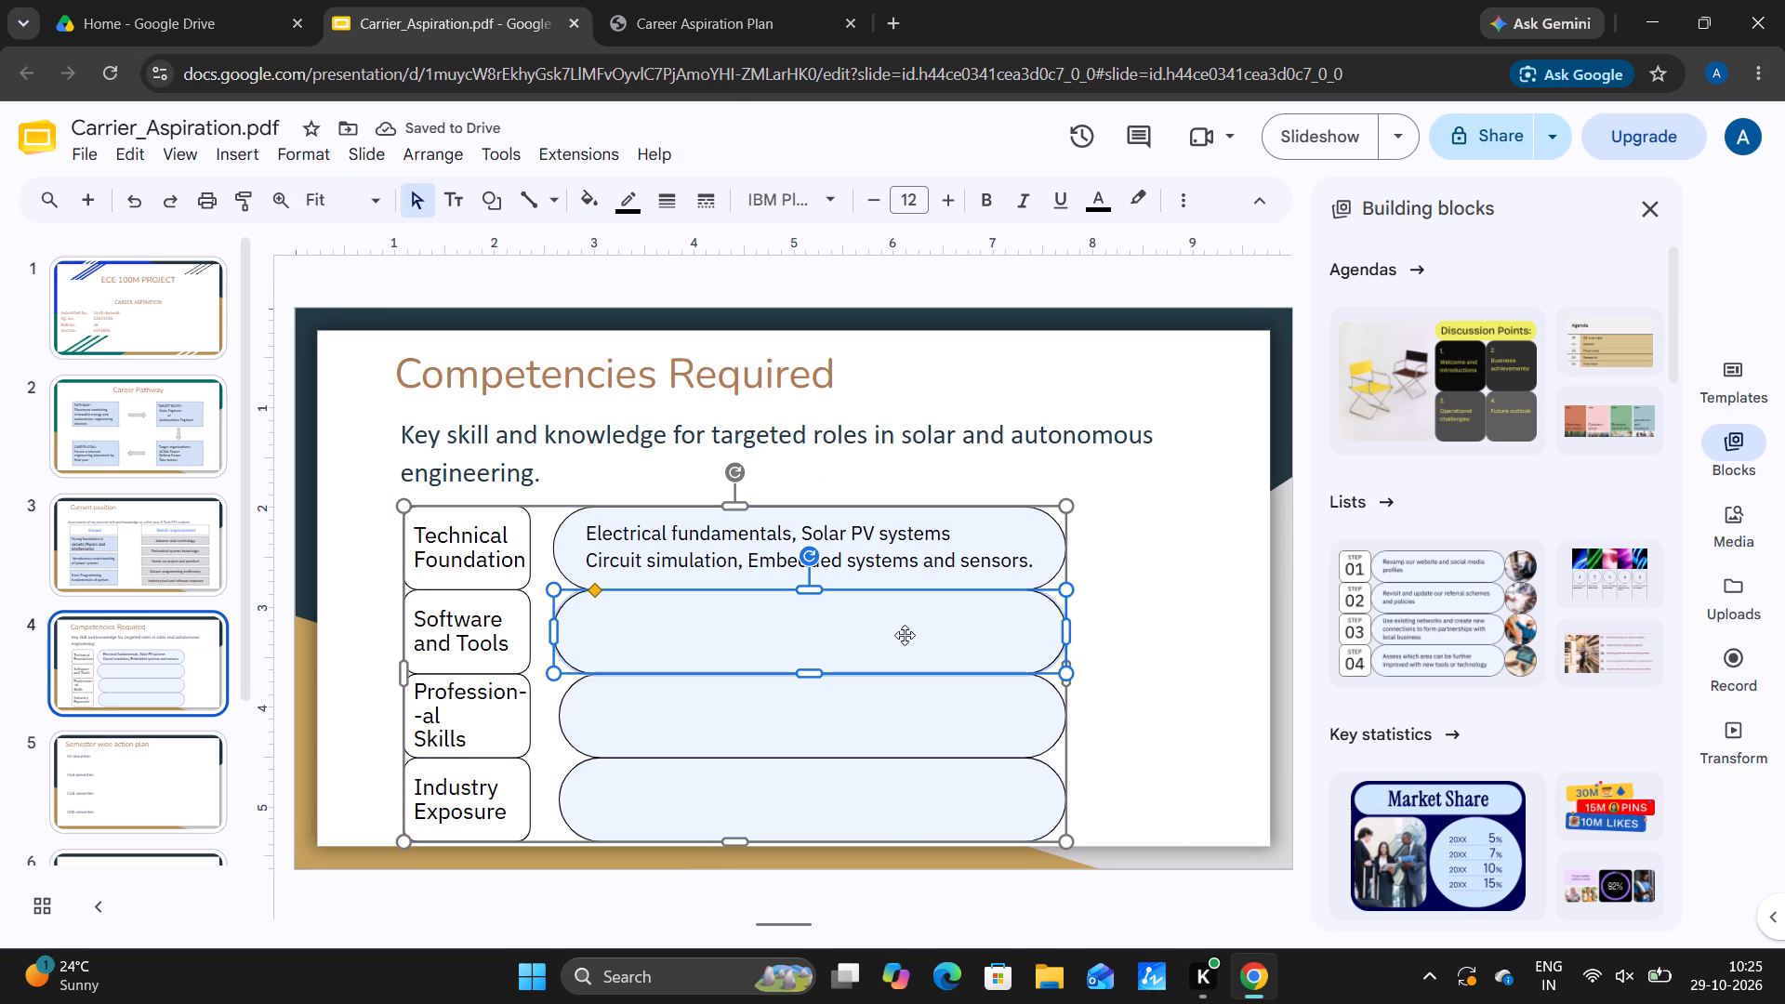
key(space)
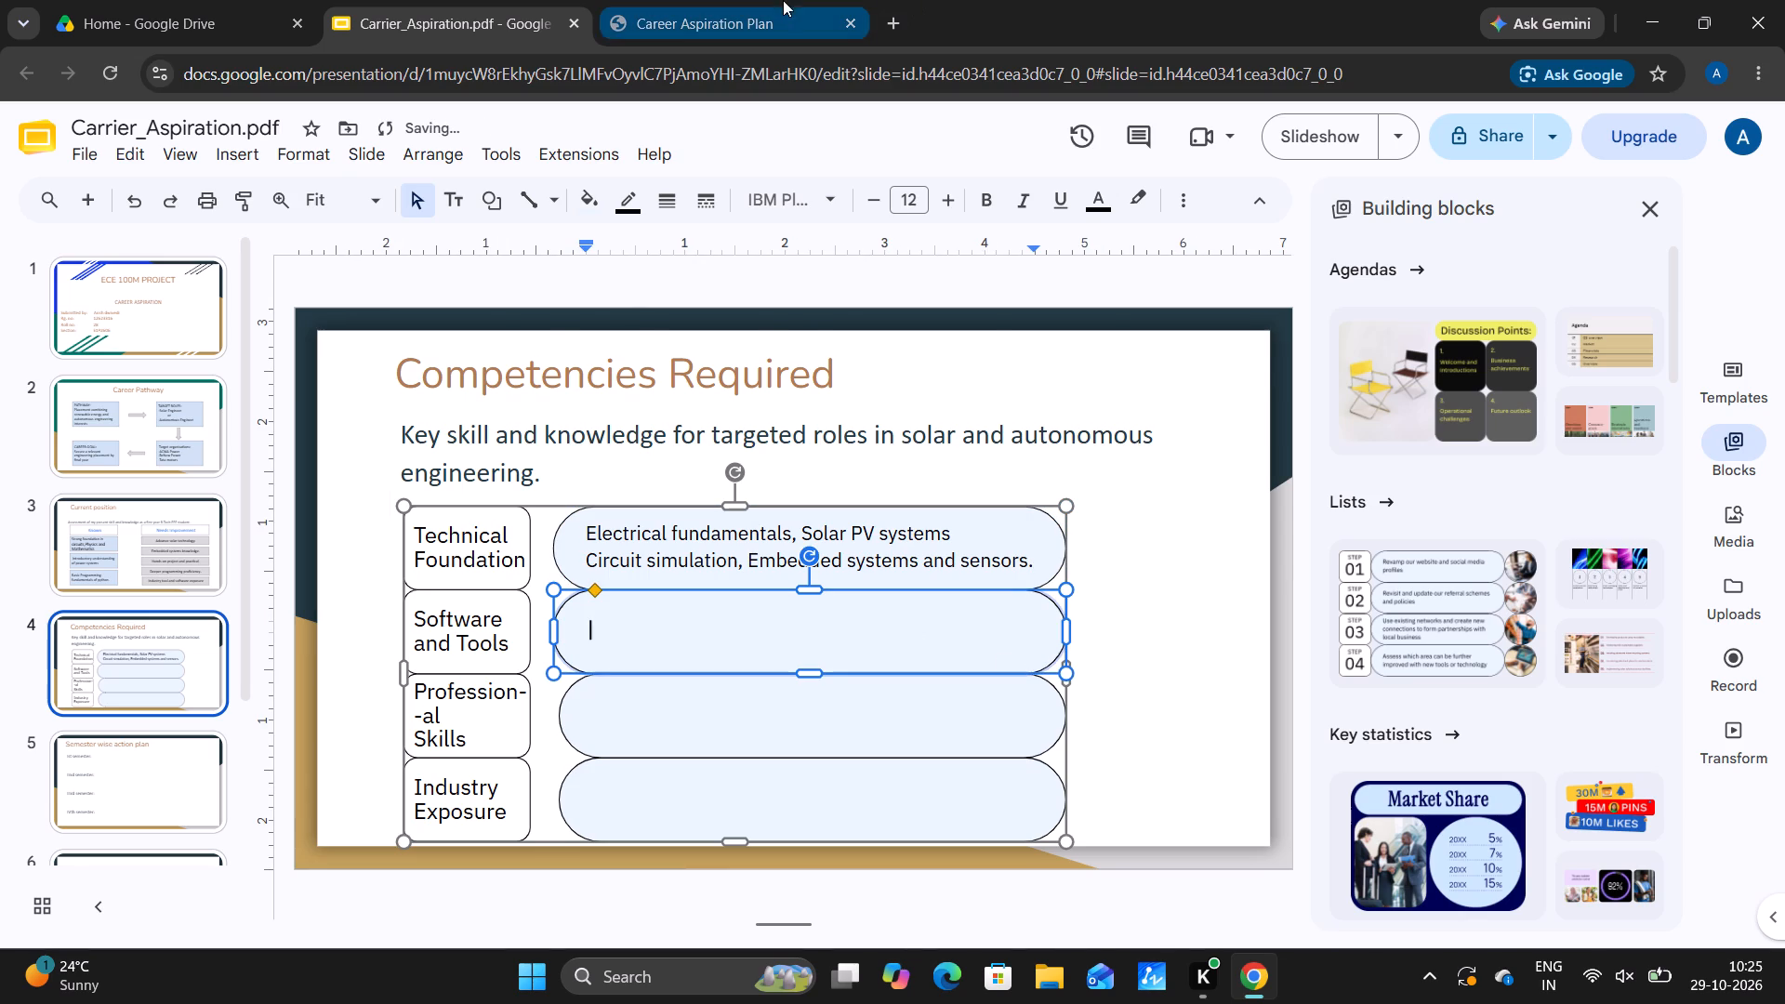
drag(783, 0, 783, 16)
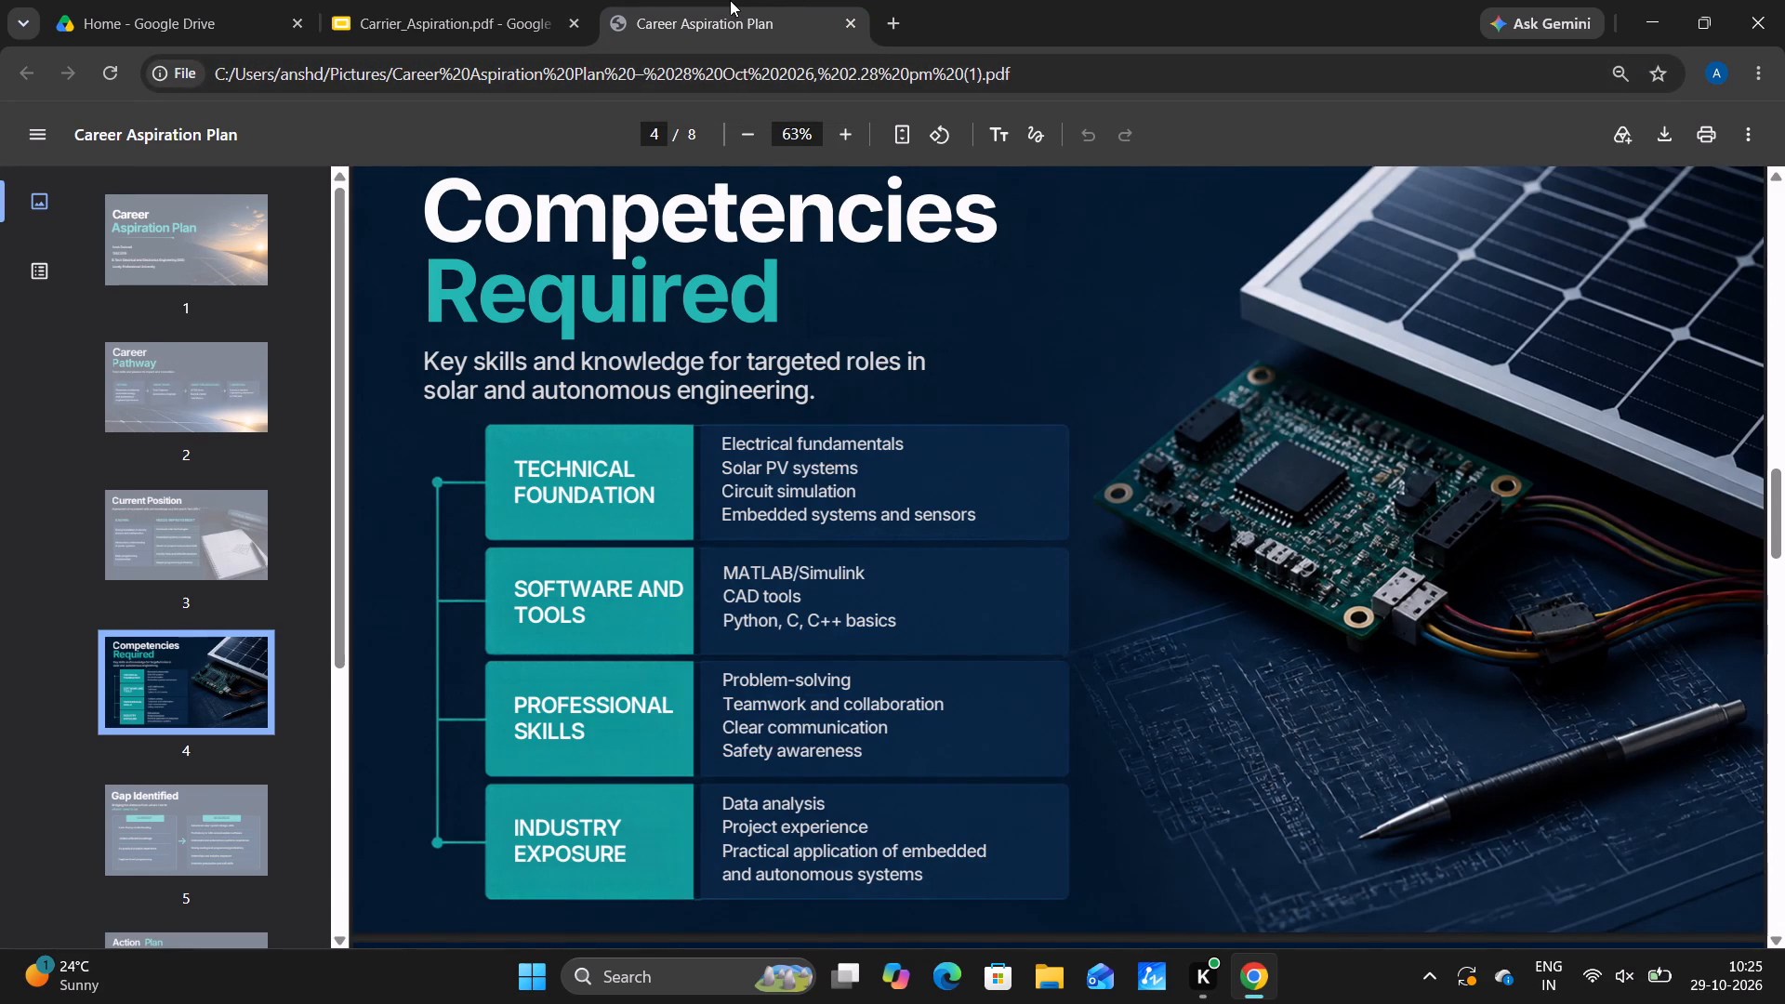
scroll(724, 0, up, 1)
click(466, 16)
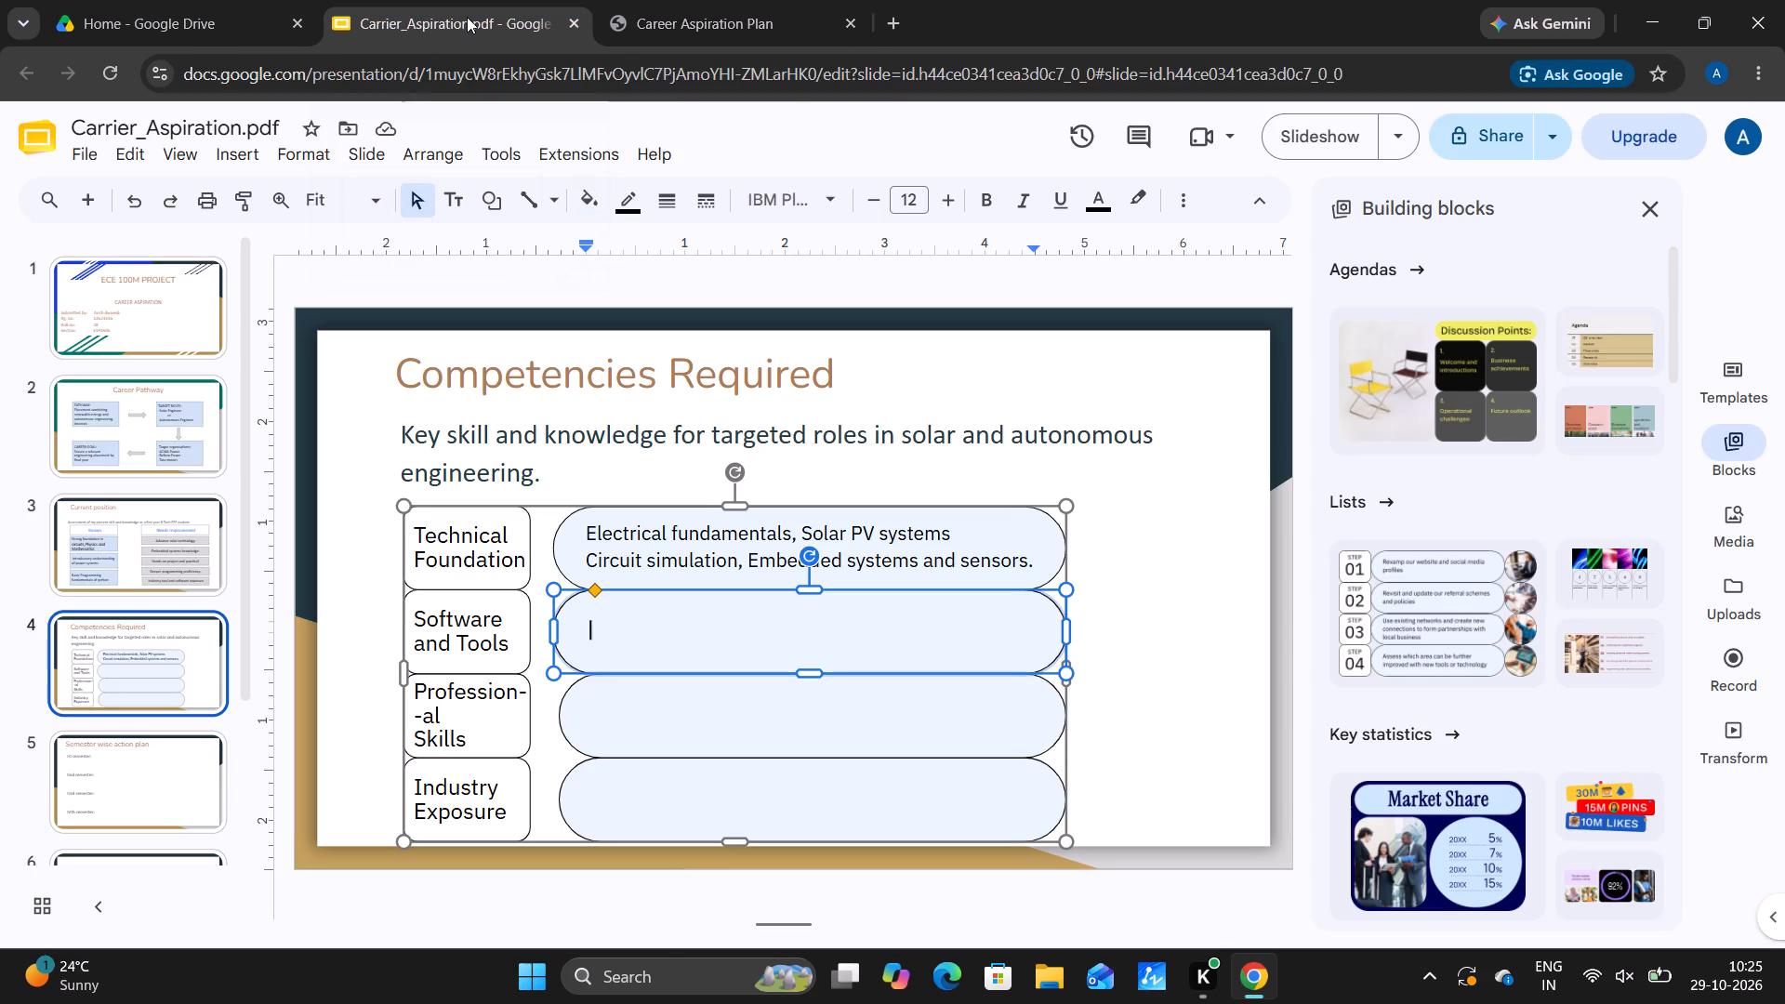
key(m)
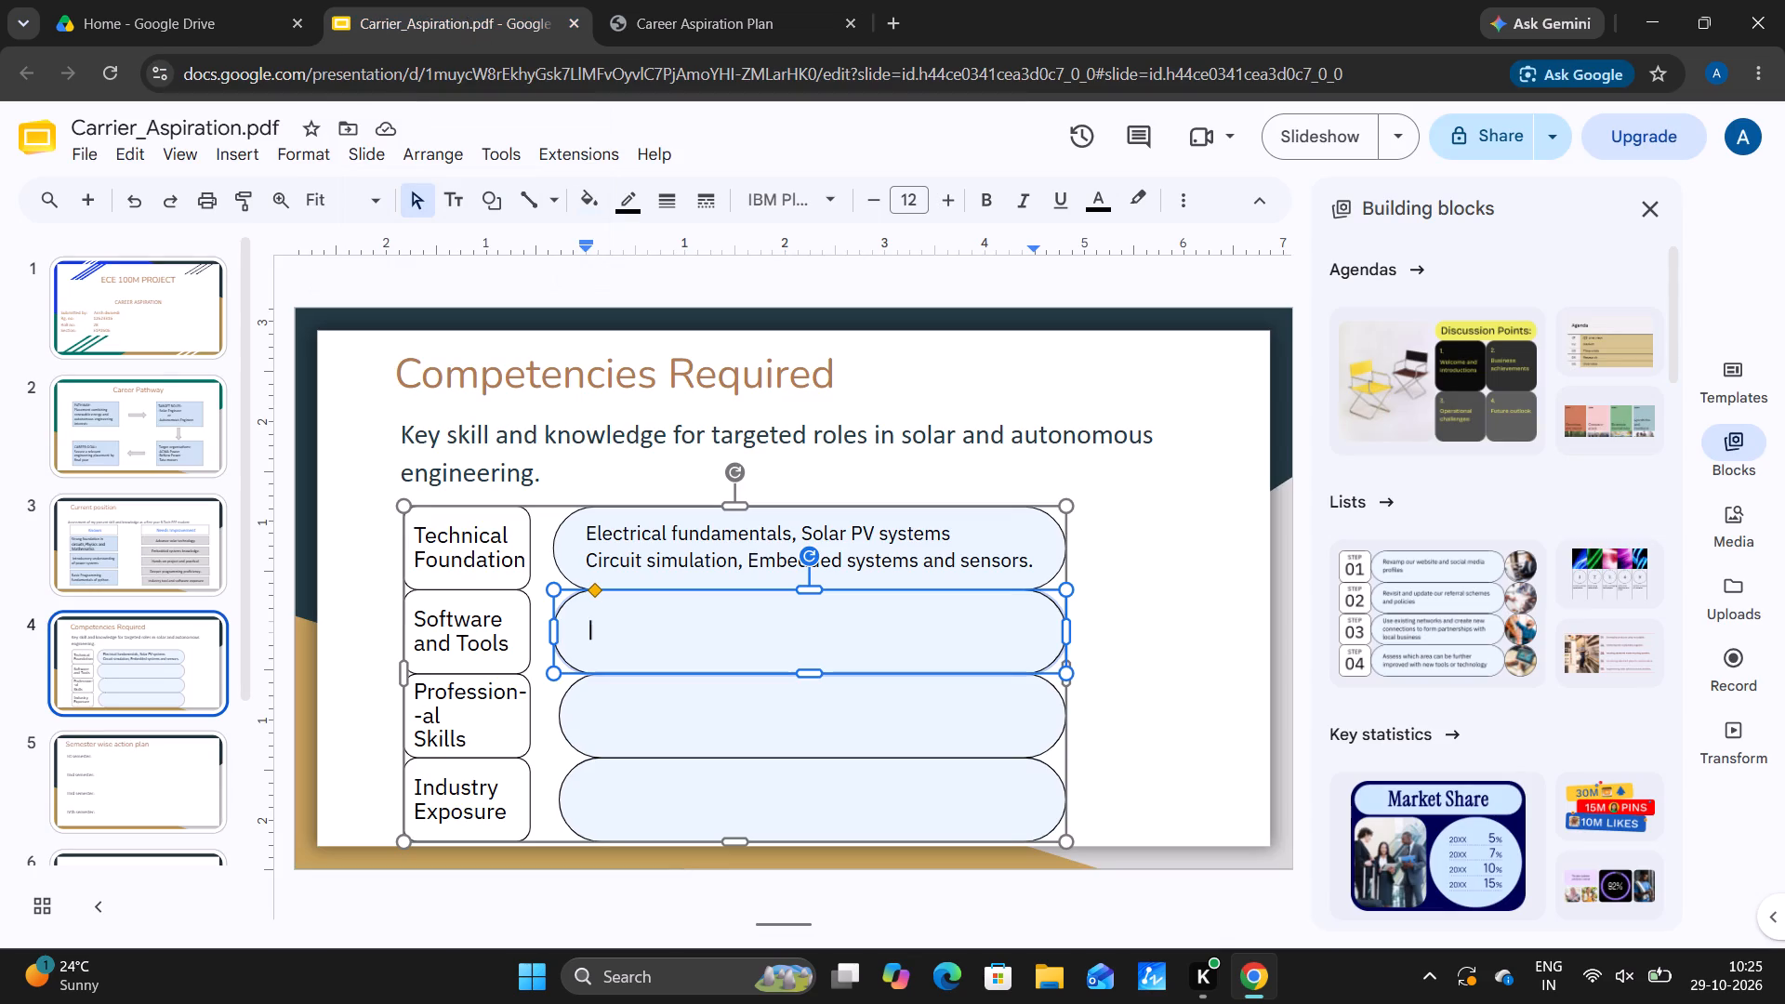
text(AT)
click(791, 17)
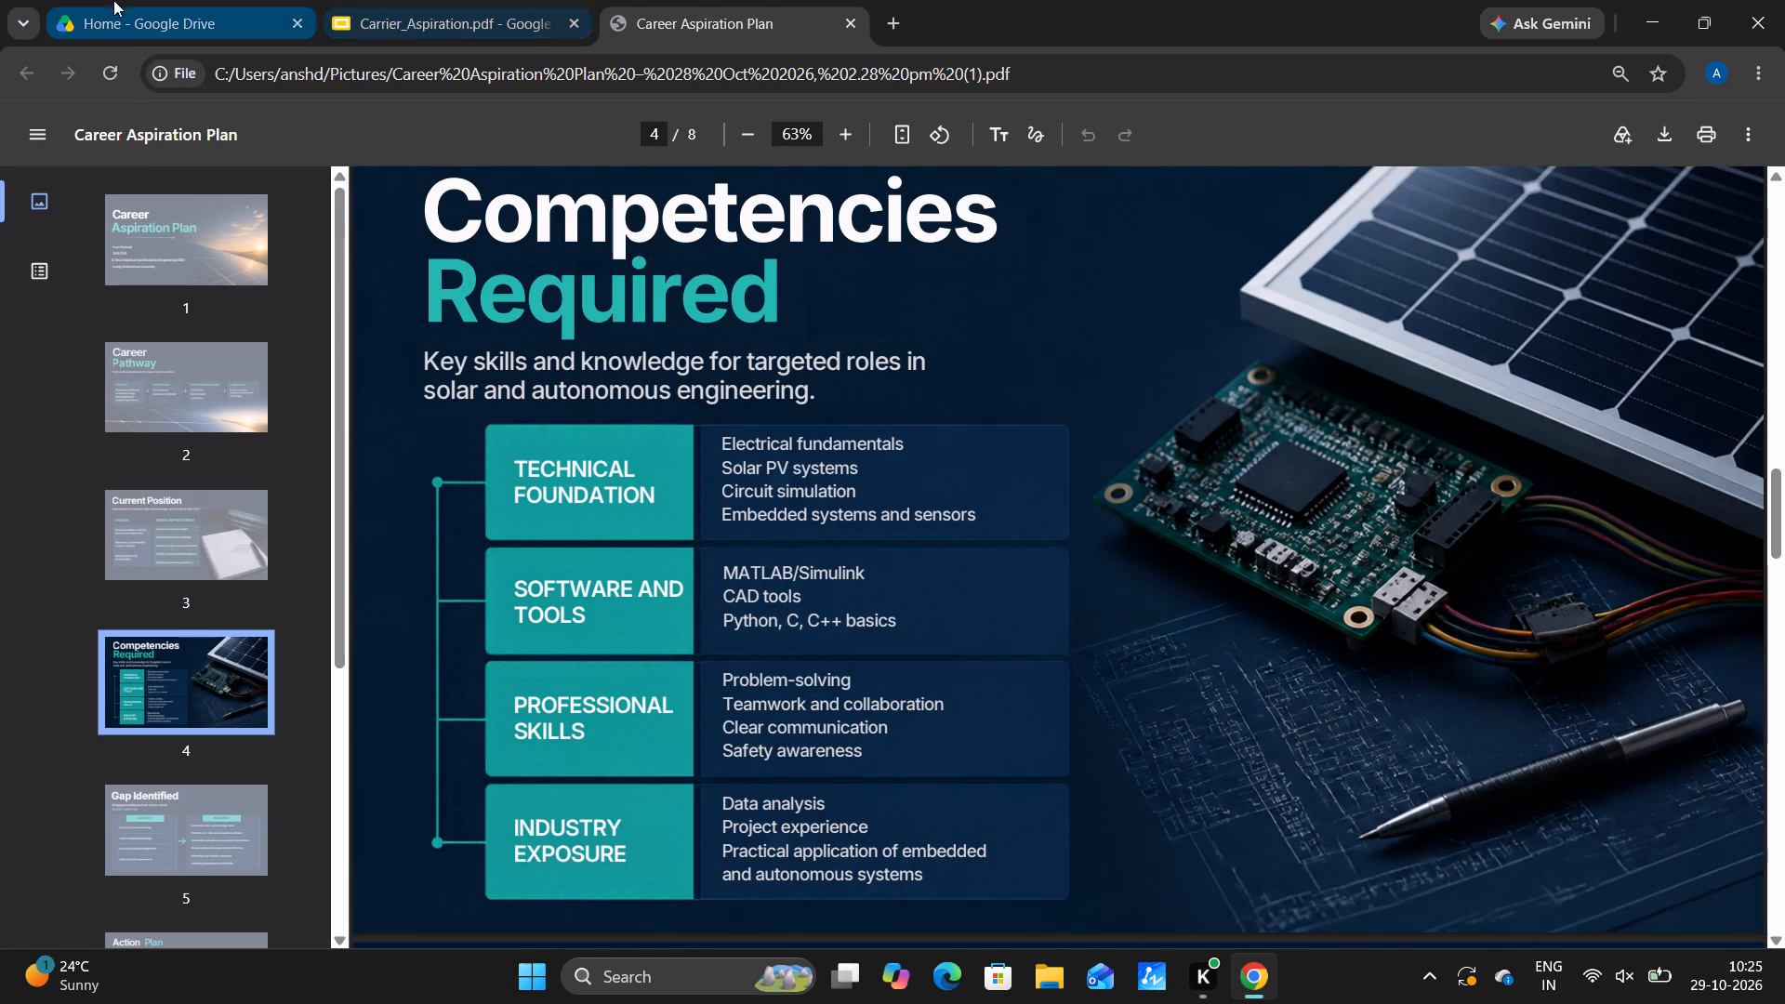
click(451, 27)
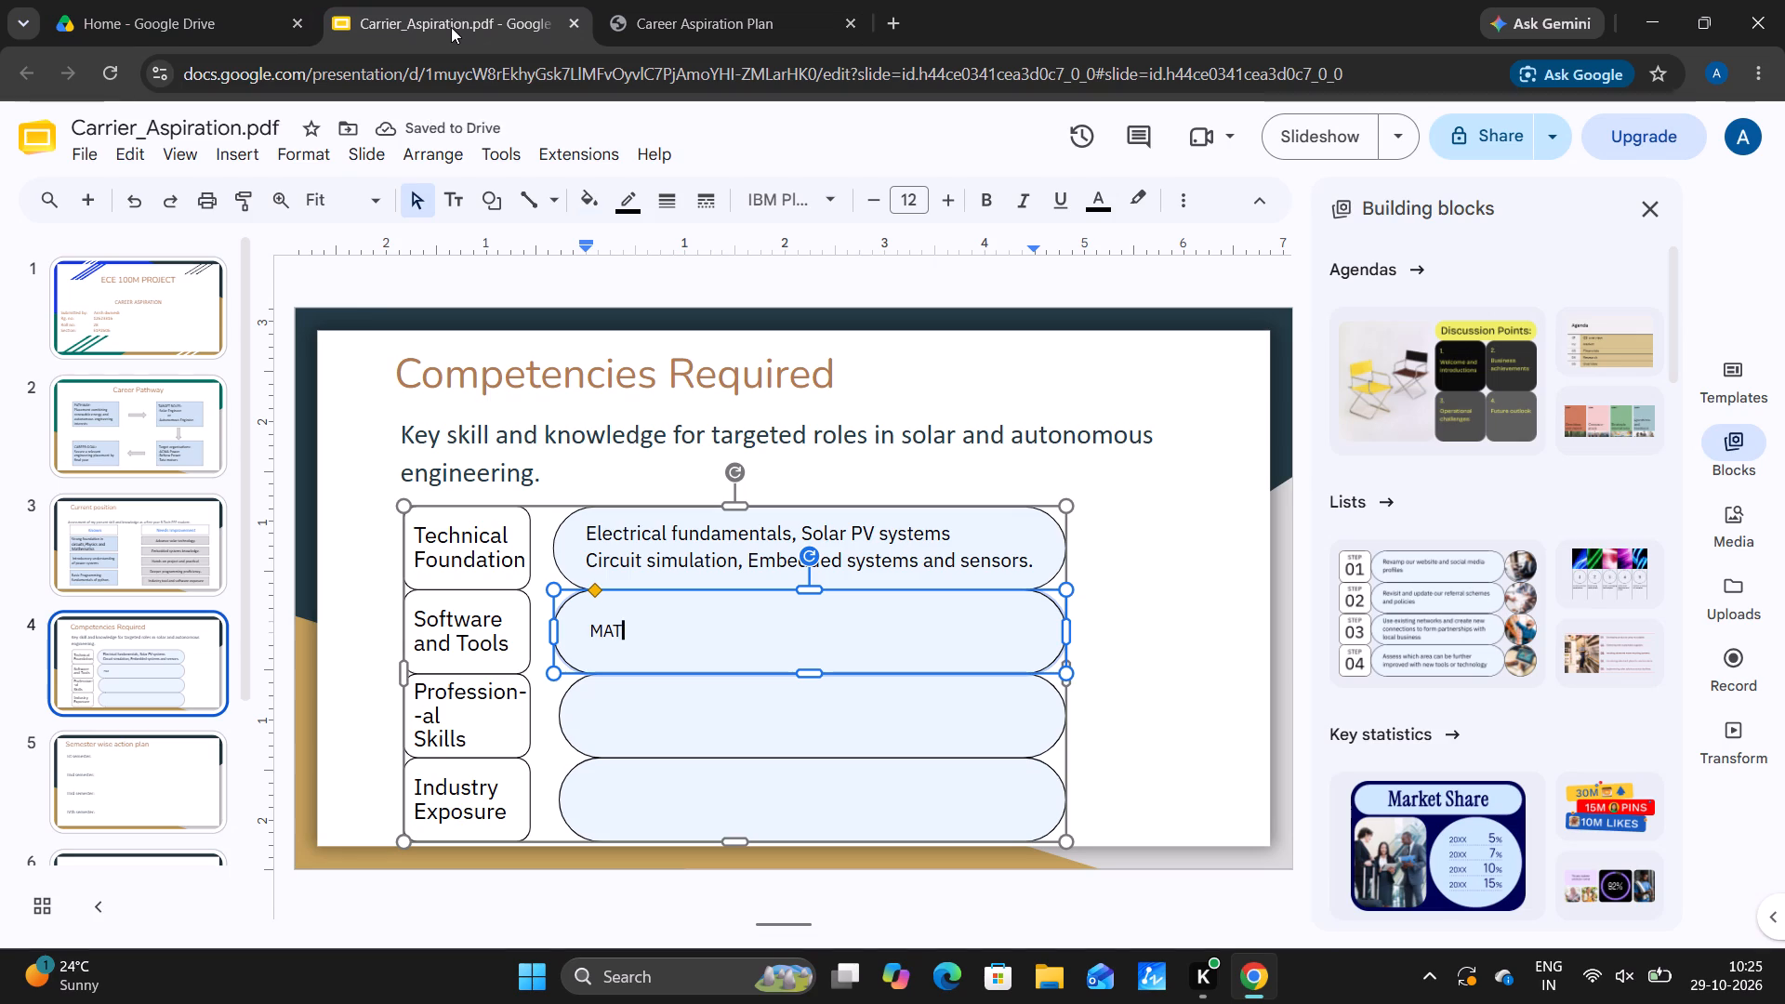
text(LAB)
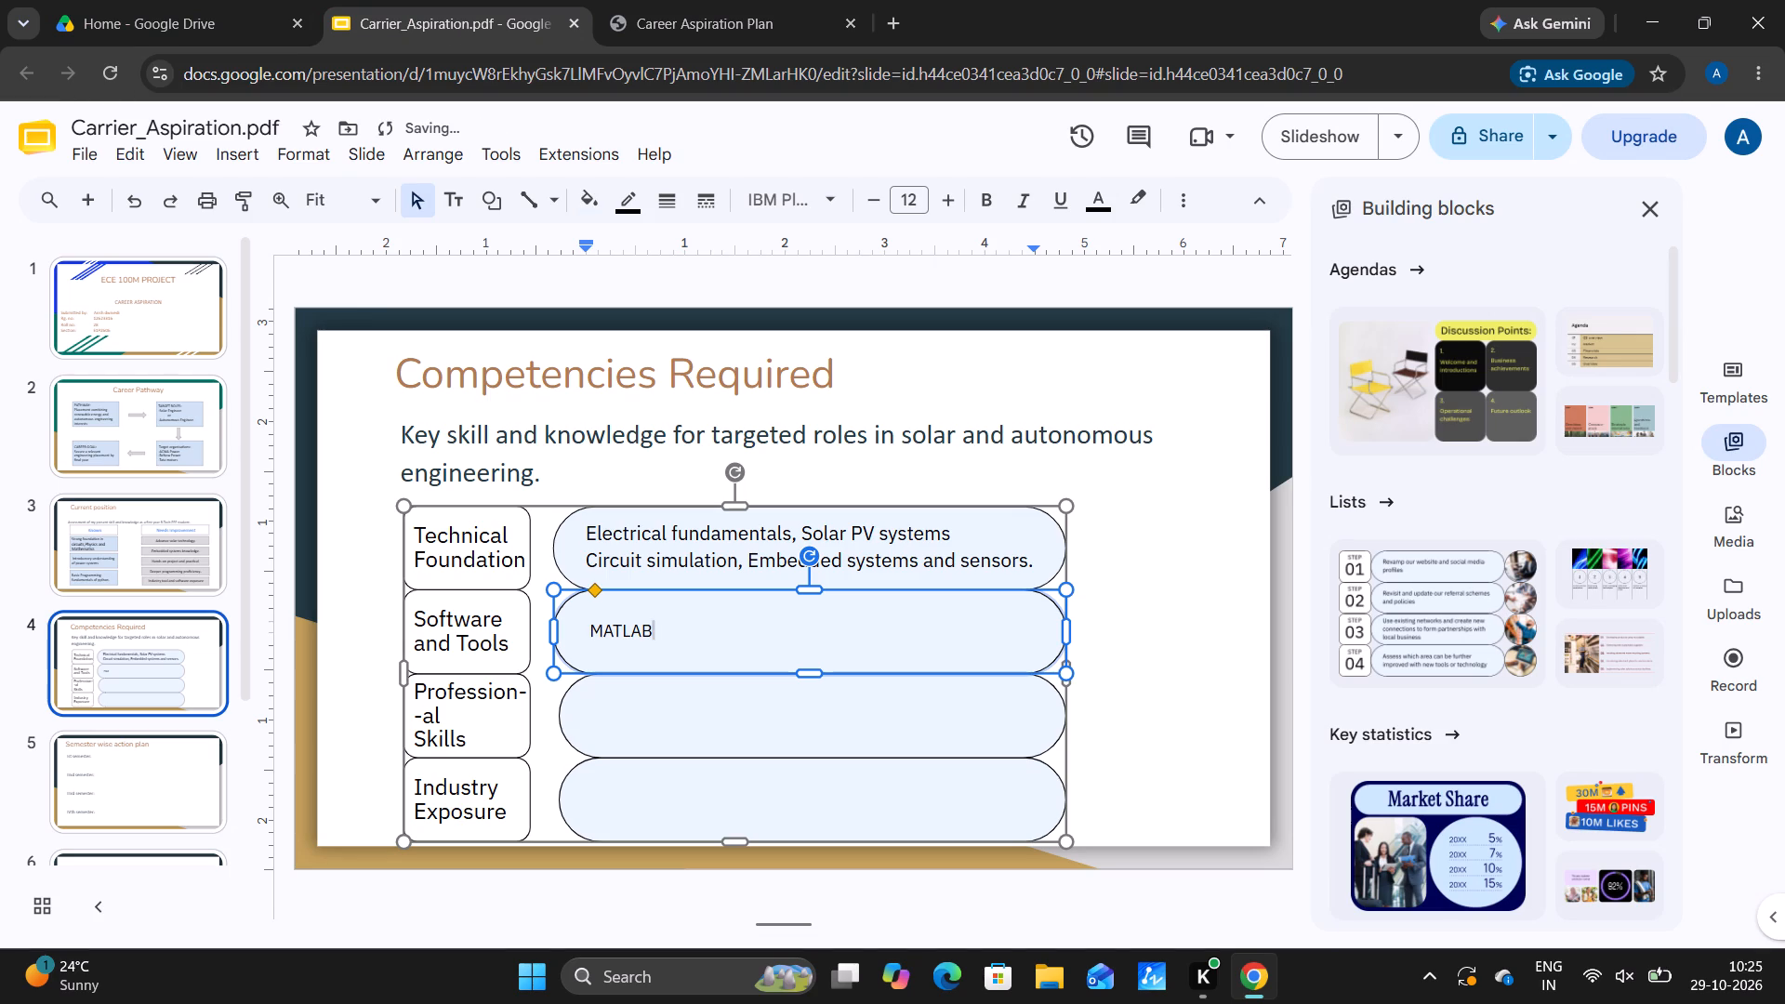
key(slash)
click(658, 26)
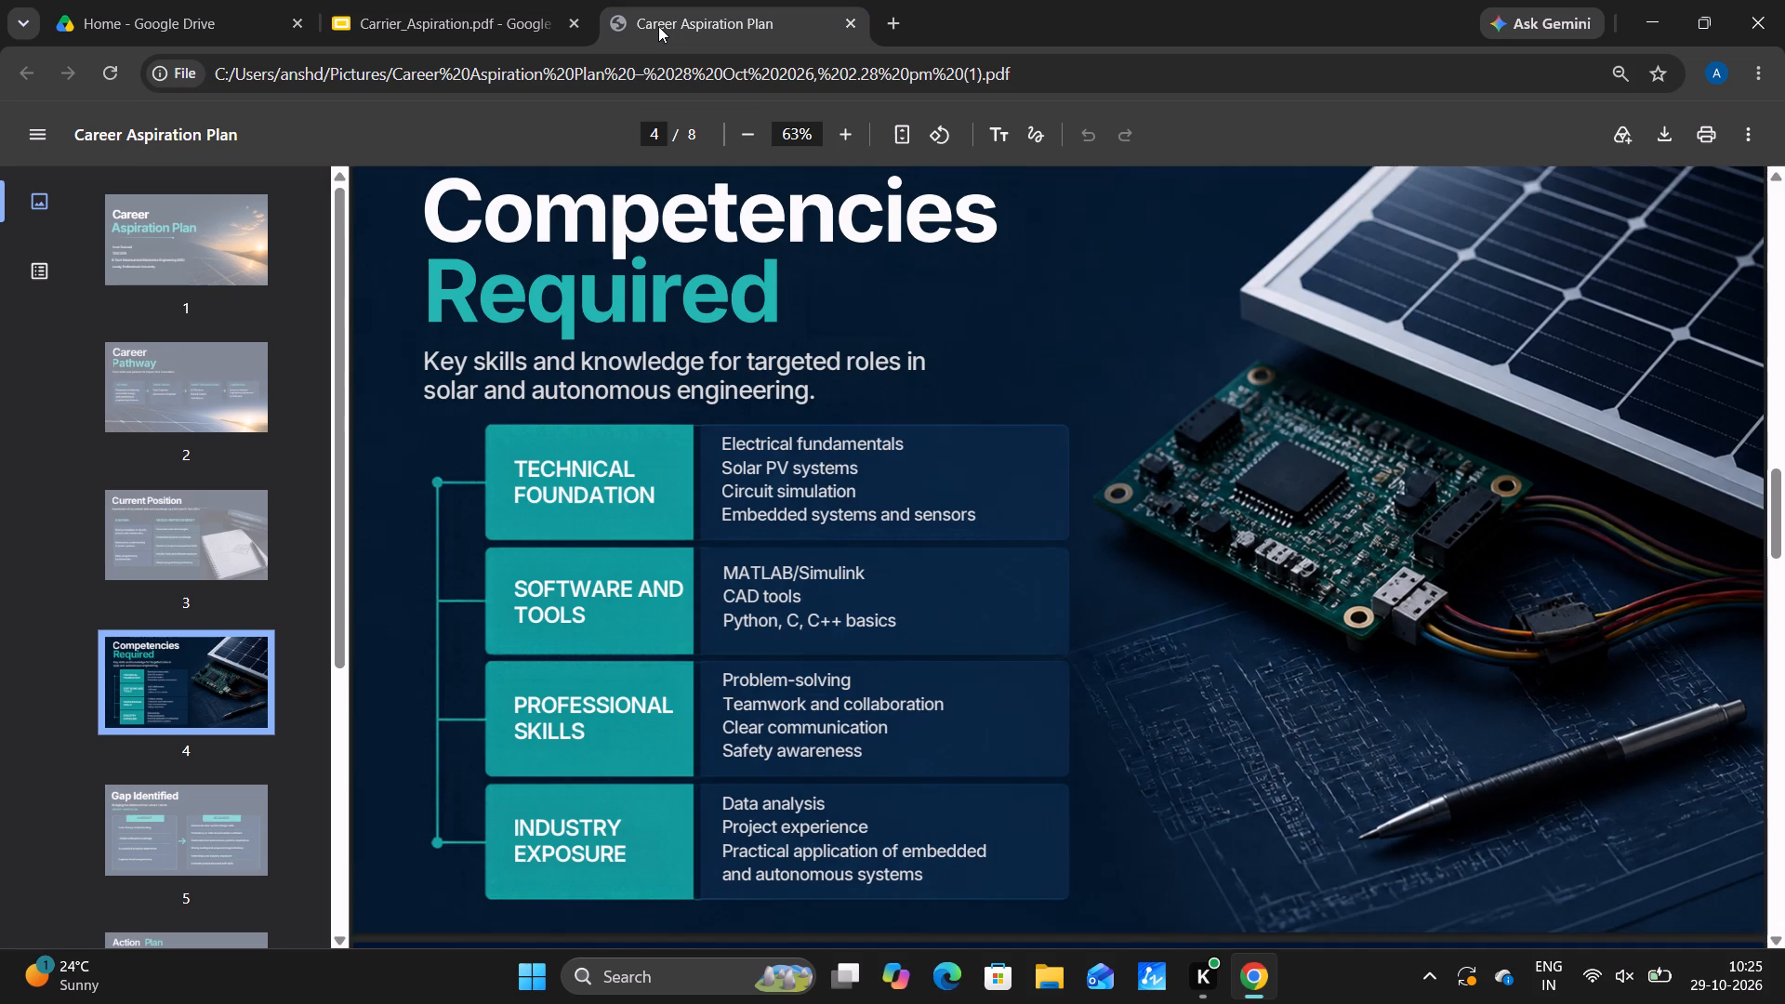
click(531, 0)
key(s)
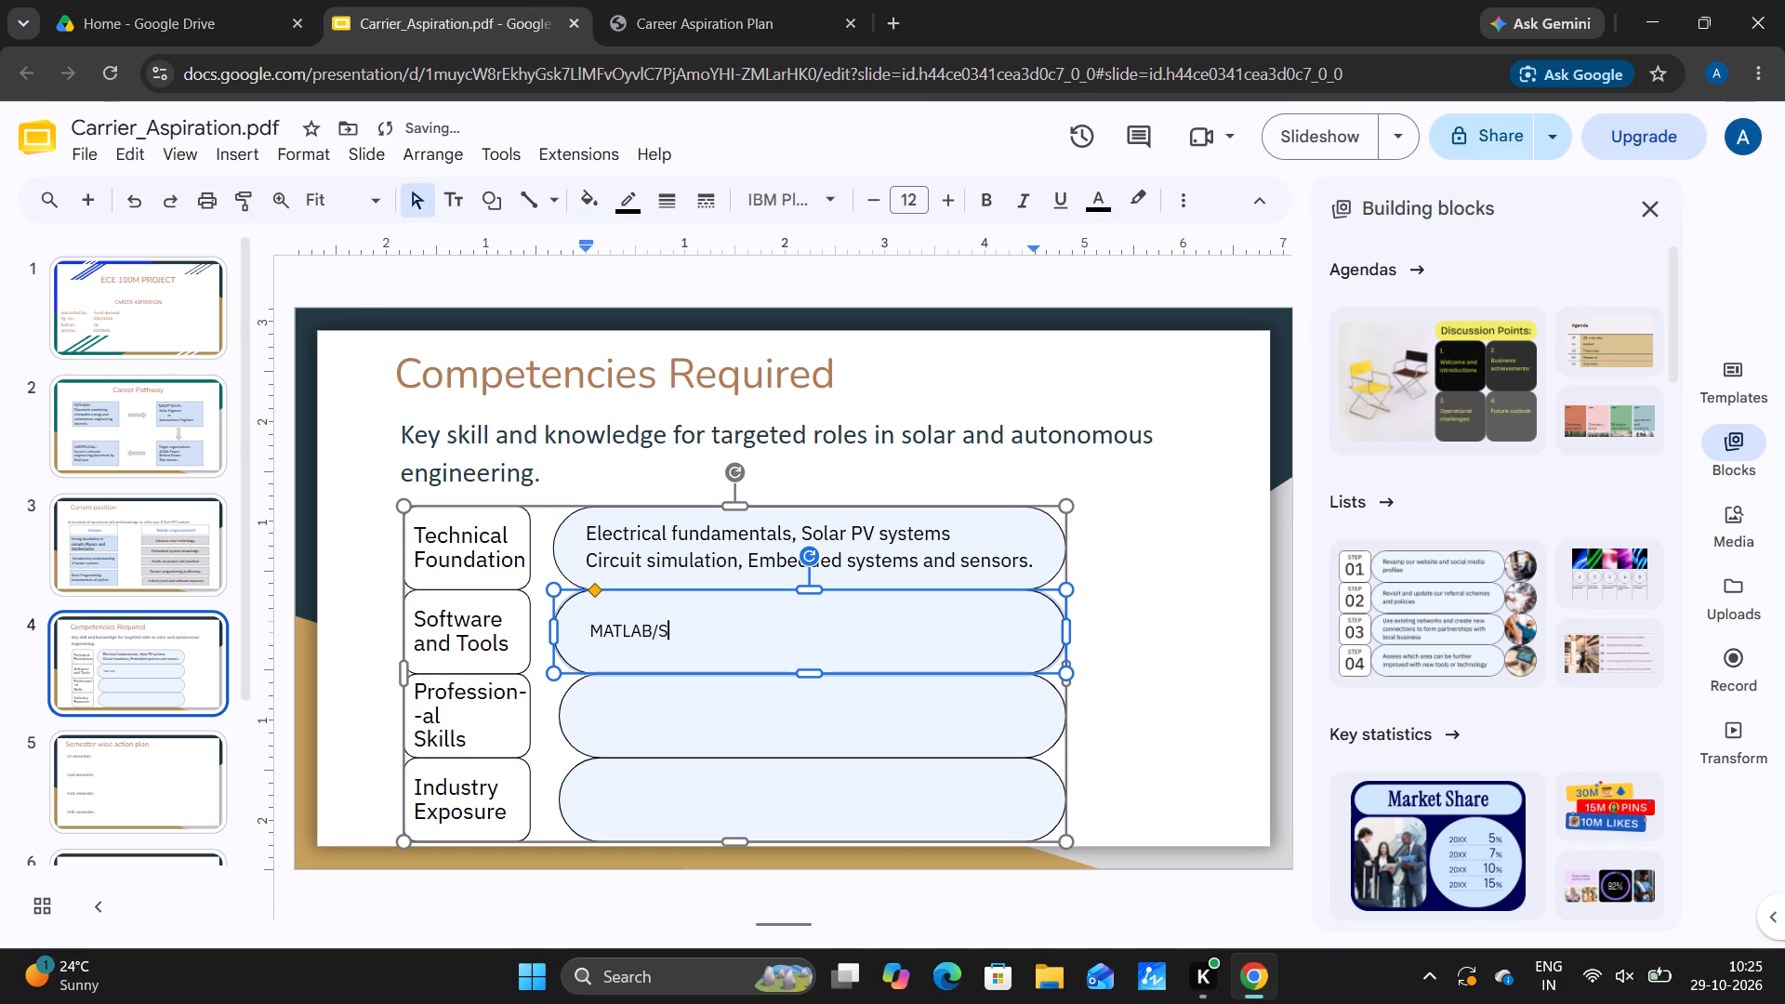
text(imulink)
Add "CAD TOOLS" after "MATLAB/Simulink" in the Software and Tools skills box, following the reference PDF.
scroll(760, 15, up, 1)
click(760, 15)
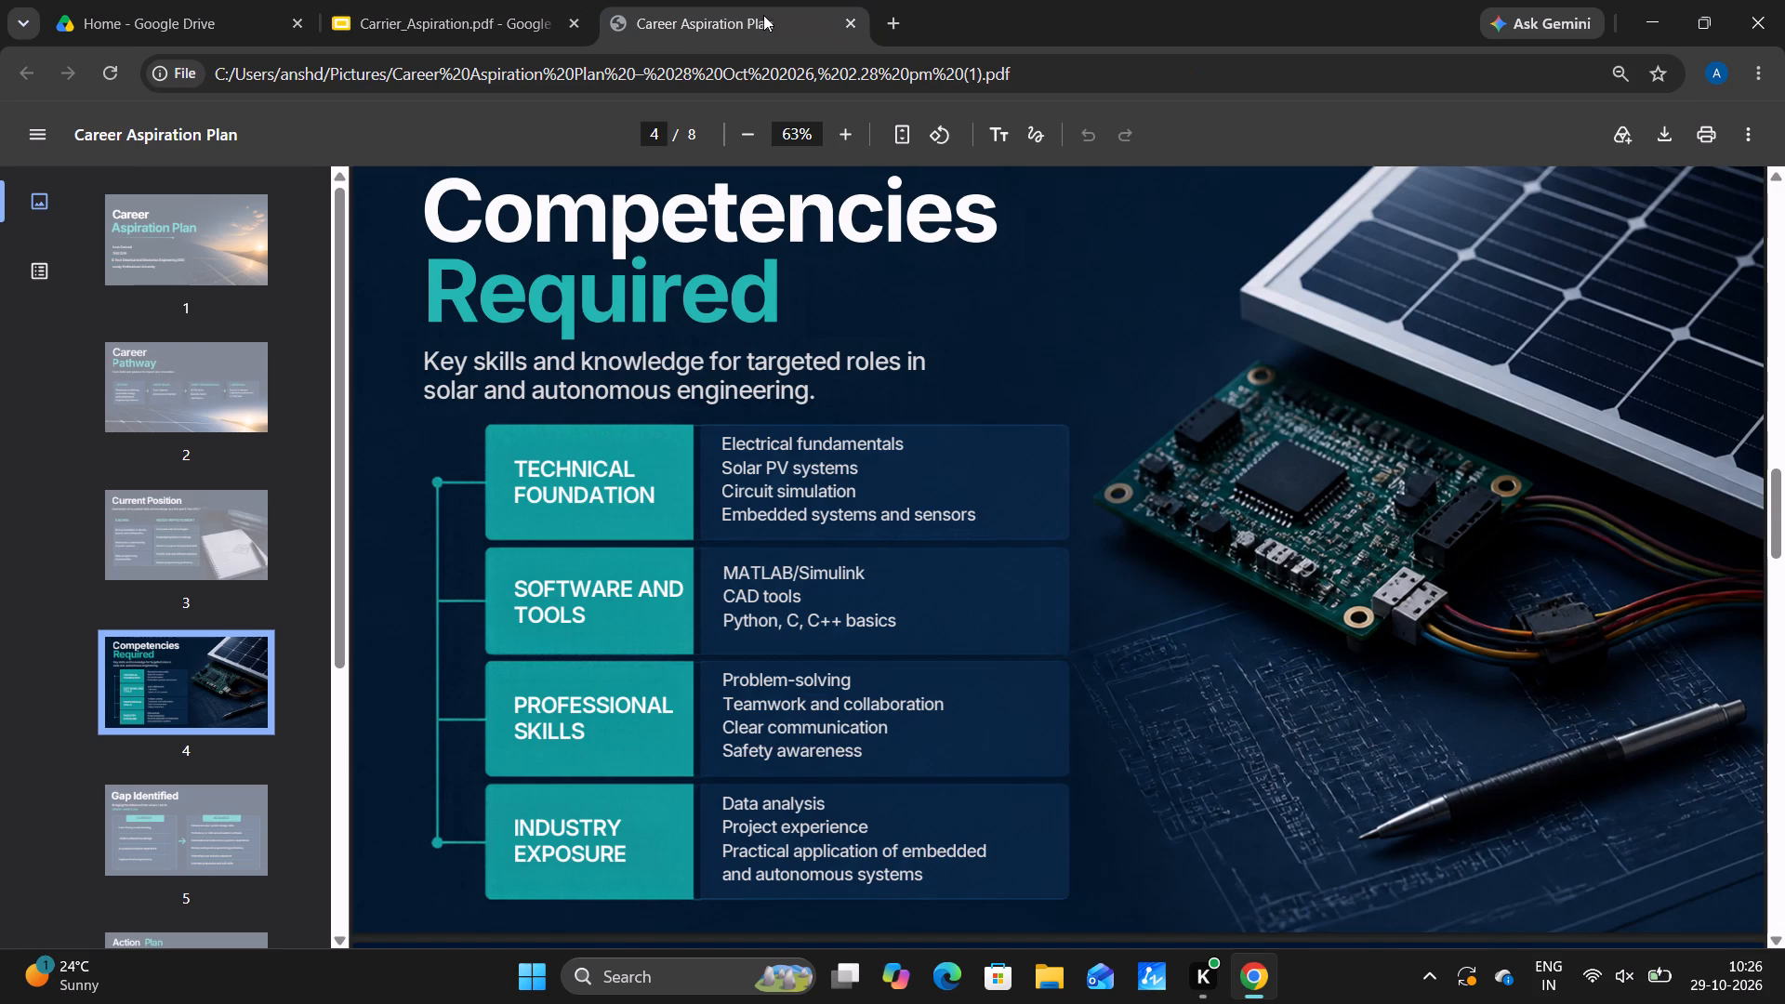
scroll(427, 0, down, 1)
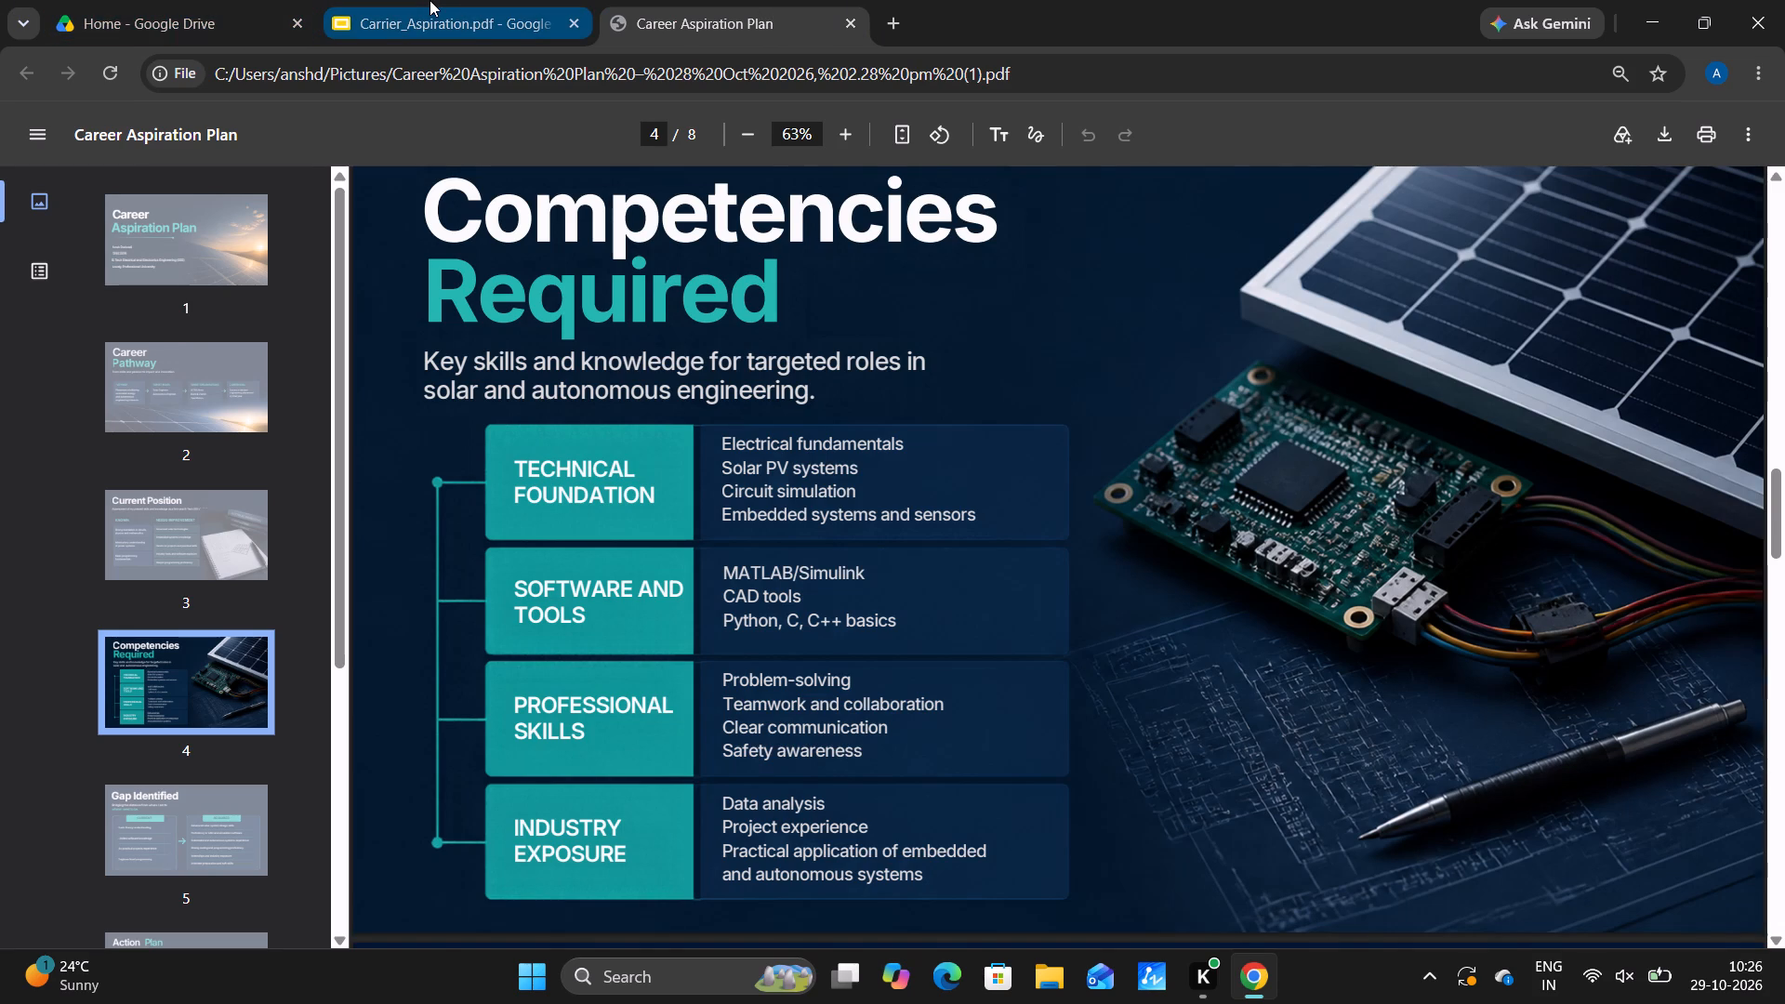
click(432, 0)
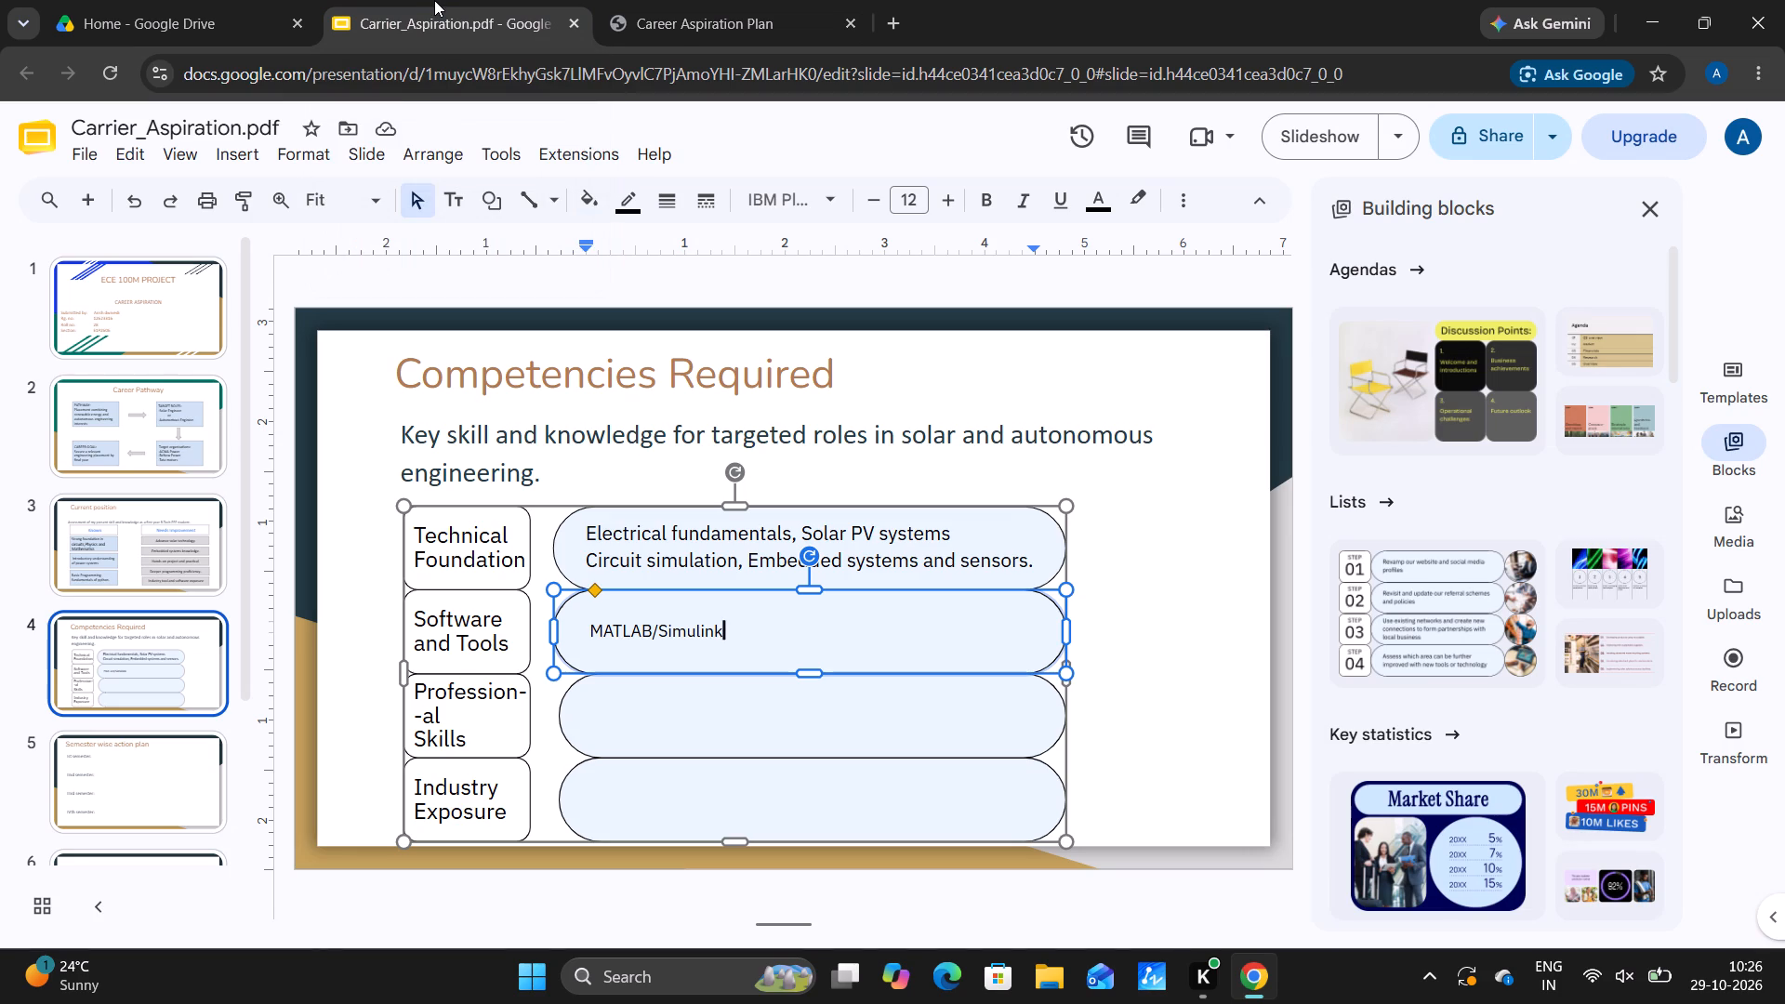
key(space)
key(a)
key(BackSpace)
text(AD TOOL)
key(s)
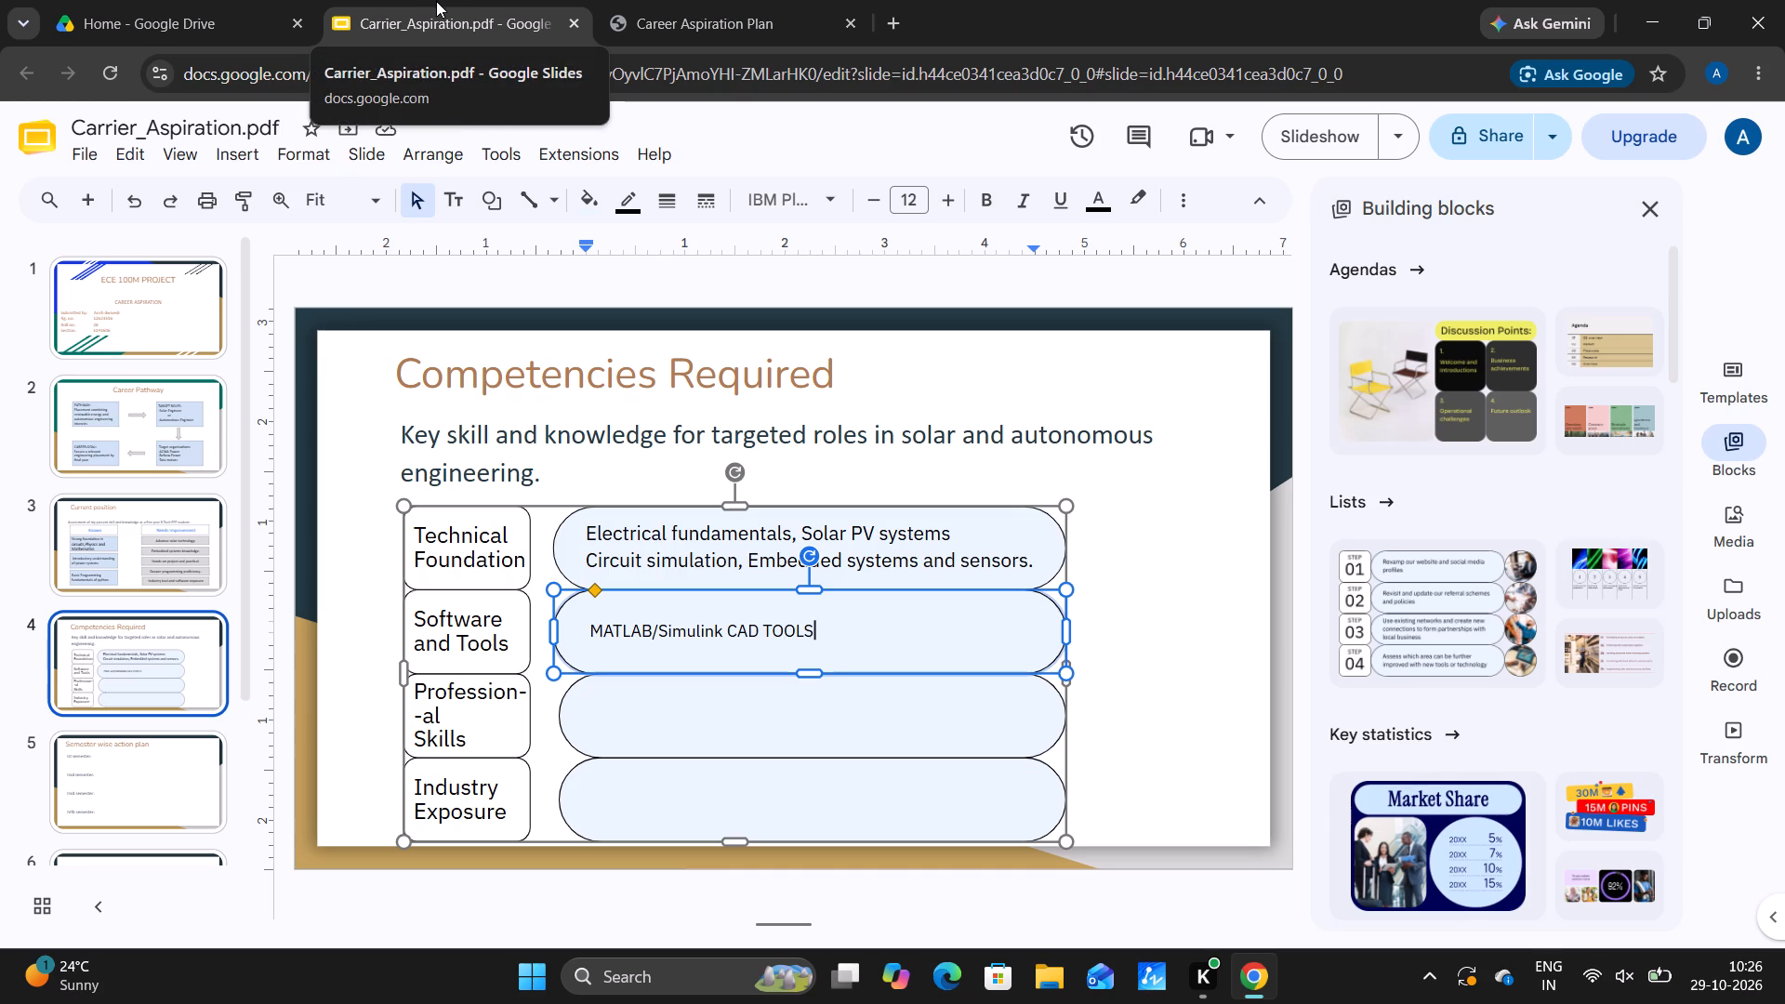
Insert a comma and an extra space between "MATLAB/Simulink" and "CAD TOOLS" in the Software and Tools skills box.
click(658, 0)
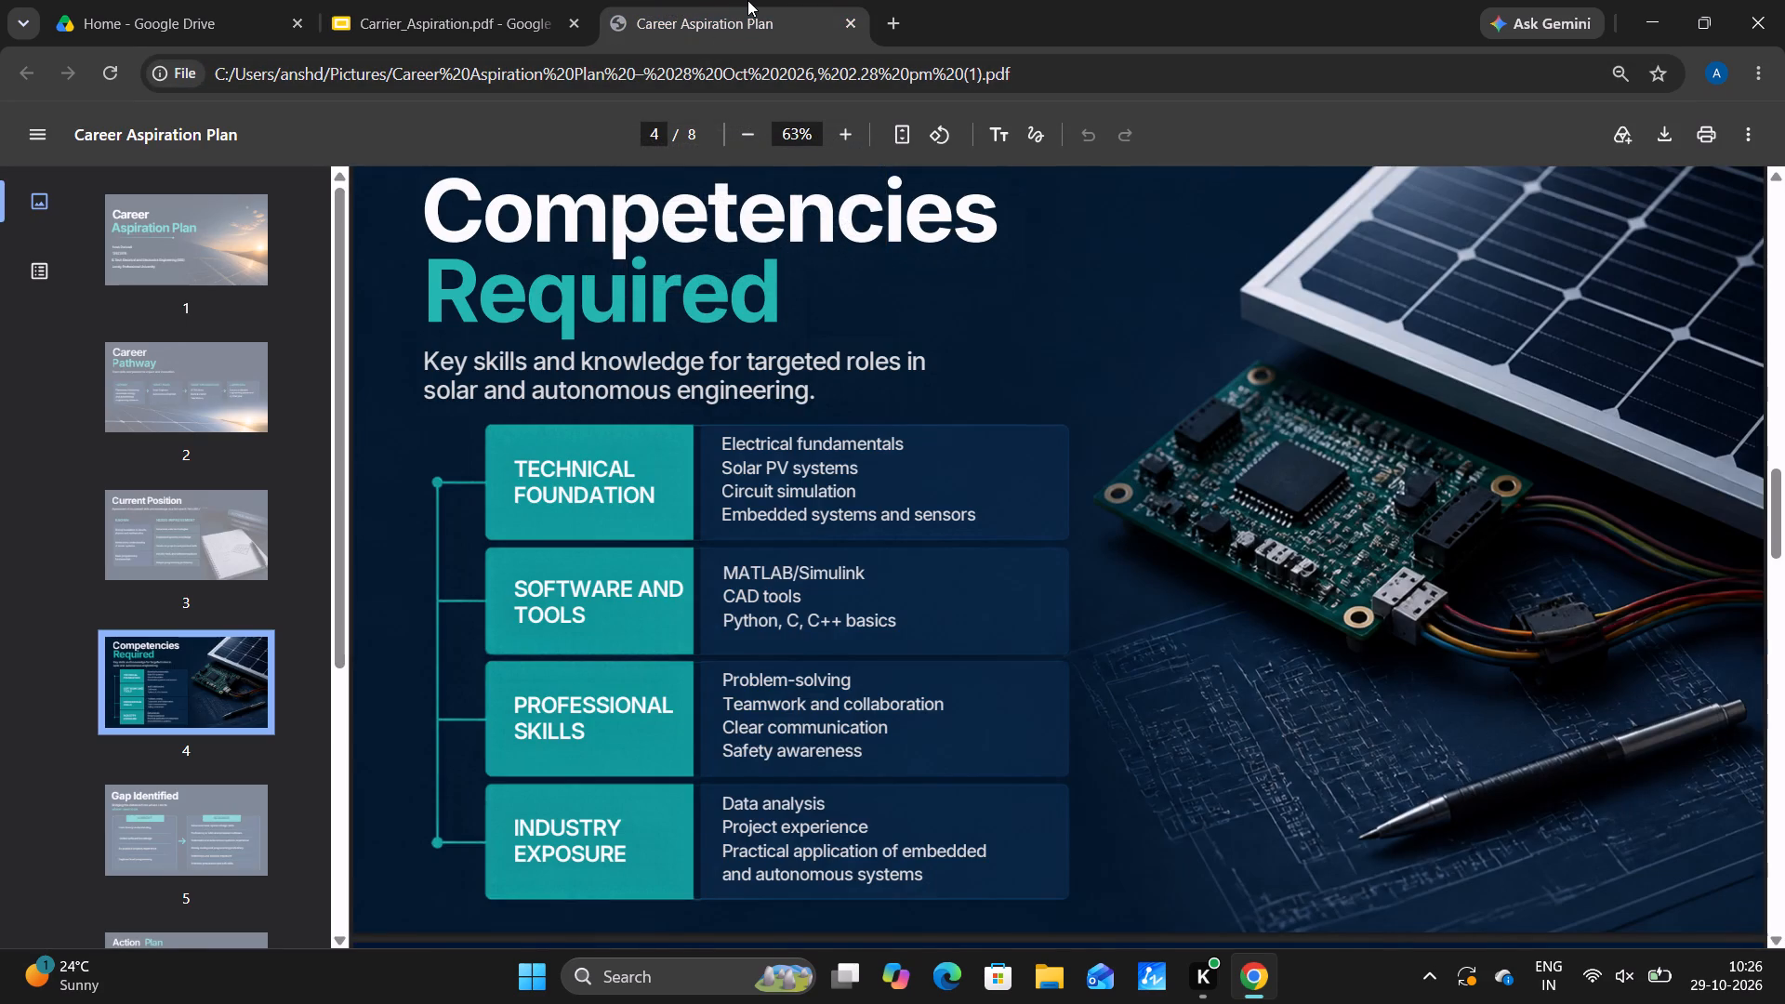
click(476, 0)
scroll(652, 747, up, 1)
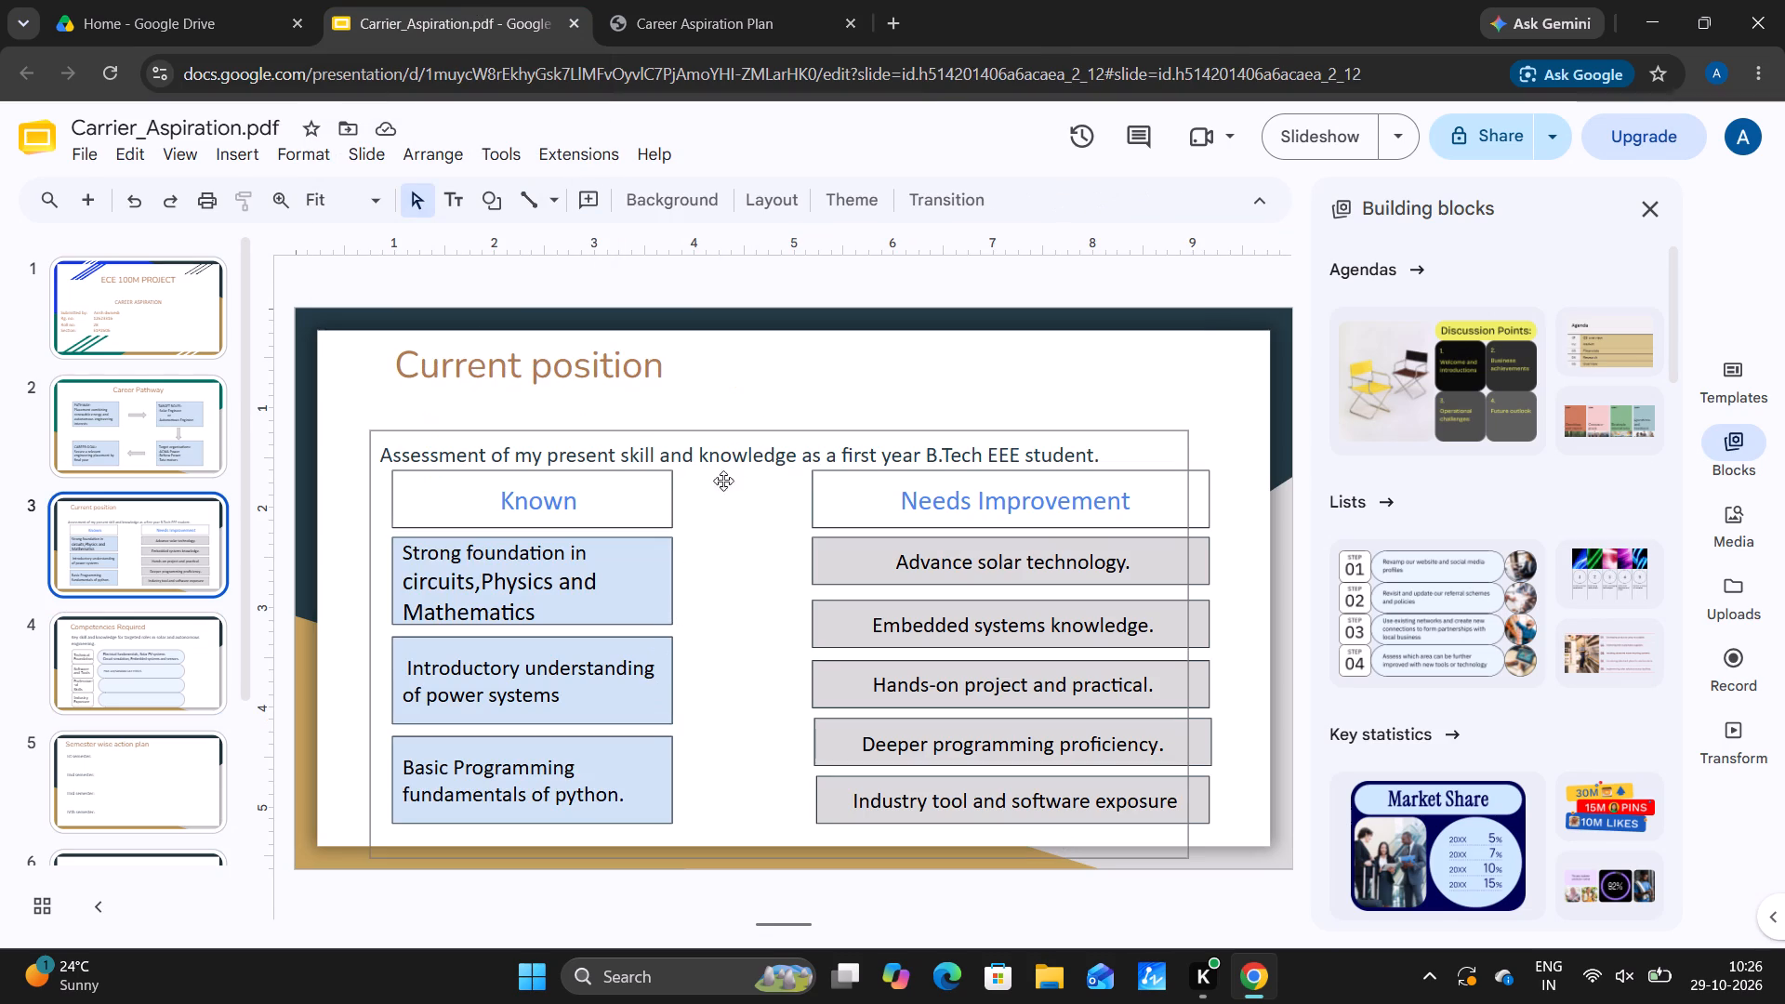
scroll(302, 375, down, 2)
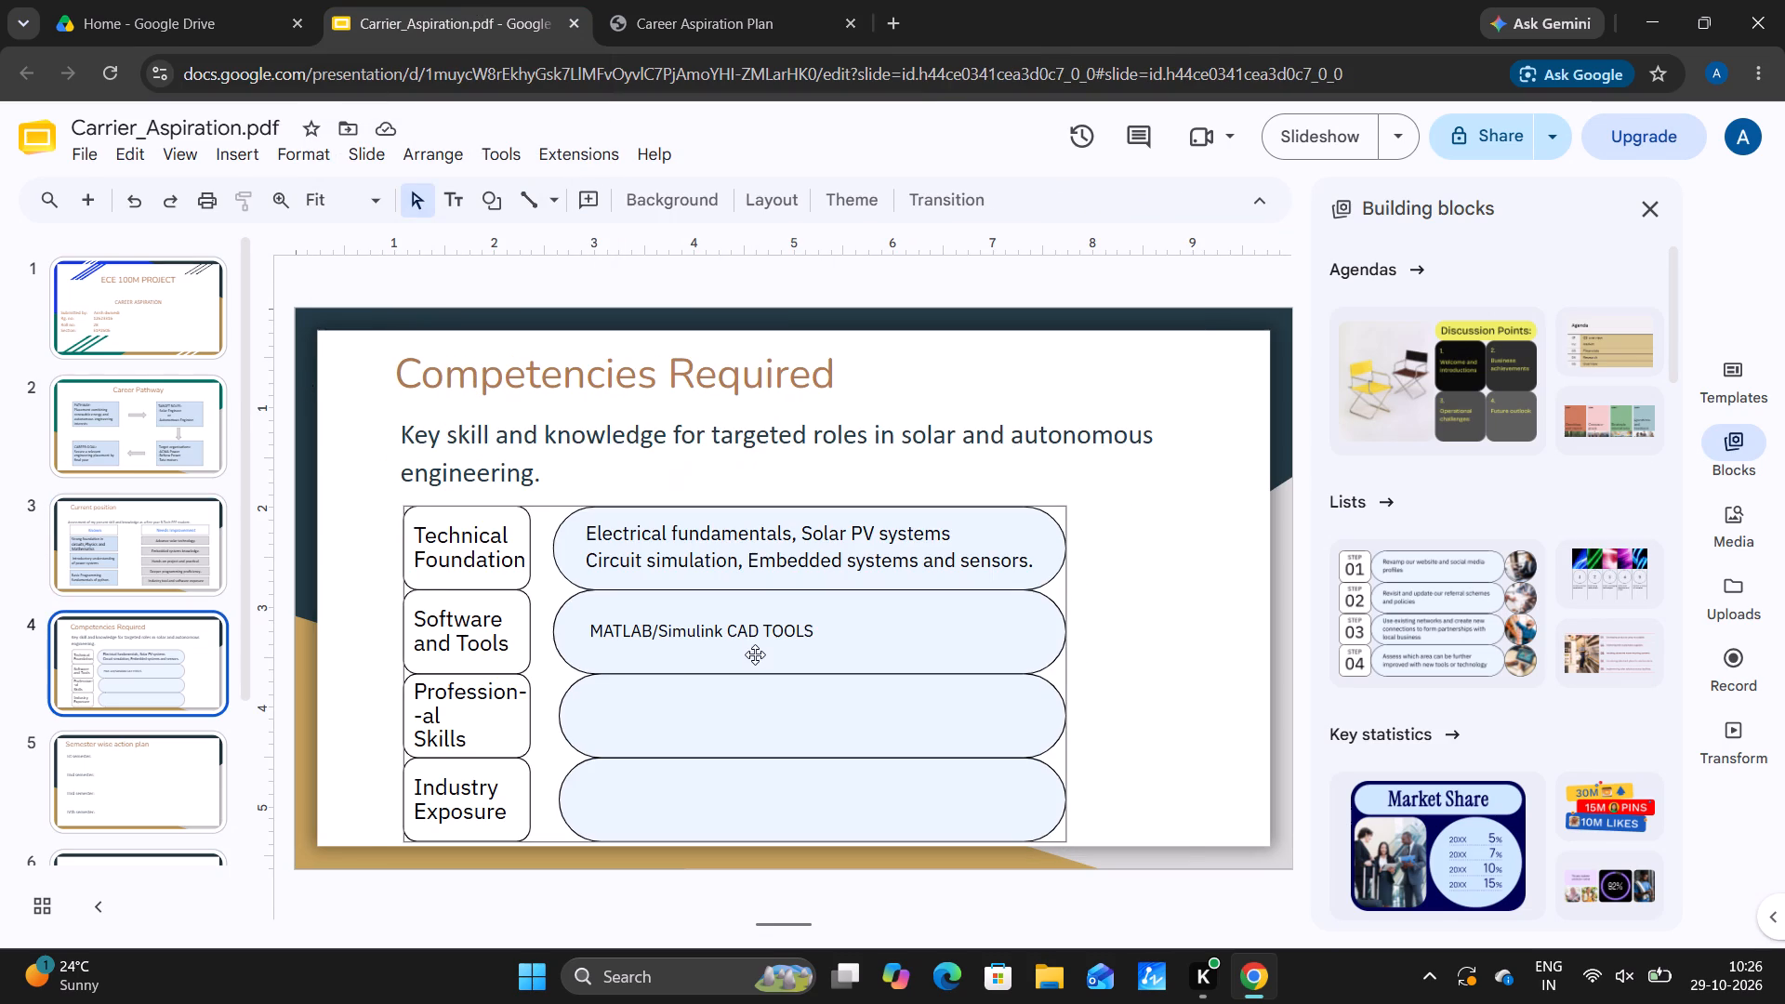
click(759, 625)
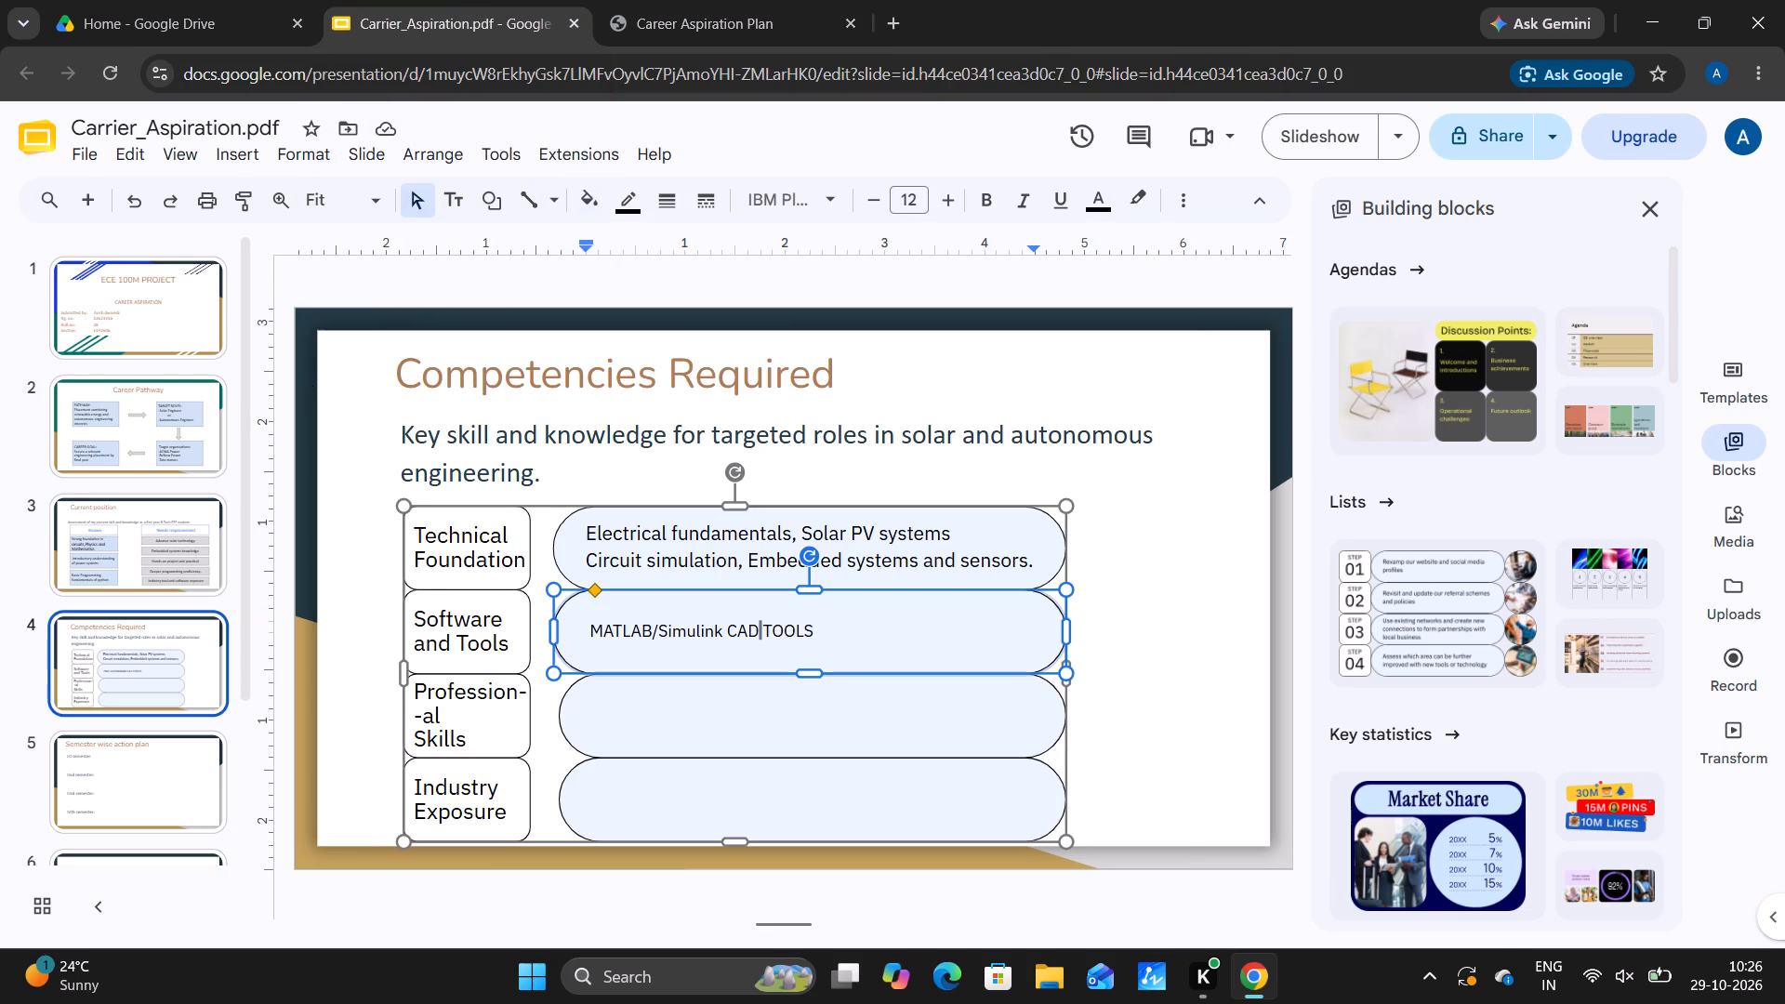
key(comma)
key(BackSpace)
key(Left)
key(Left)
key(Left)
key(Left)
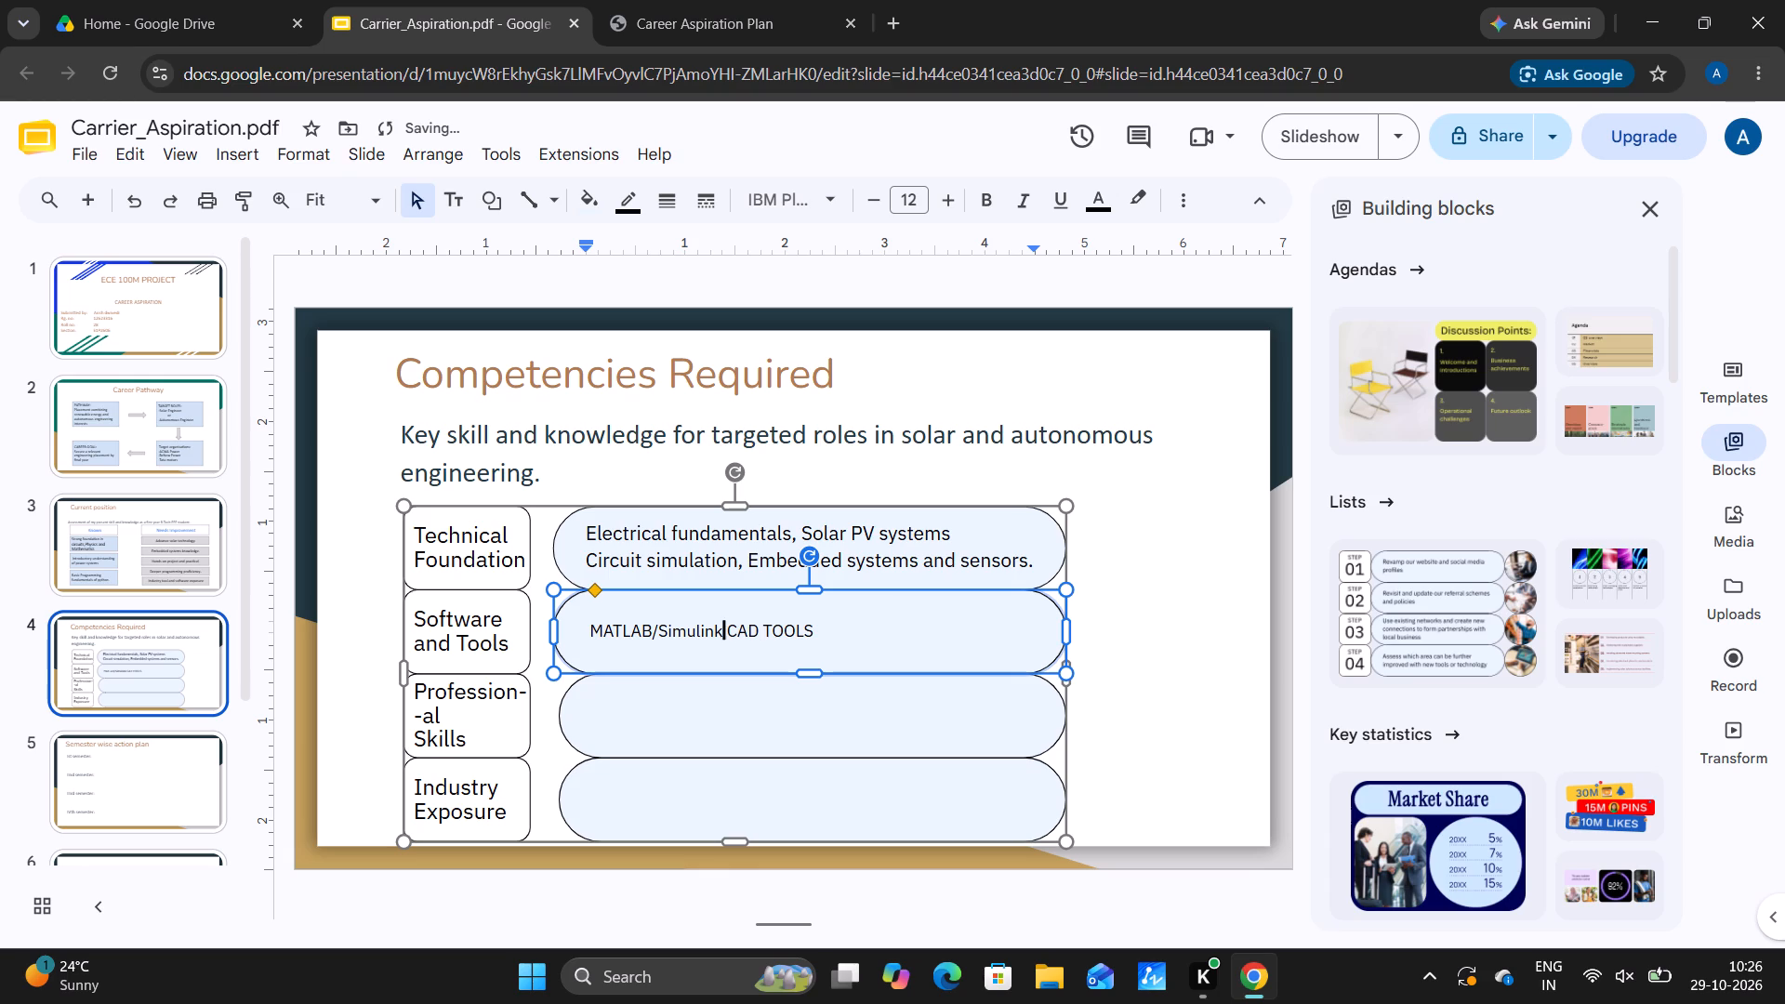
key(comma)
key(space)
Change "TOOLS" to "Tools" after "CAD" in the Software and Tools skills box.
scroll(748, 627, up, 4)
scroll(746, 627, down, 1)
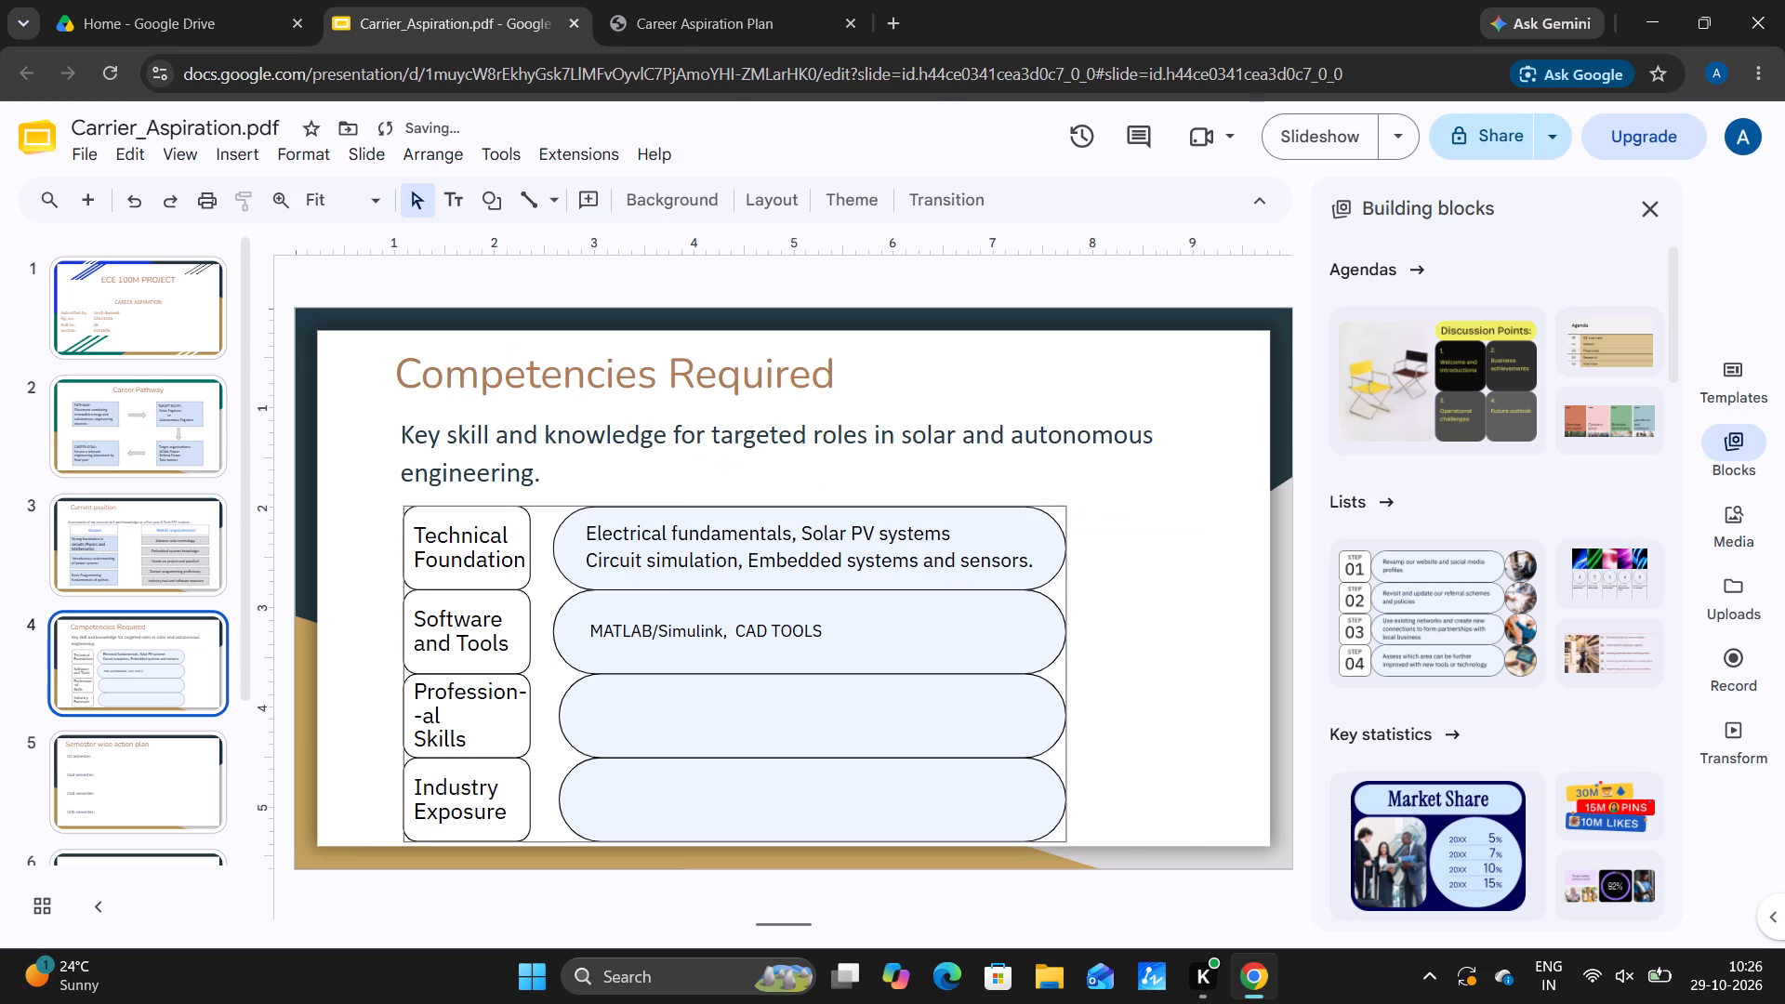
click(827, 628)
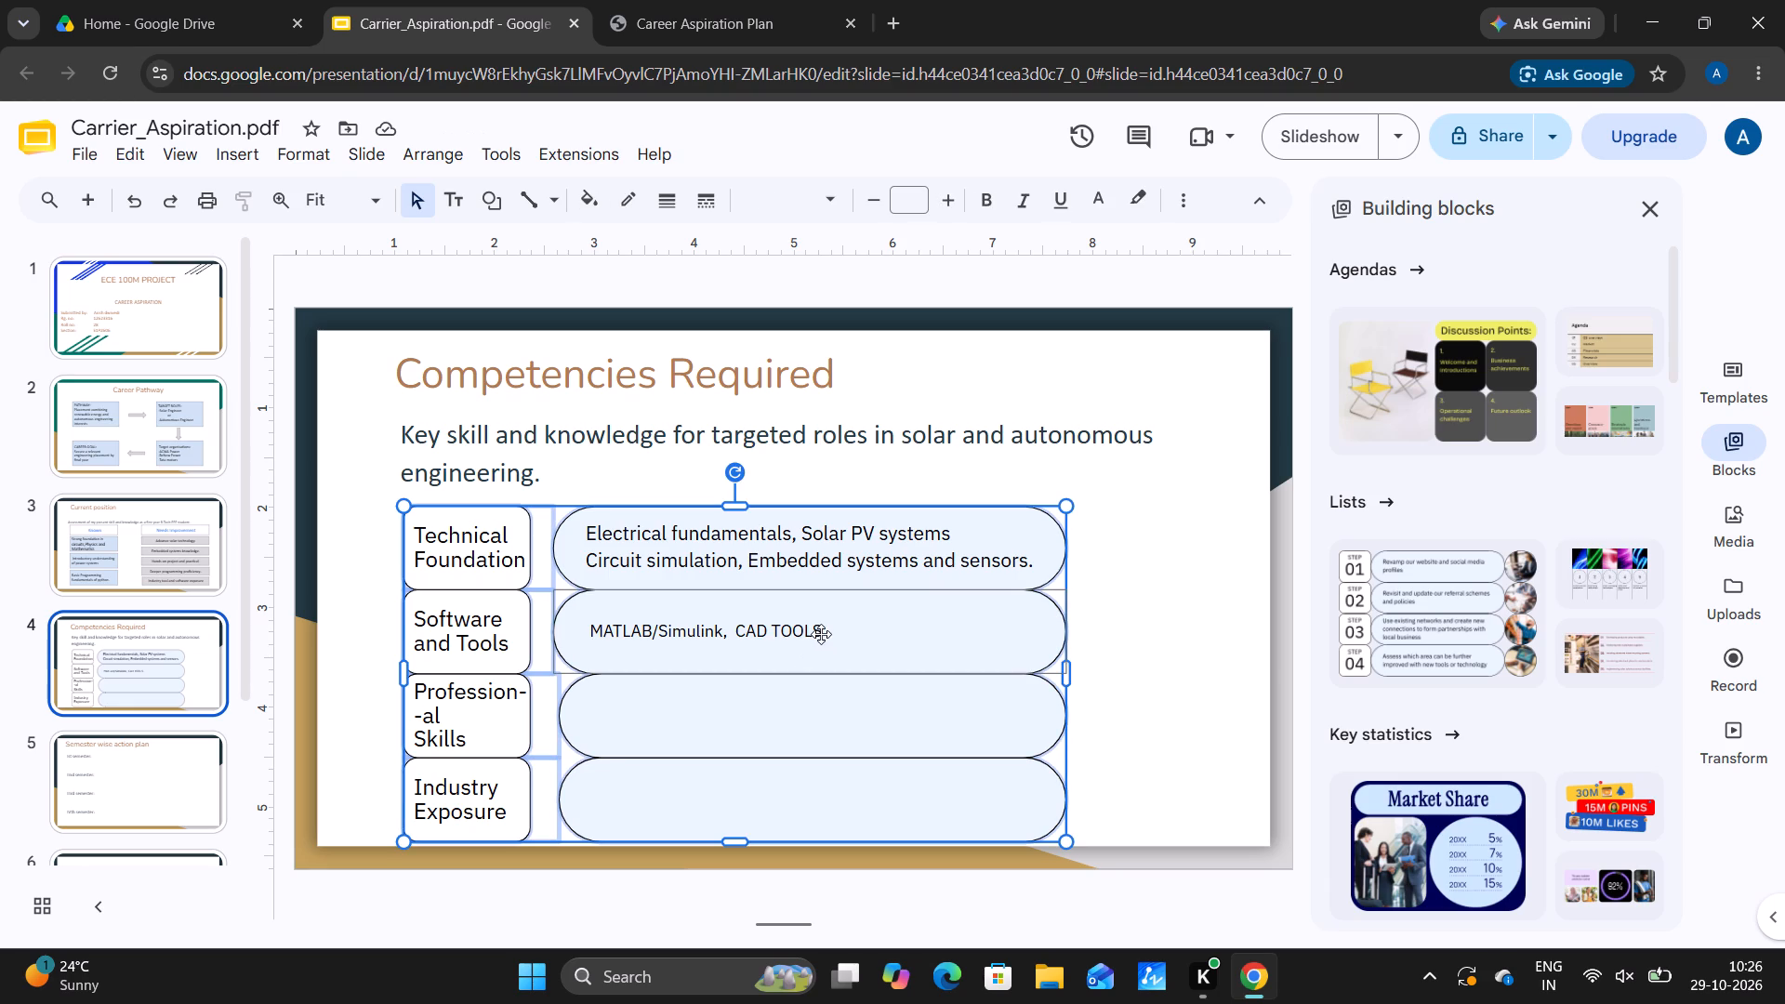
key(space)
key(space)
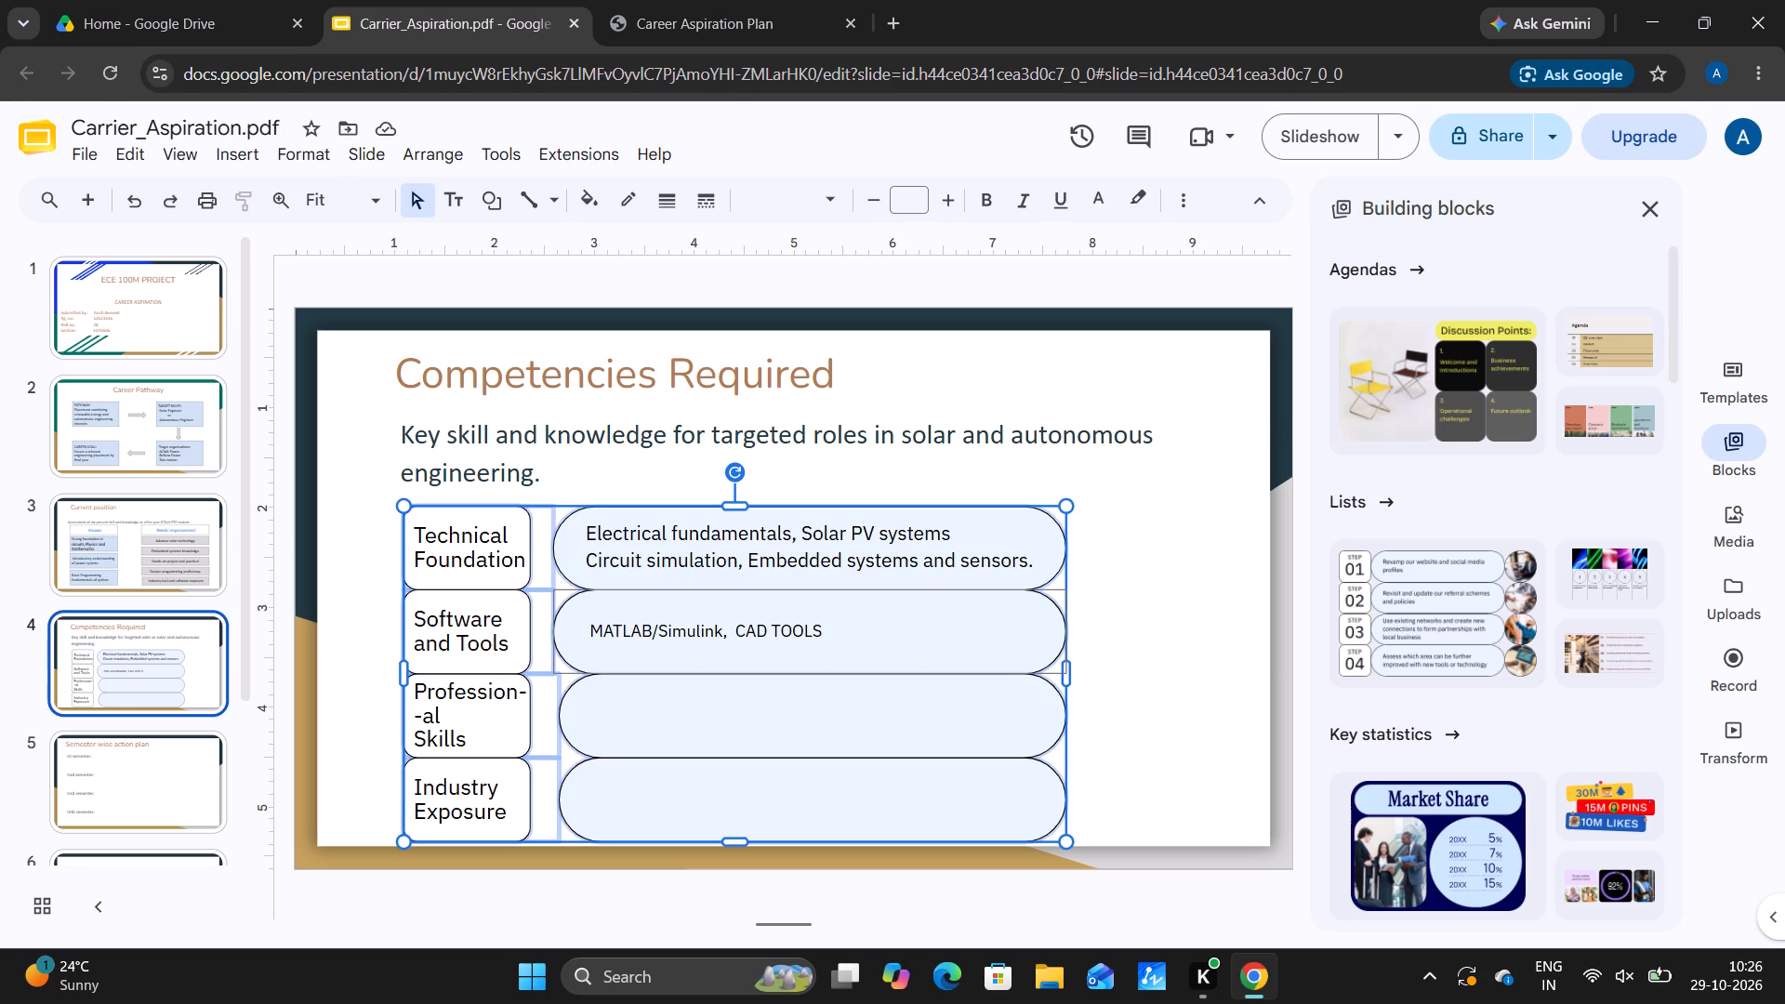
click(821, 634)
key(space)
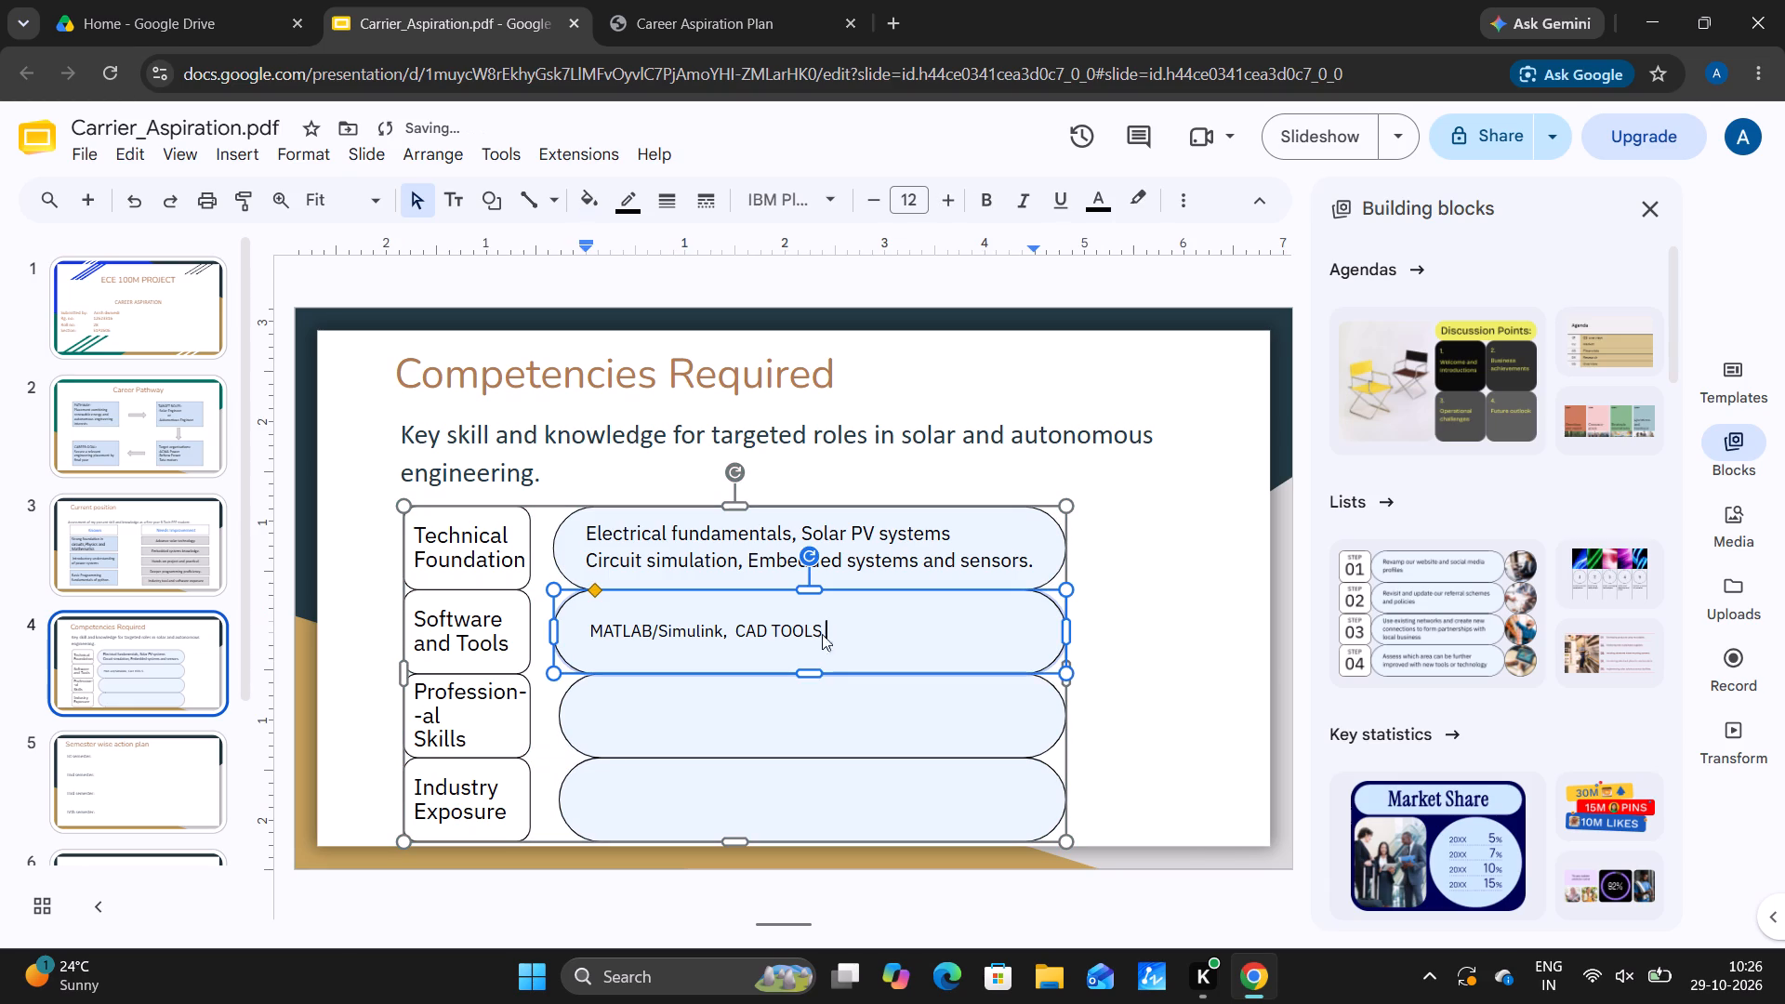
key(BackSpace)
key(BackSpace)
key(BackSpace)
key(BackSpace)
key(BackSpace)
text(ools)
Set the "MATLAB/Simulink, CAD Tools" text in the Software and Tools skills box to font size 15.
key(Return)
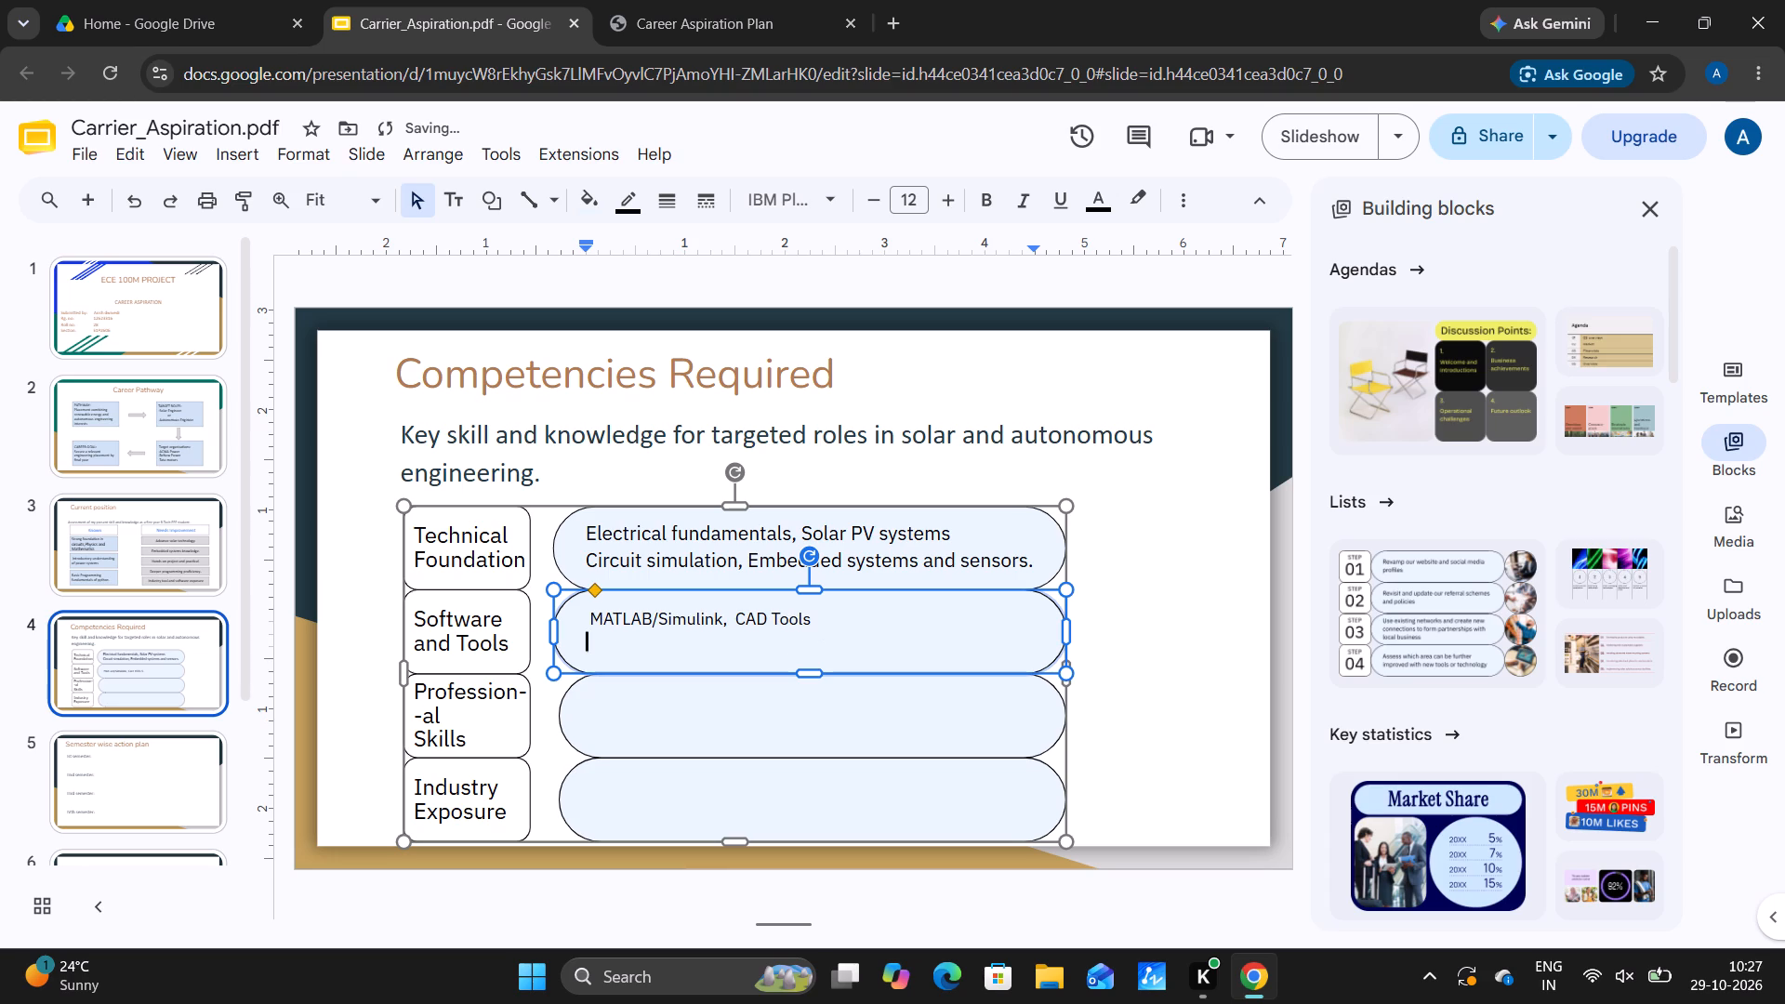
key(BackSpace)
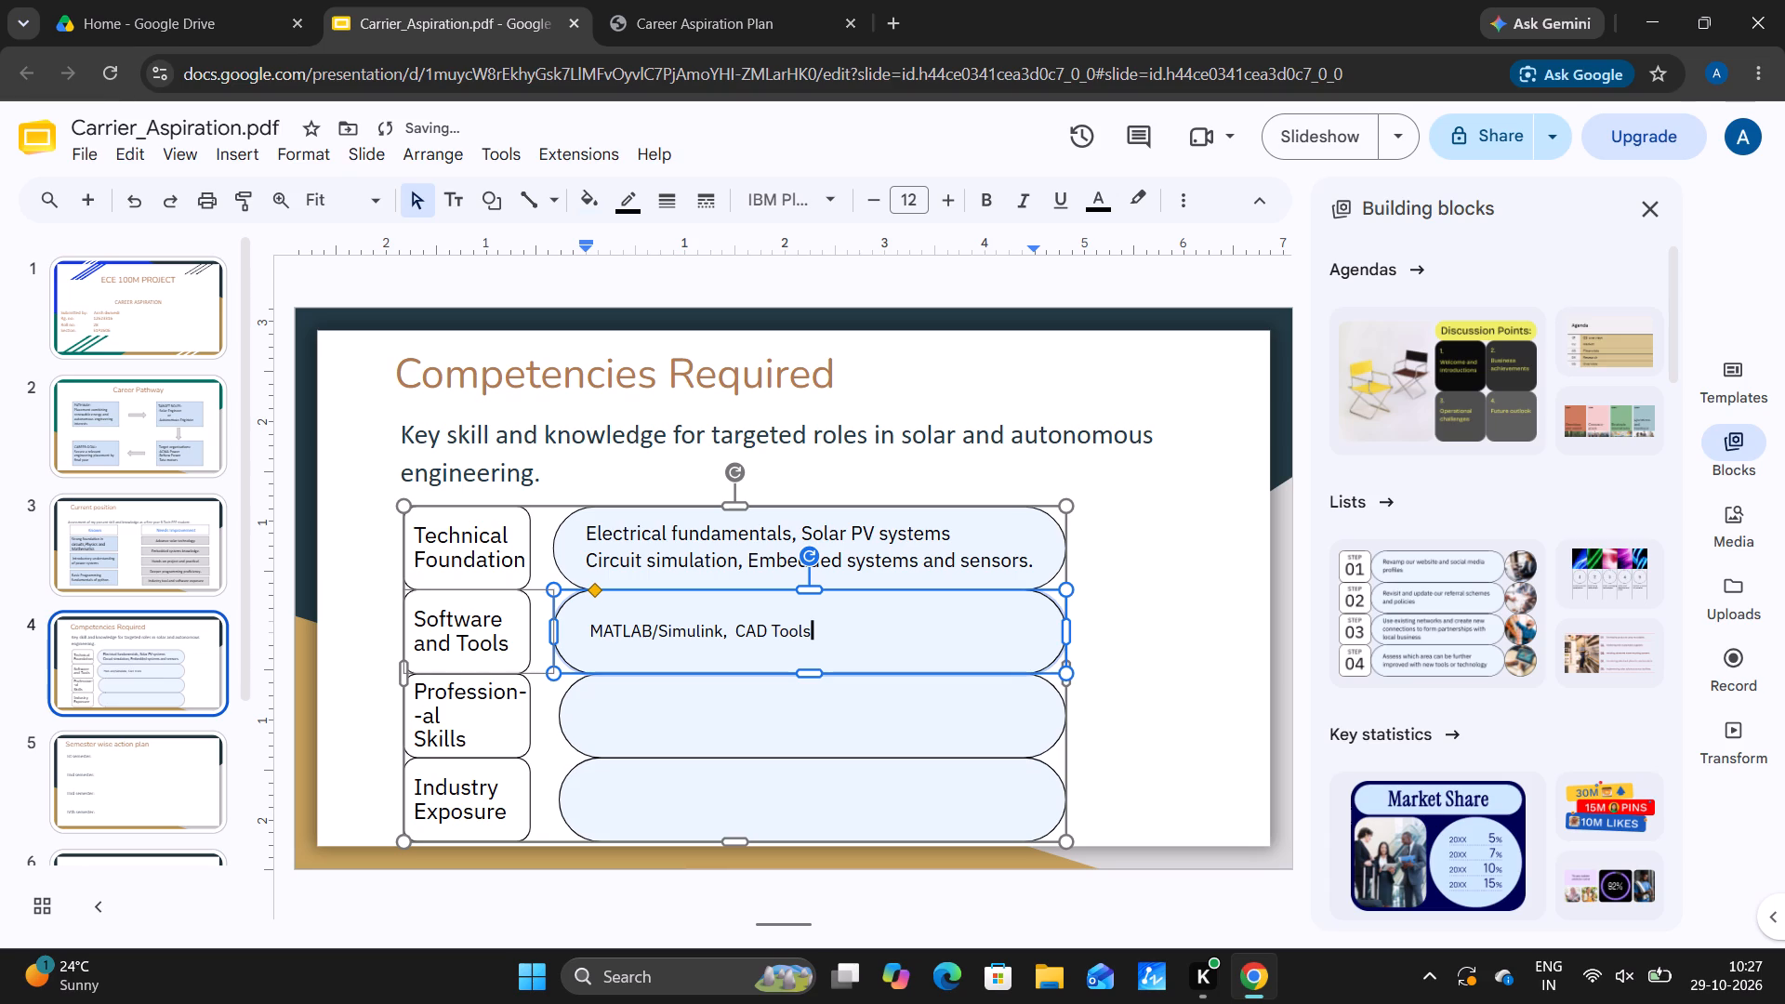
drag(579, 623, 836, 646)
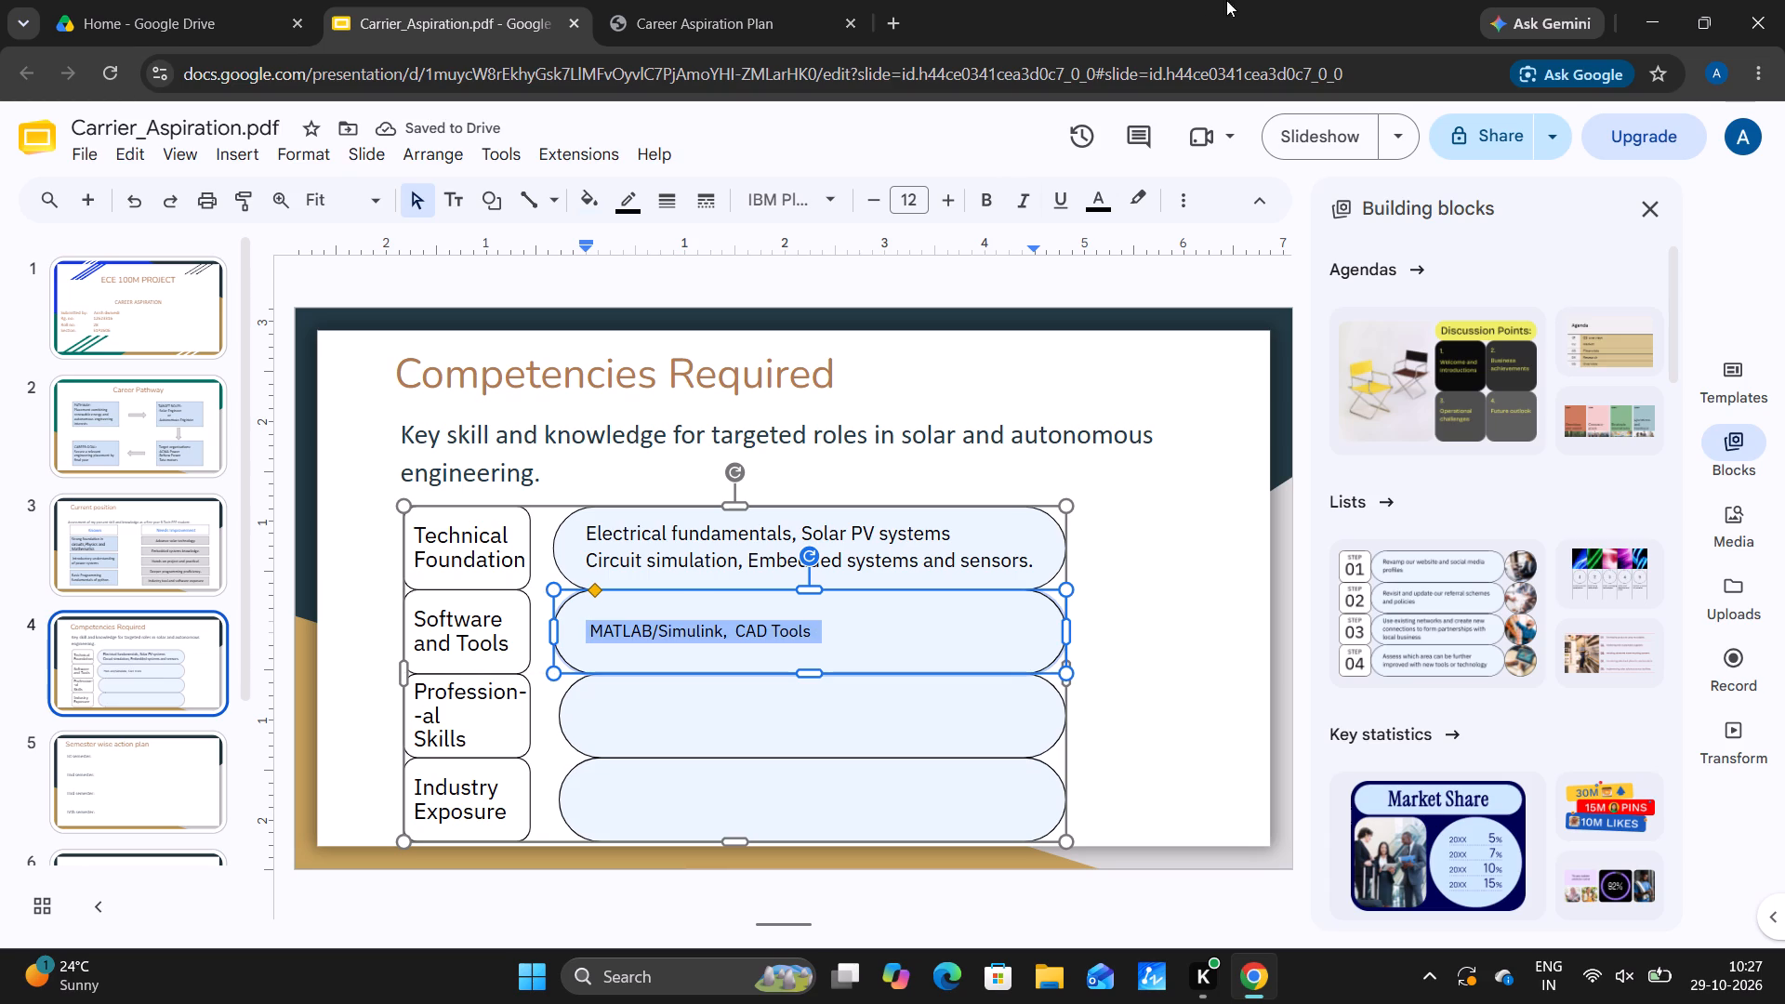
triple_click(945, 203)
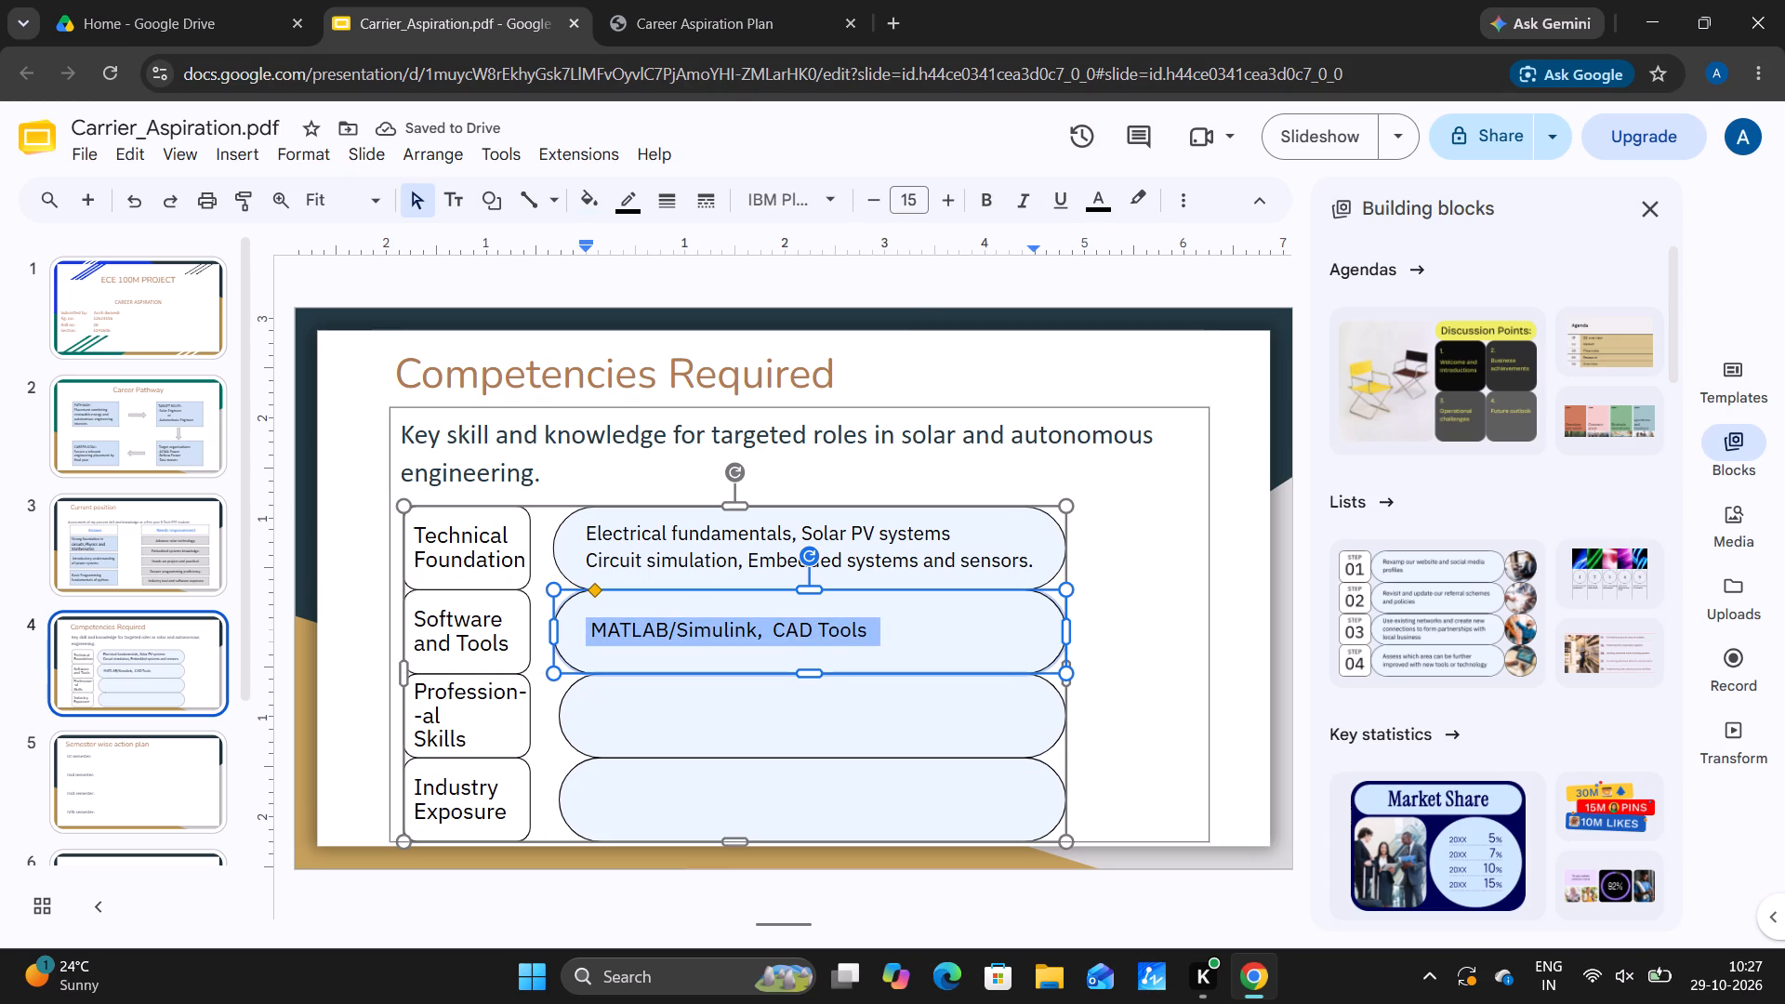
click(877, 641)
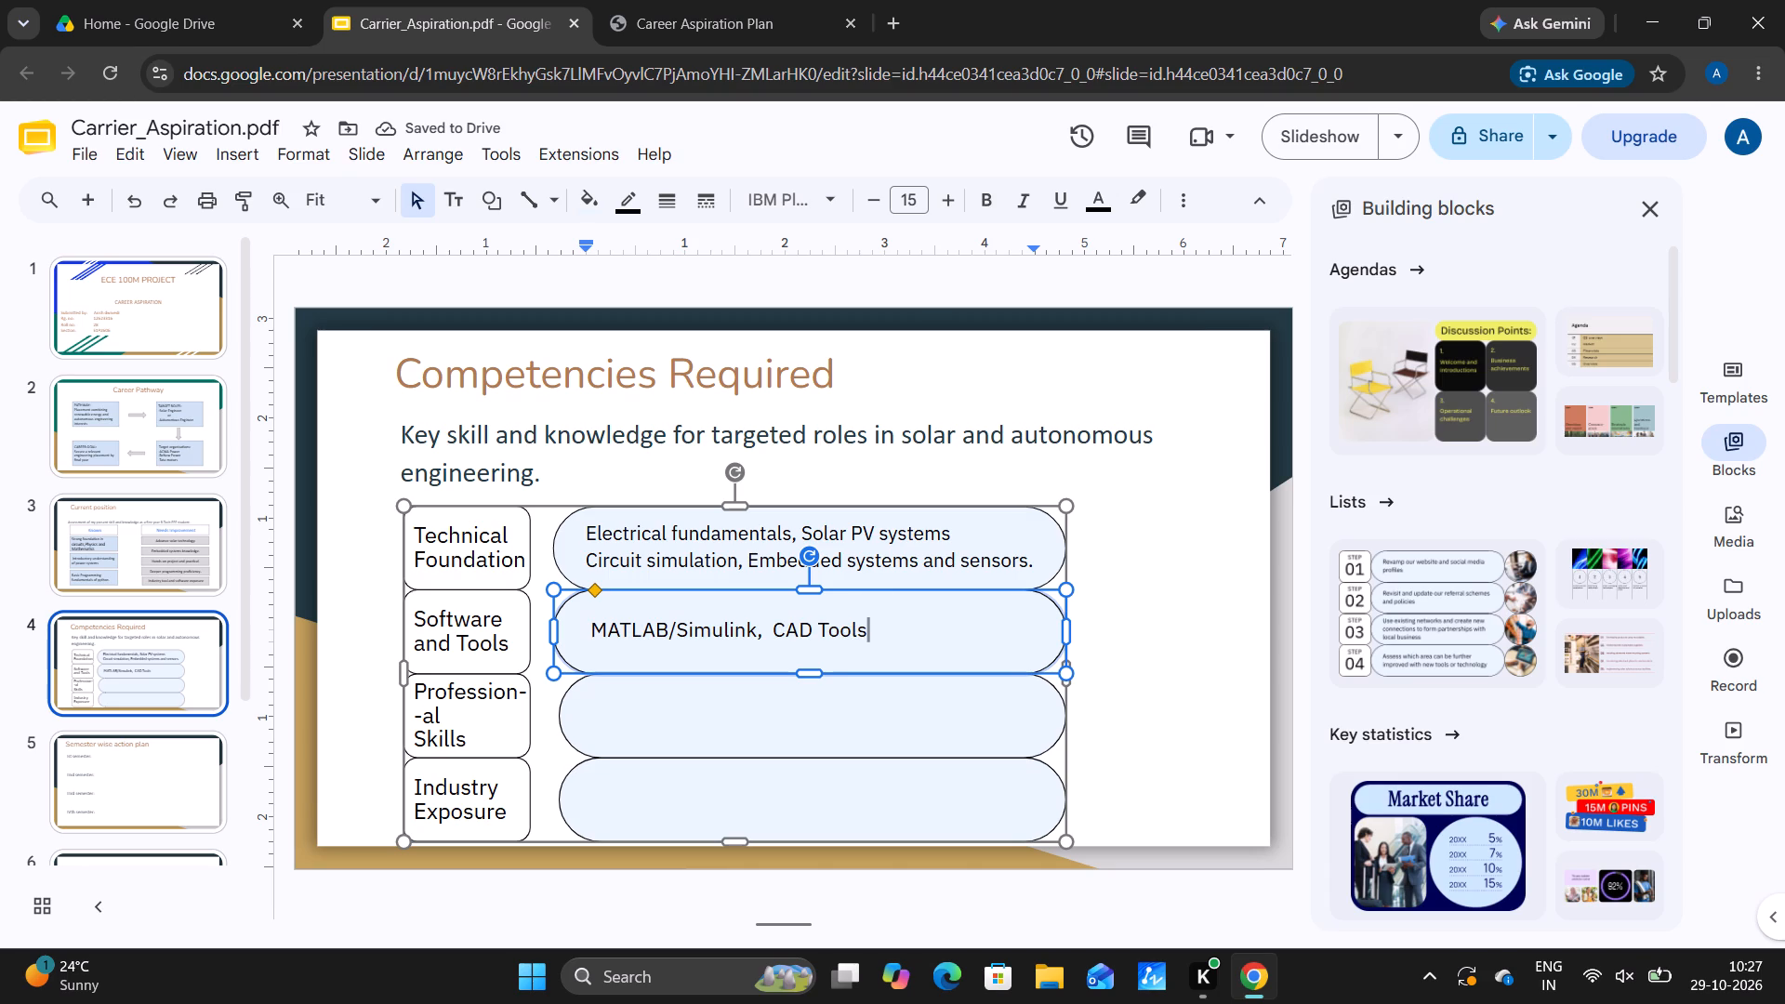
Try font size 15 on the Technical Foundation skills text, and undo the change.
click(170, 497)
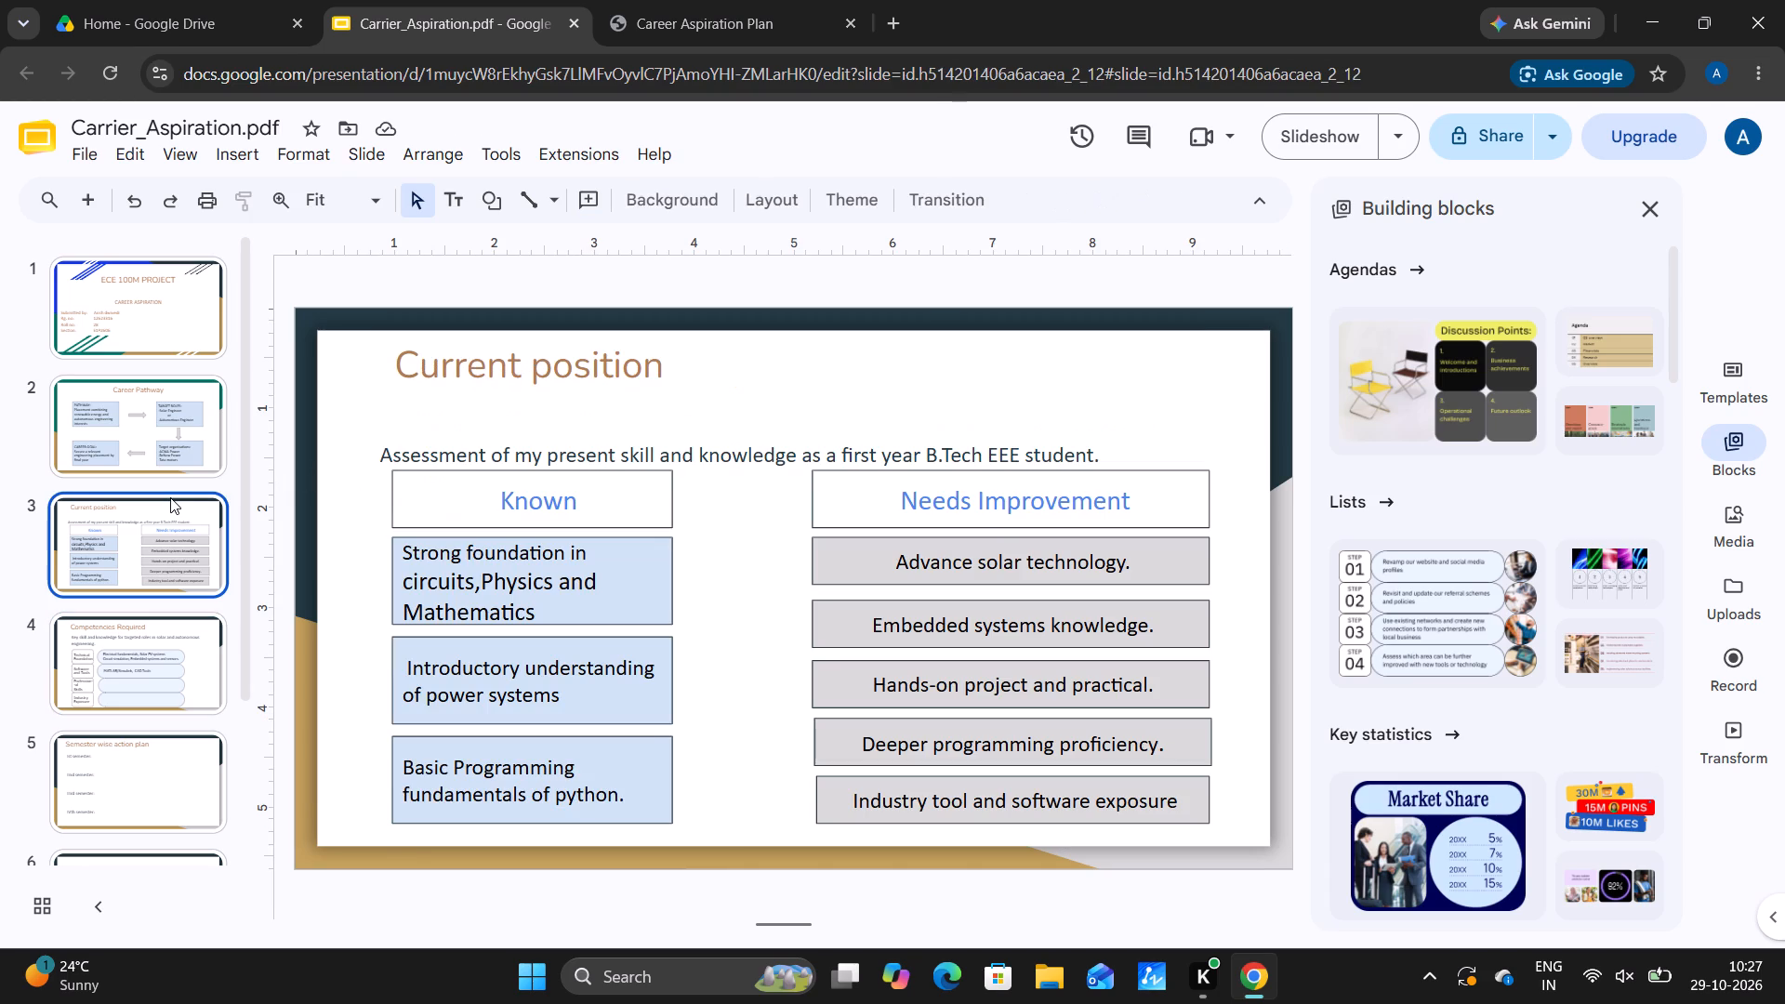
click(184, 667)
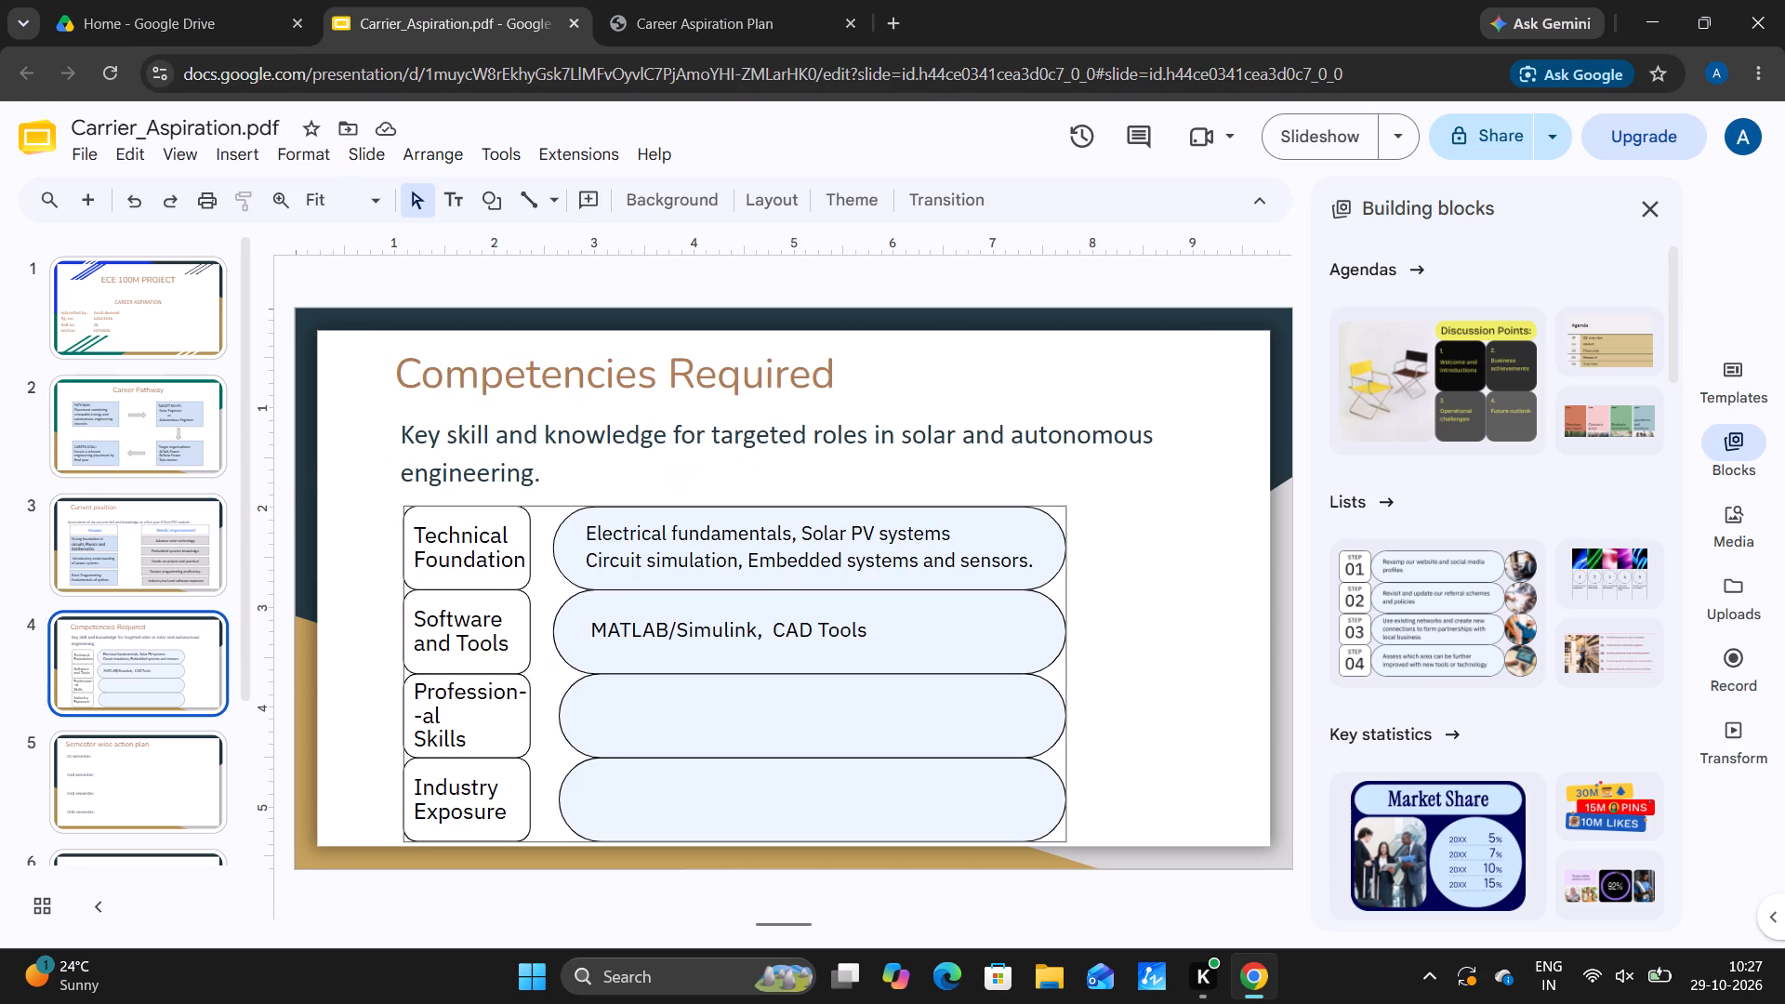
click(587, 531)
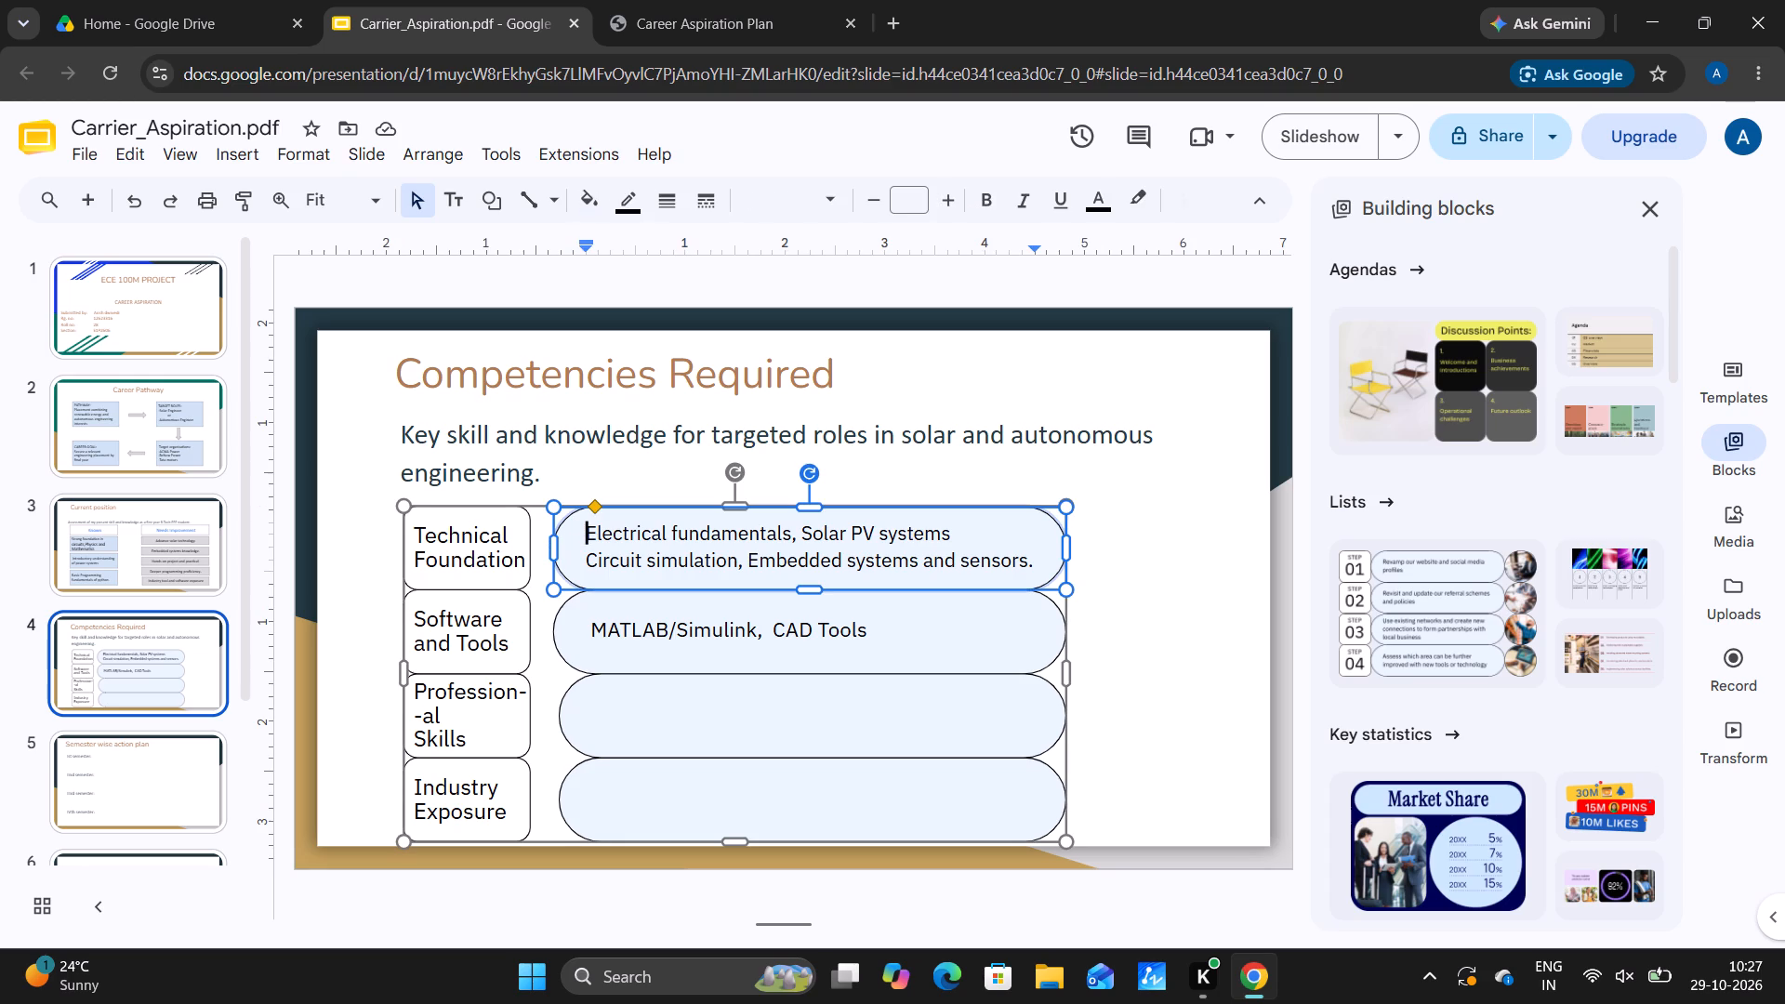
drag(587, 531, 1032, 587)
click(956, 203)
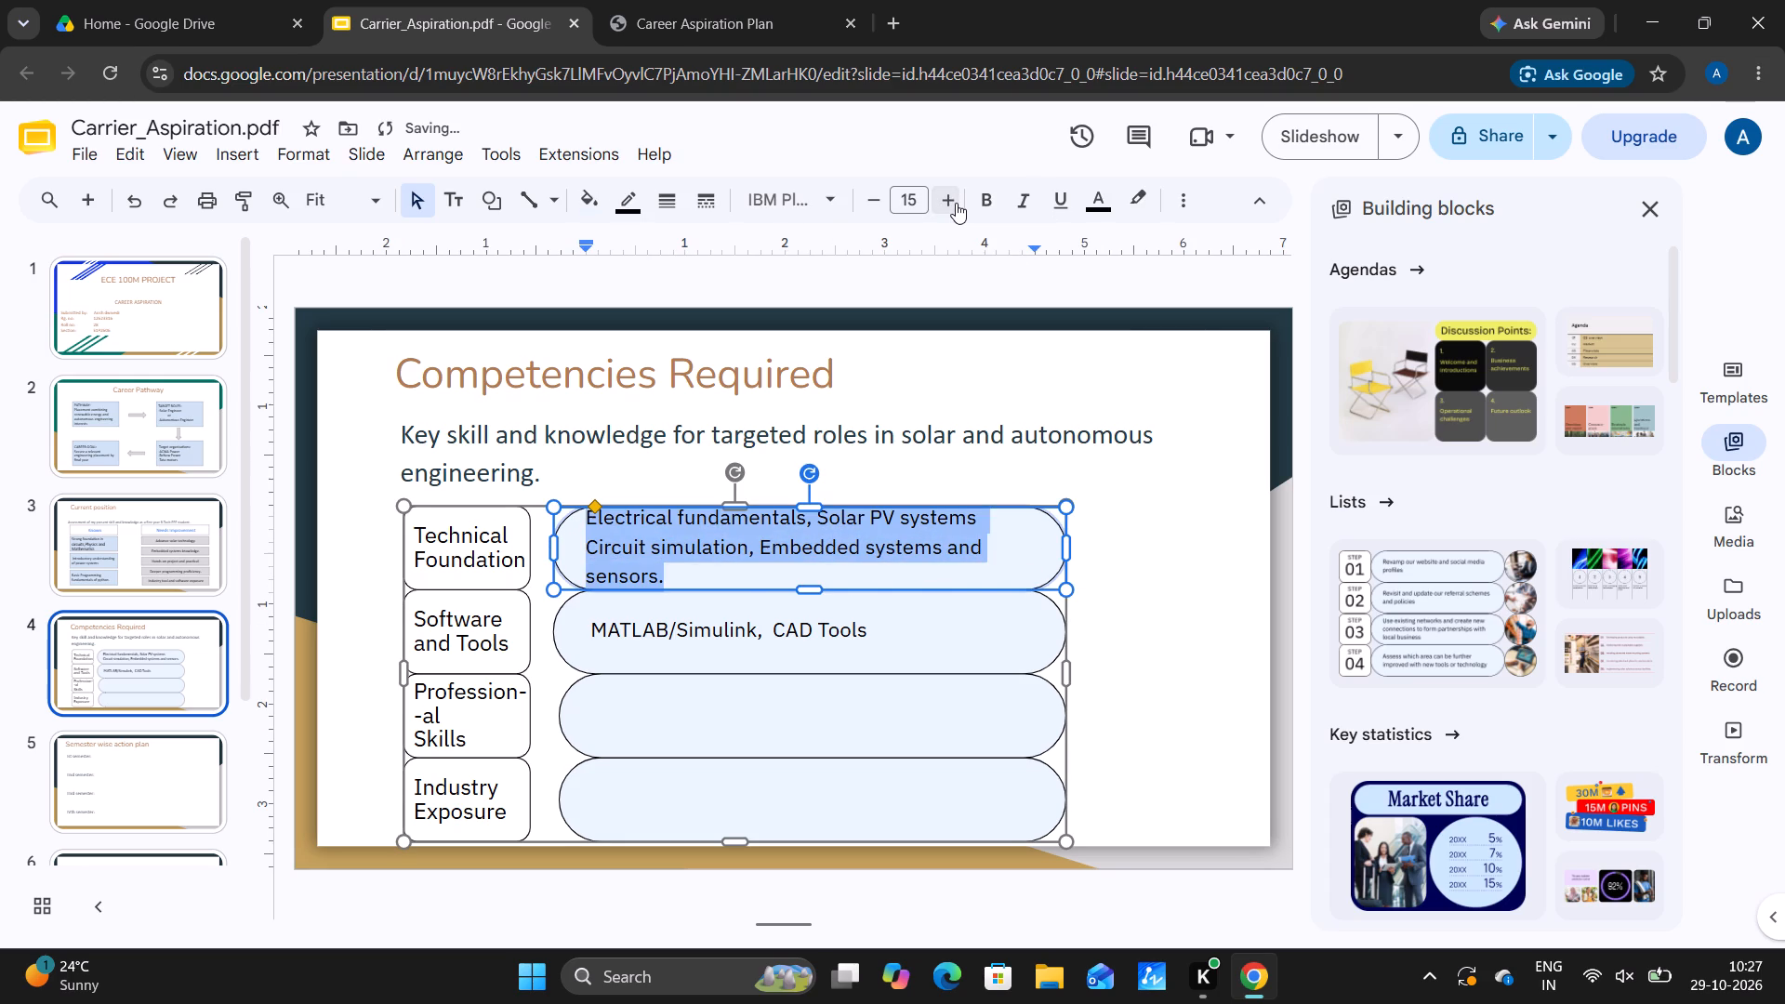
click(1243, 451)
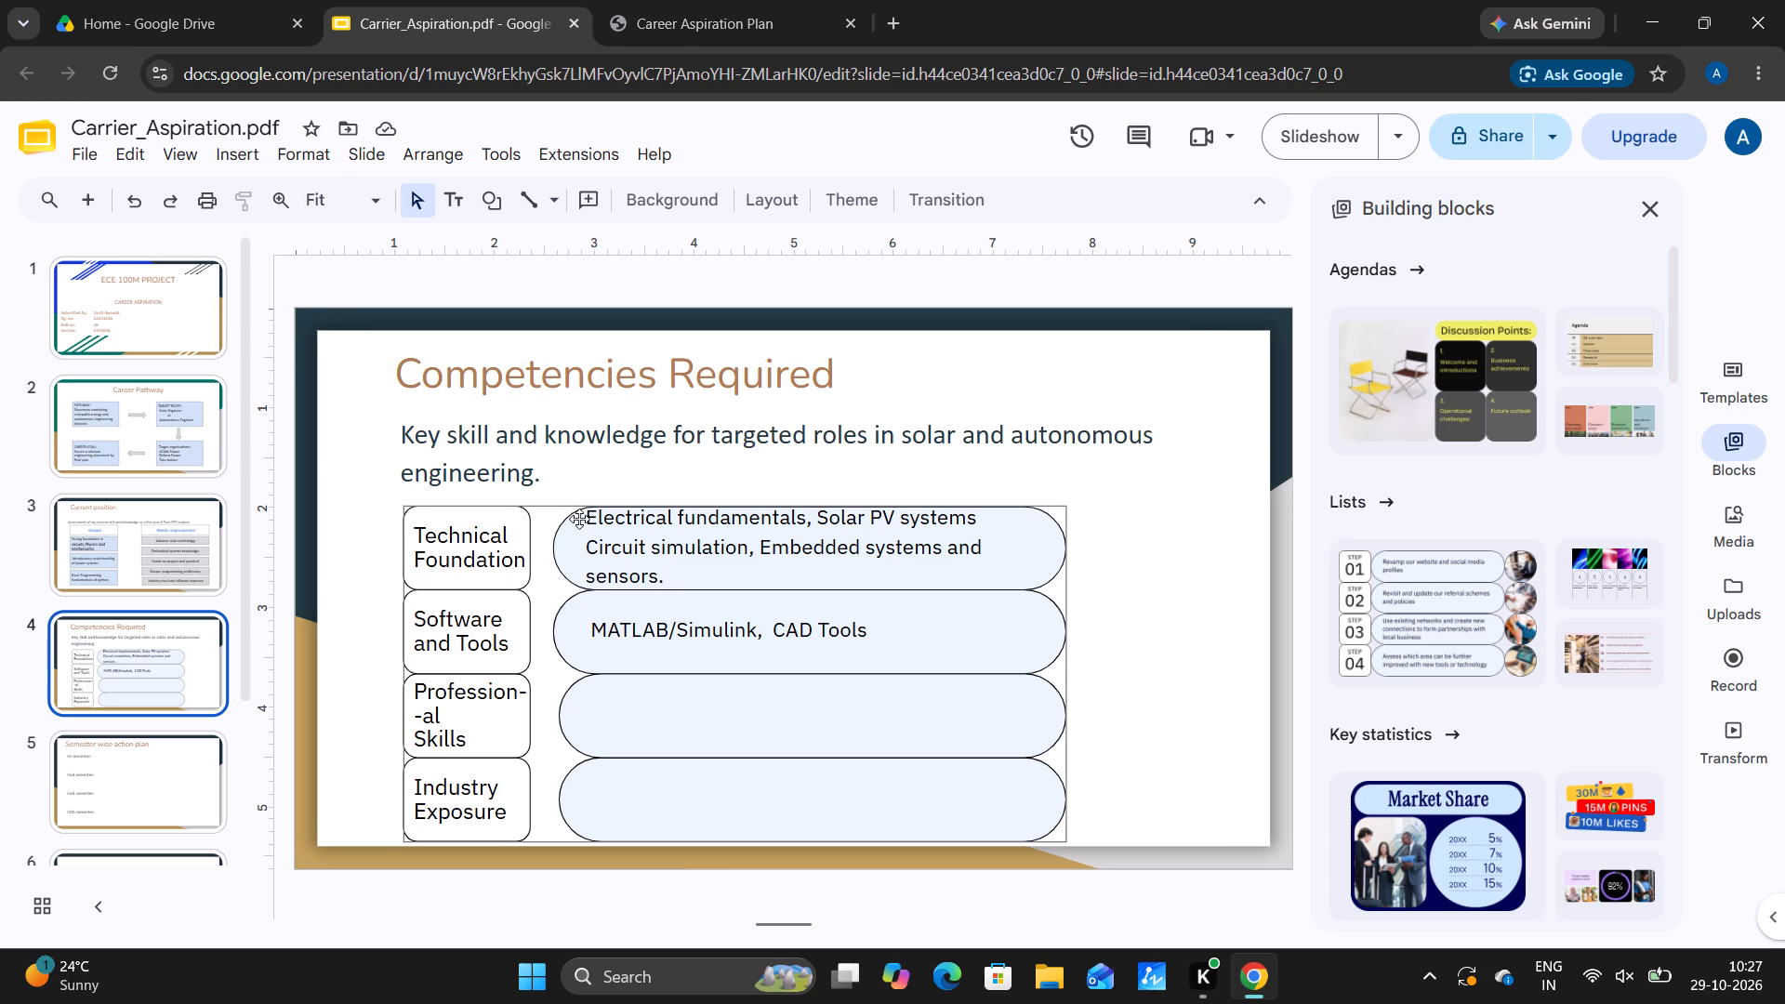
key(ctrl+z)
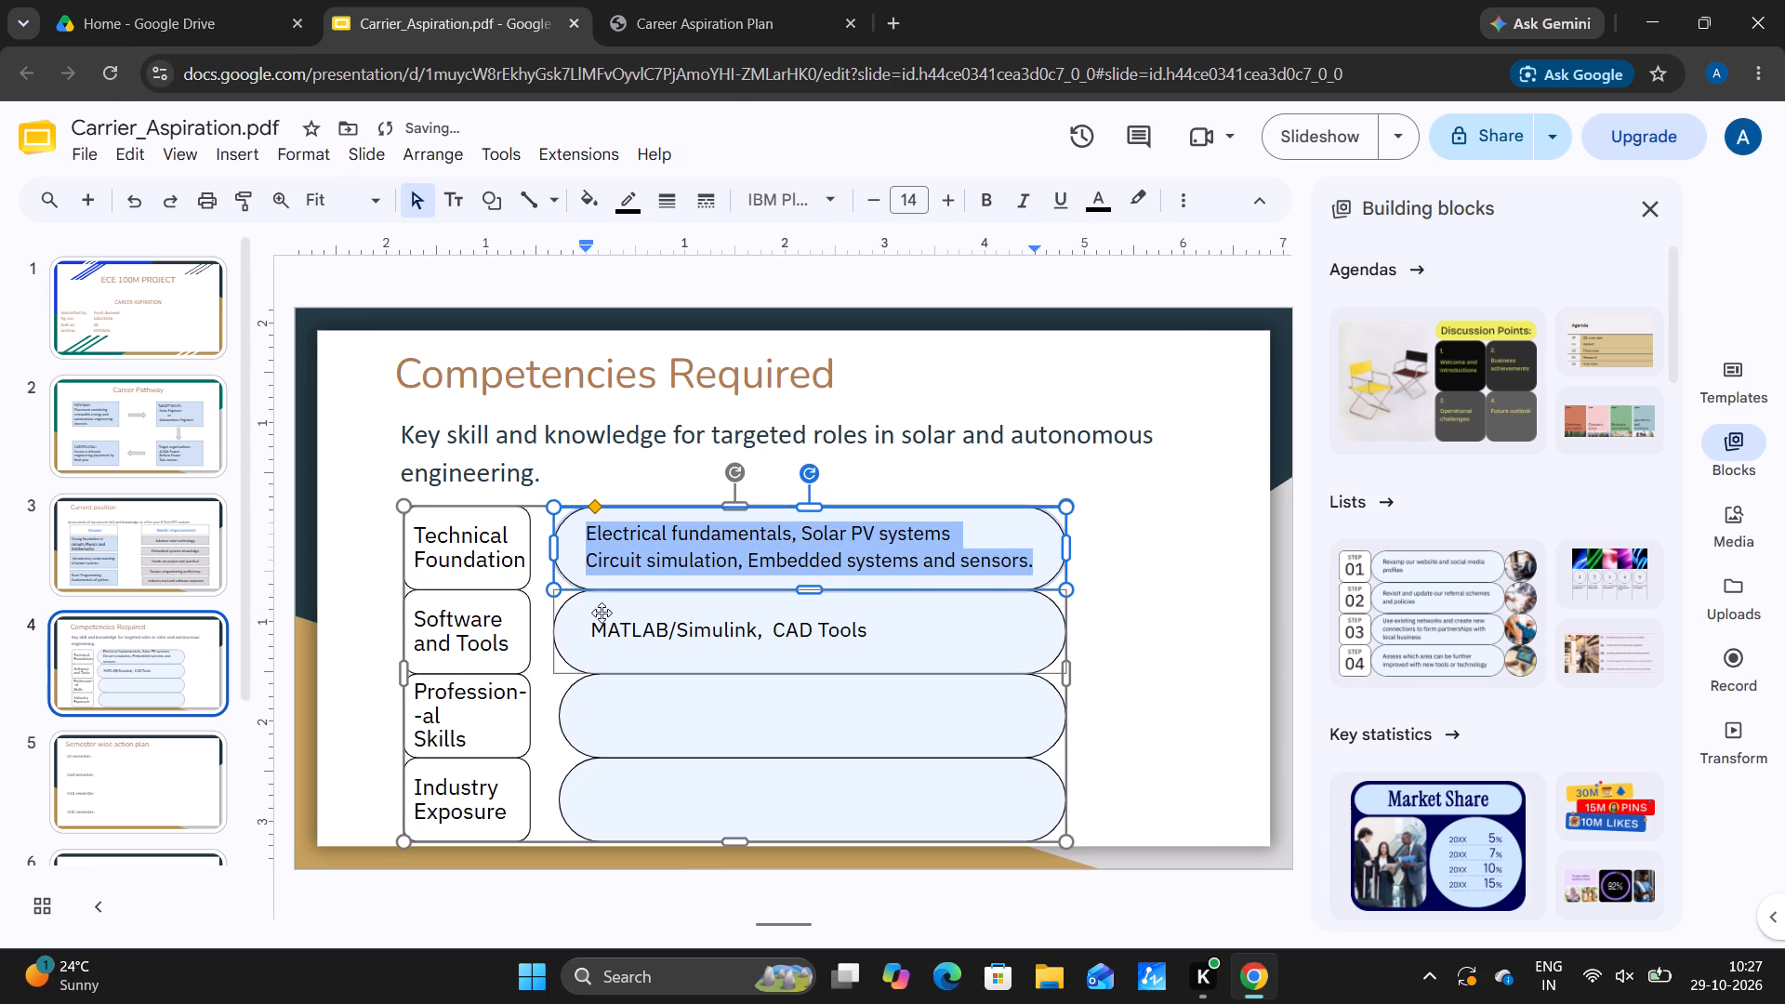
Set the "MATLAB/Simulink, CAD Tools" text in the Software and Tools skills box to font size 14.
drag(589, 622, 867, 641)
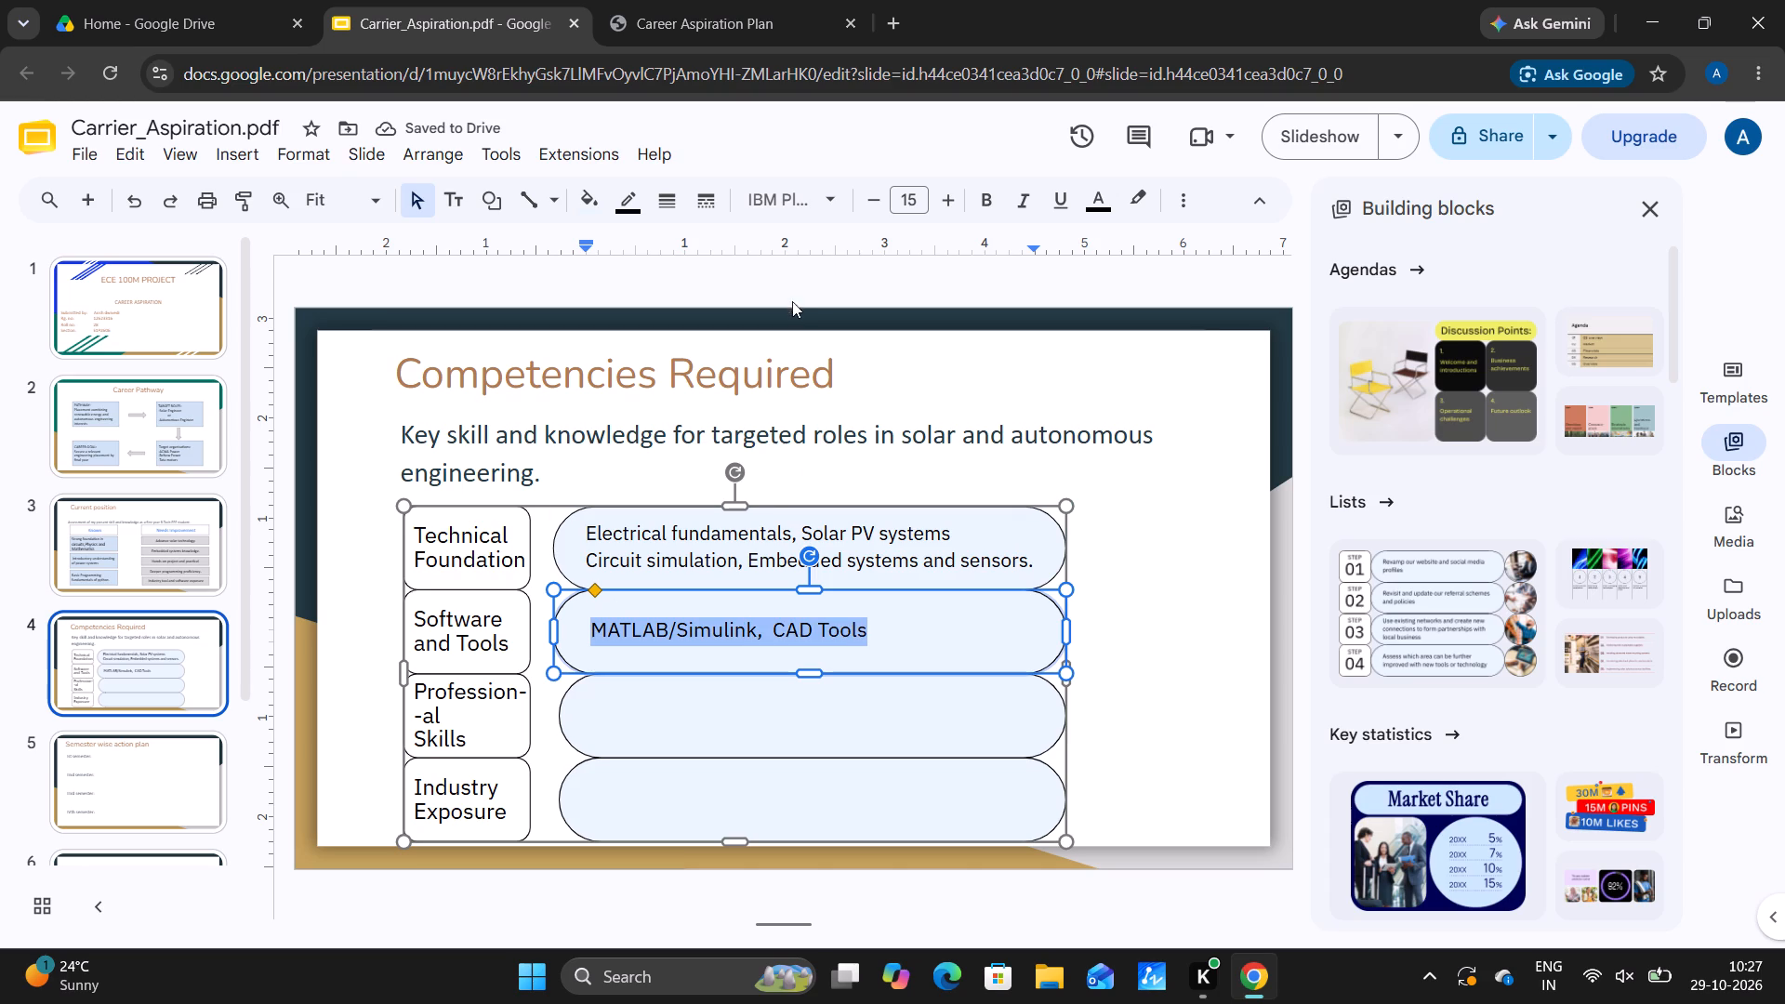
click(871, 196)
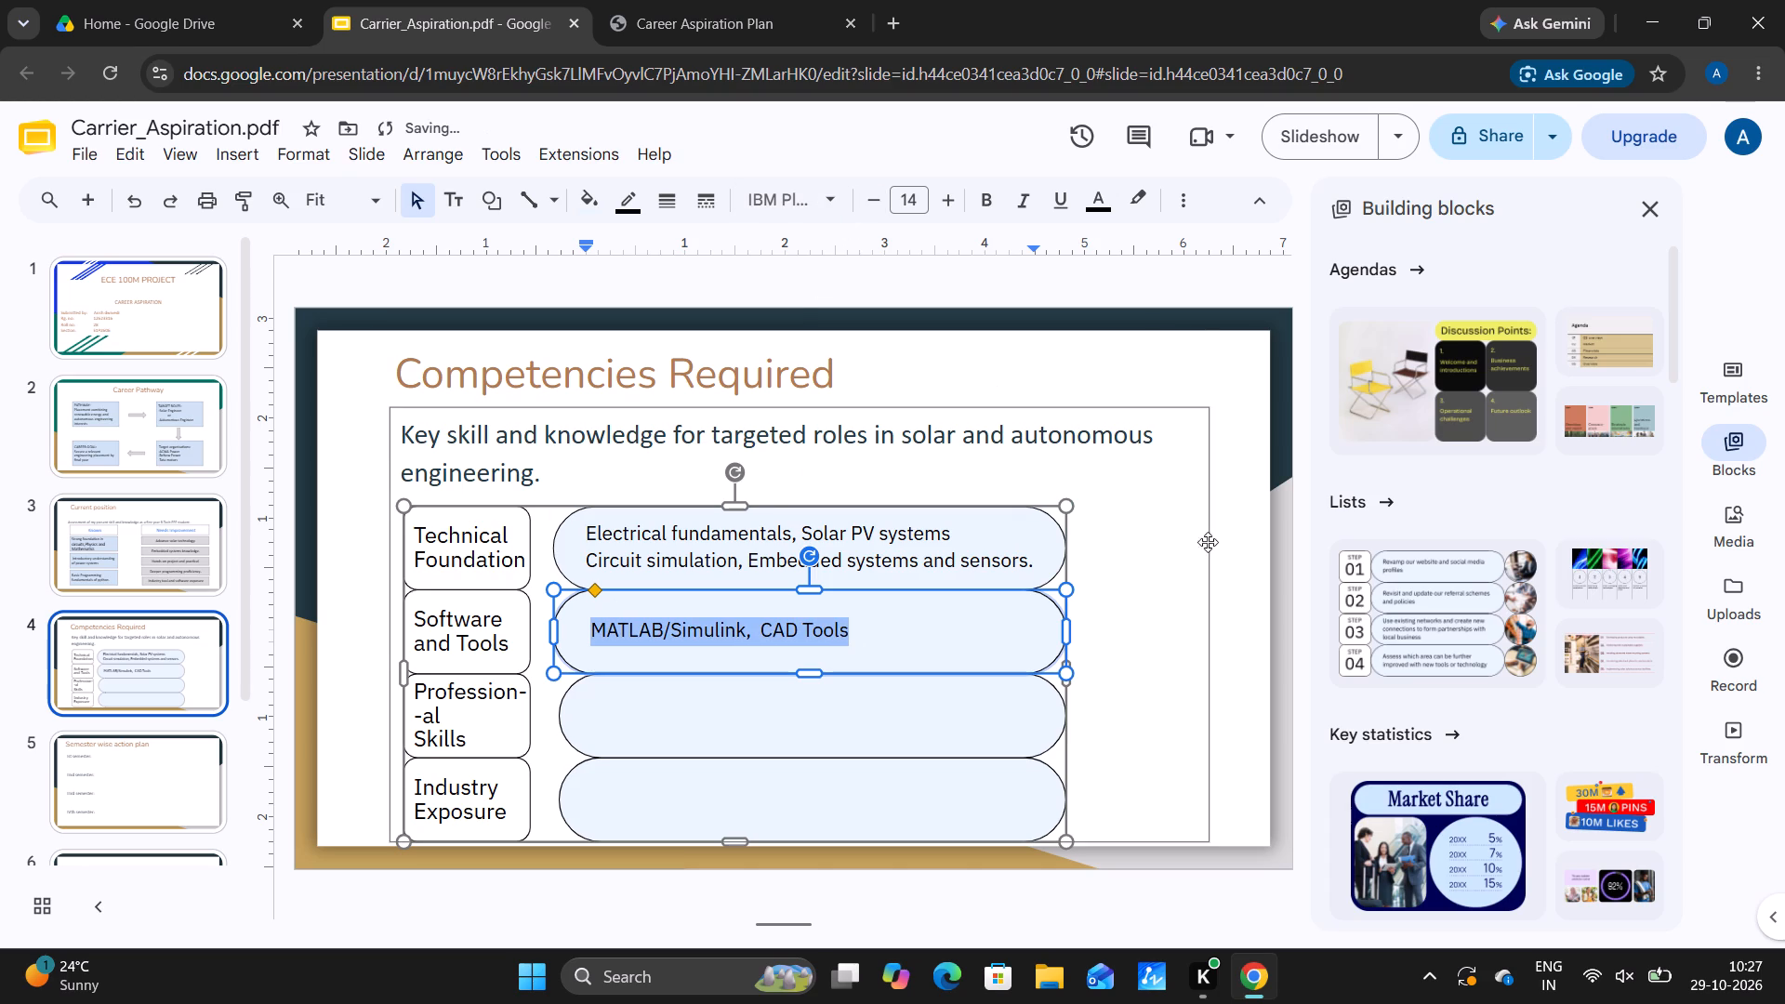
click(1231, 528)
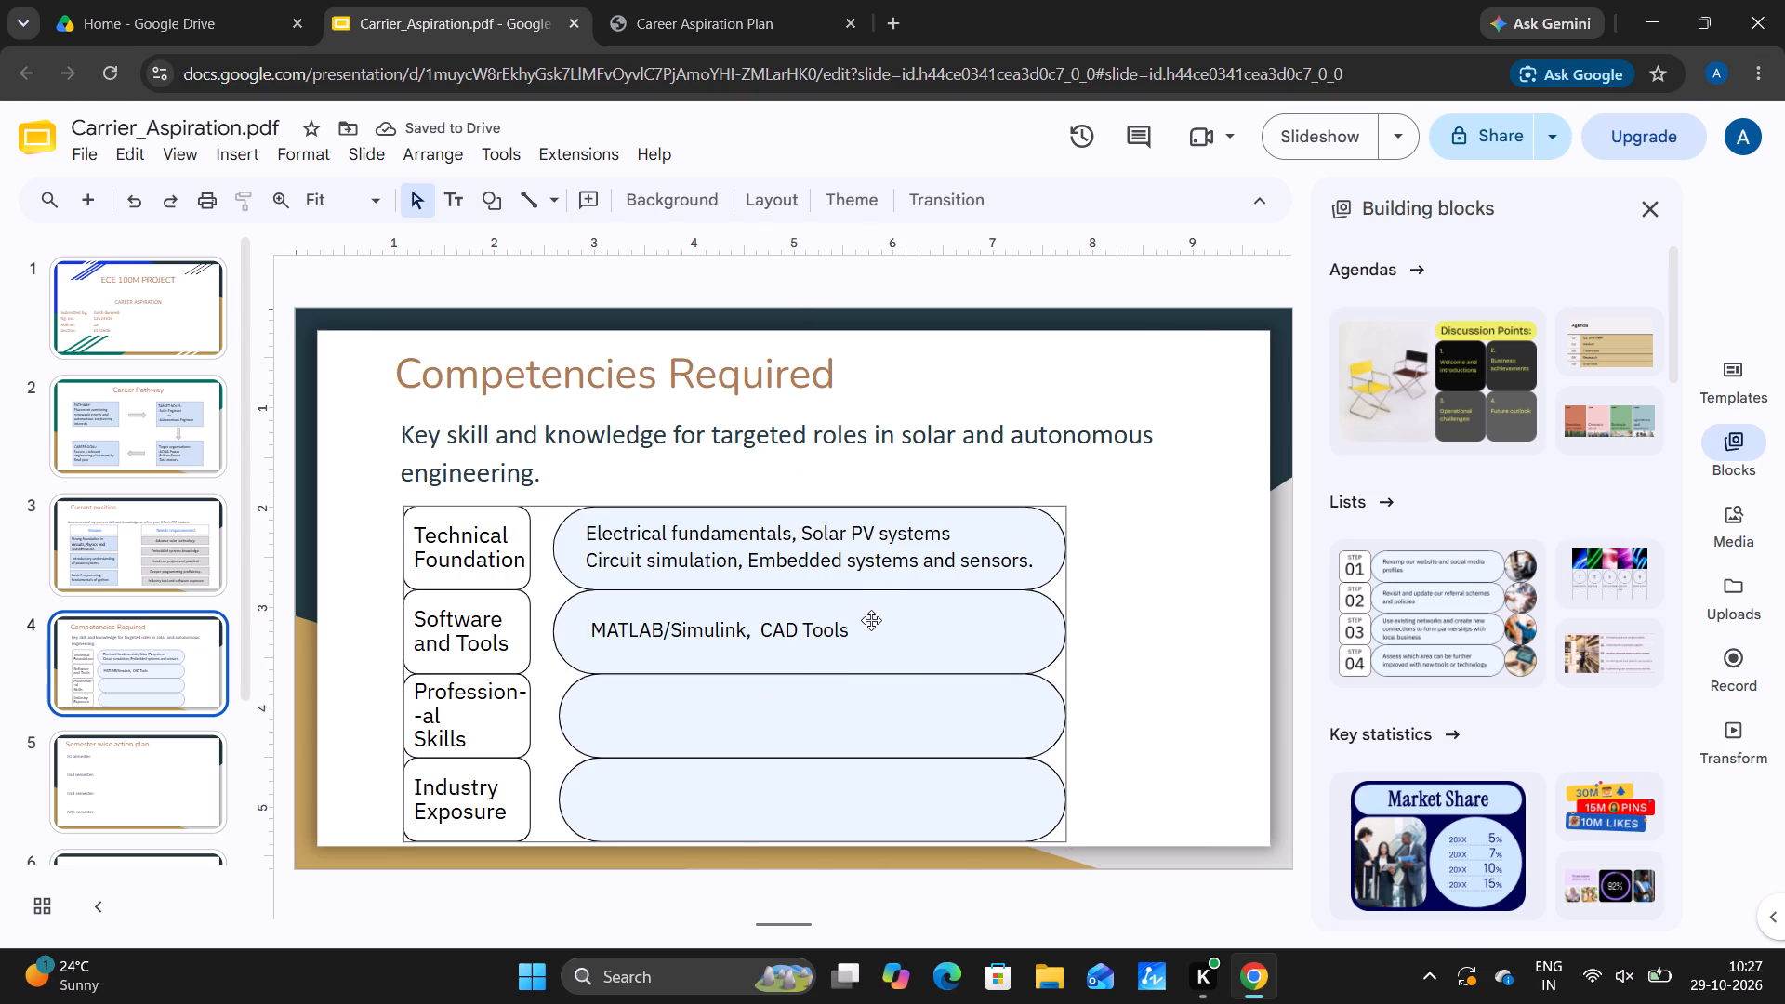
Start a new line below "CAD Tools" in the Software and Tools skills box, checking the reference PDF for the remaining skills.
click(871, 620)
click(867, 635)
key(space)
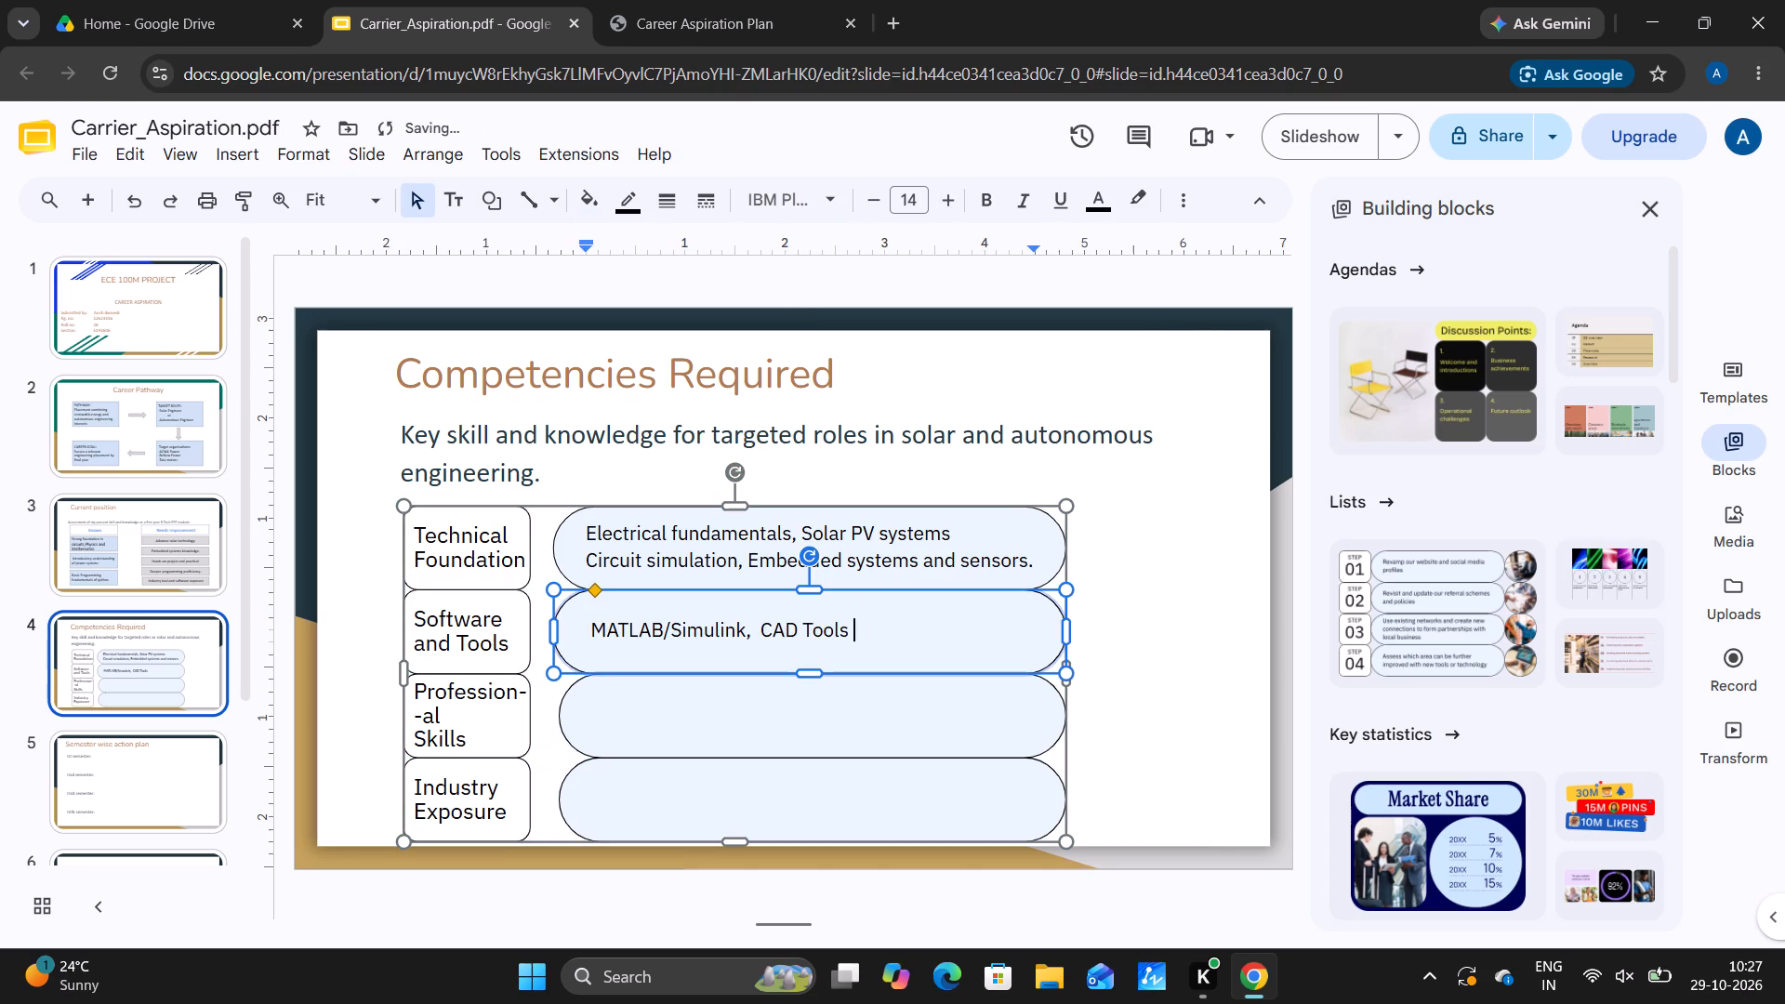
key(Return)
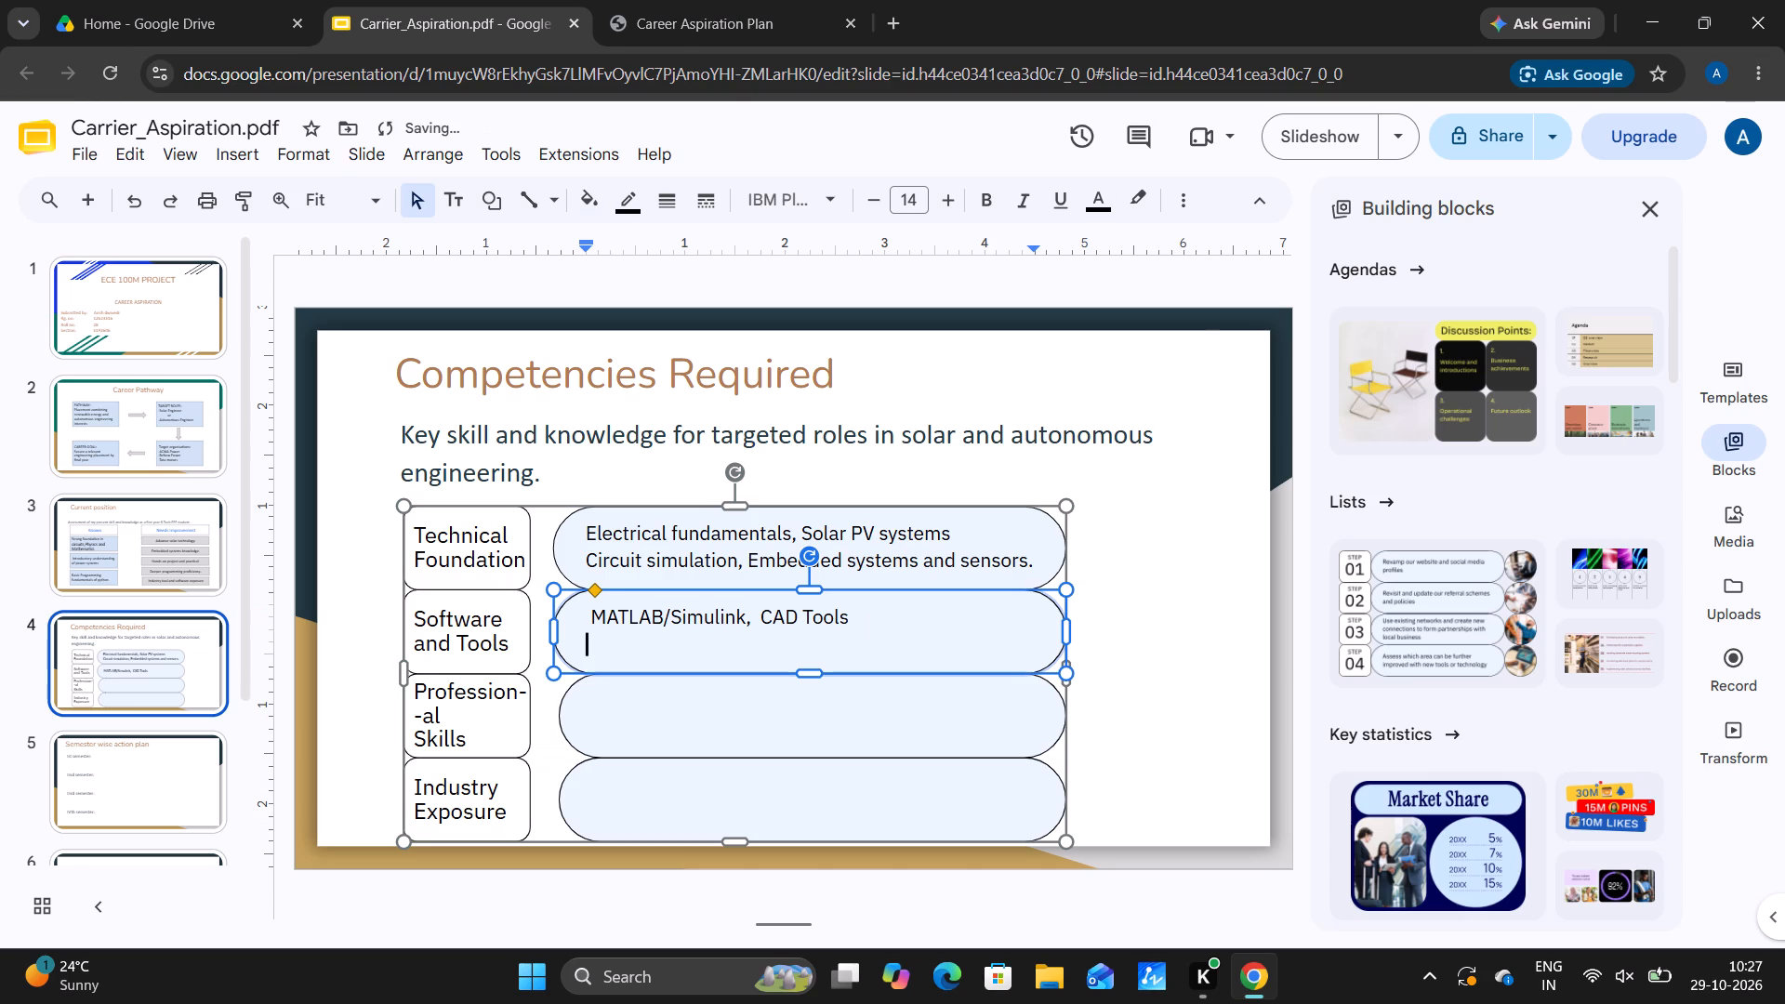
scroll(513, 340, up, 2)
click(671, 38)
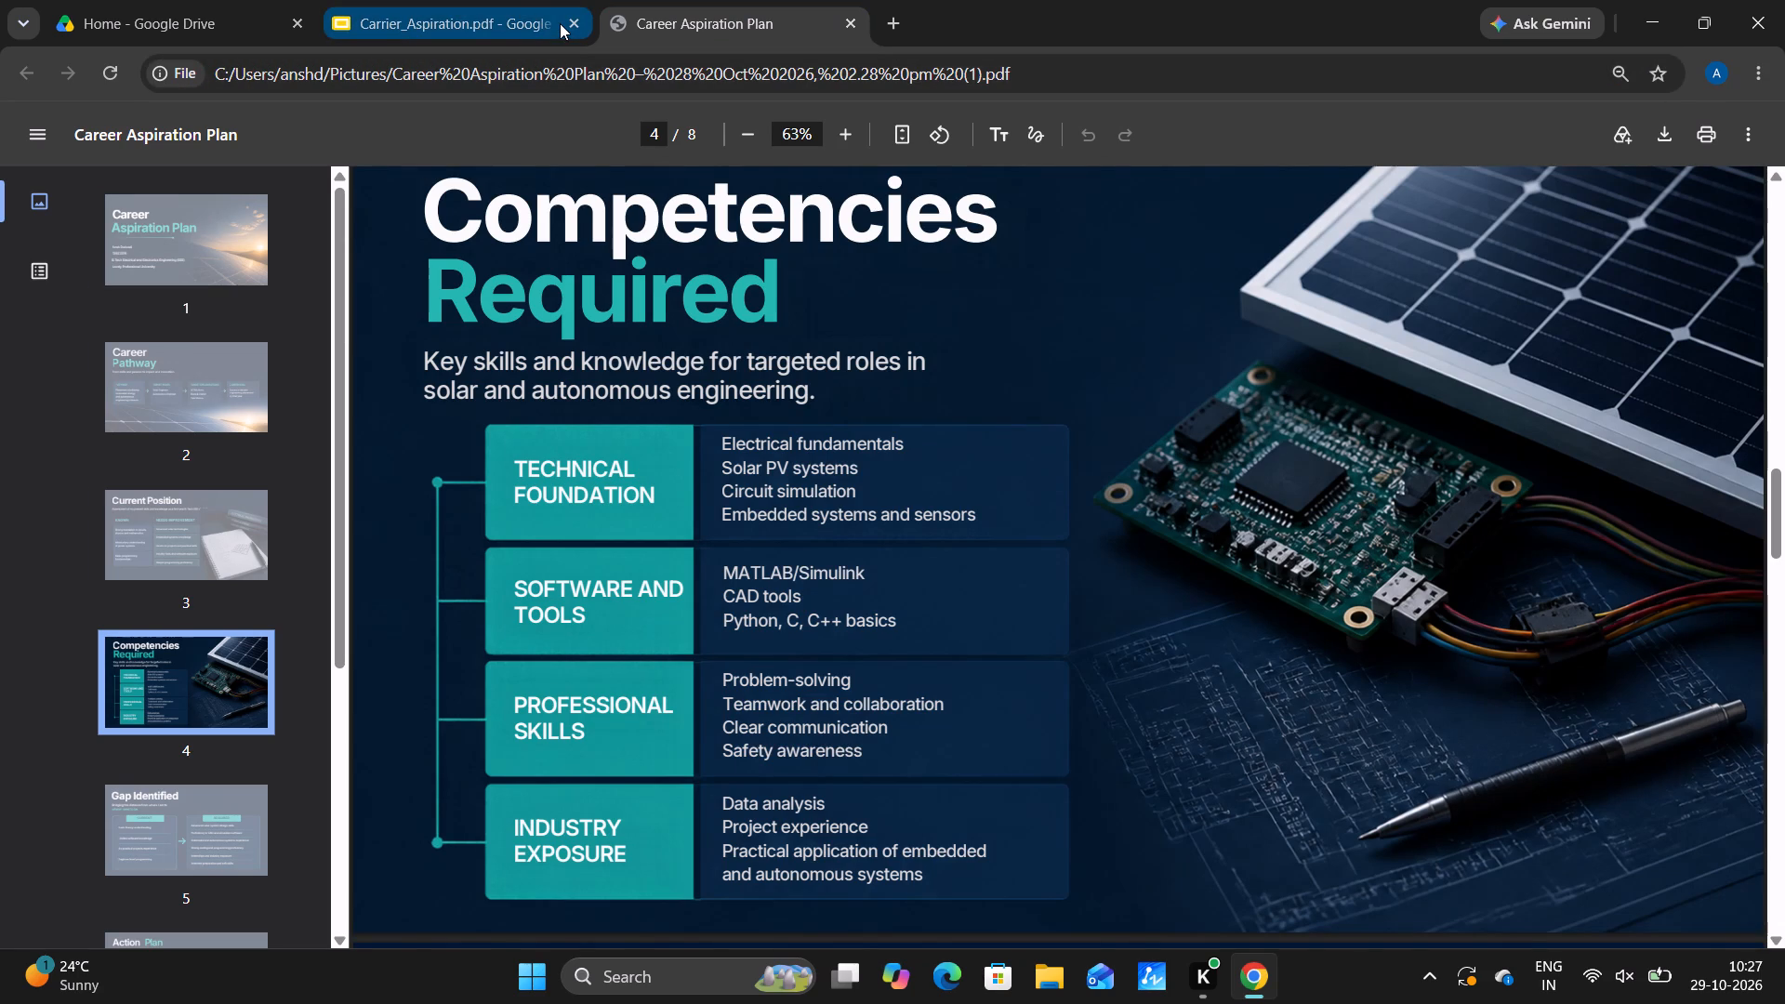
click(507, 11)
scroll(460, 256, down, 1)
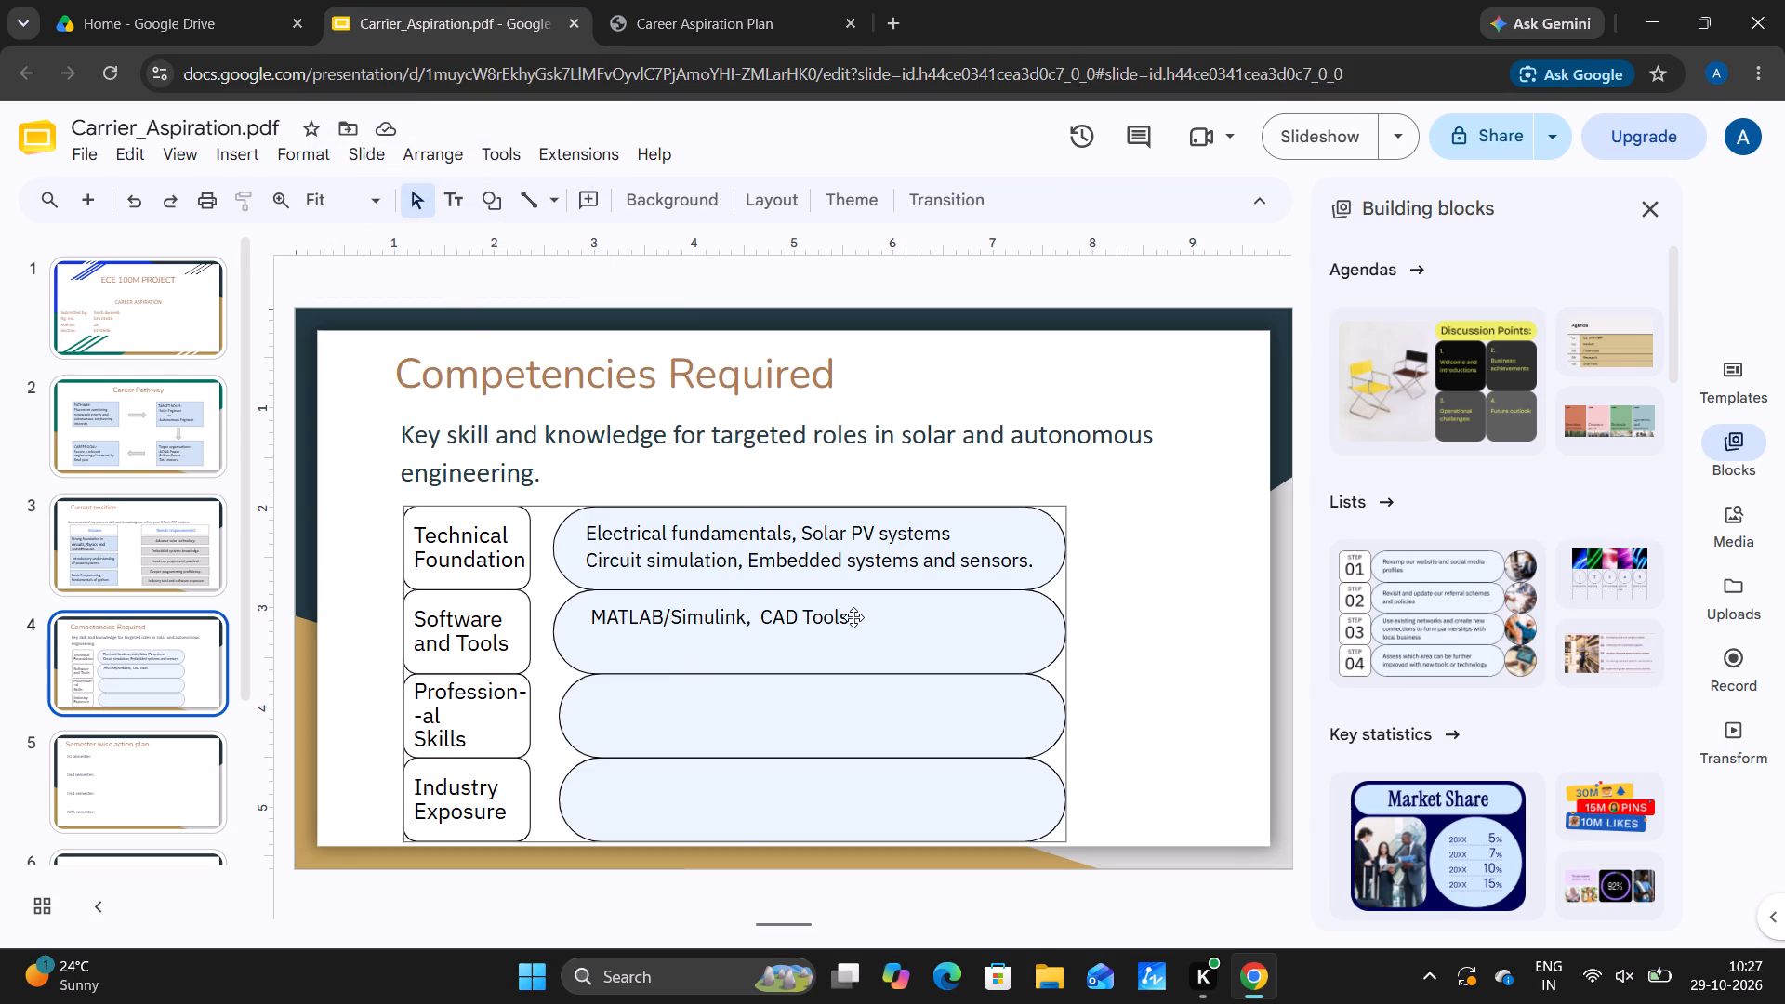
click(853, 617)
click(844, 618)
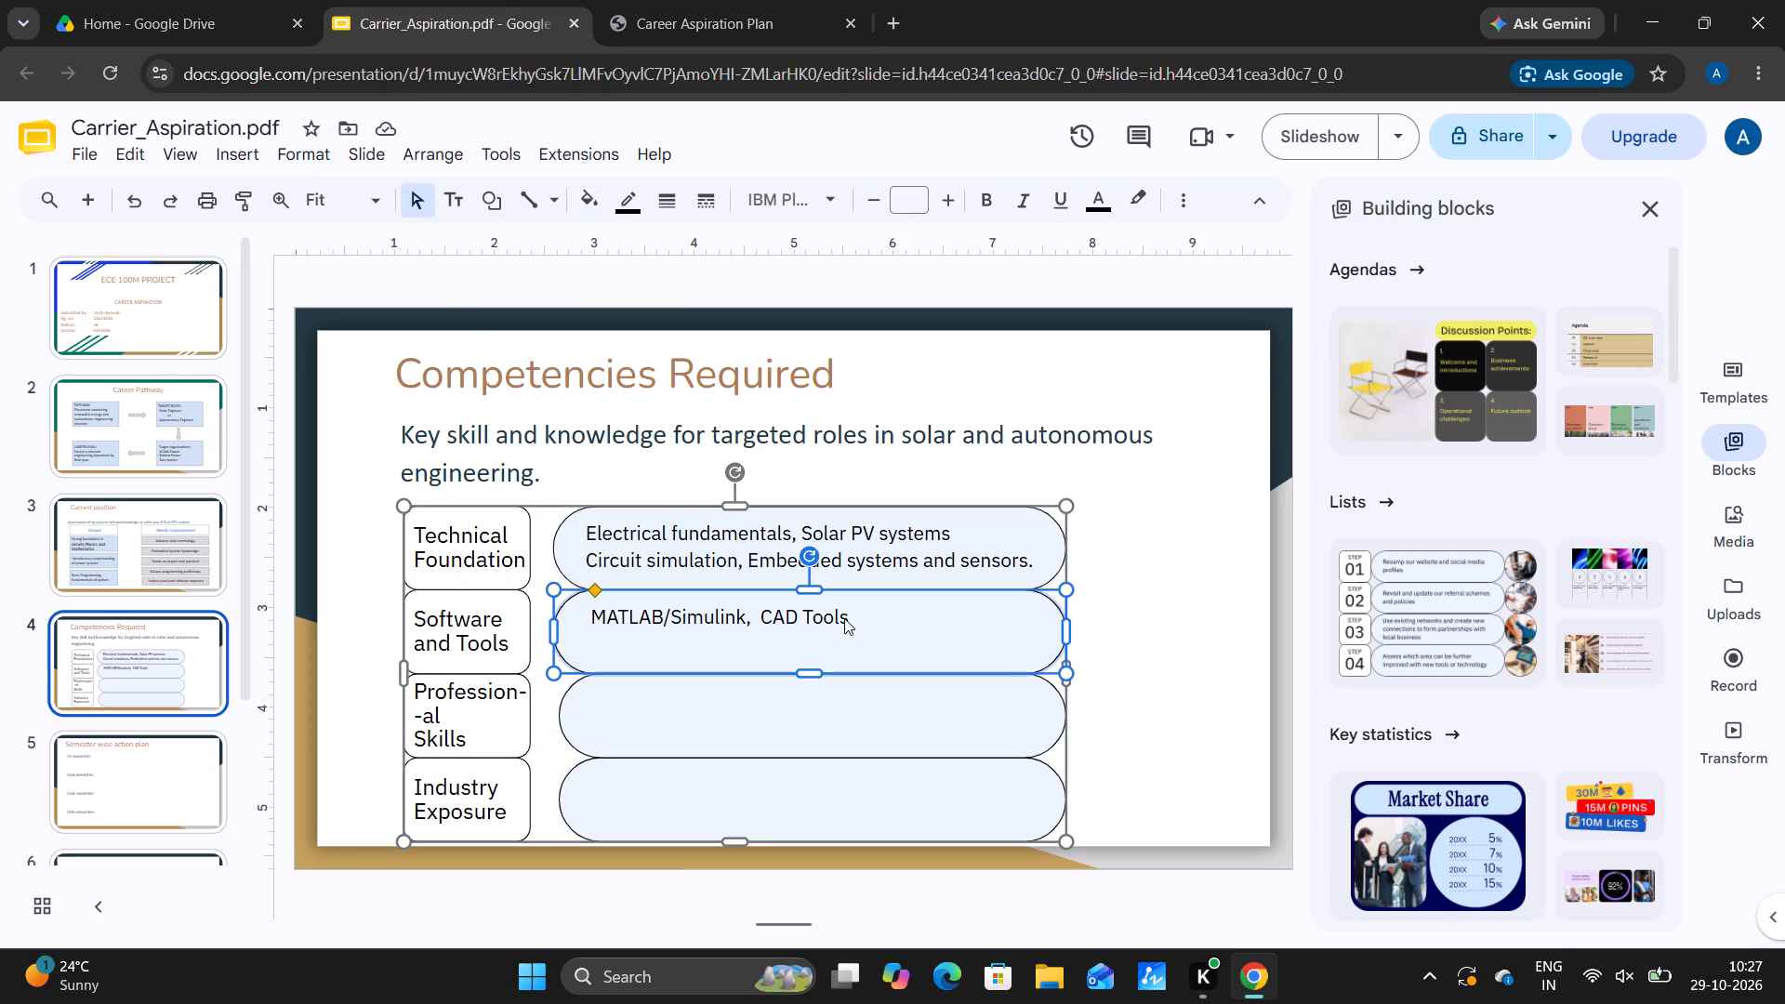
click(844, 618)
key(BackSpace)
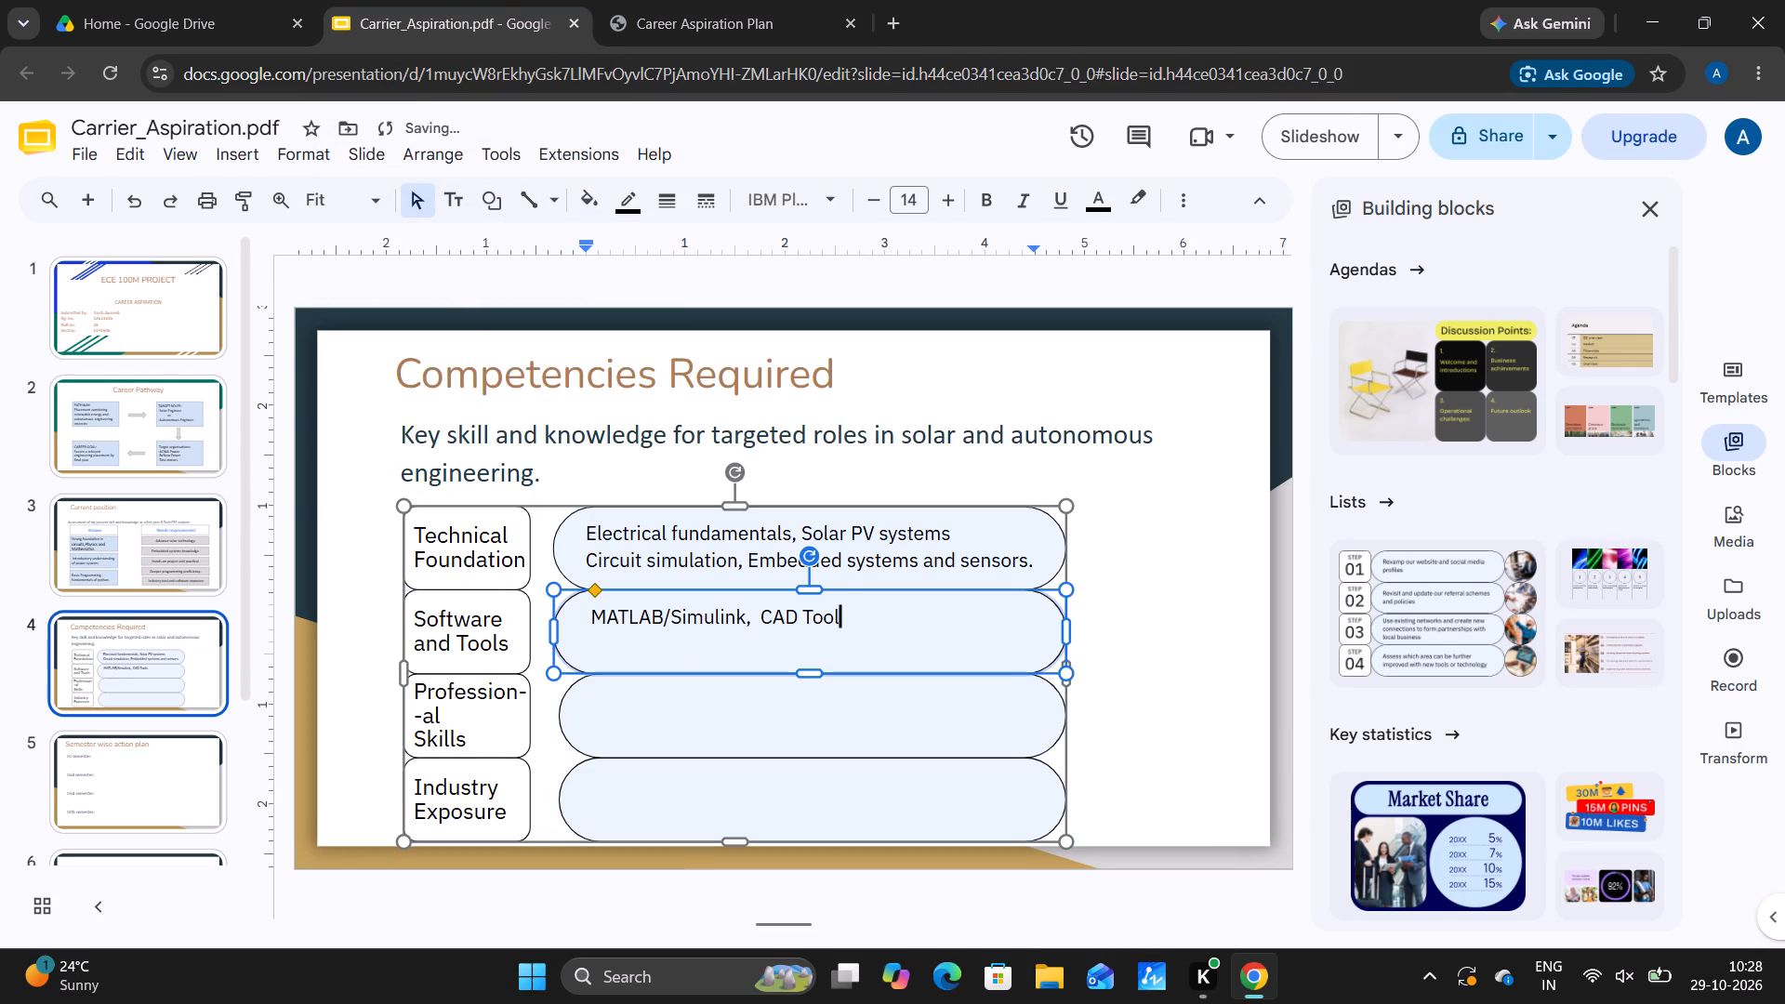
key(s)
key(Return)
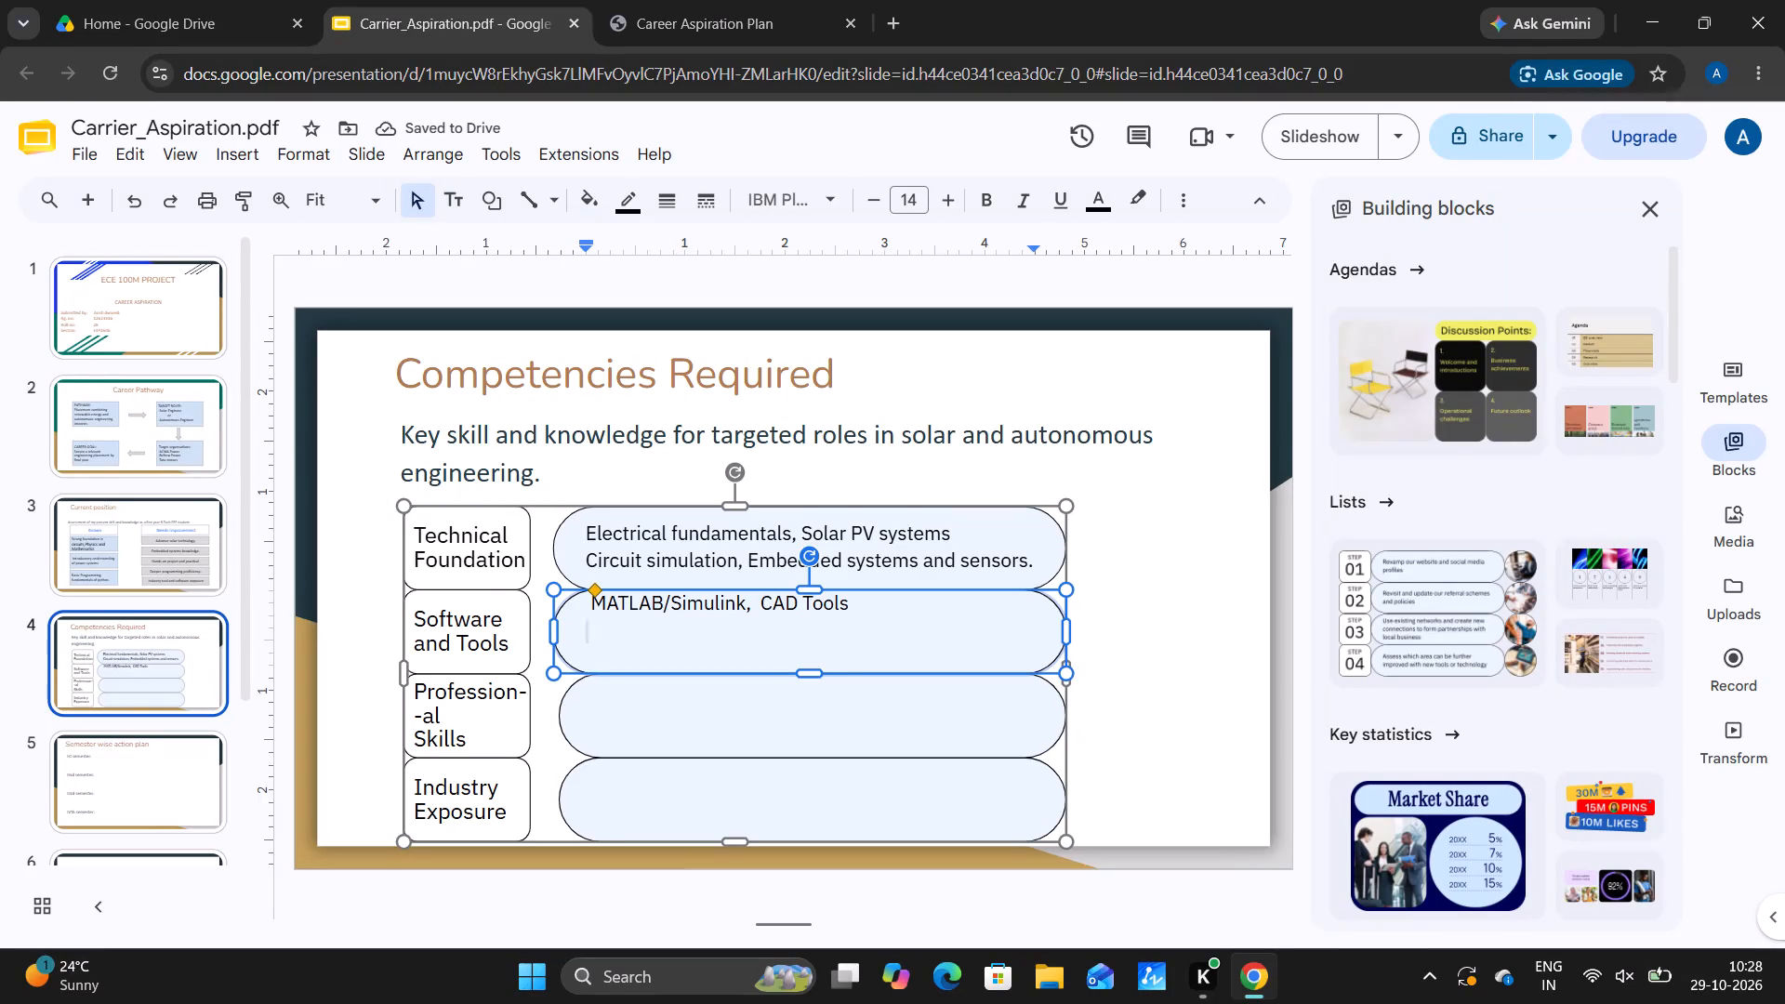
Enter "Python , C ,C++" on the line below "MATLAB/Simulink, CAD Tools".
key(p)
text(yt)
text(hon)
key(space)
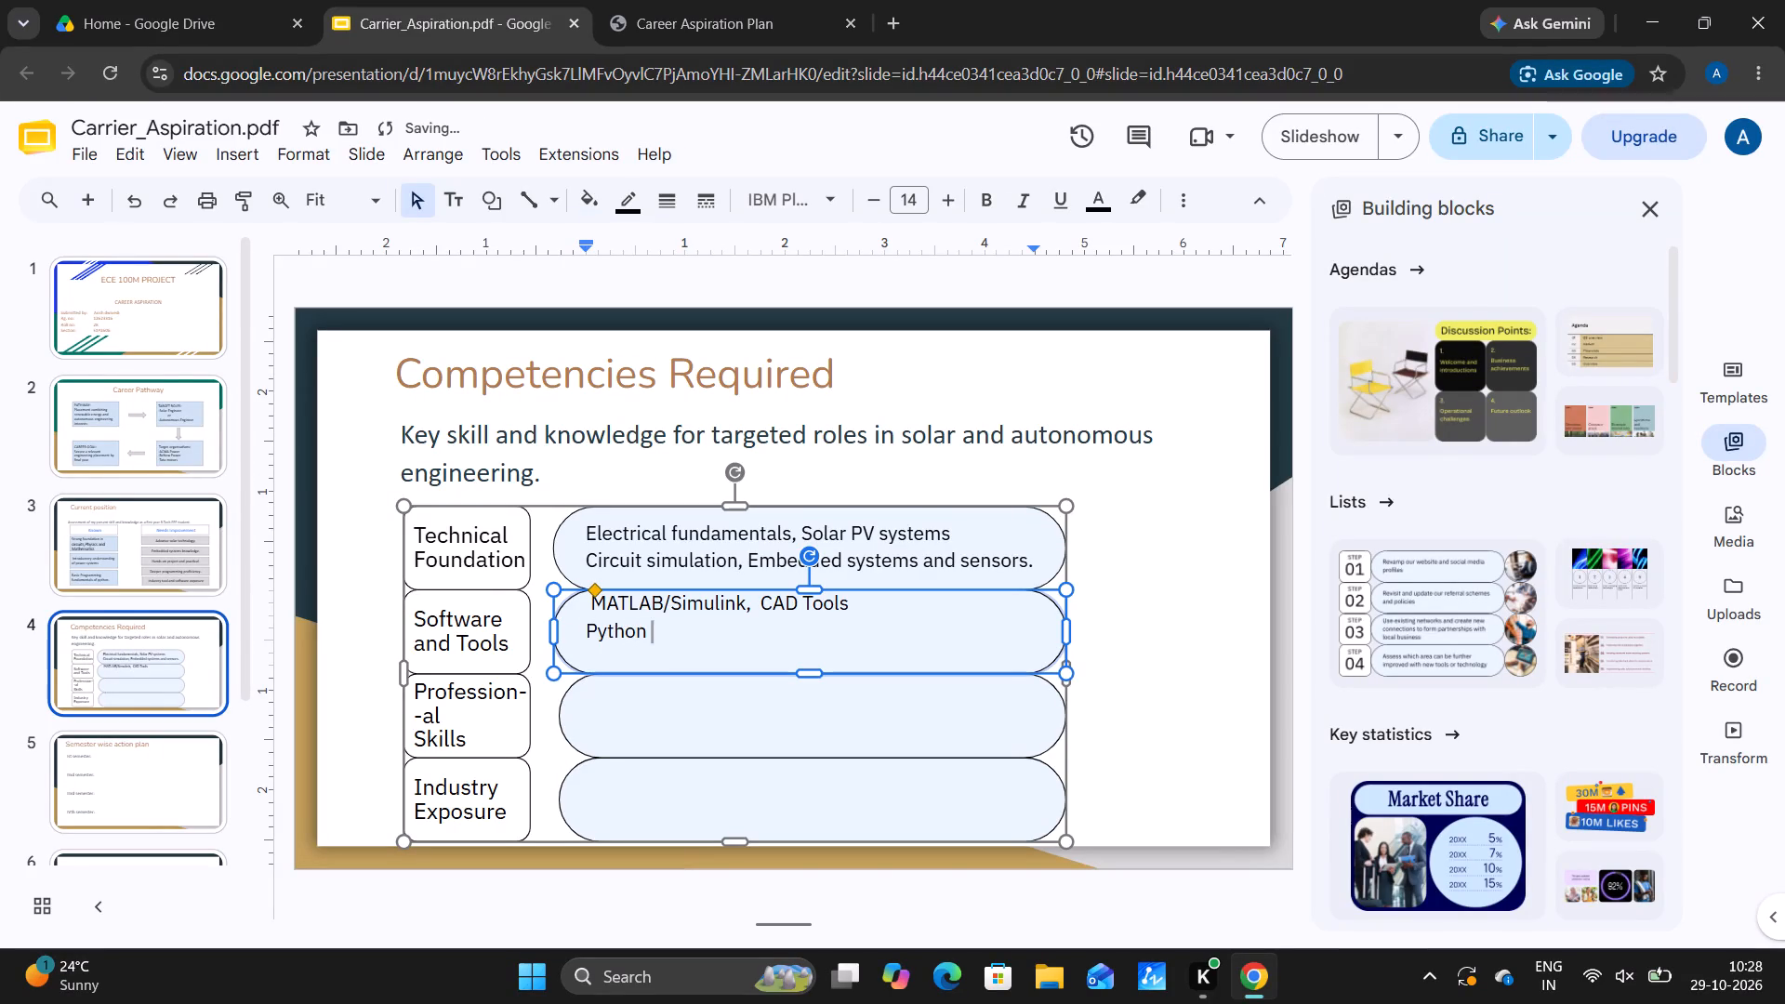
click(845, 621)
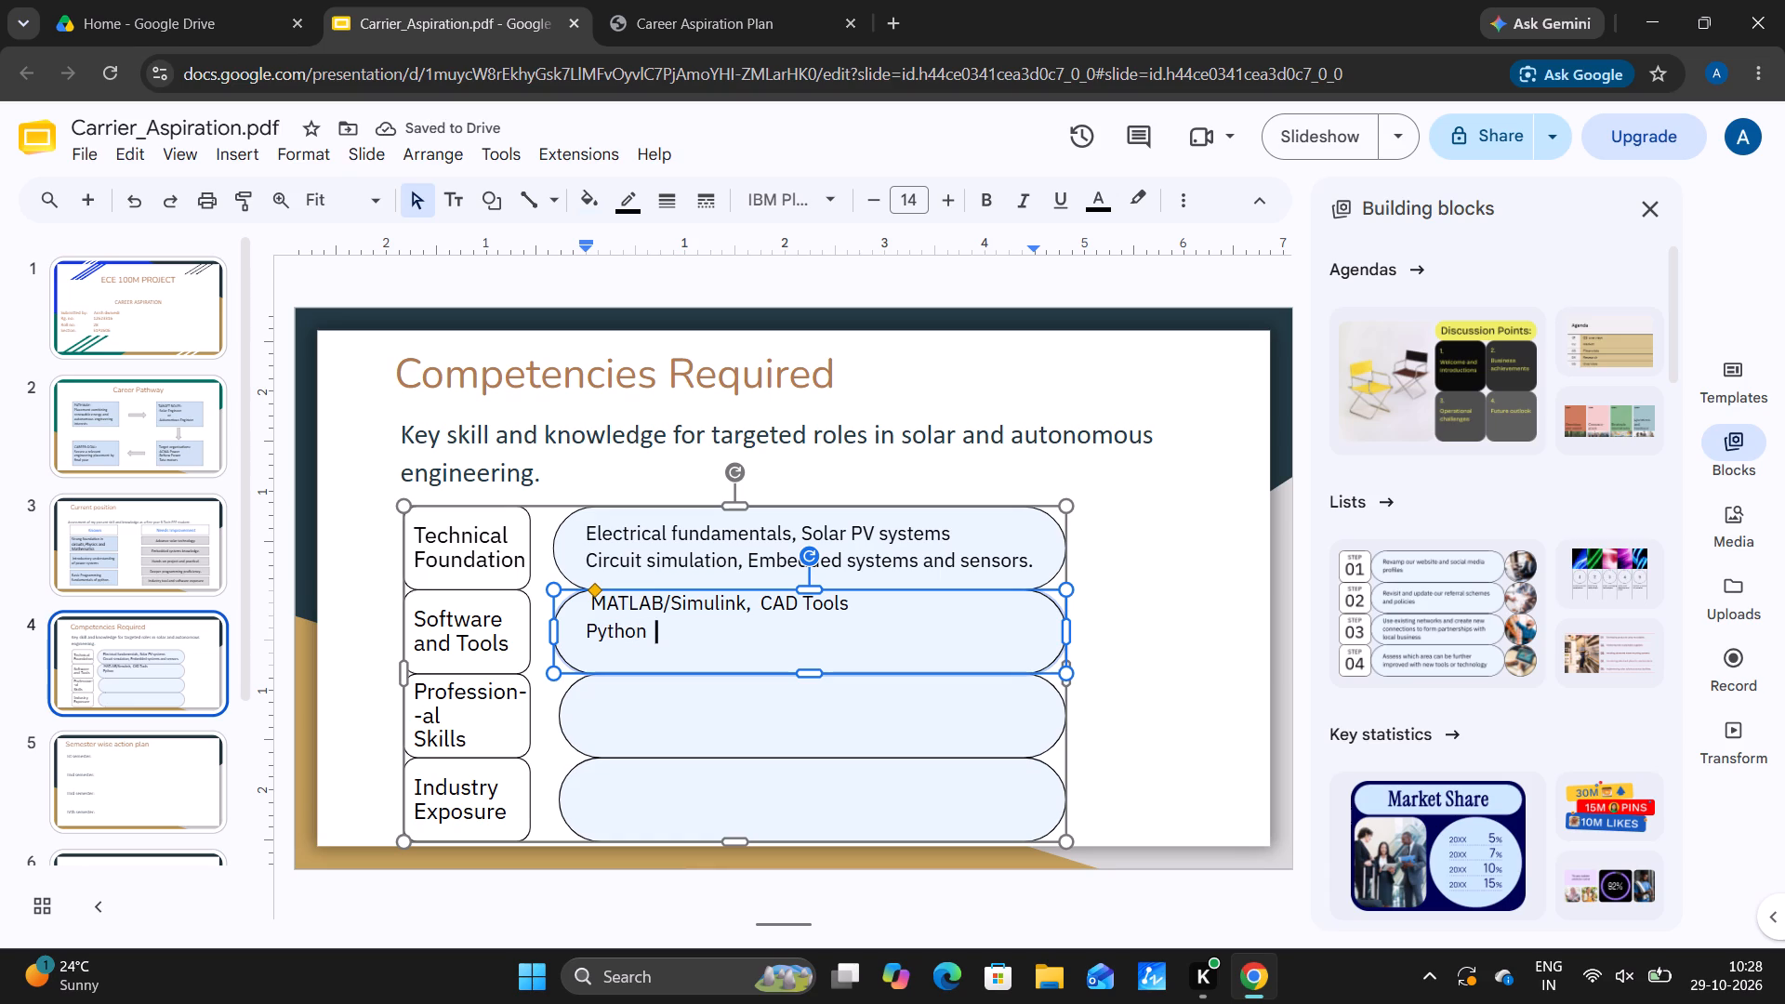
key(BackSpace)
text(,)
key(space)
key(c)
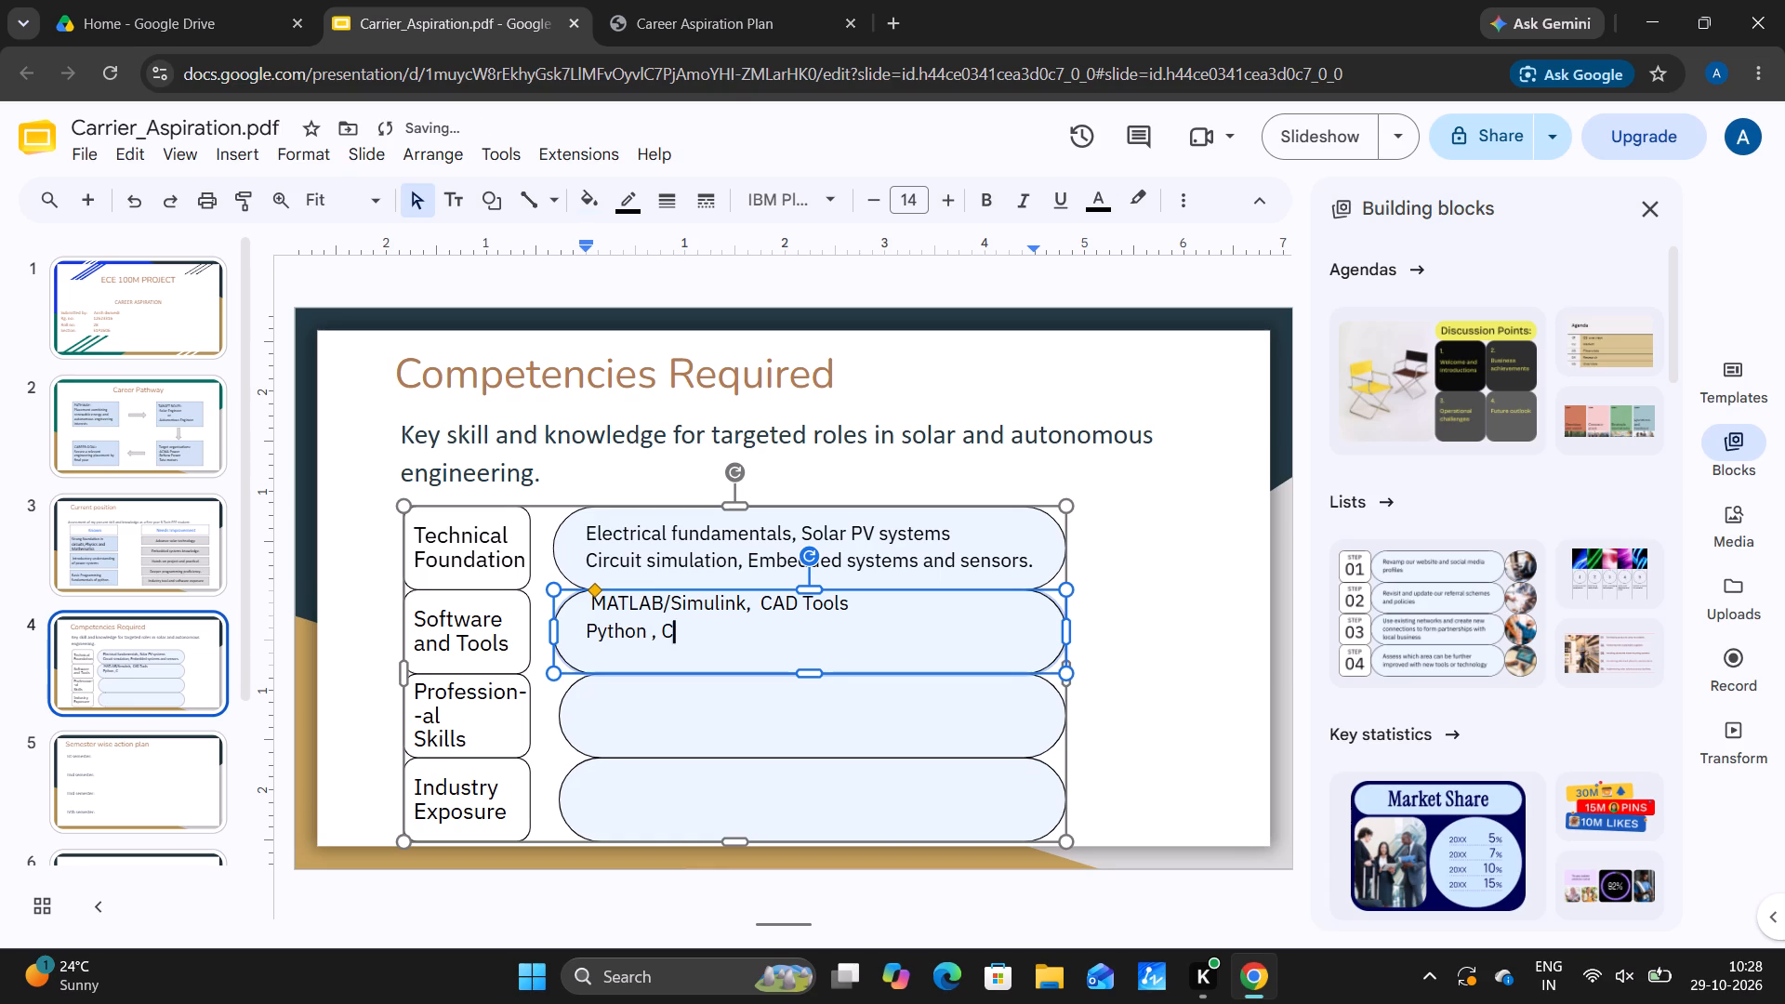
key(space)
text(,)
key(c)
text(++)
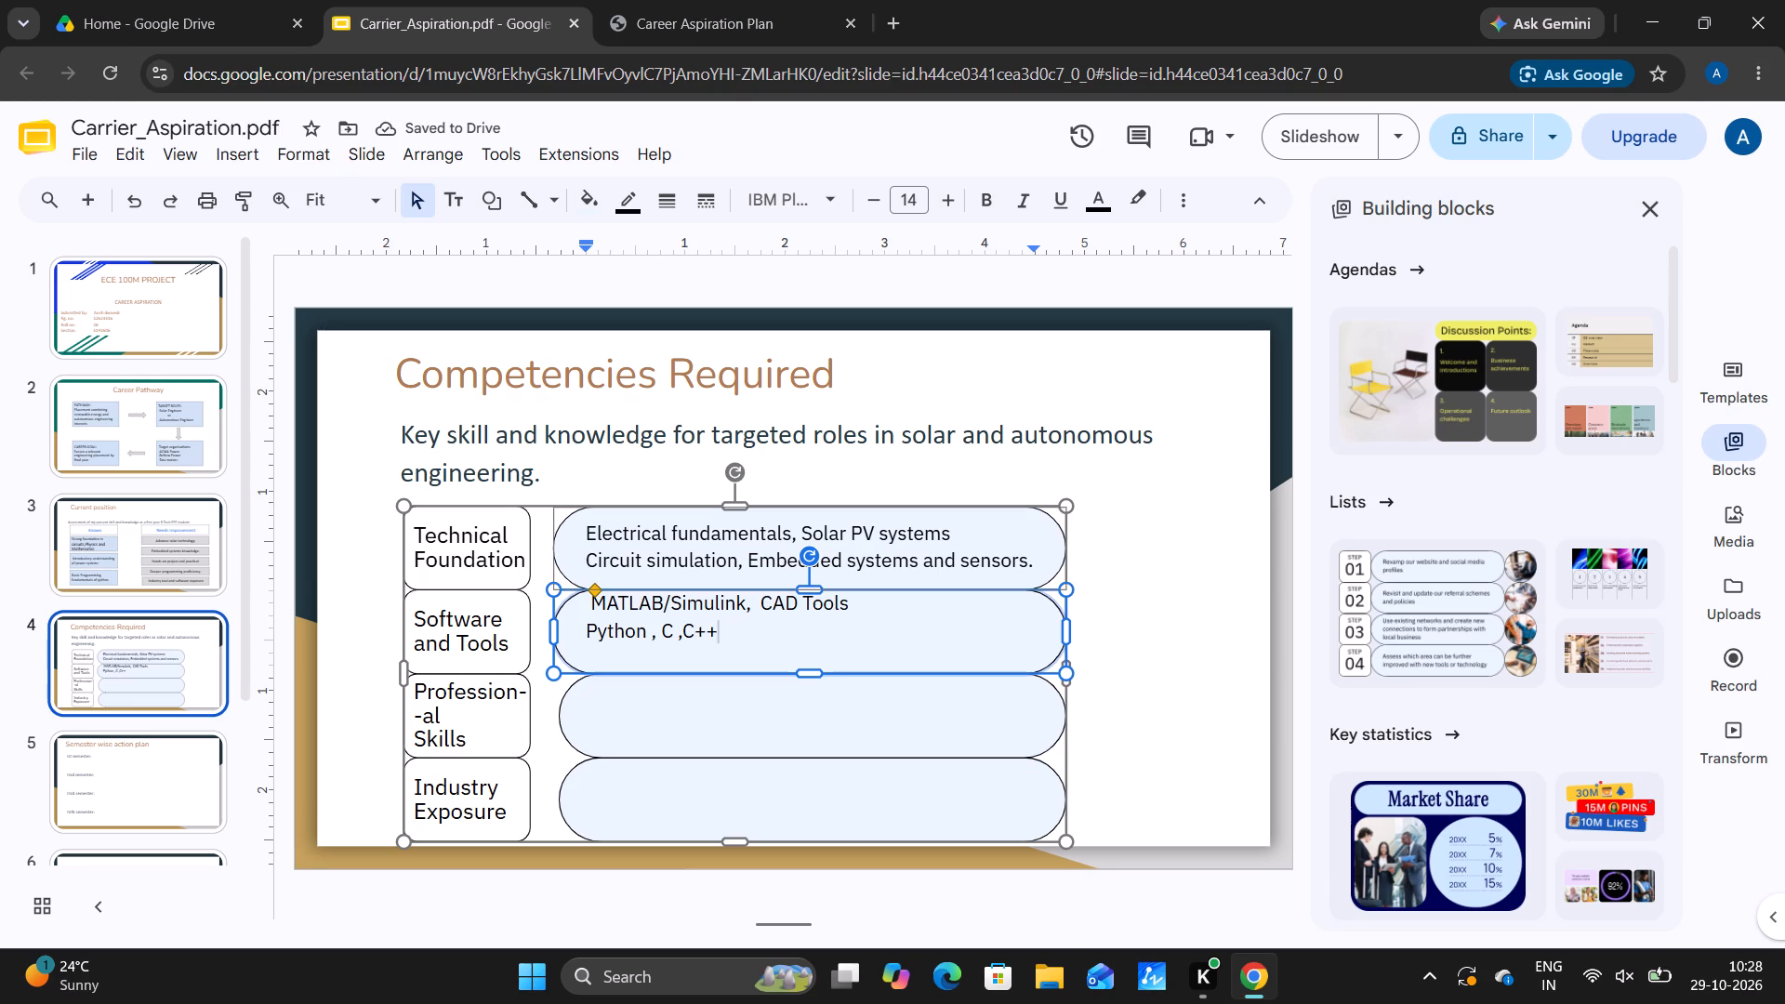
Check the reference PDF and add "basics" after "C++" in the Software and Tools skills box.
click(705, 4)
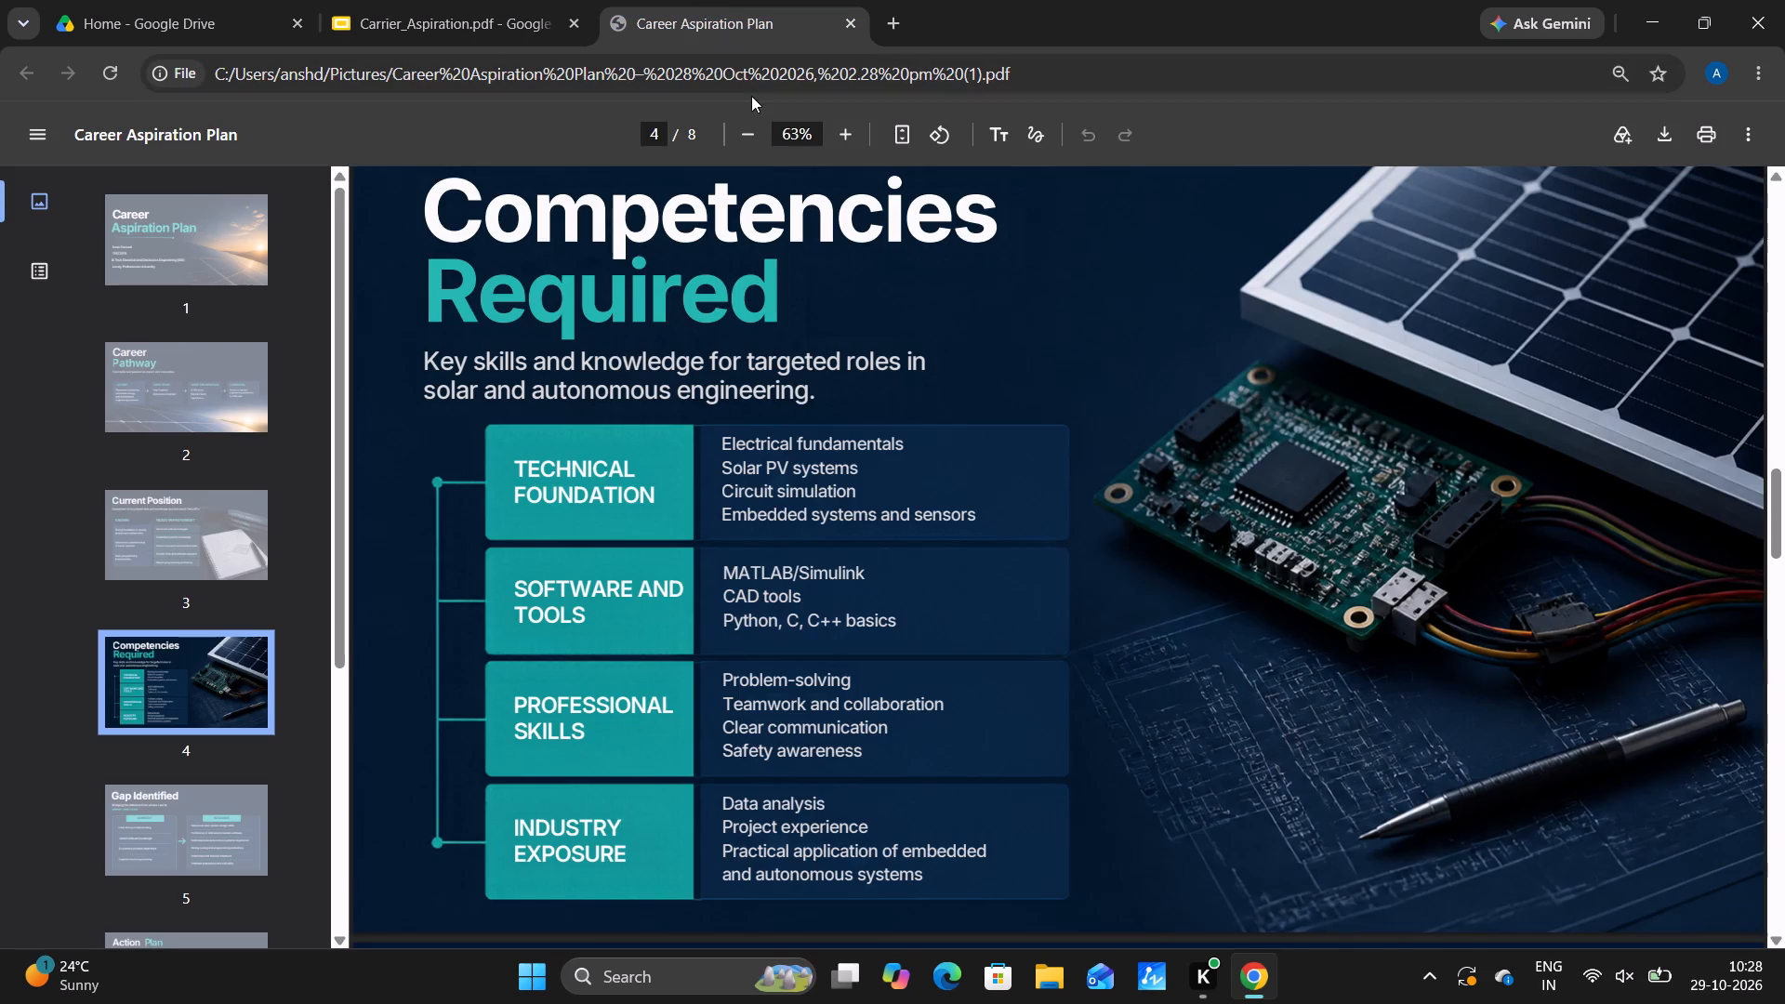
click(513, 0)
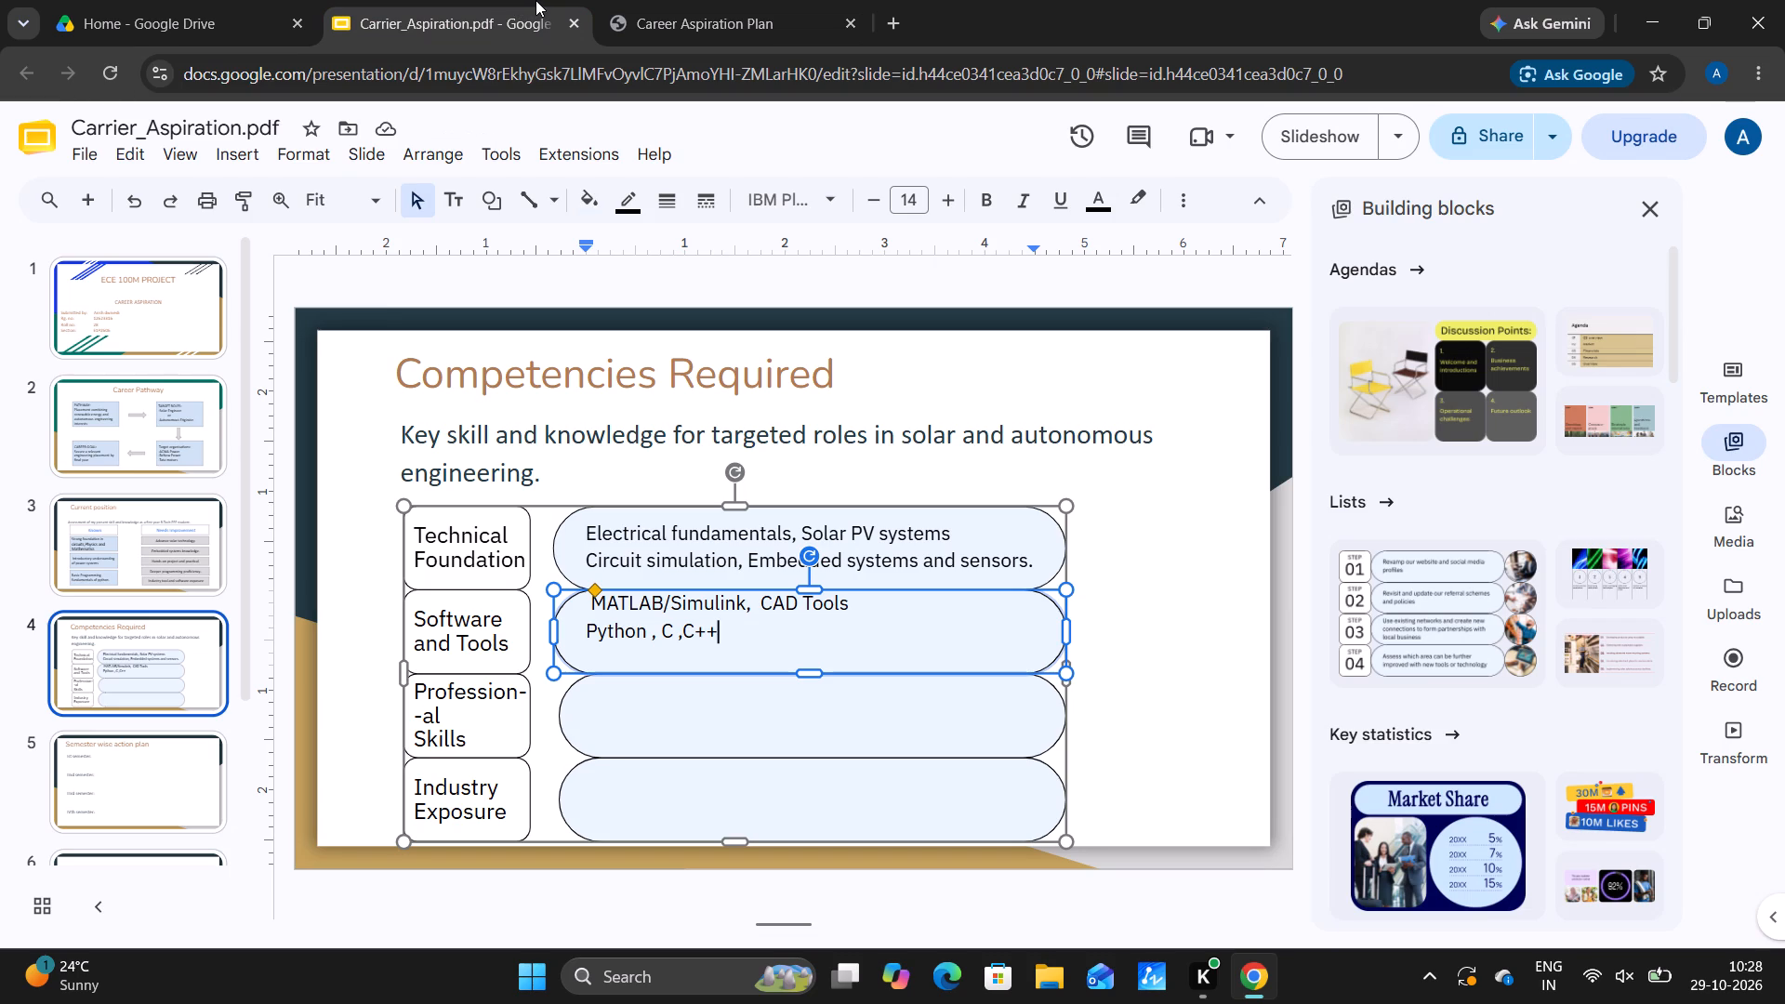
text(basics)
Adjust the spacing in the second line of the Software and Tools skills box to read "Python , C , C++ basics".
key(Left)
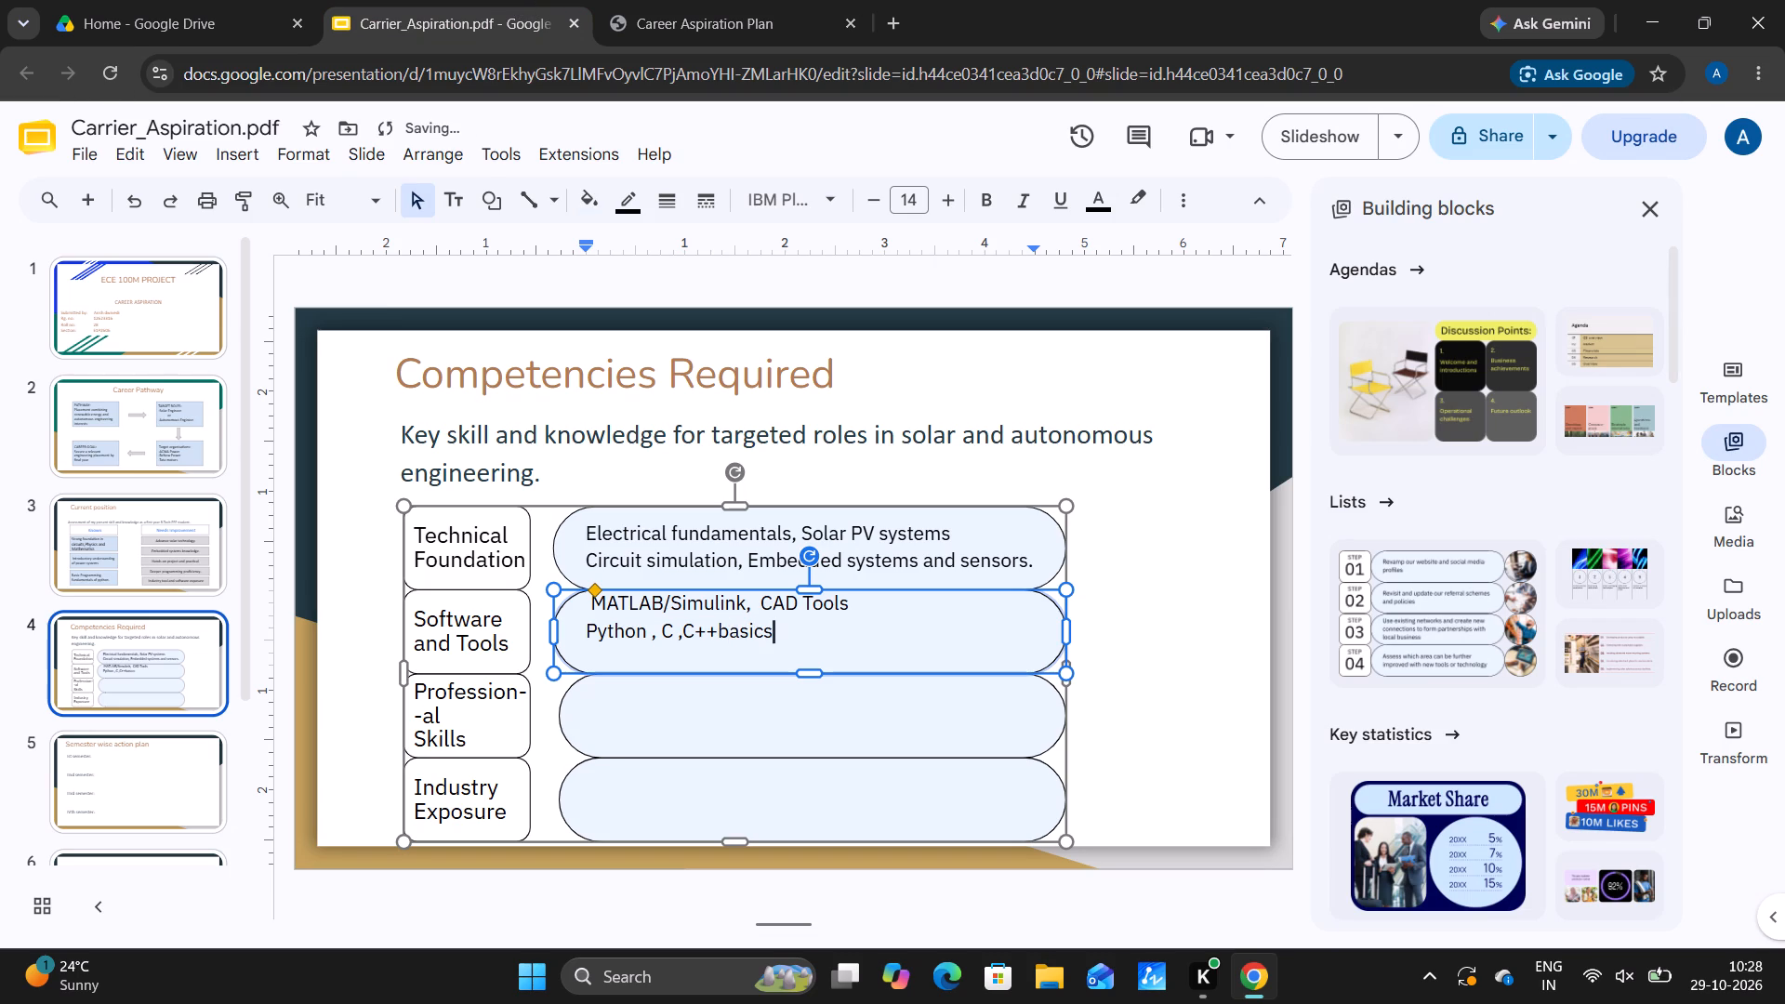
key(Left)
key(Left)
key(Left)
key(Left)
key(Left)
key(space)
key(Left)
key(Left)
key(Left)
key(space)
key(Left)
key(Left)
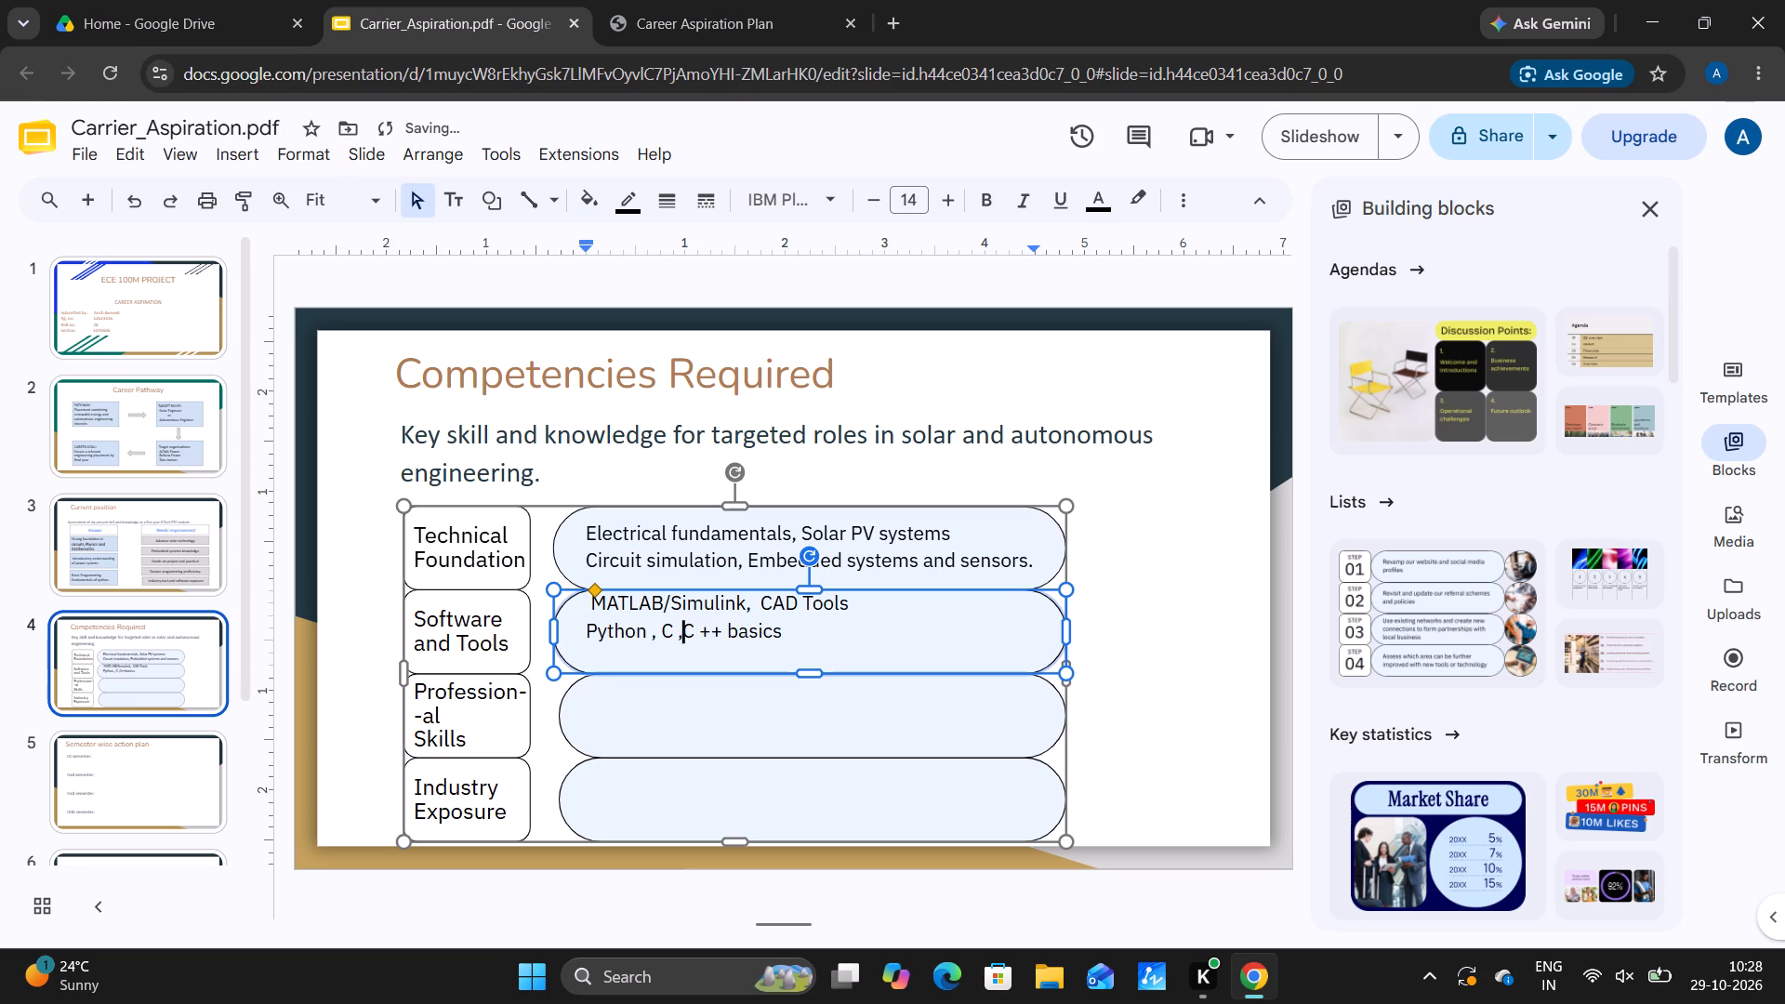
key(space)
key(Right)
key(Right)
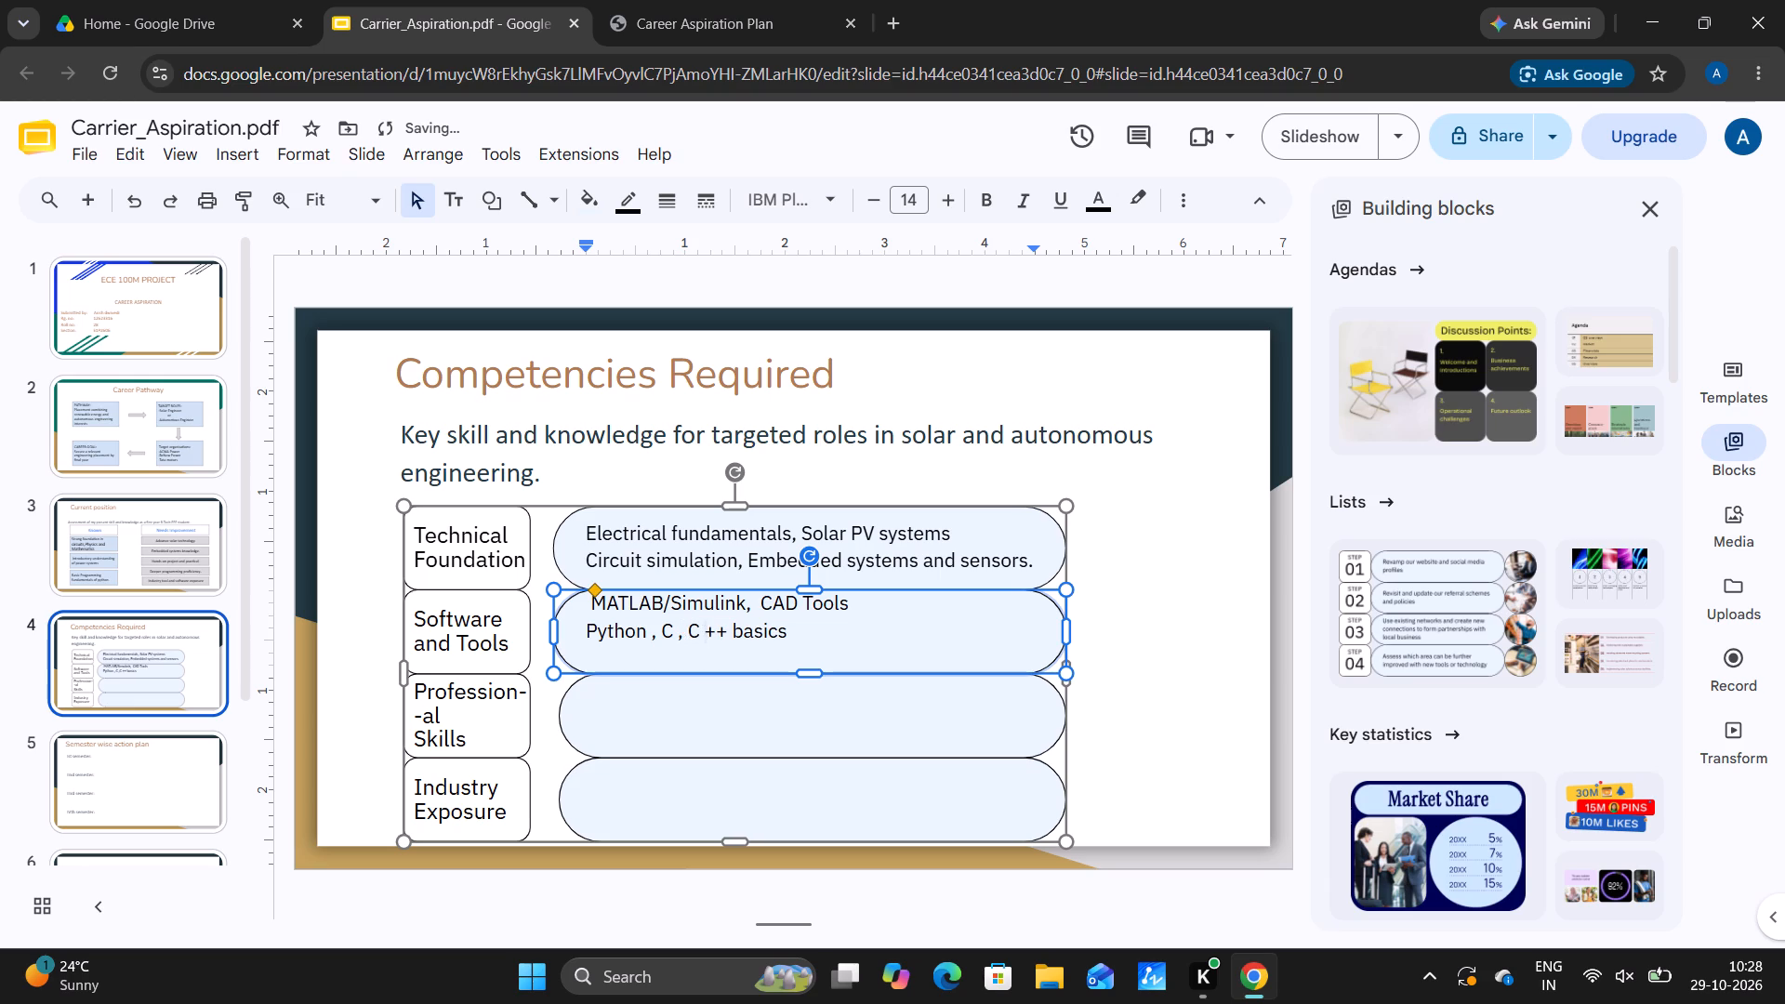
key(BackSpace)
Insert a line break directly before "MATLAB/Simulink" in the Software and Tools skills box.
key(Left)
key(Left)
key(Left)
key(Left)
key(Left)
key(Left)
key(Up)
key(Left)
key(Left)
key(Left)
key(Left)
key(Left)
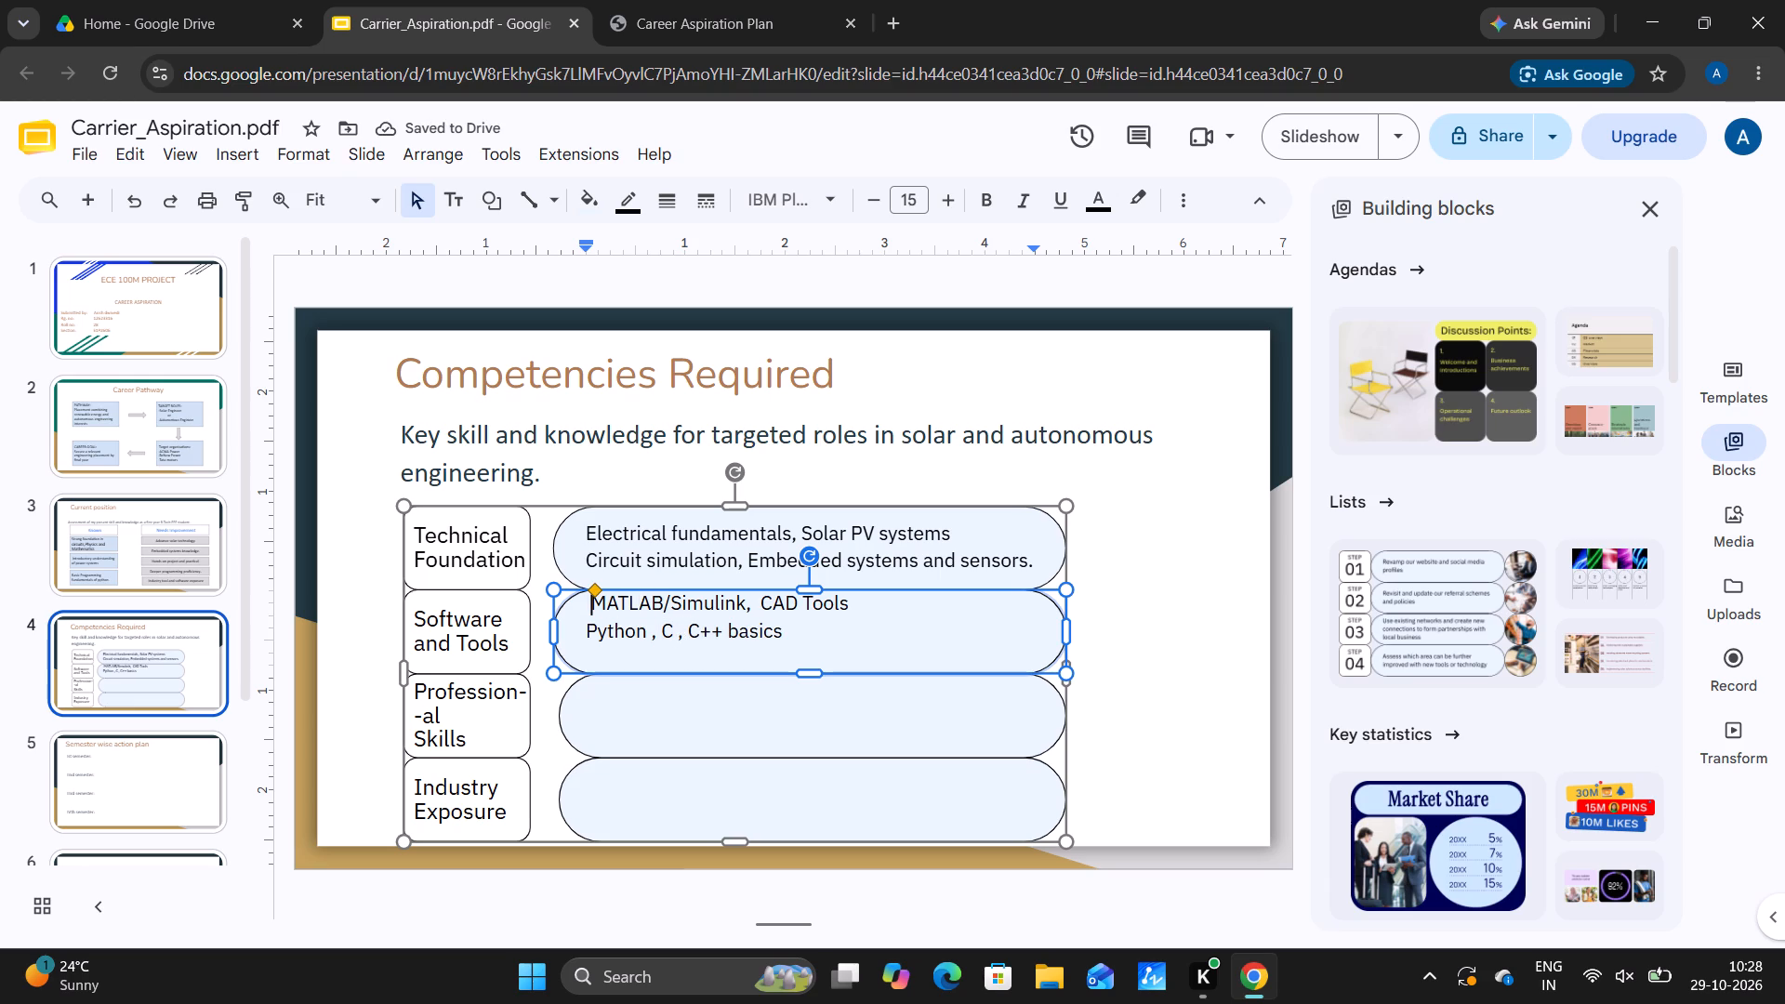
key(Return)
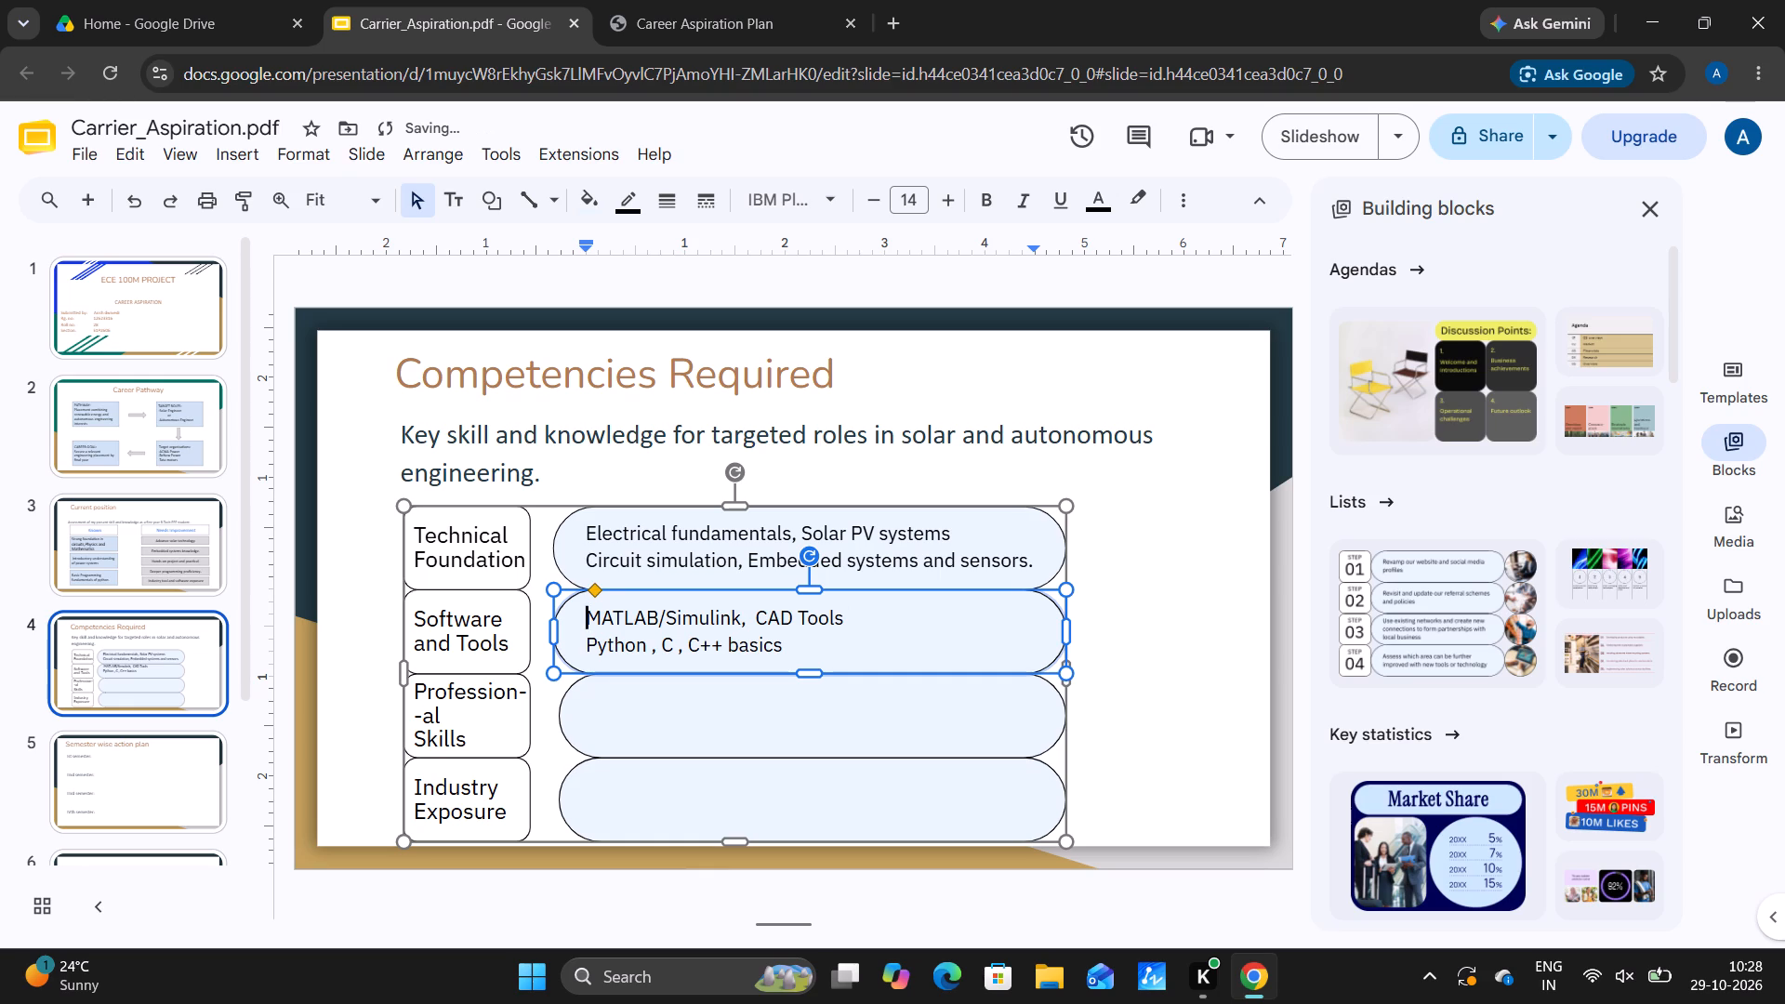
Check the reference PDF for the professional skills and enter "Problem solving" at font size 14 in the Professional Skills box.
click(920, 694)
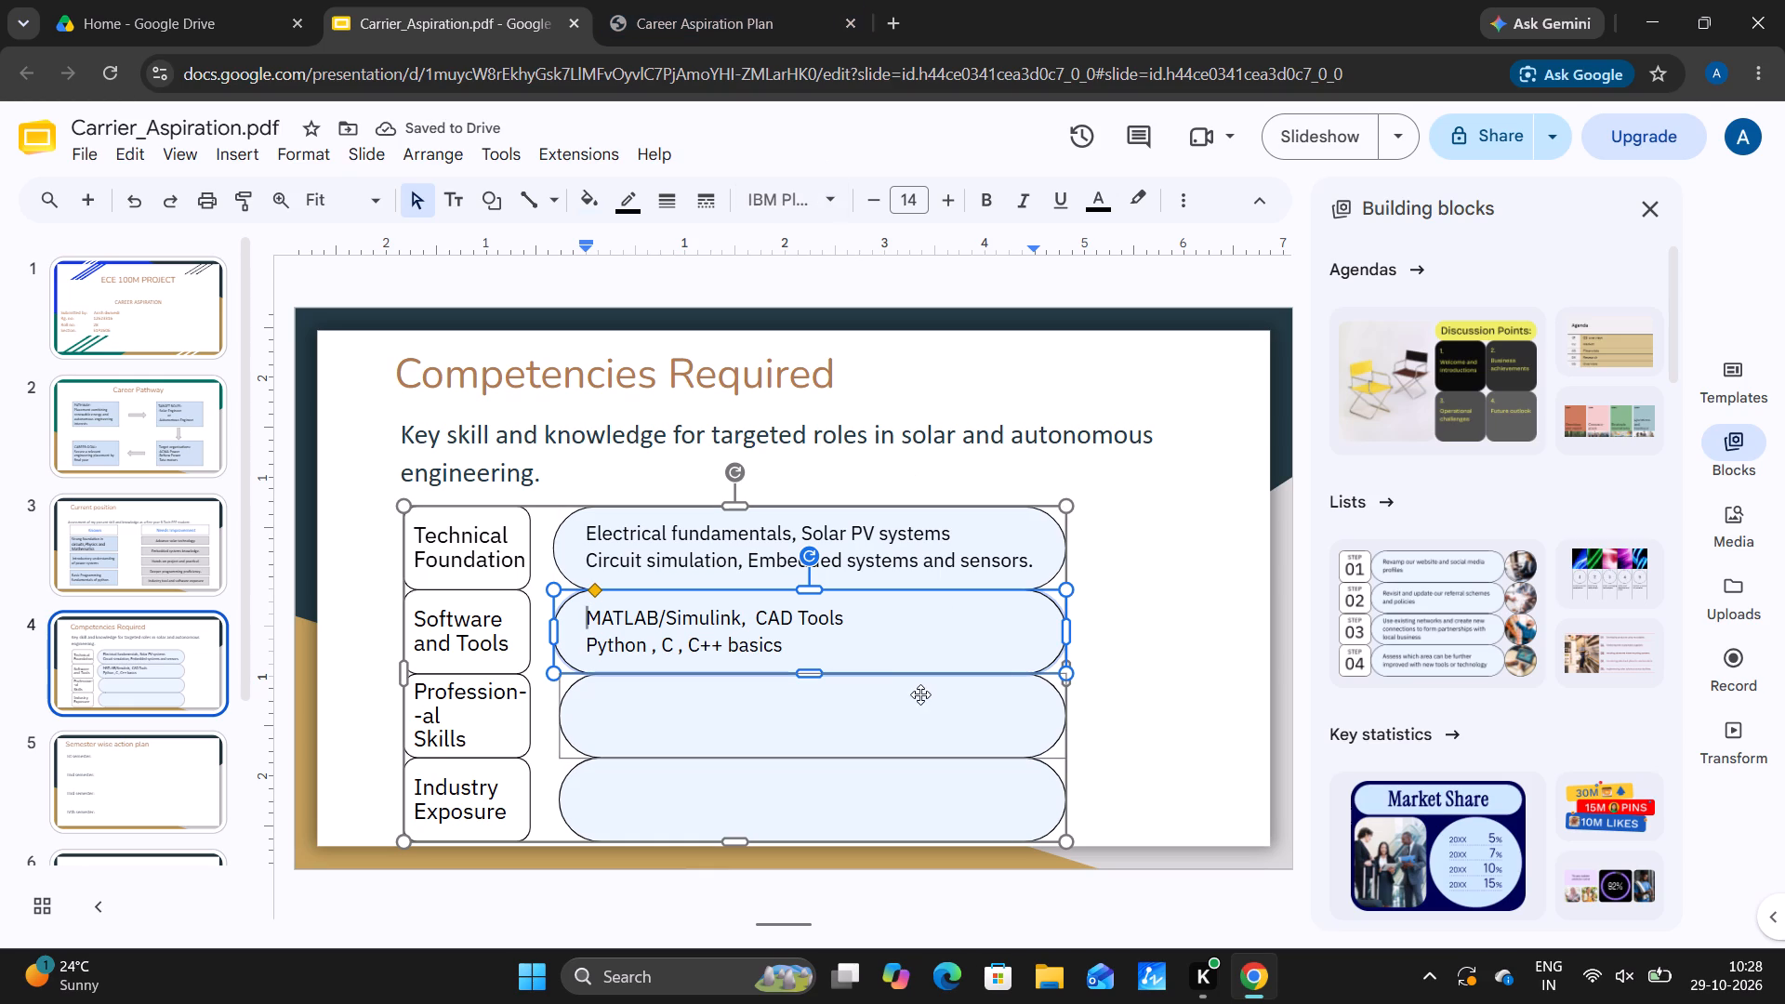
click(920, 694)
key(space)
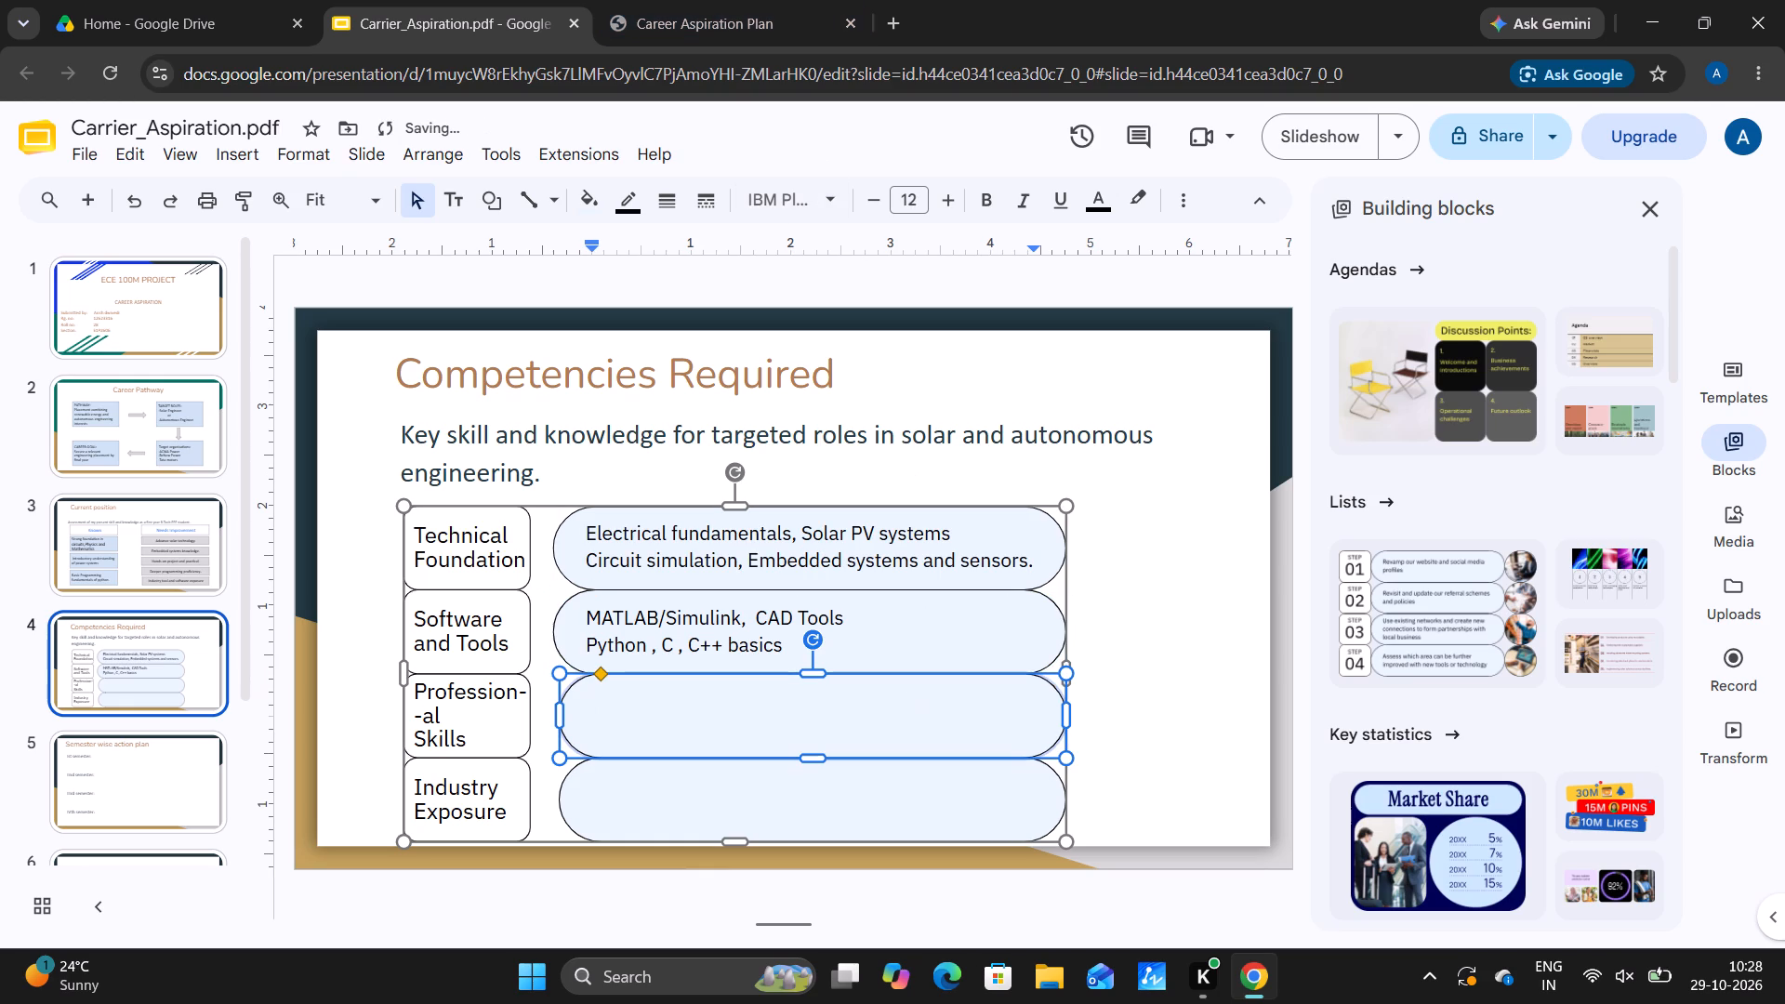
click(600, 0)
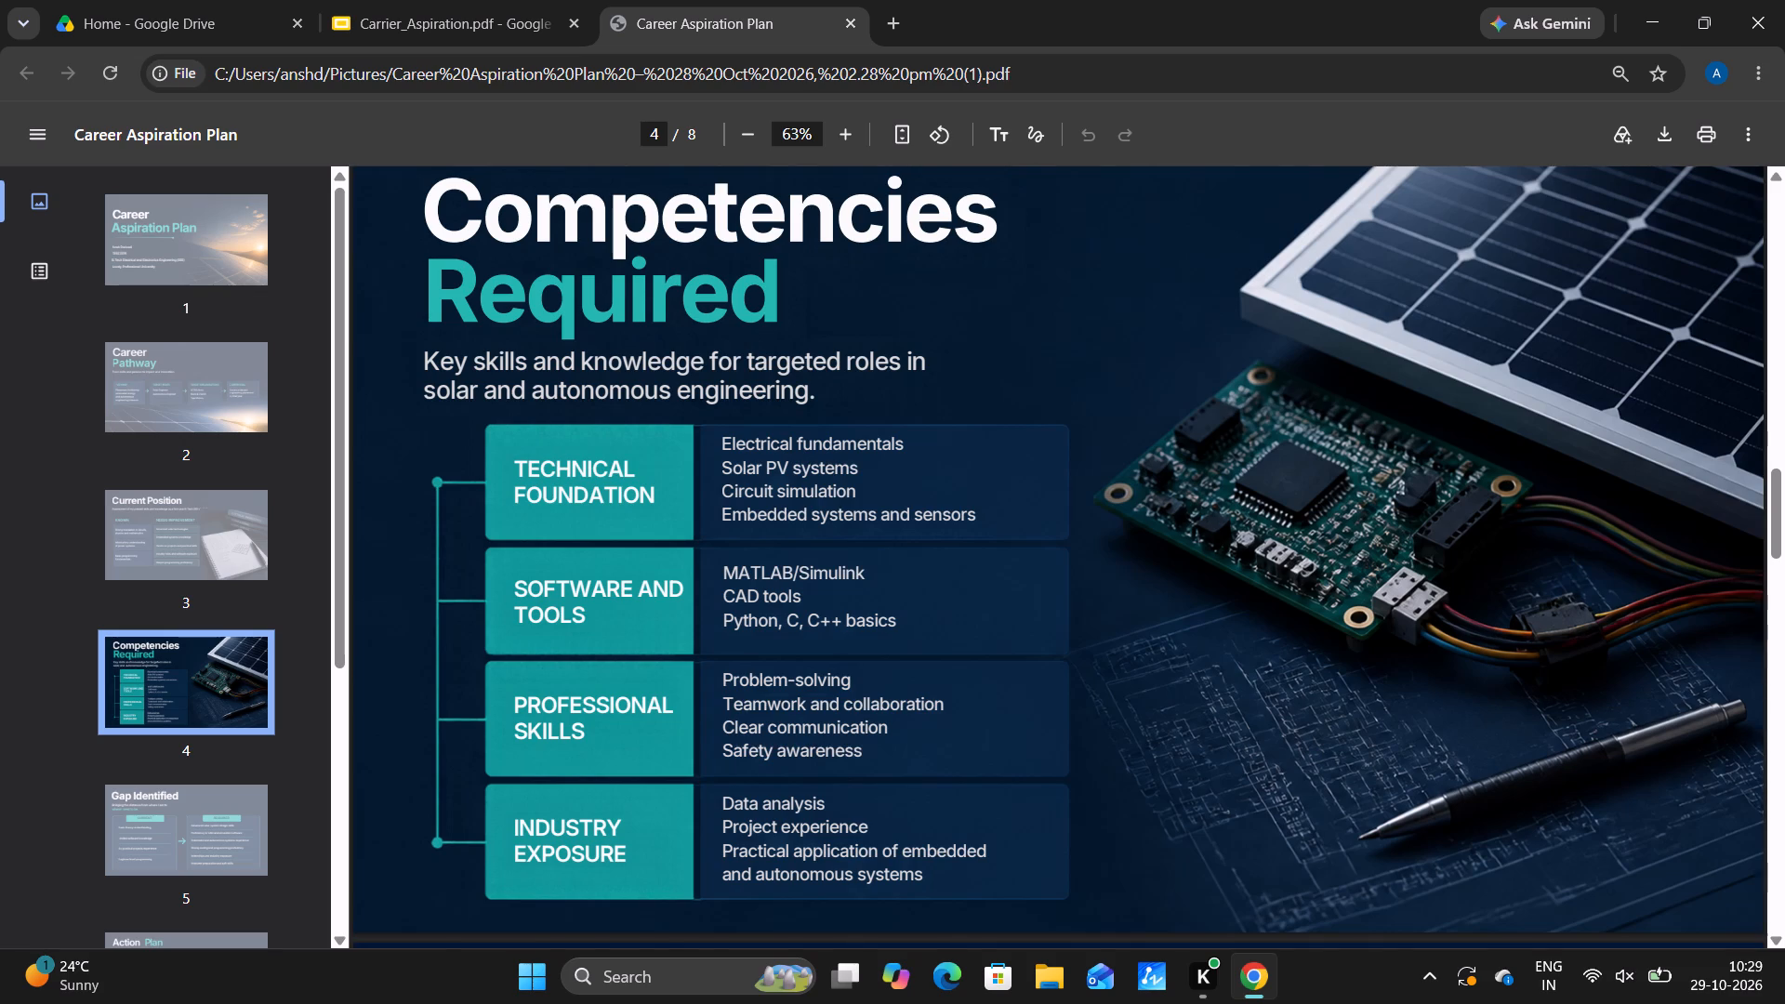
click(537, 0)
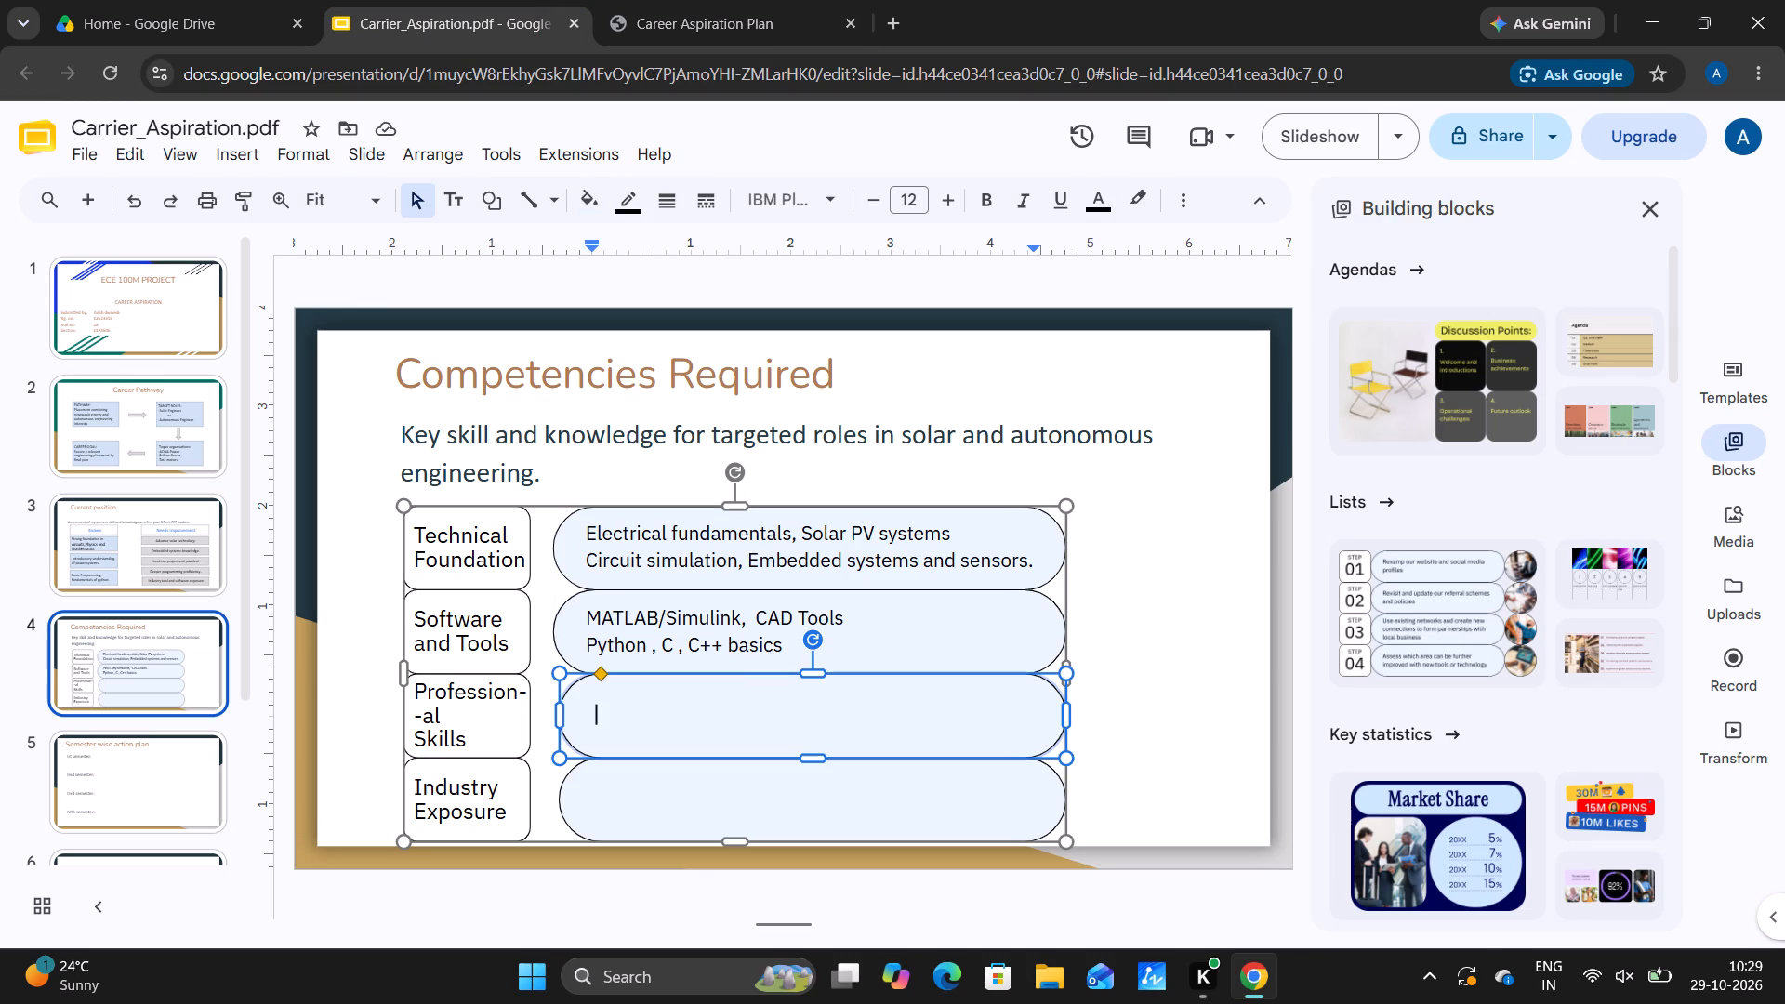
key(r)
key(BackSpace)
key(BackSpace)
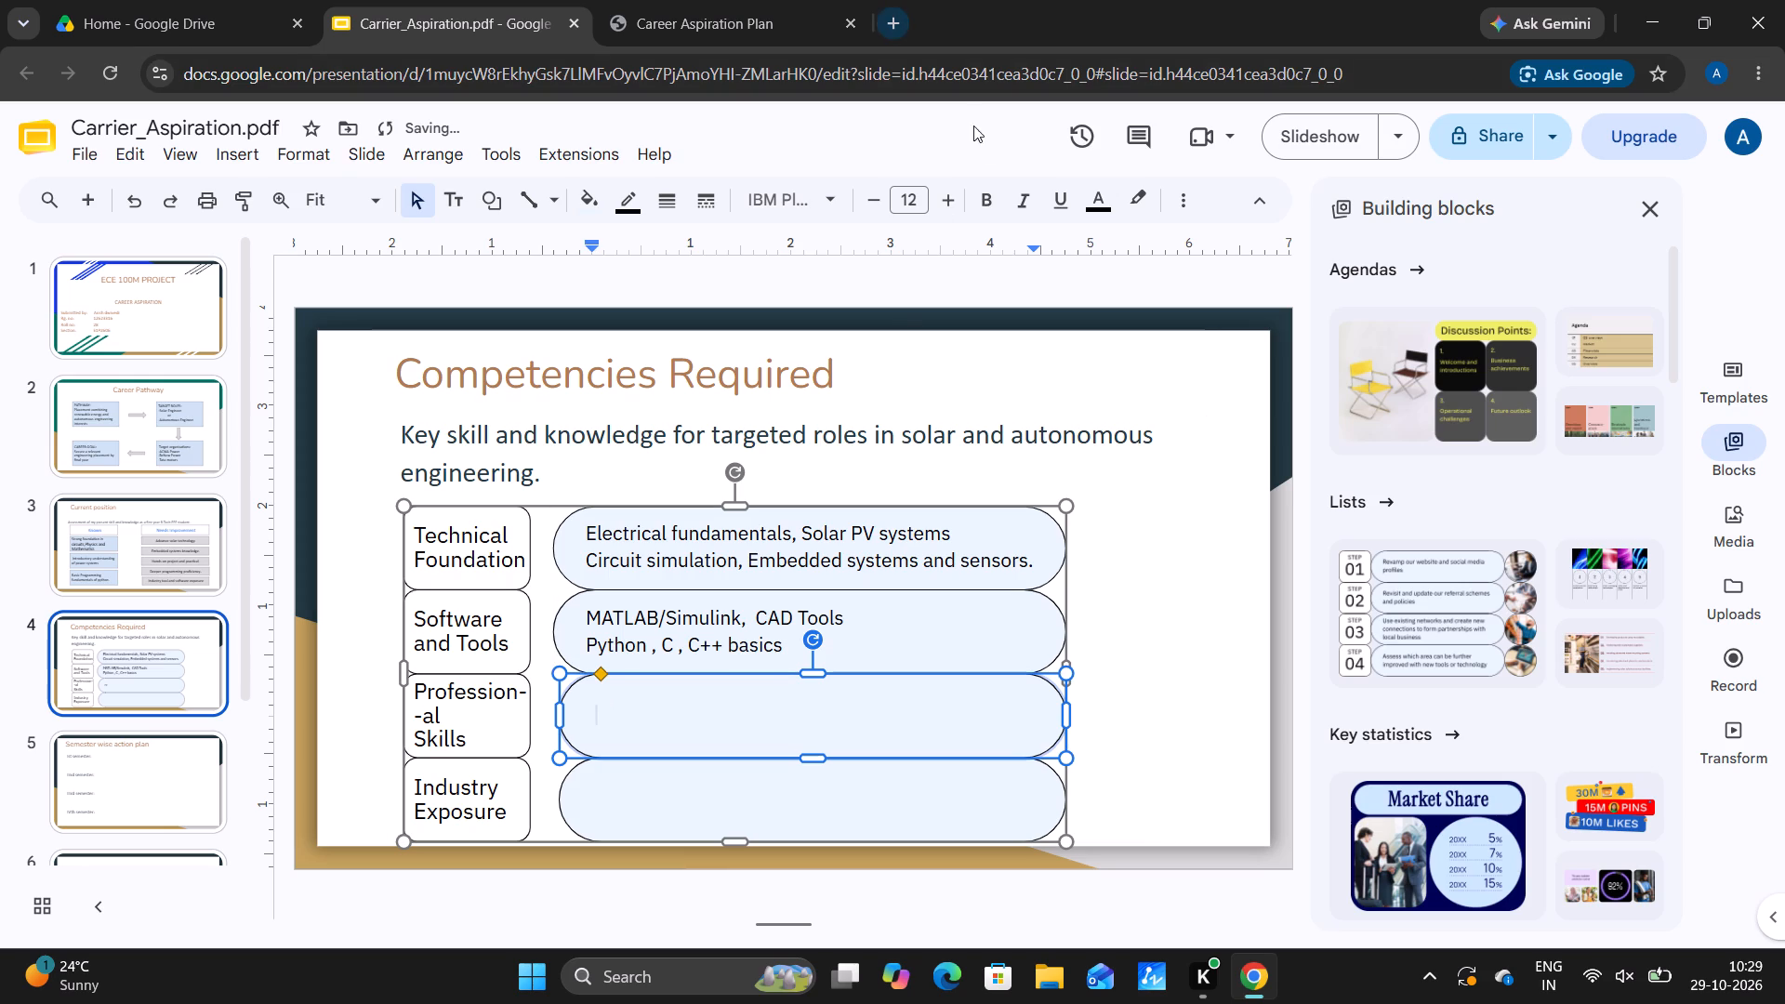
double_click(945, 207)
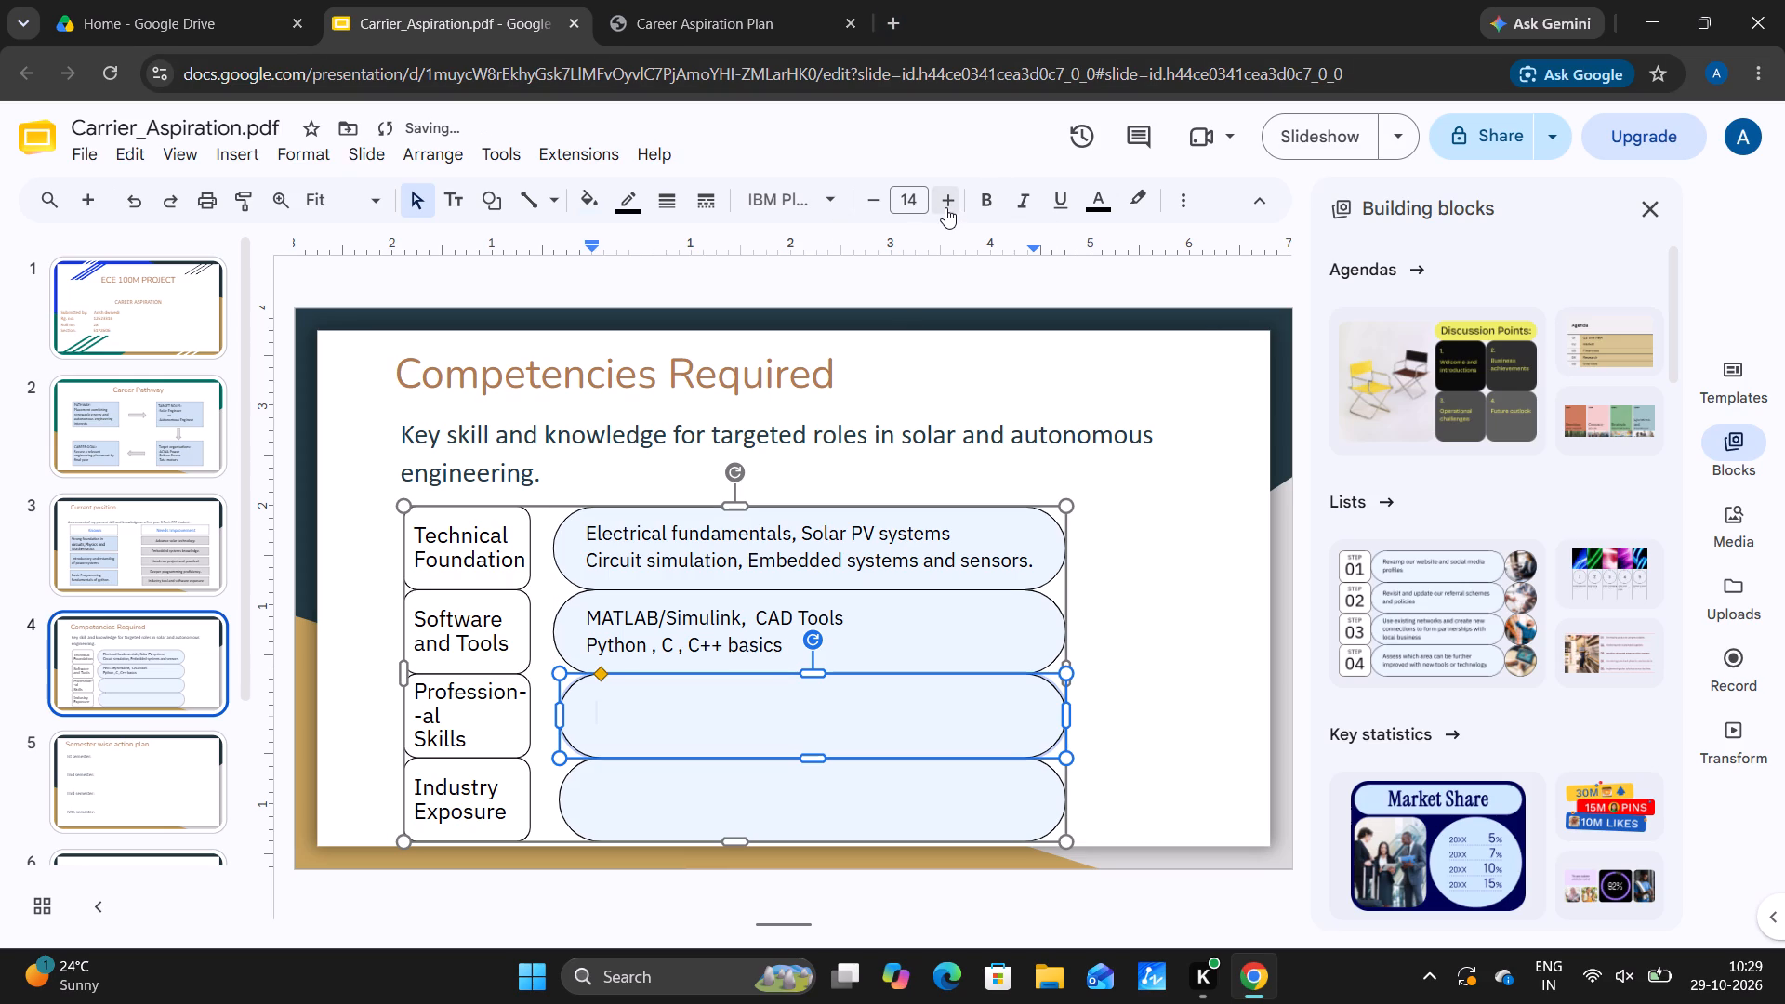
key(r)
text(oblem solving)
key(space)
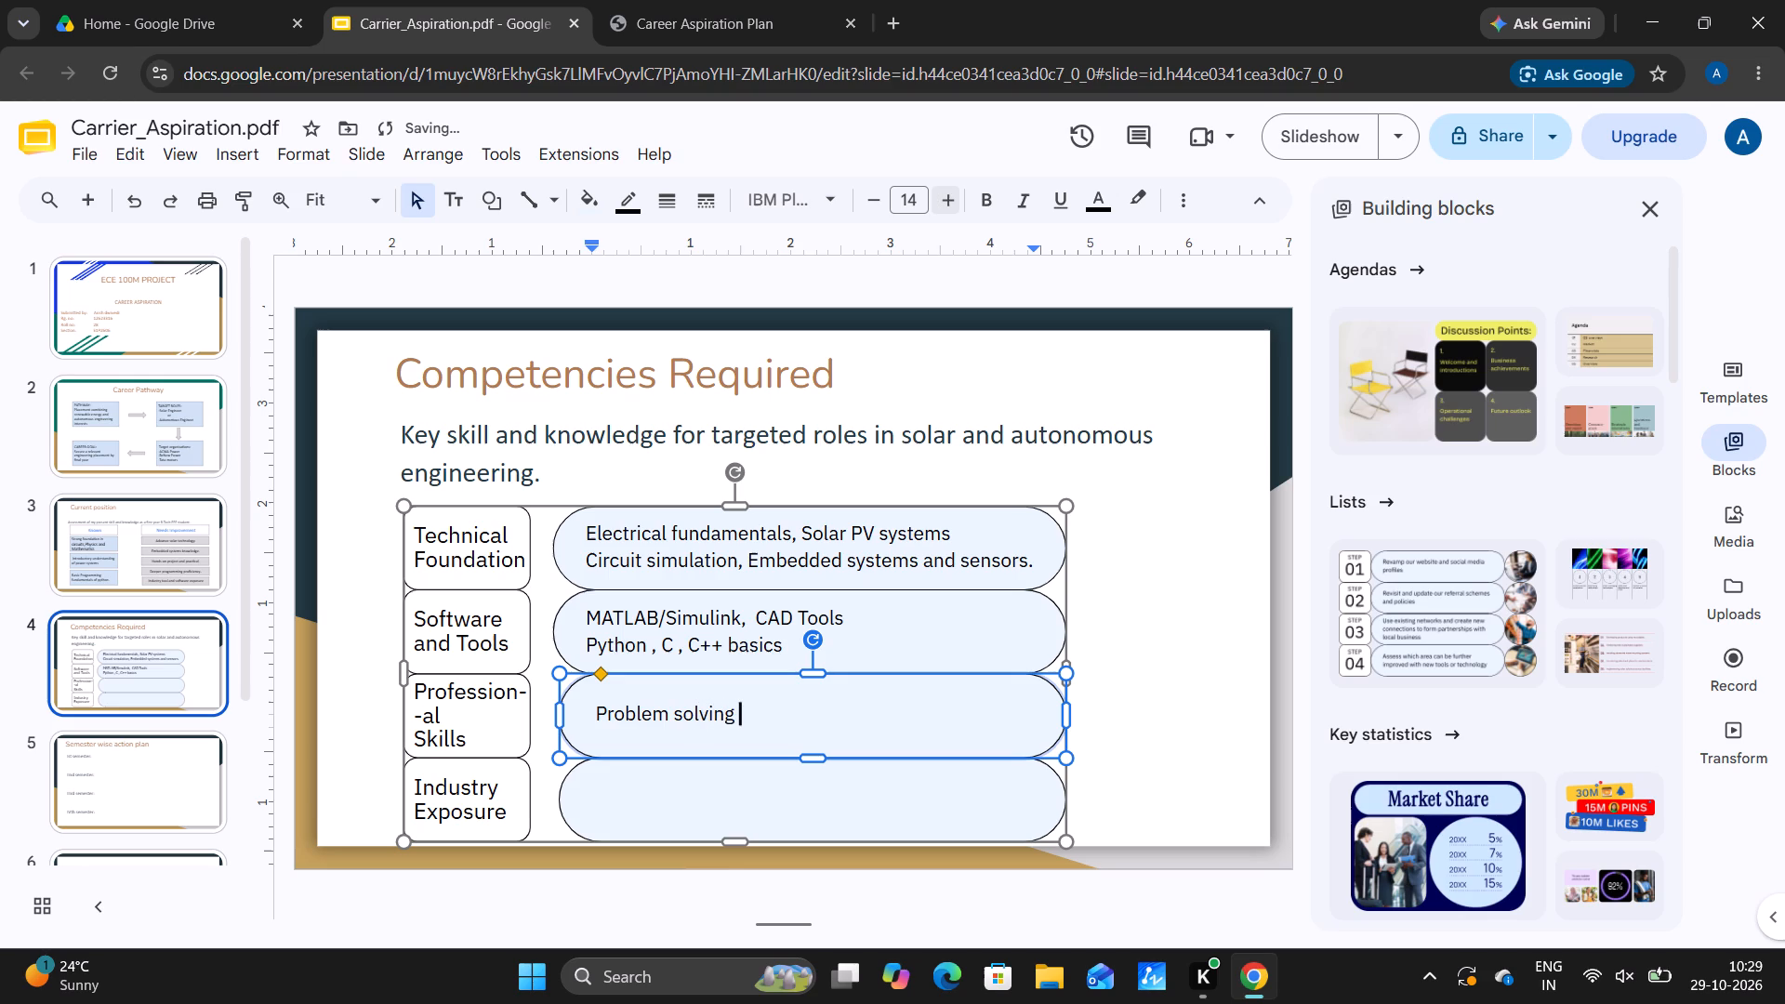
Add "Clear communication" after a wide gap on the "Problem solving" line and start a new line below it.
key(space)
key(space)
key(space)
key(space)
key(space)
key(space)
key(space)
key(space)
key(space)
key(space)
key(space)
key(space)
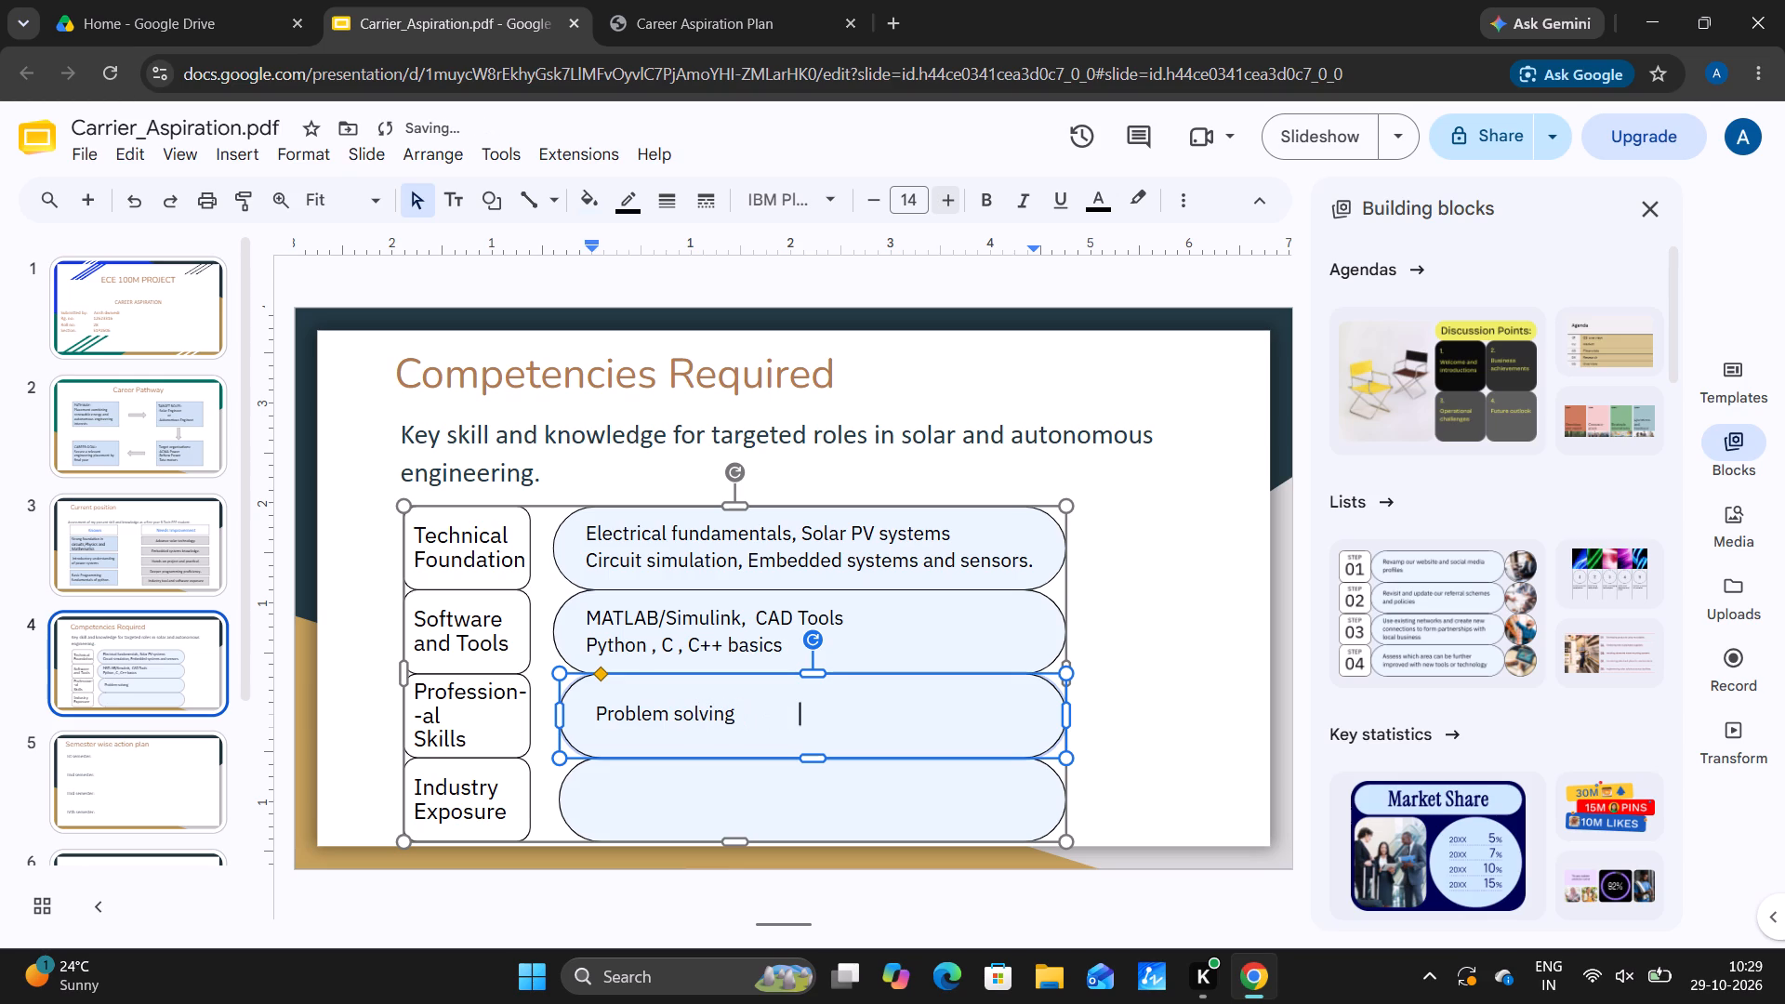
key(BackSpace)
key(BackSpace)
key(BackSpace)
key(BackSpace)
key(c)
key(l)
text(ear)
key(space)
text(aca)
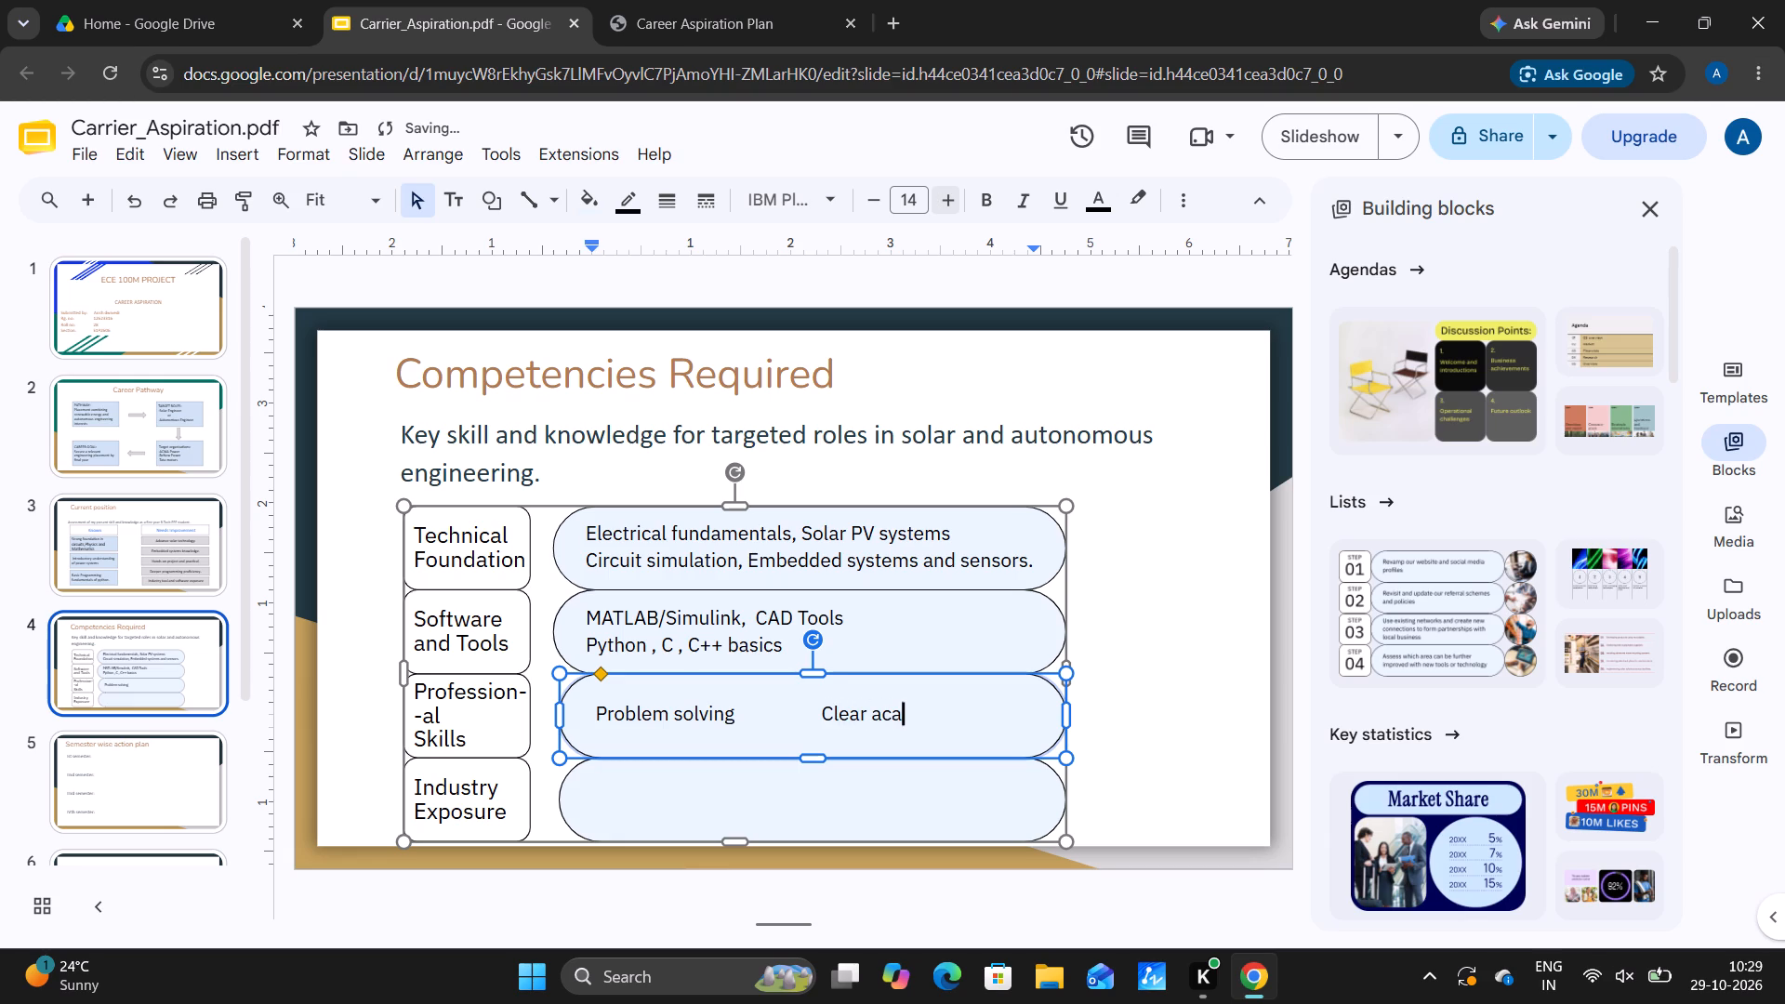
key(BackSpace)
key(BackSpace)
key(BackSpace)
text(communi)
text(cation)
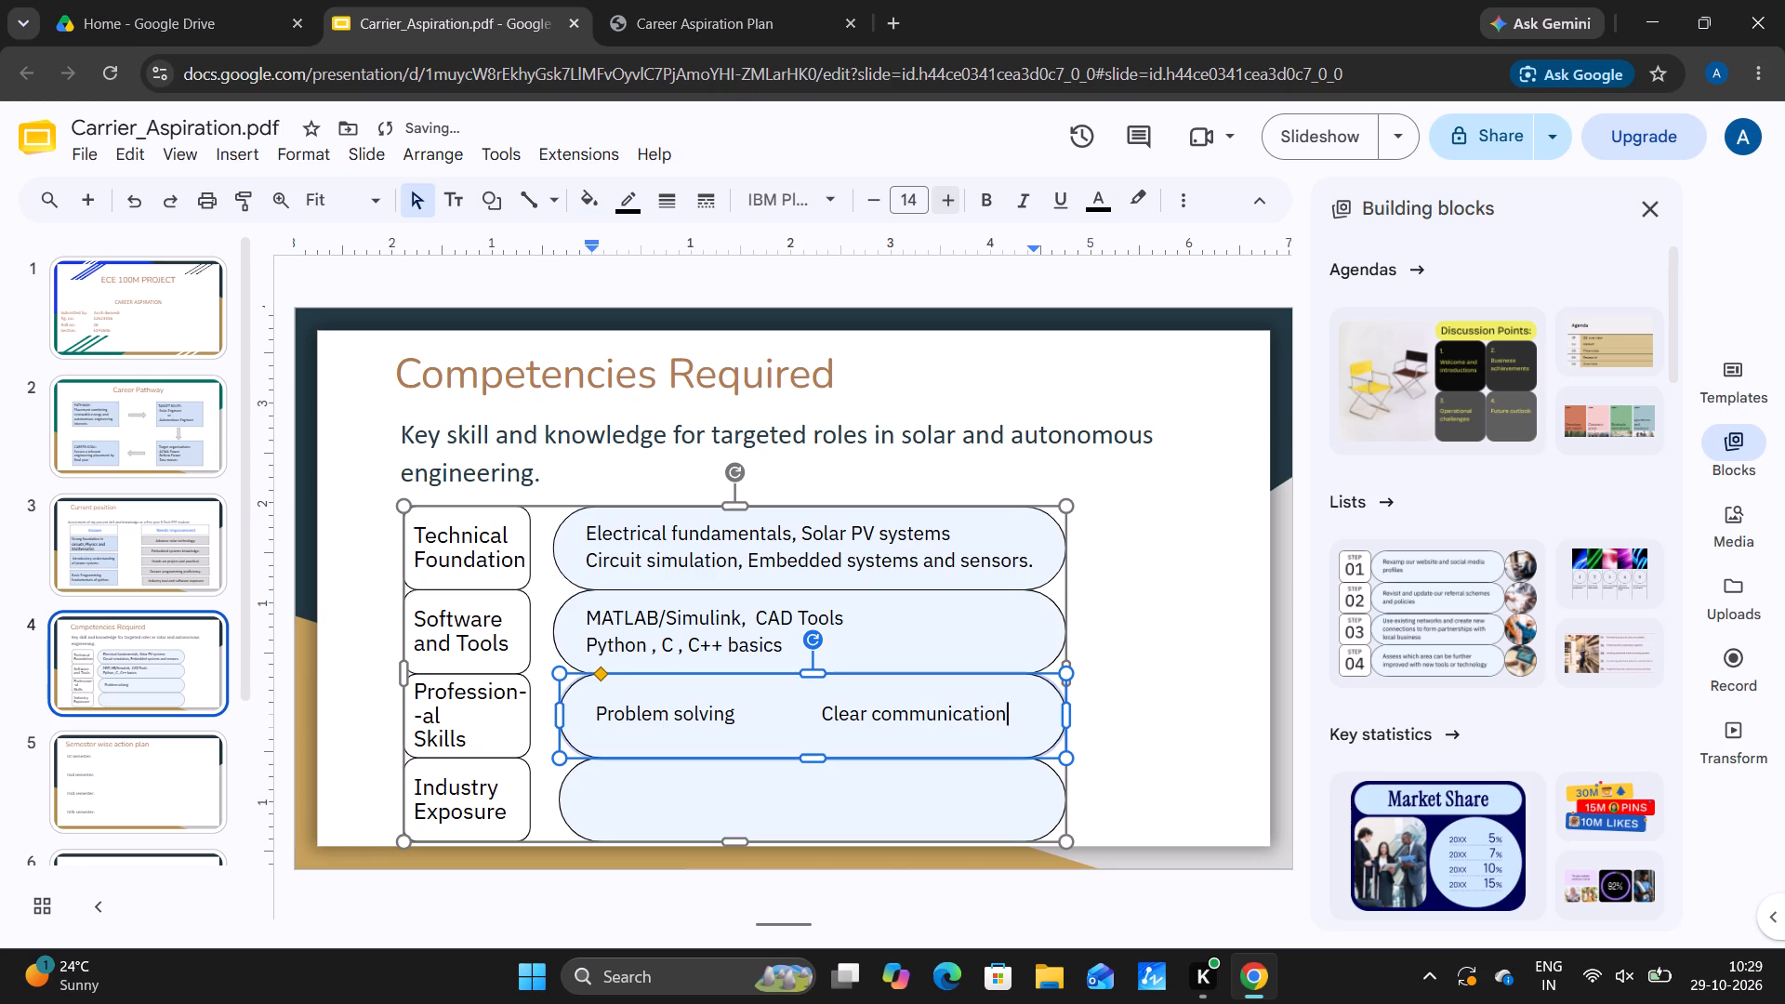
key(Return)
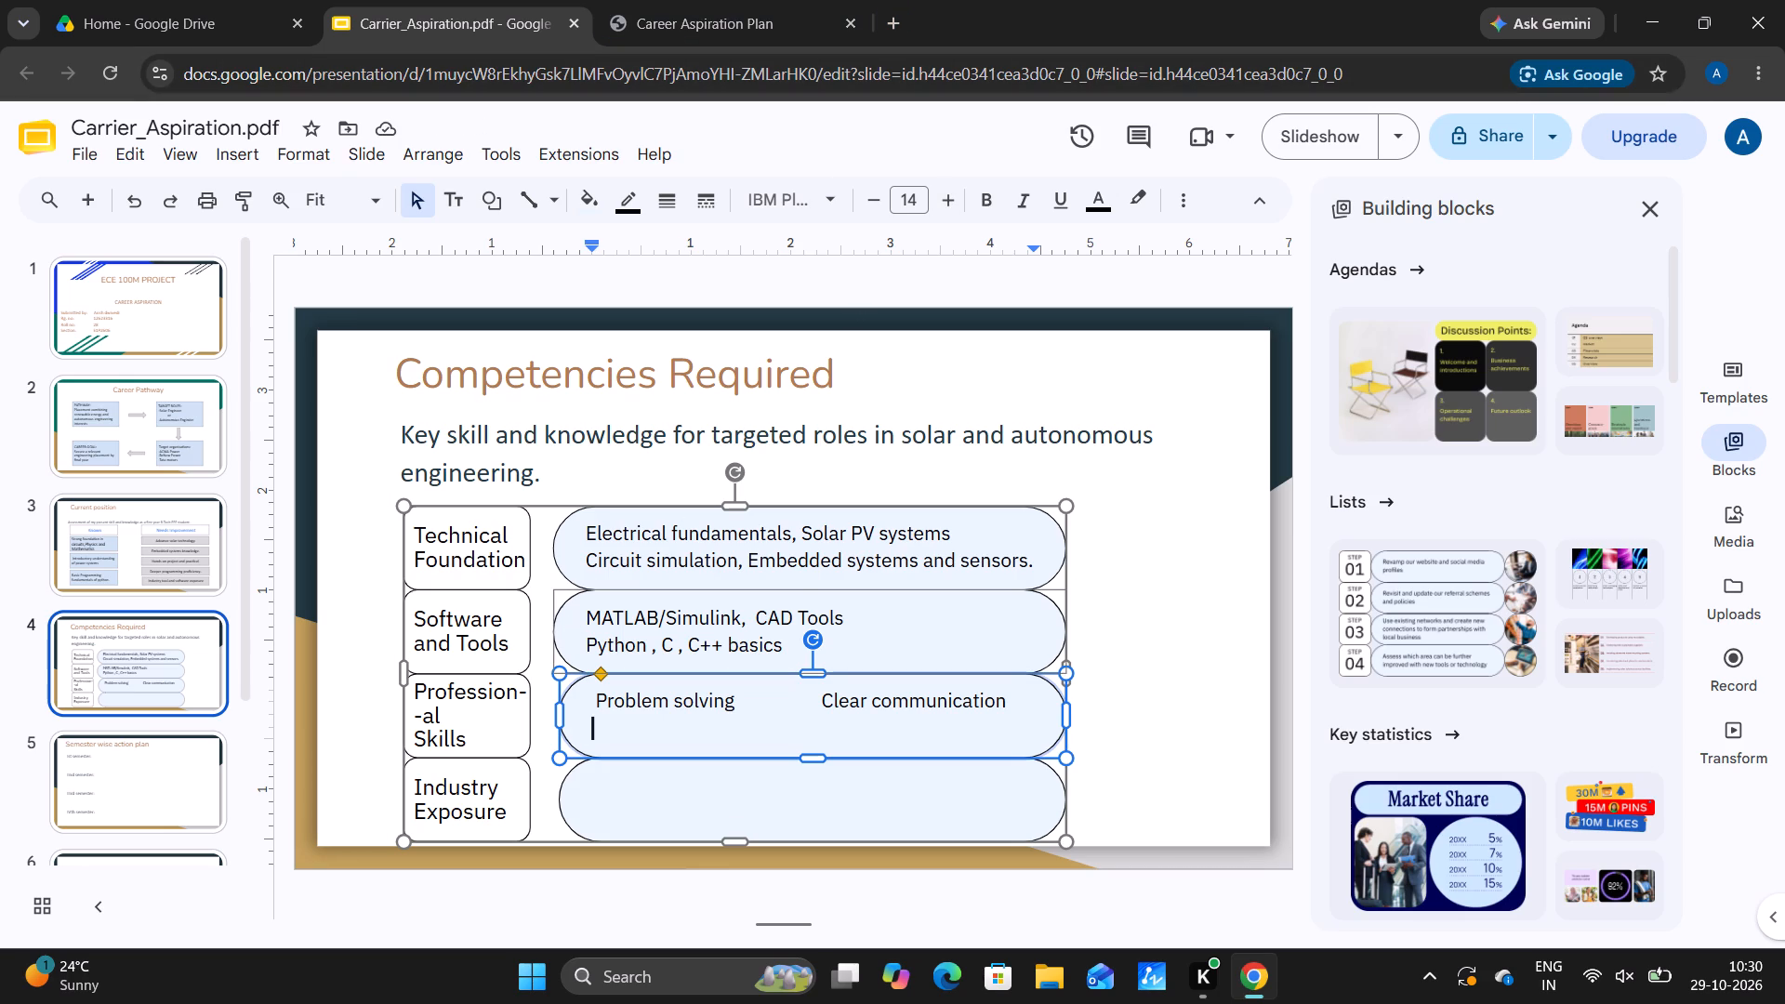
Check the Software and Tools text's font size and set the entire "Problem solving Clear communication" line to size 14.
drag(586, 615, 810, 641)
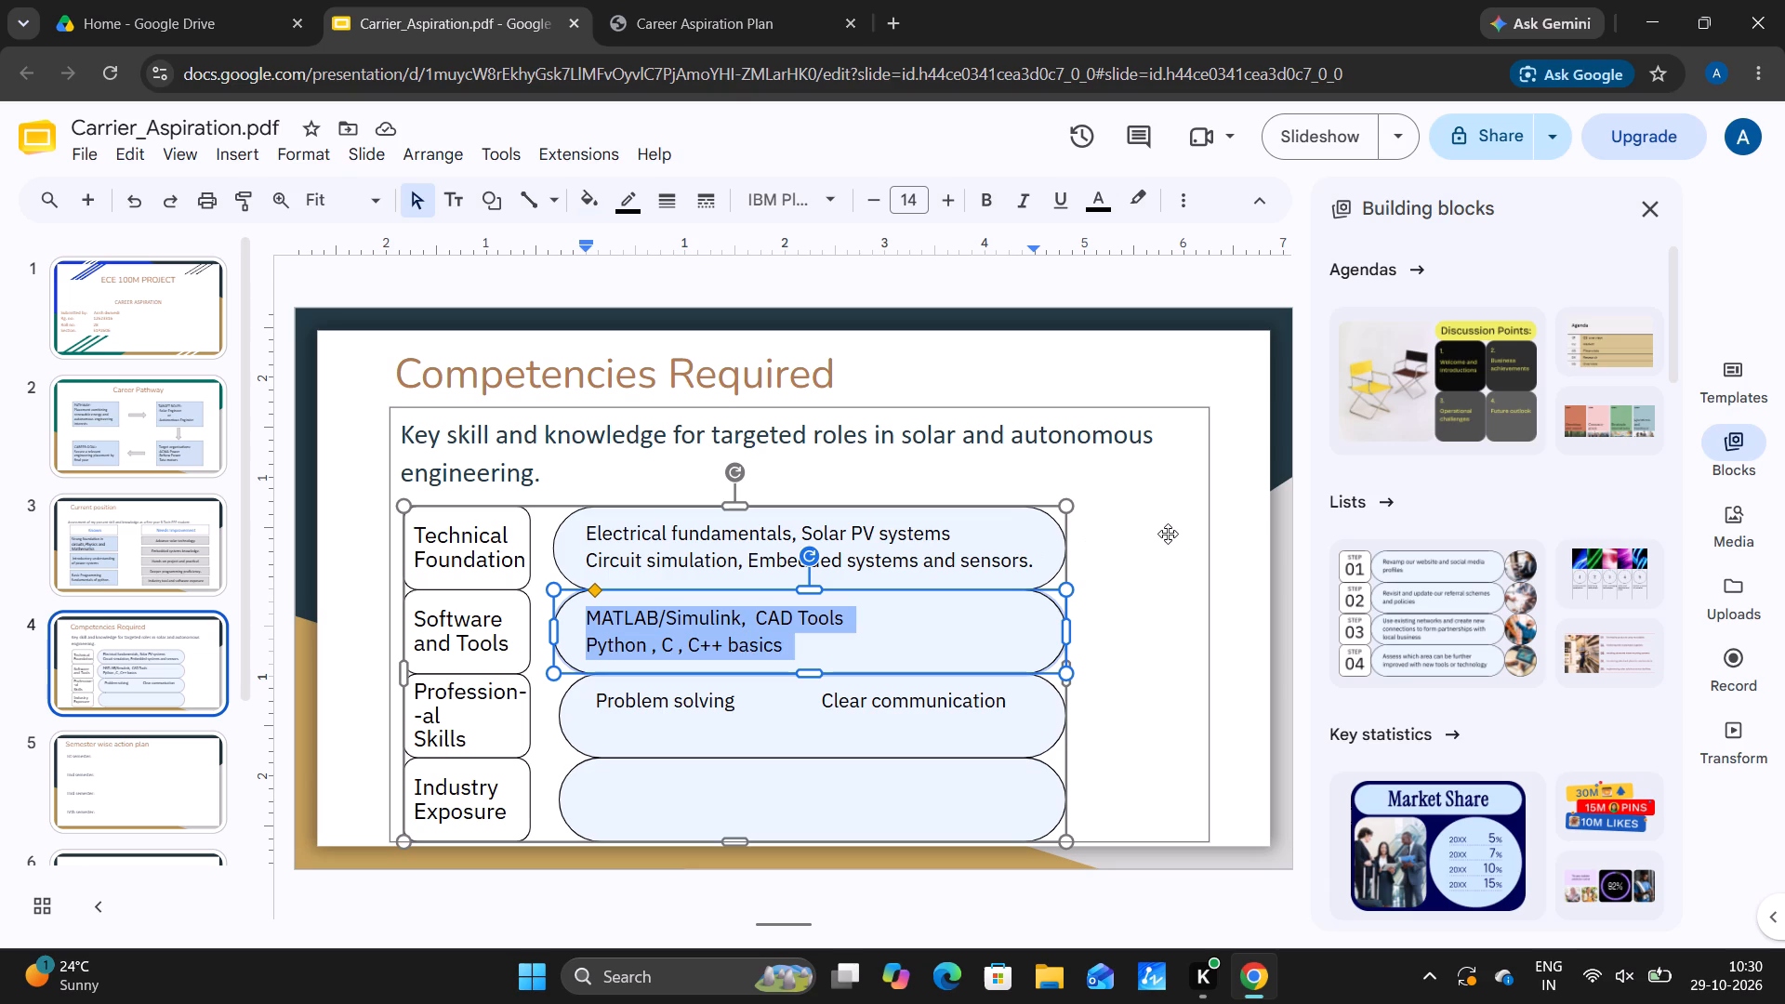
click(1272, 513)
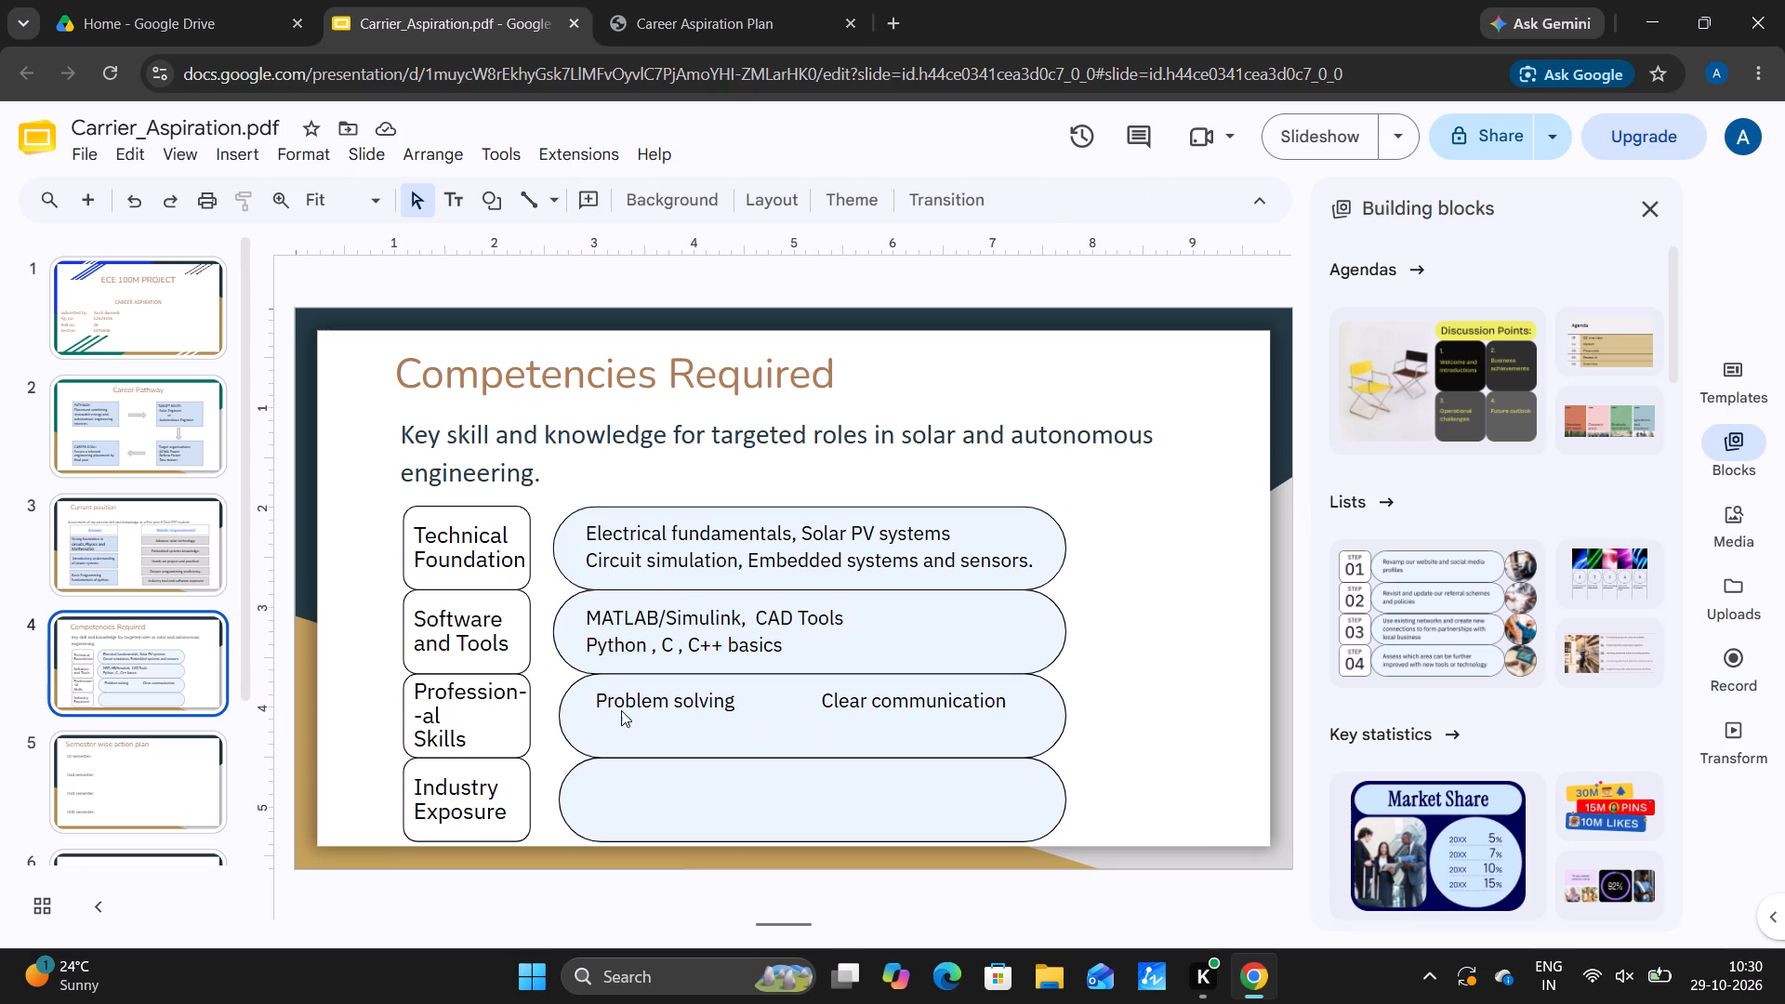
drag(592, 701, 977, 707)
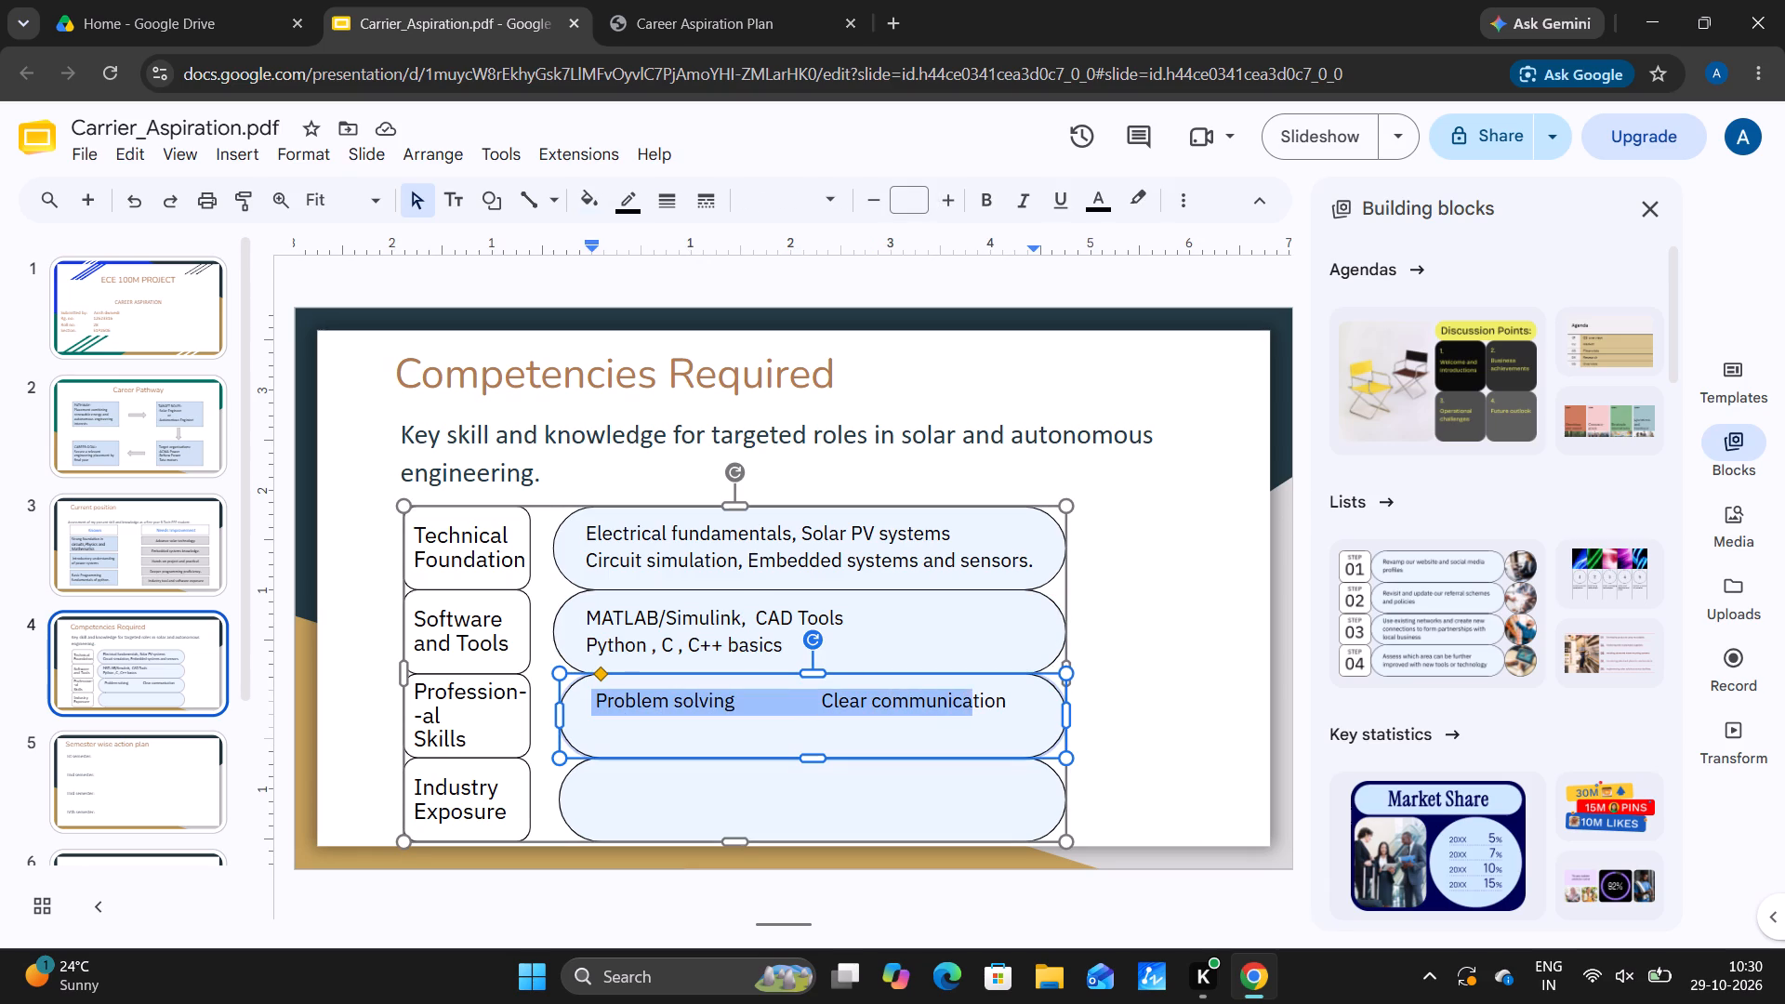
drag(977, 707, 1020, 707)
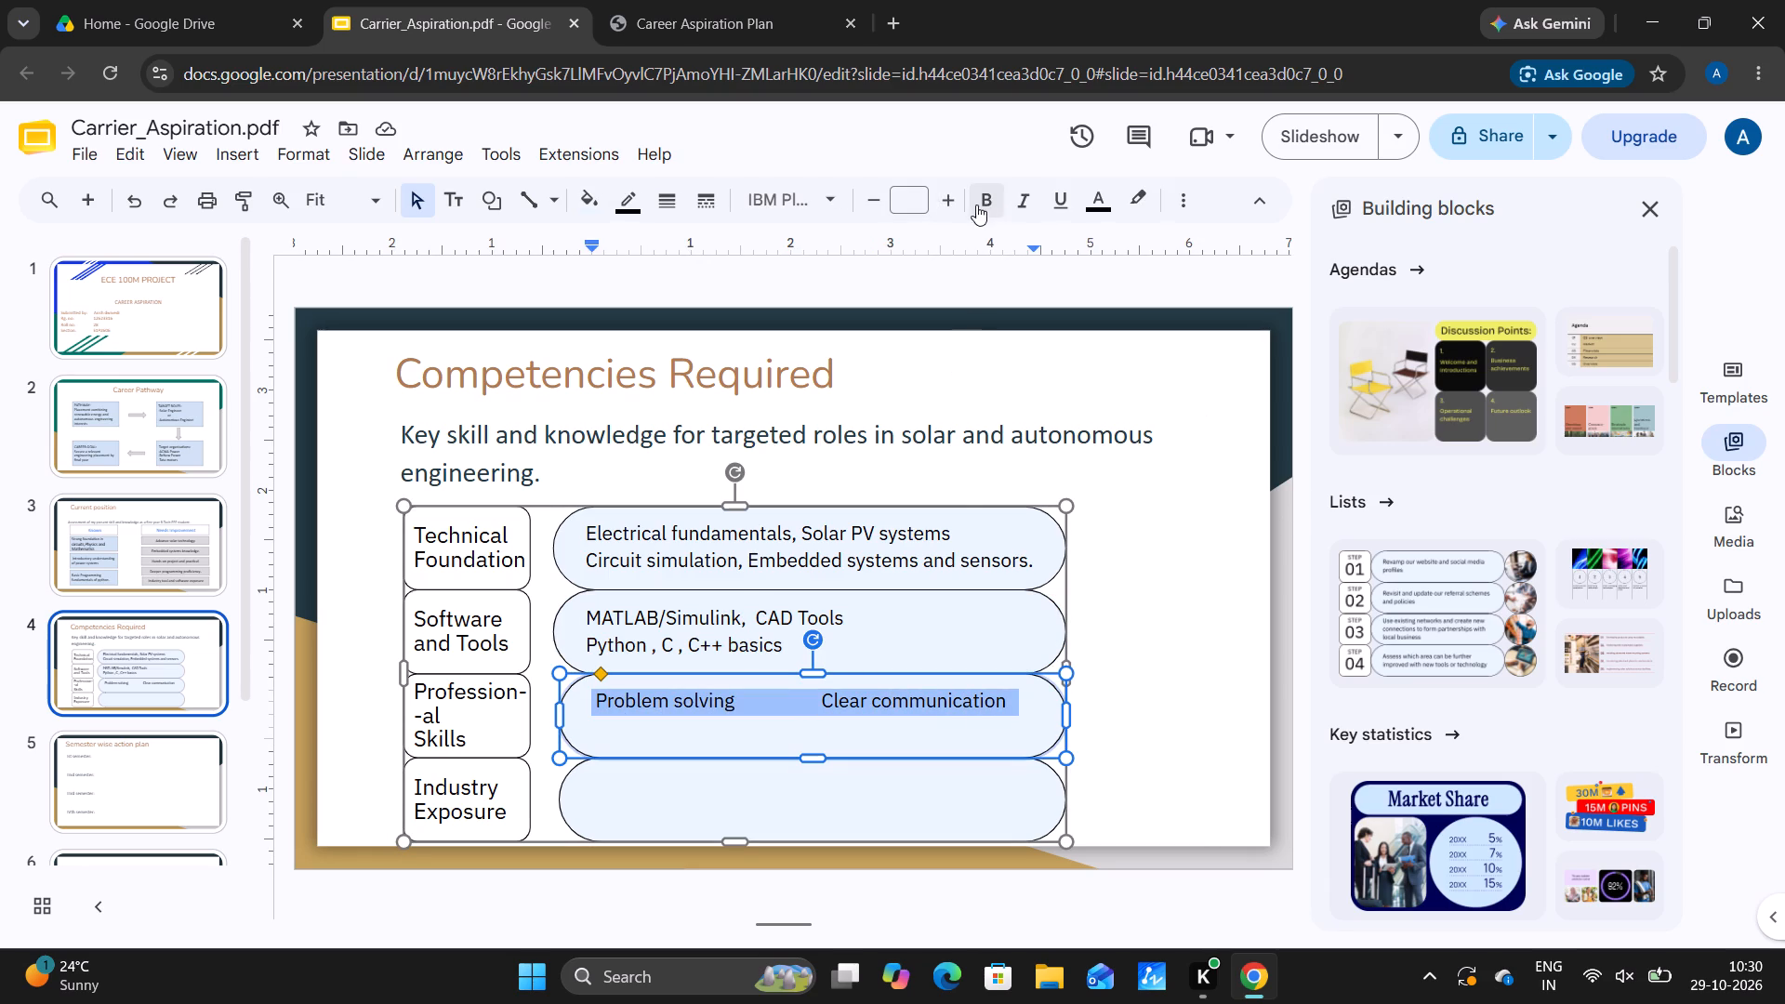
click(959, 203)
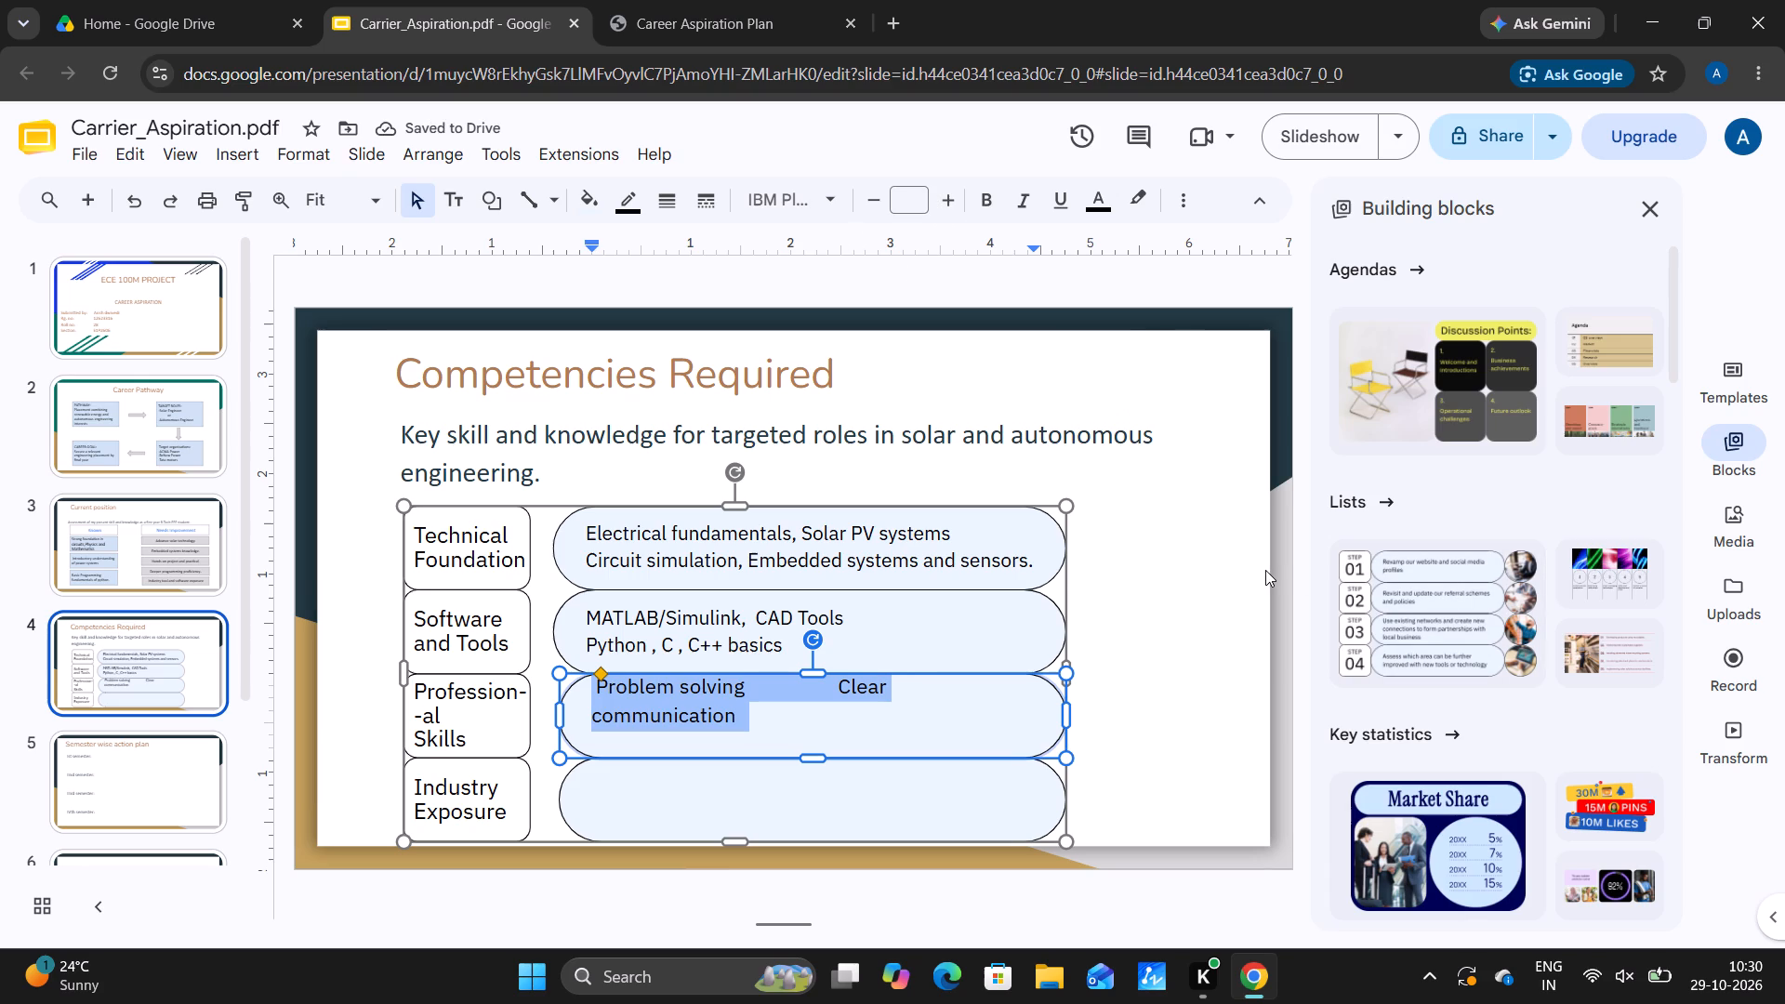
click(898, 197)
click(891, 494)
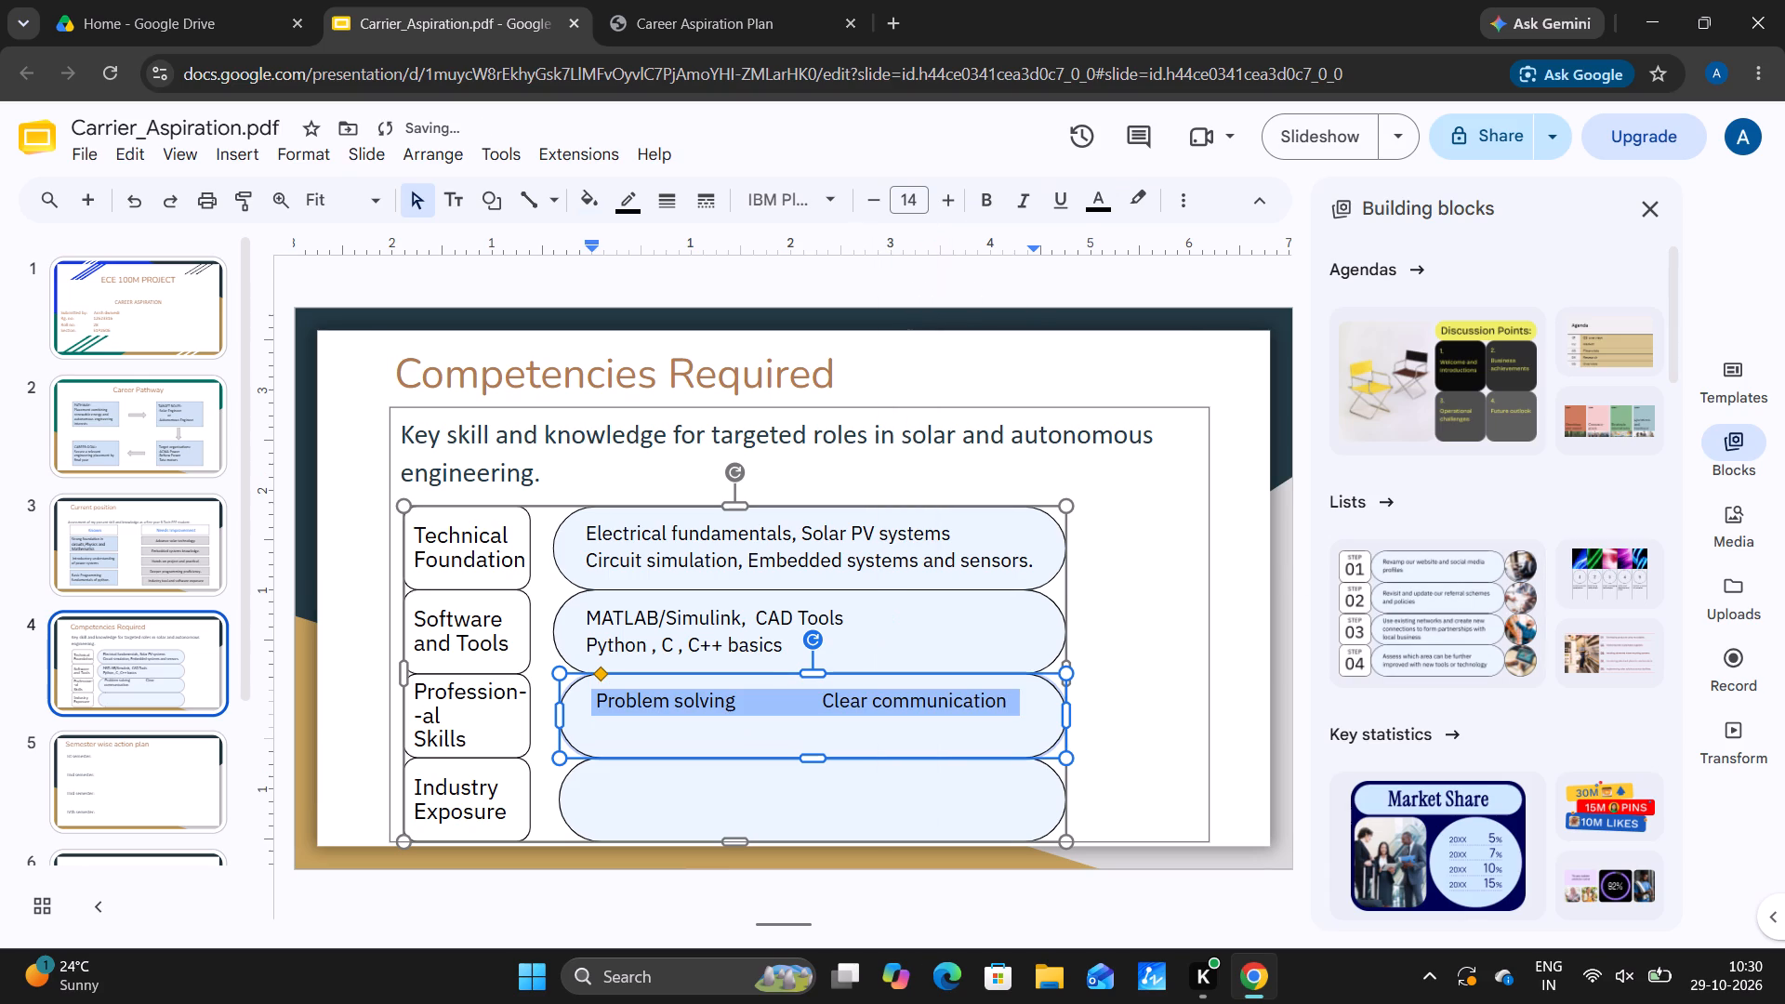
click(1229, 584)
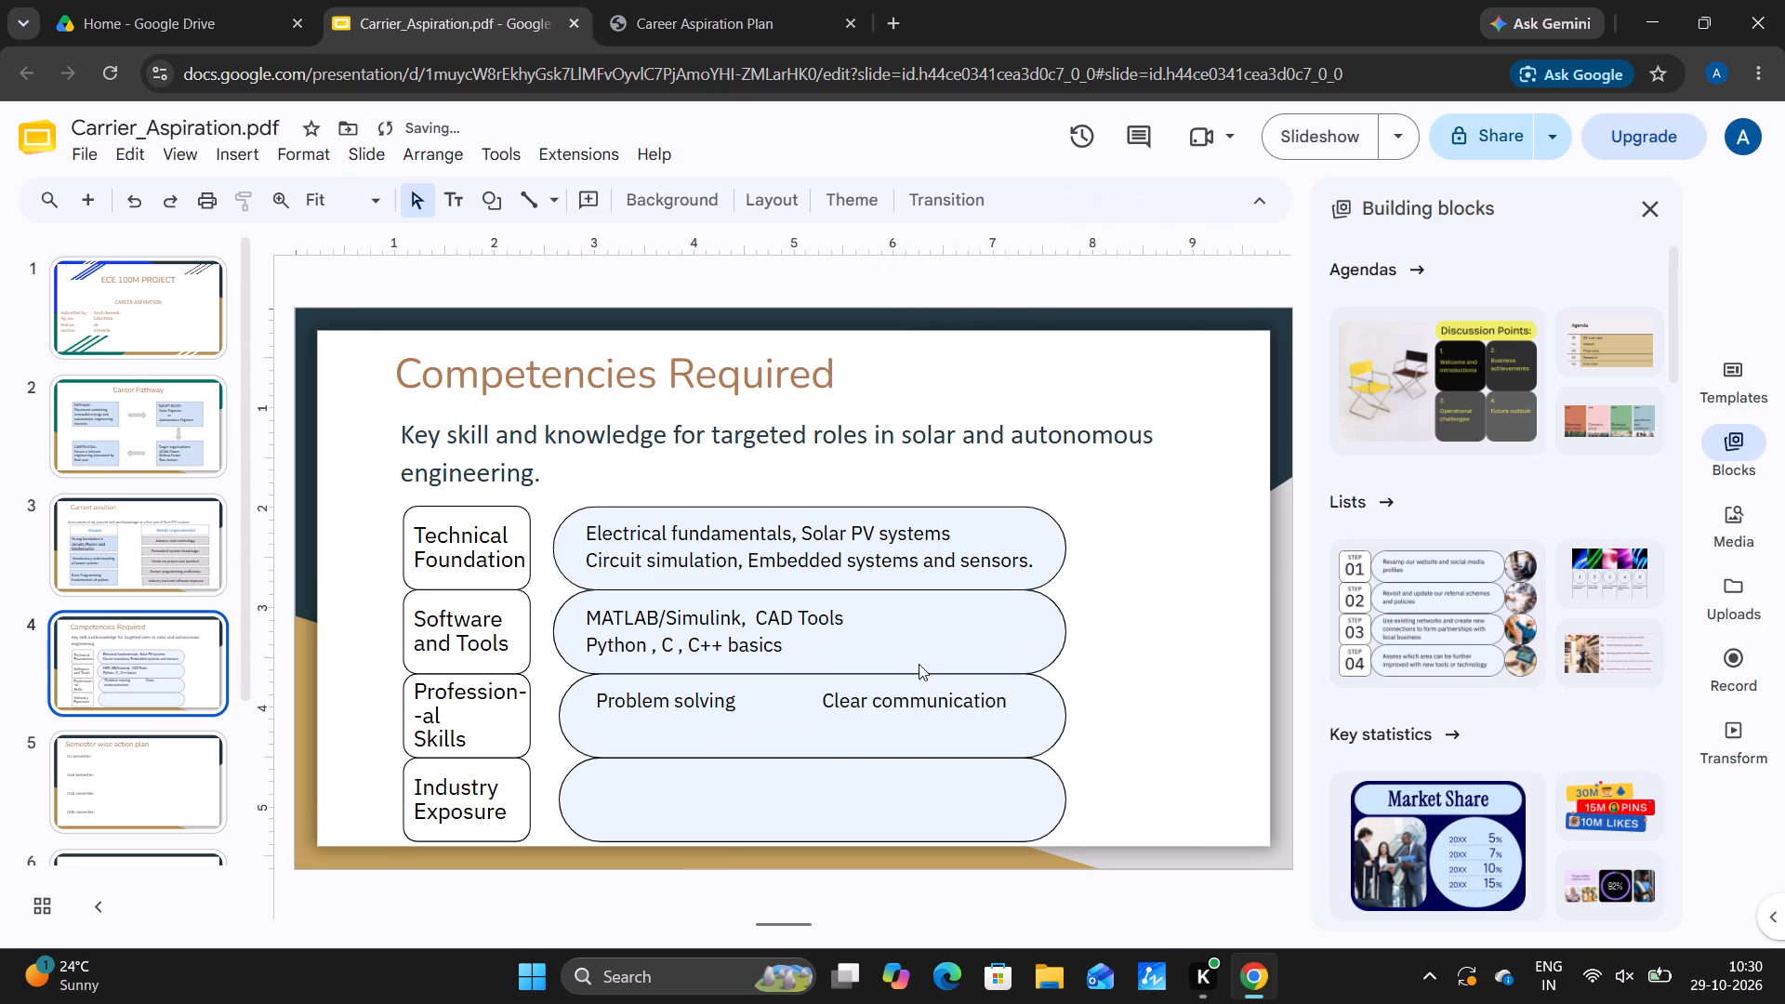
Narrow the gap between "Problem solving" and "Clear communication" in the Professional Skills box by removing eight spaces.
click(653, 731)
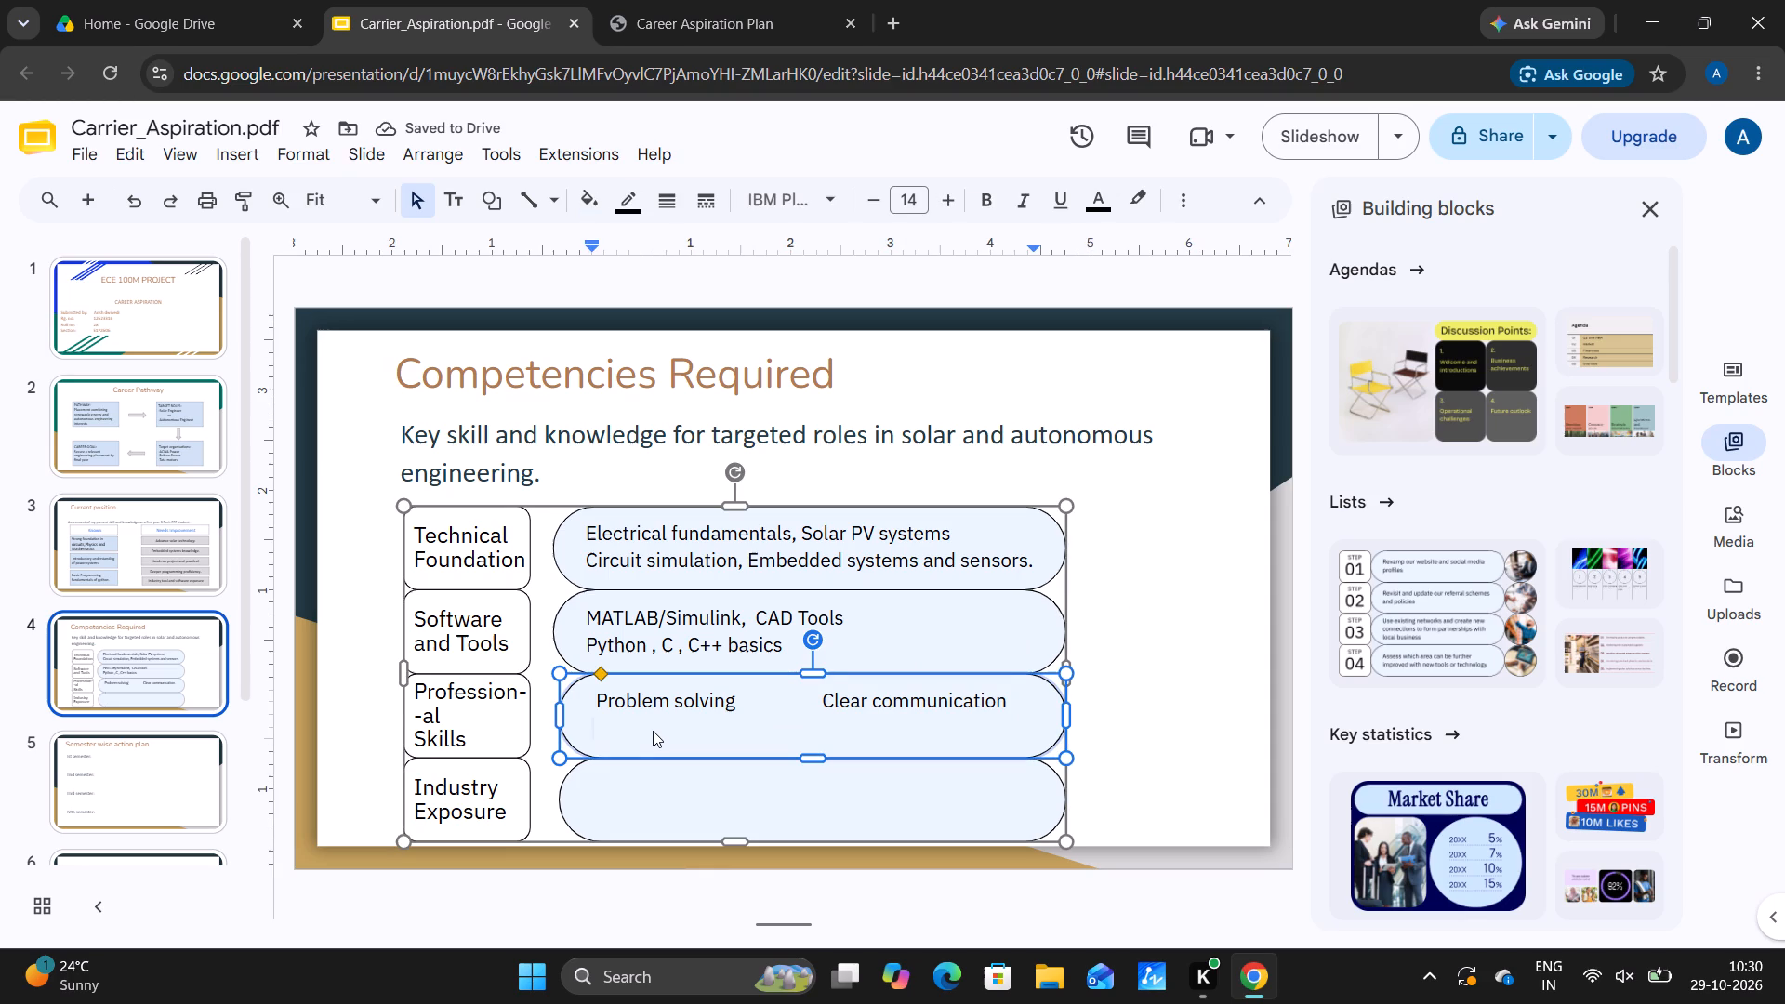
click(812, 709)
key(BackSpace)
key(BackSpace)
key(BackSpace)
key(BackSpace)
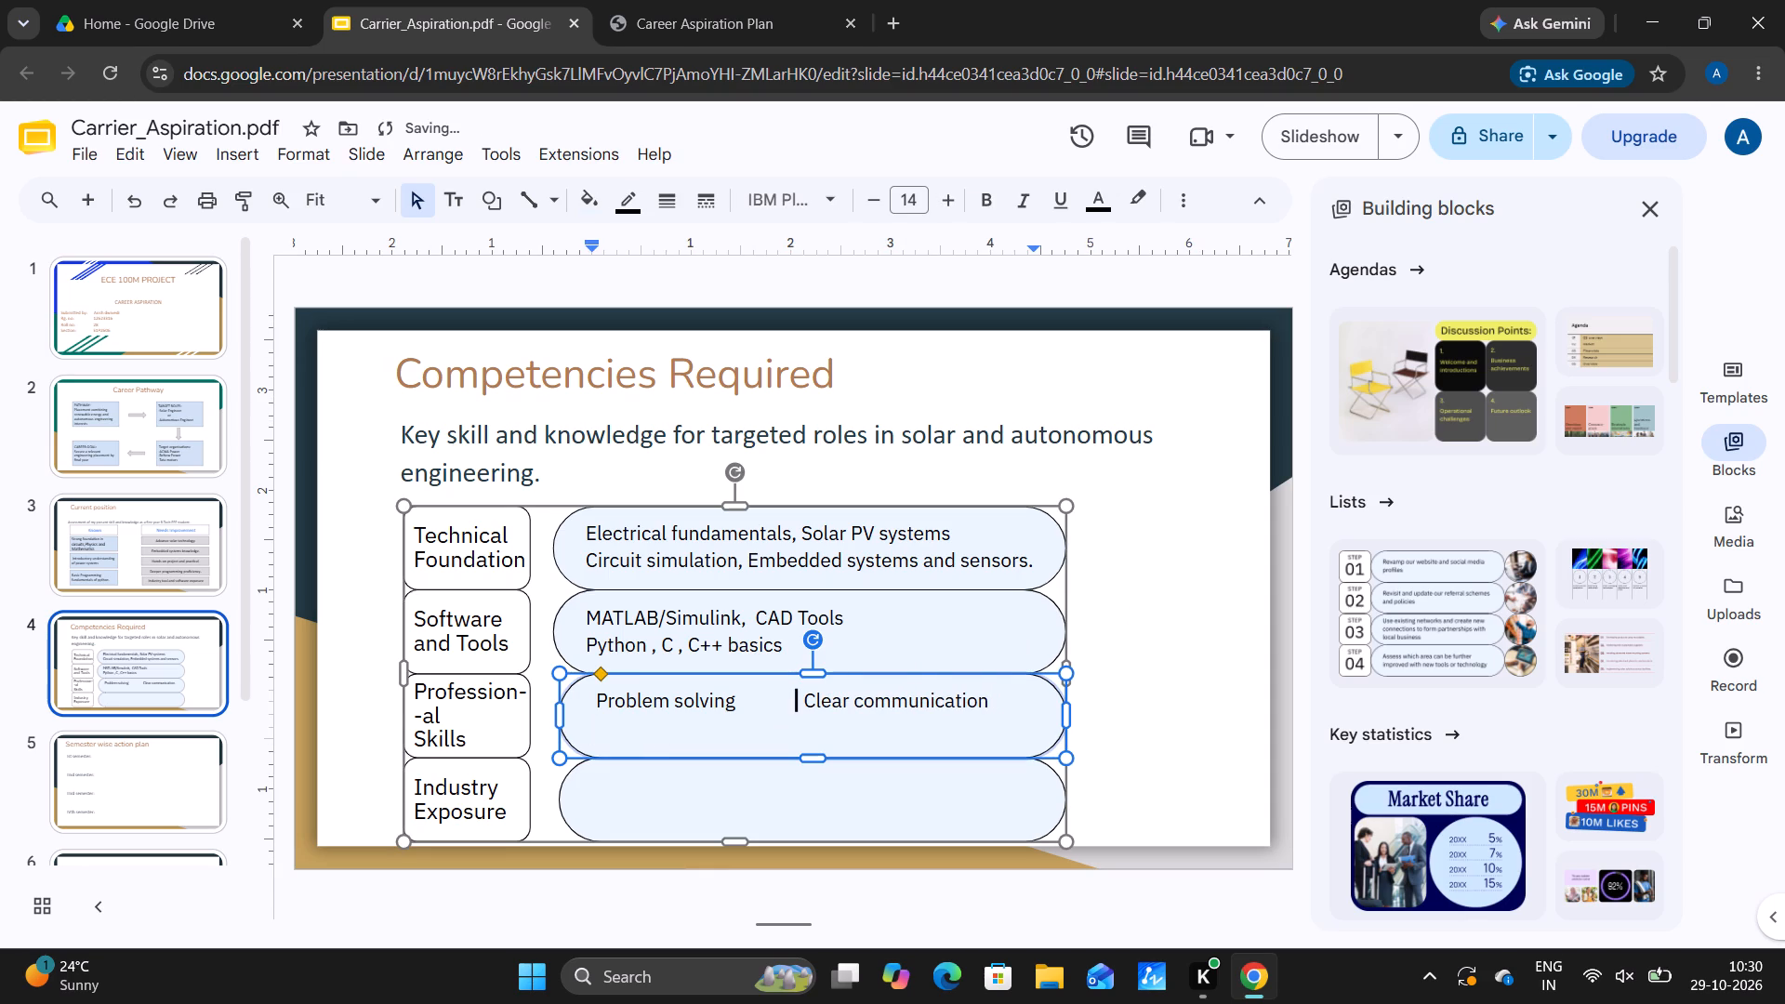
key(BackSpace)
key(BackSpace)
key(BackSpace)
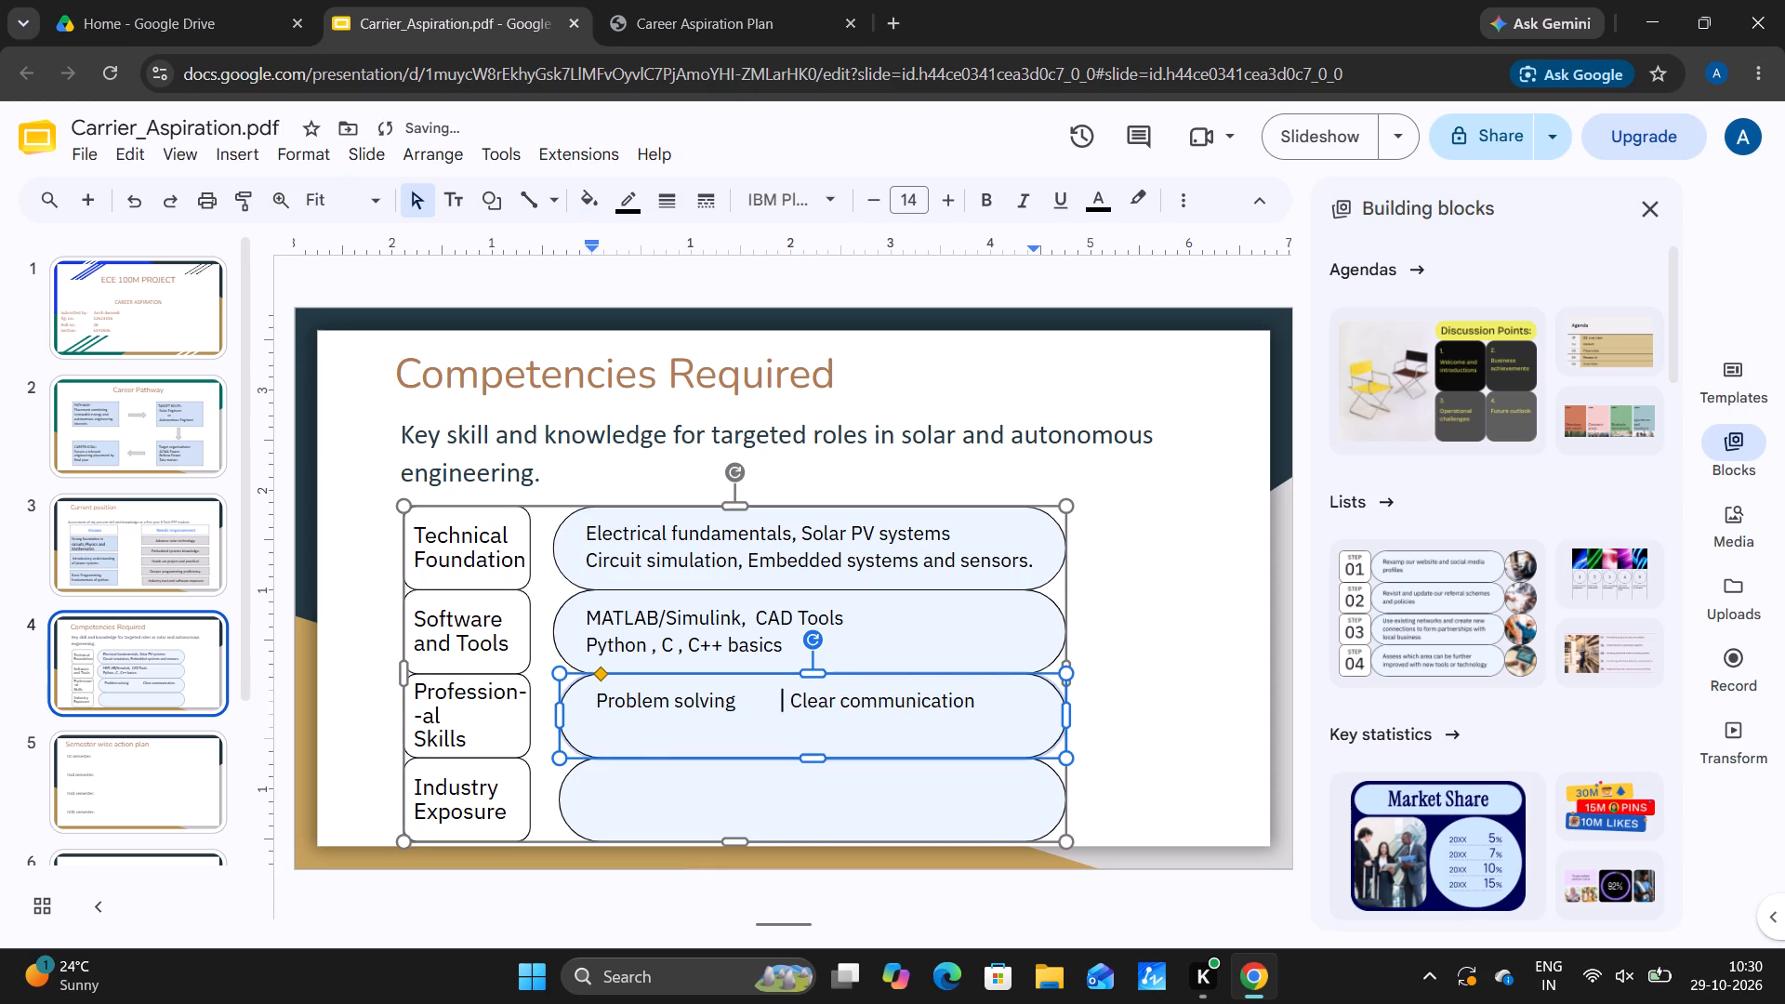
key(BackSpace)
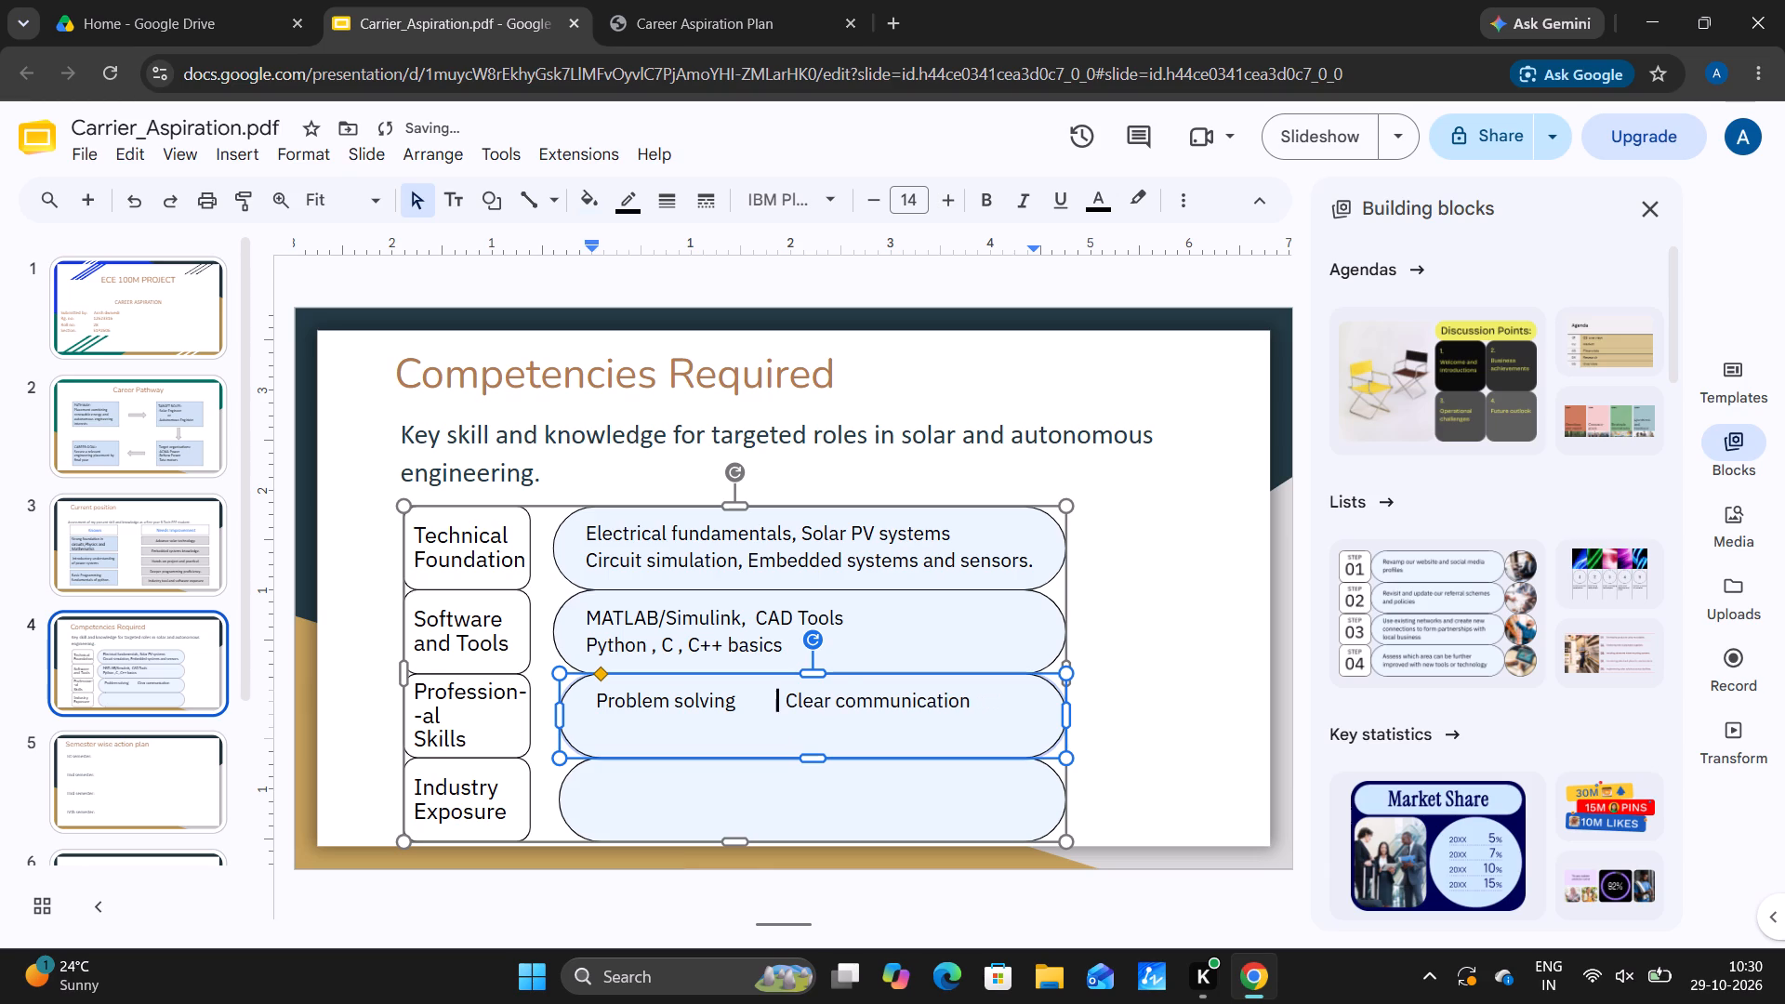
Check the reference PDF for the remaining professional skills and enter "Teamwork and collaboration" on the second line of the Professional Skills box.
click(974, 699)
key(Return)
key(BackSpace)
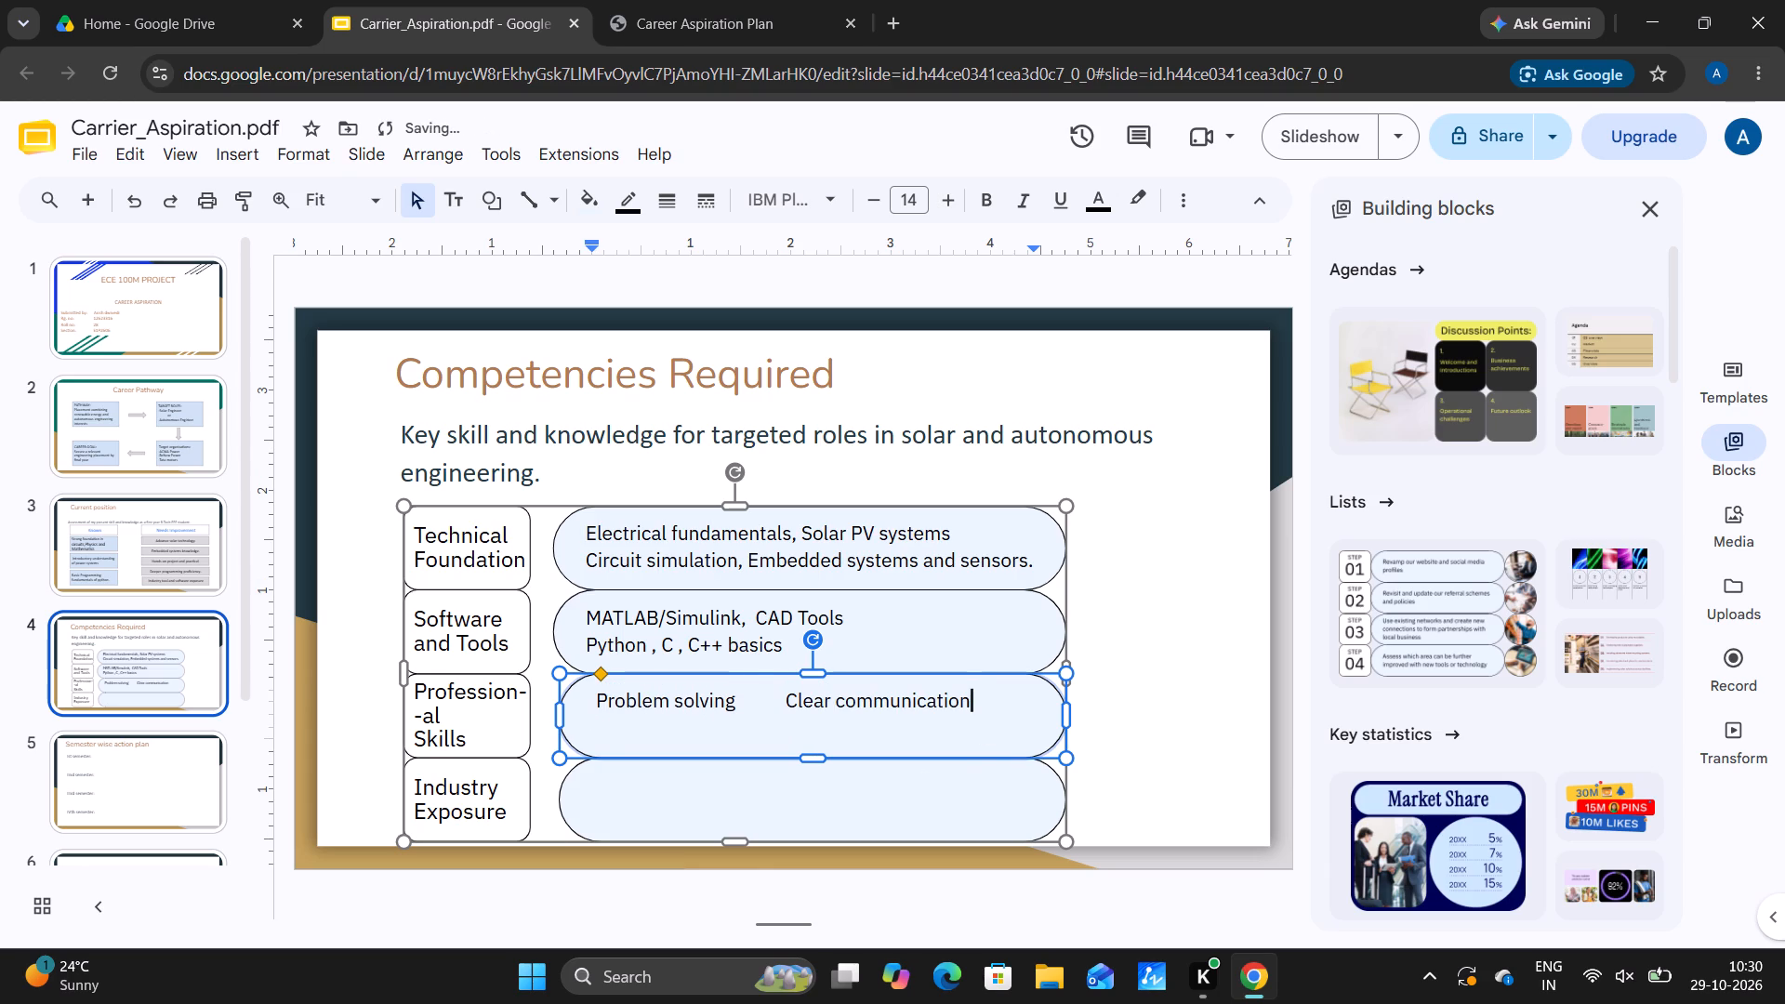
key(Down)
click(743, 0)
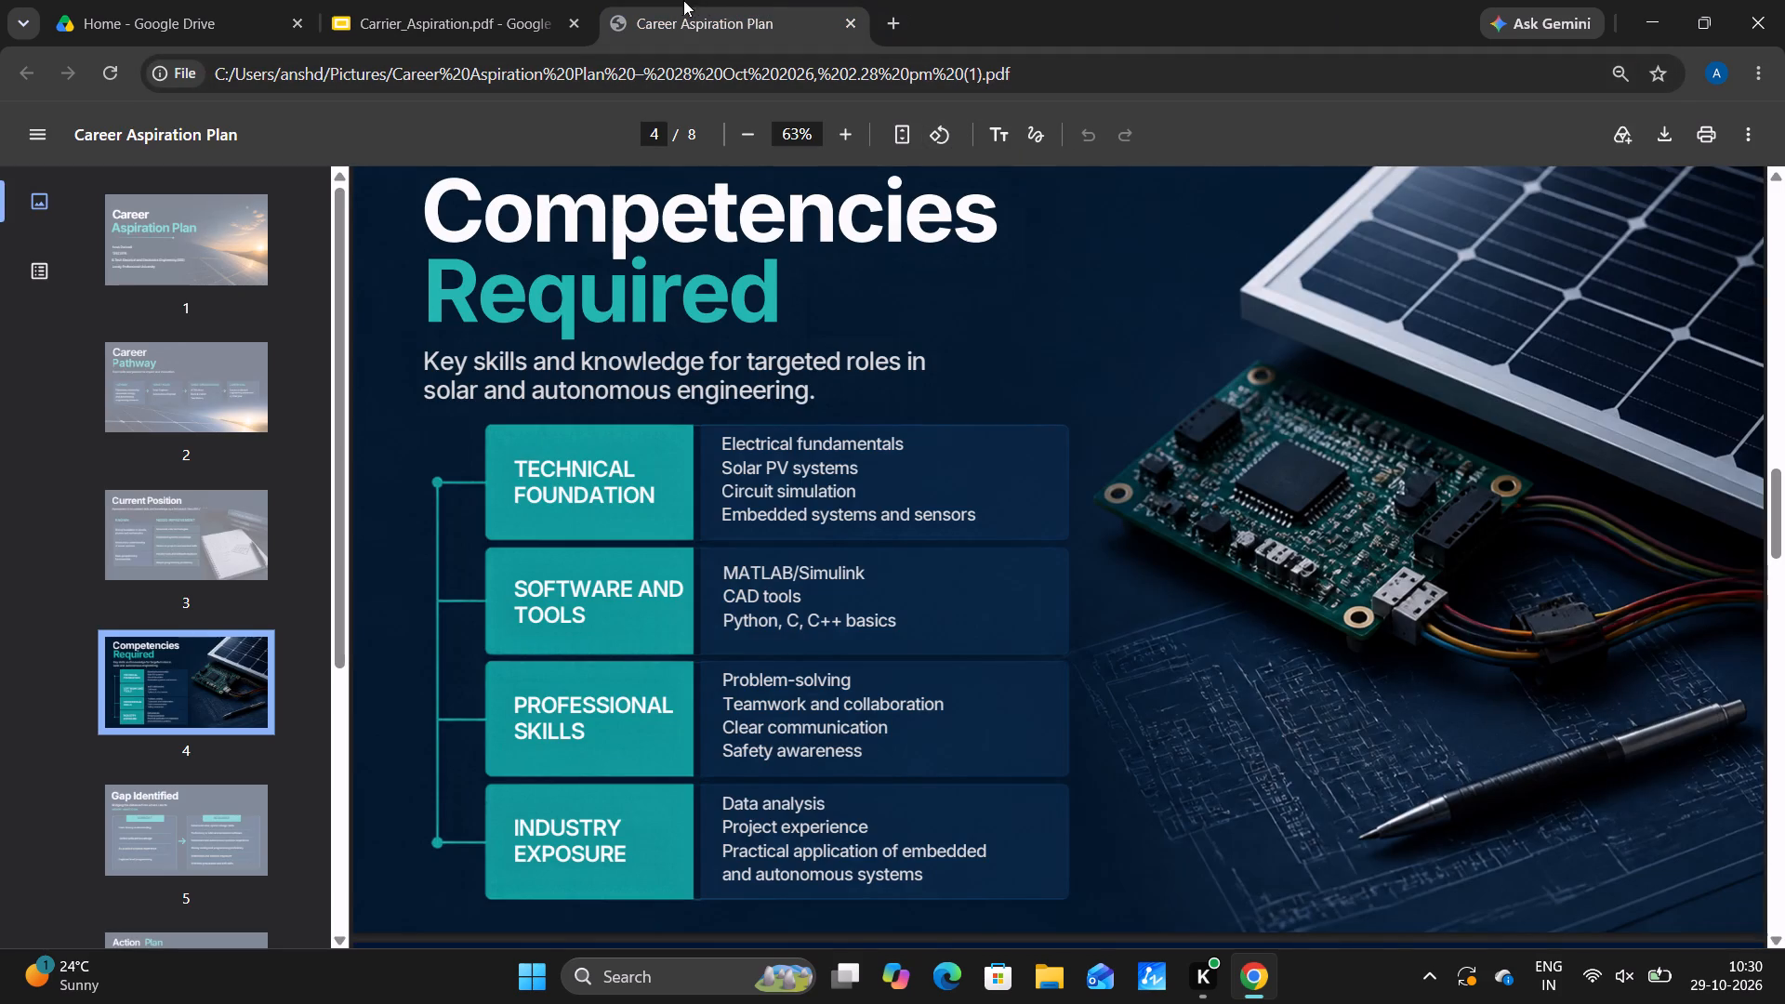
click(393, 0)
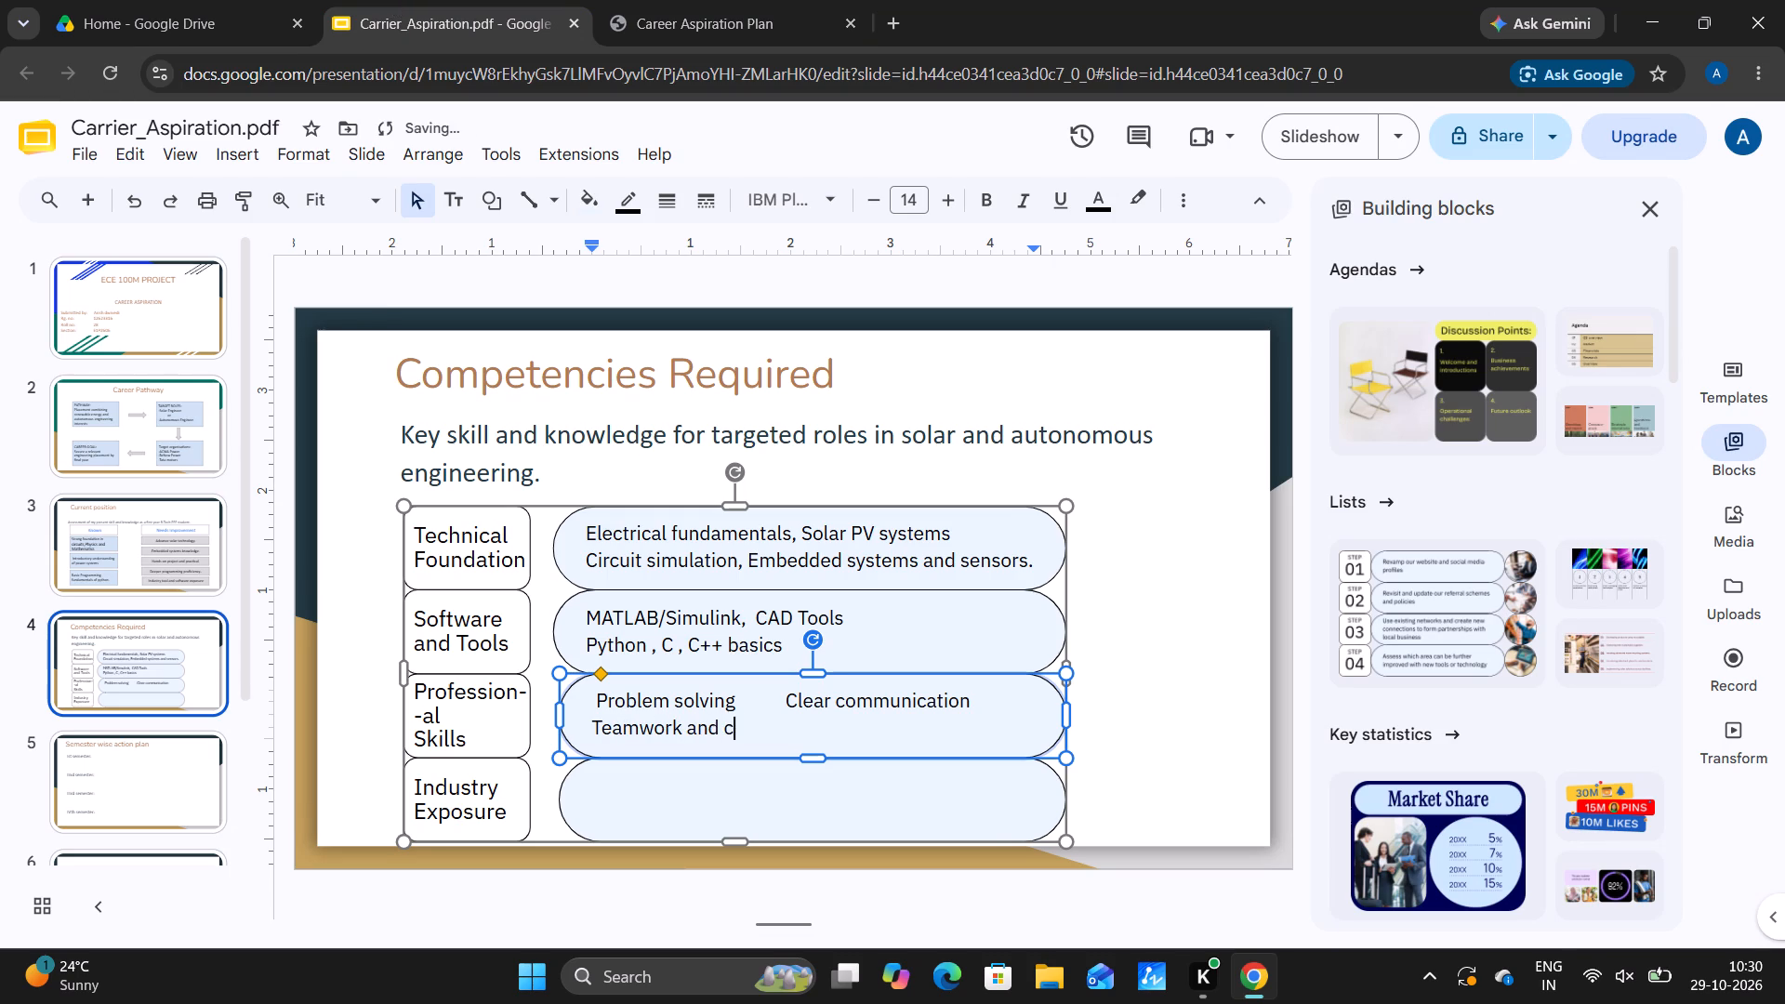
text(bration)
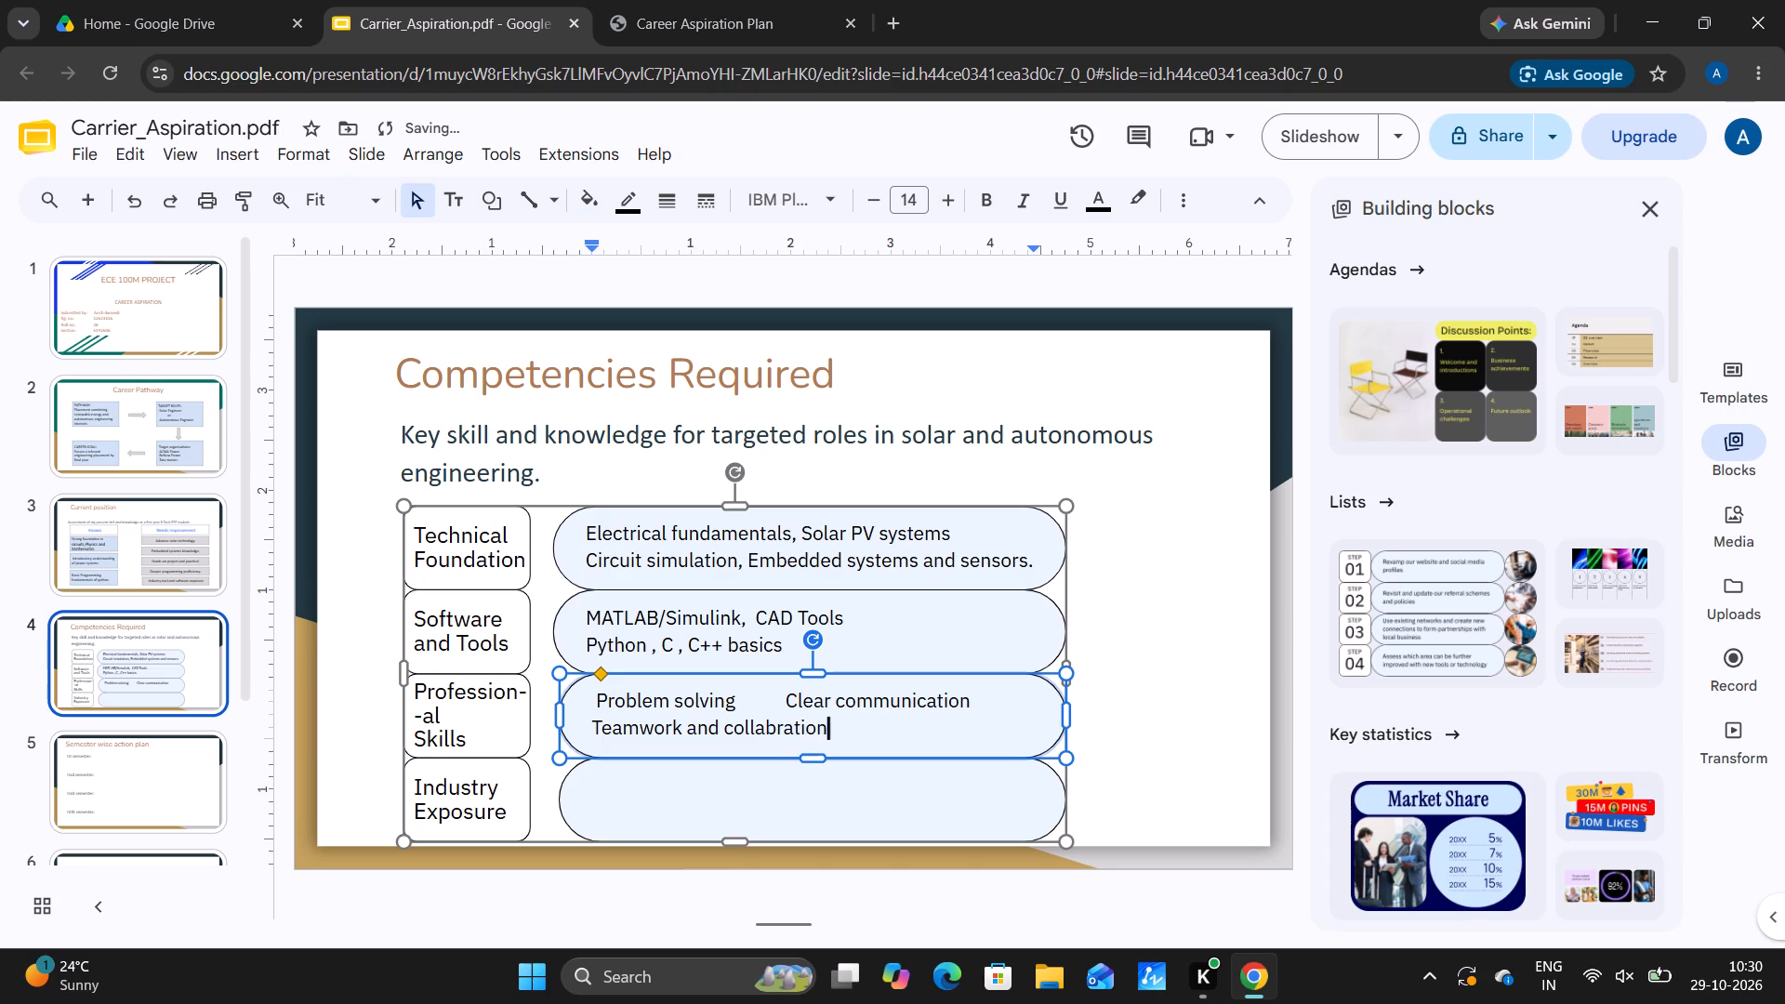
key(space)
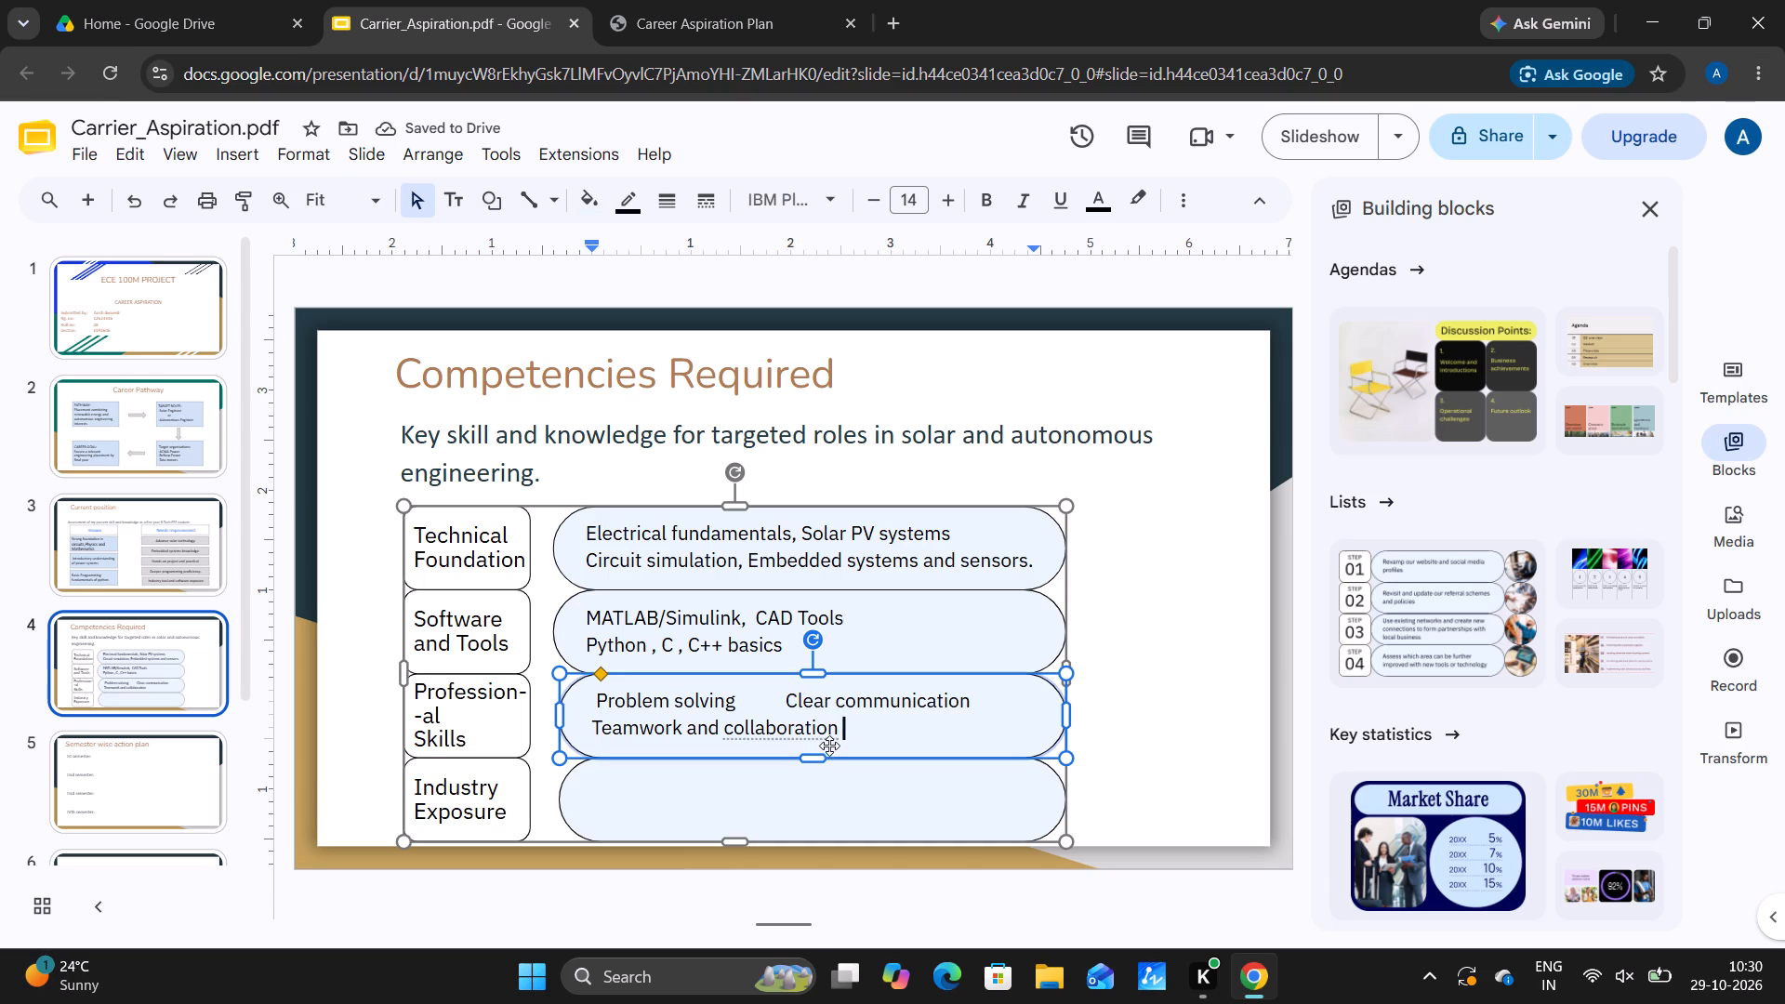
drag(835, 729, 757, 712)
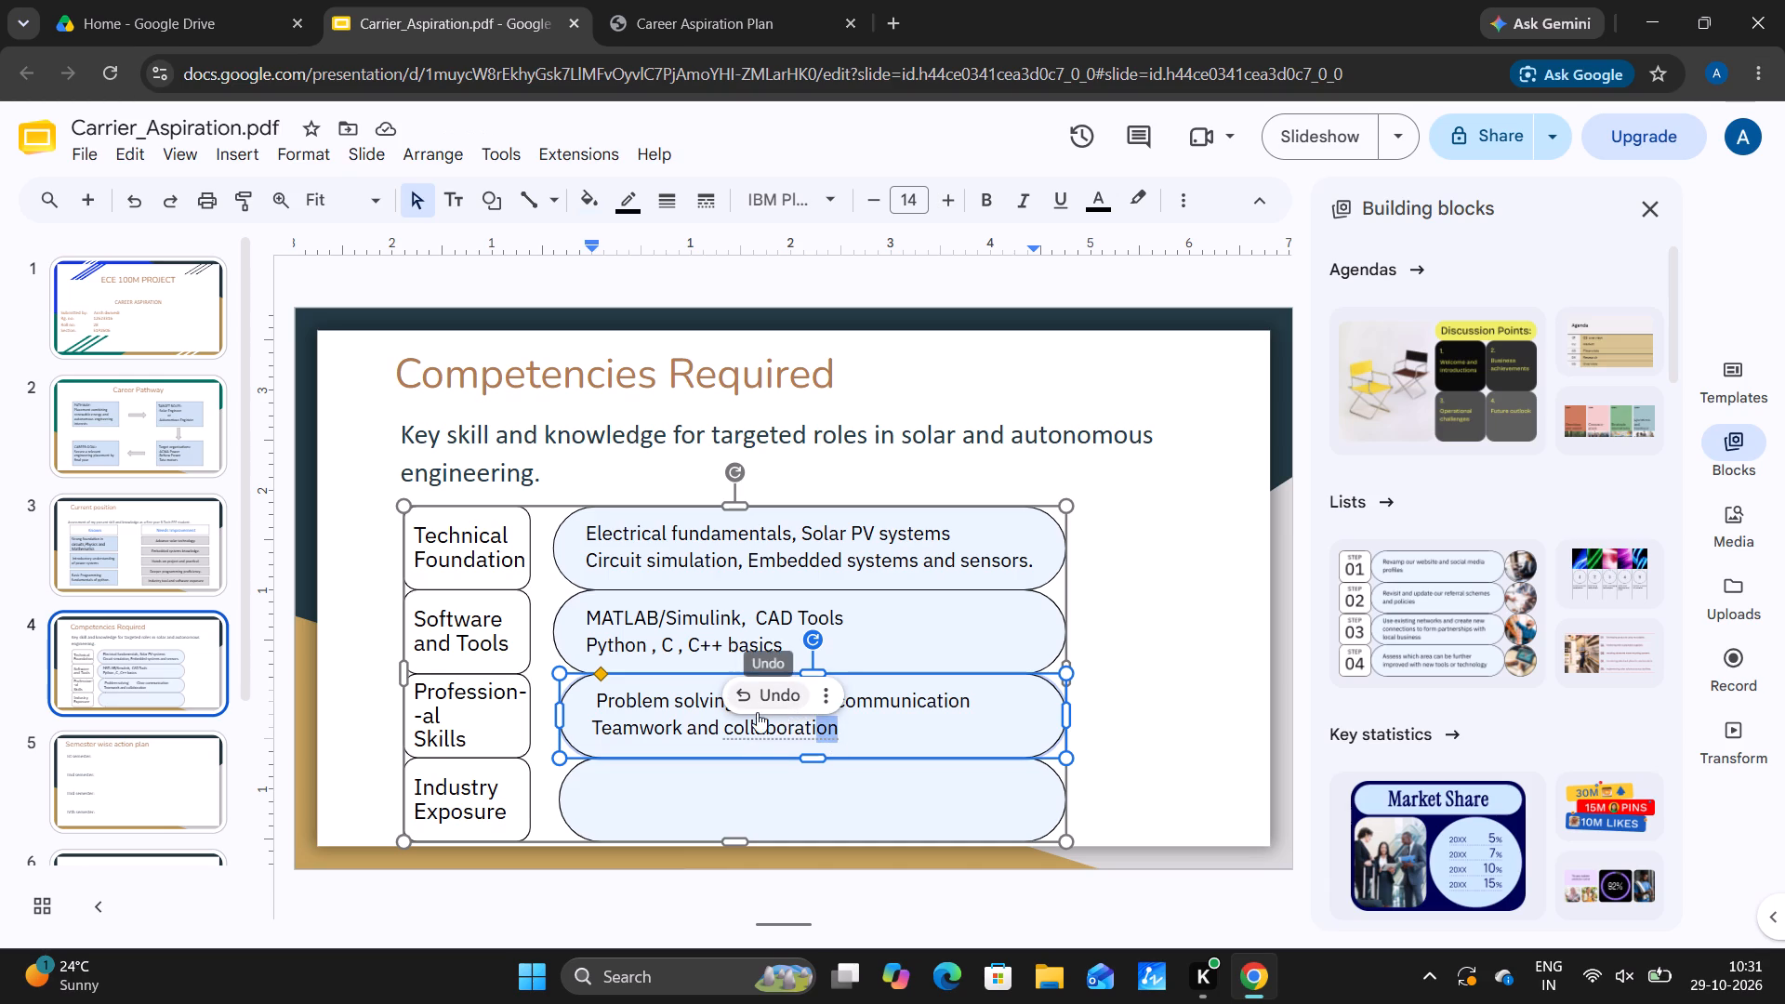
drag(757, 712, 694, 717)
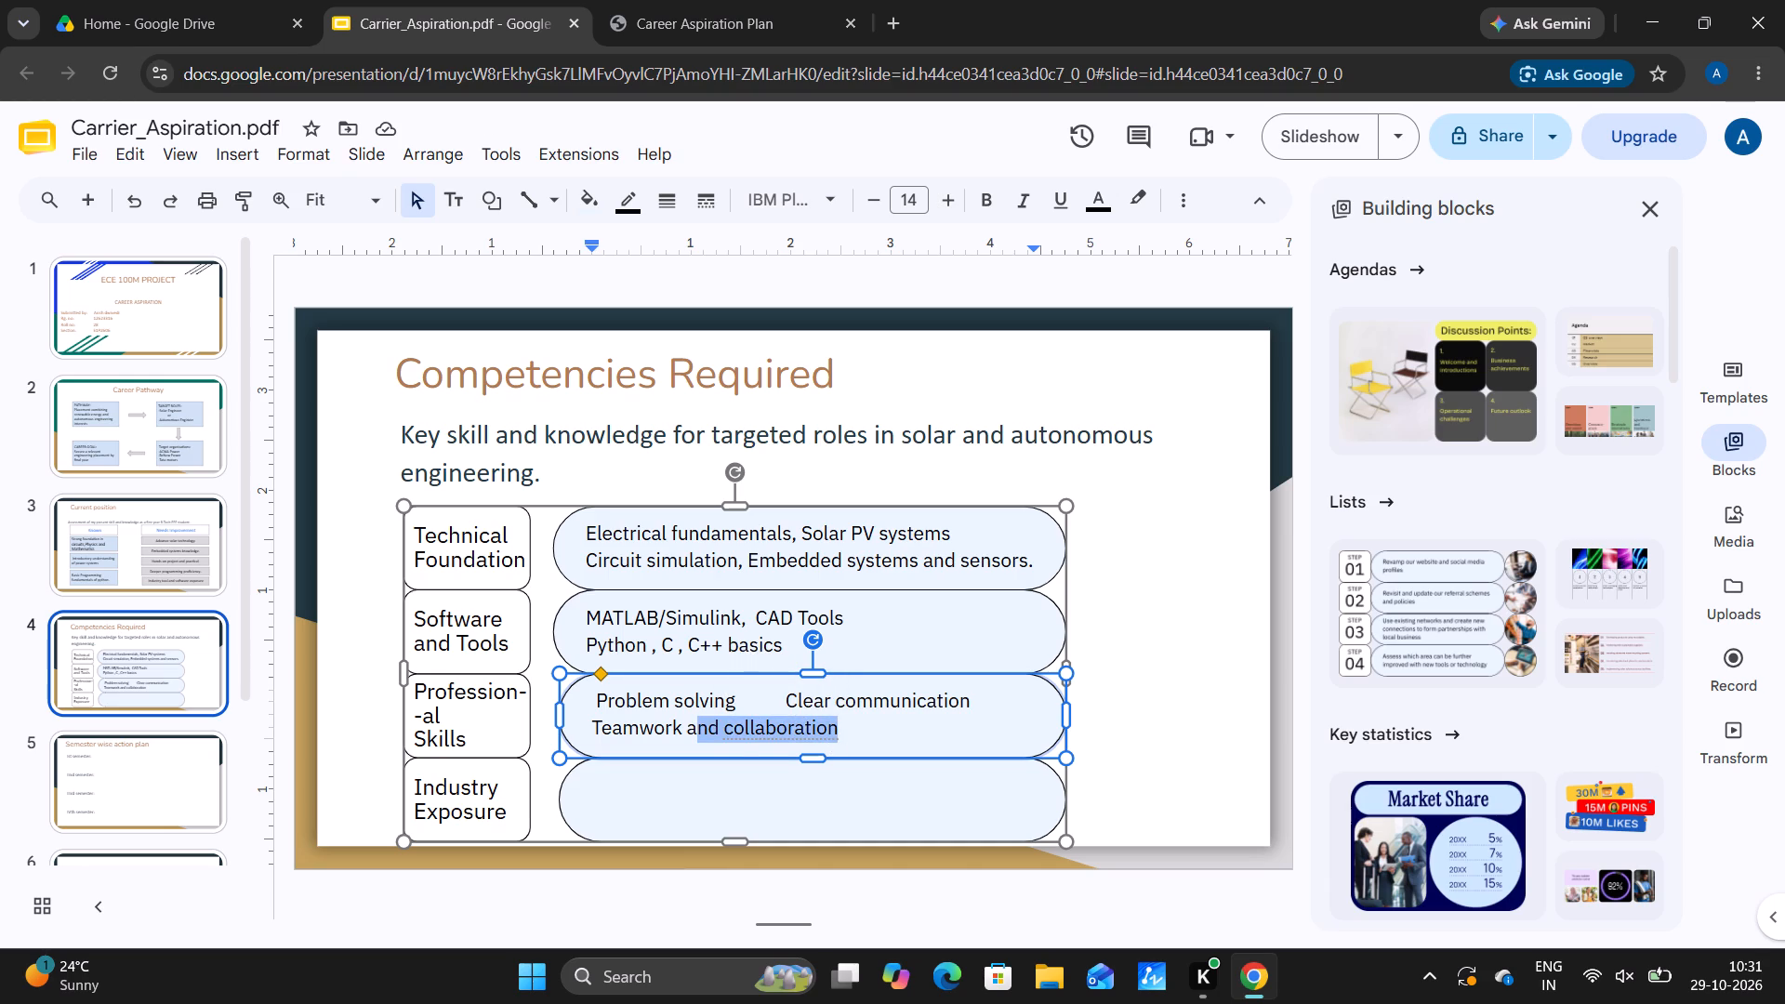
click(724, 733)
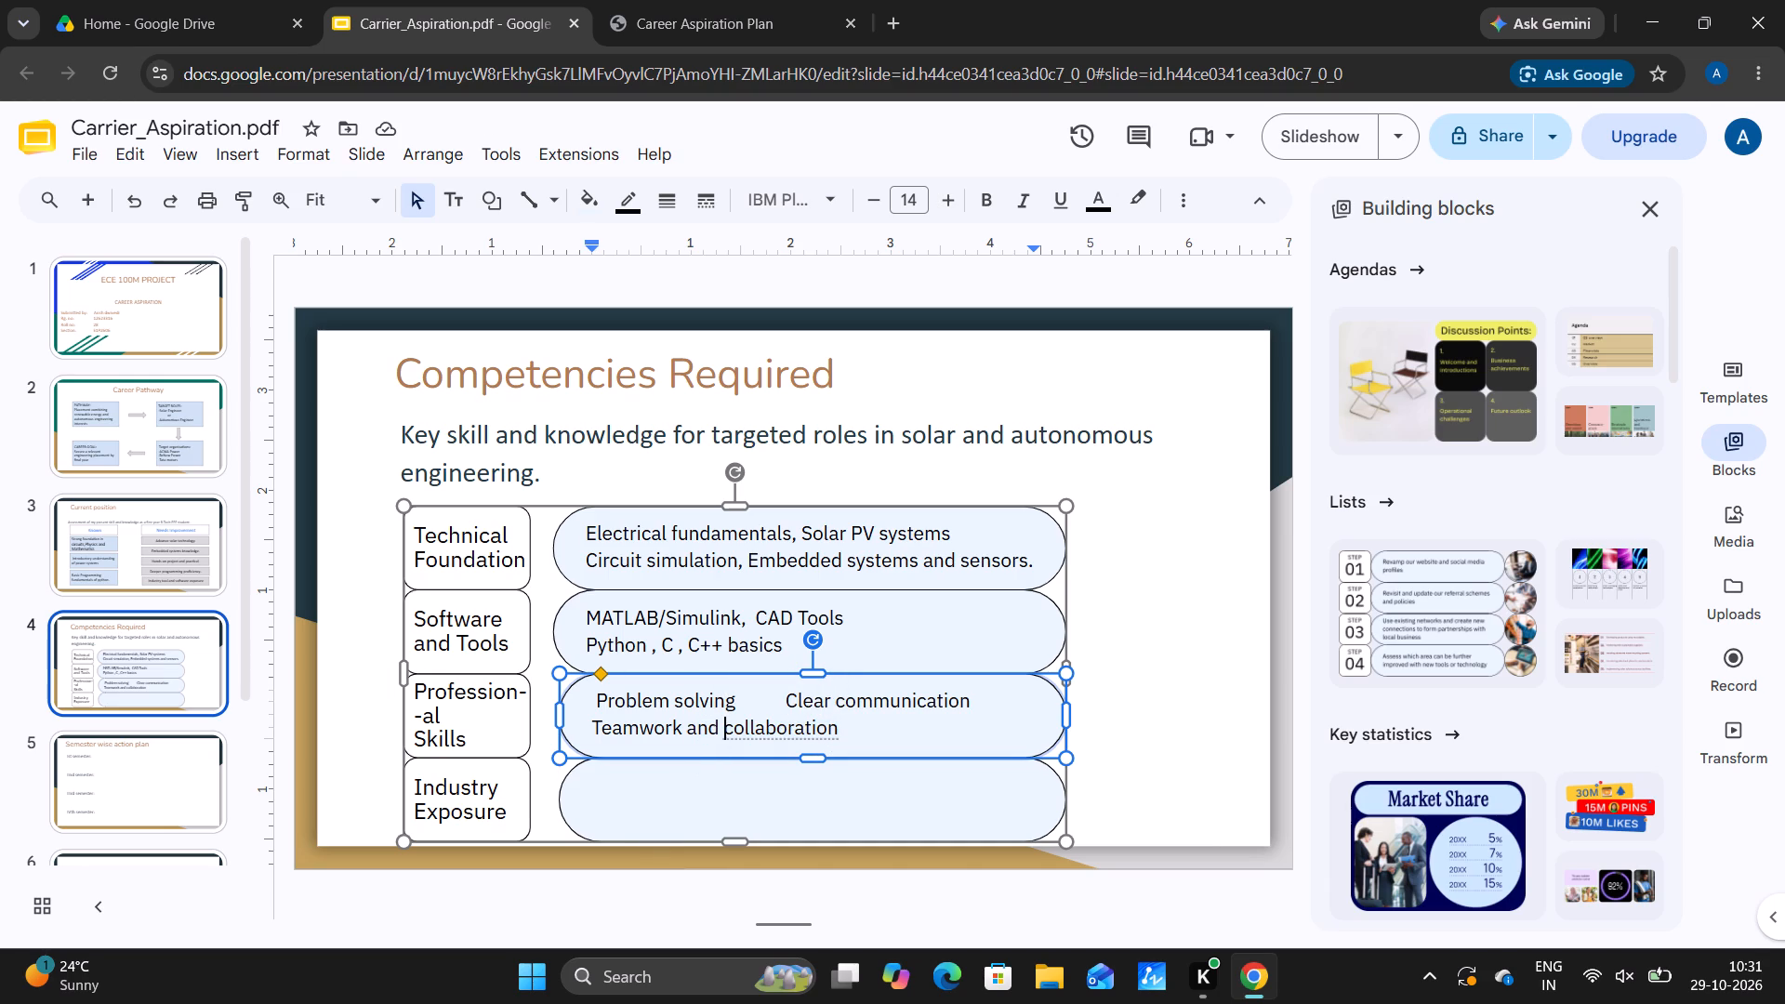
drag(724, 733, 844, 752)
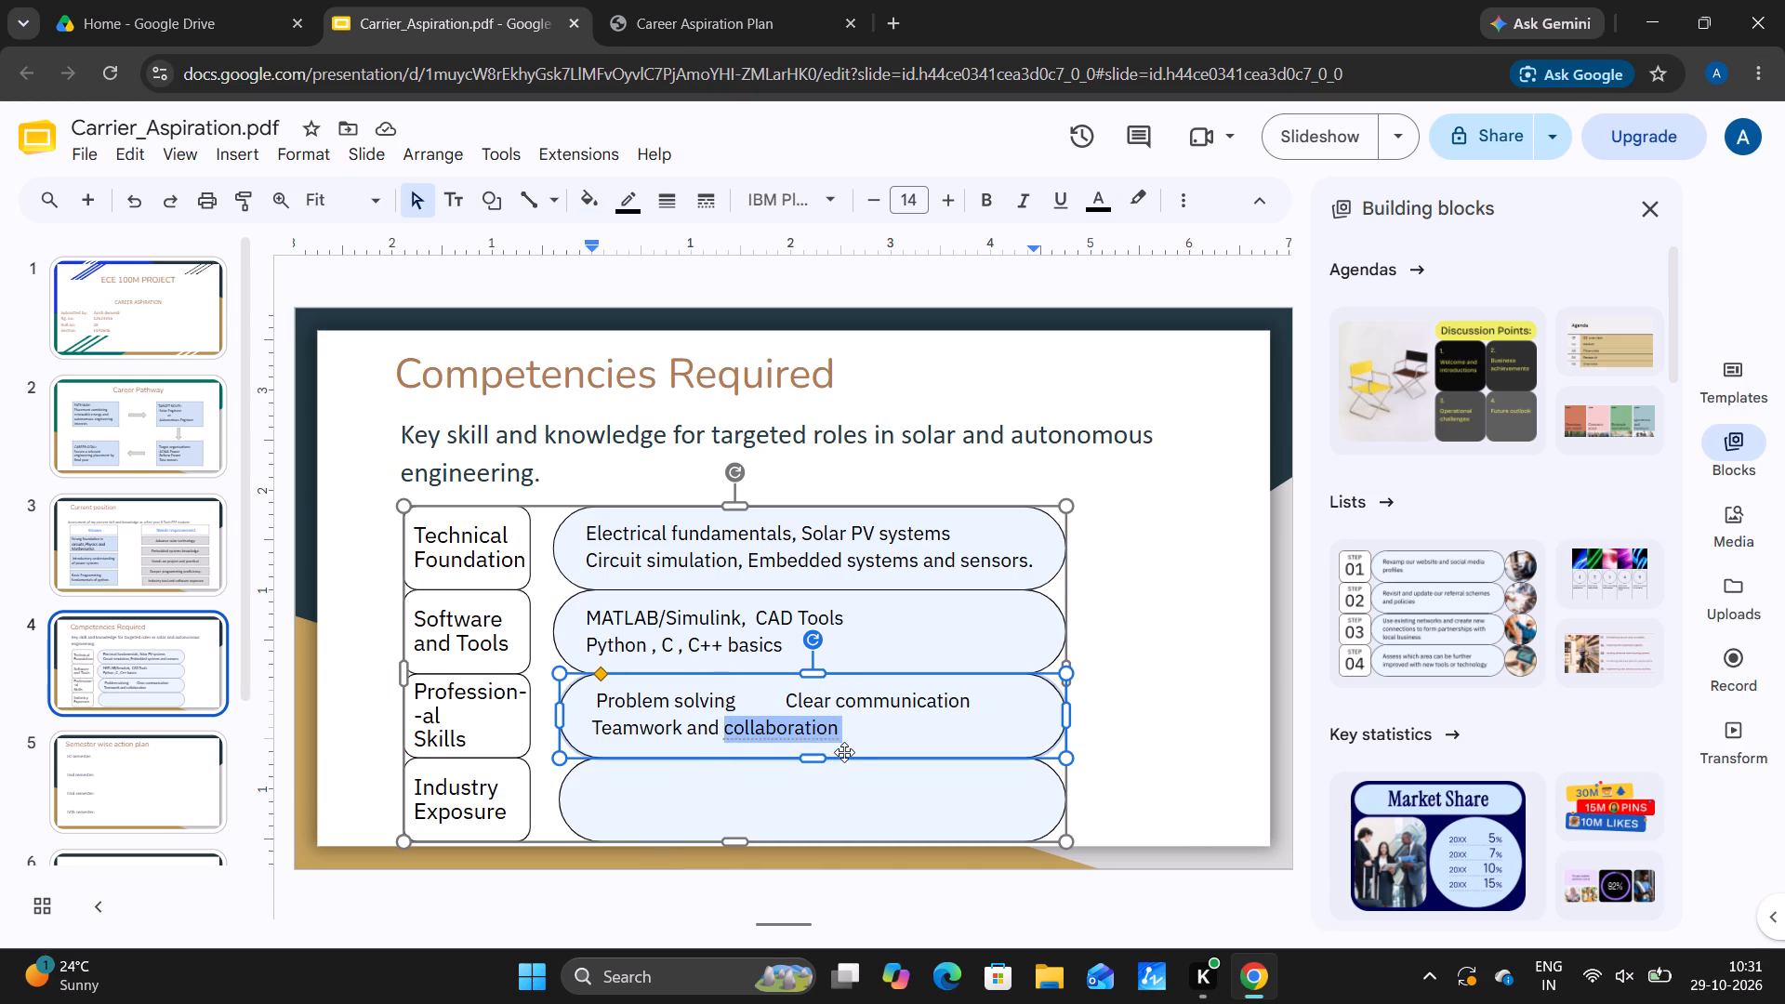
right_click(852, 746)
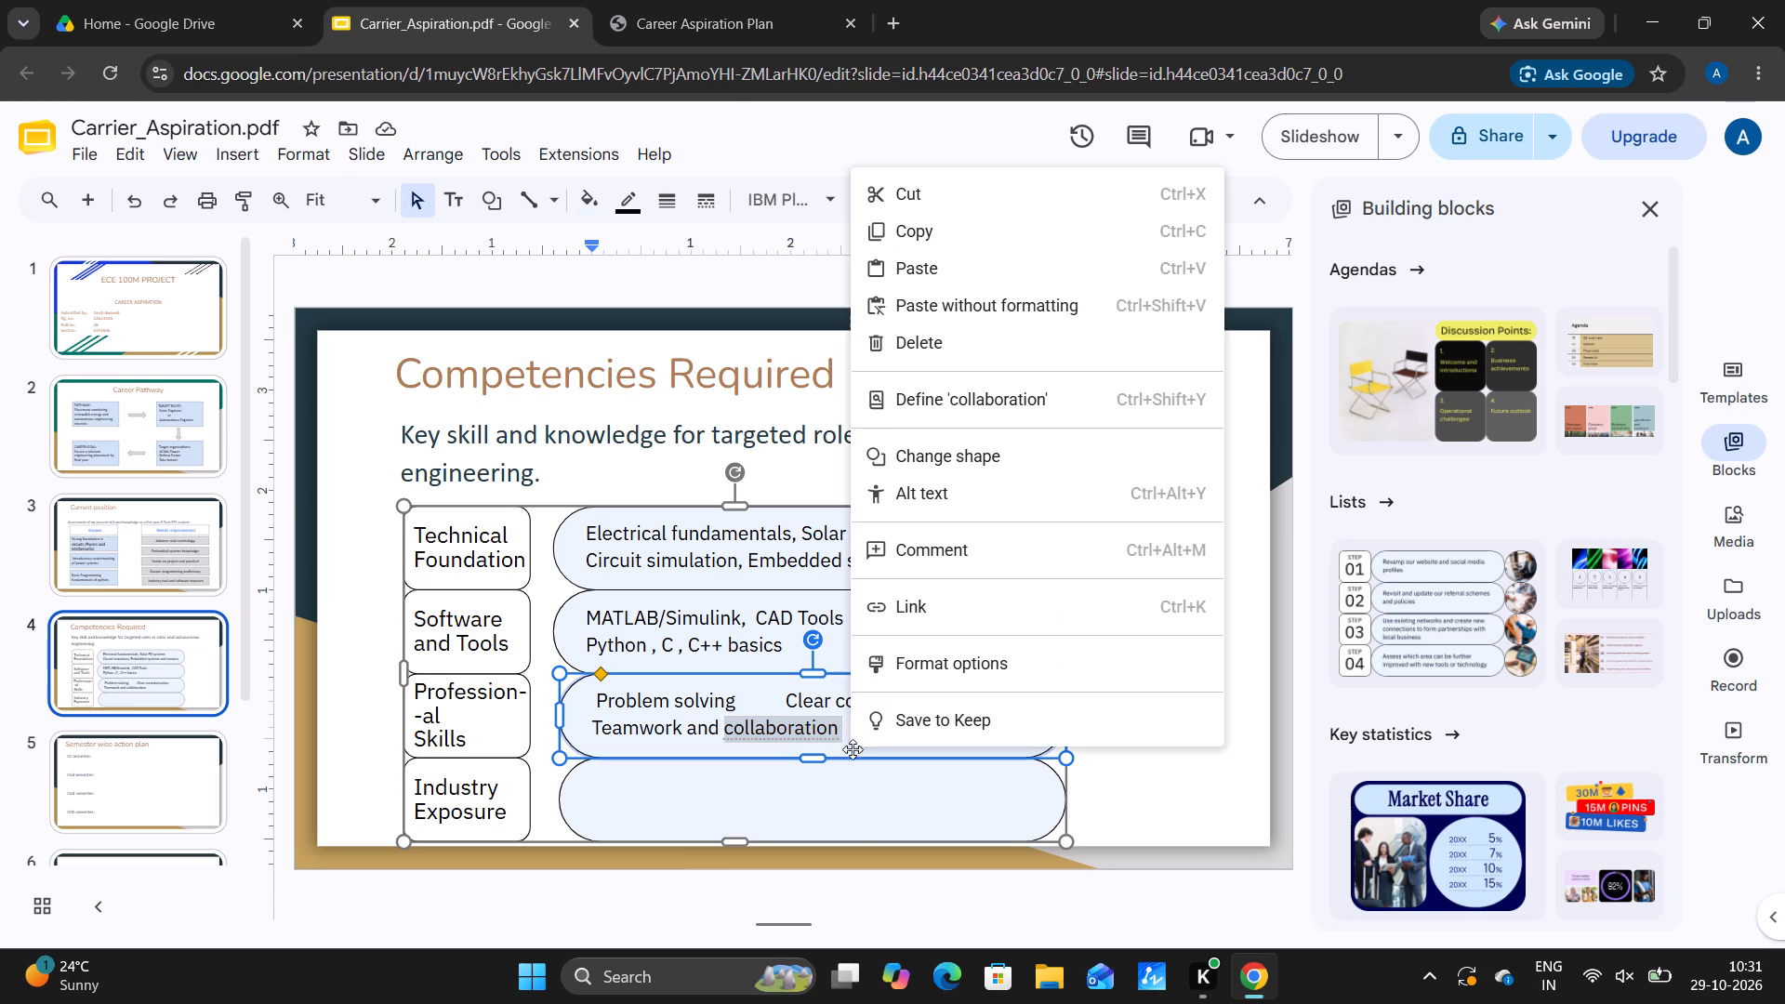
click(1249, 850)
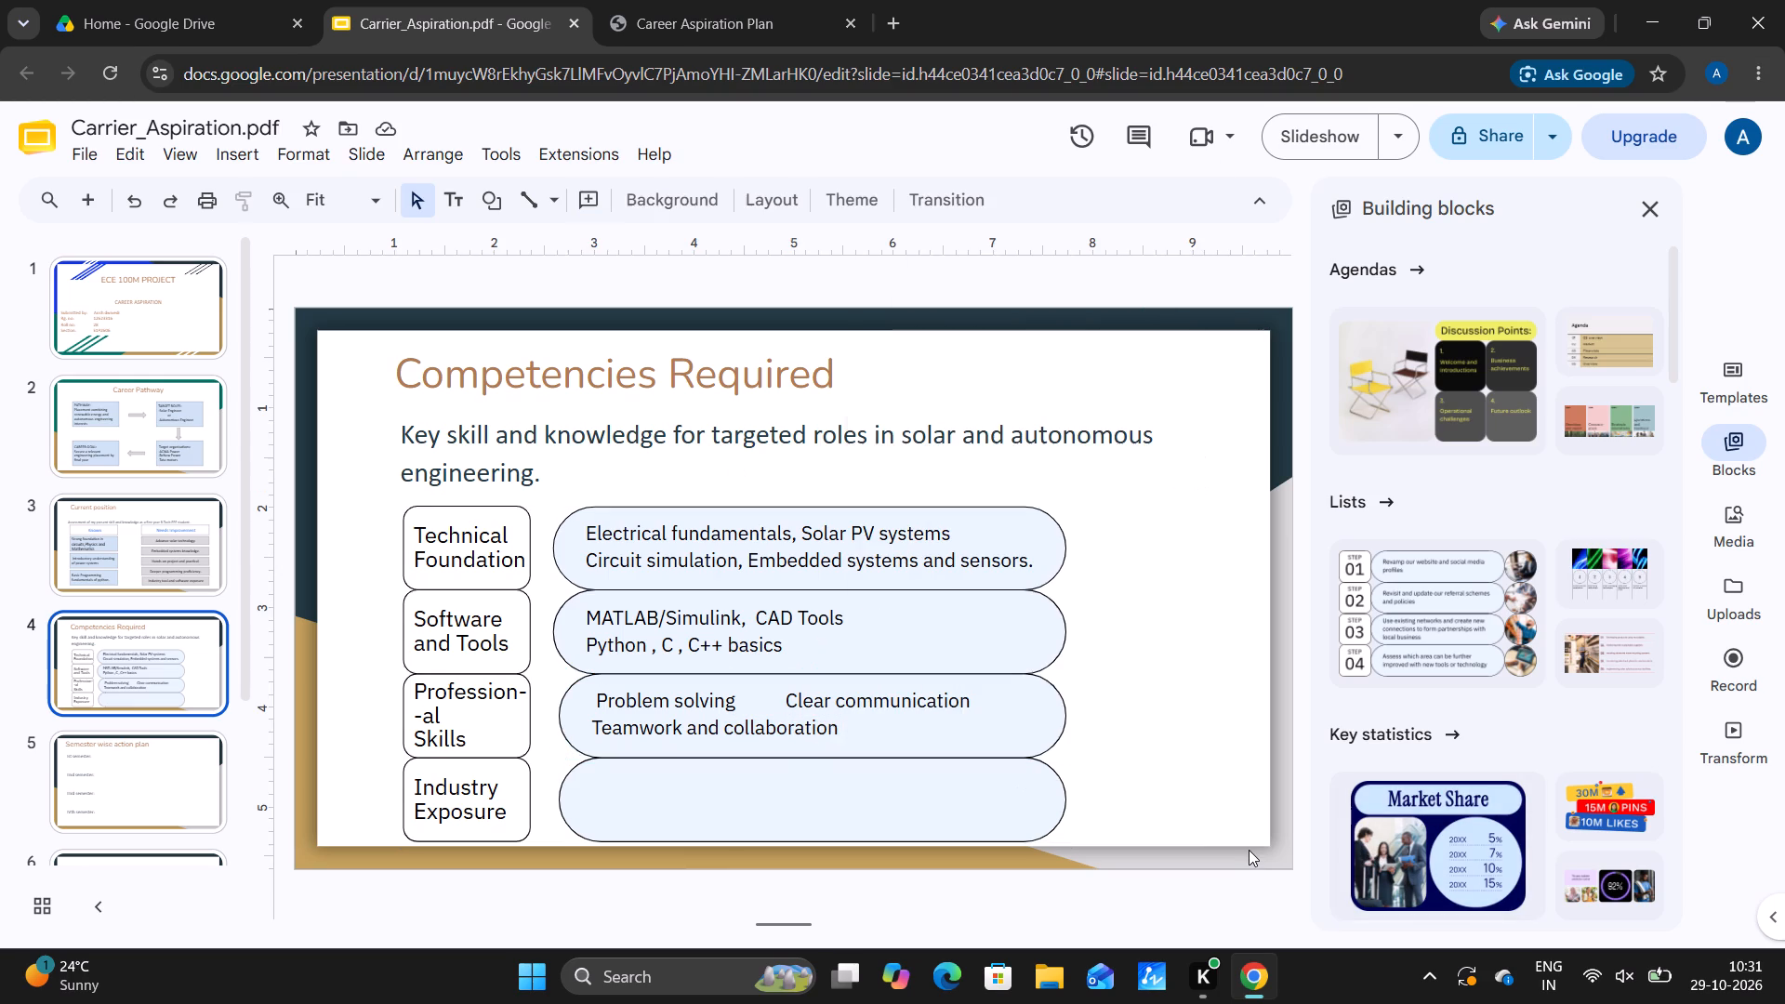
Check the reference PDF for the last professional skill and add "Safety awarness" after "Teamwork and collaboration" on the same line.
click(706, 0)
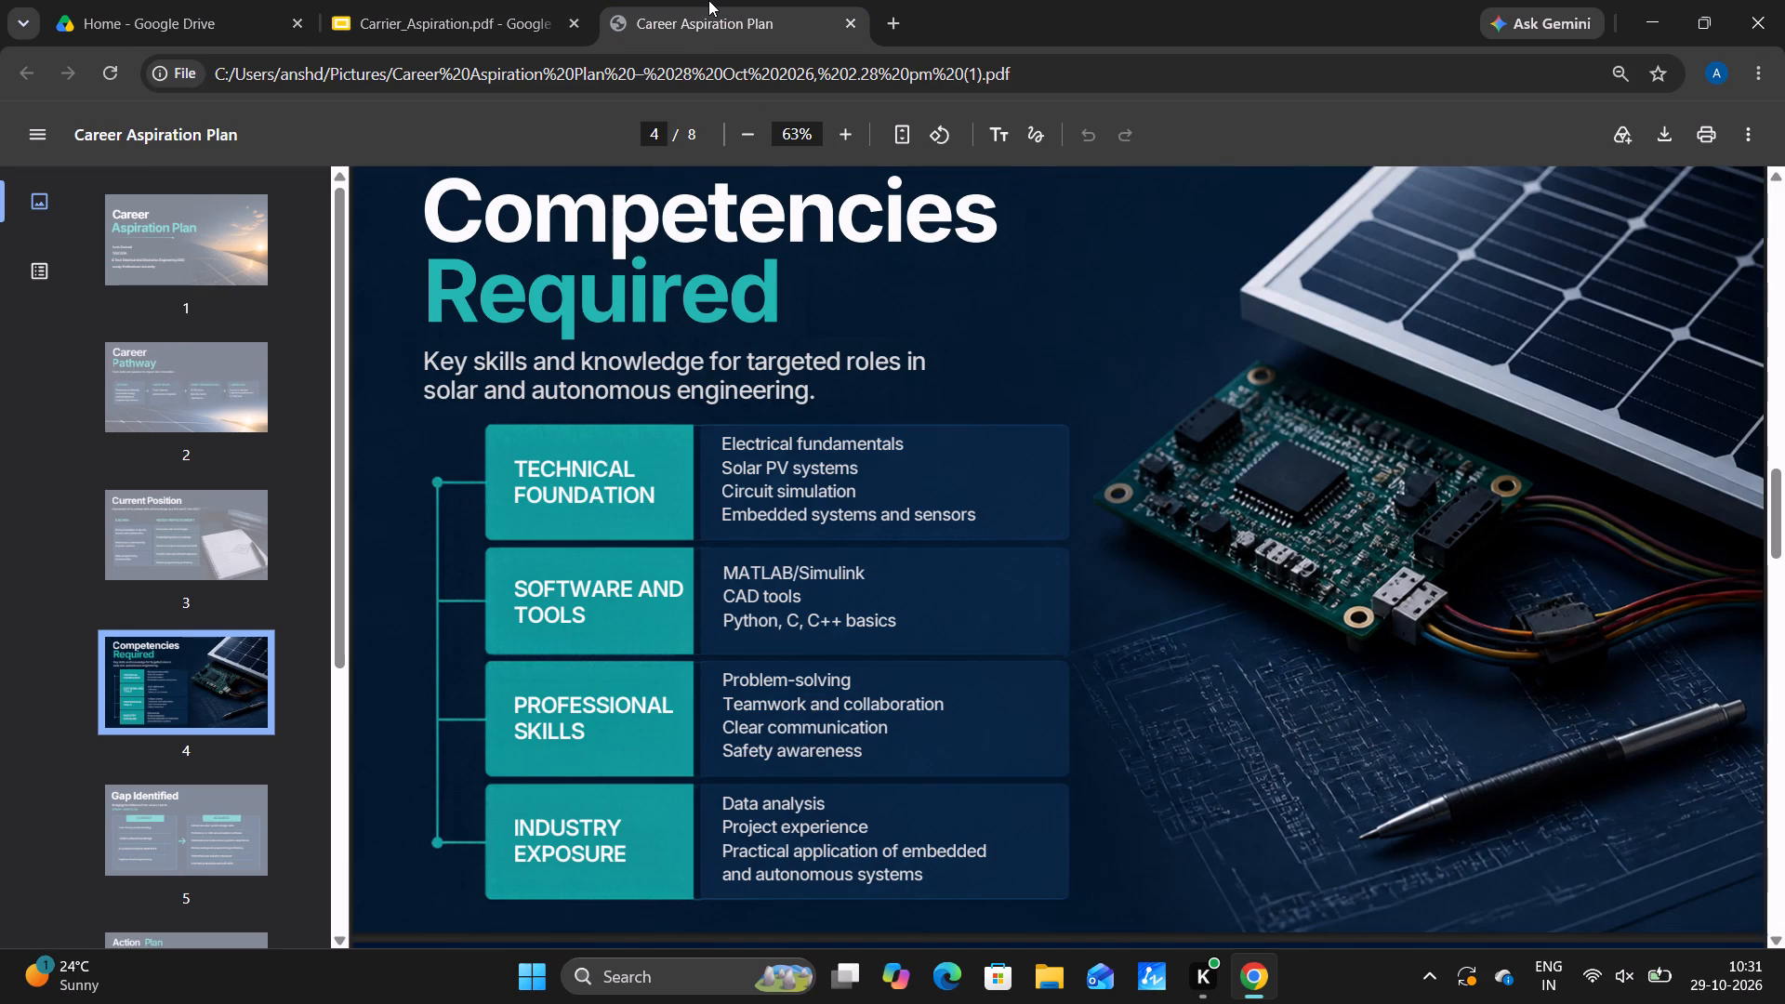
click(502, 0)
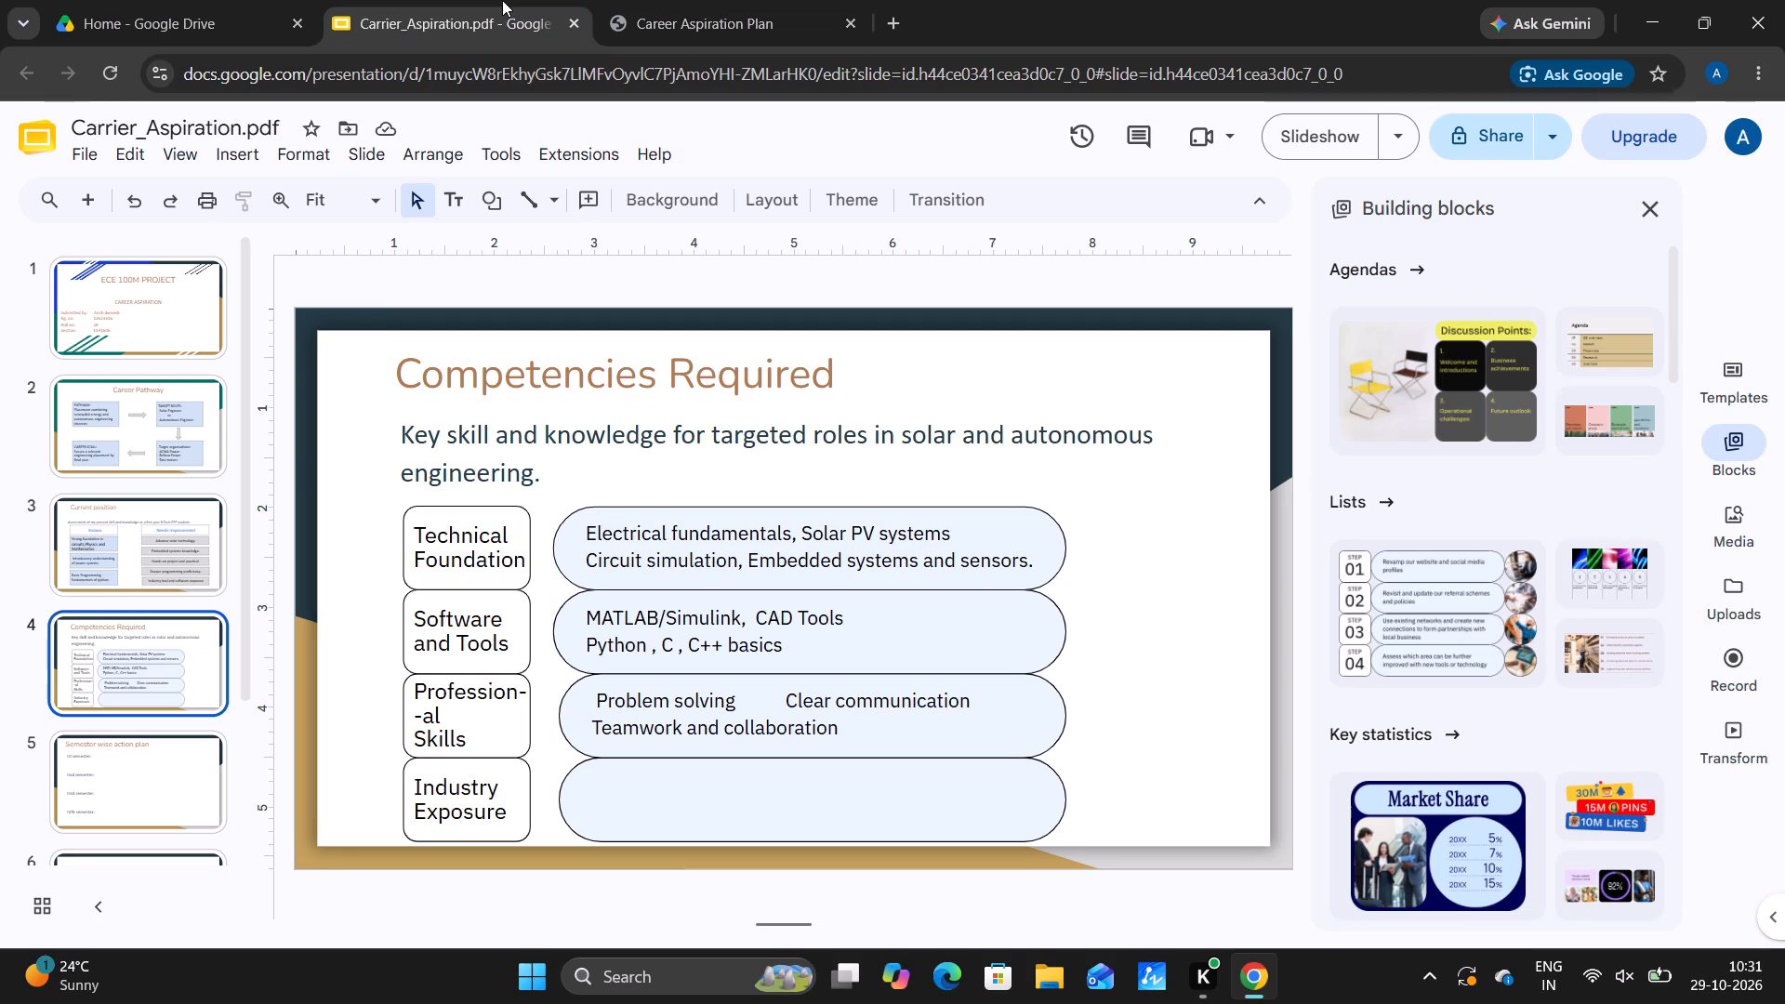
click(724, 0)
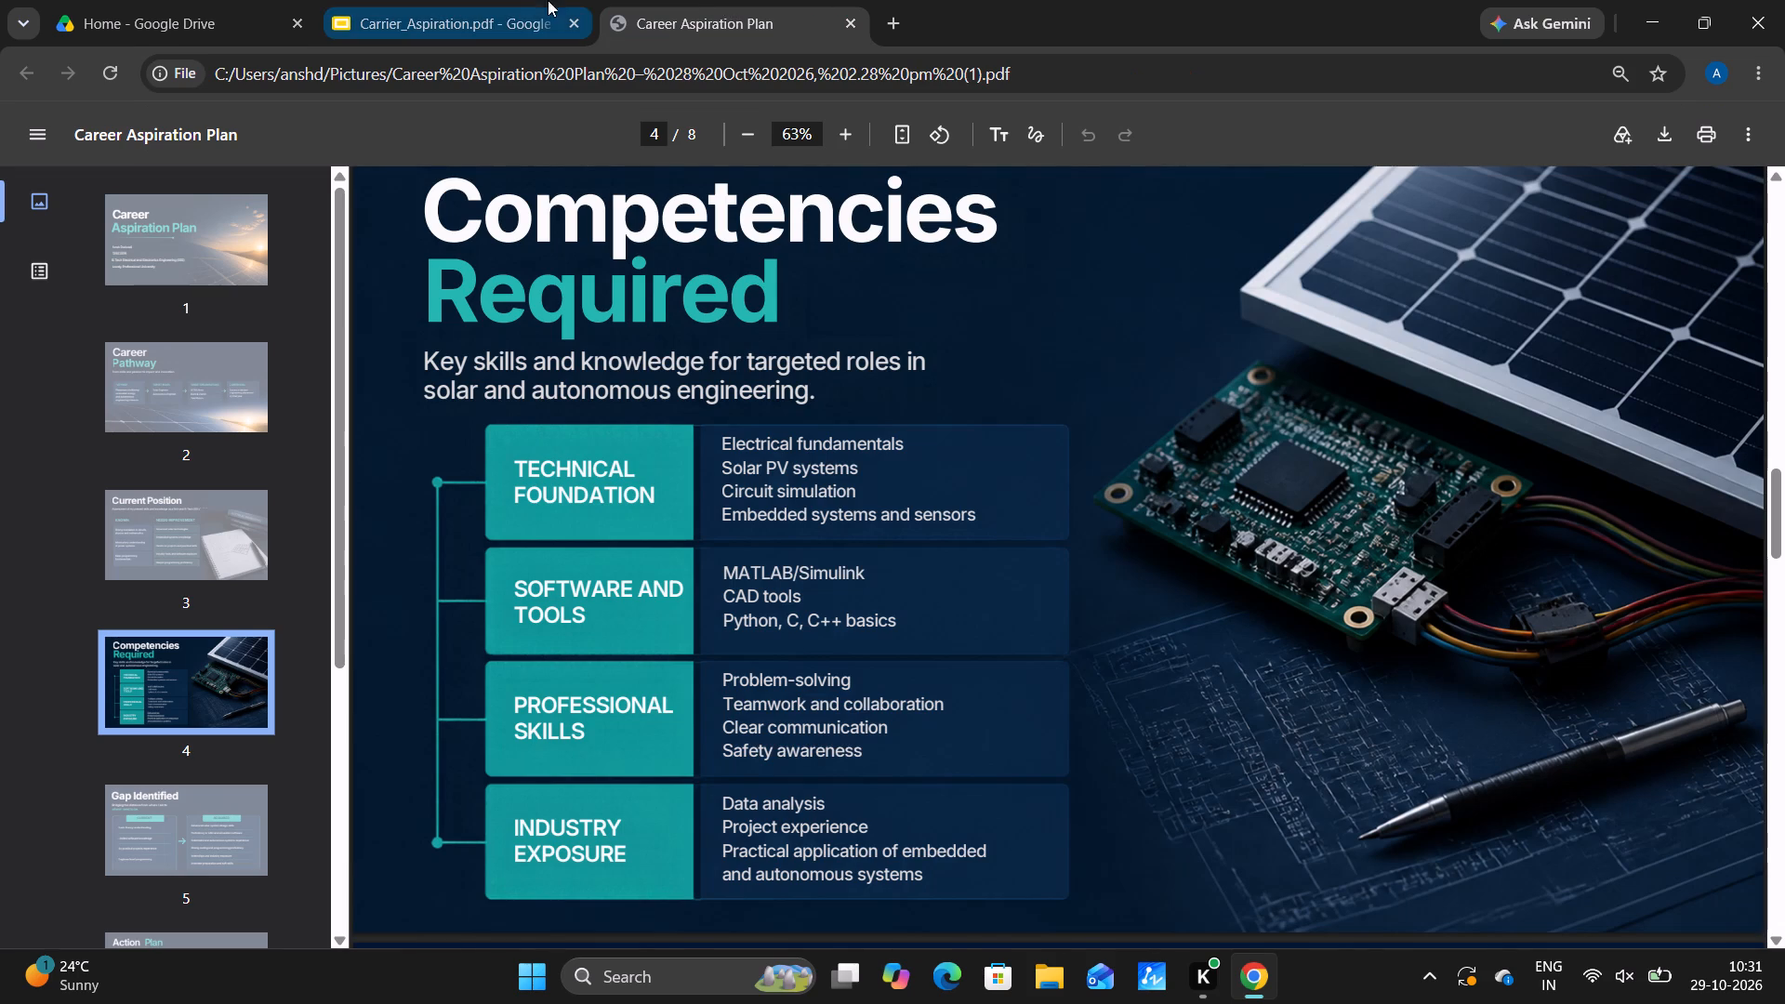
click(508, 0)
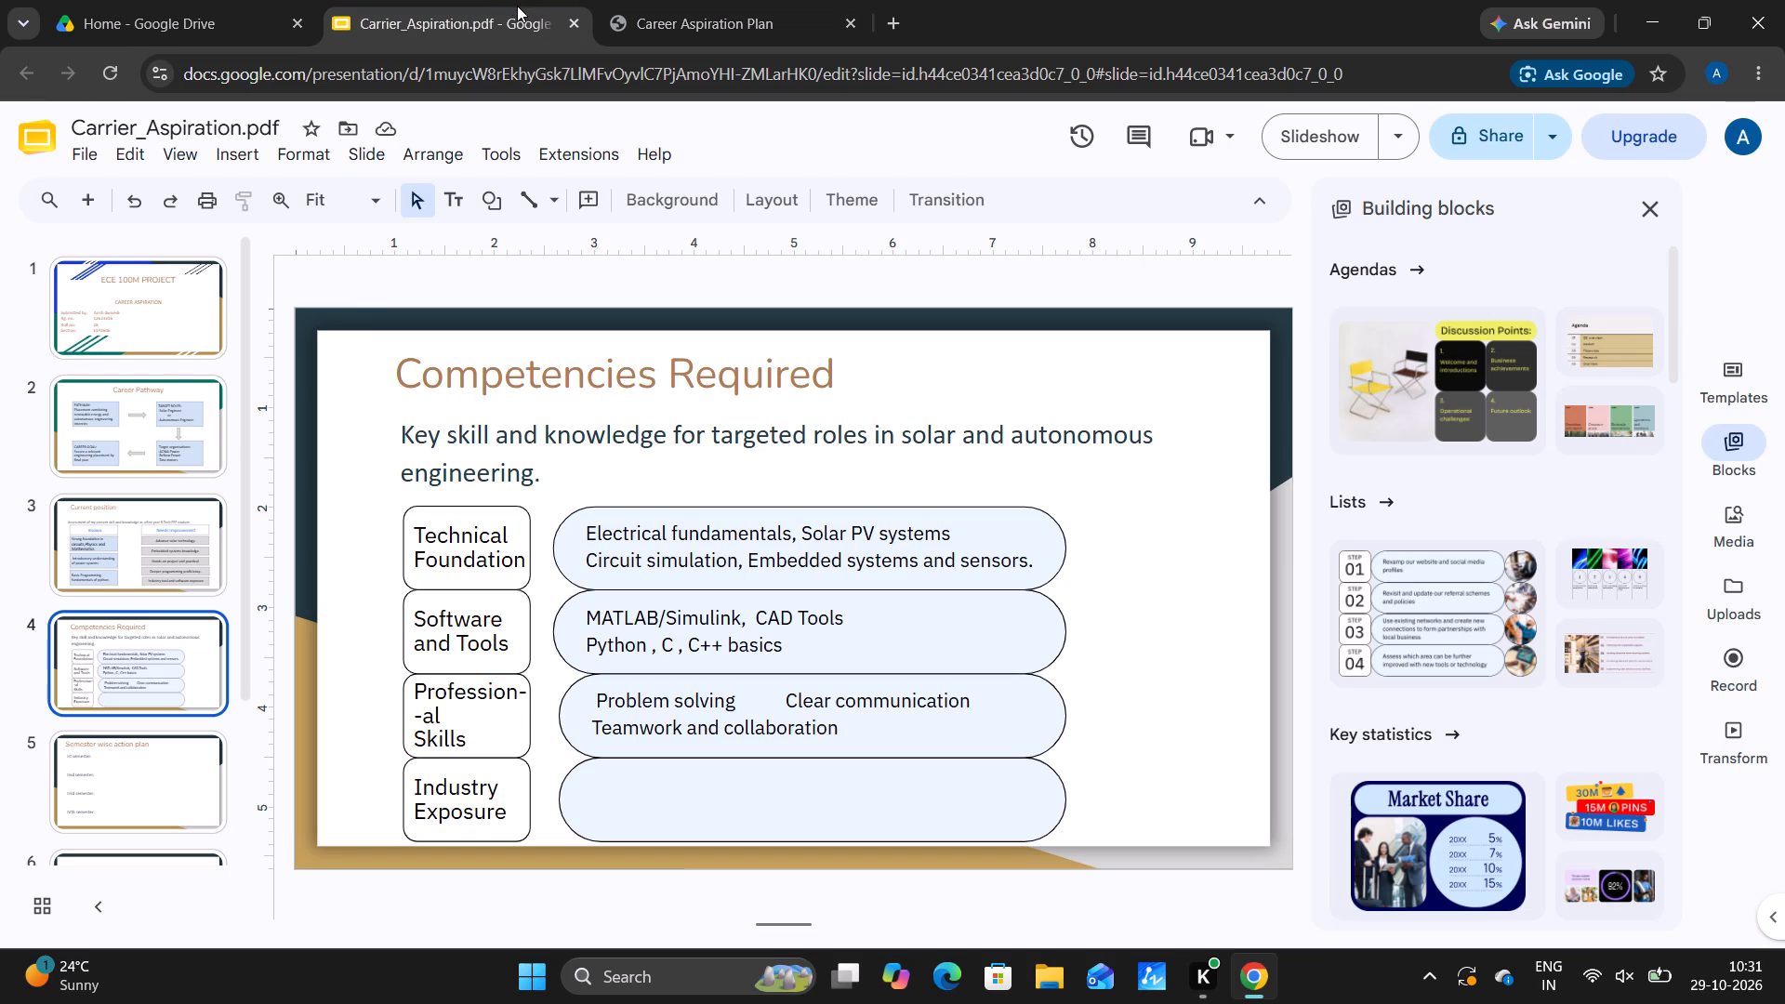
click(872, 739)
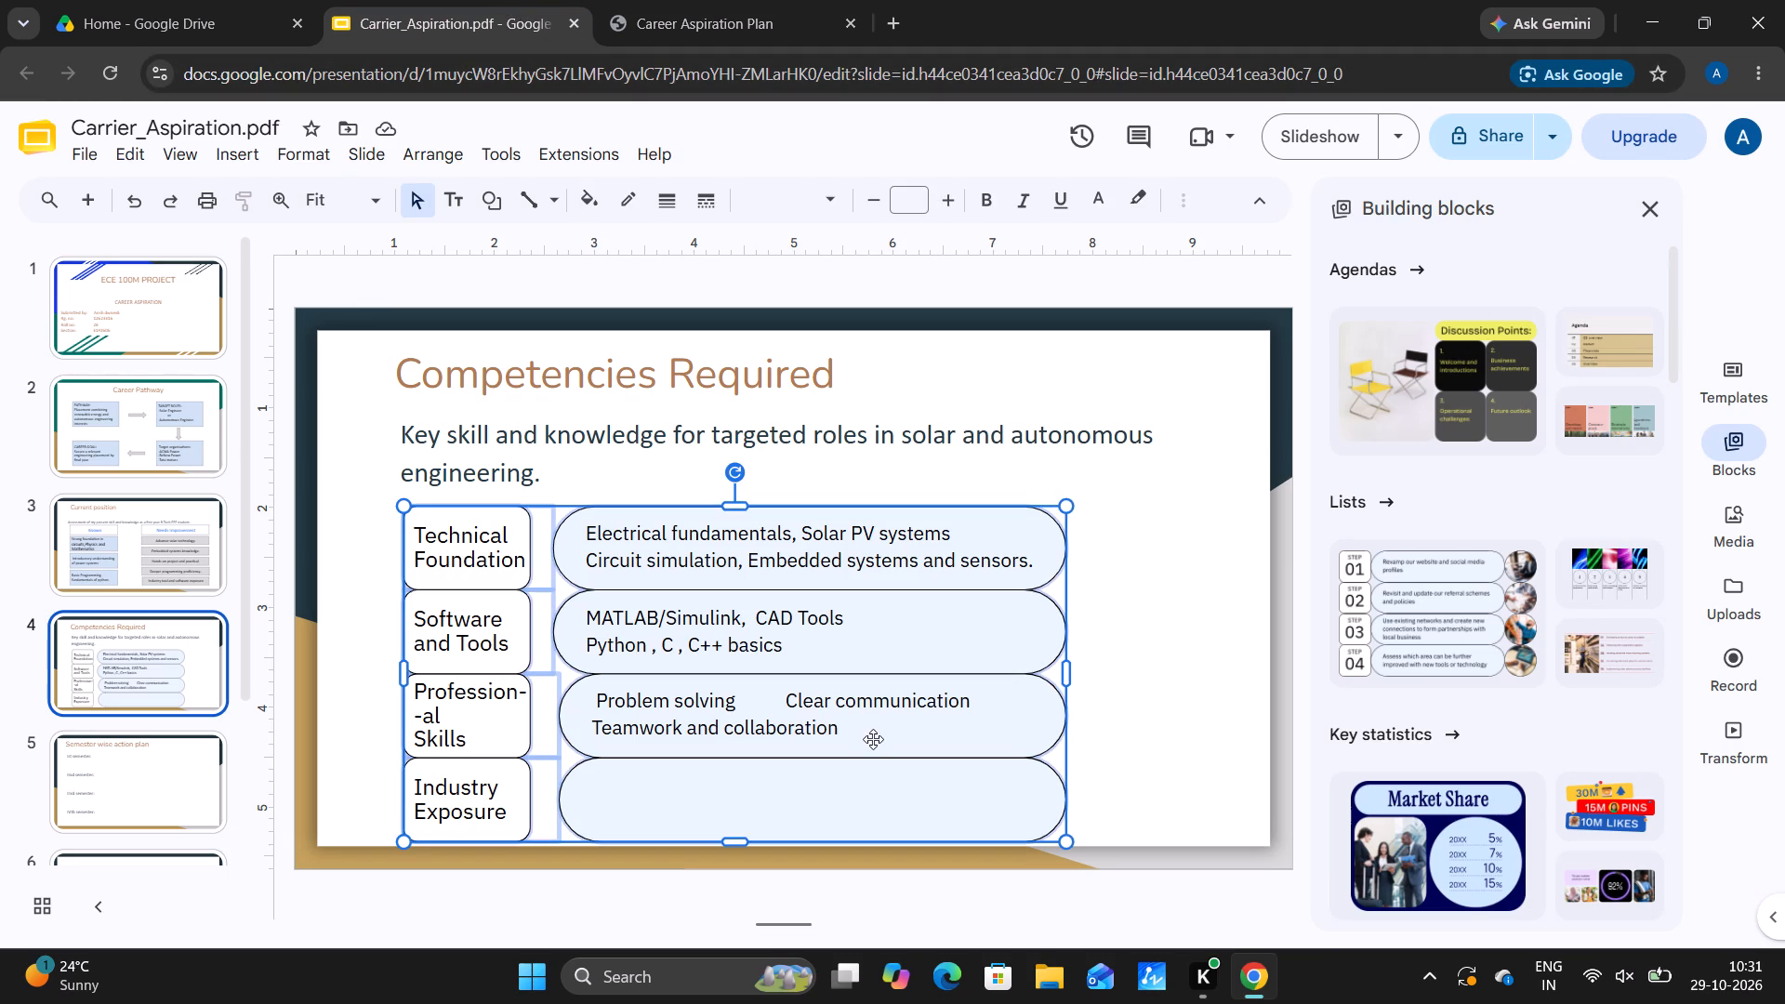
click(874, 724)
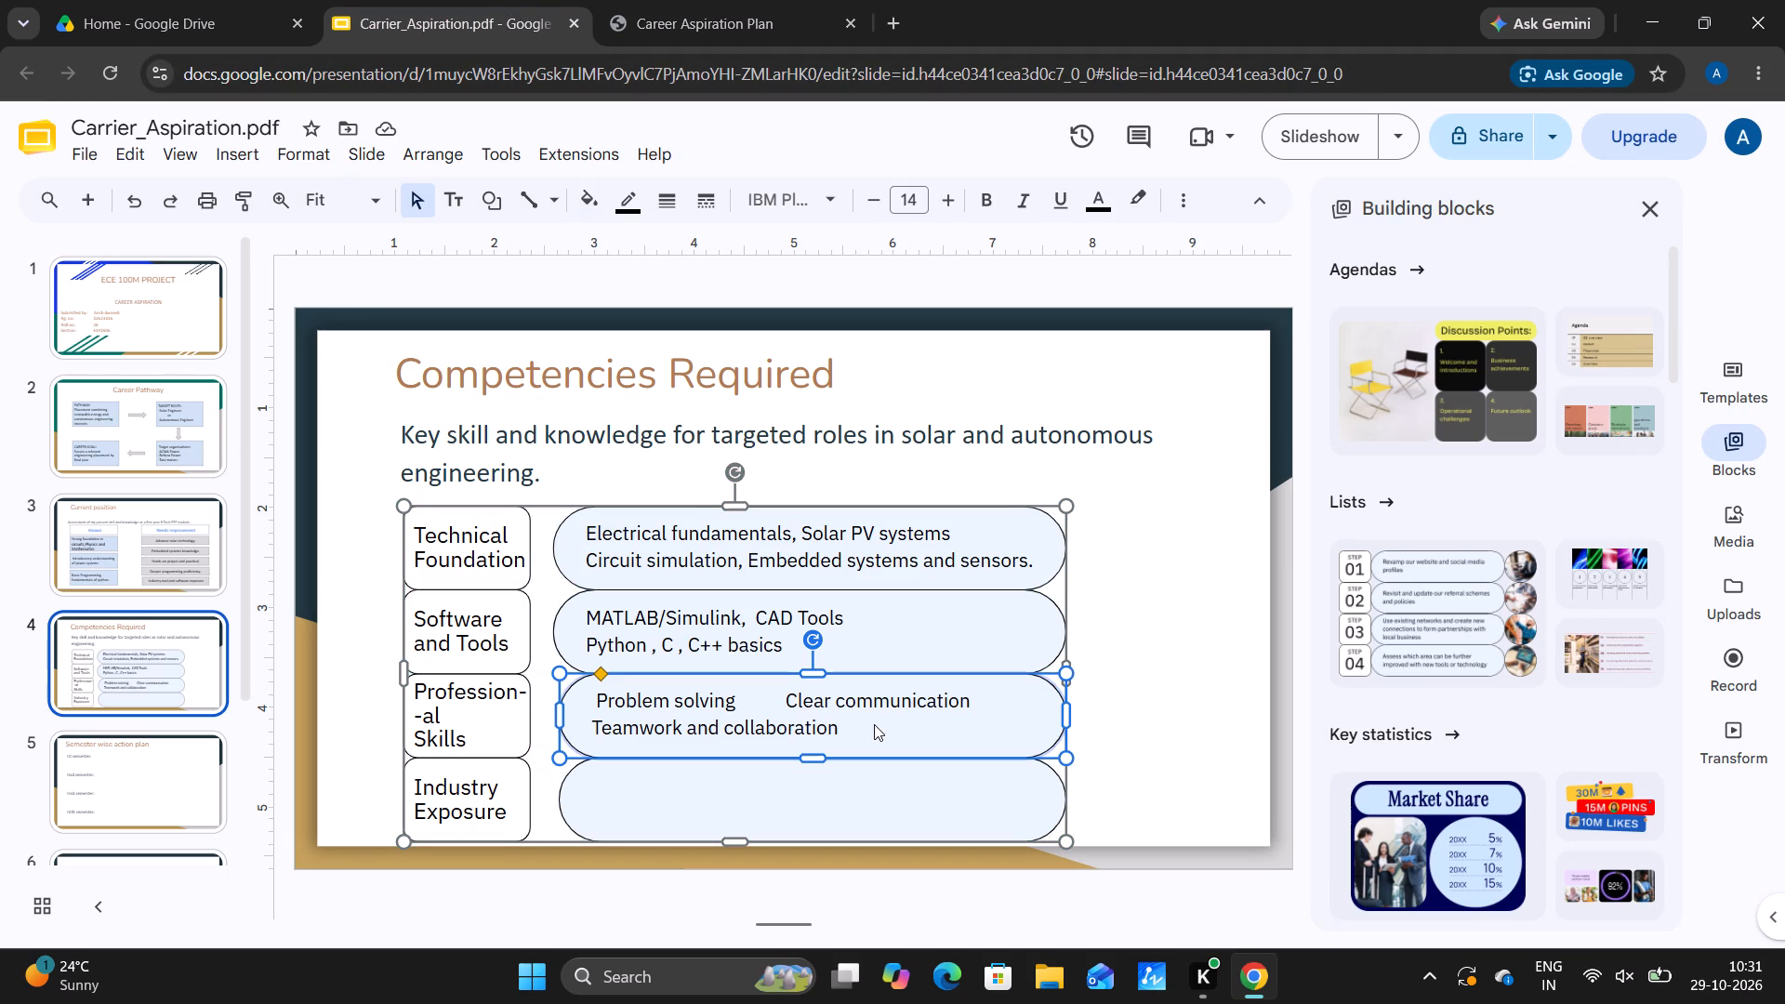
key(space)
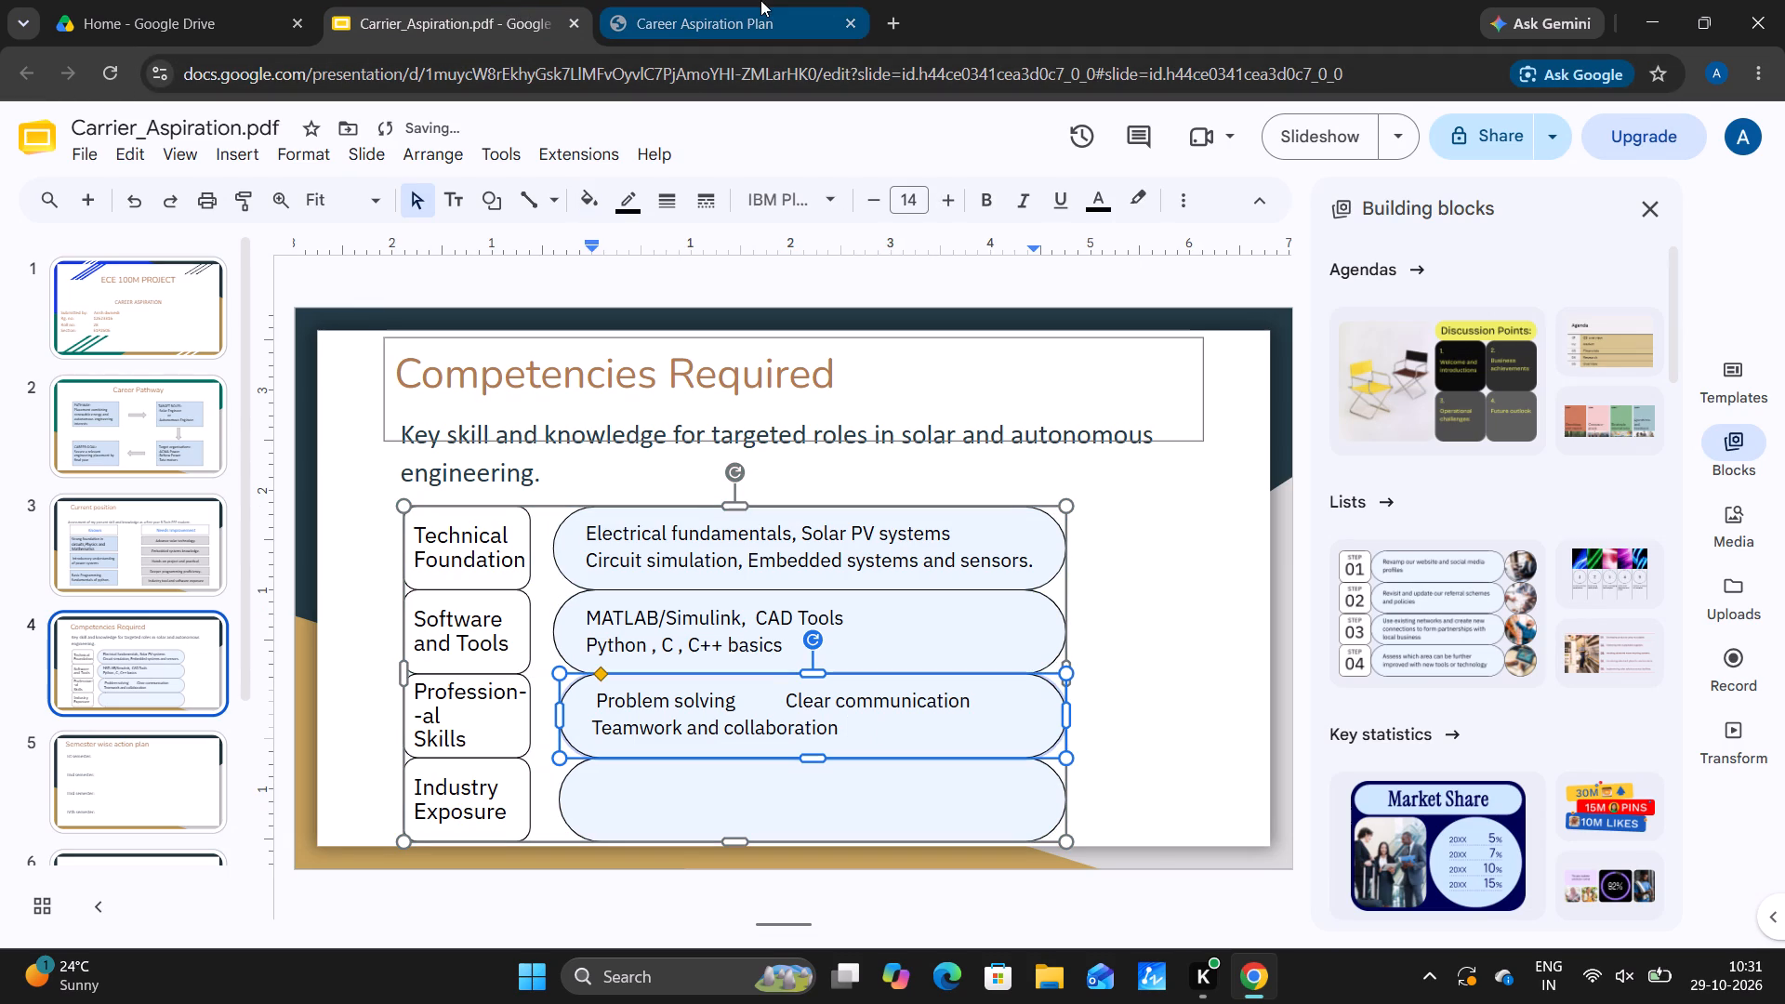
click(763, 0)
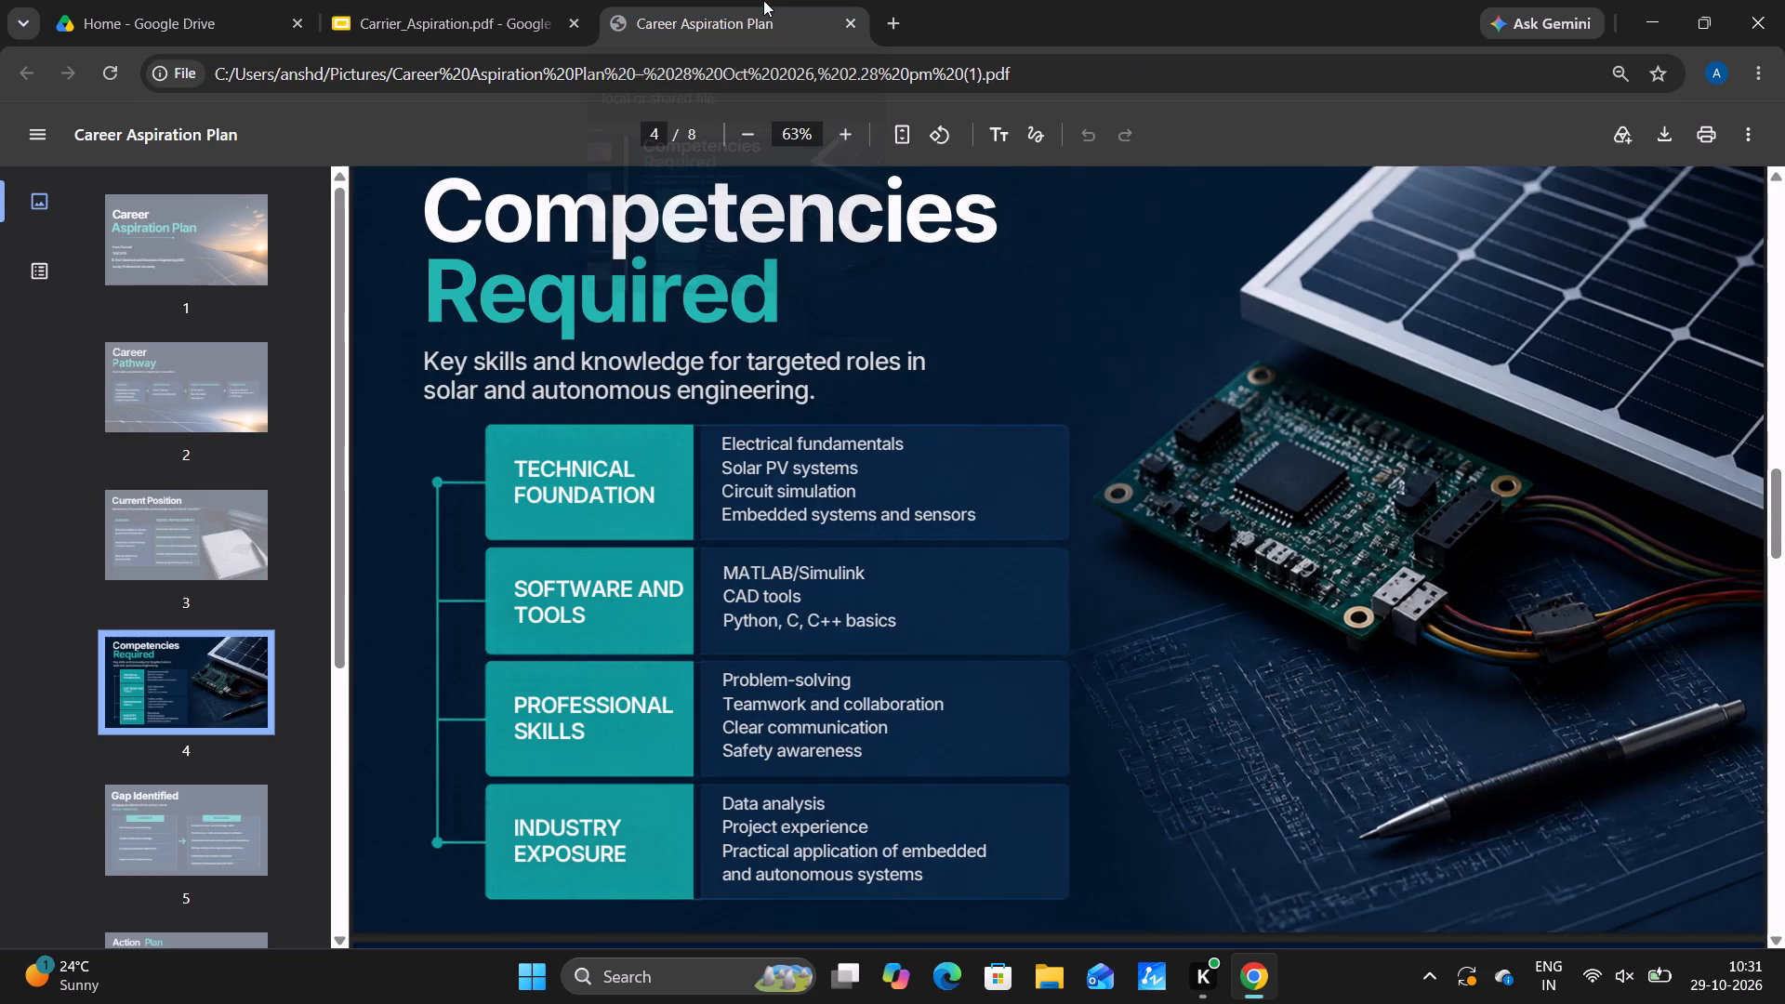
click(517, 0)
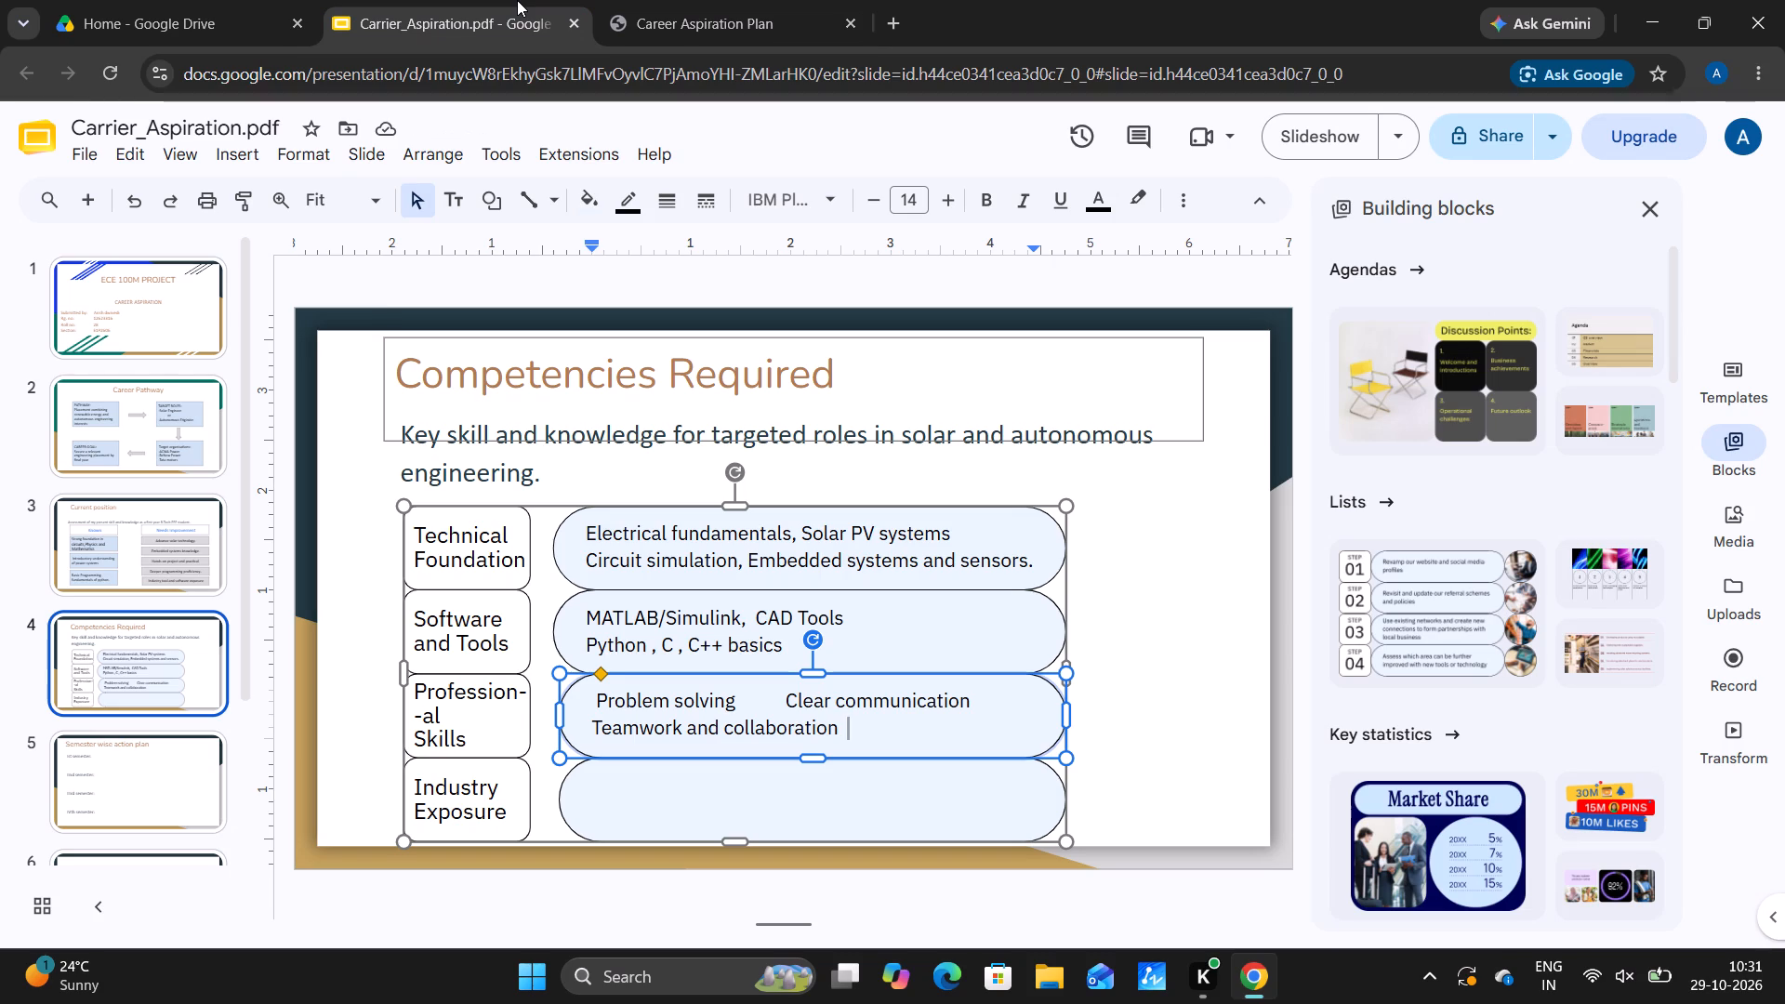
key(a)
text(fety)
key(space)
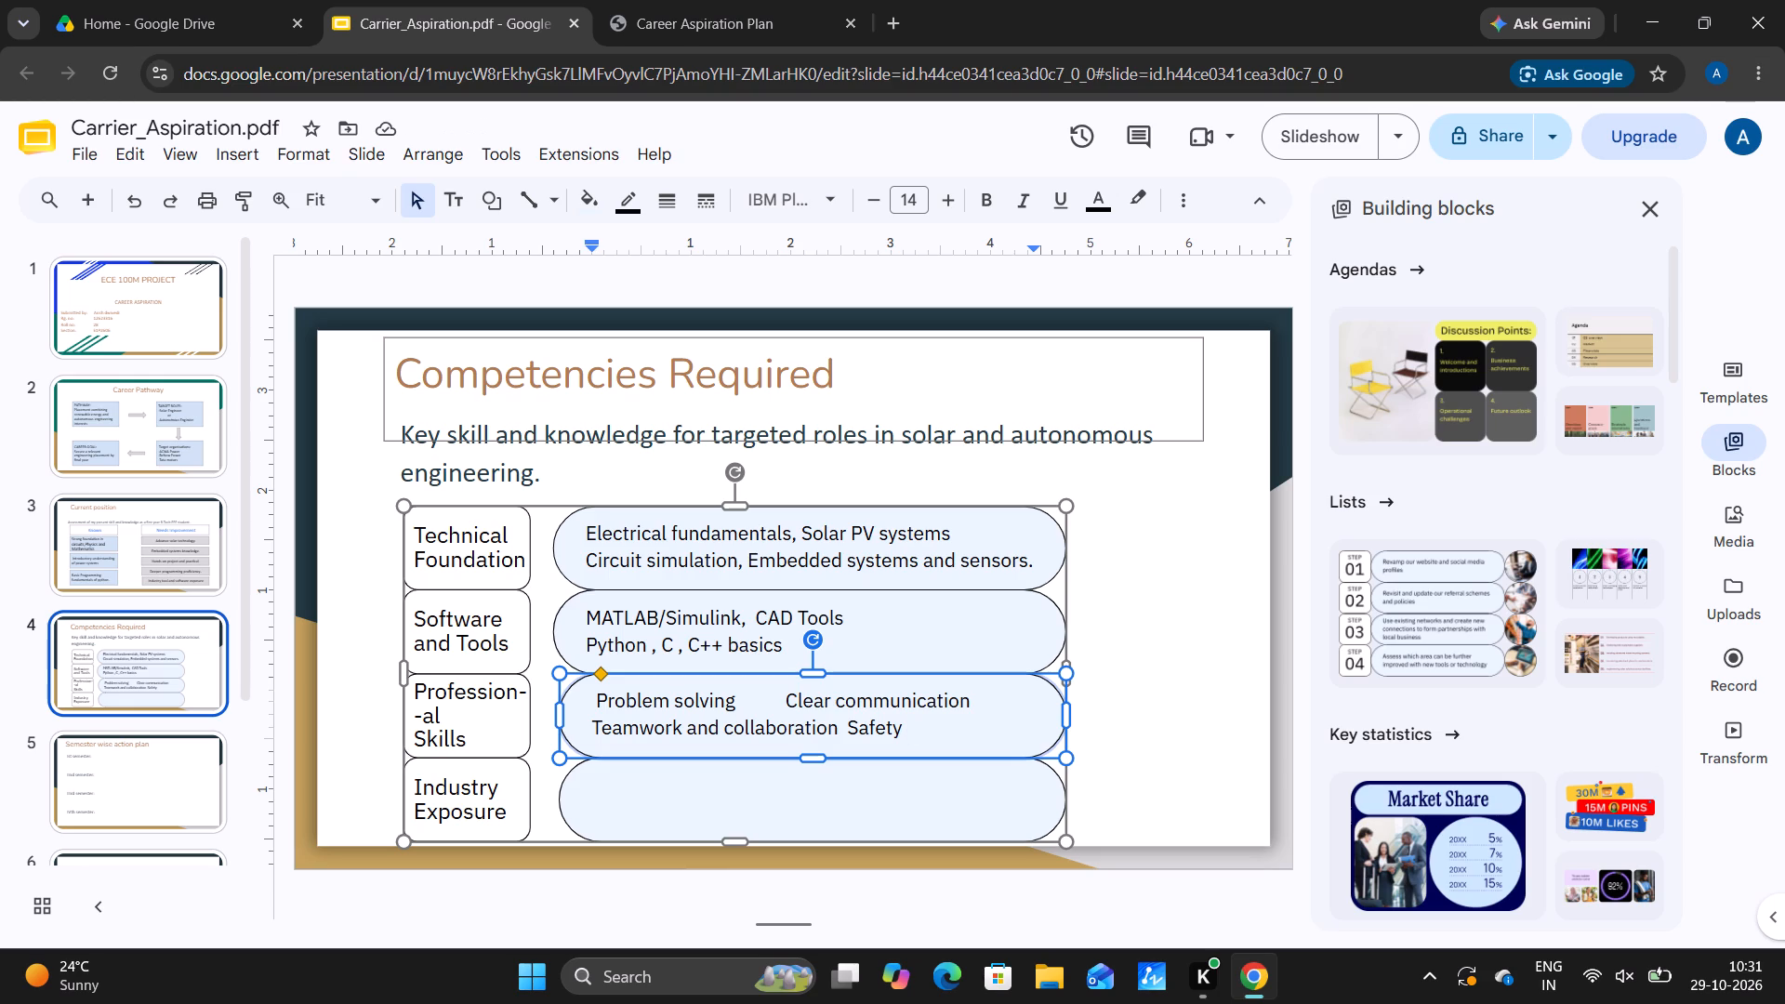
text(awar)
text(ness)
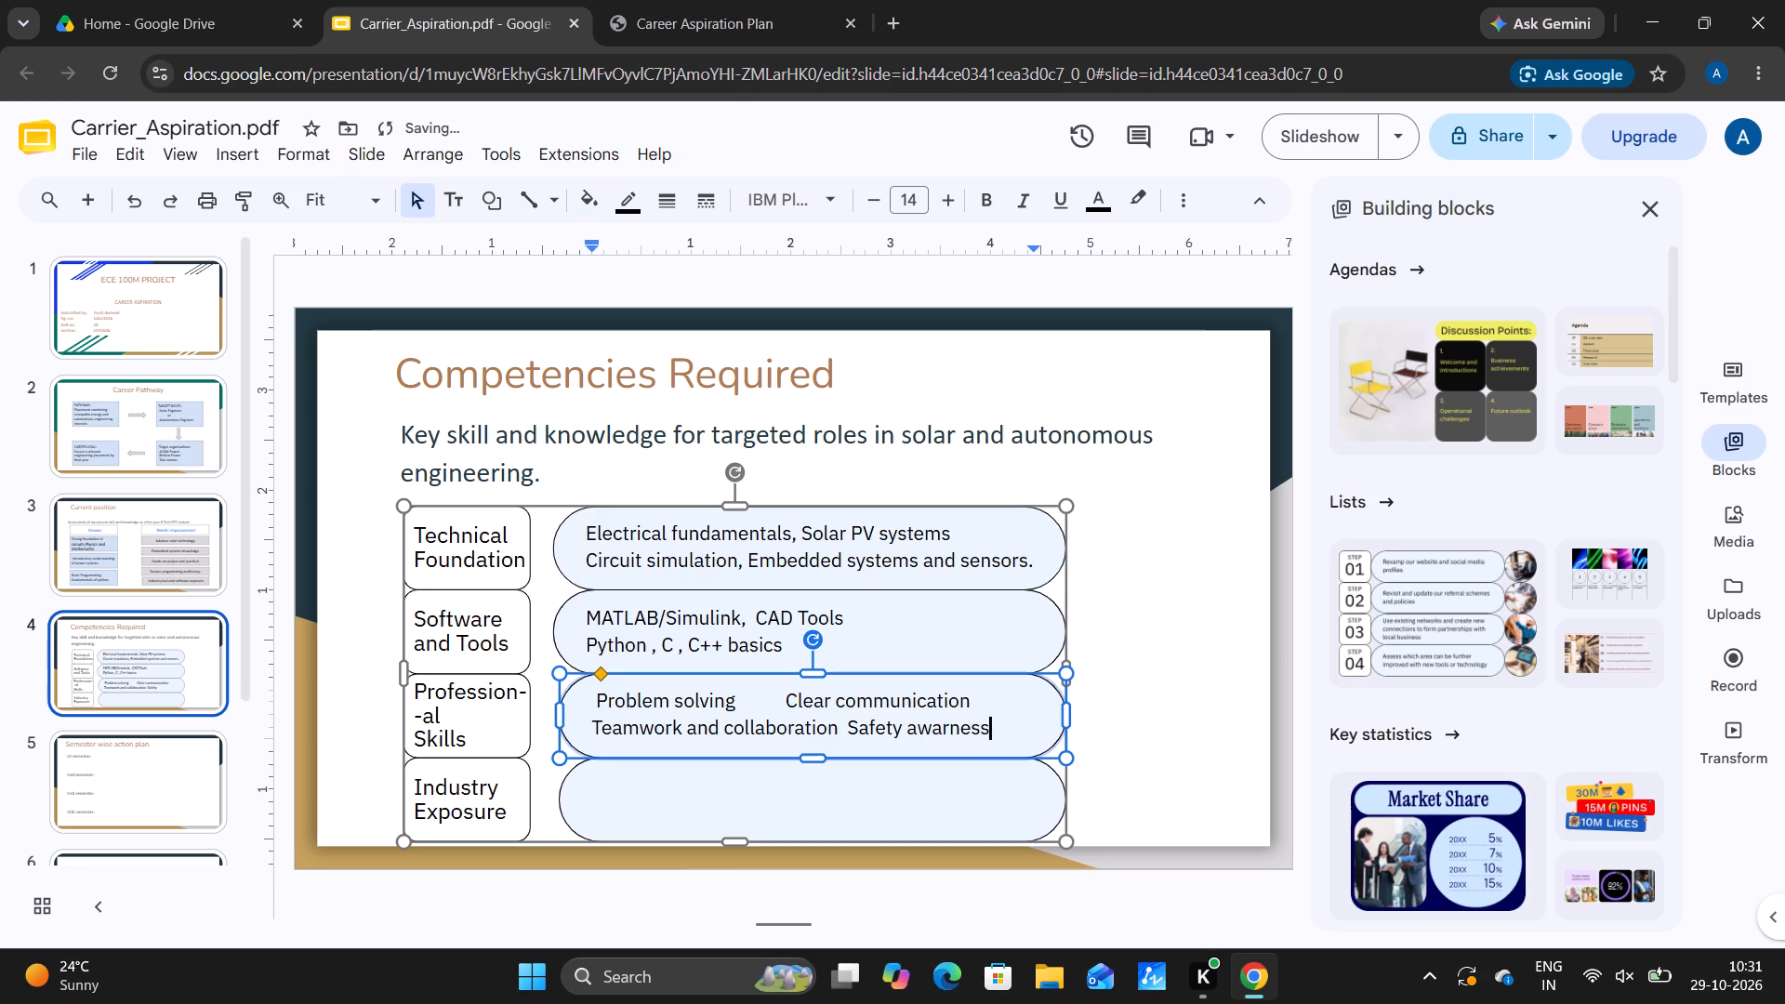
Remove the extra leading space before "Problem solving" to align it with the line below.
click(588, 704)
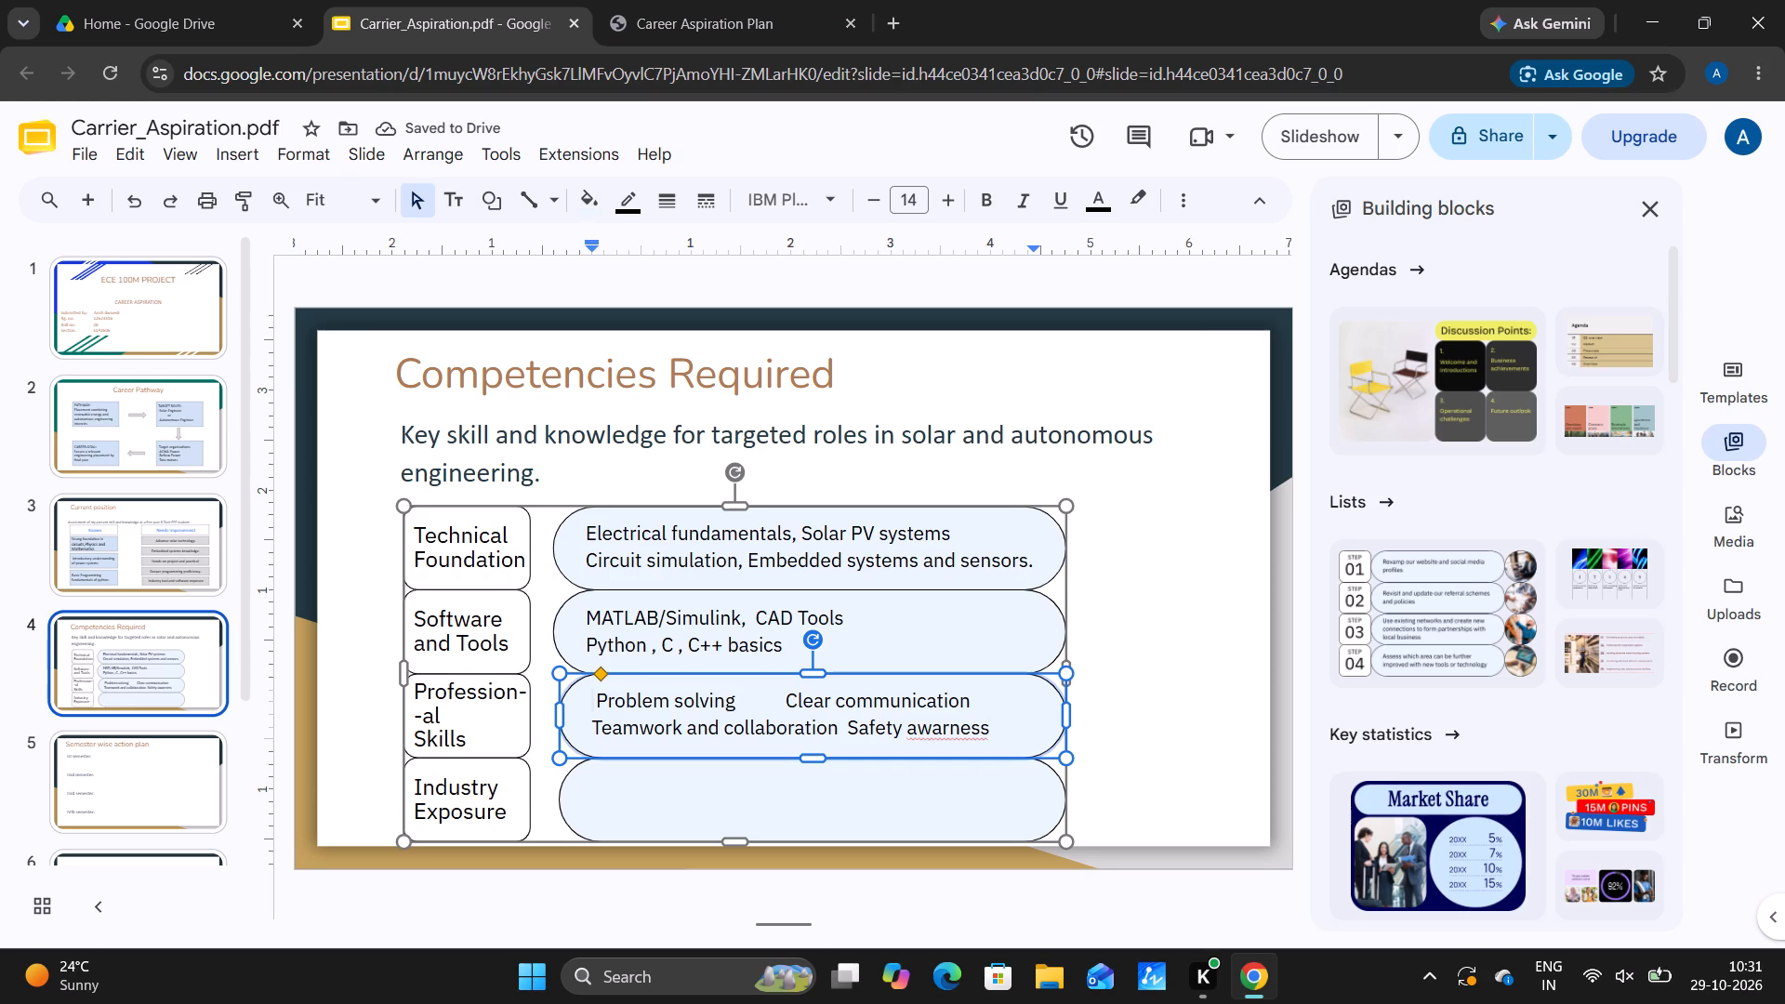
key(BackSpace)
key(Right)
key(BackSpace)
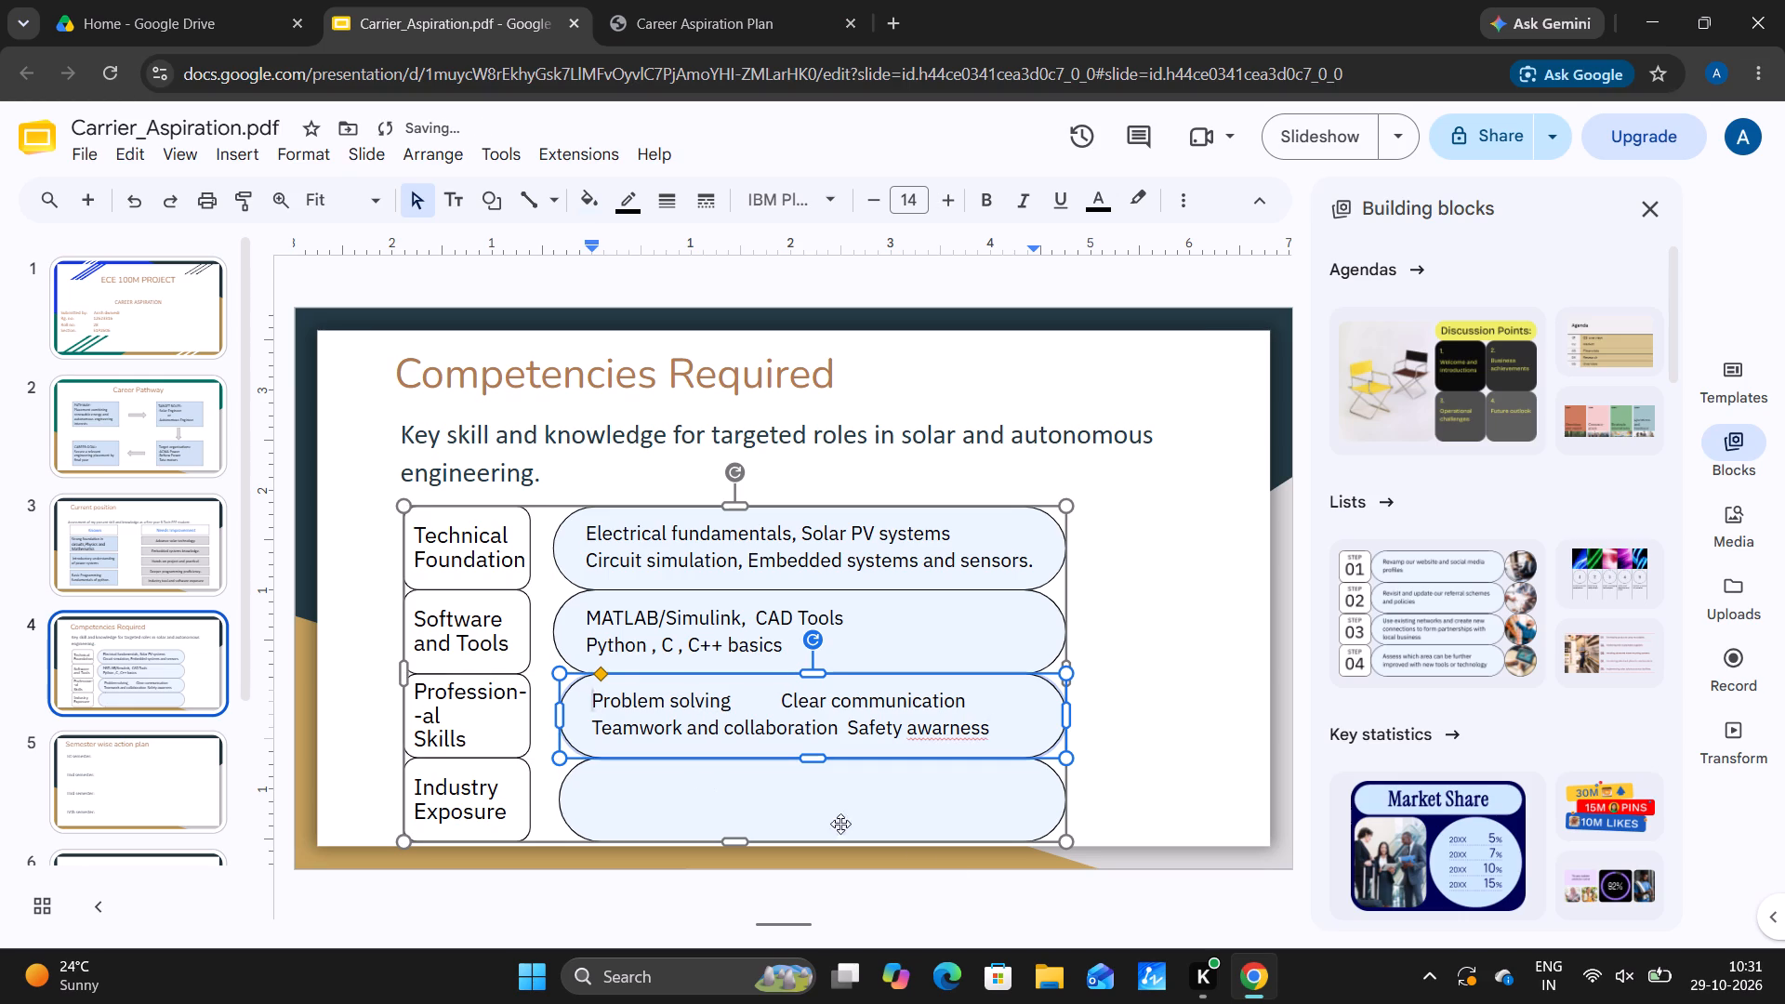
Correct the misspelled "awarness" in the Professional Skills box to the suggested spelling "awareness".
drag(996, 731, 938, 725)
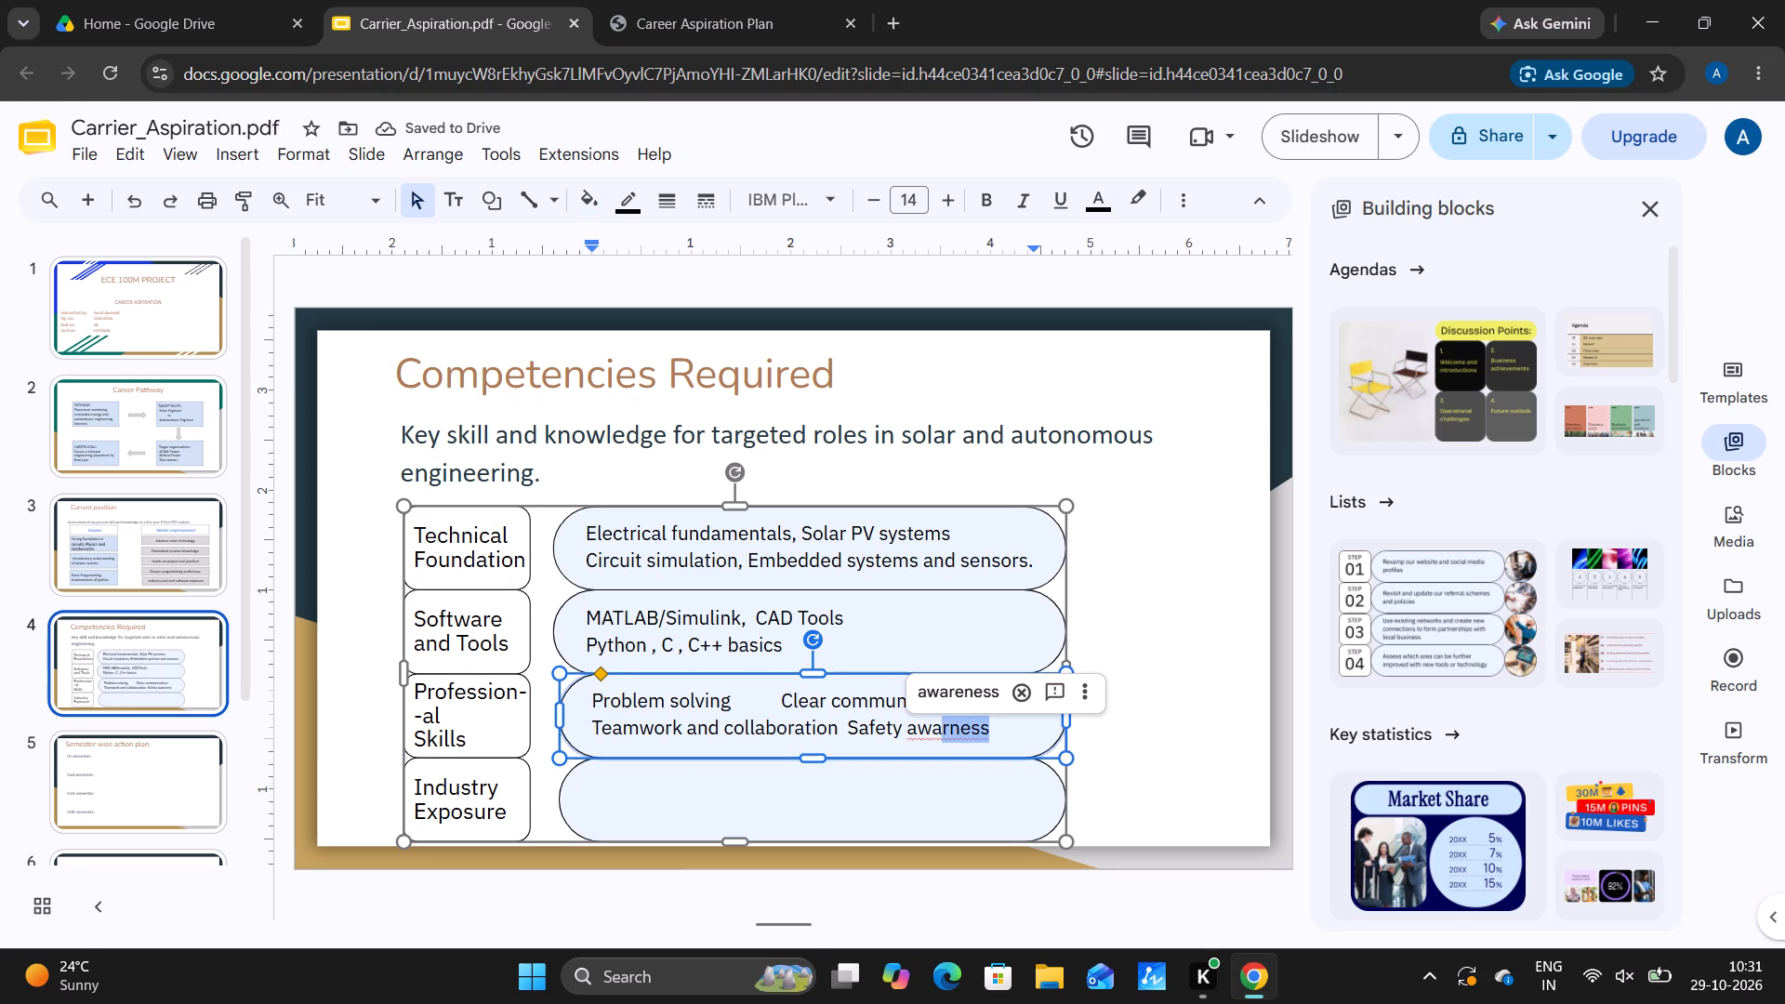
click(957, 683)
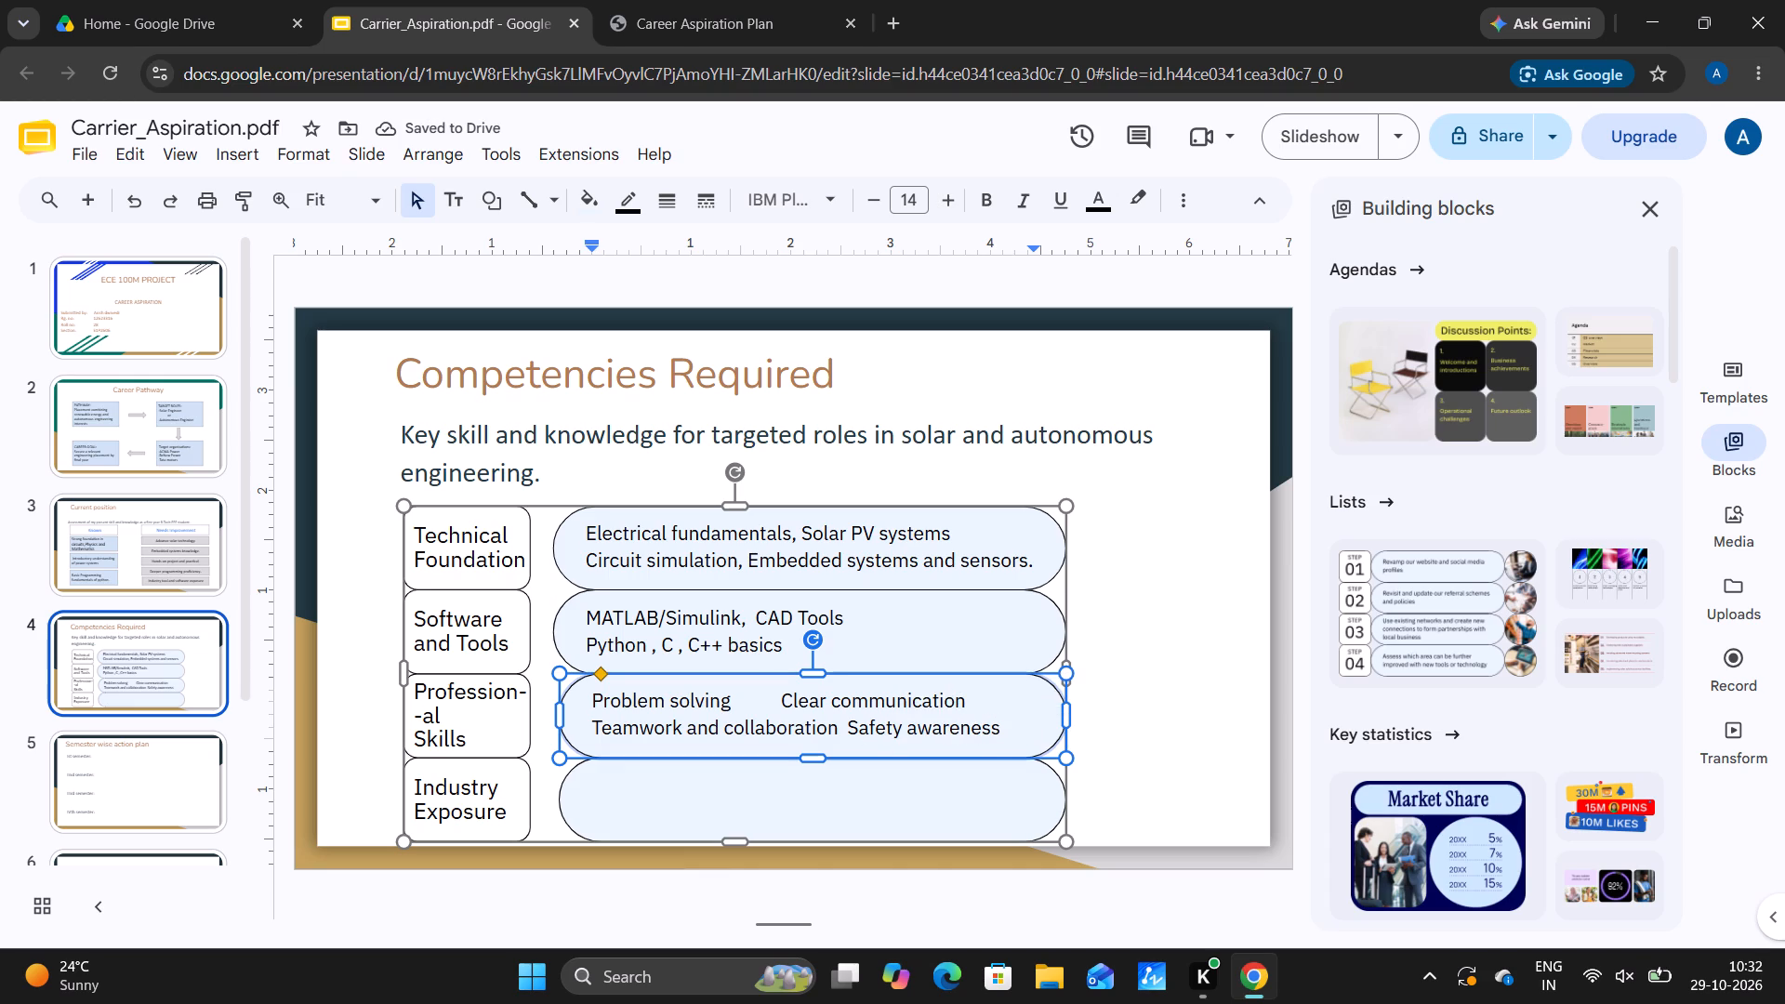
Add a comma after "Teamwork and collaboration" in the Professional Skills box.
click(773, 702)
click(836, 726)
key(comma)
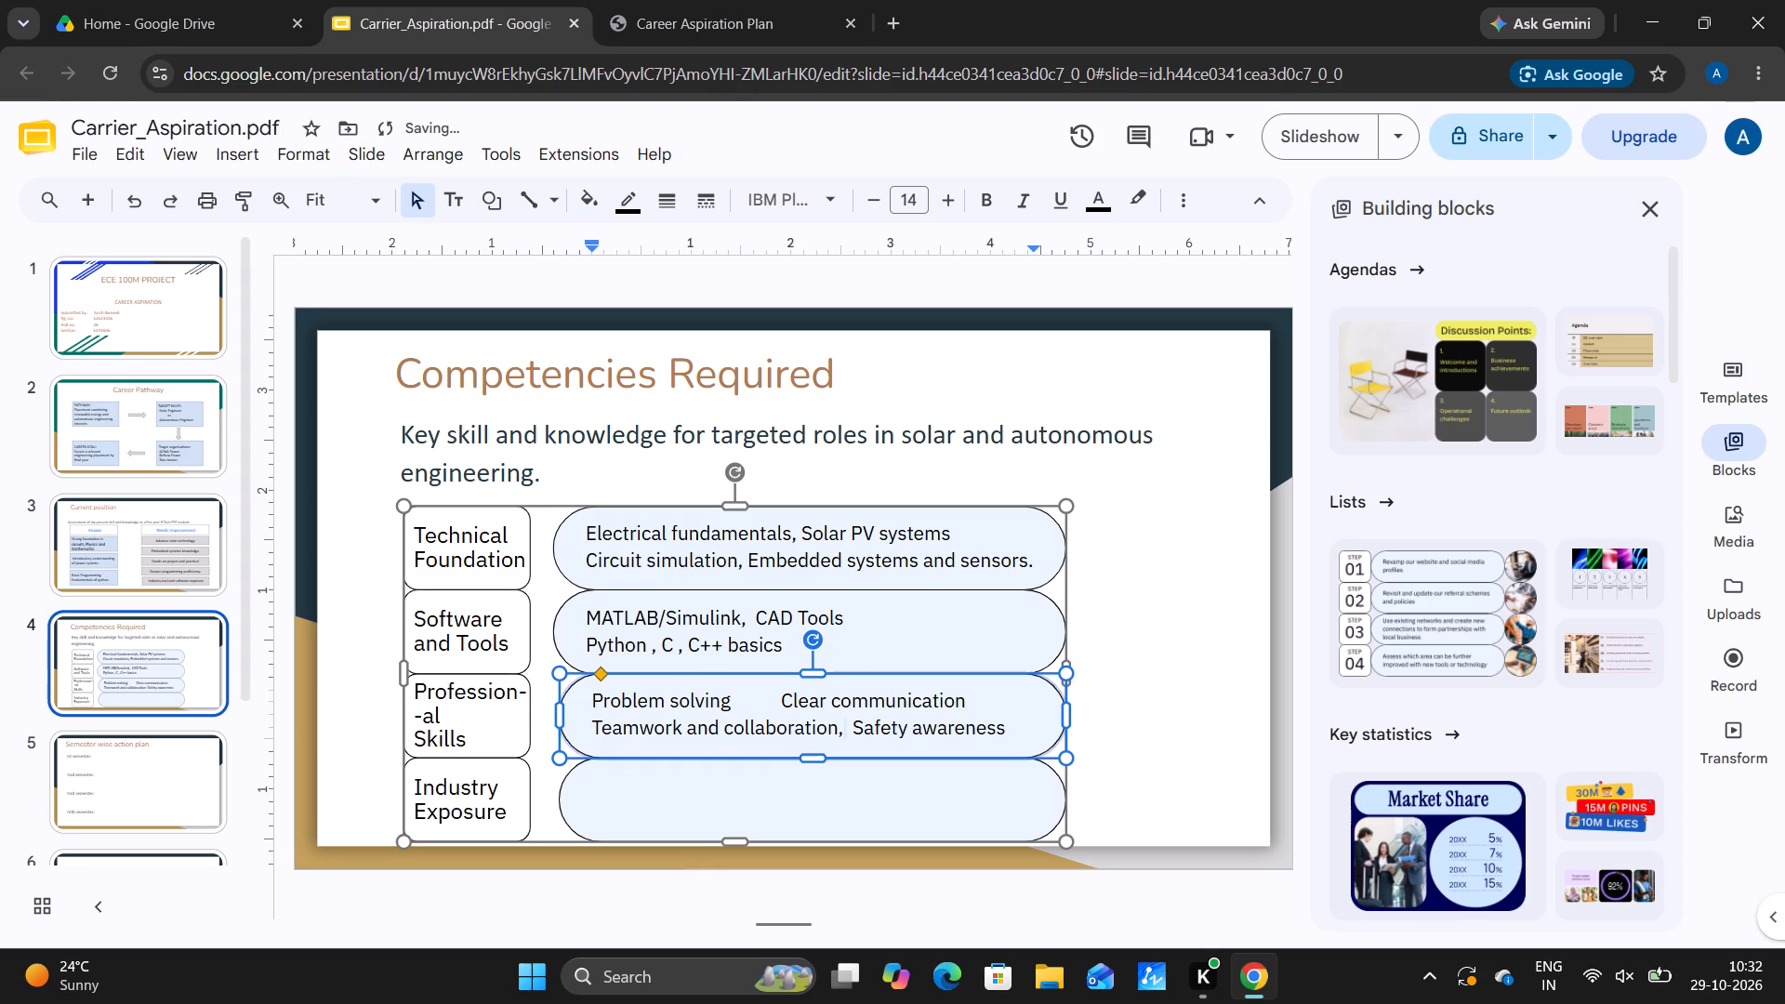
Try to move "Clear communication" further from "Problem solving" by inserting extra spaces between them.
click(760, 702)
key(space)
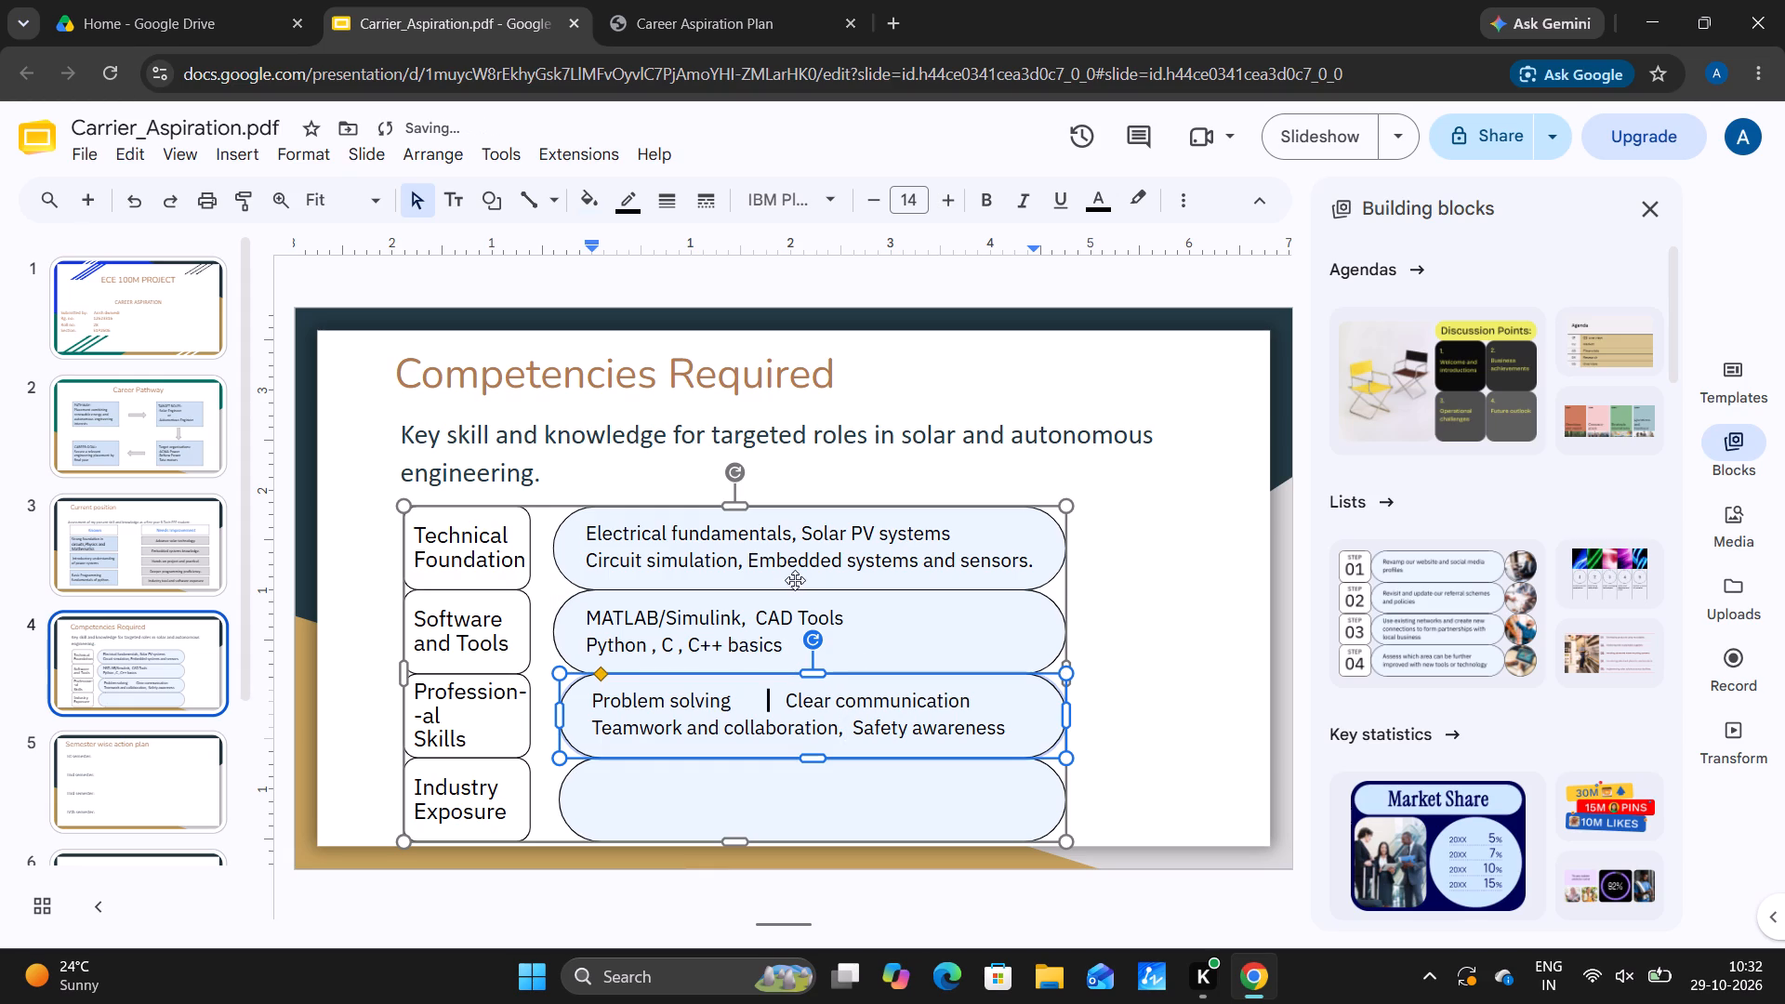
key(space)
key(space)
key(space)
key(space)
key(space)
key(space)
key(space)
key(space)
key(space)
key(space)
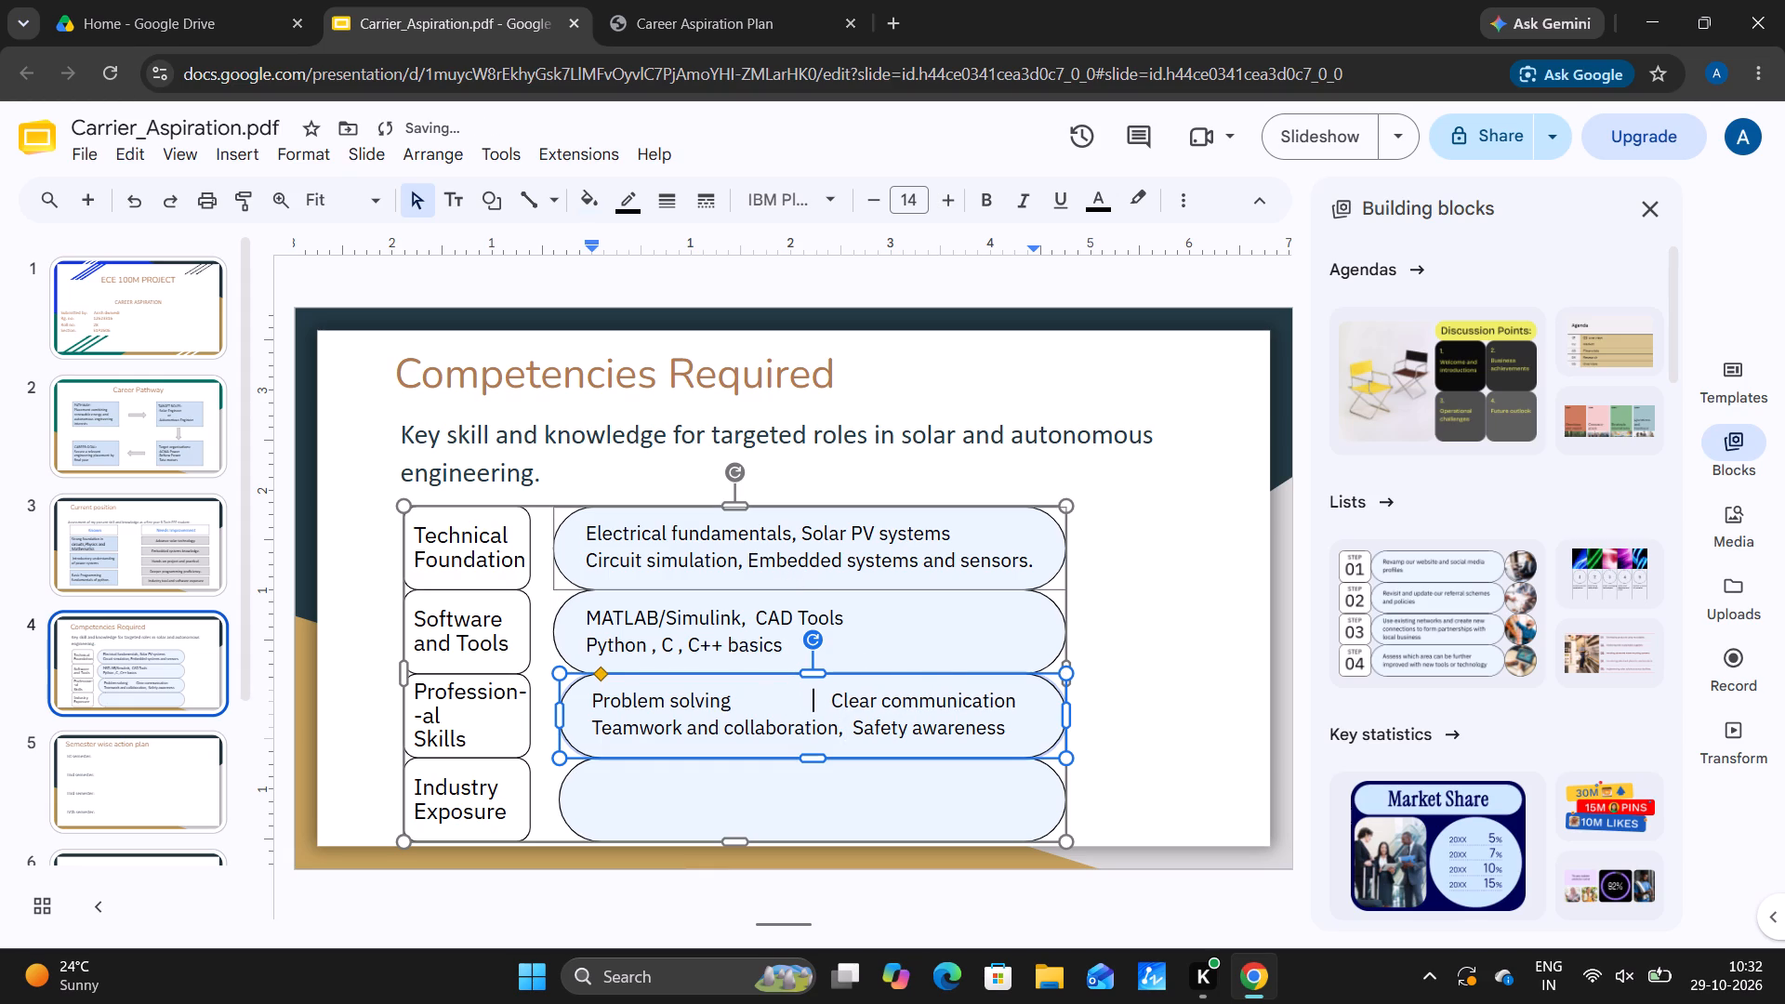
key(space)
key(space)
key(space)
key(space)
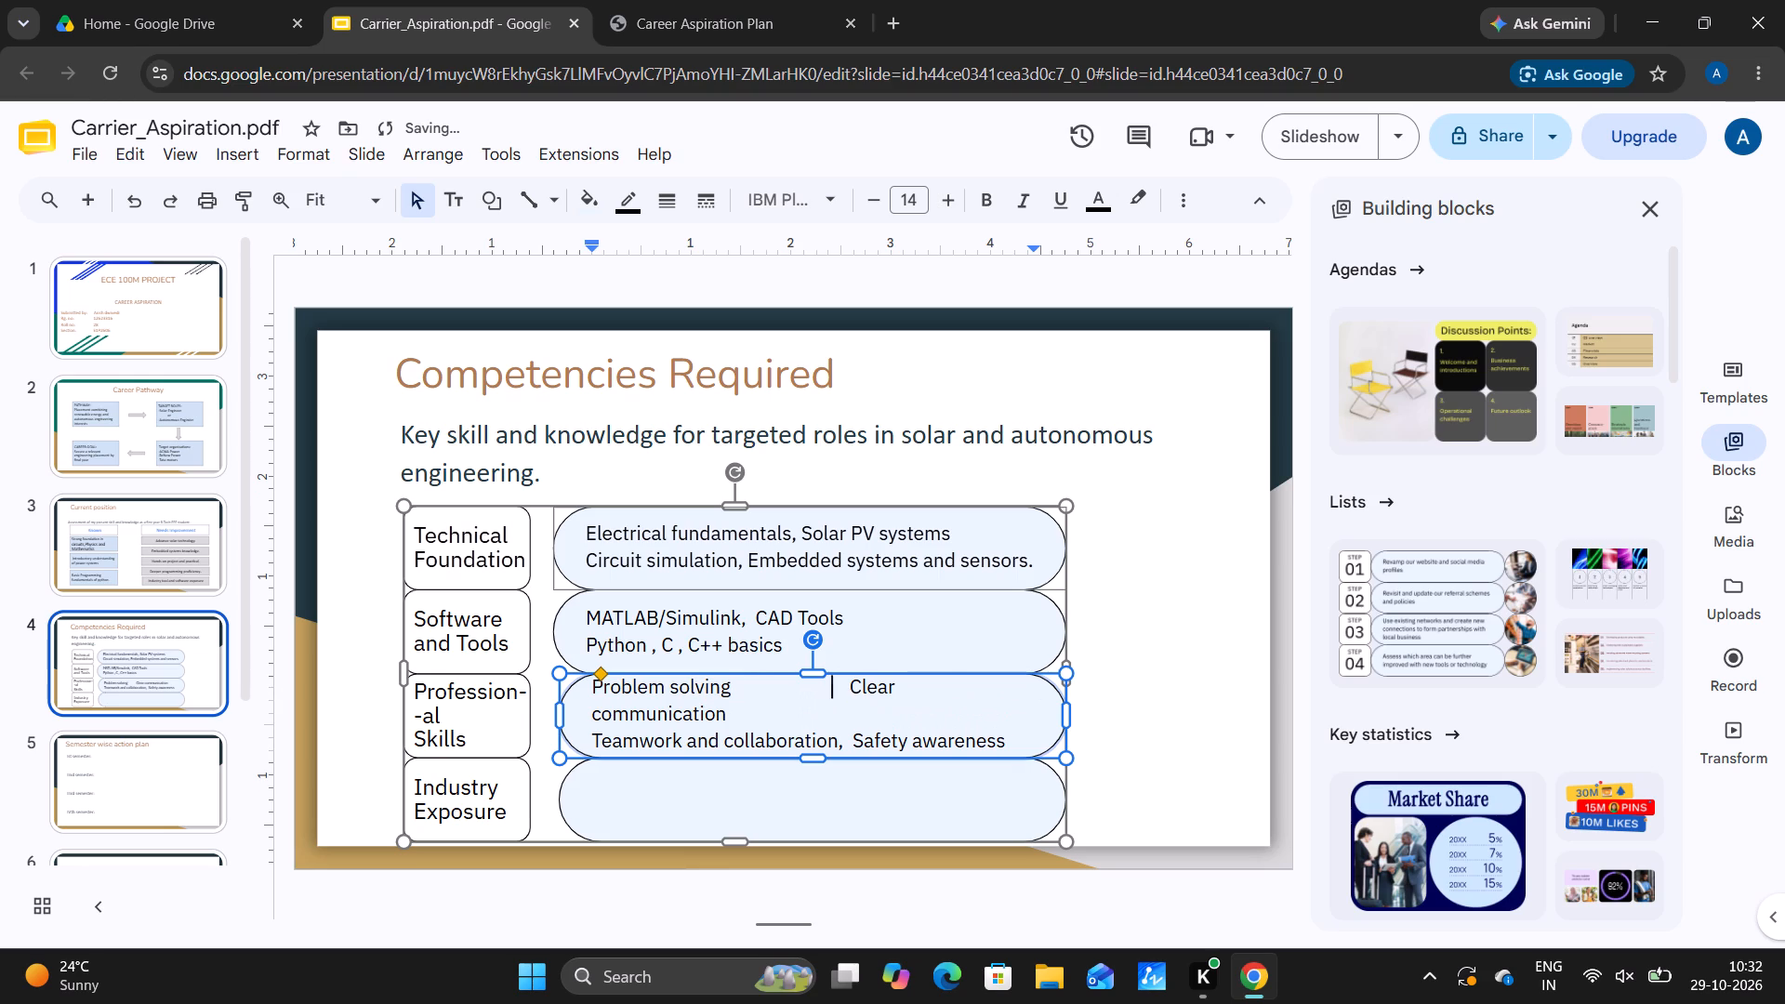
Close the wide gap between "Problem solving" and "Clear communication" and separate them with a comma.
key(BackSpace)
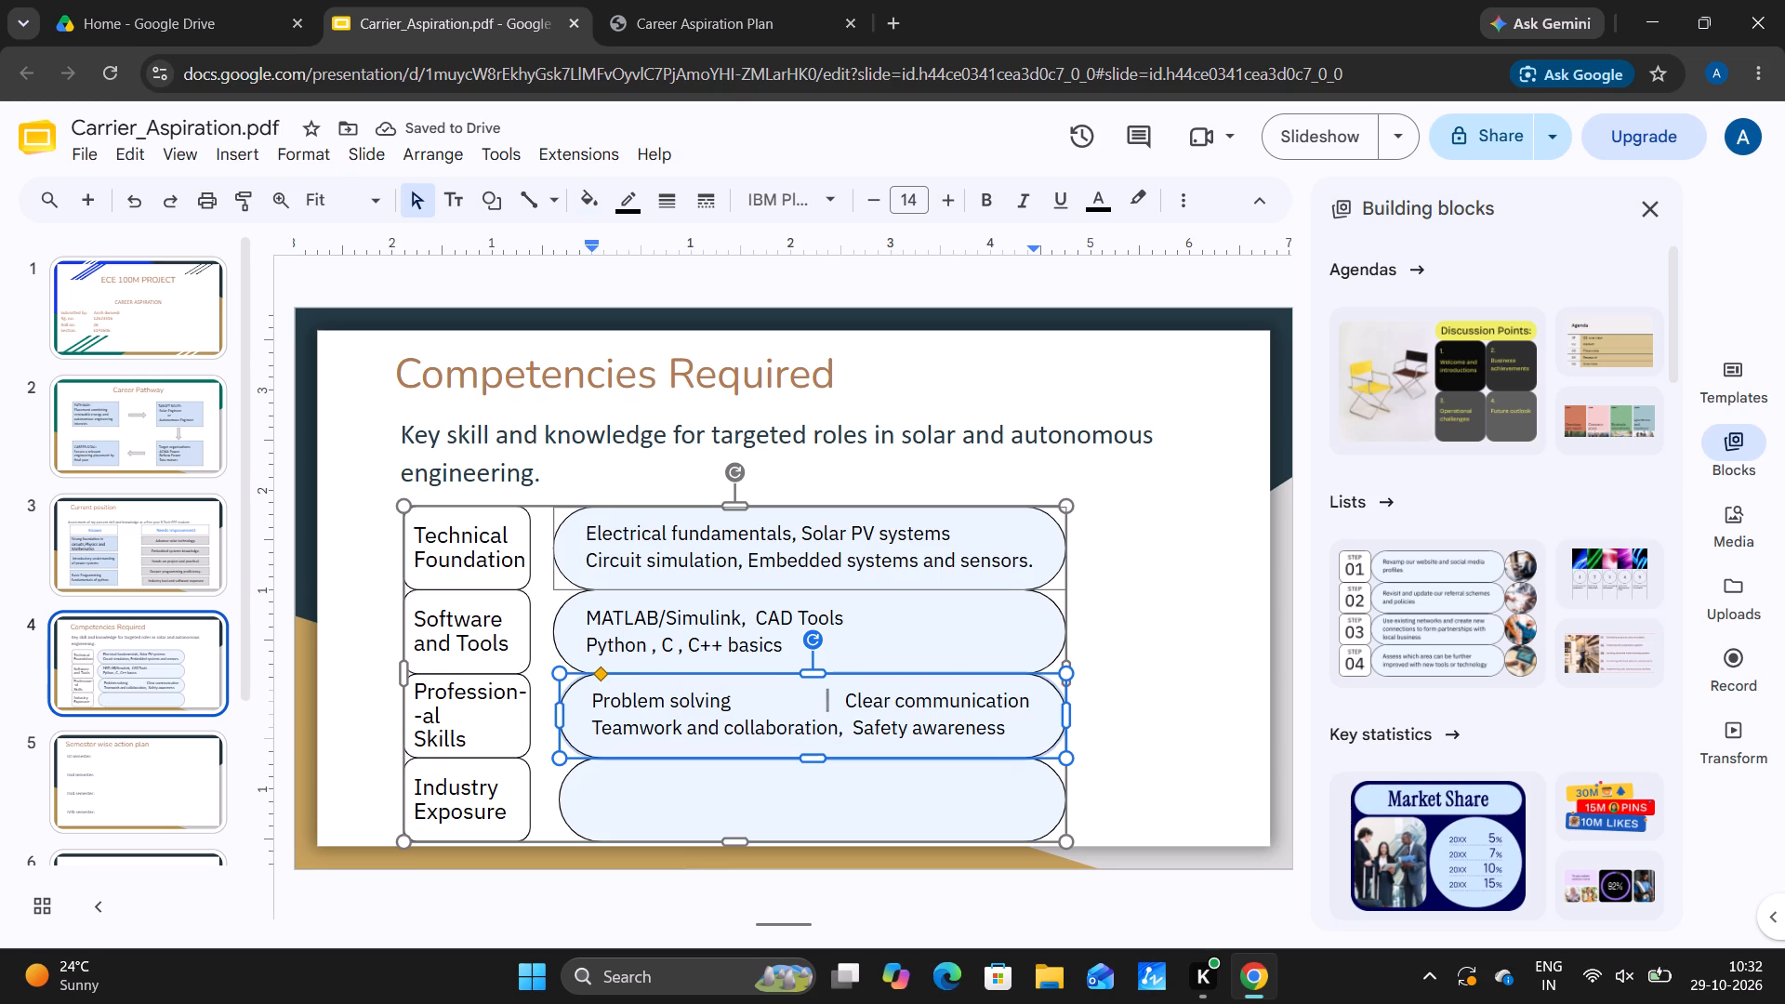
key(BackSpace)
key(BackSpace)
key(BackSpace)
key(BackSpace)
key(BackSpace)
key(BackSpace)
key(BackSpace)
key(BackSpace)
key(BackSpace)
key(BackSpace)
key(BackSpace)
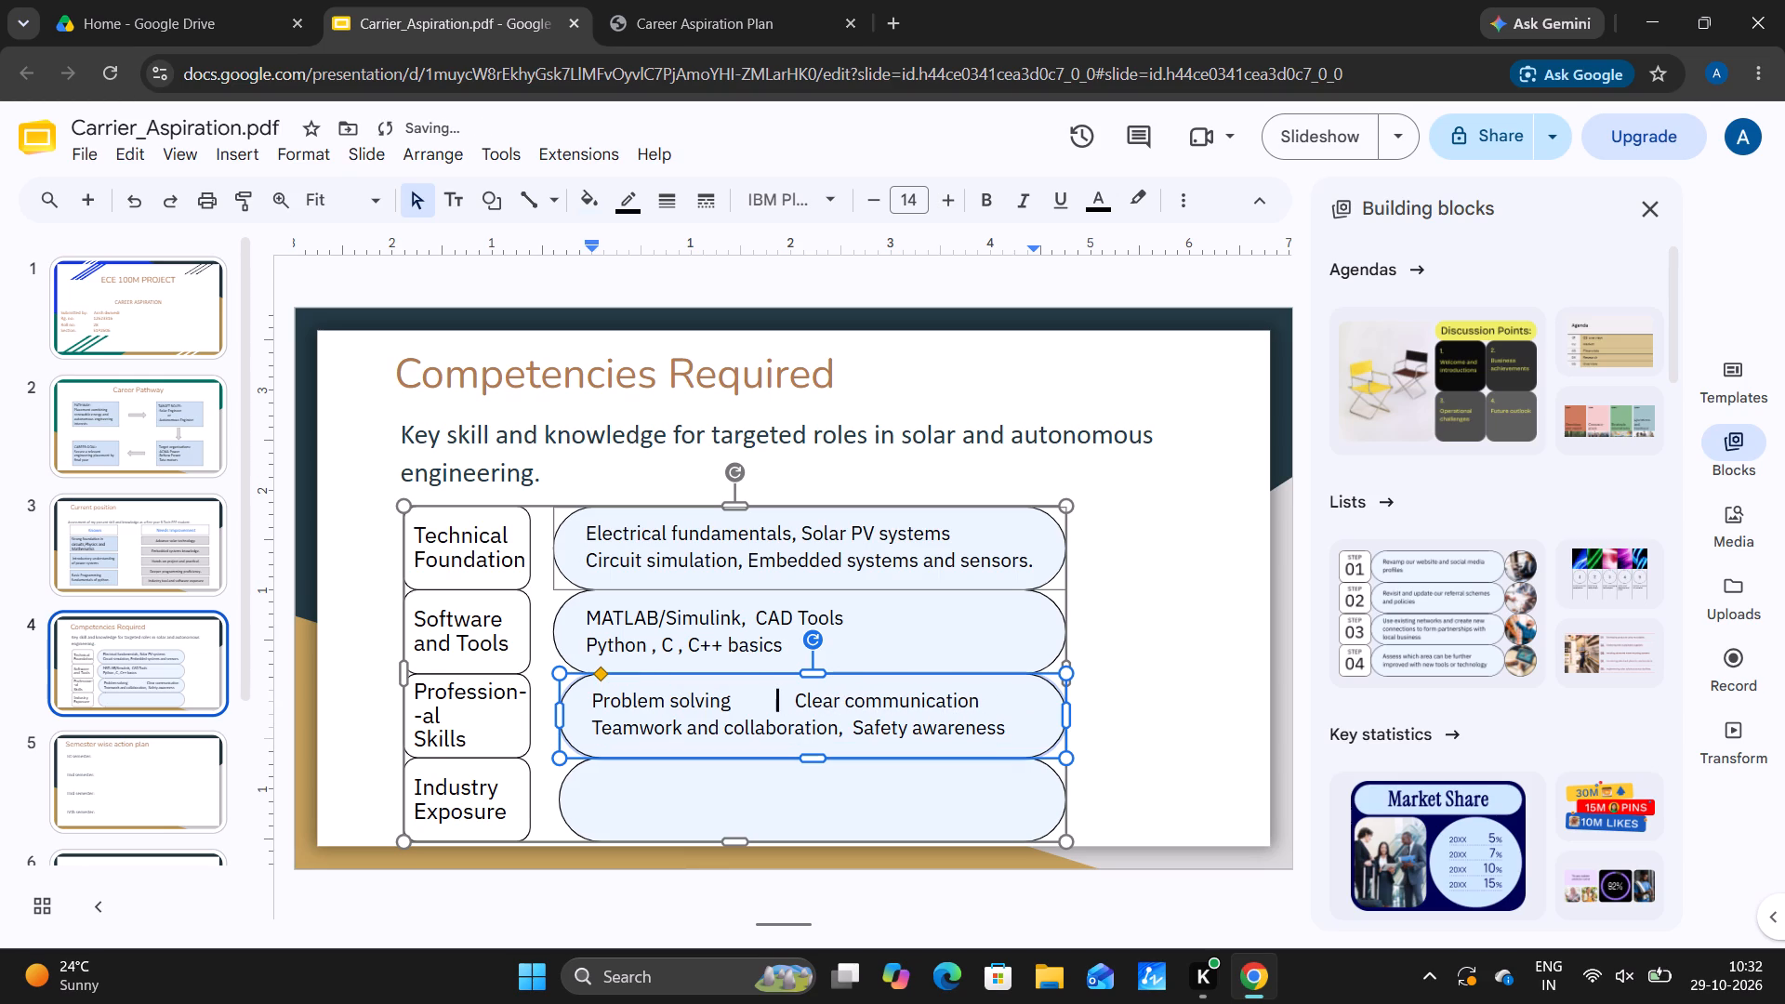
key(BackSpace)
key(BackSpace)
key(BackSpace)
key(BackSpace)
key(BackSpace)
key(BackSpace)
key(BackSpace)
key(BackSpace)
key(BackSpace)
key(BackSpace)
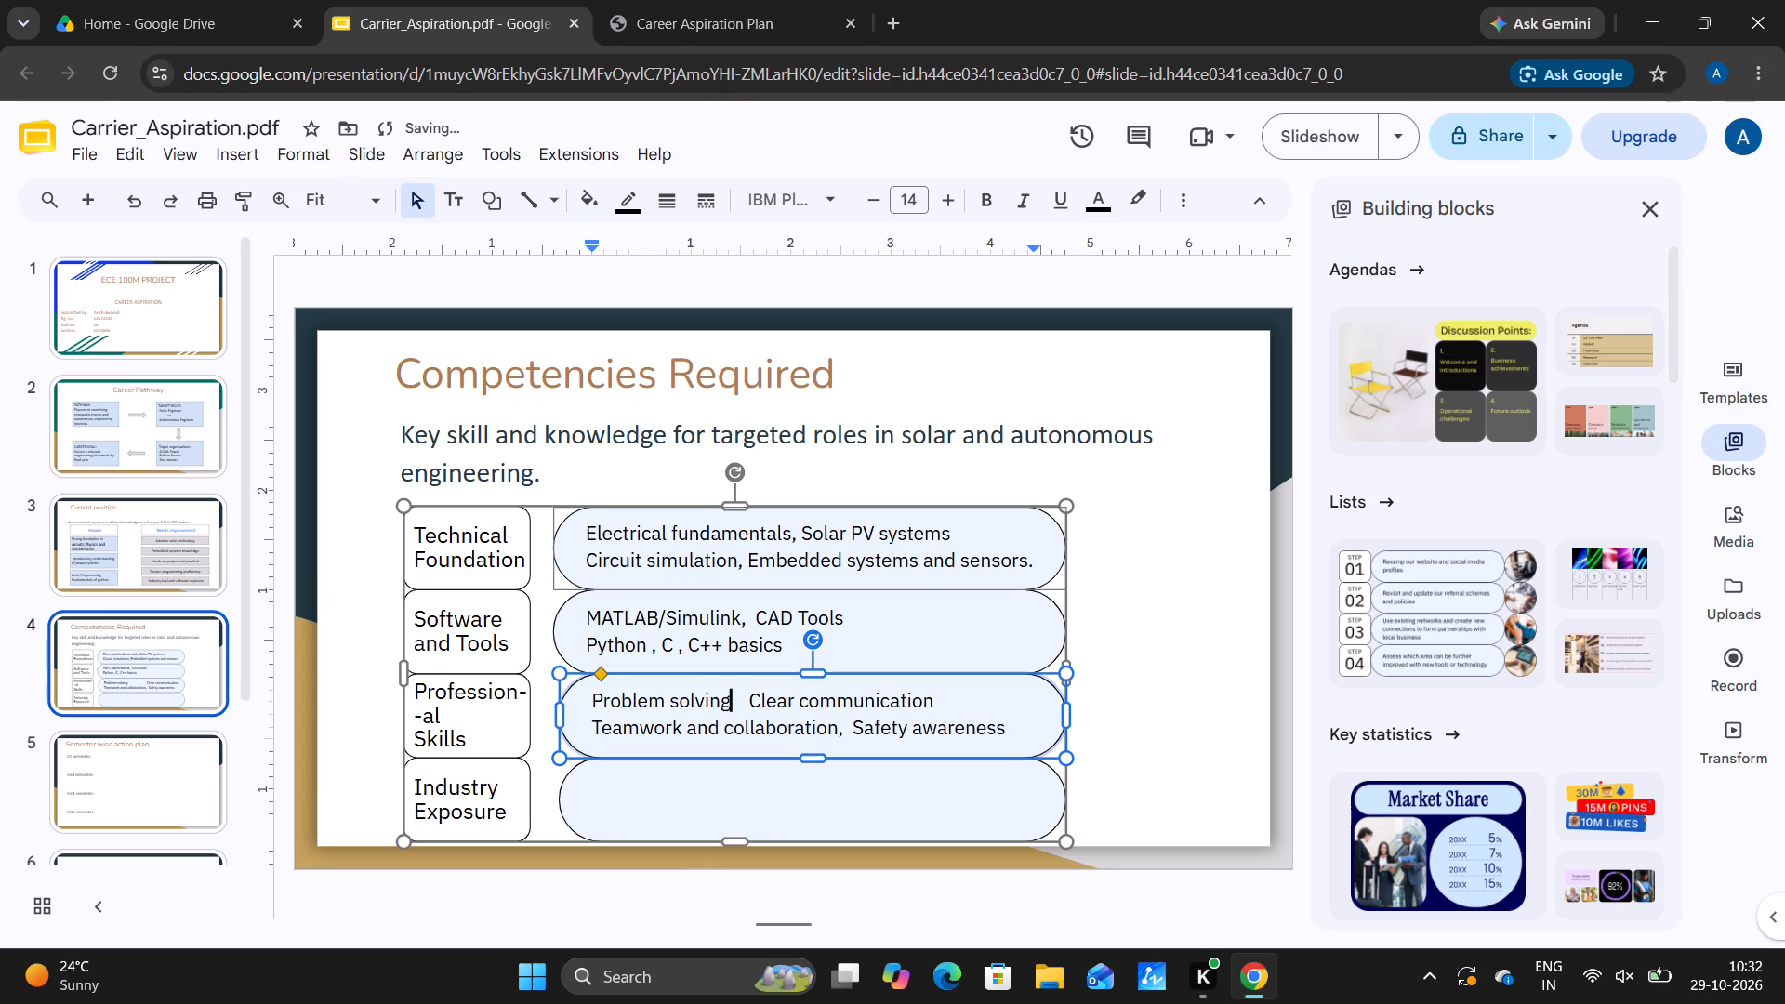
key(BackSpace)
key(g)
key(Right)
key(Right)
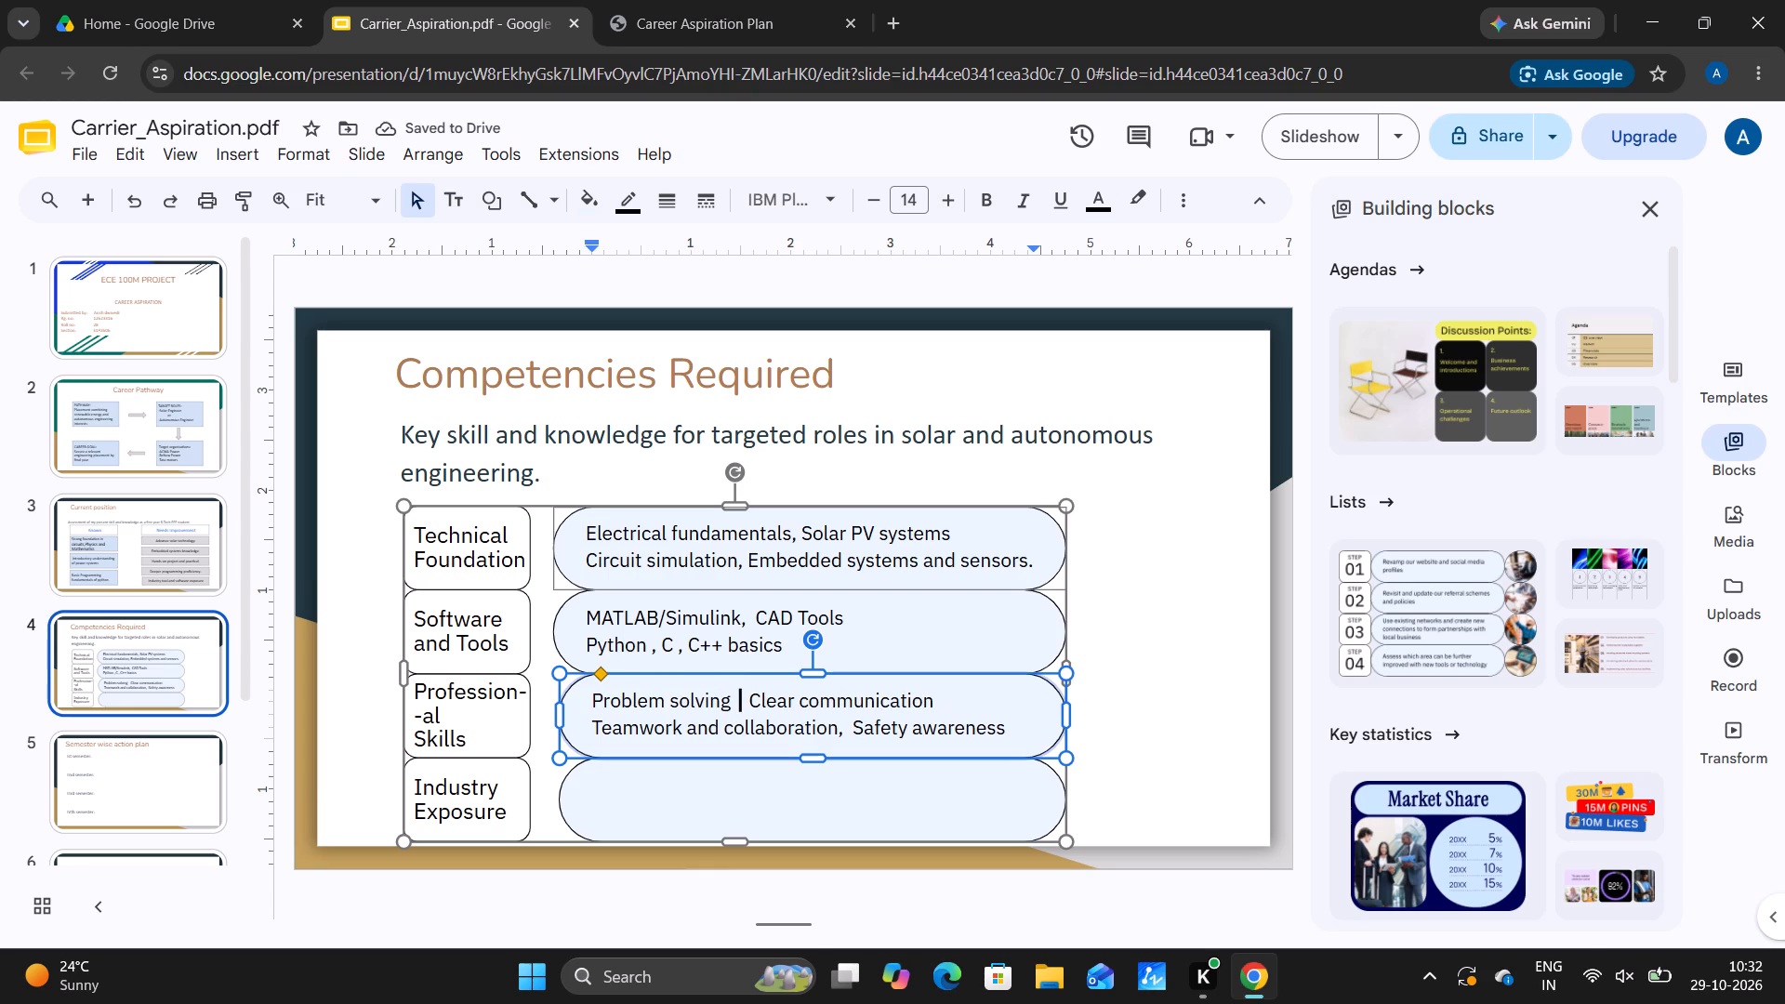
key(BackSpace)
key(BackSpace)
key(Right)
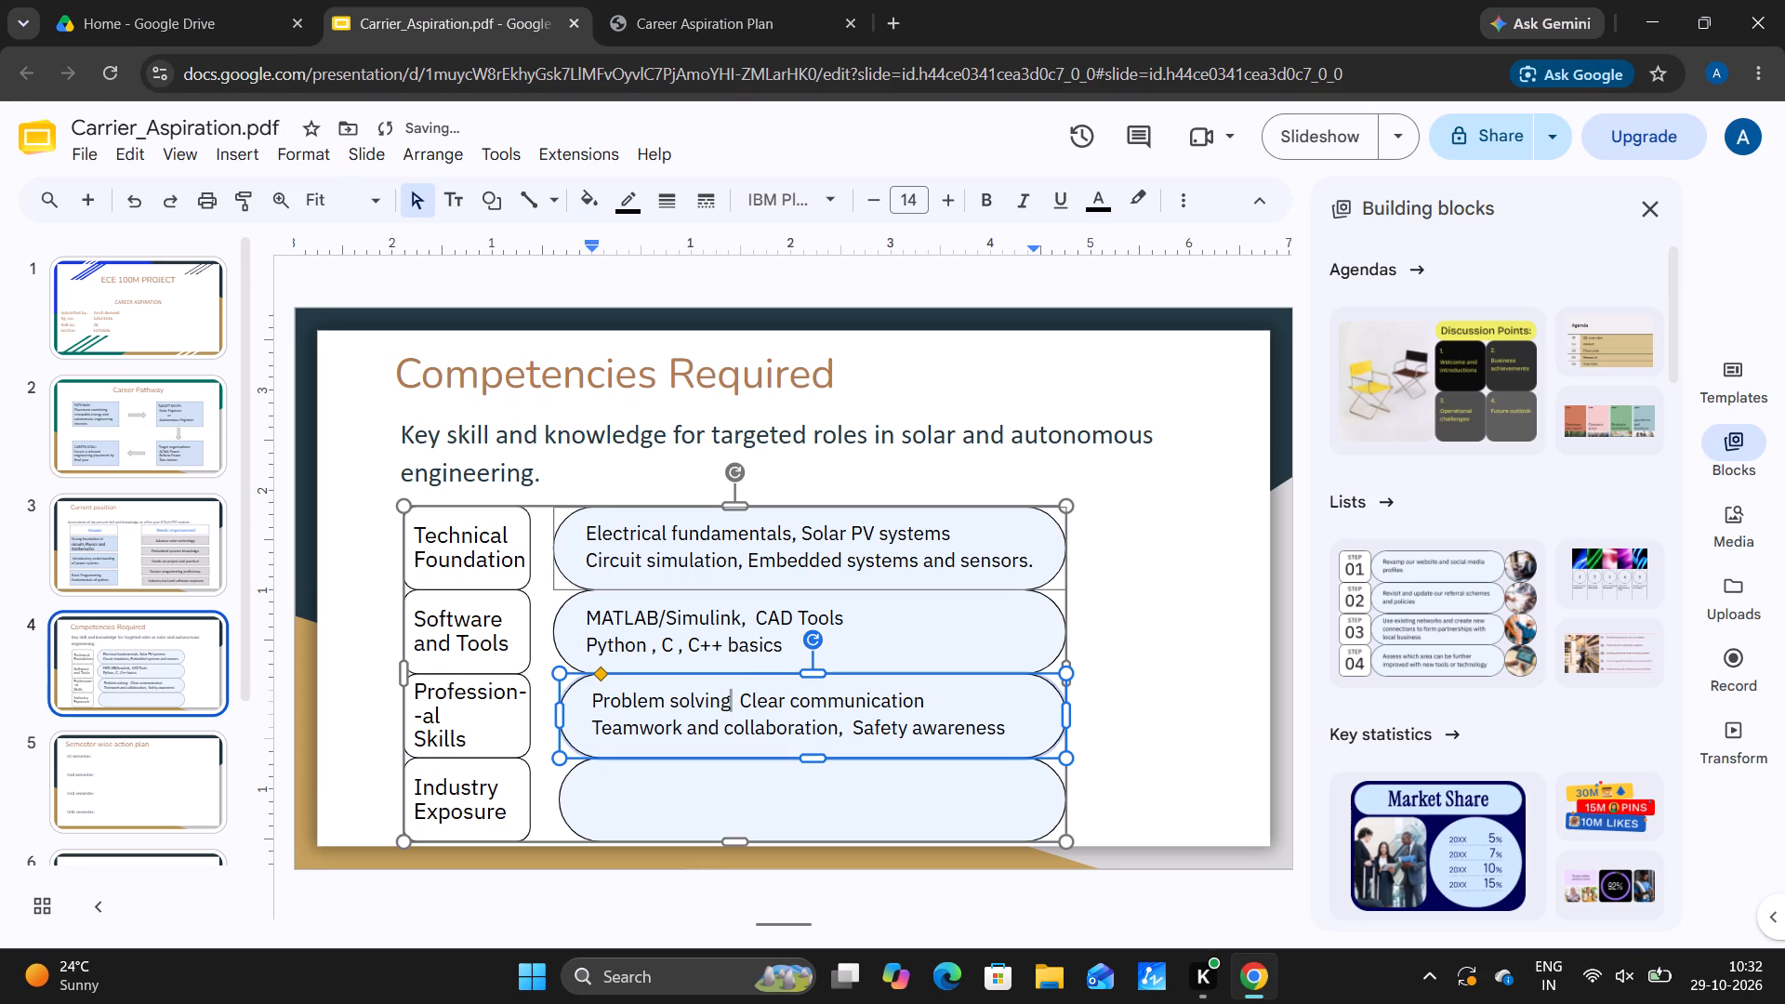
key(BackSpace)
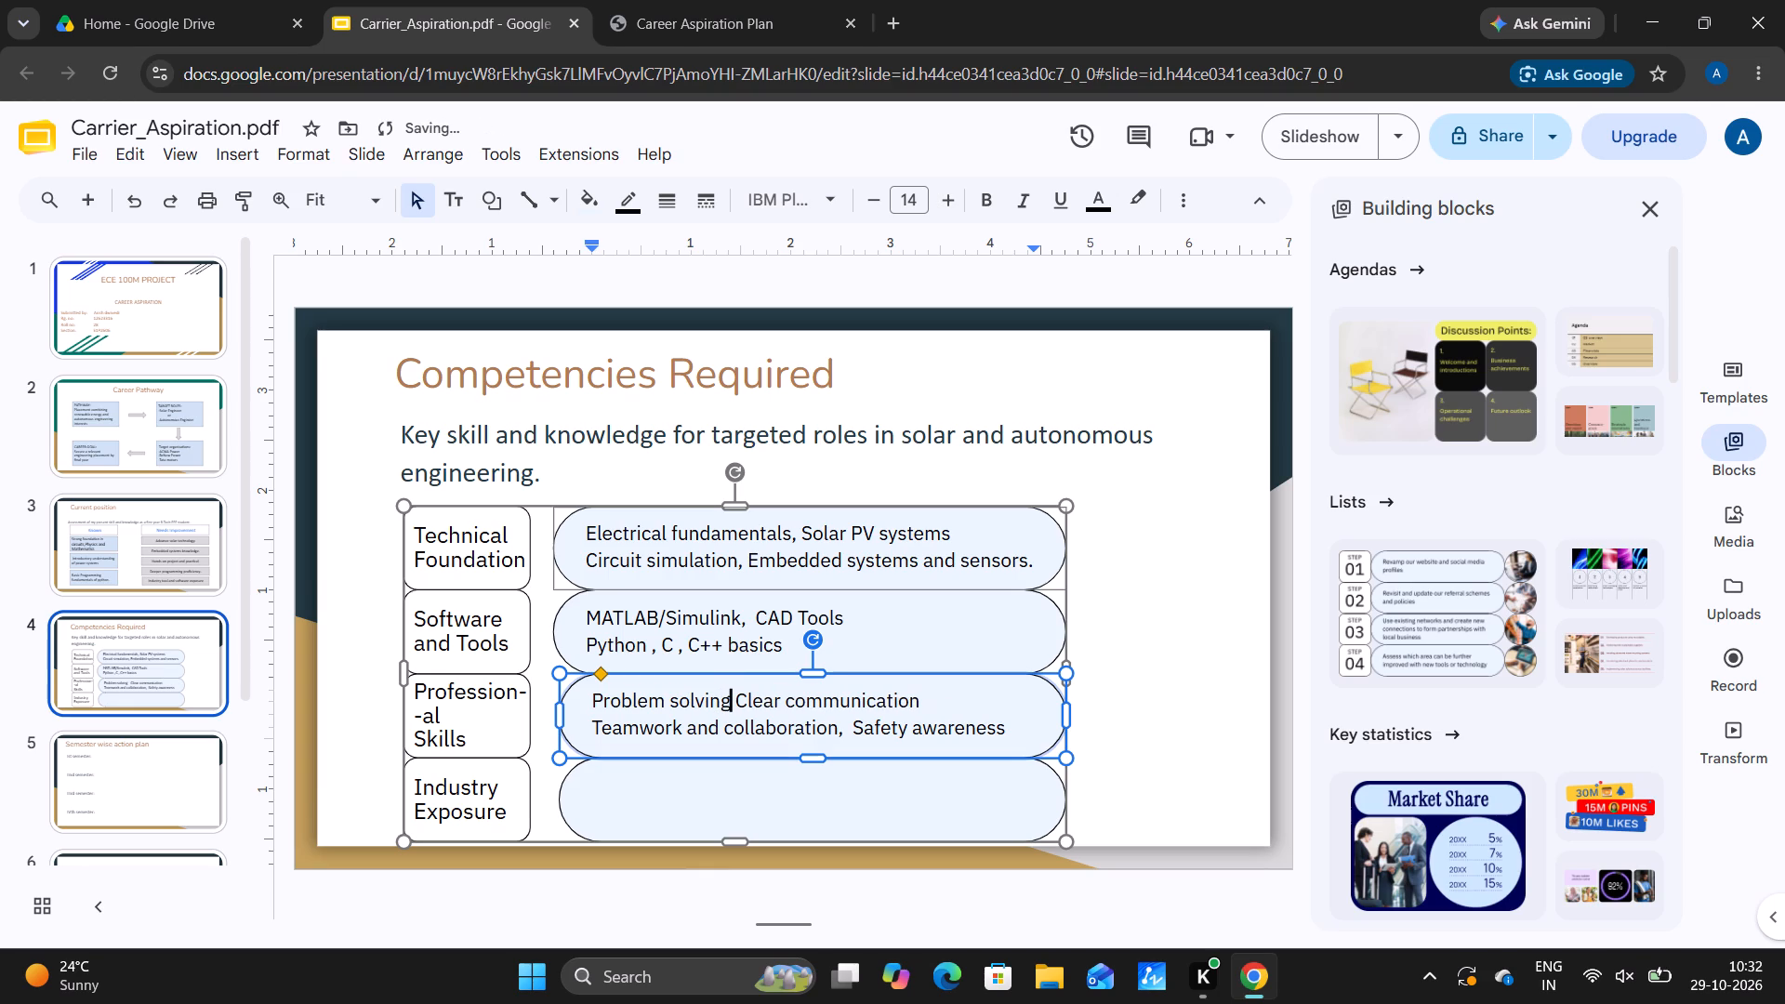
key(space)
key(BackSpace)
key(comma)
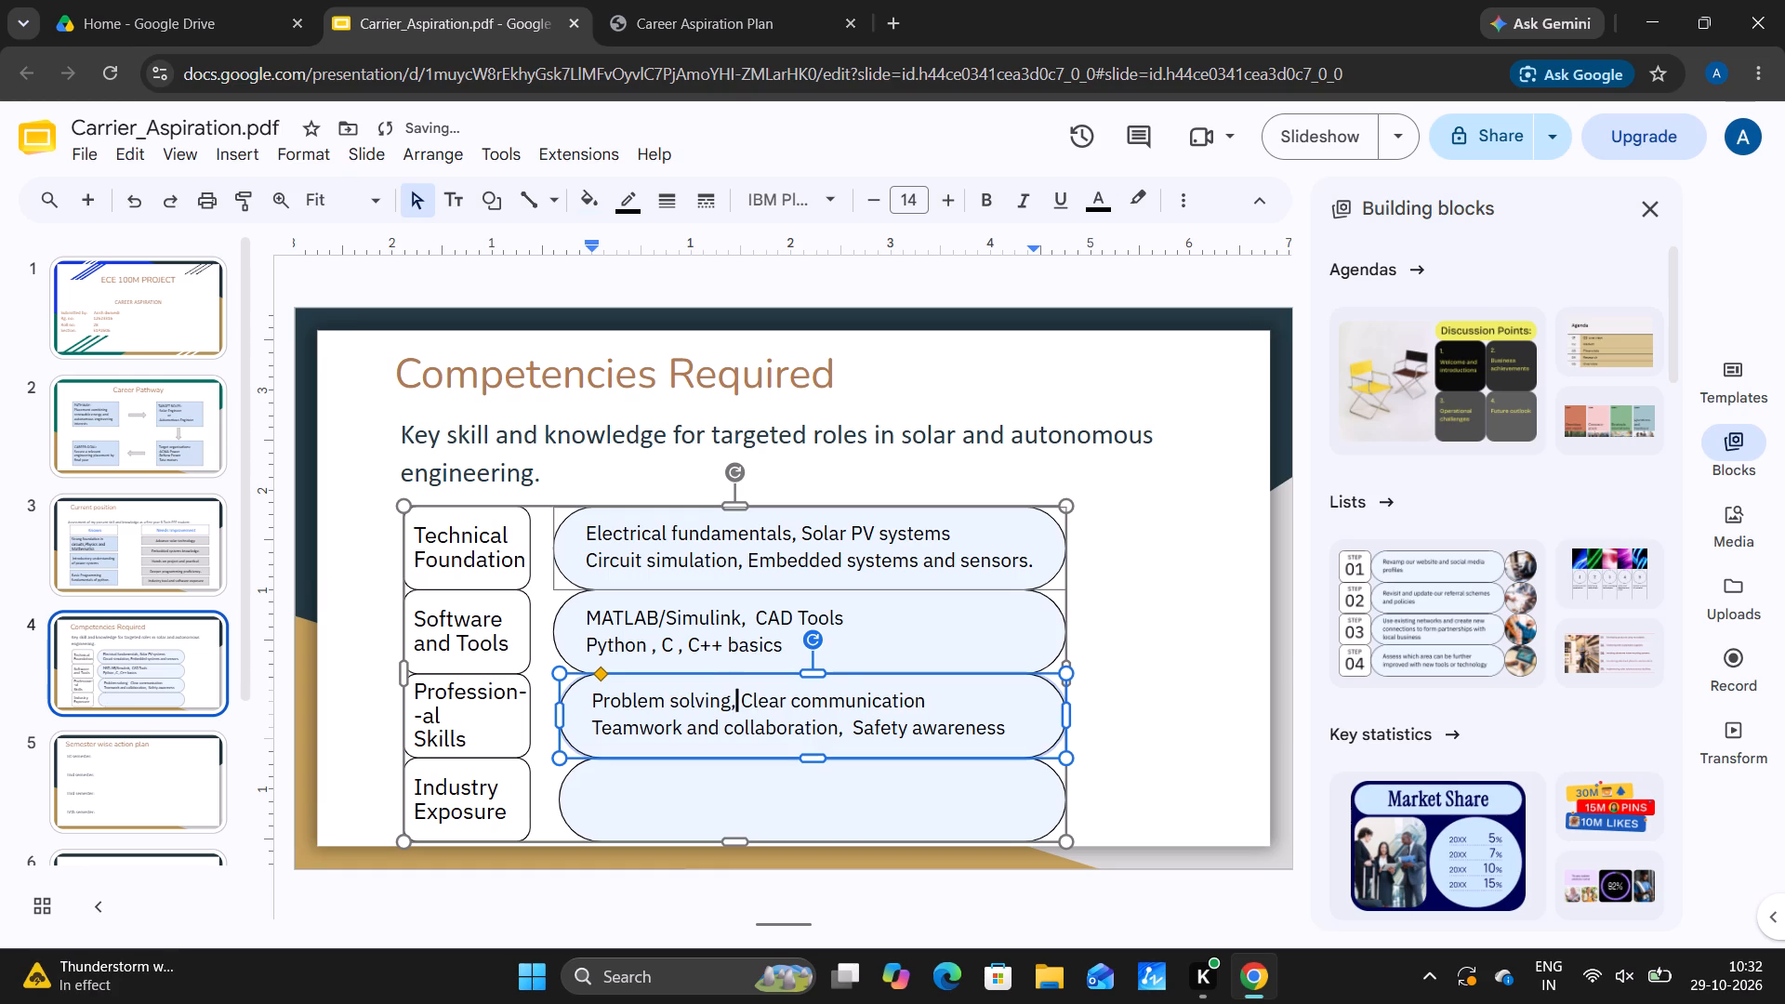
Check the reference PDF for the industry exposure items and enter "Data analysis" in the empty Industry Exposure box.
click(802, 786)
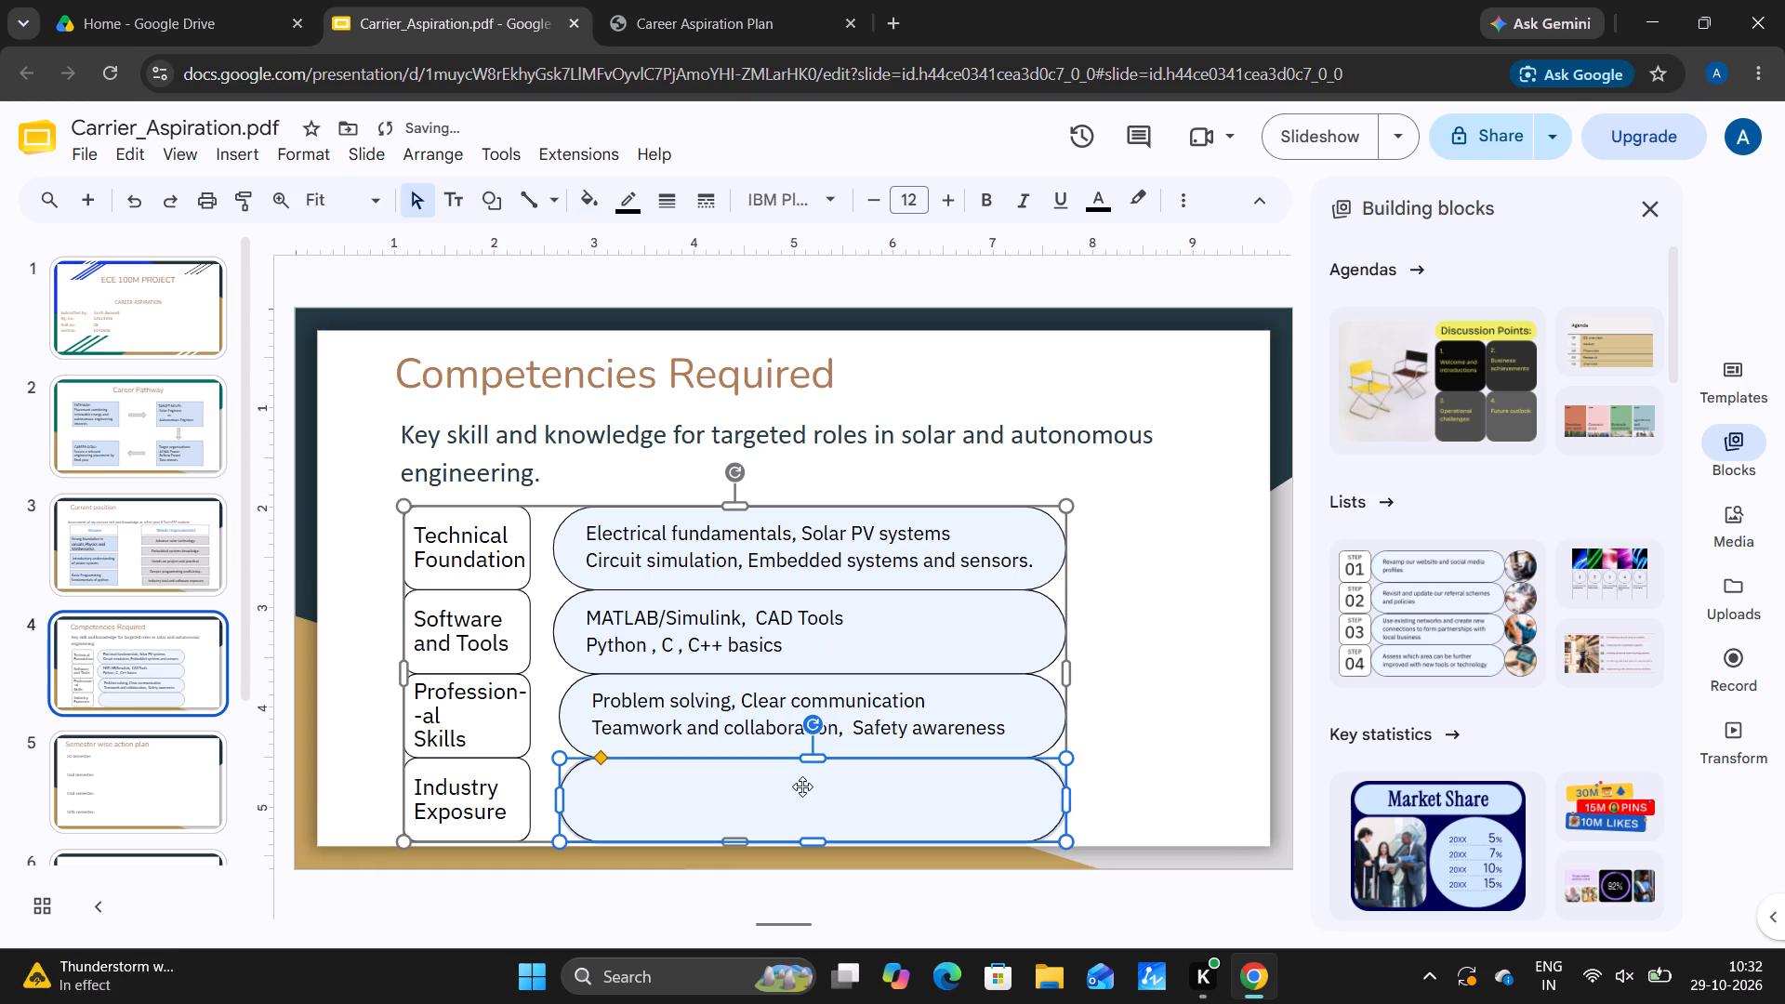
key(space)
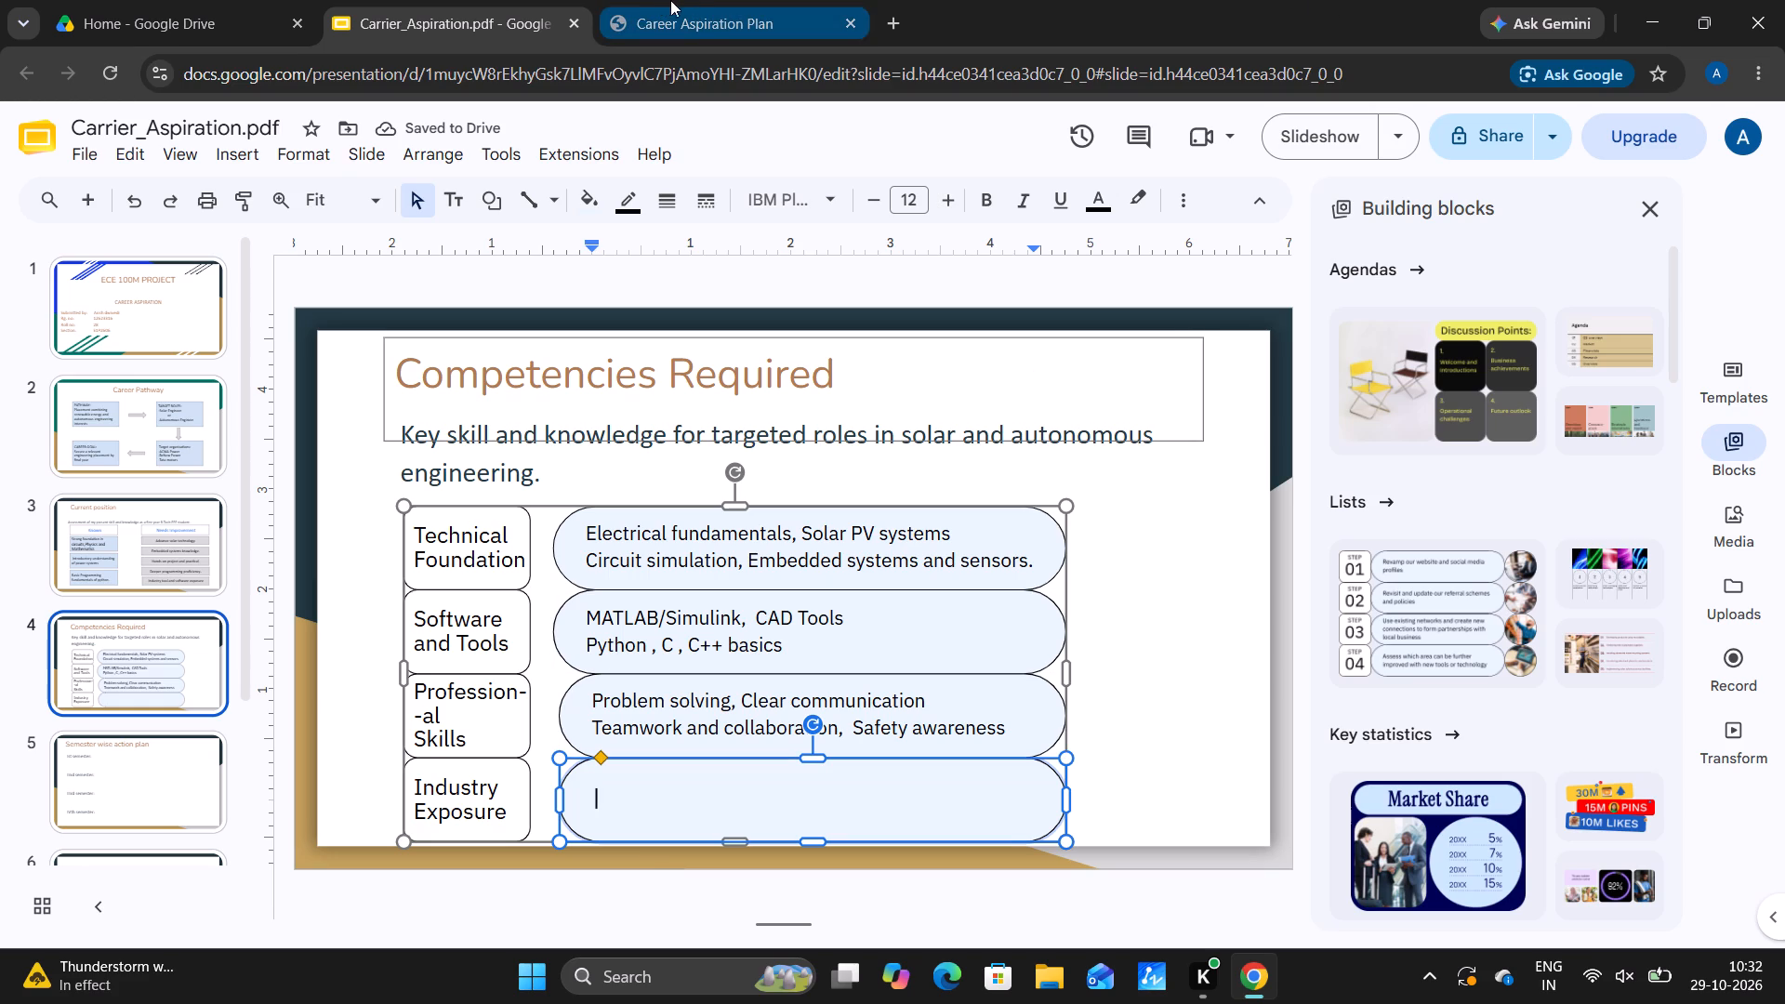
click(775, 0)
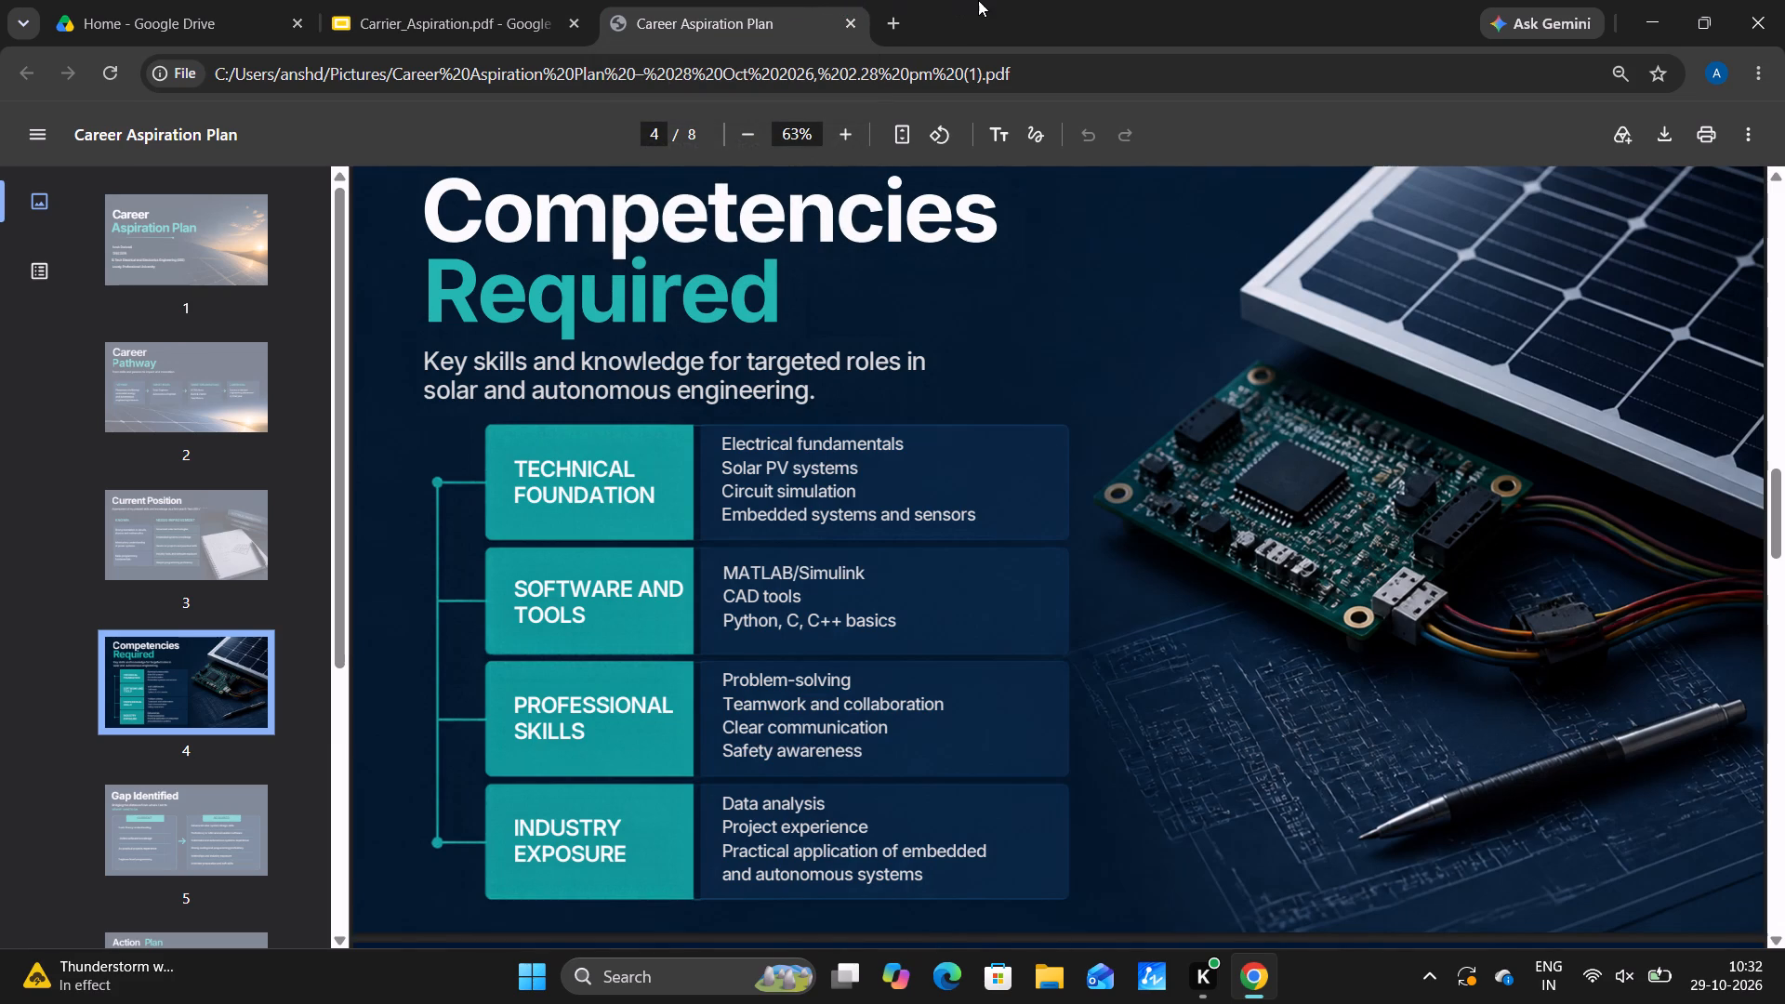
click(427, 0)
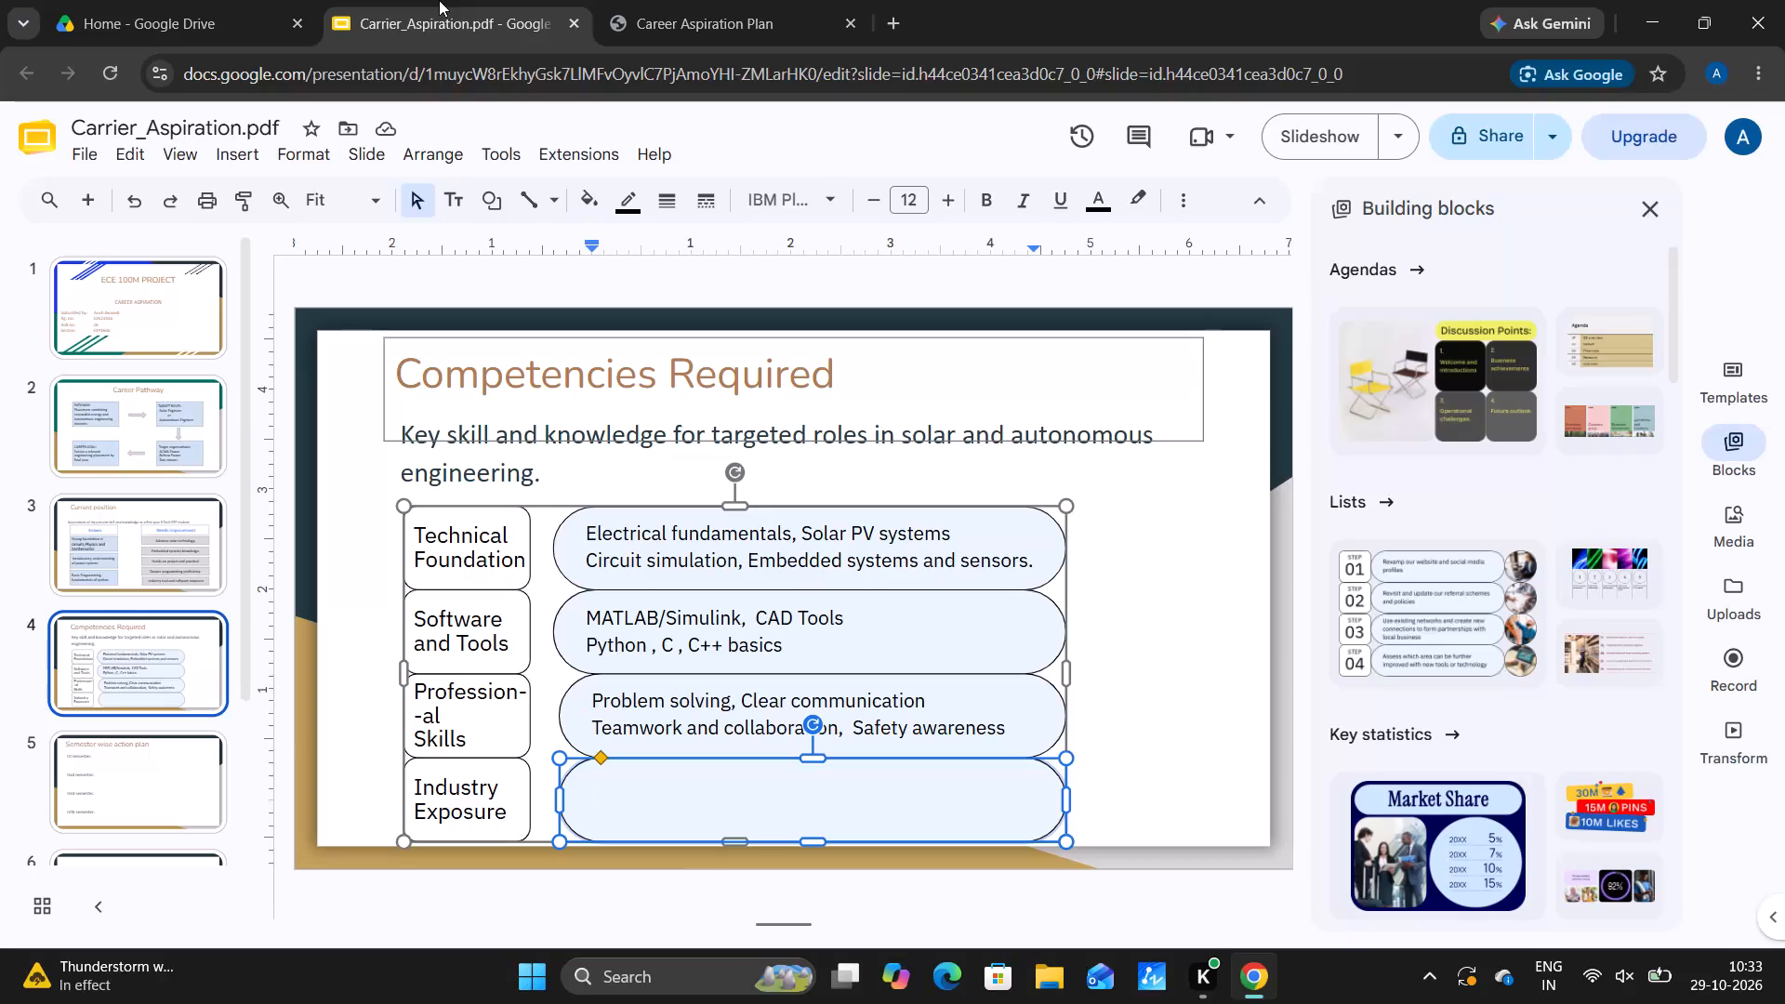
key(d)
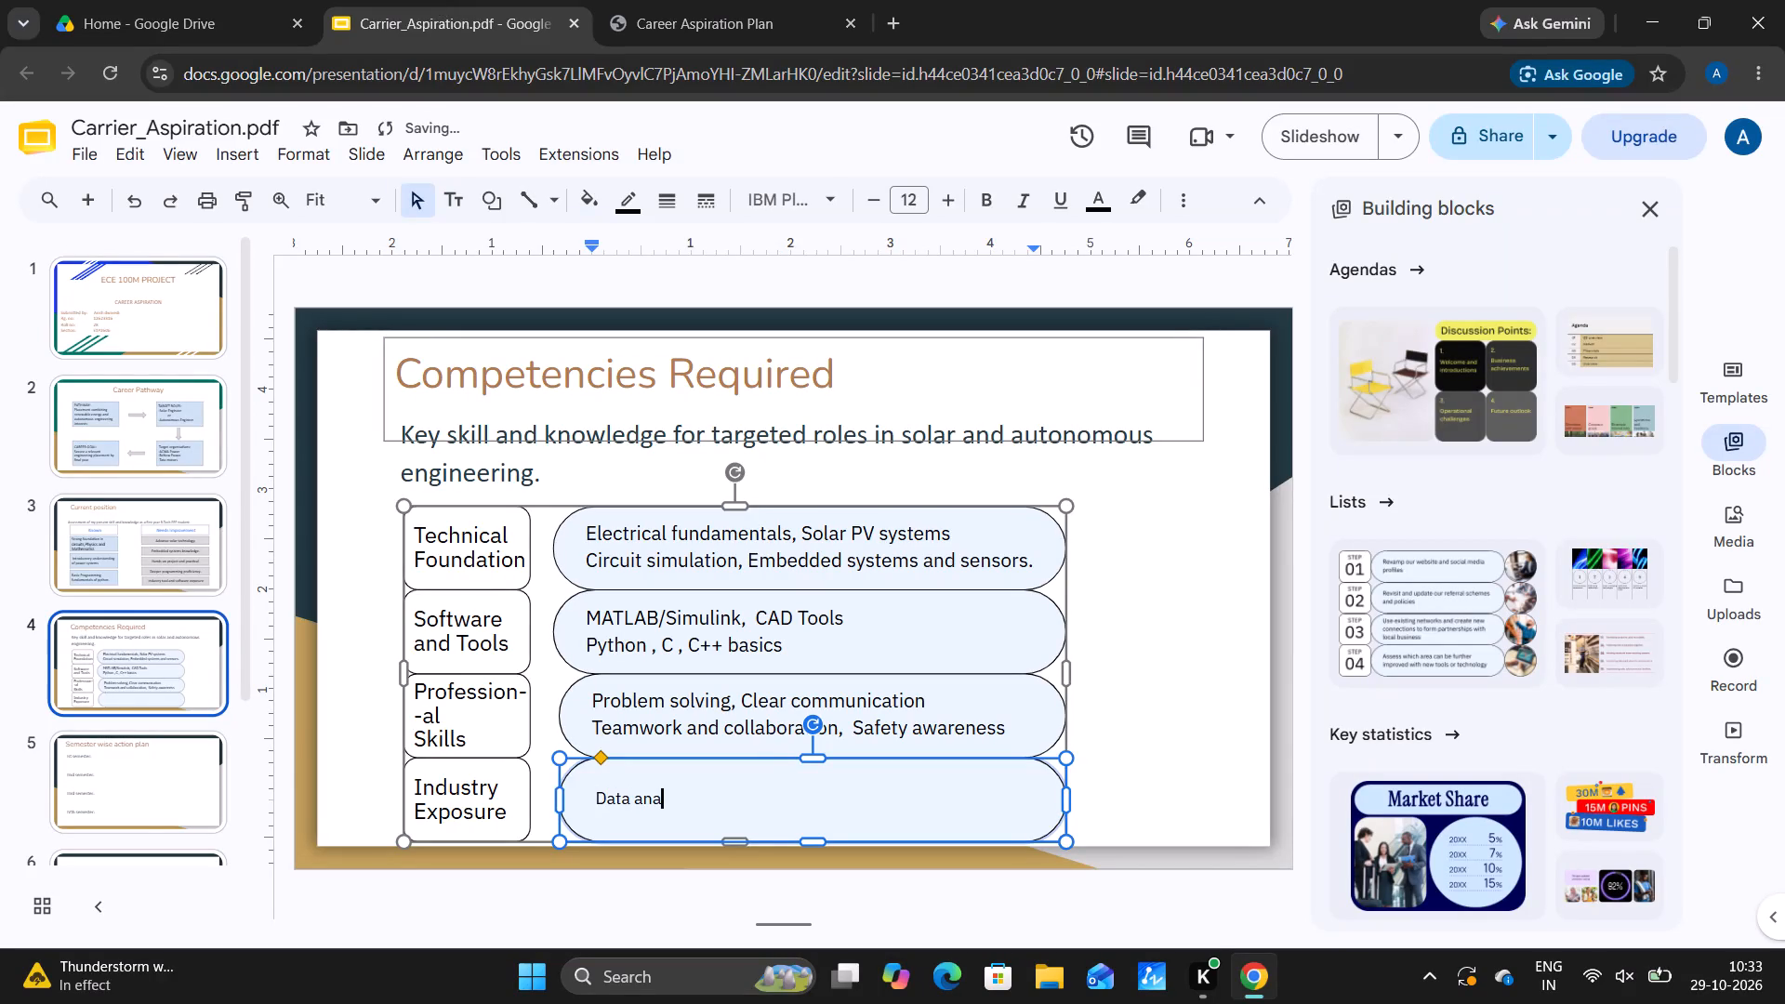
text(lysis)
Set the font size of "Data analysis" in the Industry Exposure box to 14.
double_click(955, 200)
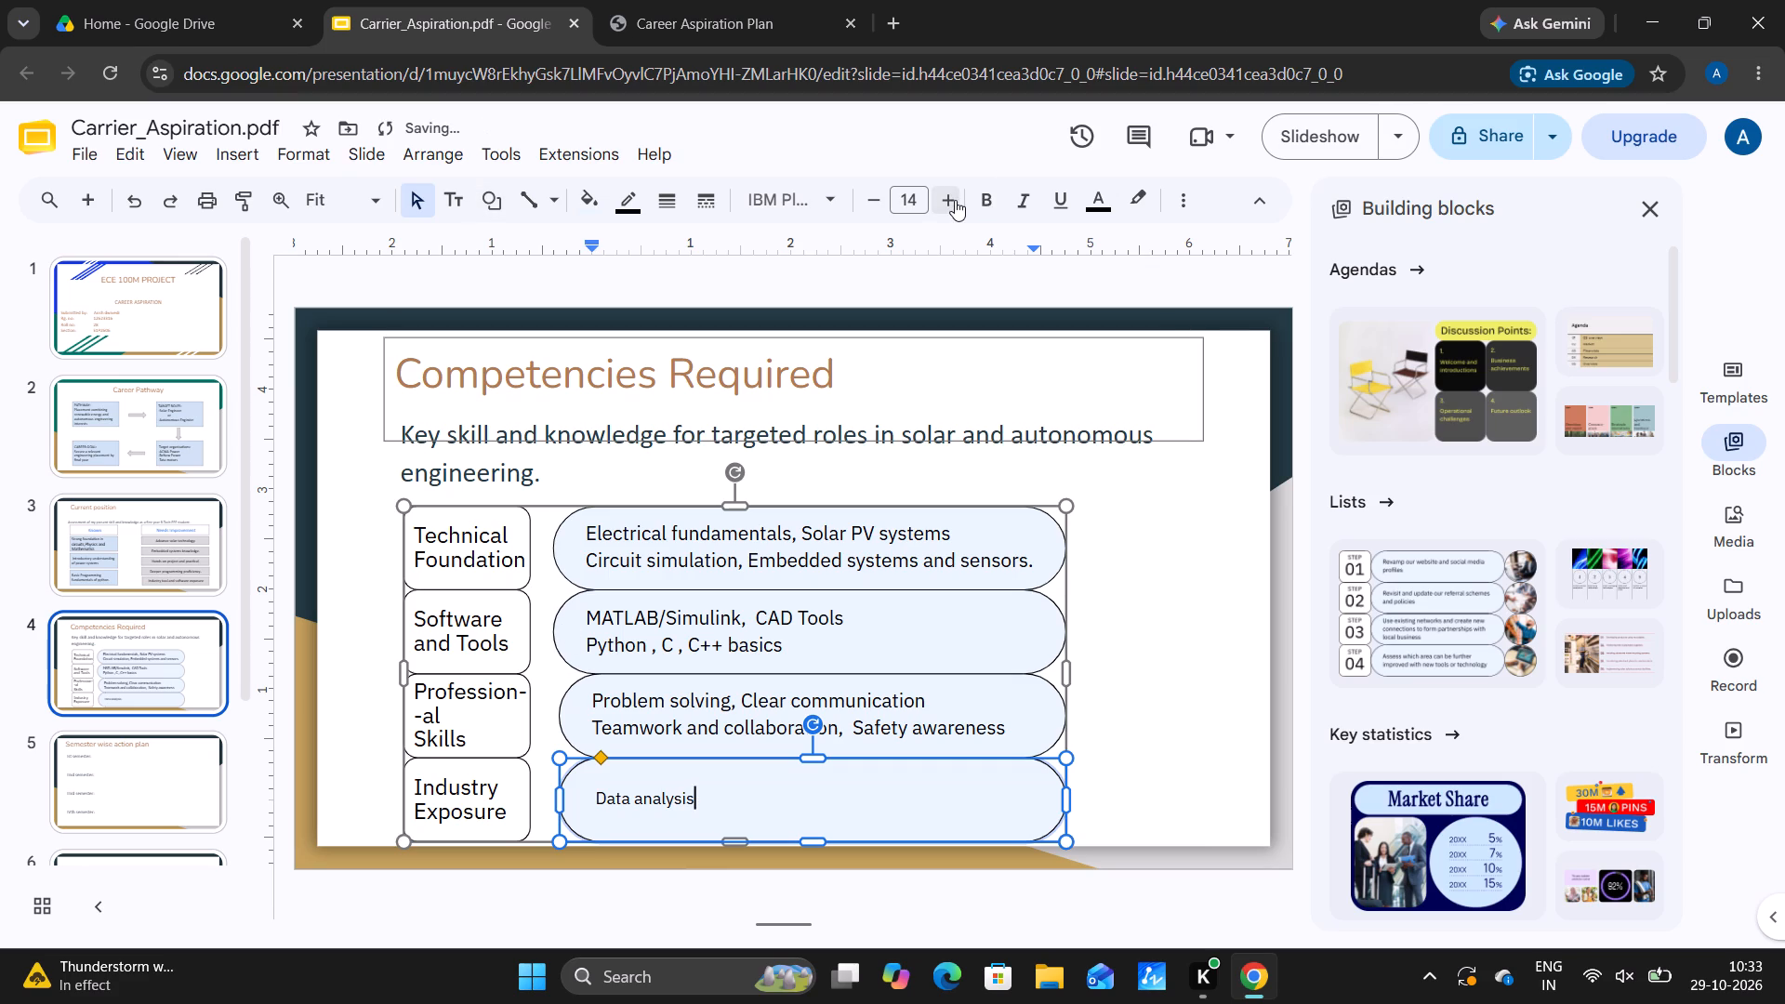
drag(592, 804, 713, 811)
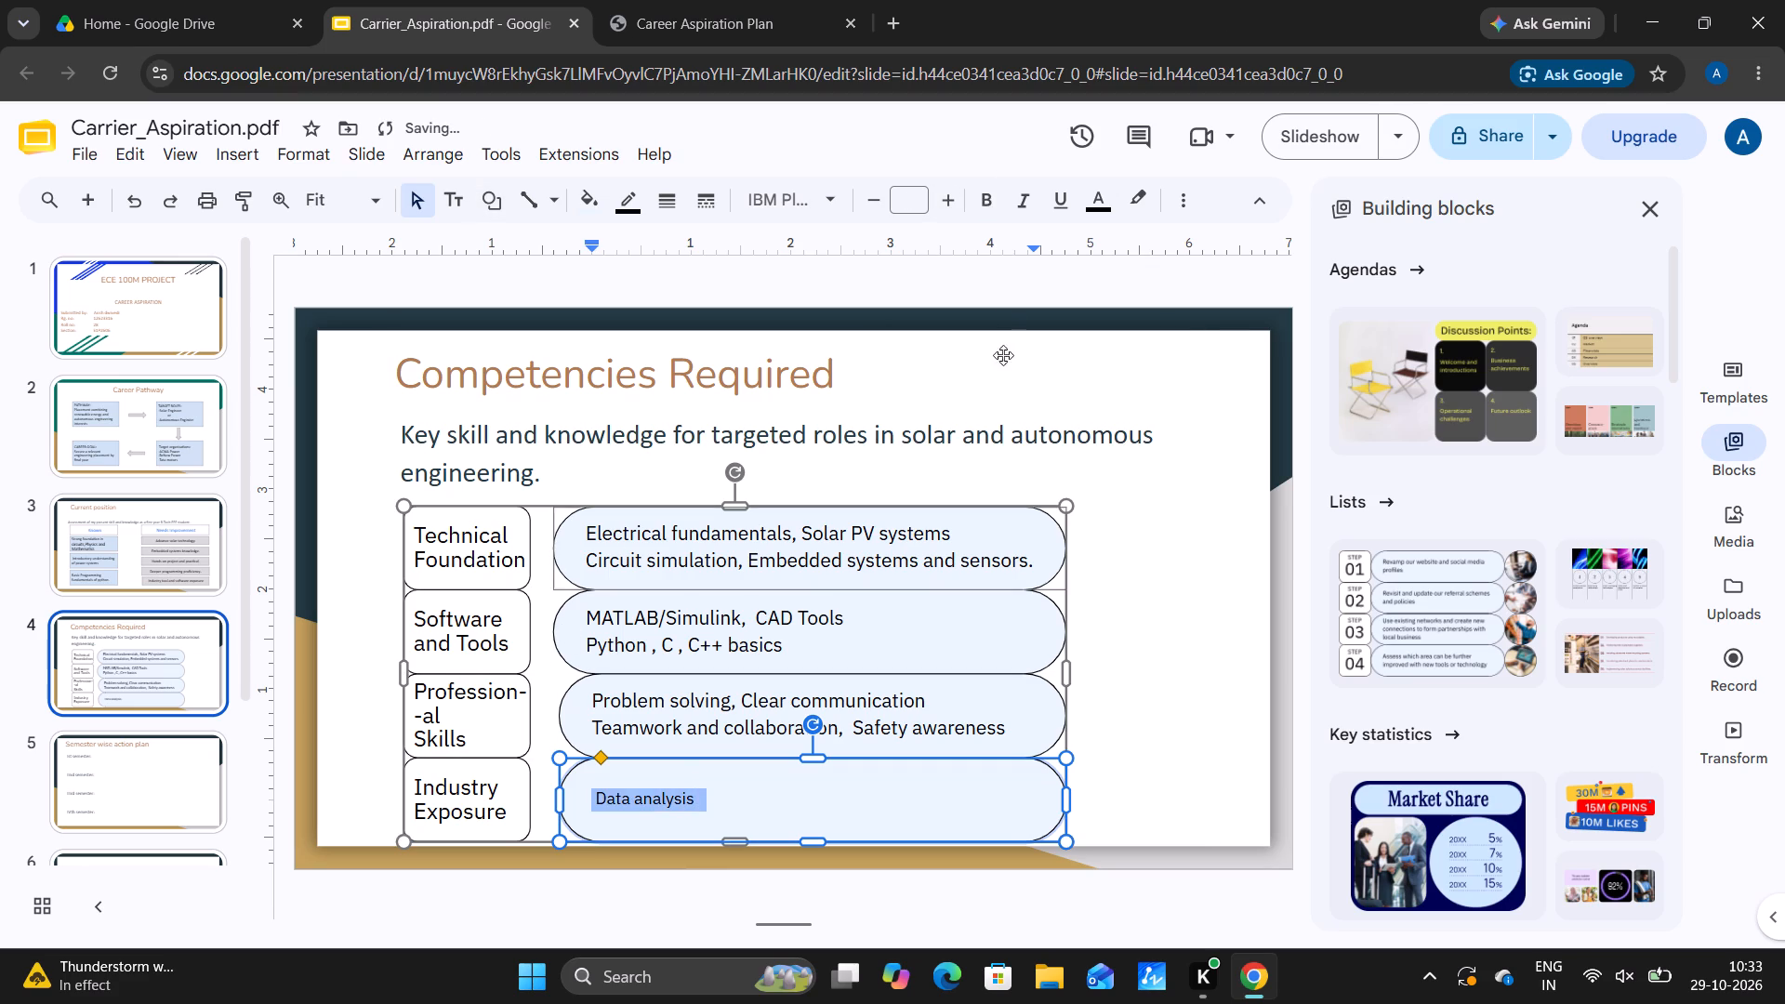
double_click(956, 197)
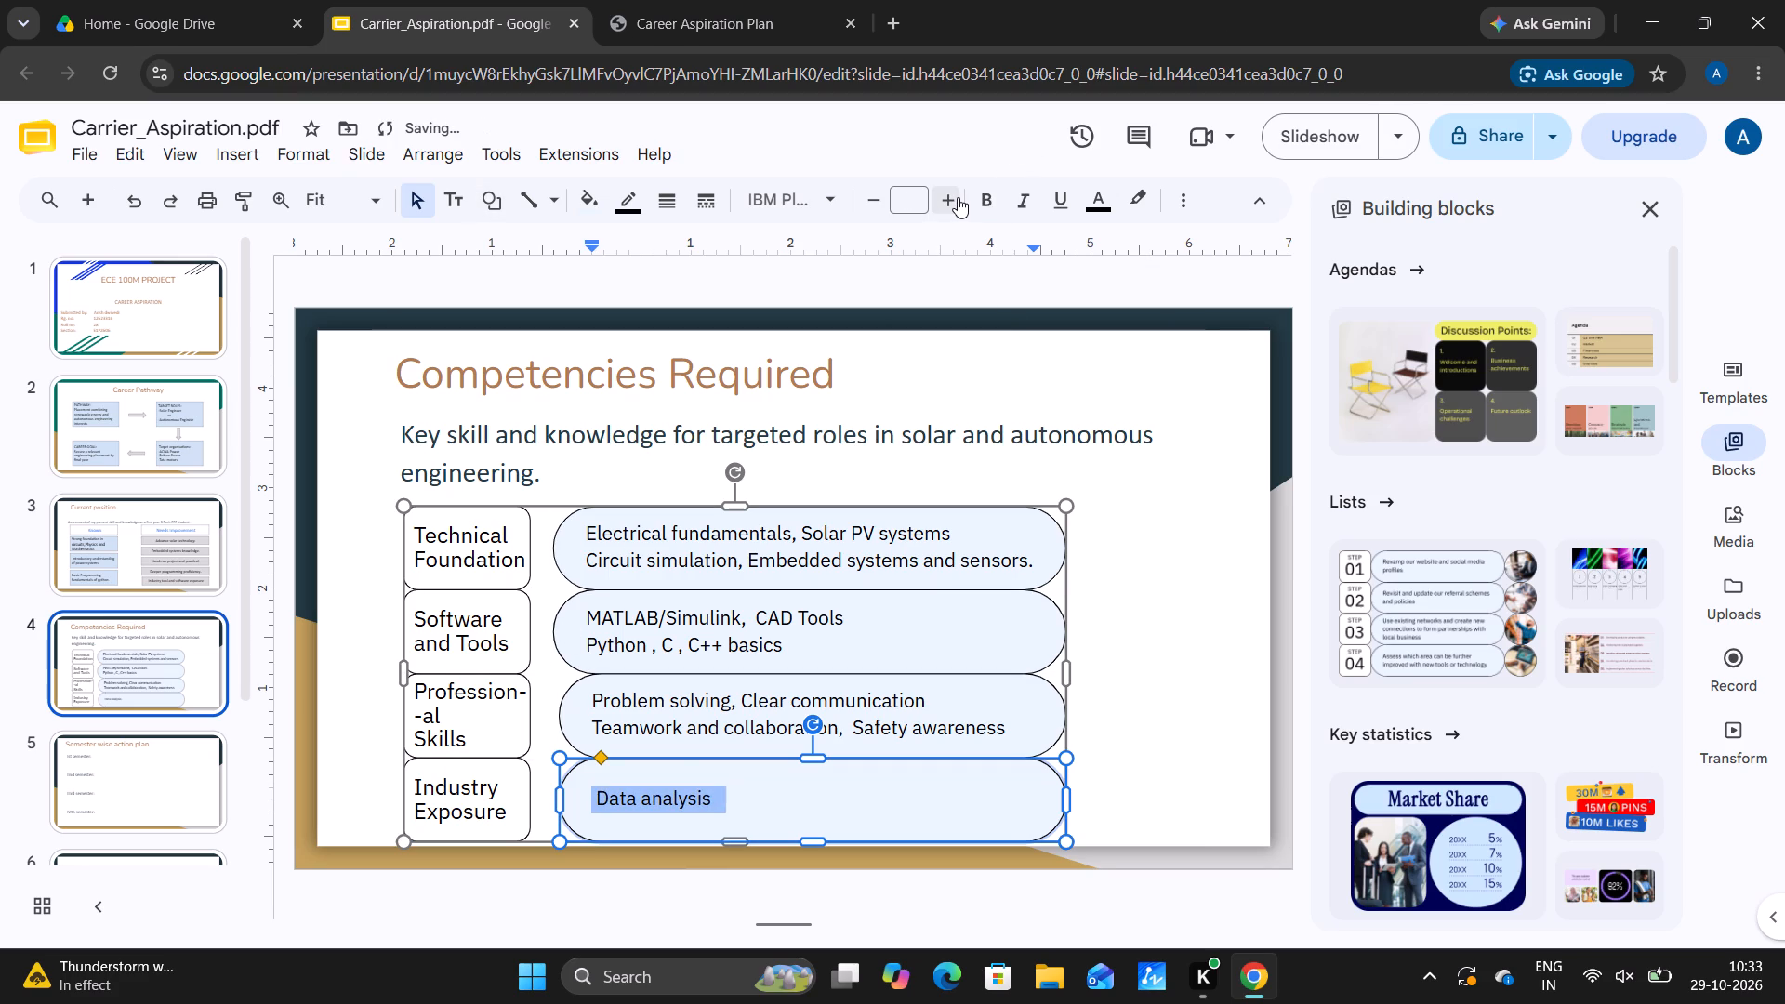
Check the reference PDF for the second industry exposure item and add "Project experiance" after "Data analysis" on the same line.
click(761, 808)
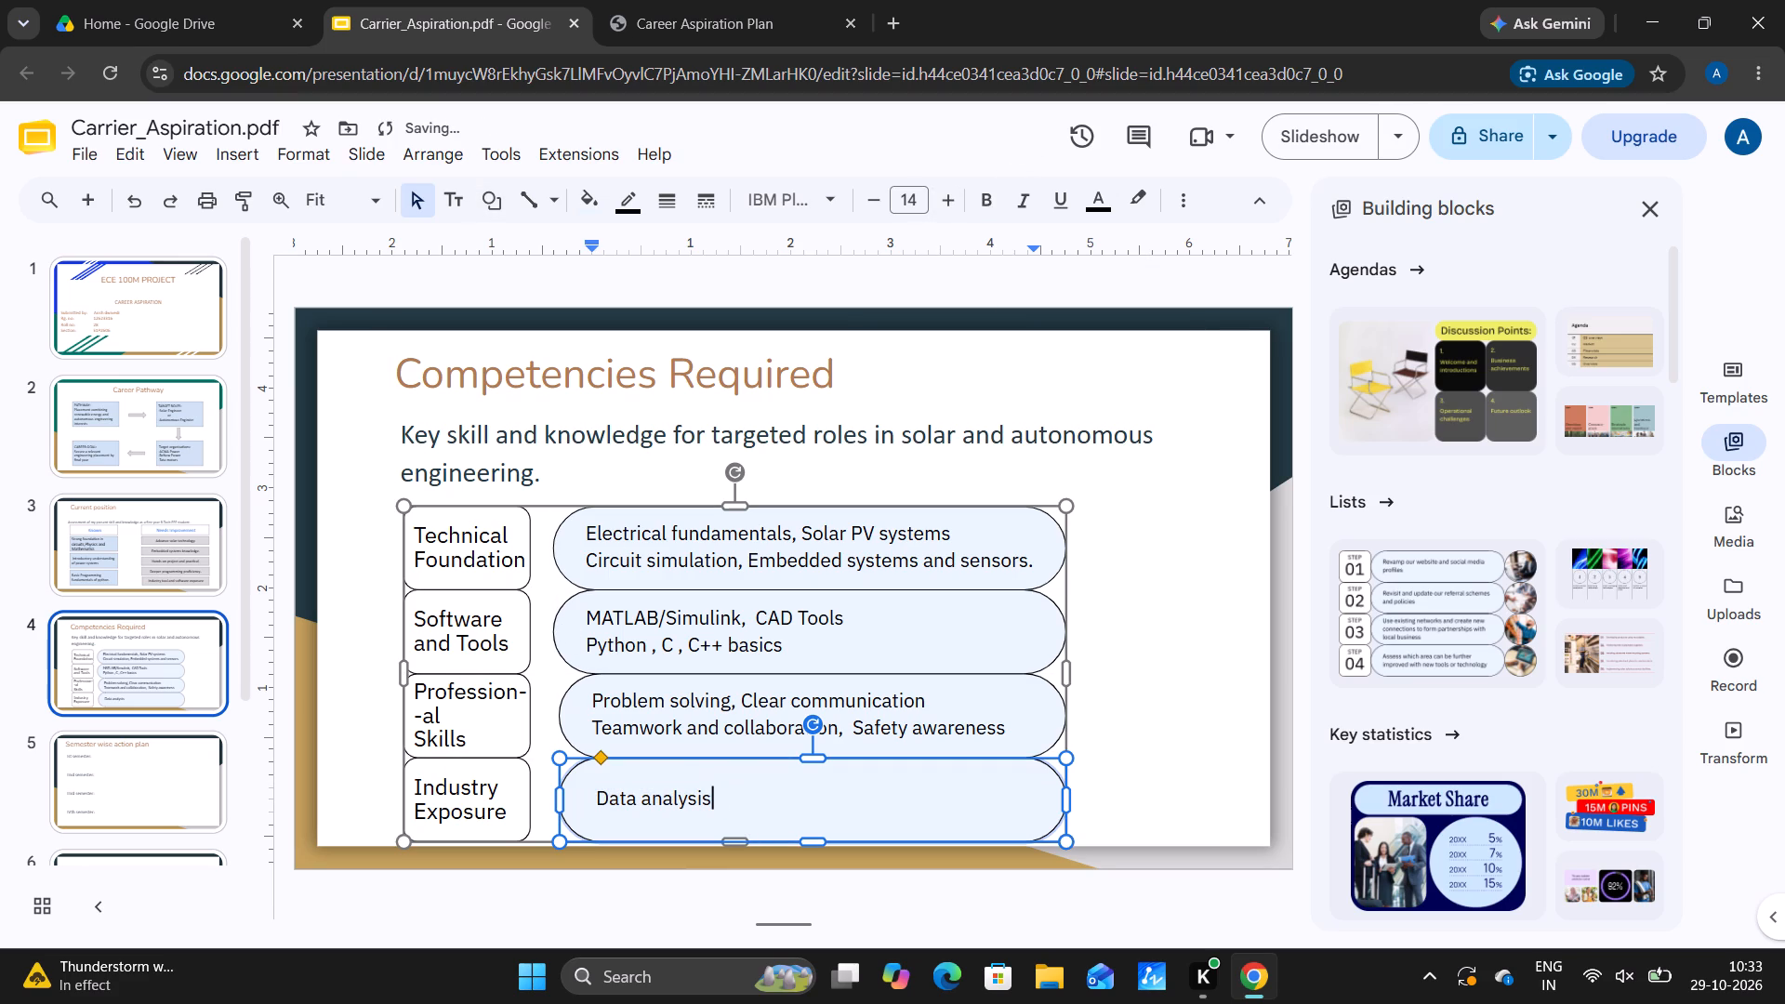
key(space)
click(789, 0)
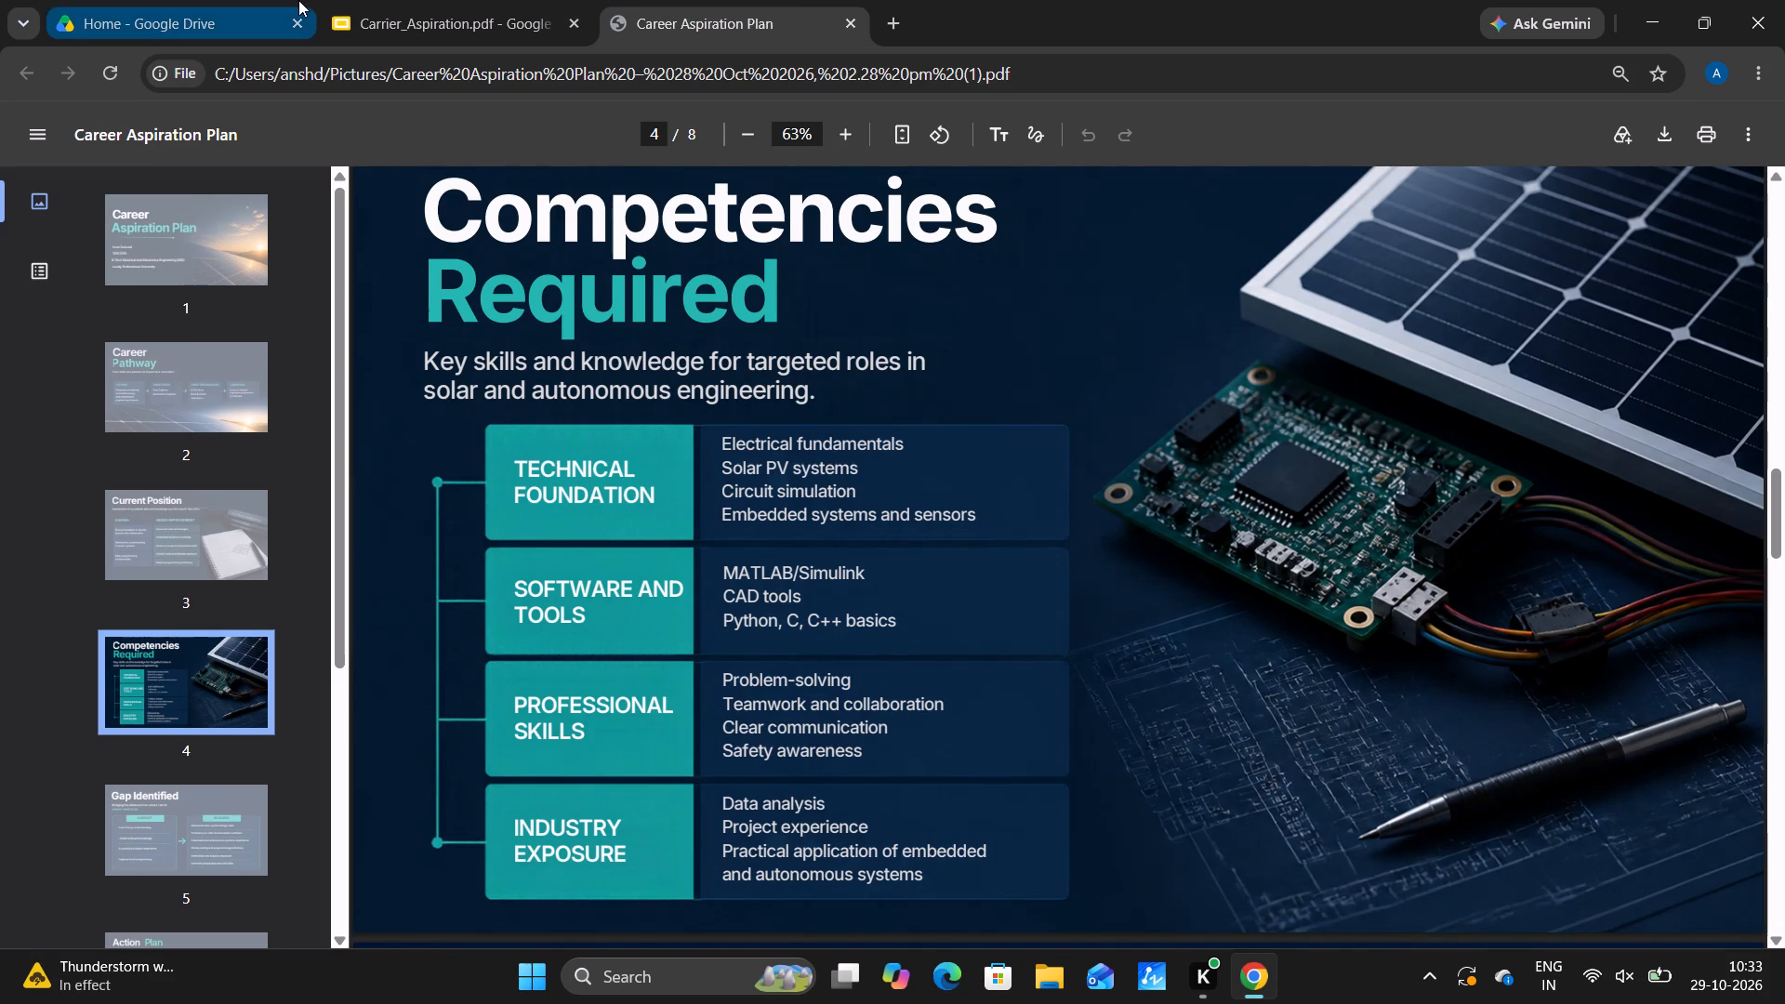
click(406, 0)
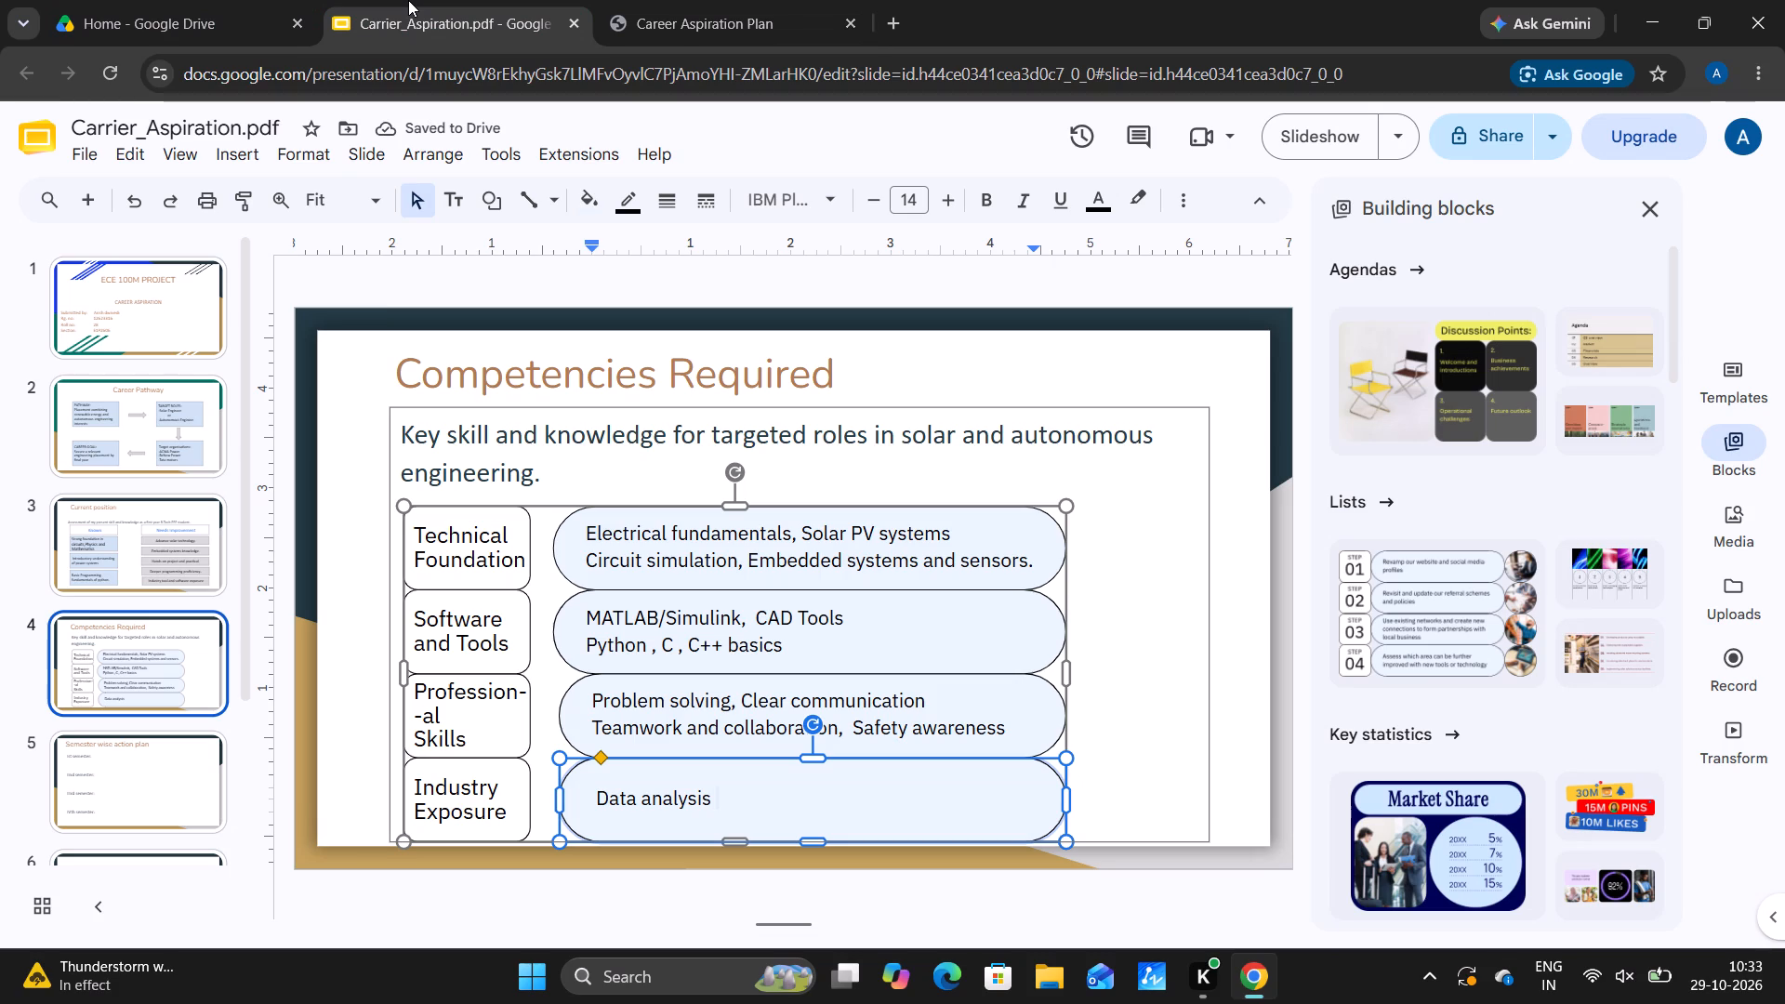
text(ro)
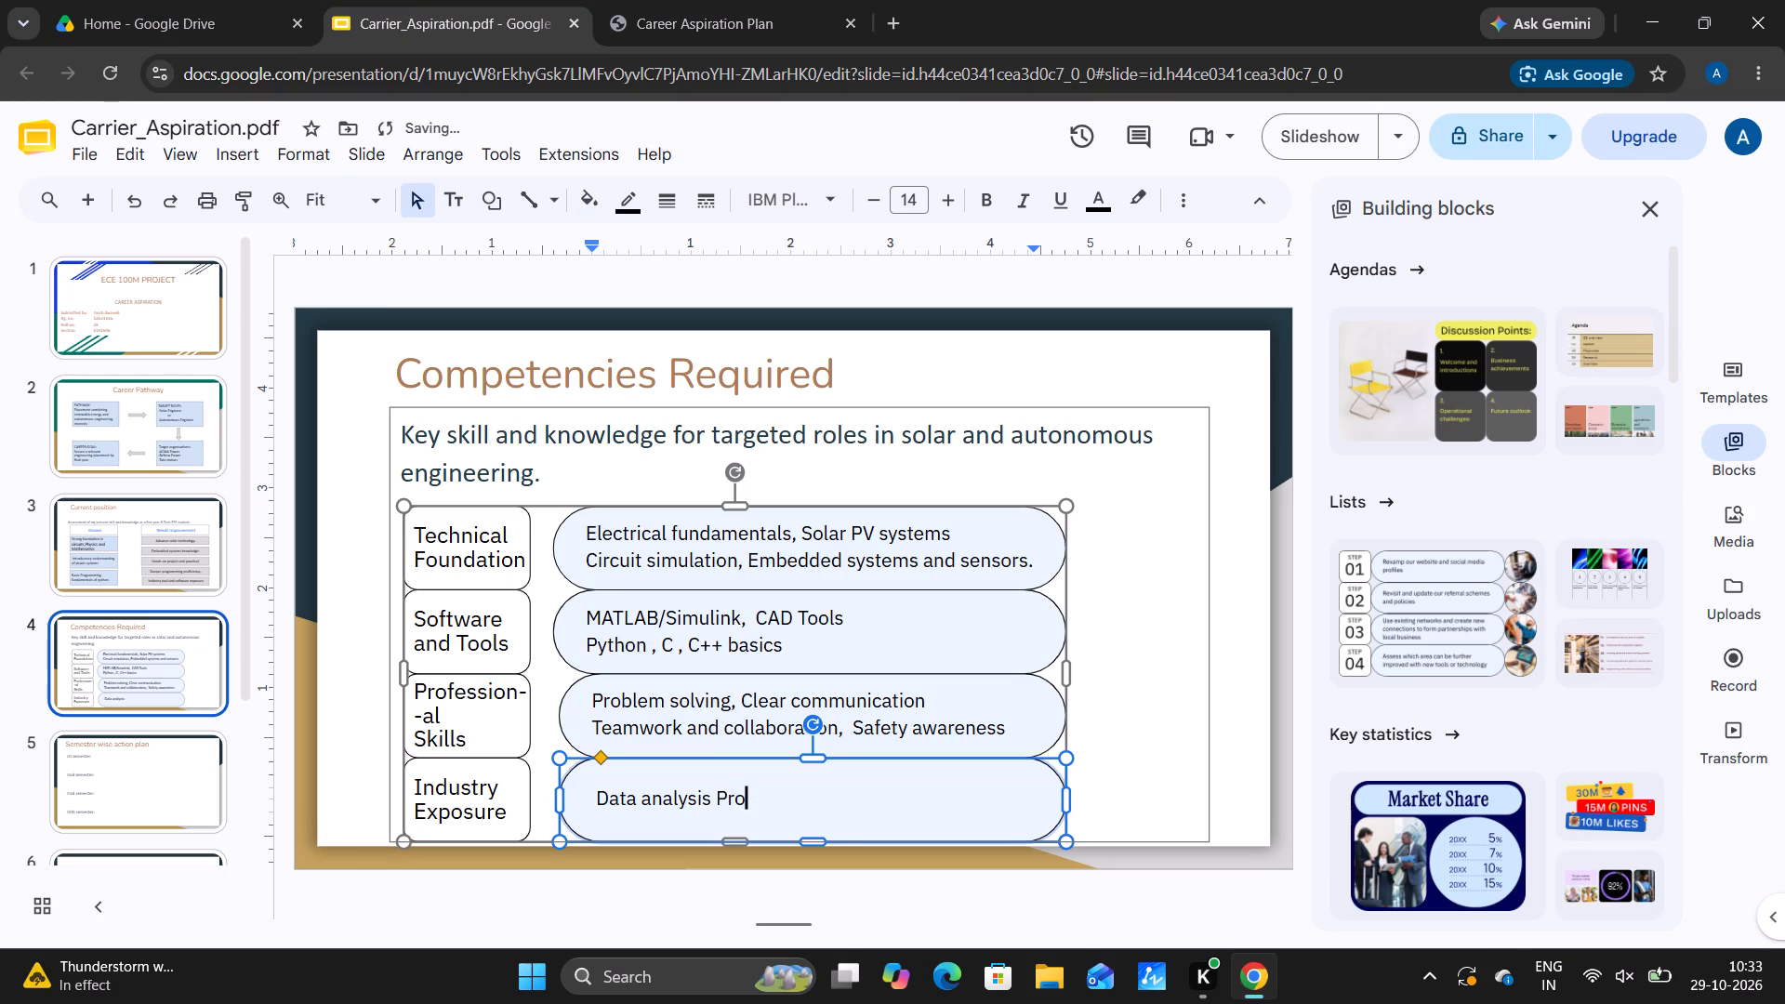
text(ject)
key(space)
key(e)
text(xperiance)
Correct the misspelled "experiance" in the Industry Exposure box to the suggested spelling "experience".
key(Left)
key(Left)
key(Left)
key(Left)
key(Left)
key(Left)
key(Left)
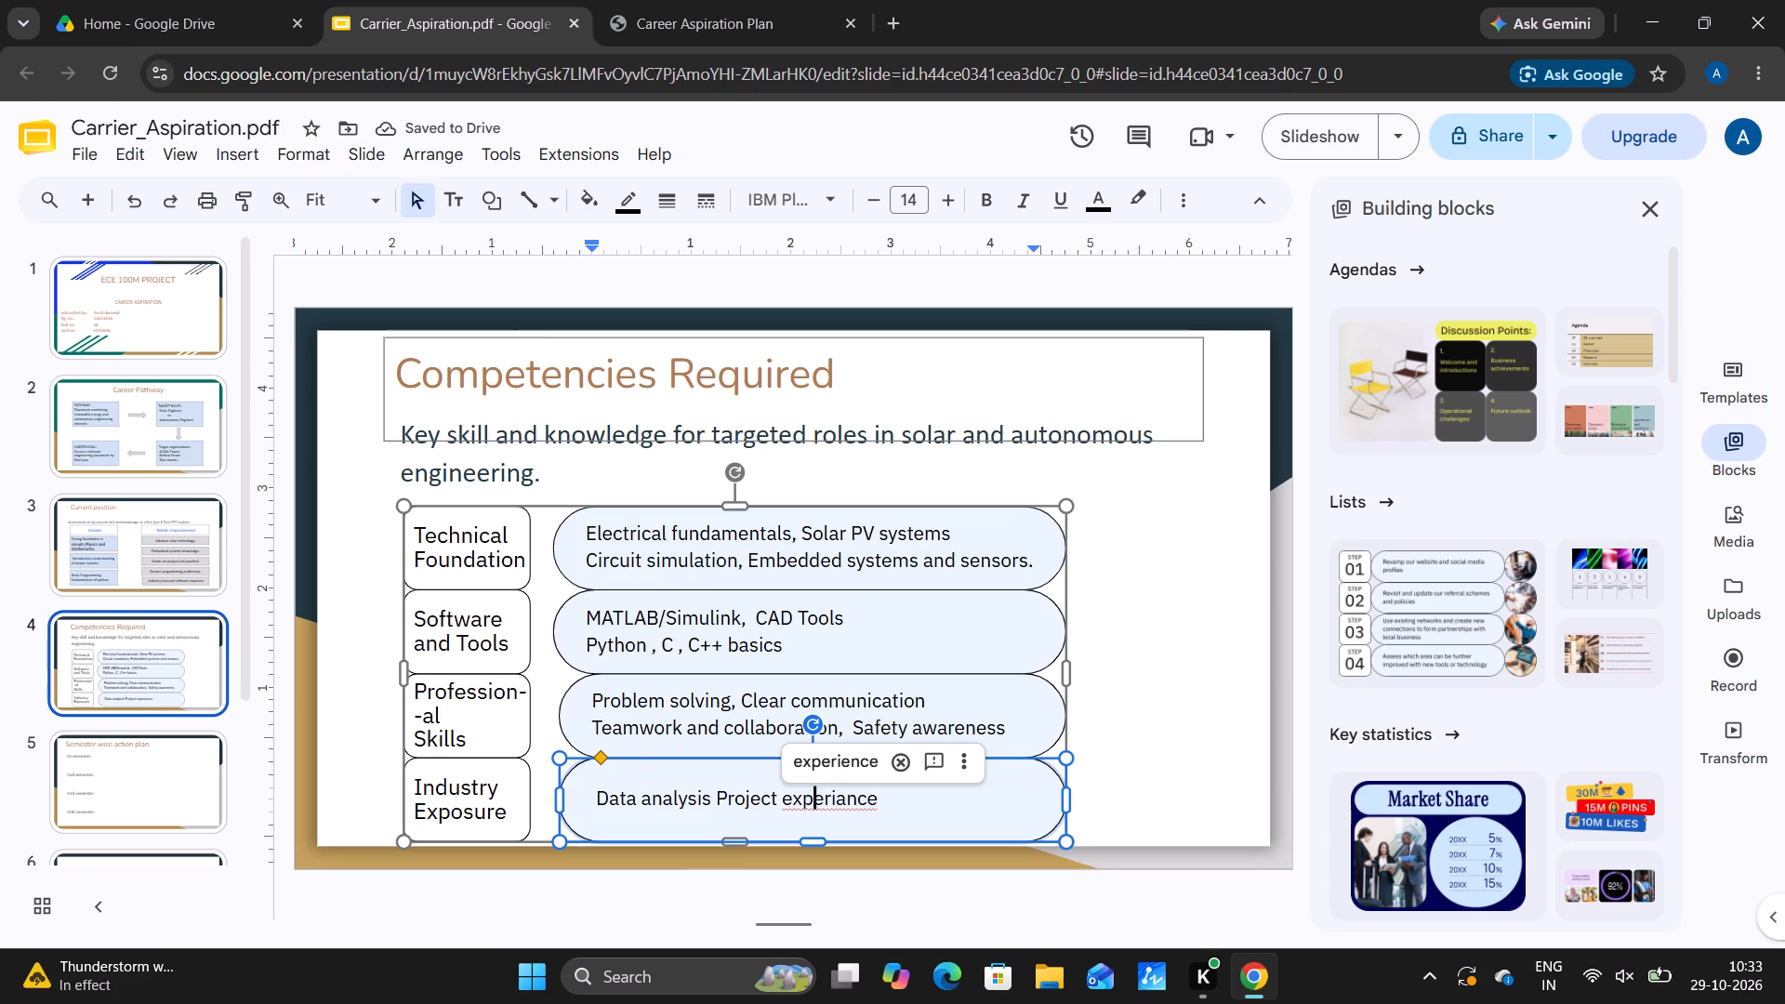
click(827, 752)
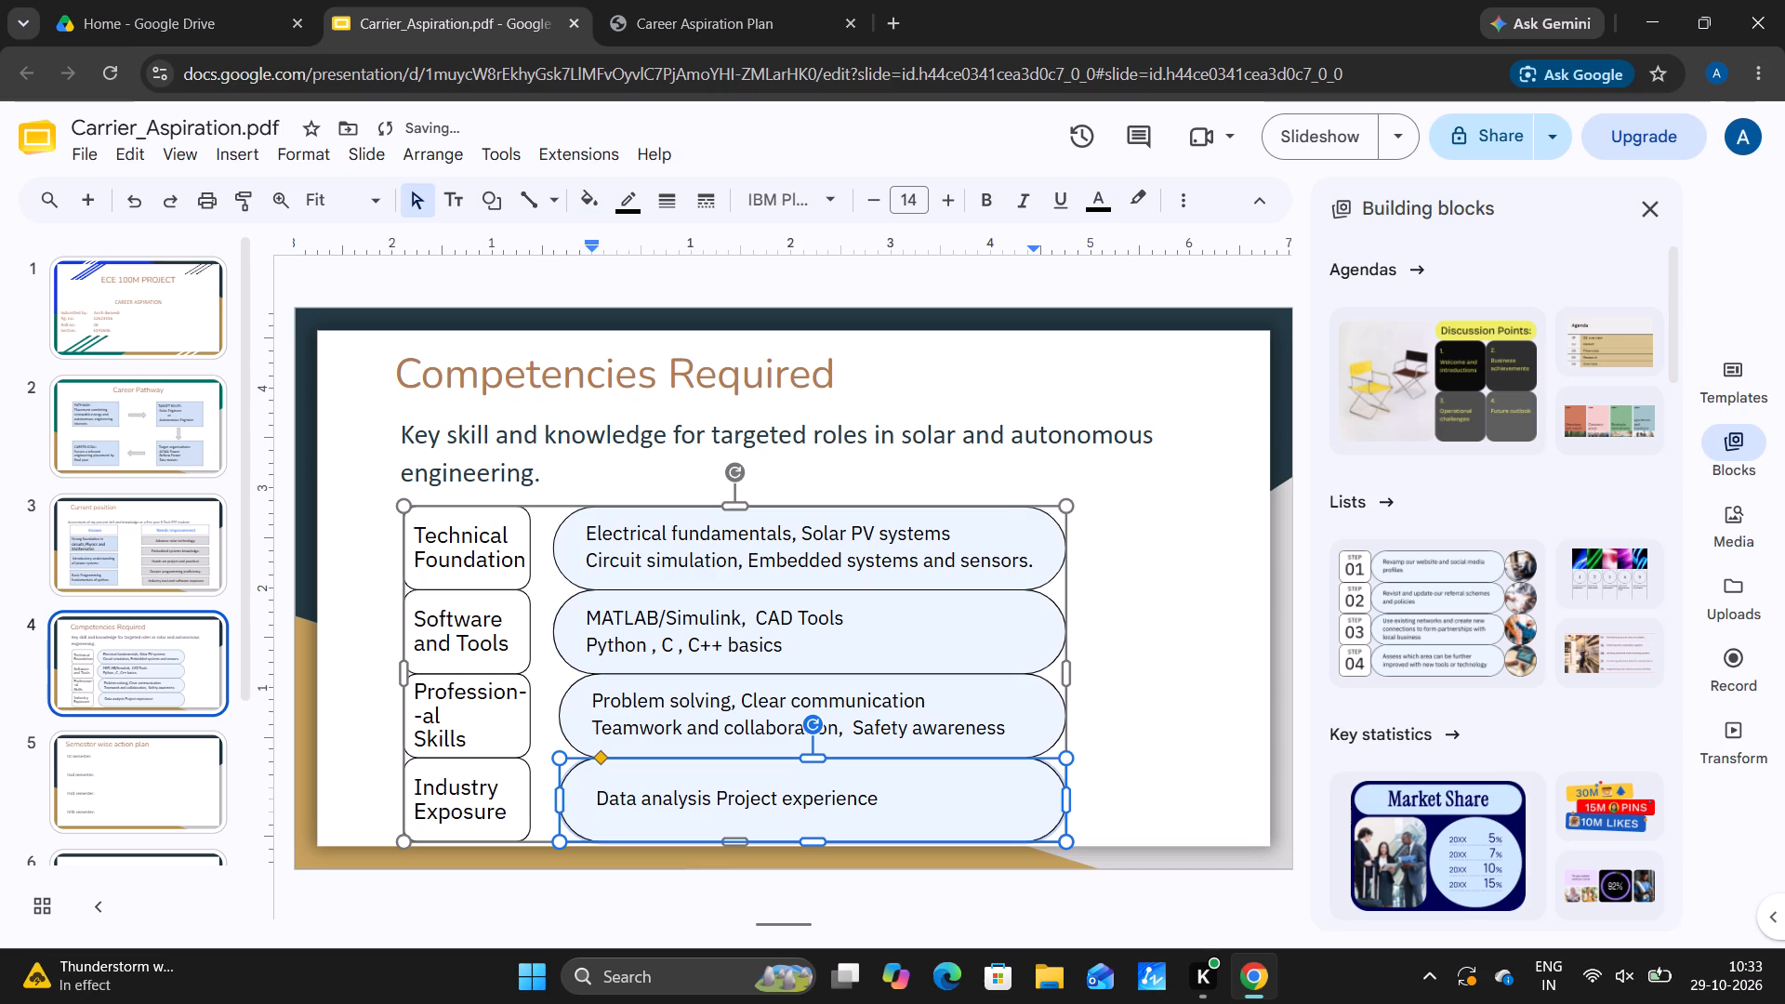
Insert a comma between "Data analysis" and "Project experience" in the Industry Exposure box.
click(714, 799)
key(Left)
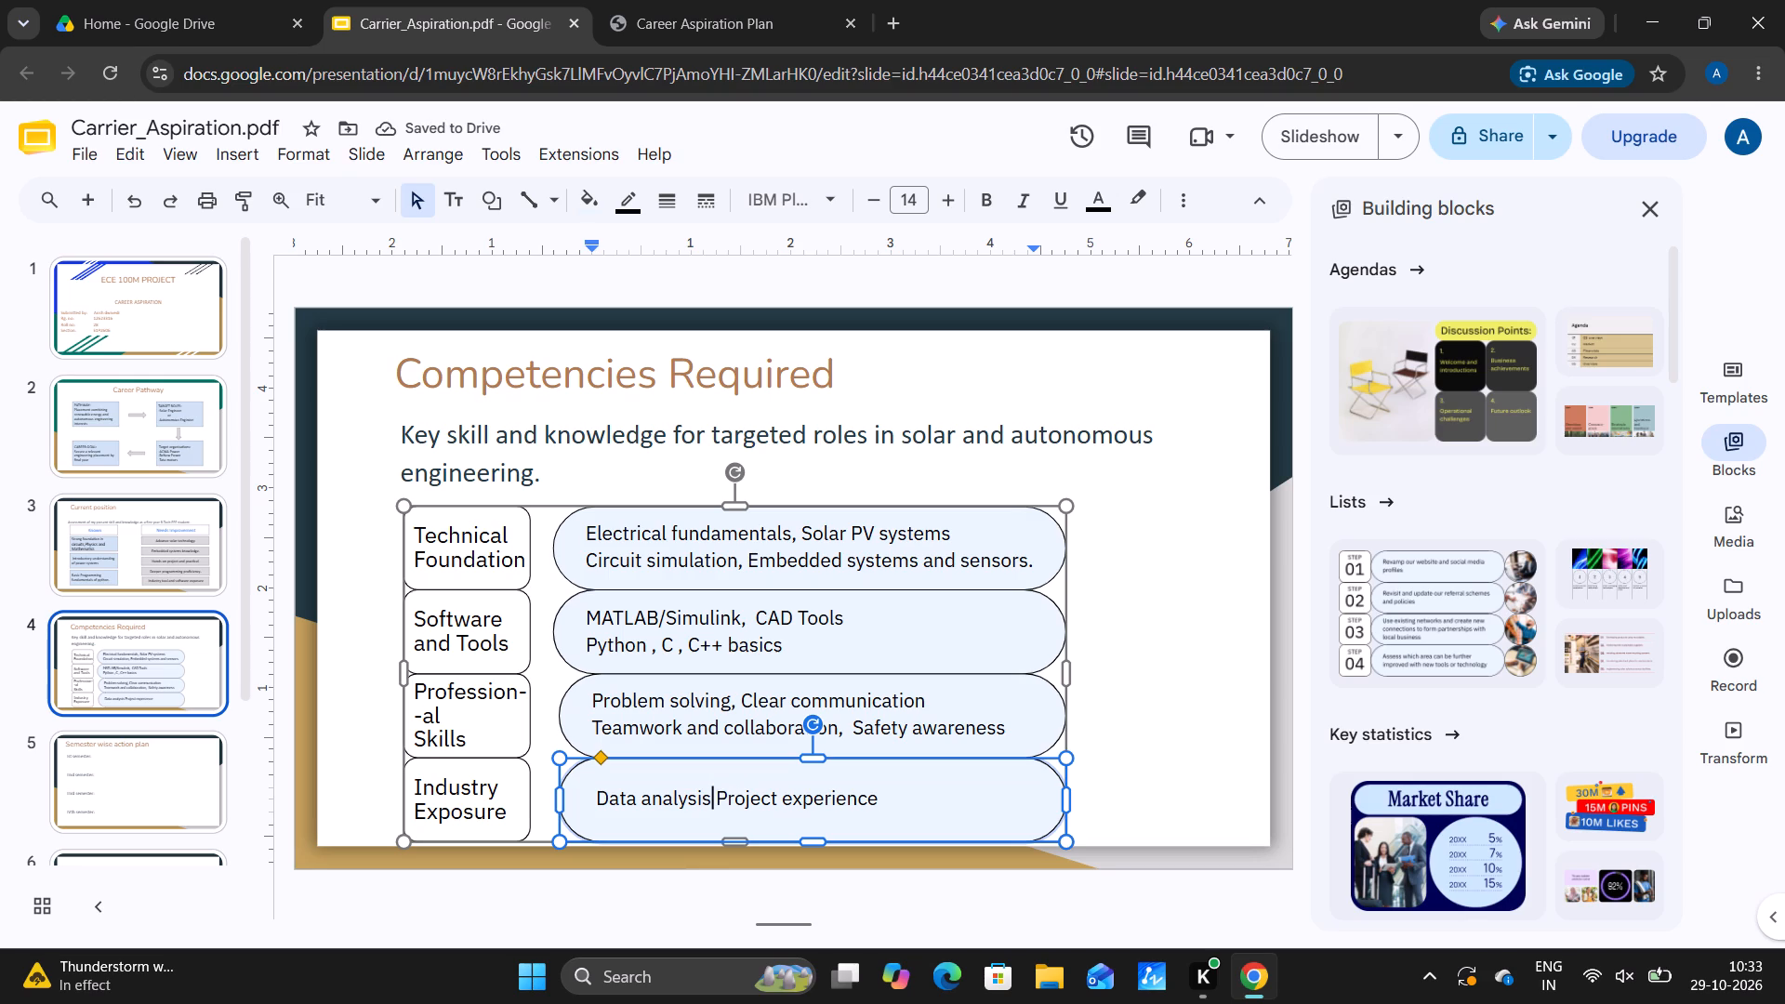
key(comma)
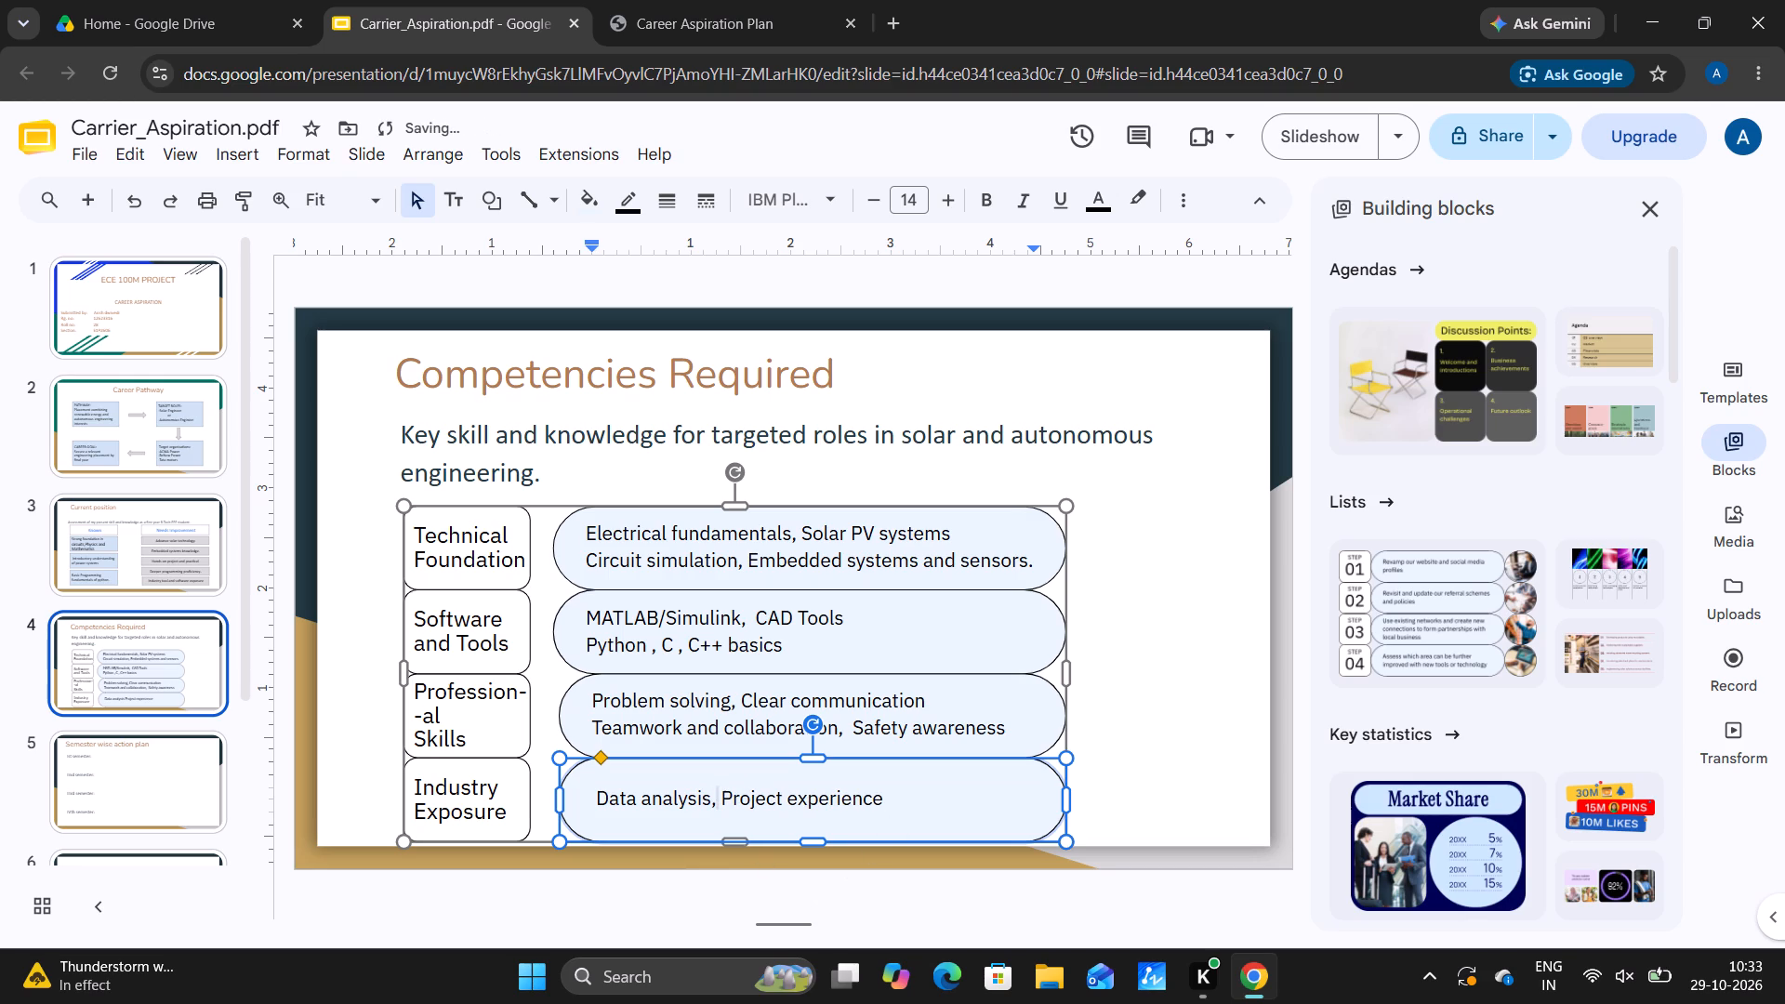
Add "Practical applications of embedded and autonomous systems." on a new line in the Industry Exposure box, checking the reference PDF for the wording.
click(903, 810)
key(Return)
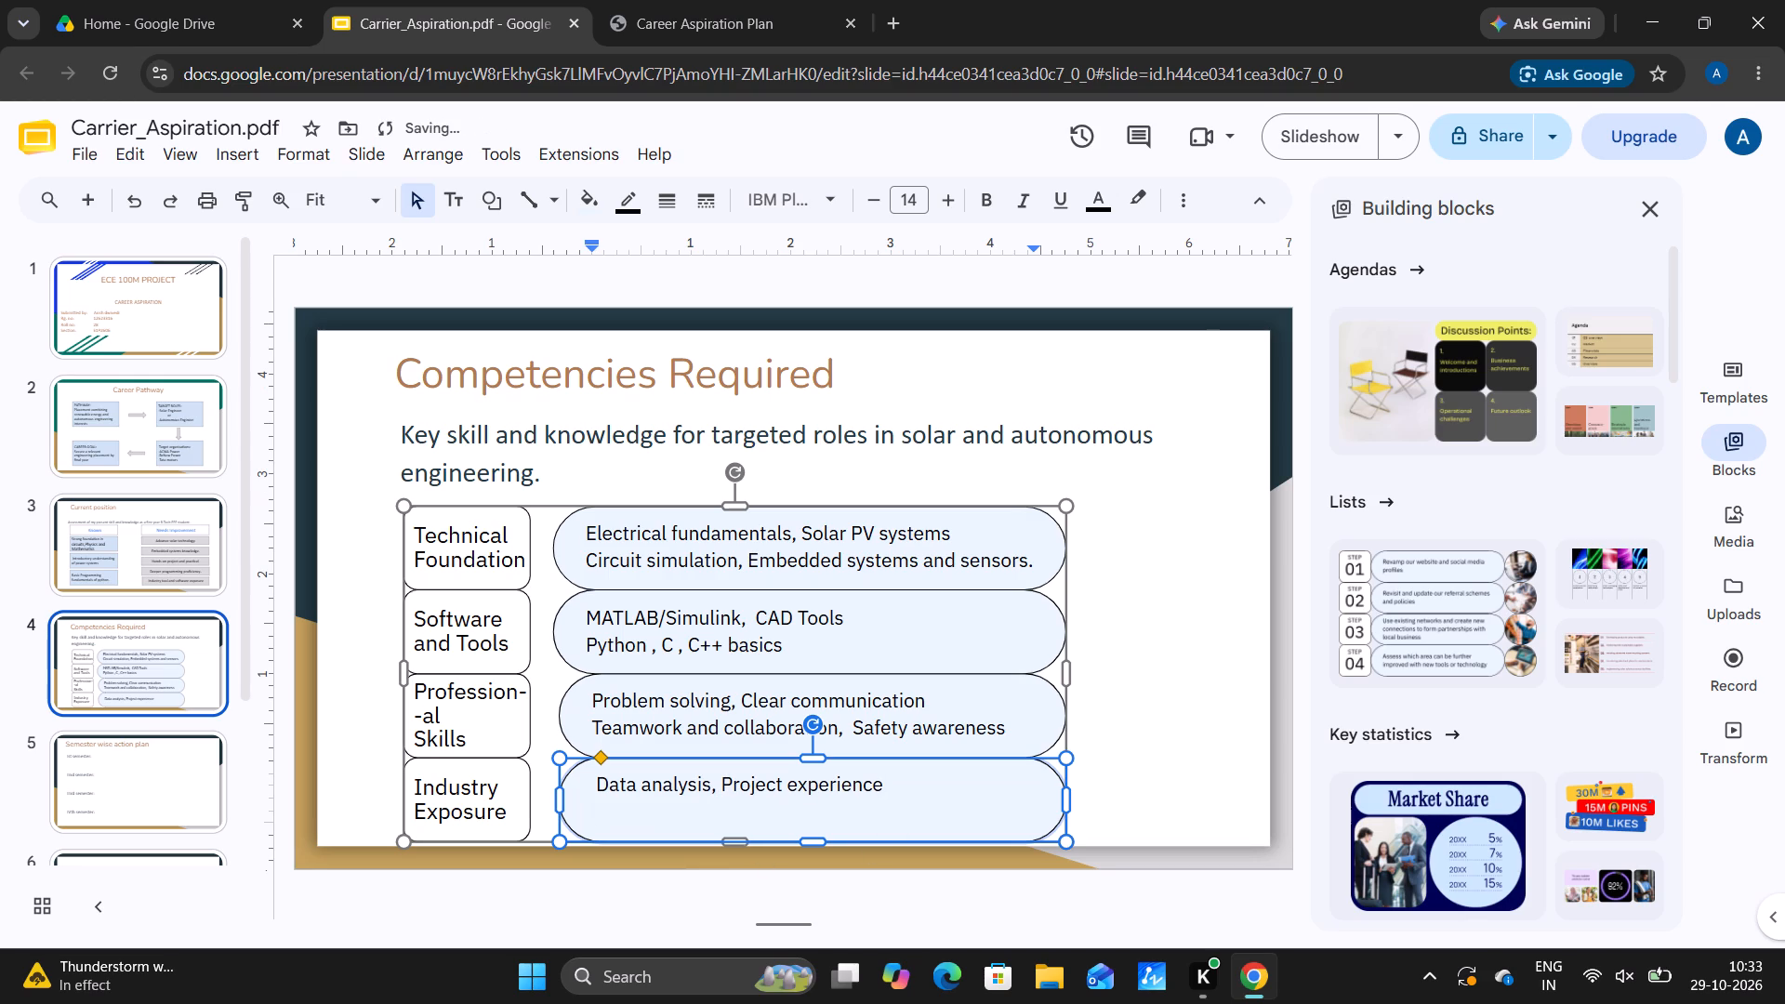
click(747, 4)
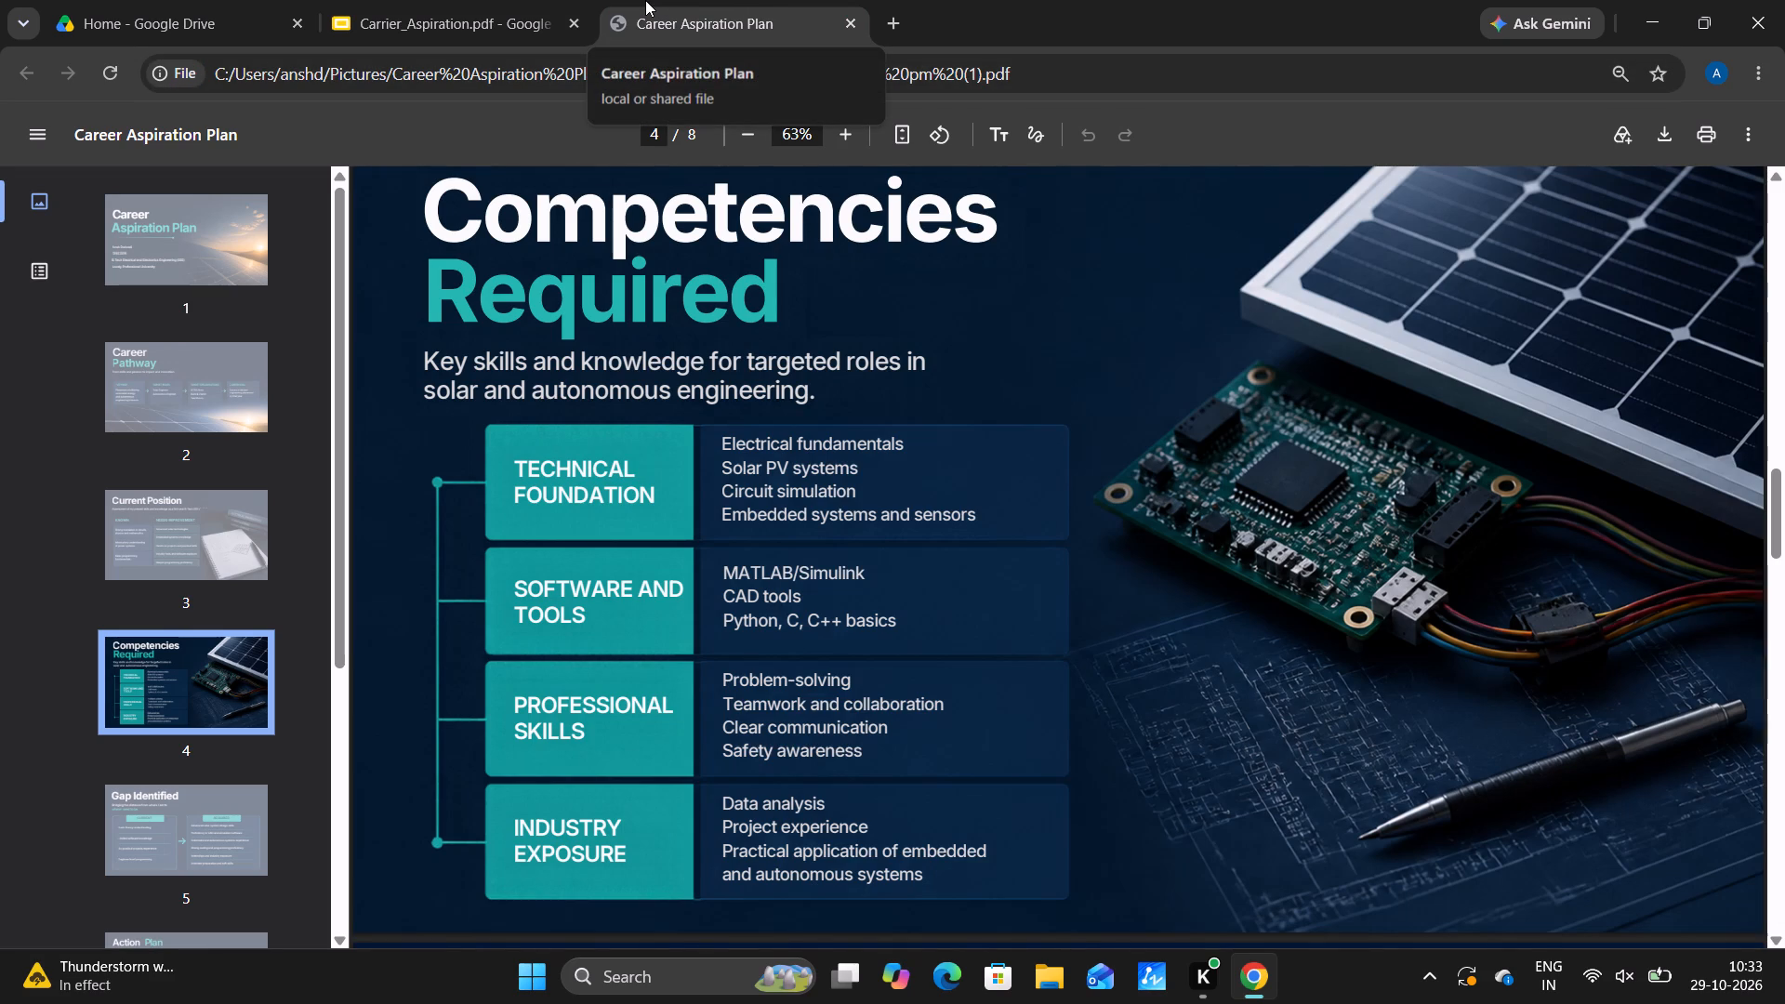
click(530, 0)
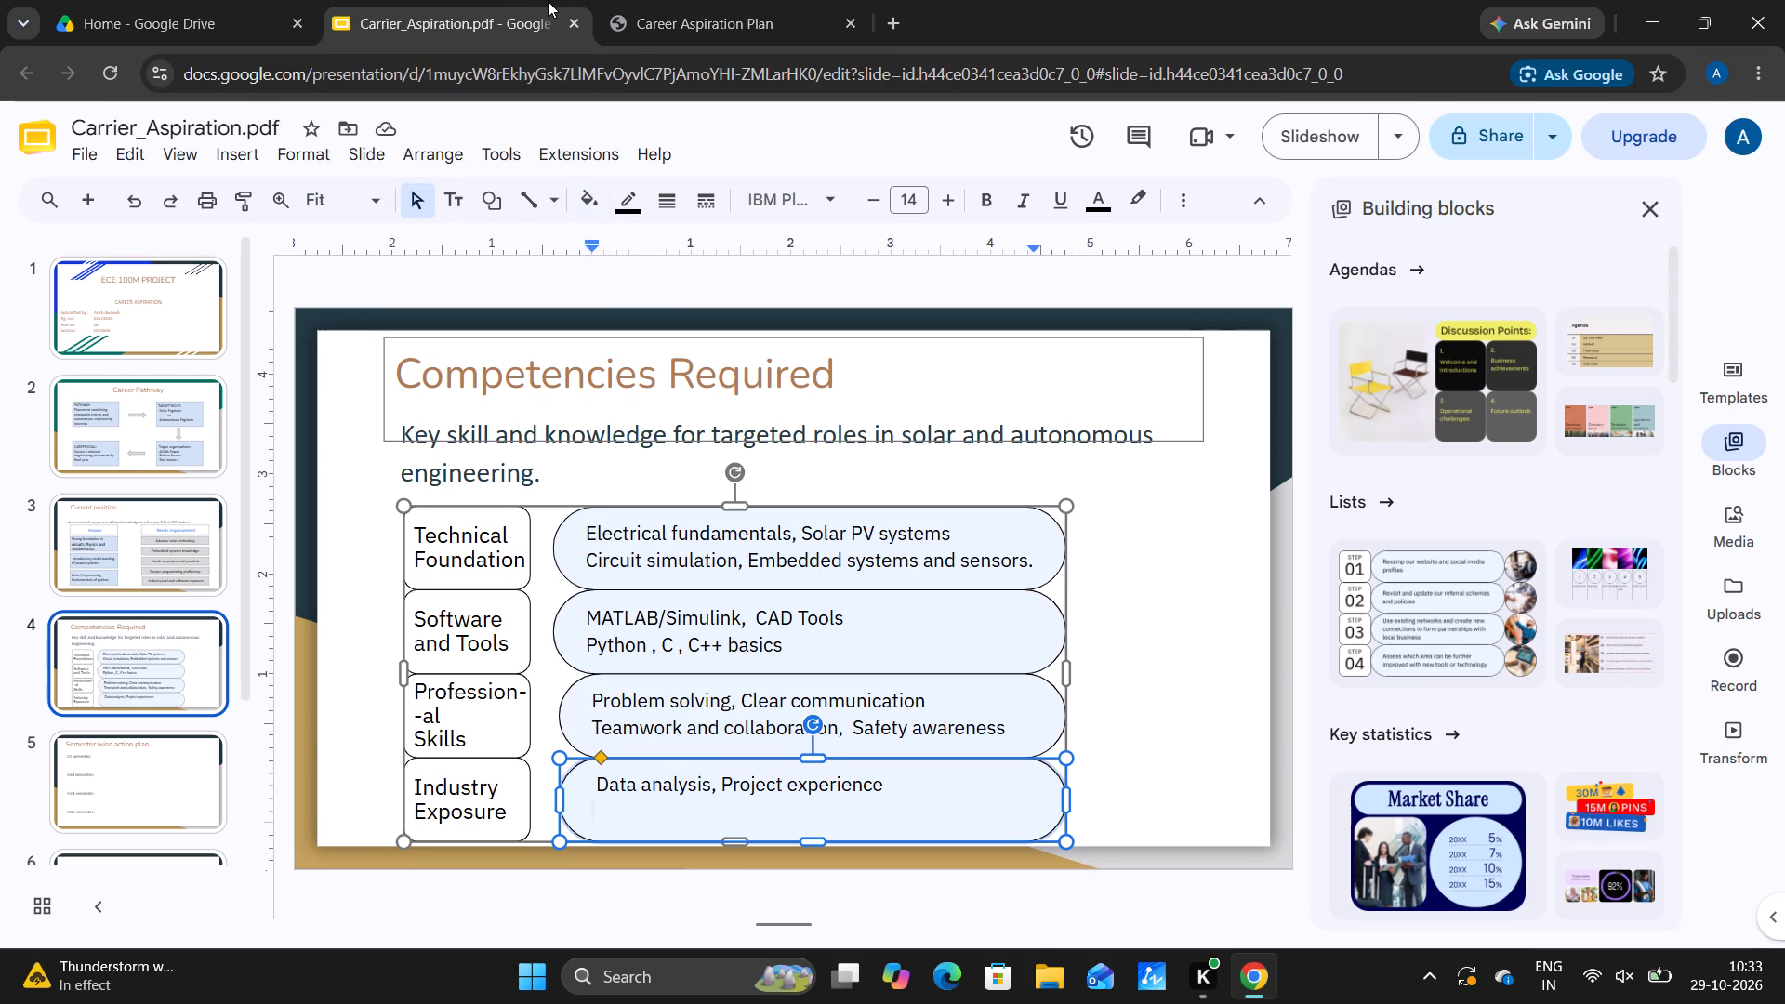
text(ractical)
key(space)
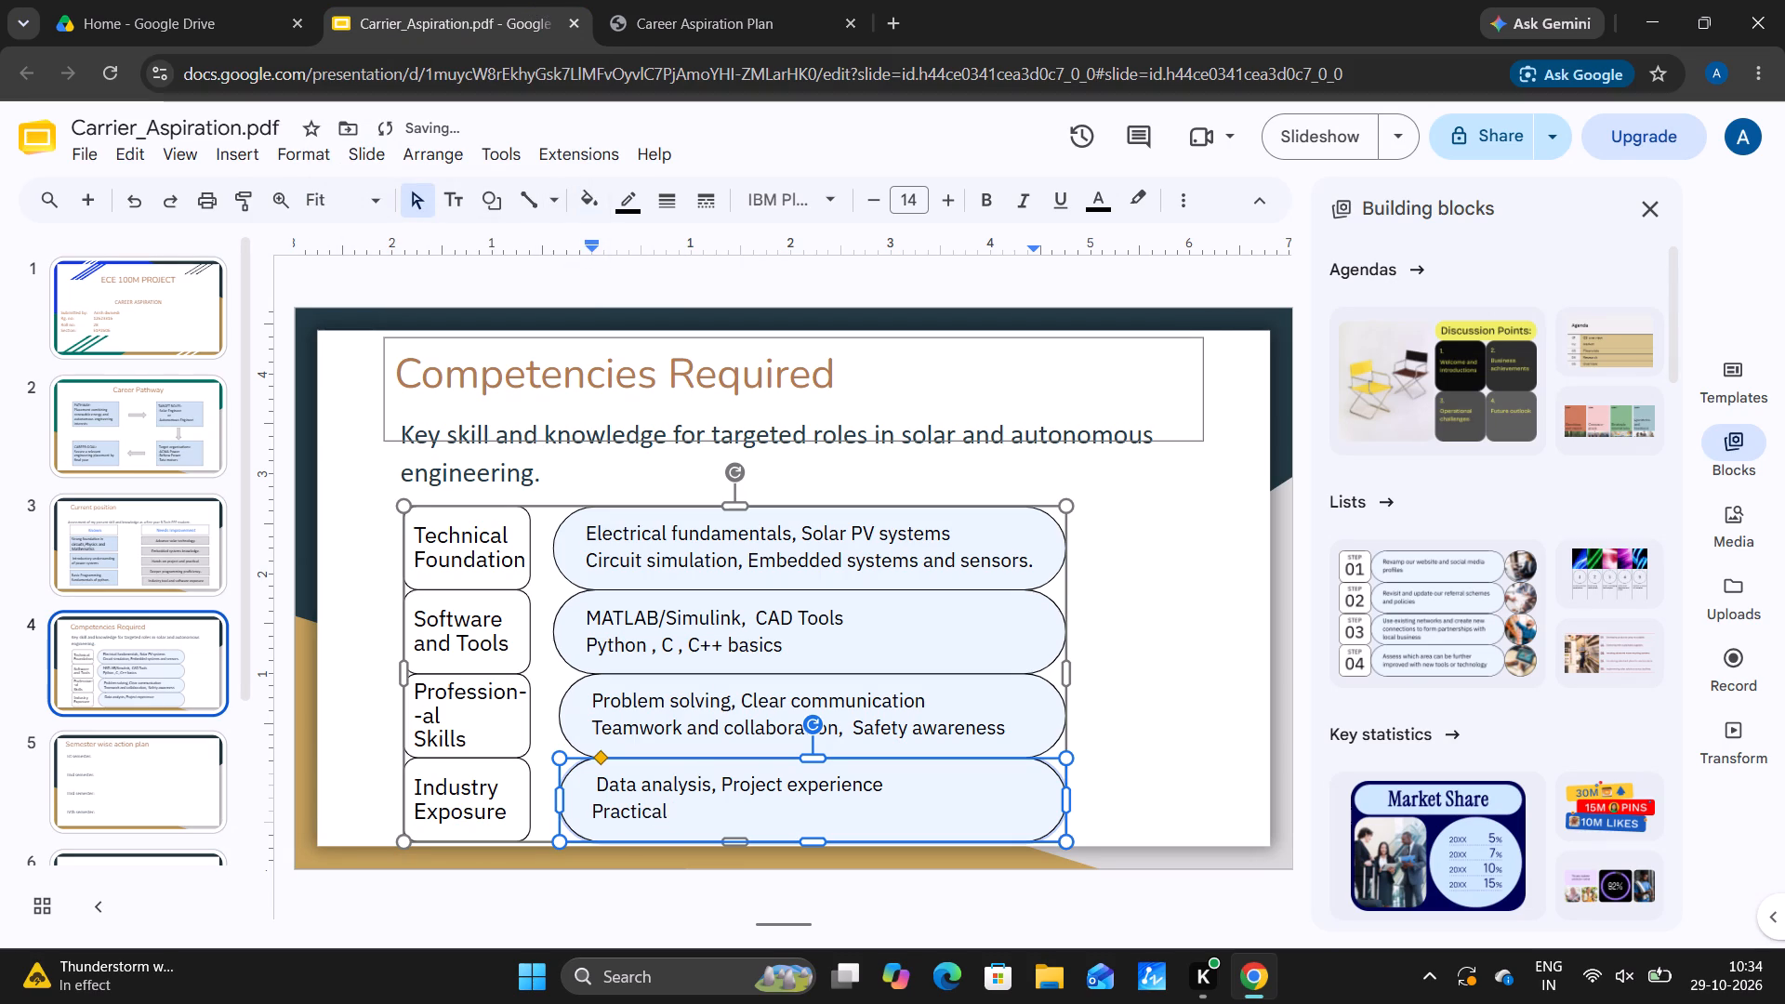
text(applications of e)
text(mbedded and aut)
text(onomous)
key(space)
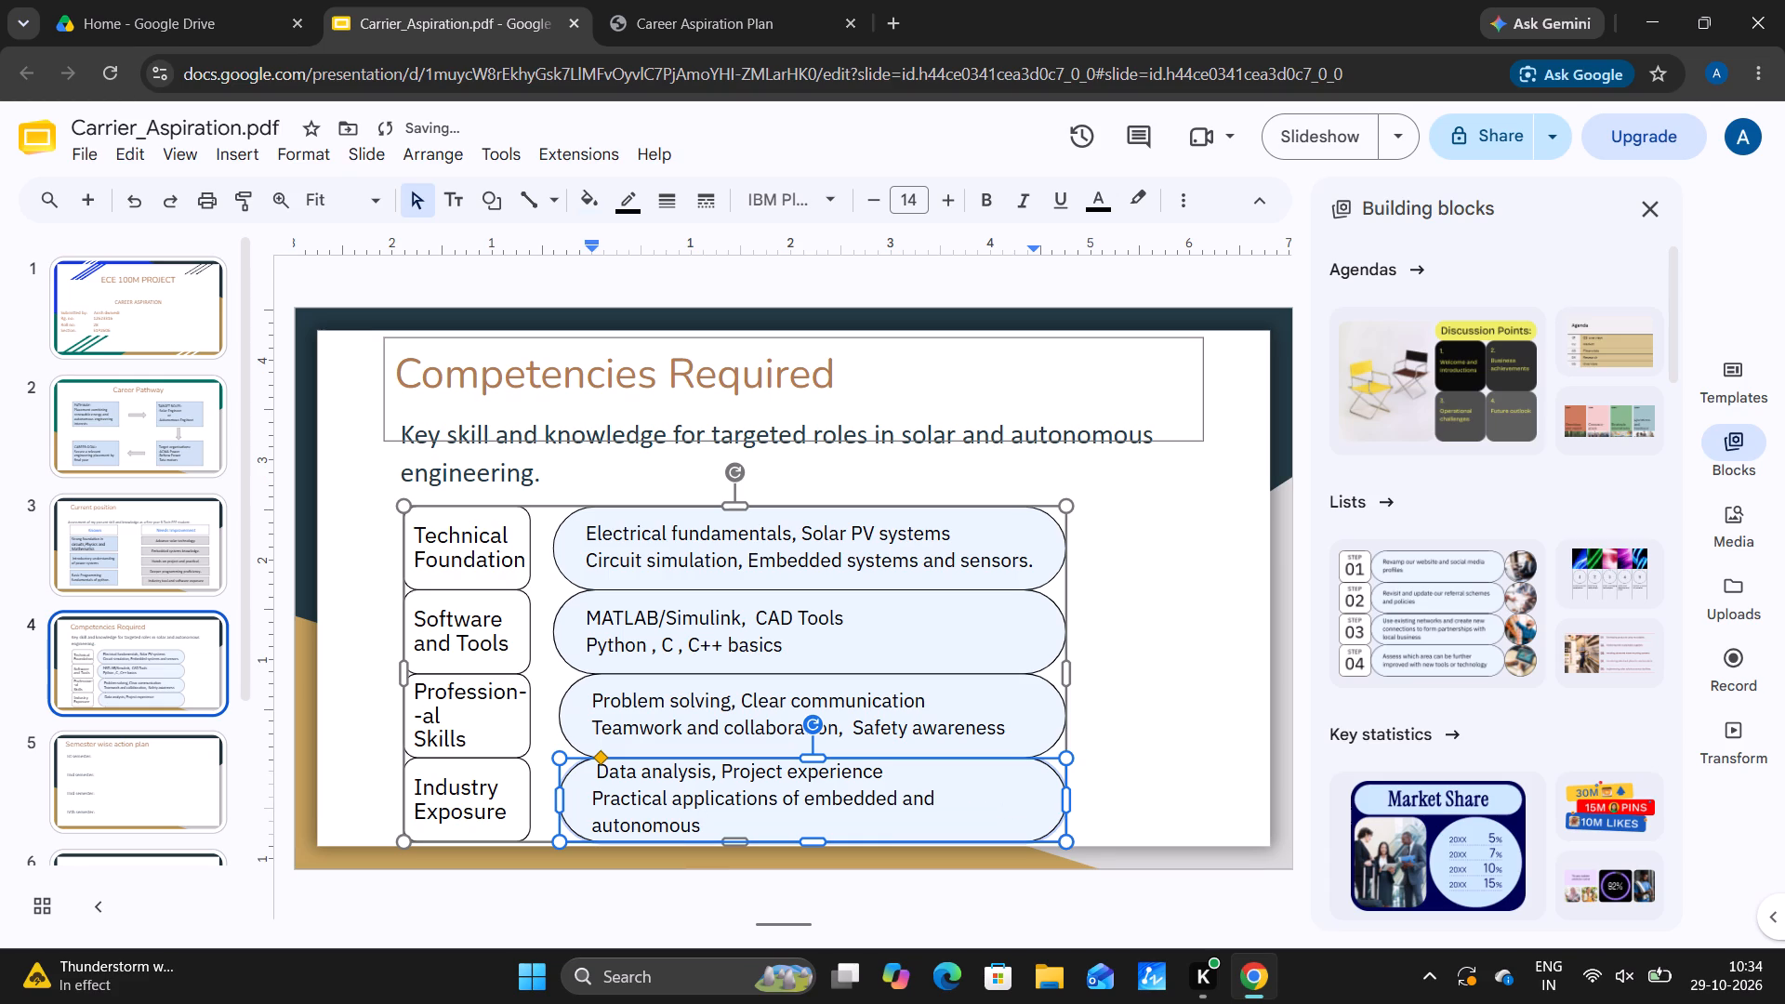
click(821, 0)
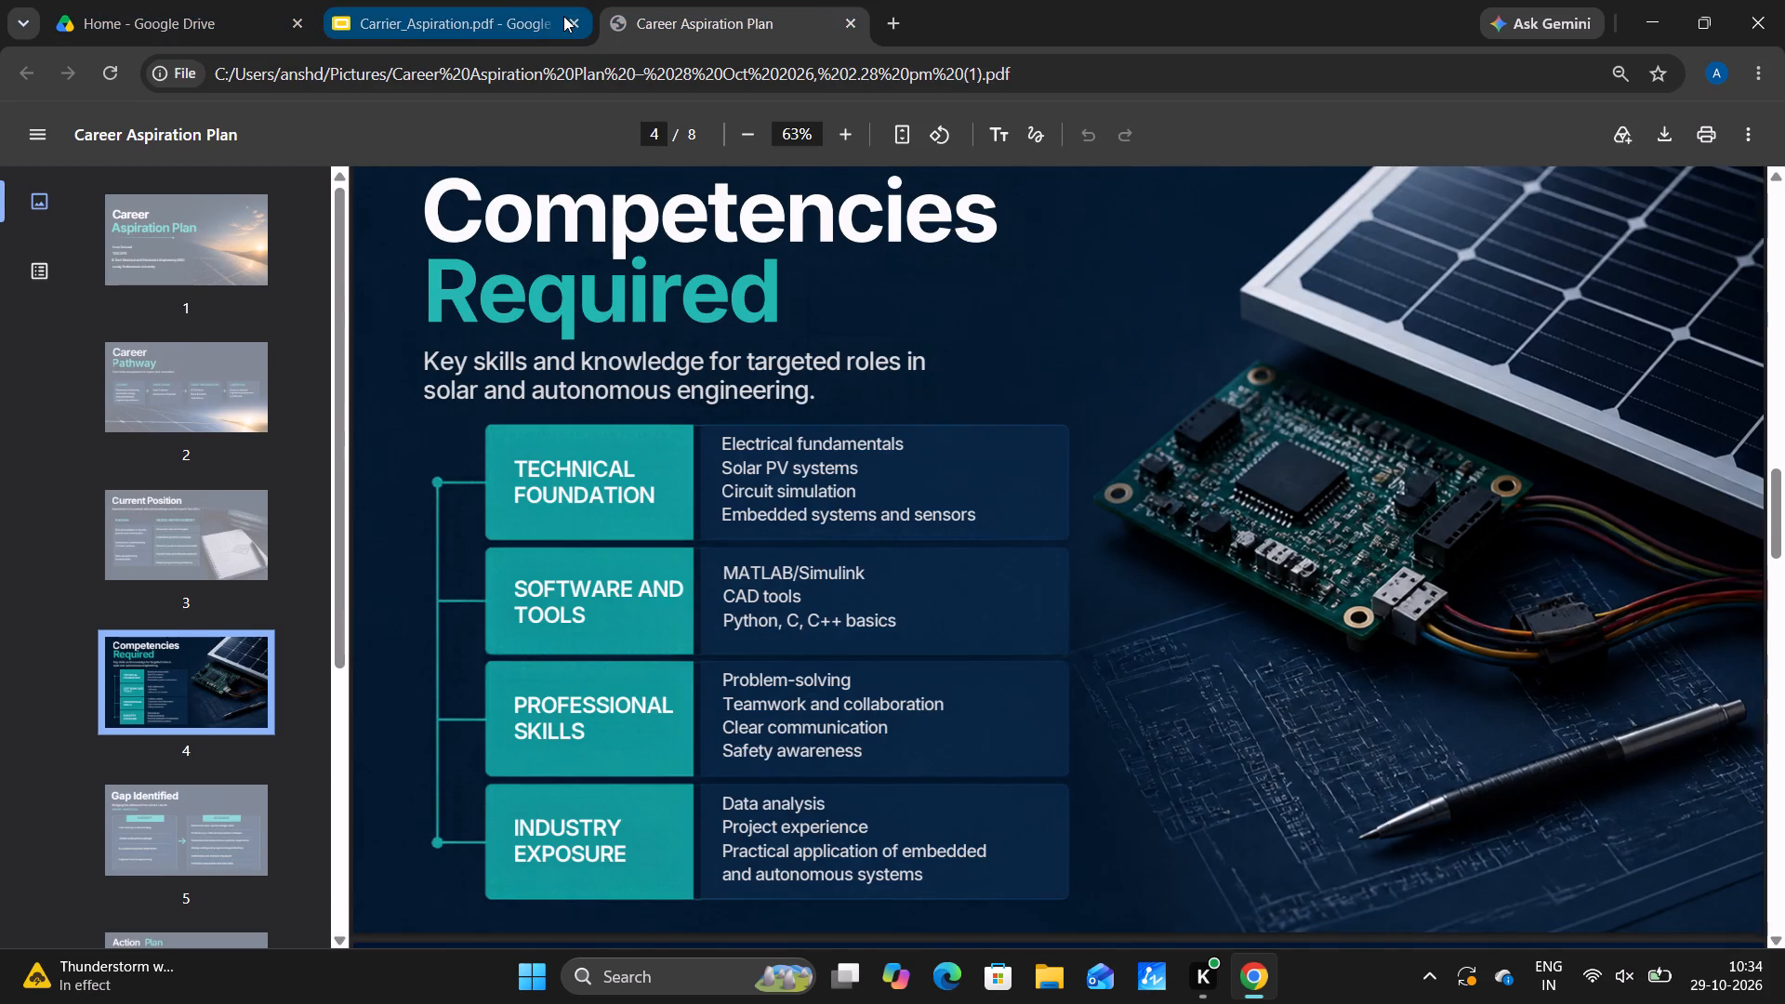
click(492, 0)
text(systems)
key(period)
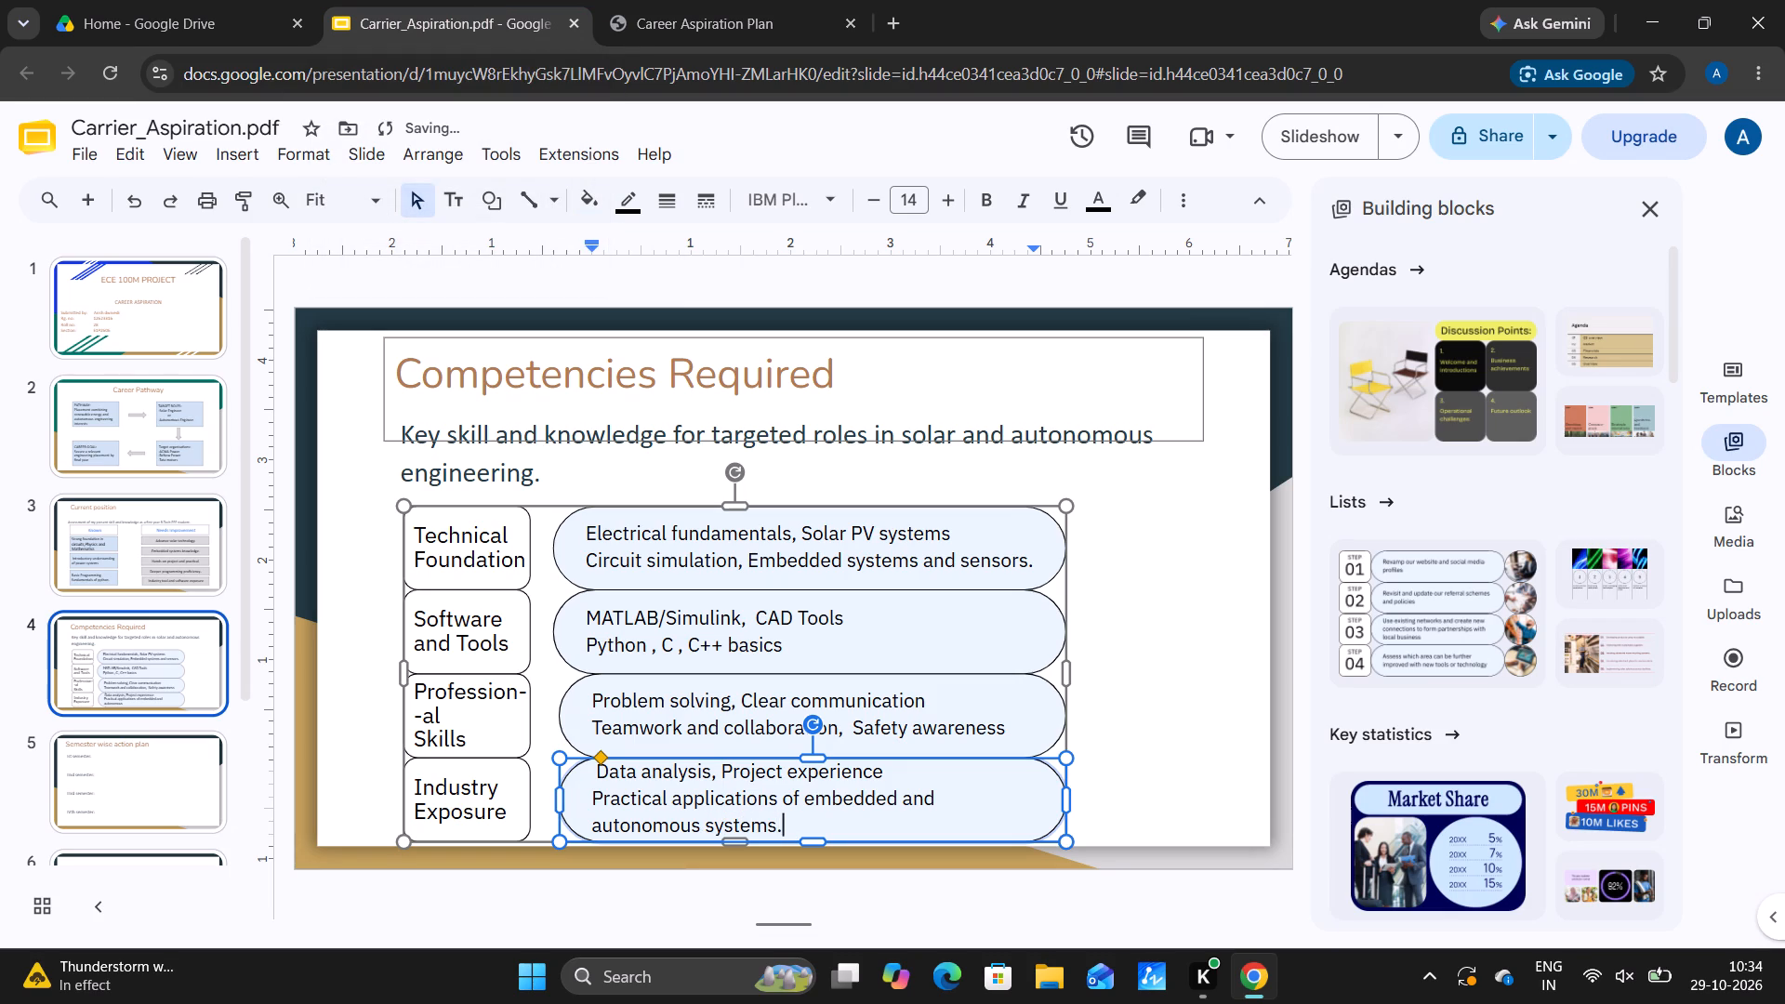
click(1276, 648)
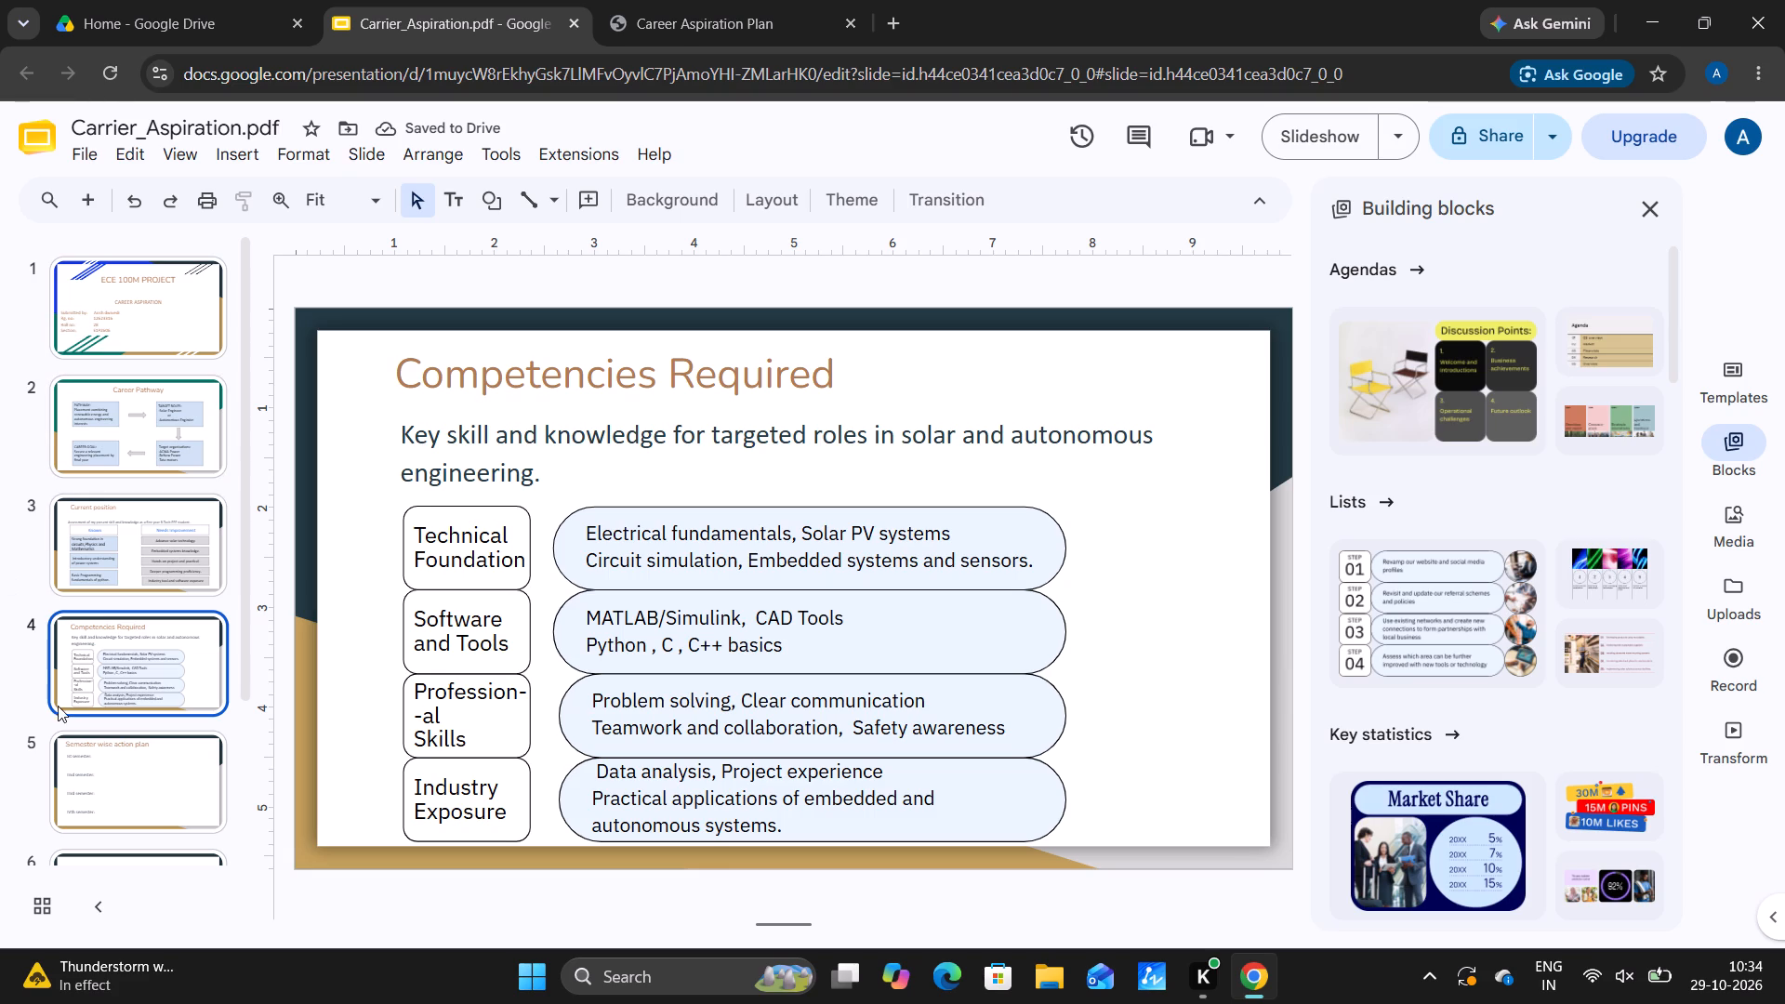
Look at the "Semester wise action plan" slide, then examine the reference PDF's remaining pages, from Gap Identified through Action Plan and Networking Plan to Conclusion.
click(107, 777)
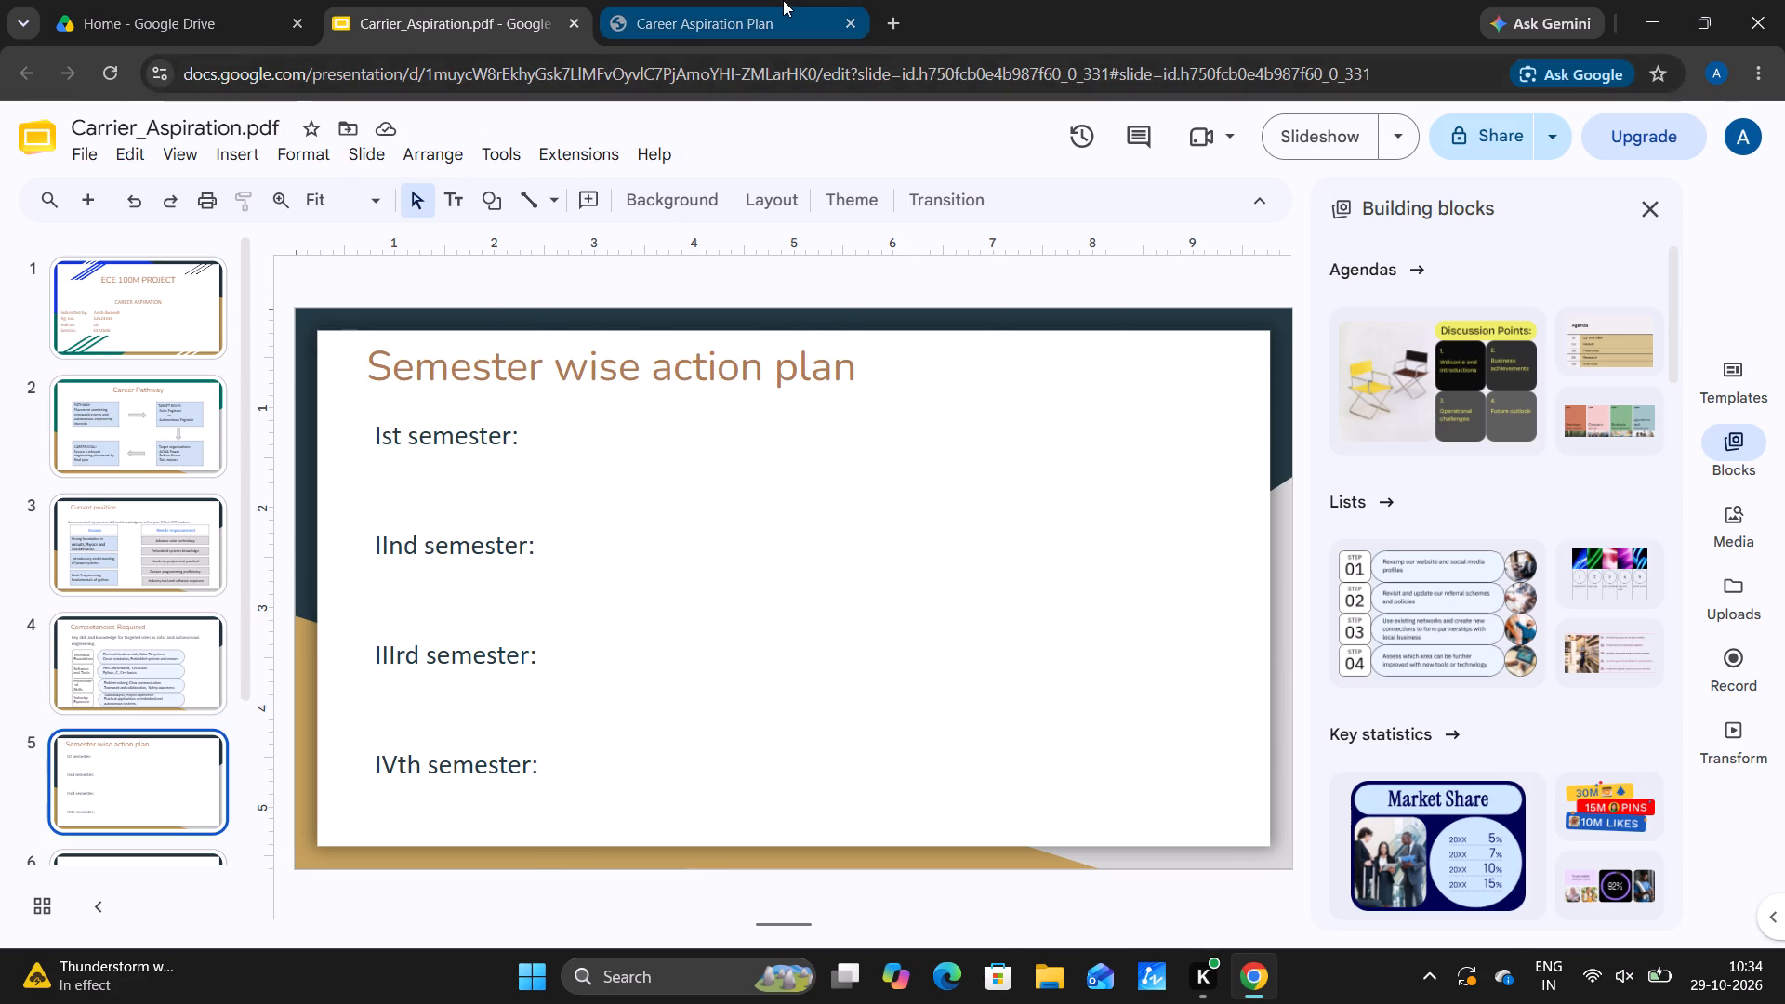
click(783, 0)
scroll(783, 0, down, 1)
scroll(602, 256, down, 2)
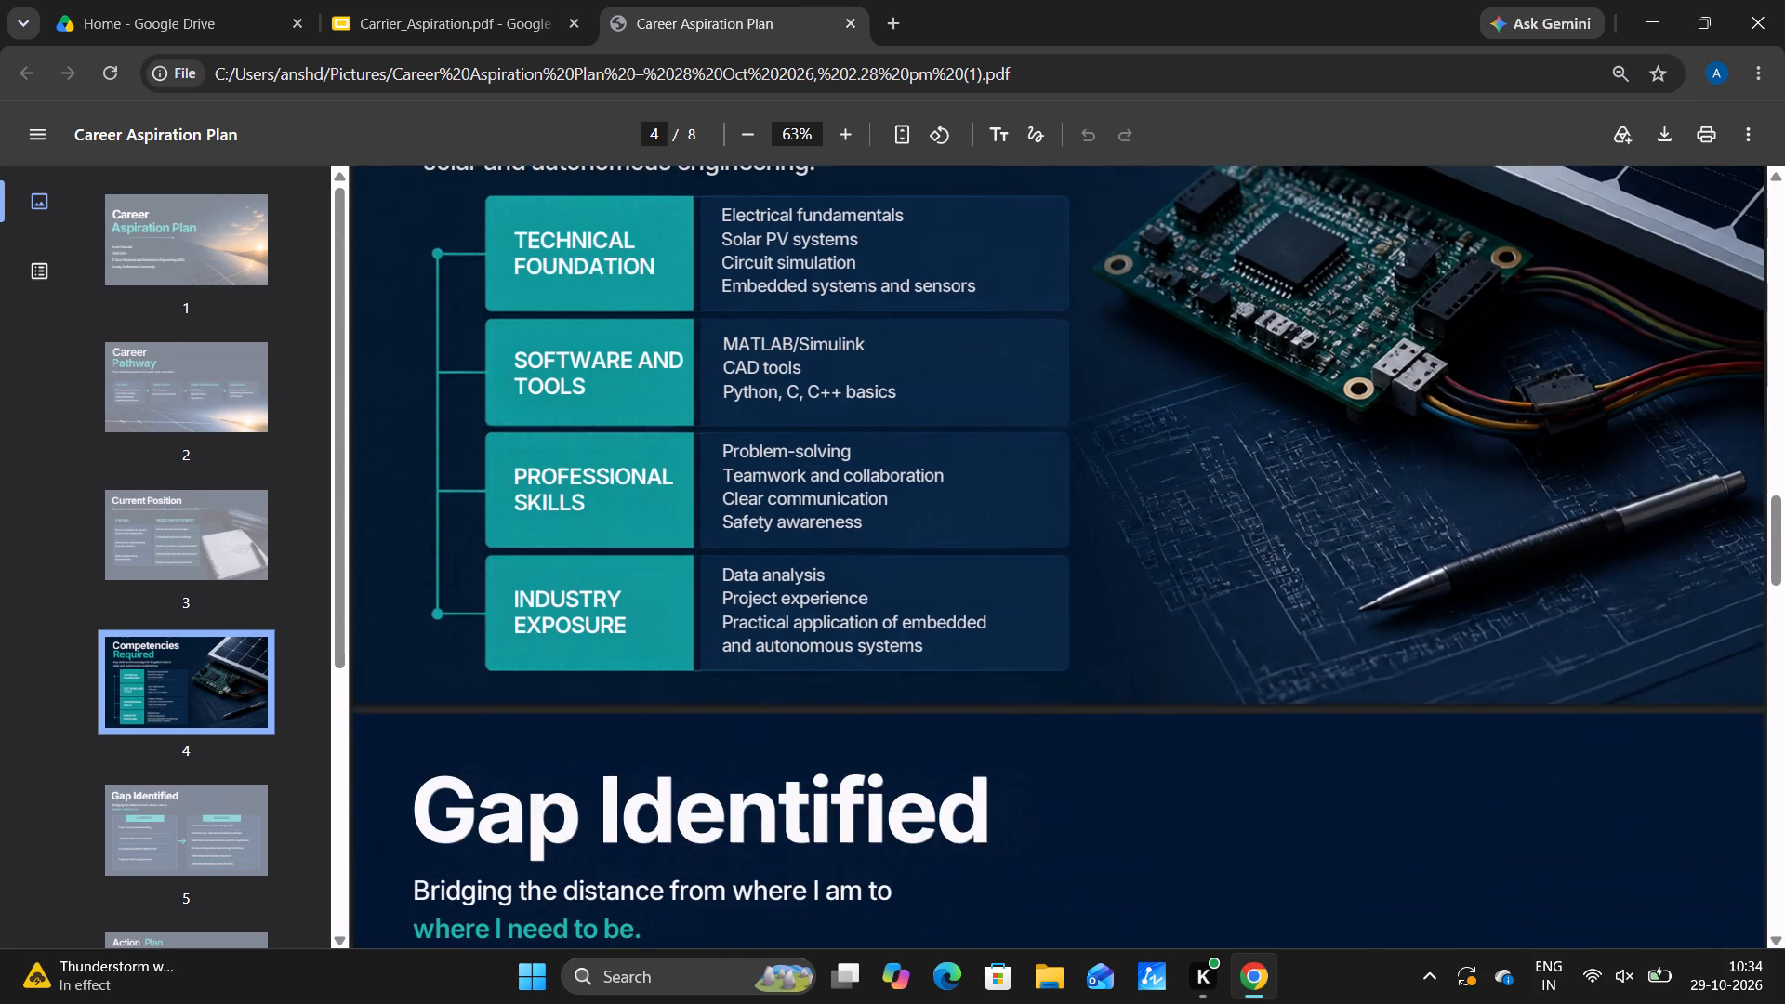
scroll(601, 257, down, 6)
scroll(601, 257, up, 1)
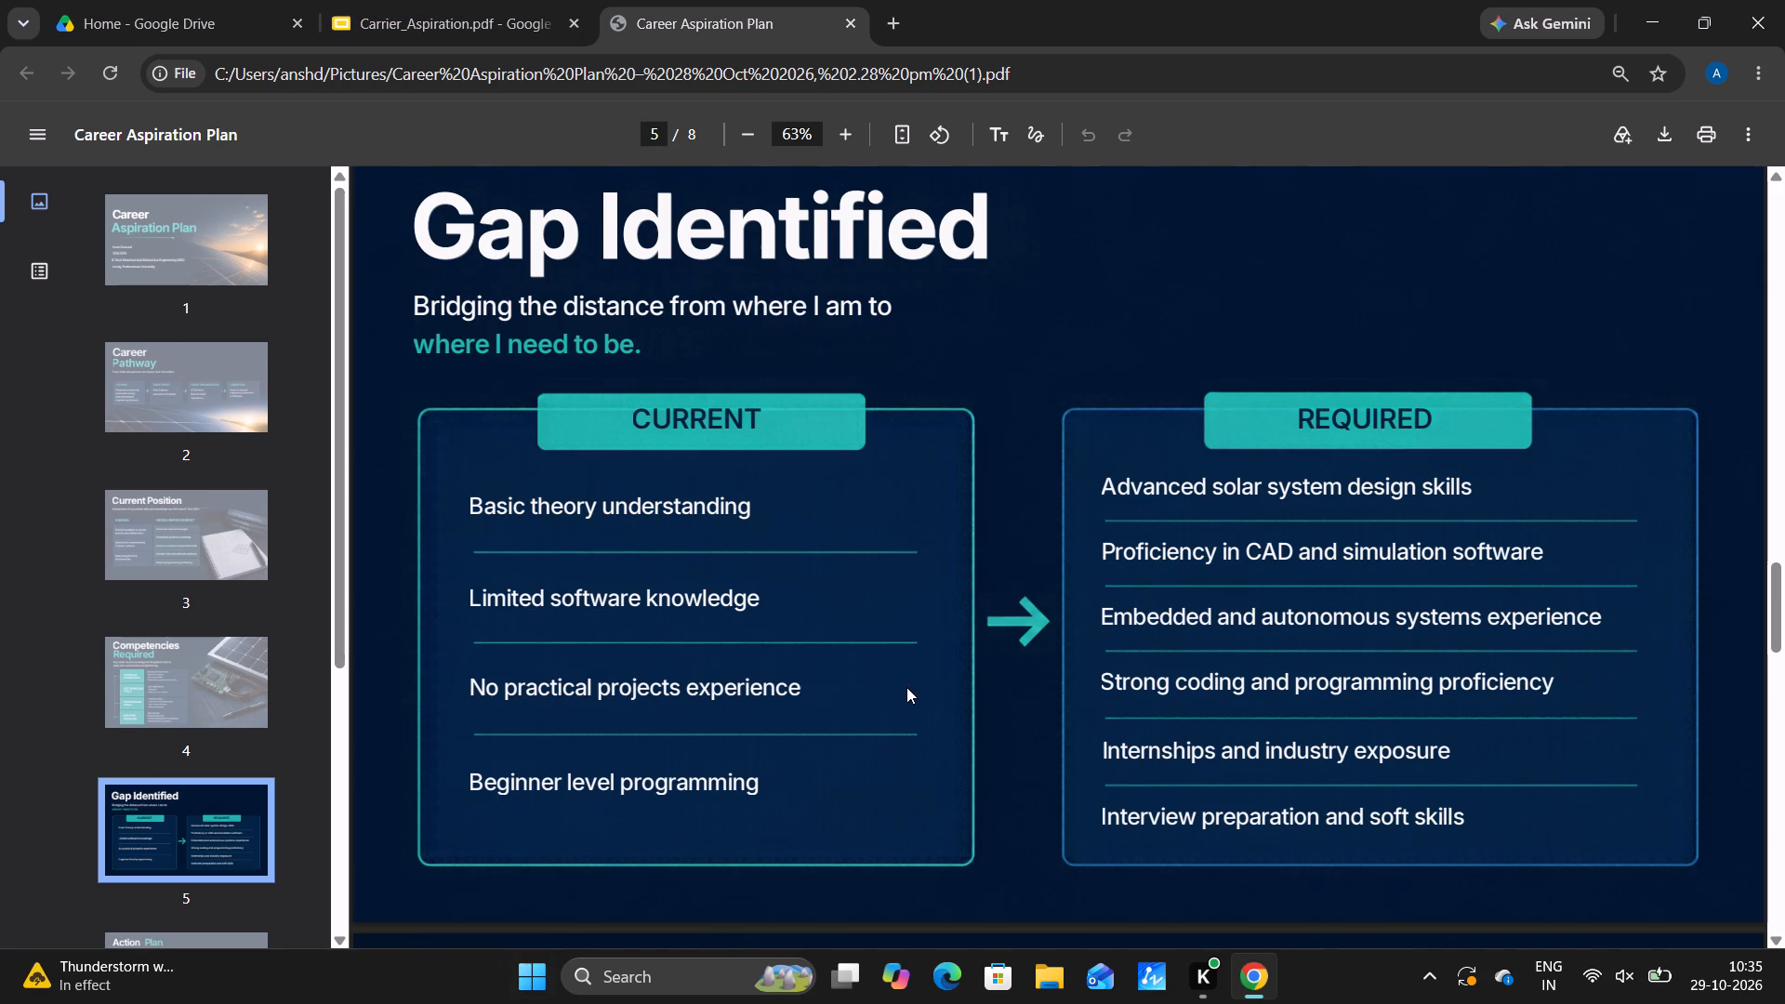
scroll(906, 687, down, 9)
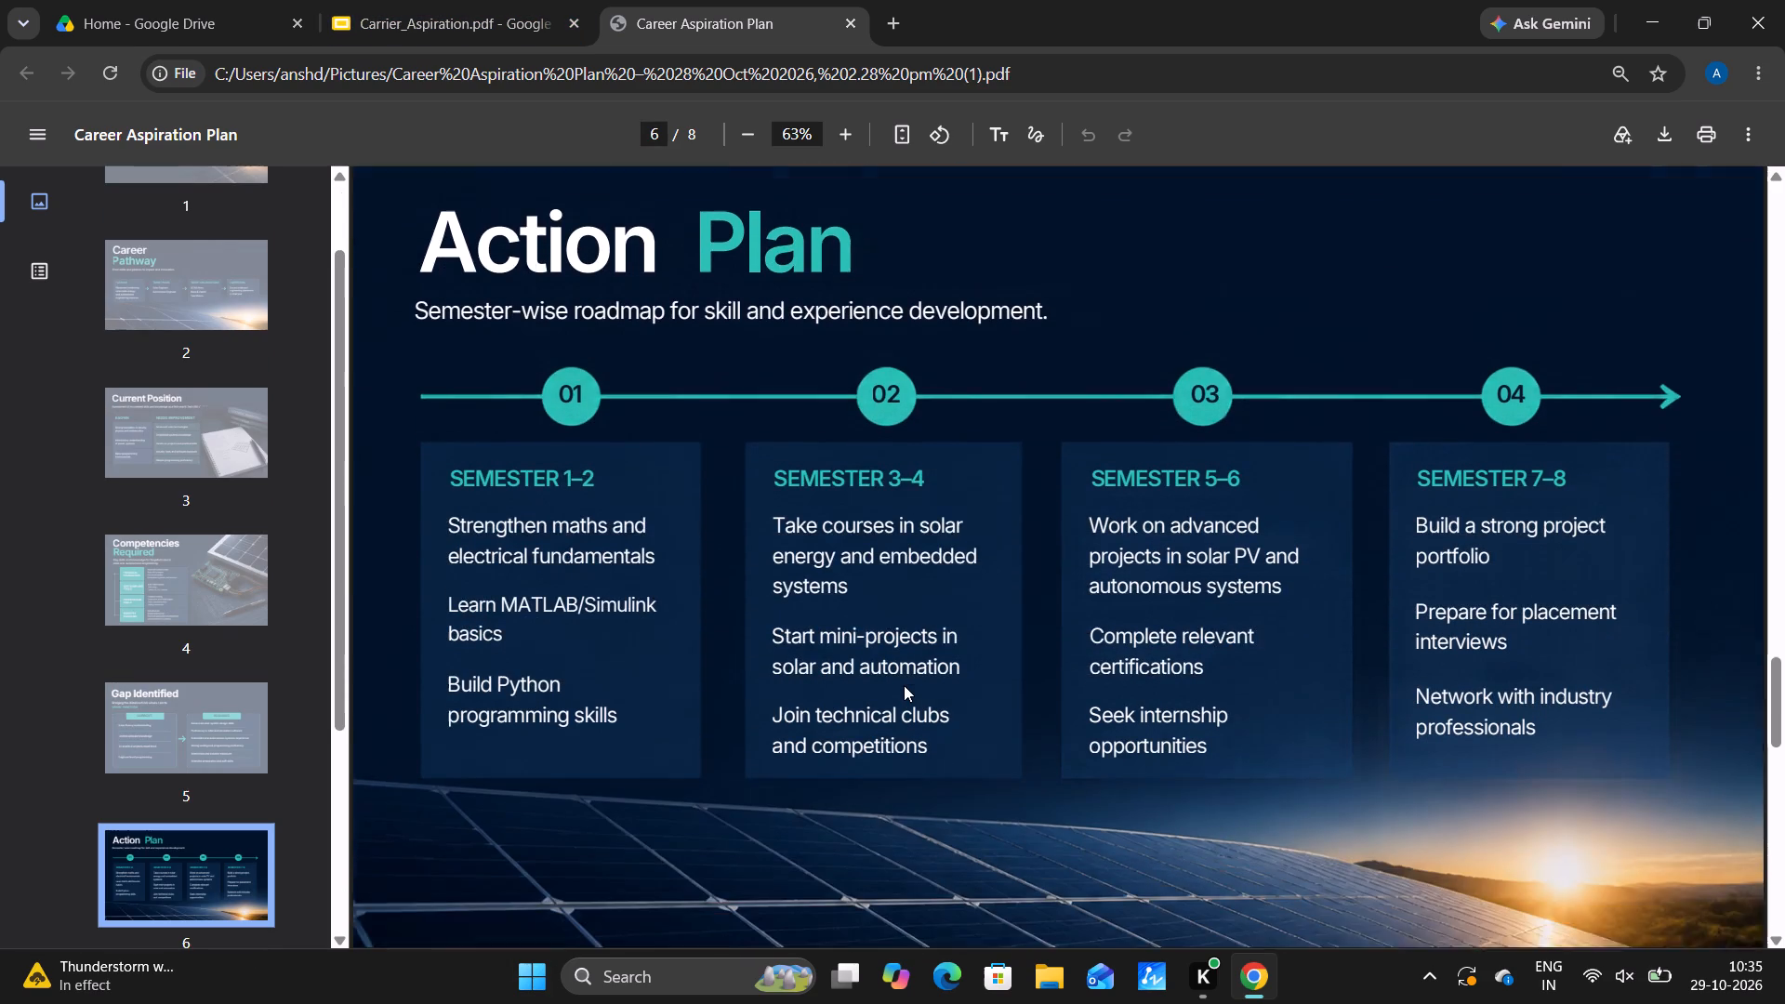
scroll(904, 684, up, 1)
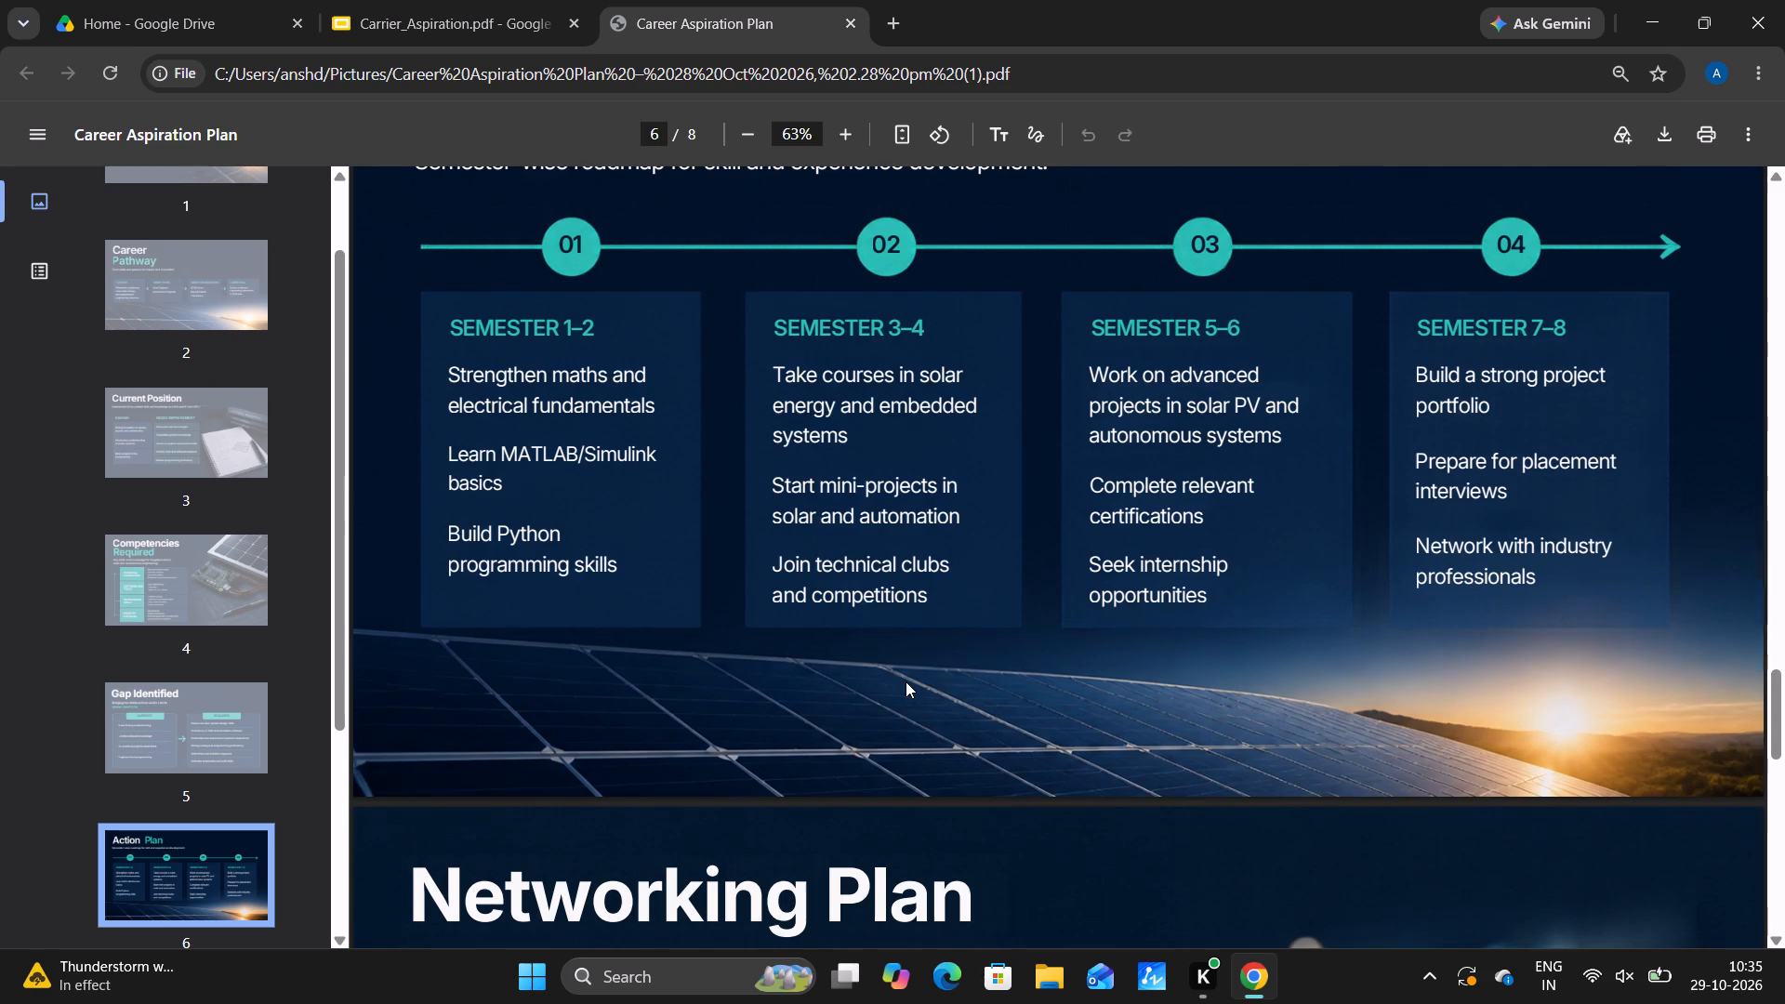
scroll(906, 681, down, 7)
scroll(906, 681, up, 1)
scroll(906, 680, down, 1)
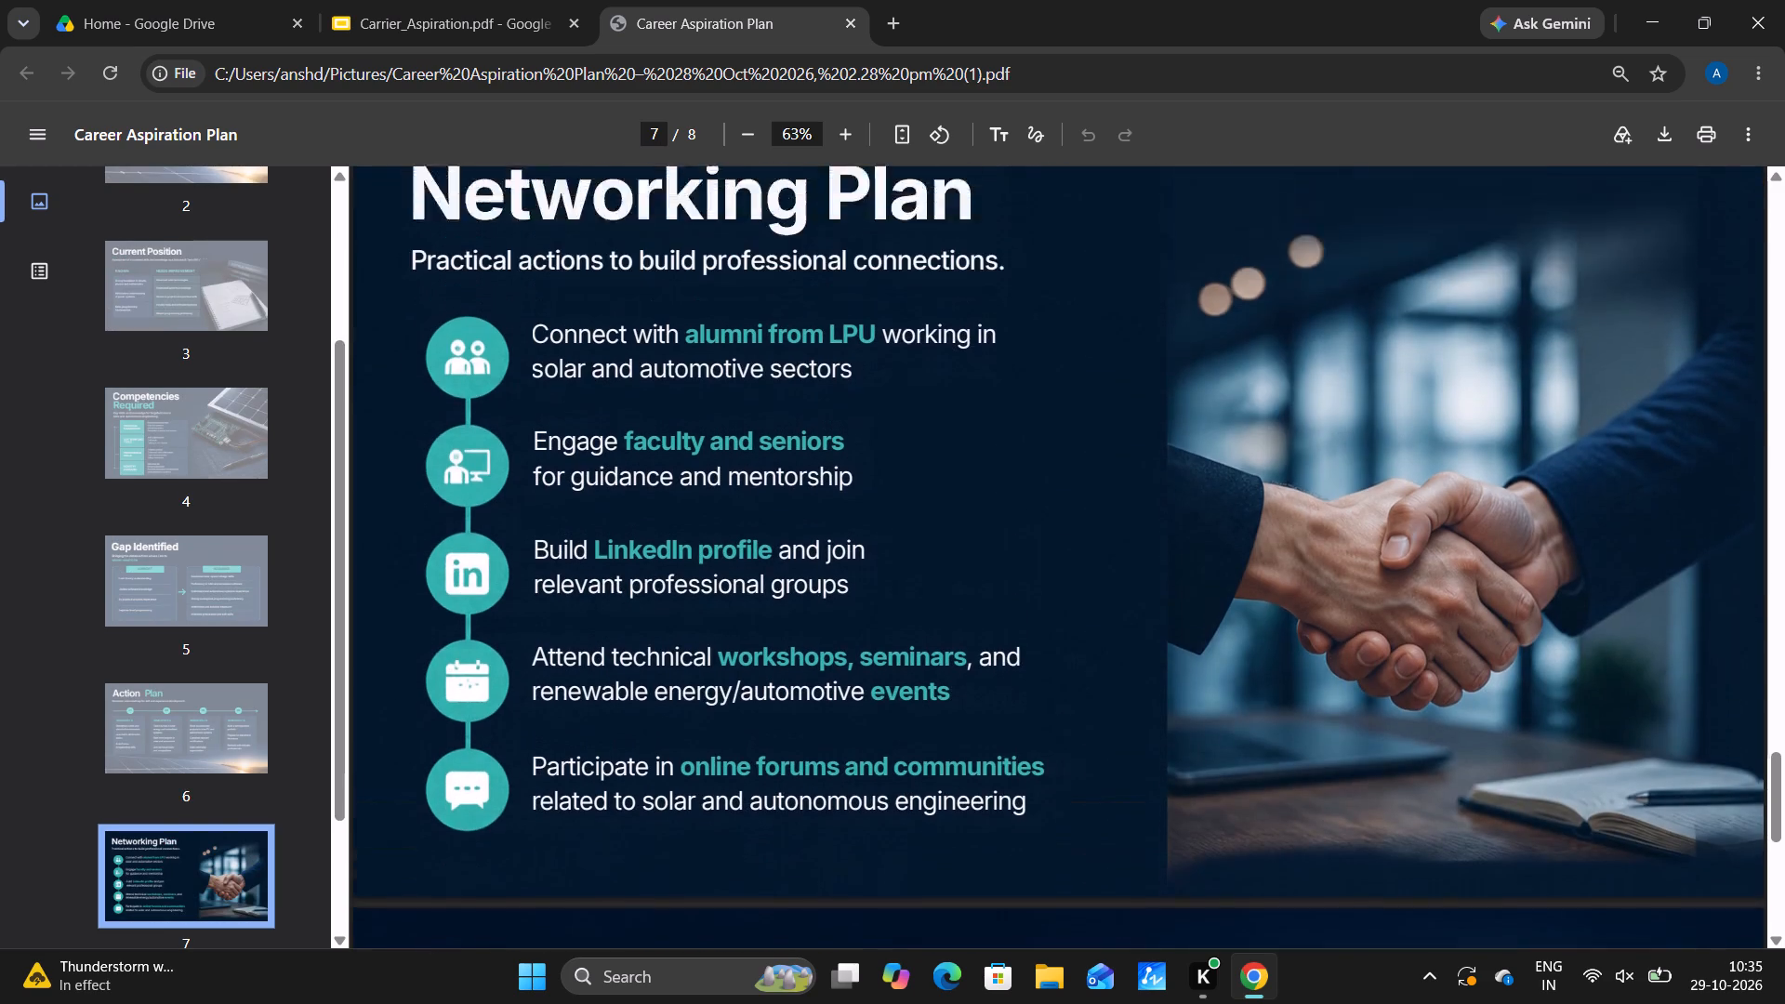
scroll(906, 680, up, 1)
scroll(906, 680, down, 14)
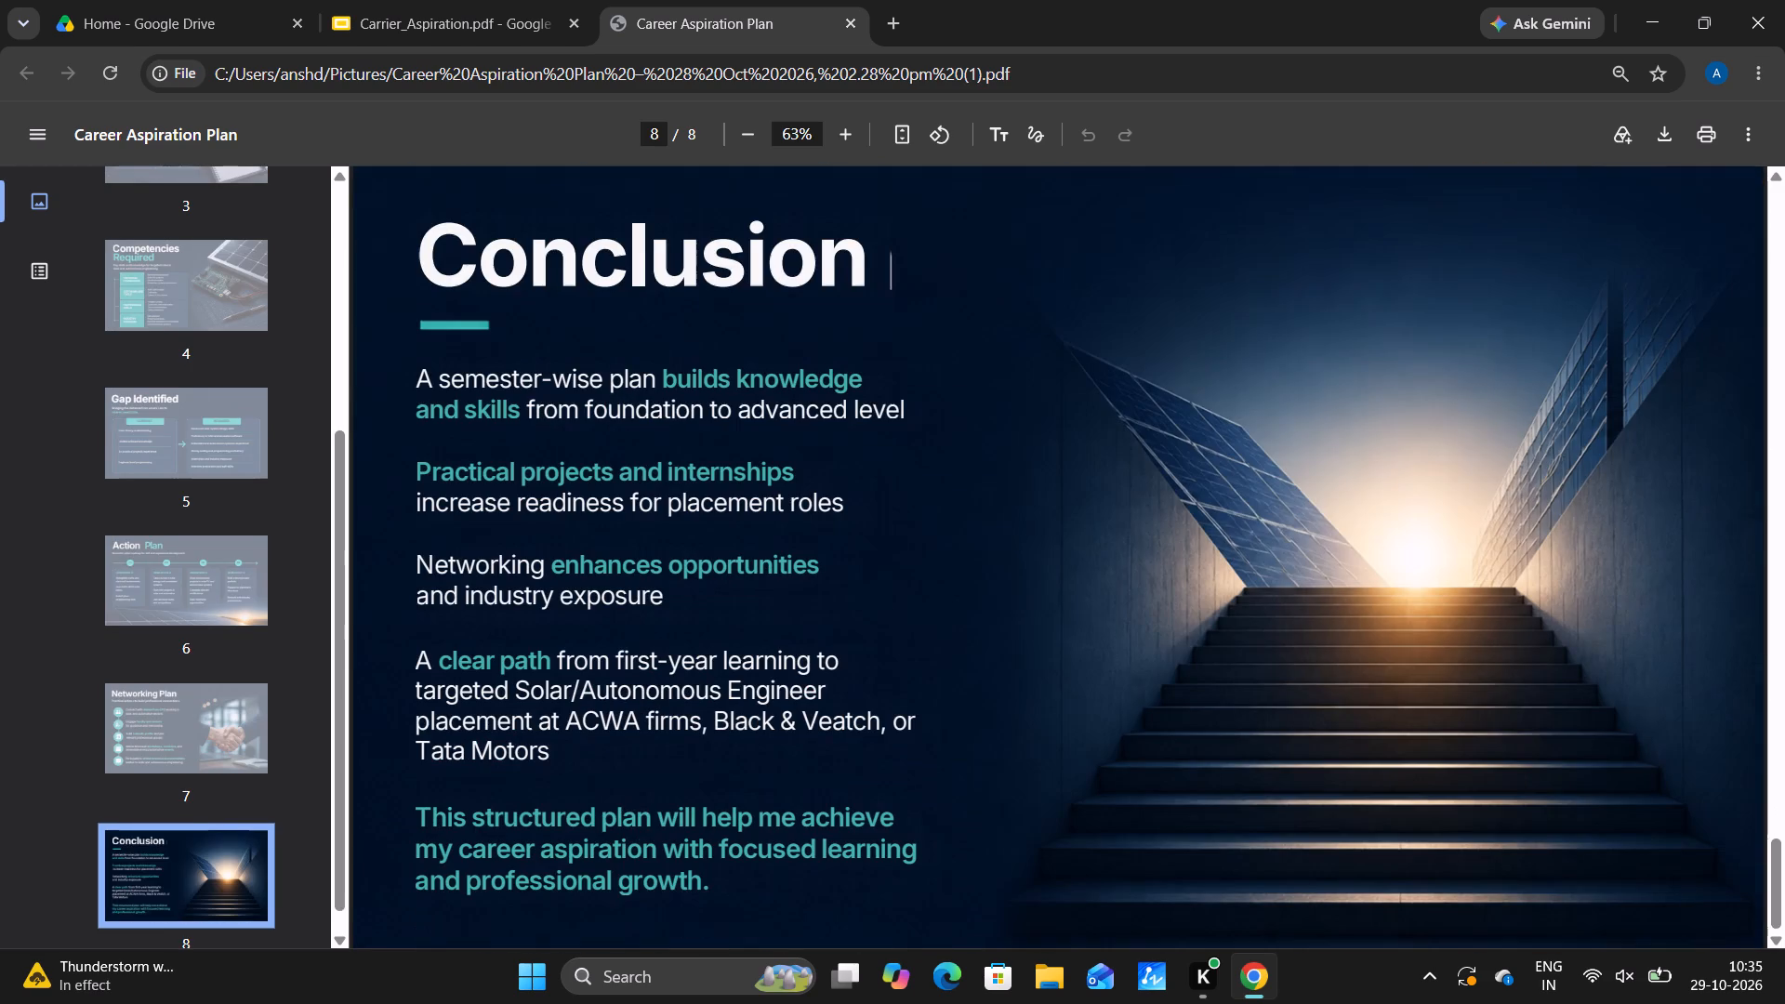
scroll(906, 680, up, 9)
scroll(906, 680, down, 9)
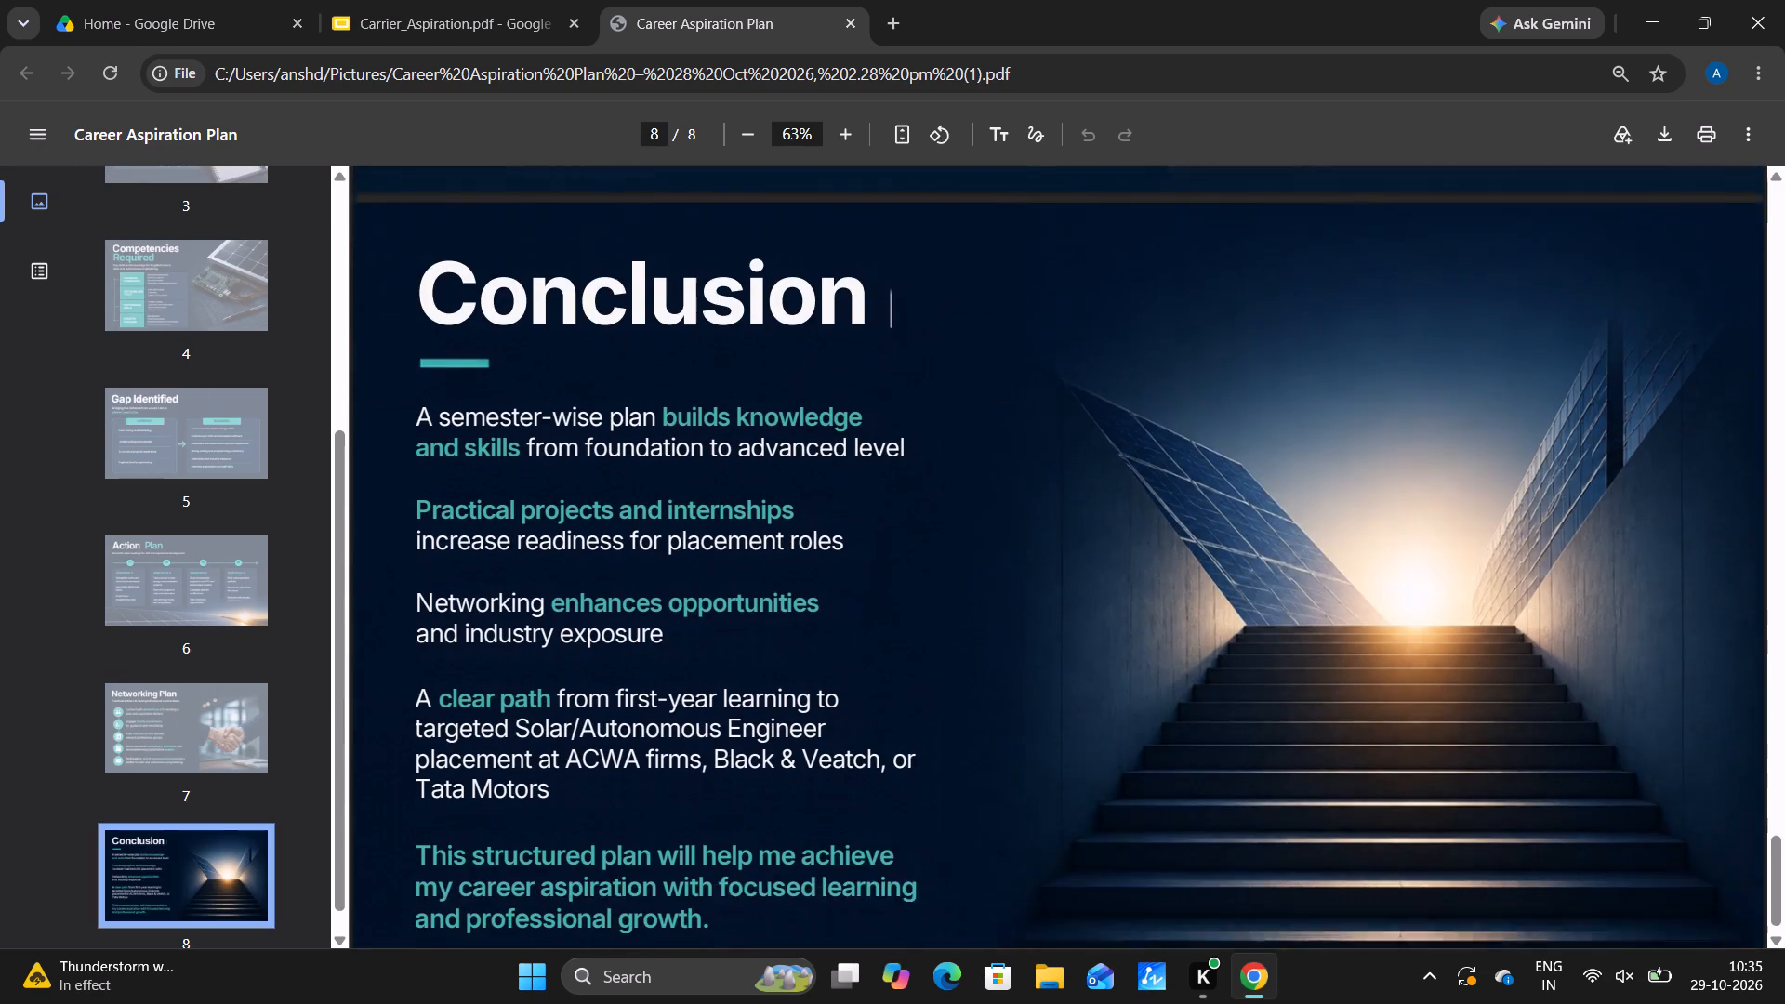
scroll(906, 680, down, 1)
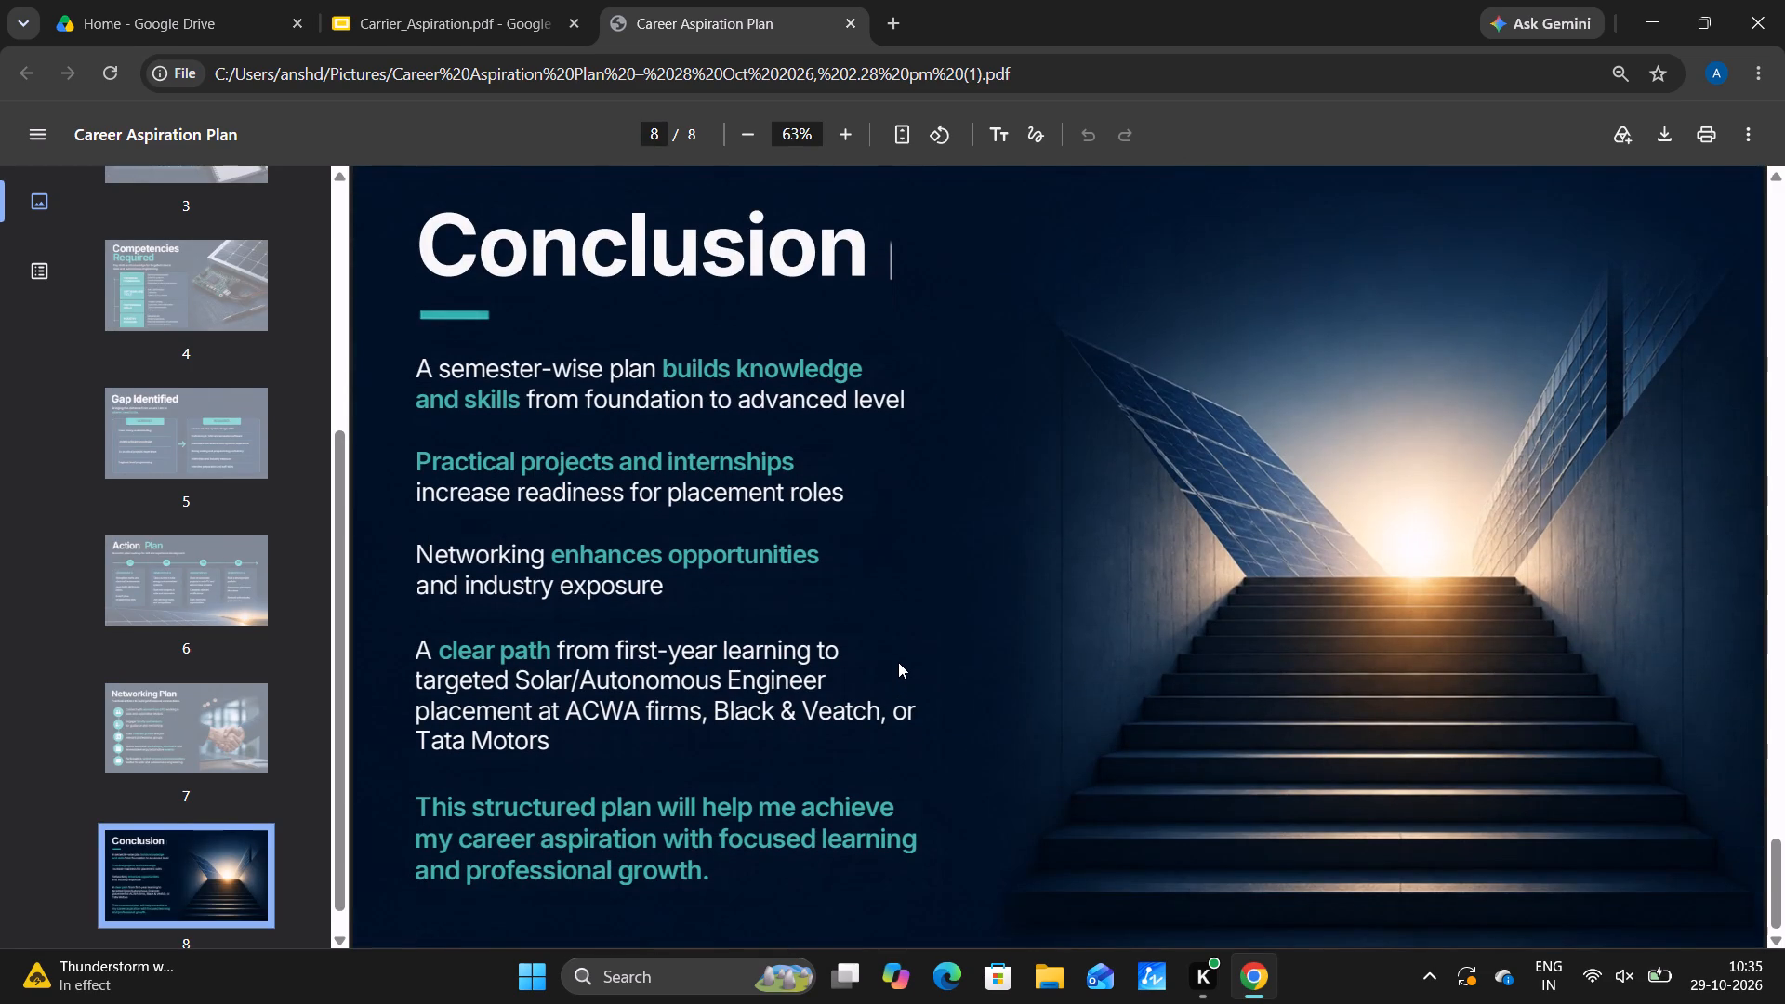
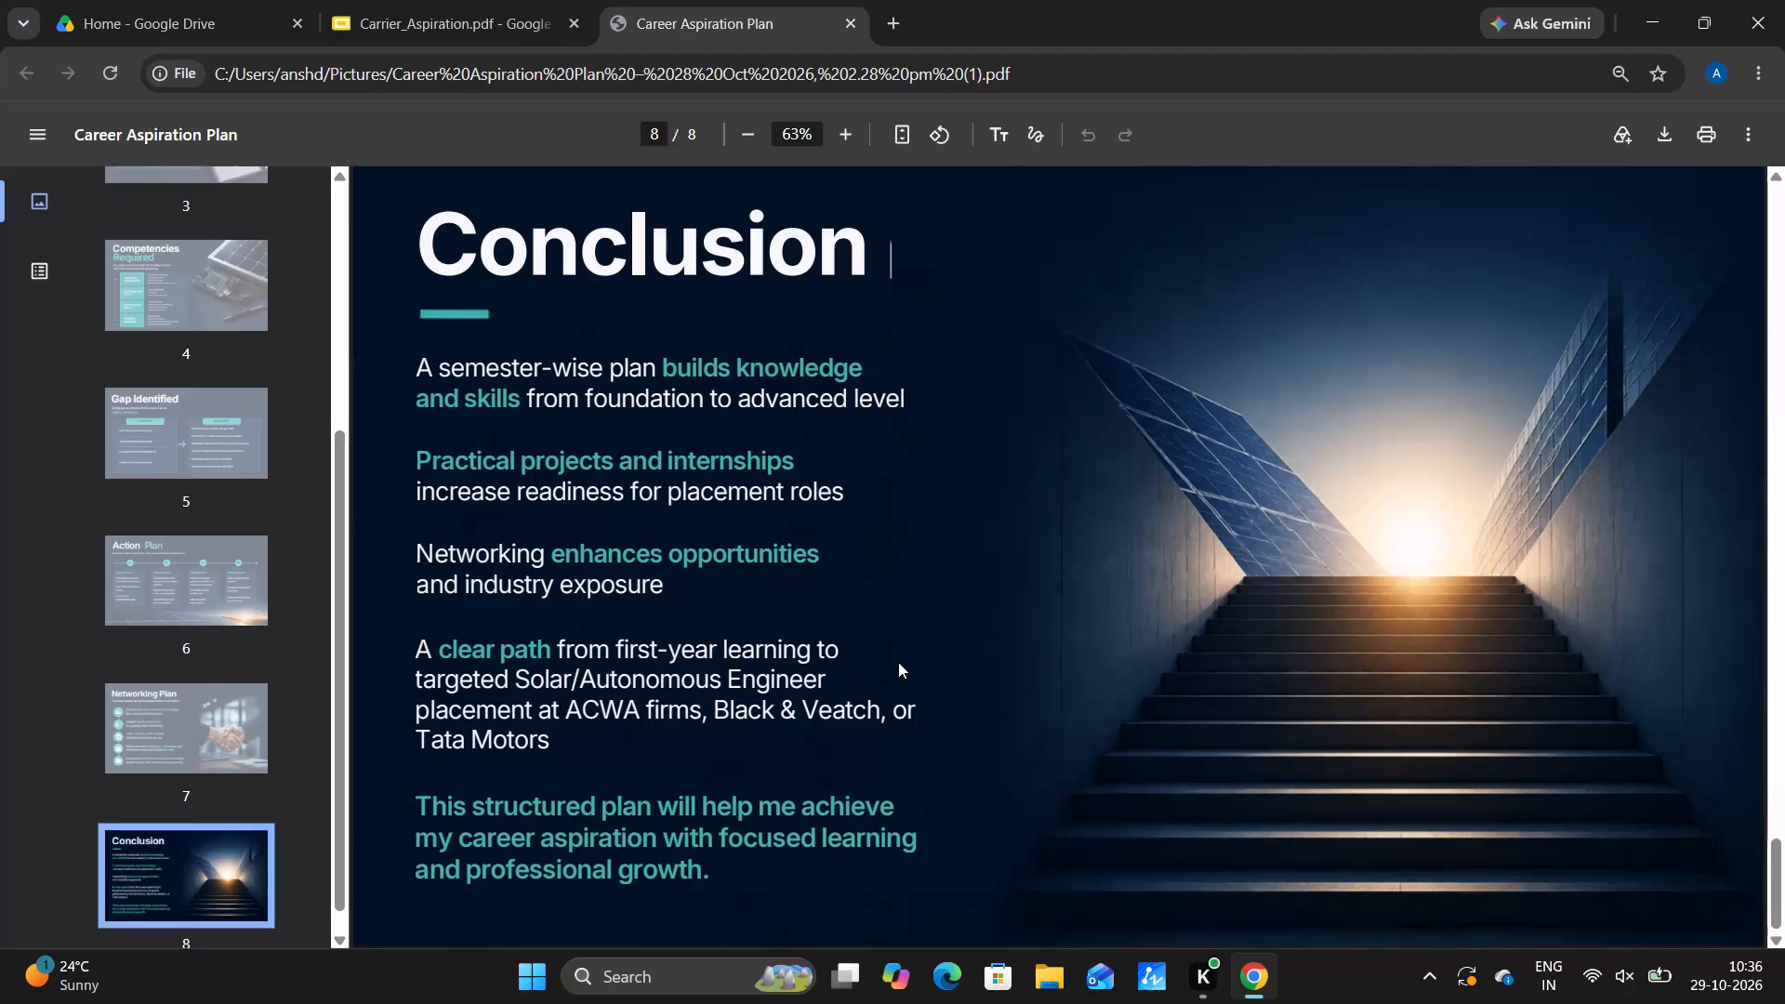
Using the reference PDF's Competencies Required page as a guide, draw a short near-vertical line beside the Technical Foundation and Software and Tools boxes.
key(space)
key(Left)
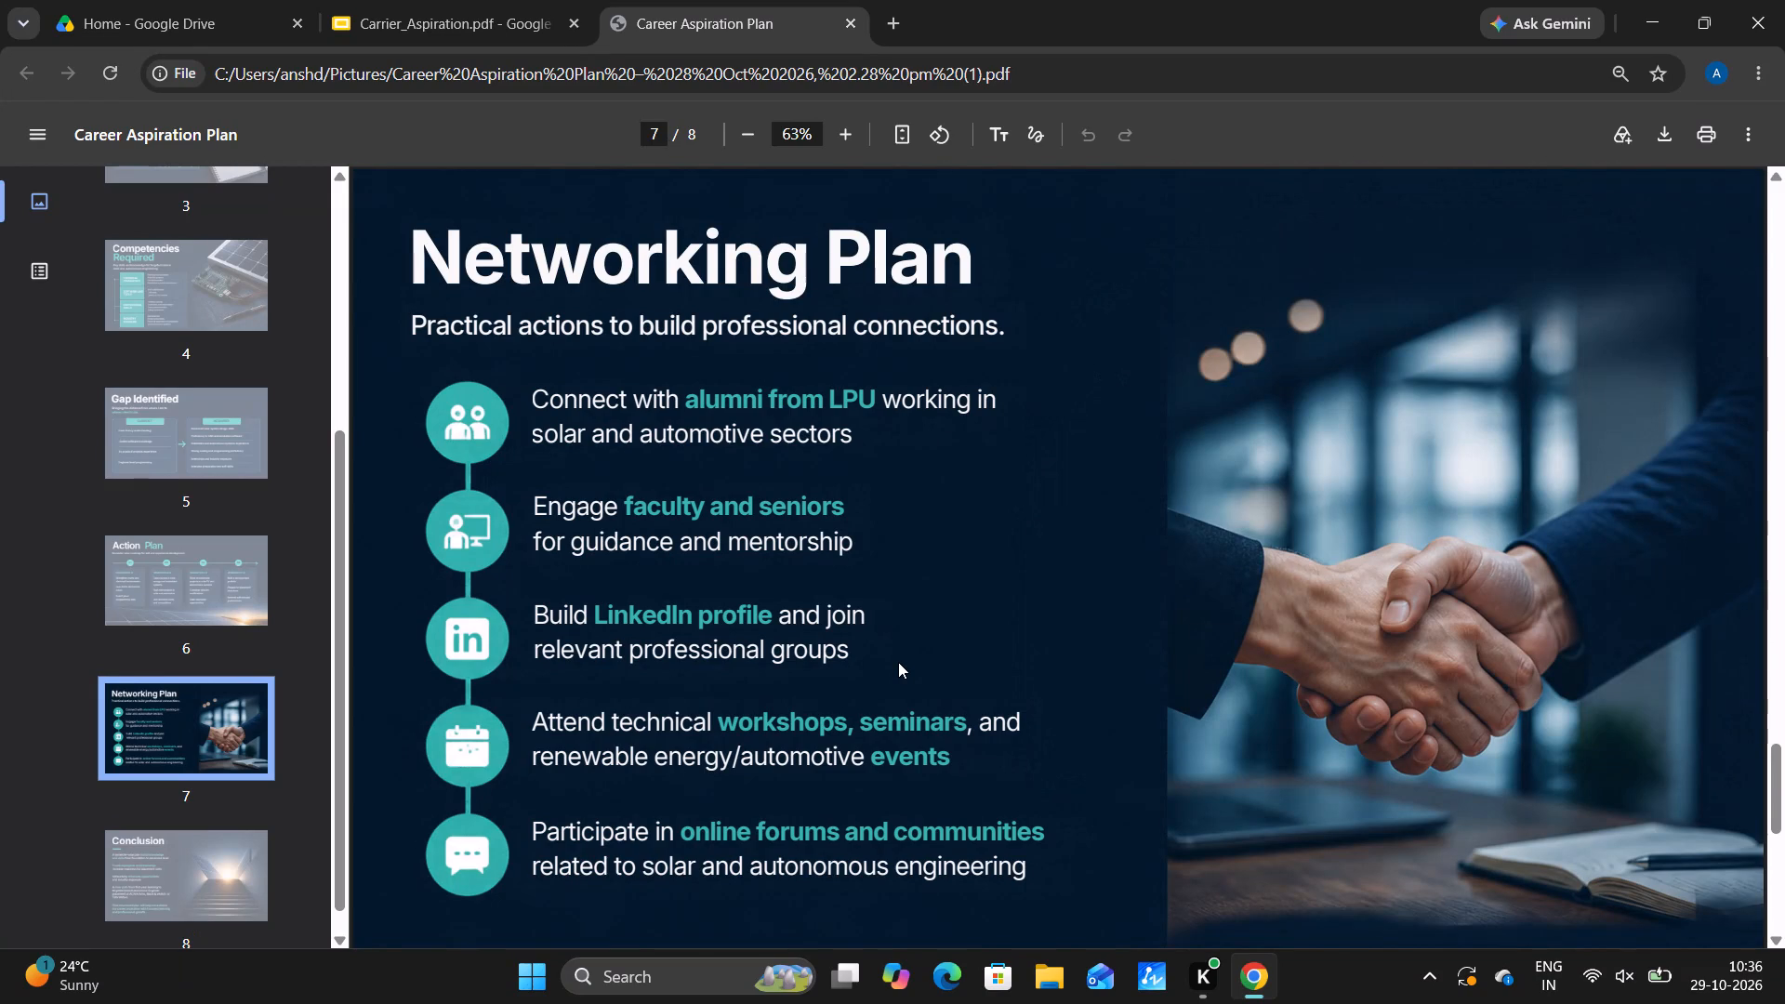
click(251, 293)
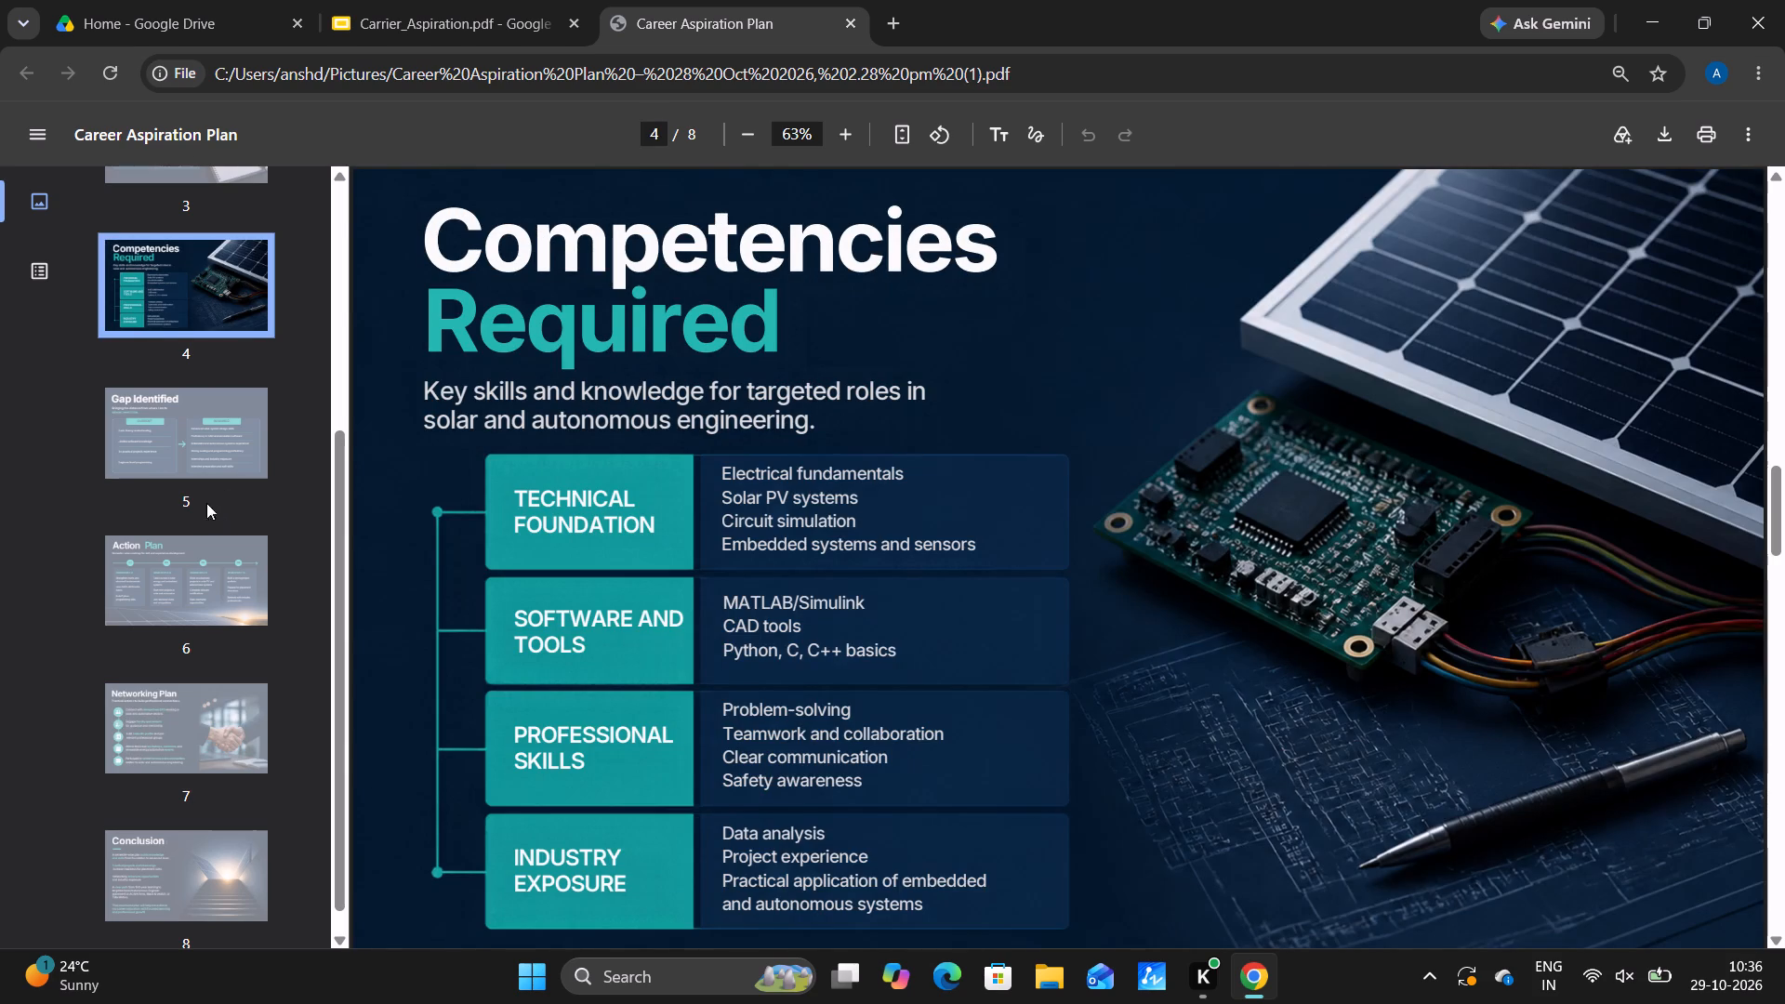
click(487, 0)
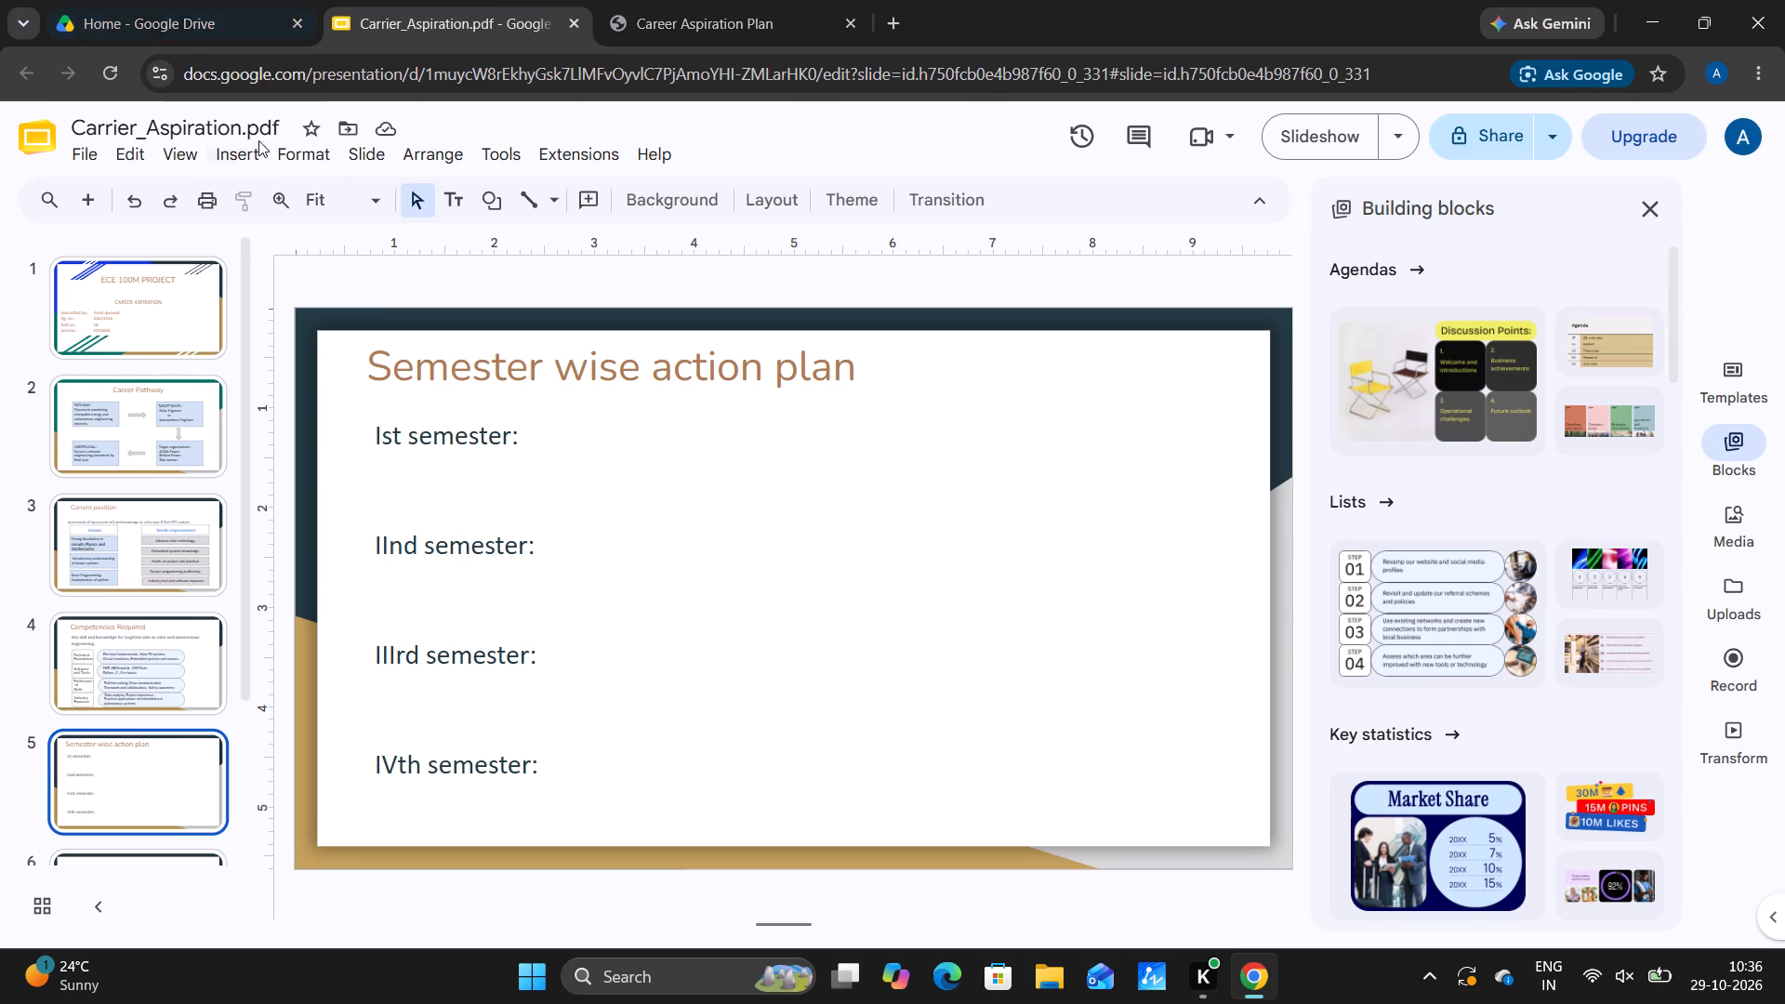
click(122, 624)
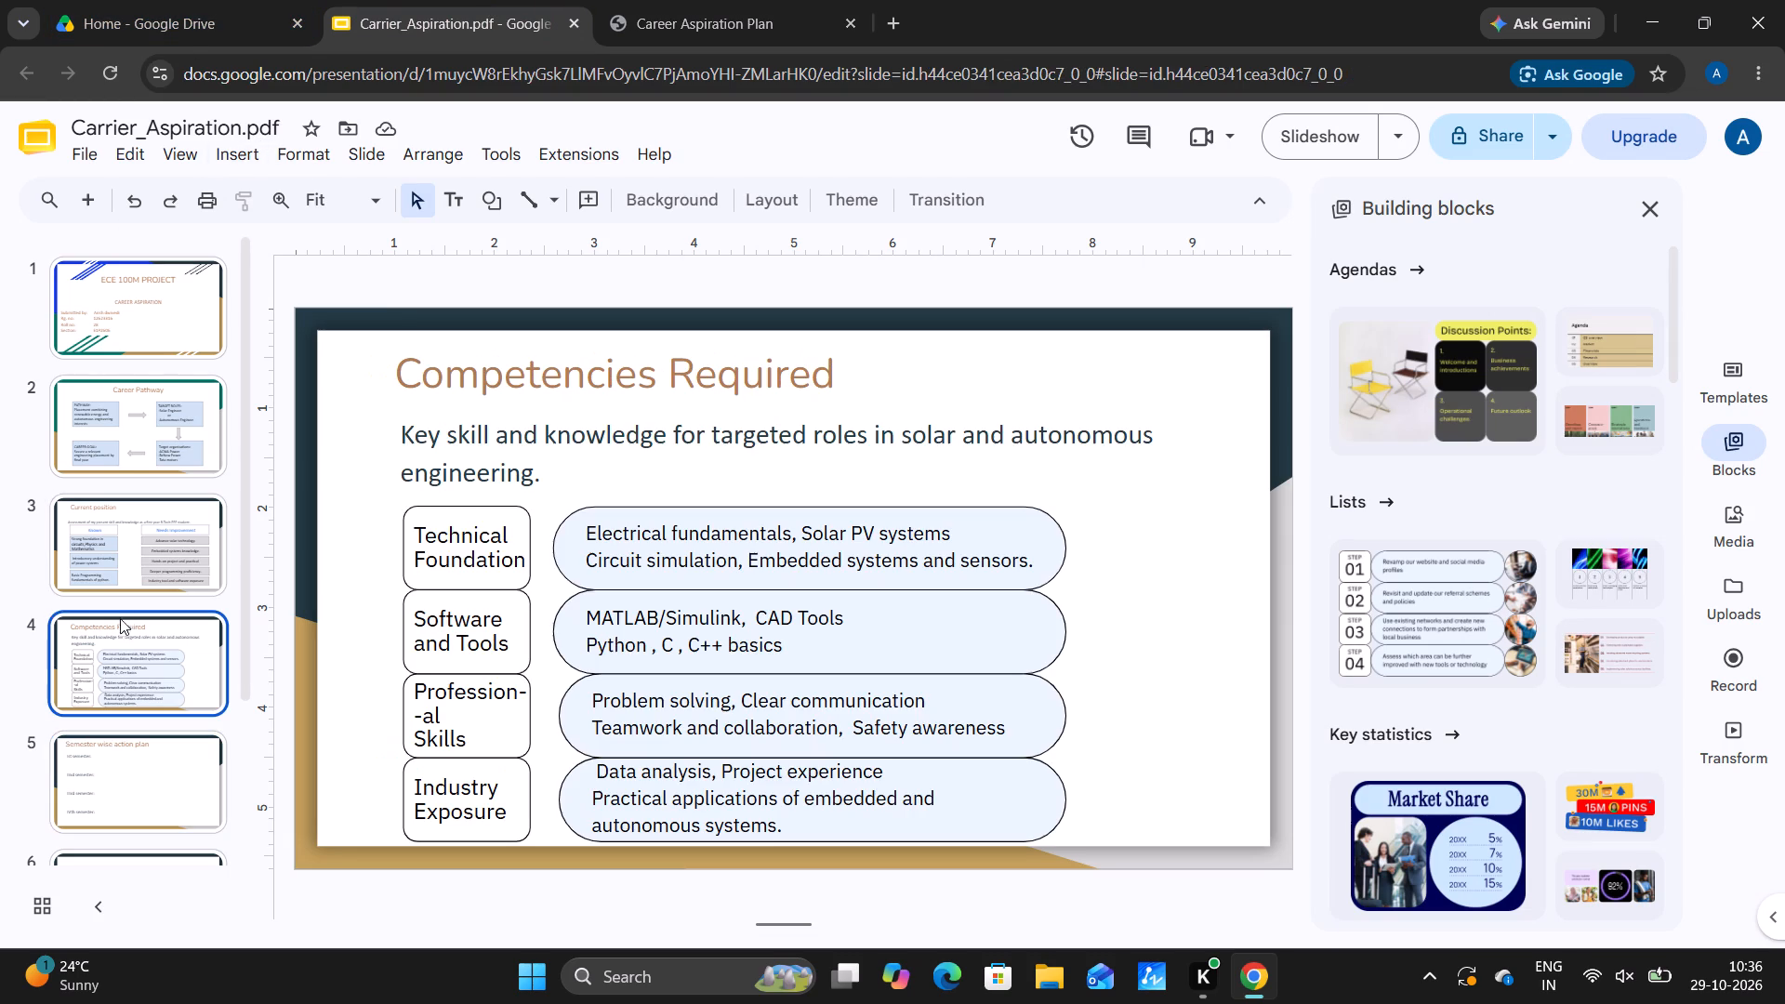
click(221, 145)
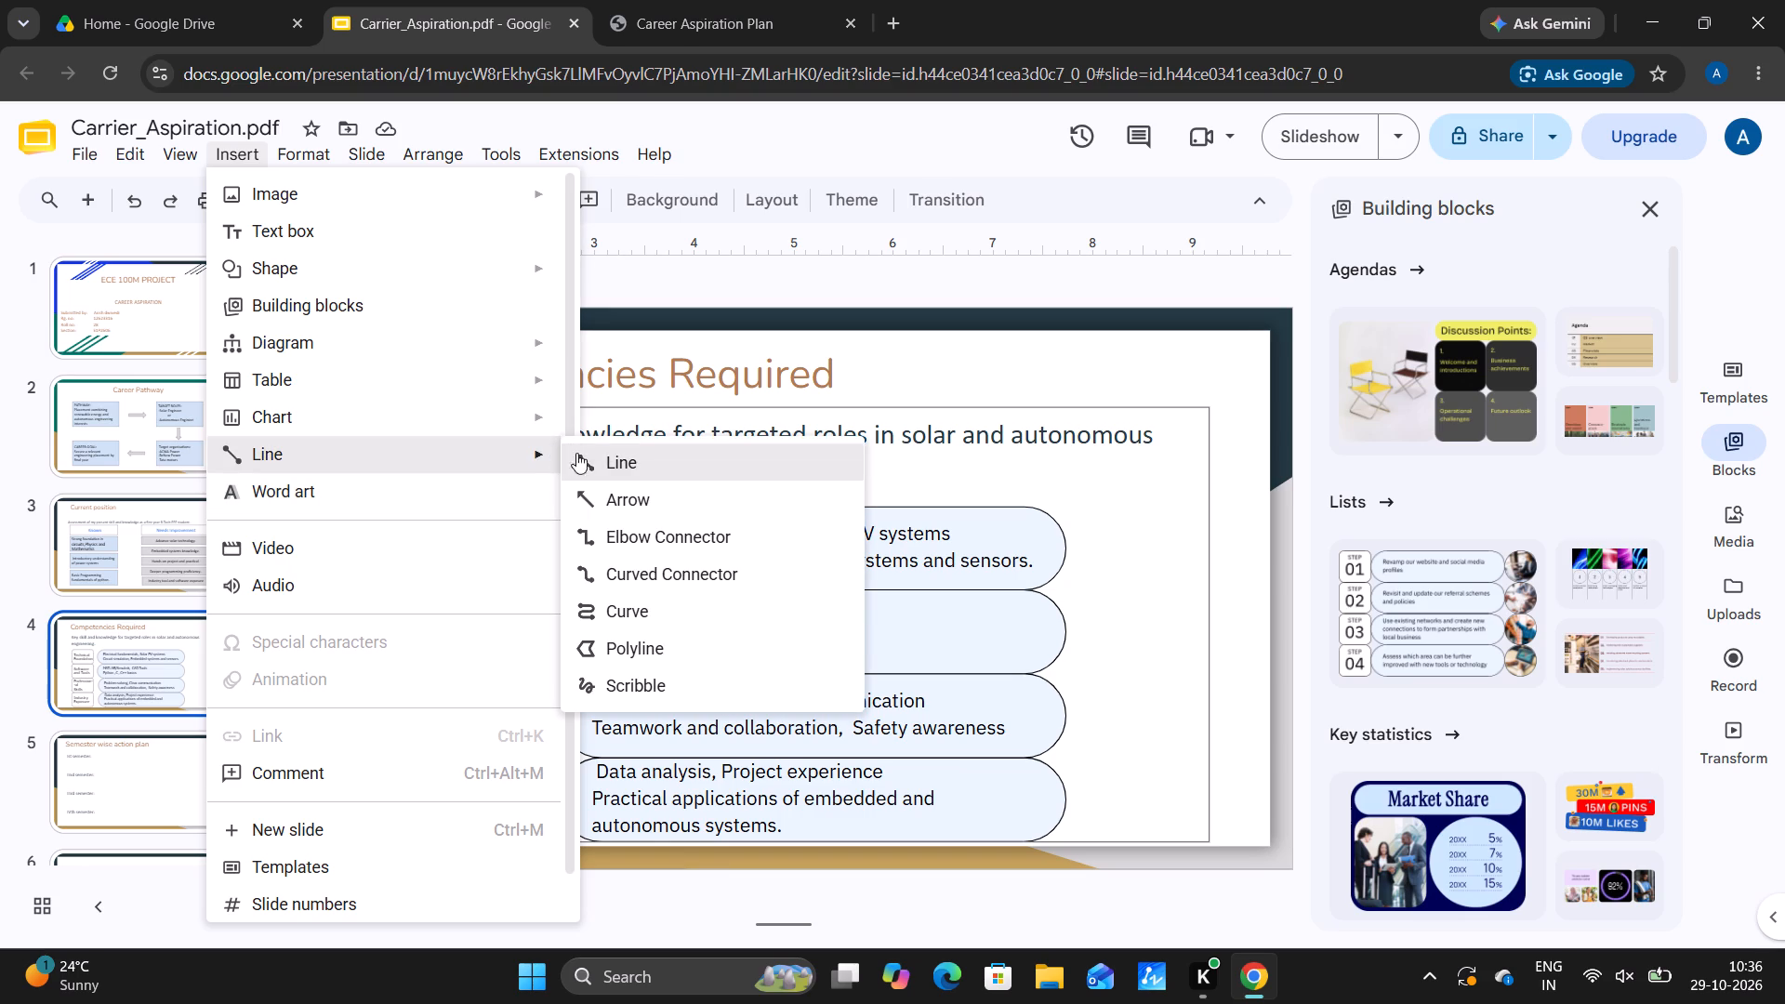
click(599, 456)
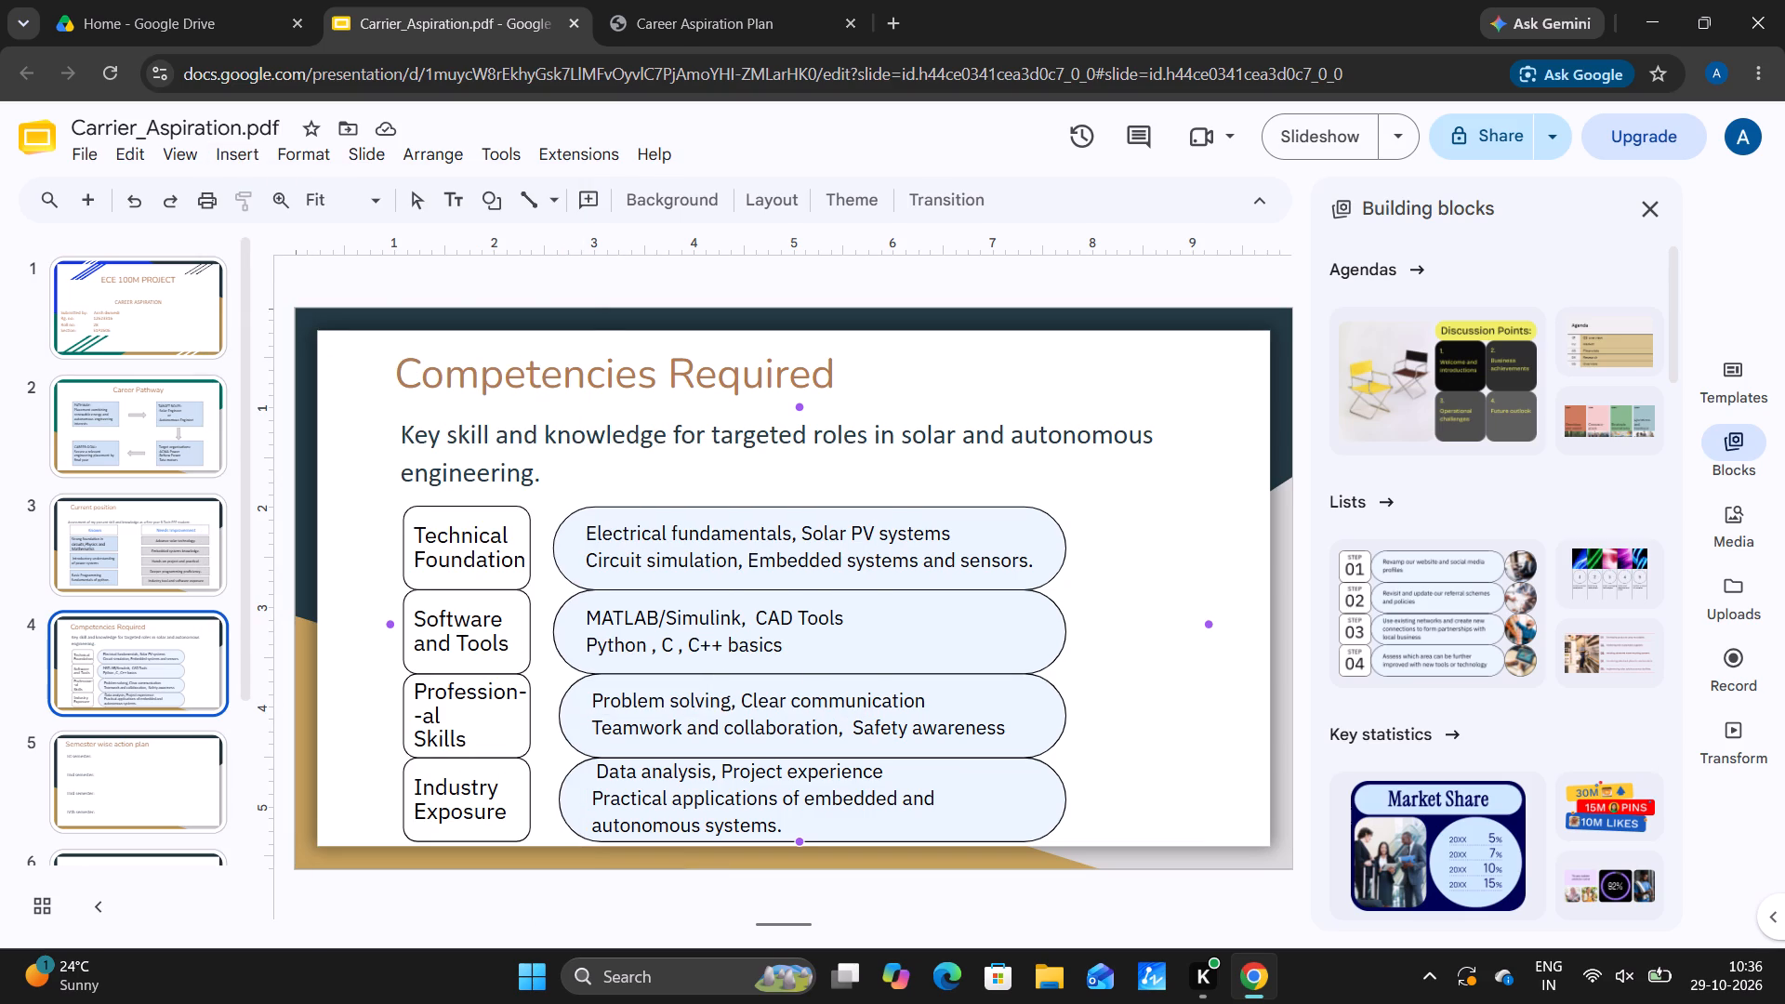
click(385, 544)
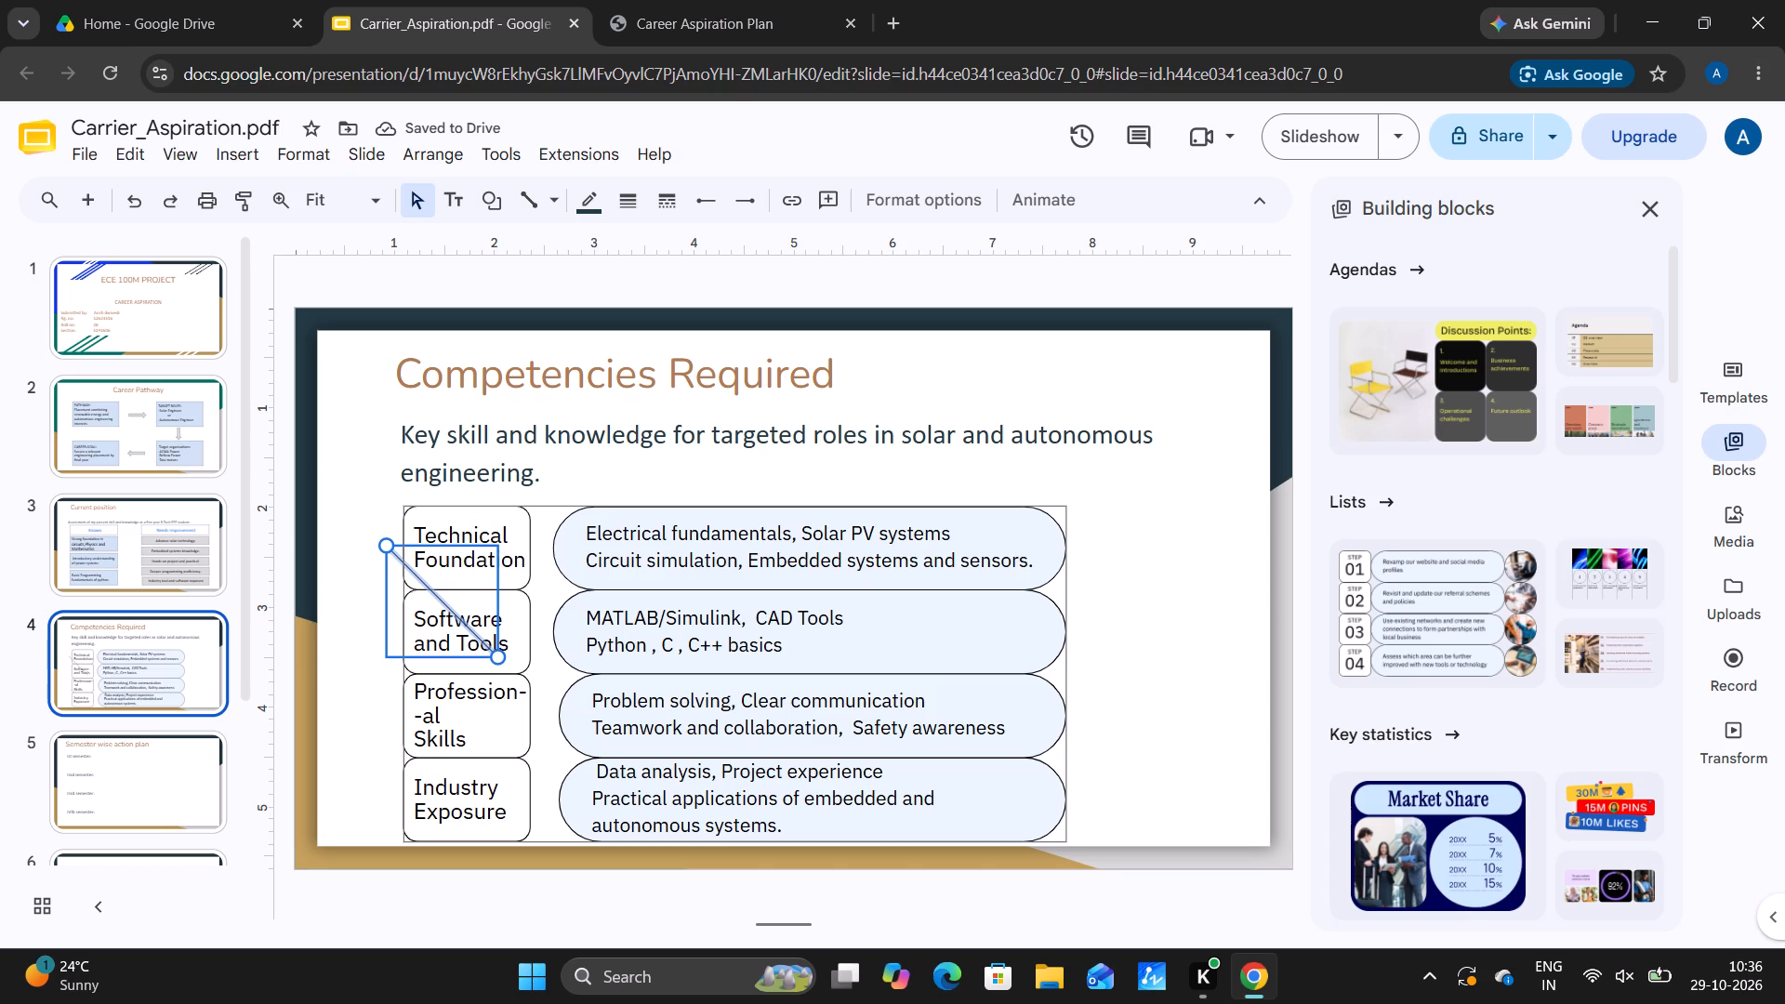
drag(490, 655, 390, 639)
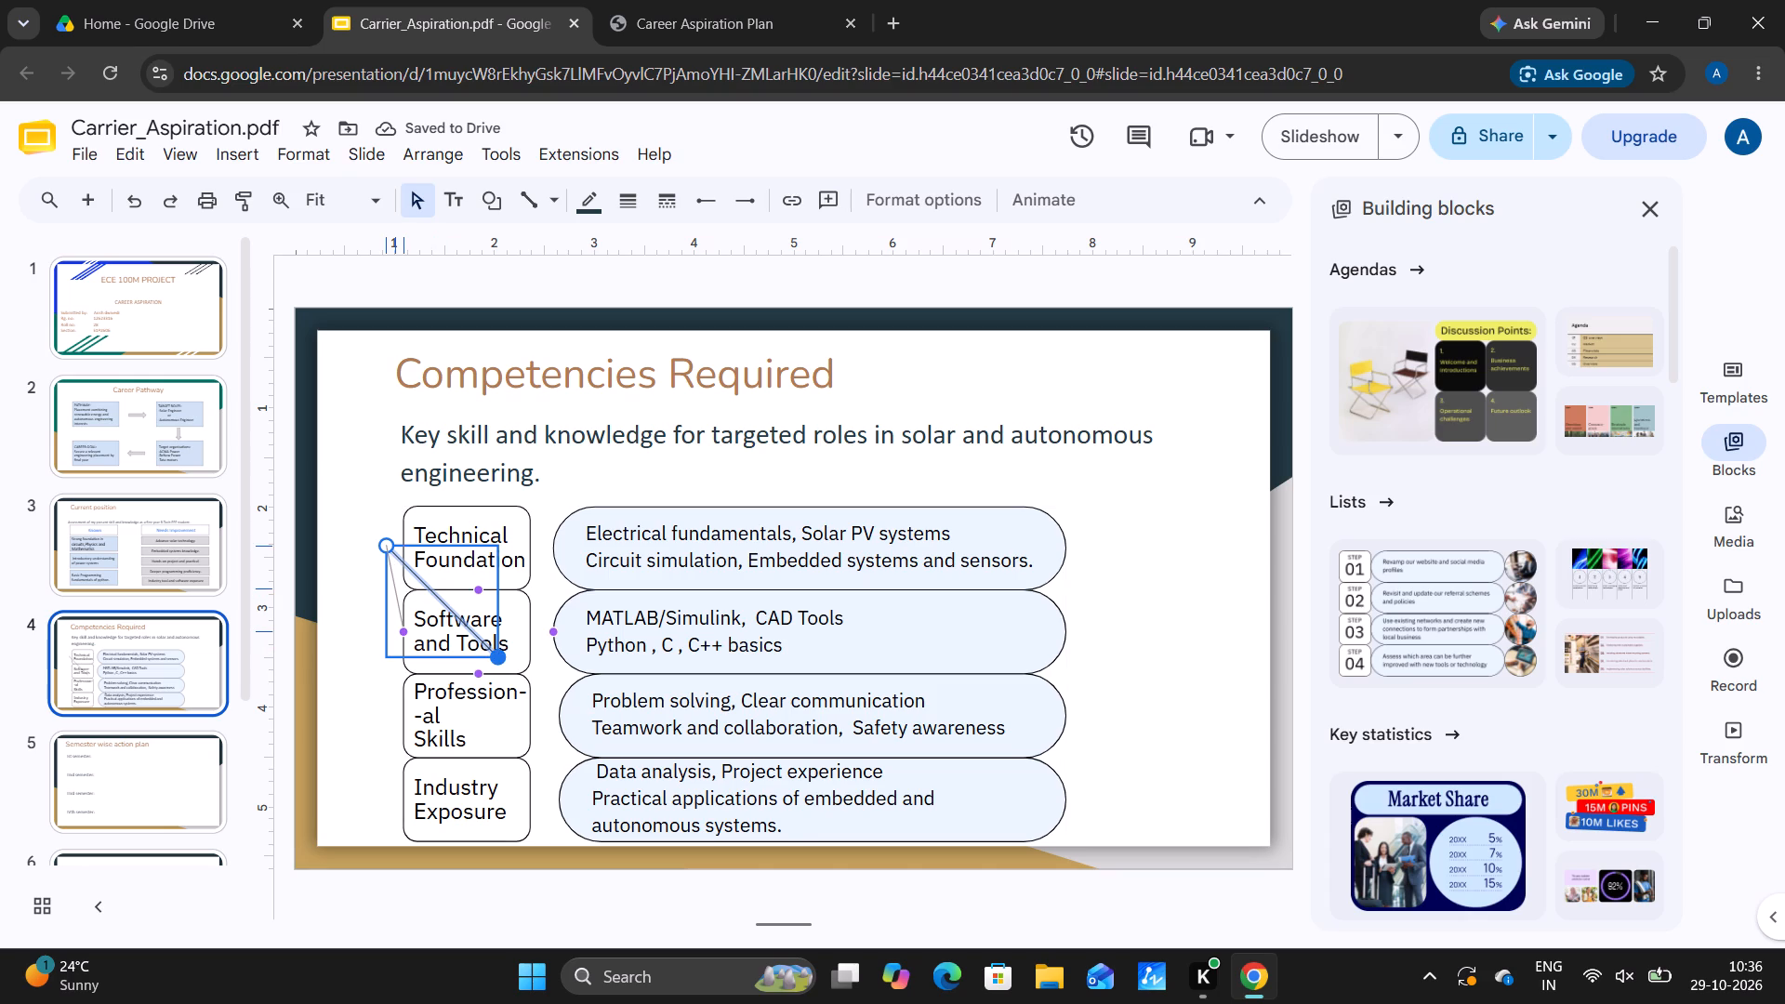
drag(390, 639, 383, 641)
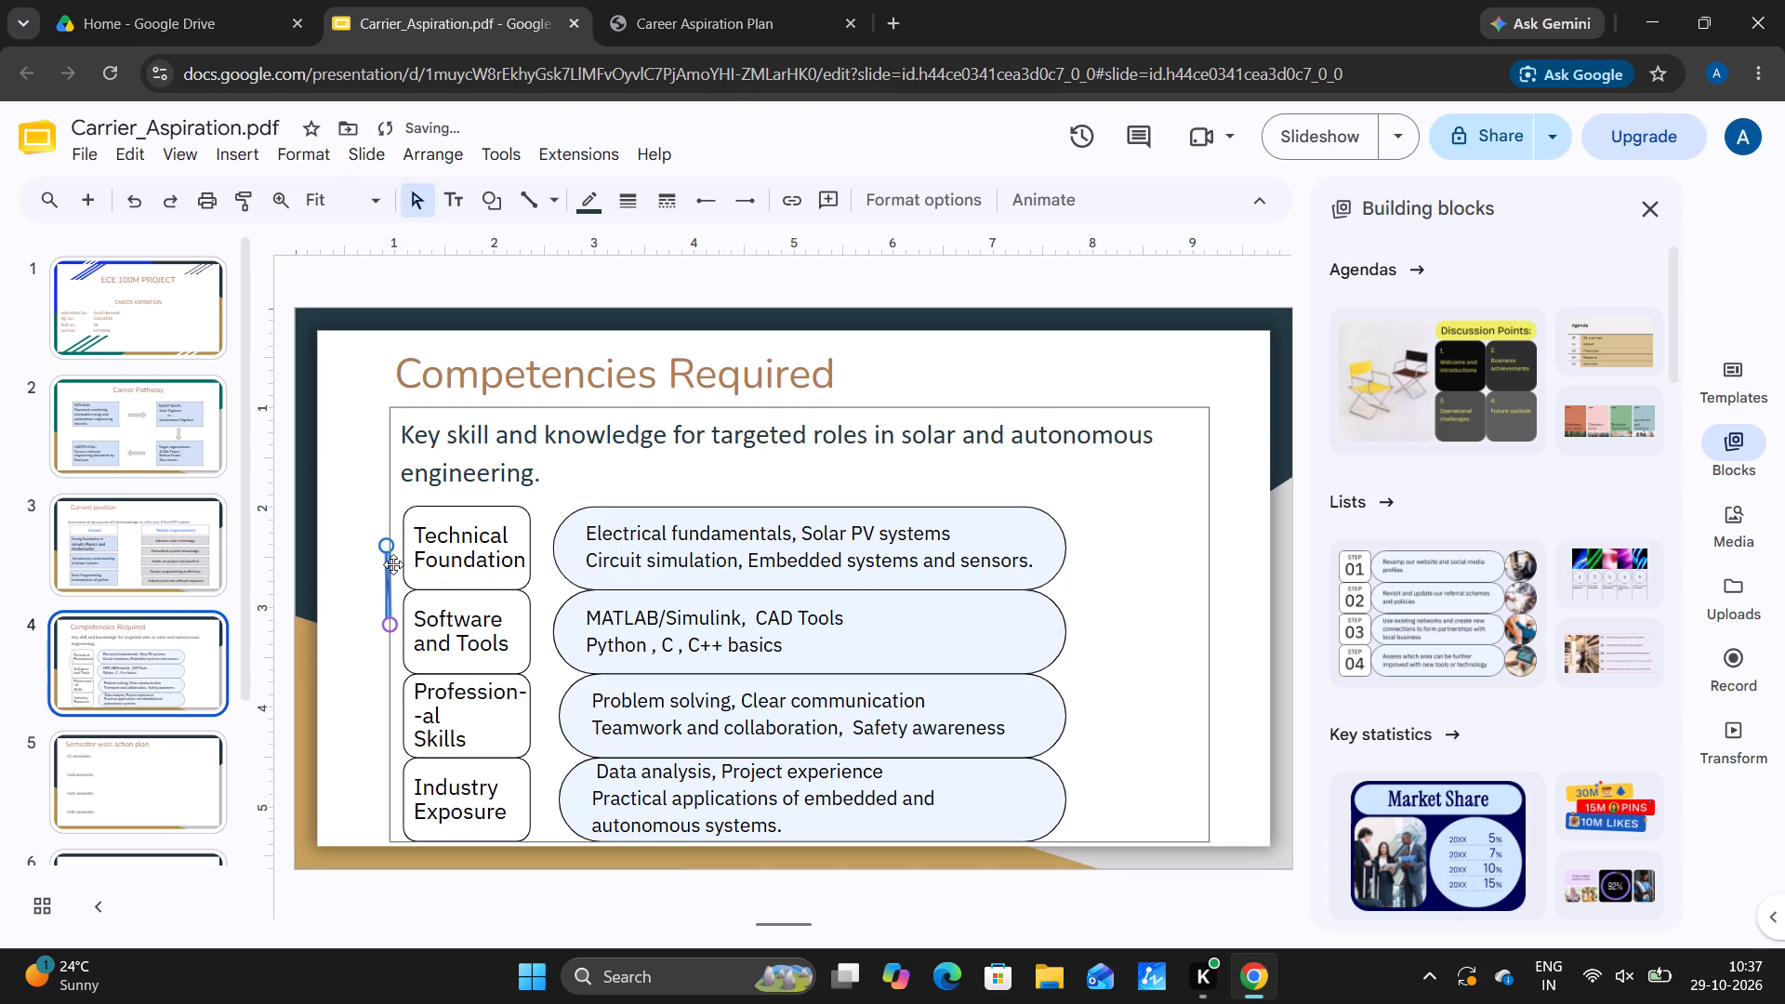
click(391, 486)
click(1270, 447)
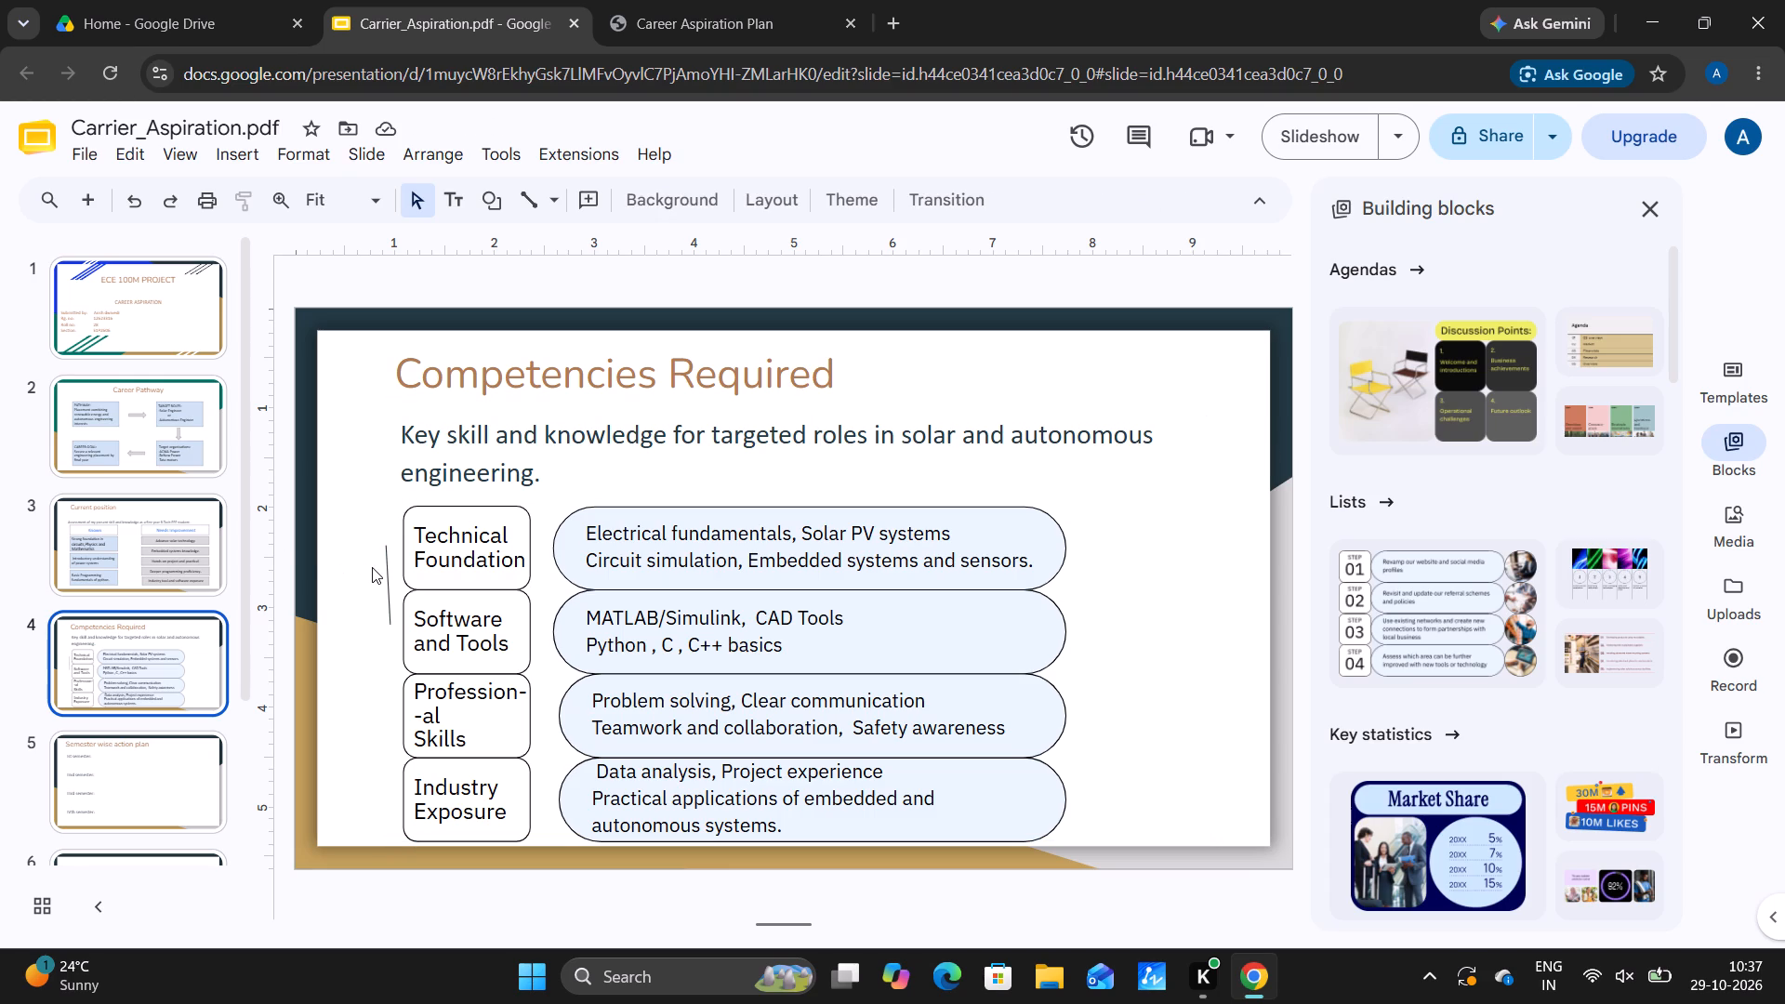
Extend the line's lower end down beside the Industry Exposure box, making the line vertical along all four category boxes.
click(382, 563)
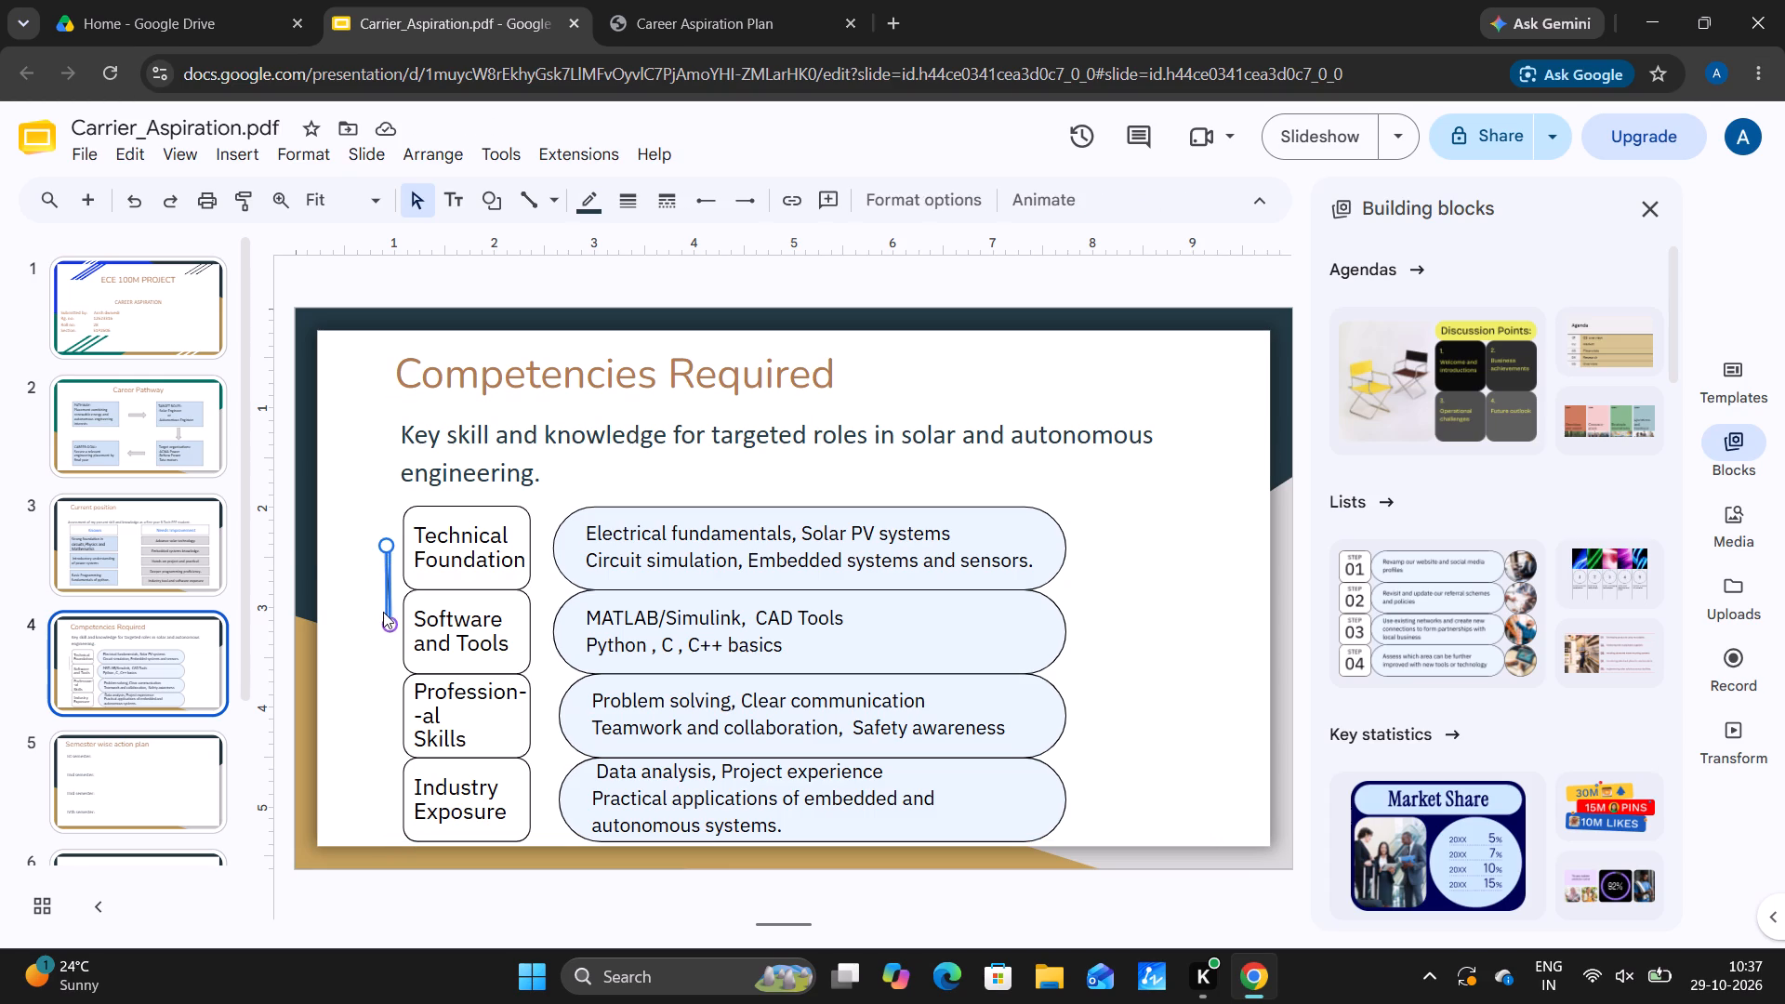
drag(389, 628, 367, 757)
drag(367, 757, 389, 798)
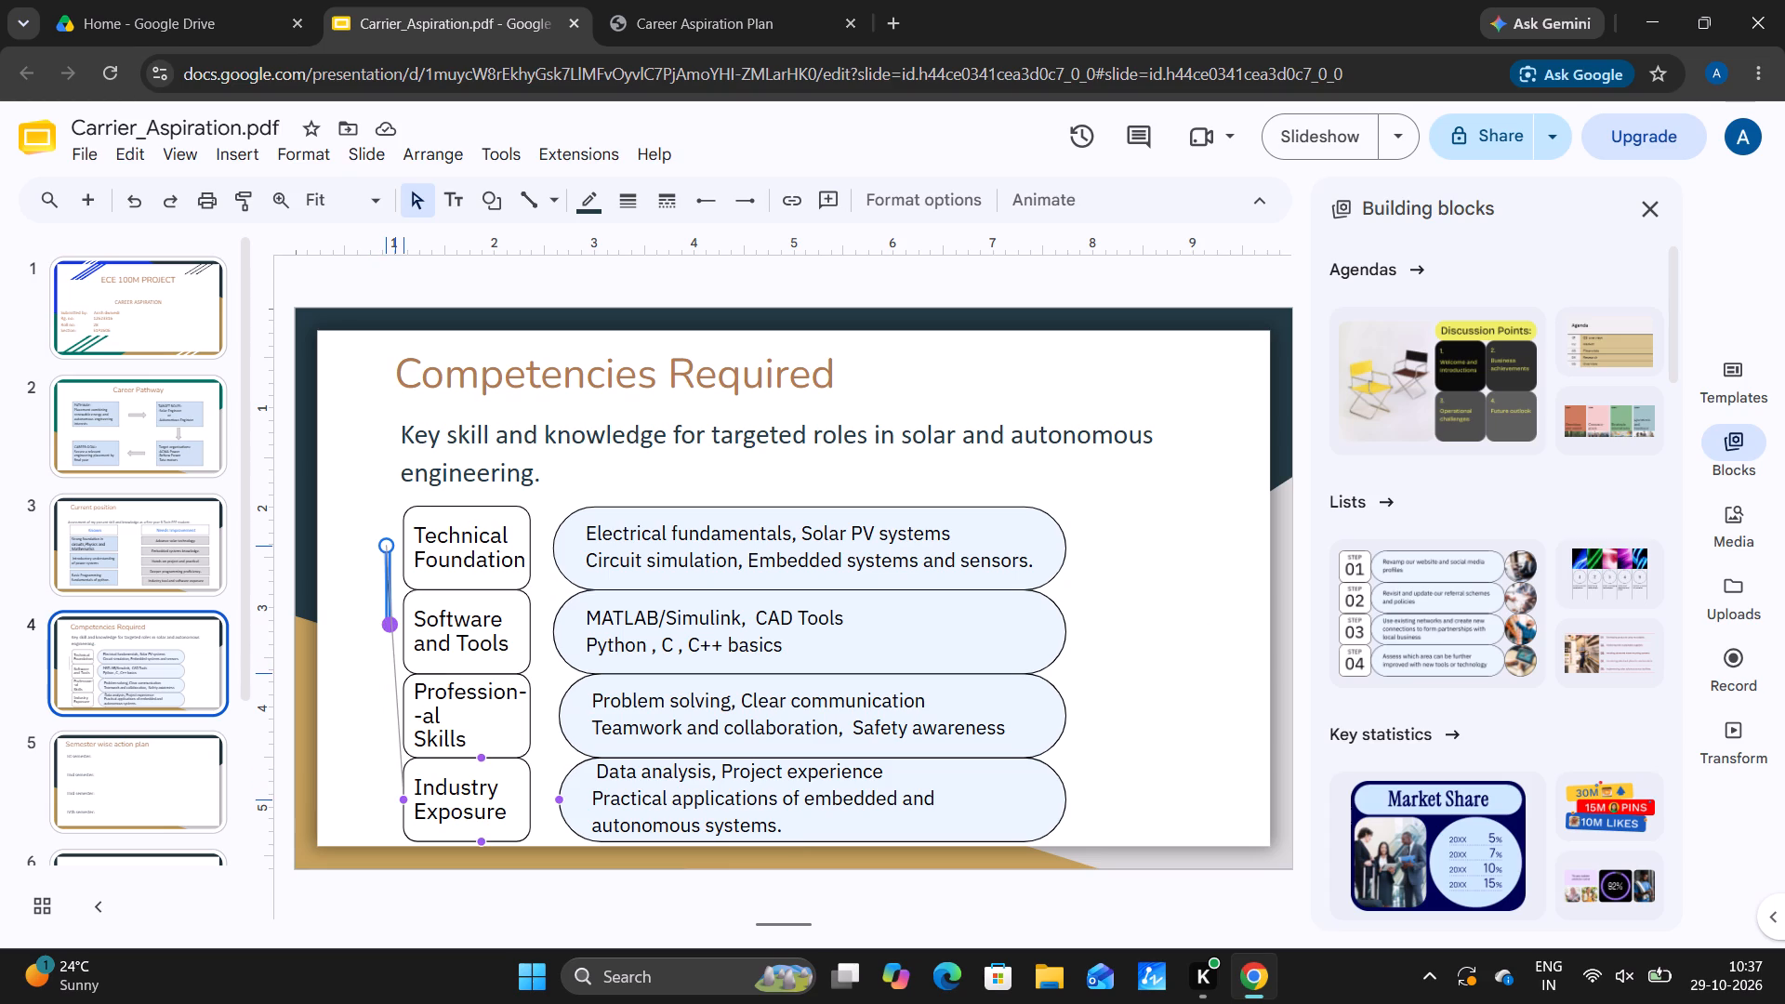
drag(389, 798, 380, 813)
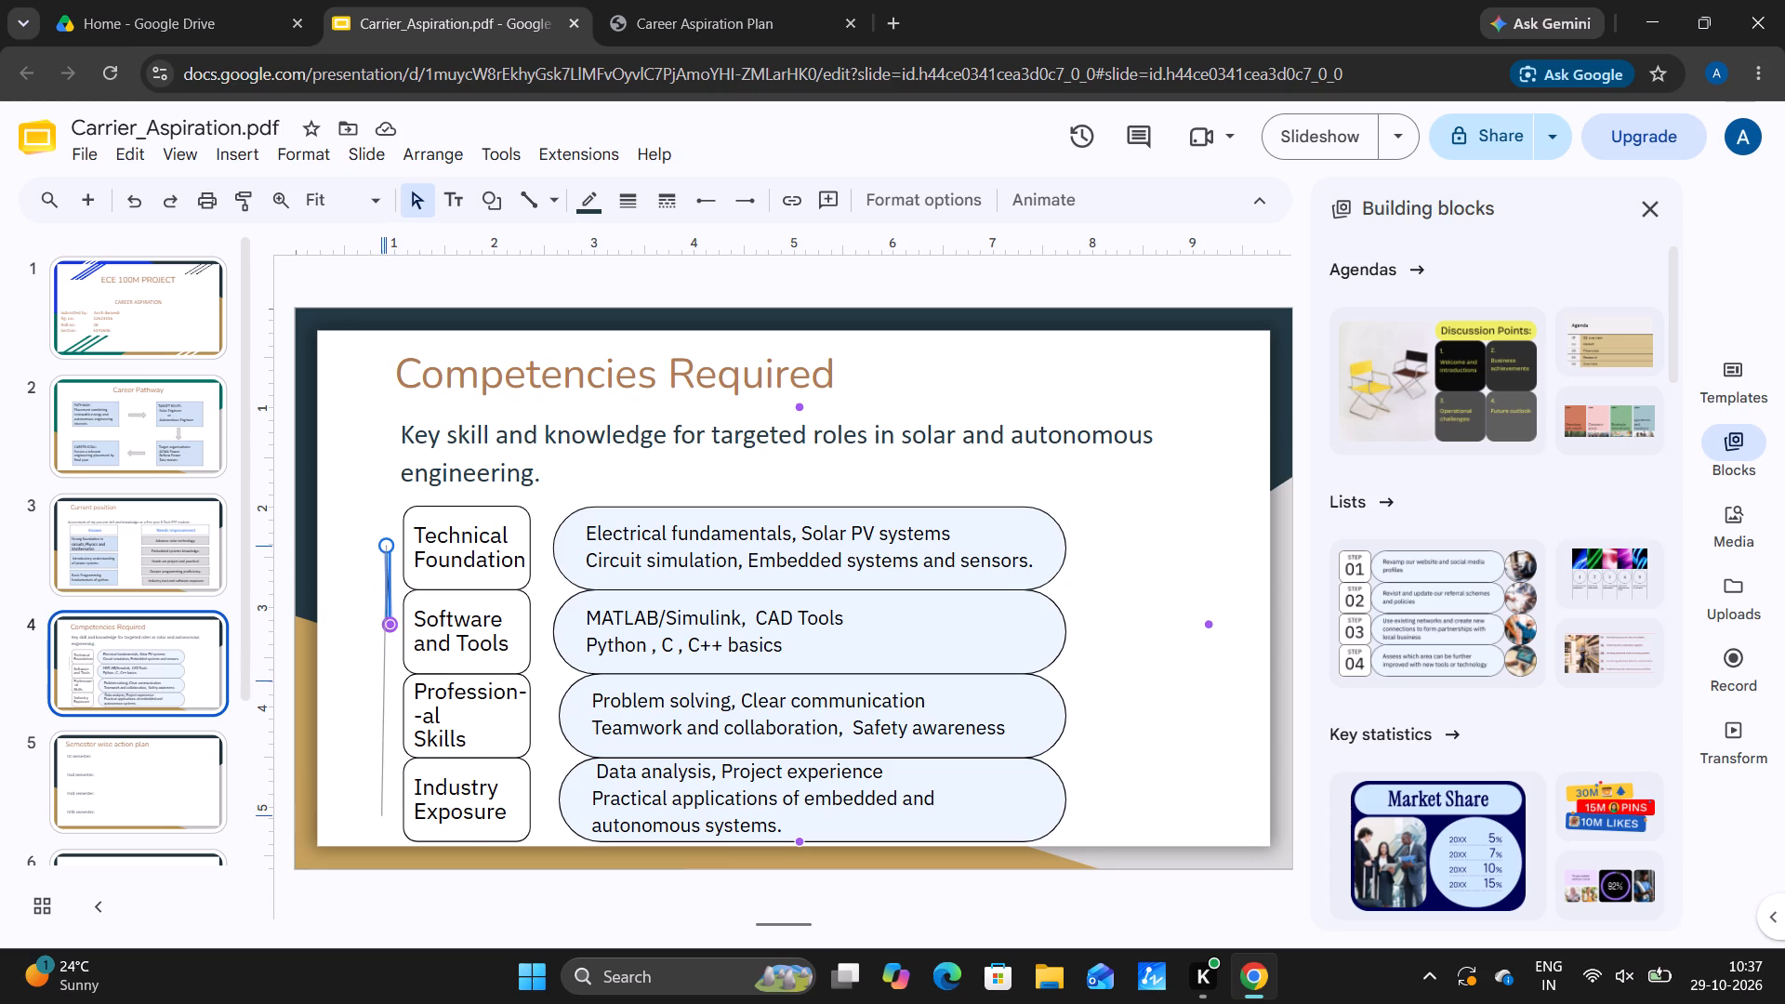
drag(380, 813, 385, 814)
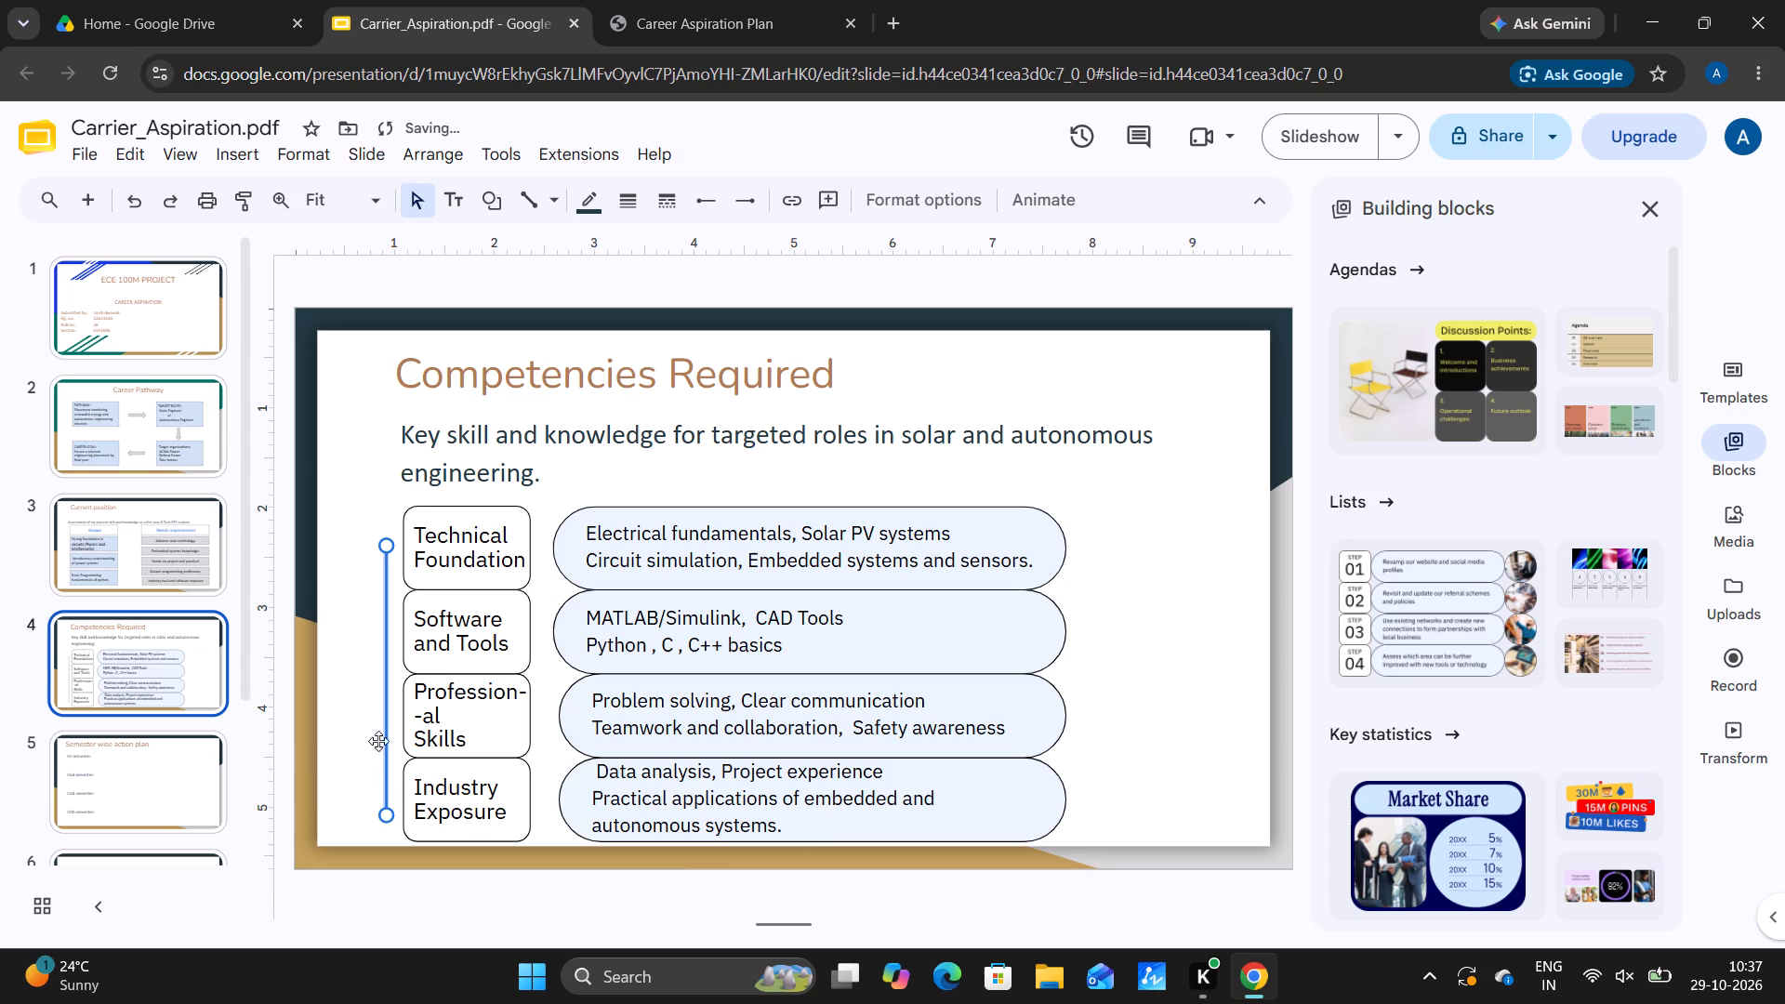
click(342, 726)
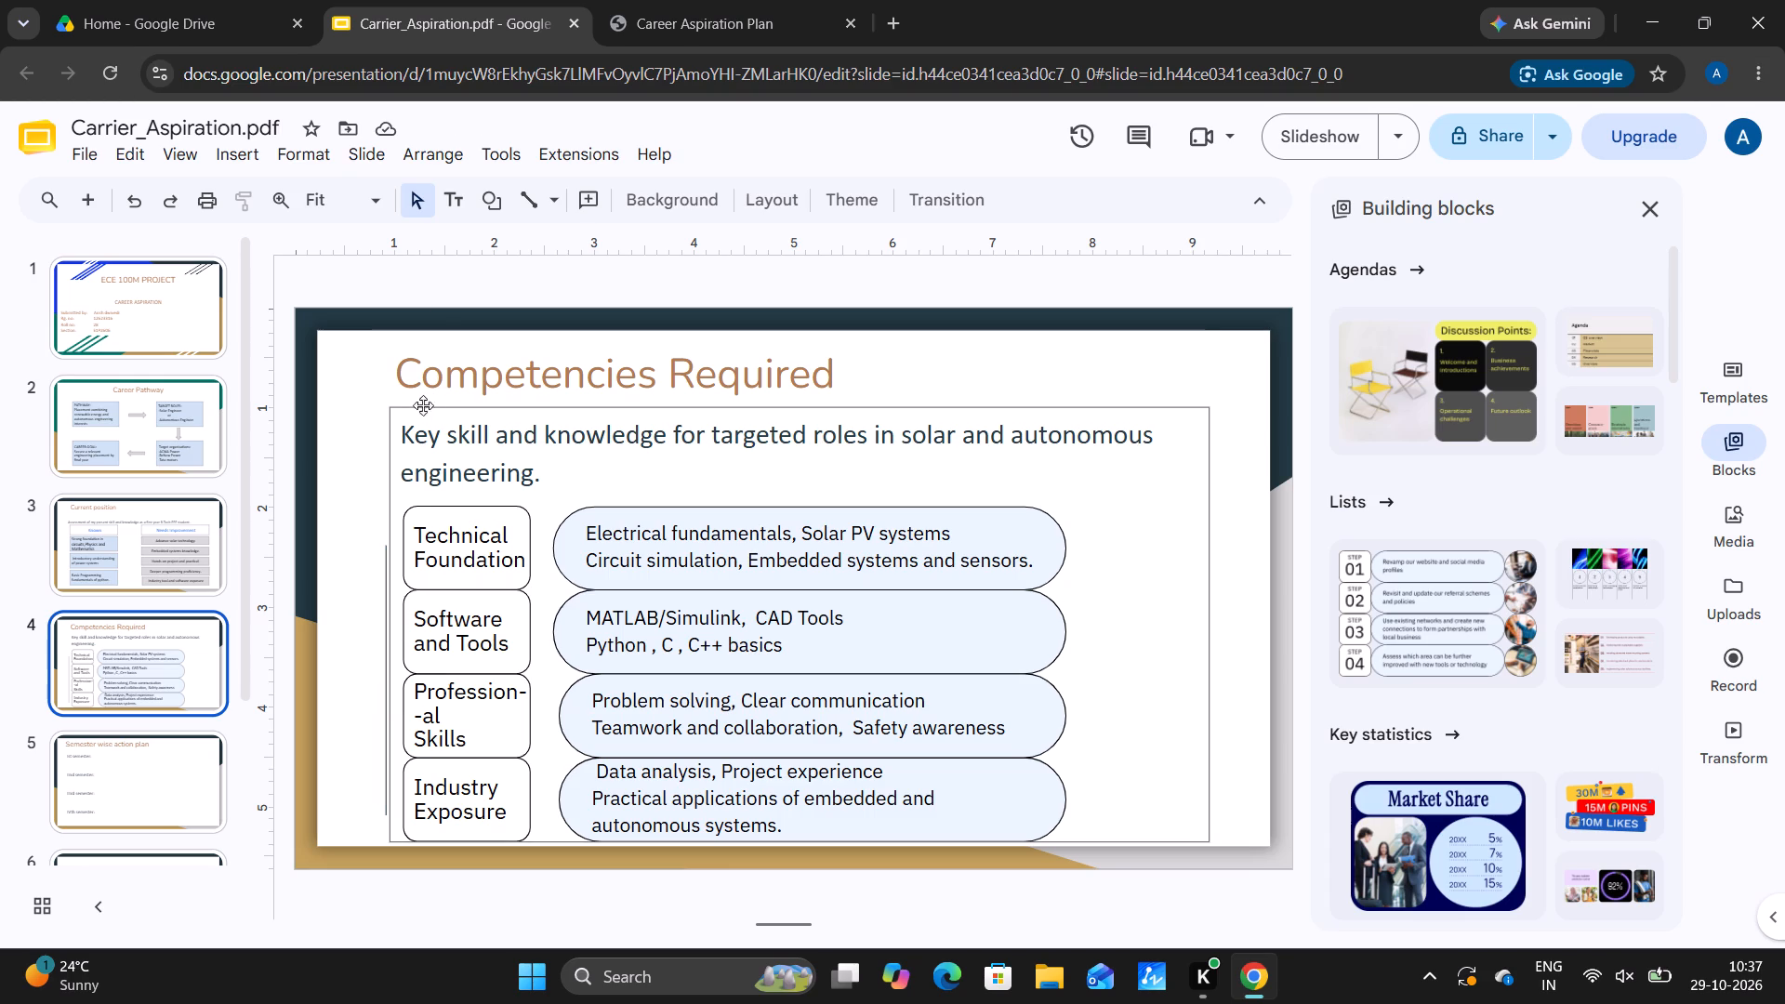
Lengthen the vertical line up to the top of the Technical Foundation box and down just past the bottom of the Industry Exposure box.
click(384, 617)
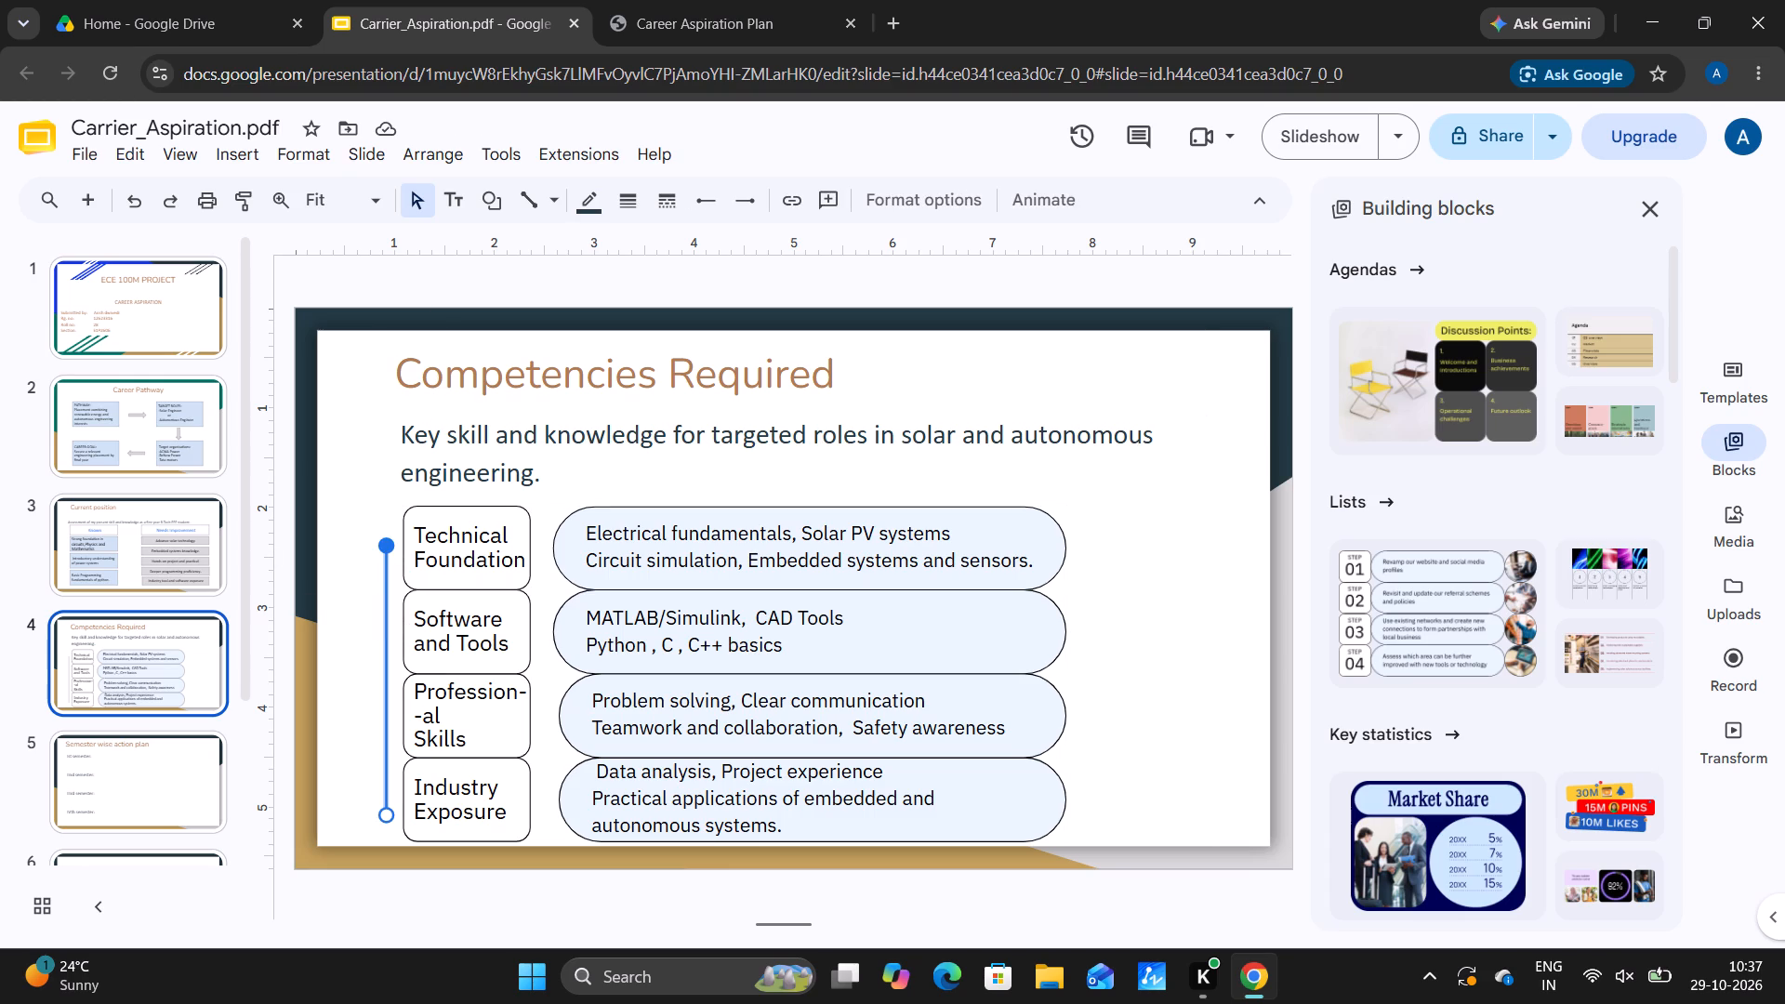
drag(389, 546, 397, 531)
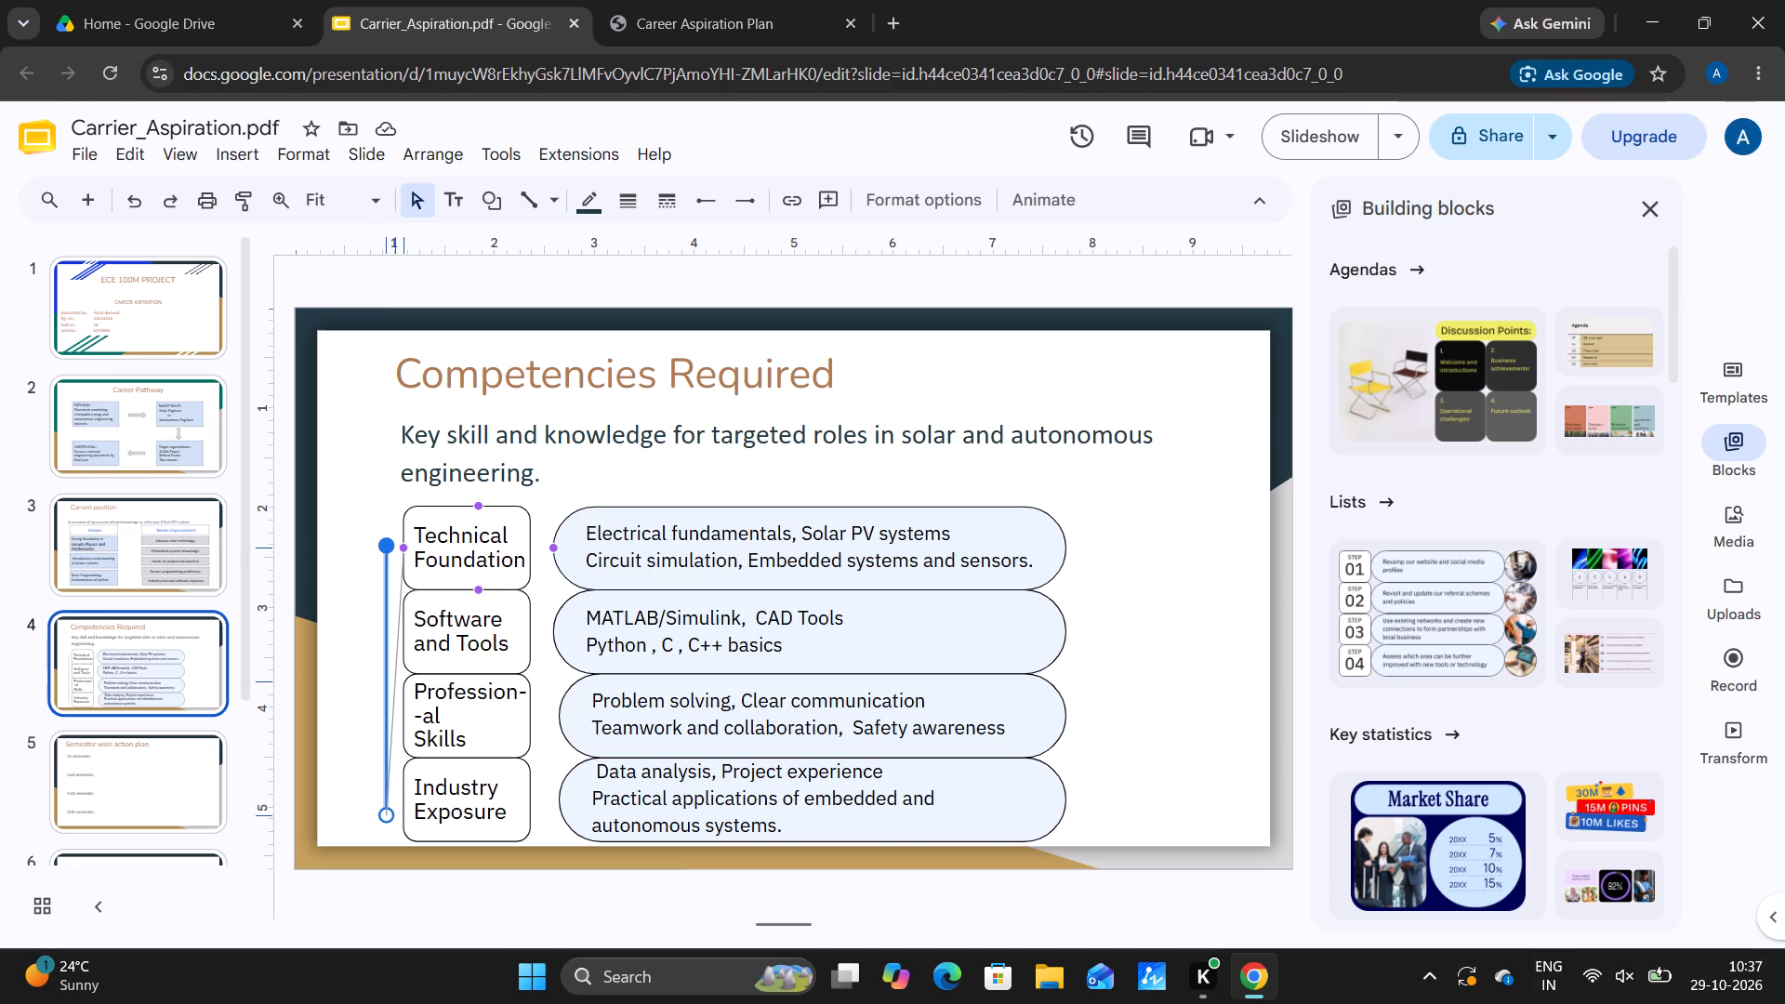
drag(397, 531, 390, 513)
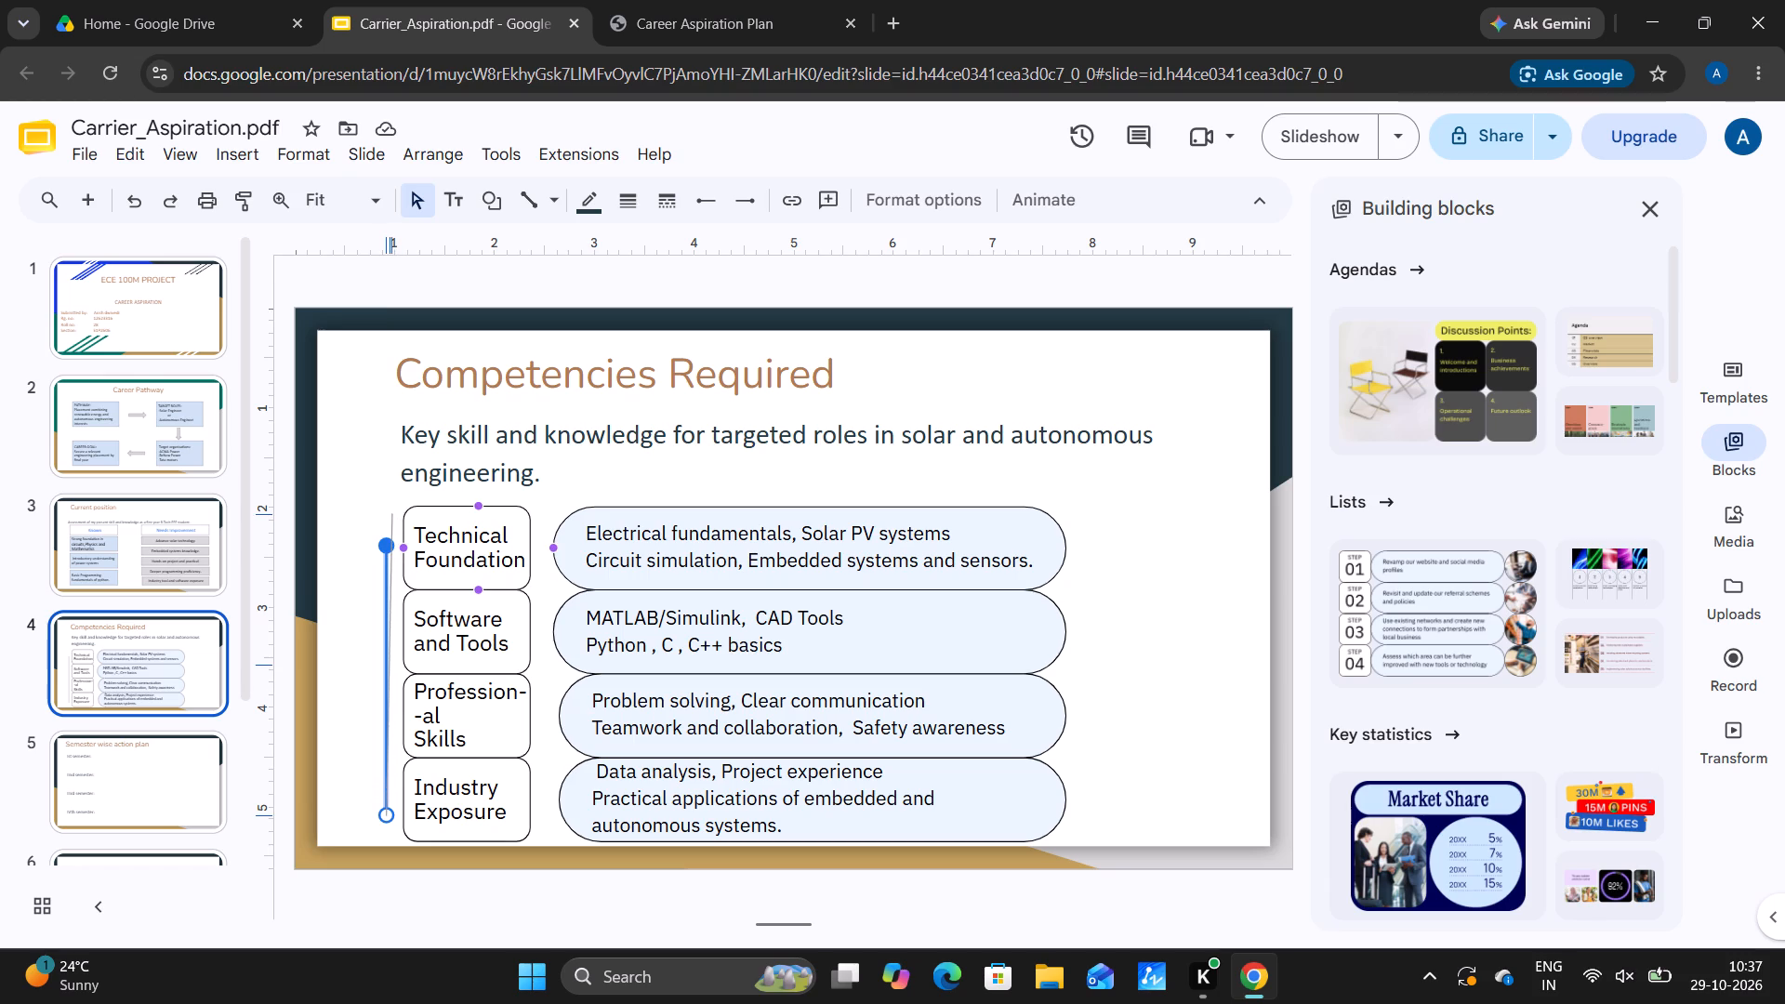
drag(390, 513, 387, 511)
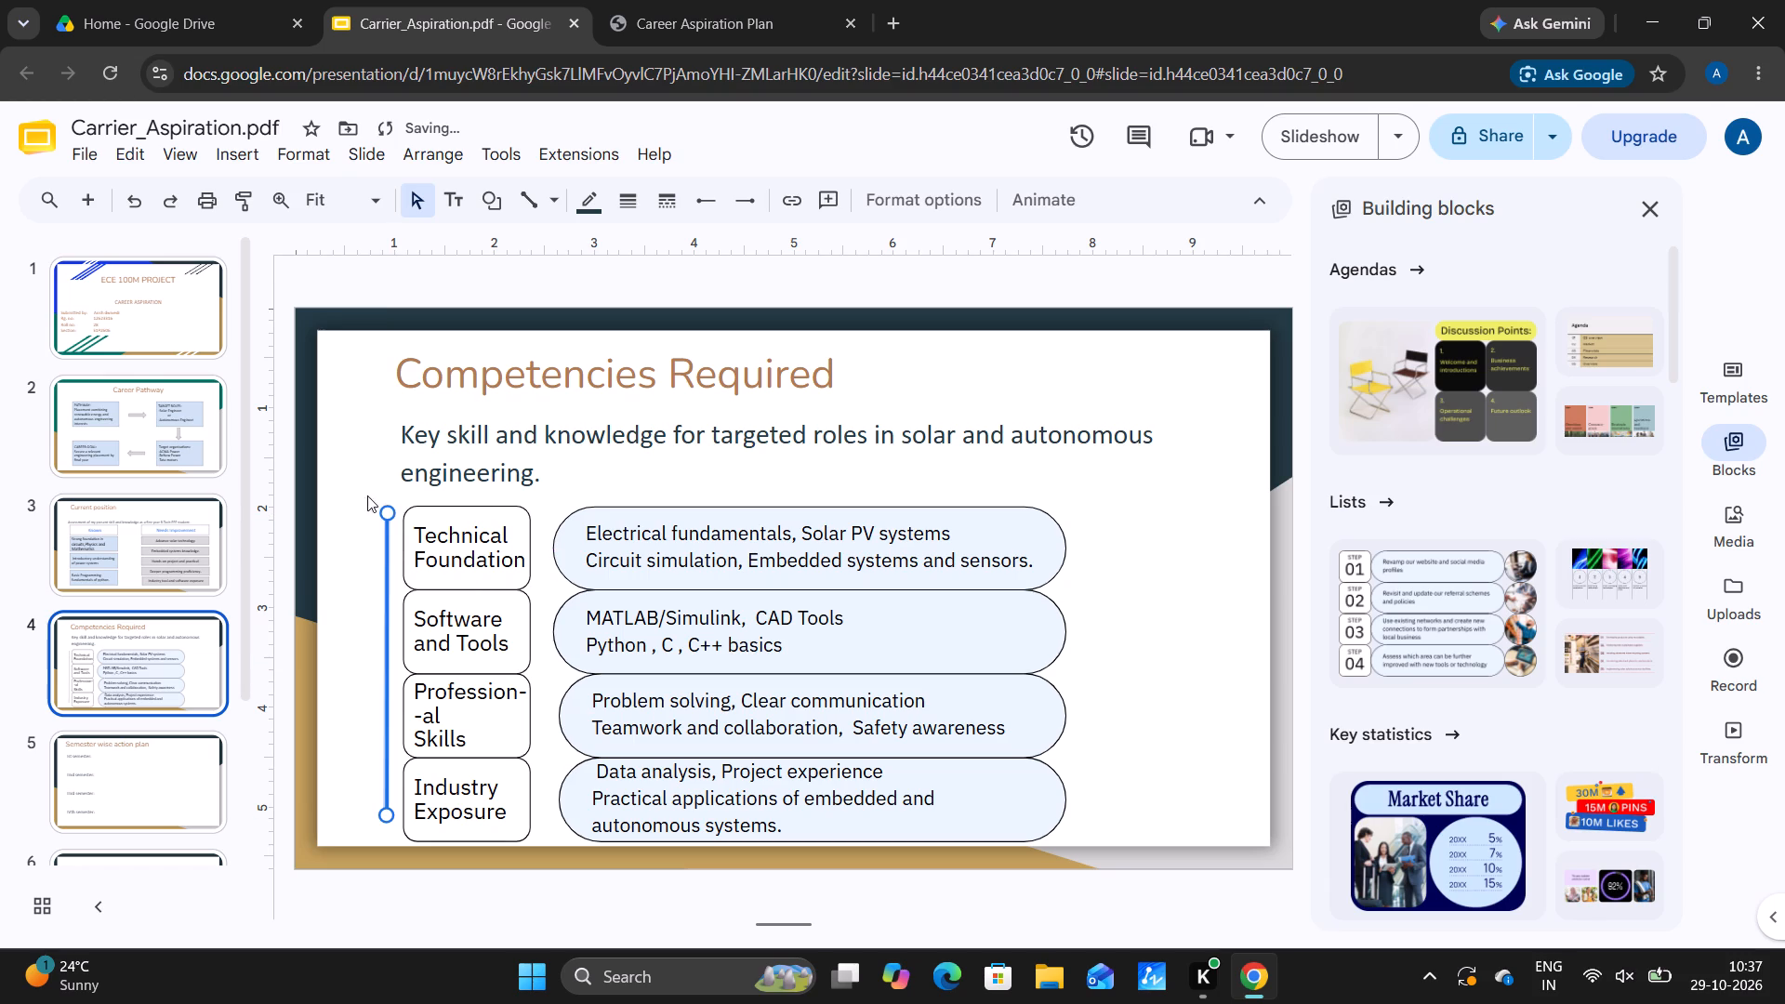
click(350, 427)
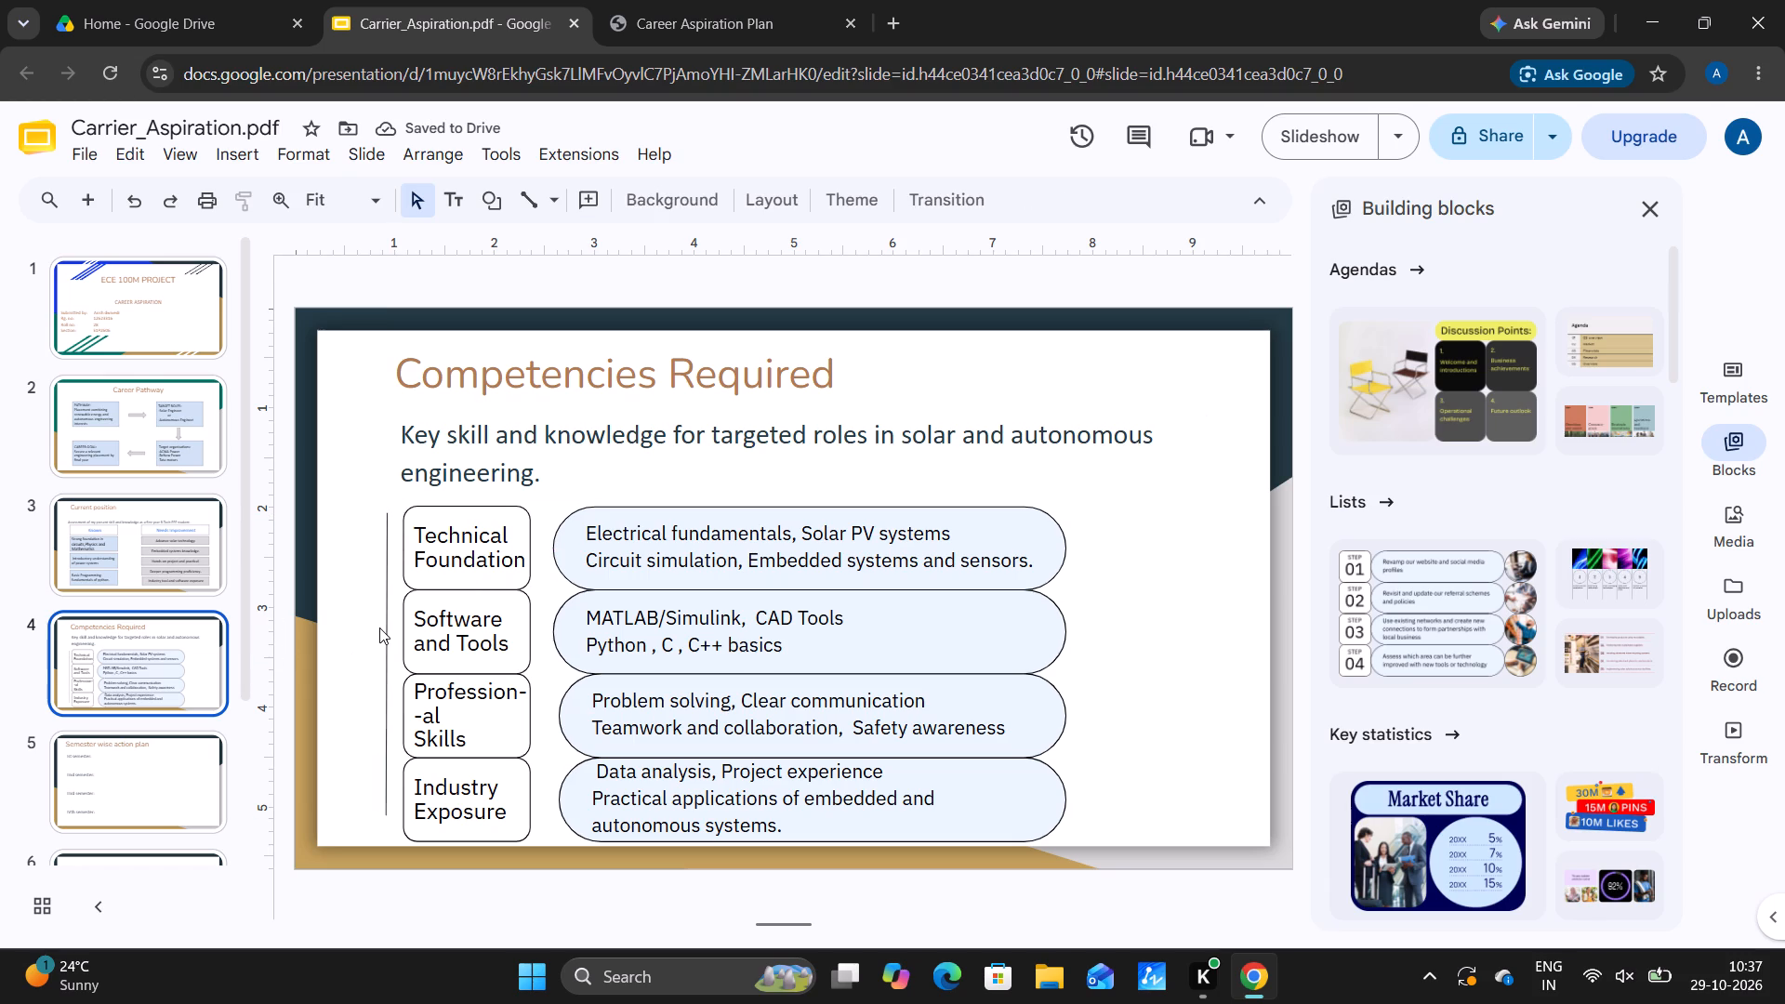
click(383, 627)
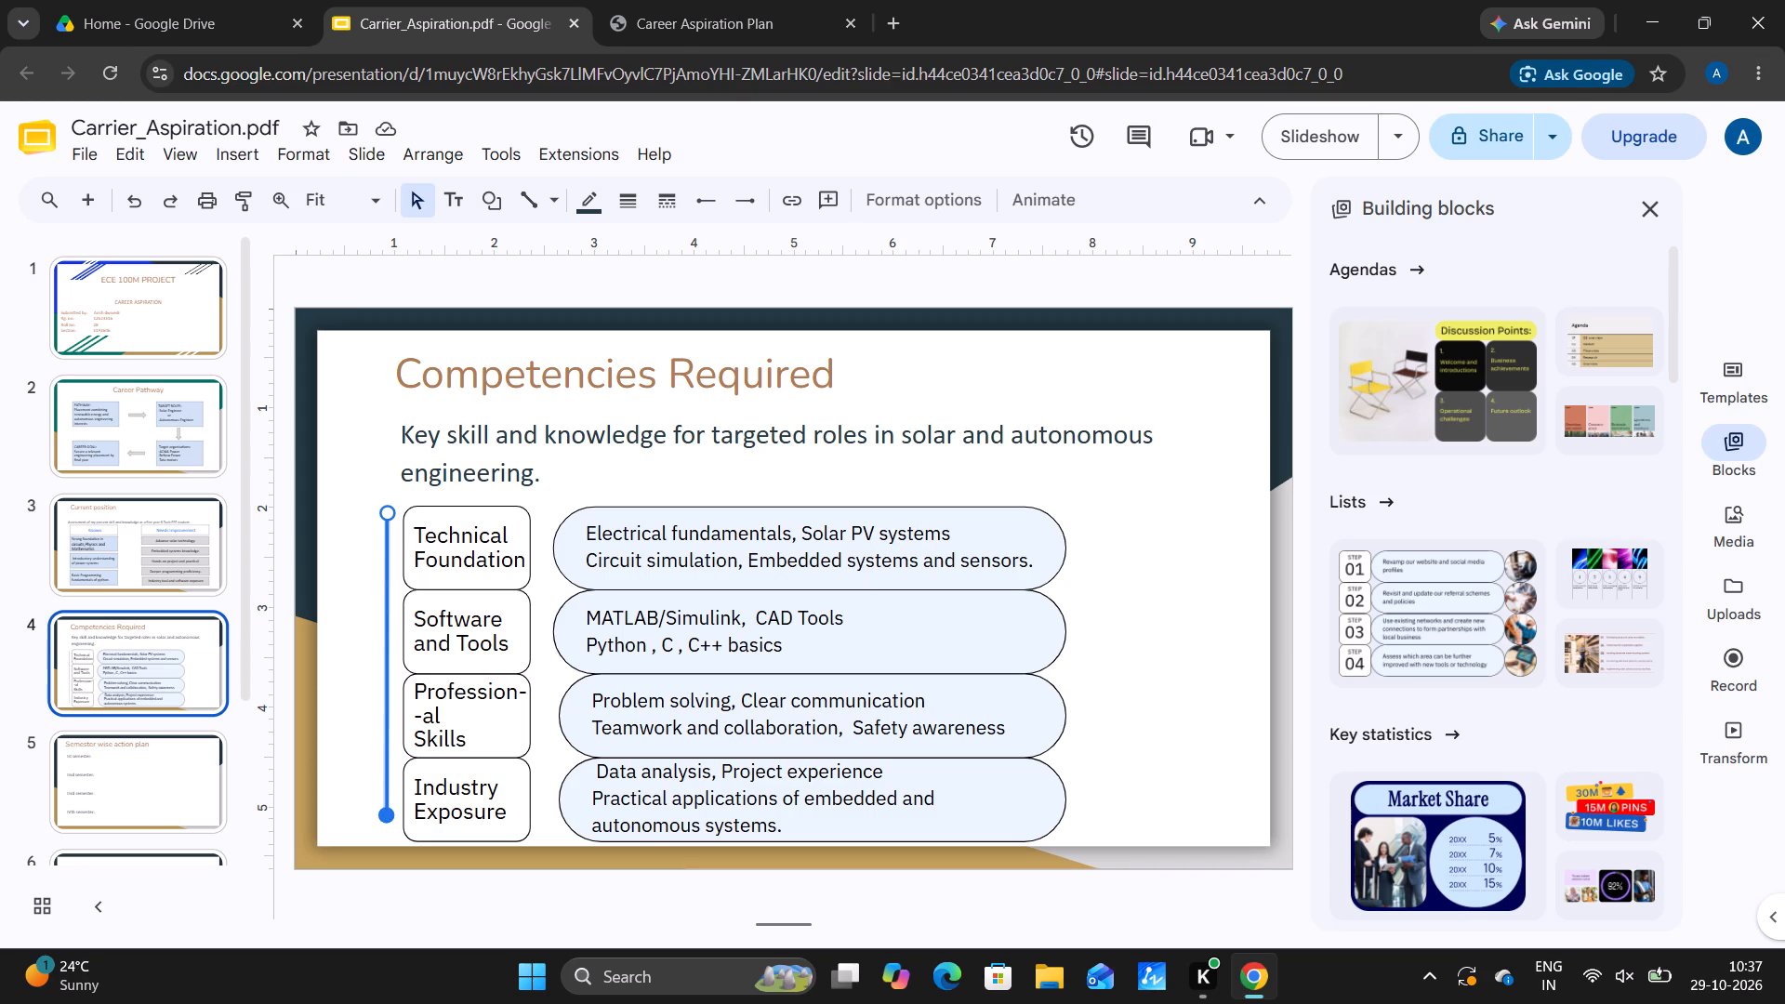
drag(384, 814, 386, 845)
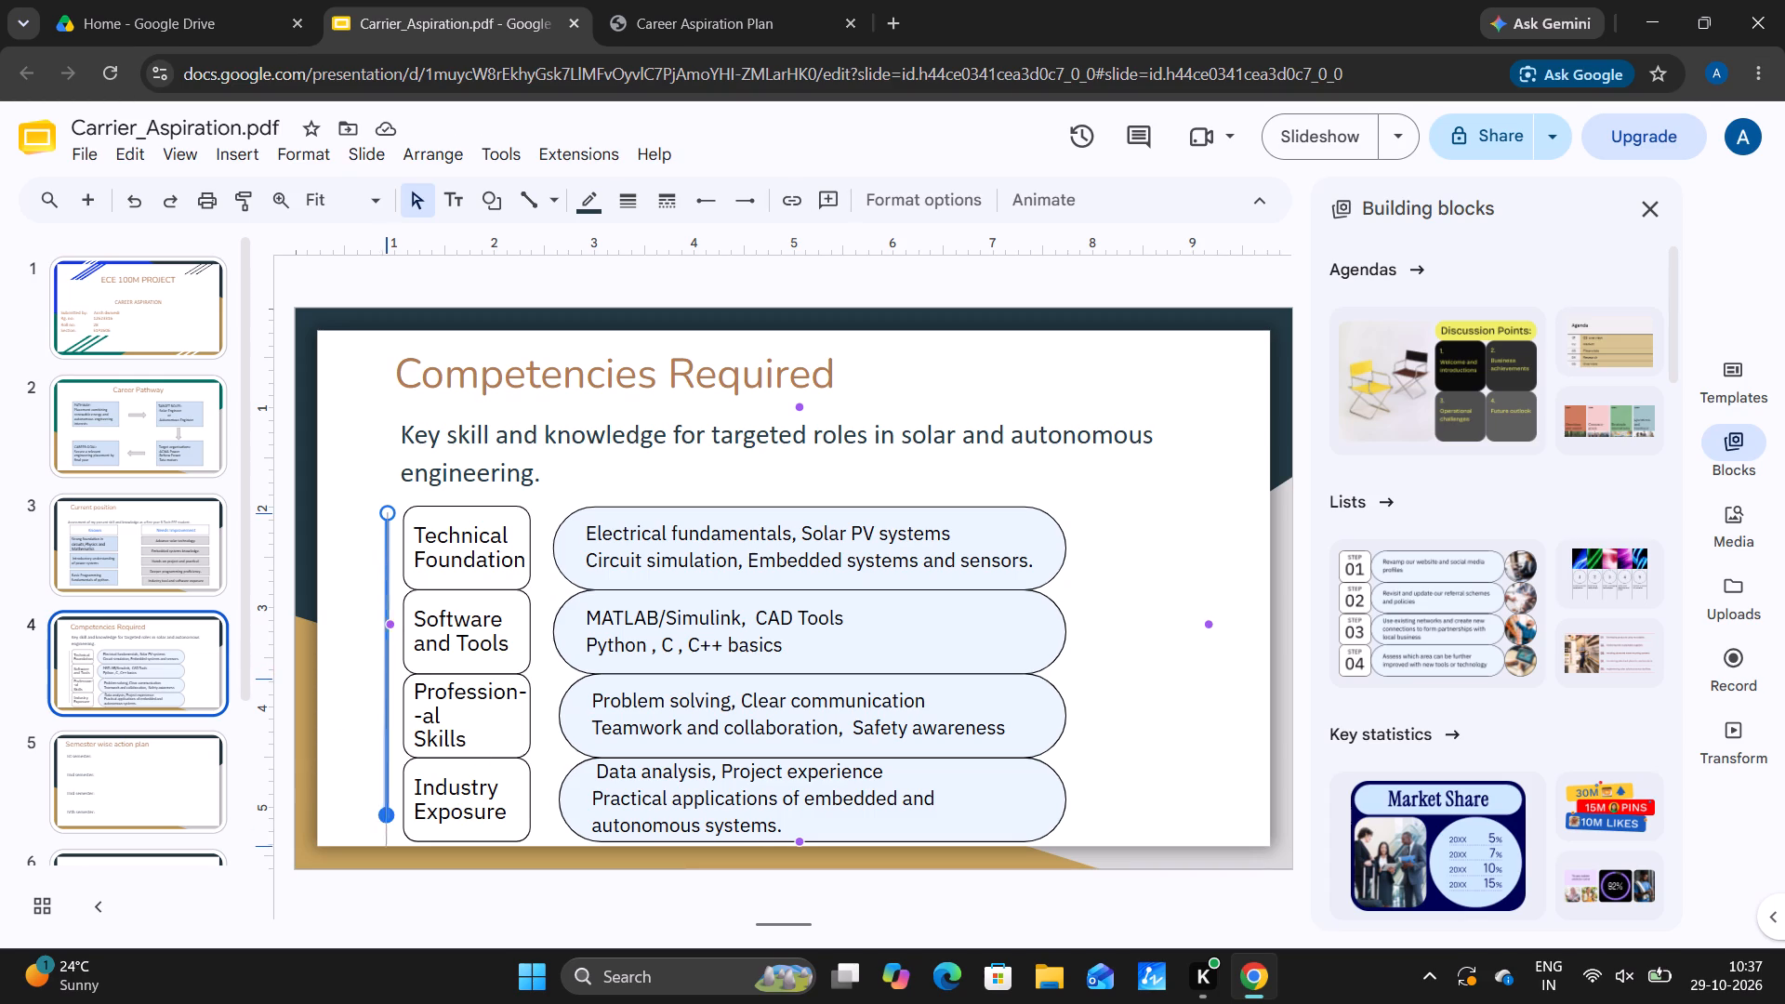
drag(386, 845, 383, 852)
click(346, 764)
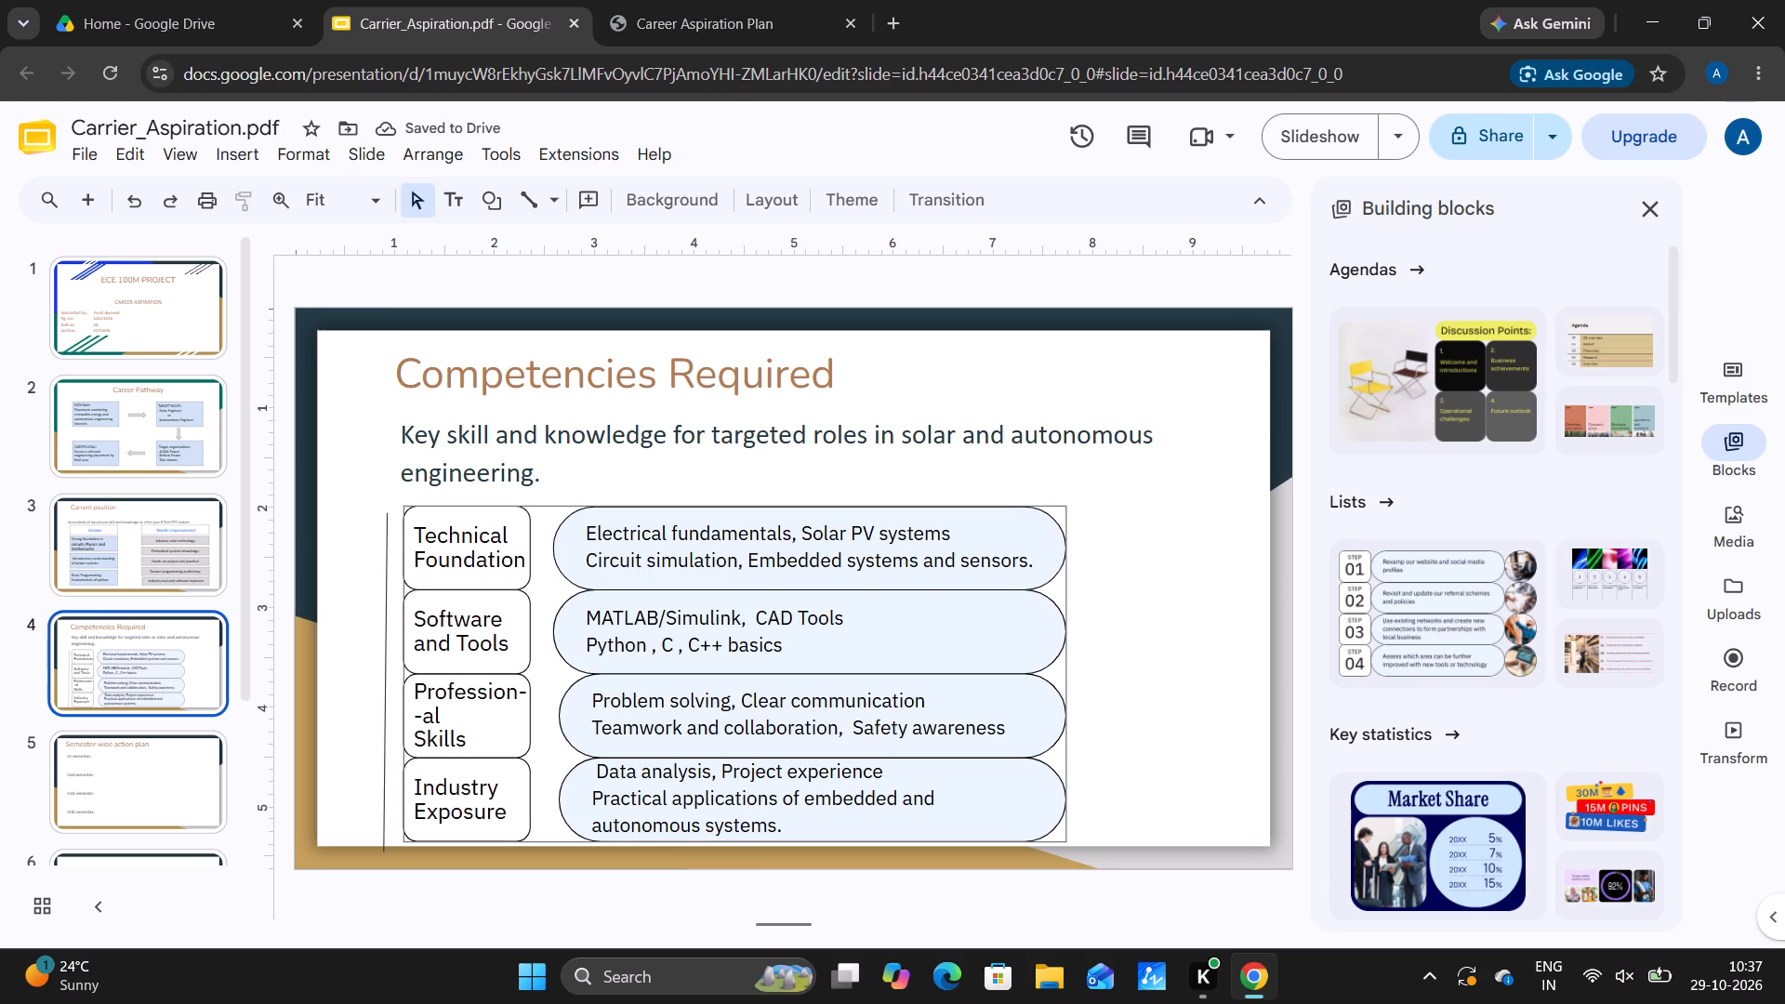
Fine-tune the upper and lower ends of the vertical line beside the category boxes to straighten it.
click(384, 555)
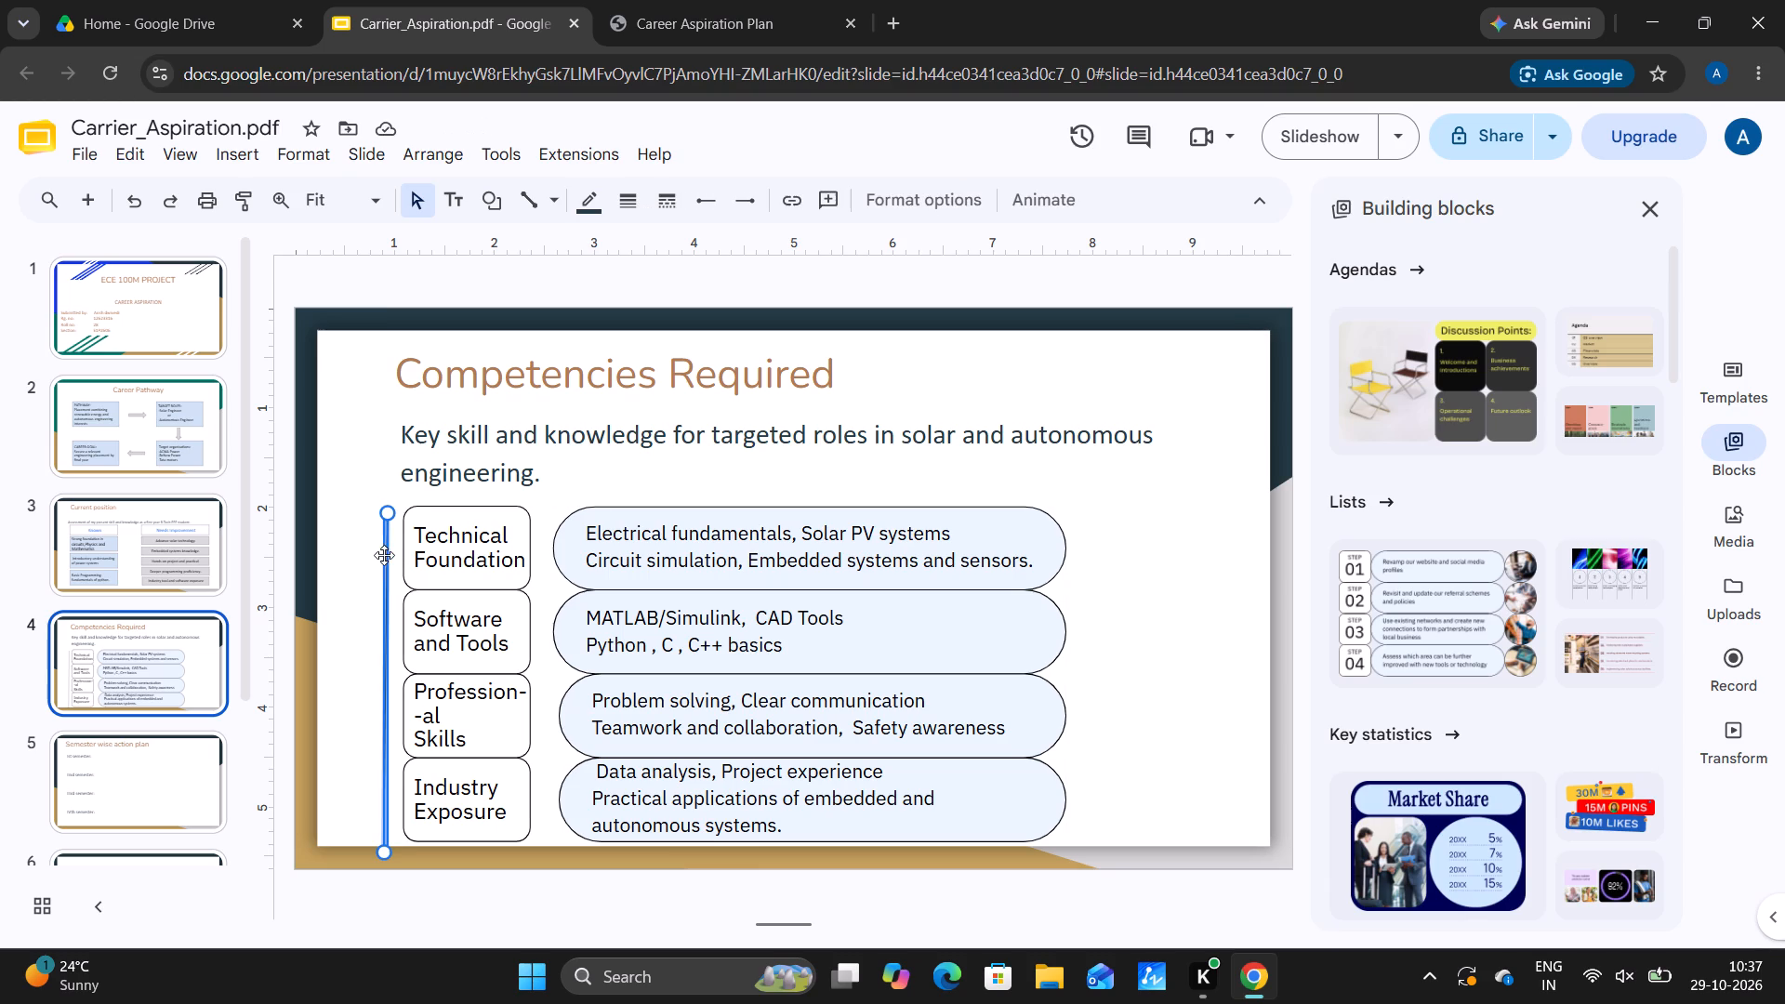
click(386, 511)
click(362, 504)
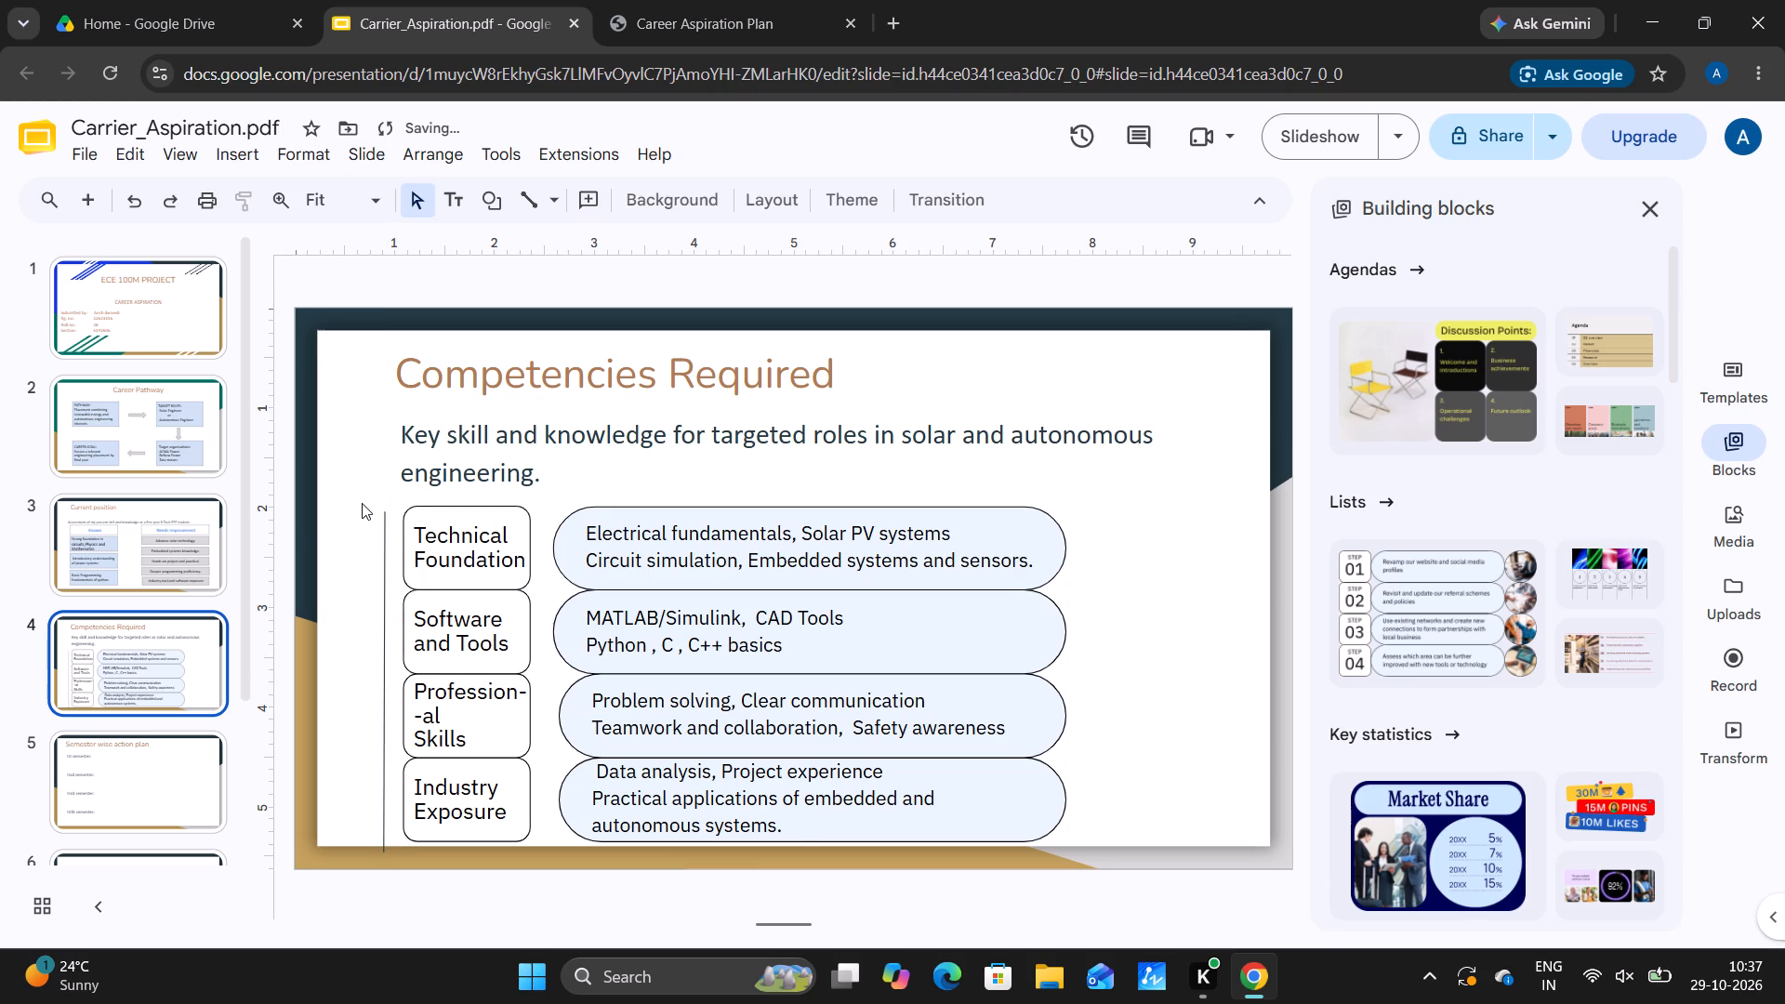
click(387, 542)
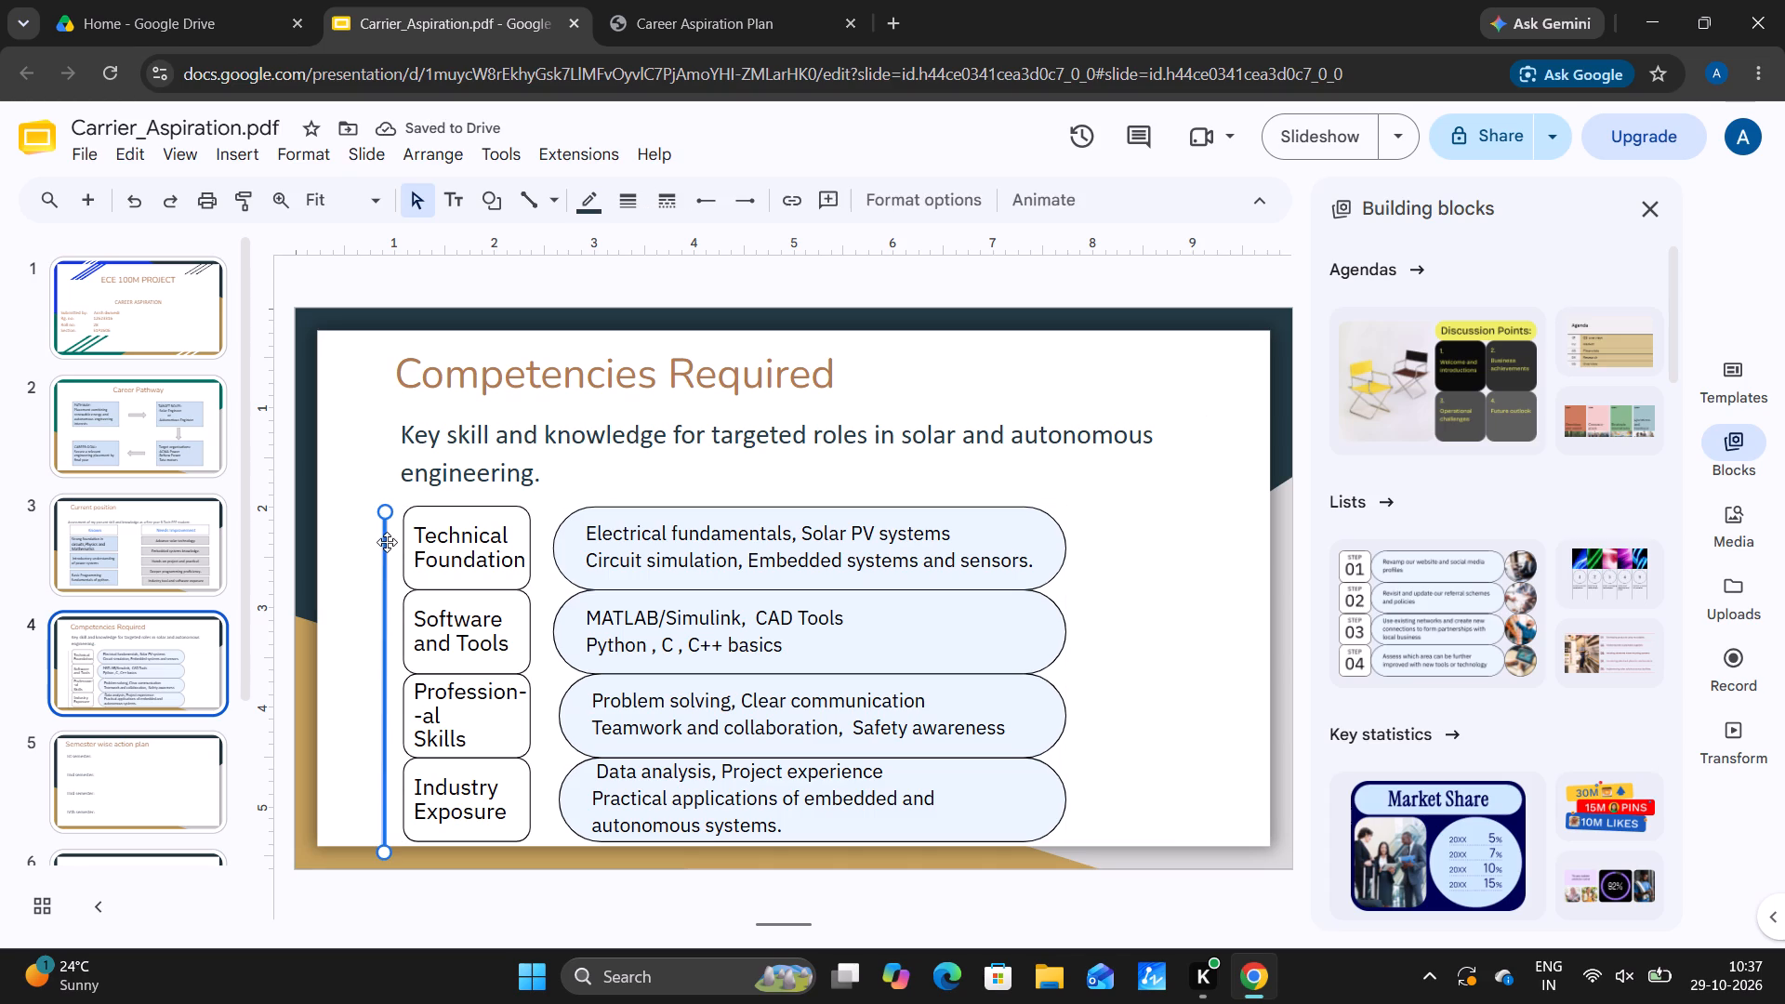
click(383, 849)
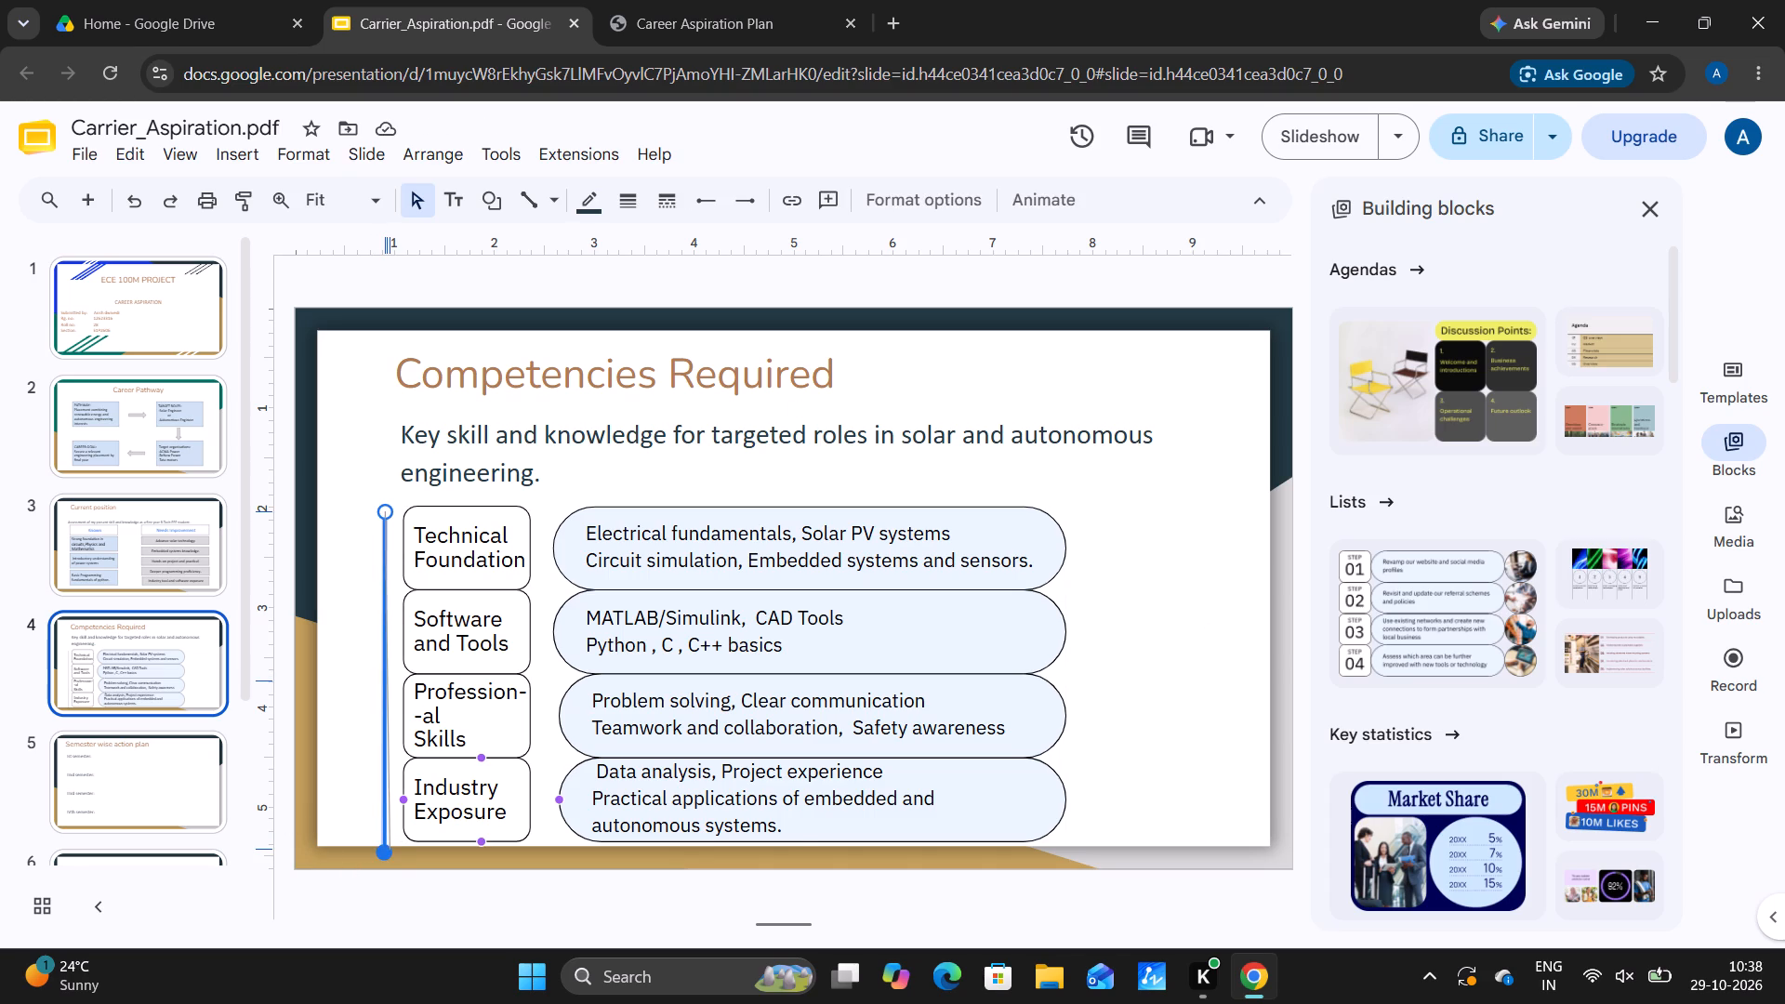
click(345, 806)
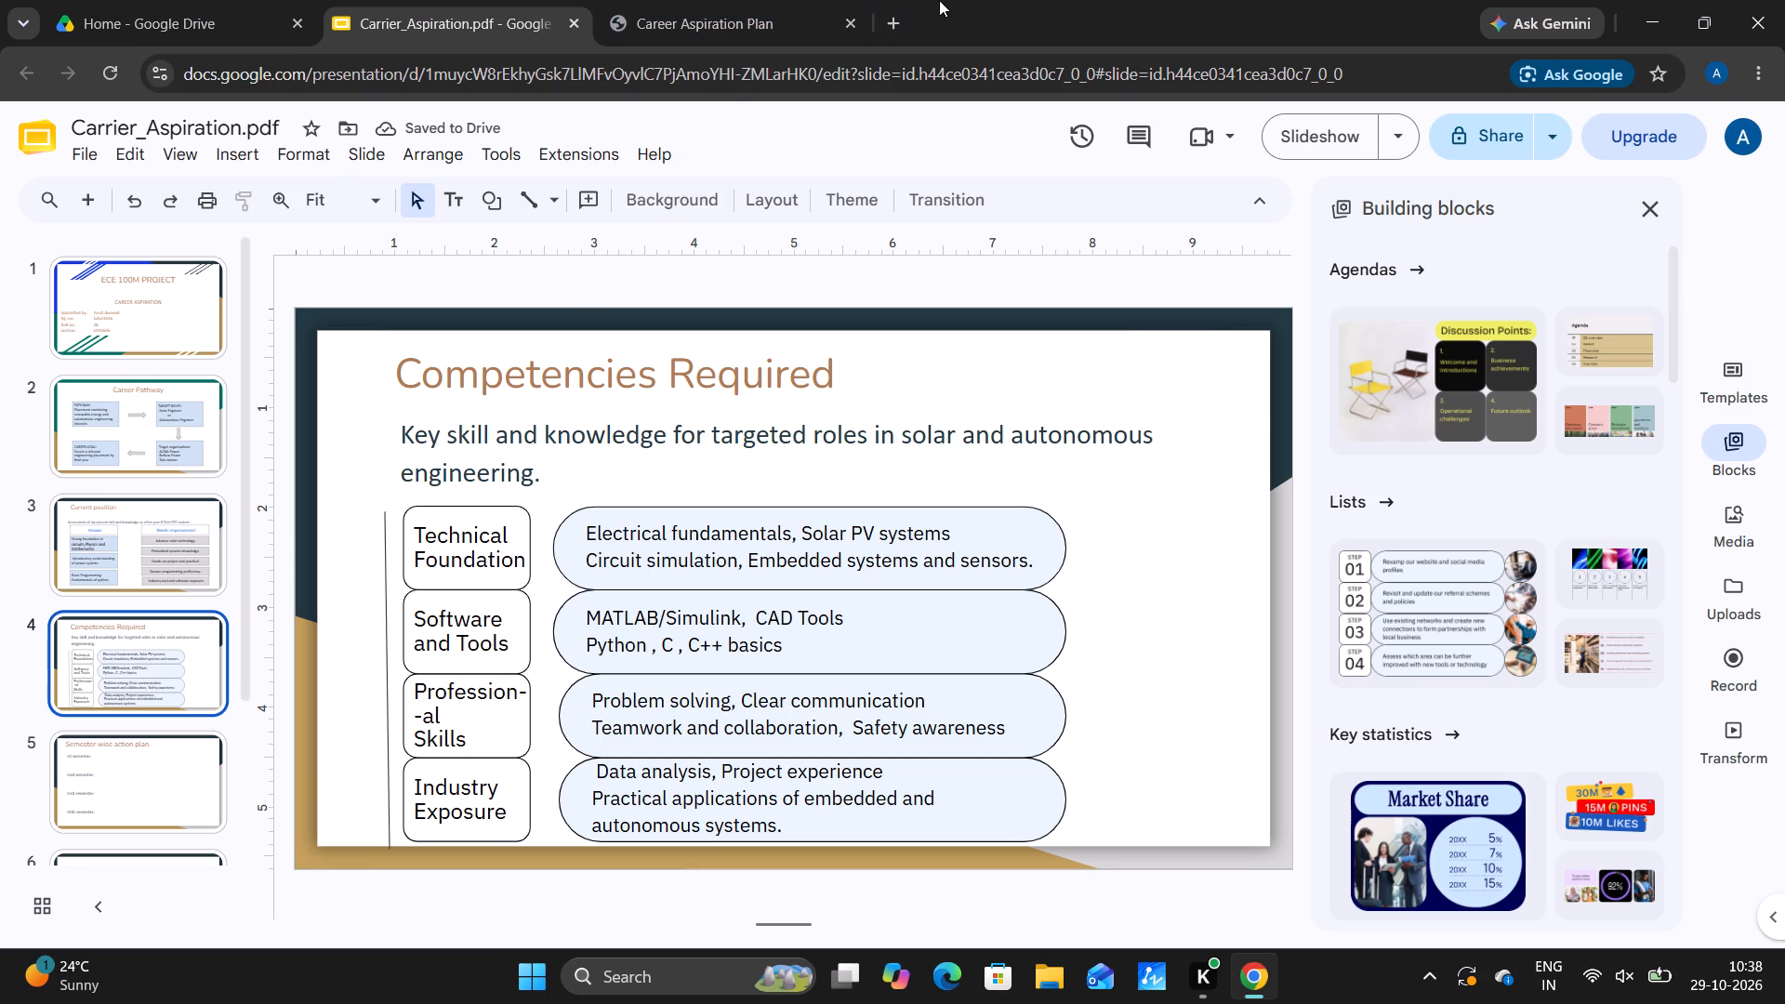
Review the slides full-screen from Competencies Required back to the title slide and forward again to Current position, checking their layout.
click(1319, 132)
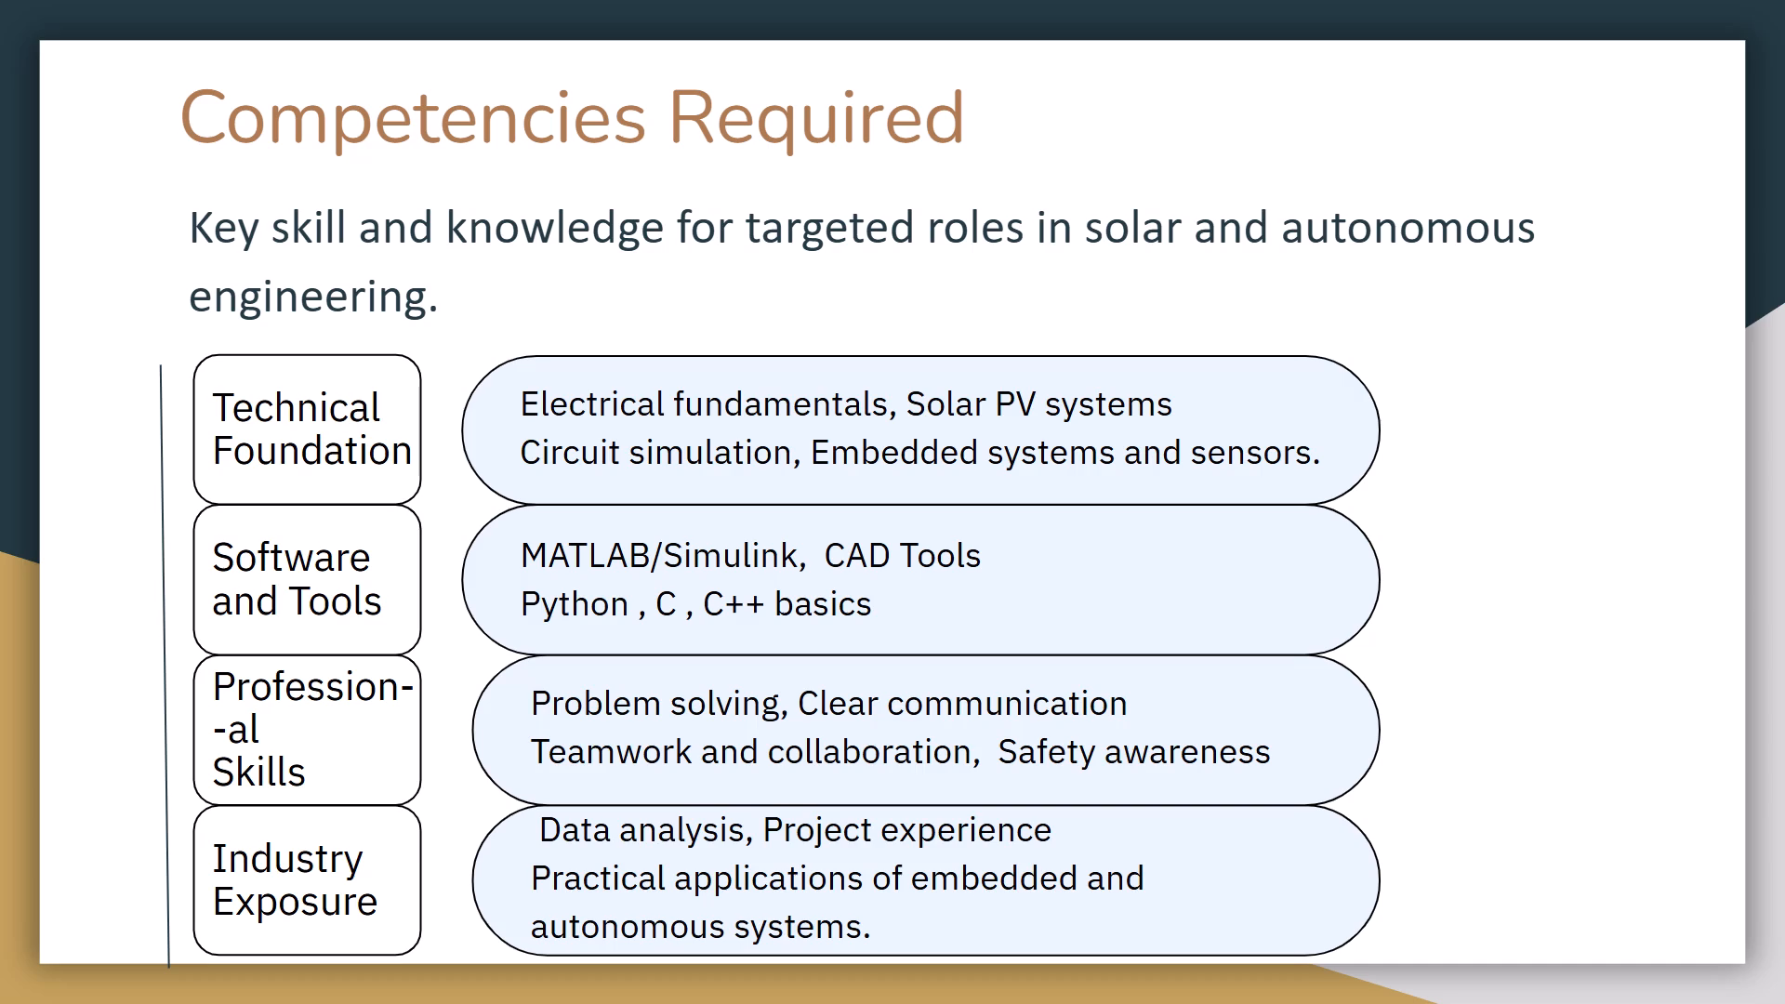
key(Left)
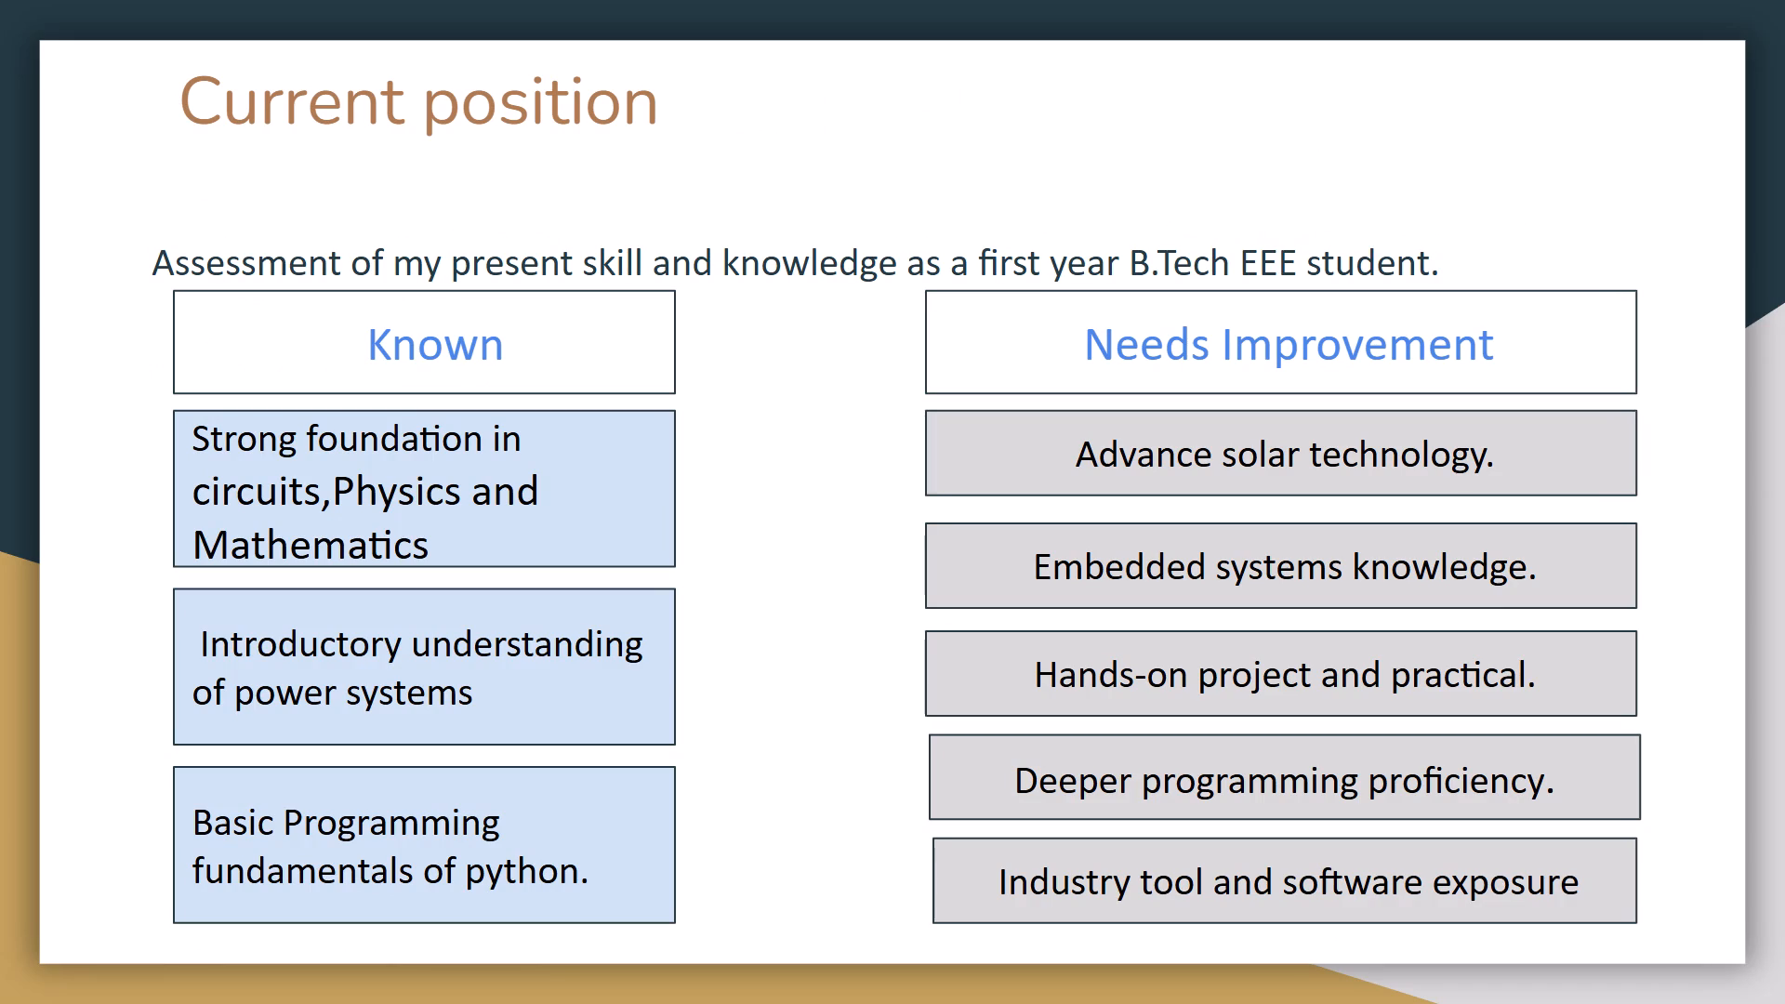
key(Left)
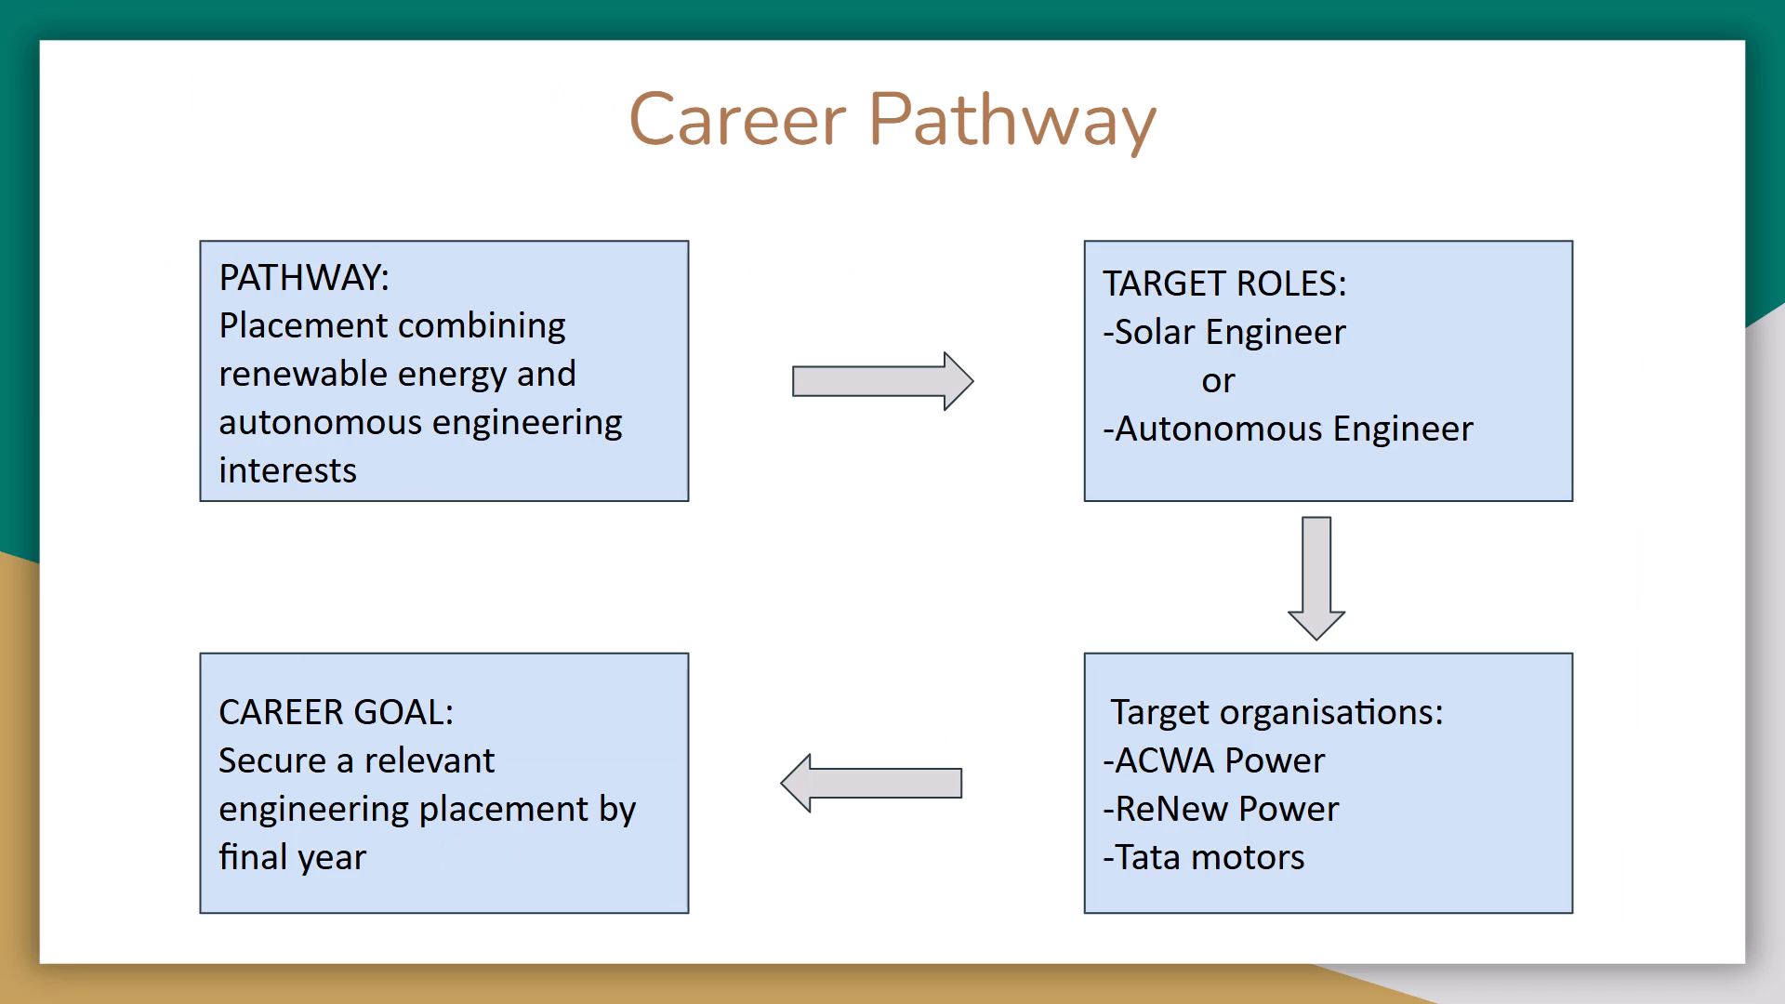
key(Left)
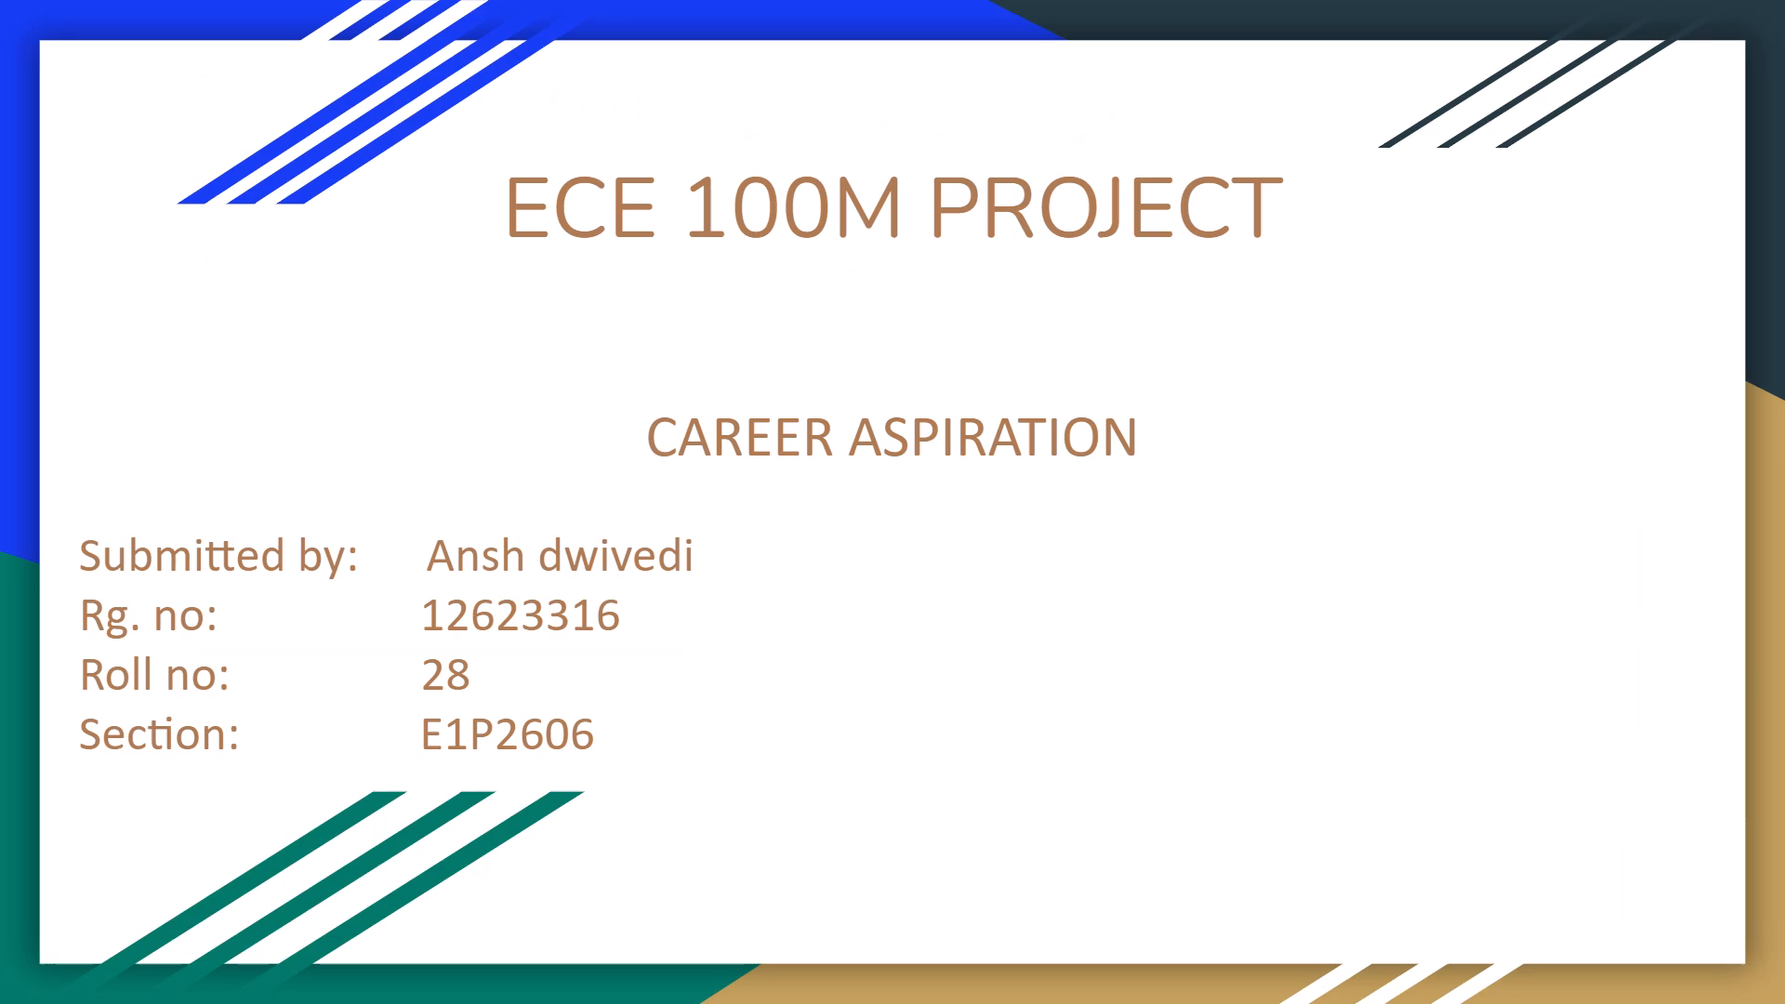
key(Right)
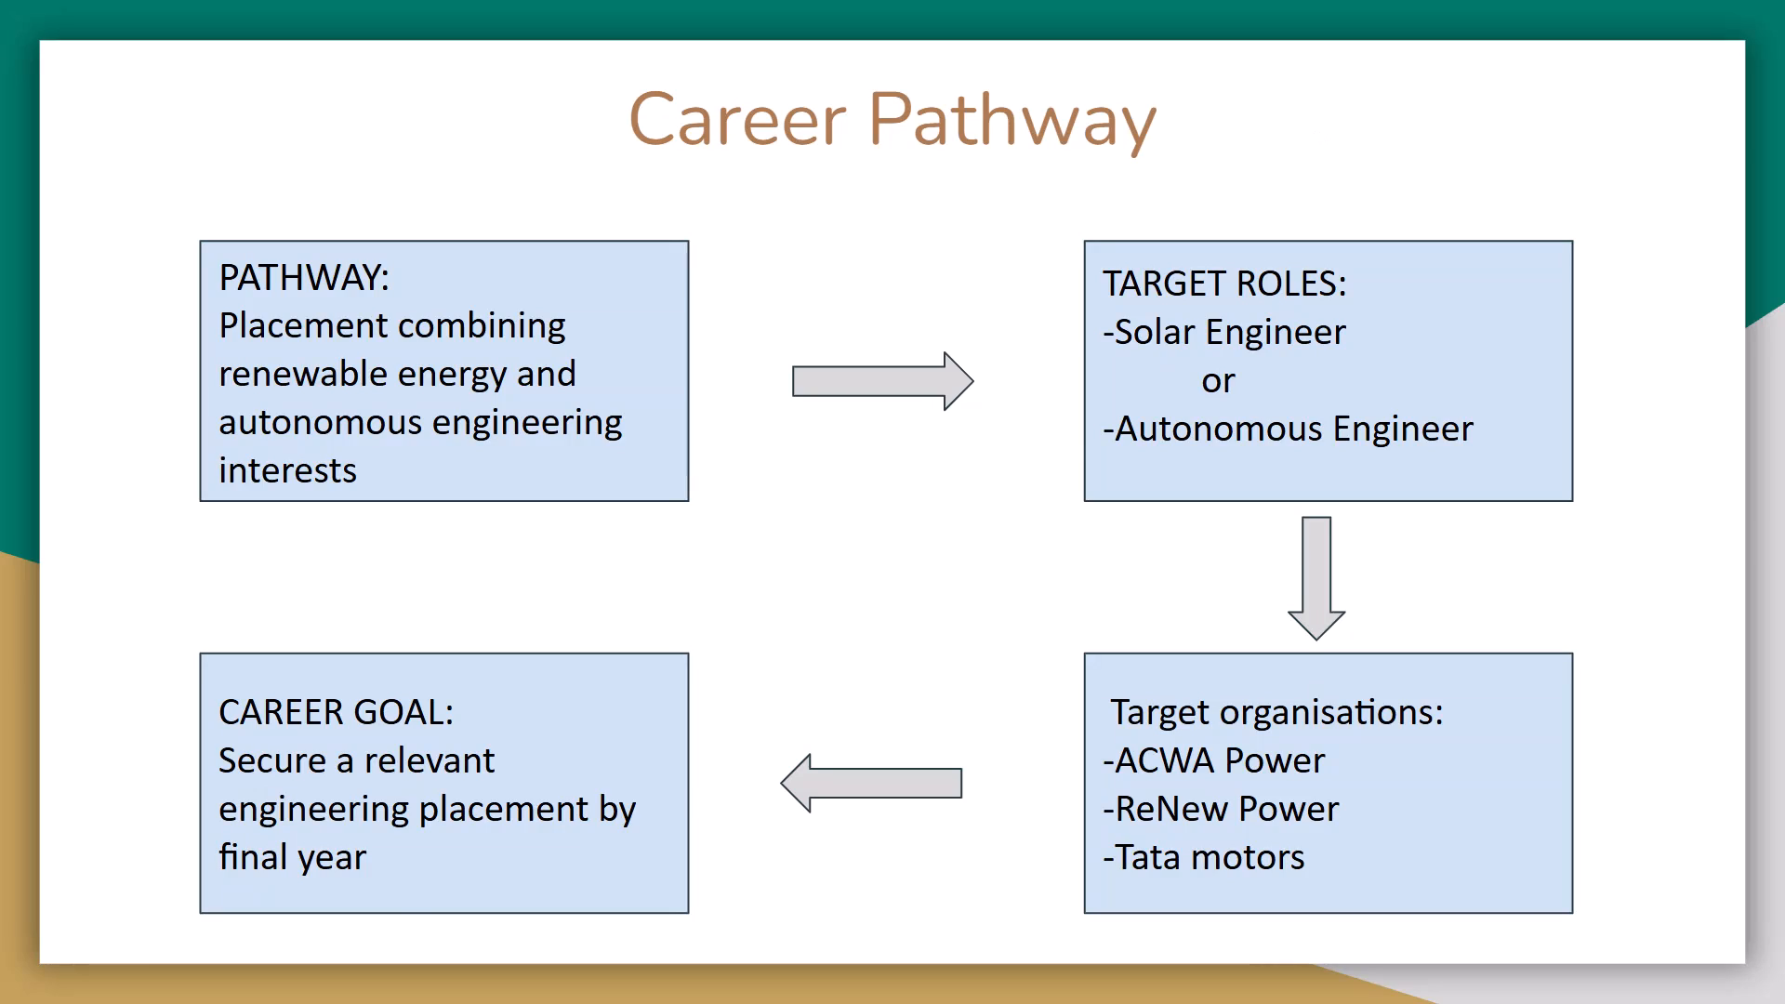
key(Left)
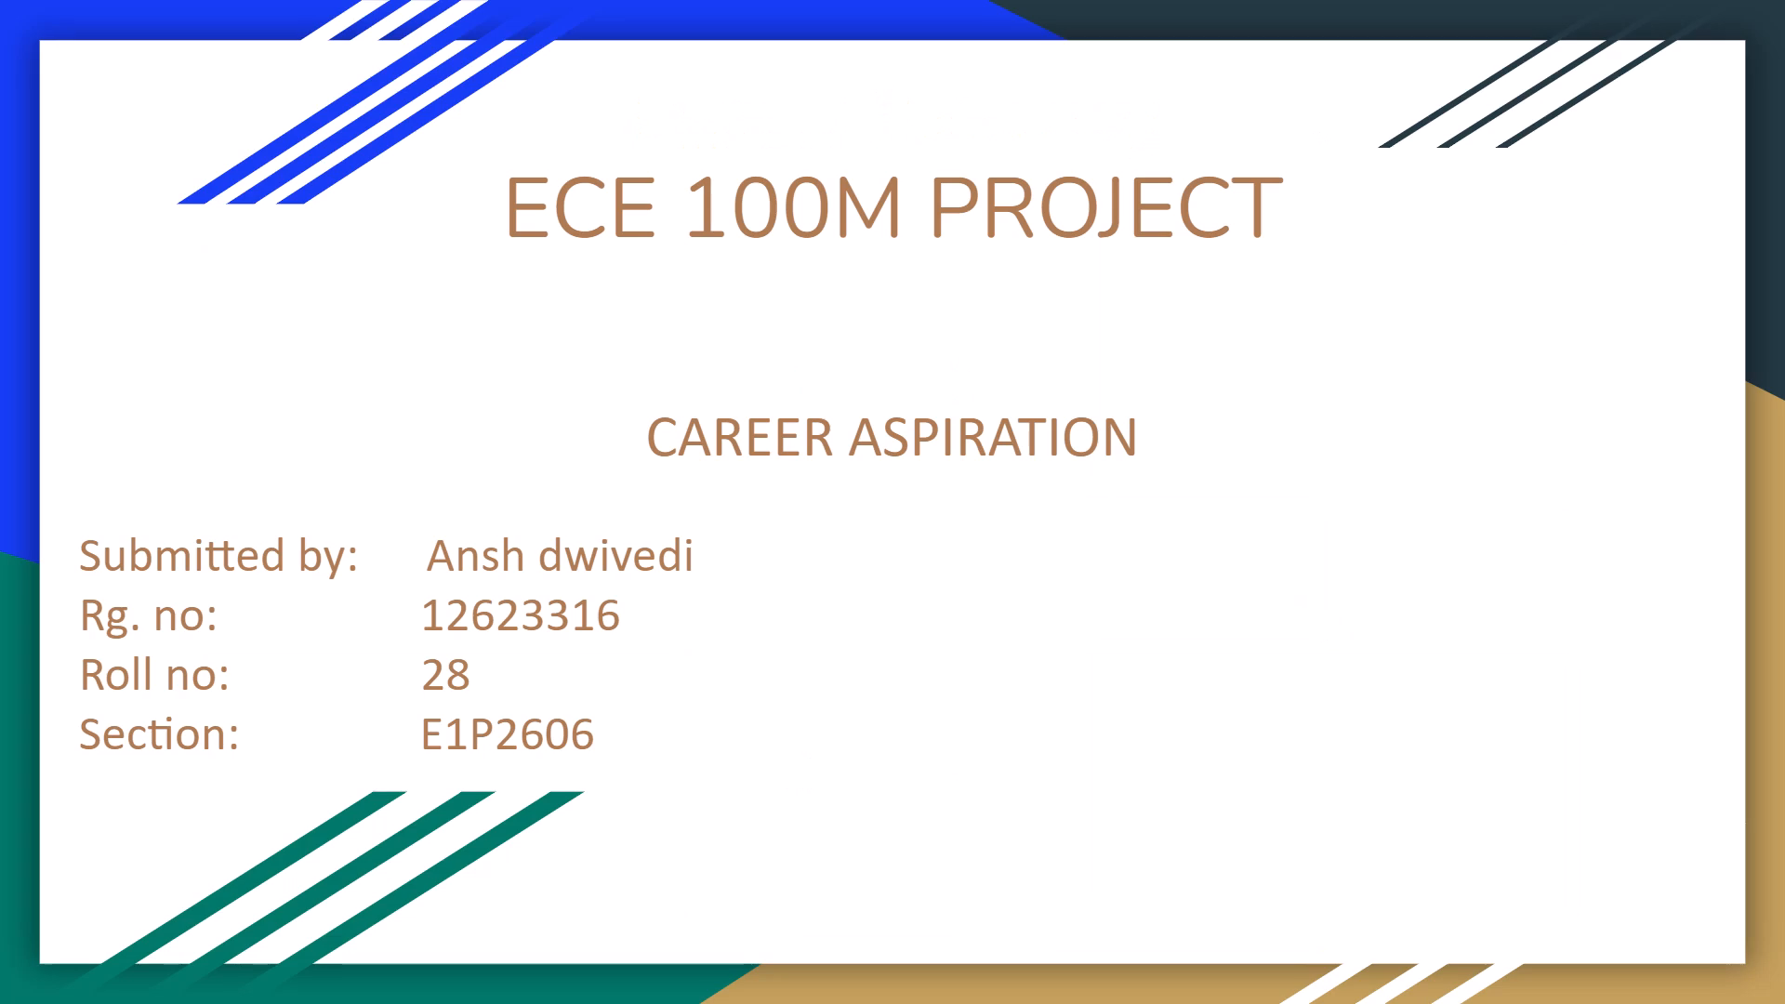
key(Left)
key(Right)
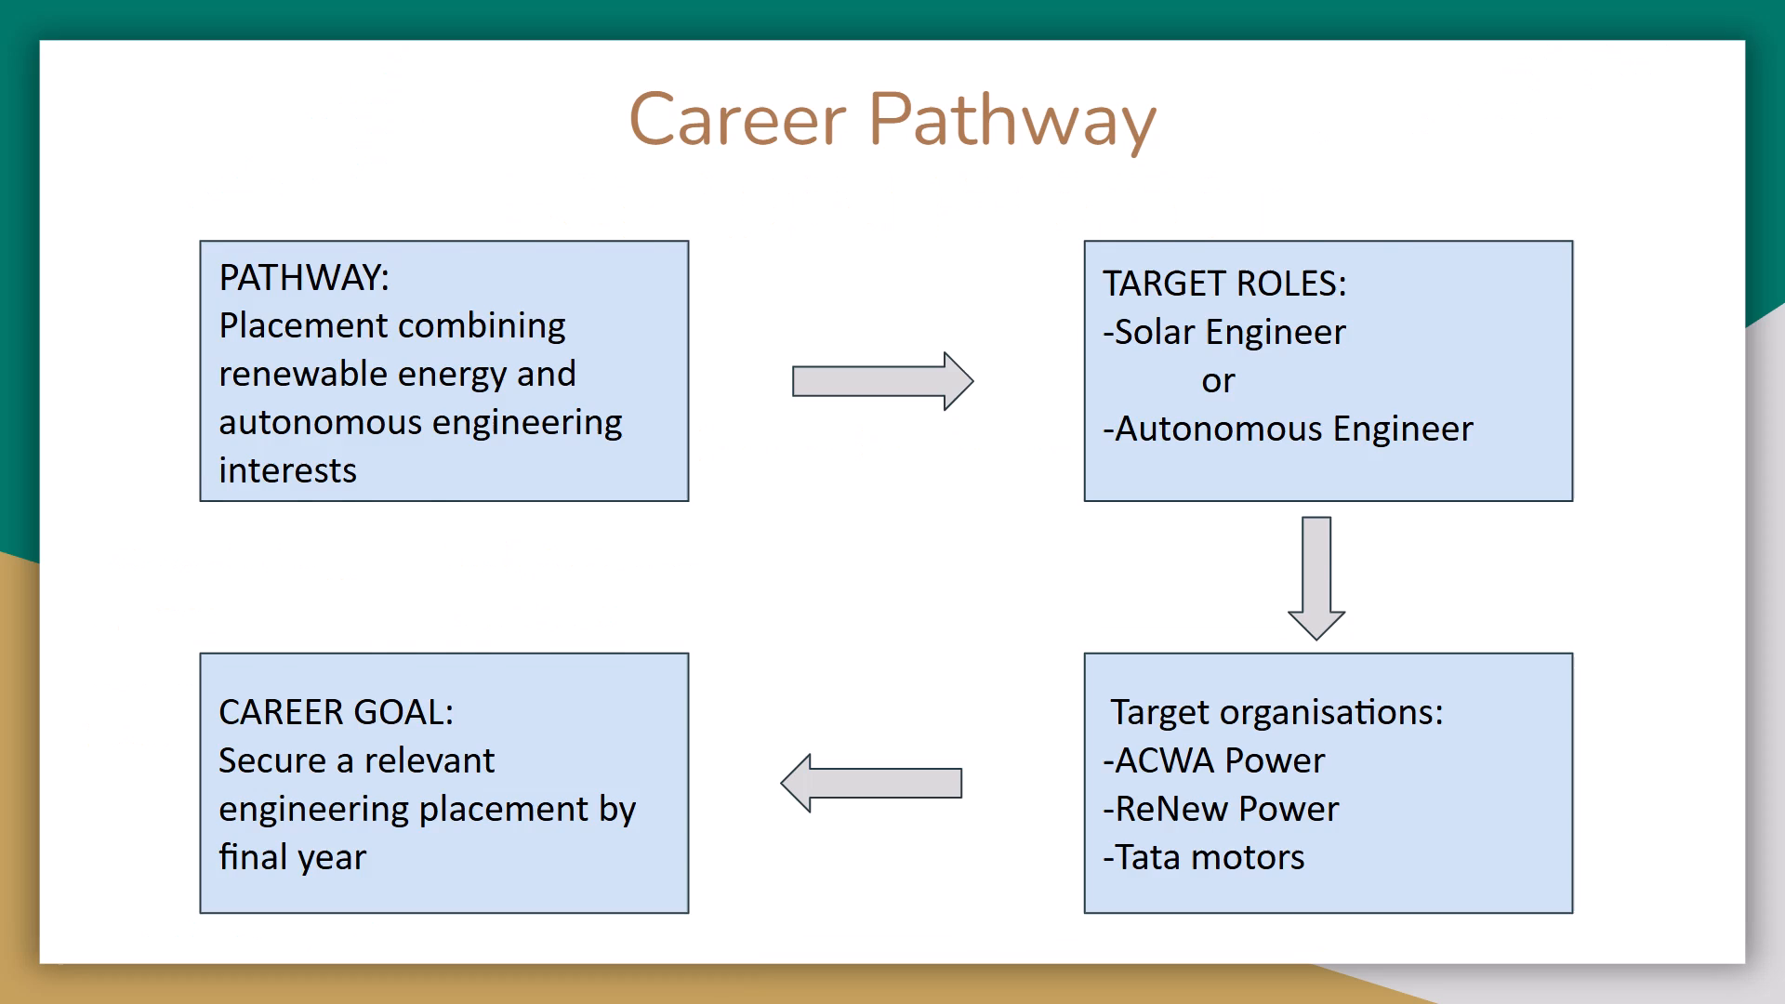
key(Right)
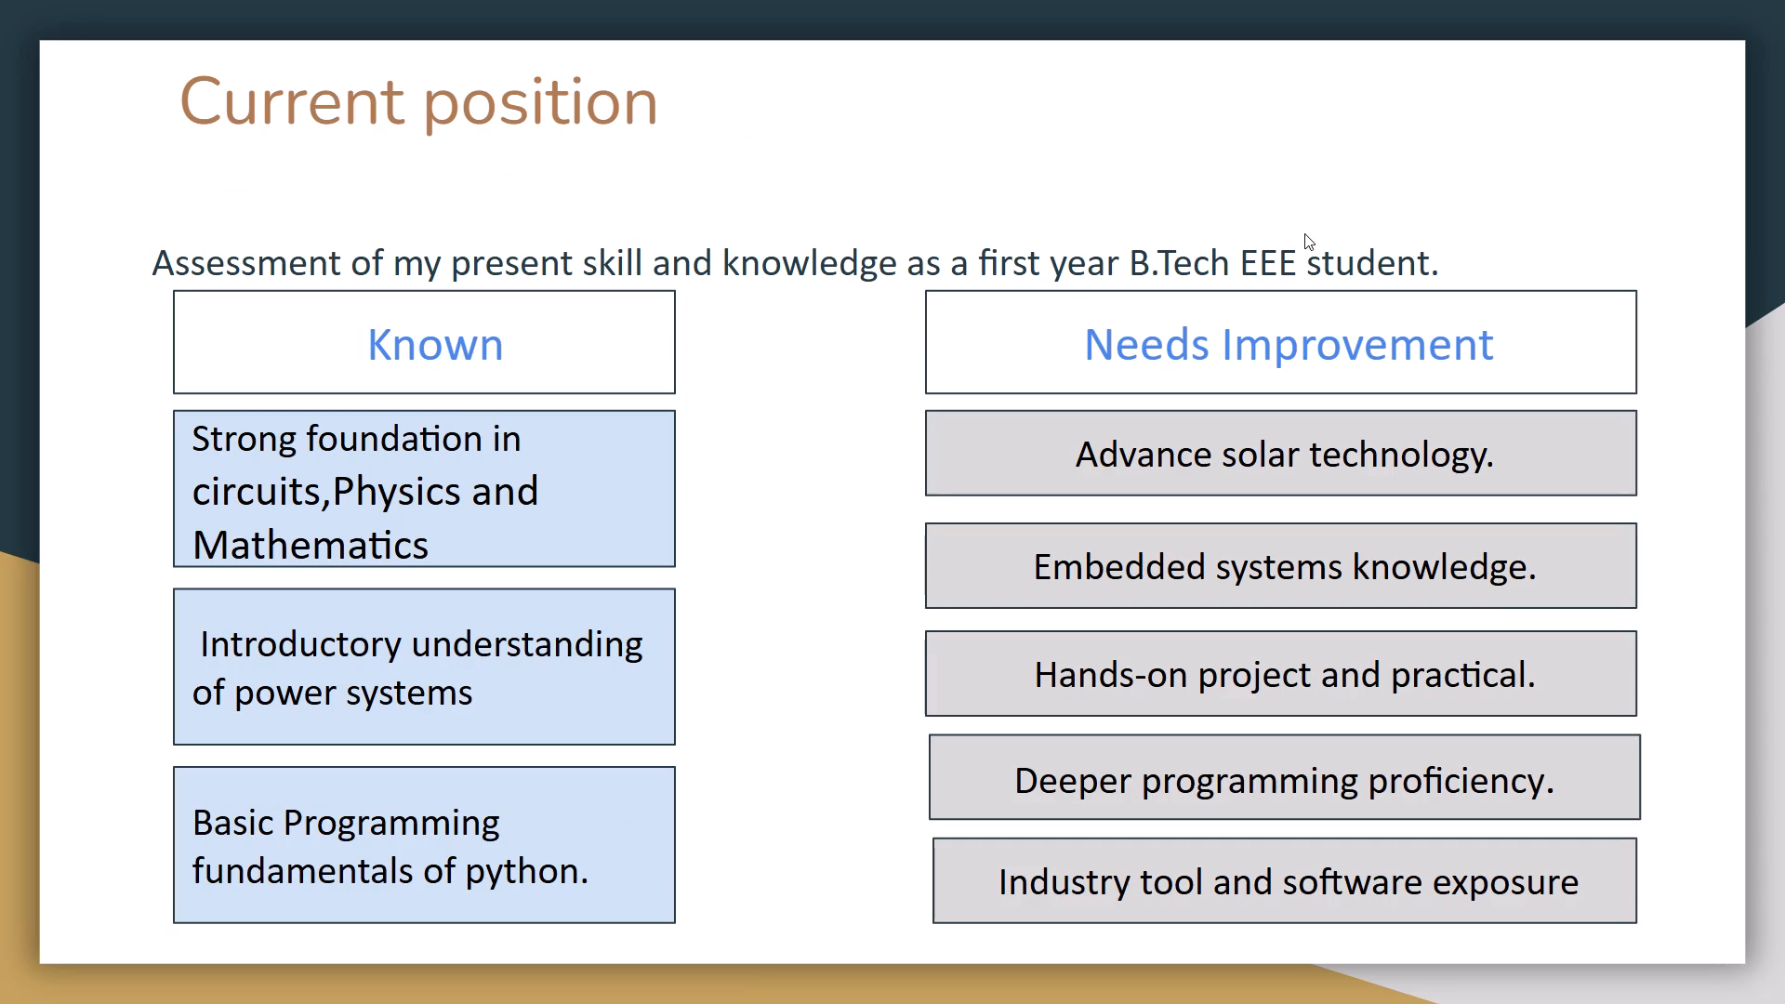
key(Escape)
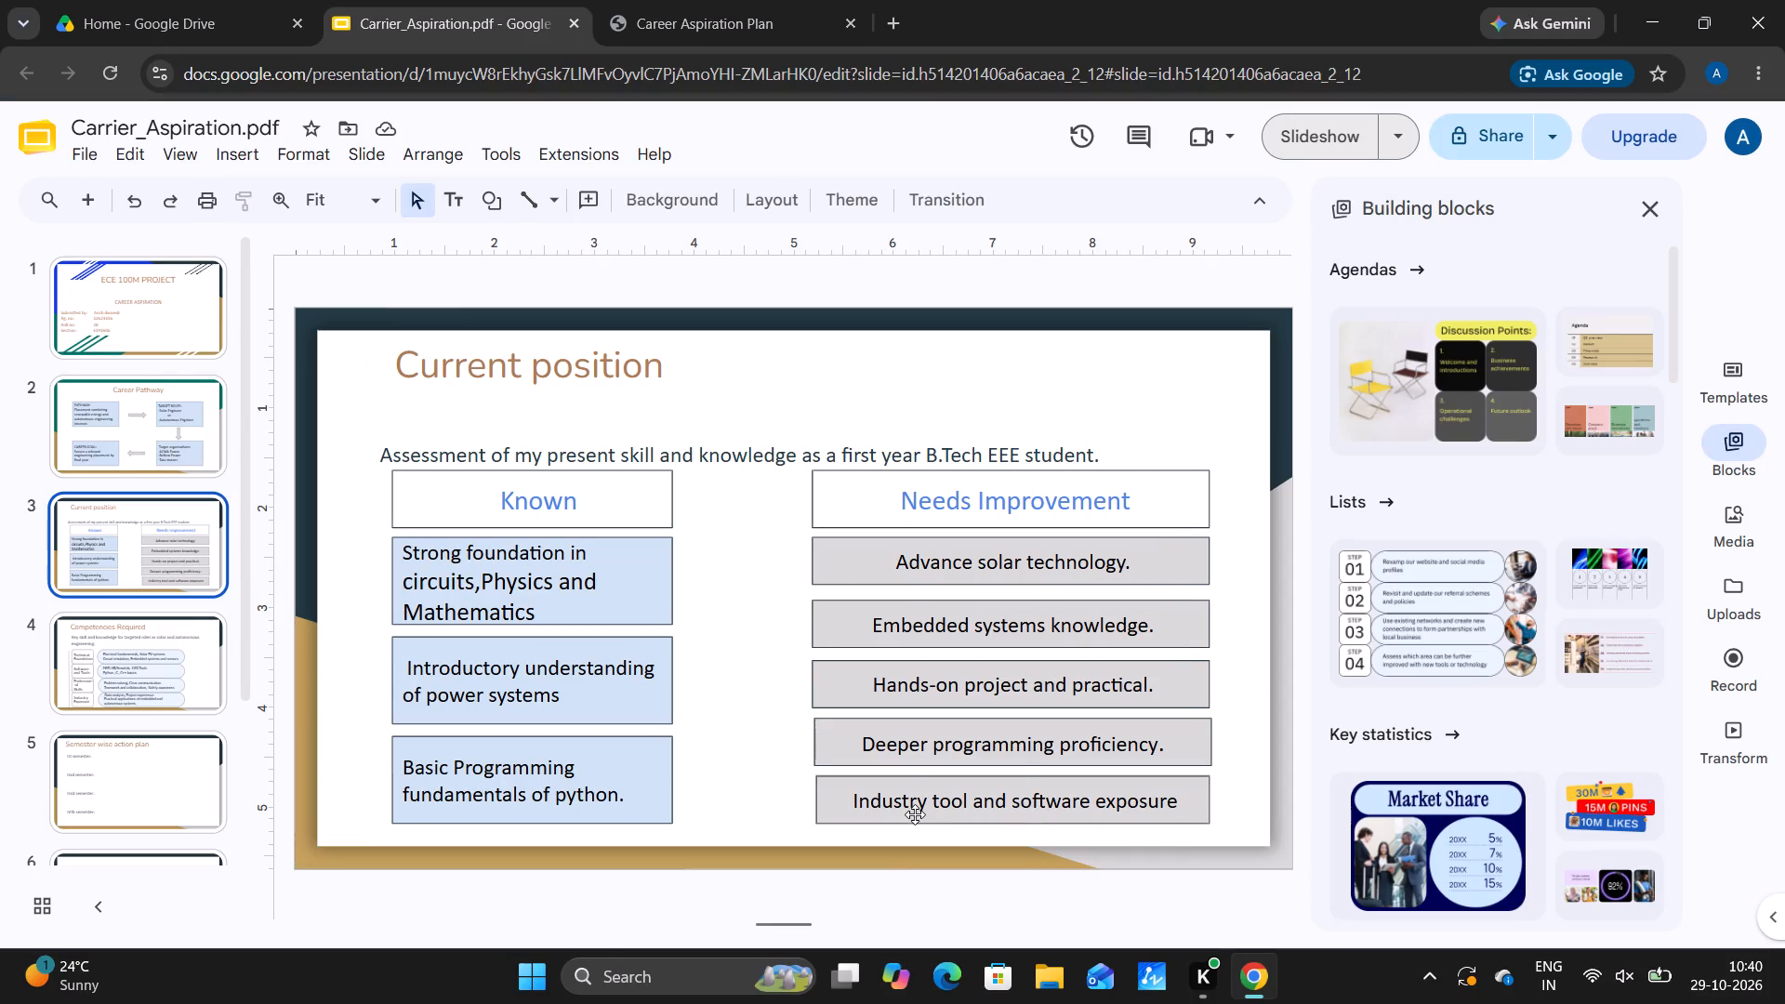
On the Current position slide, resize the "Industry tool and software exposure" box so its side edges align with the "Deeper programming proficiency" box, keeping a small gap between them.
click(916, 813)
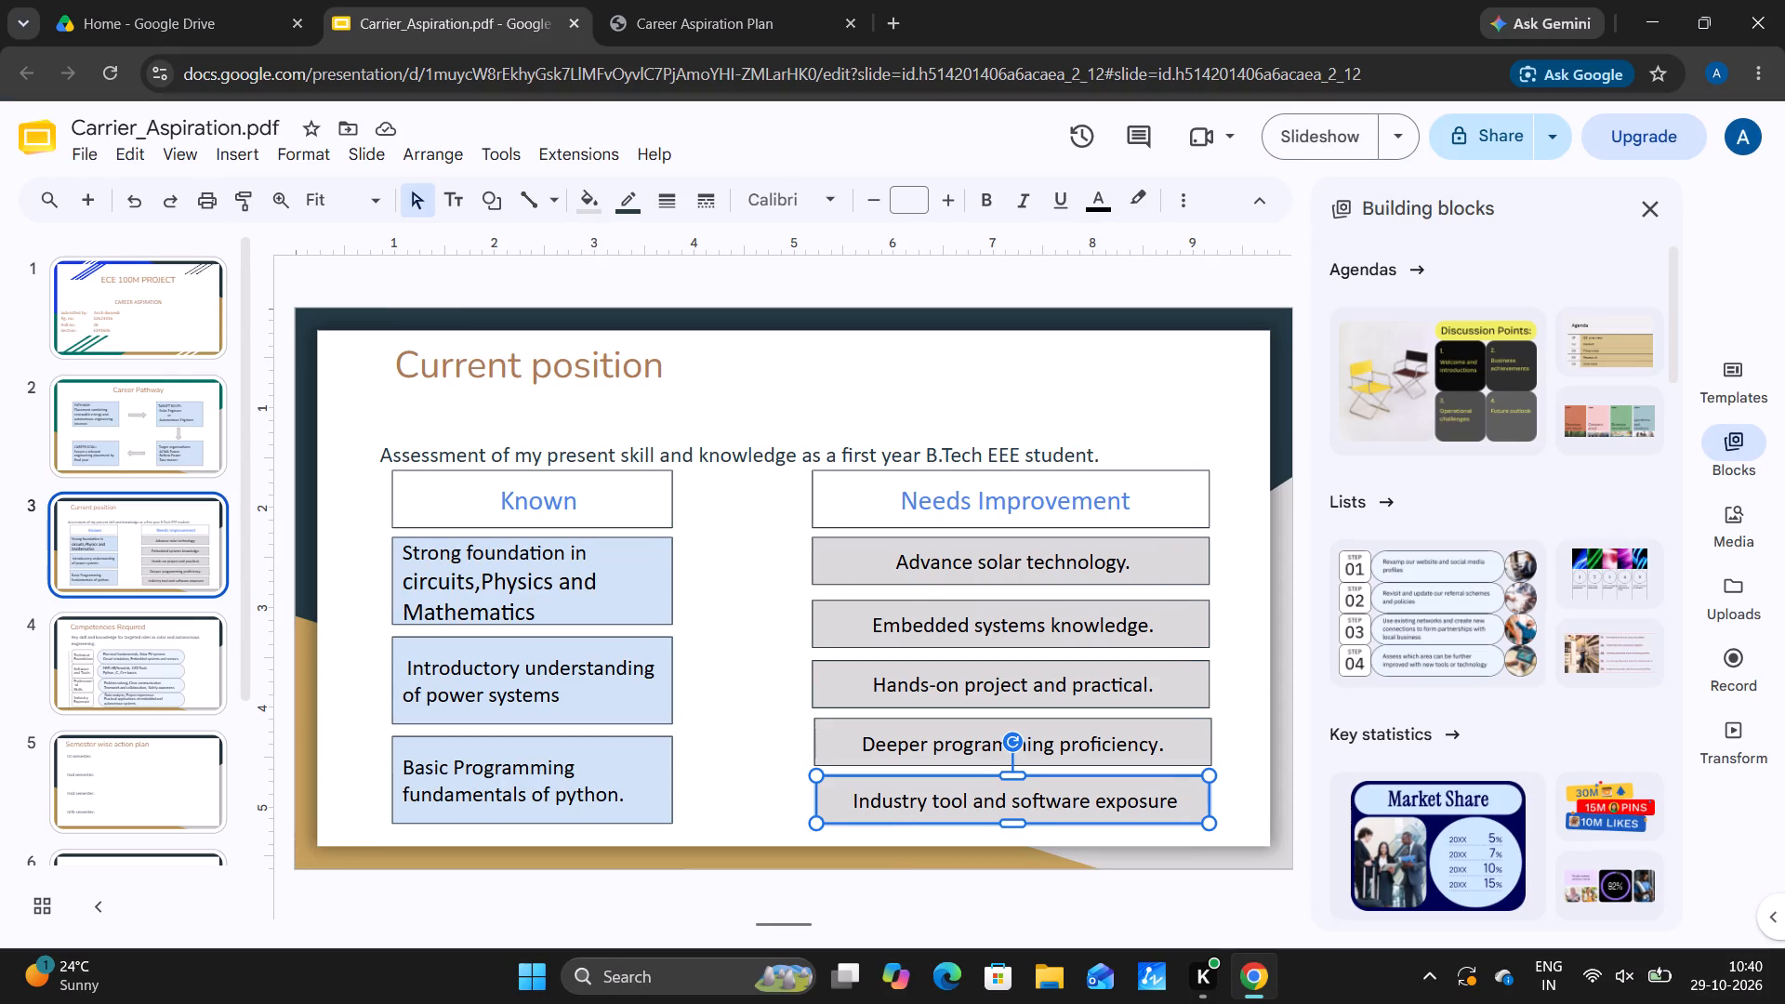
click(821, 822)
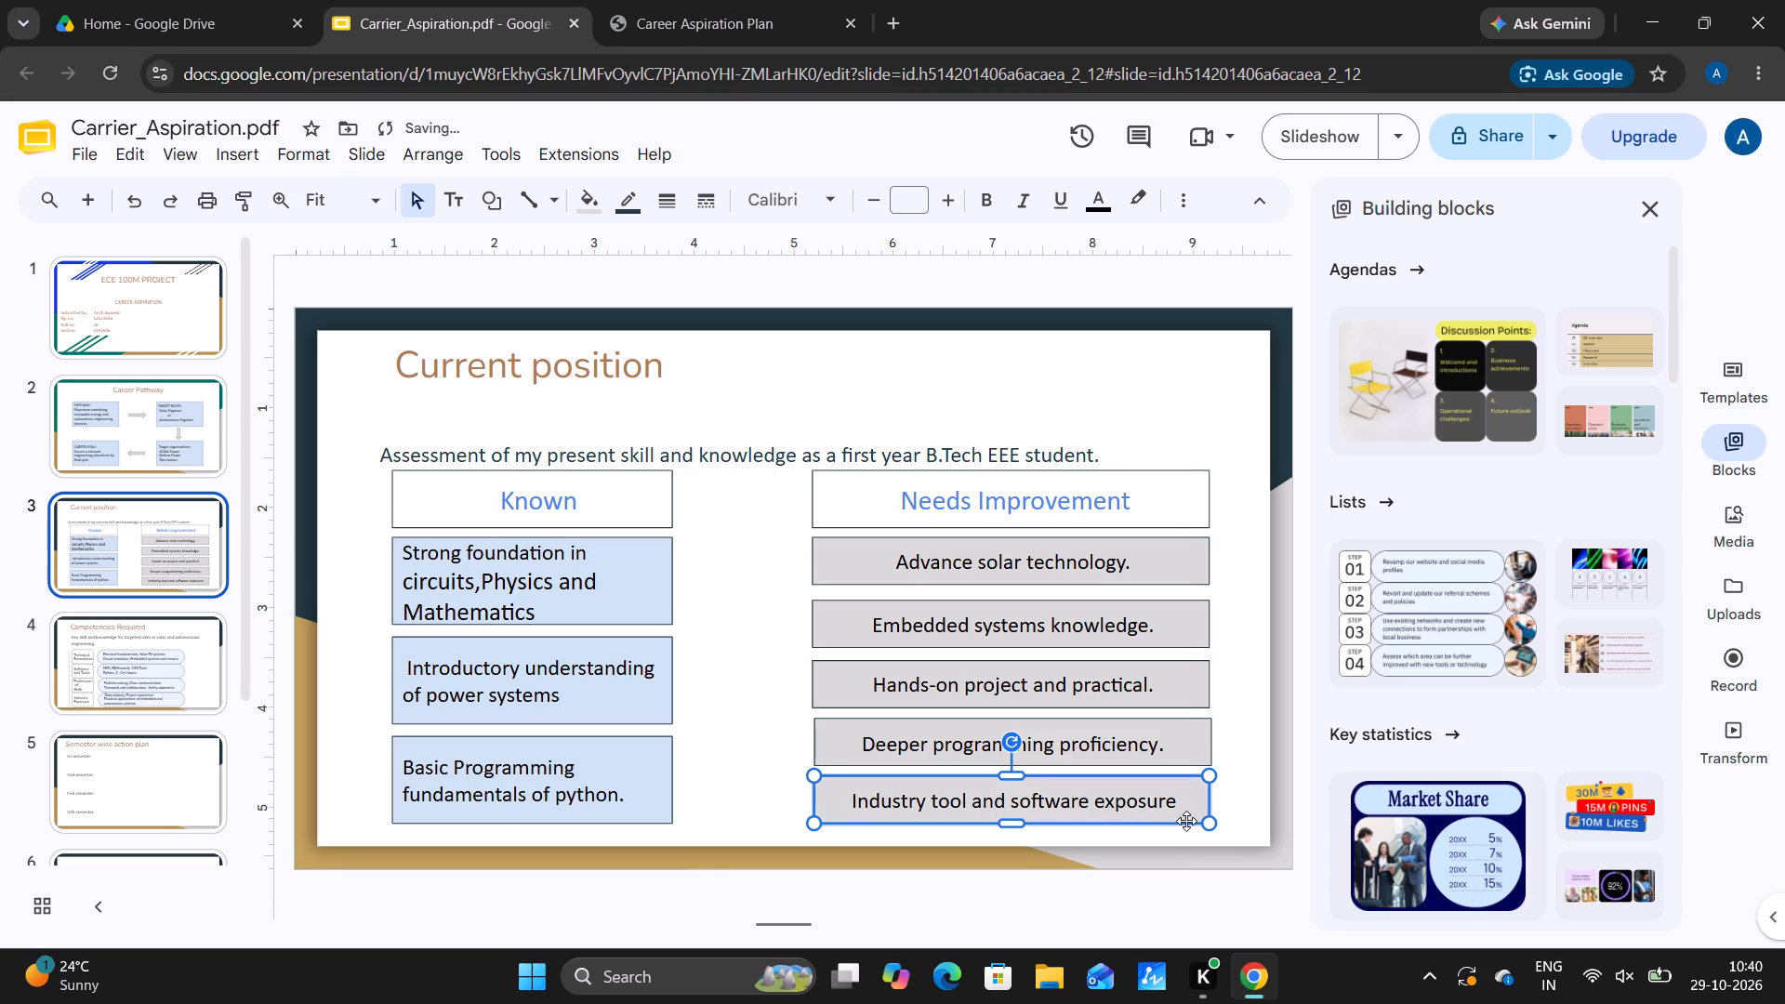
drag(1203, 824, 1211, 824)
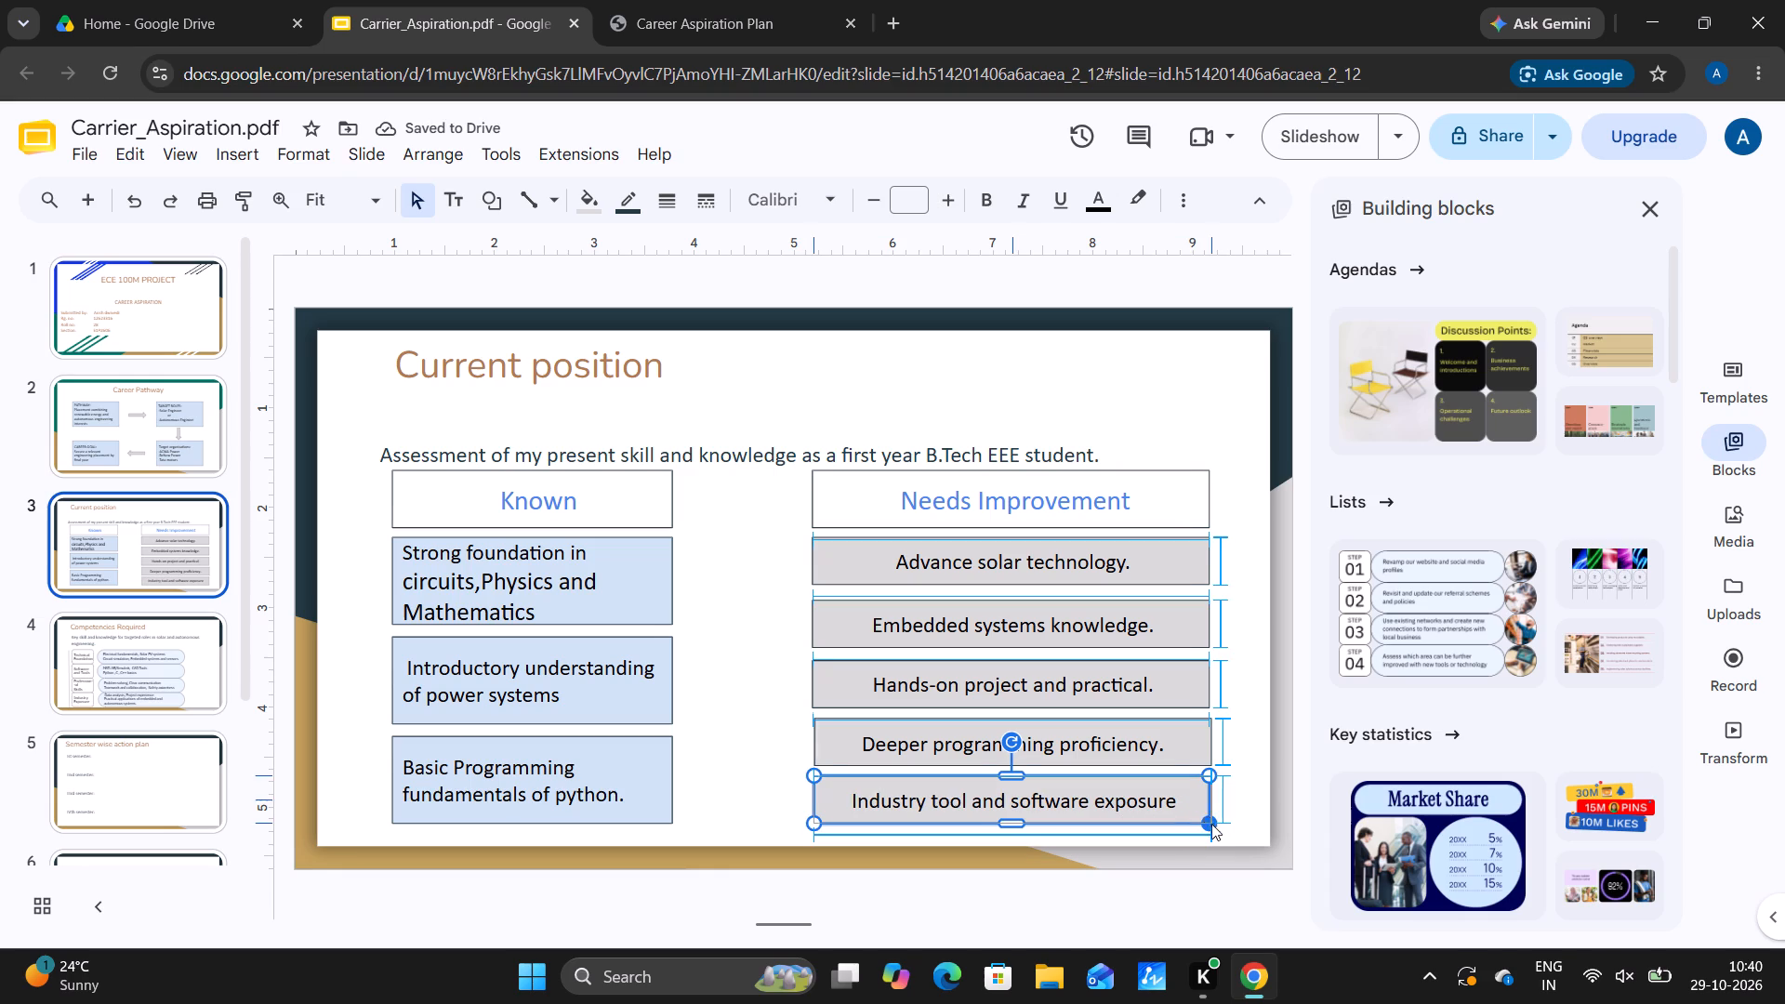
click(1209, 773)
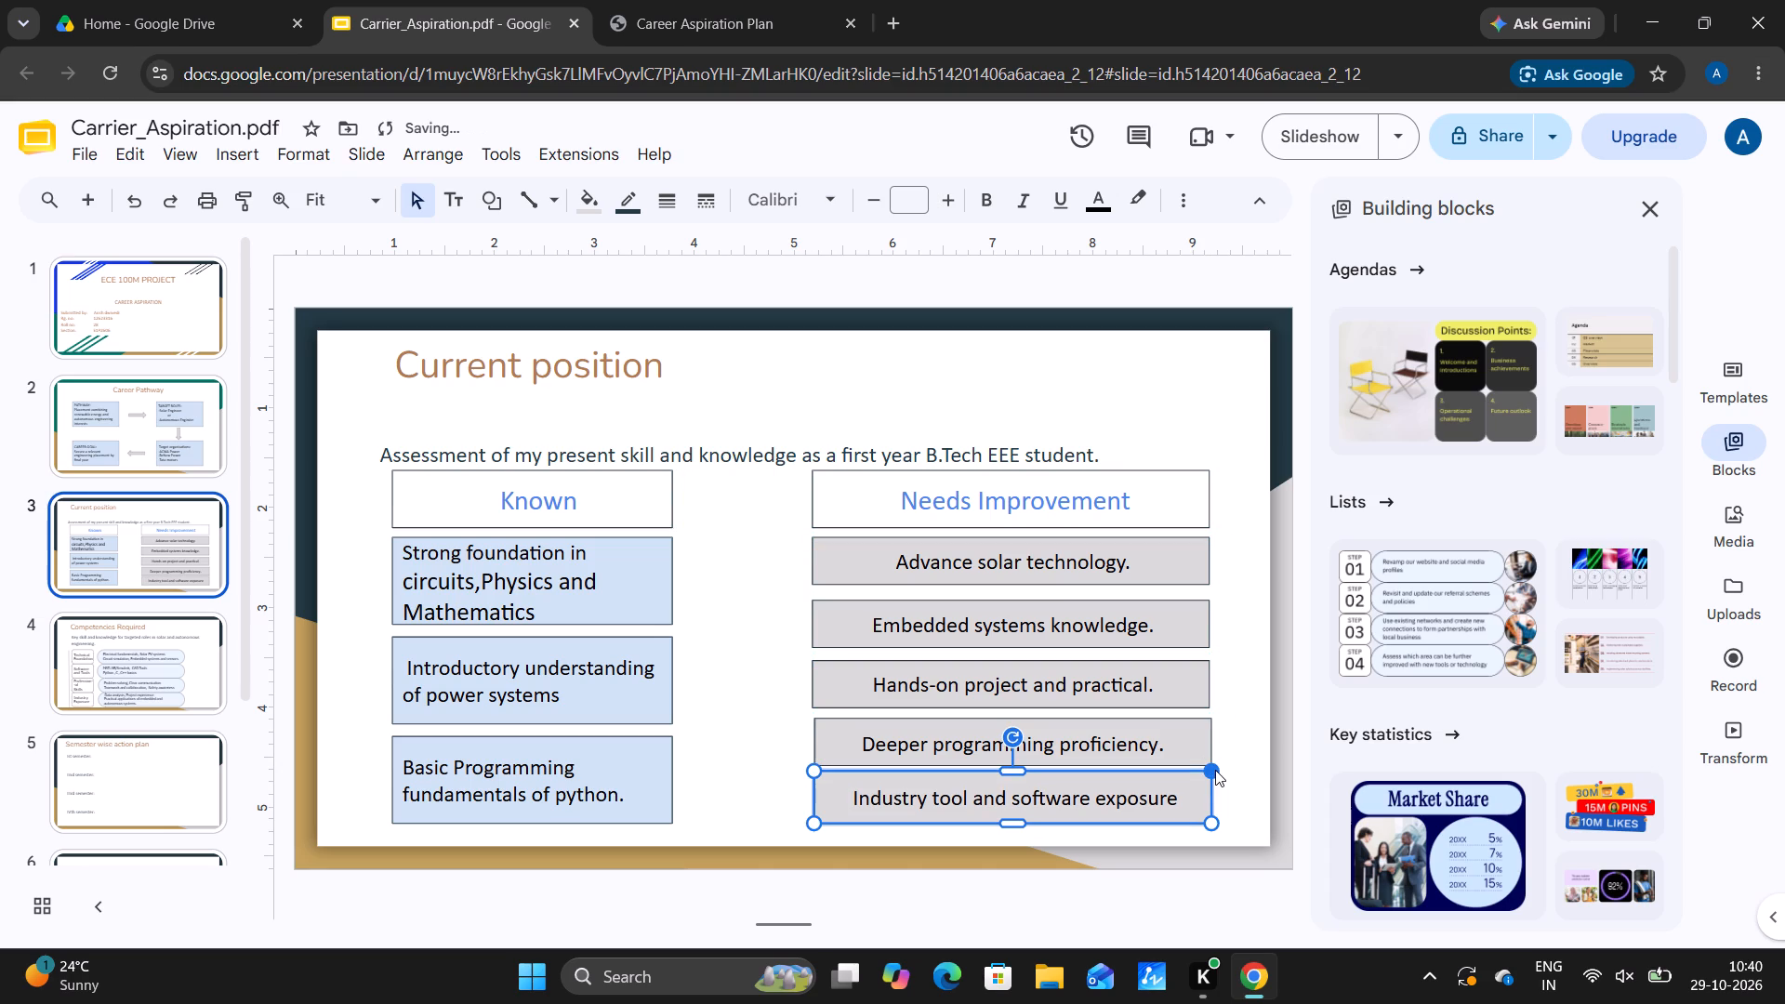
click(1255, 736)
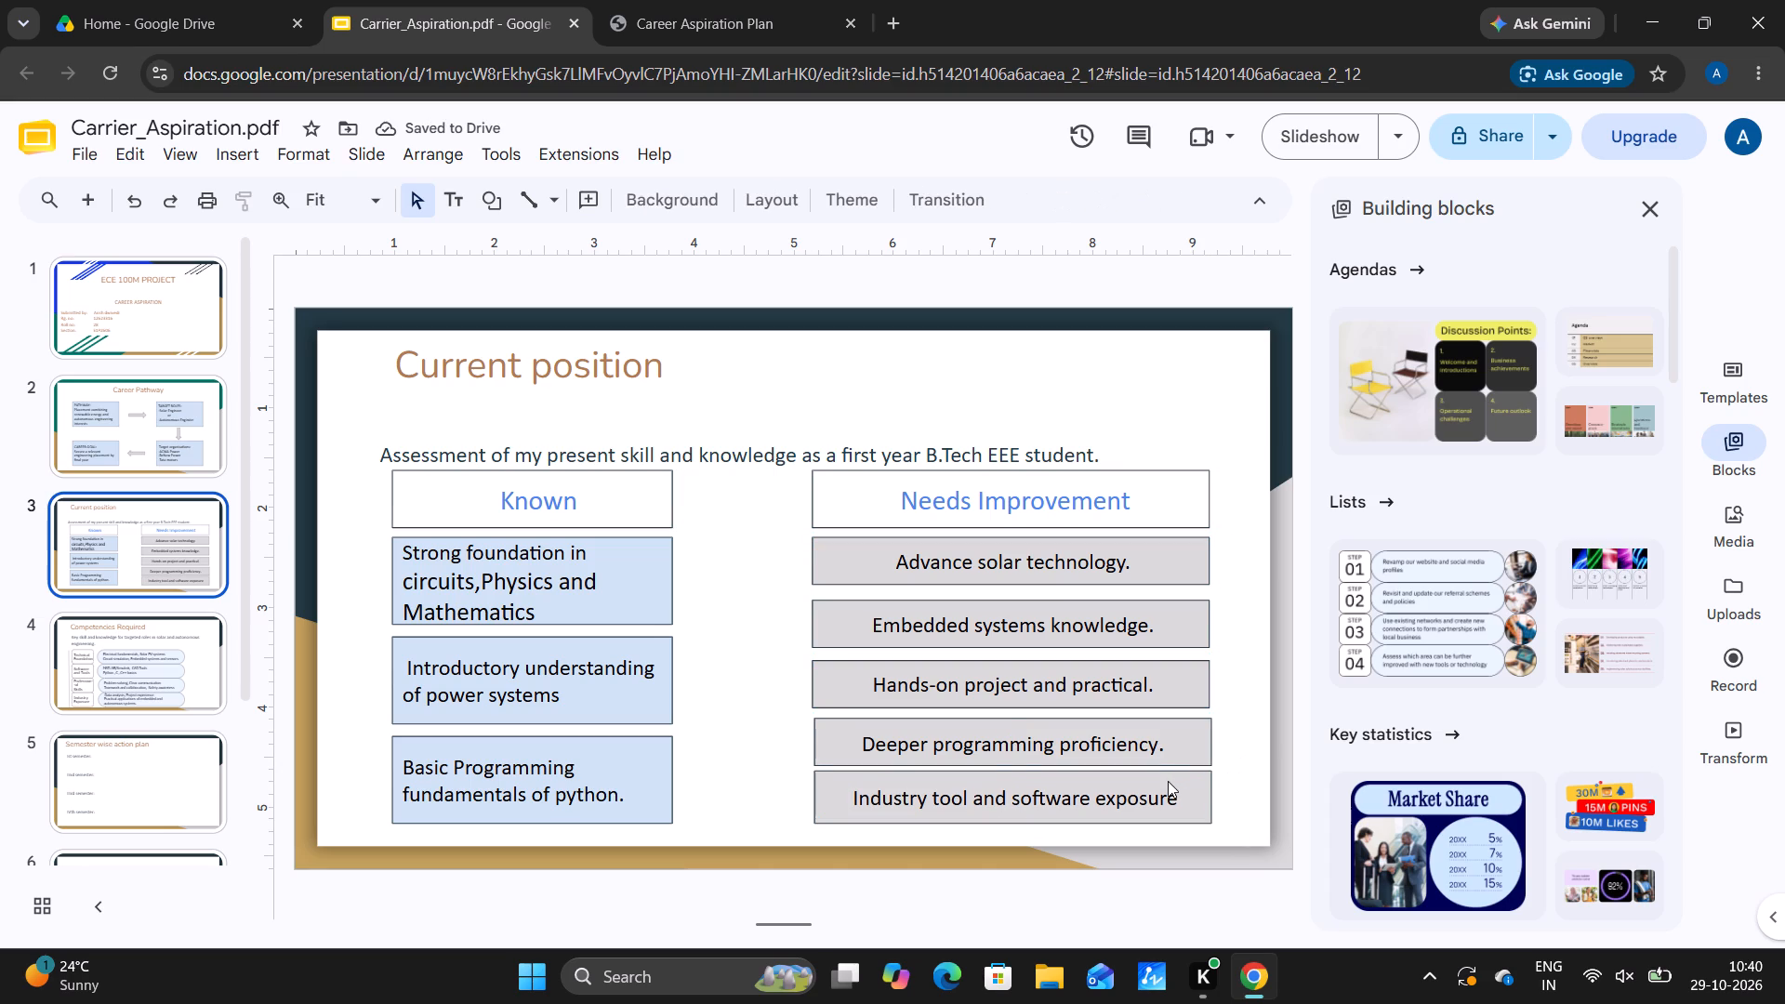
click(1168, 781)
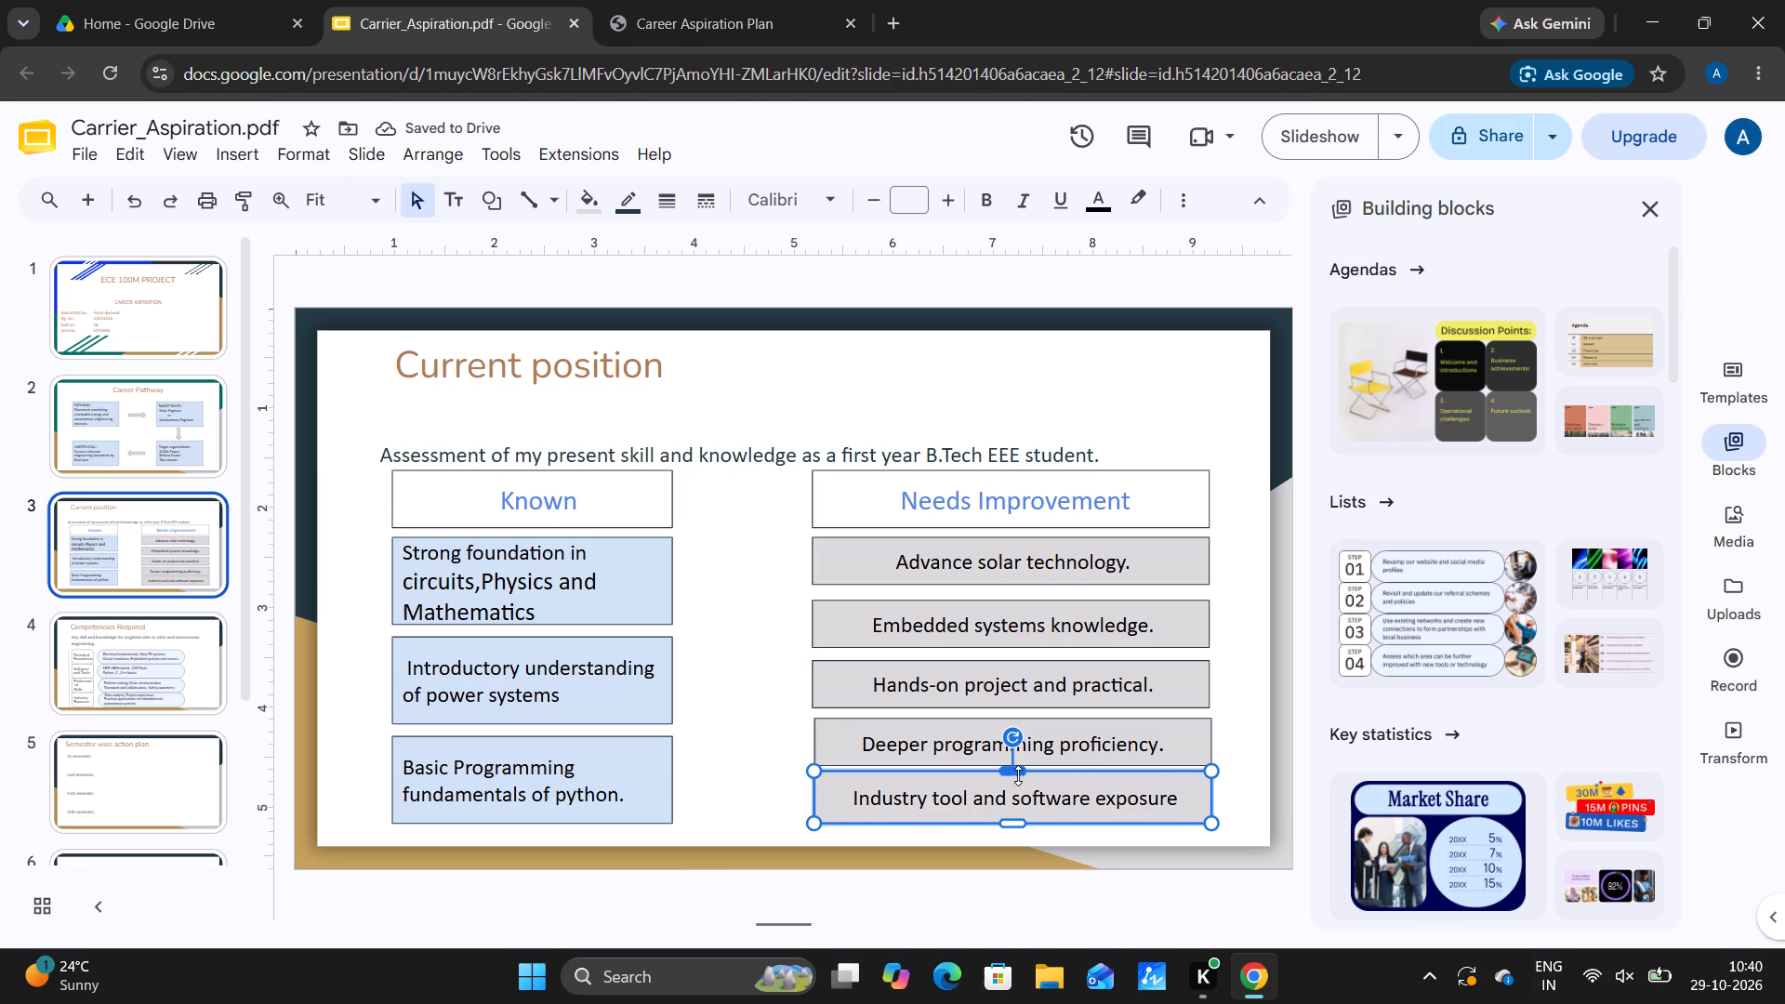
click(1013, 775)
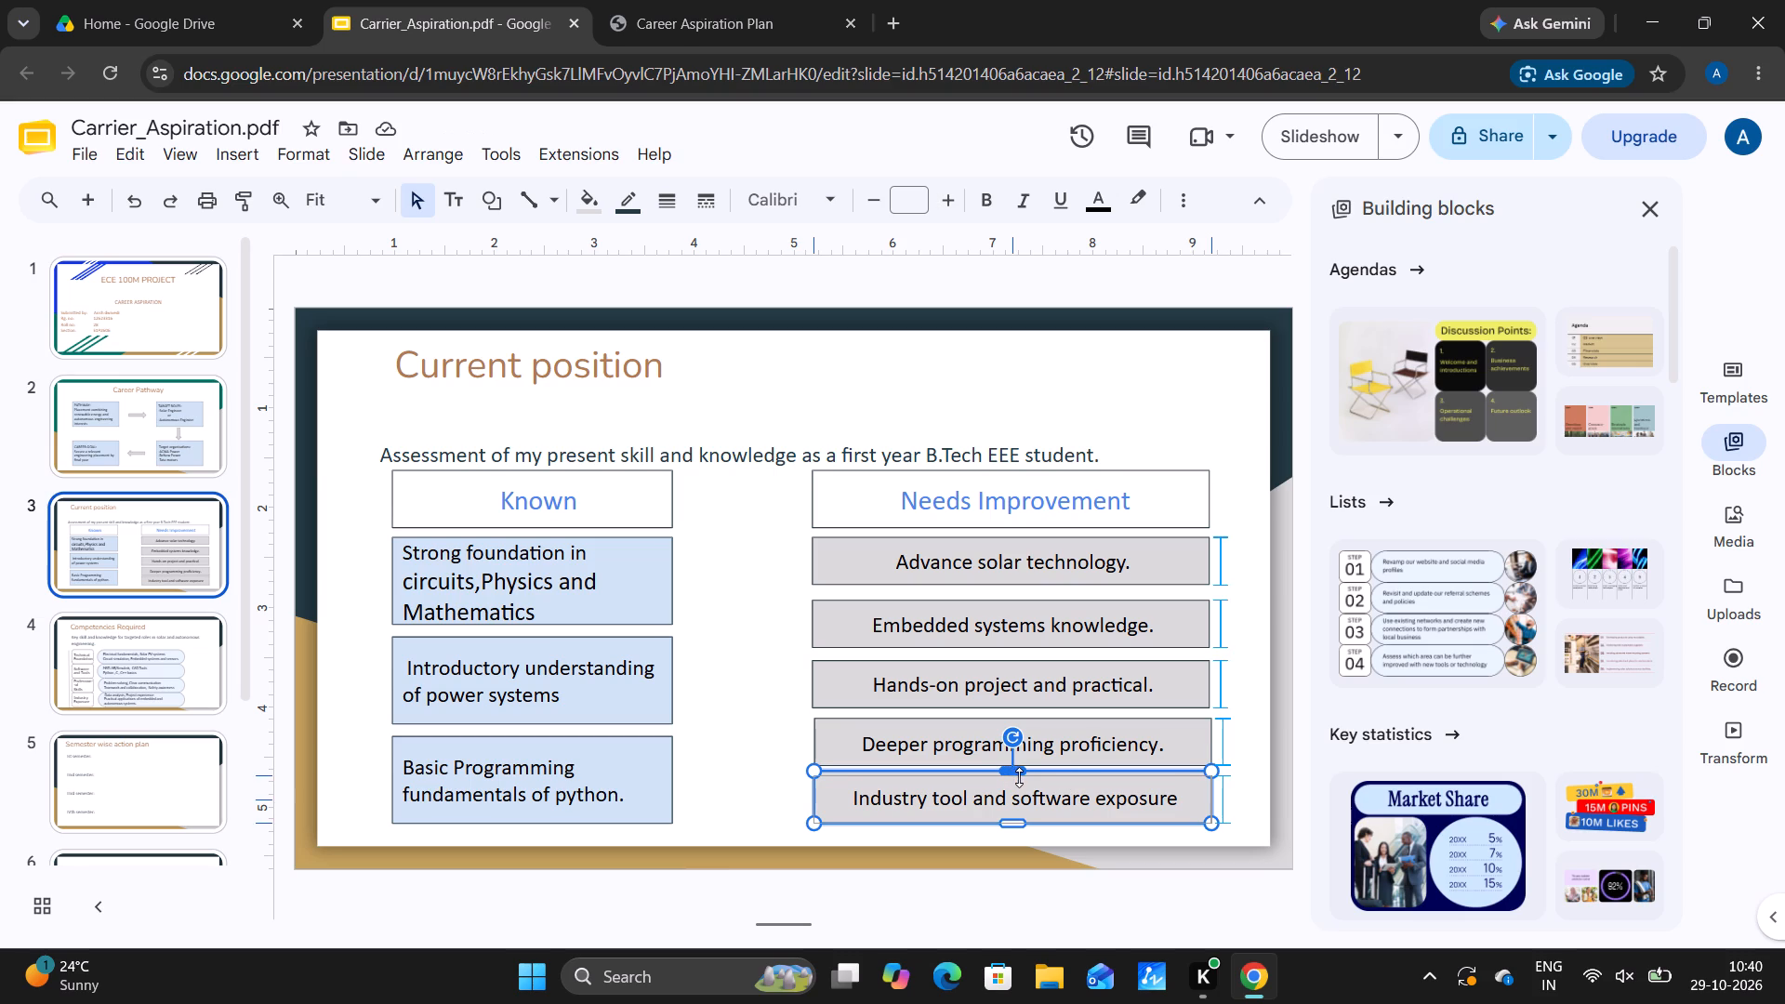
click(1265, 716)
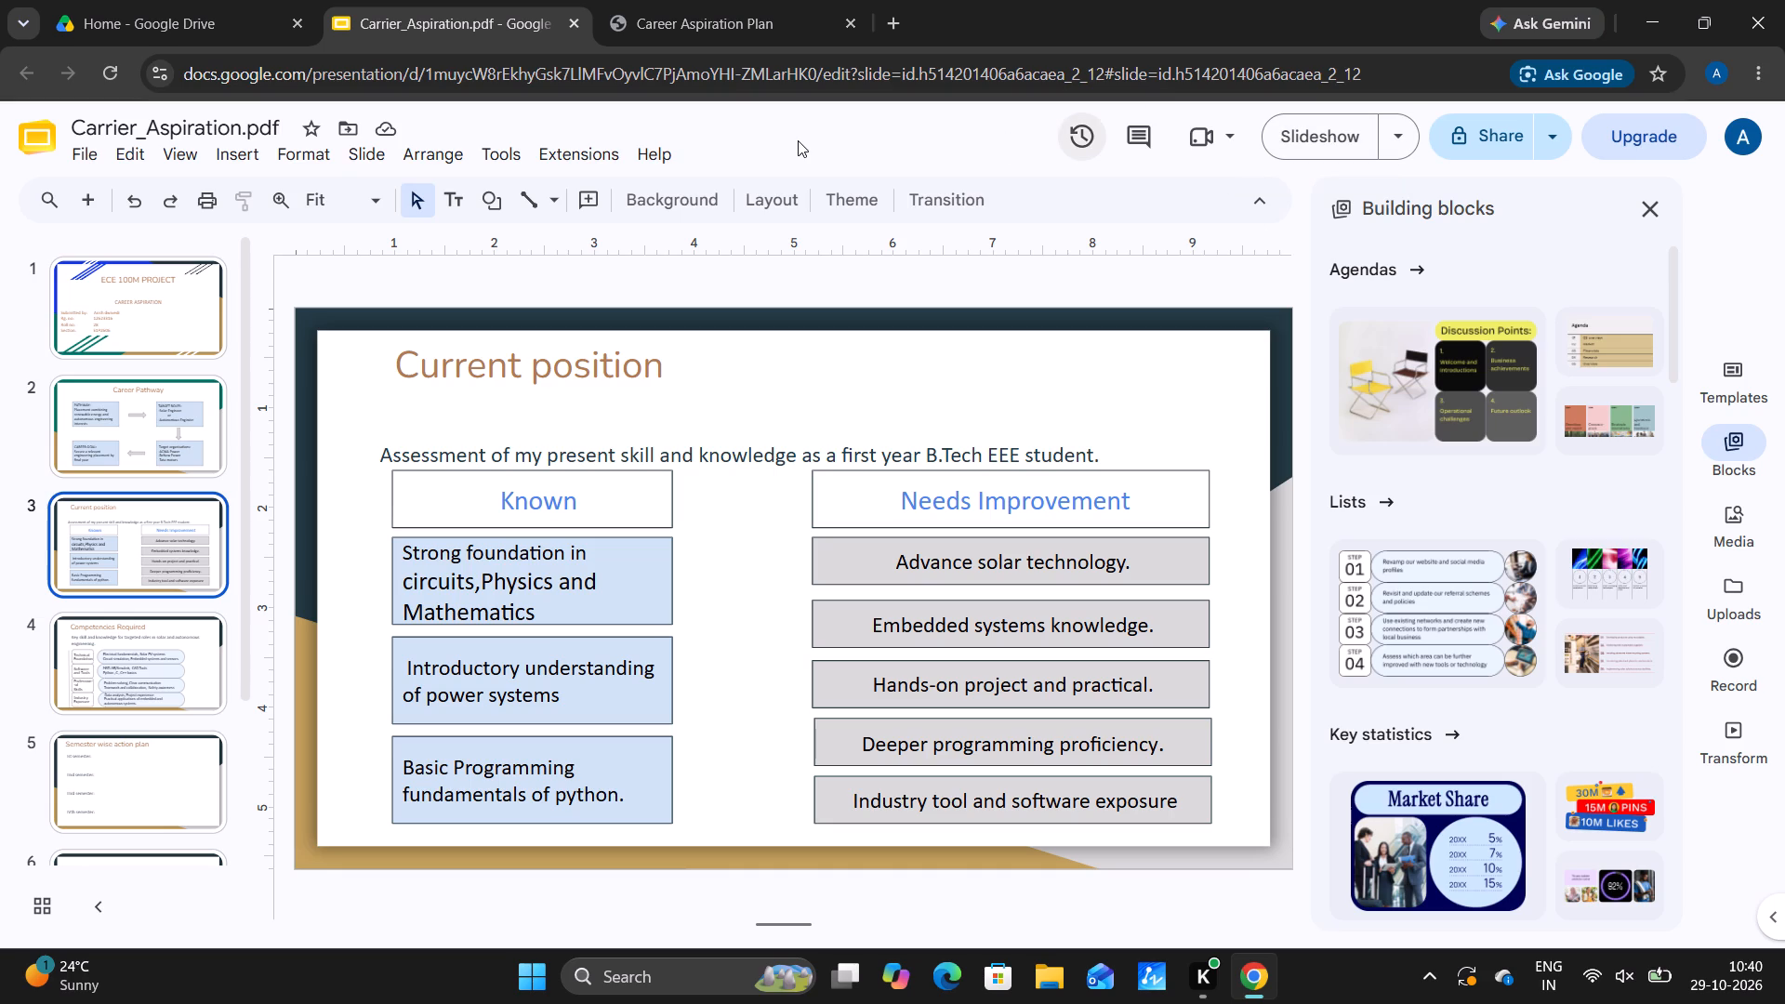
Reload the presentation and preview the Current position slide full-screen to check the box alignment.
key(F5)
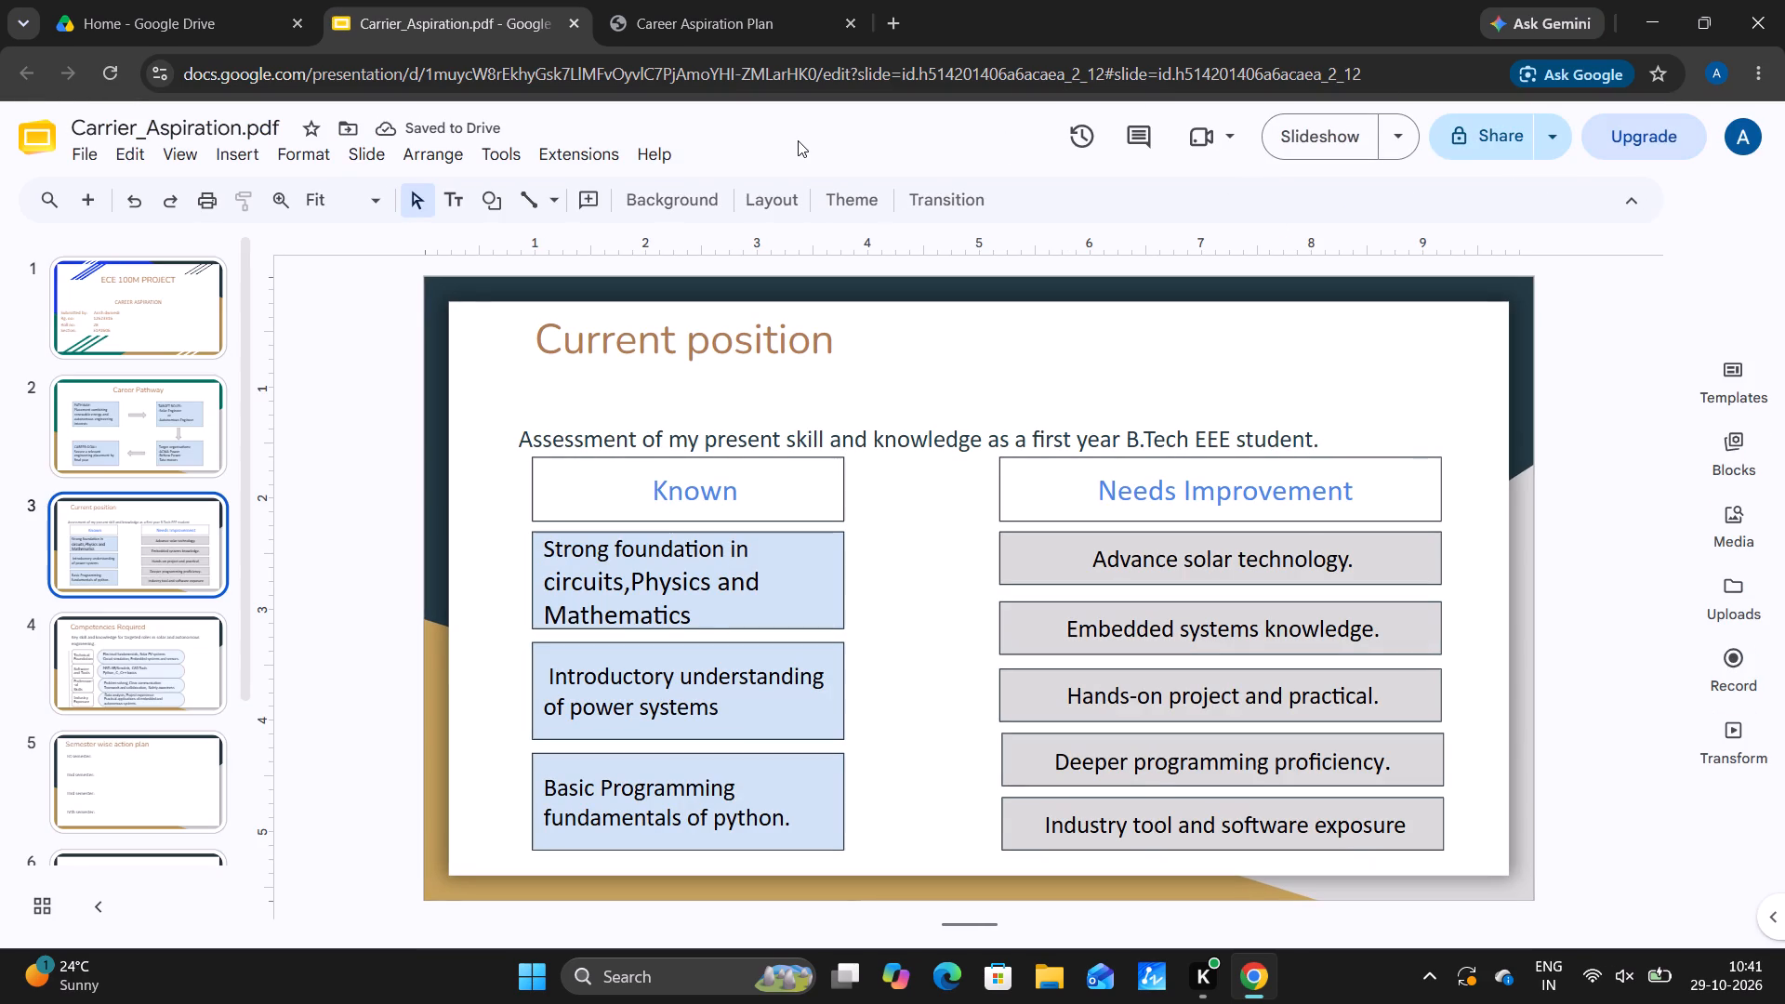
key(ctrl+F5)
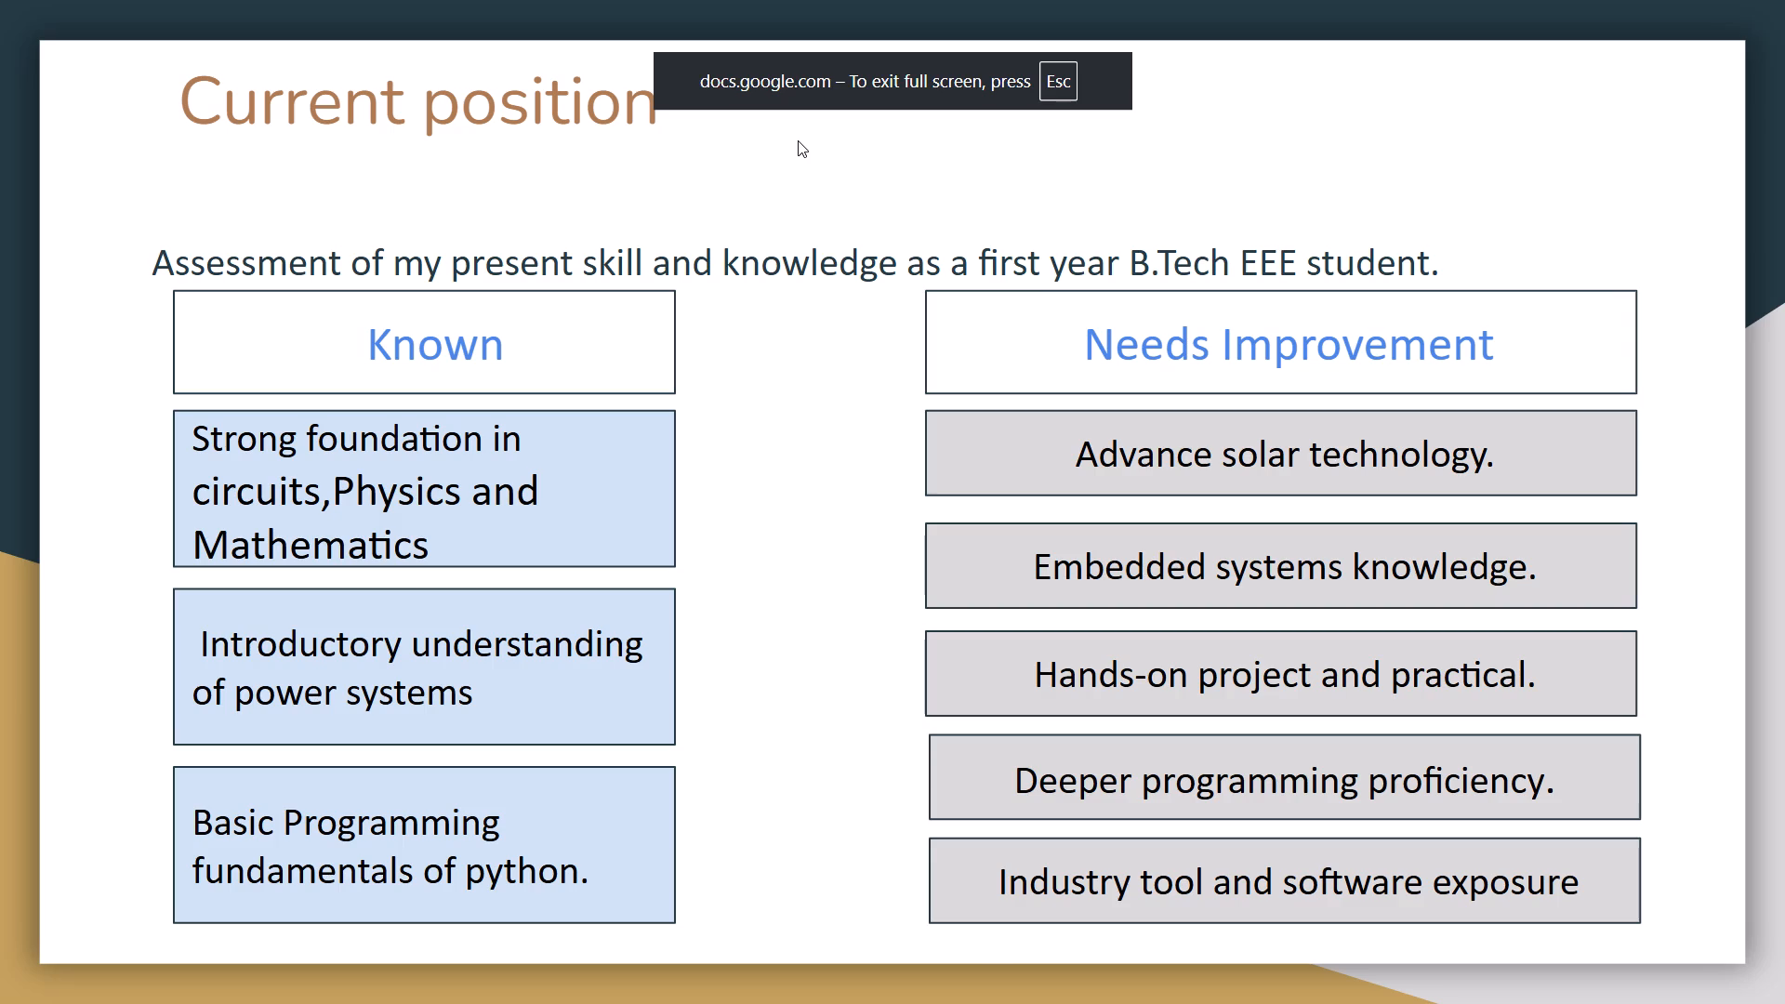
key(Escape)
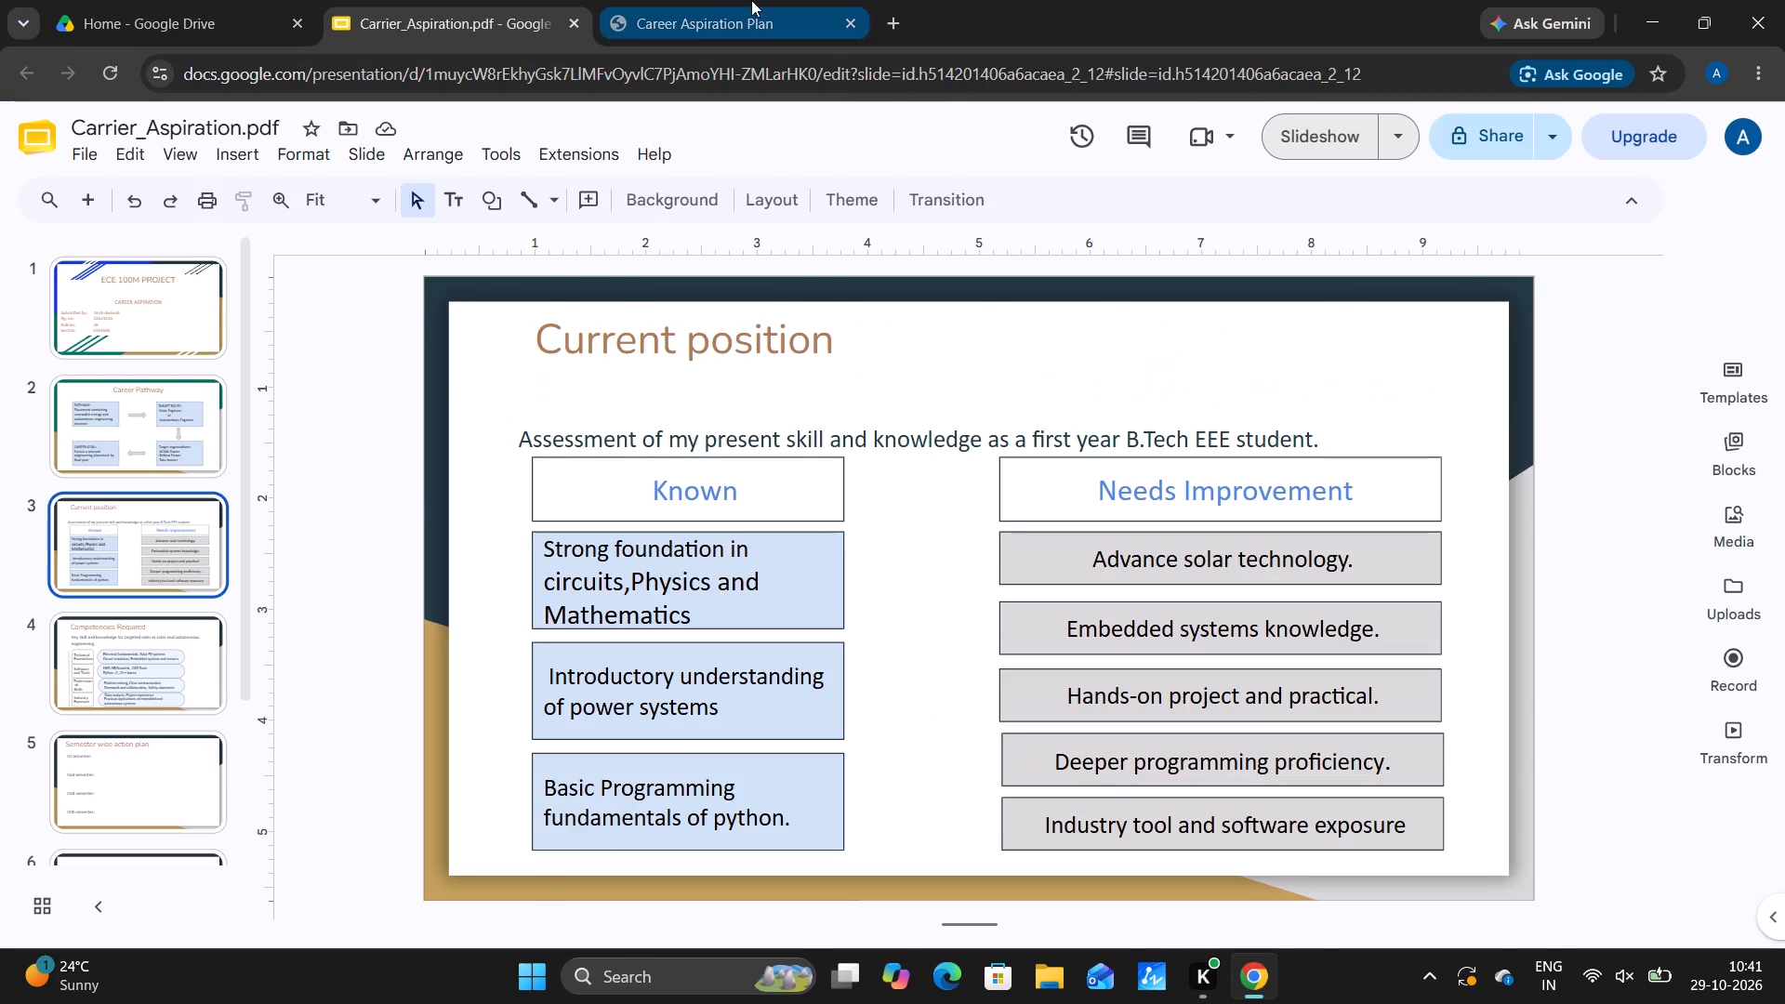
Switch to the reference Career Aspiration Plan PDF and page through it full-screen from the cover to the Conclusion page.
click(718, 0)
key(ctrl+F5)
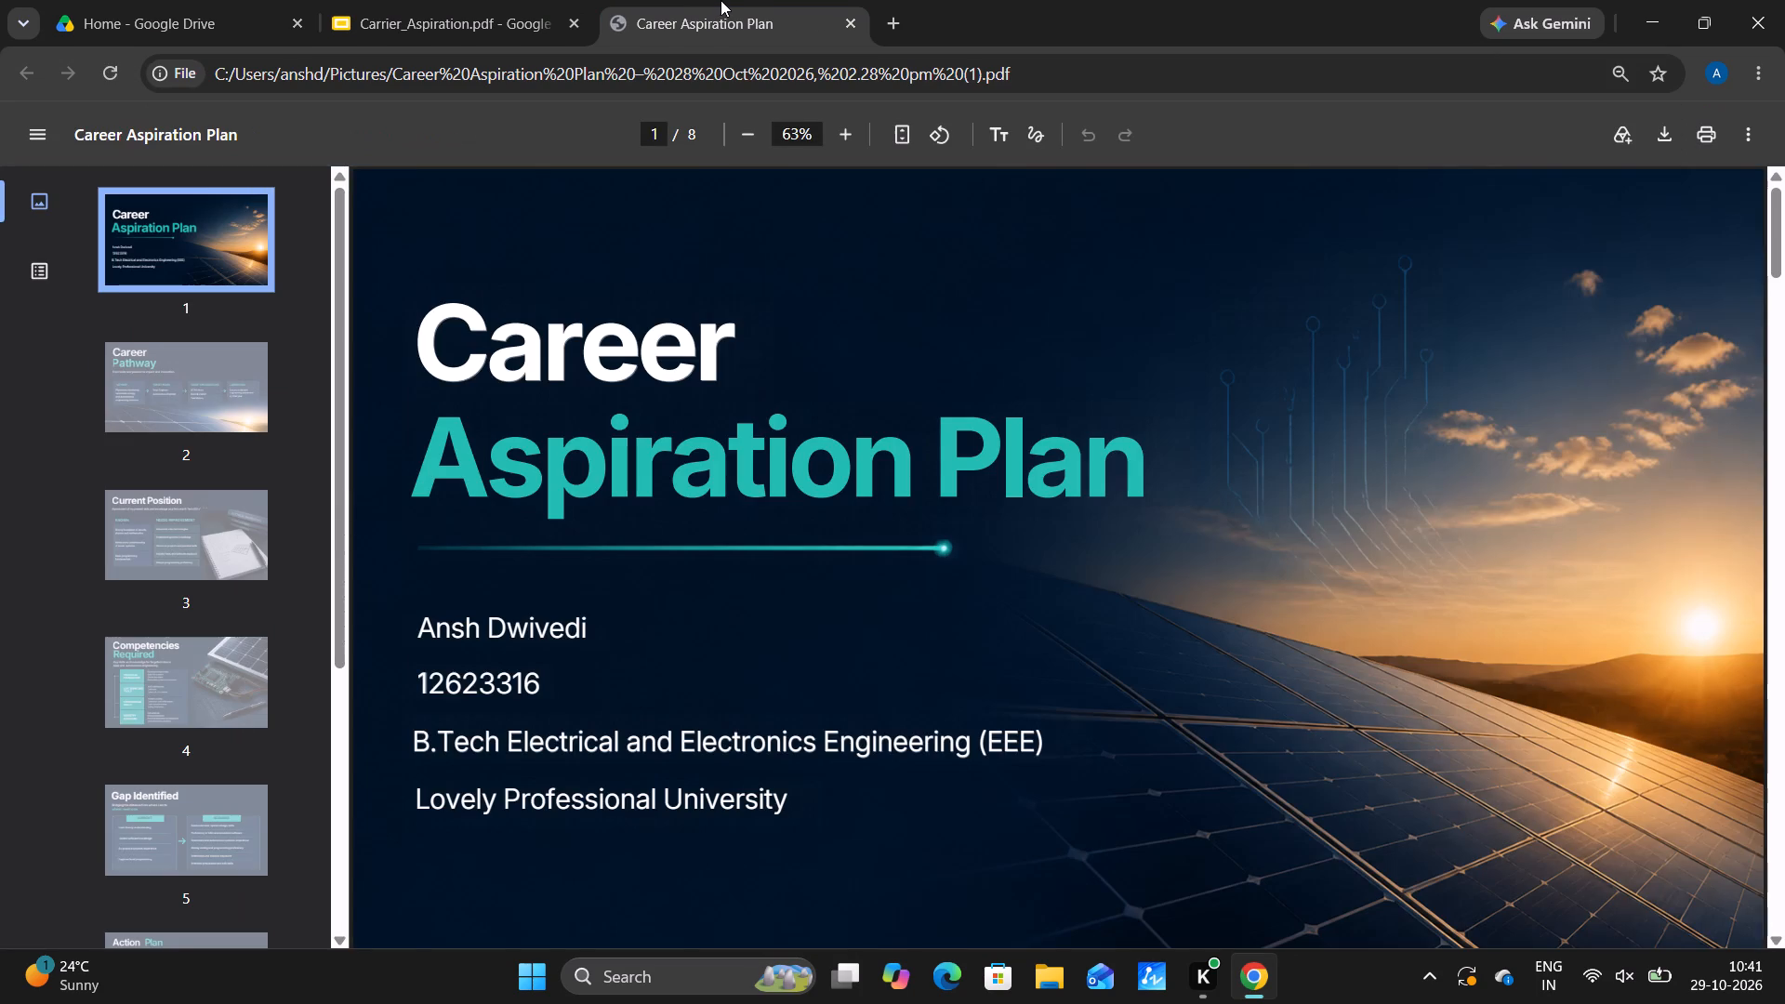
click(784, 382)
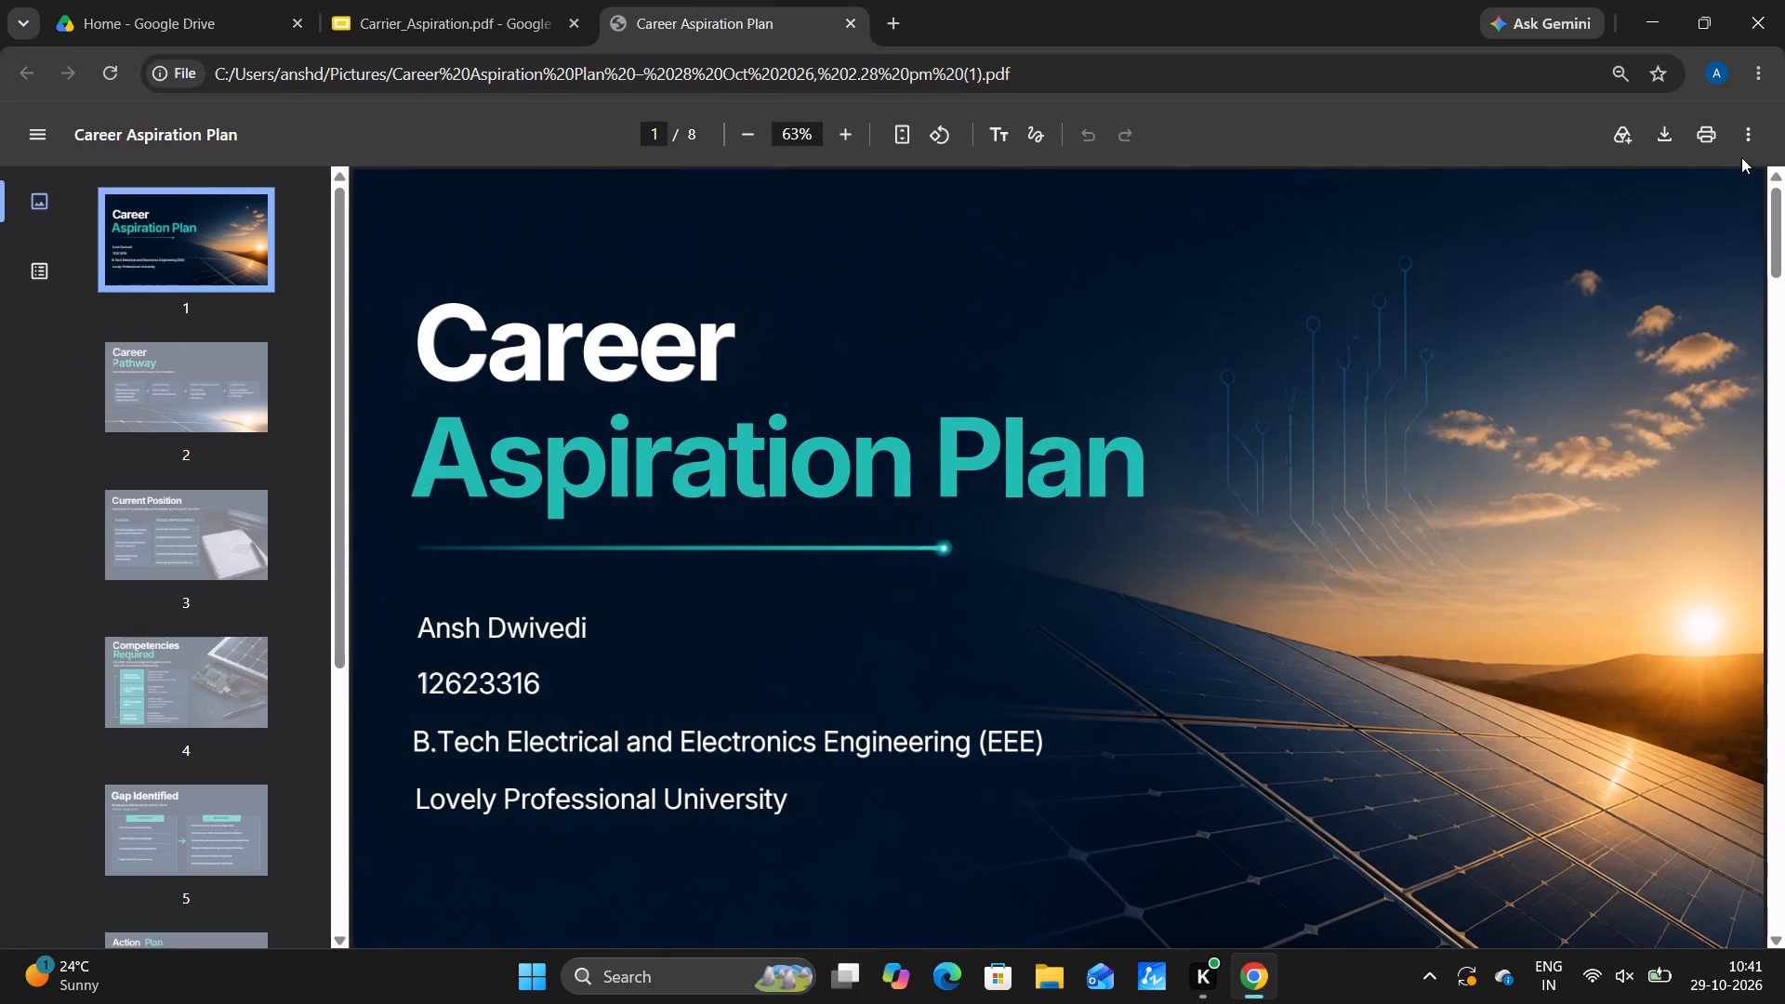
click(1744, 146)
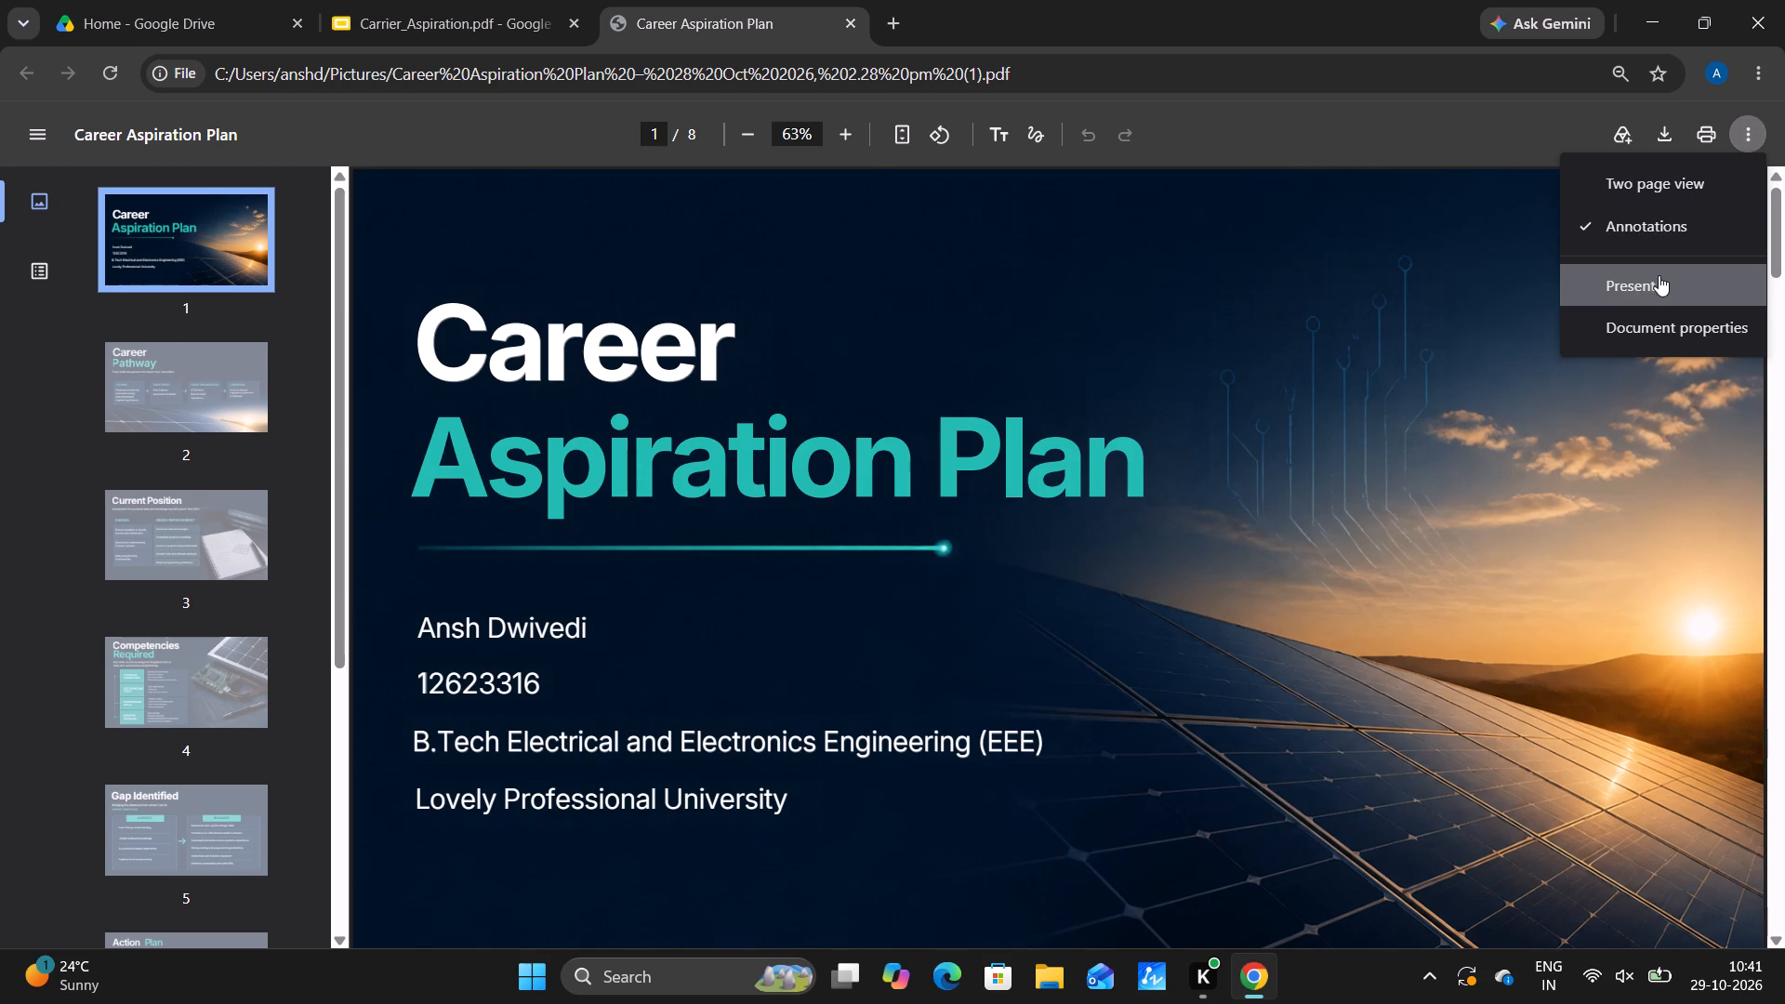
click(1659, 275)
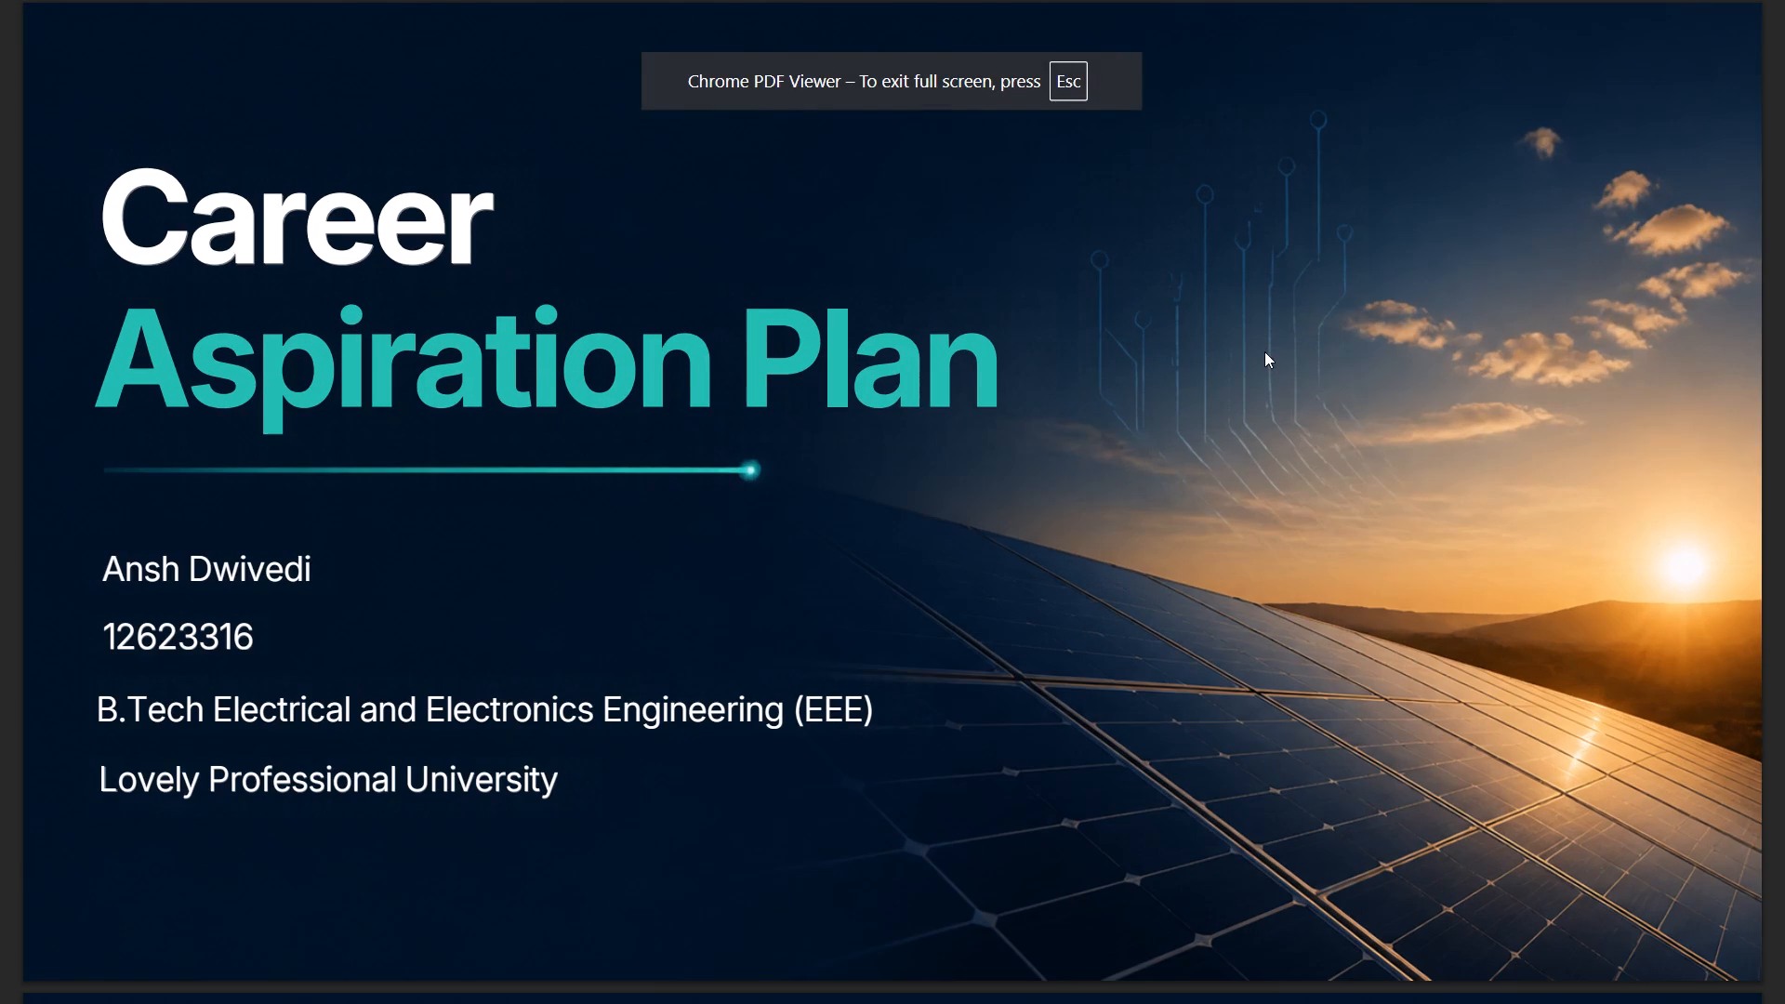
key(space)
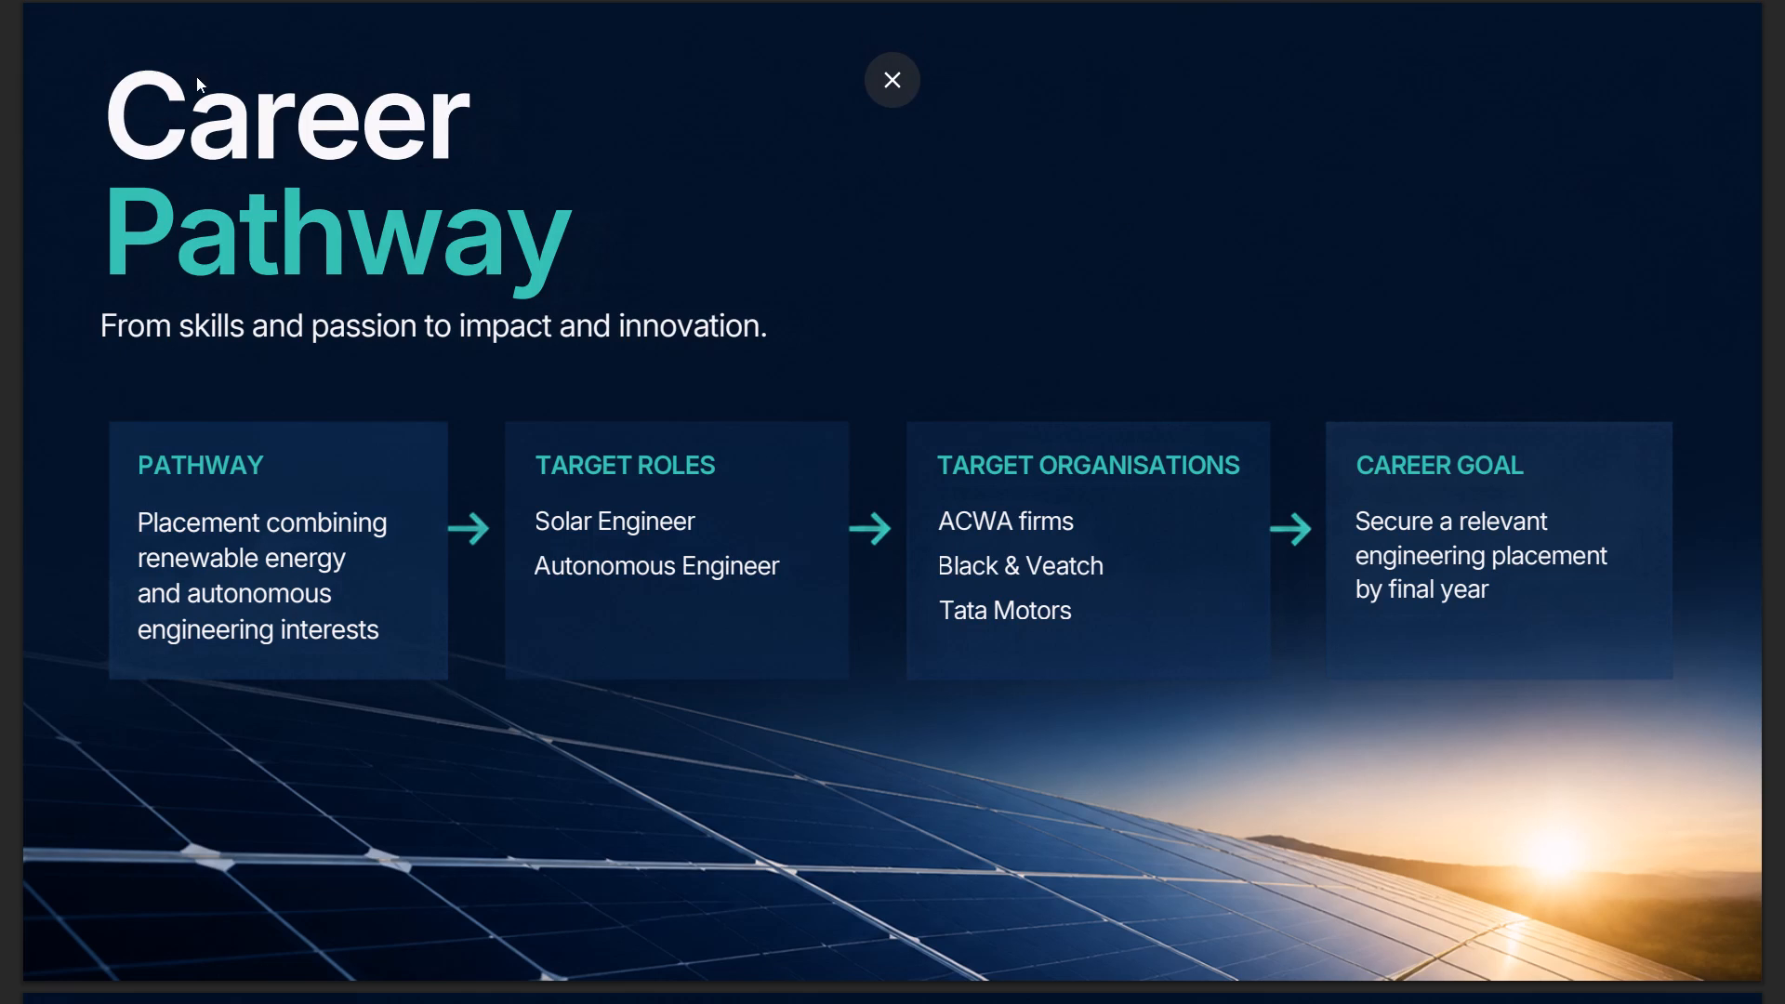
click(832, 653)
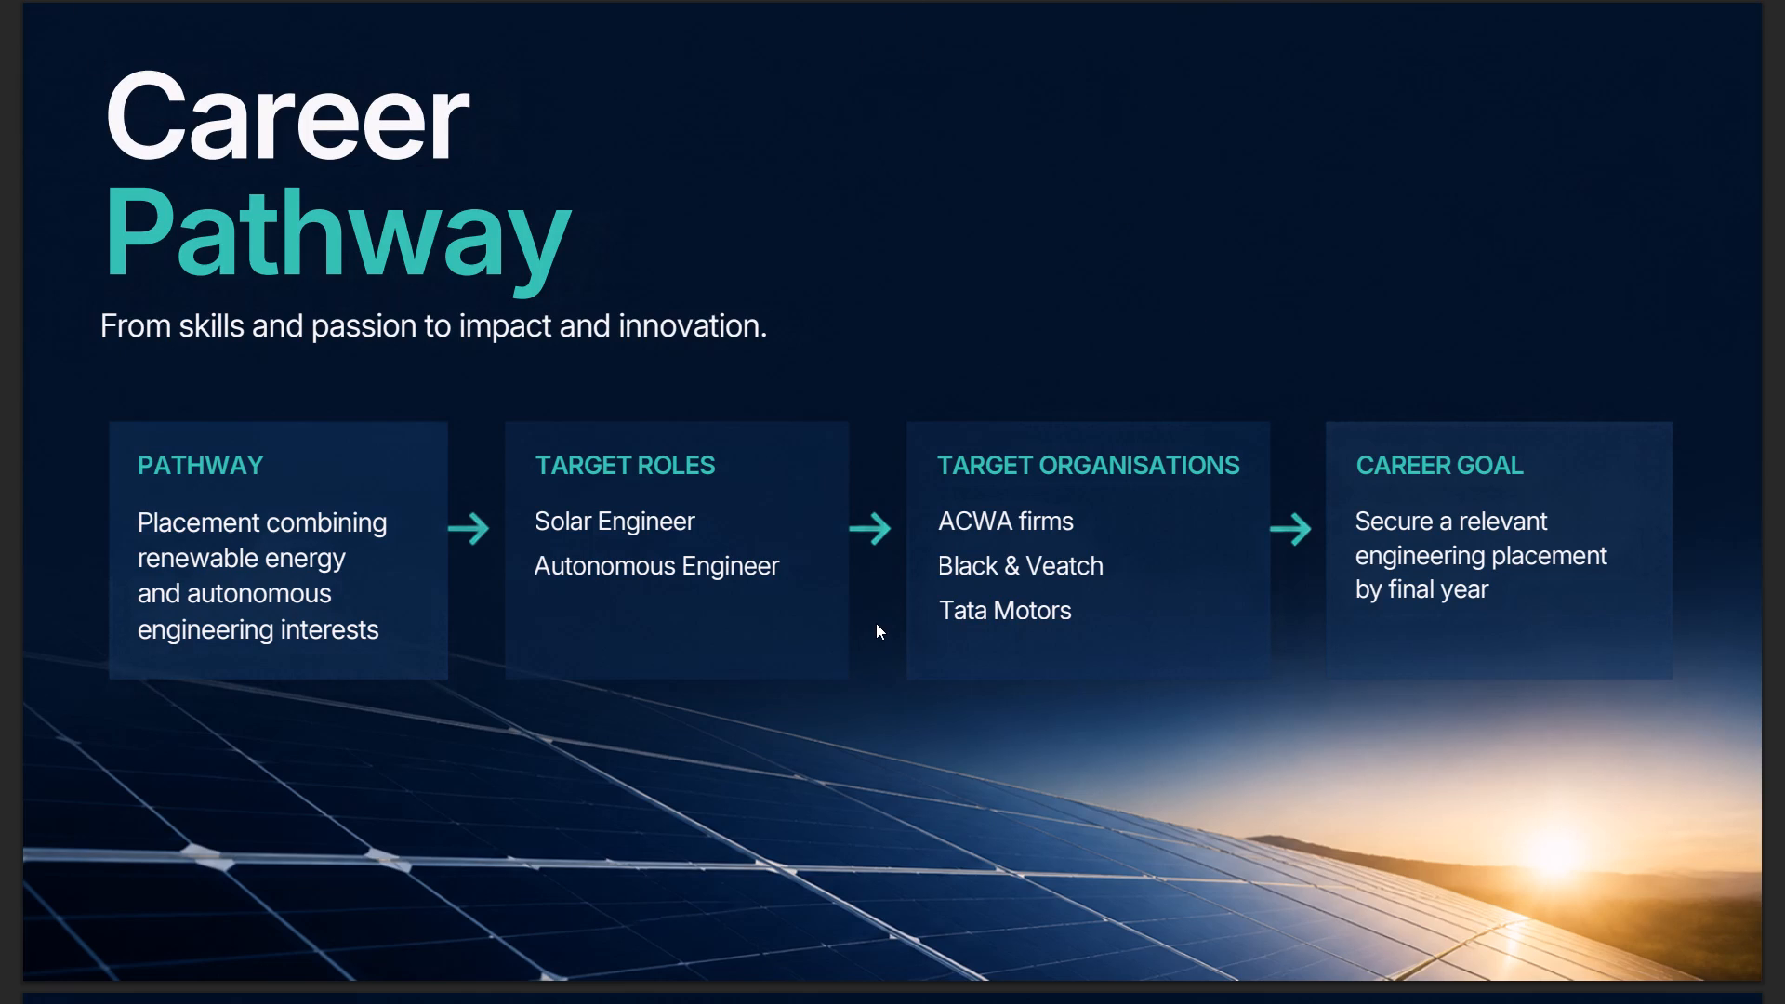
key(space)
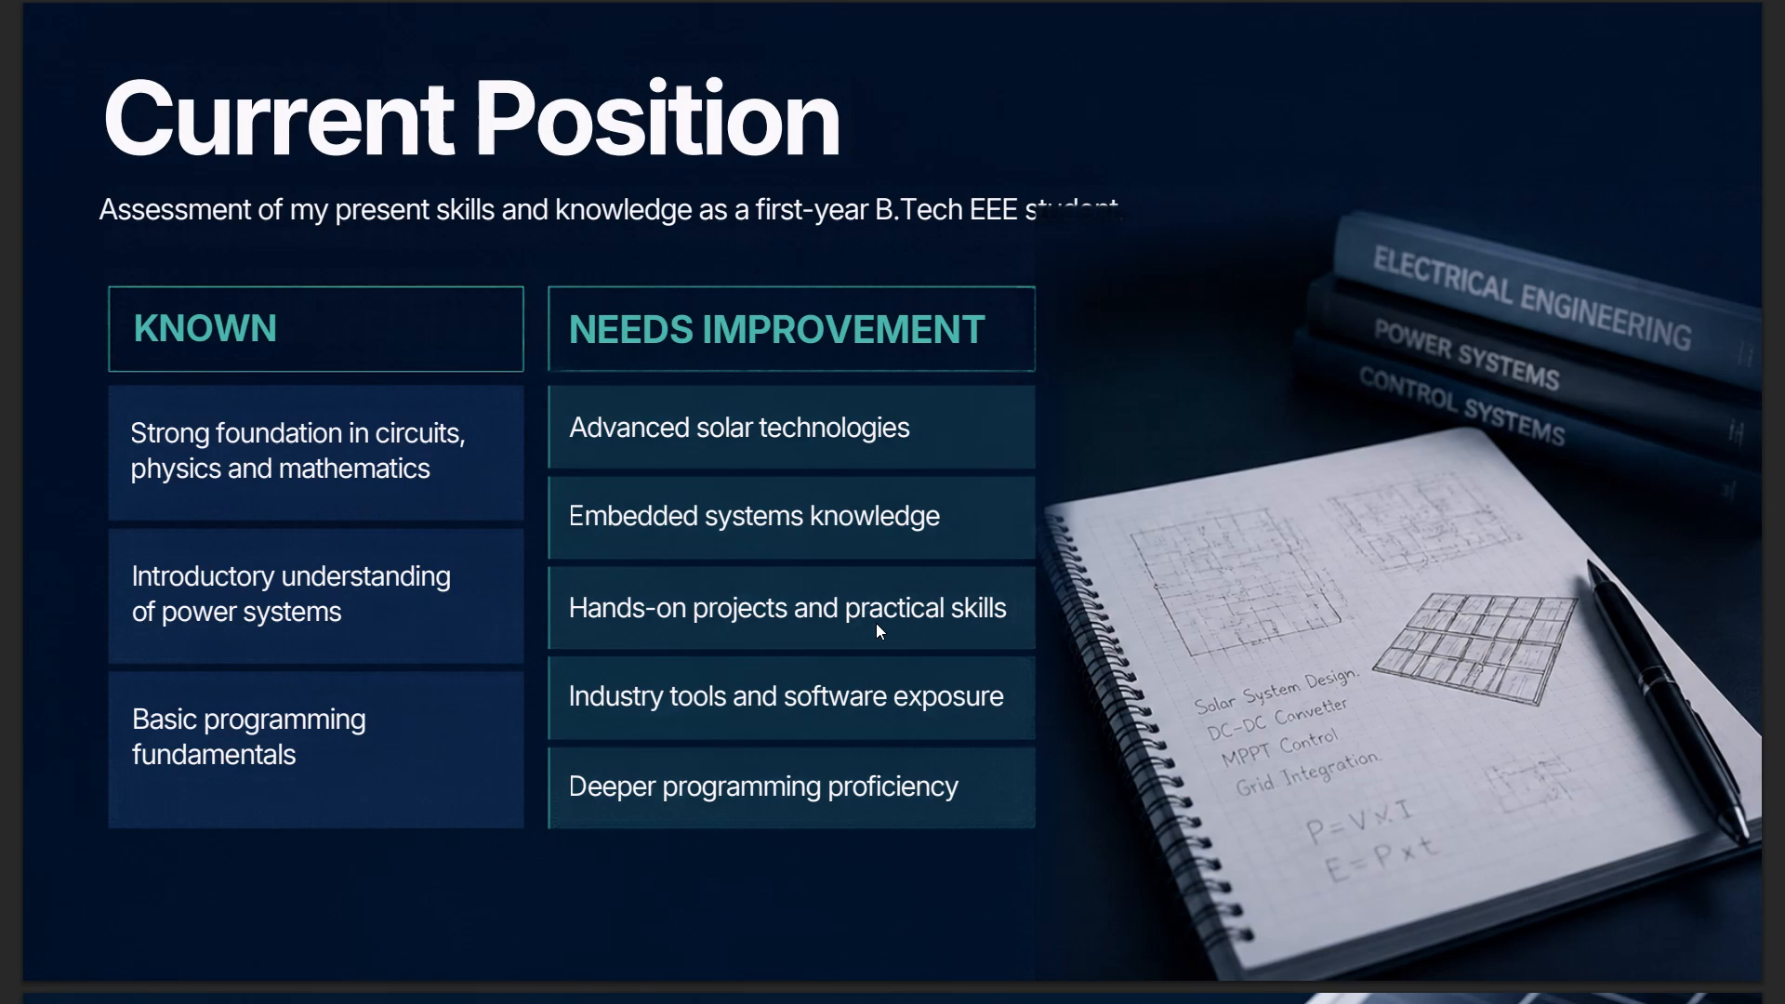
key(space)
key(space)
key(space)
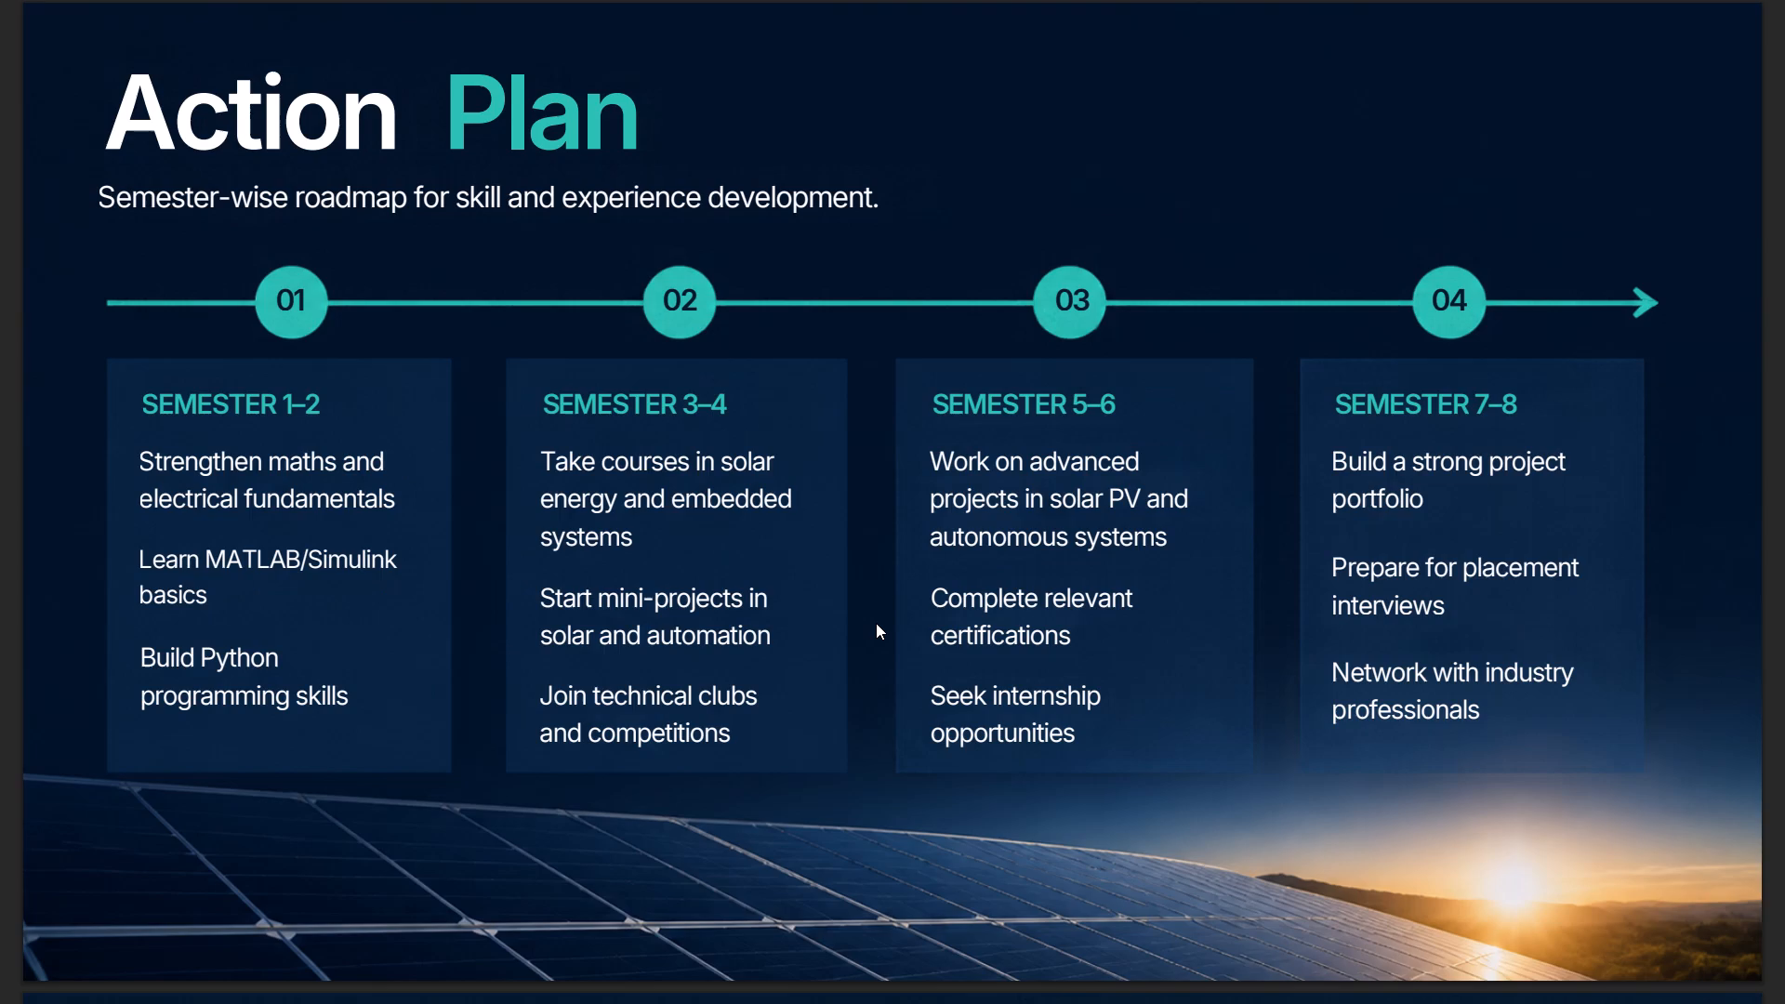
key(space)
key(space)
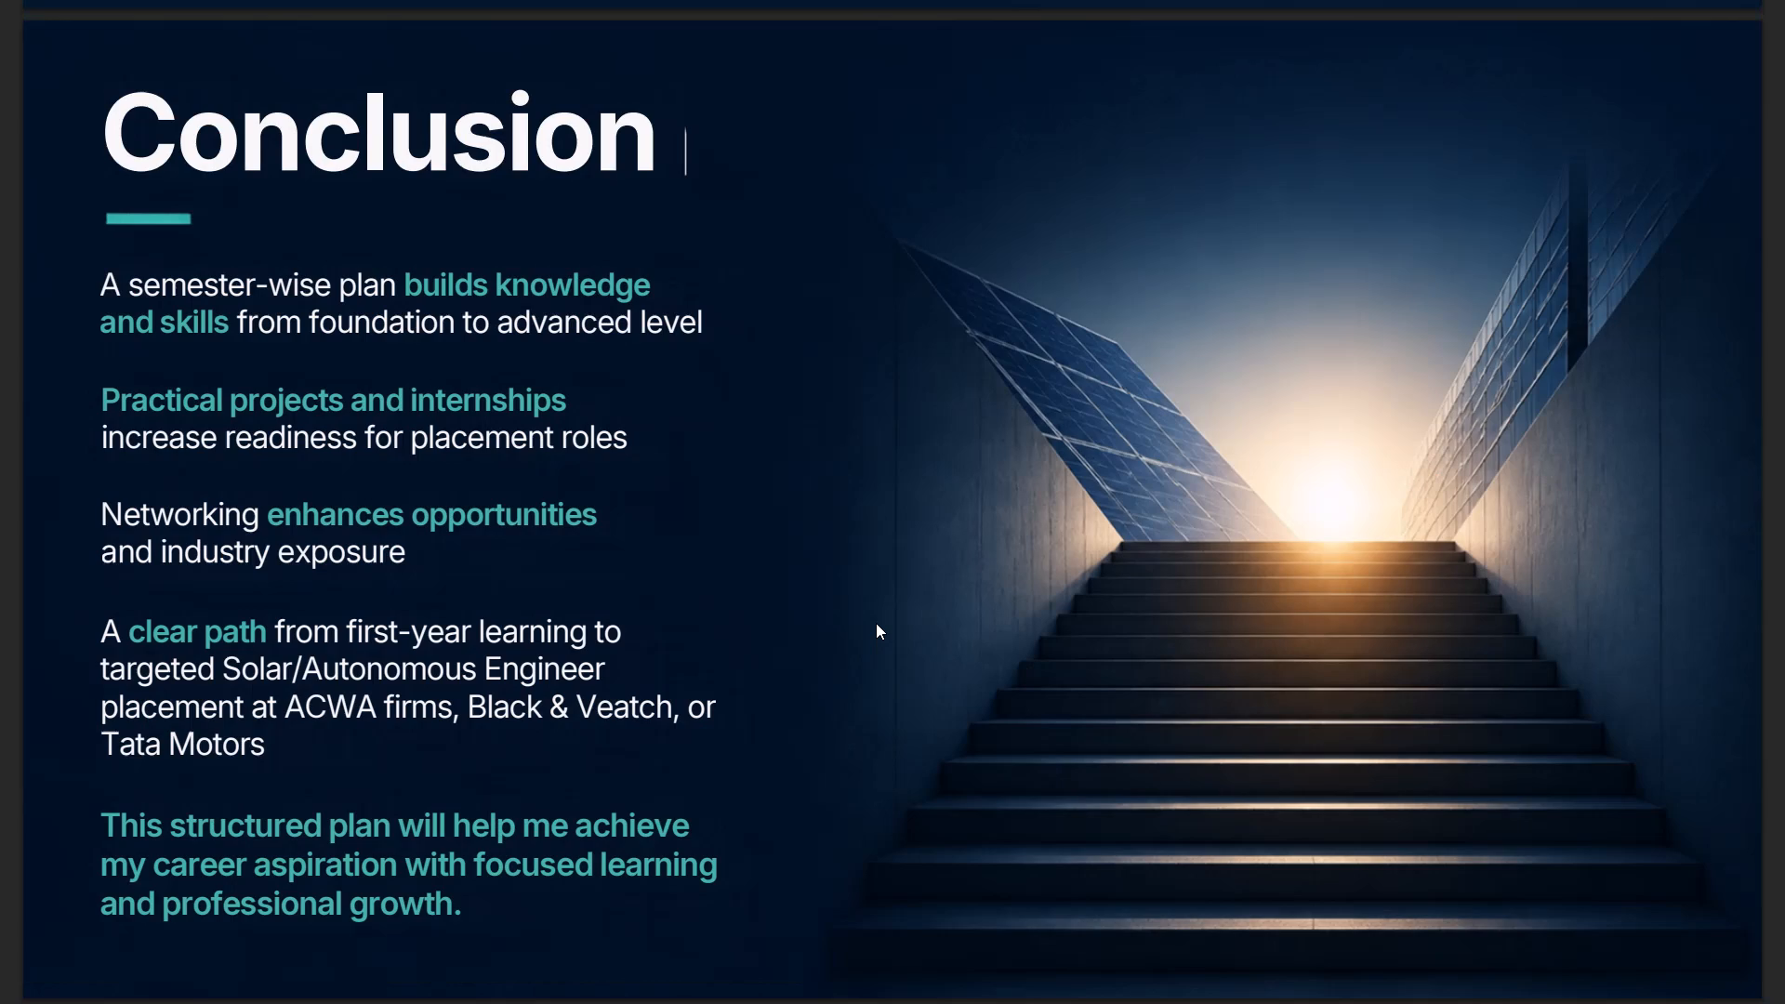
key(Escape)
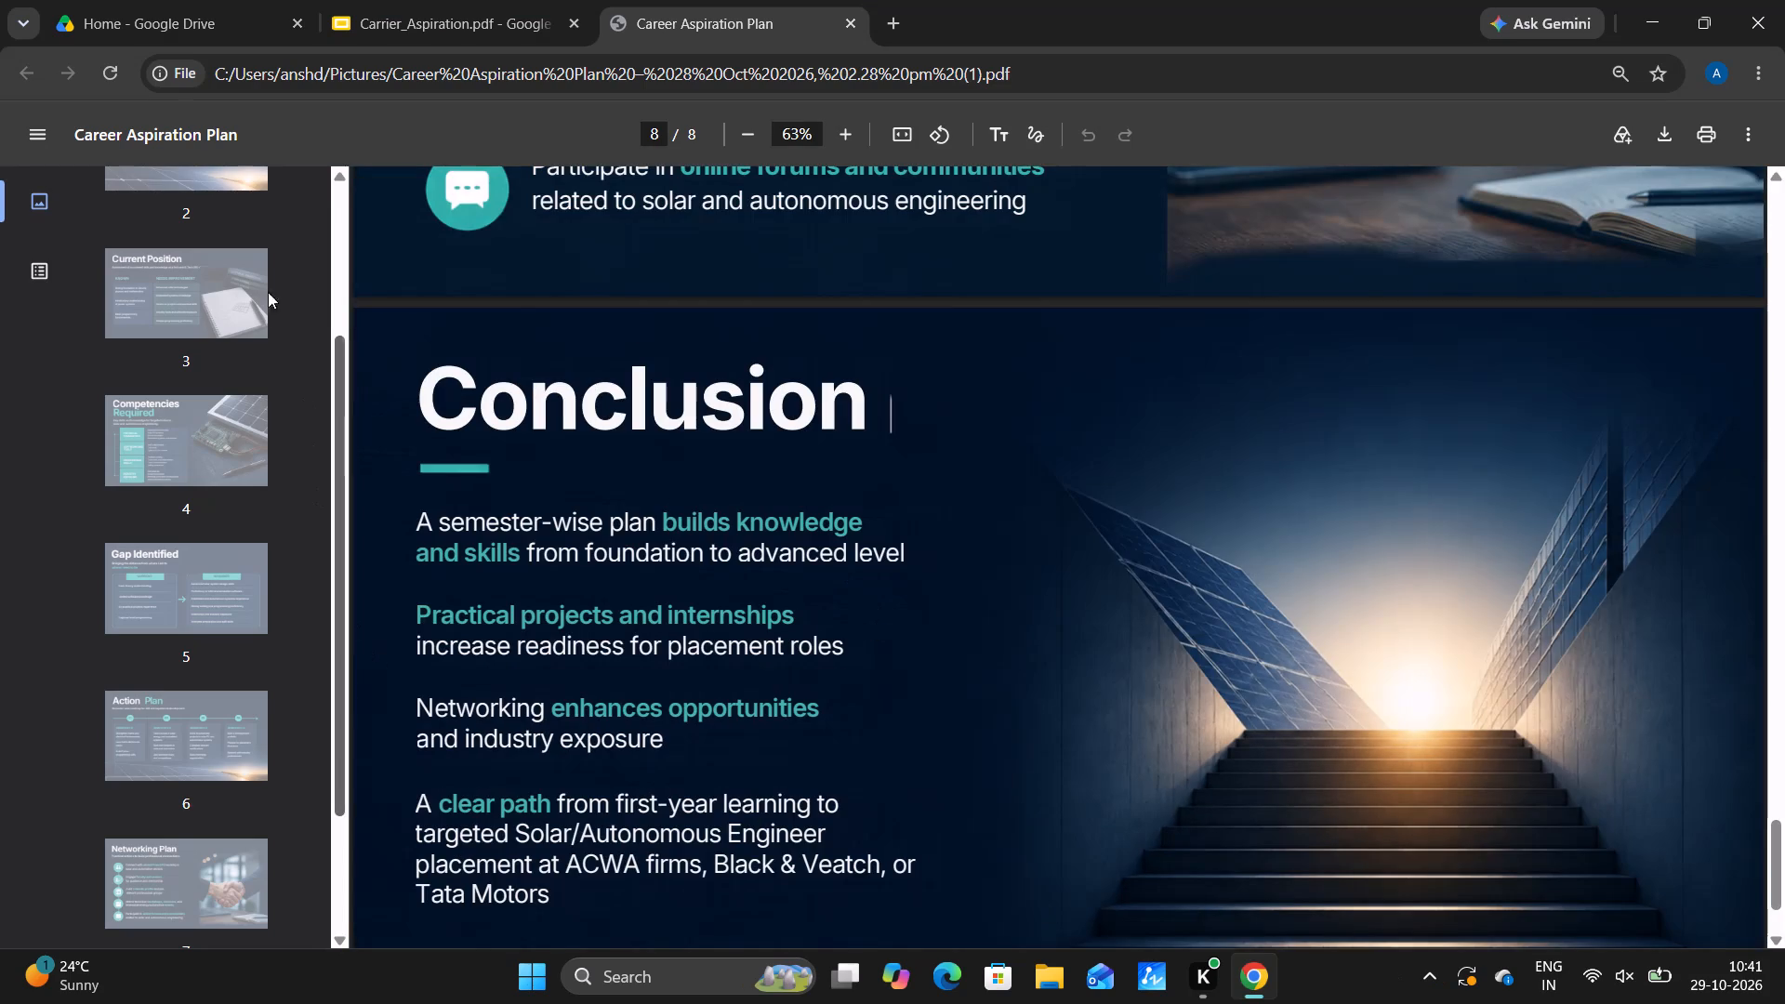
Switch back to the Carrier_Aspiration presentation at the Current position slide.
click(429, 12)
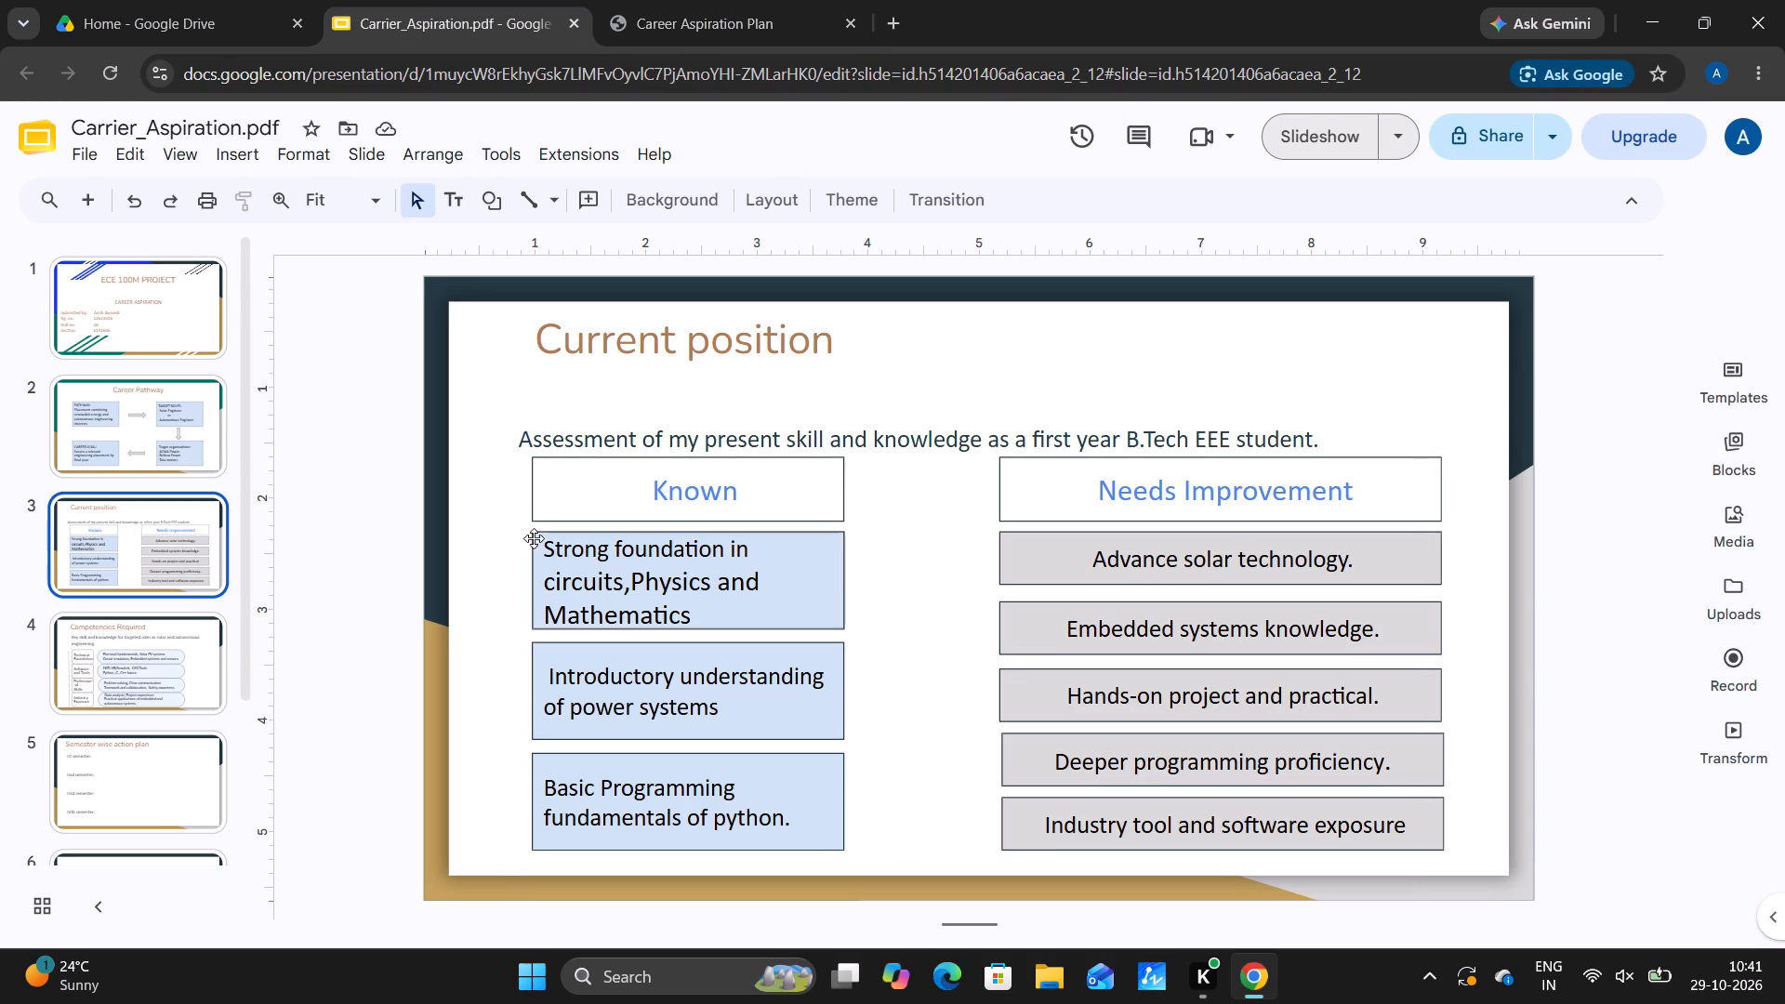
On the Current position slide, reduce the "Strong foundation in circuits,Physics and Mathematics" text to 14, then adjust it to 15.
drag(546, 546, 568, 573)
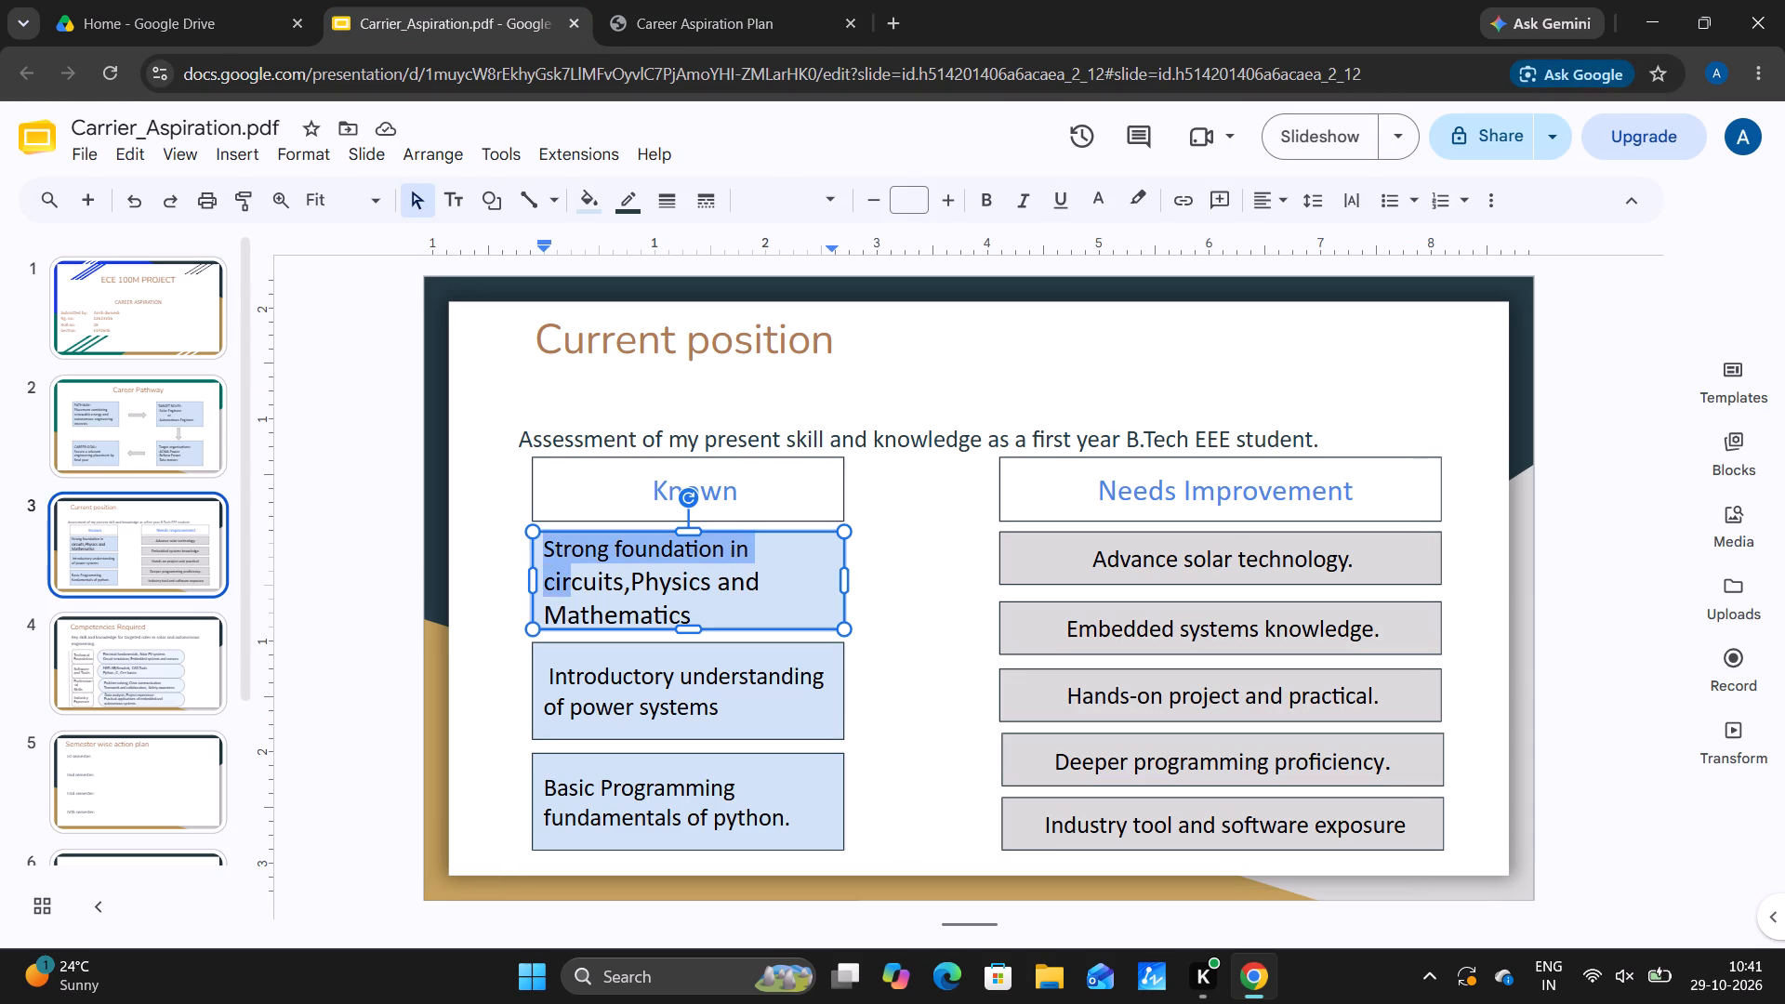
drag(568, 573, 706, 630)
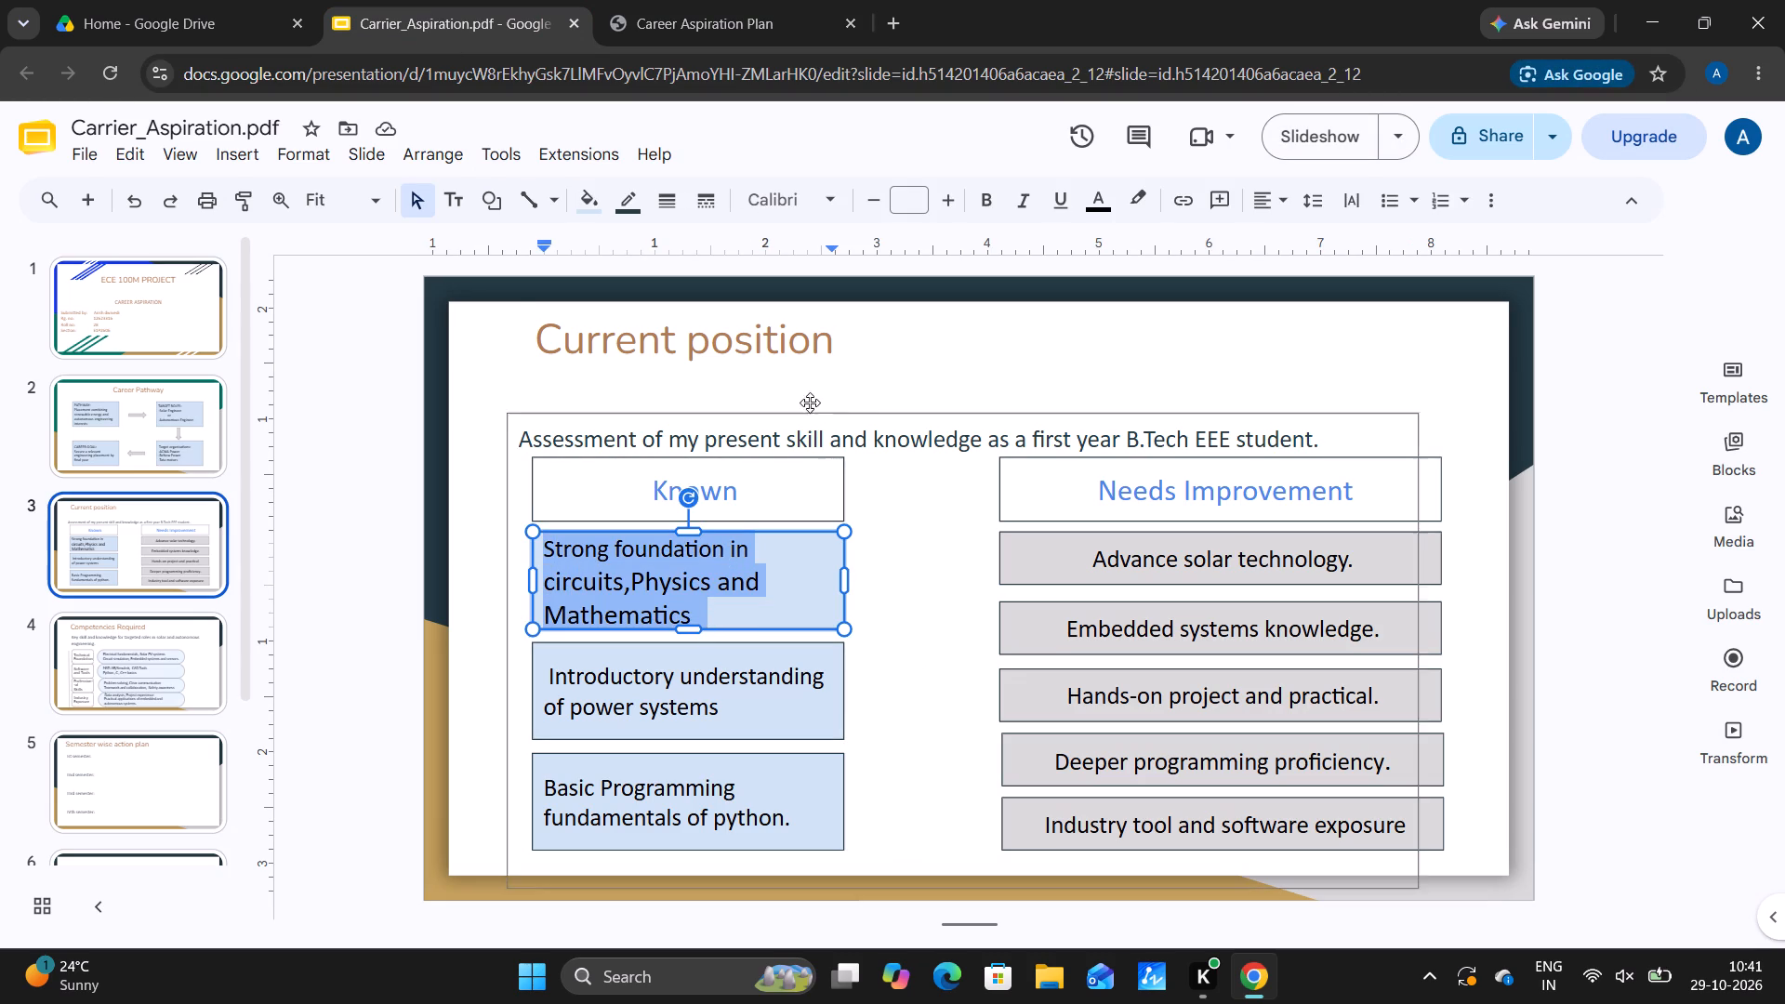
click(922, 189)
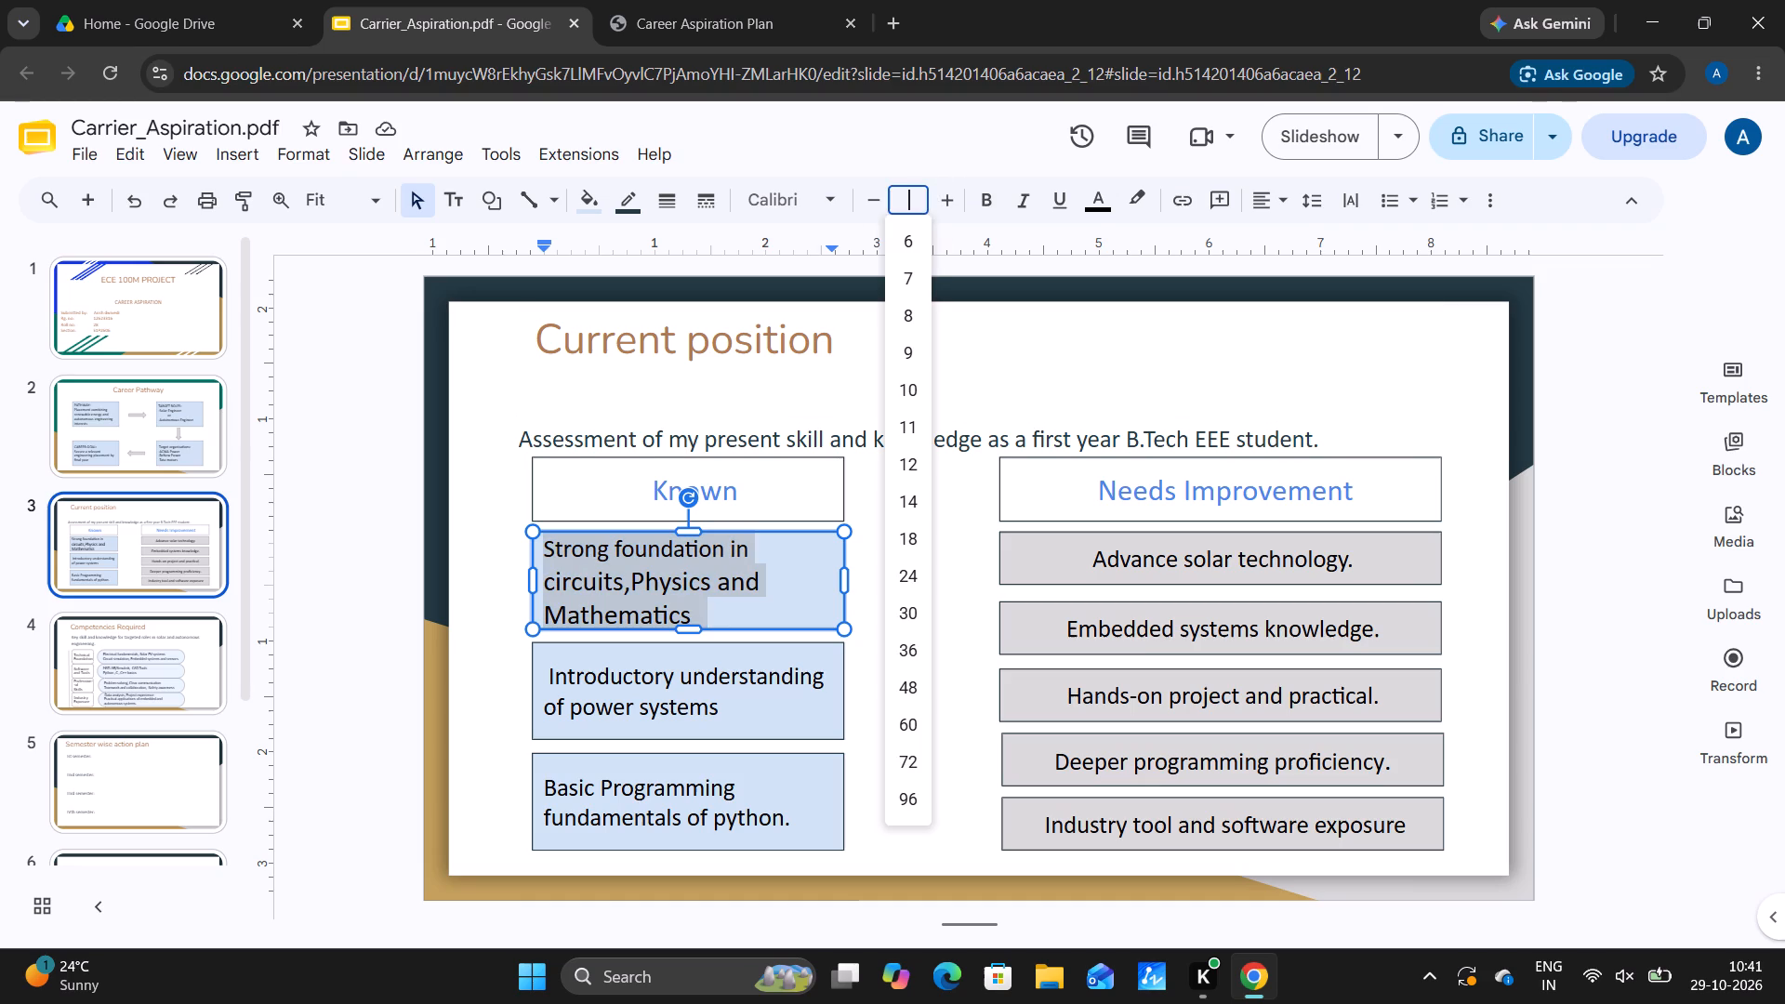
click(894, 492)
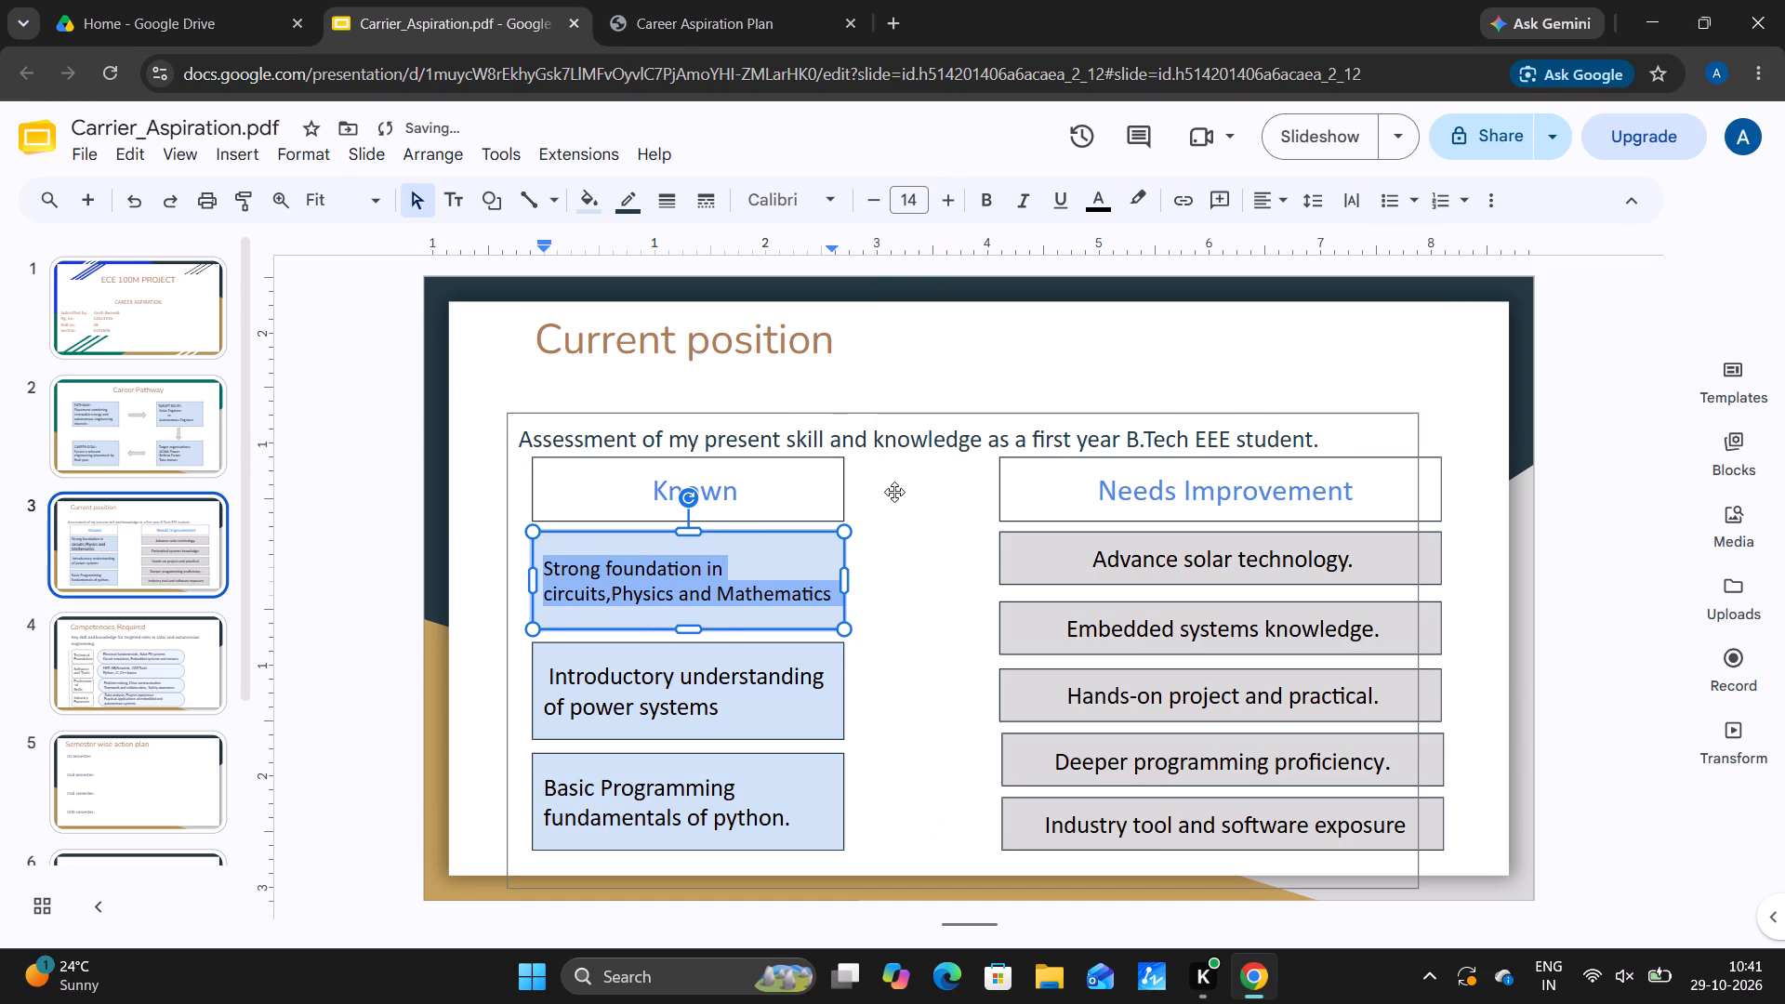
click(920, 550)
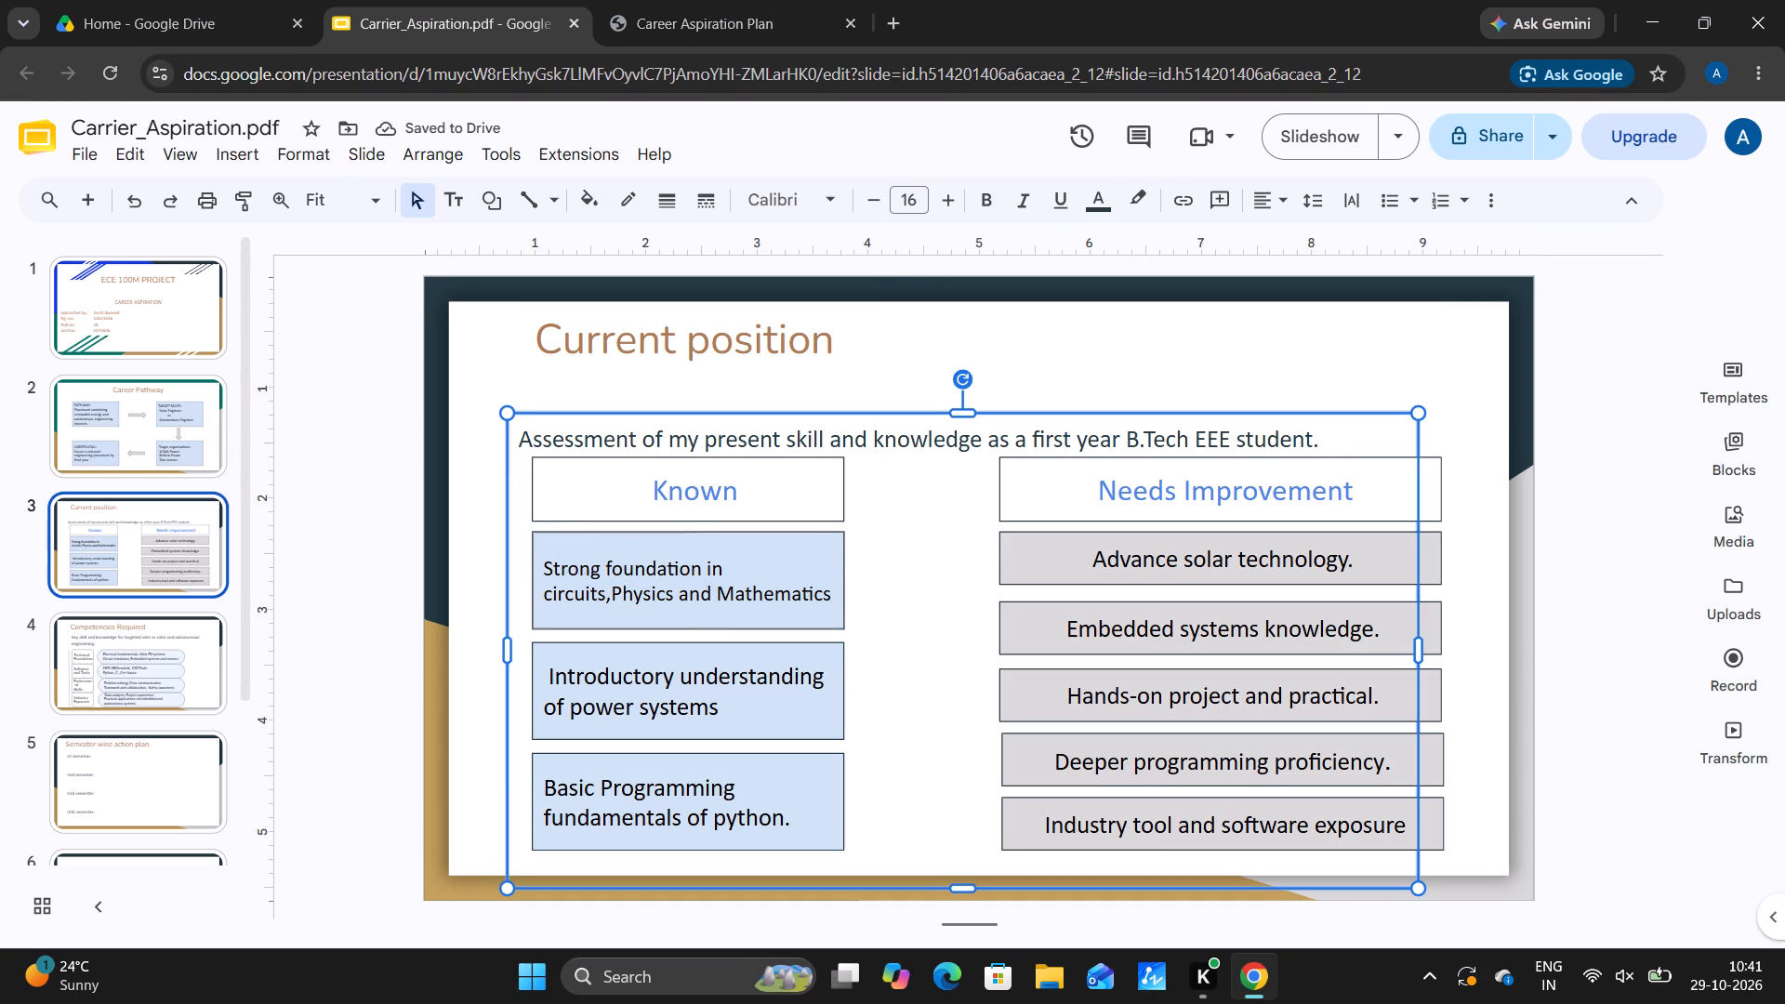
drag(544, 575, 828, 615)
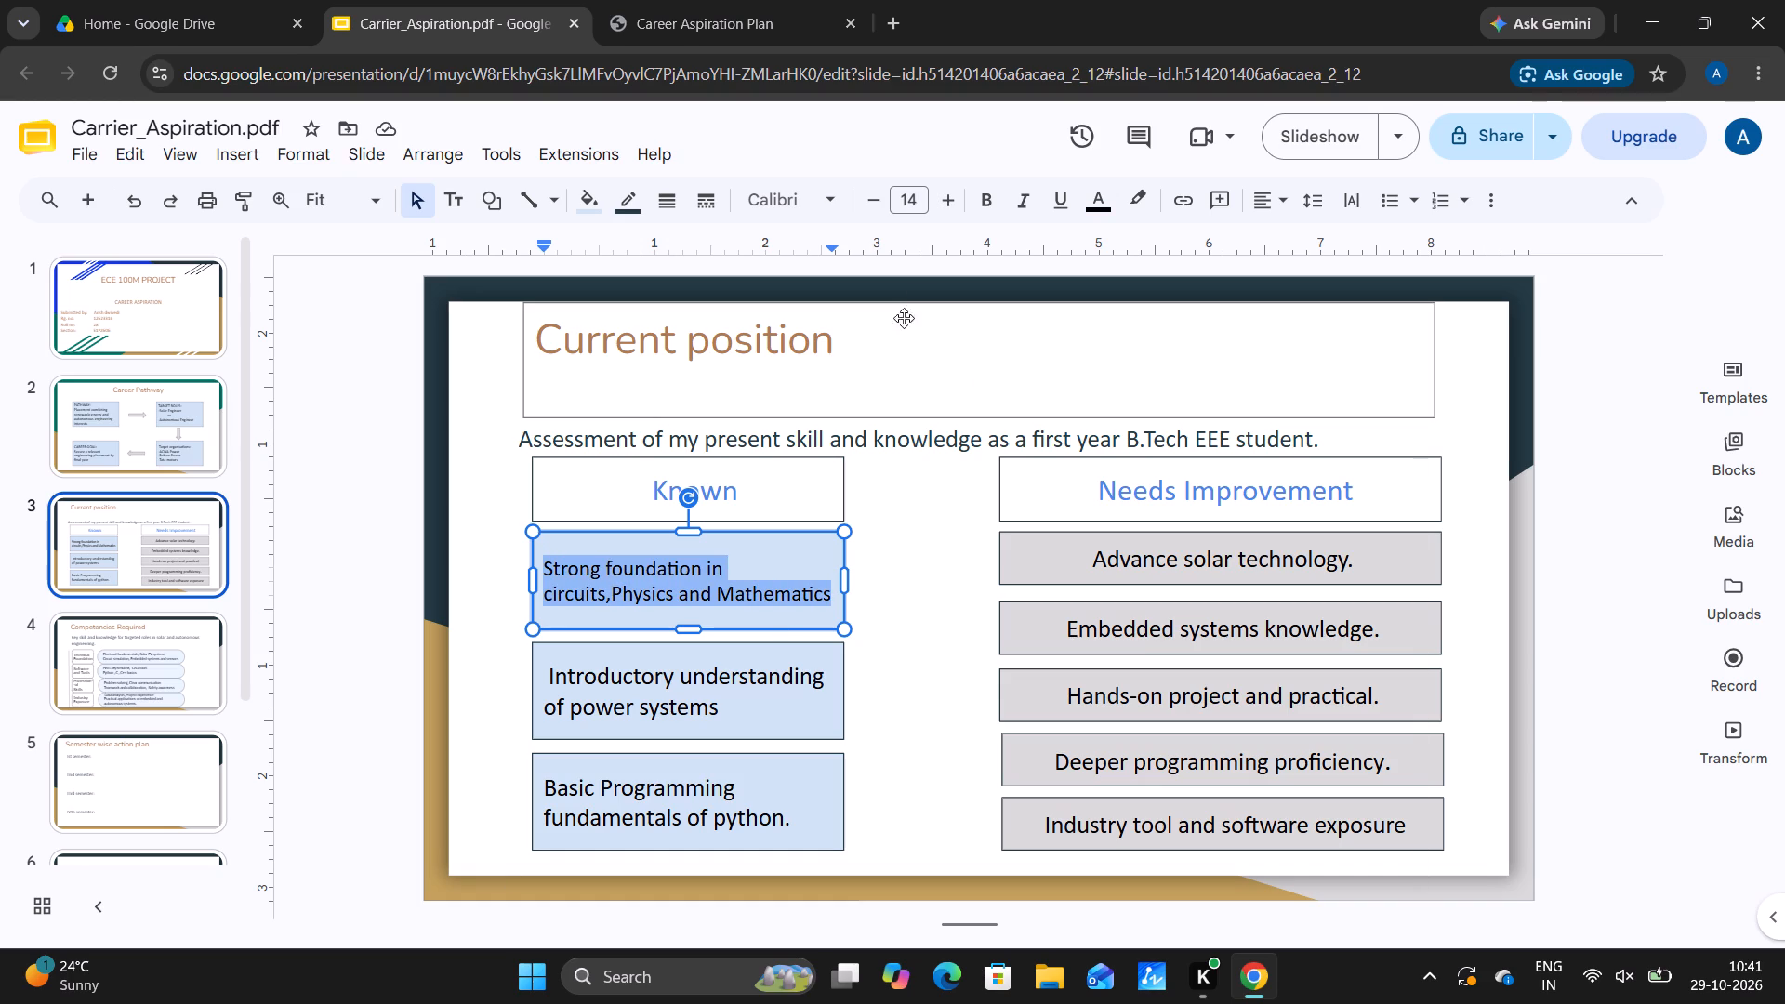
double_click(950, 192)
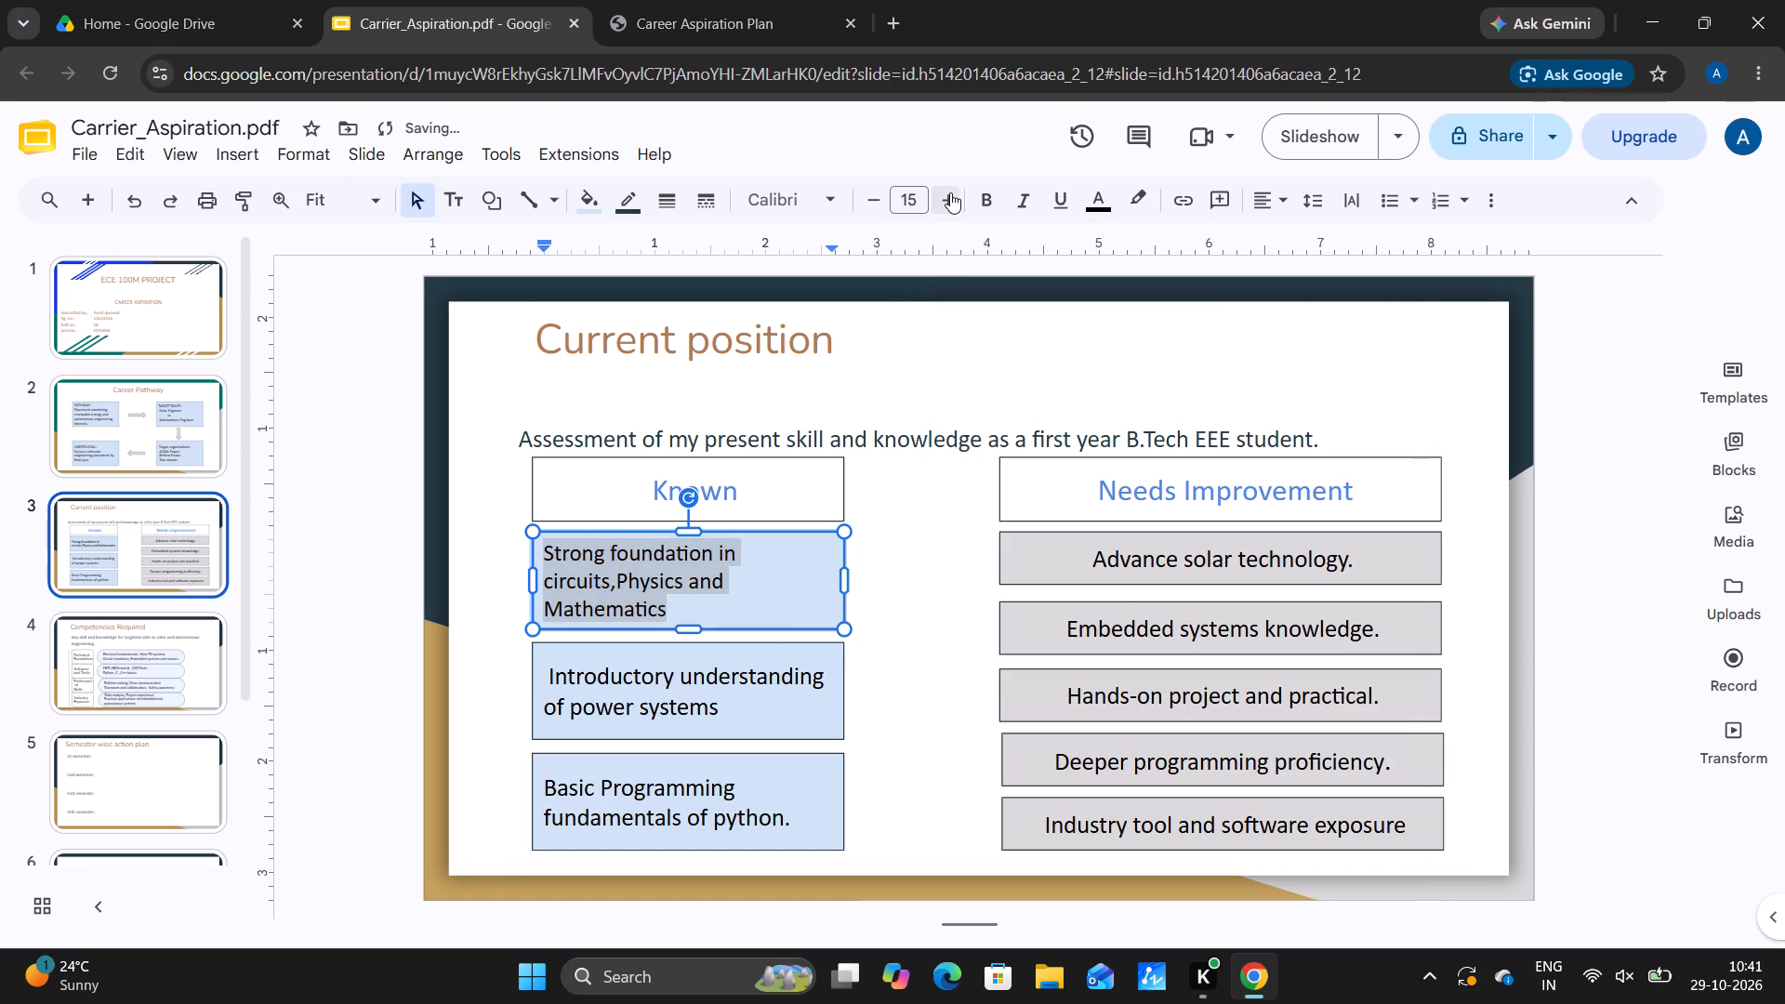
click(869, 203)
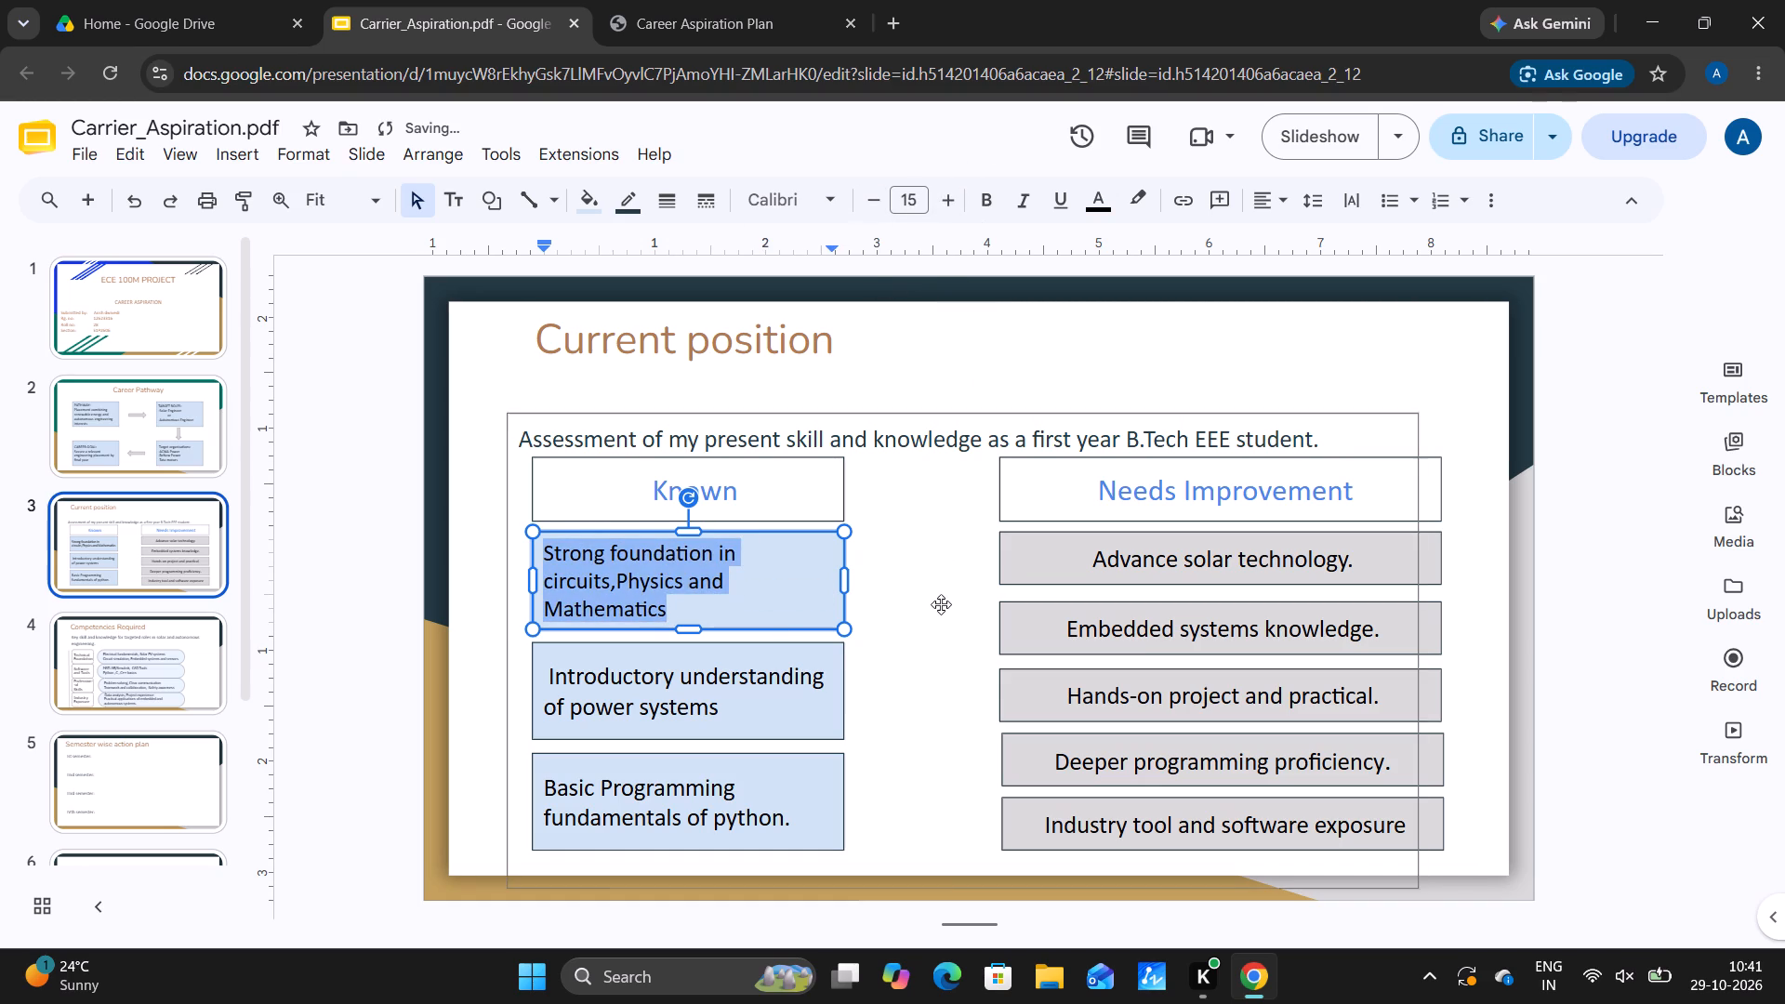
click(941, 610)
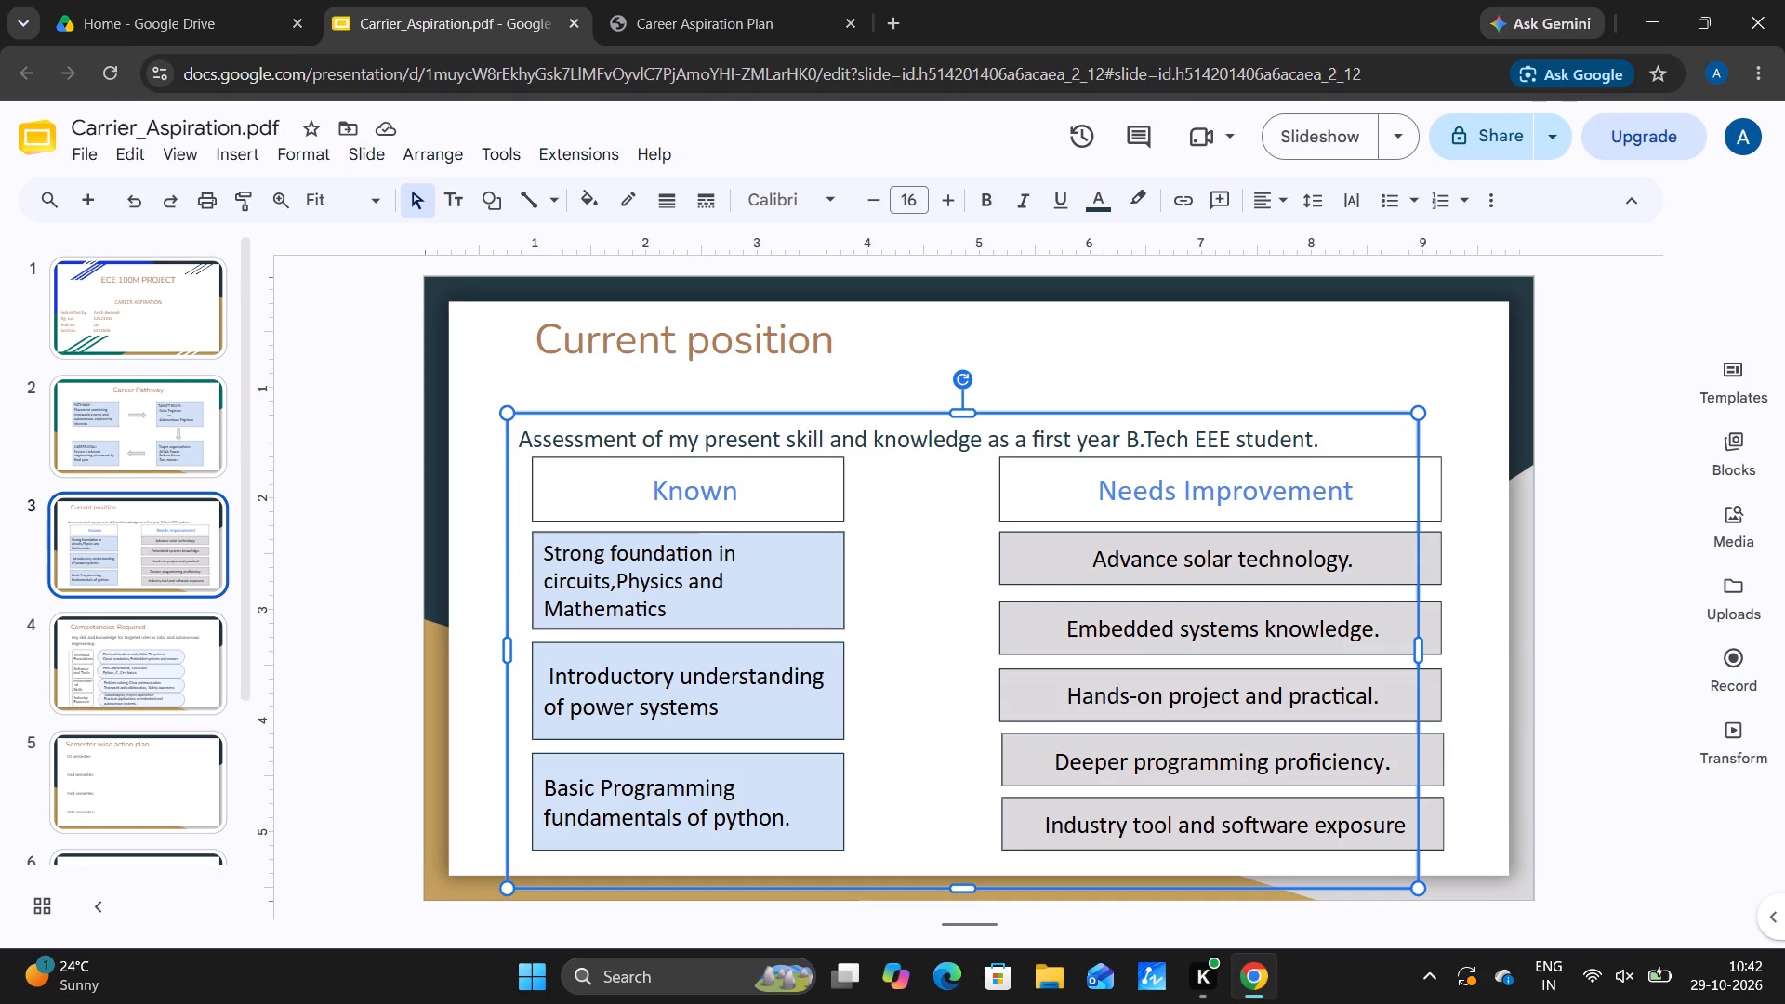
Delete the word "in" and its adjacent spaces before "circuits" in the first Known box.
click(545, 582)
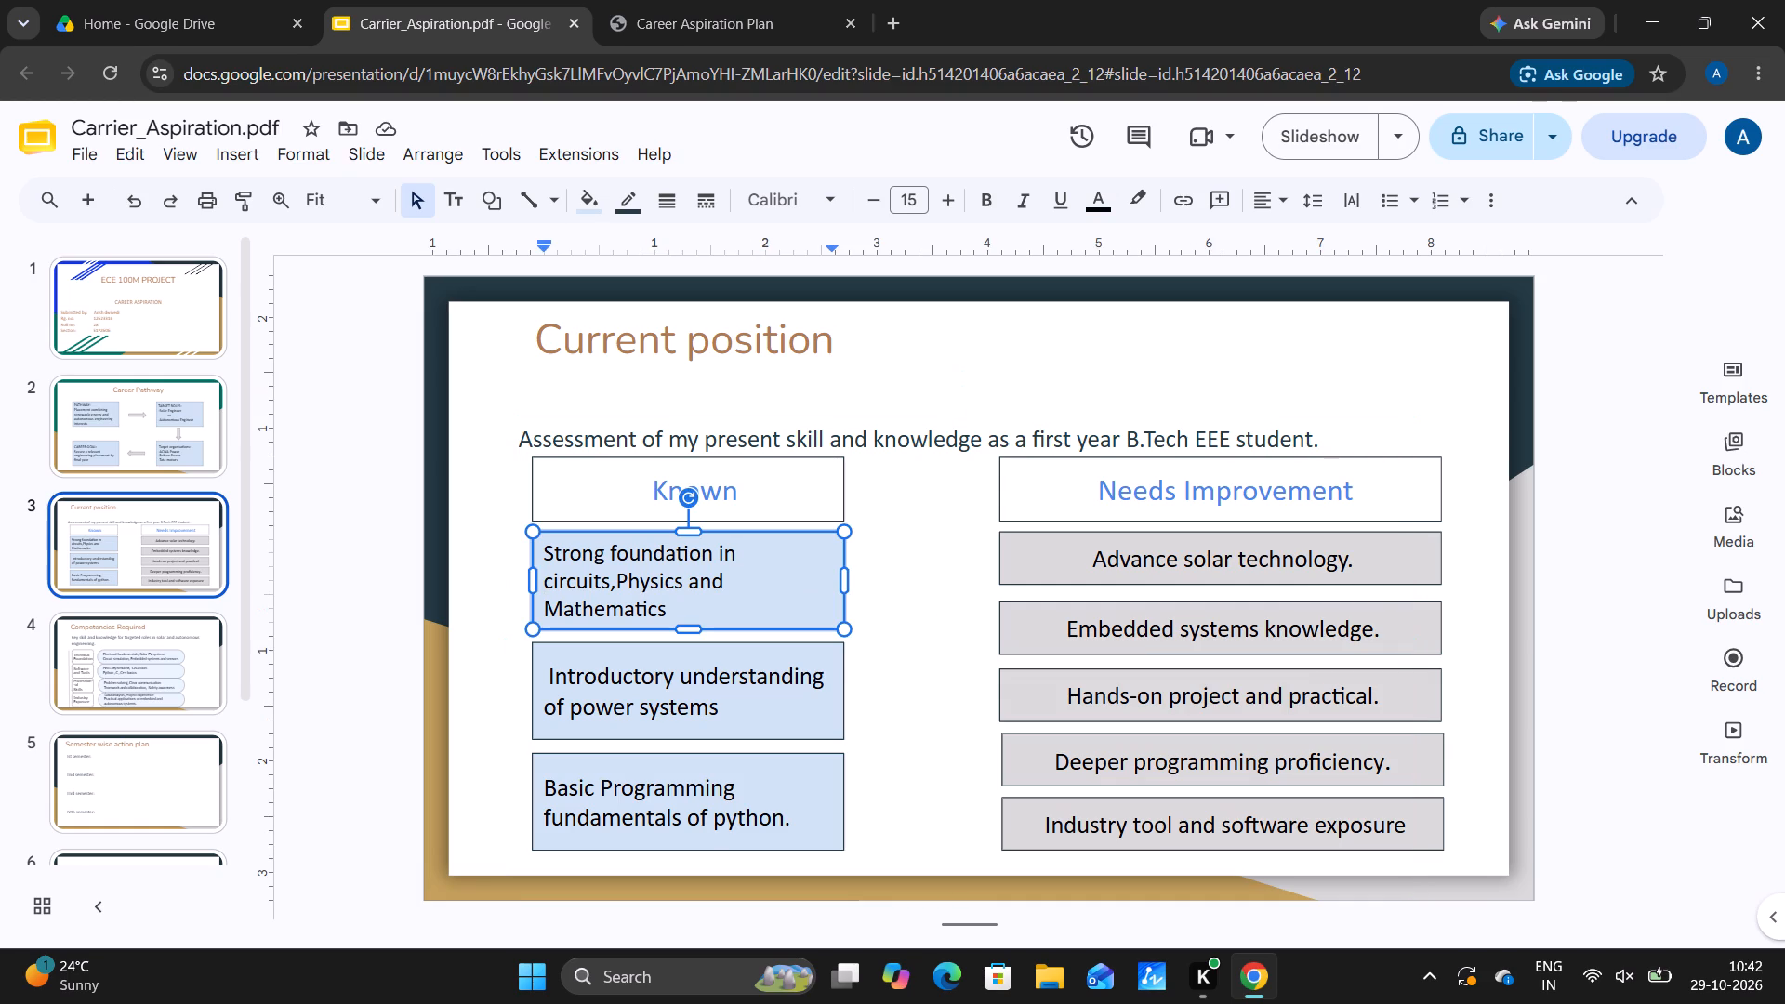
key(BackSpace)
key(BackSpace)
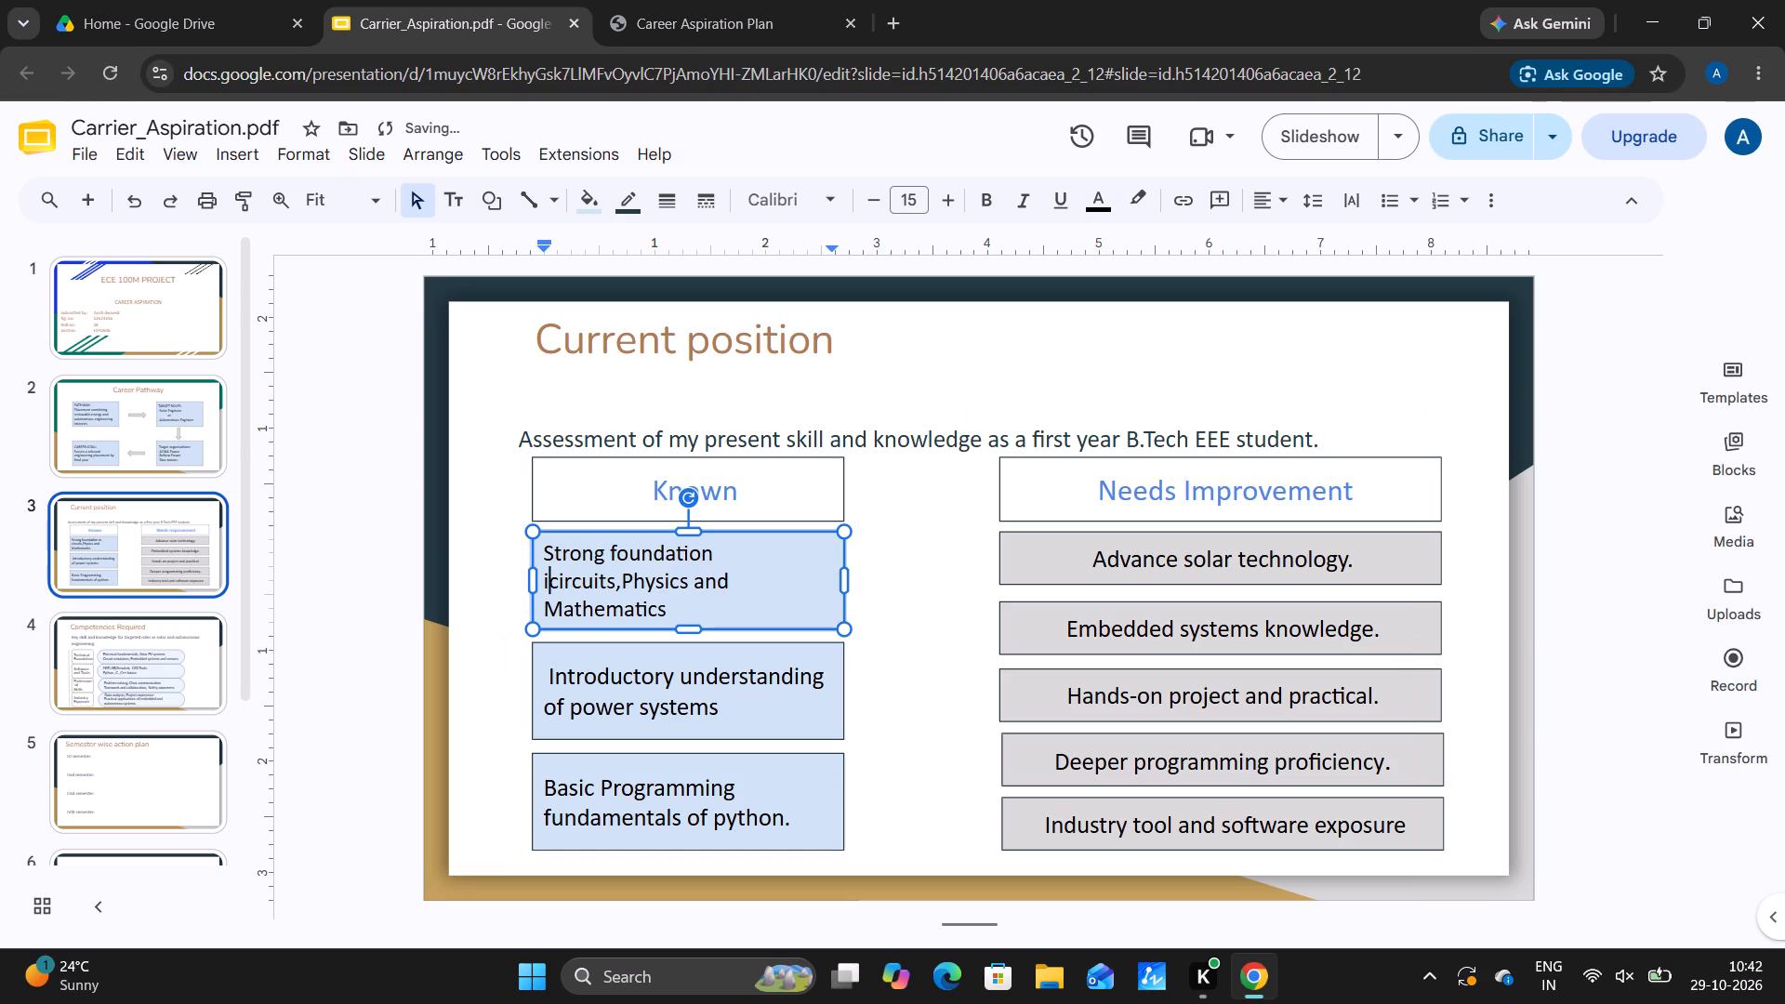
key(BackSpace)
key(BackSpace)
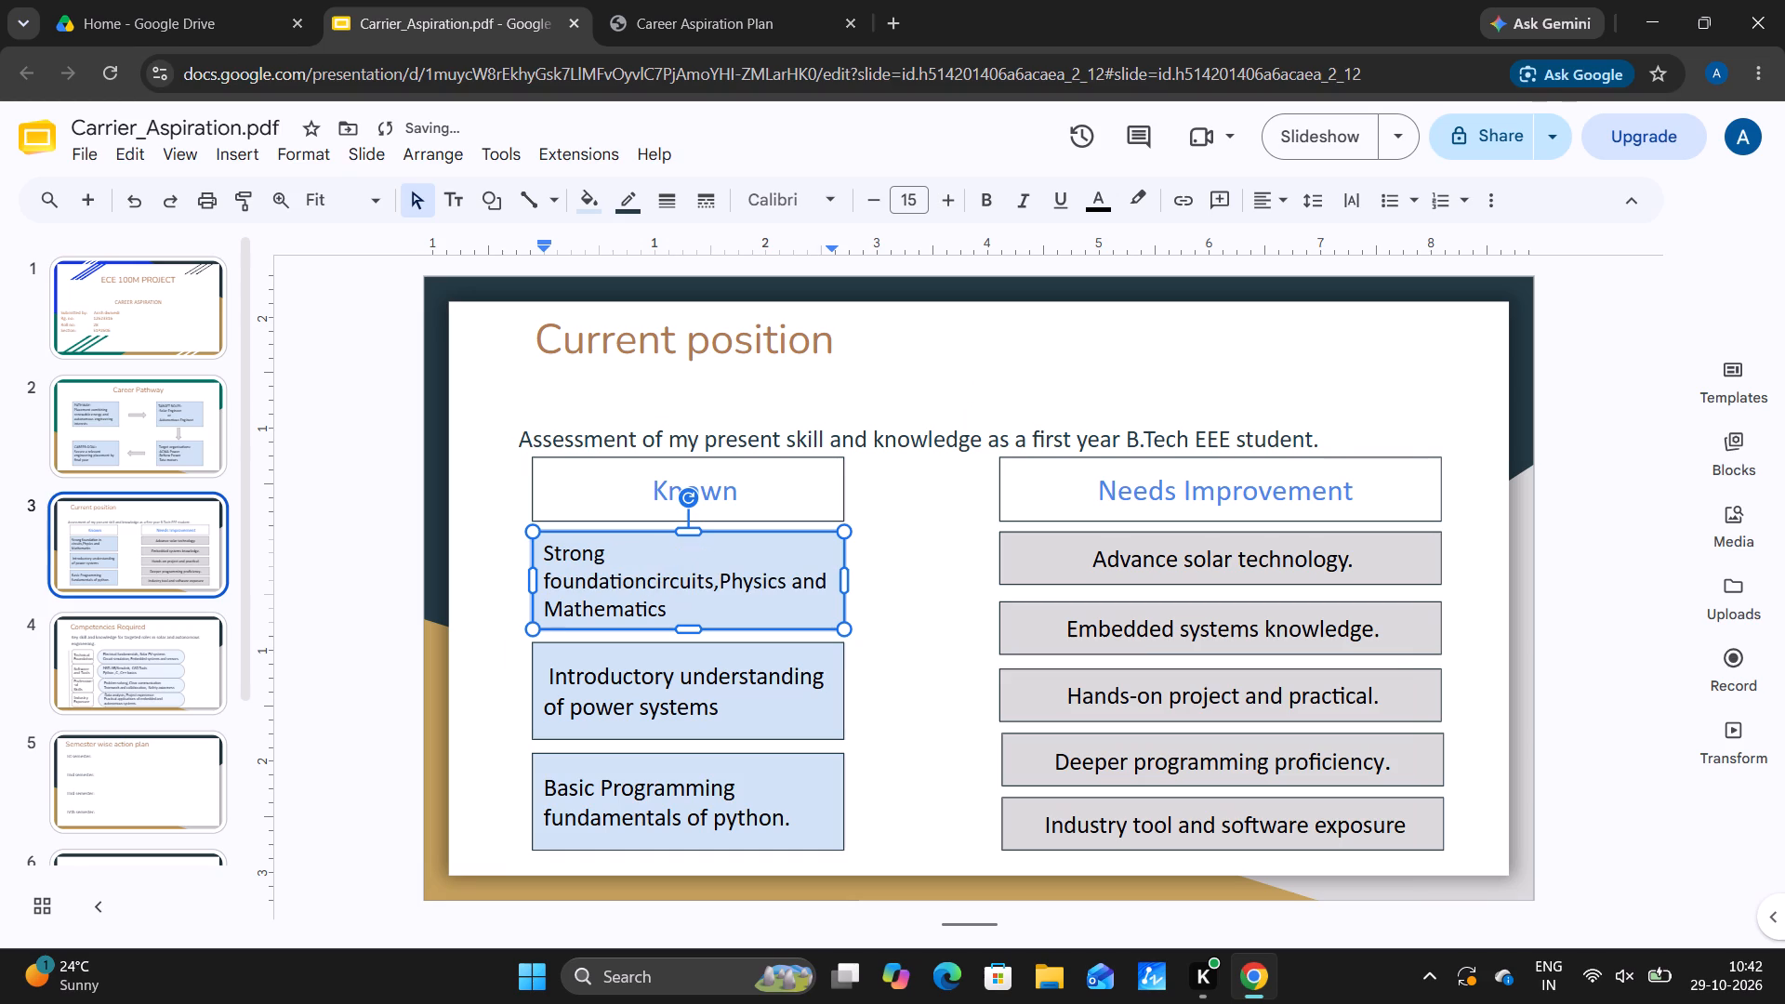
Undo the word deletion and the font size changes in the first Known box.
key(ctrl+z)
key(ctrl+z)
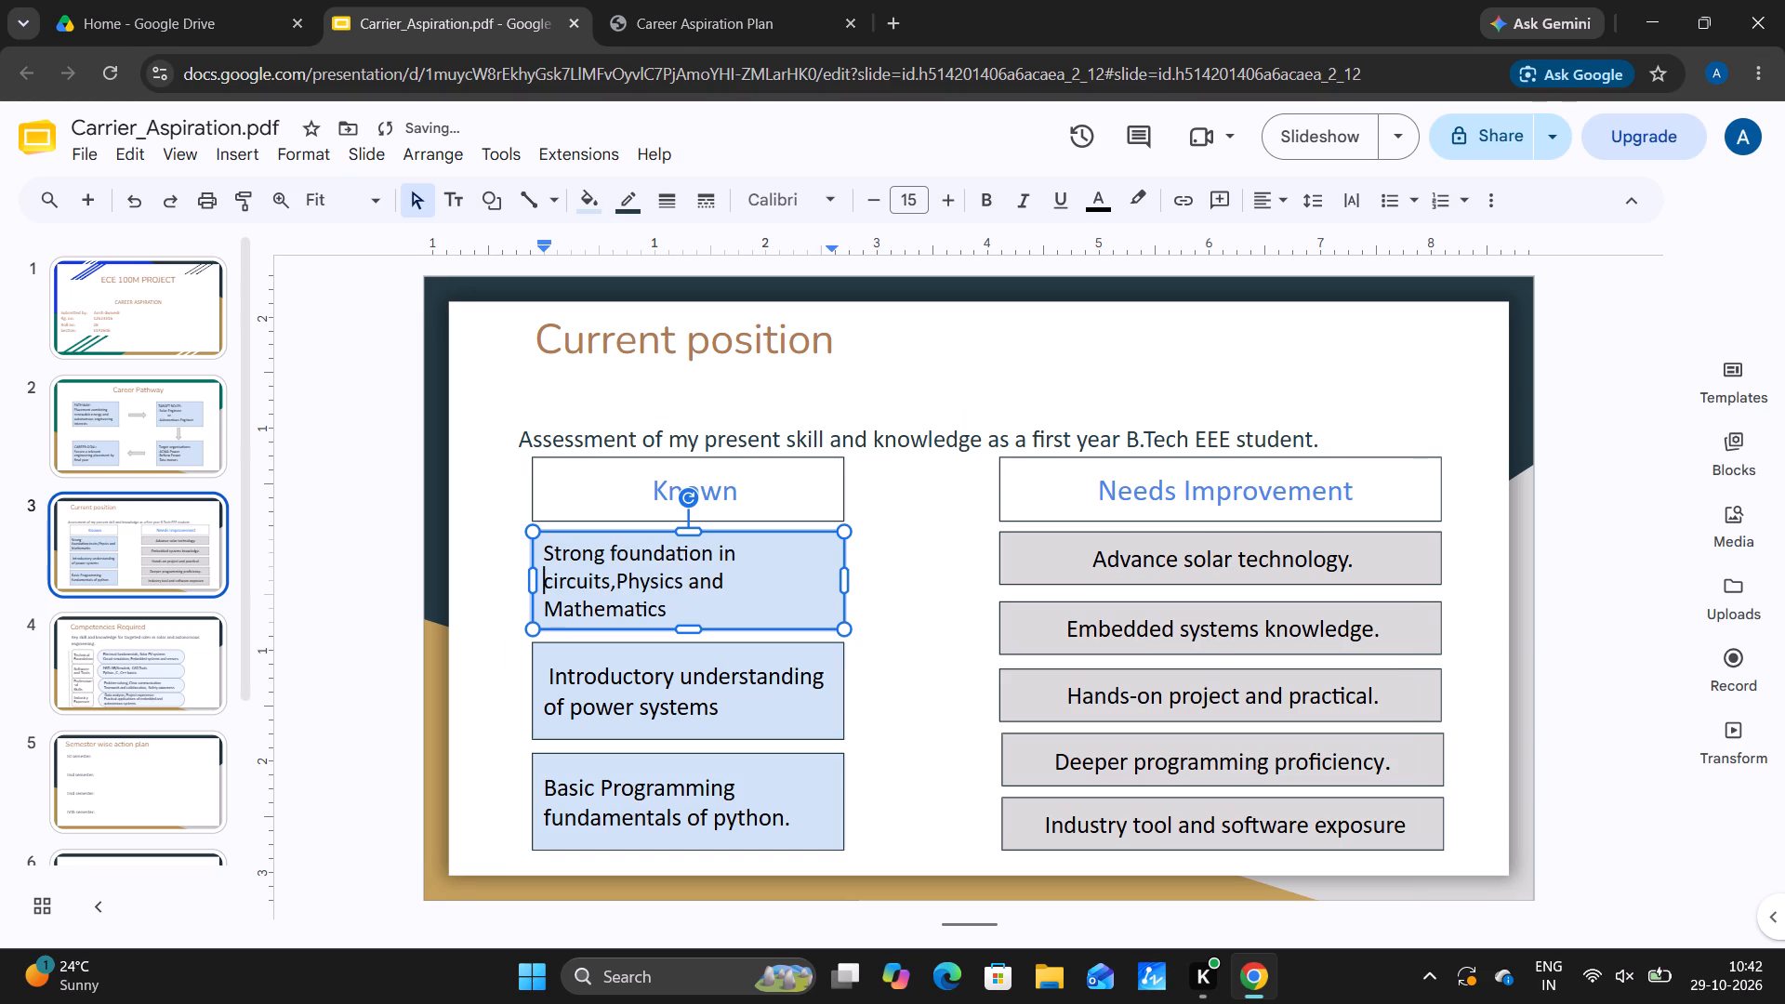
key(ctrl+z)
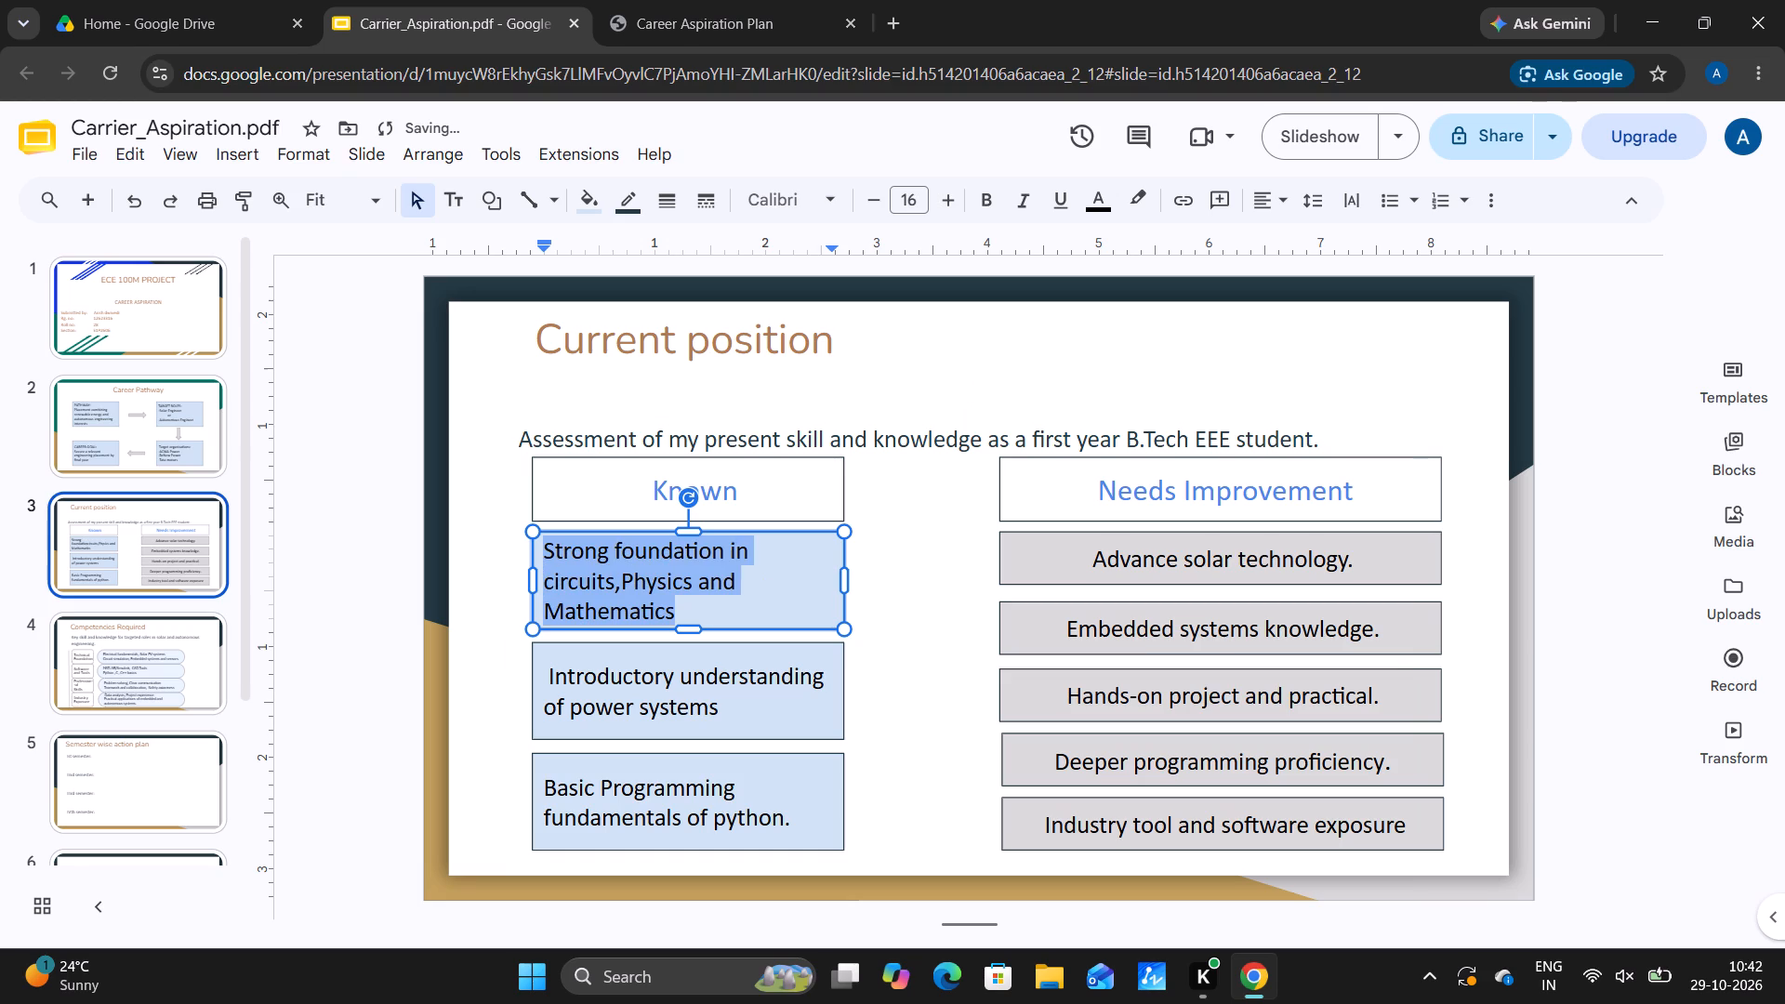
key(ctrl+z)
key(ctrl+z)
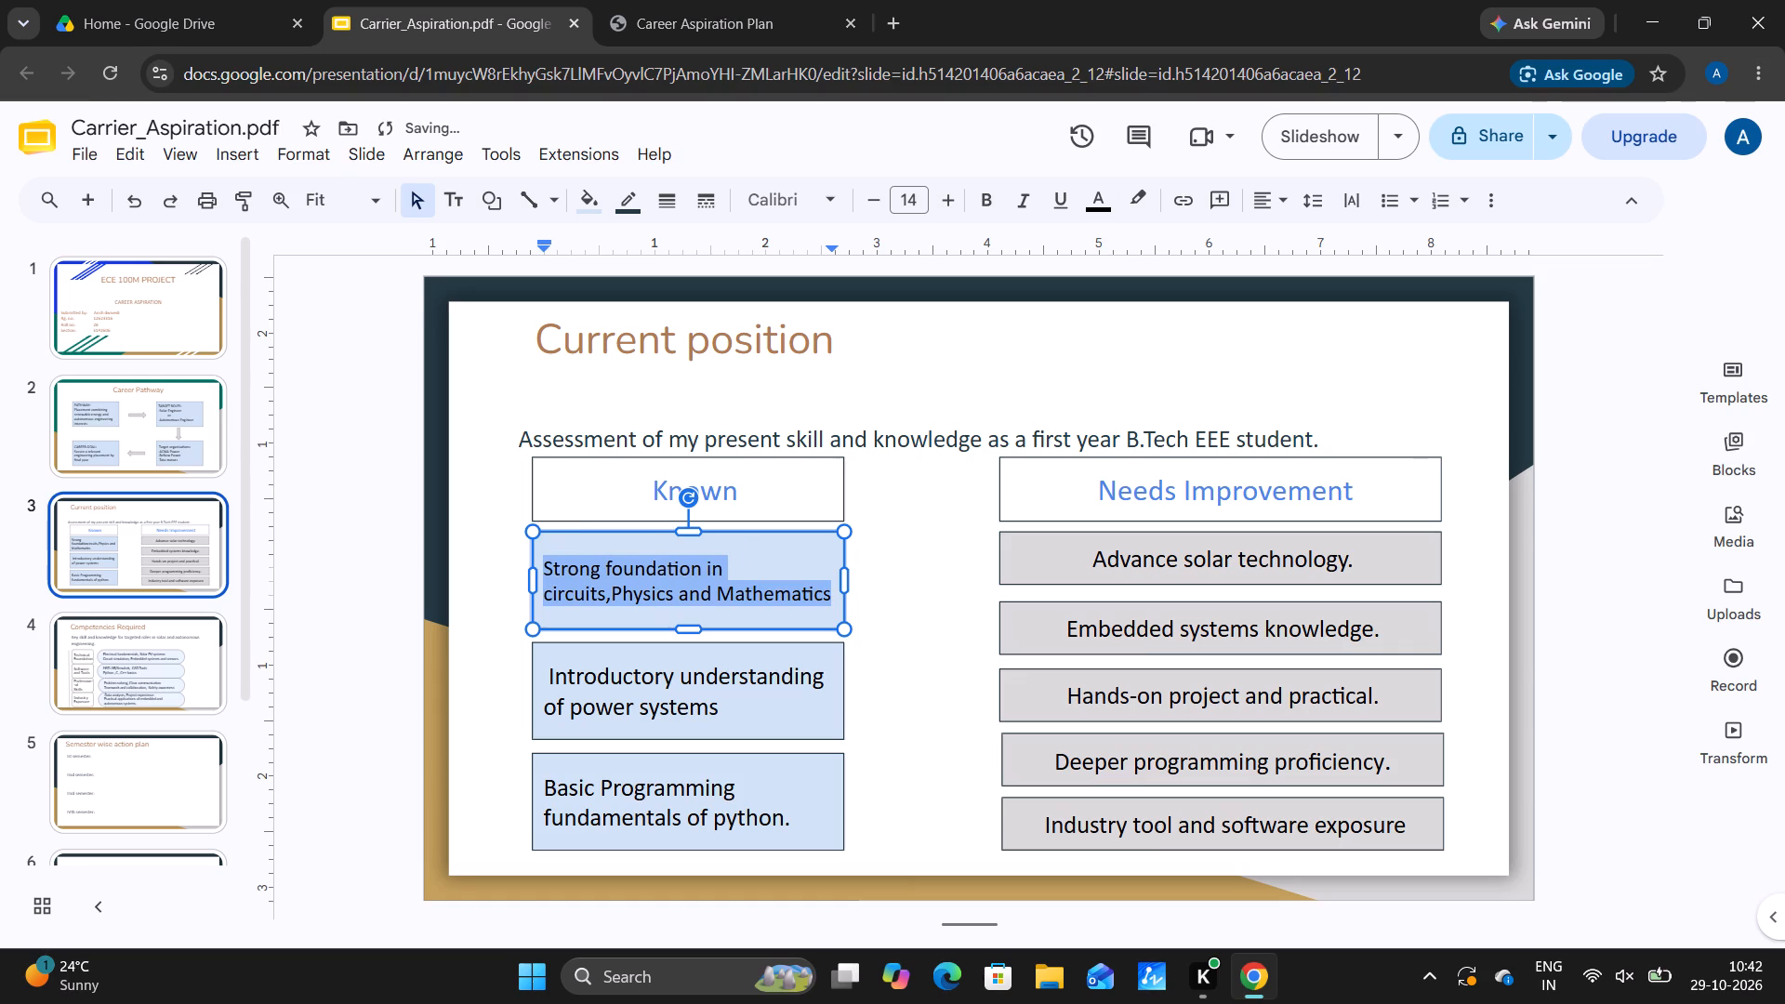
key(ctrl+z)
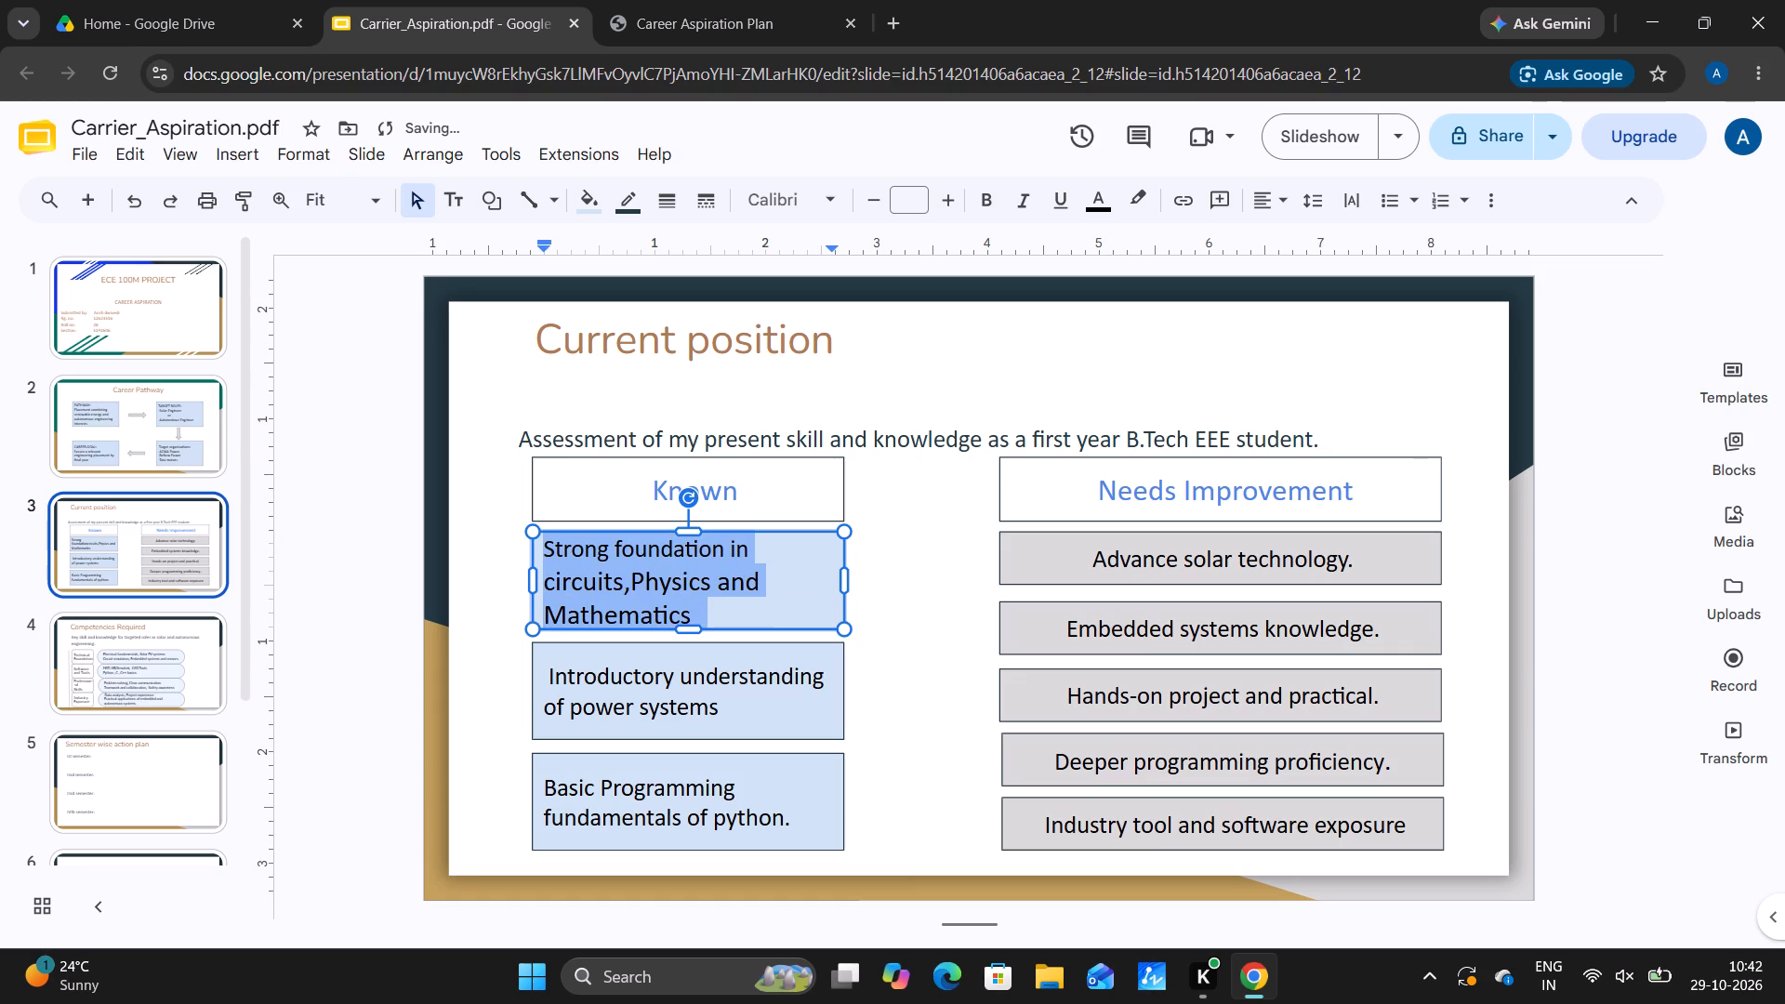
Set all the text in the "Strong foundation in circuits,Physics and Mathematics" box to font size 15.
click(988, 613)
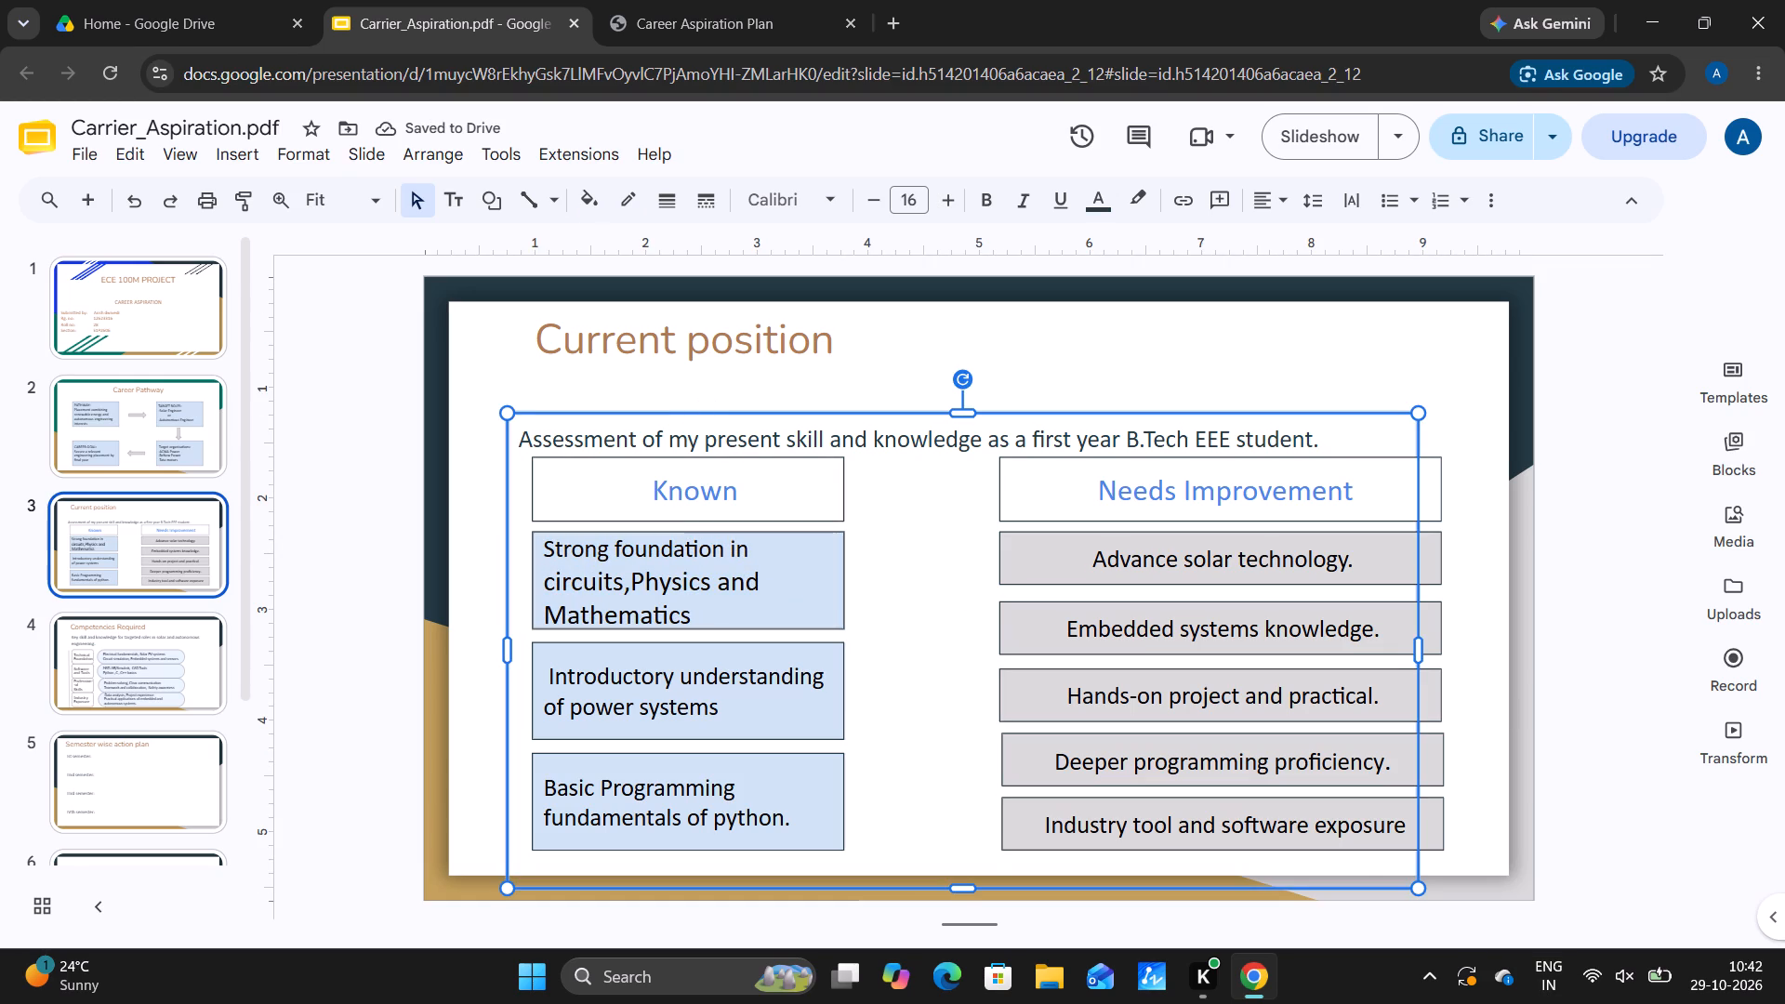
drag(548, 548, 552, 548)
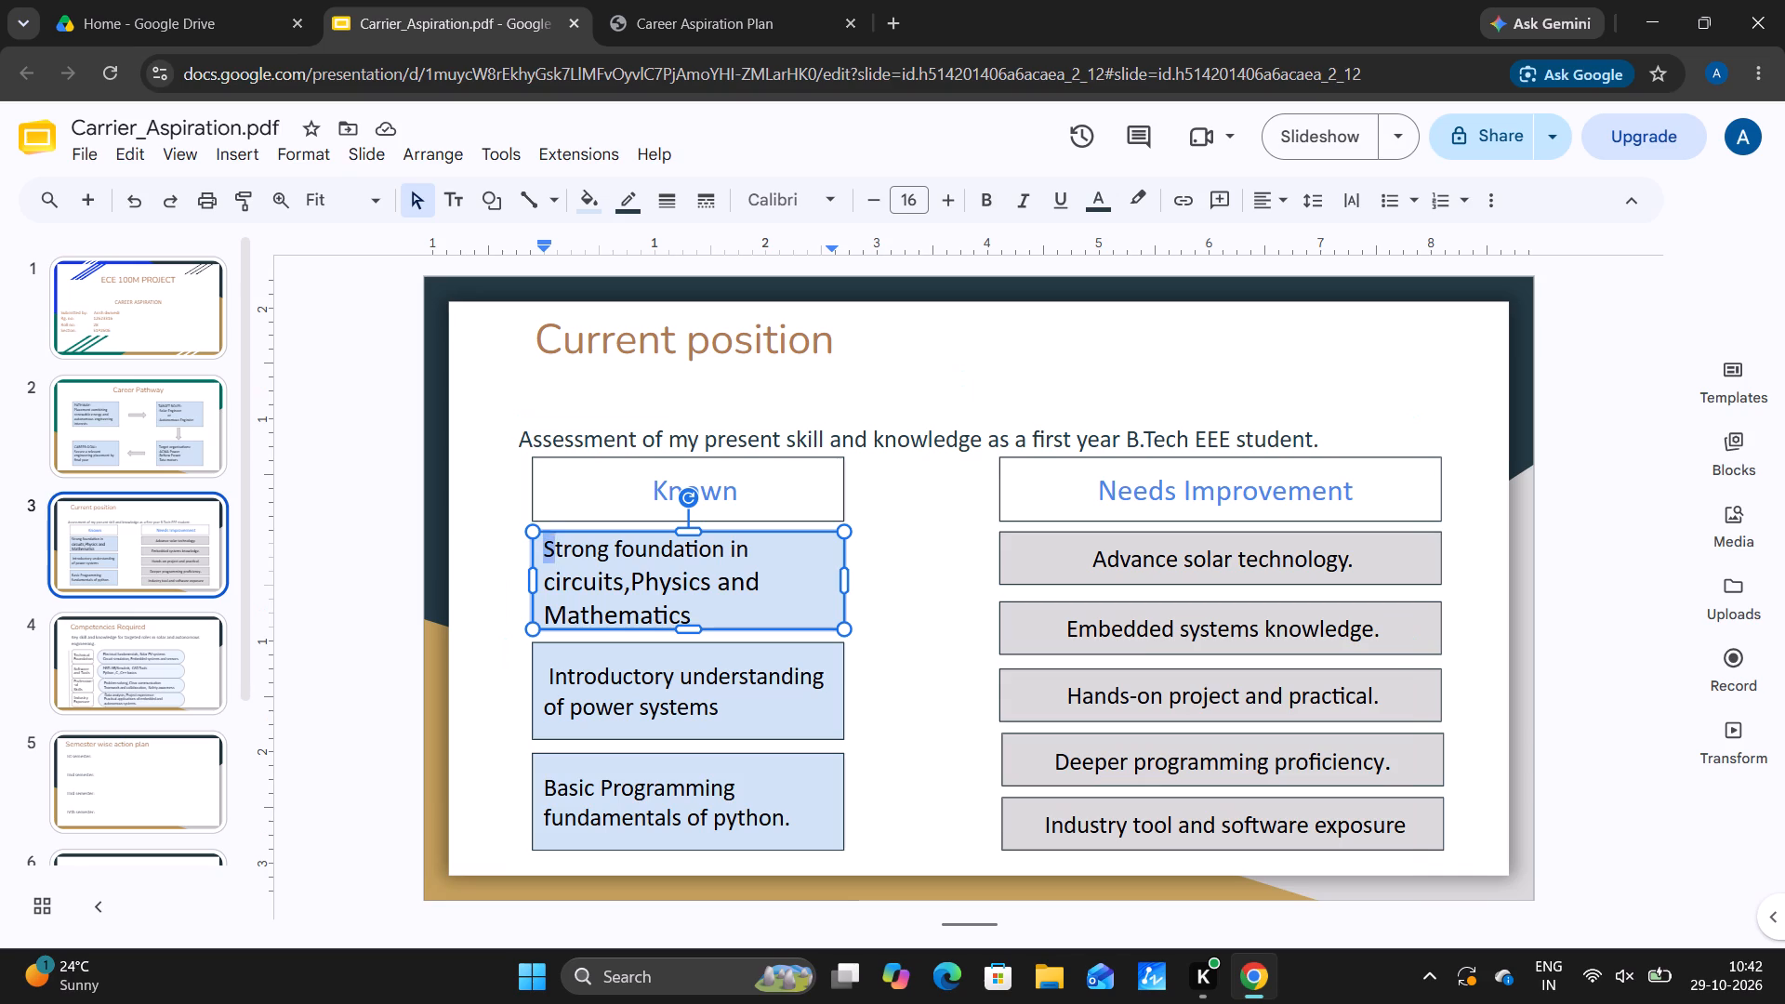
drag(552, 548, 693, 608)
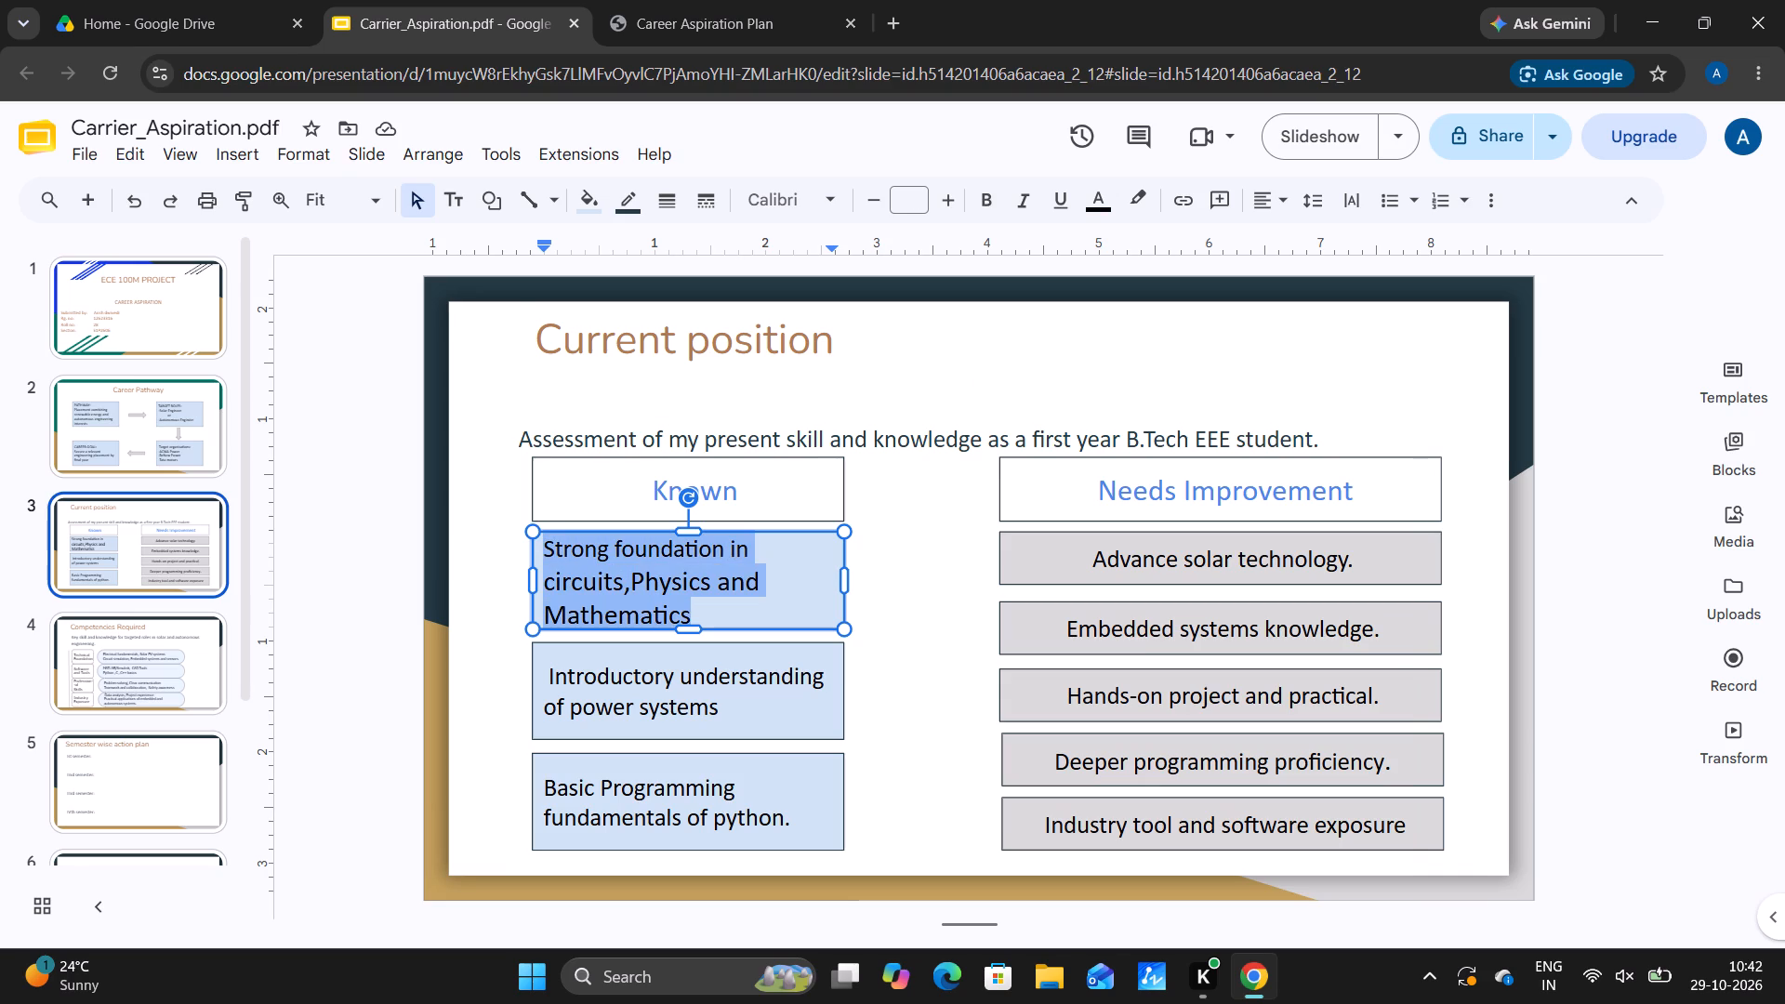
click(910, 196)
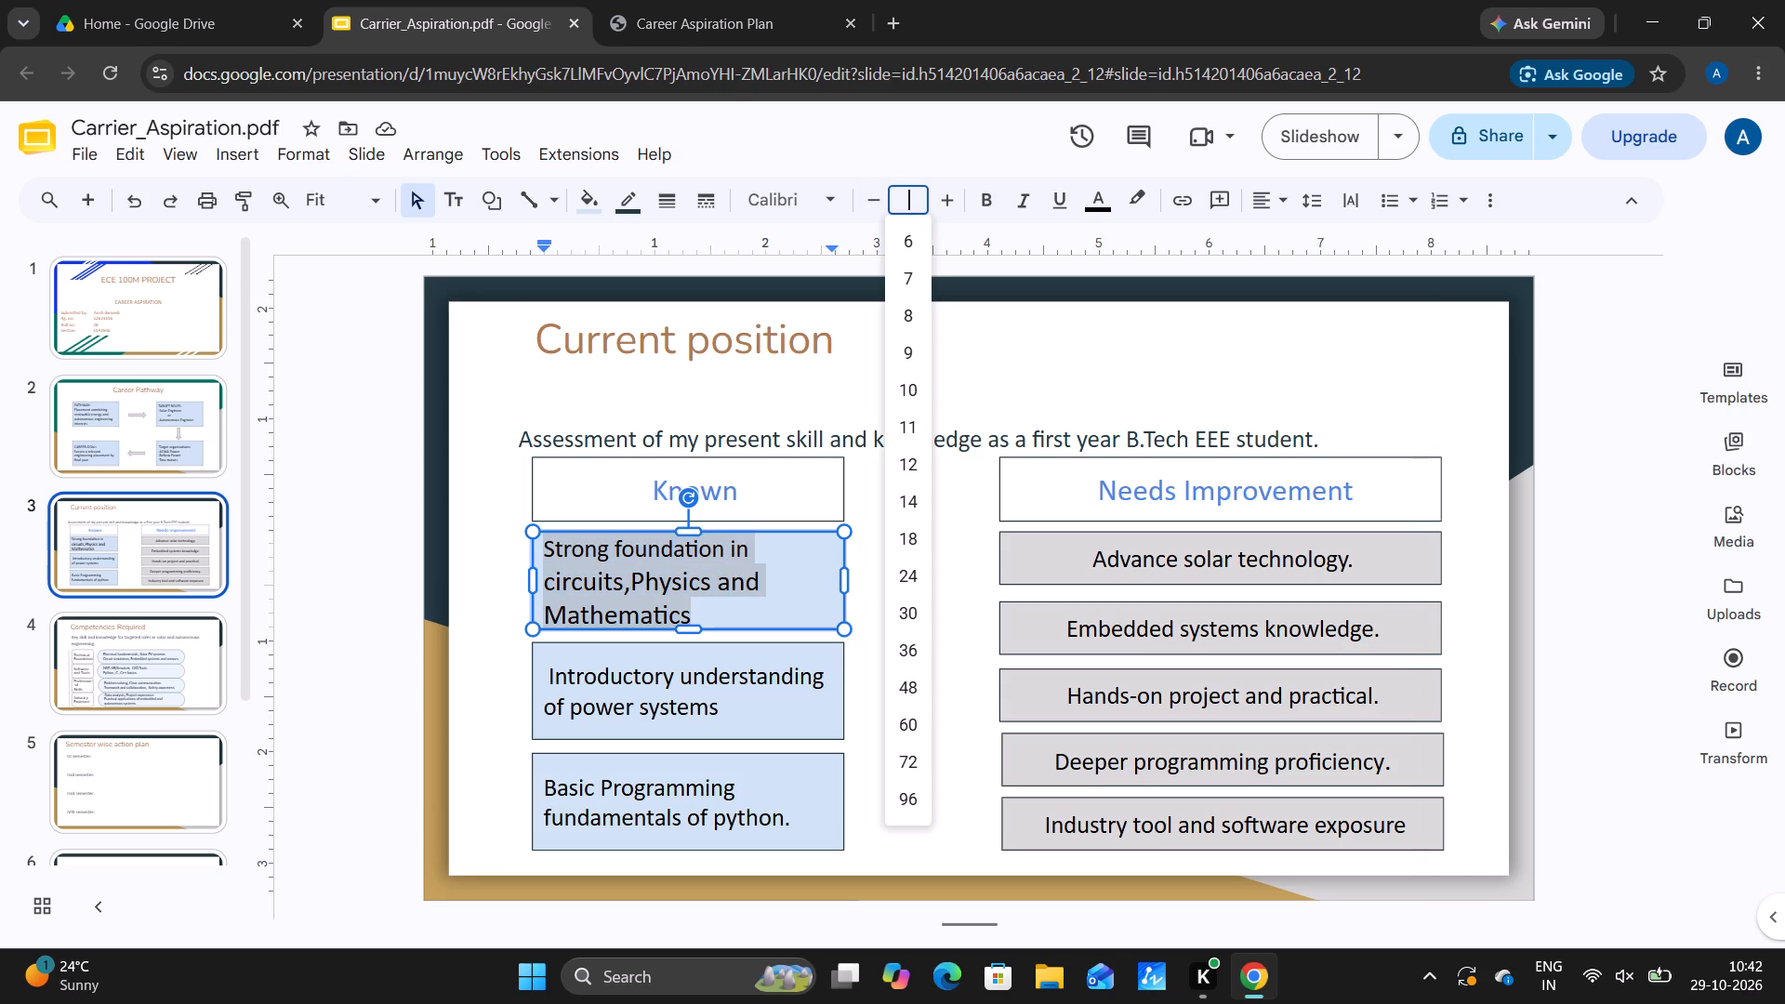
click(890, 490)
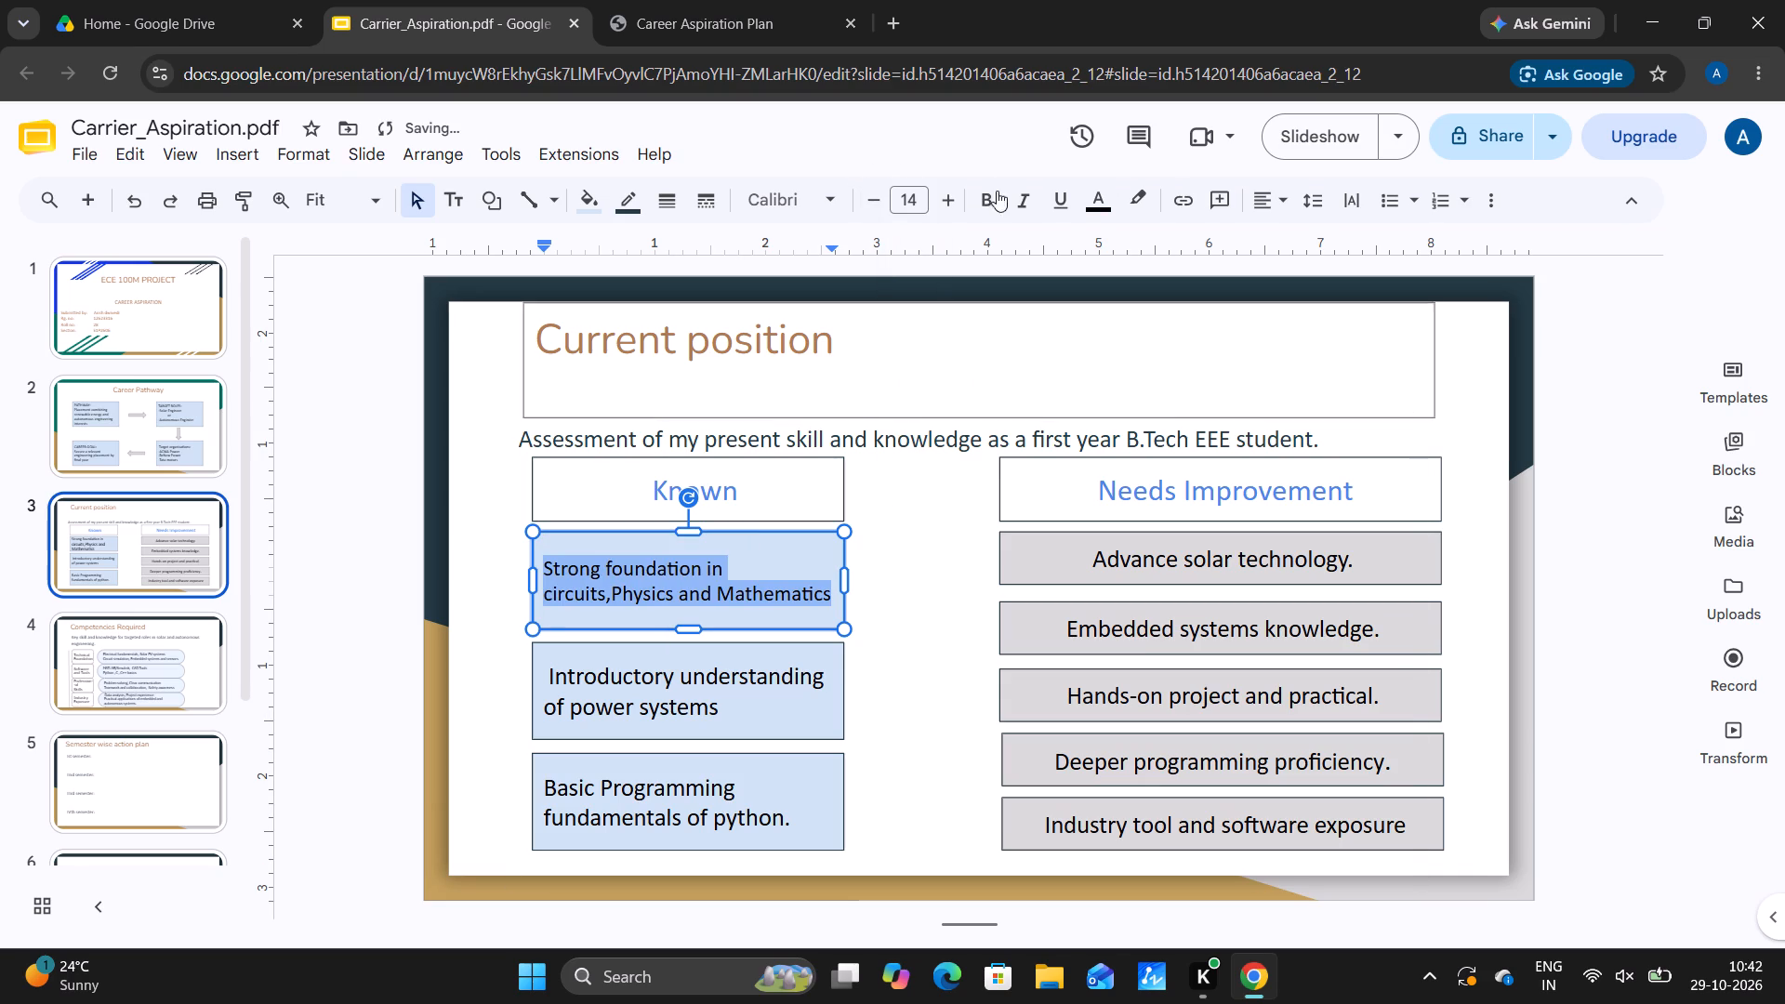
click(945, 196)
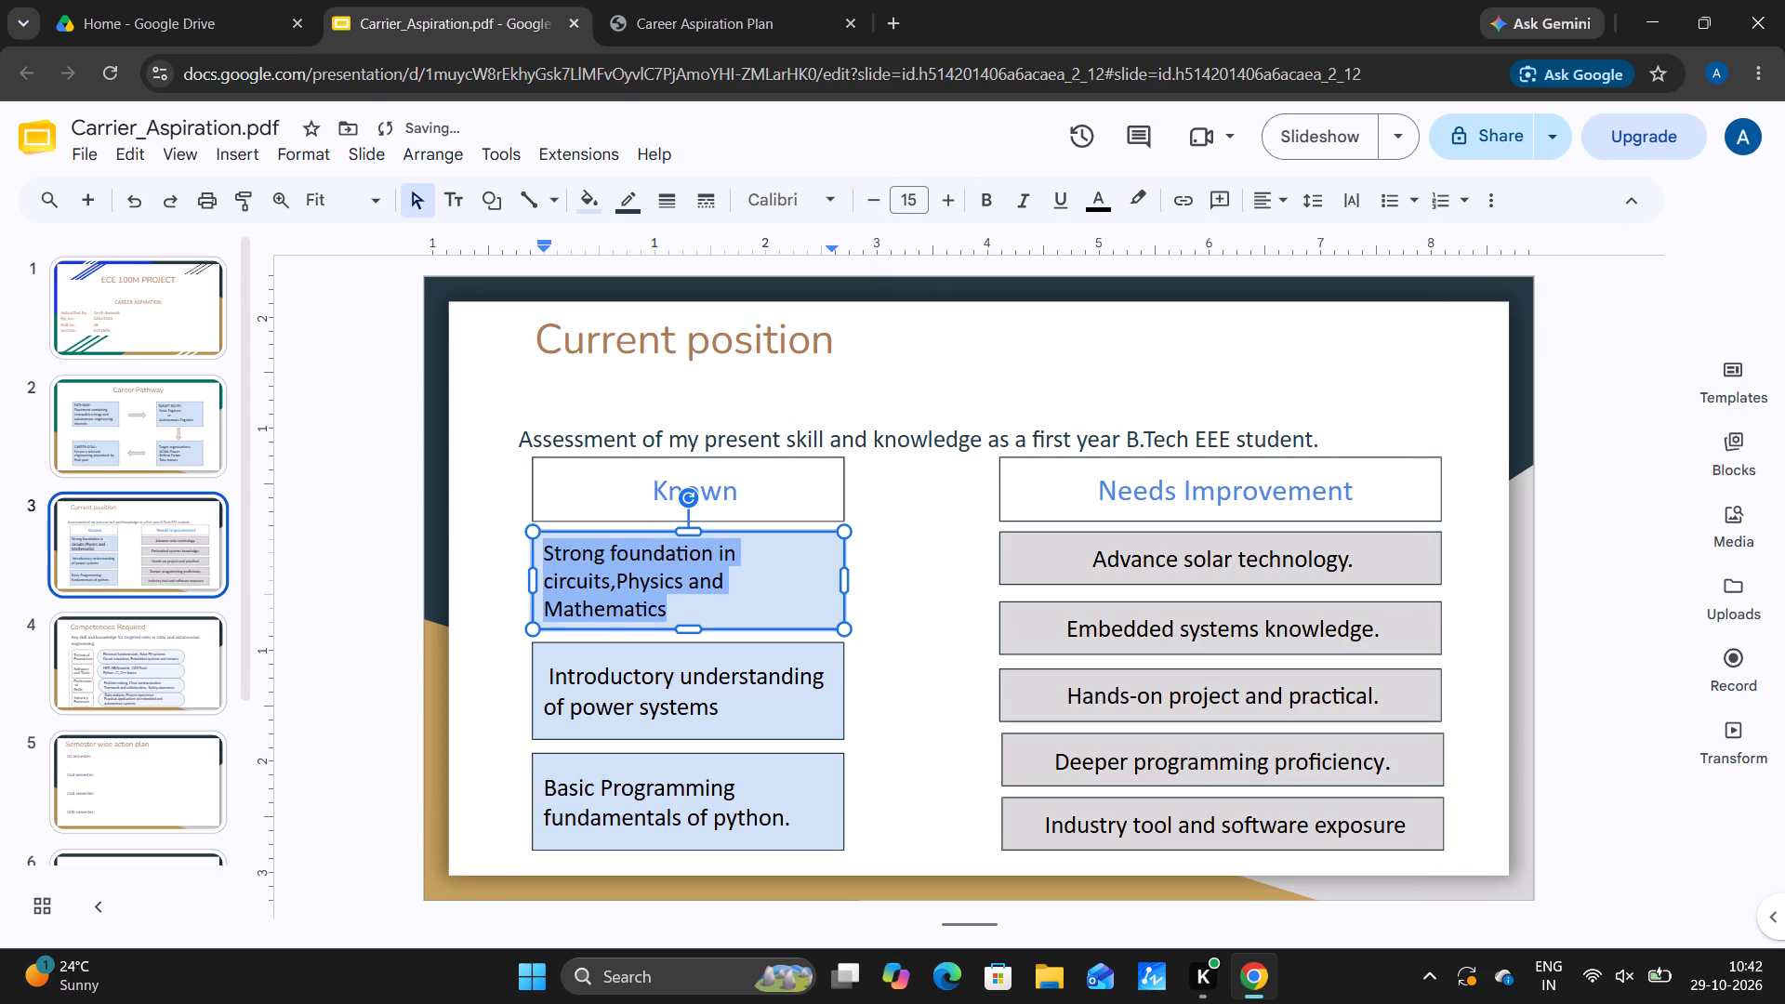
Change "Physics" to lowercase "physics" in the first Known box.
click(625, 581)
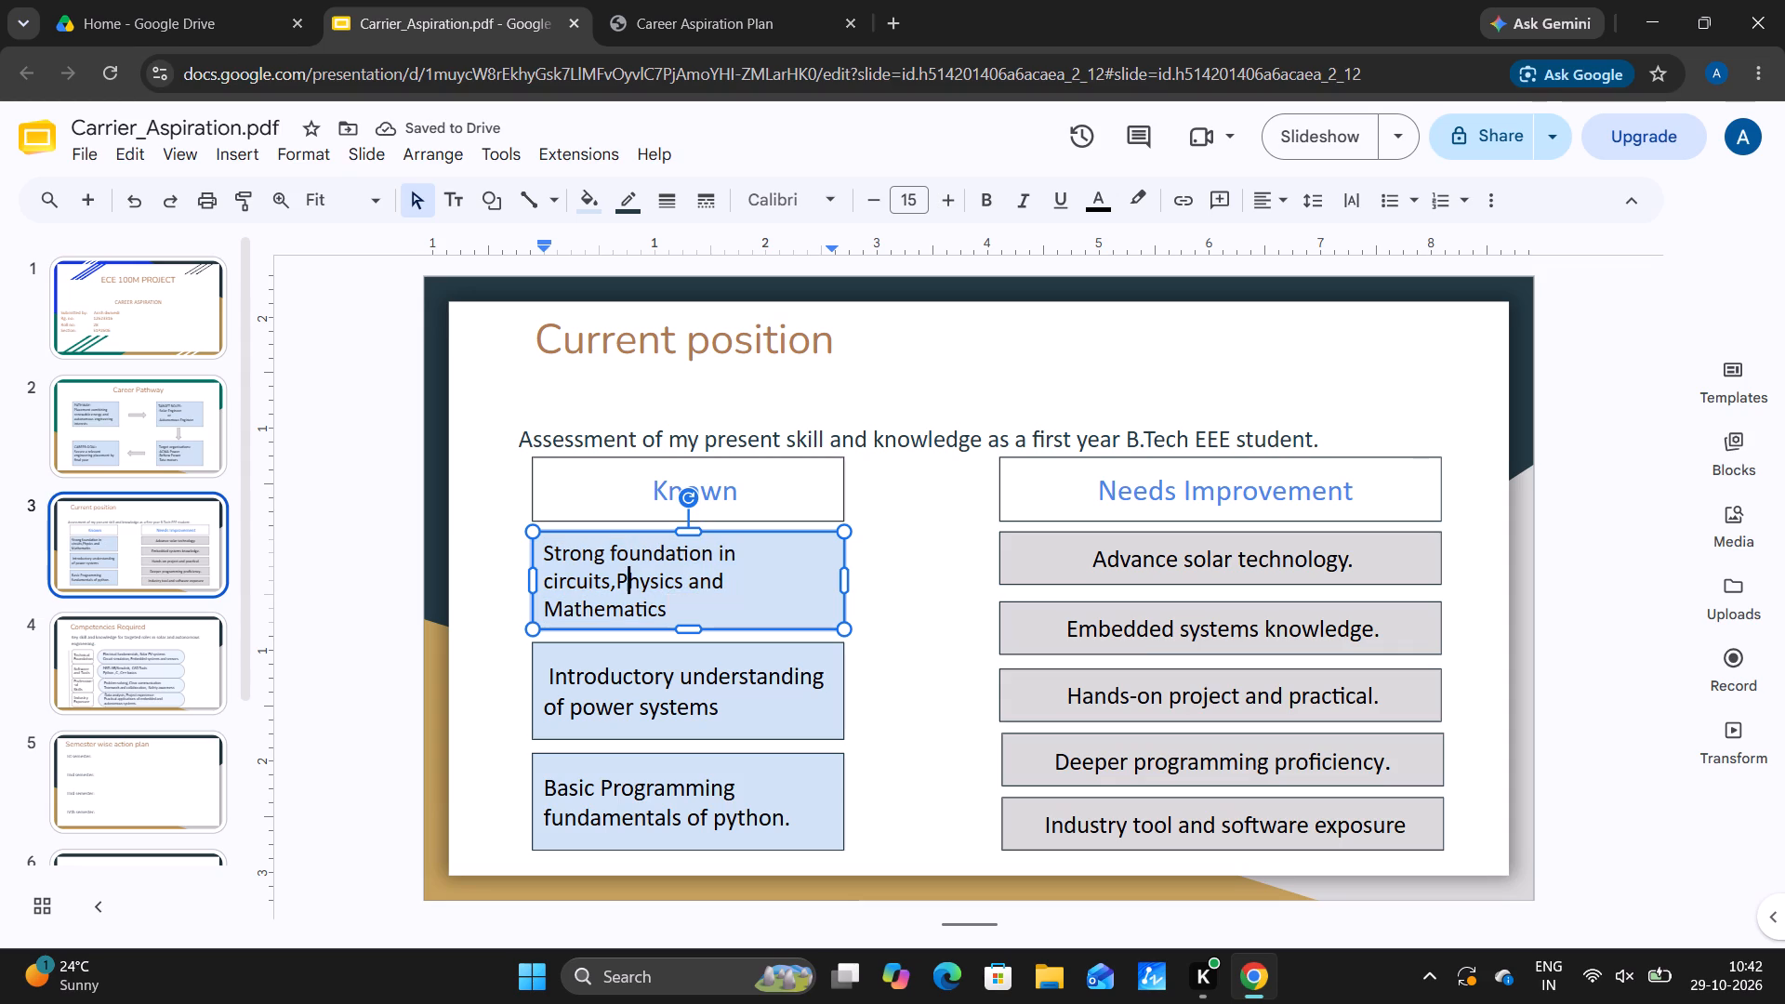
key(BackSpace)
key(p)
Change "Mathematics" to lowercase "mathematics" in the first Known box and deselect the text.
key(Left)
key(Left)
key(Left)
key(Left)
key(Down)
key(Down)
key(Right)
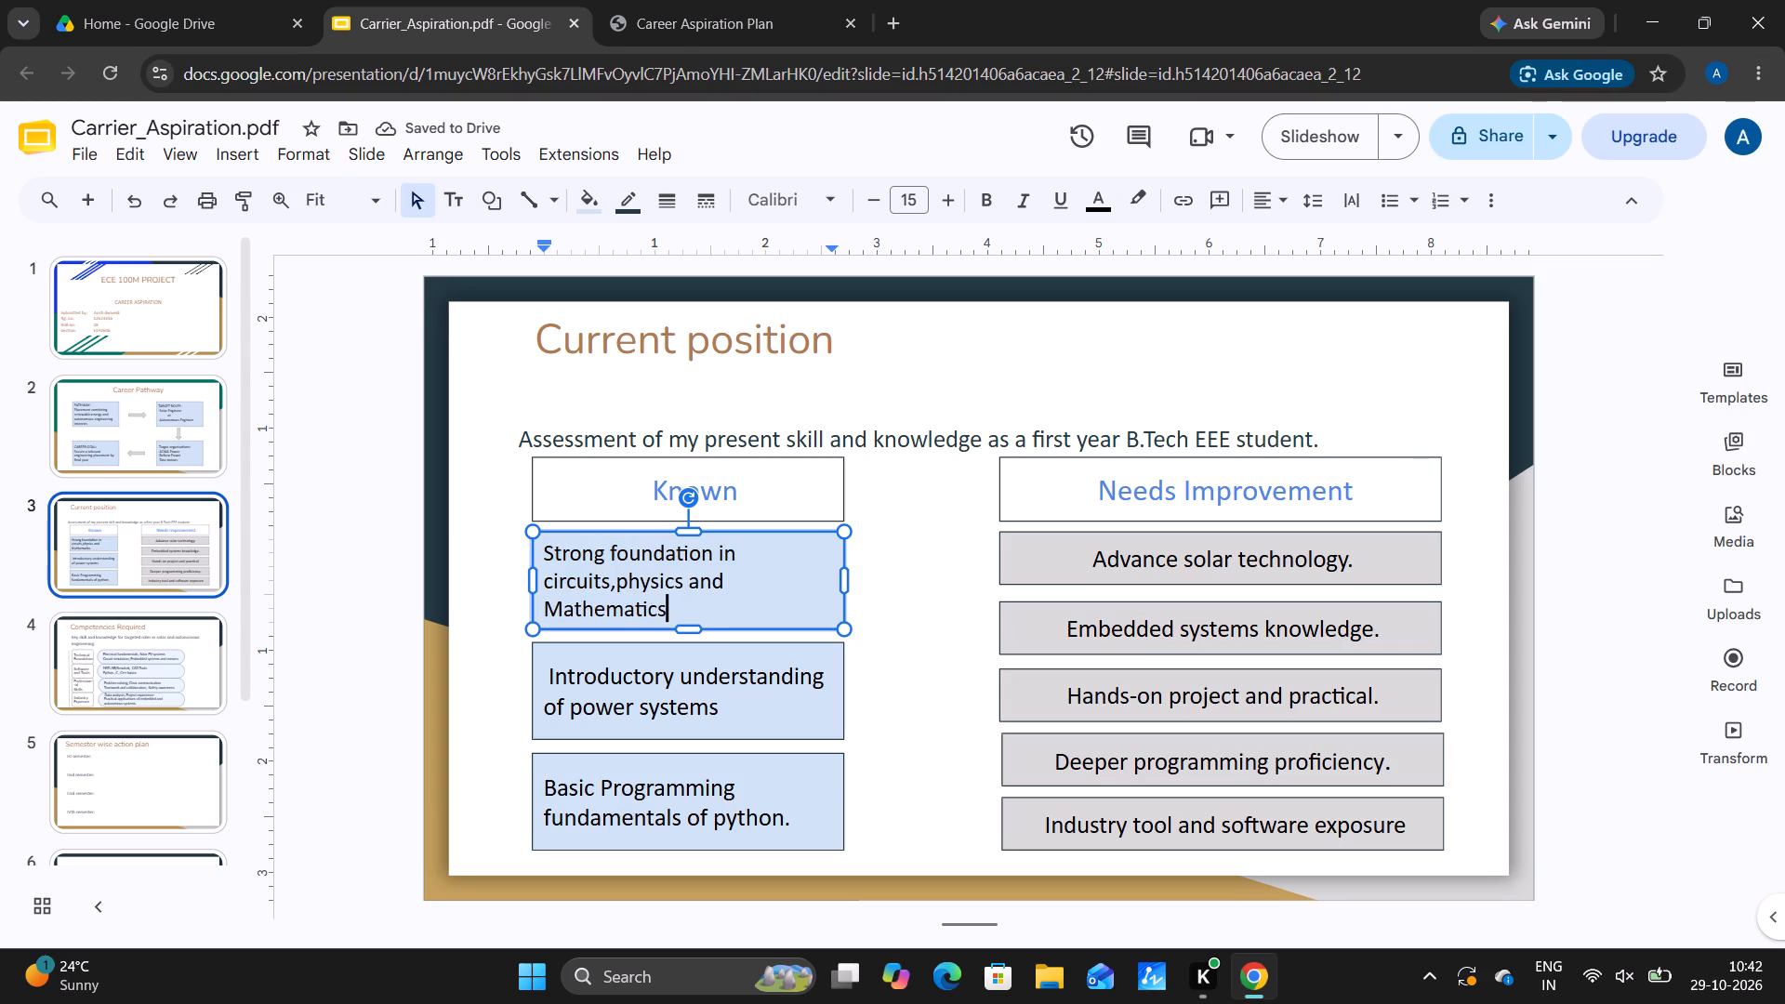
key(Right)
key(Right)
key(Left)
key(Left)
key(Left)
key(Left)
key(Left)
key(Left)
key(Left)
key(Left)
key(Left)
key(Left)
key(BackSpace)
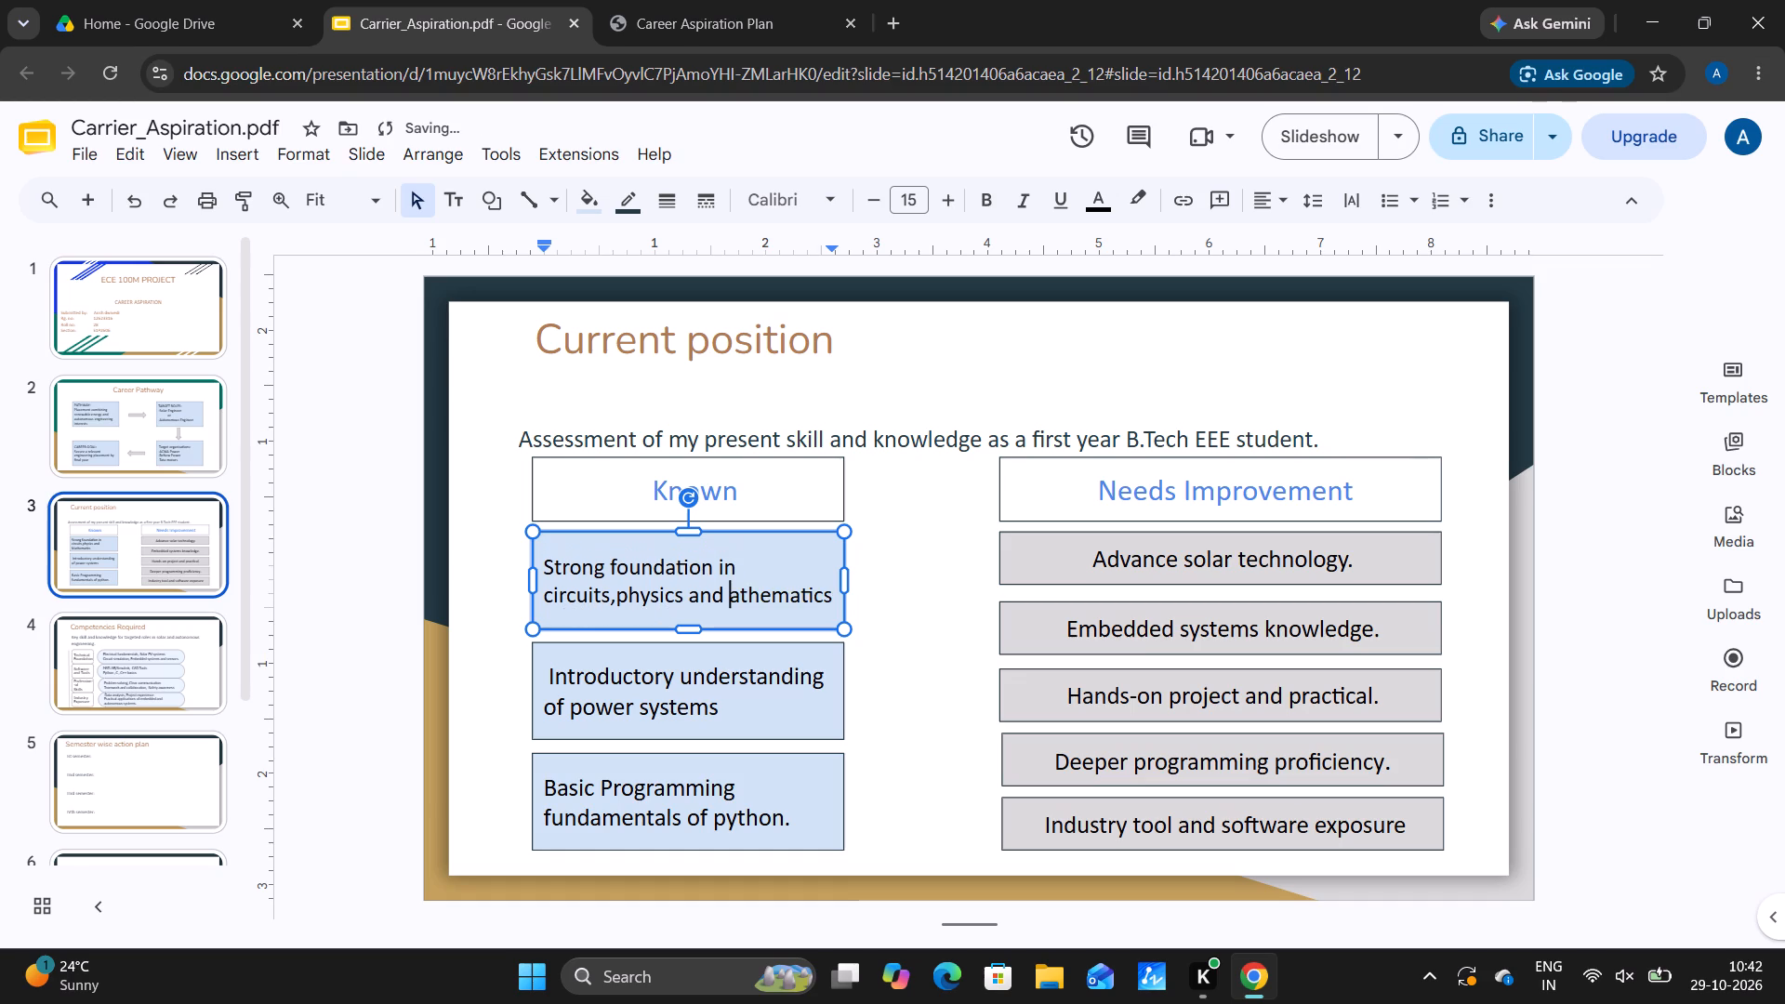
key(m)
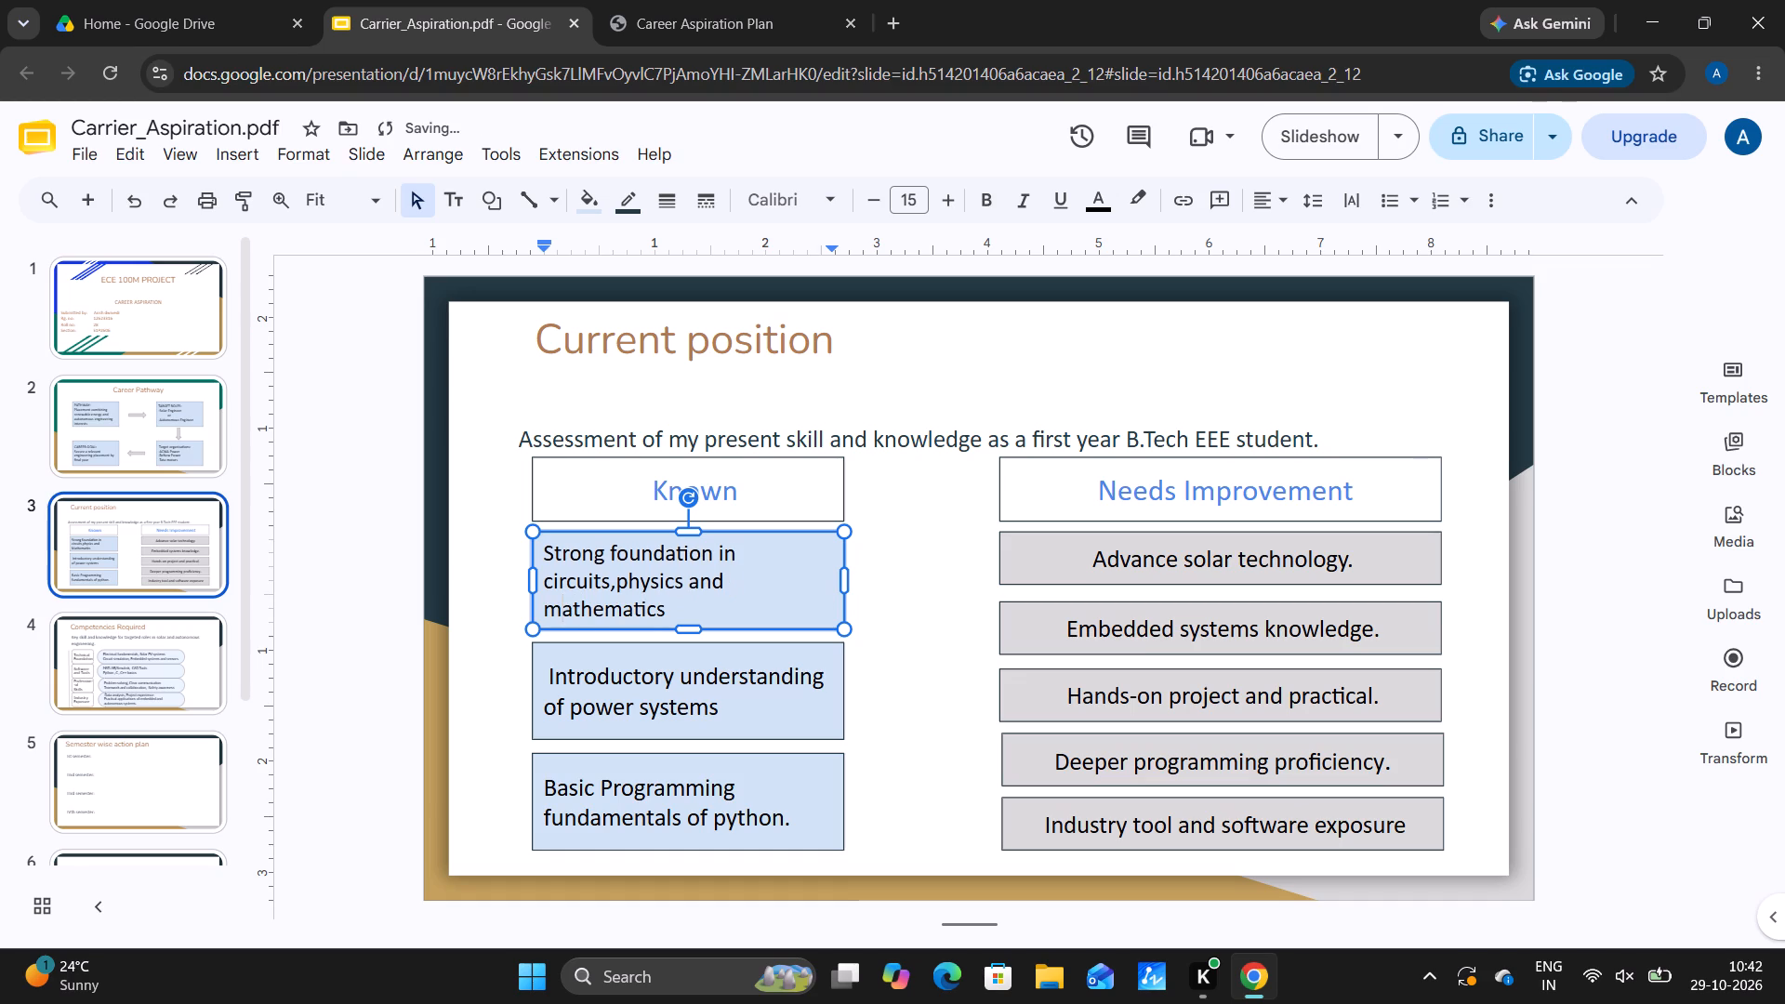
click(872, 675)
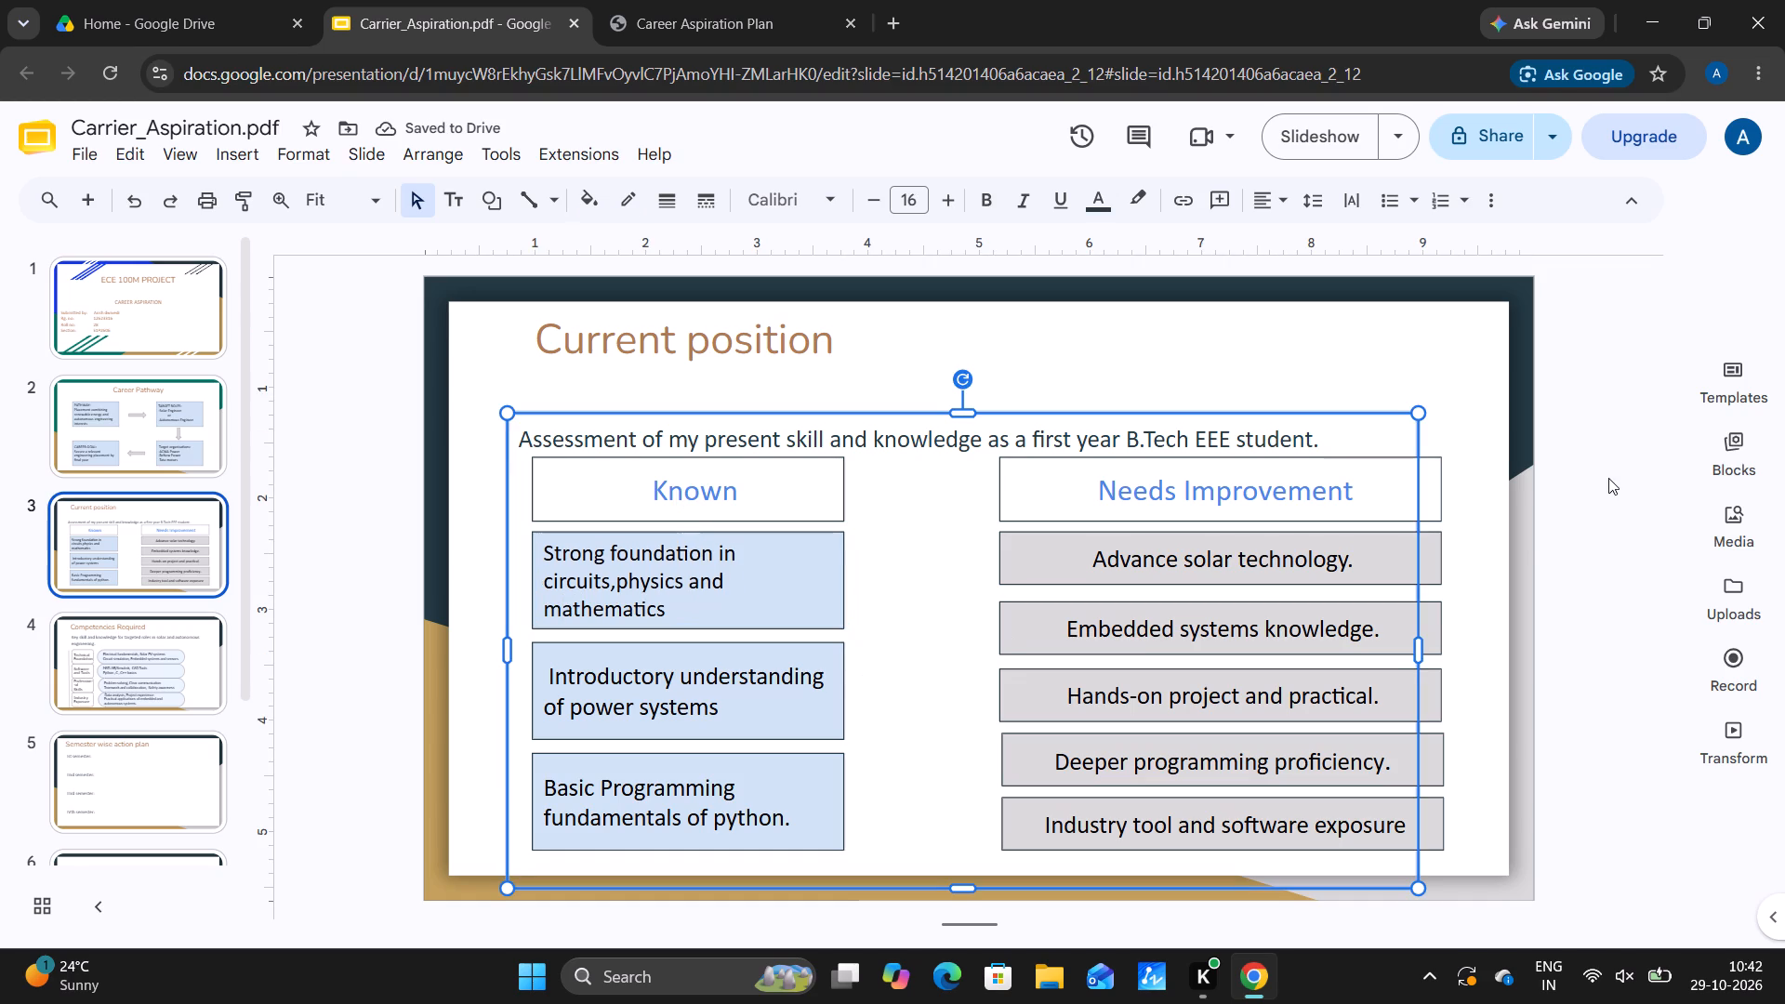
click(1497, 551)
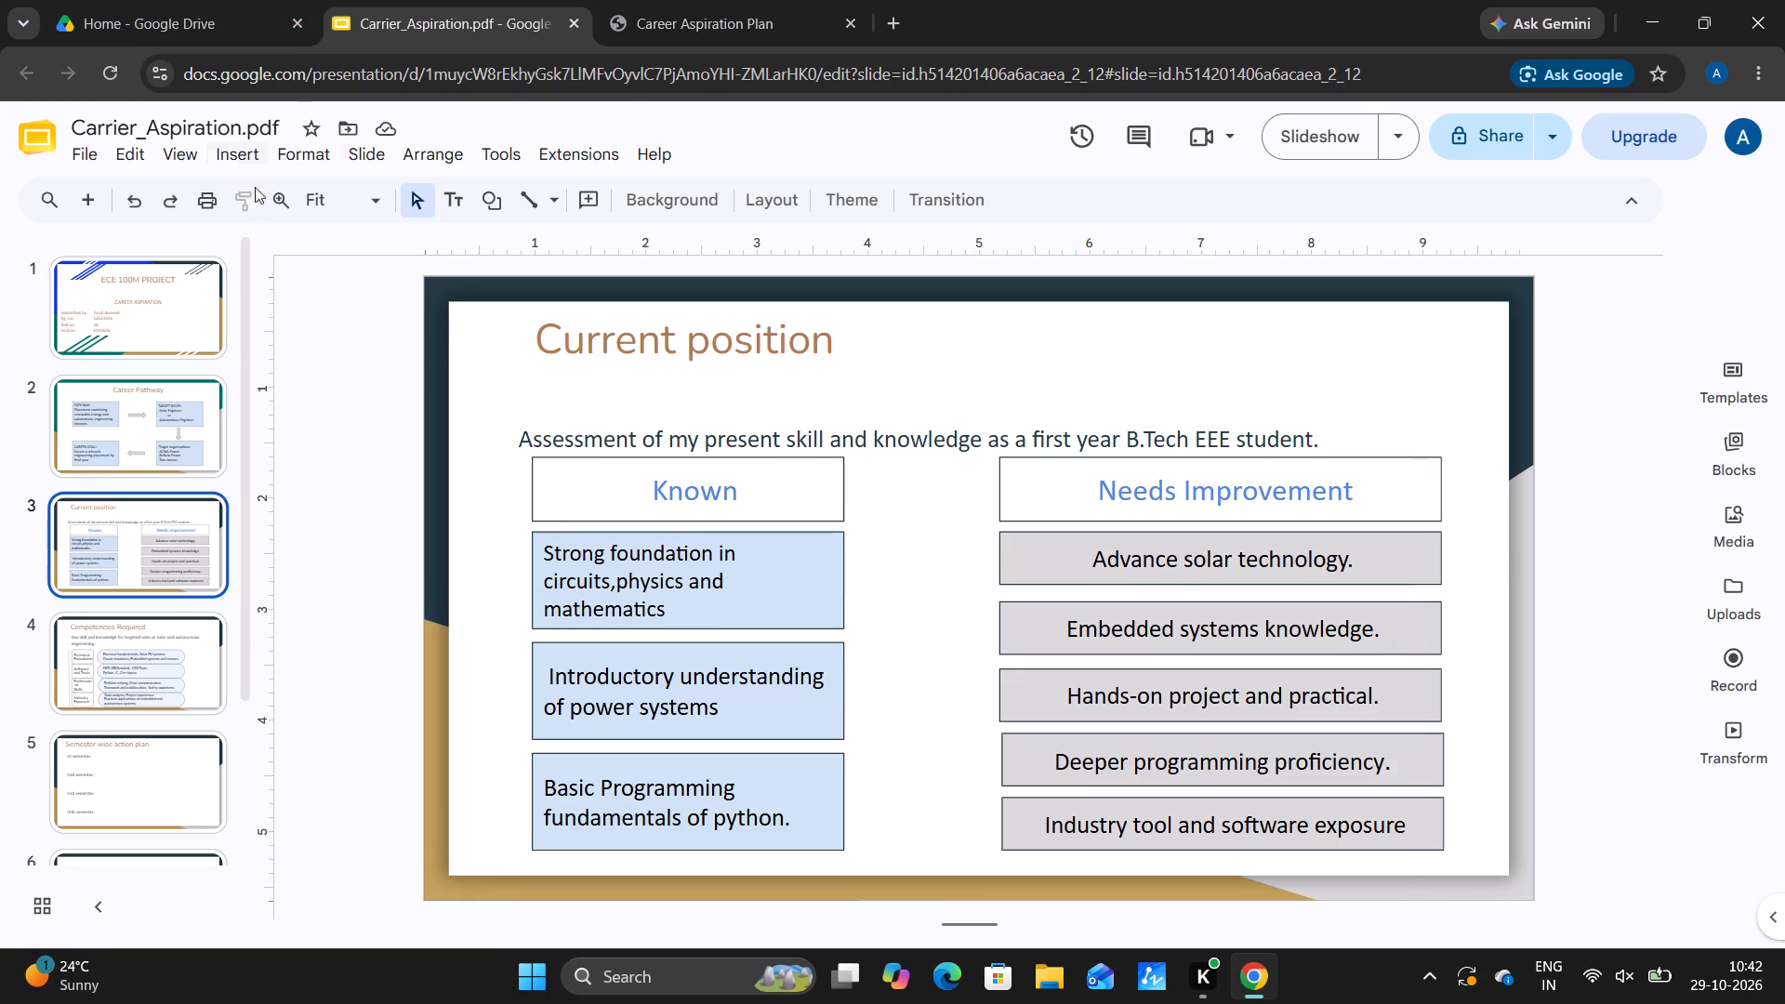
Read the semester-wise Action Plan page in the reference Career Aspiration Plan PDF, then return to the presentation.
click(756, 30)
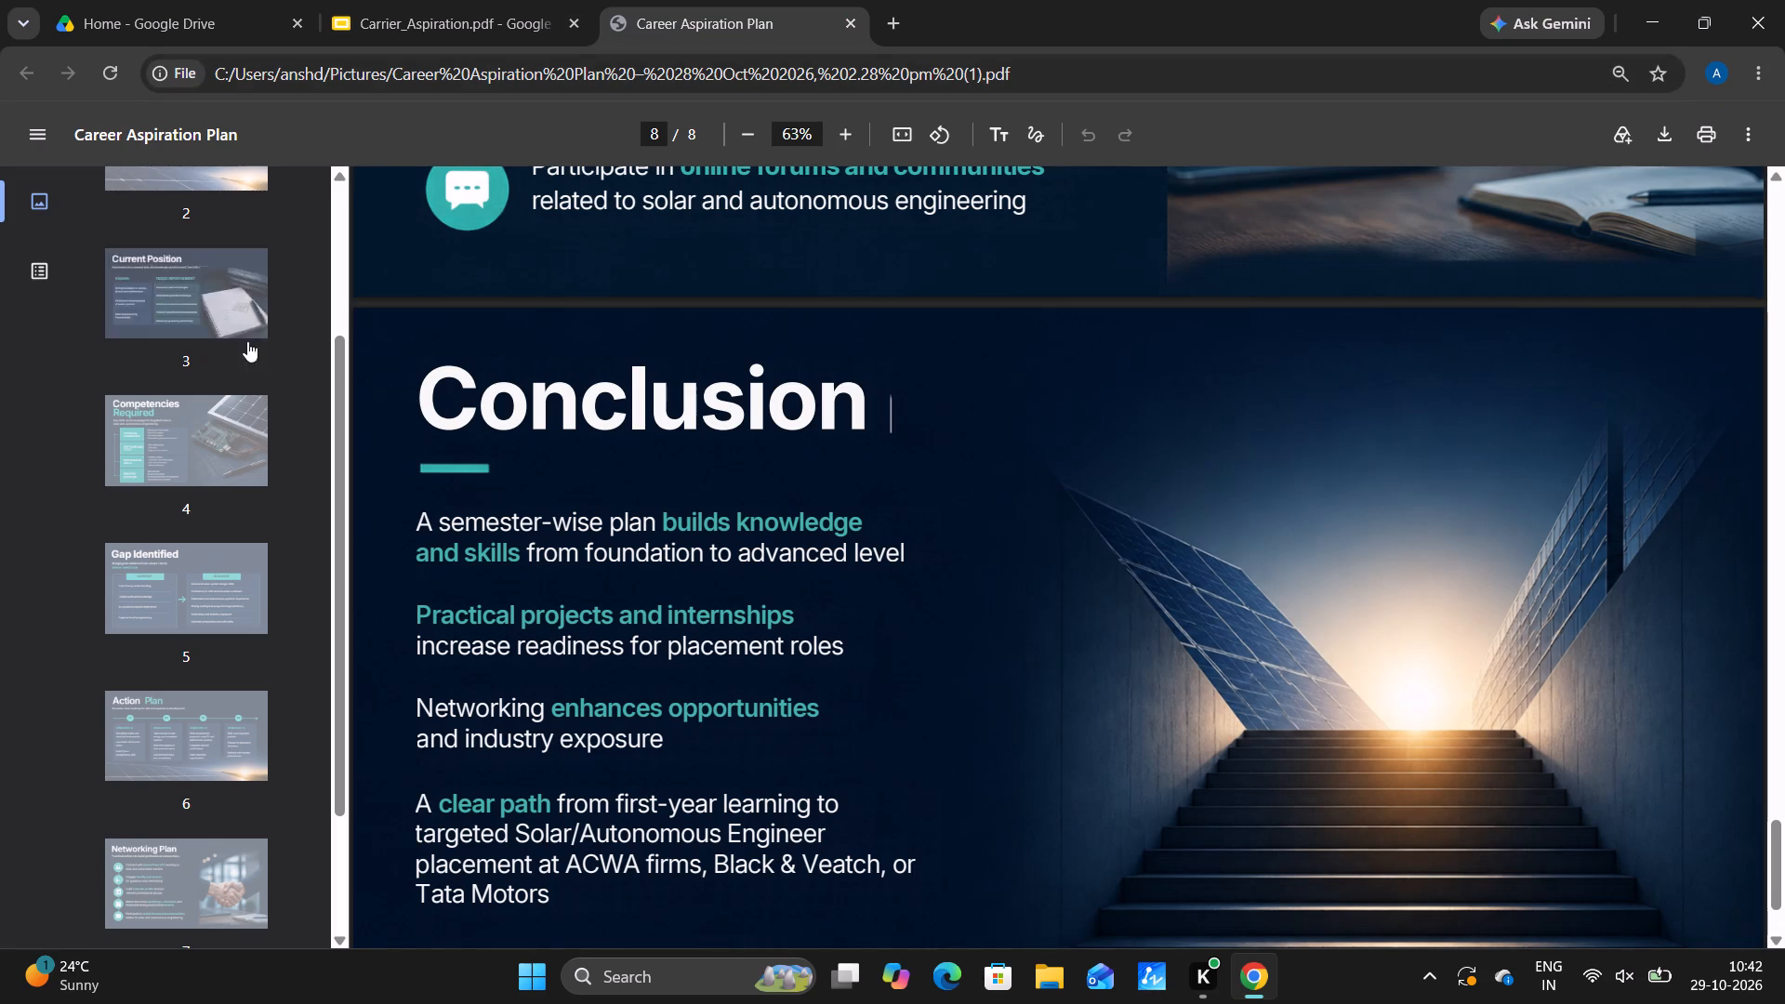
click(131, 754)
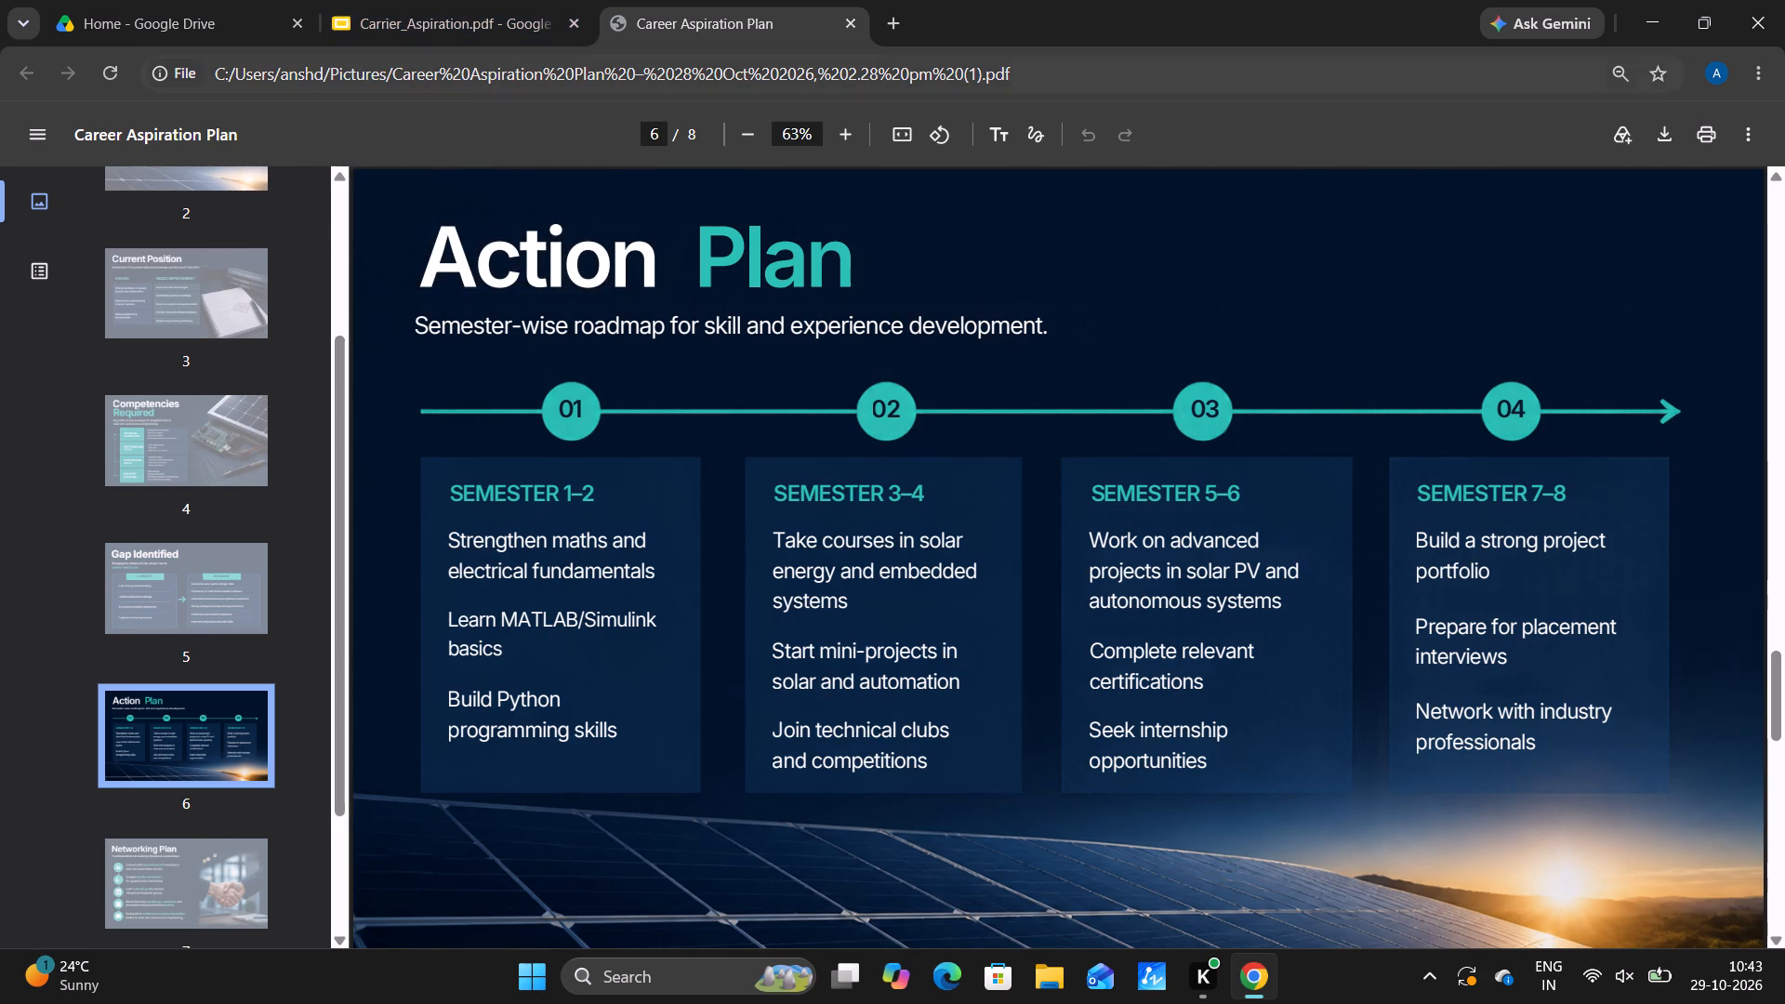
click(482, 28)
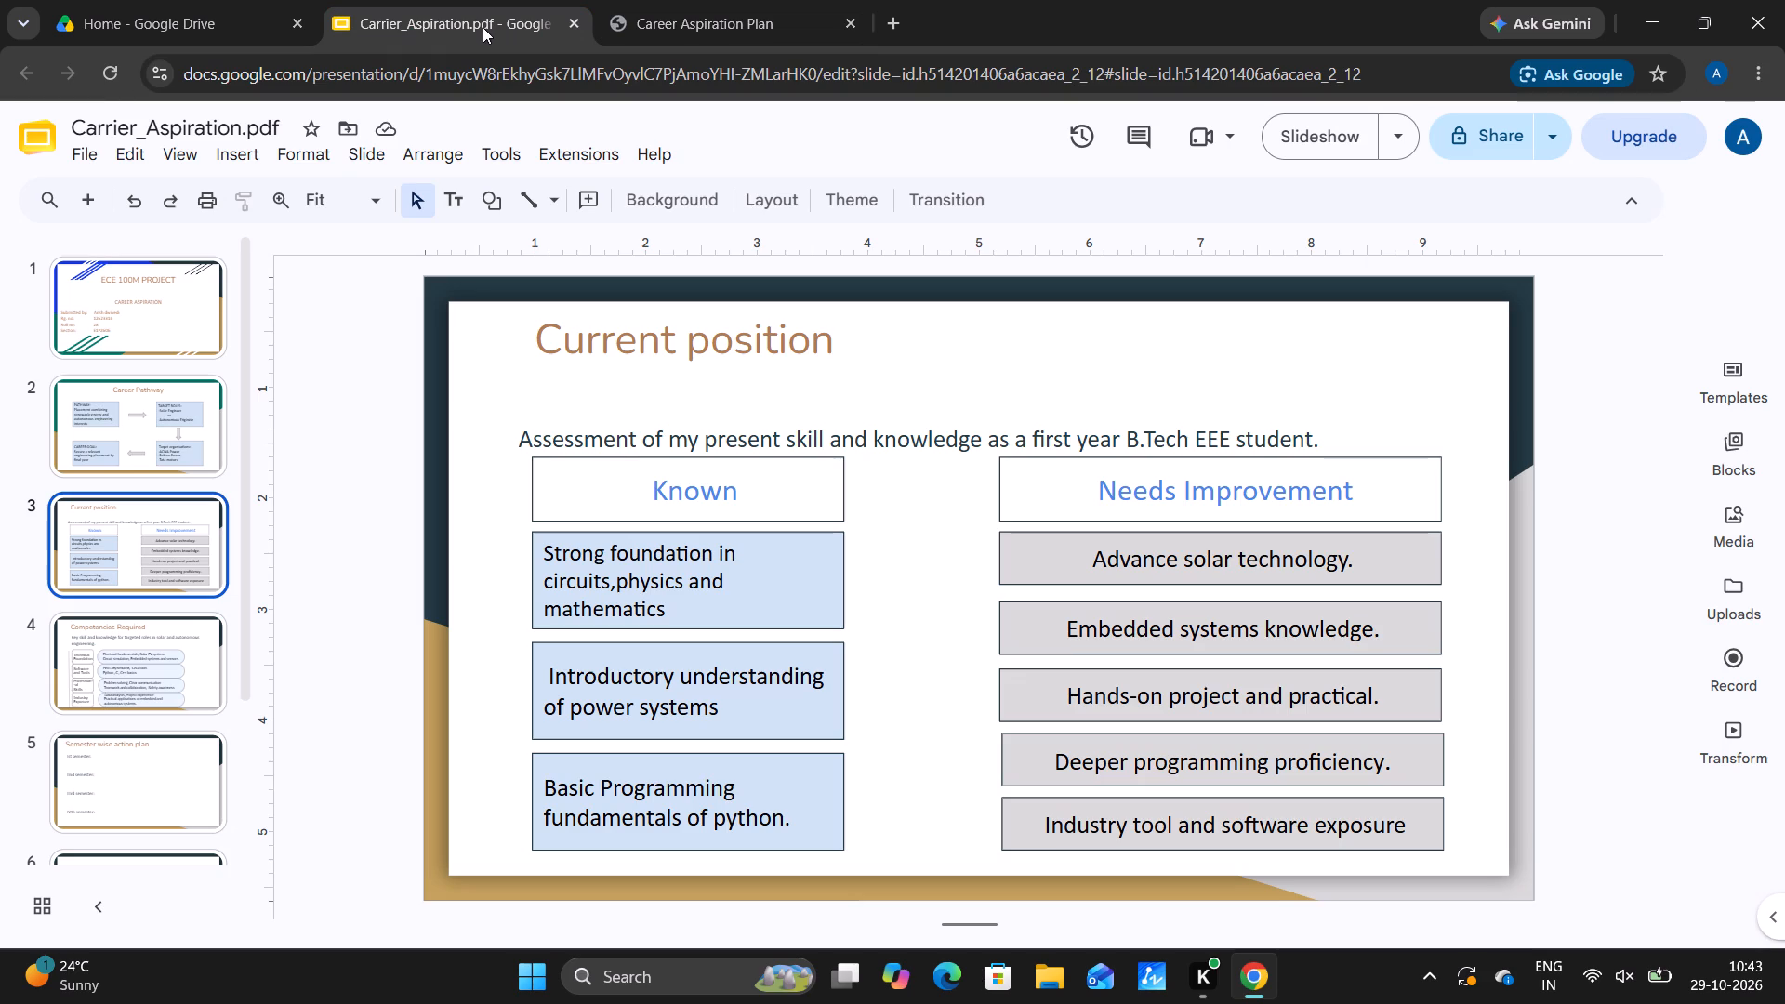
Delete the Ist to IVth semester headings from the body of the Semester wise action plan slide.
click(130, 755)
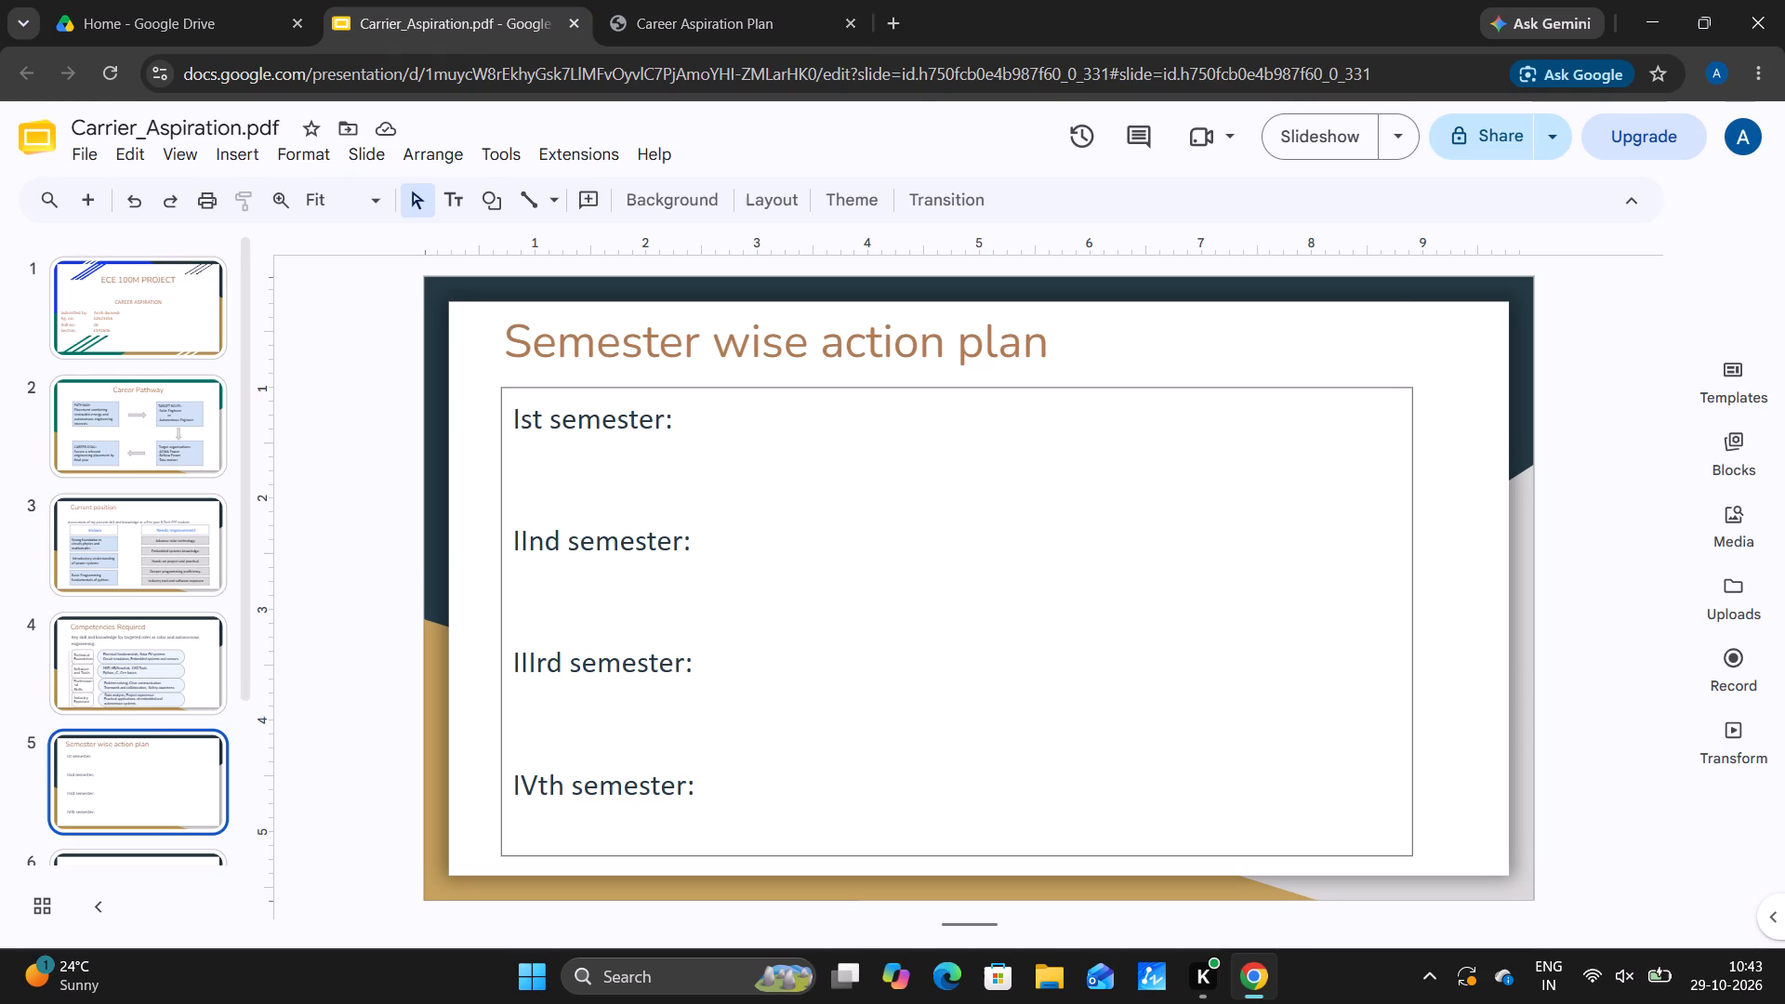
click(797, 0)
click(505, 0)
drag(514, 412, 593, 803)
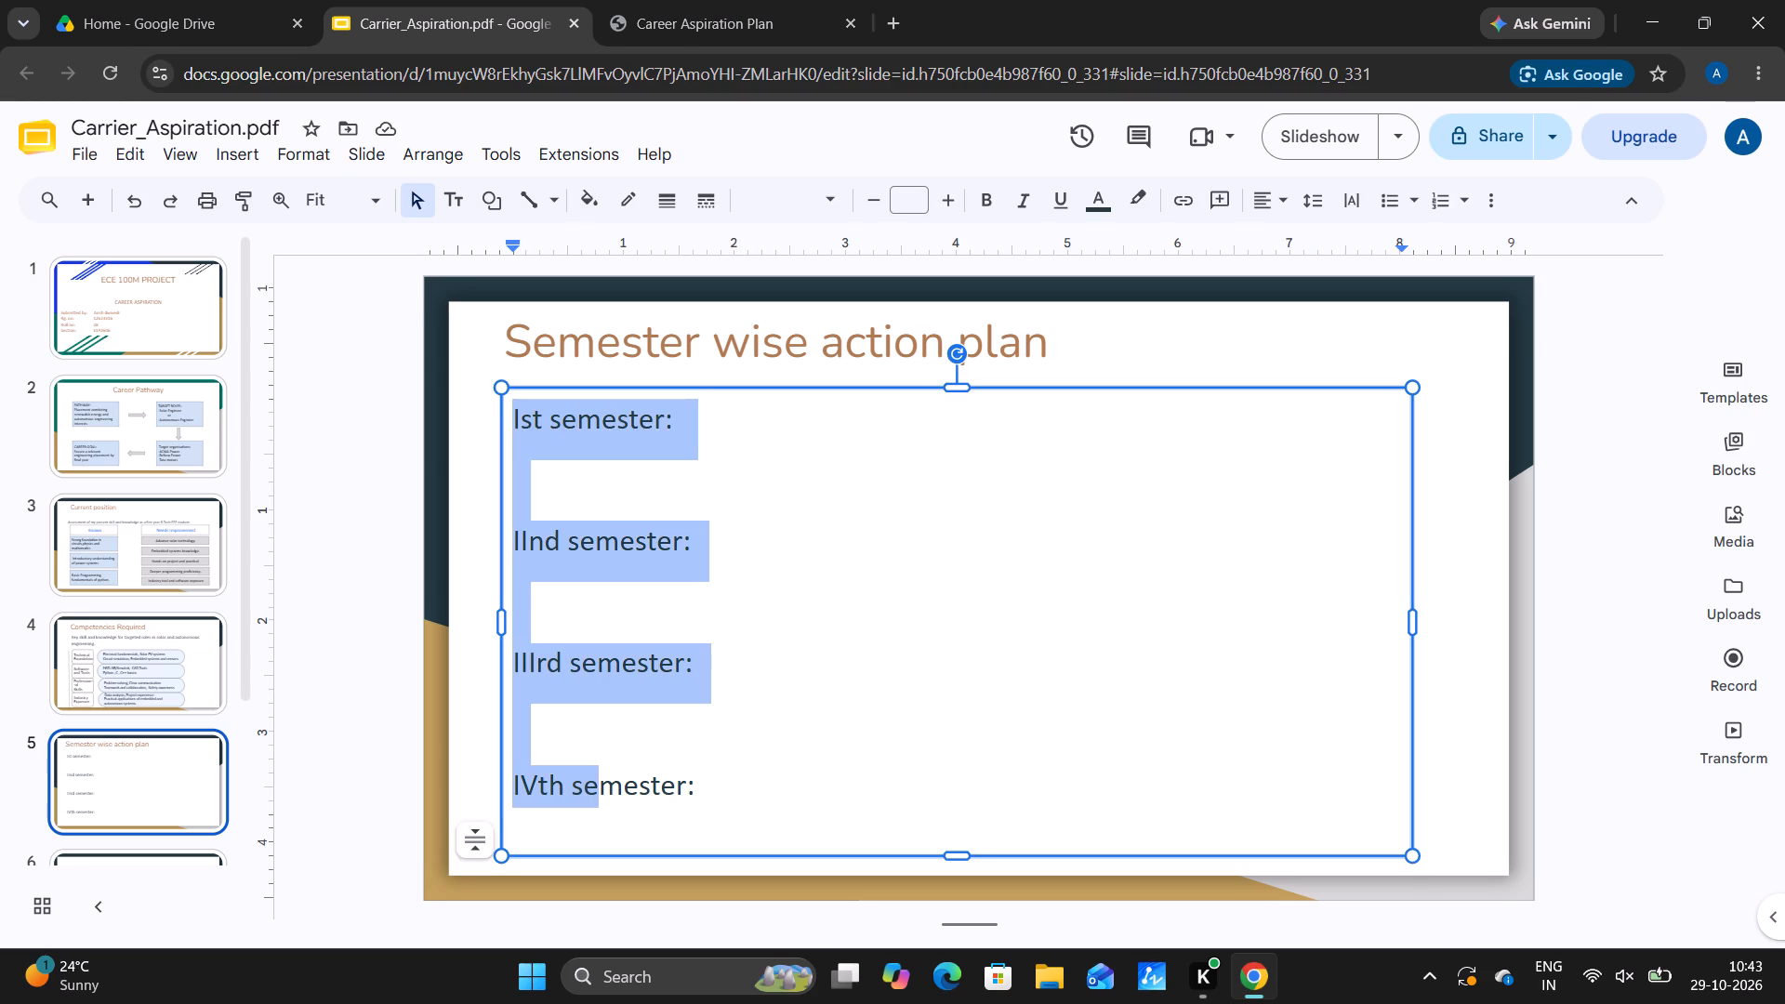
drag(593, 803, 751, 808)
key(Delete)
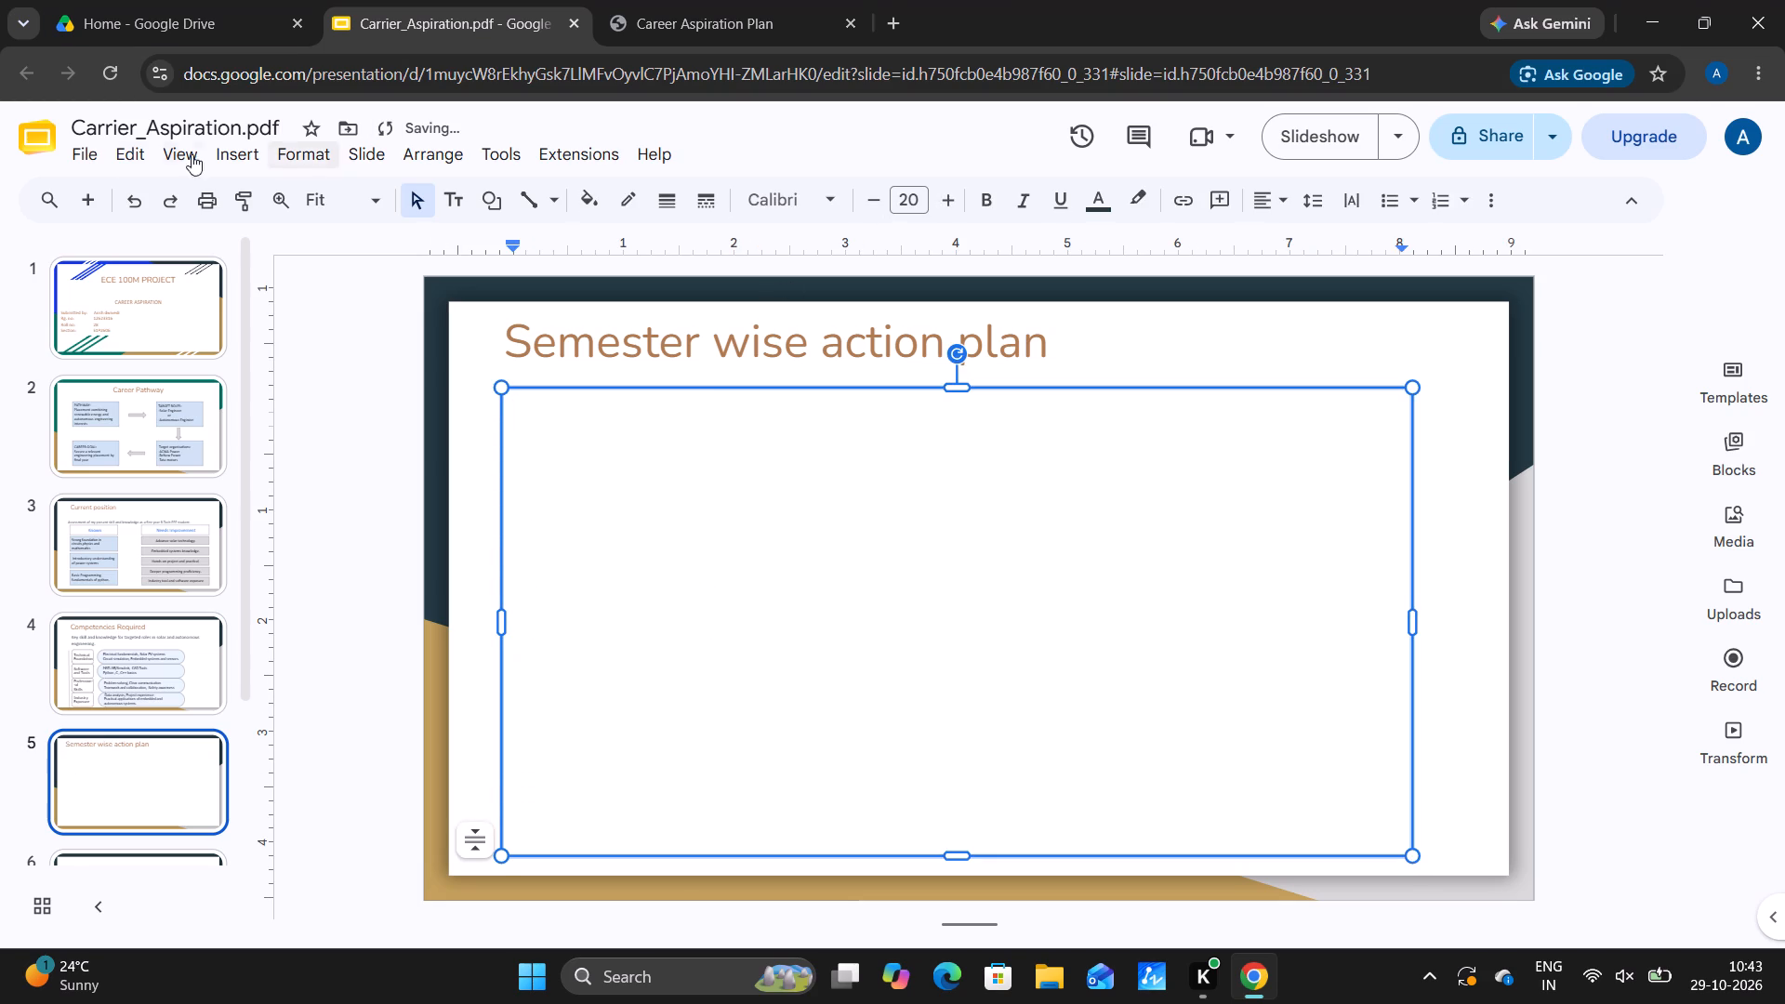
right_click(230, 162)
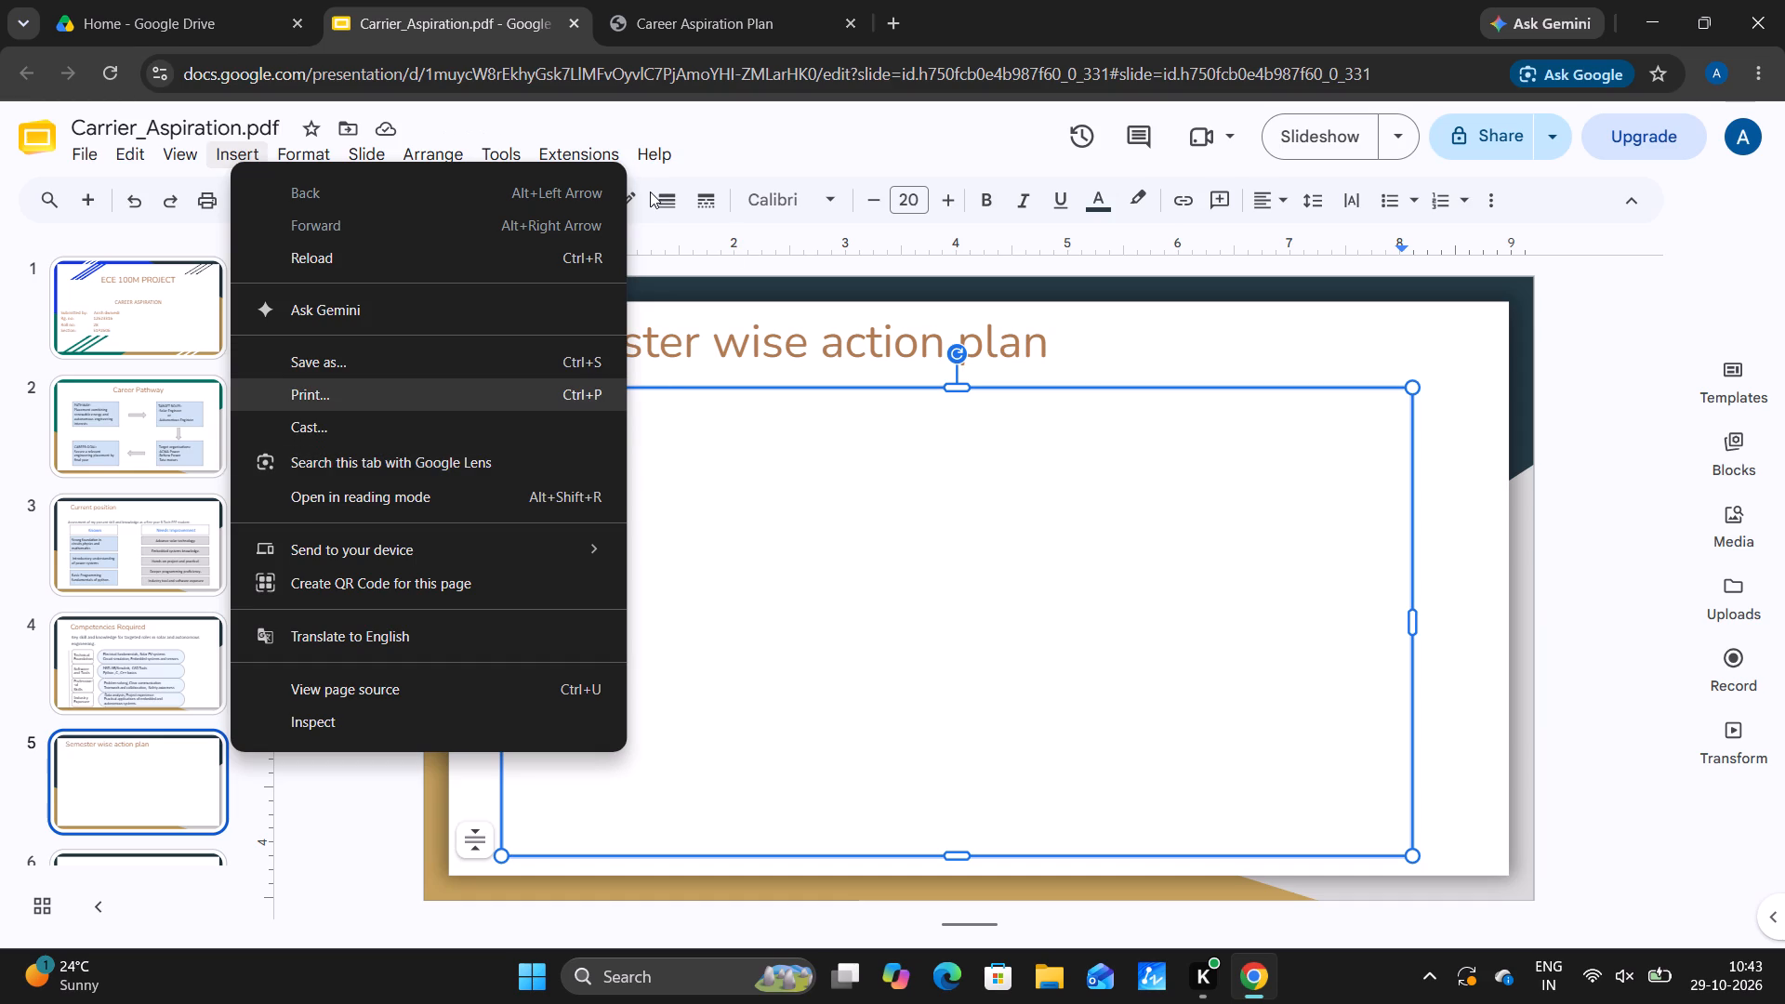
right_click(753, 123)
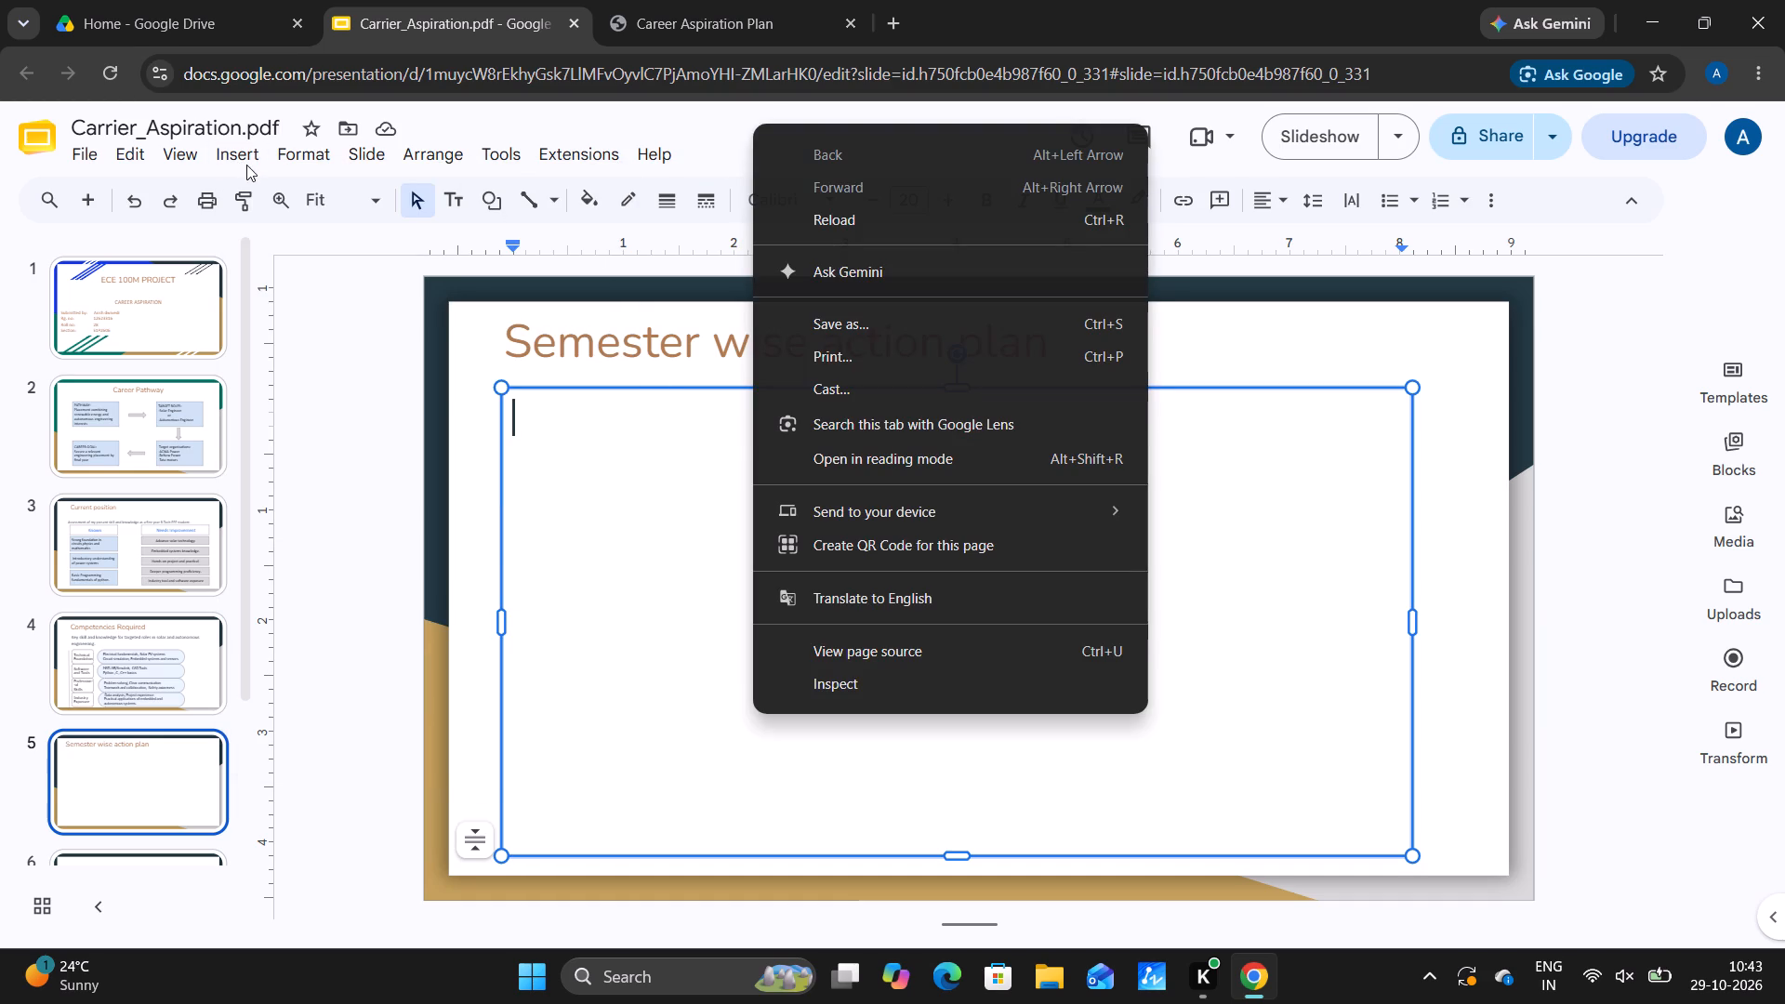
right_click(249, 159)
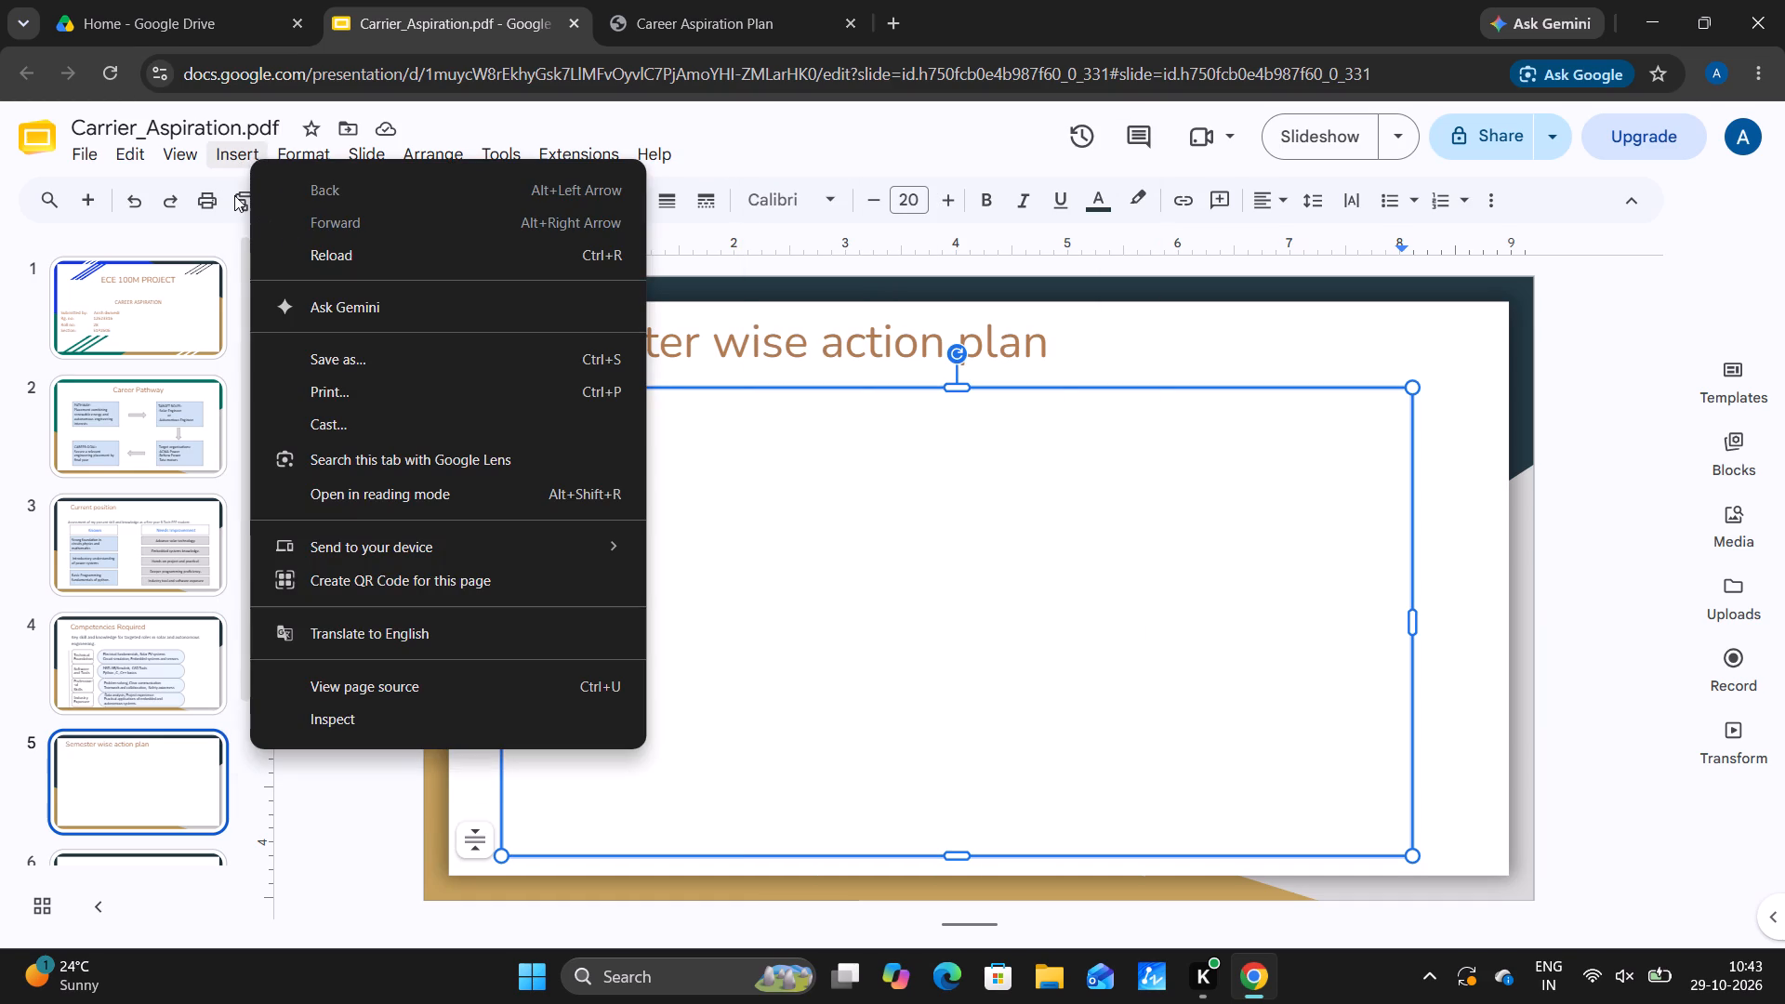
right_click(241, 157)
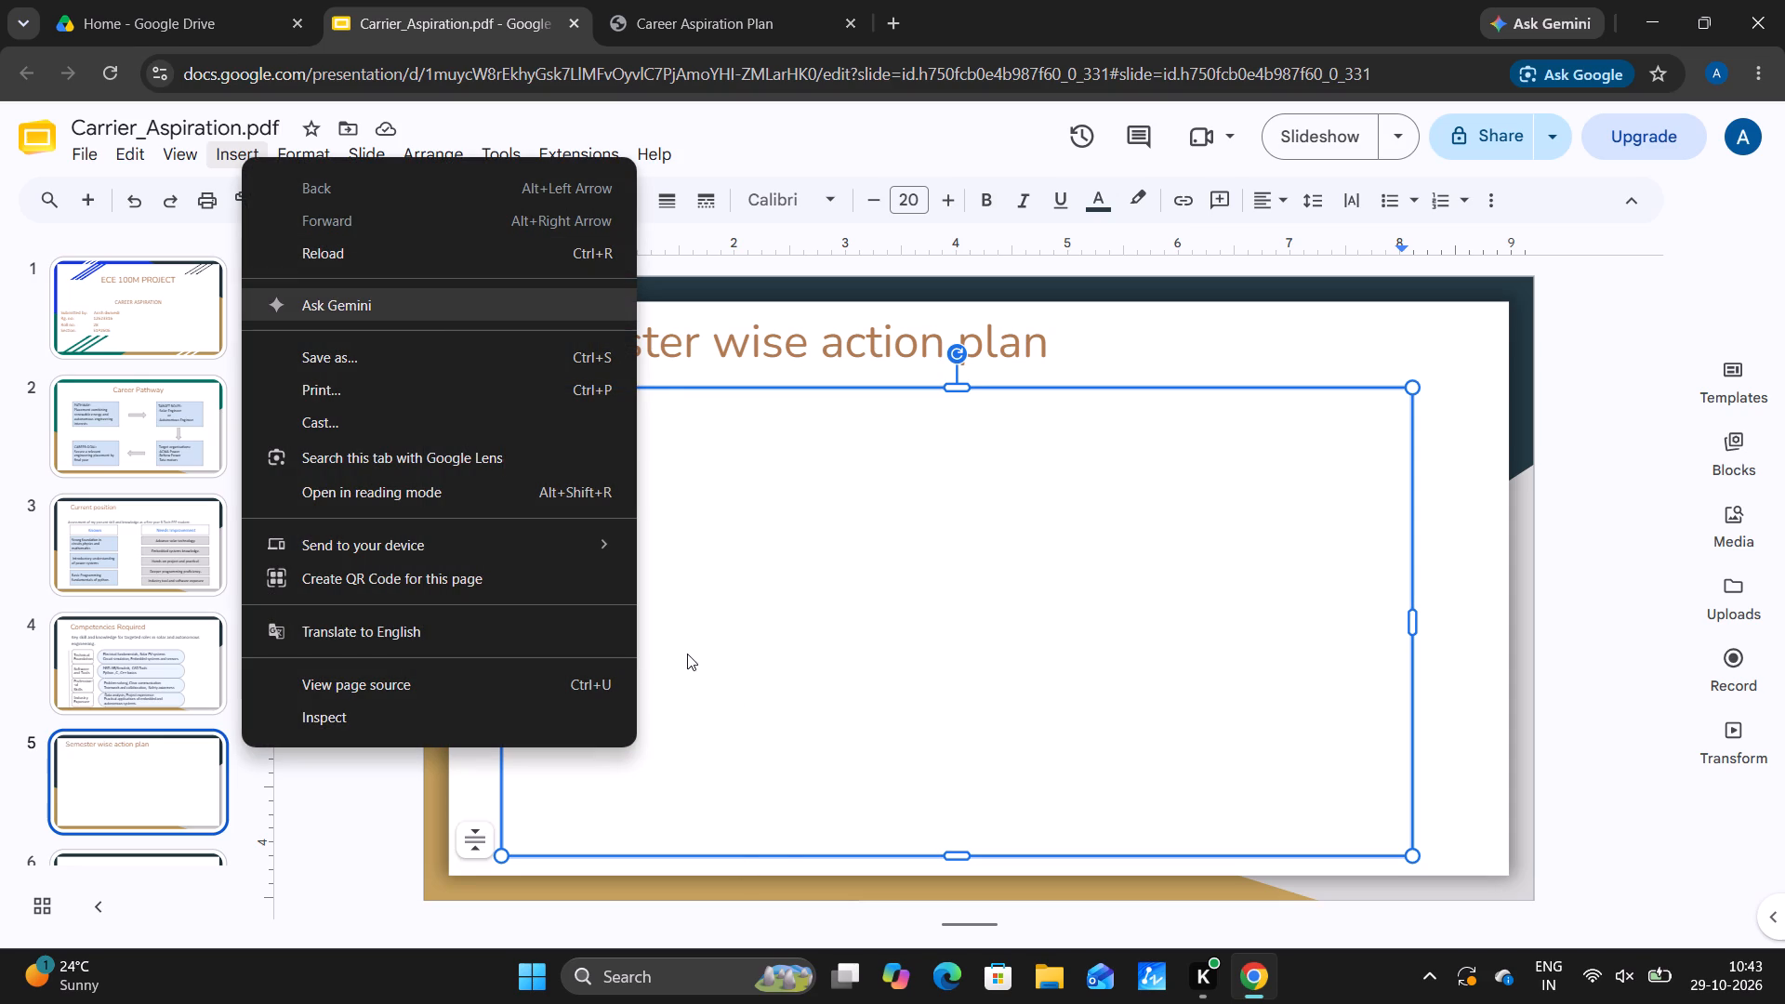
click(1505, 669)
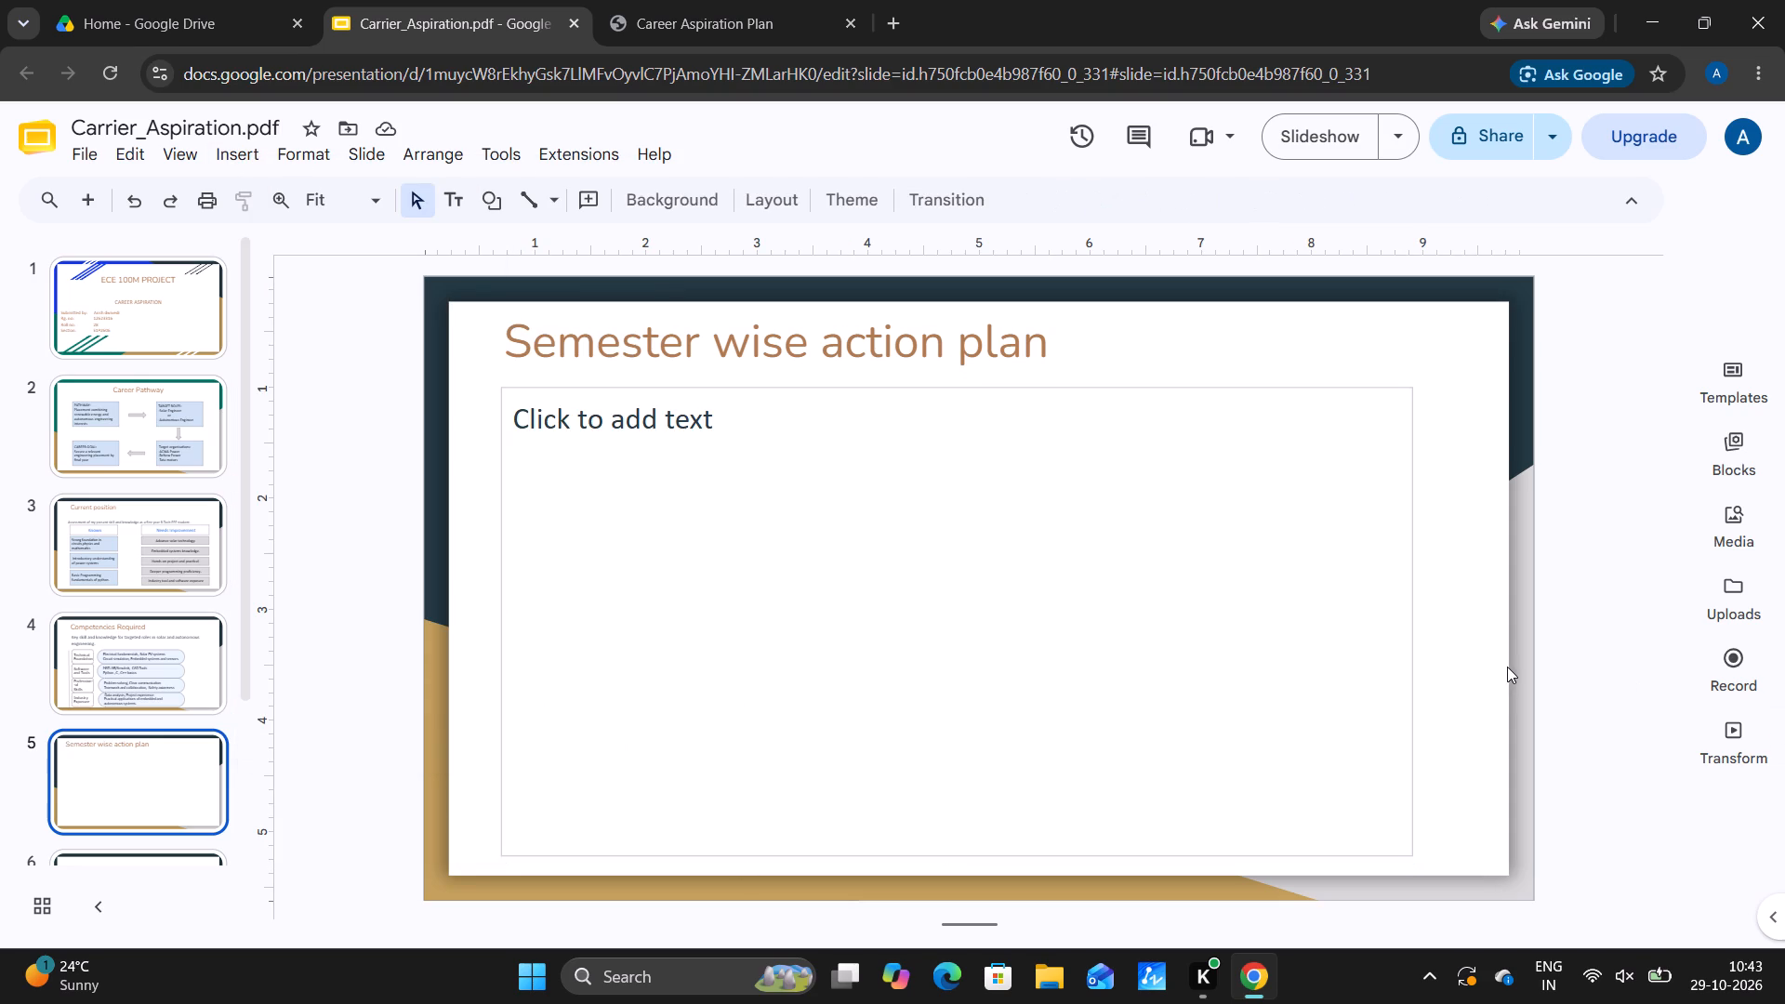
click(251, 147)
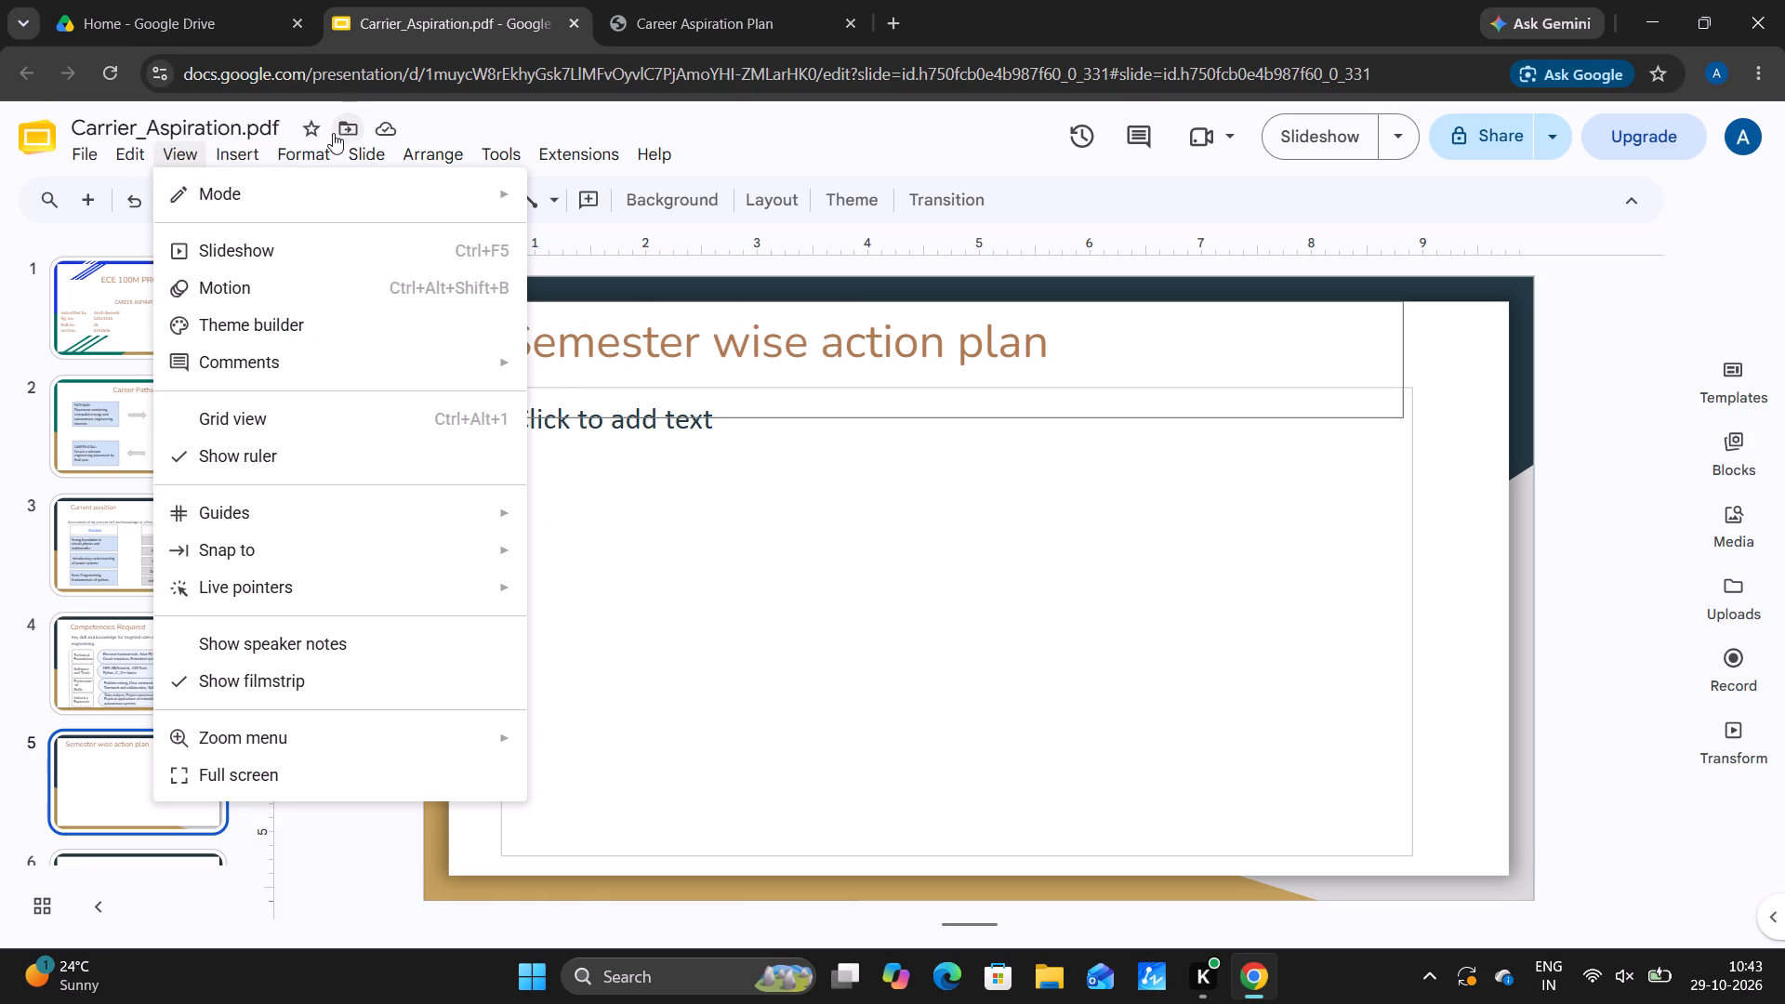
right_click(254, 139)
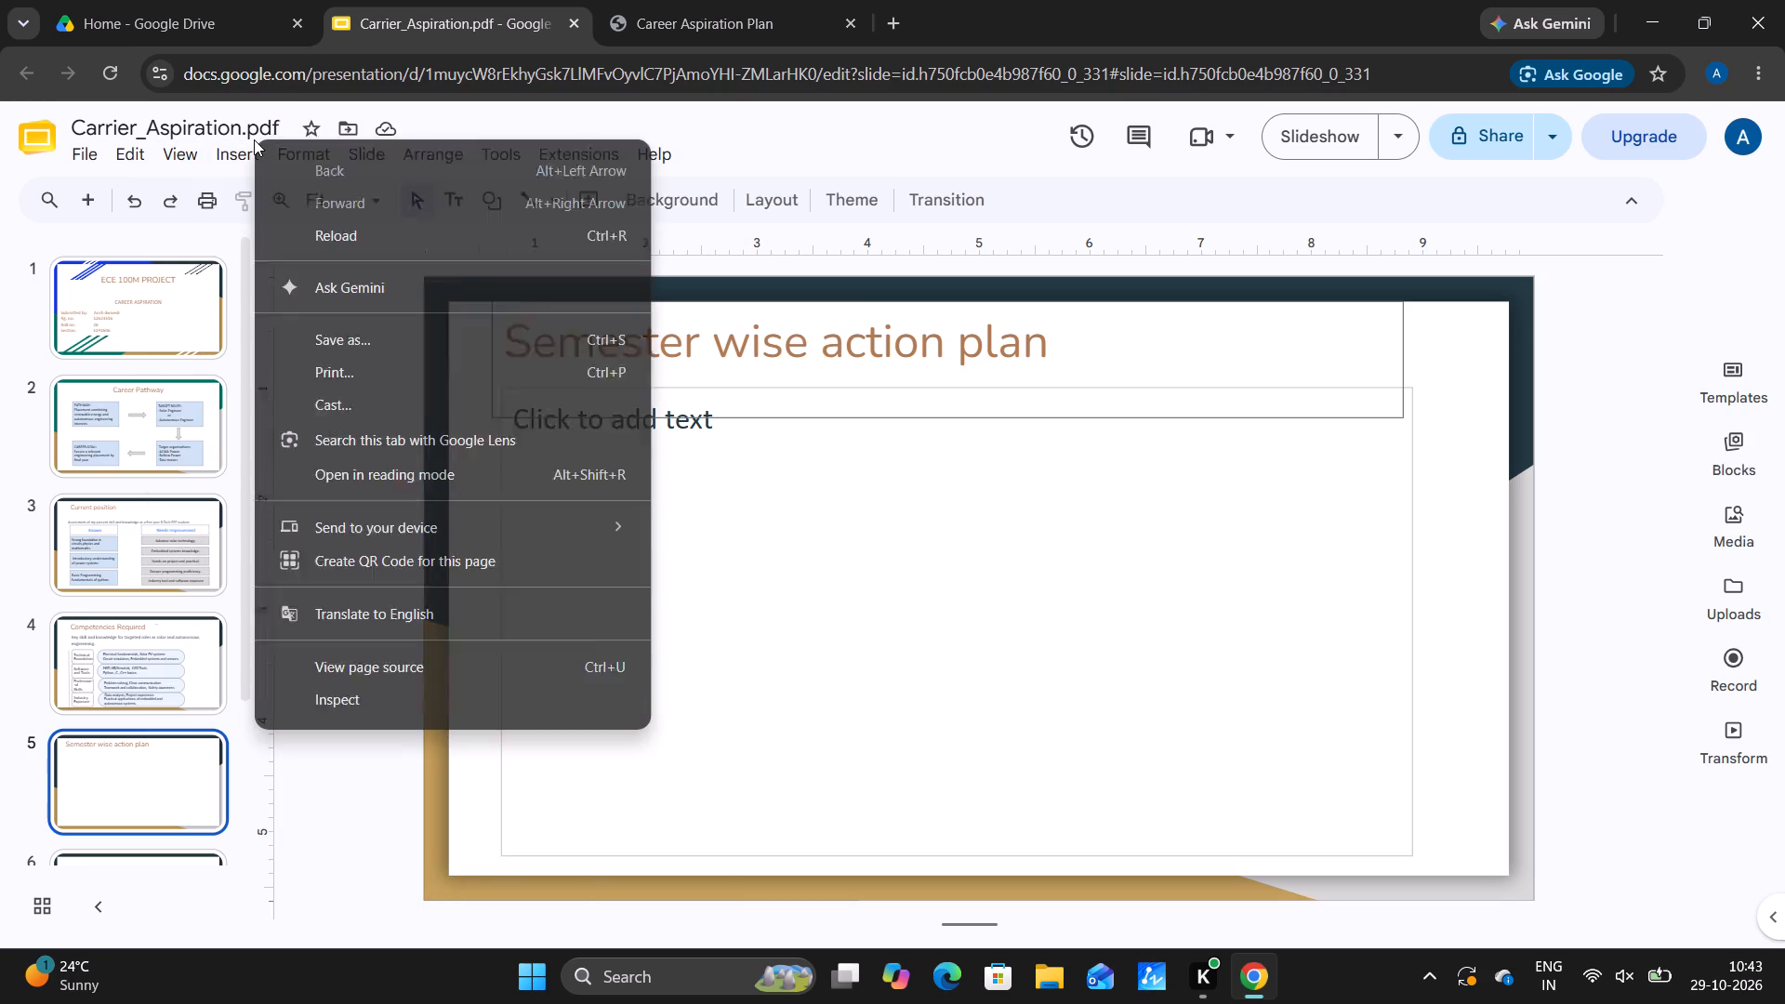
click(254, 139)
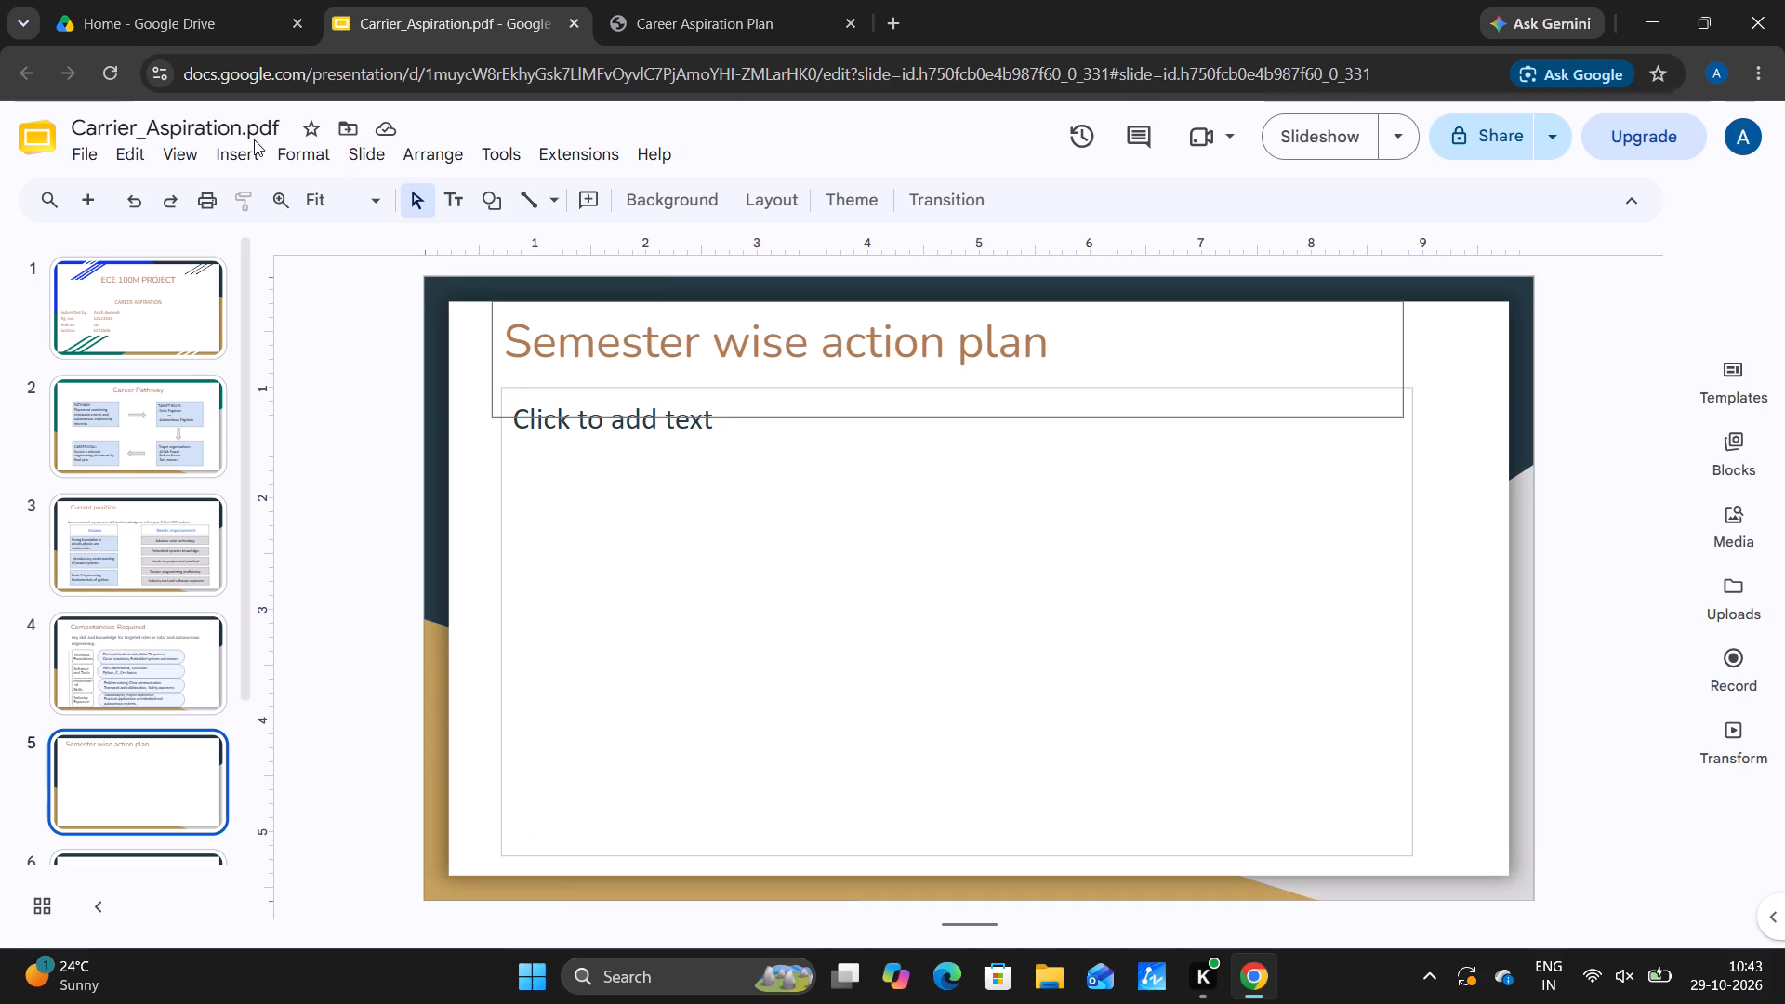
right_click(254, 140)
Draw a tall rectangle in the lower-left area of the Semester wise action plan slide's body.
click(249, 145)
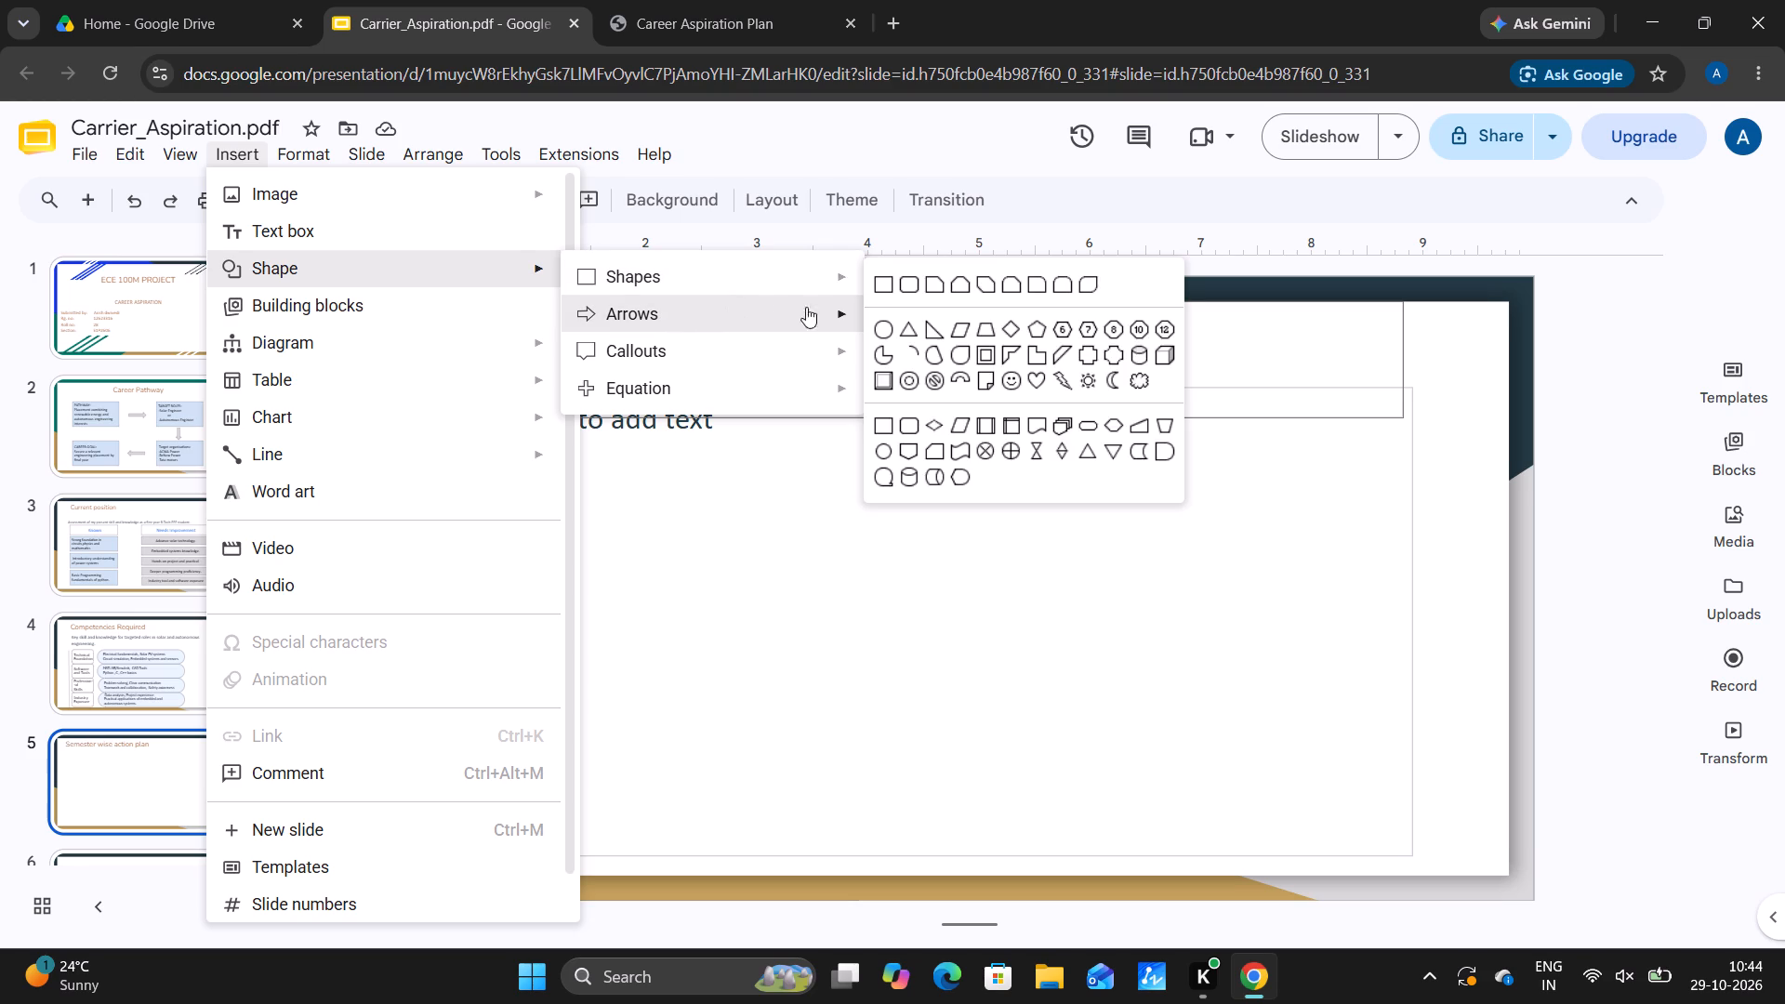
click(877, 274)
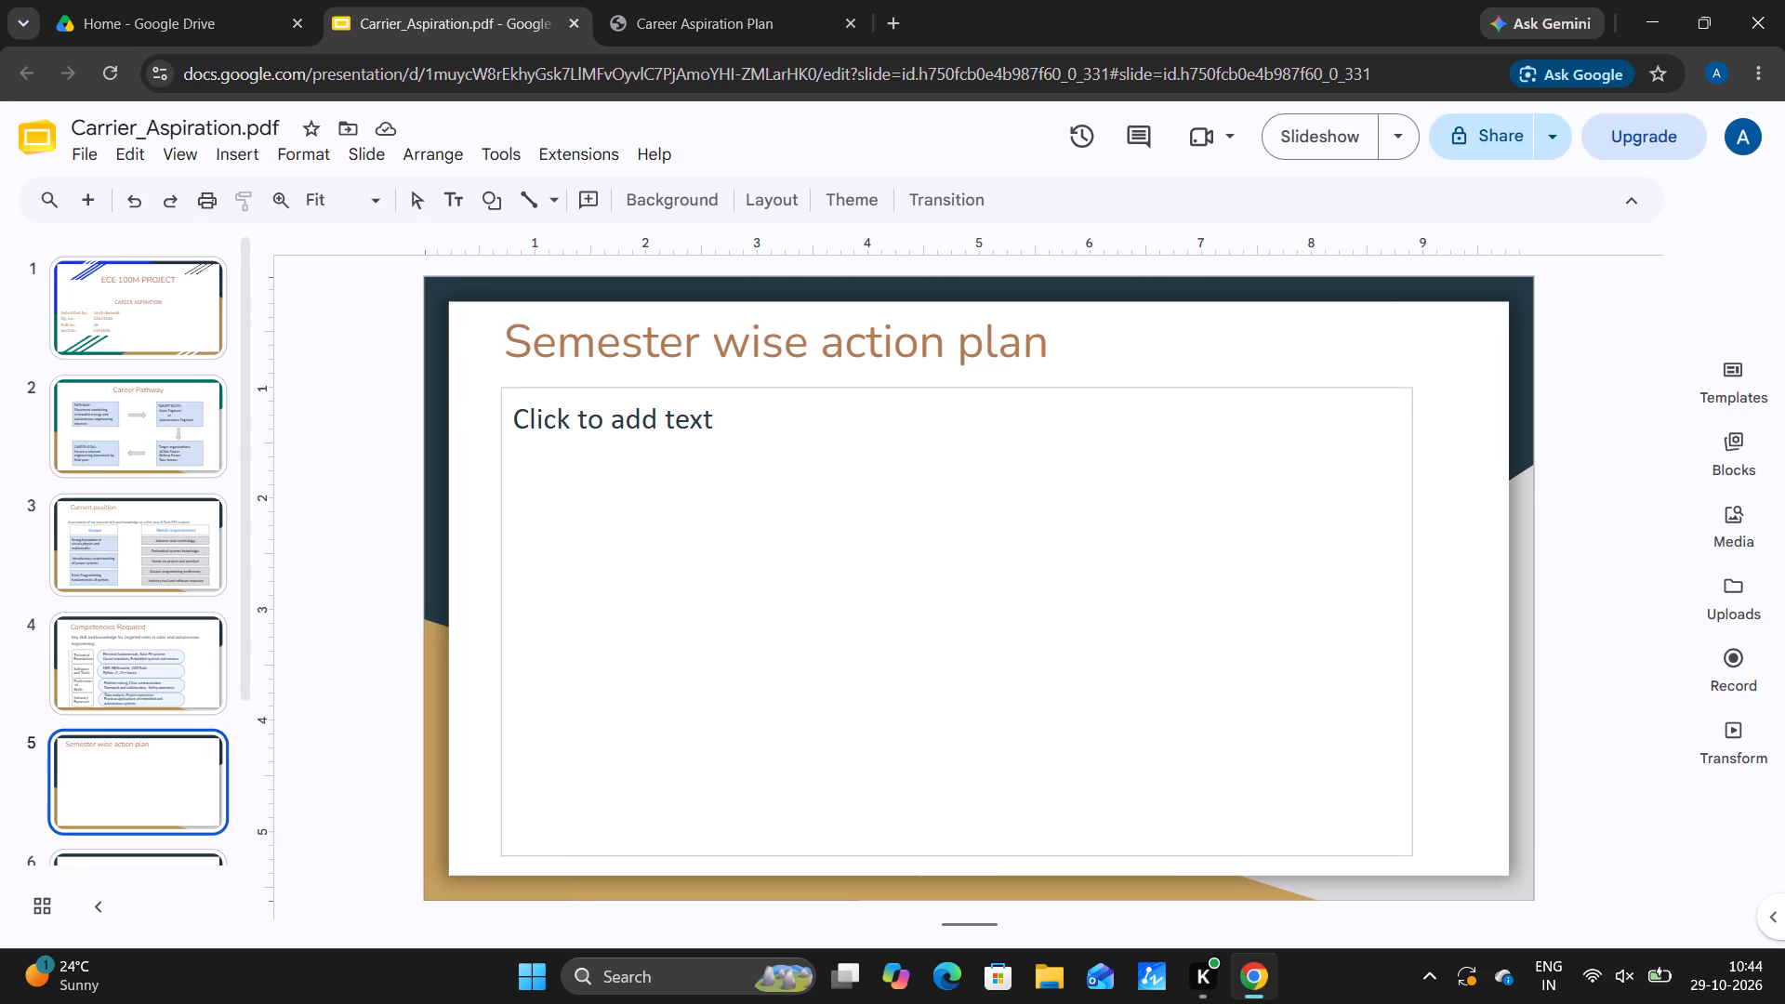
drag(572, 548, 694, 736)
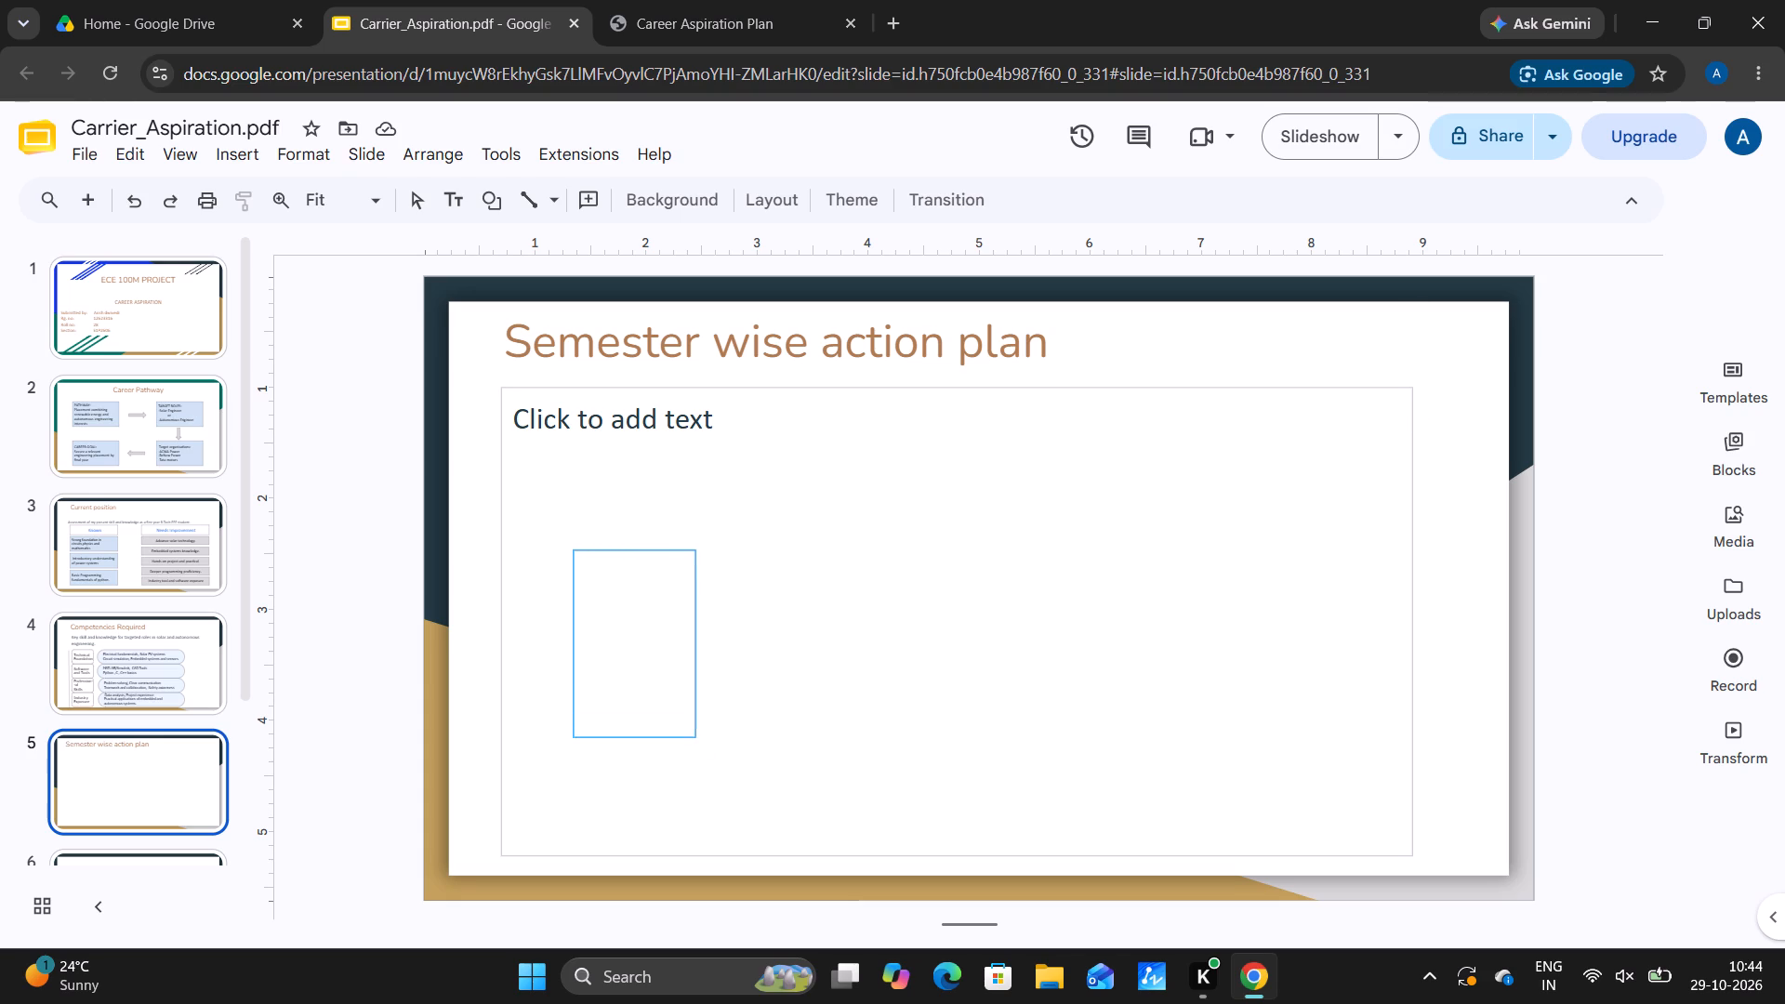
drag(694, 736, 770, 840)
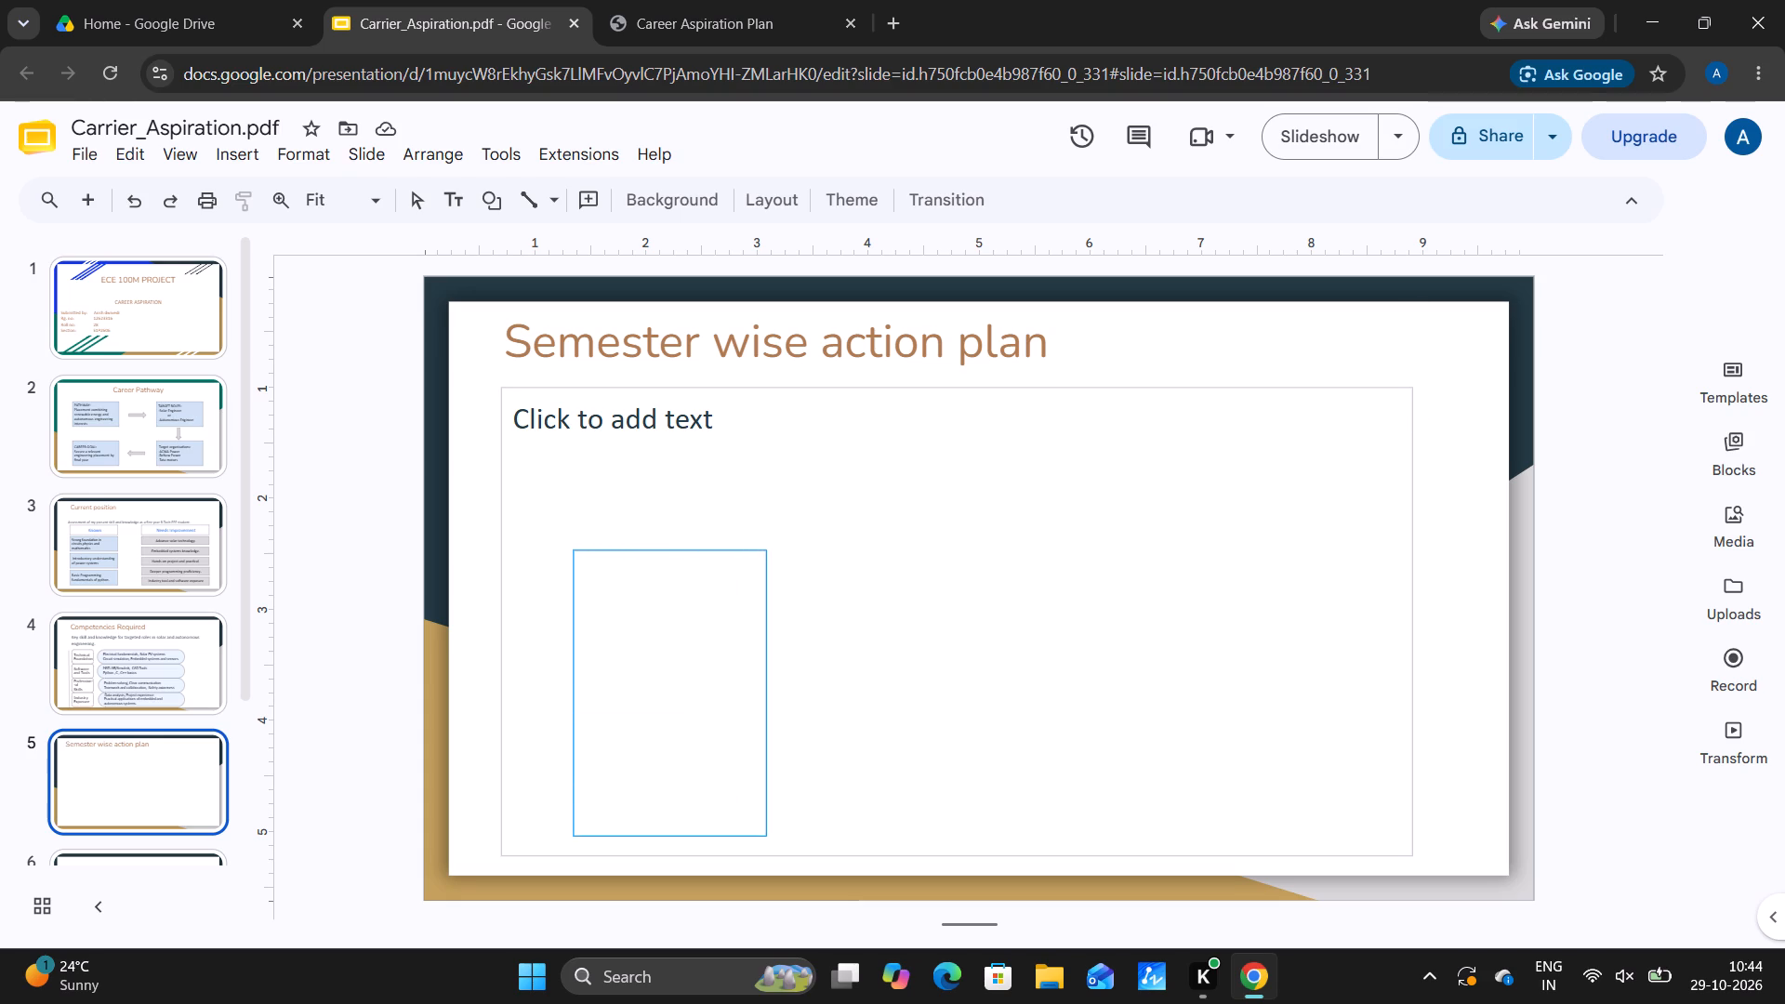
drag(770, 840, 779, 845)
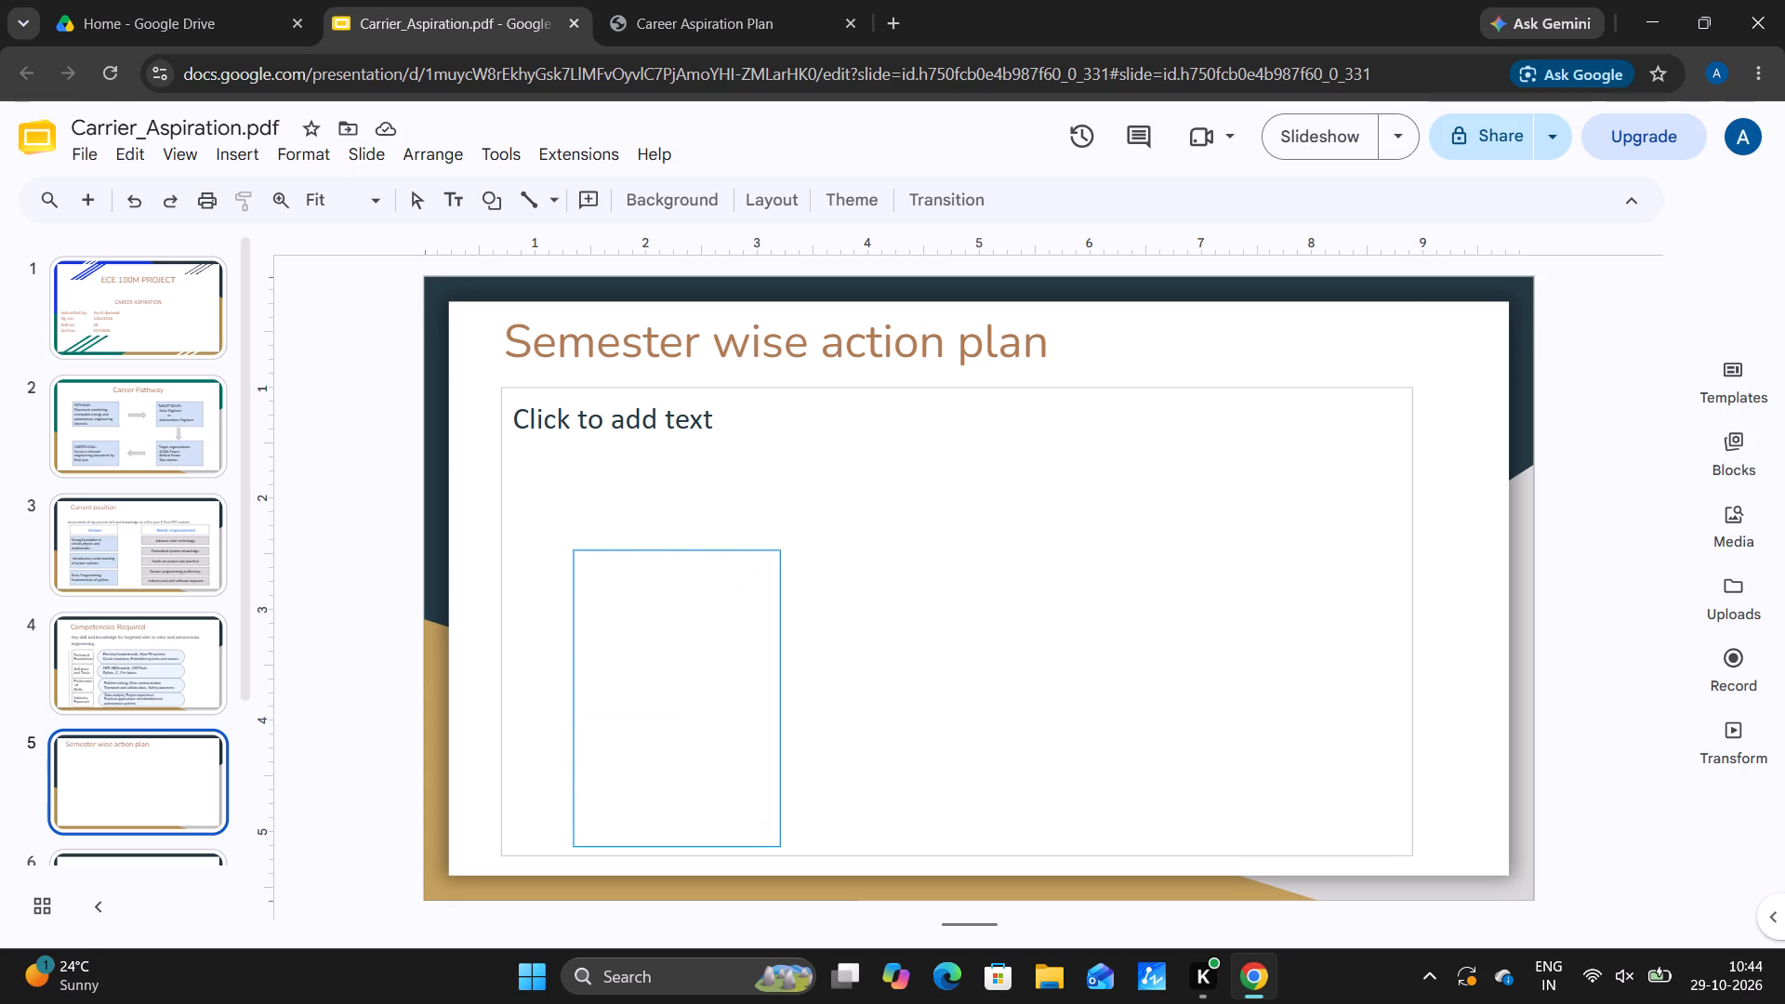
drag(779, 845, 787, 846)
Move the rectangle left until it sits just inside the body placeholder's left edge.
click(1010, 511)
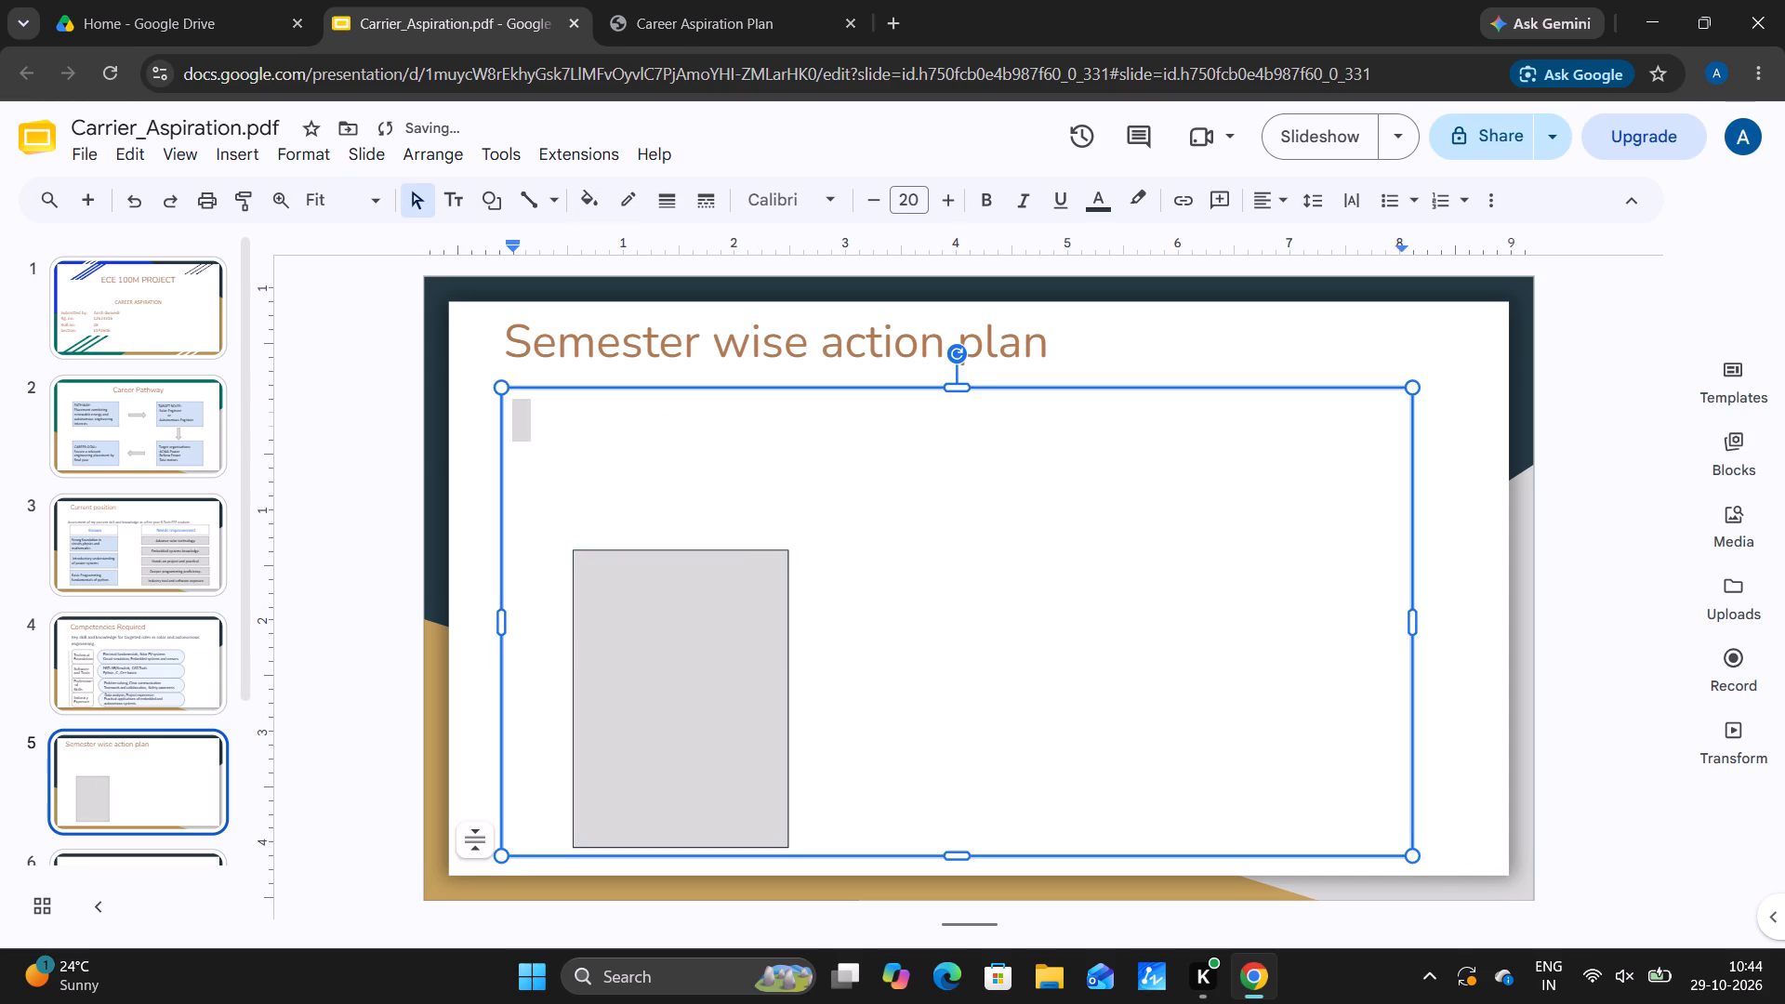
click(667, 590)
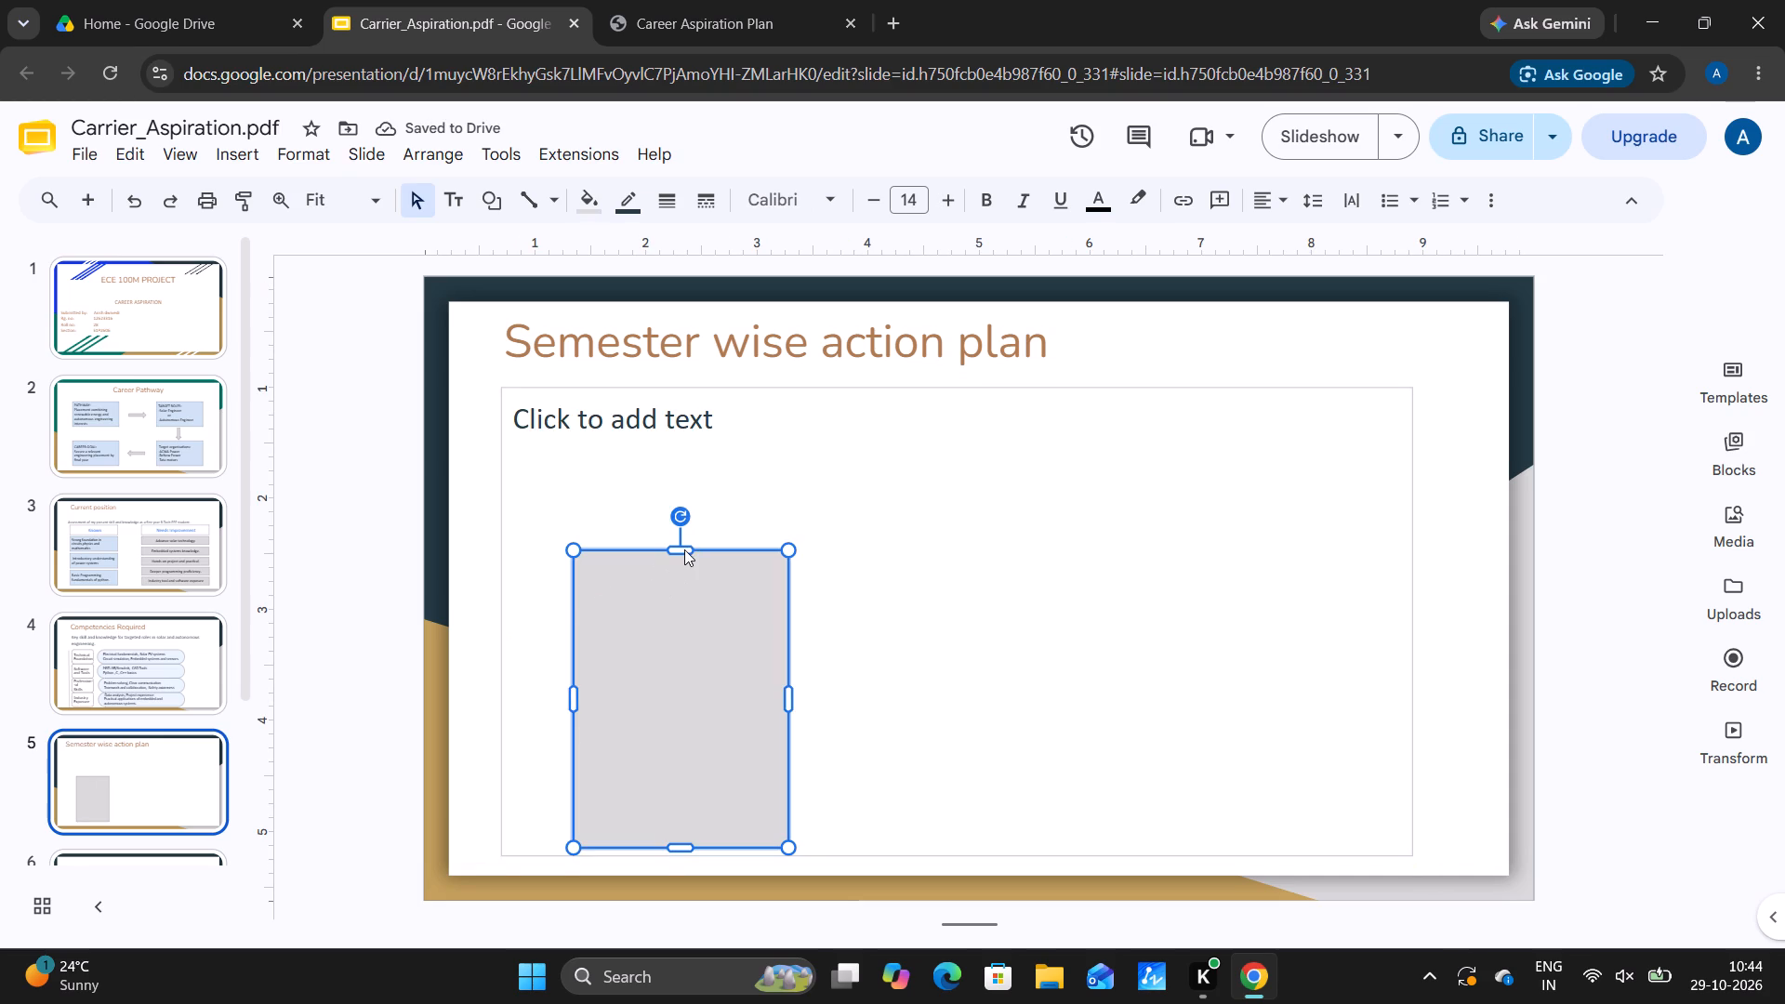
drag(662, 685, 619, 682)
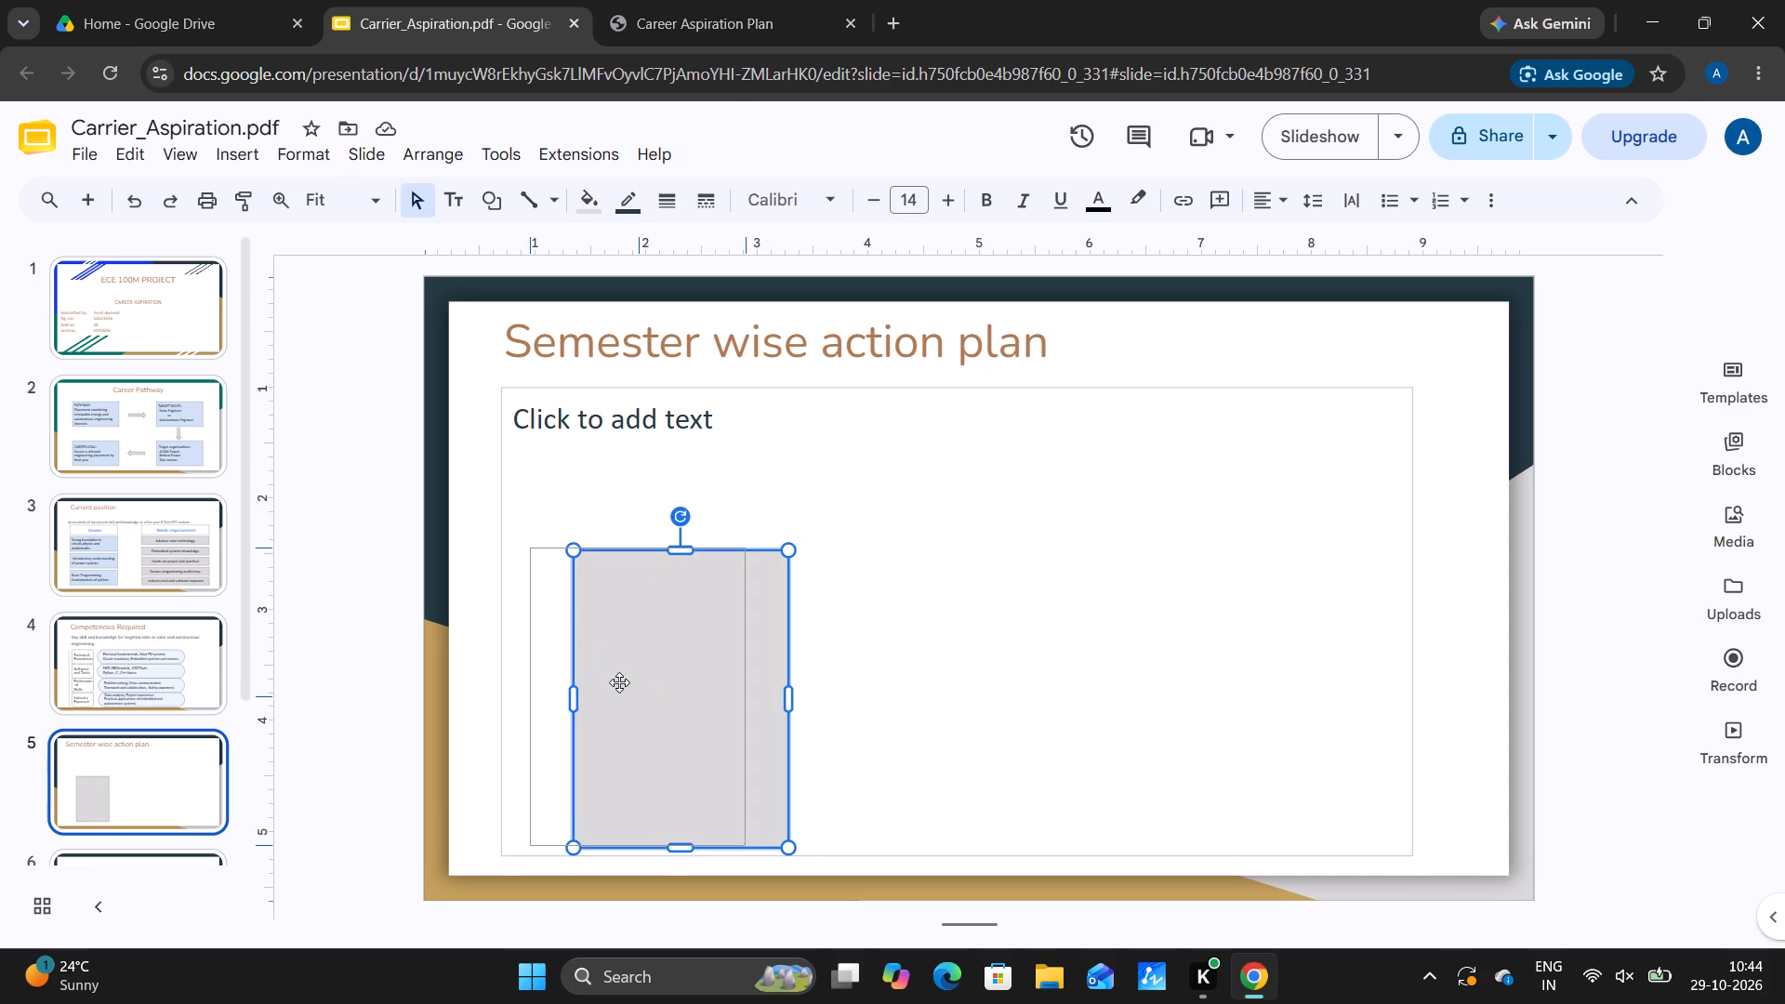
drag(619, 682, 602, 681)
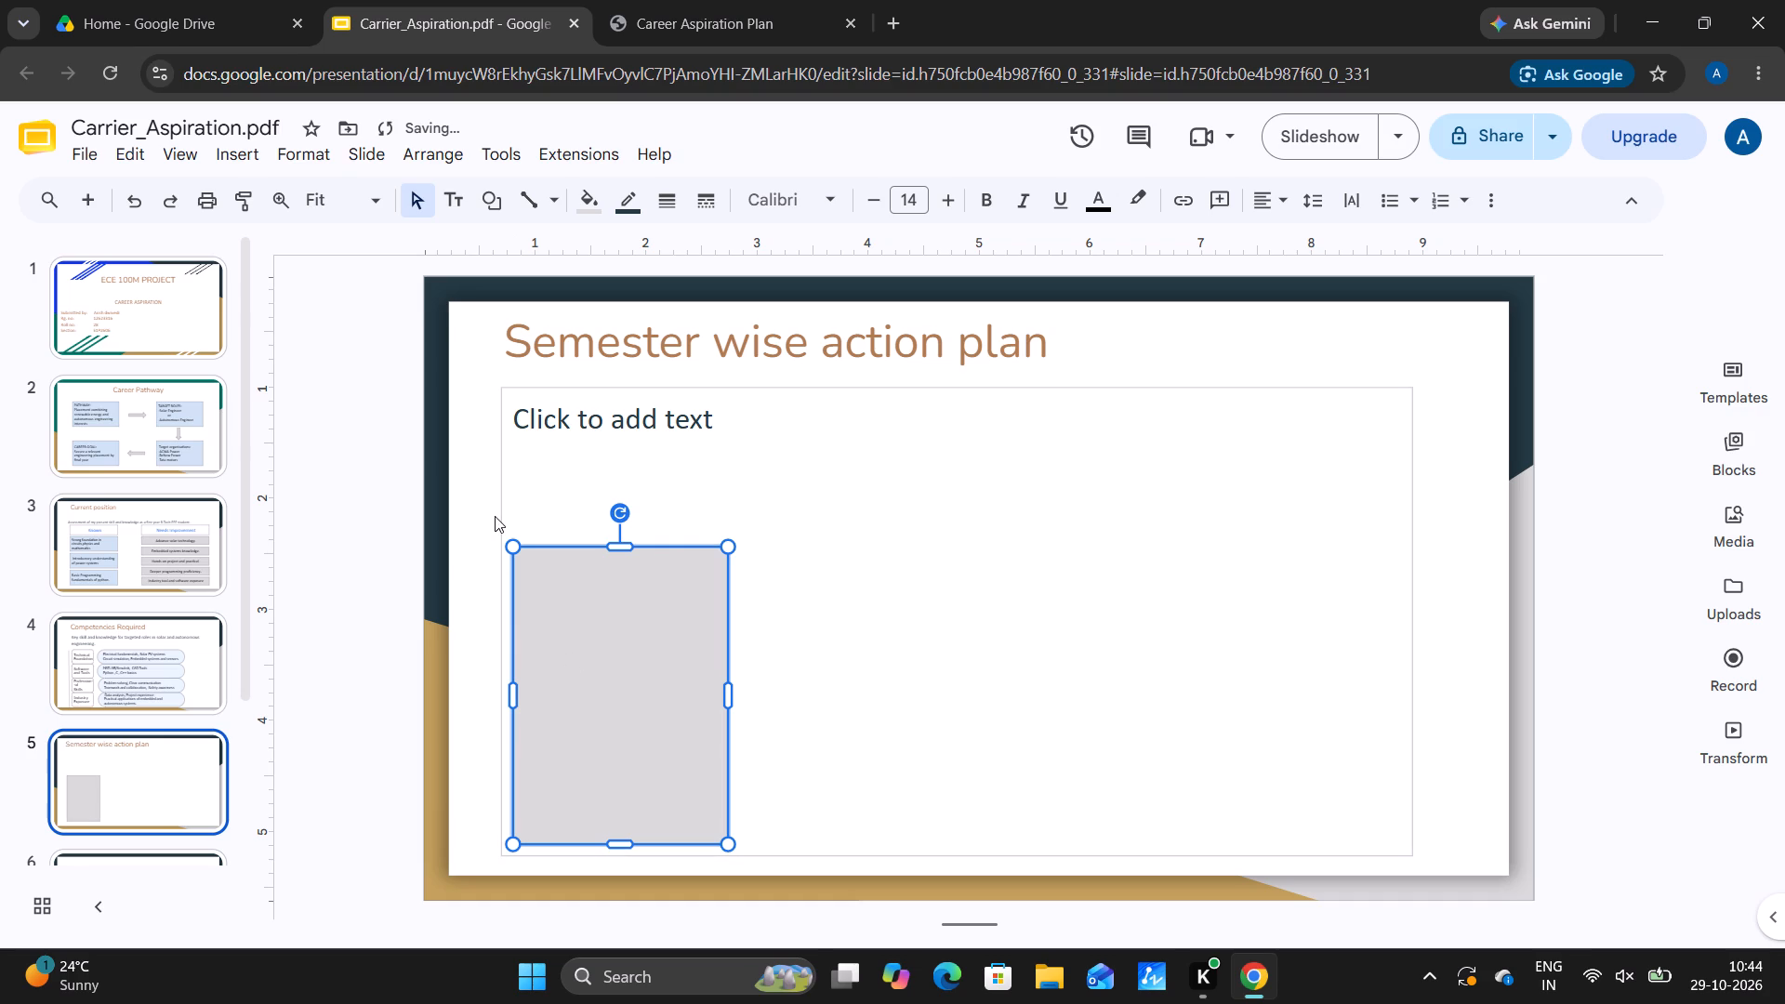
Widen the body text placeholder on both sides so it nearly spans the slide's white area.
click(507, 512)
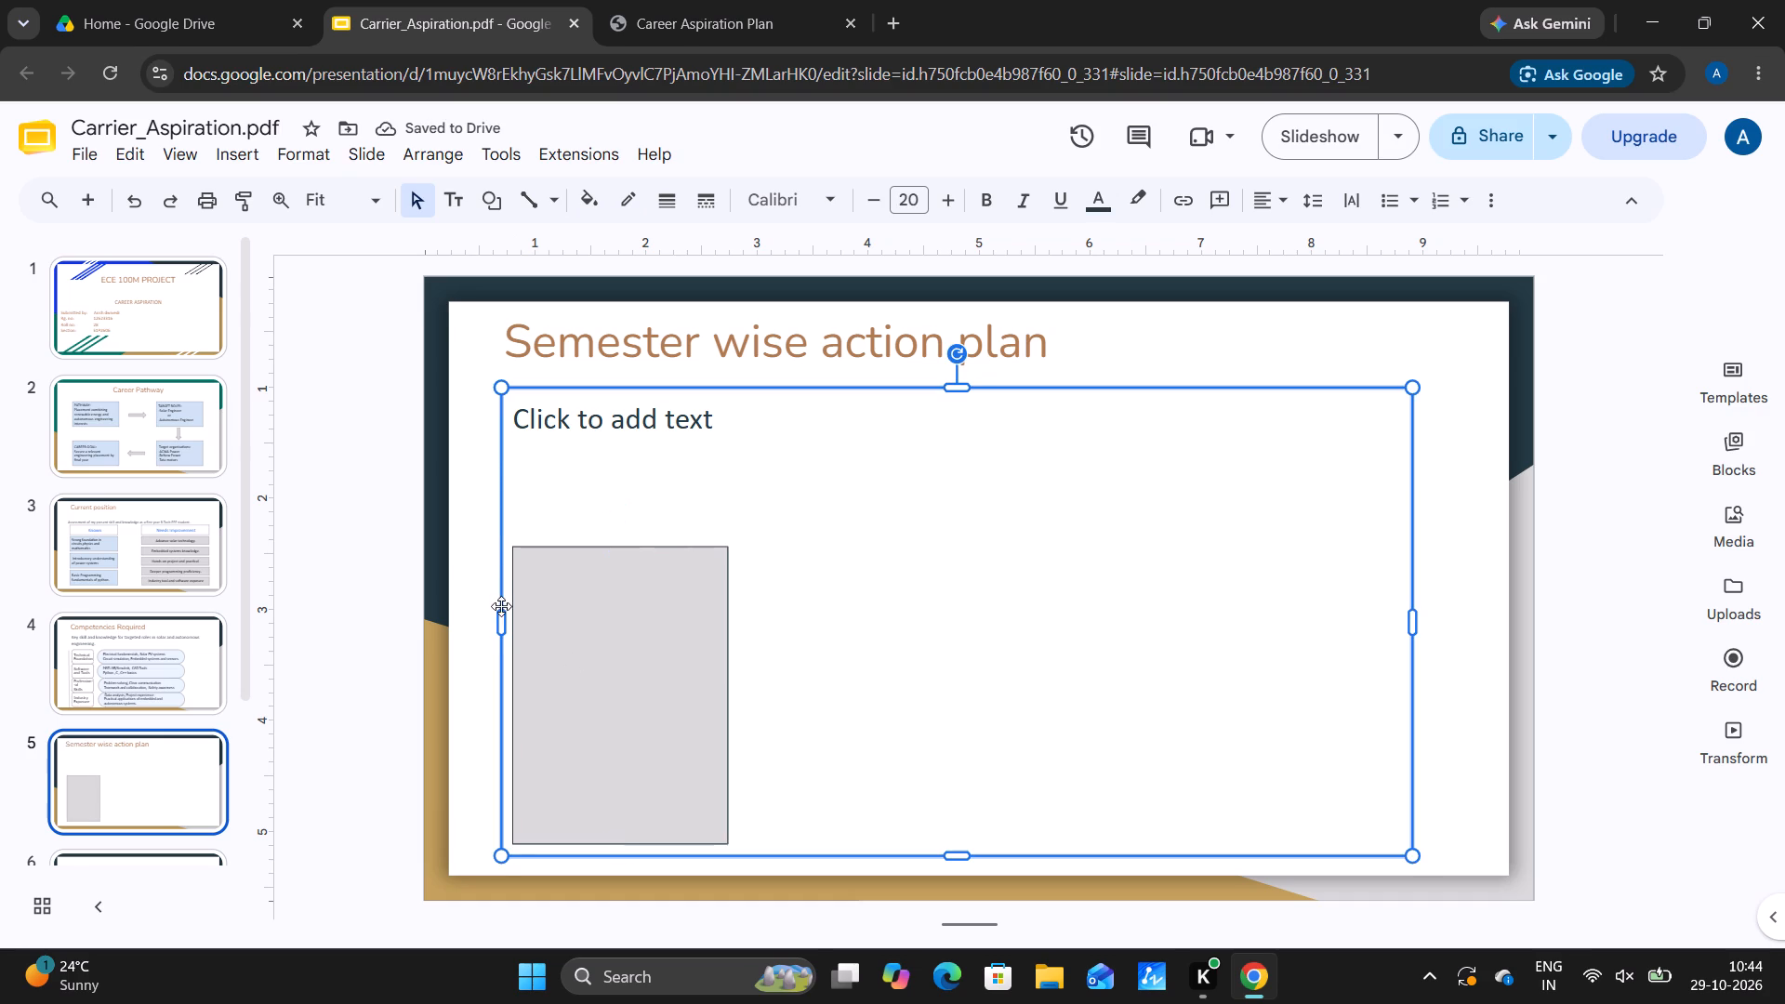
drag(501, 613, 476, 613)
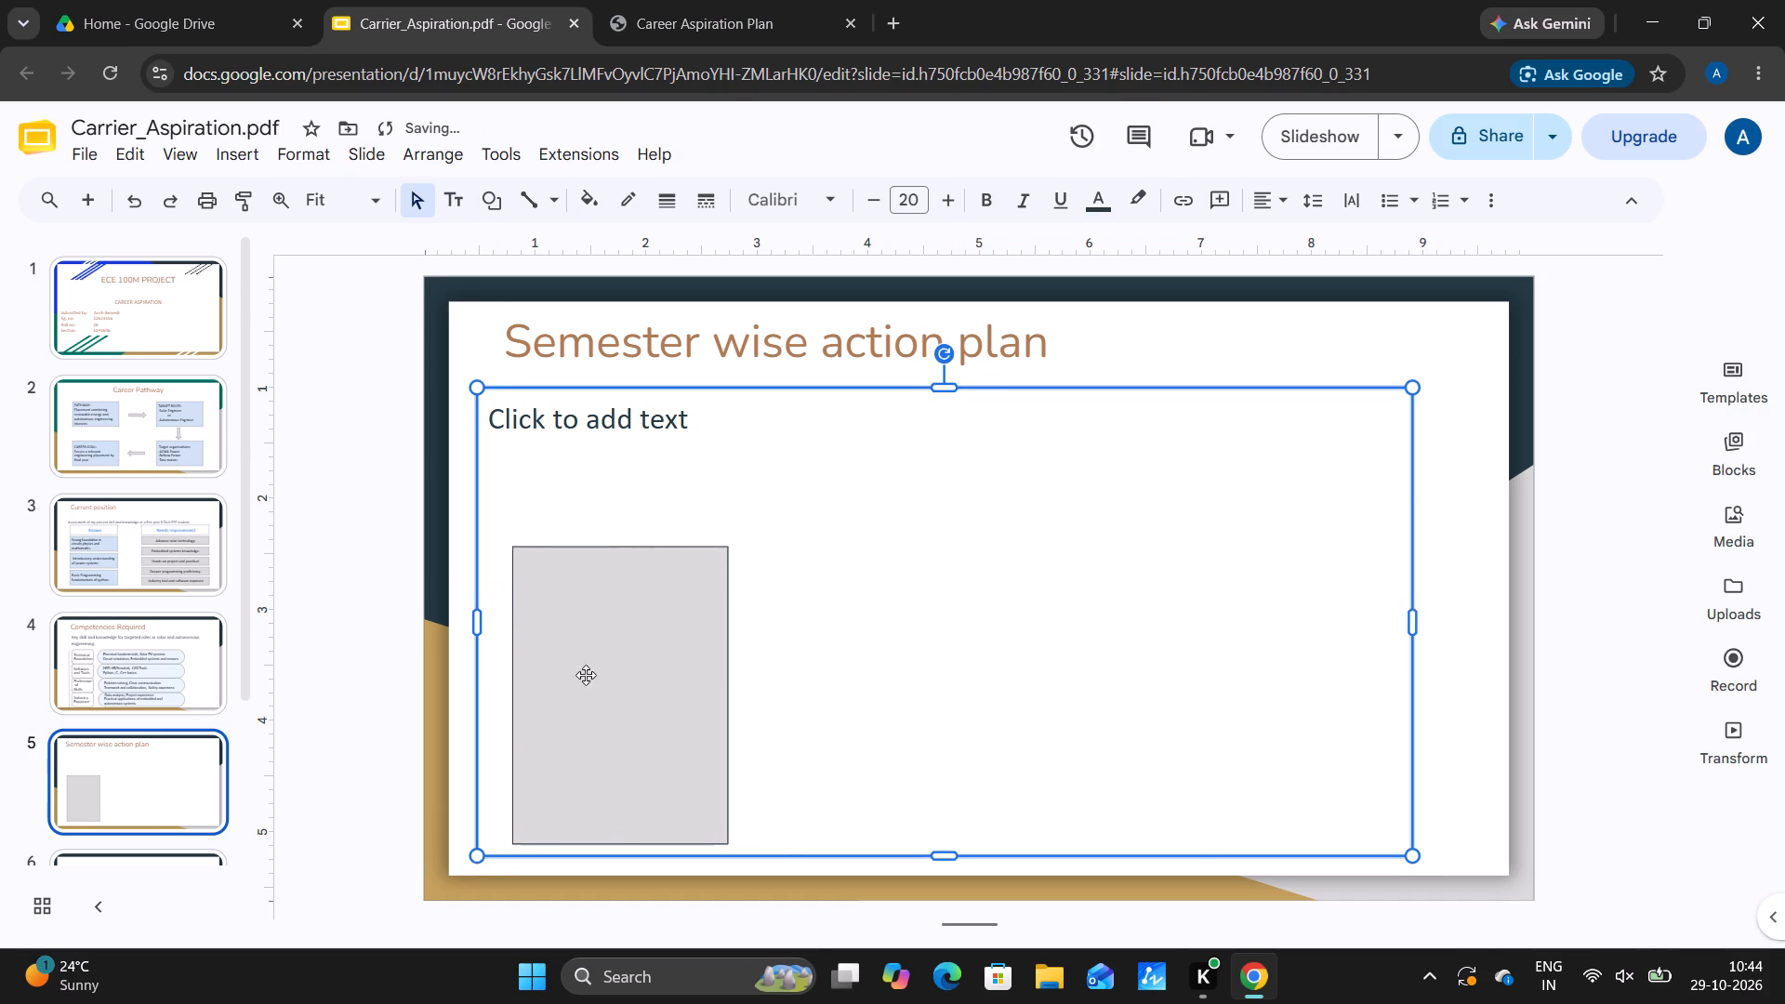
drag(1412, 626, 1432, 626)
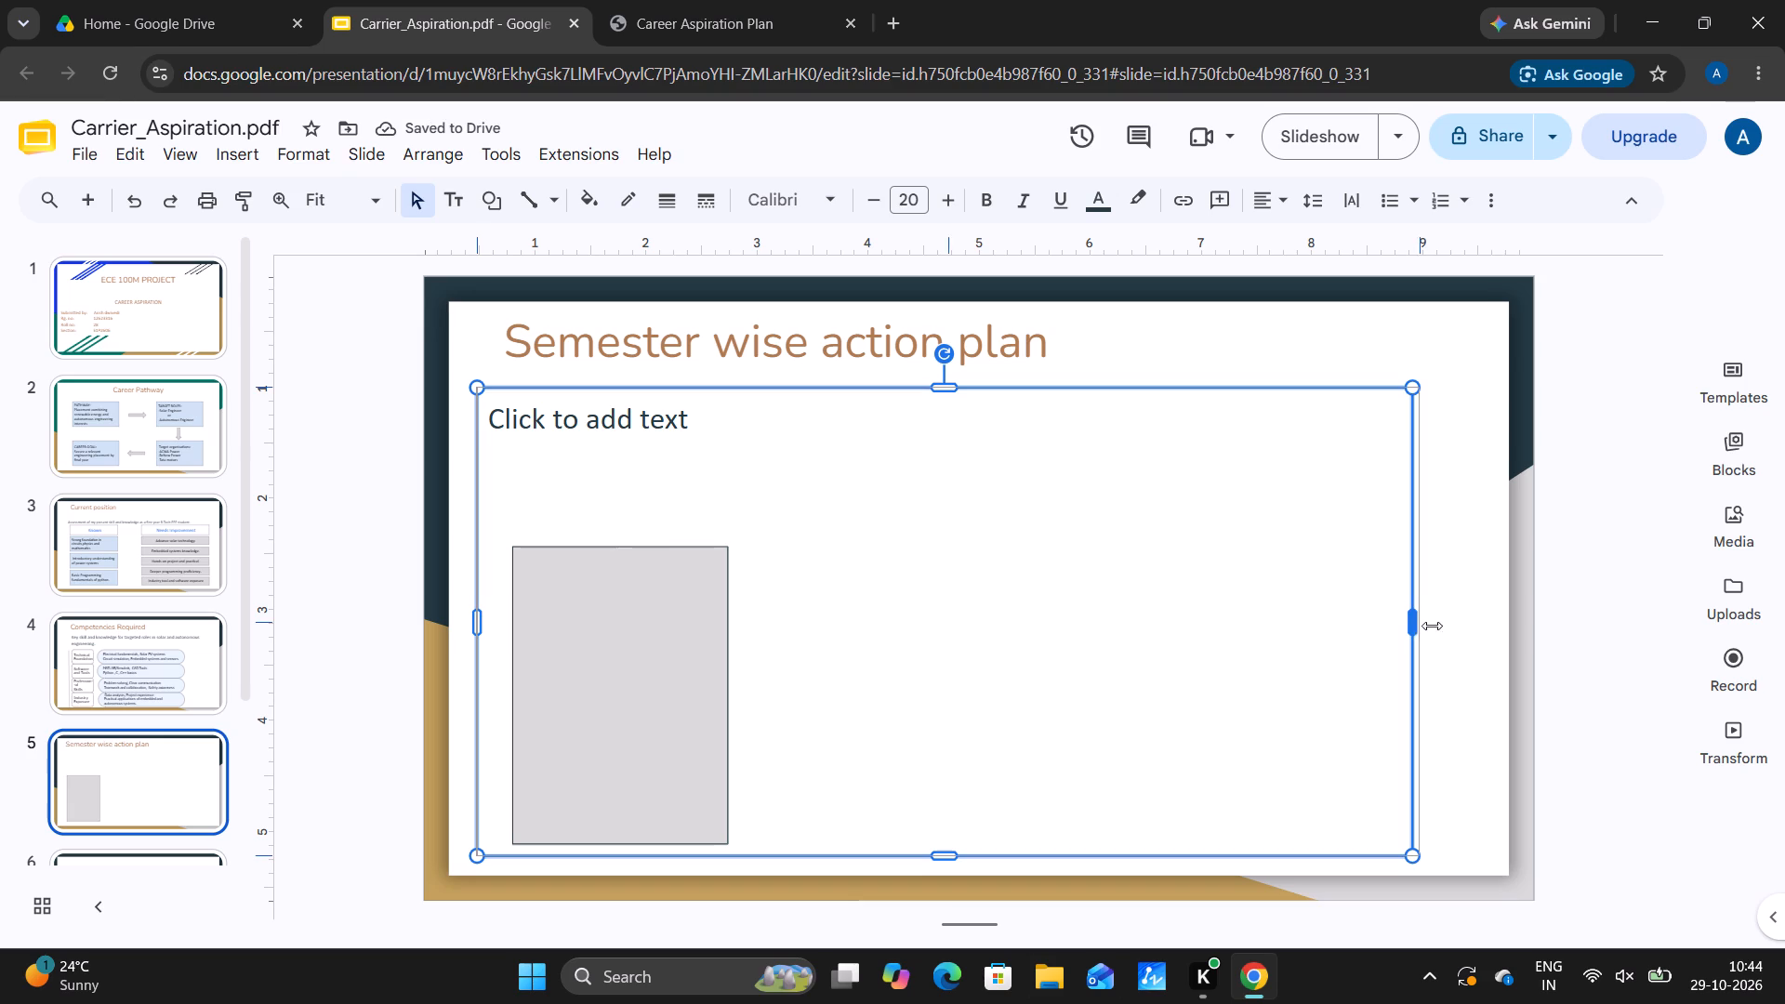
drag(1432, 626, 1477, 627)
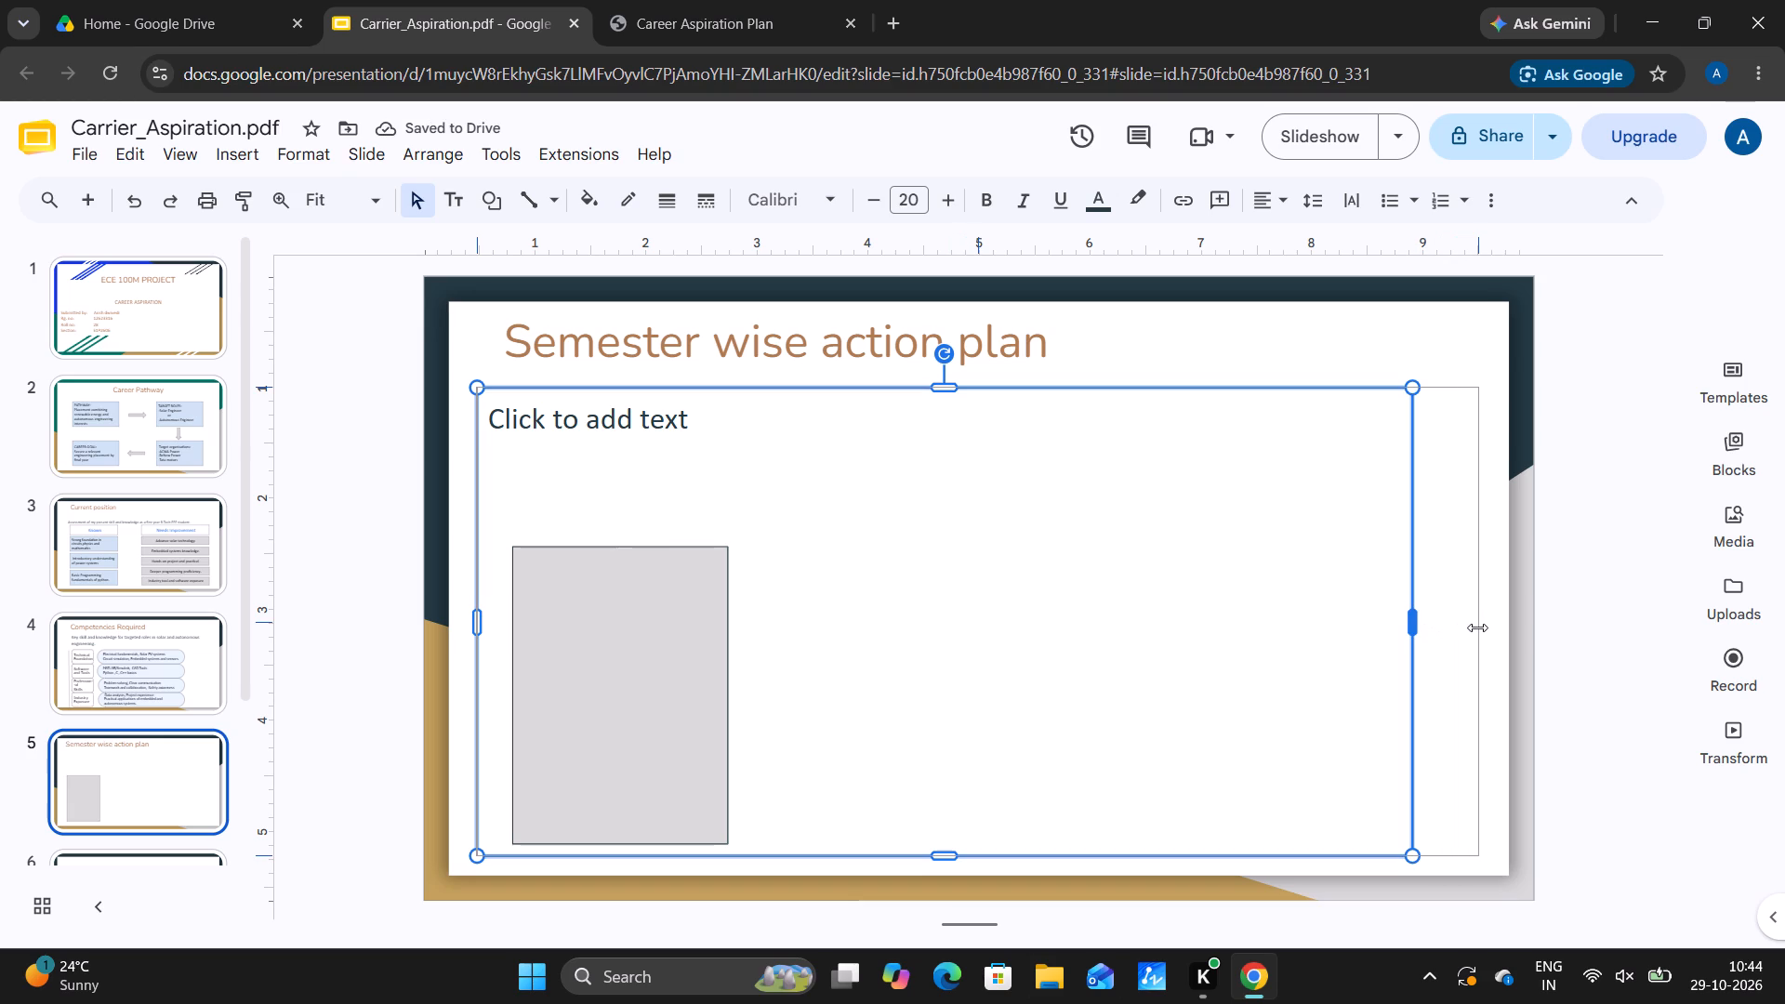
drag(1477, 627, 1479, 627)
Make the rectangle slightly taller by extending its top edge upward.
click(668, 624)
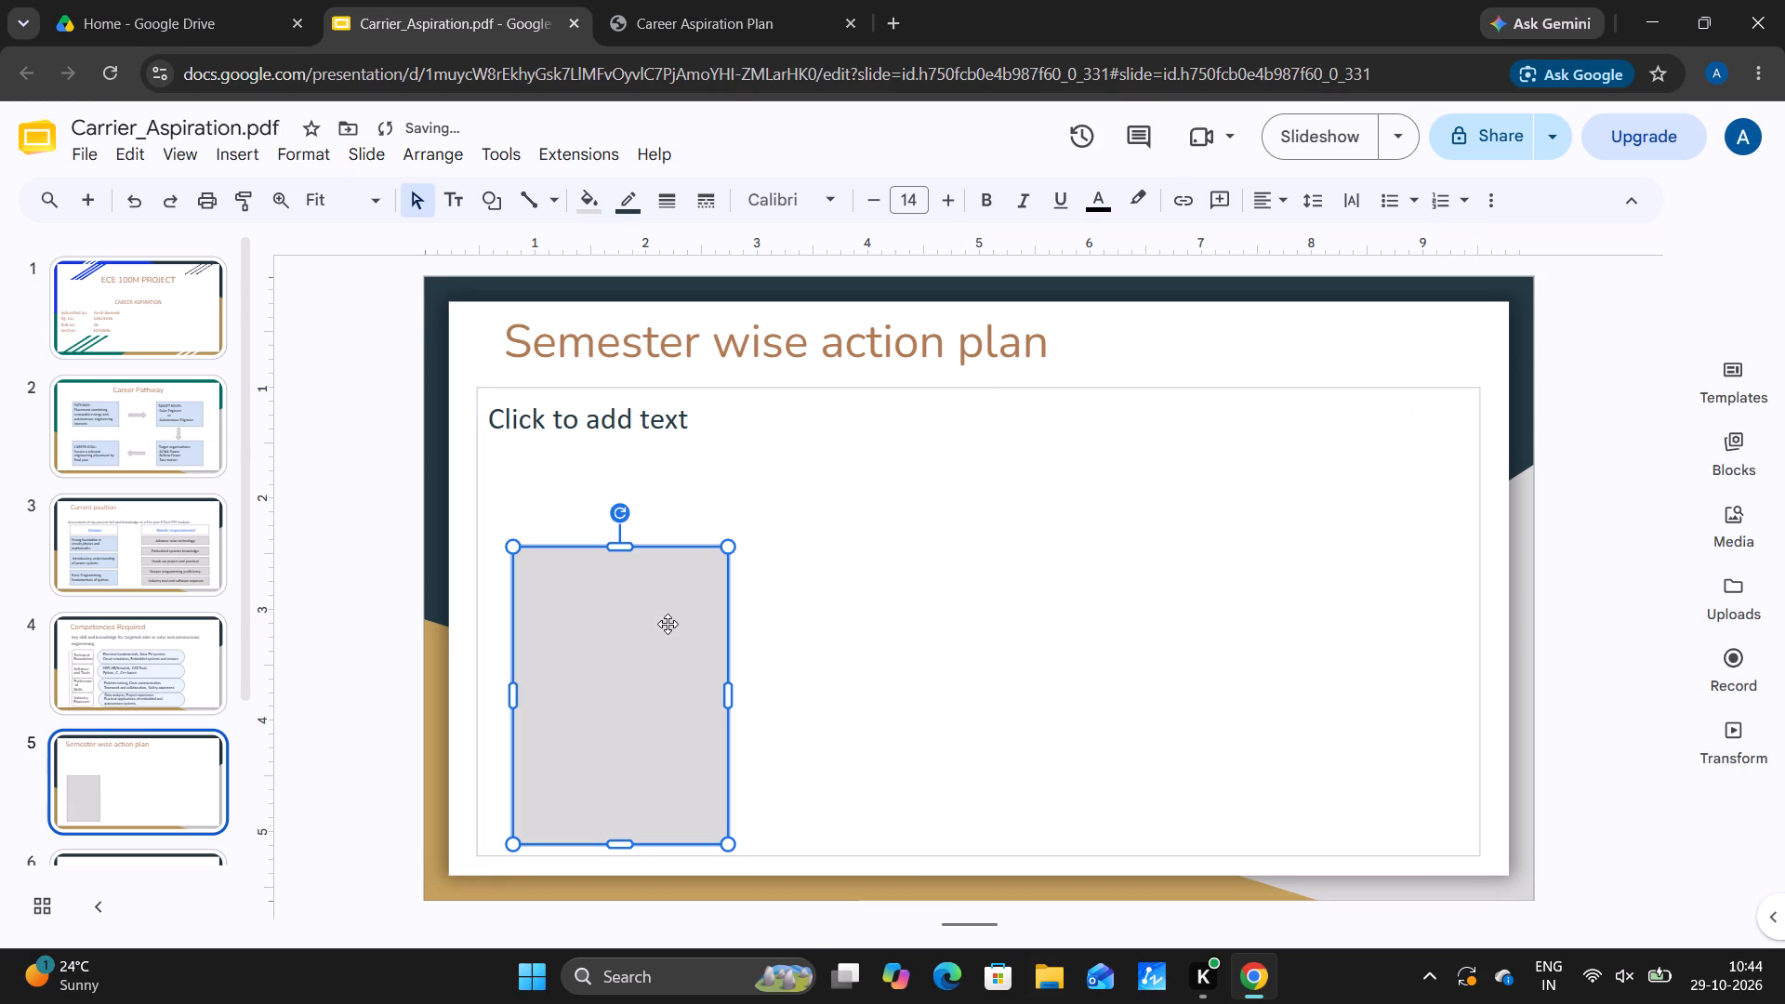
click(623, 540)
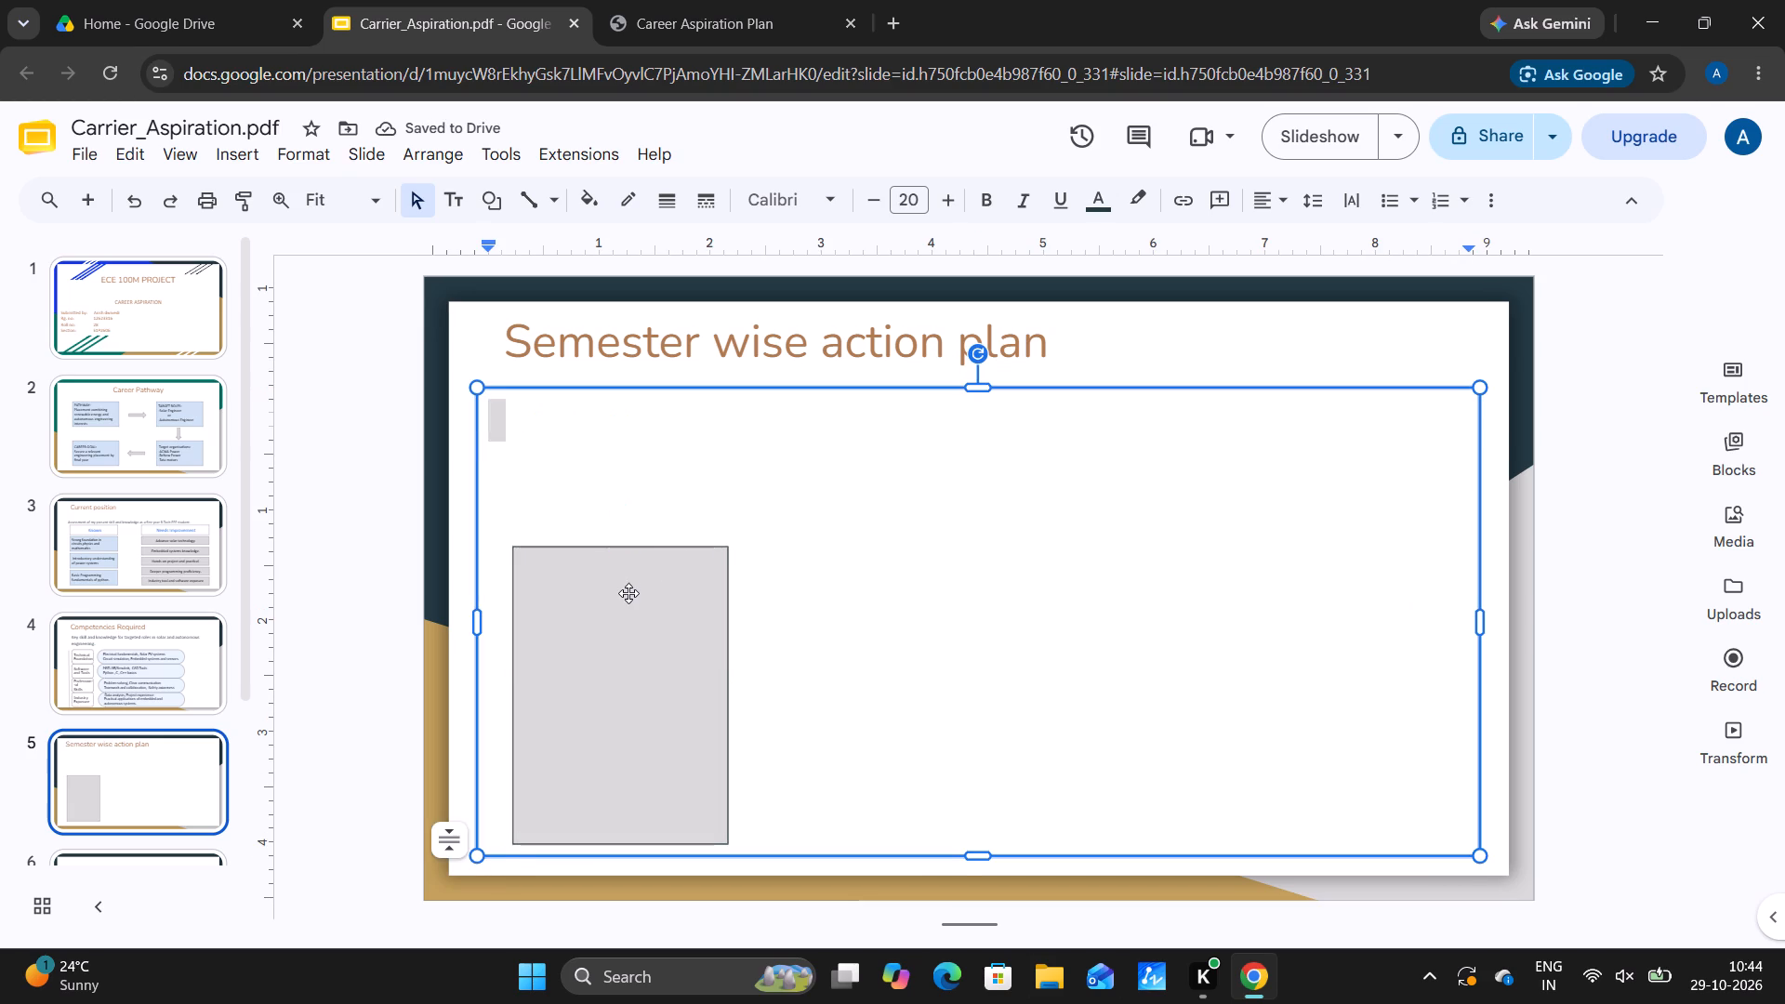
click(629, 593)
drag(625, 548, 625, 535)
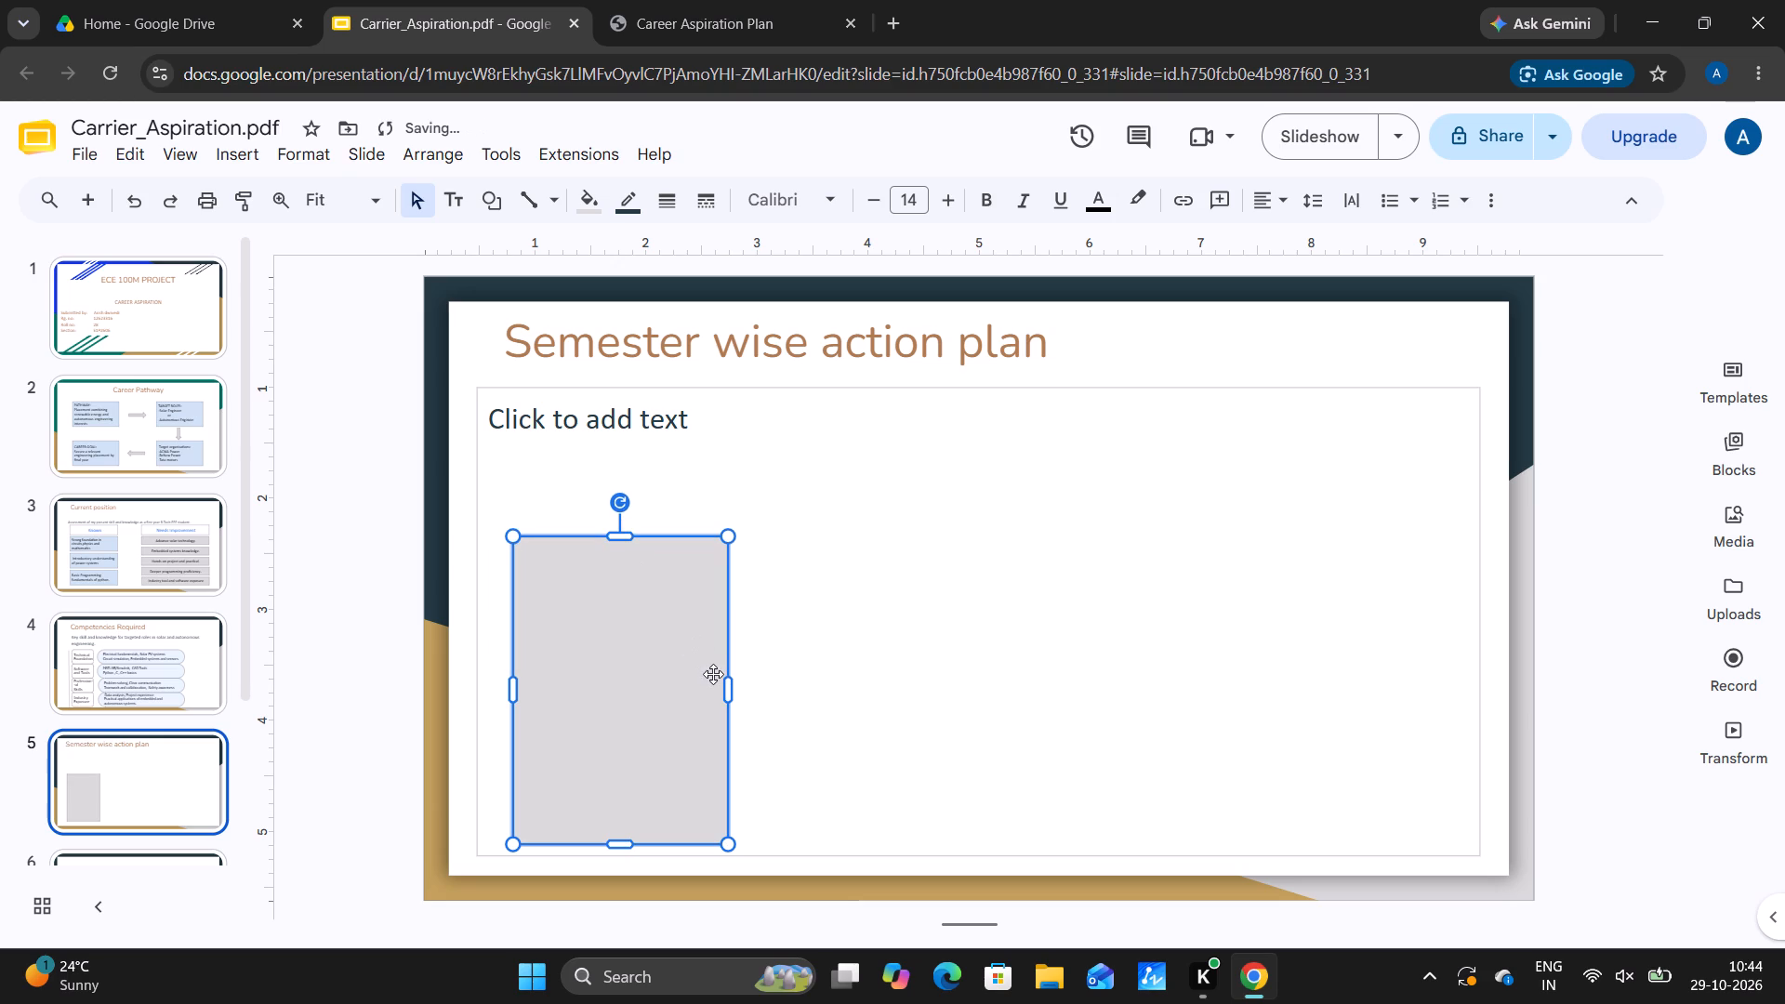
Copy the tall rectangle and paste three duplicates of it on the slide.
right_click(714, 667)
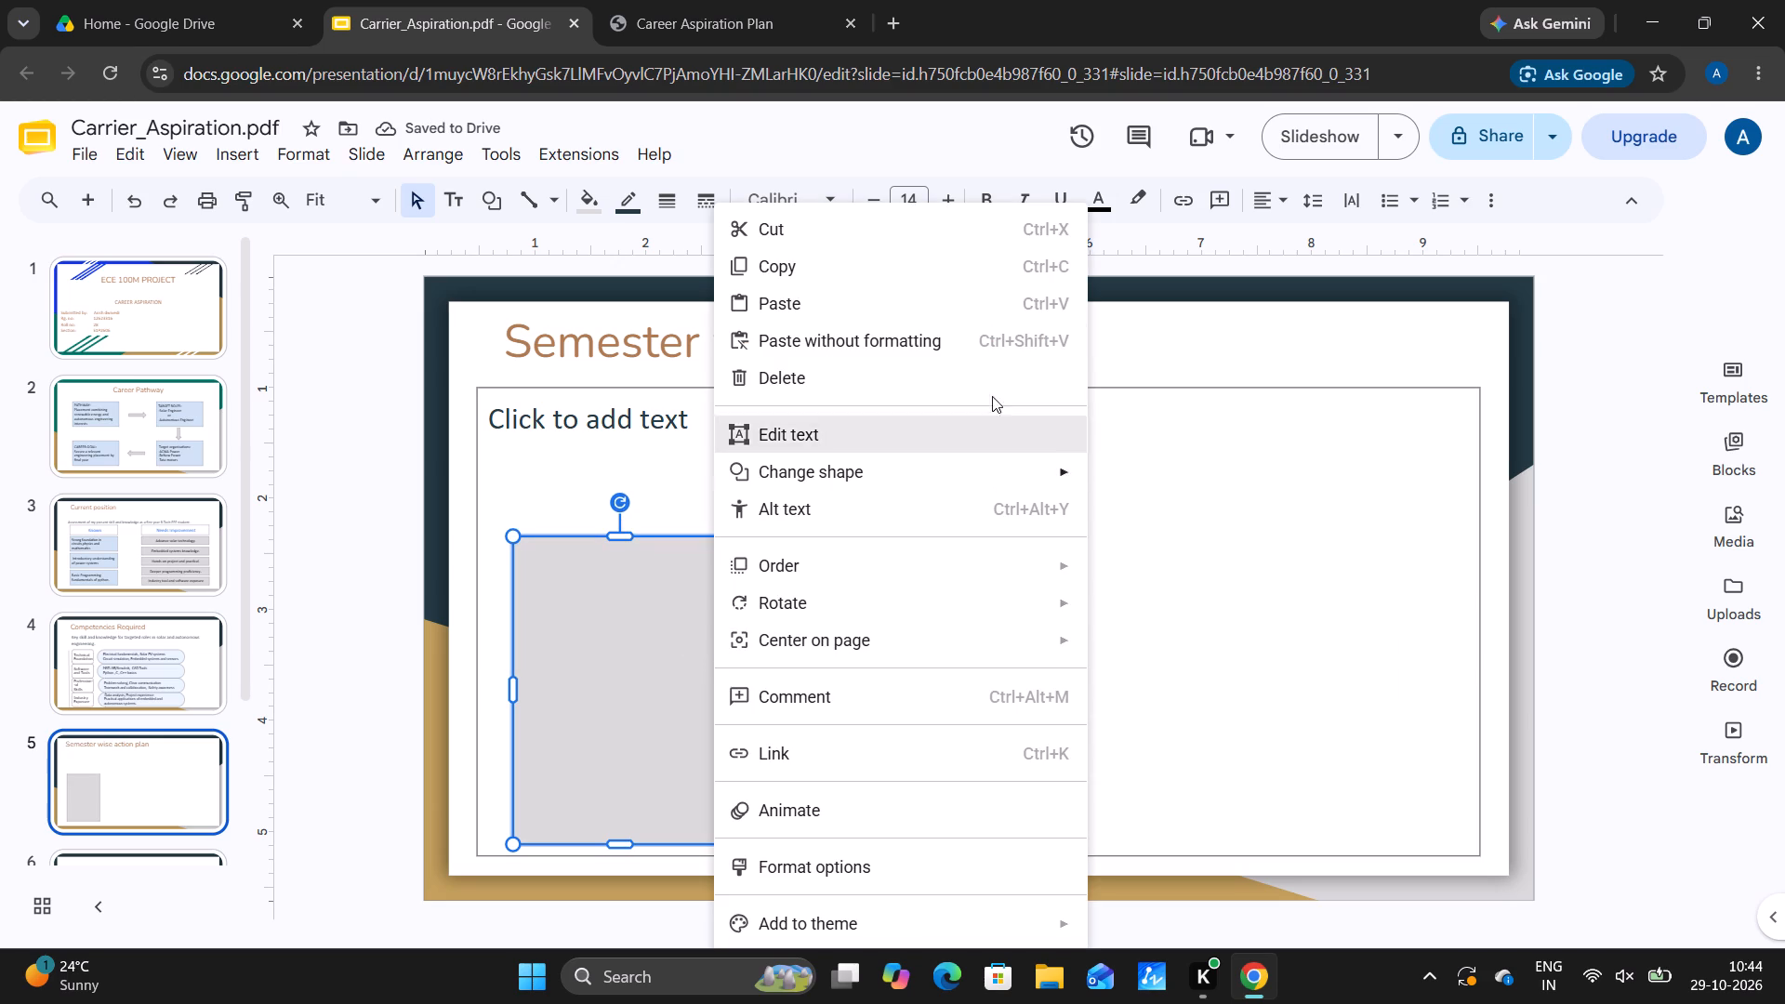
click(952, 267)
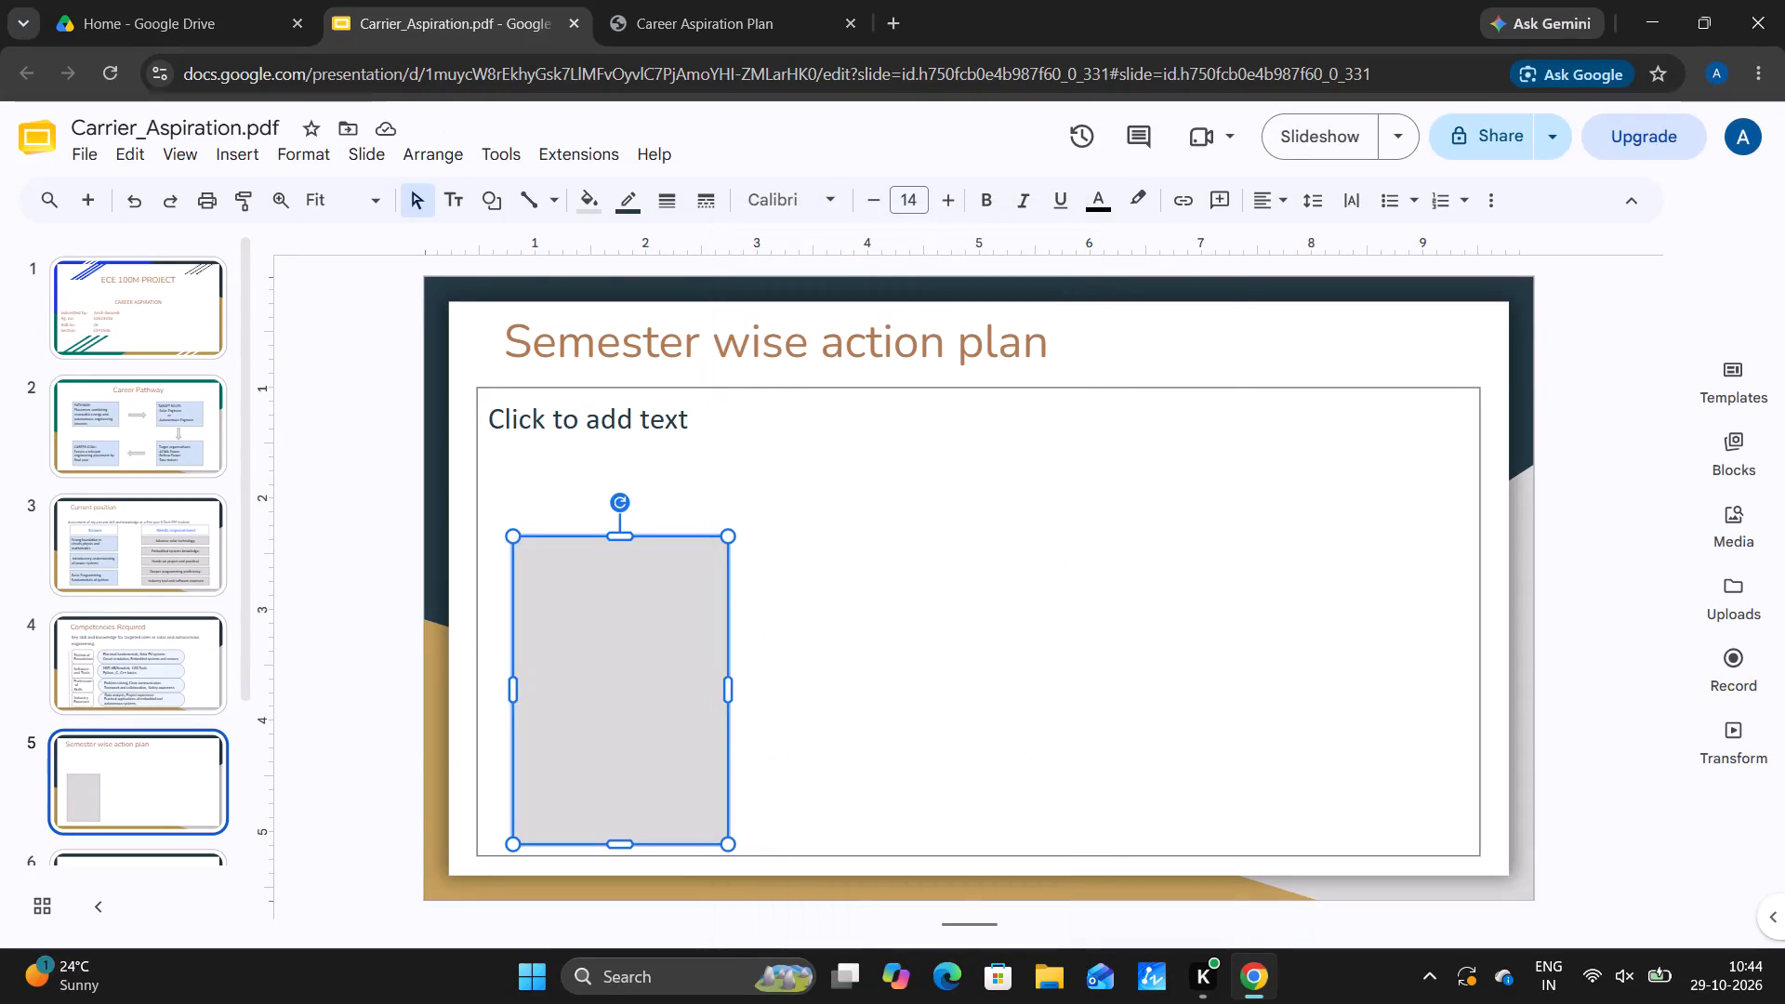
right_click(861, 649)
click(1065, 378)
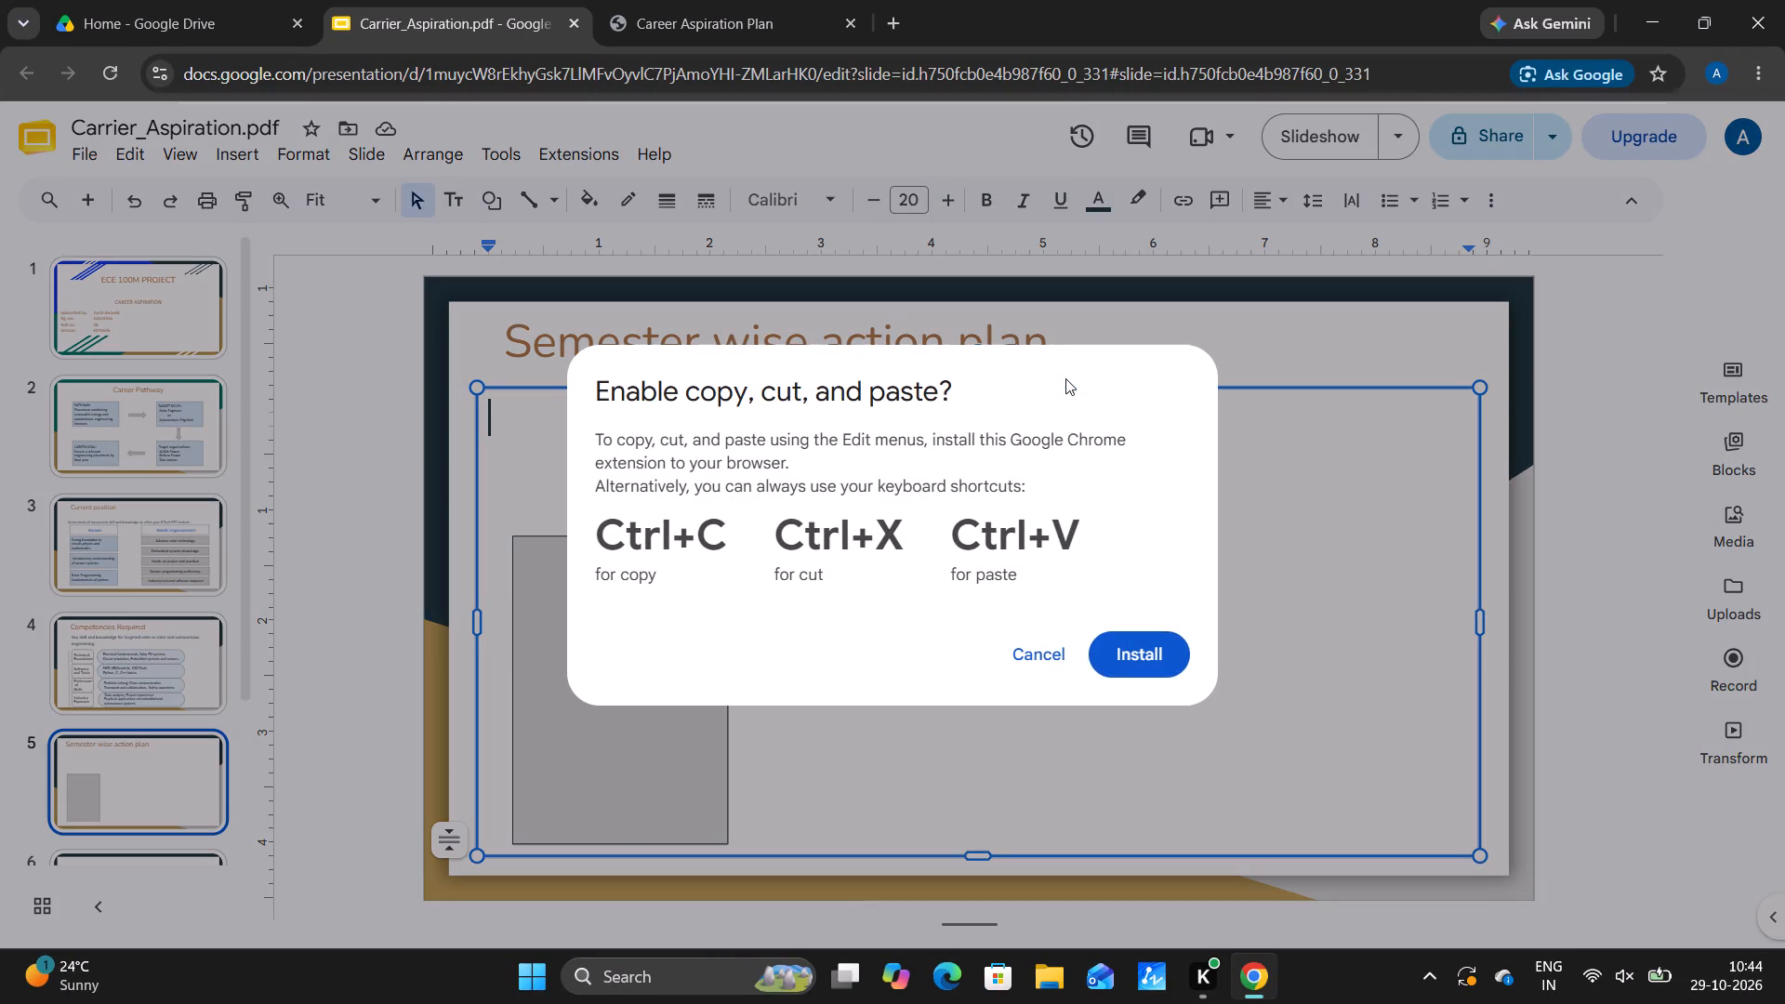
click(1071, 640)
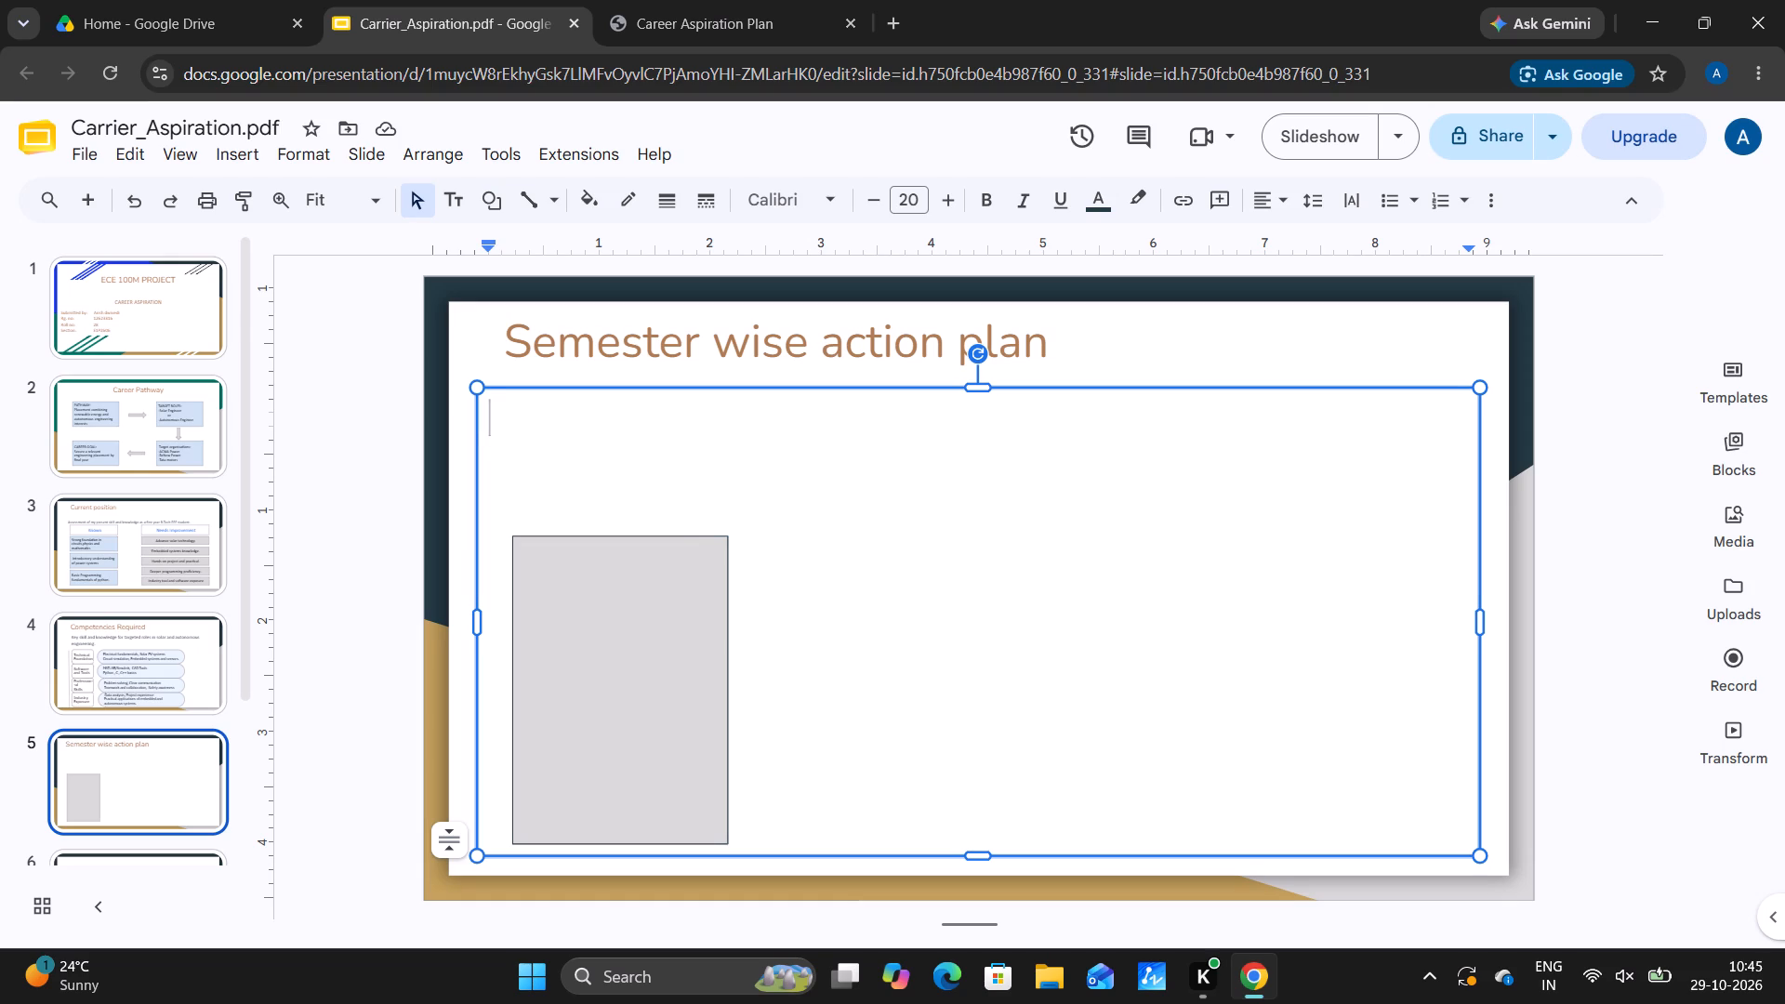
key(ctrl+v)
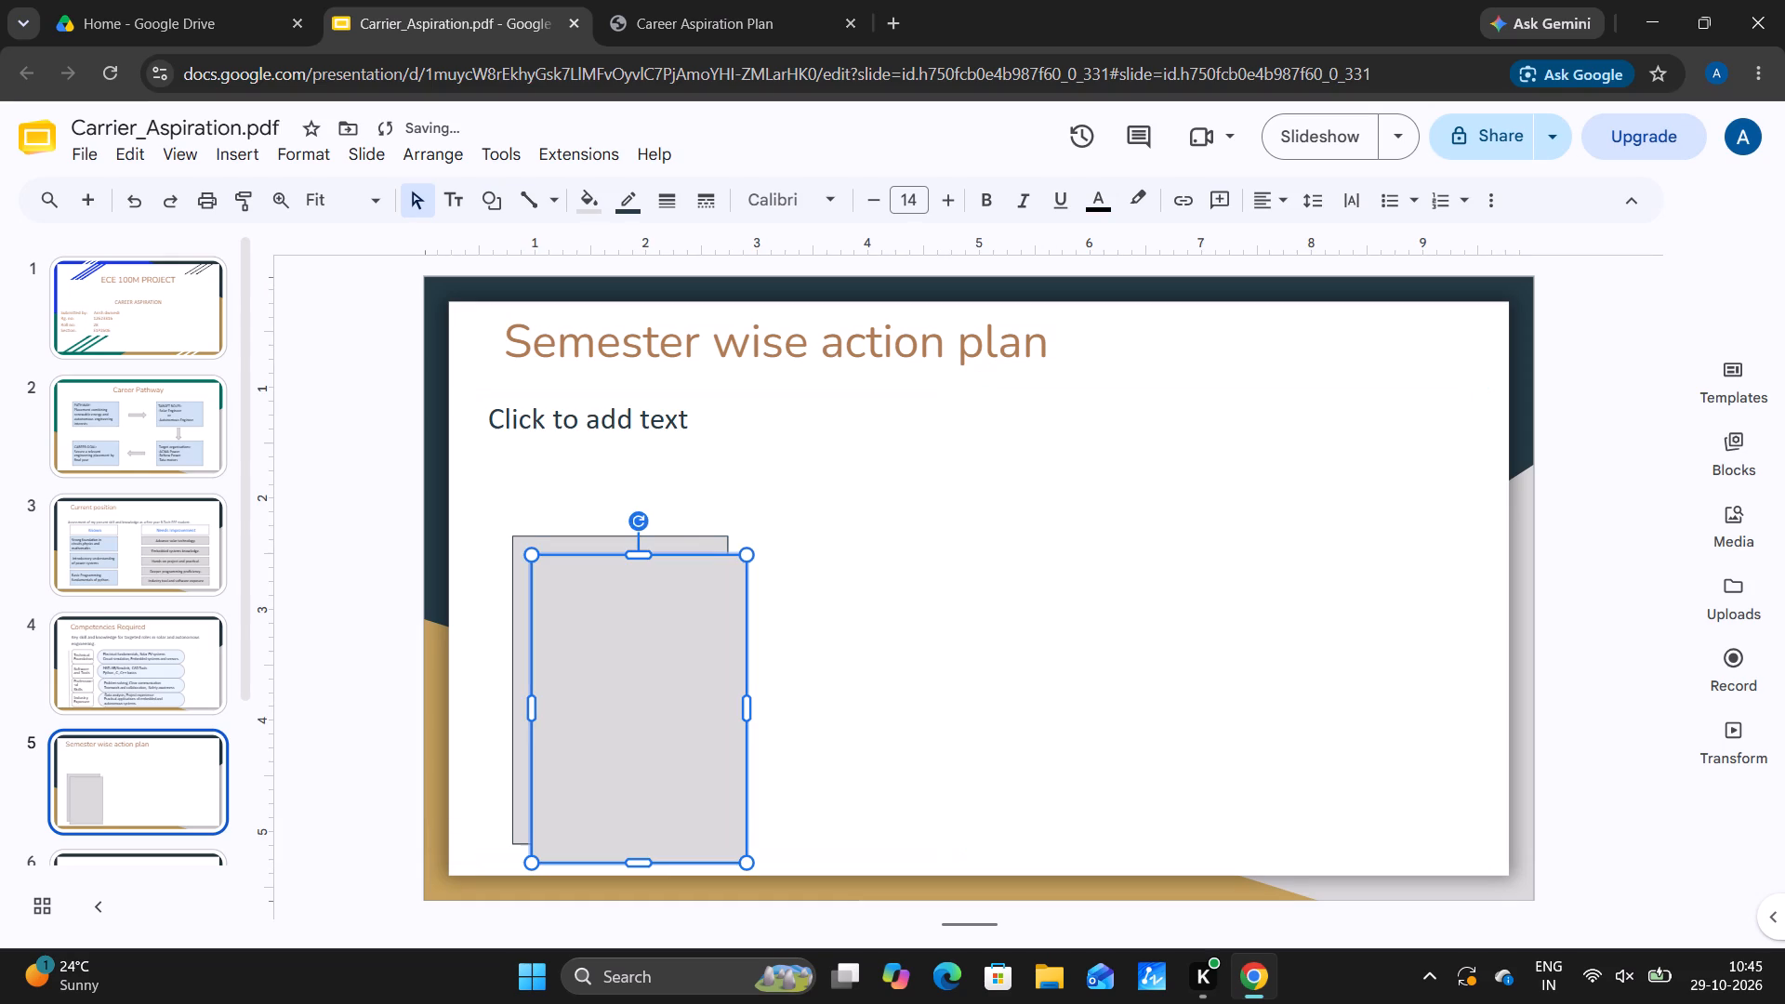
key(ctrl+v)
key(ctrl+v)
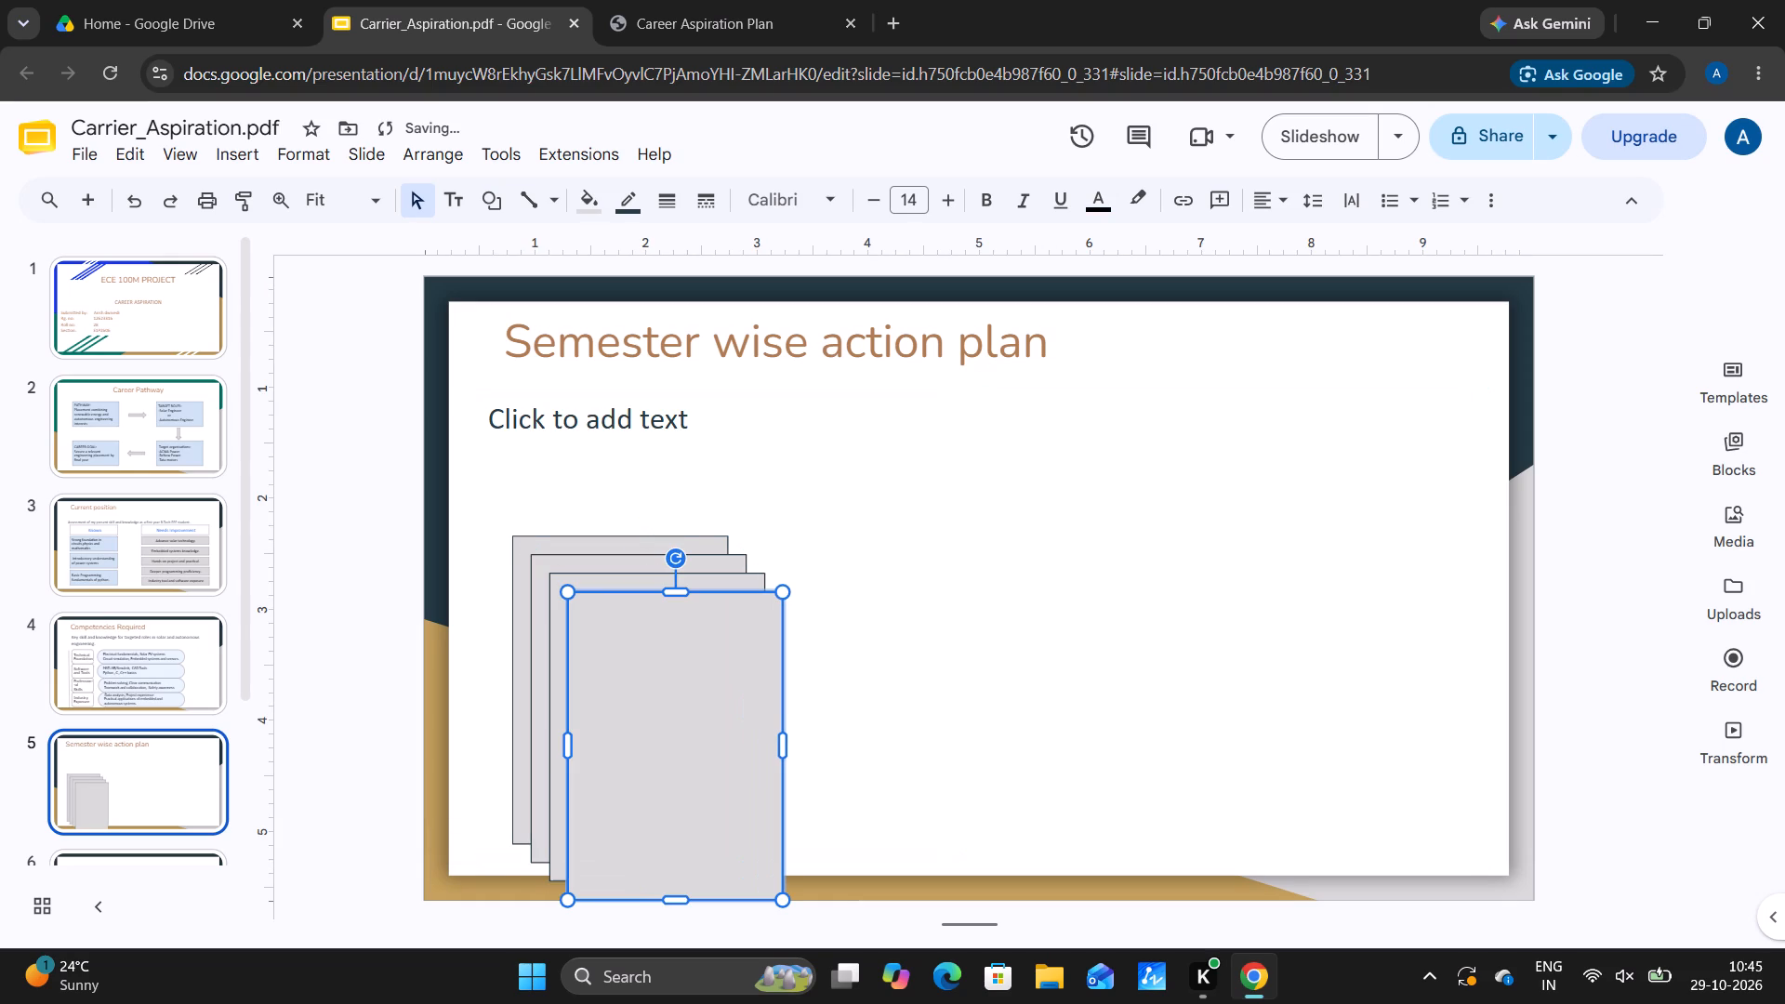
Move the front duplicate rectangle to the far right of the body placeholder, with its base on the placeholder's bottom edge.
drag(663, 744, 1156, 776)
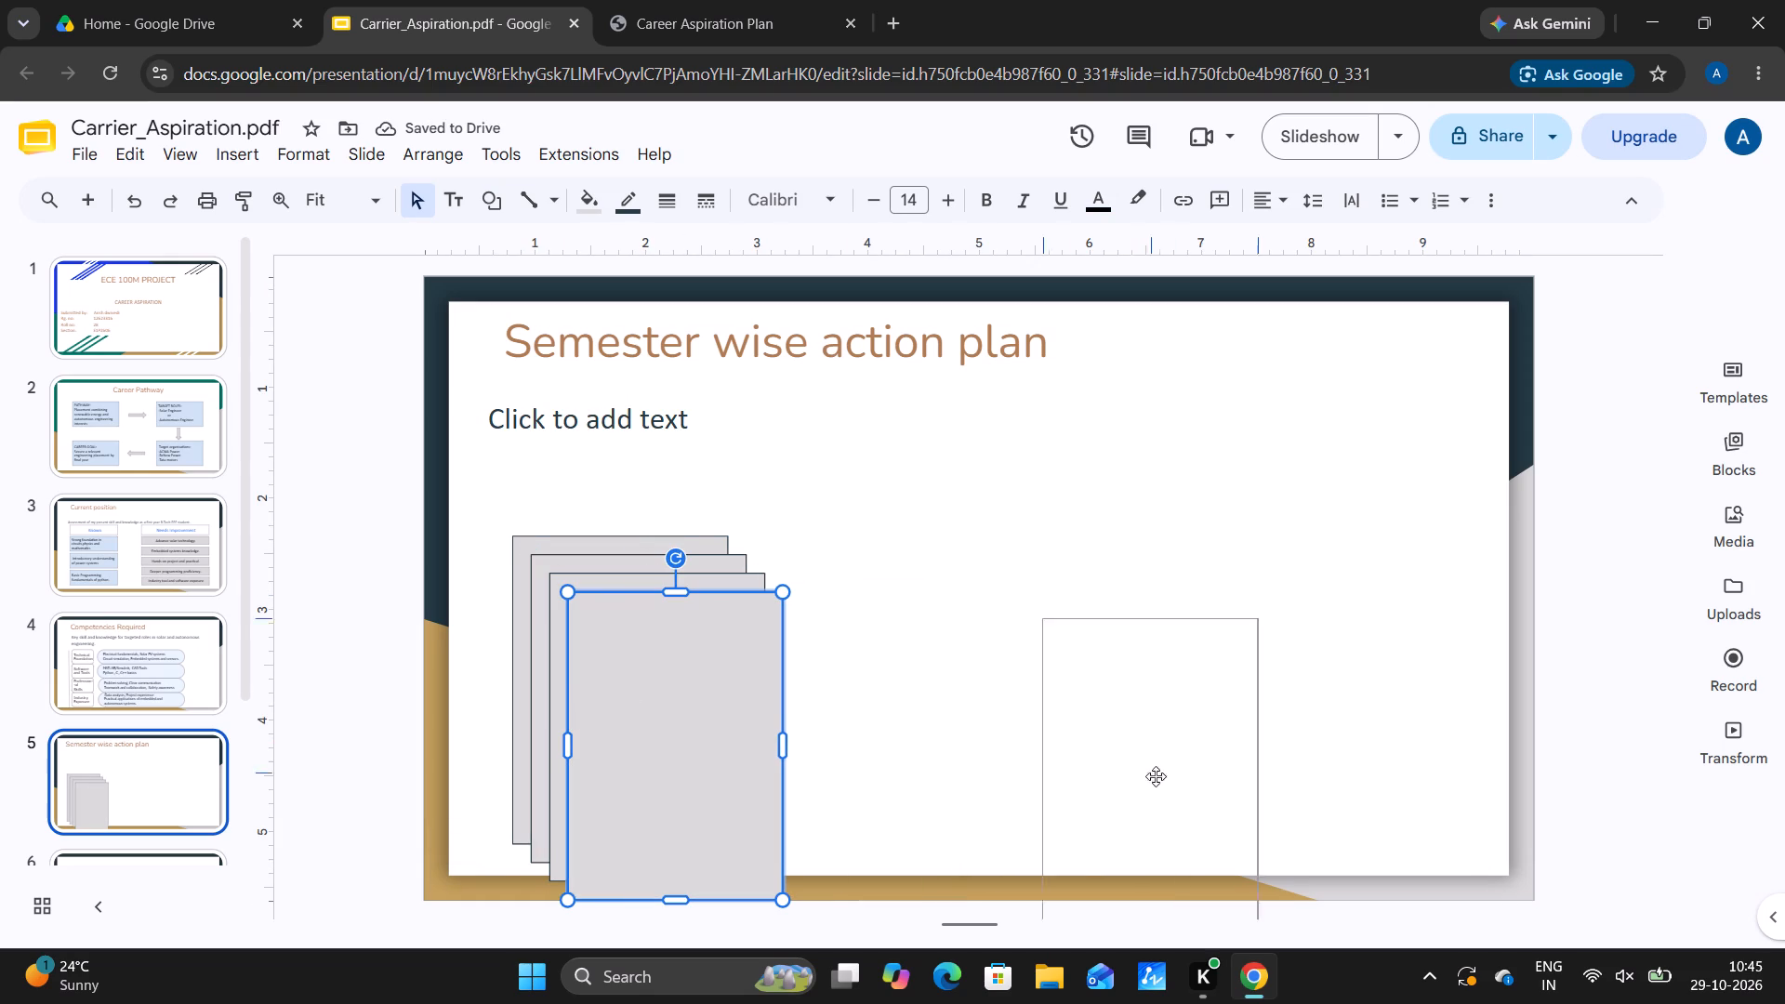
drag(1156, 776, 1374, 693)
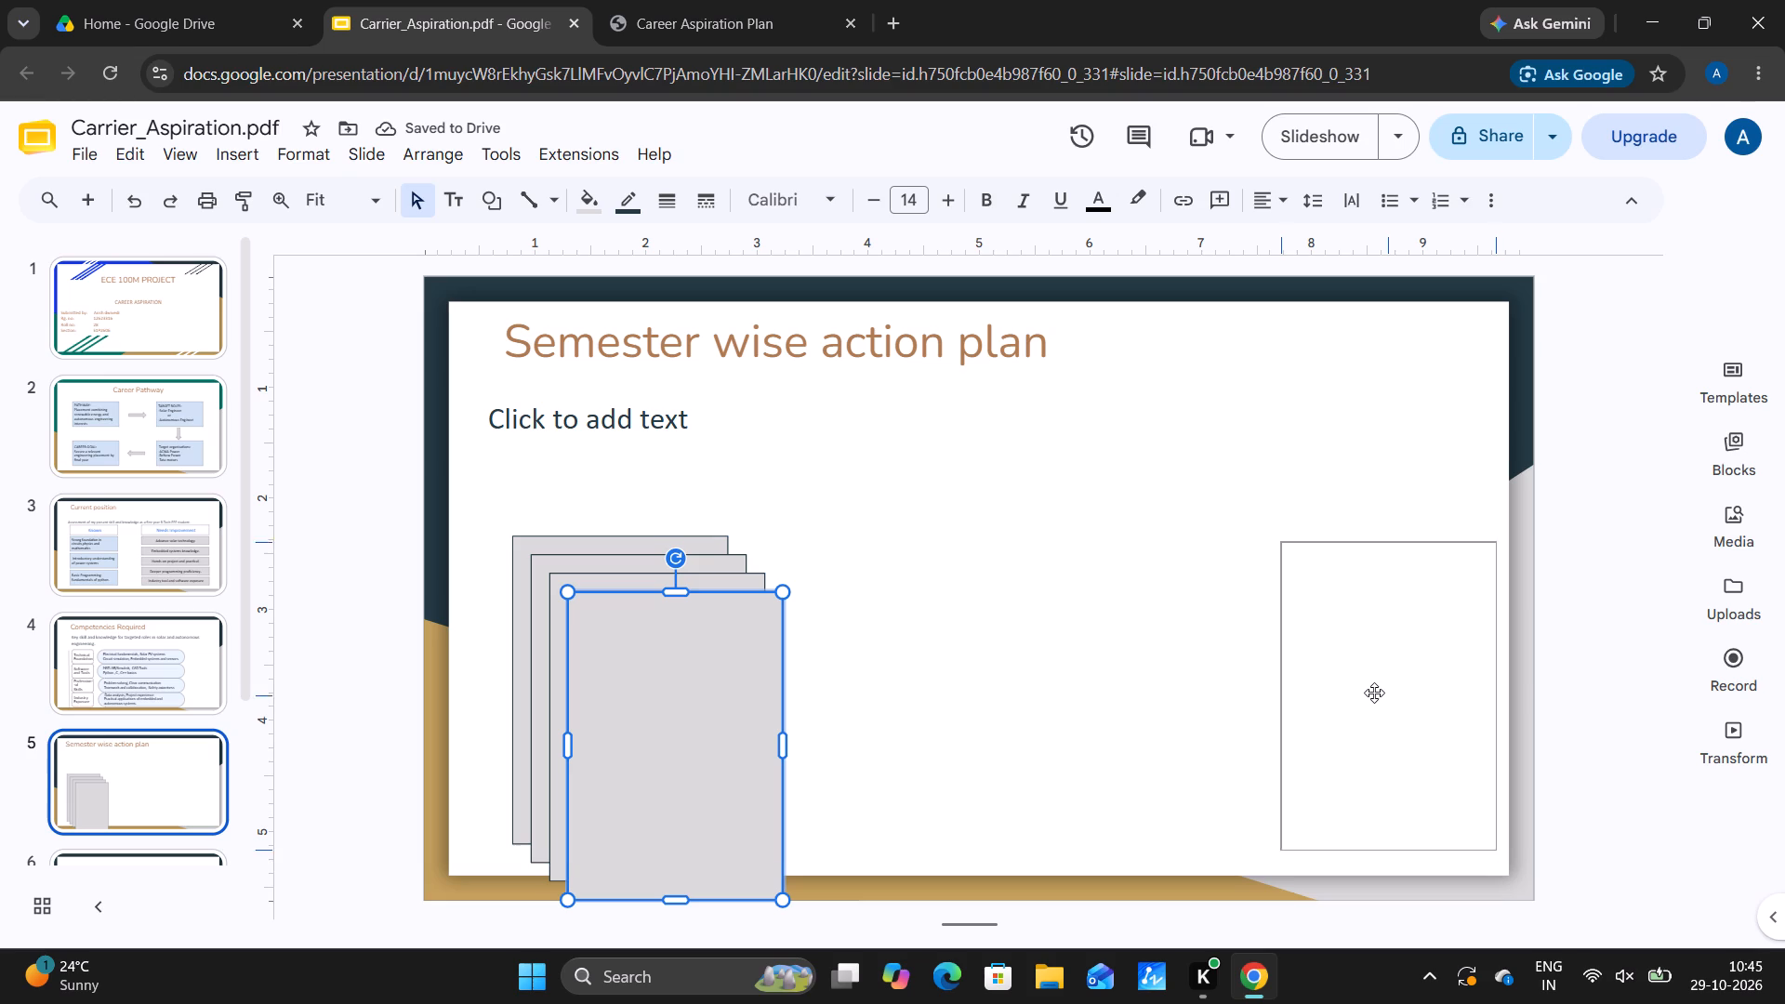
drag(1374, 693, 1365, 696)
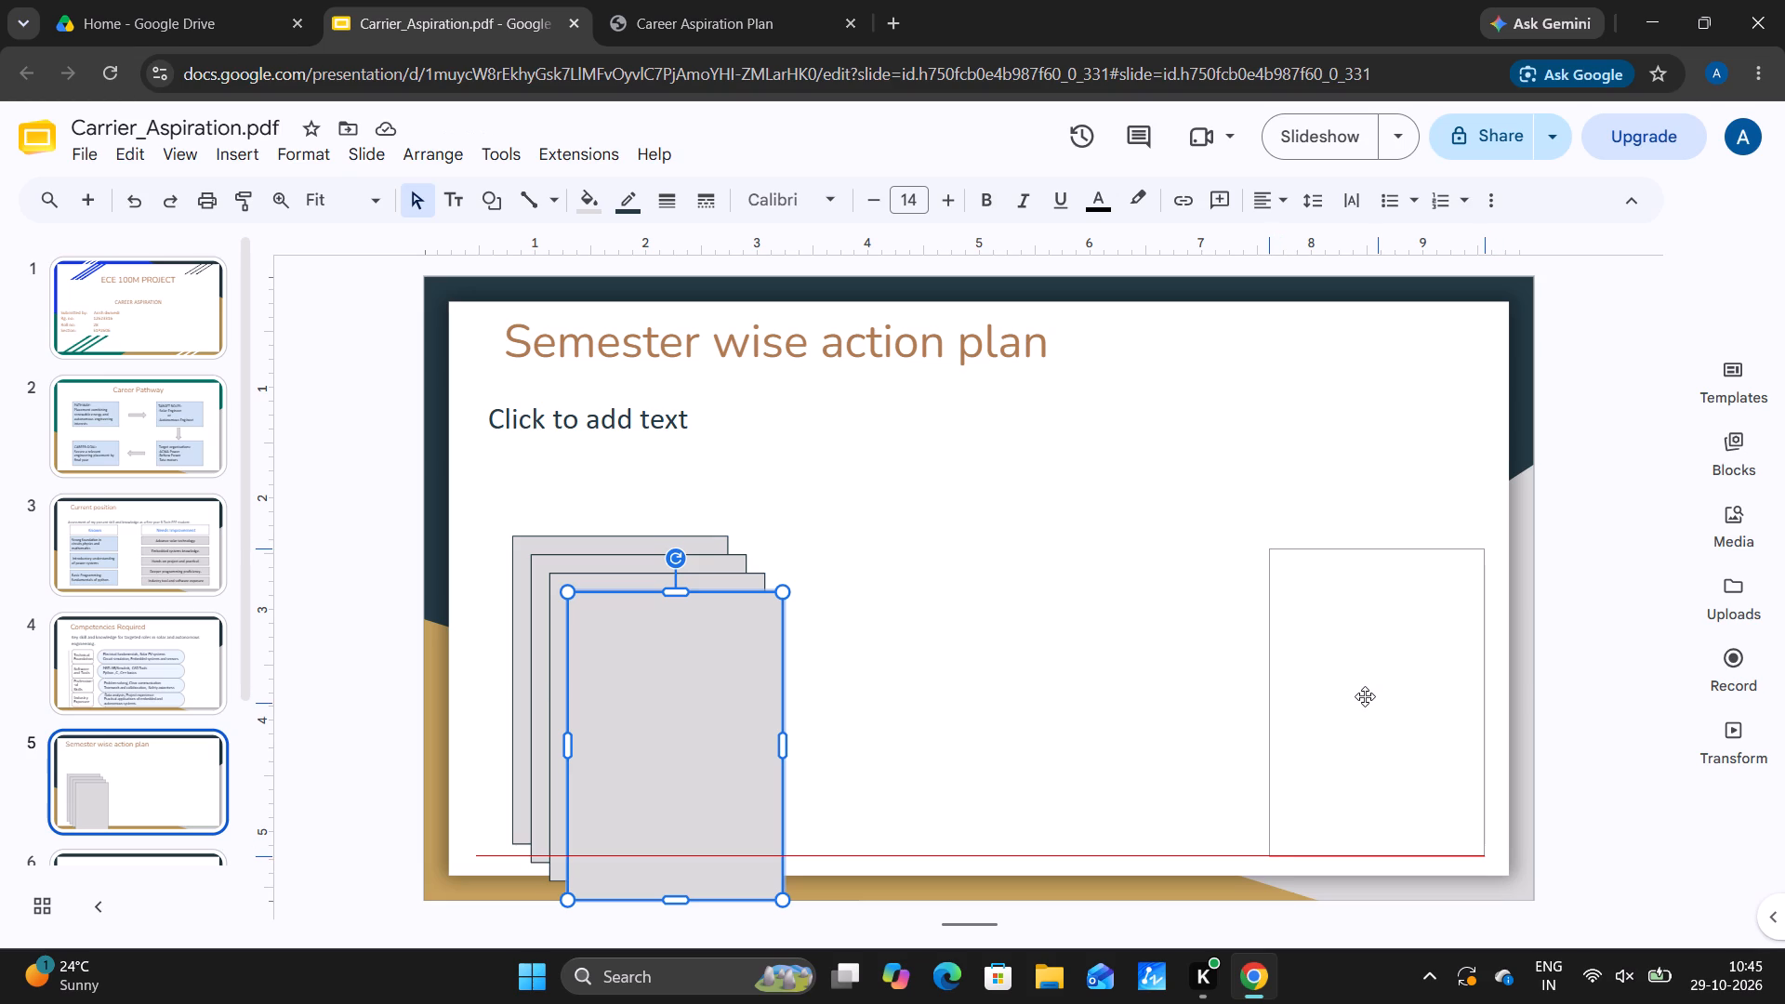
drag(1365, 696, 1328, 698)
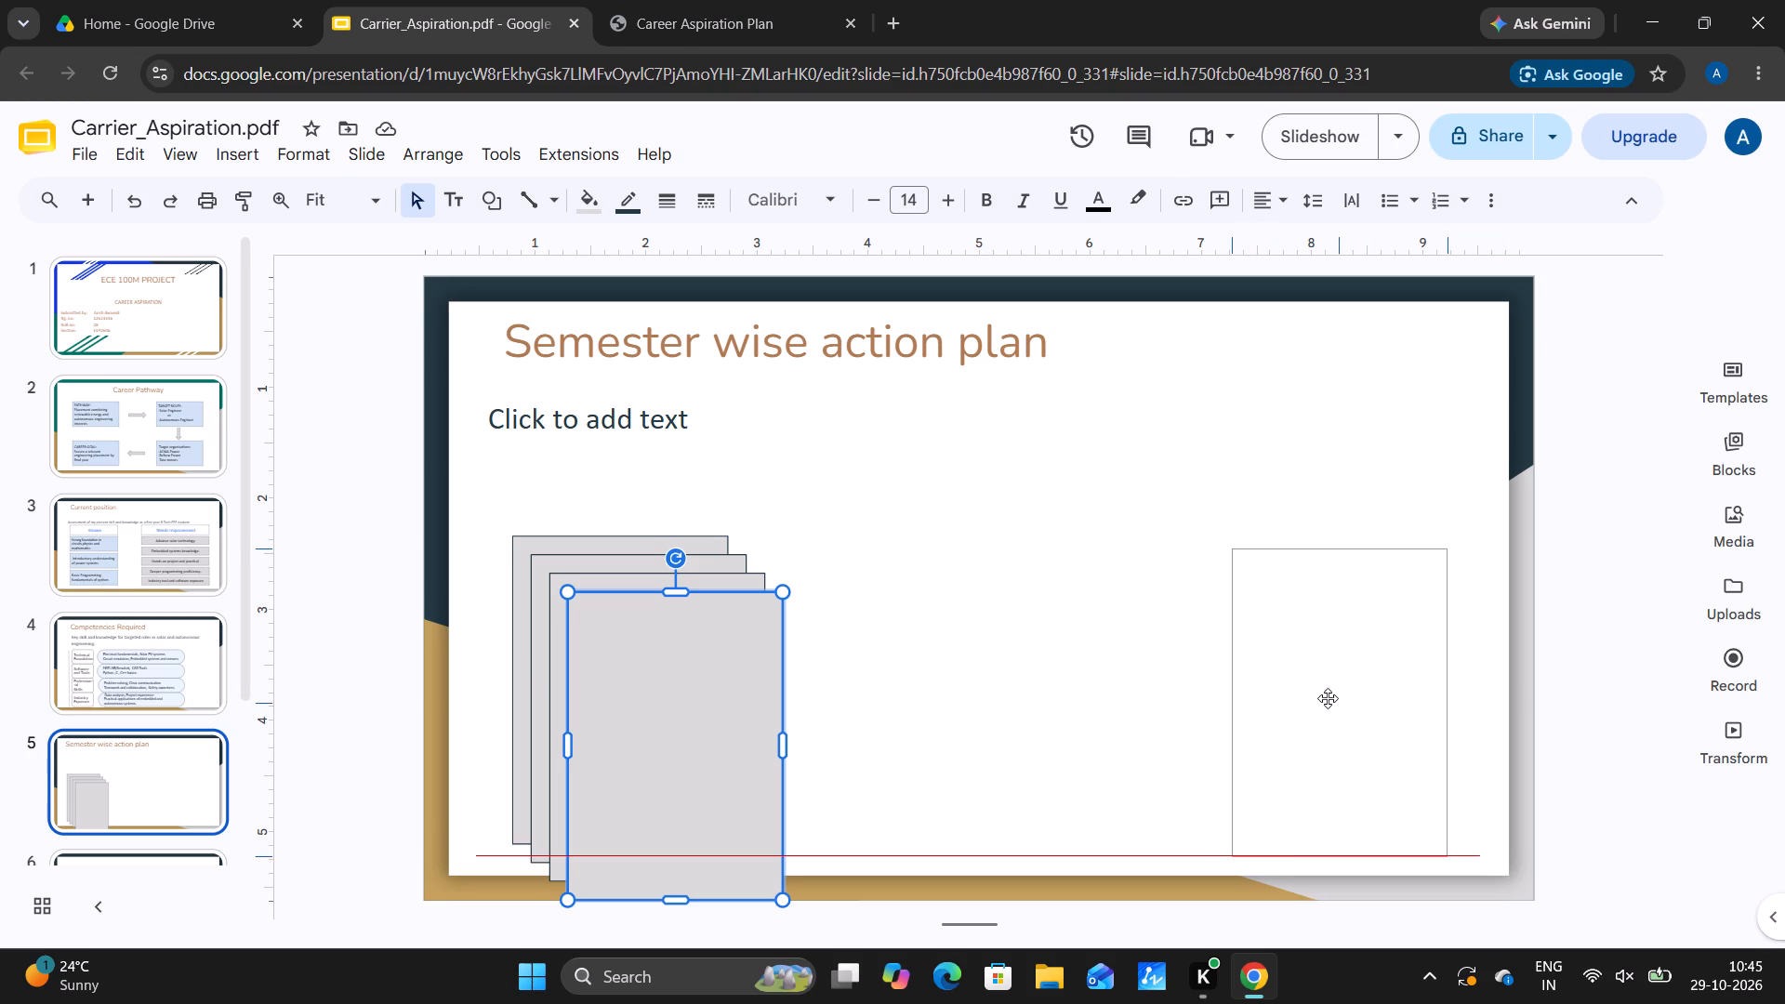
drag(1328, 698, 1316, 698)
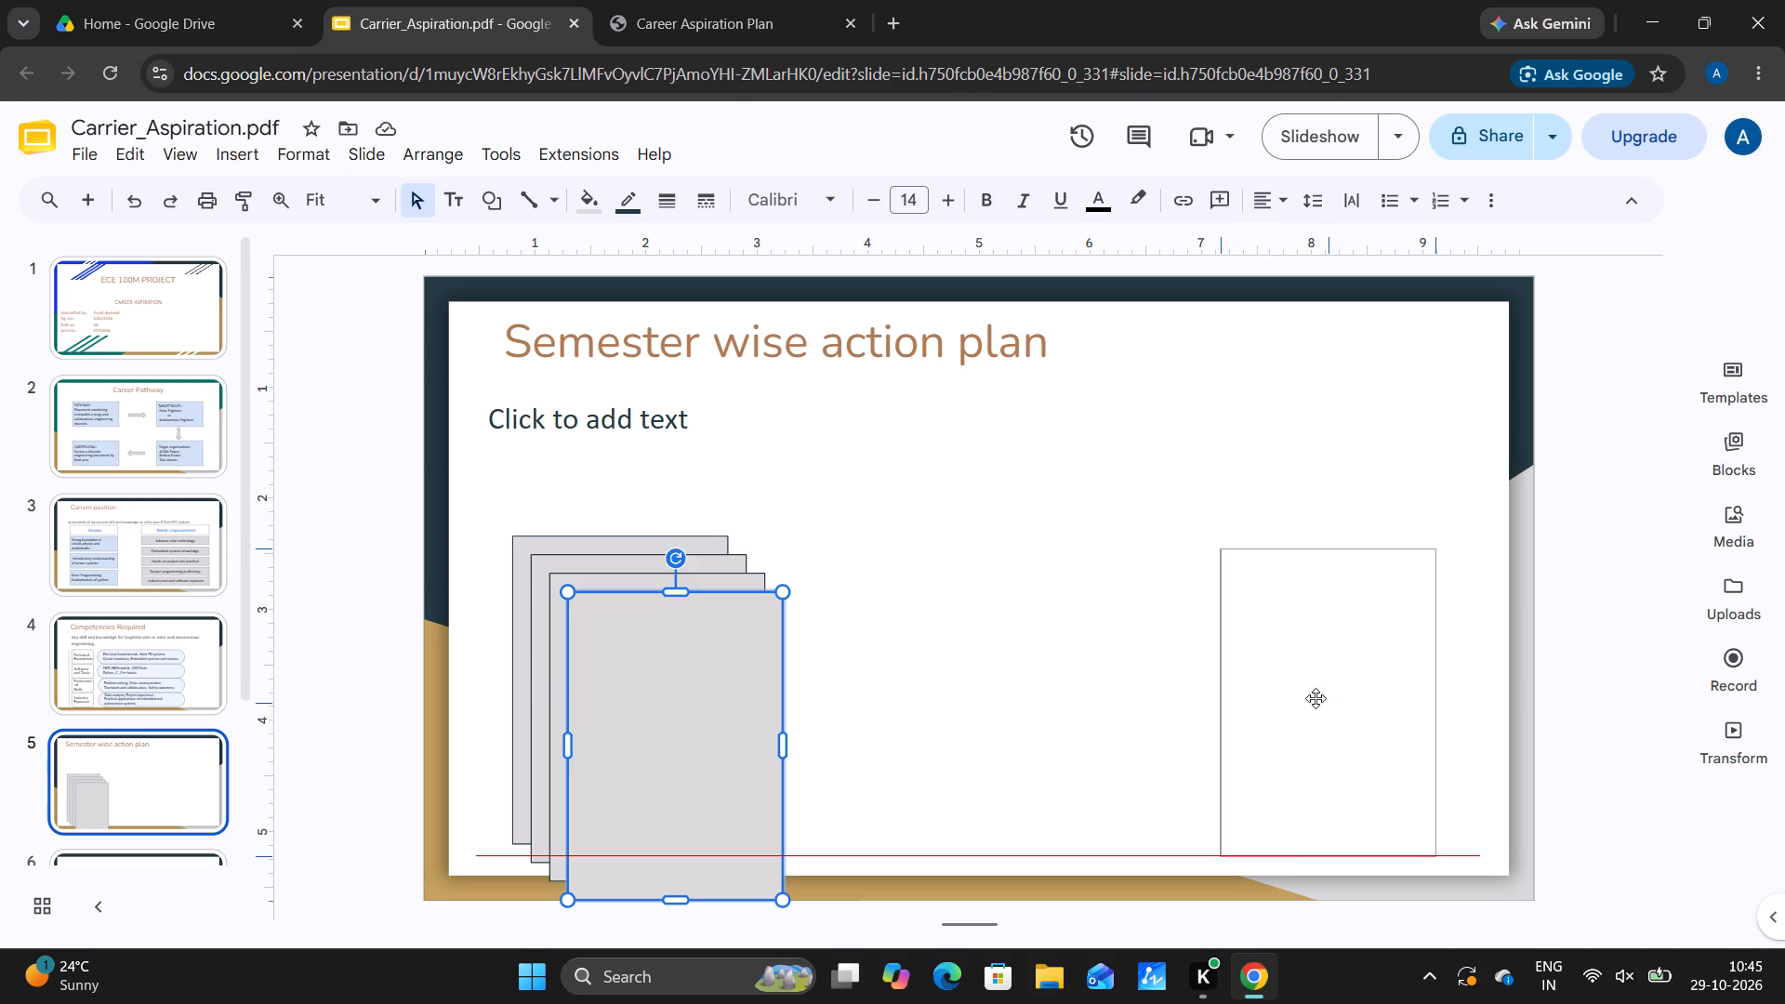
drag(1316, 698, 1319, 699)
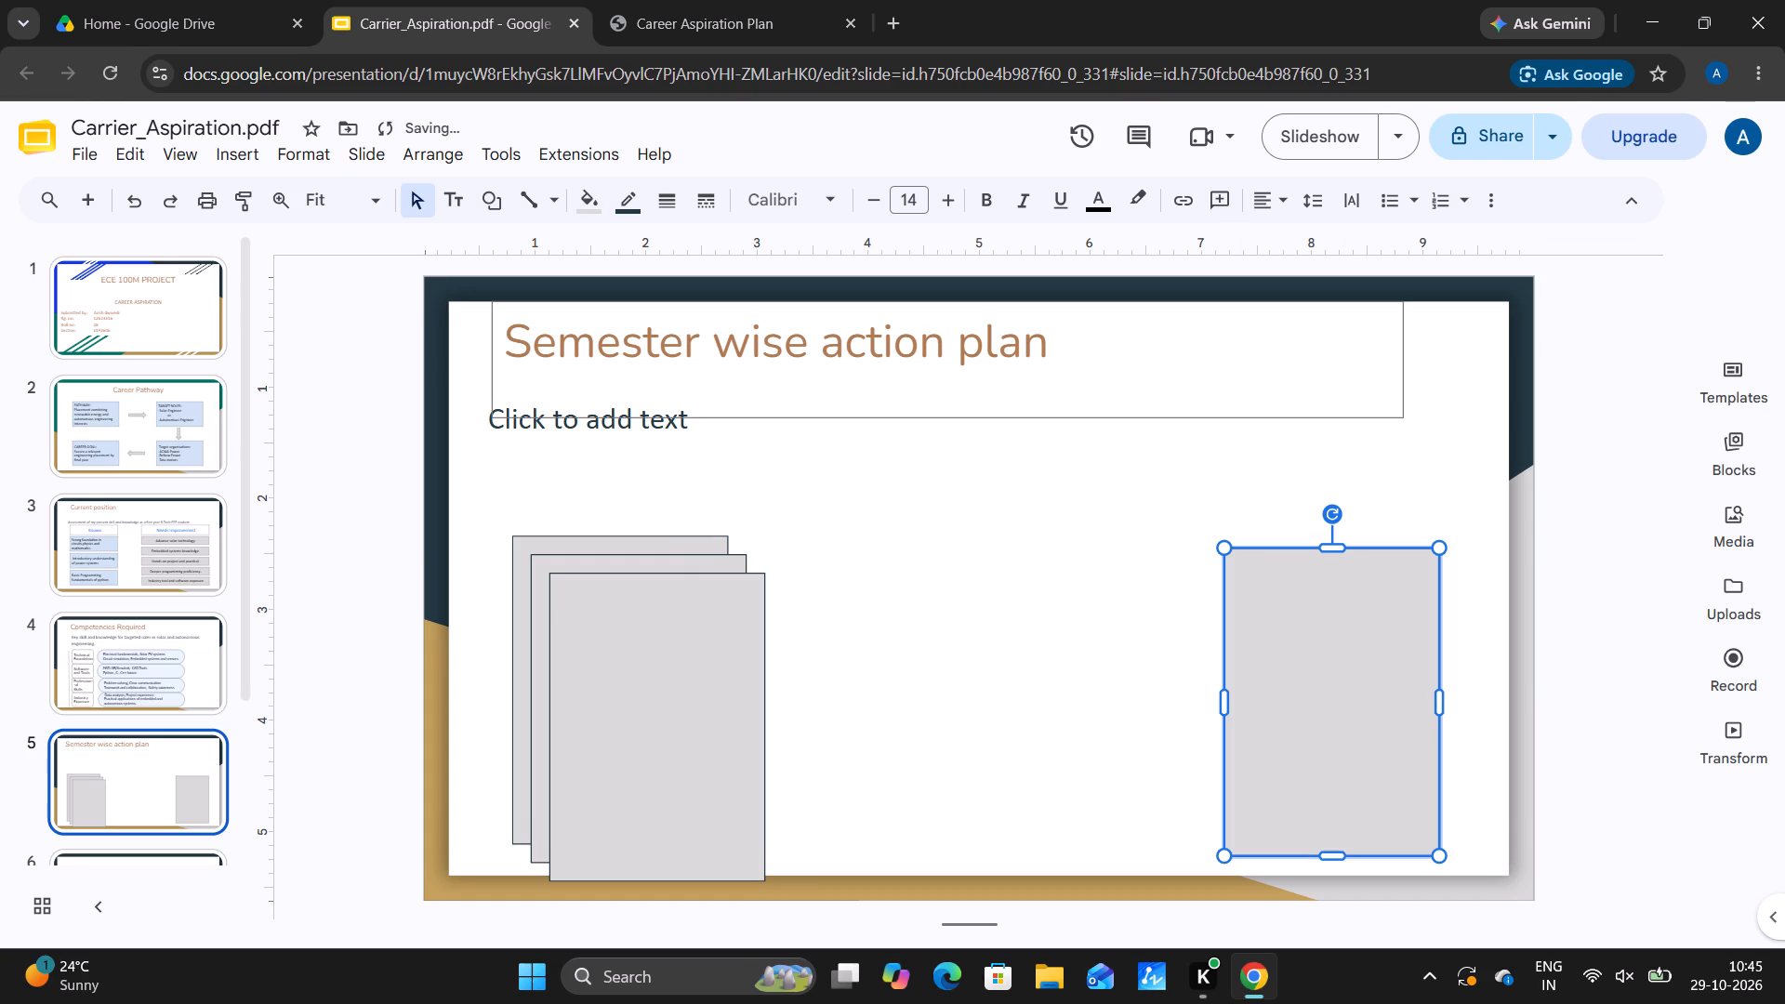
click(1264, 436)
Move two more stacked duplicates into the third and second column positions, level with the far-right rectangle.
drag(686, 608, 1086, 588)
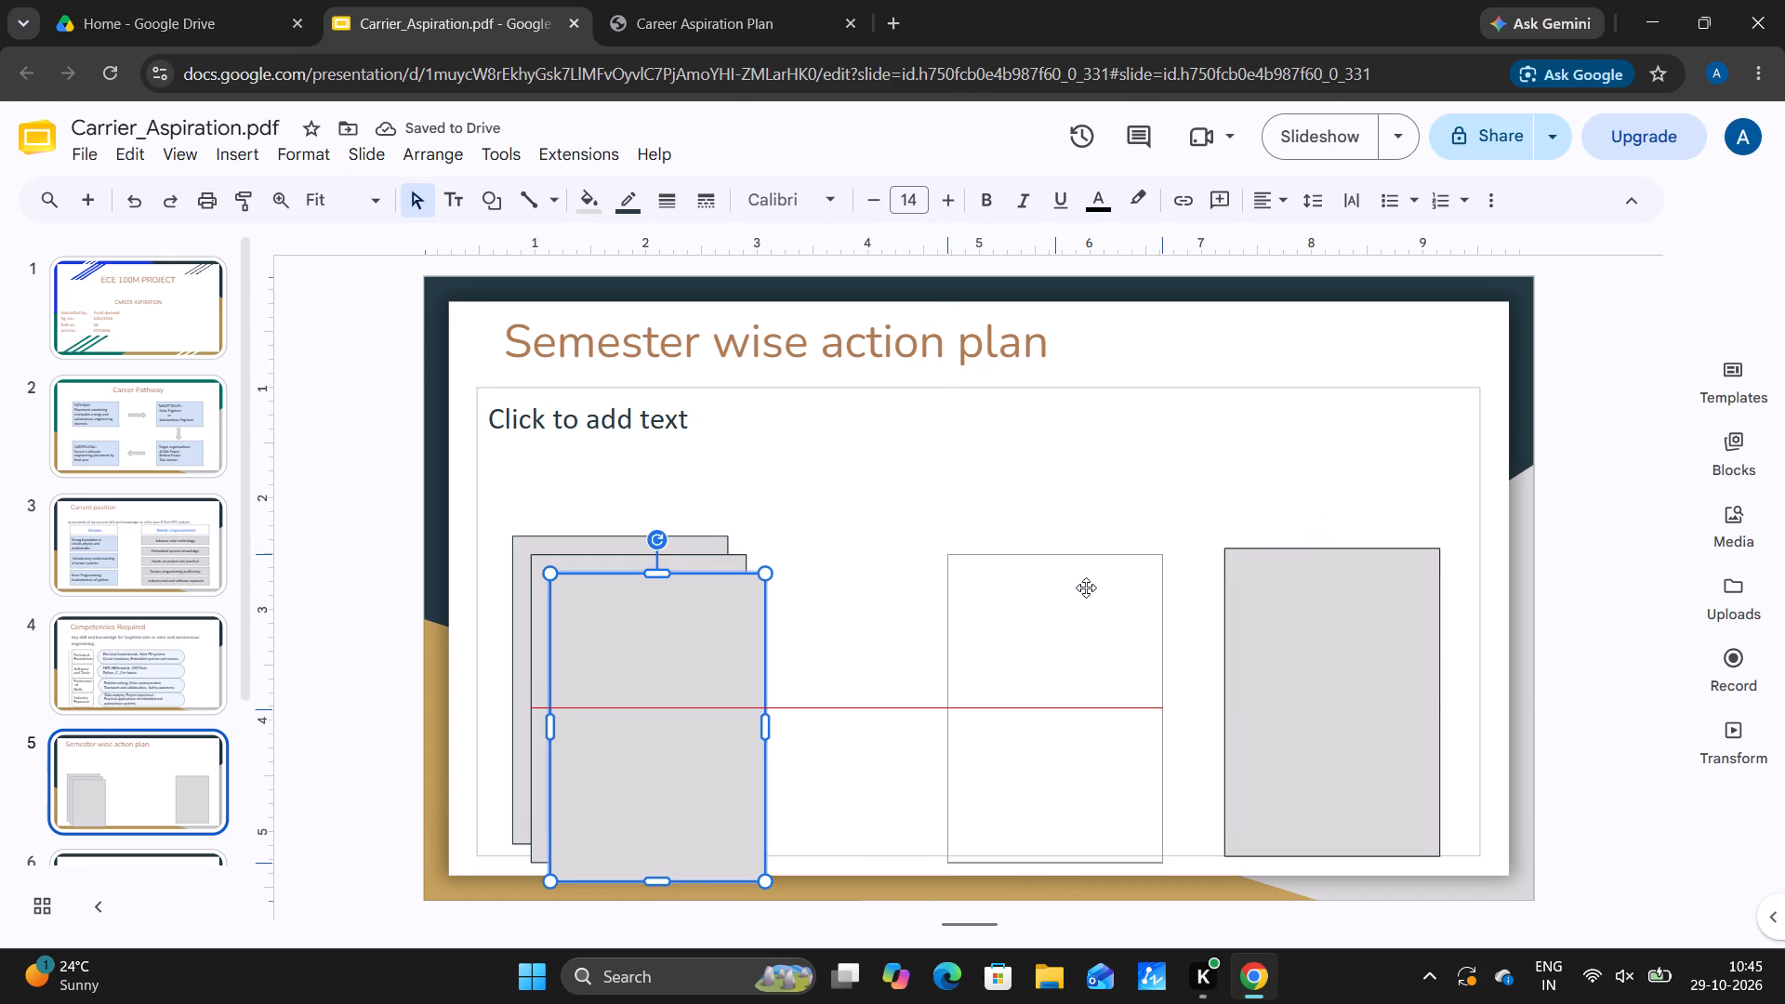
drag(1086, 588, 1106, 578)
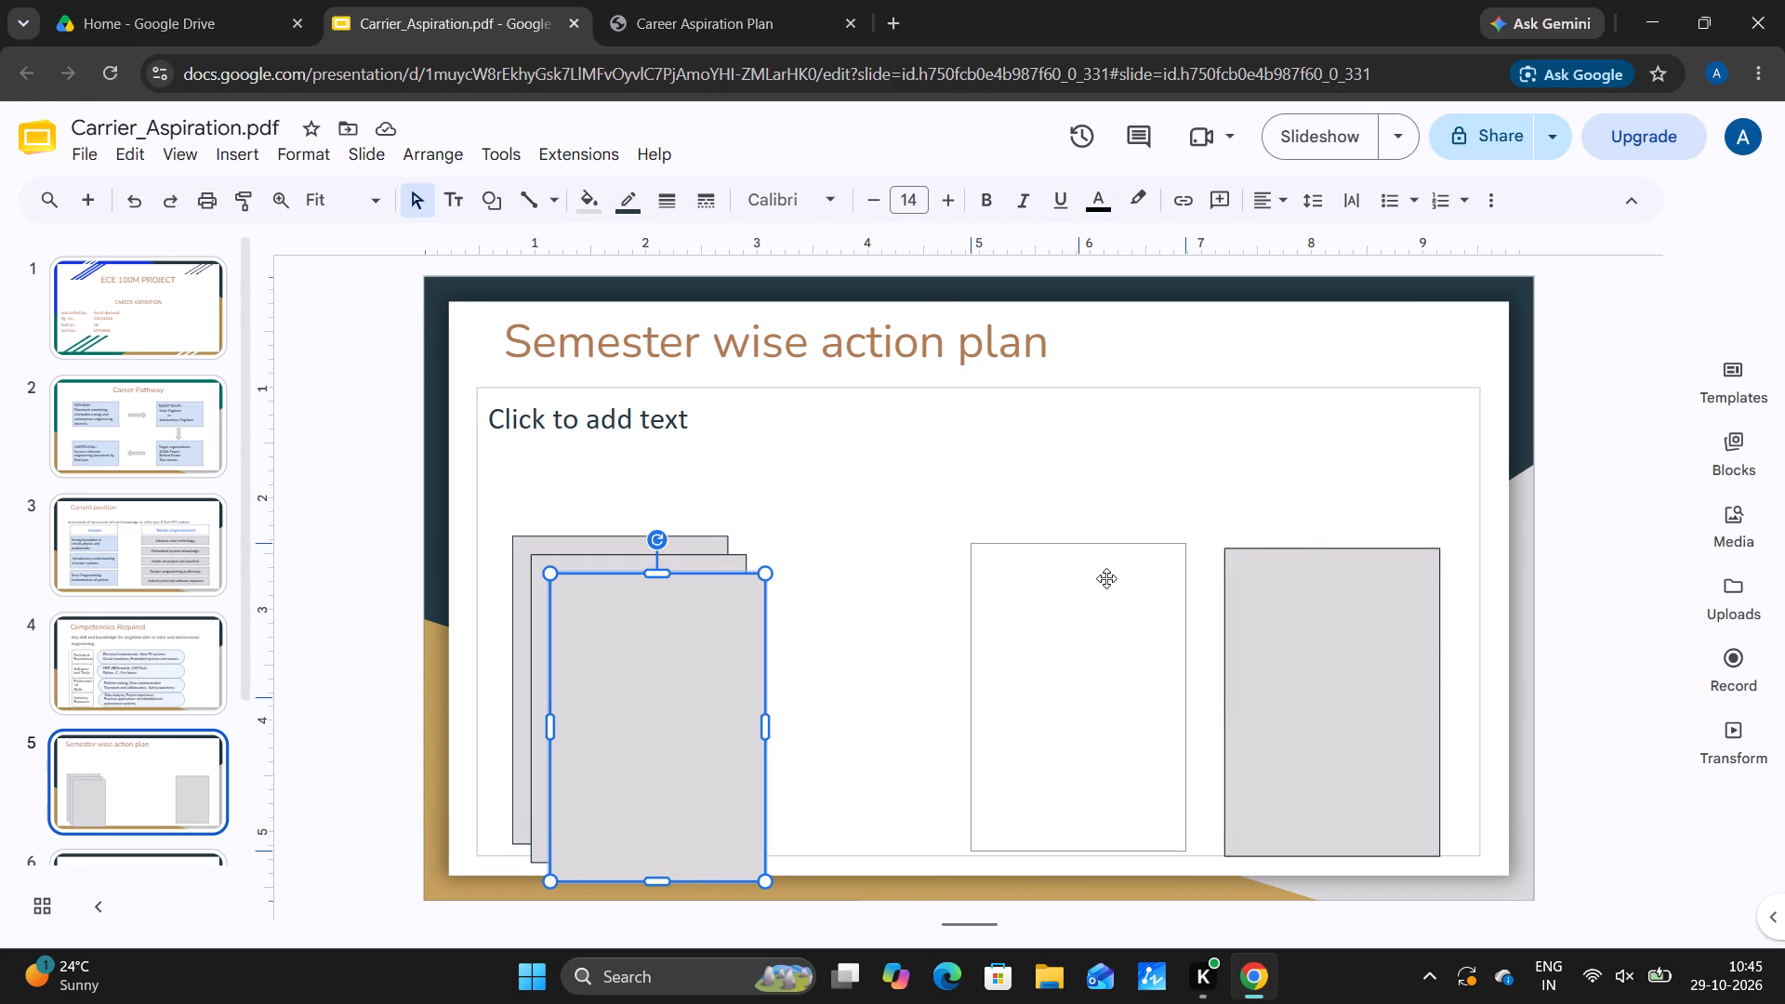
drag(1106, 578, 1124, 578)
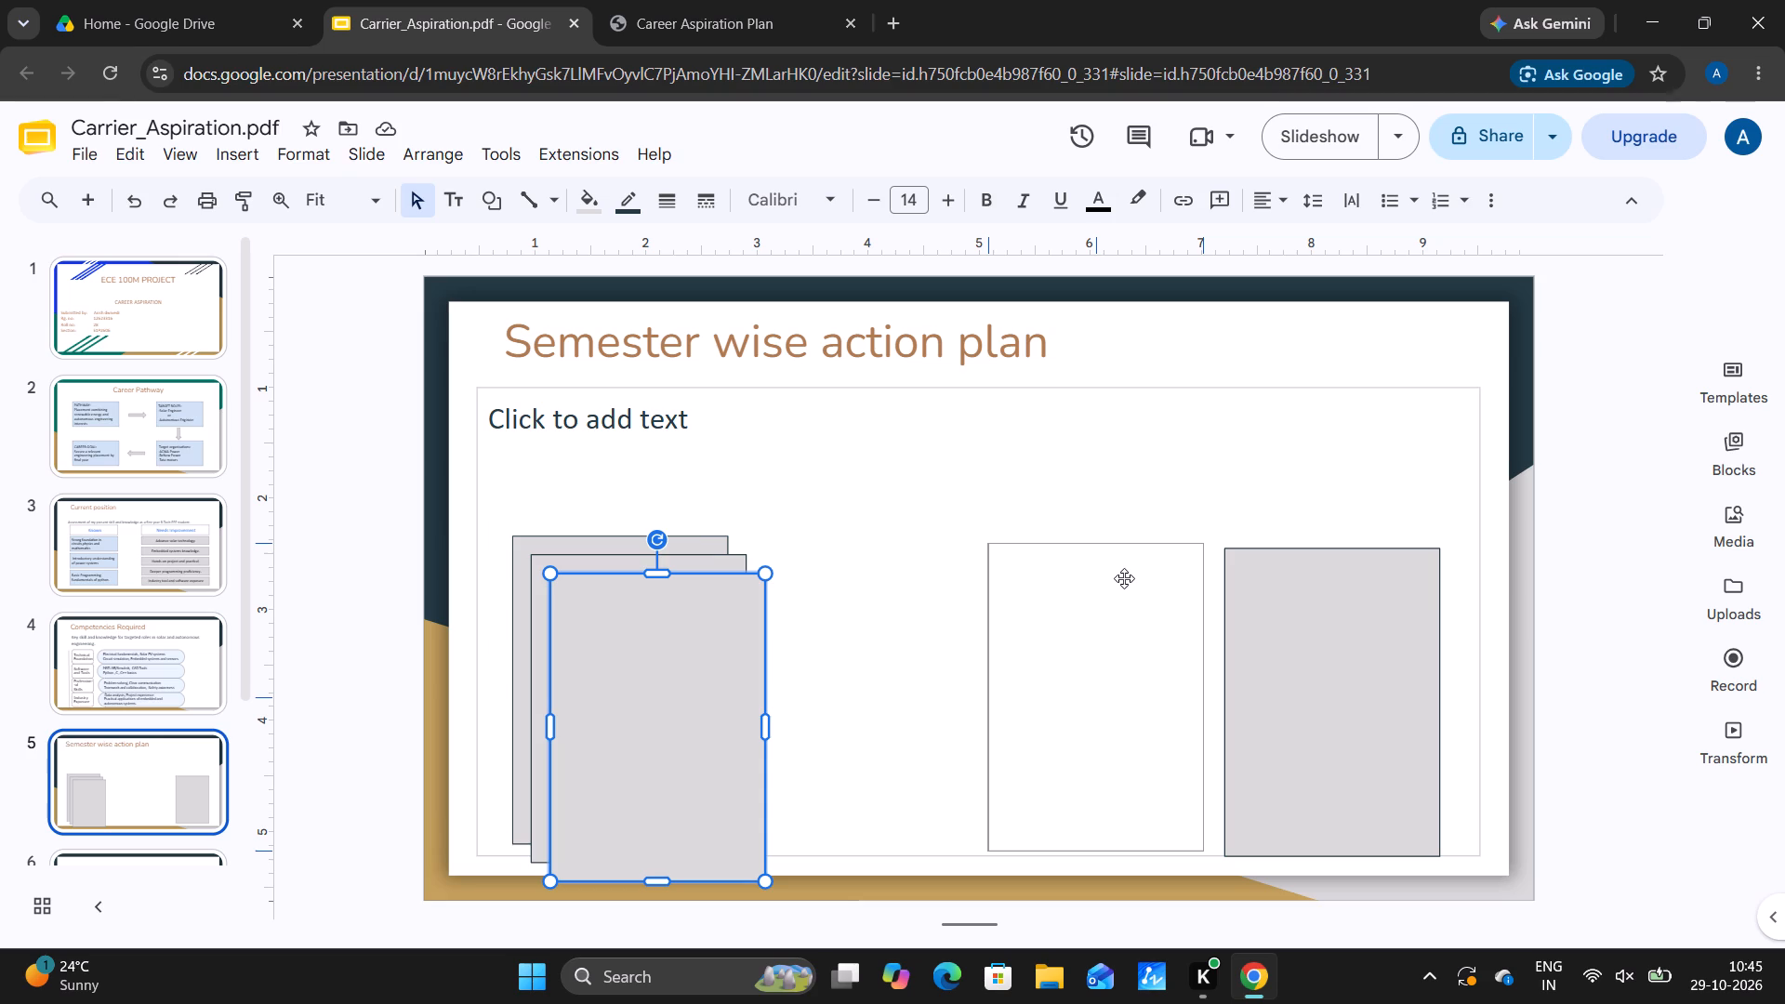
drag(1124, 578, 1122, 582)
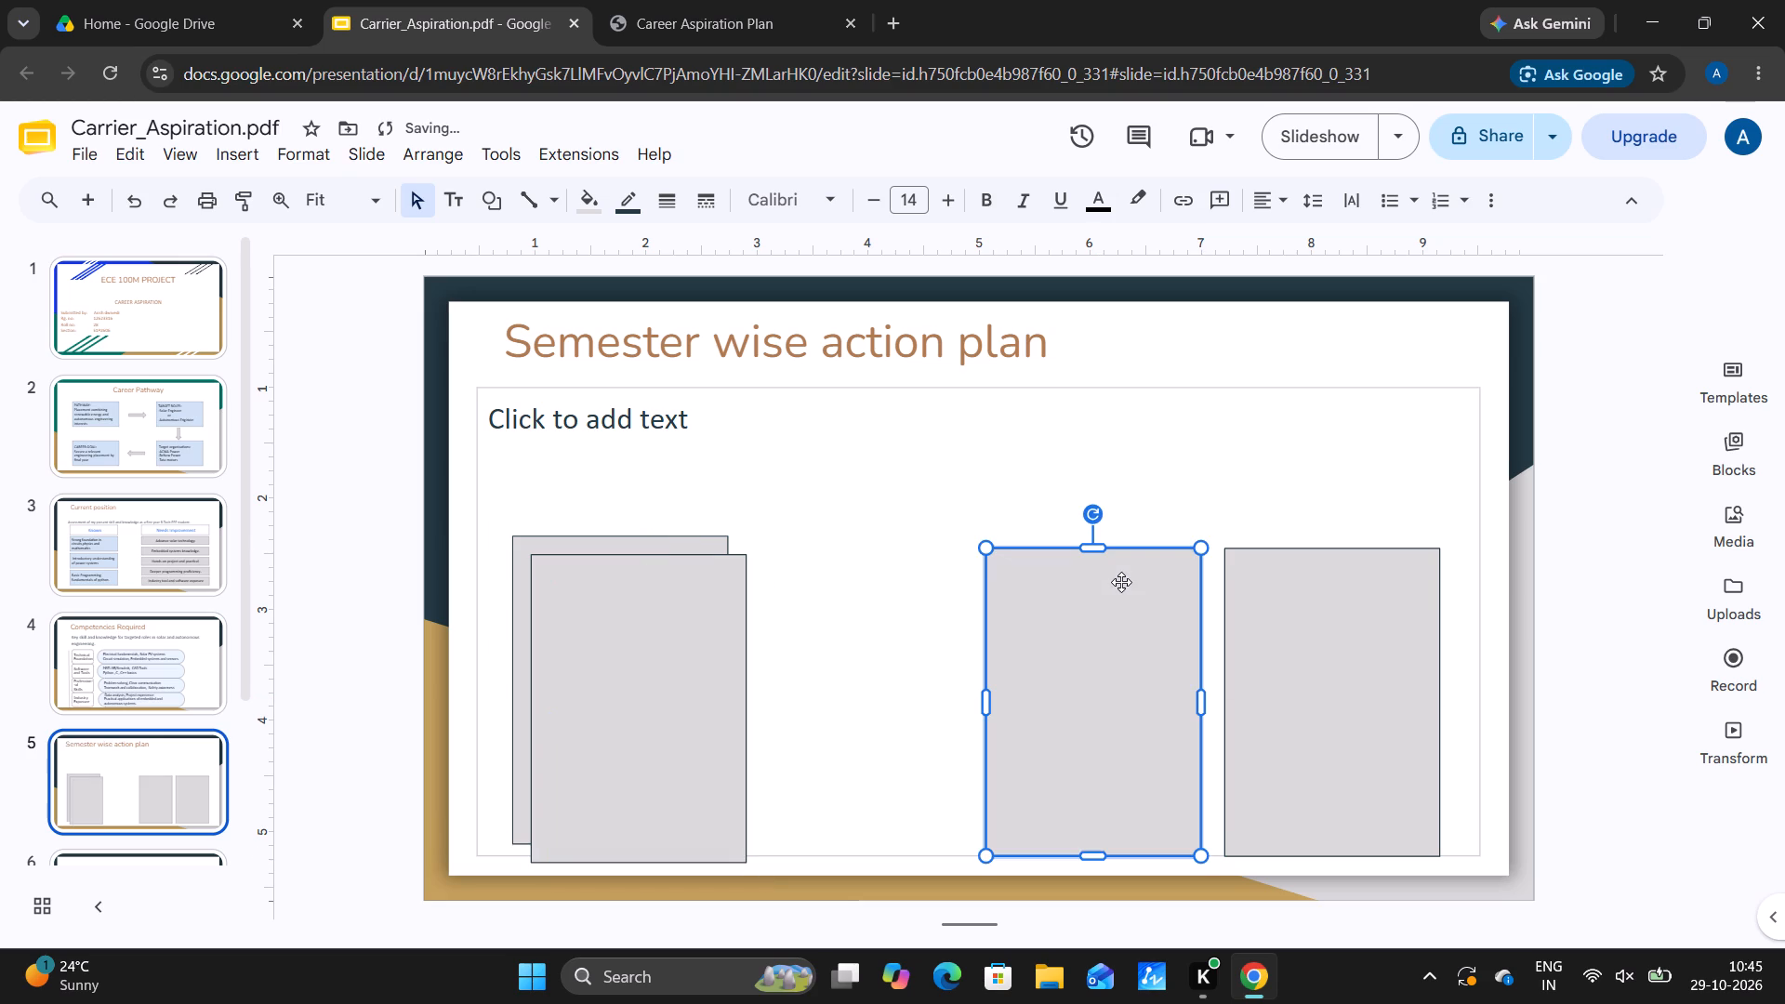
drag(666, 665, 913, 654)
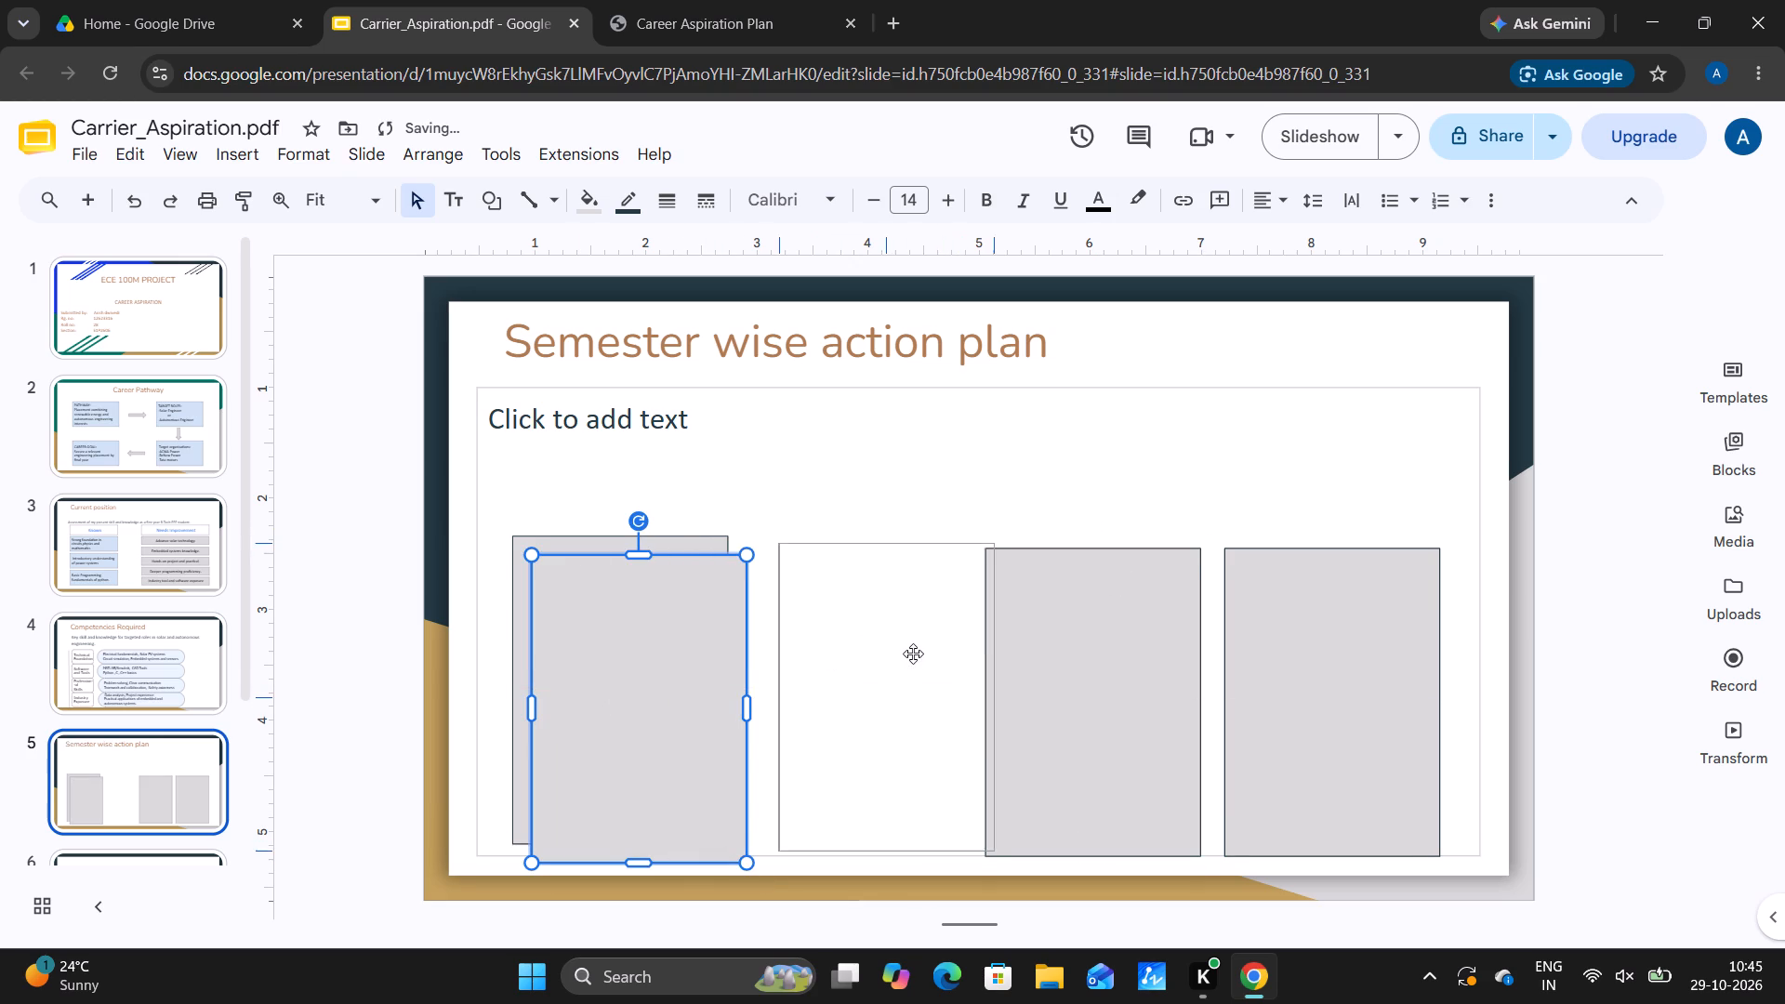
drag(913, 654, 892, 656)
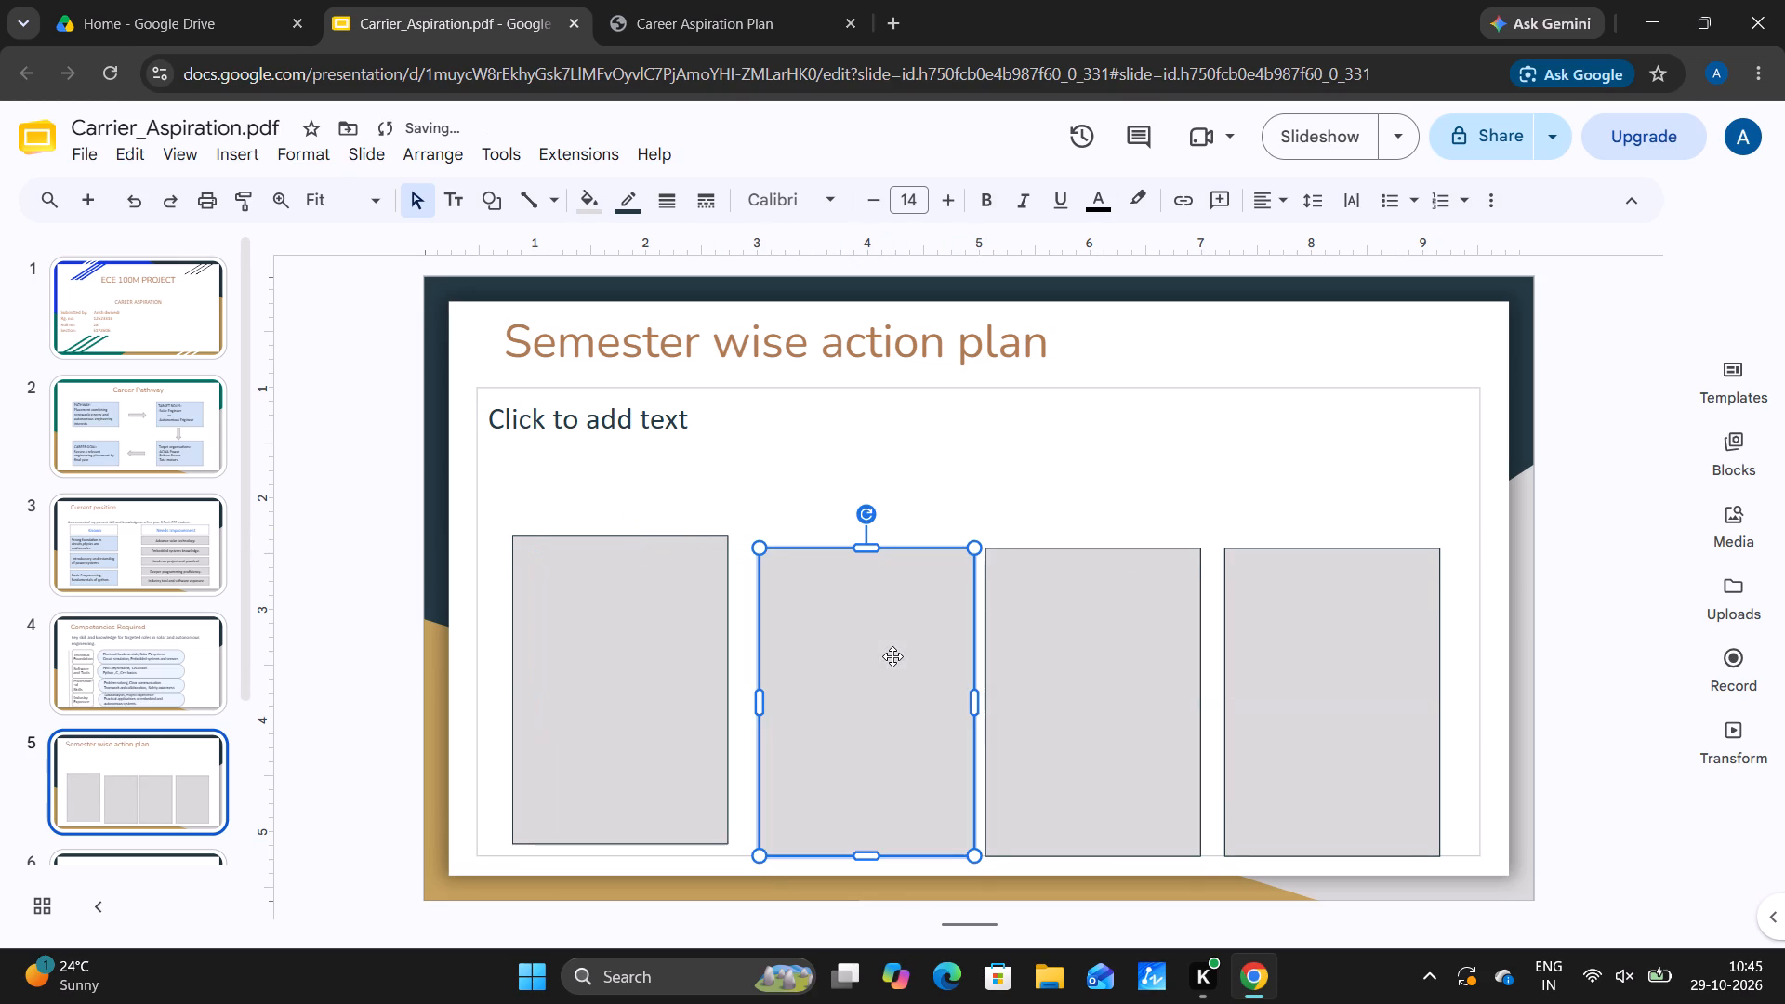
Raise the second, third and fourth rectangles slightly so they line up with the first one.
drag(873, 668, 870, 655)
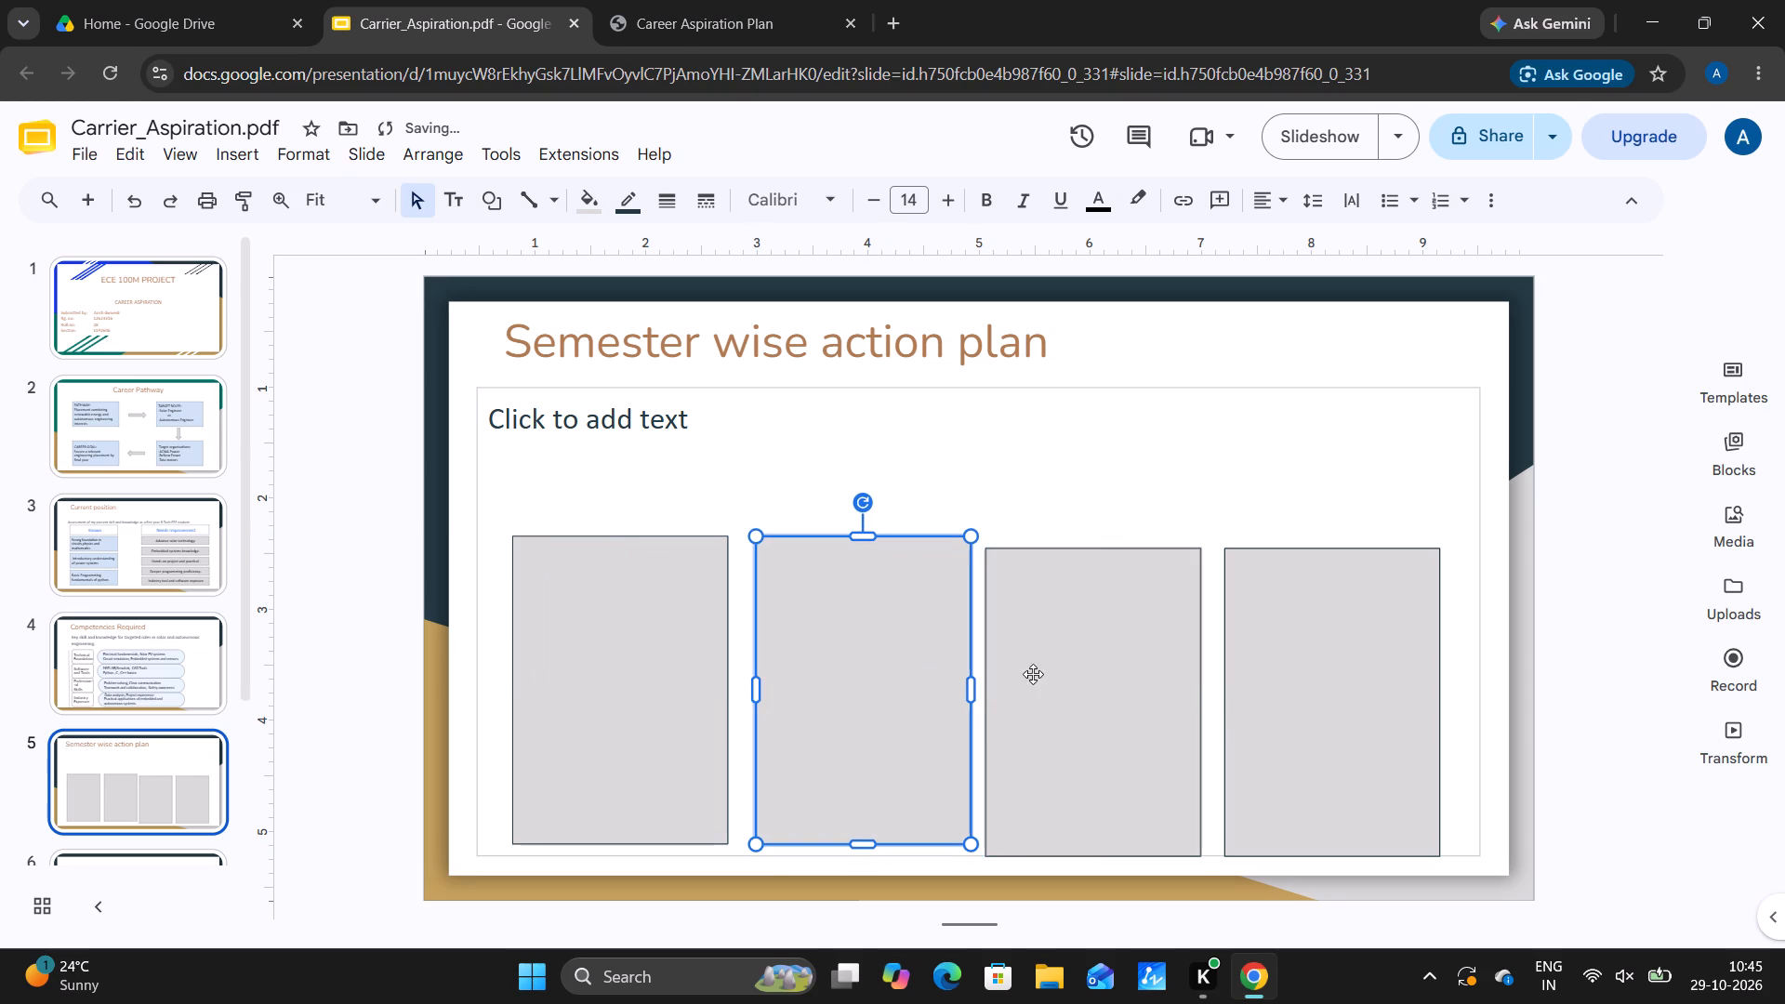
drag(1056, 674, 1054, 659)
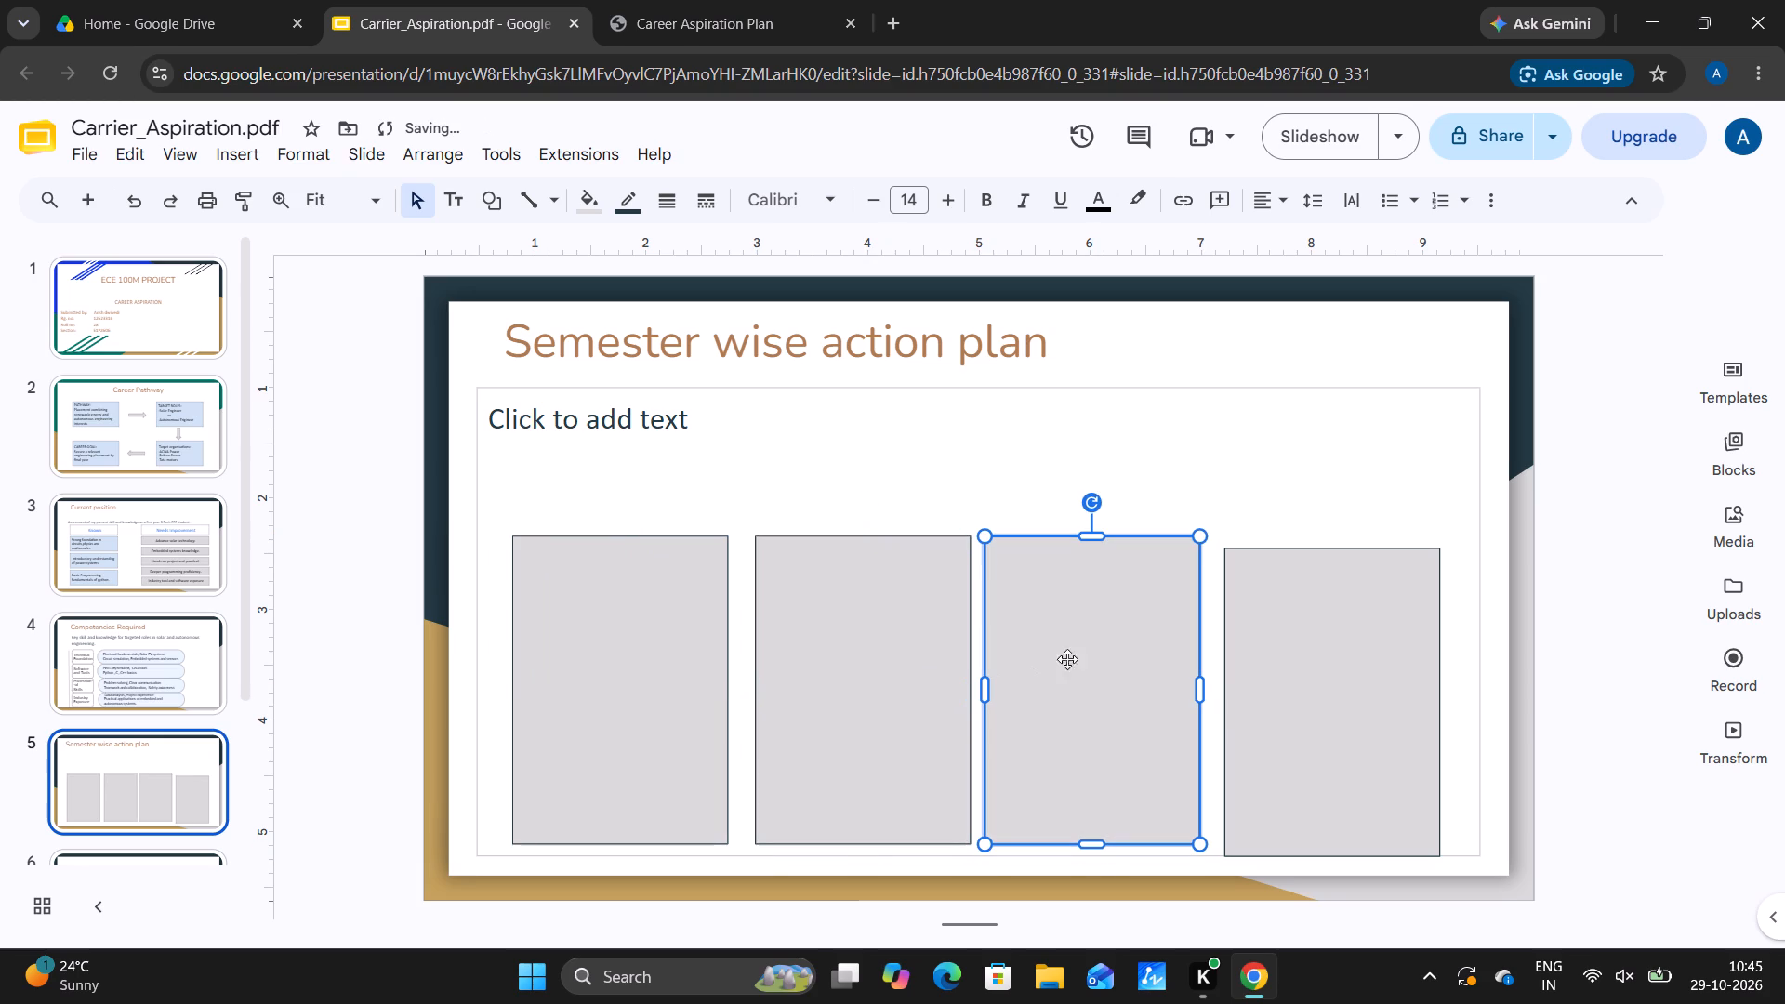
drag(1300, 720, 1300, 705)
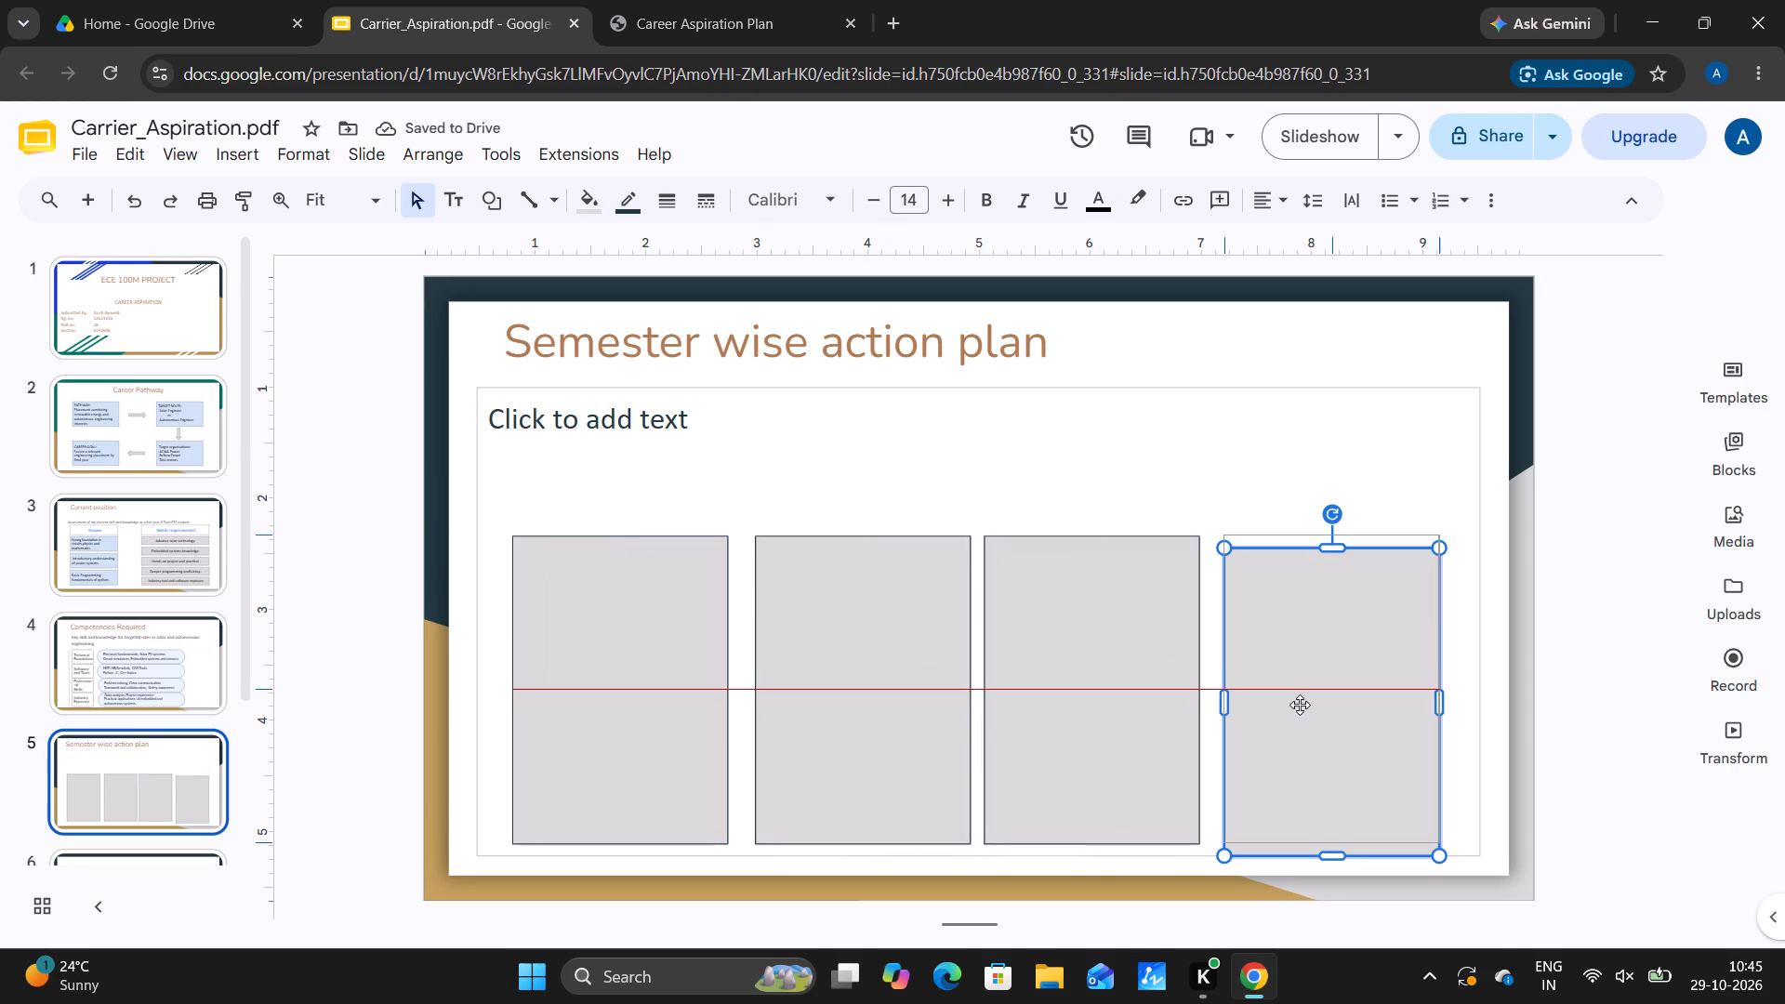
drag(1300, 705, 1300, 704)
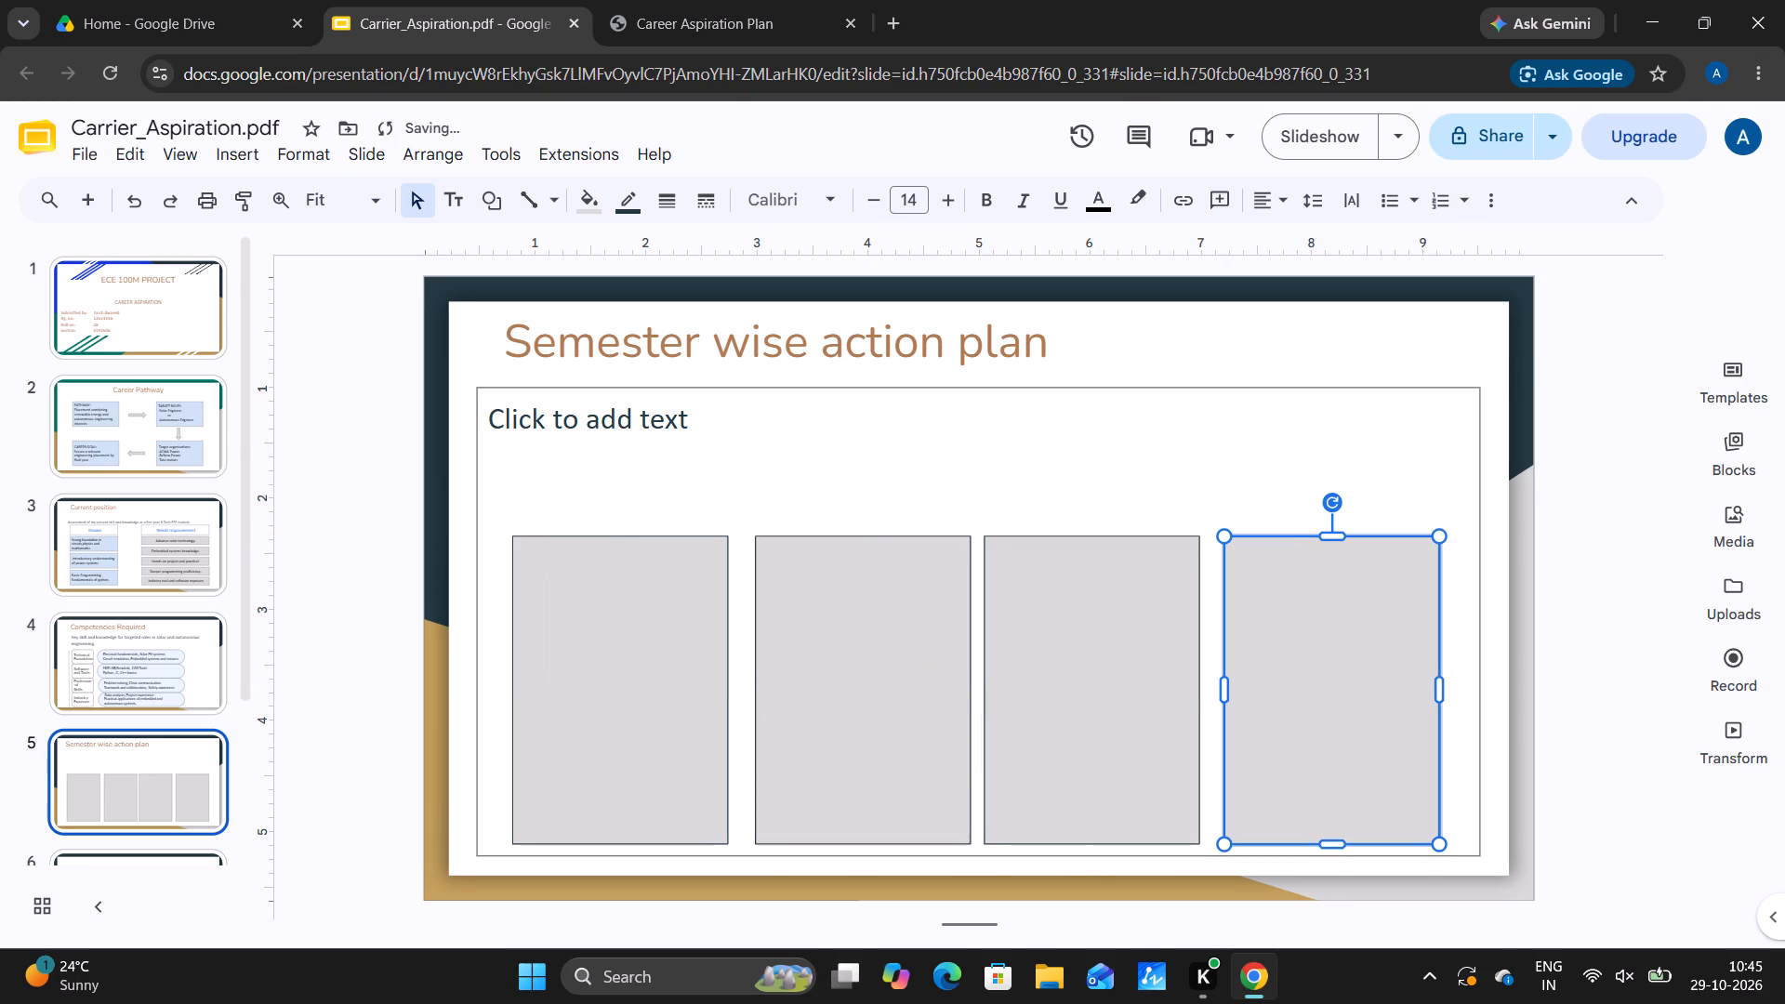
click(1487, 419)
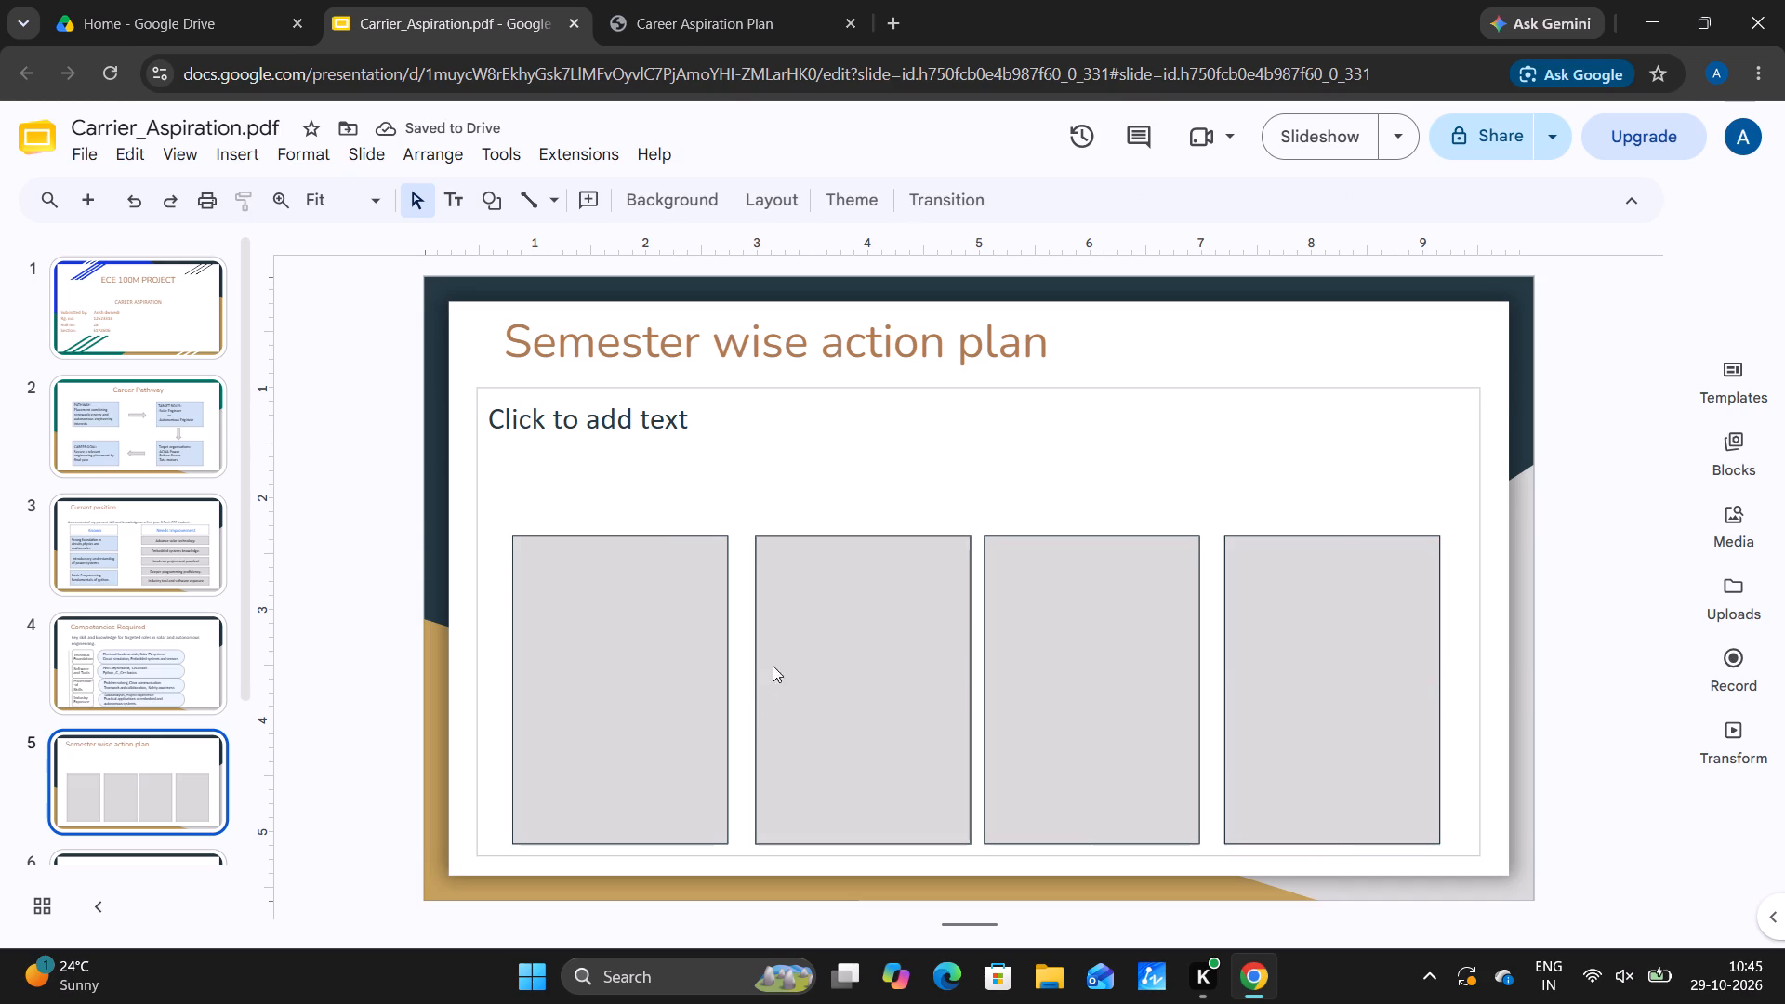
Shift the first rectangle slightly up and left, close to the body placeholder's left edge.
drag(584, 678, 572, 680)
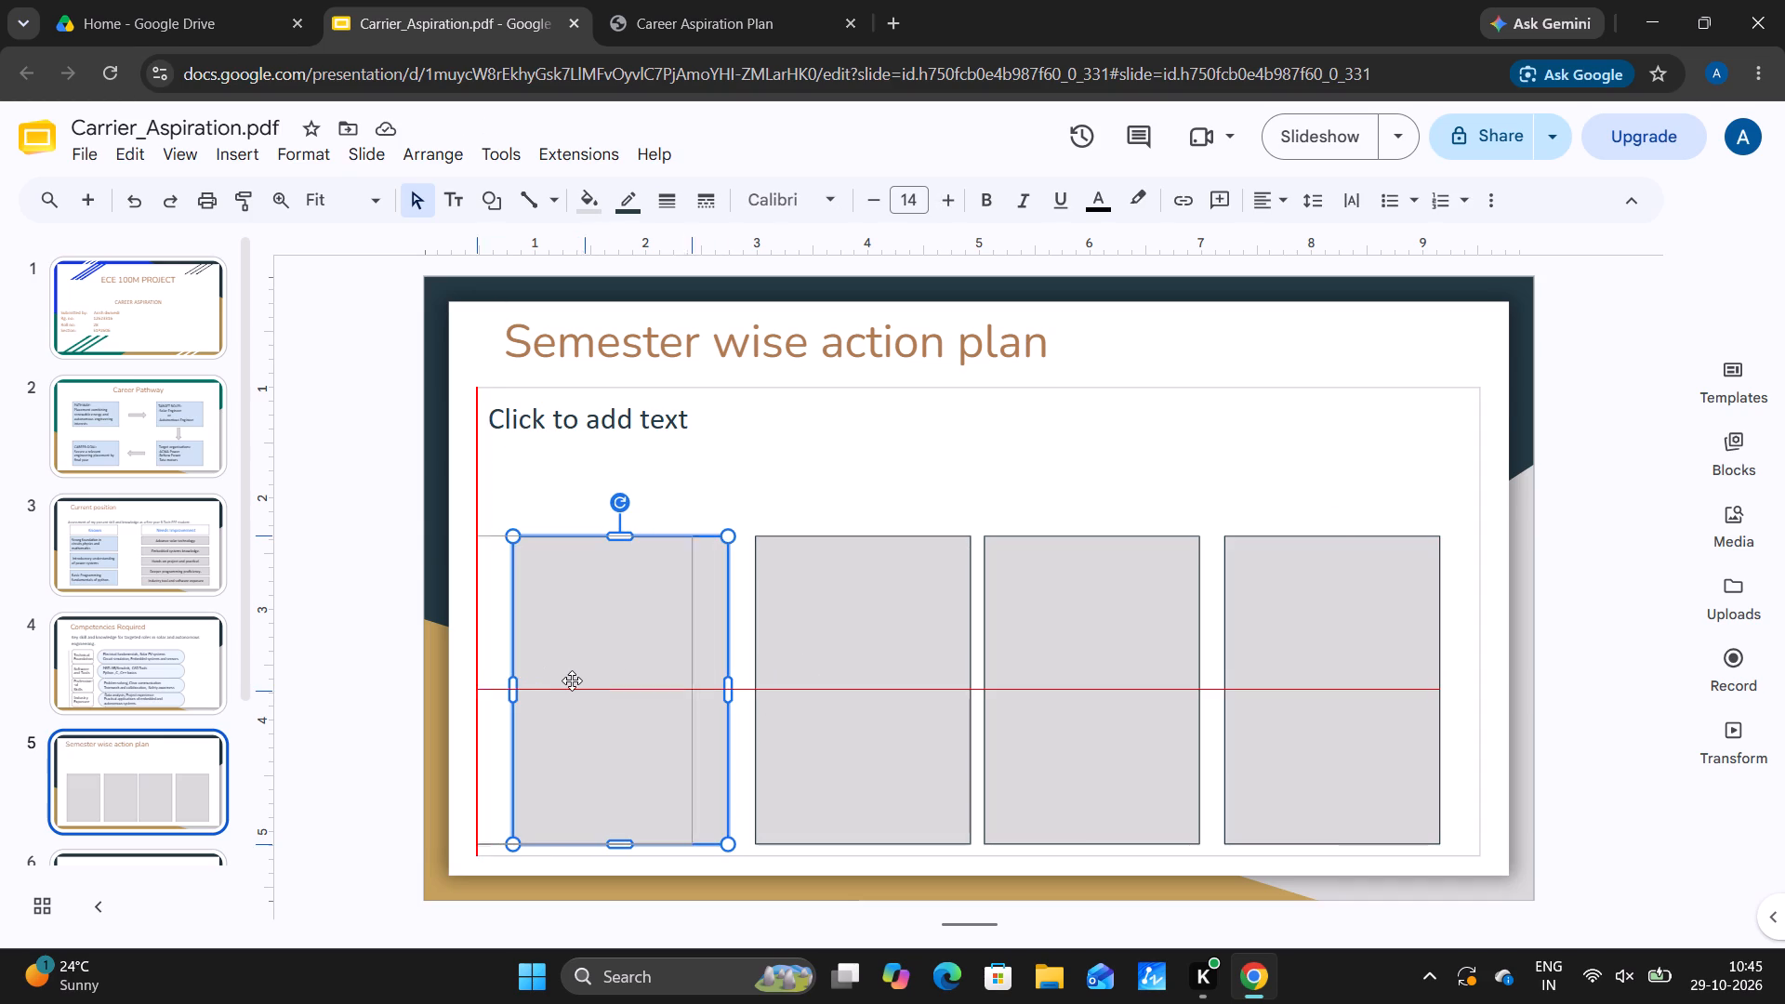
drag(572, 680, 575, 678)
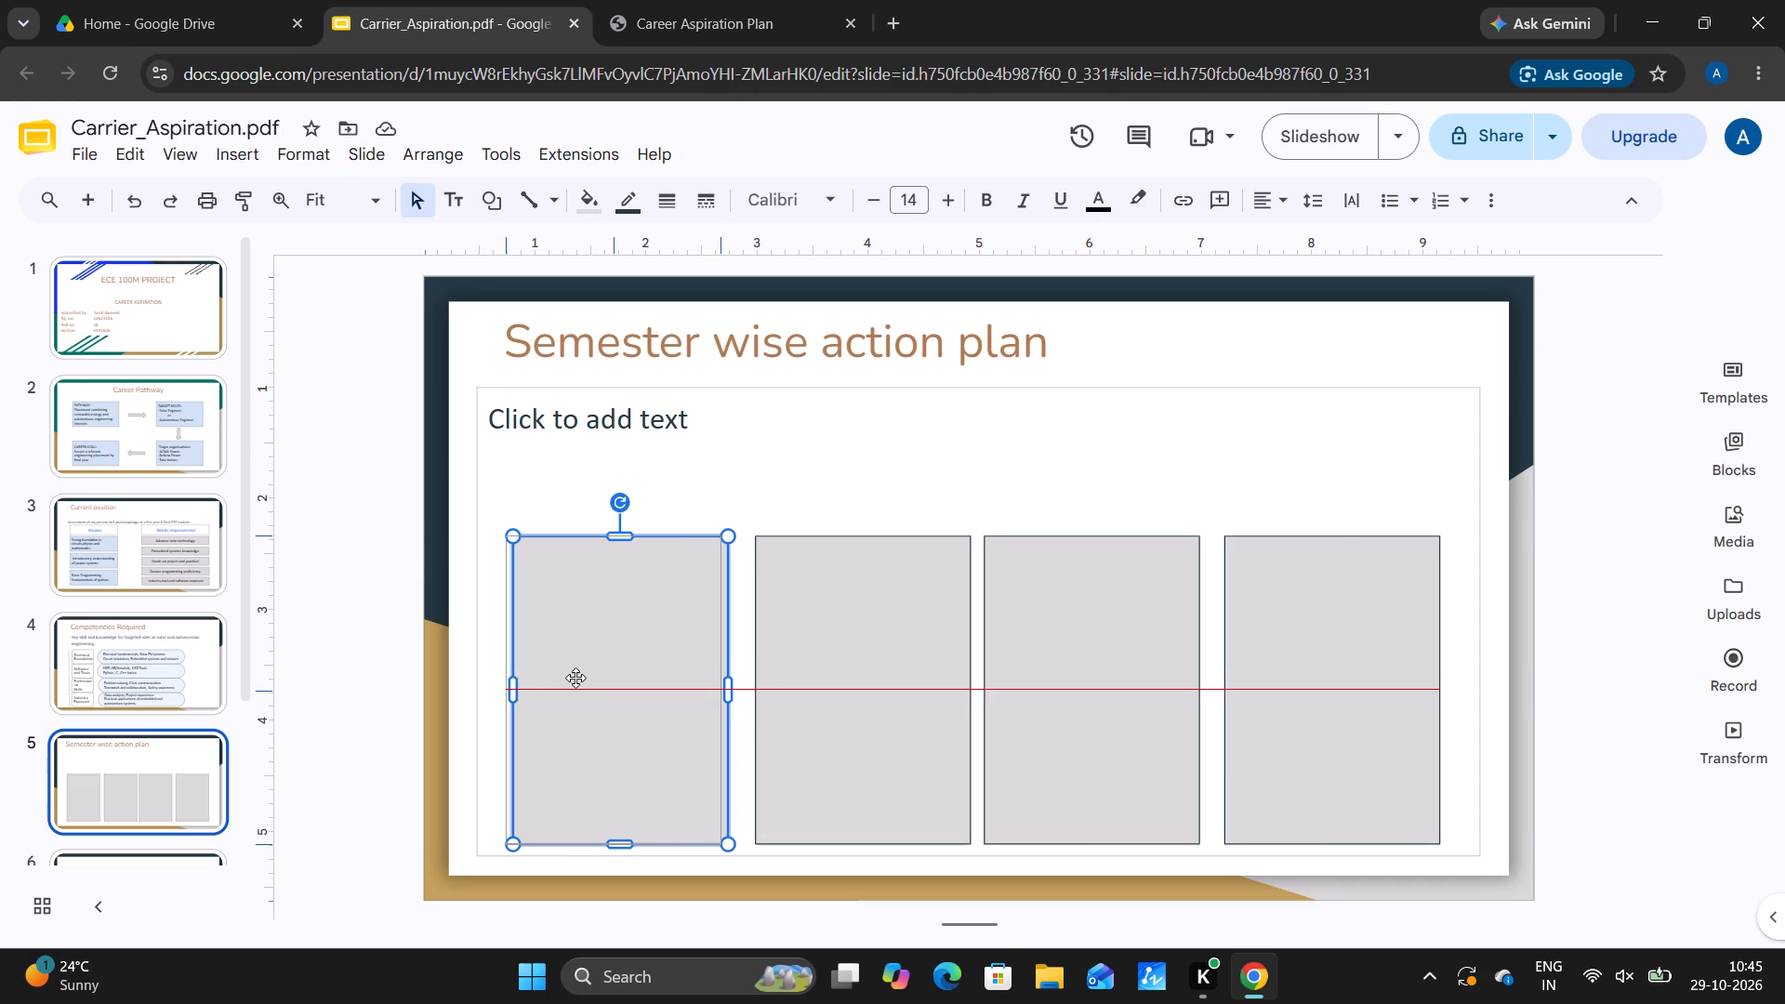
drag(575, 678, 569, 671)
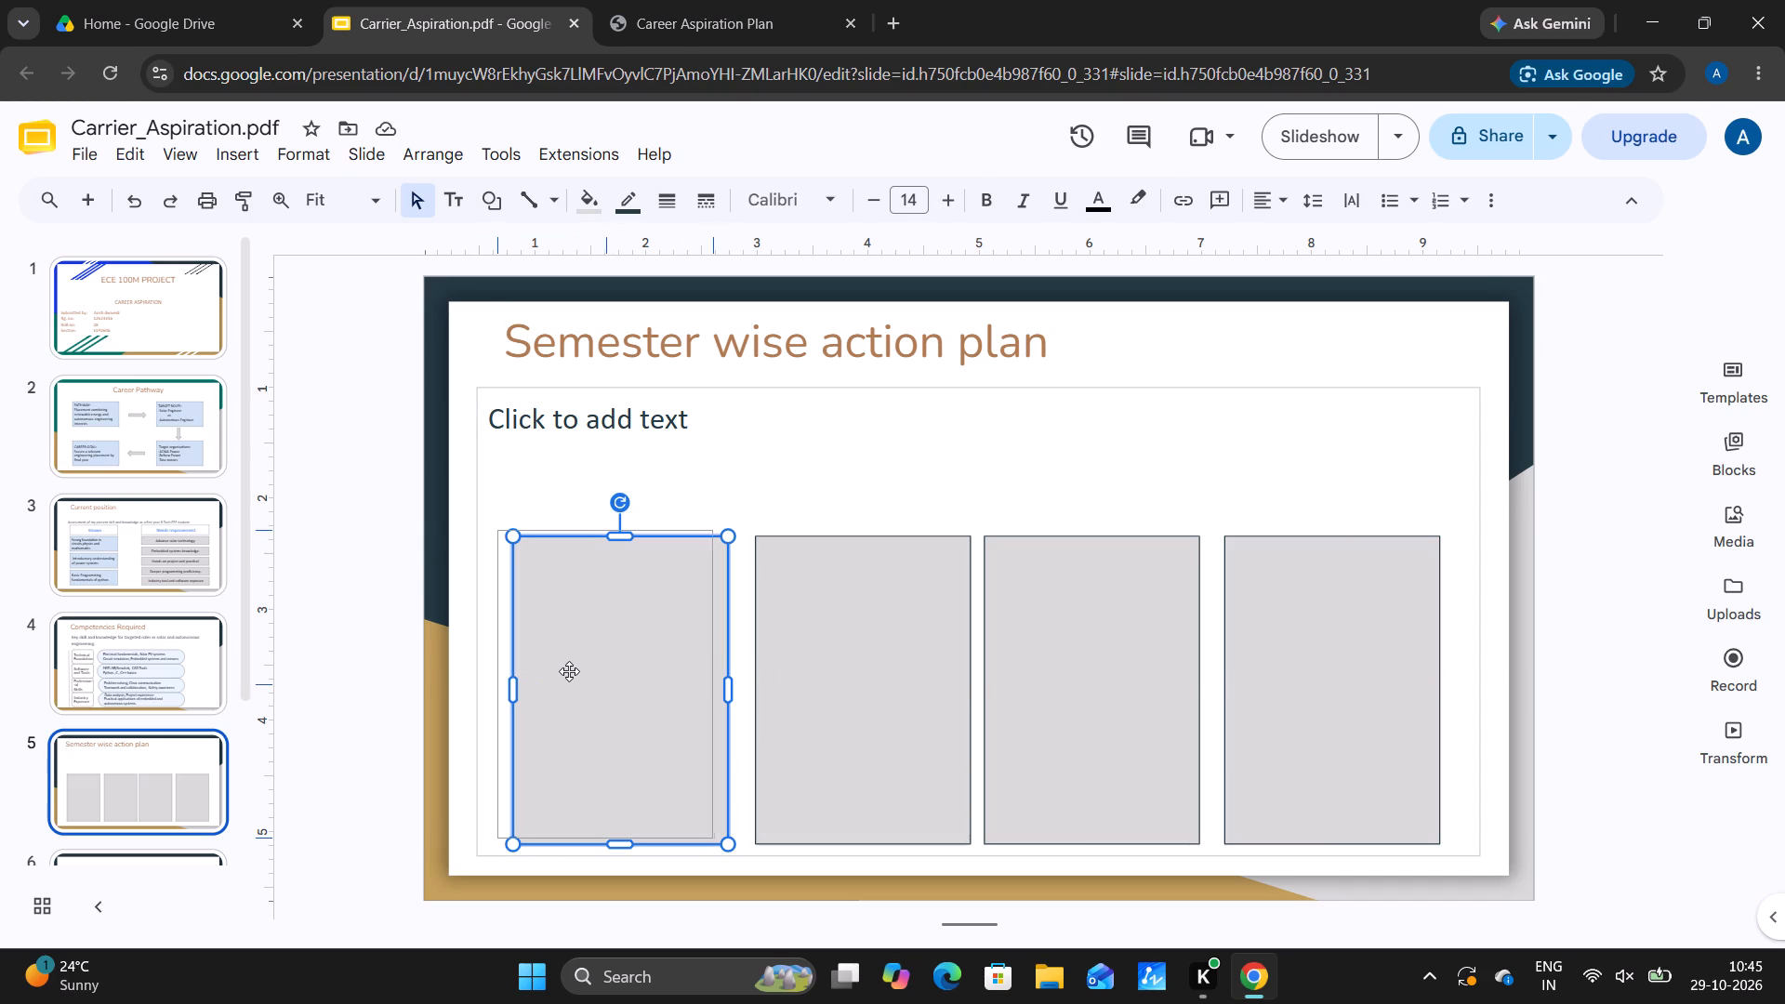
drag(569, 671, 567, 671)
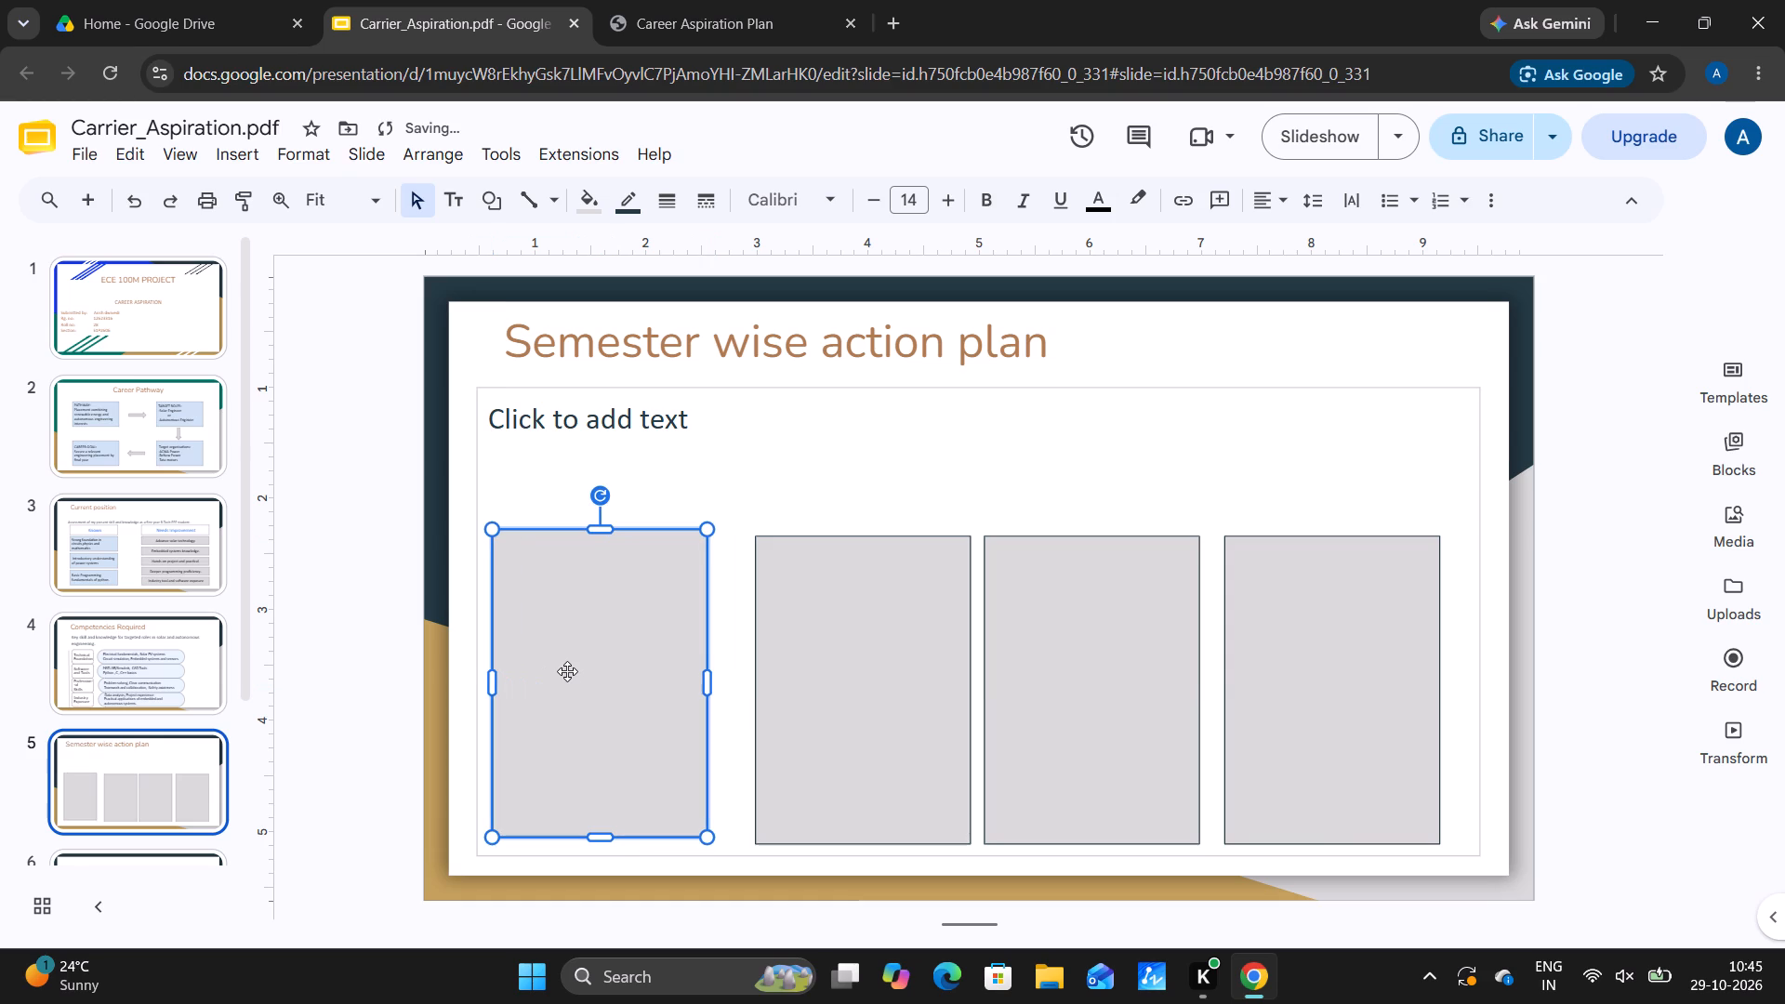
Raise the other three rectangles level with the first one and spread the third and fourth further right.
click(840, 687)
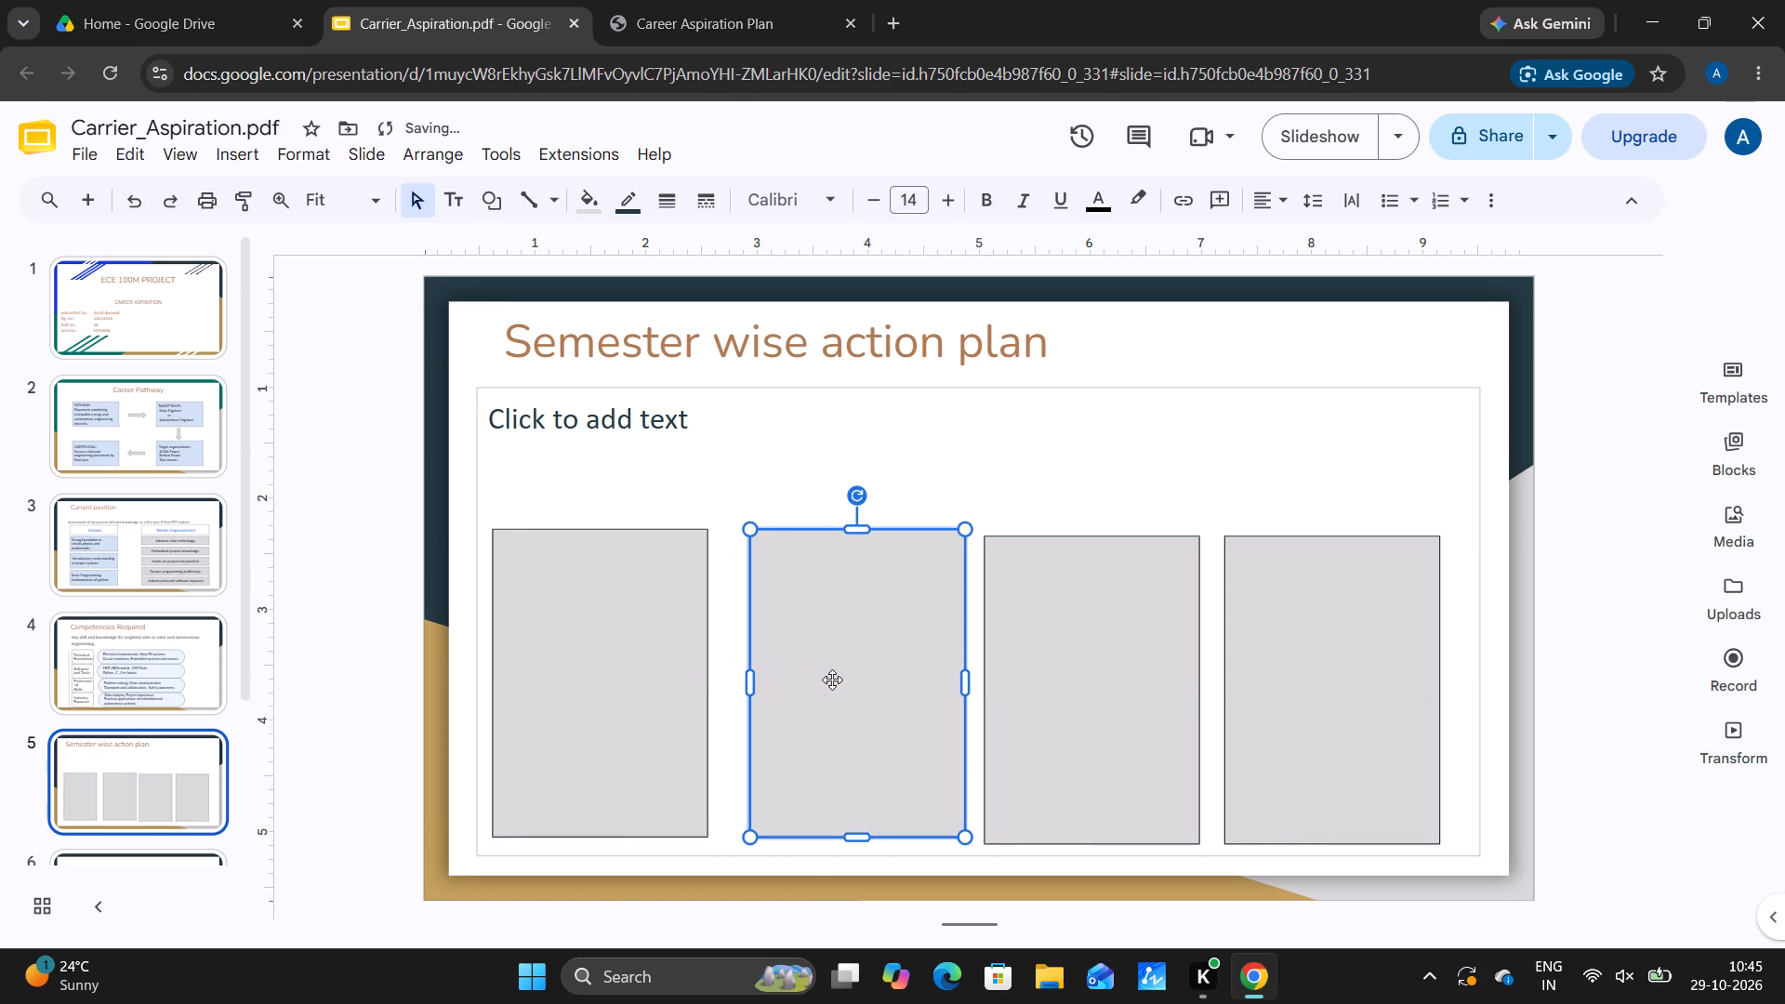
drag(1025, 666, 1032, 664)
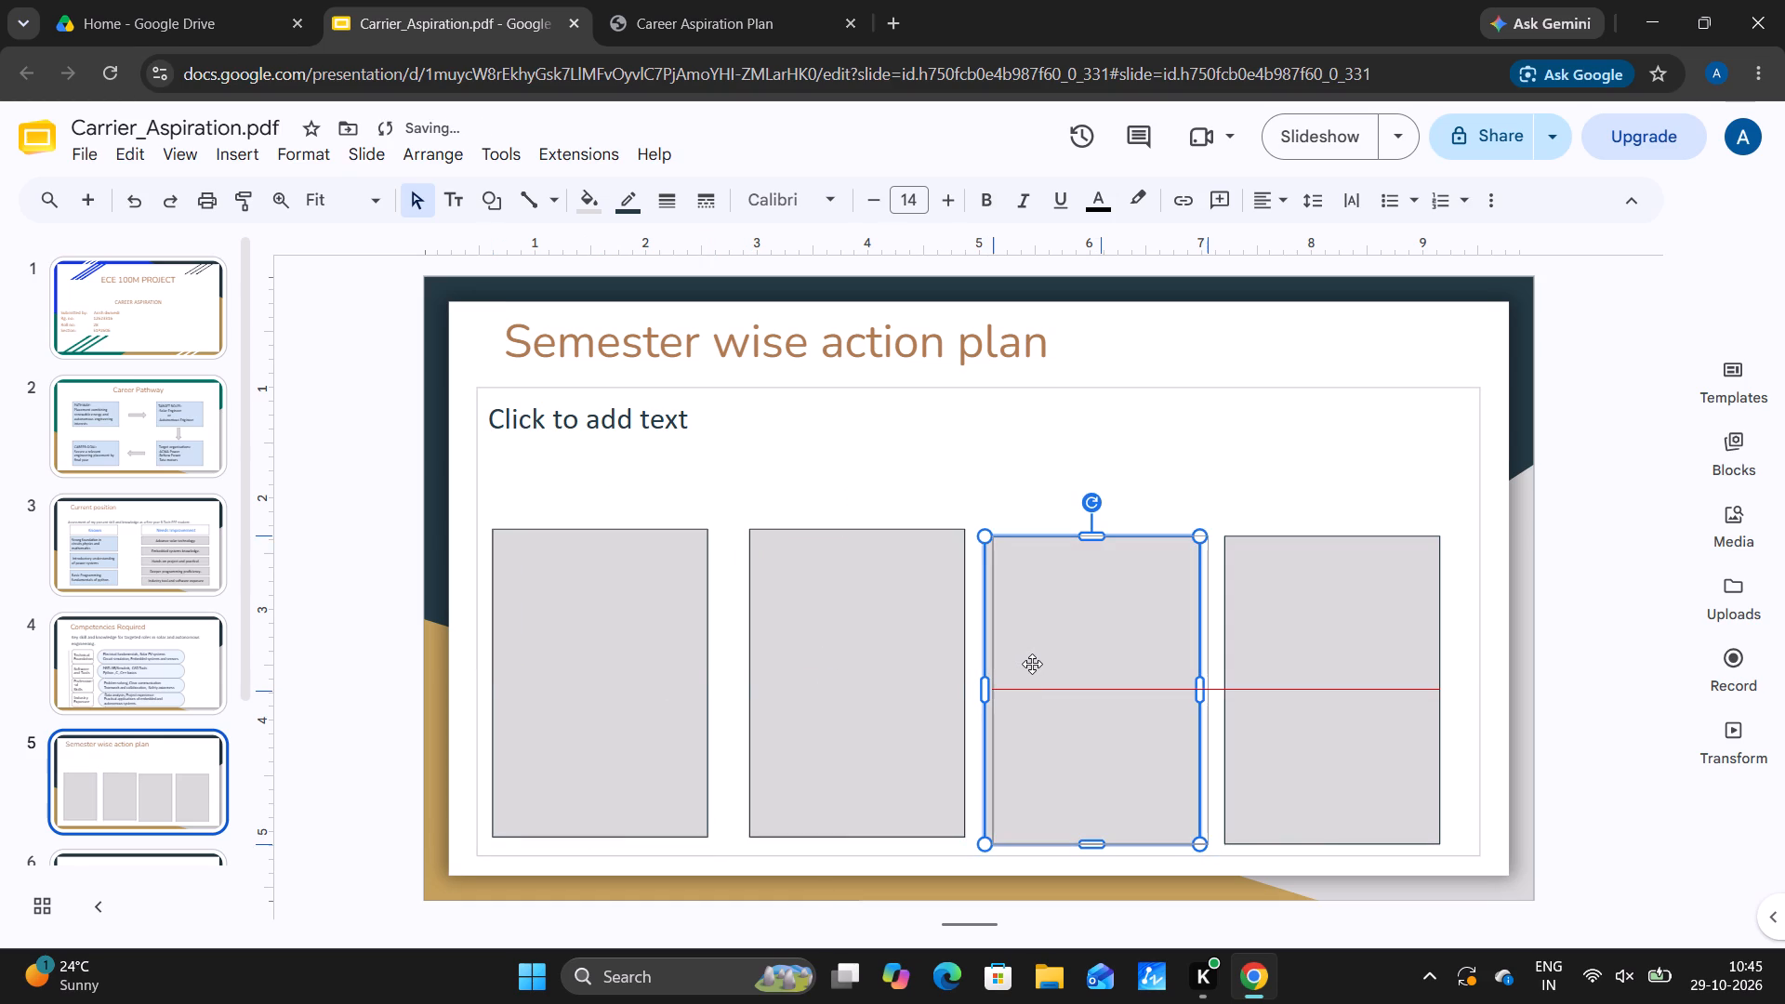
drag(1032, 664, 1036, 658)
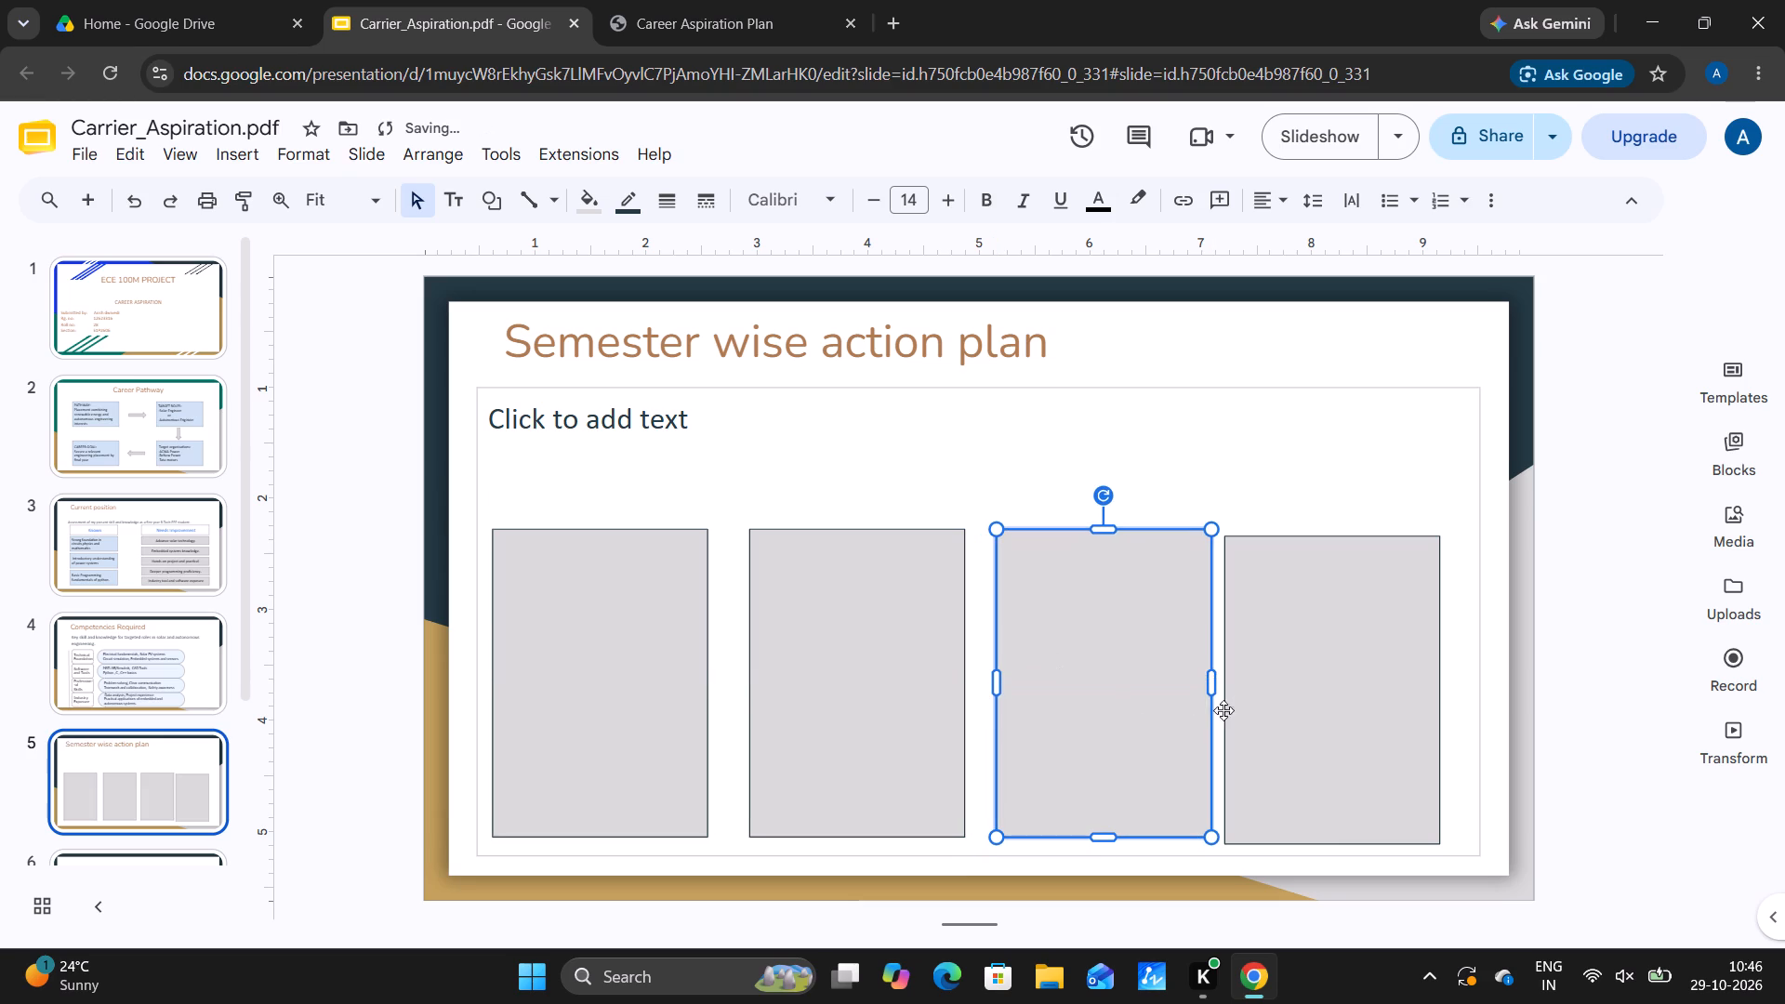
drag(1272, 689, 1286, 682)
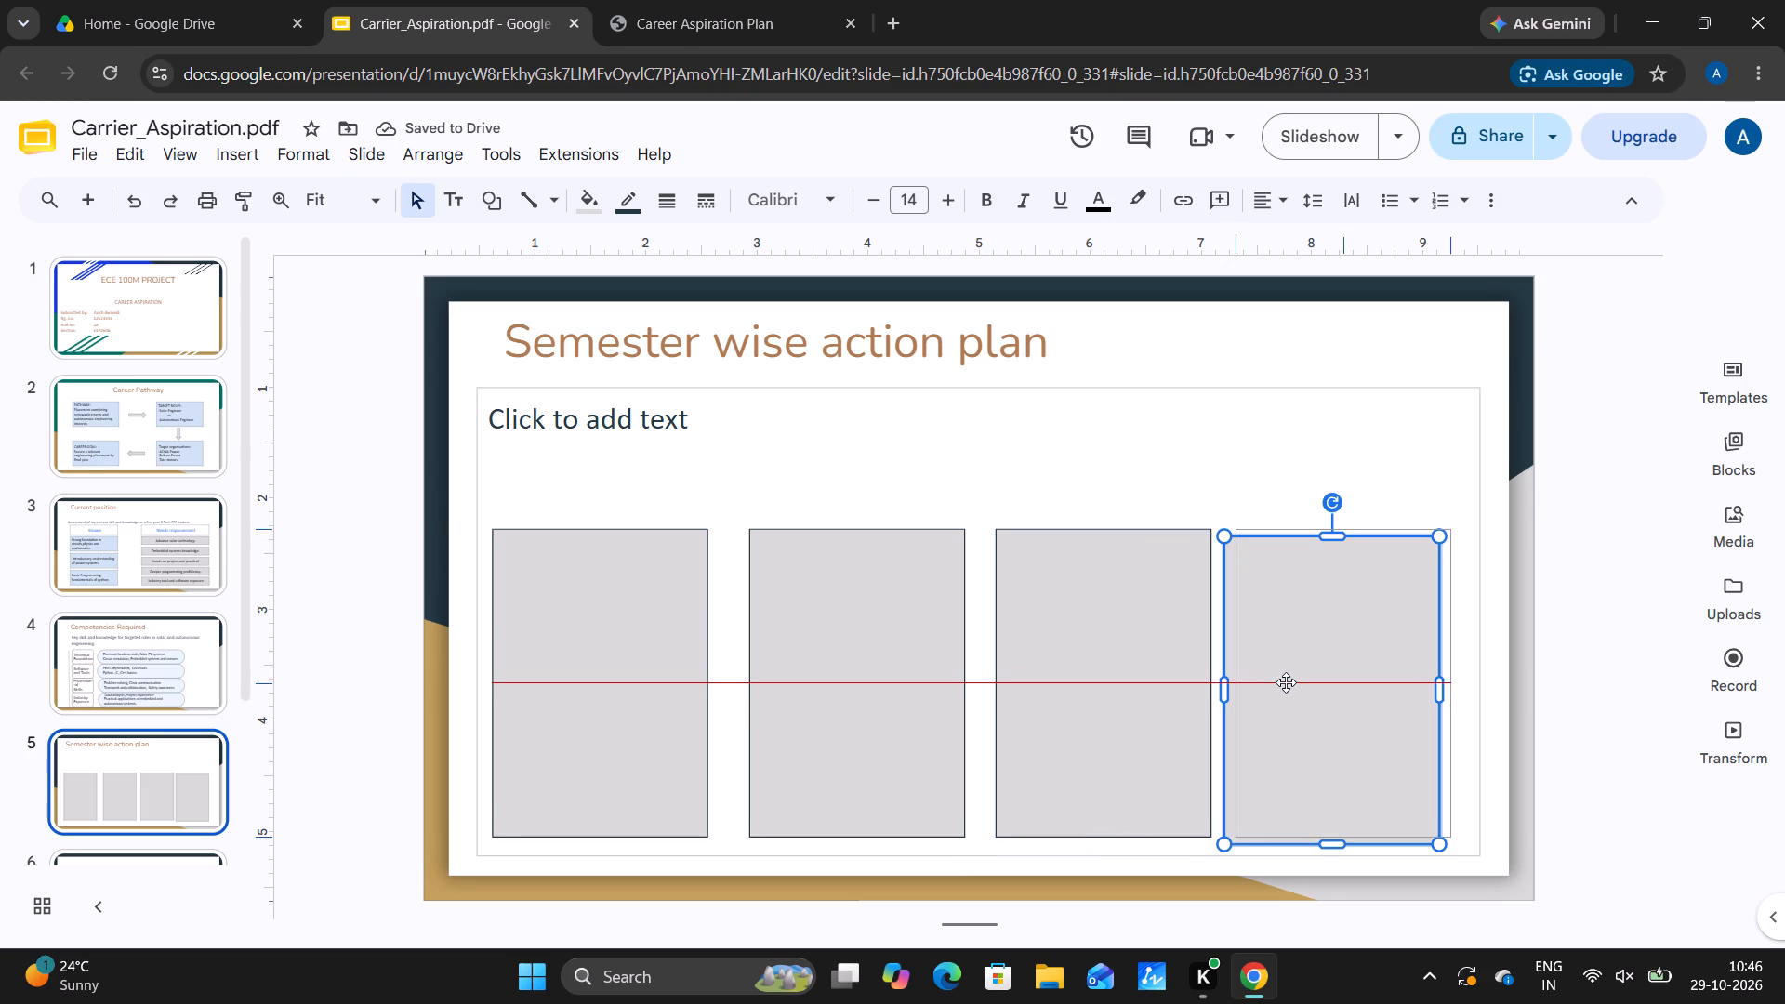
drag(1286, 682, 1286, 680)
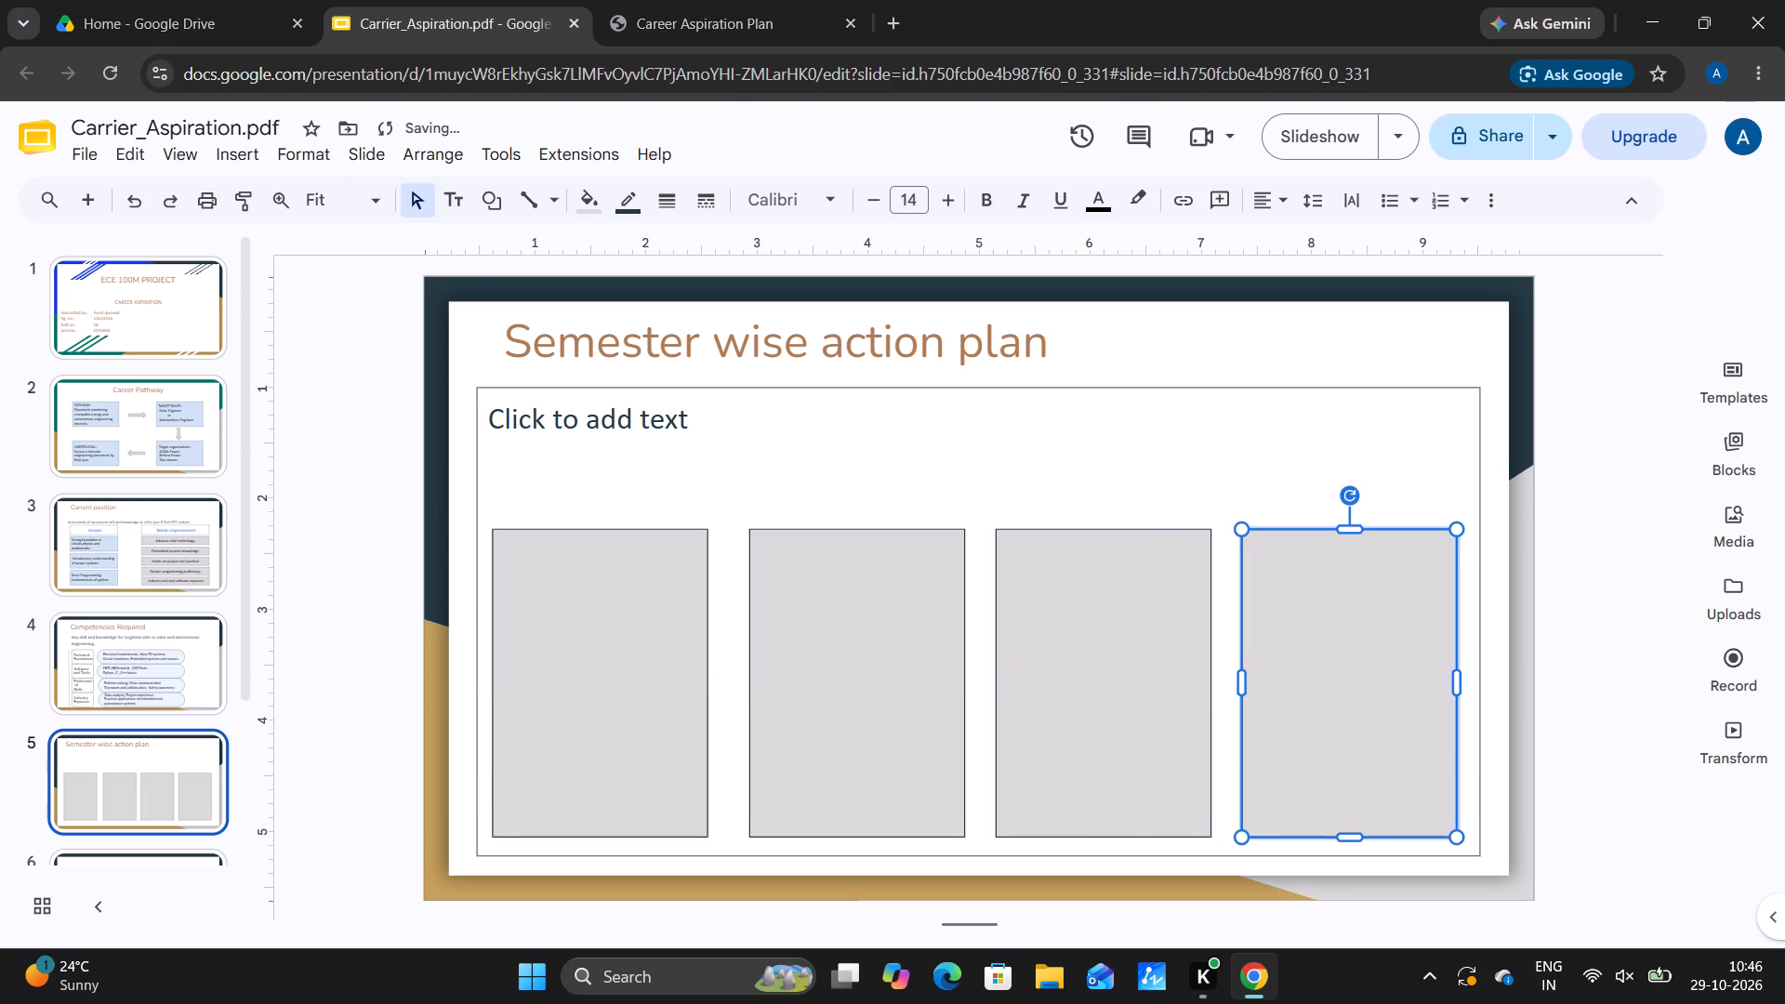
click(1364, 427)
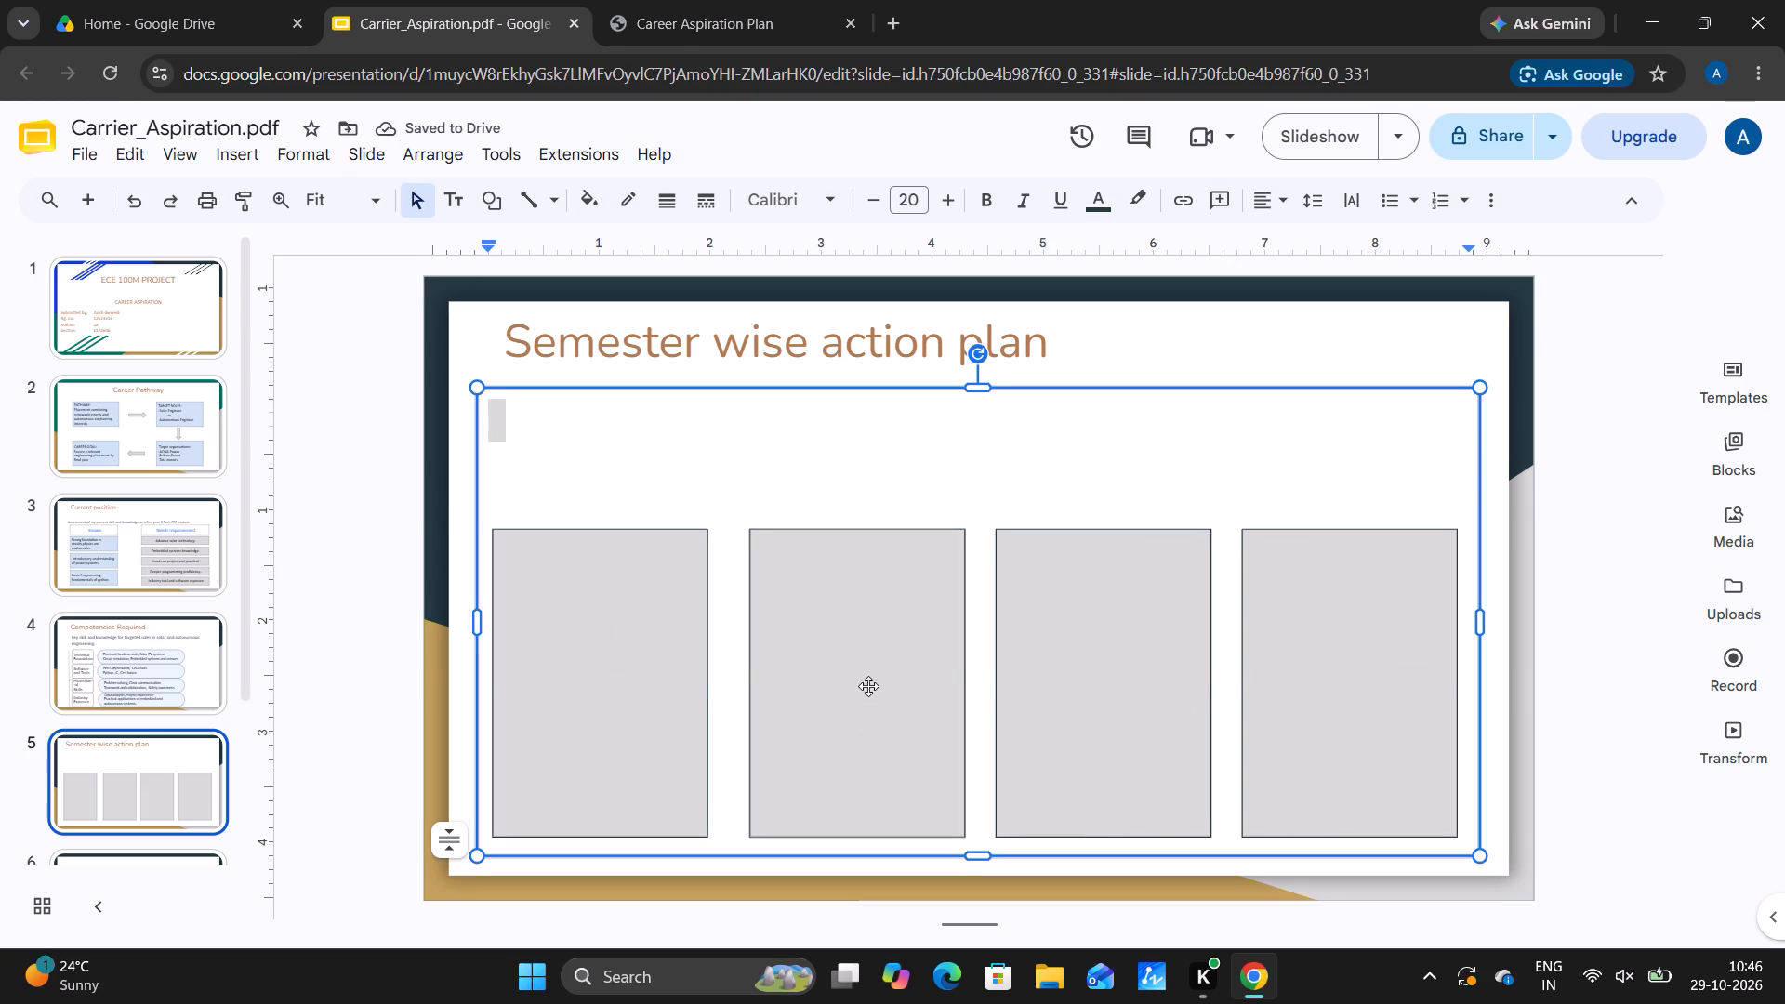
Fine-tune the horizontal positions of the second, third and fourth rectangles to make the gaps in the row nearly even.
click(868, 686)
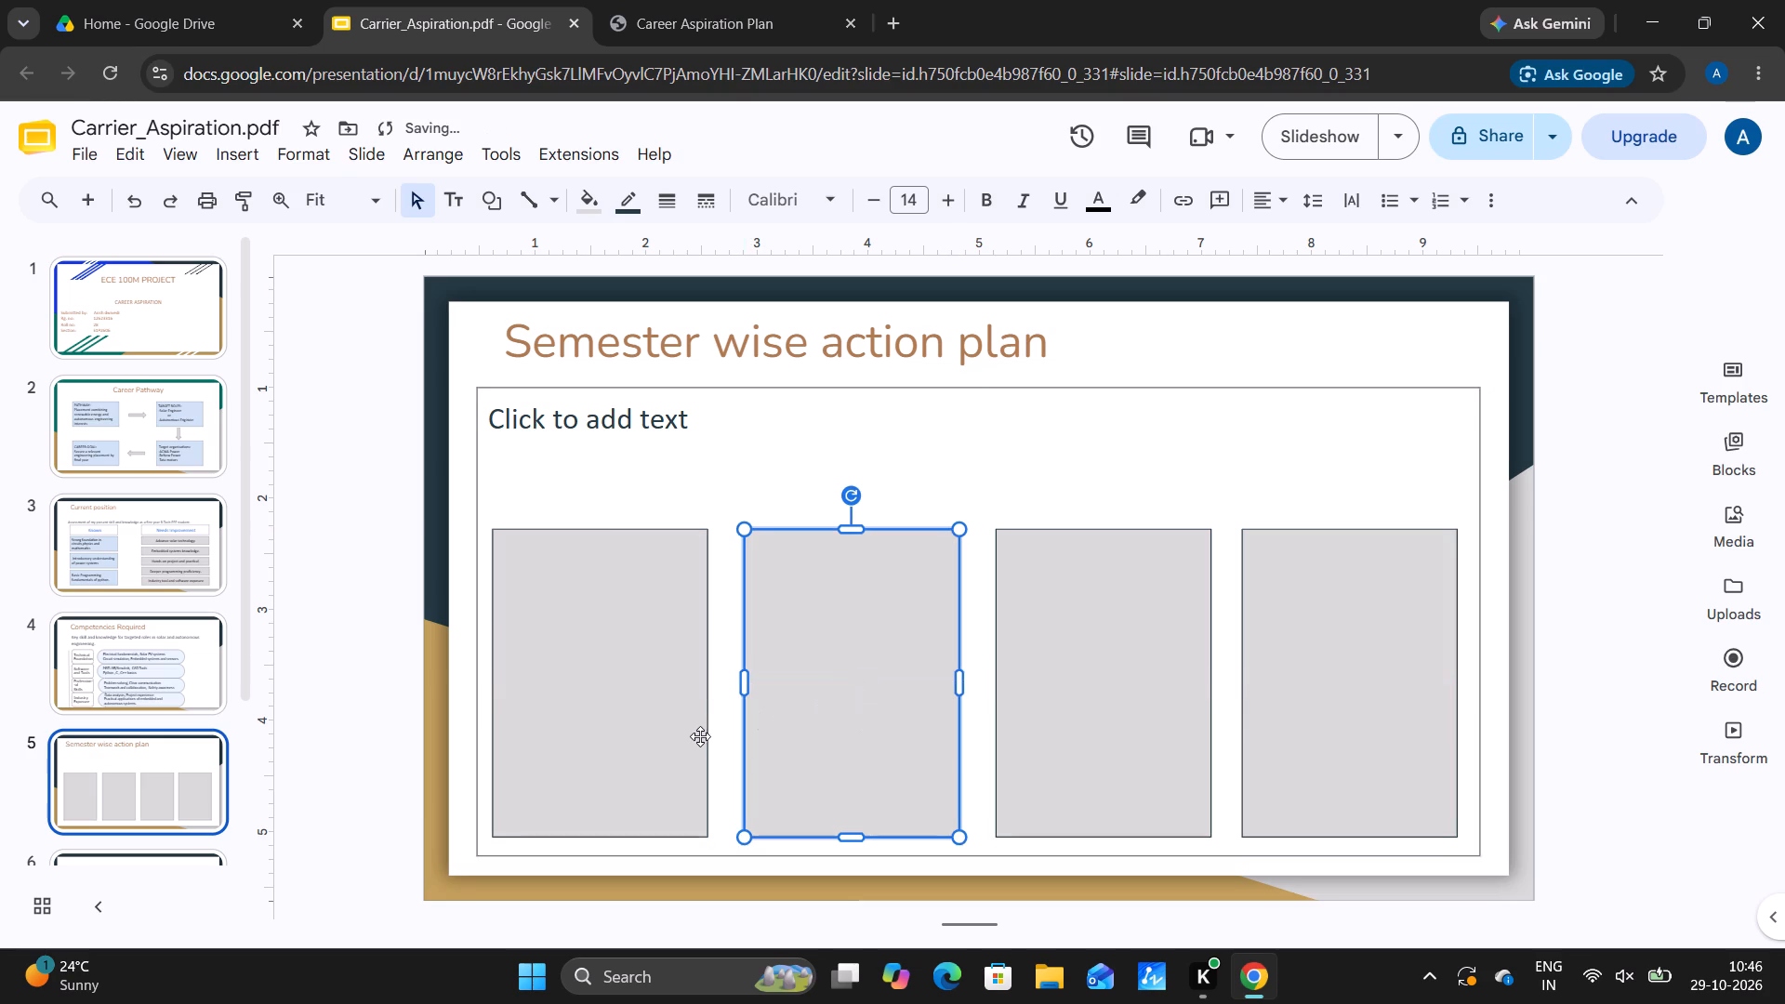
click(699, 736)
click(702, 828)
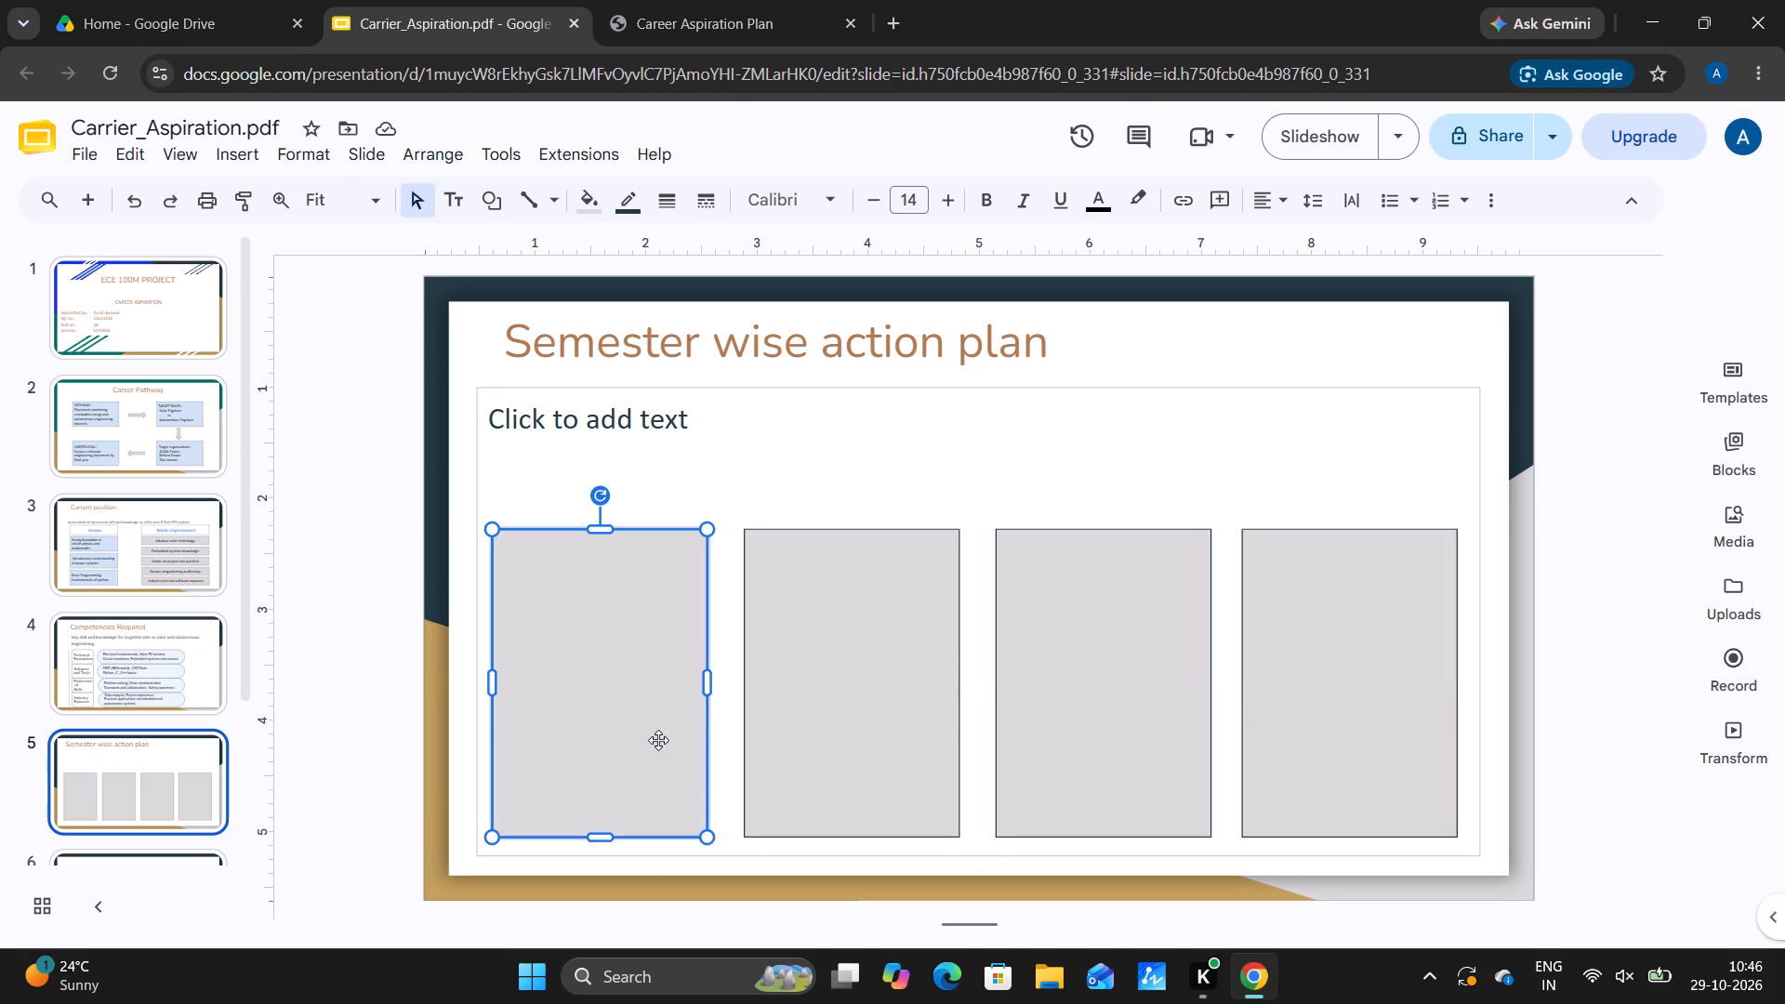
click(895, 704)
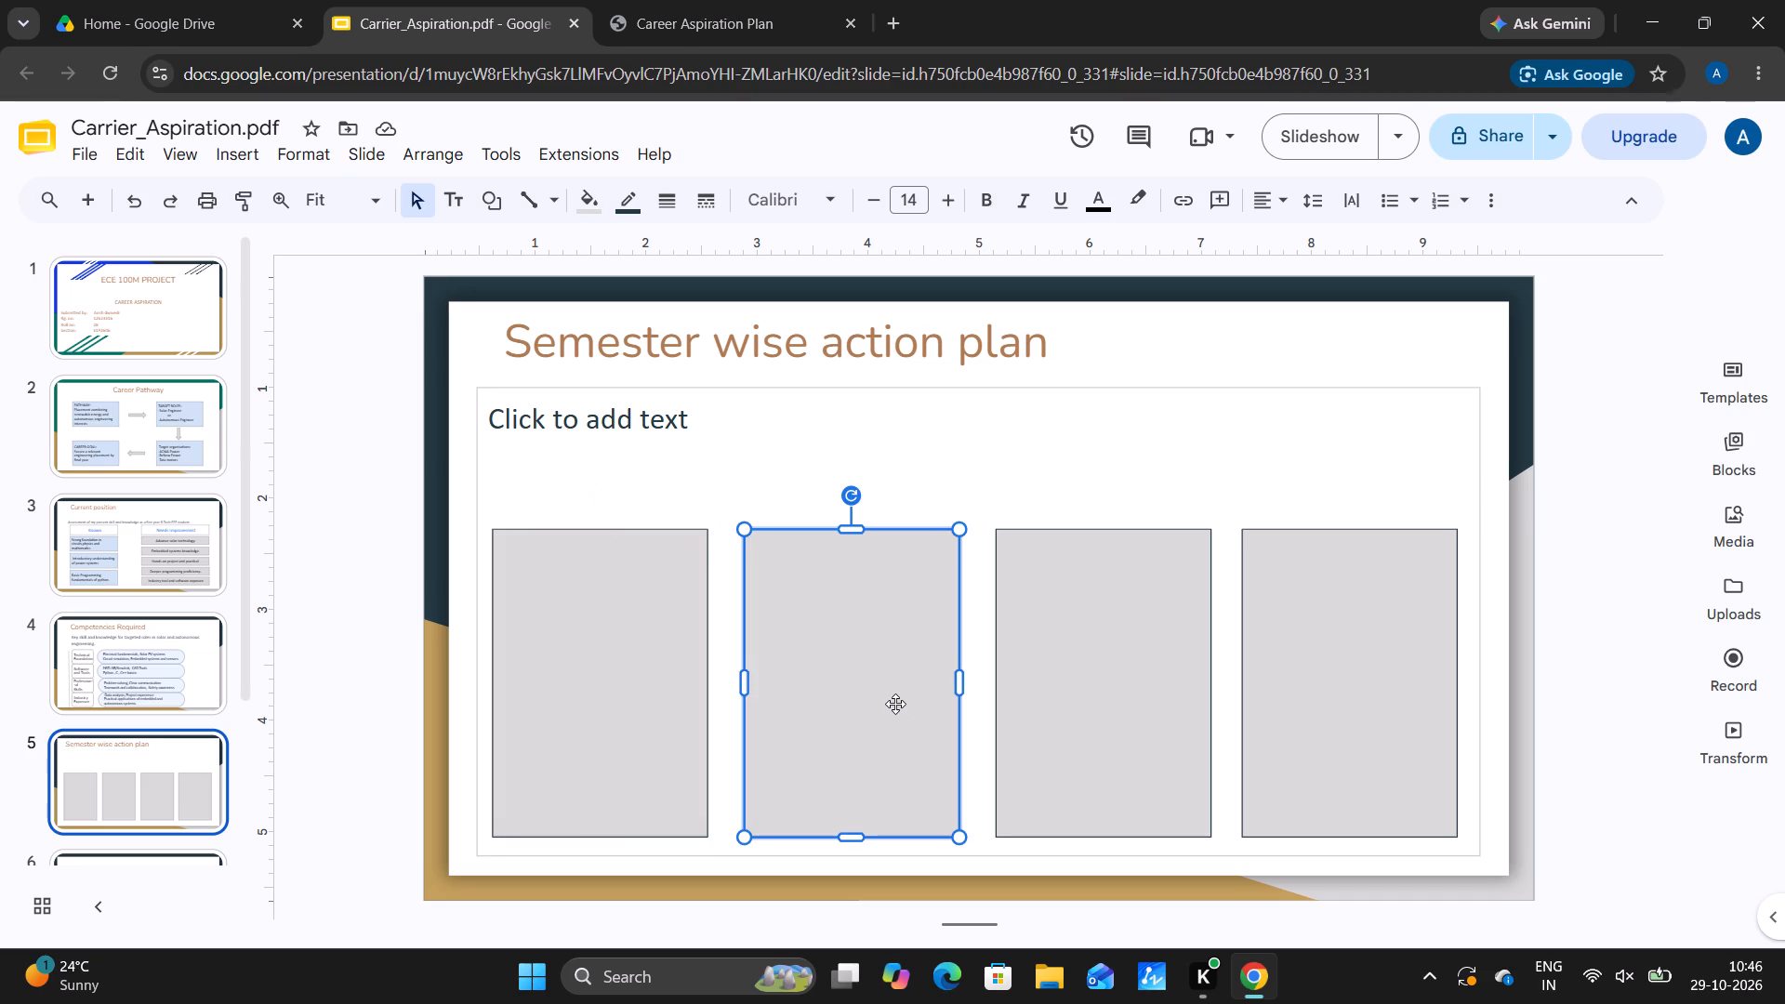
drag(894, 700, 883, 695)
click(1092, 694)
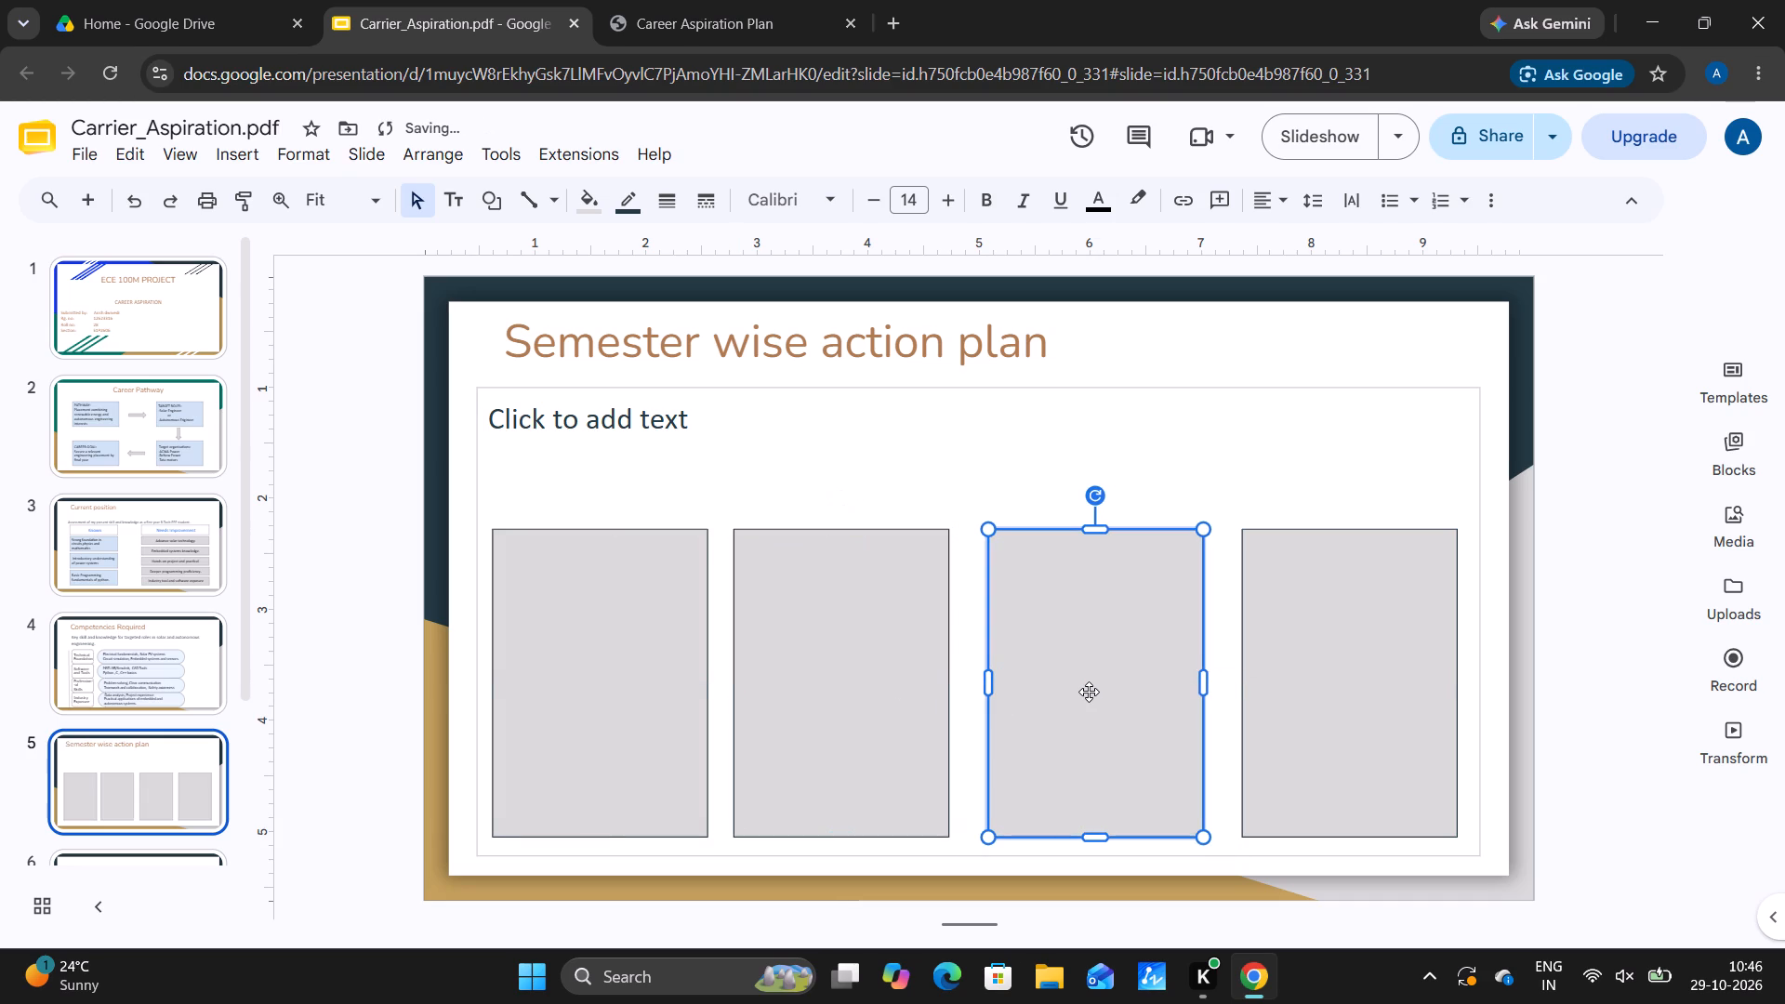
click(1087, 689)
click(875, 681)
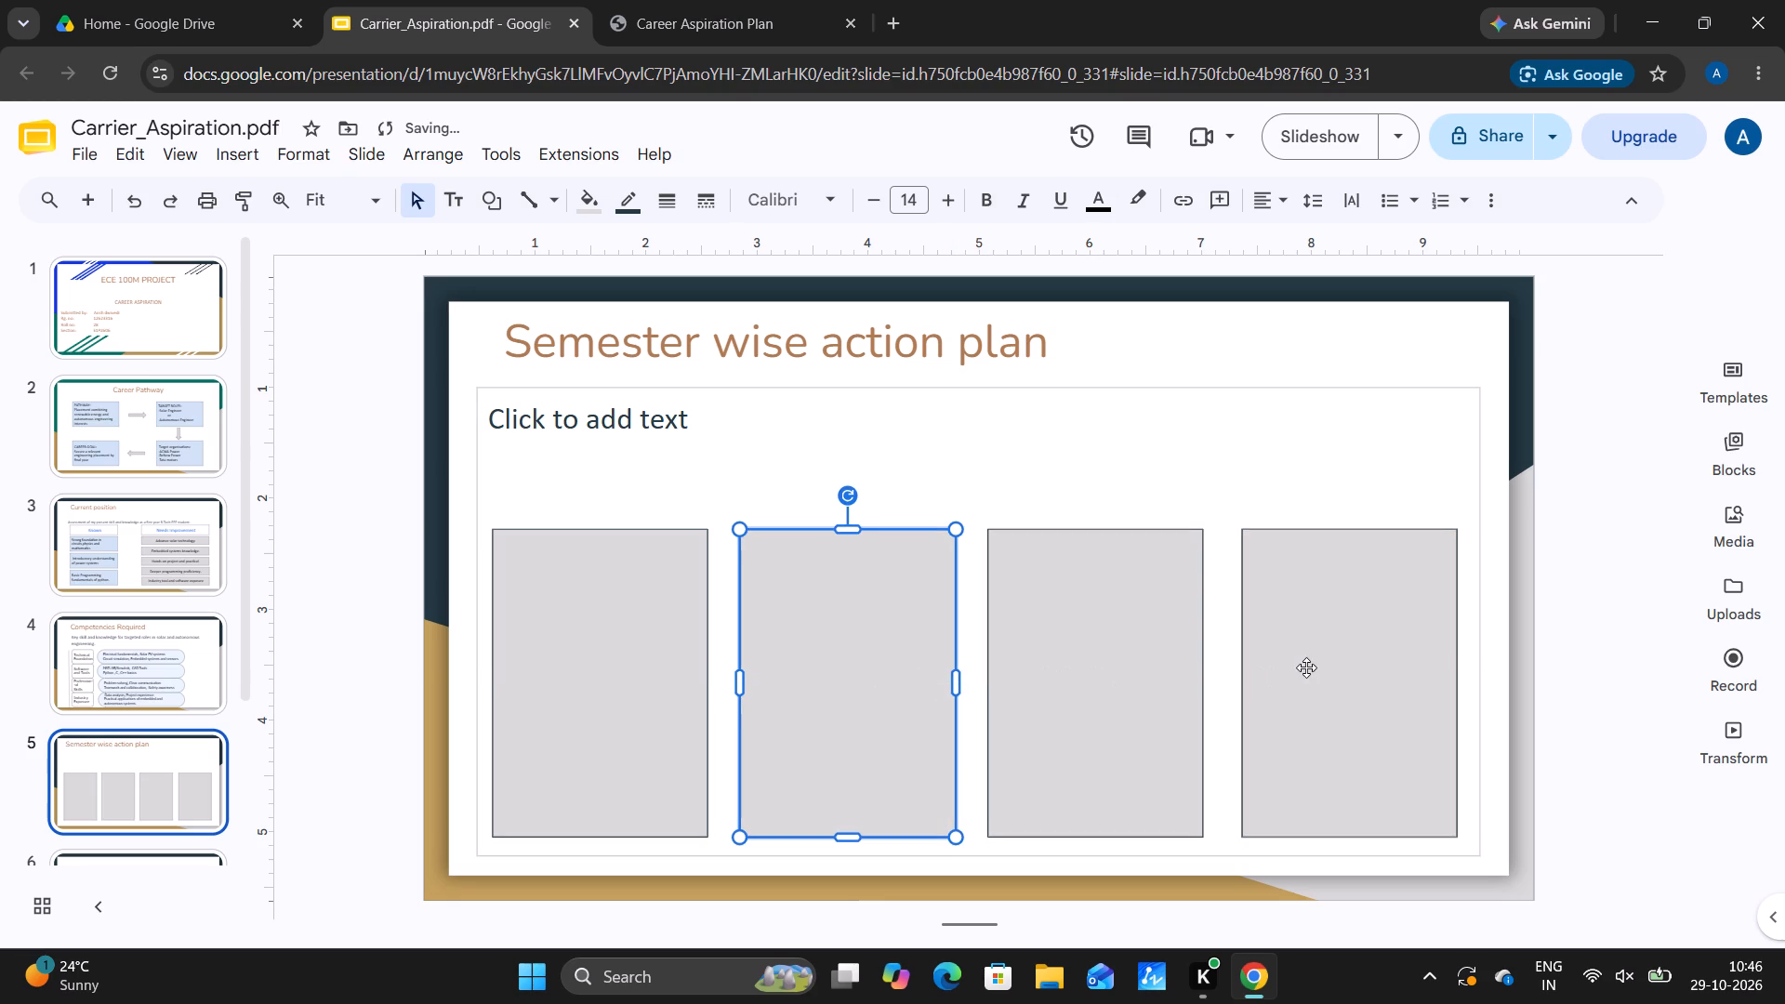
drag(1306, 667, 1292, 664)
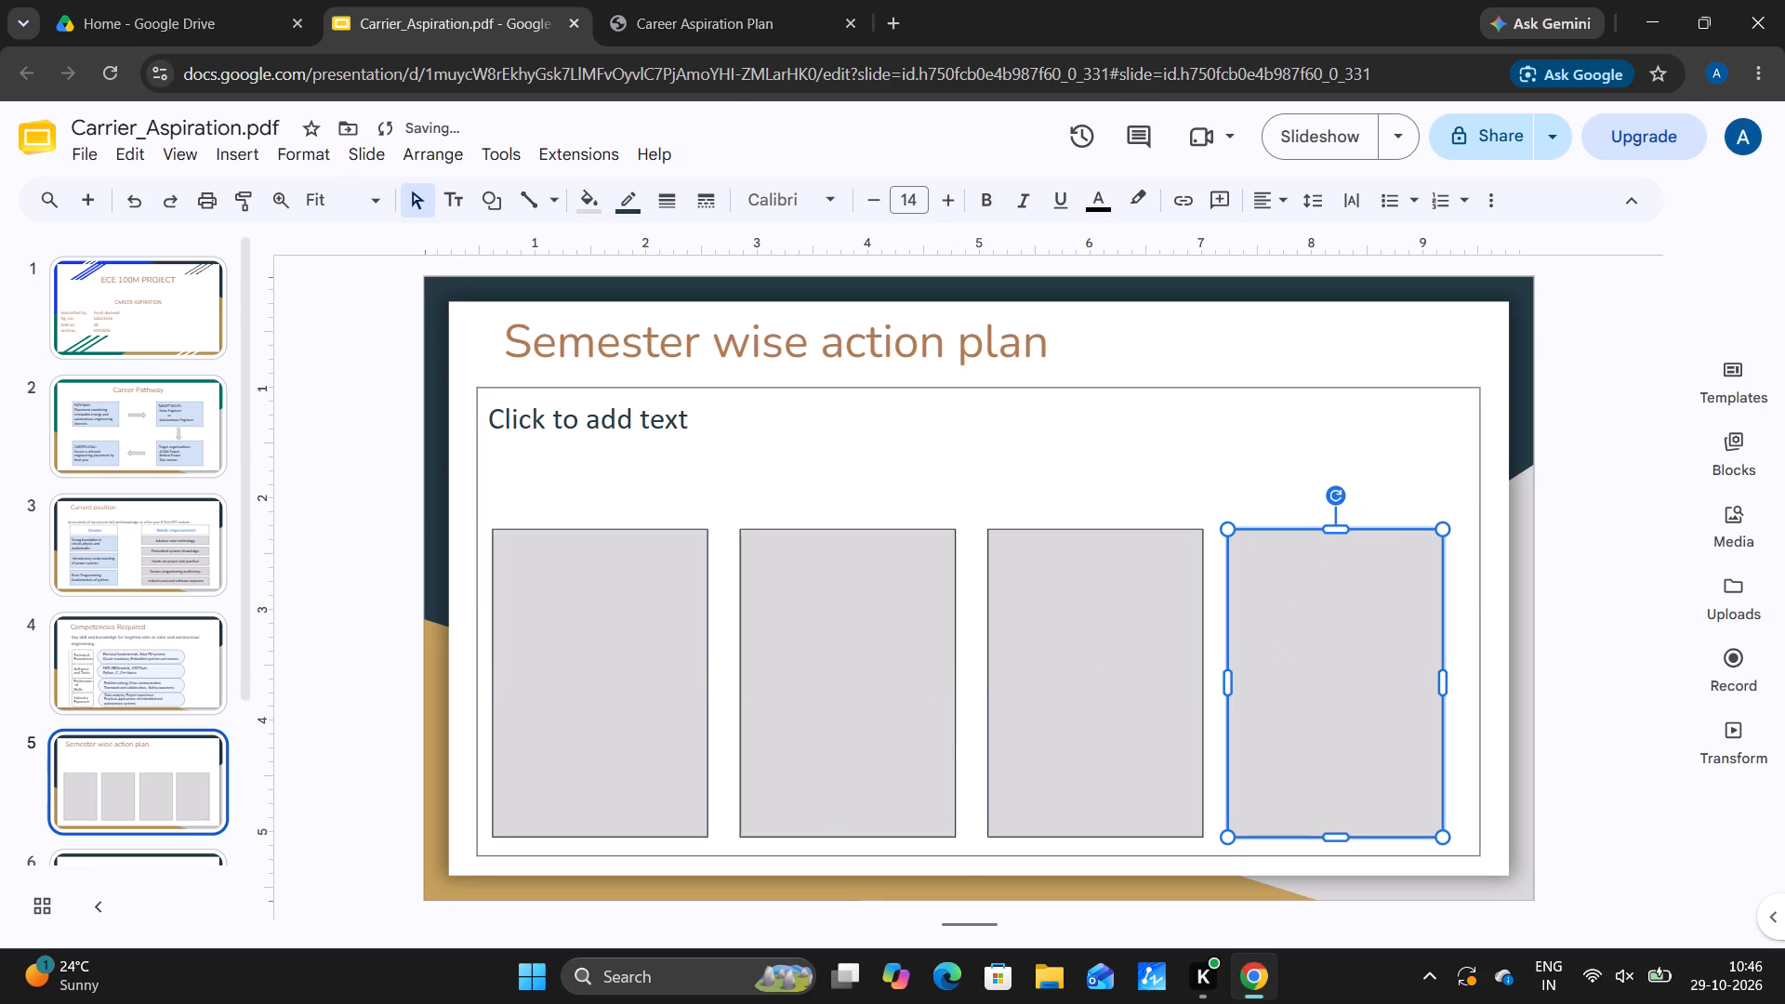
click(1401, 478)
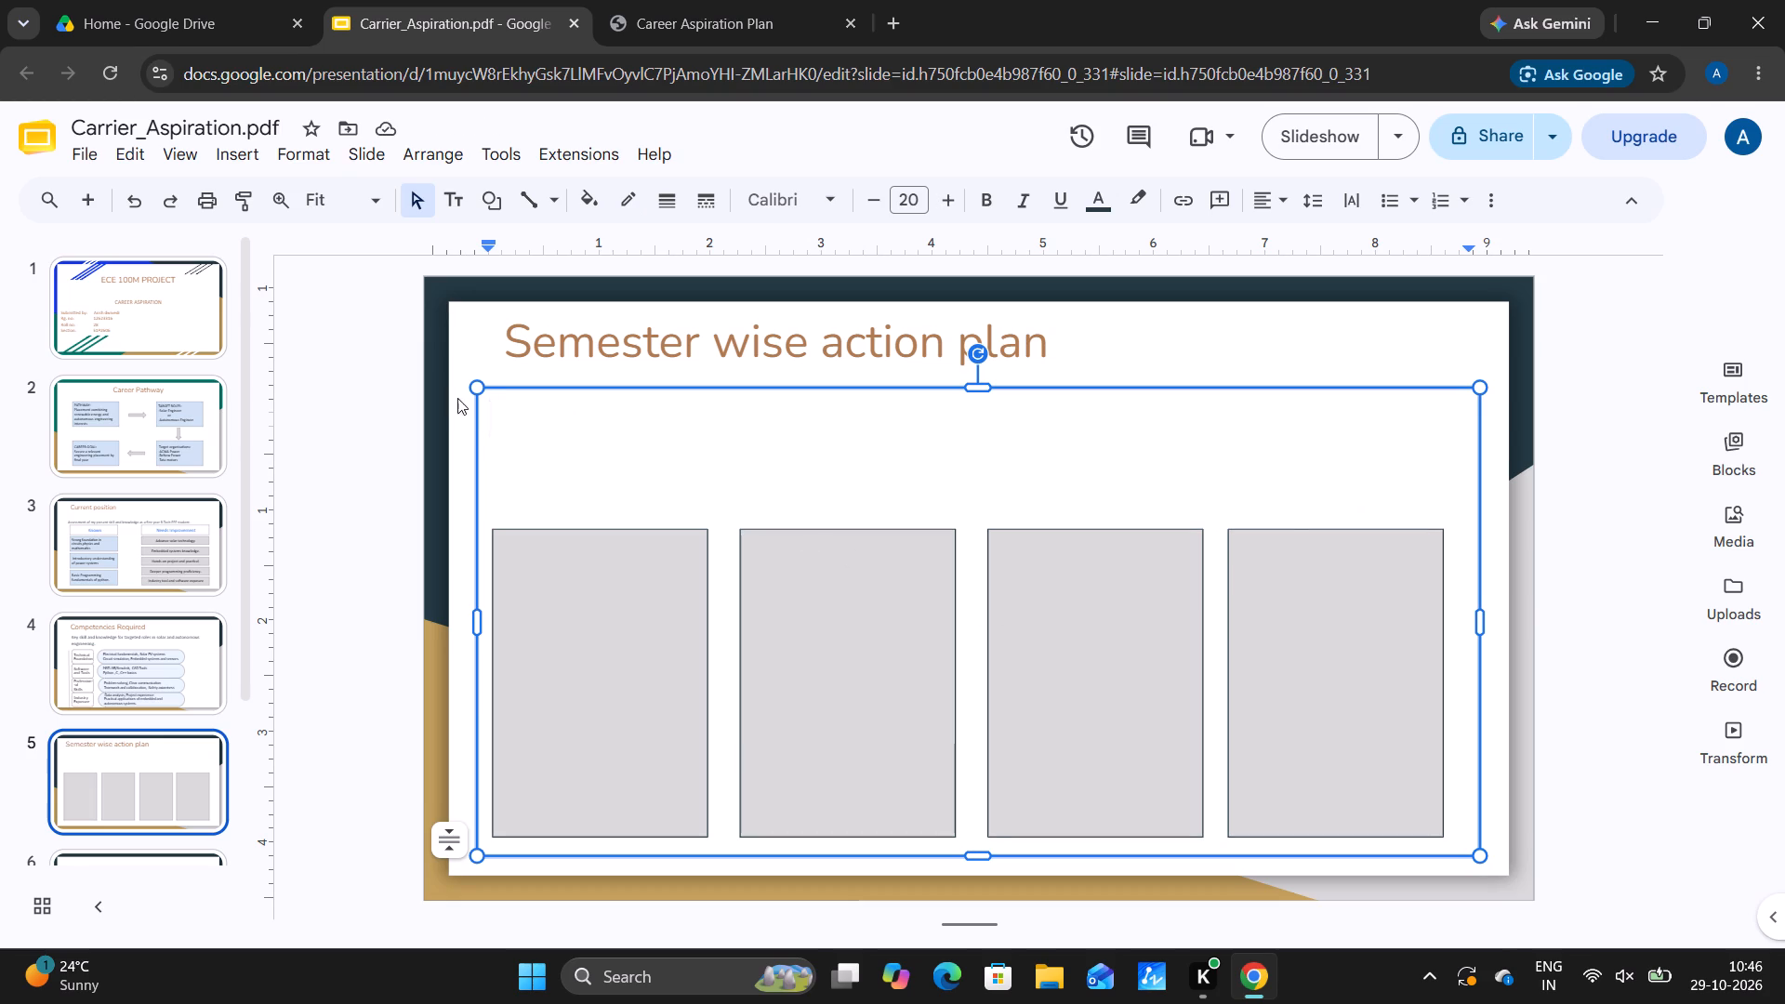
Start the body line on the Semester wise action plan slide with "Semester wise roadmap for skill and experience", following the reference PDF.
click(775, 0)
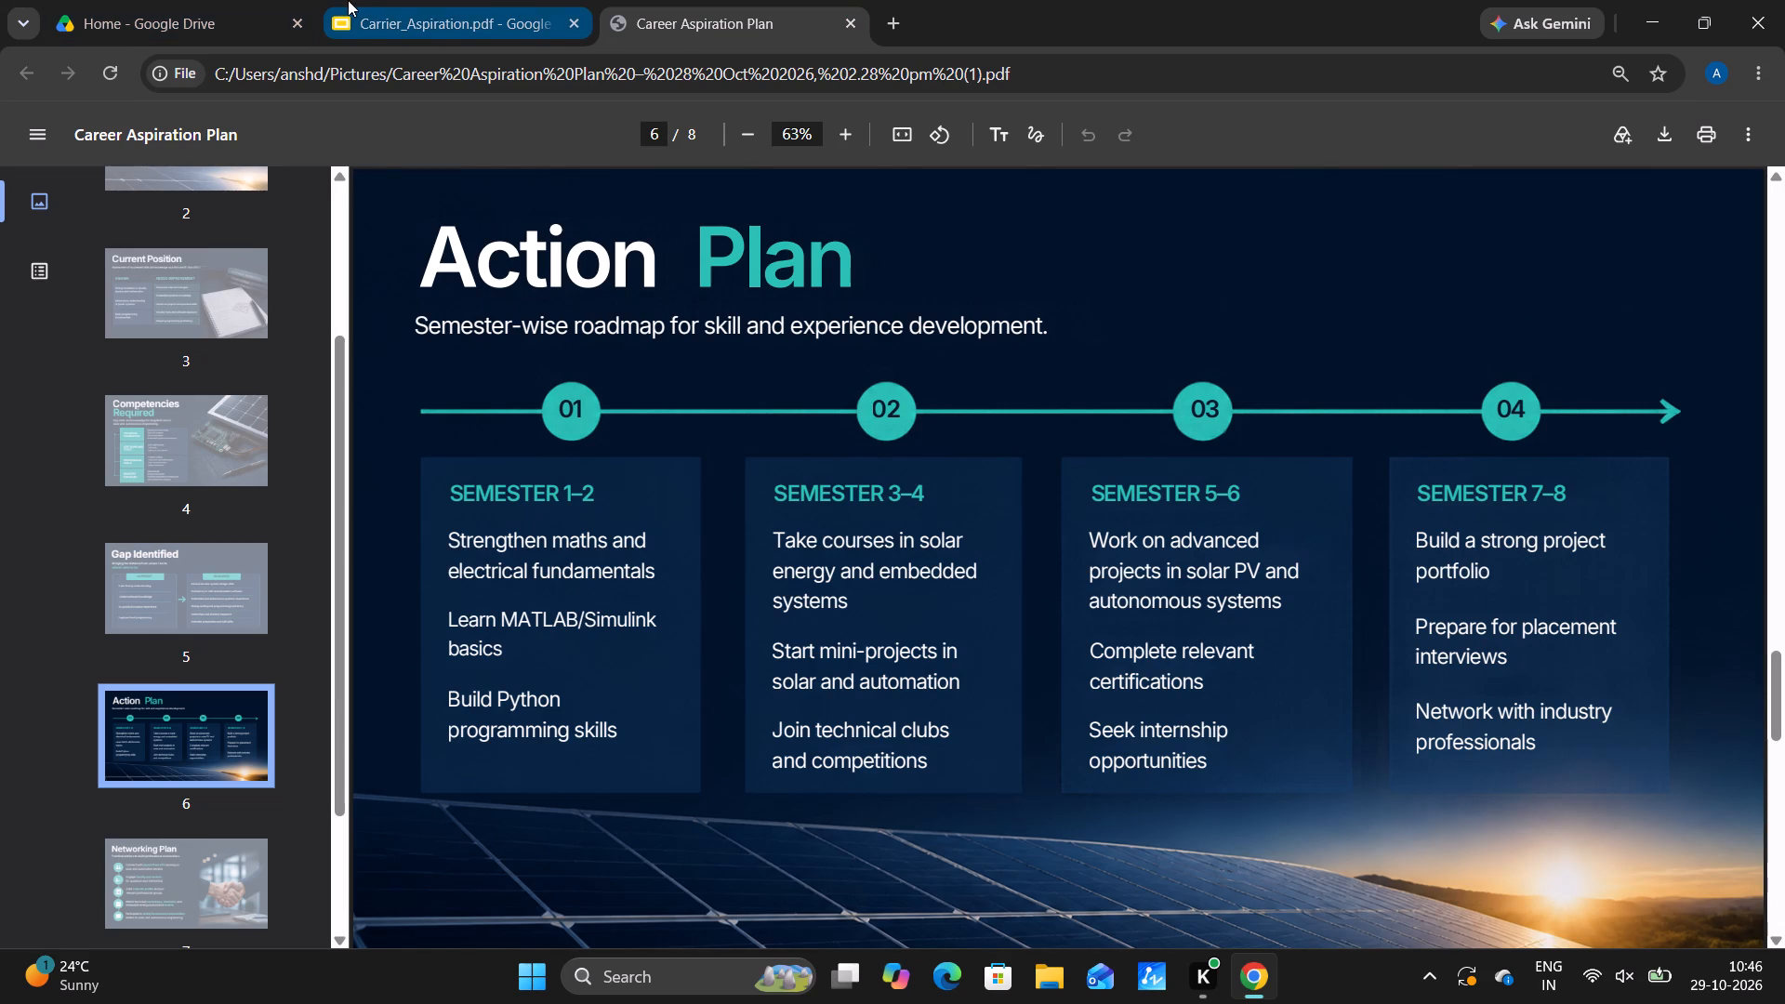
click(483, 0)
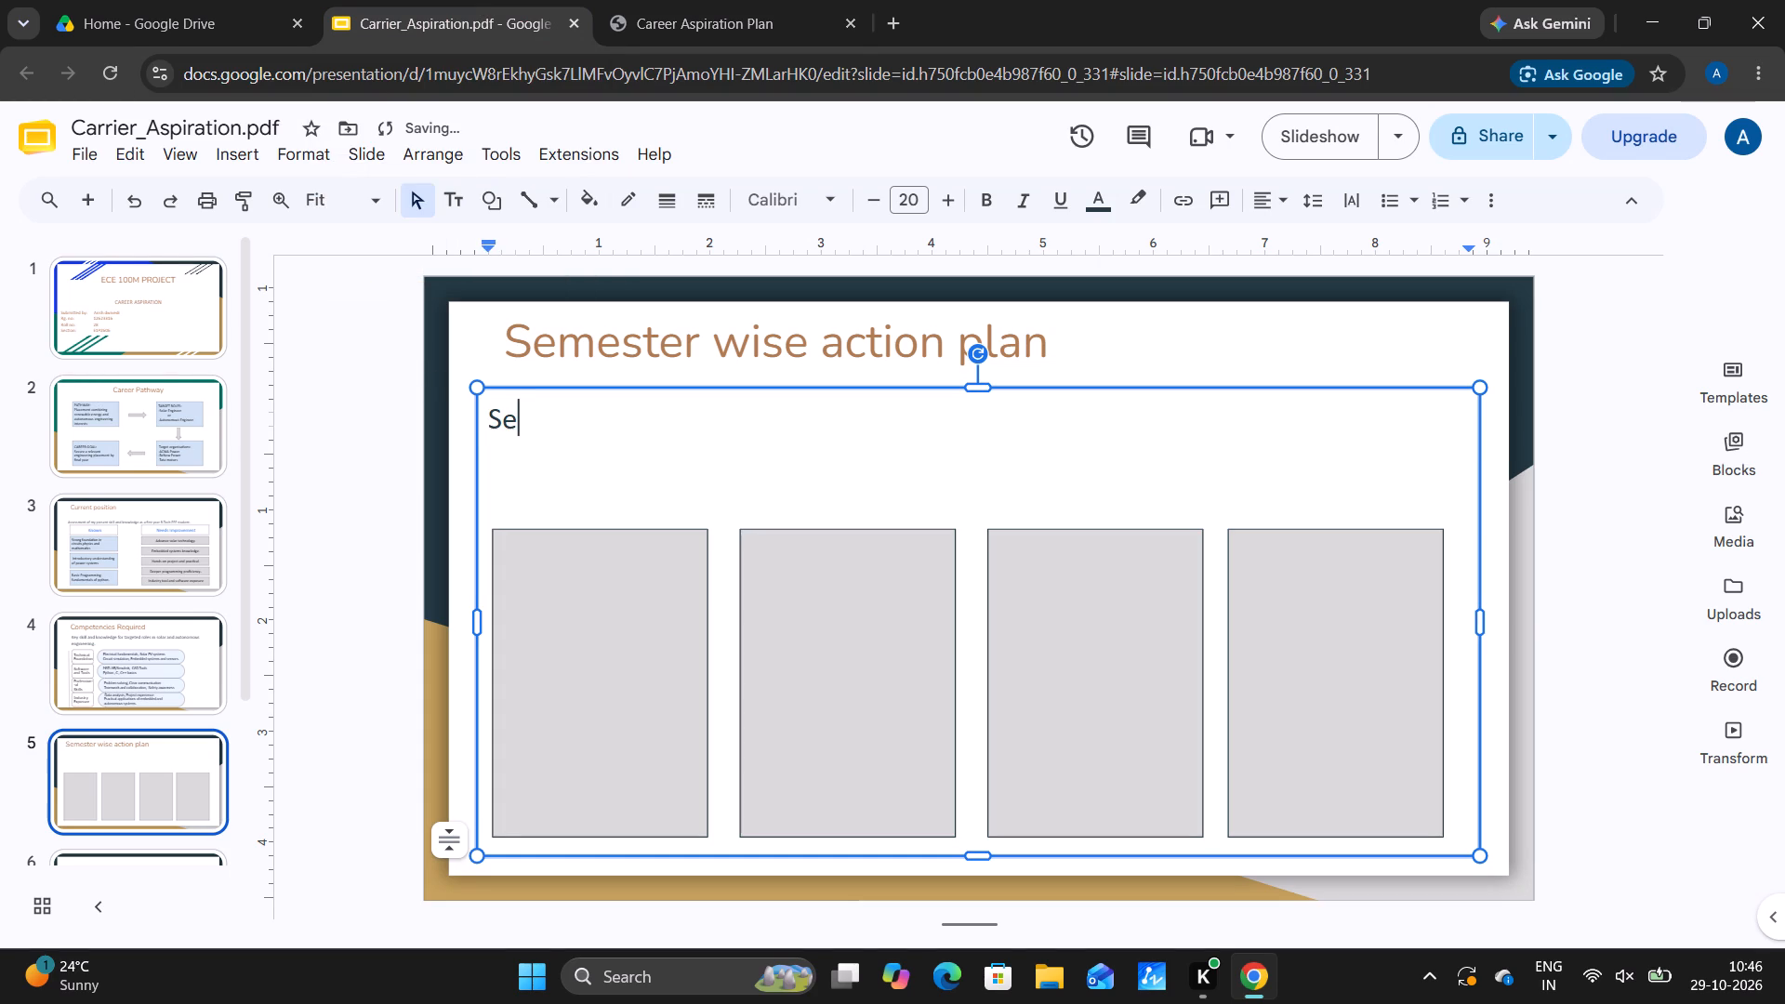
text(mes)
text(ter)
key(space)
text(wise roadmap for skill)
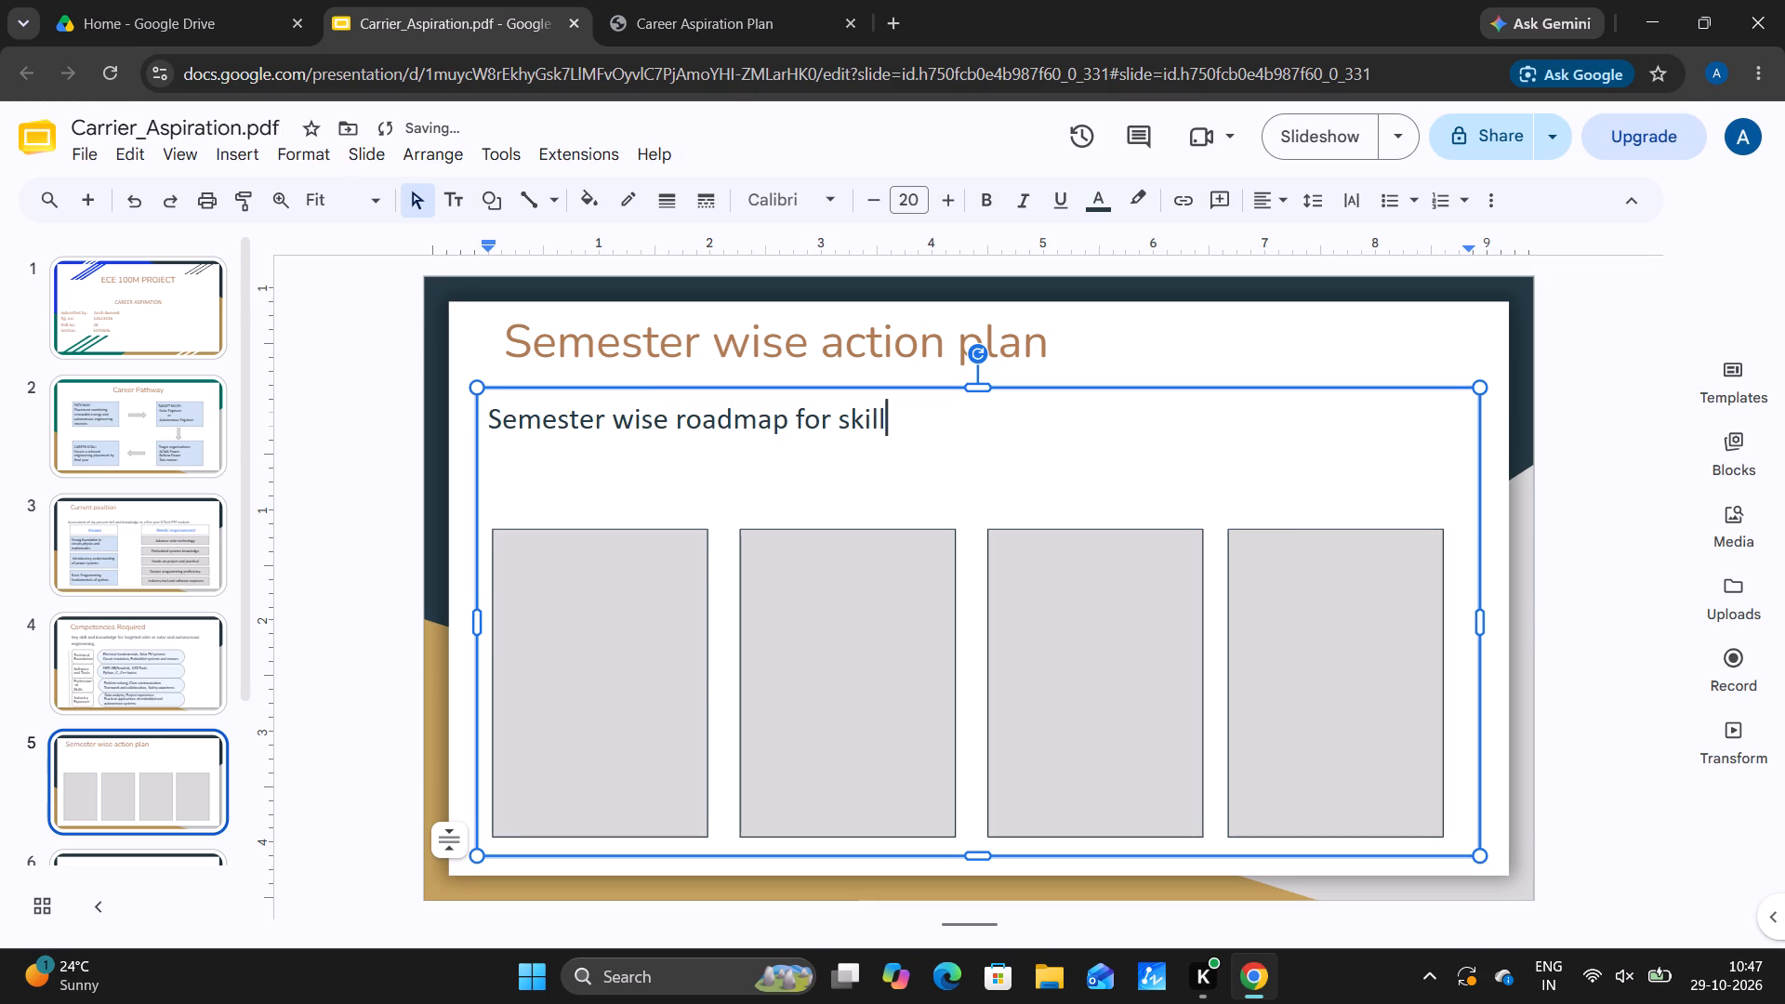
key(space)
text(and)
click(741, 0)
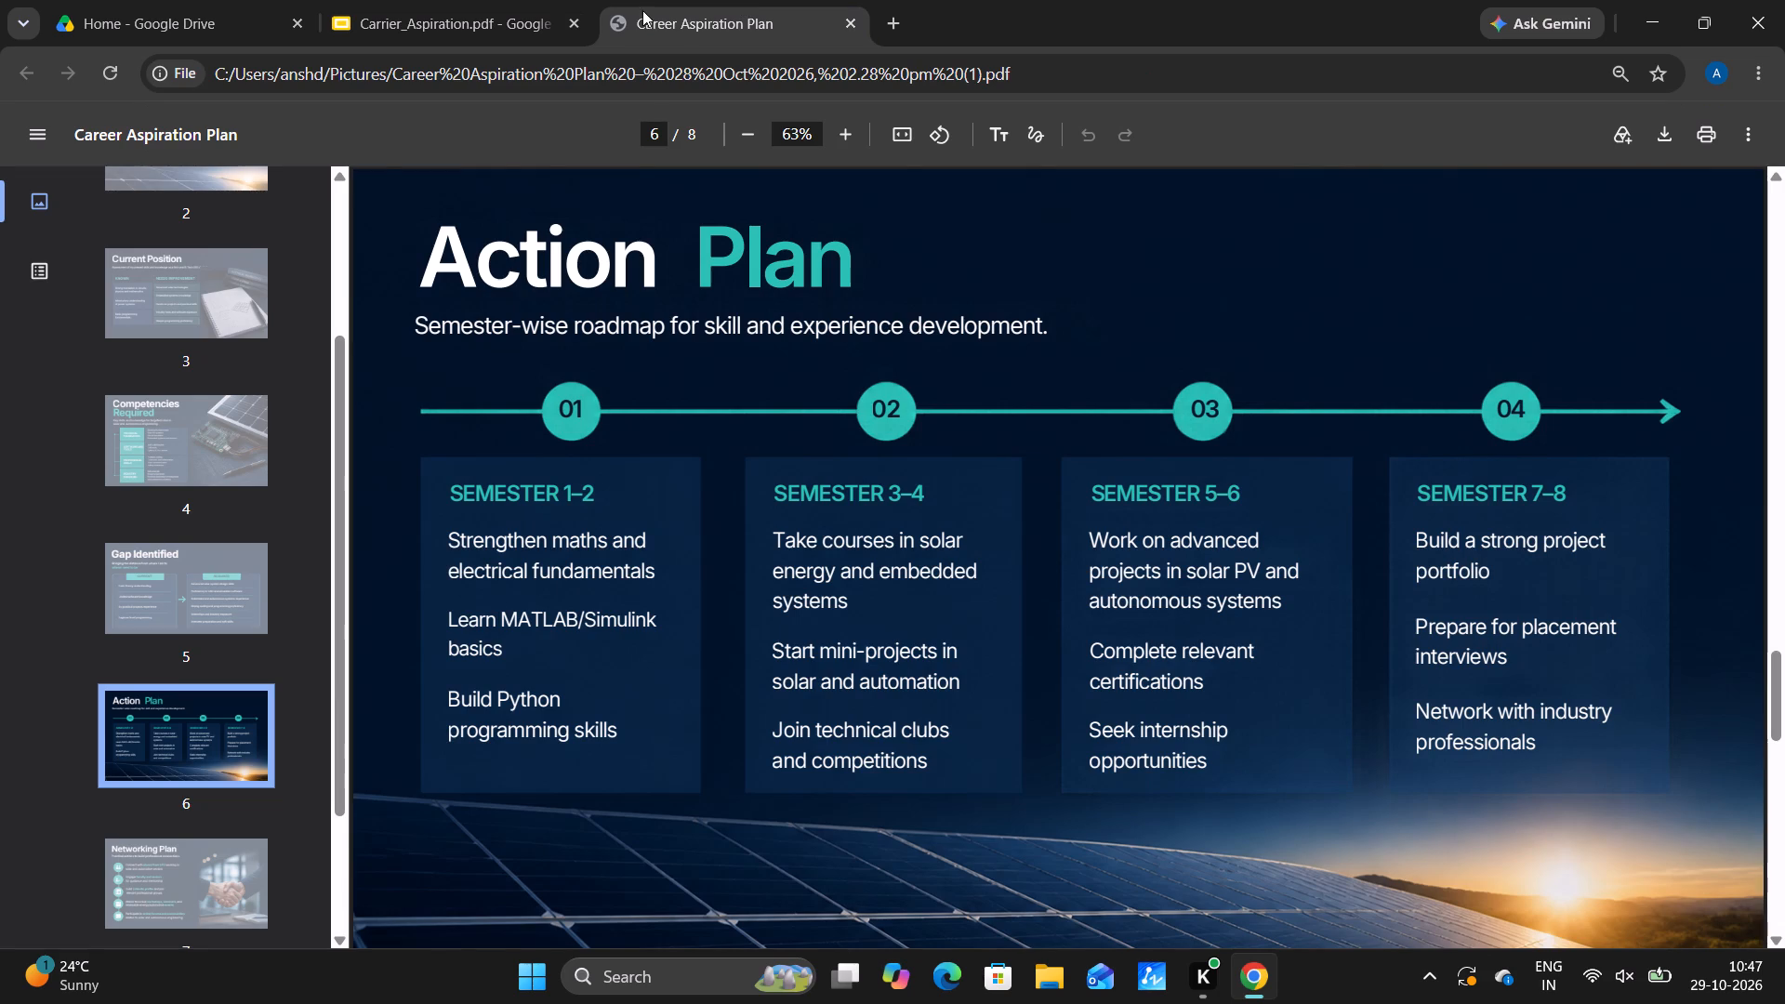
click(527, 0)
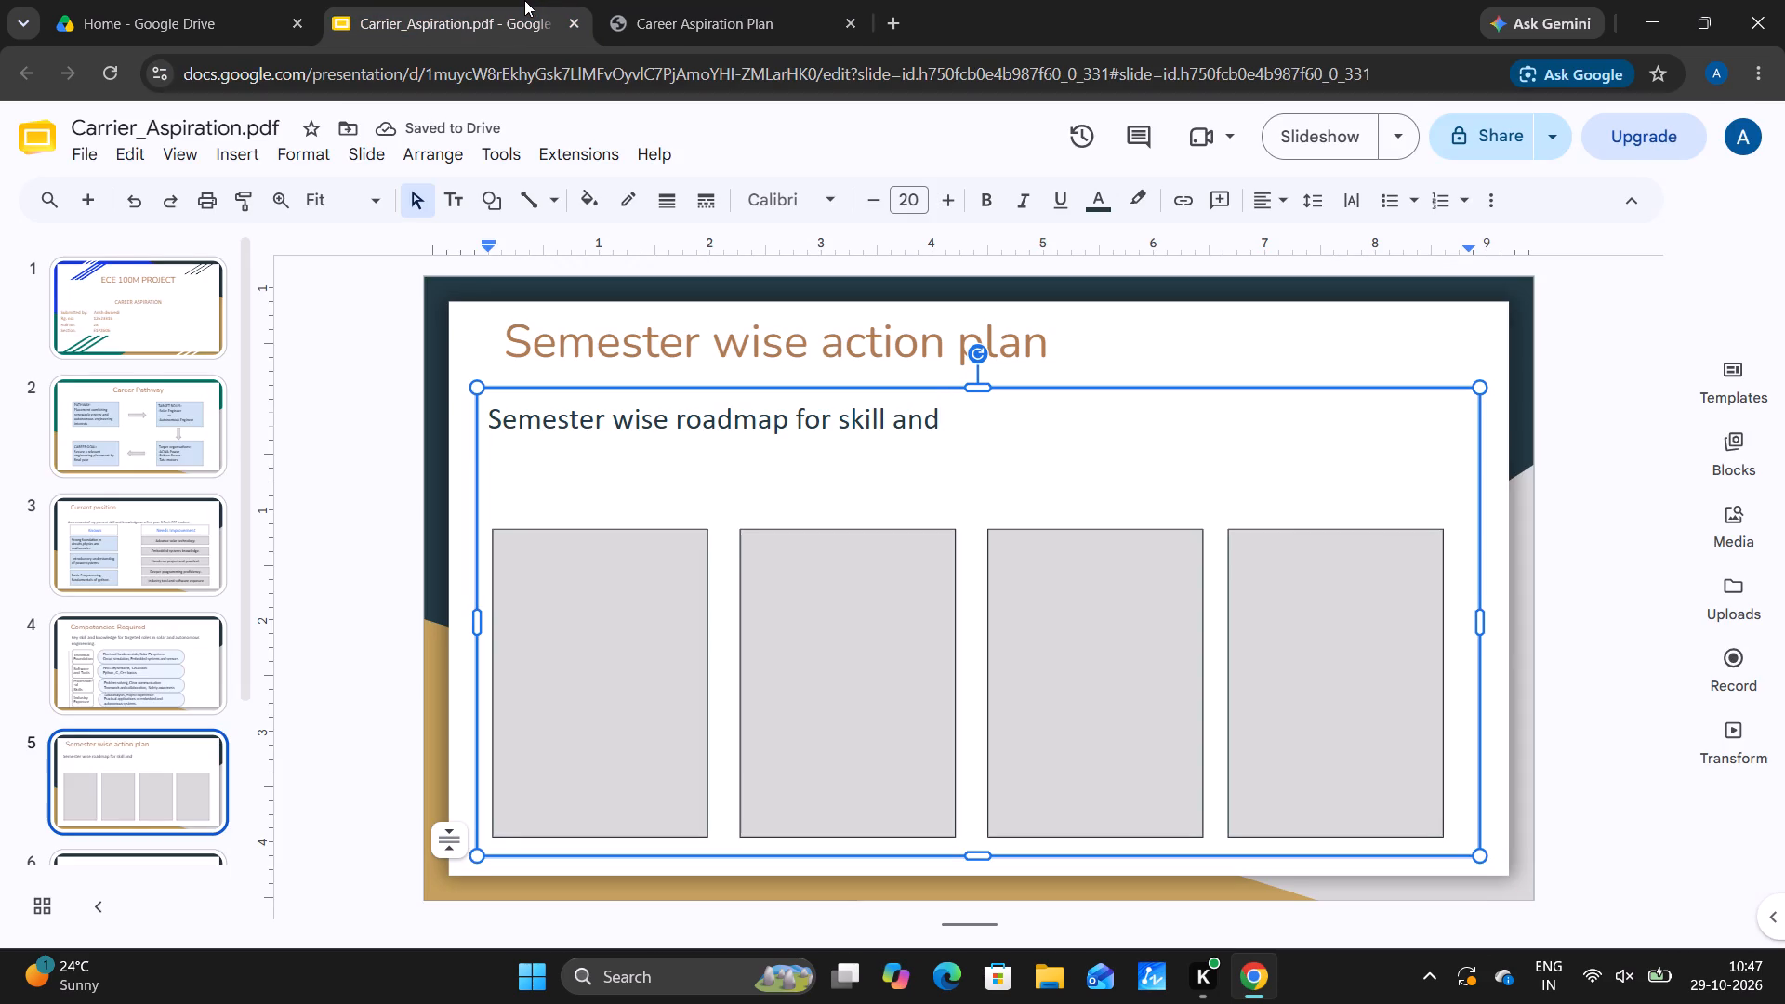
key(space)
text(experiance)
key(space)
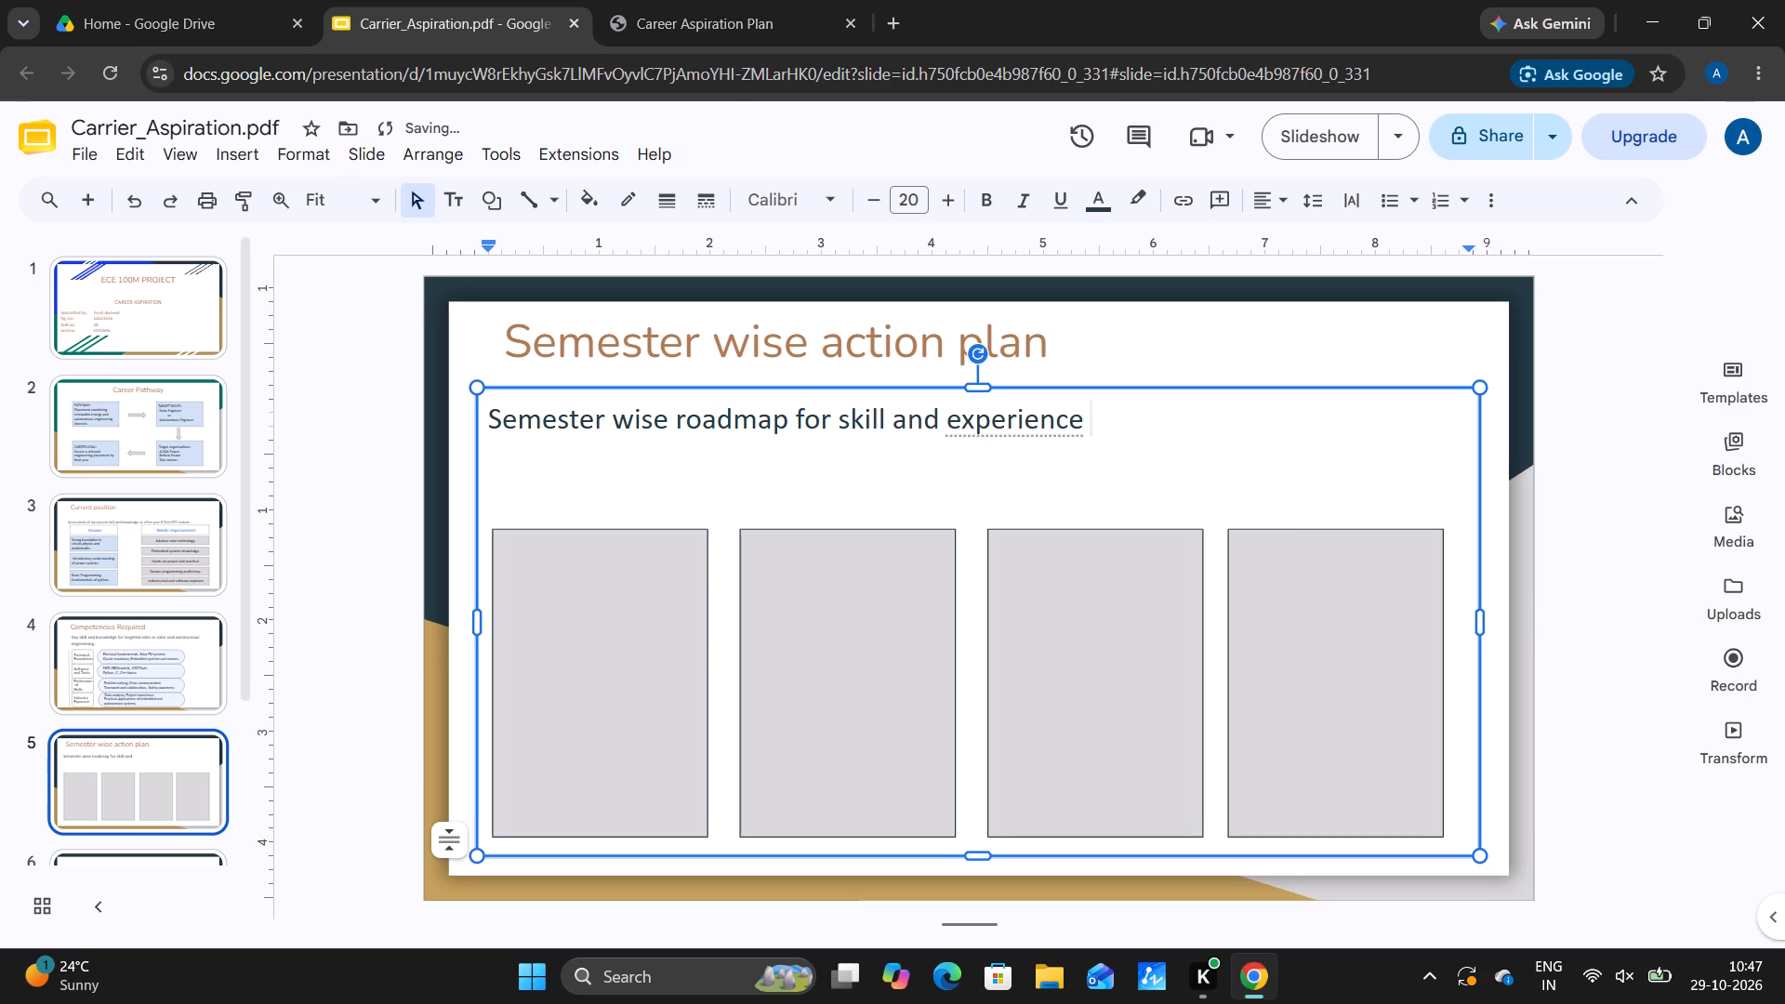
Complete the body line above the rectangles with the word "development.", checking the wording against the reference PDF.
drag(1100, 410, 1018, 420)
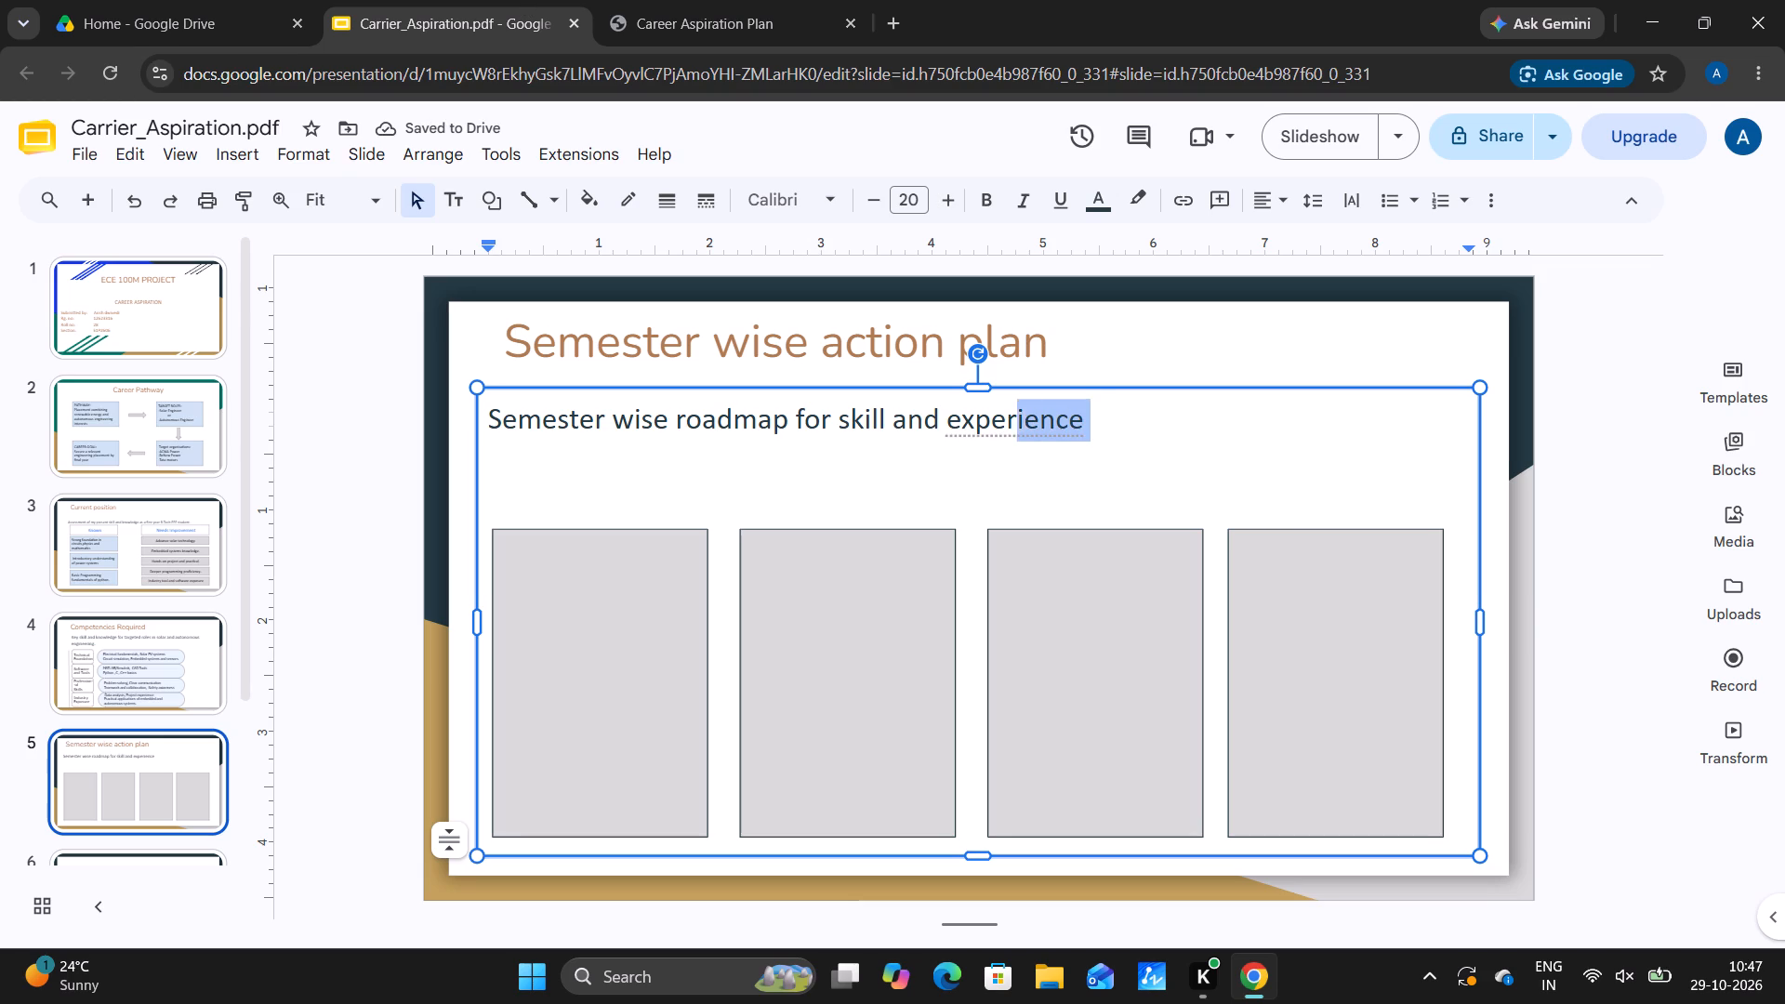
drag(1018, 420, 973, 422)
click(973, 422)
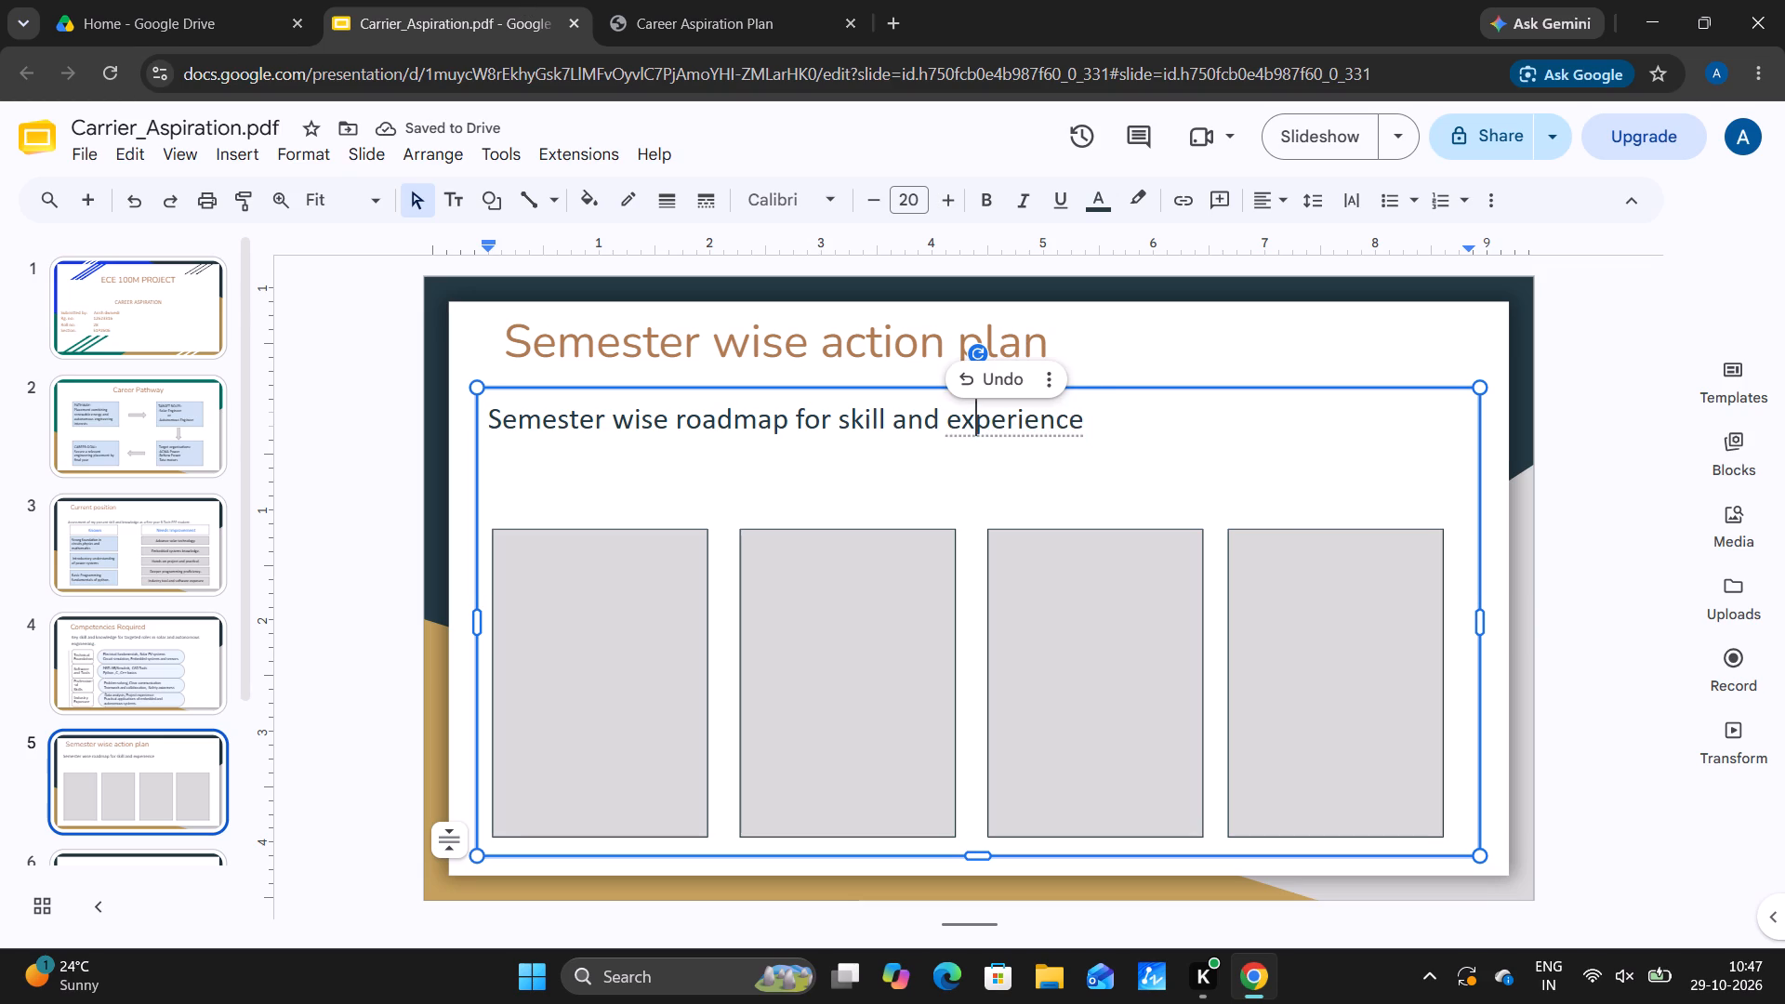
drag(951, 422, 1097, 440)
click(1098, 440)
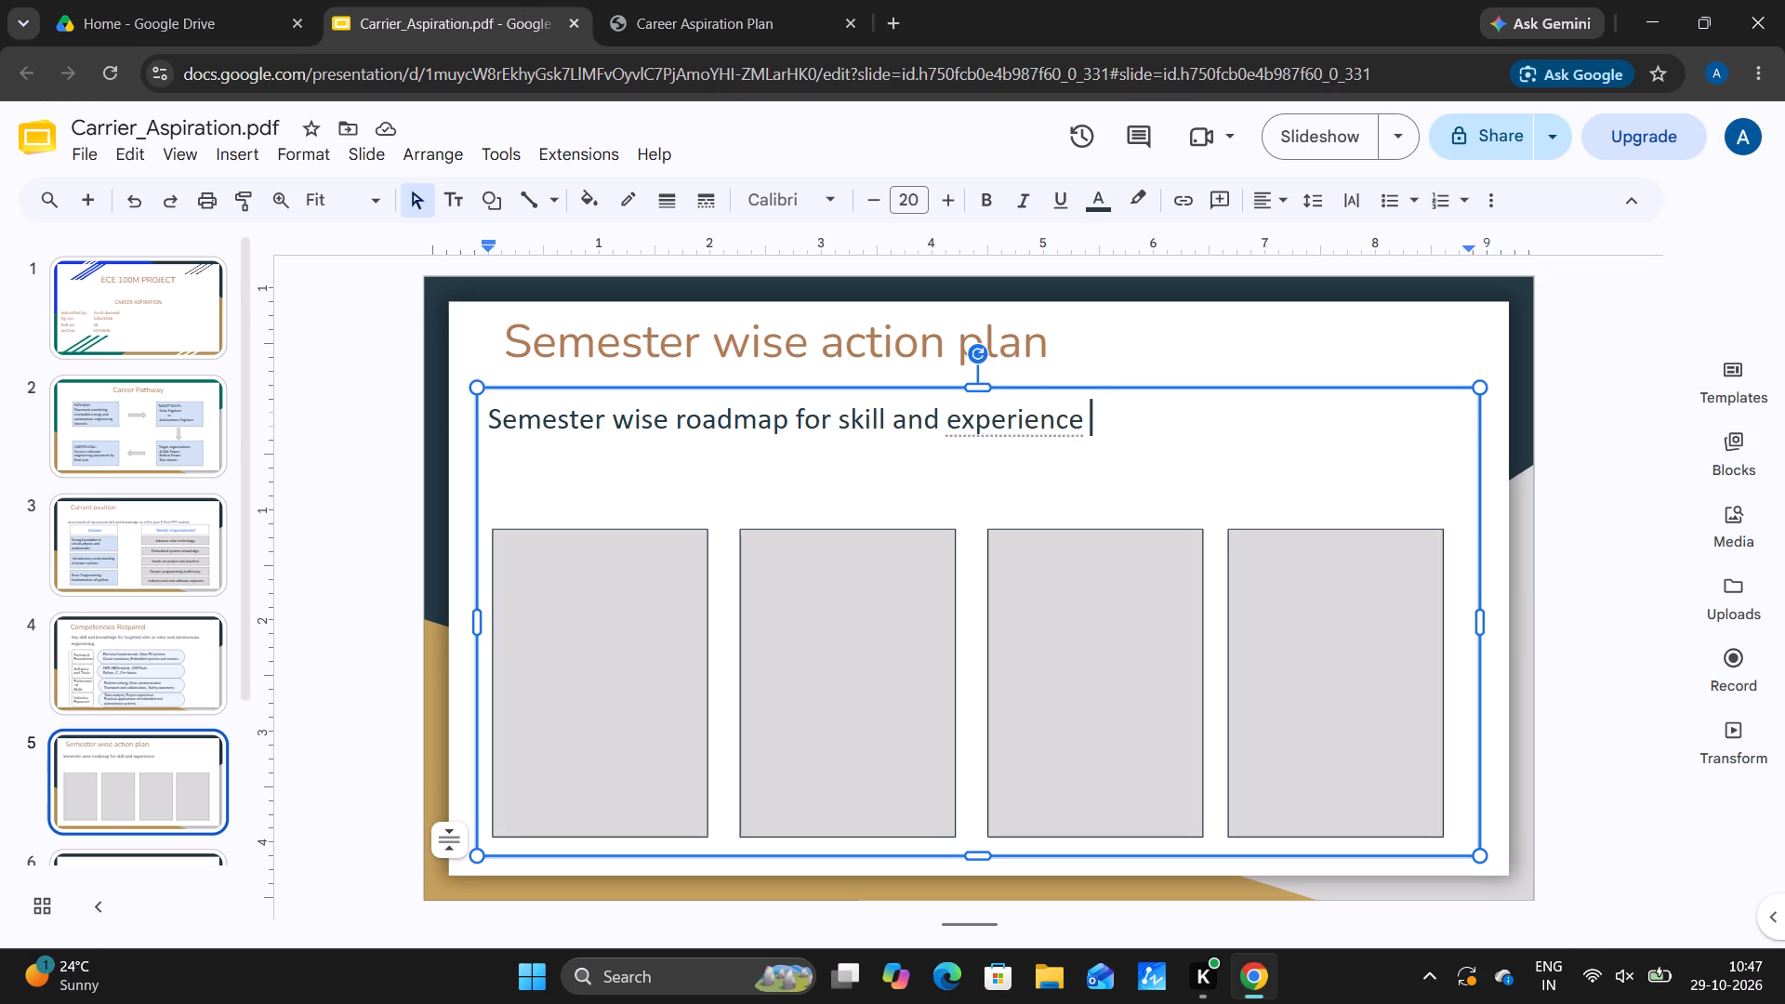
text(de)
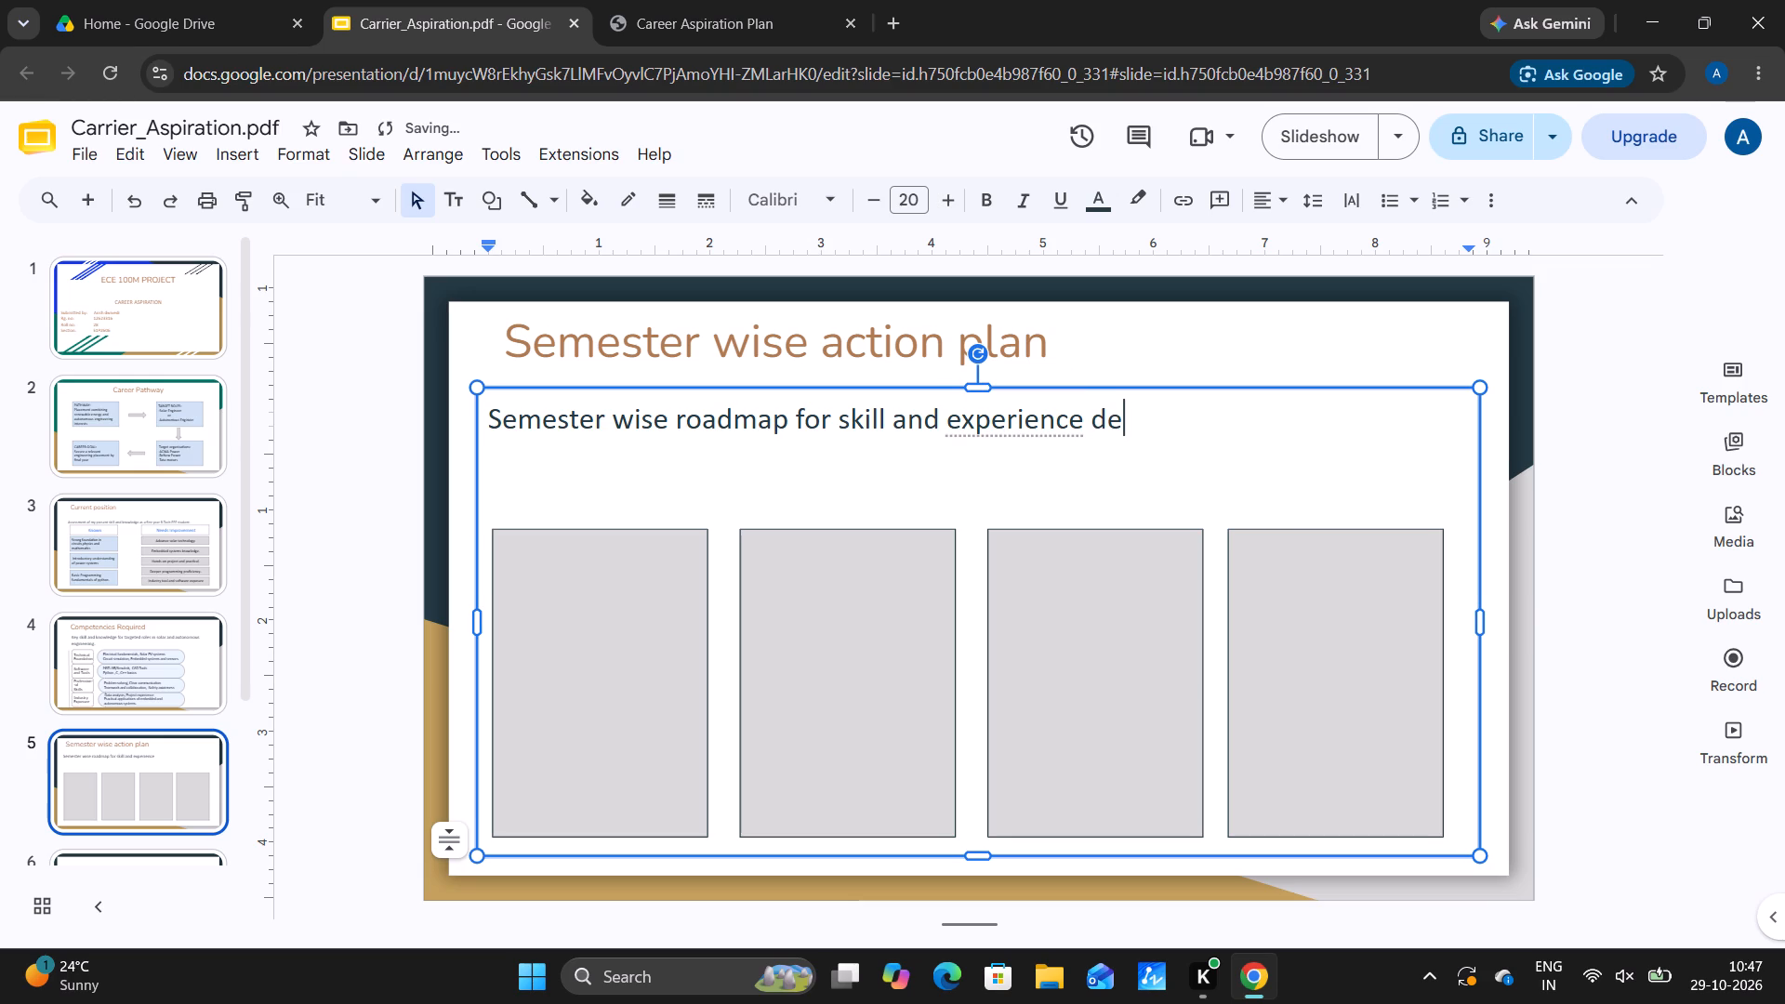
key(v)
text(lo)
click(637, 7)
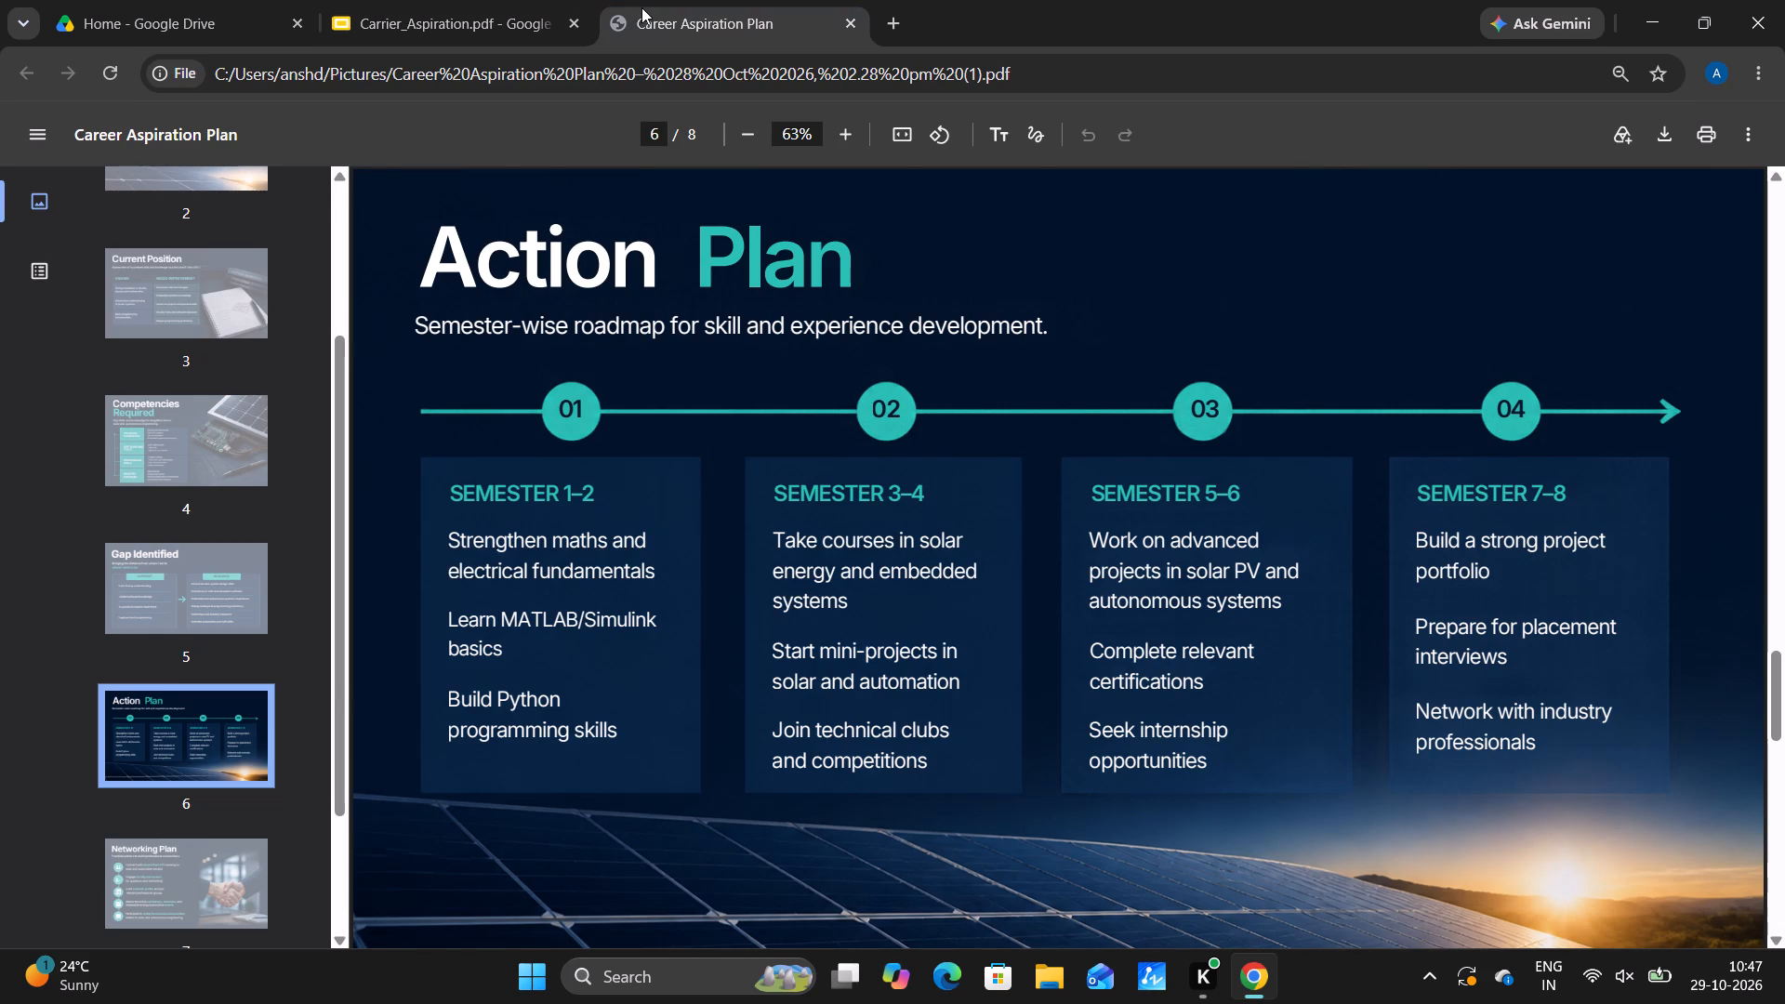
click(514, 0)
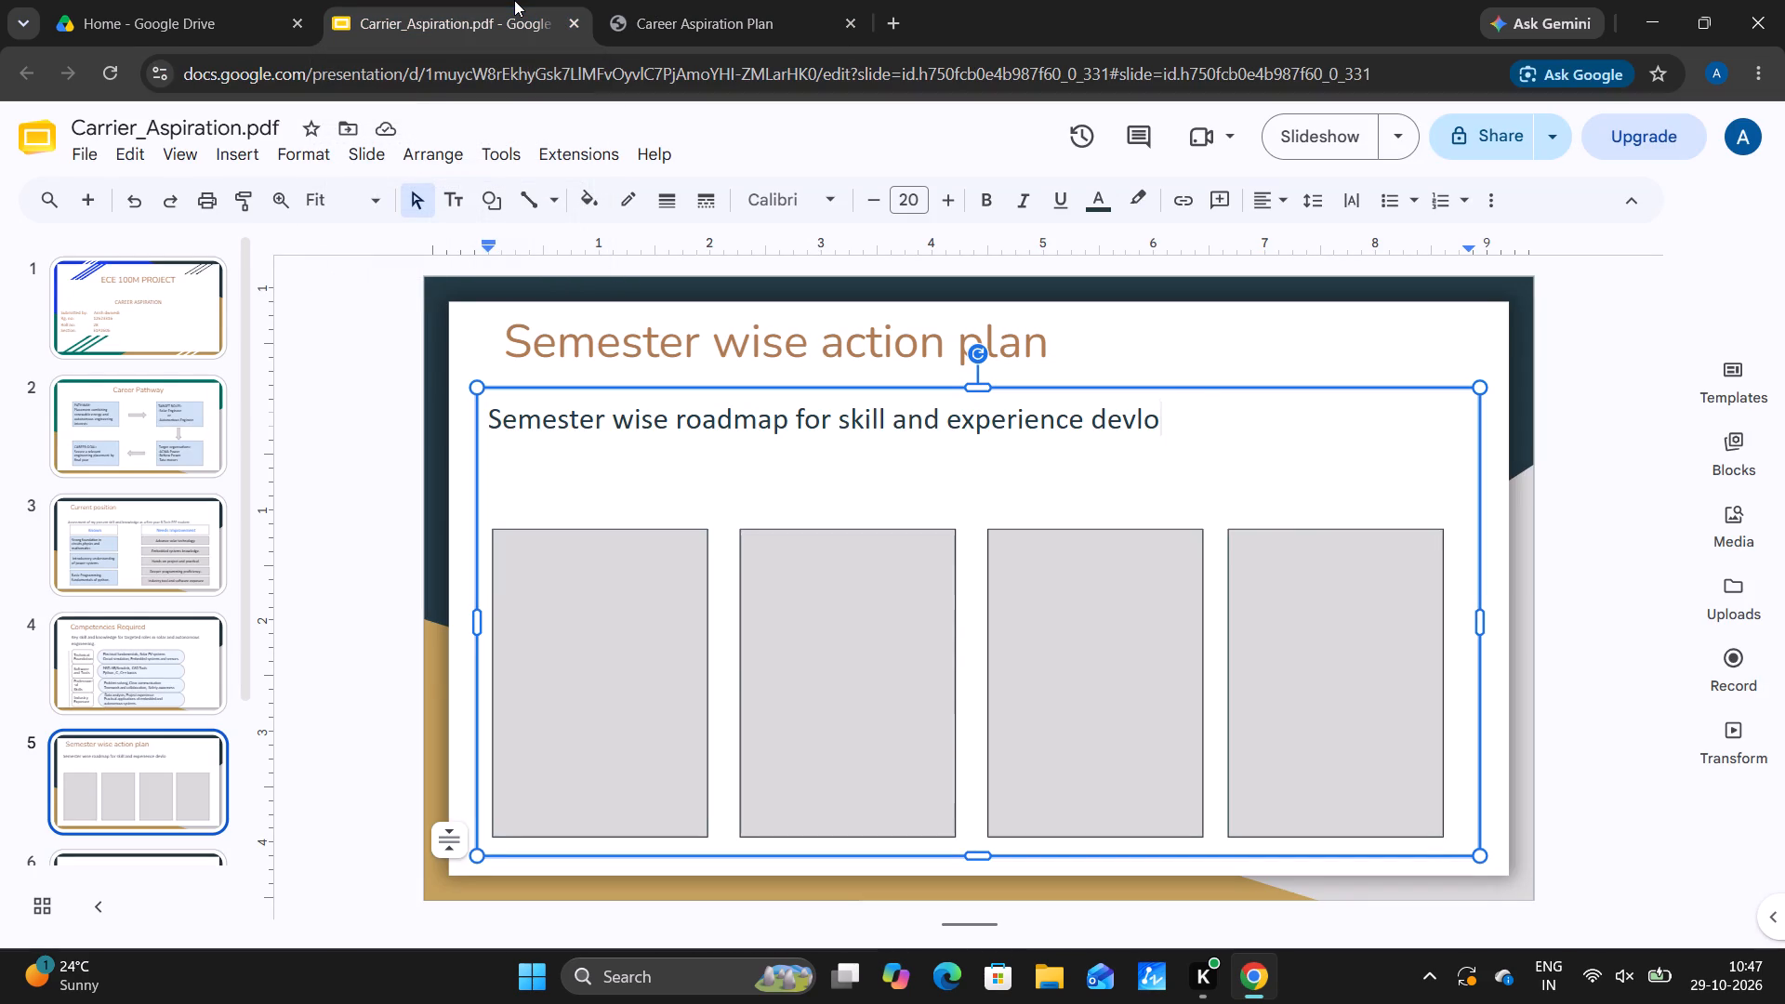
text(pm)
text(en)
key(t)
key(period)
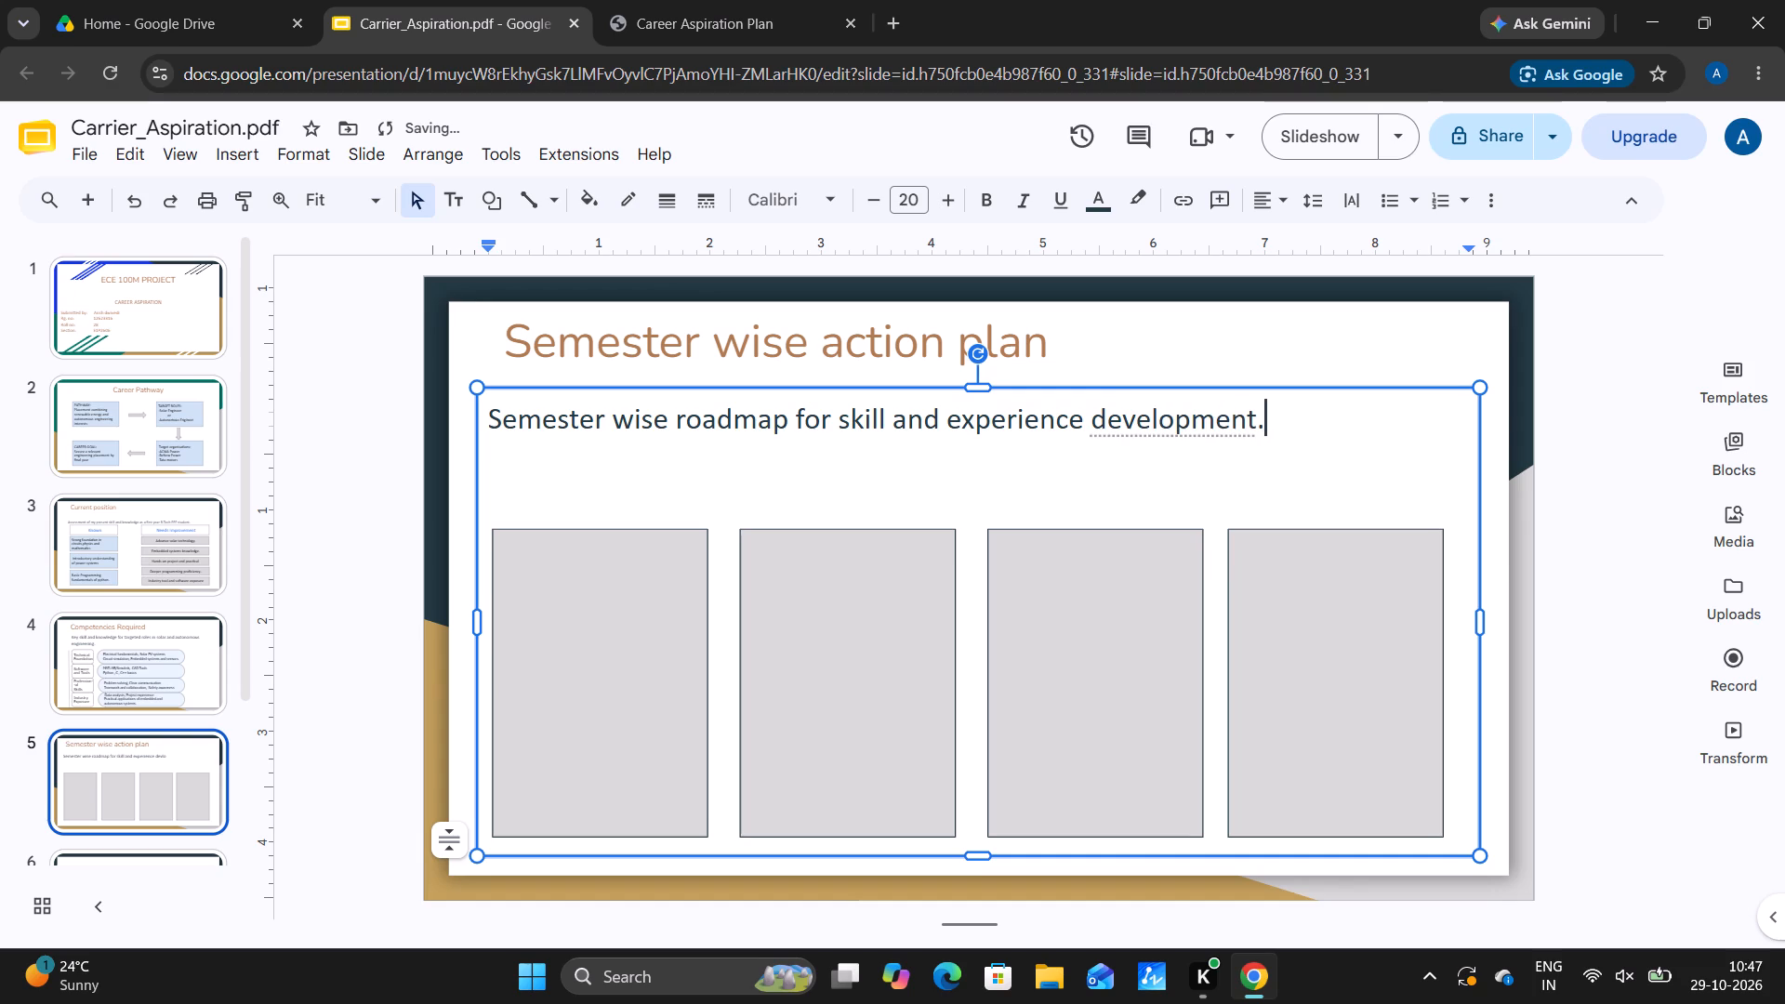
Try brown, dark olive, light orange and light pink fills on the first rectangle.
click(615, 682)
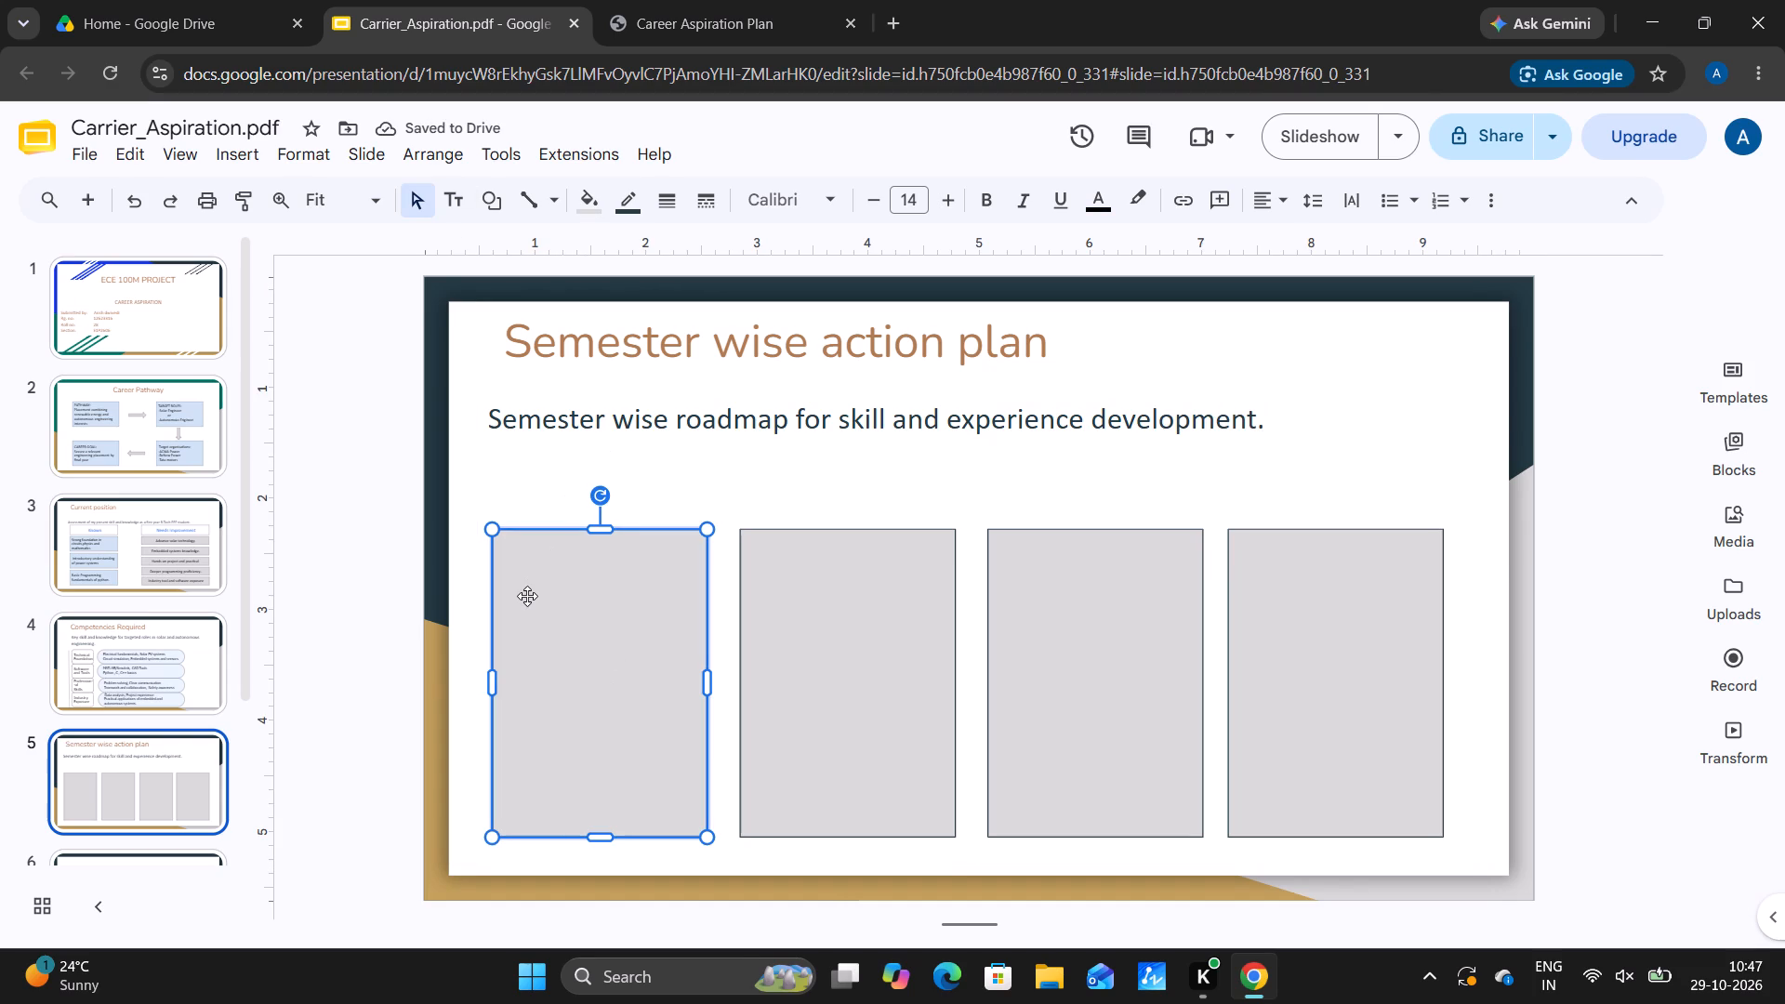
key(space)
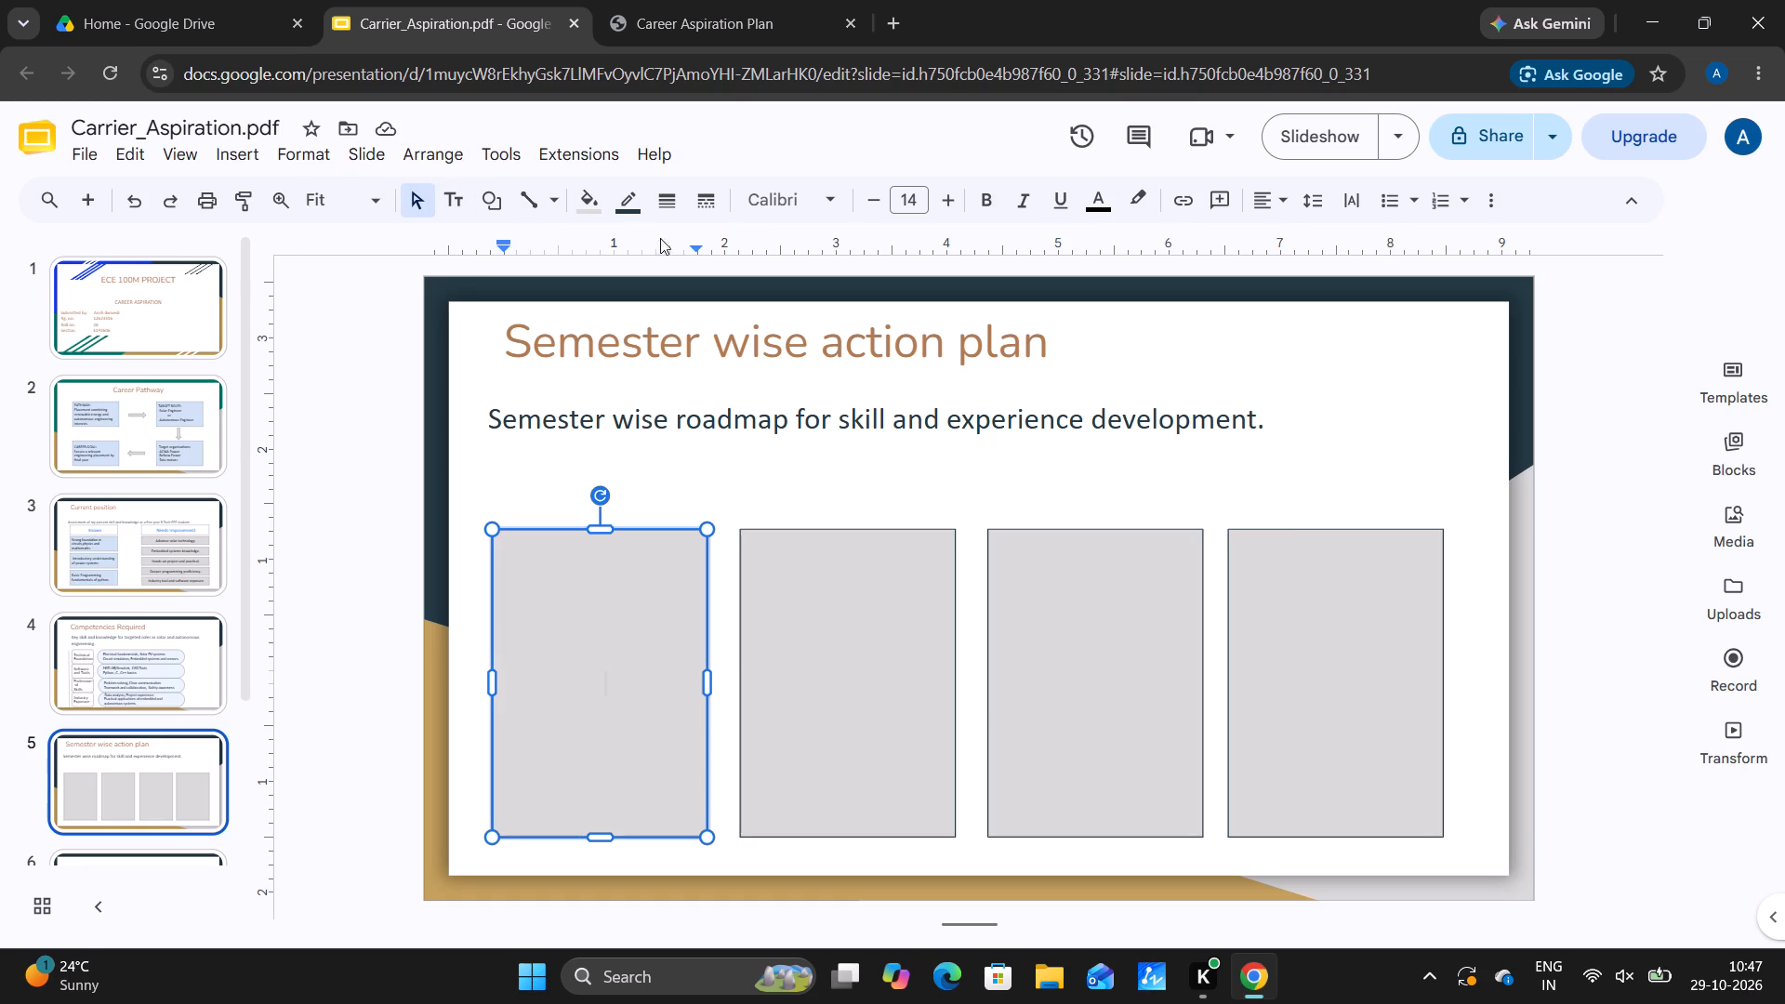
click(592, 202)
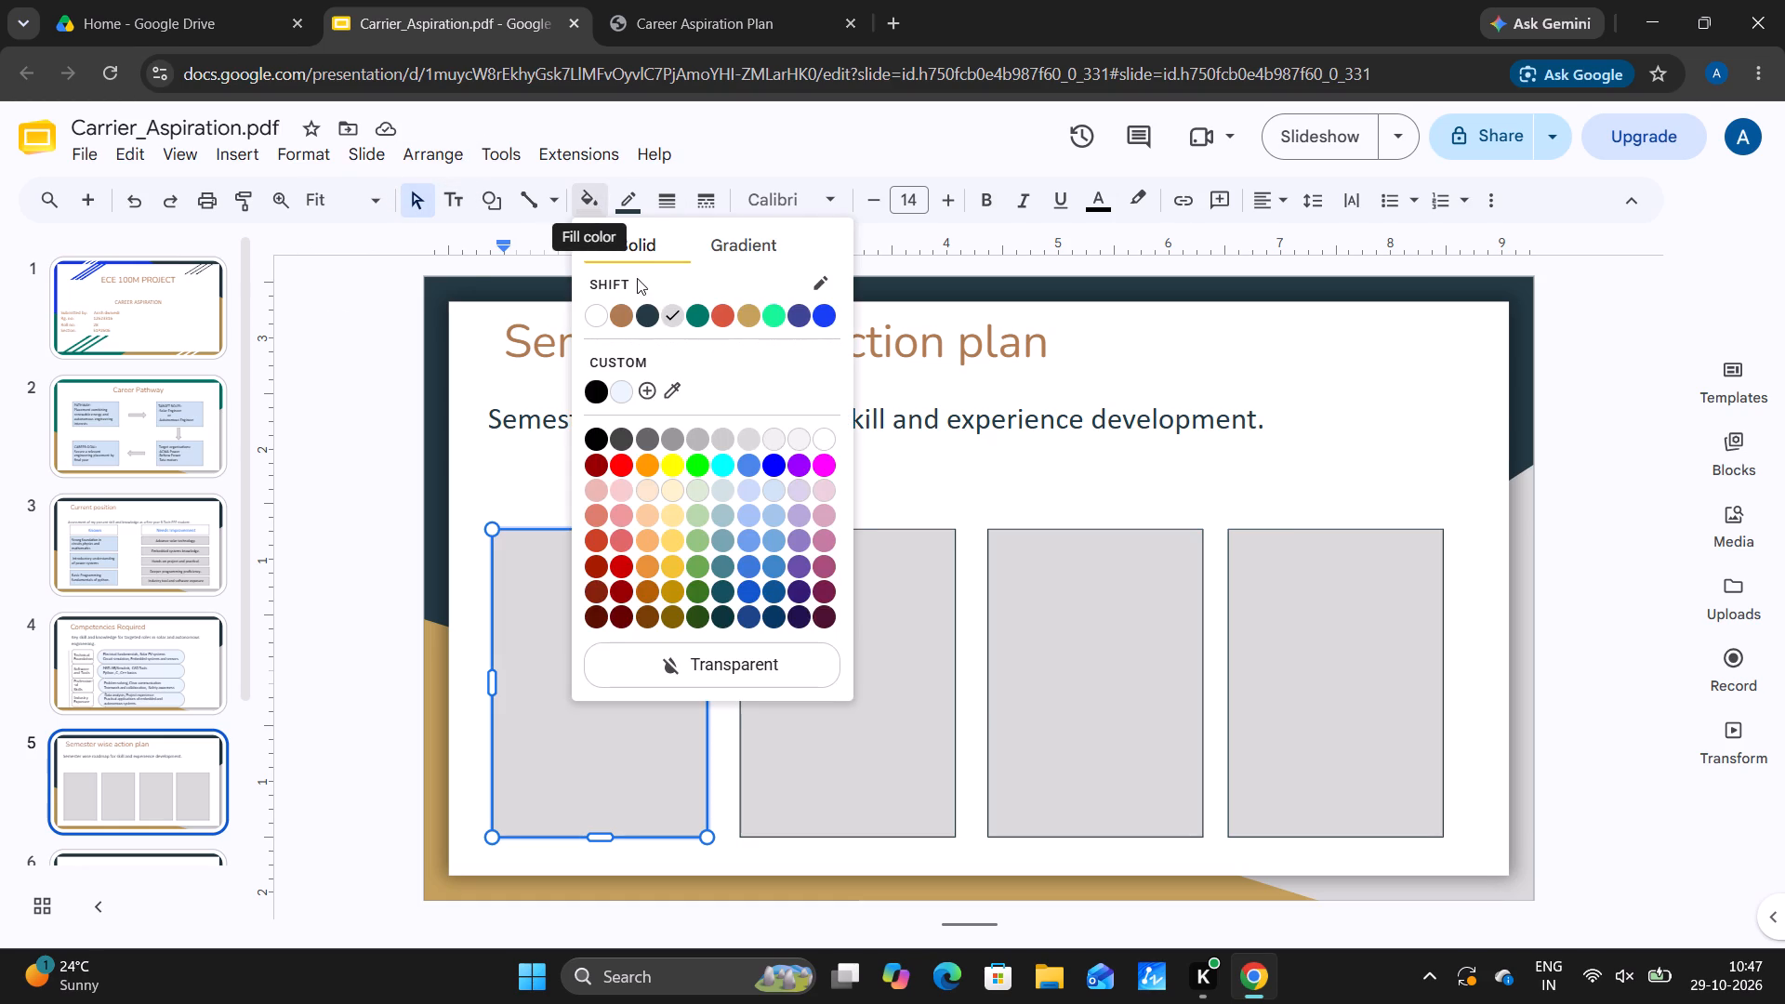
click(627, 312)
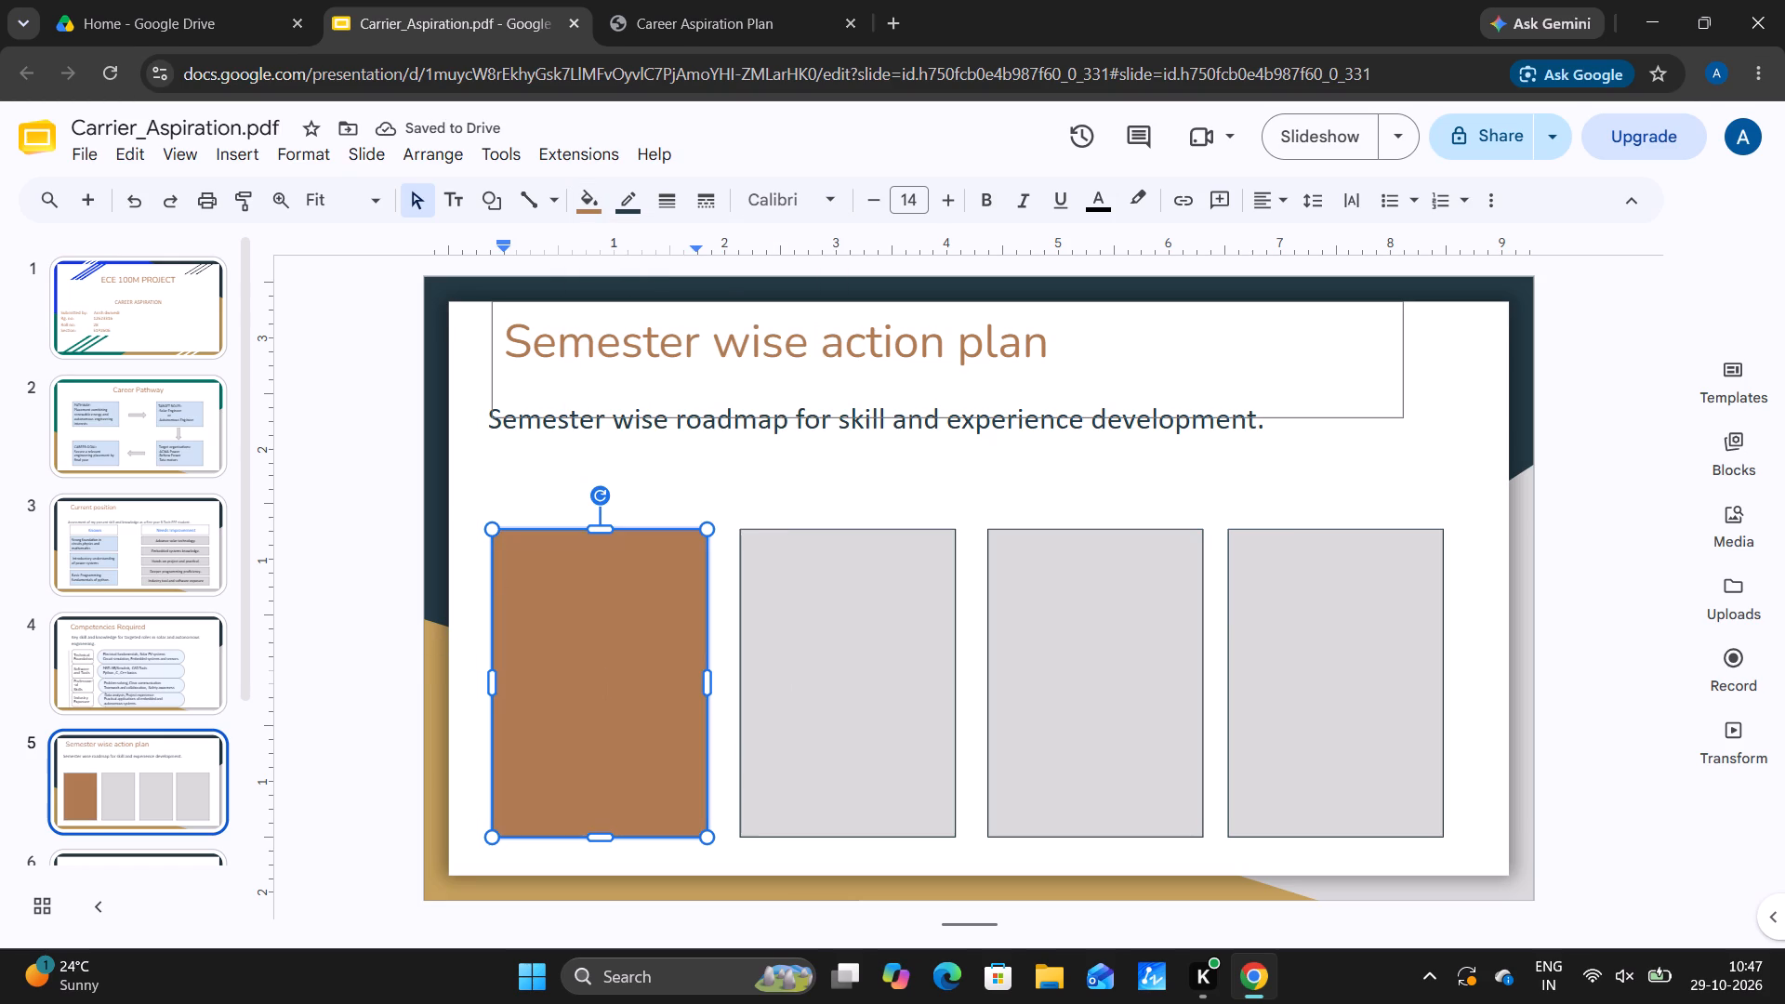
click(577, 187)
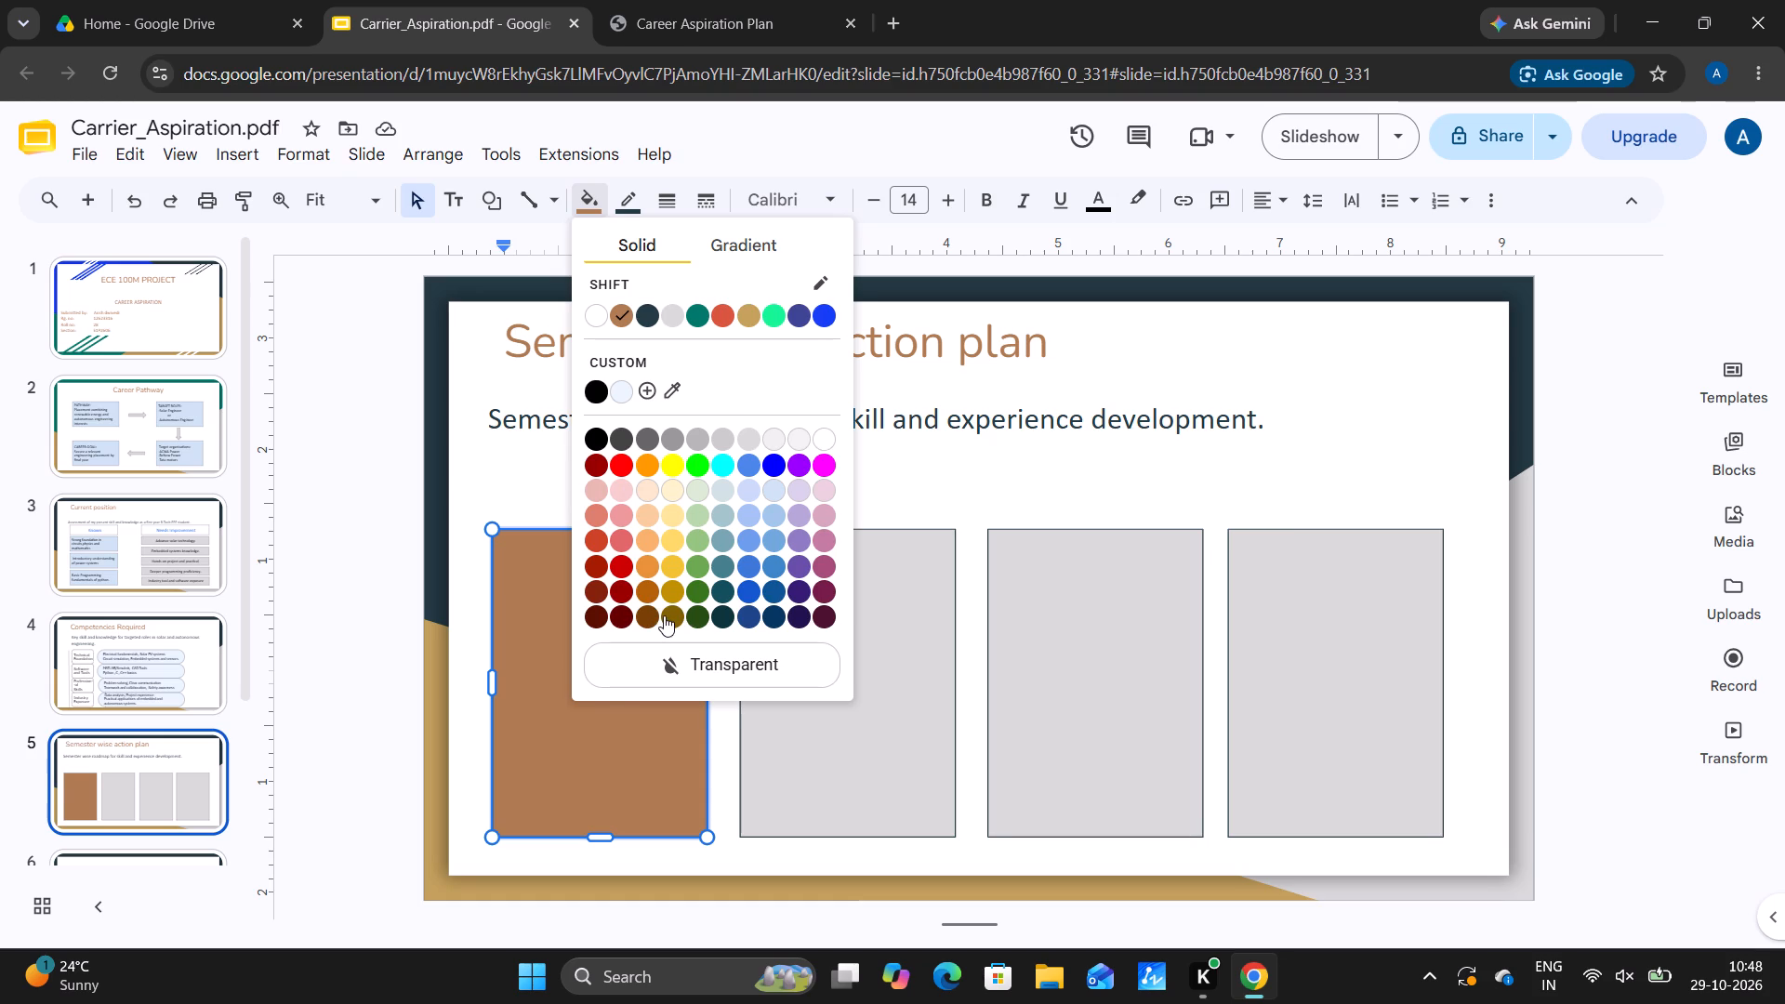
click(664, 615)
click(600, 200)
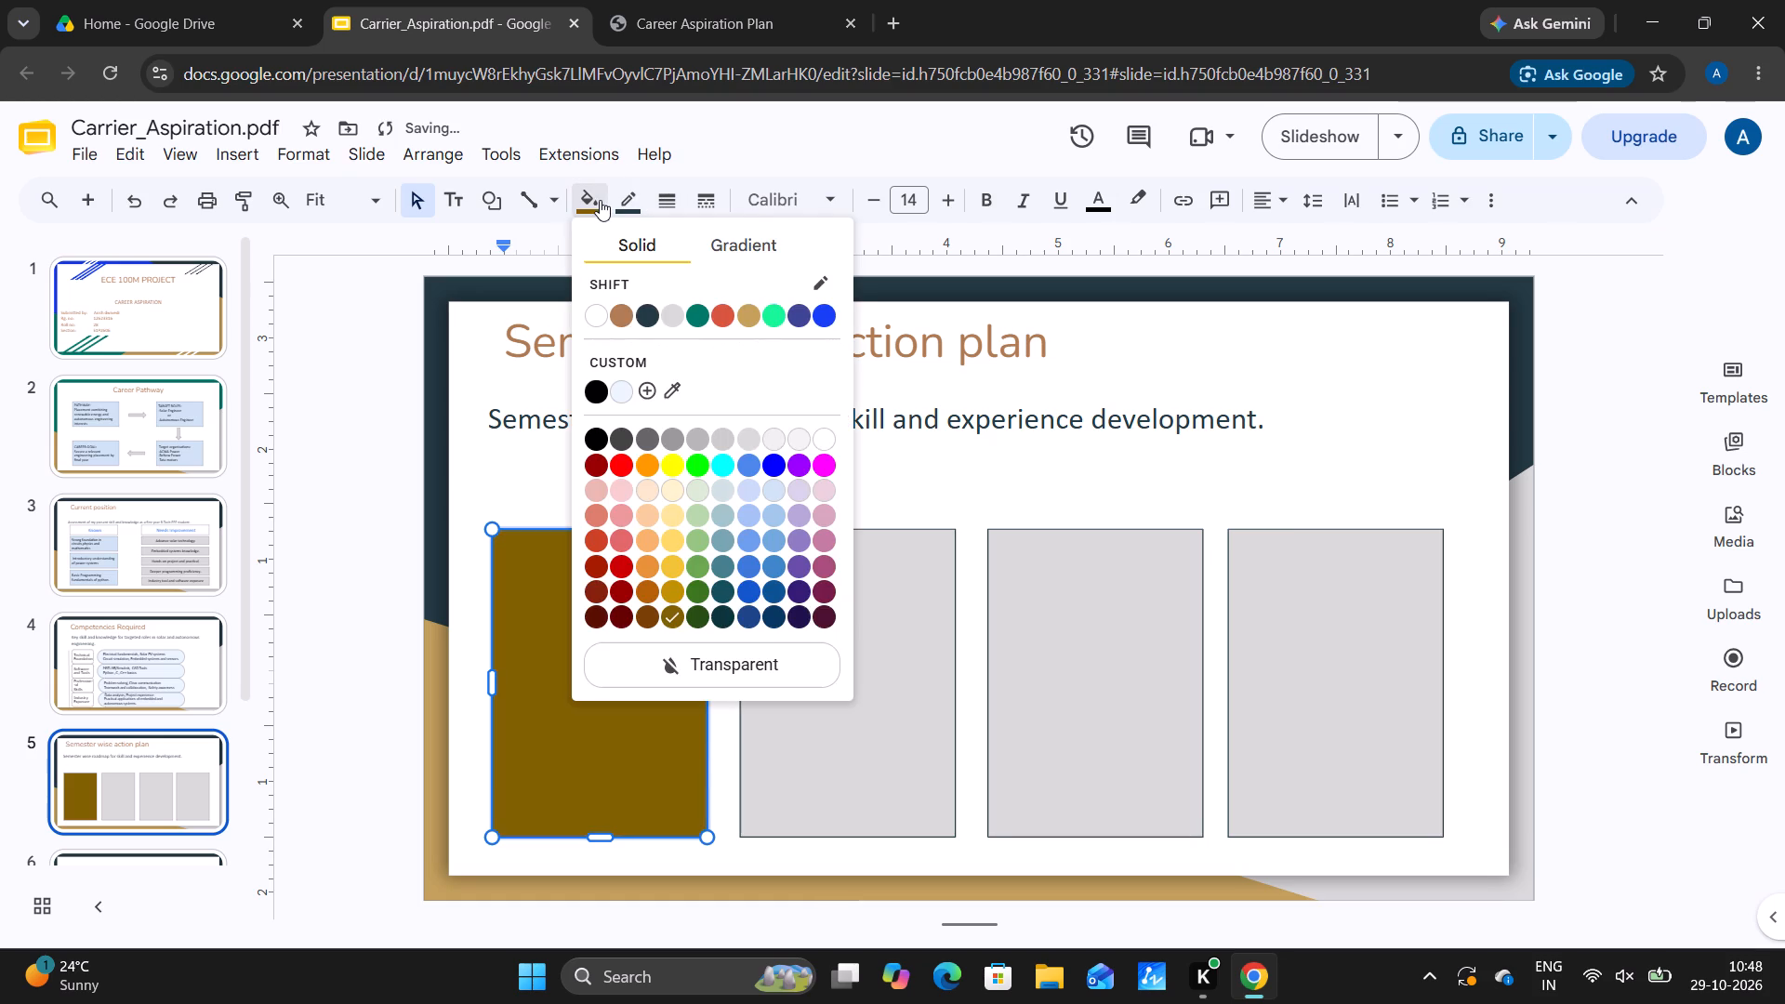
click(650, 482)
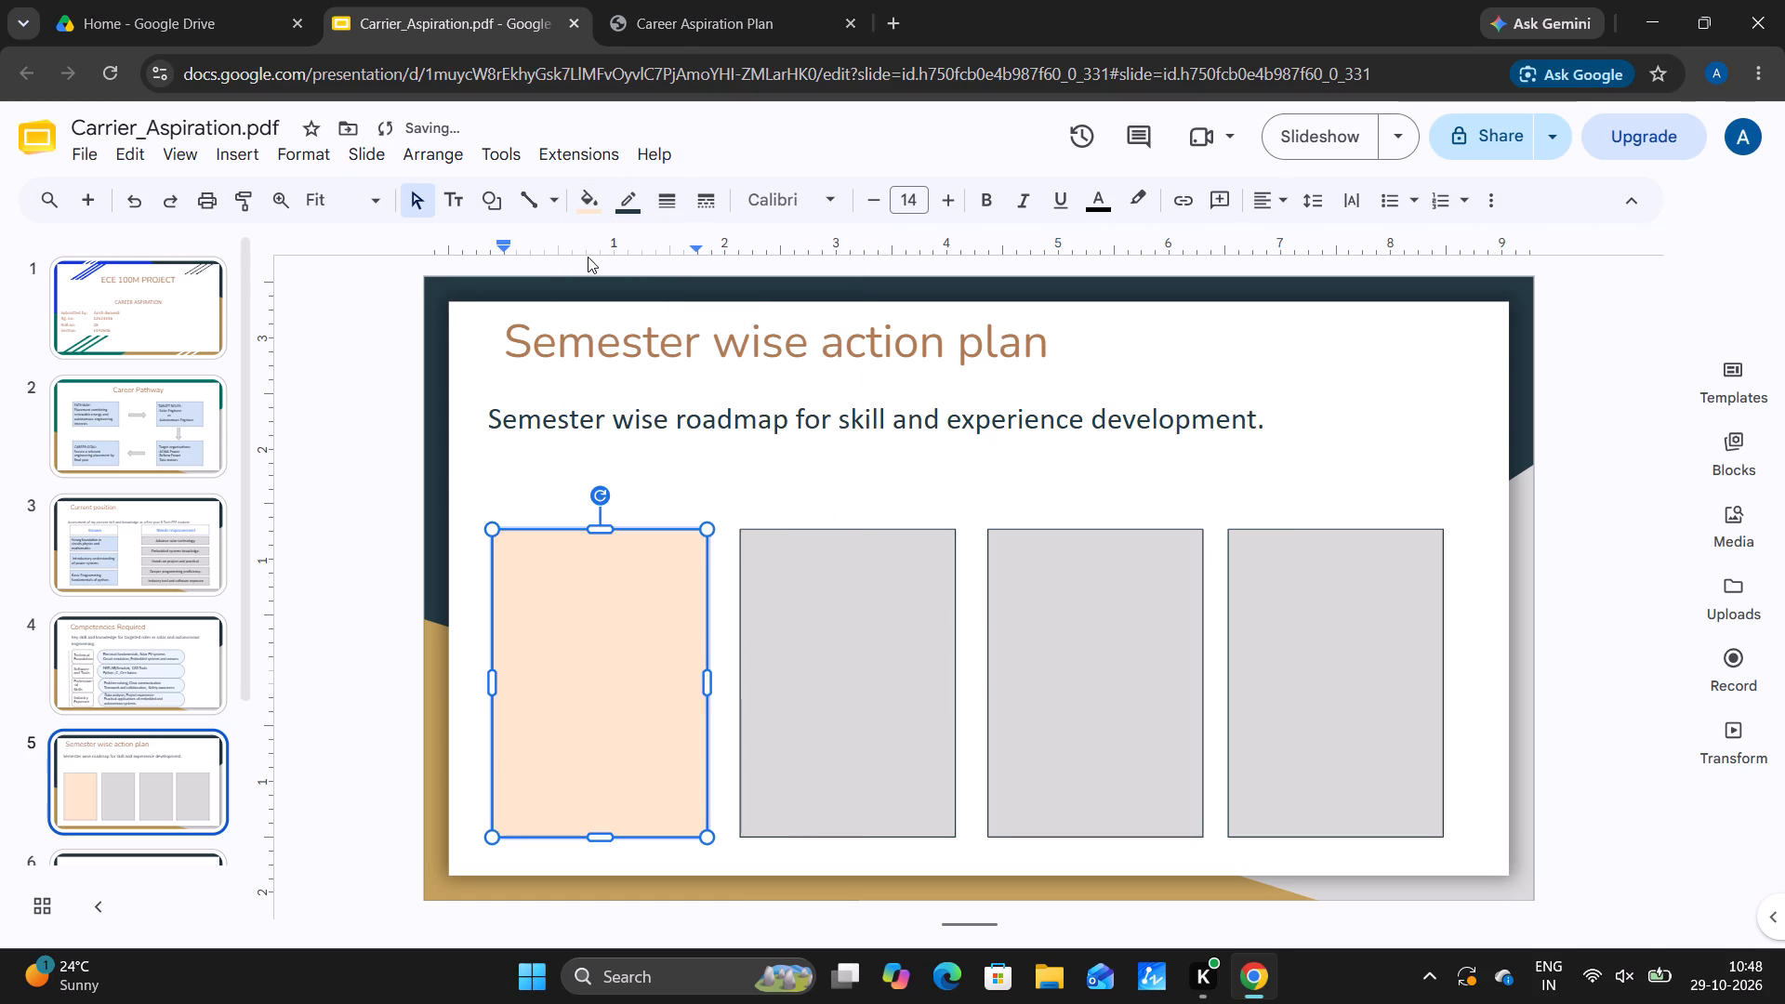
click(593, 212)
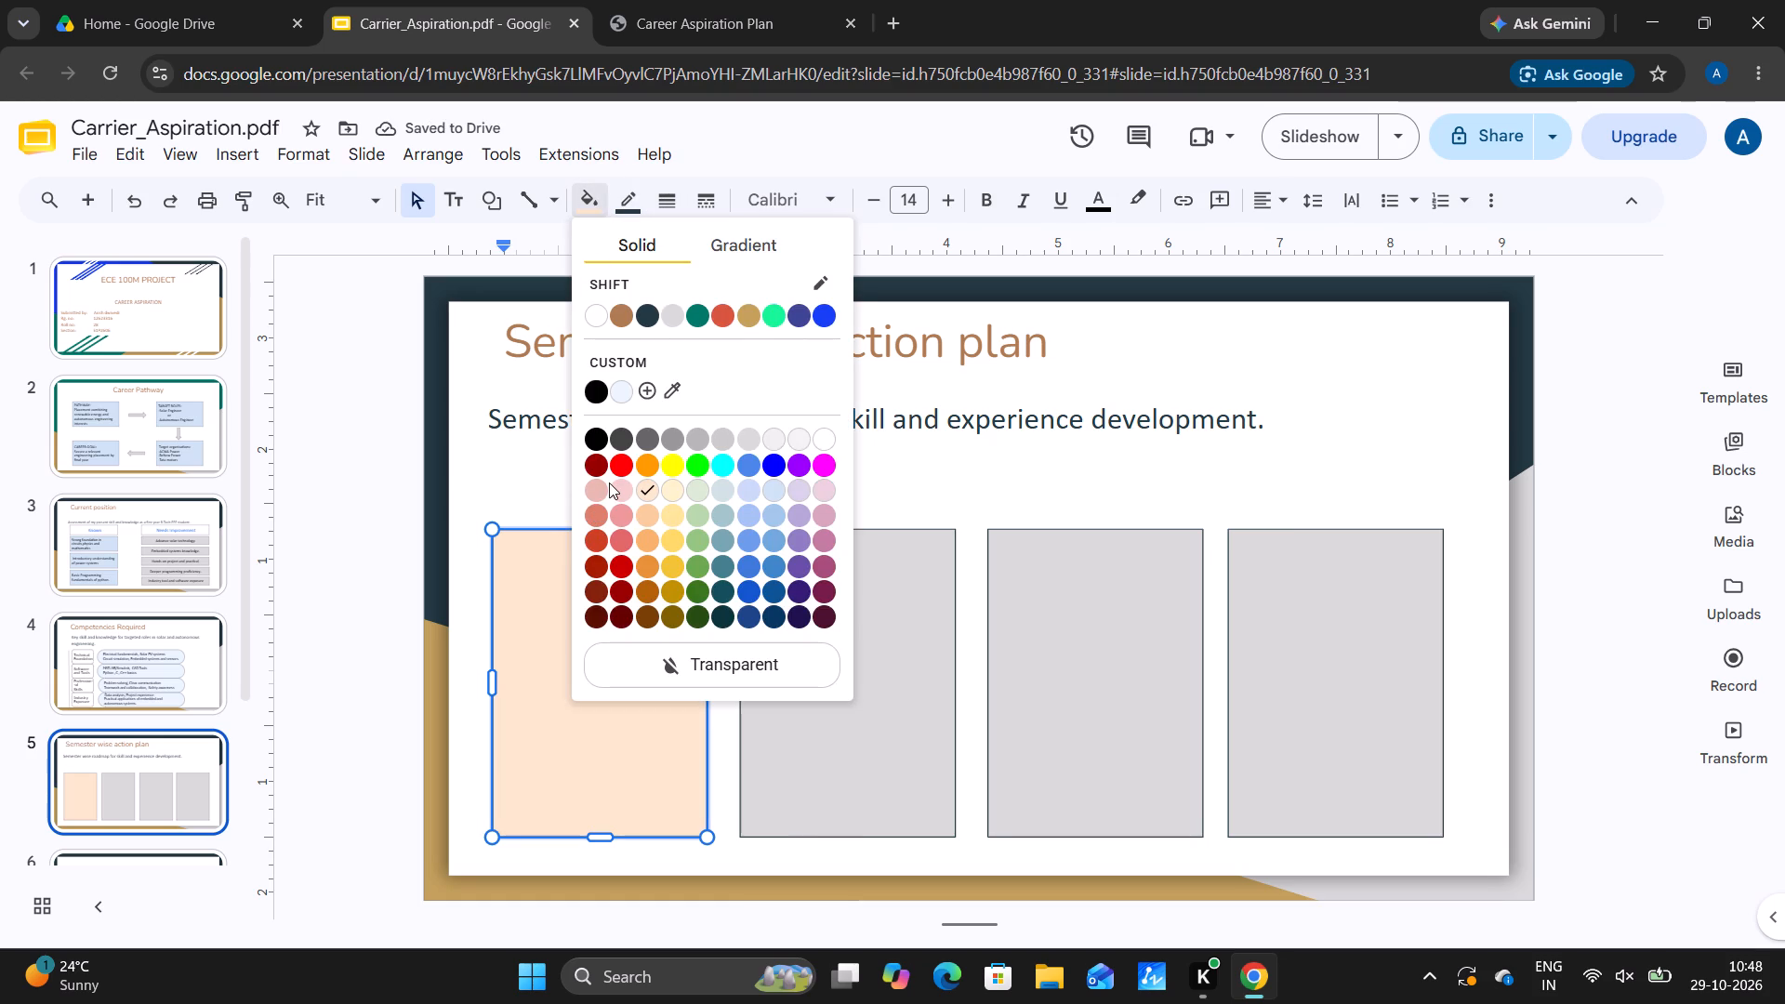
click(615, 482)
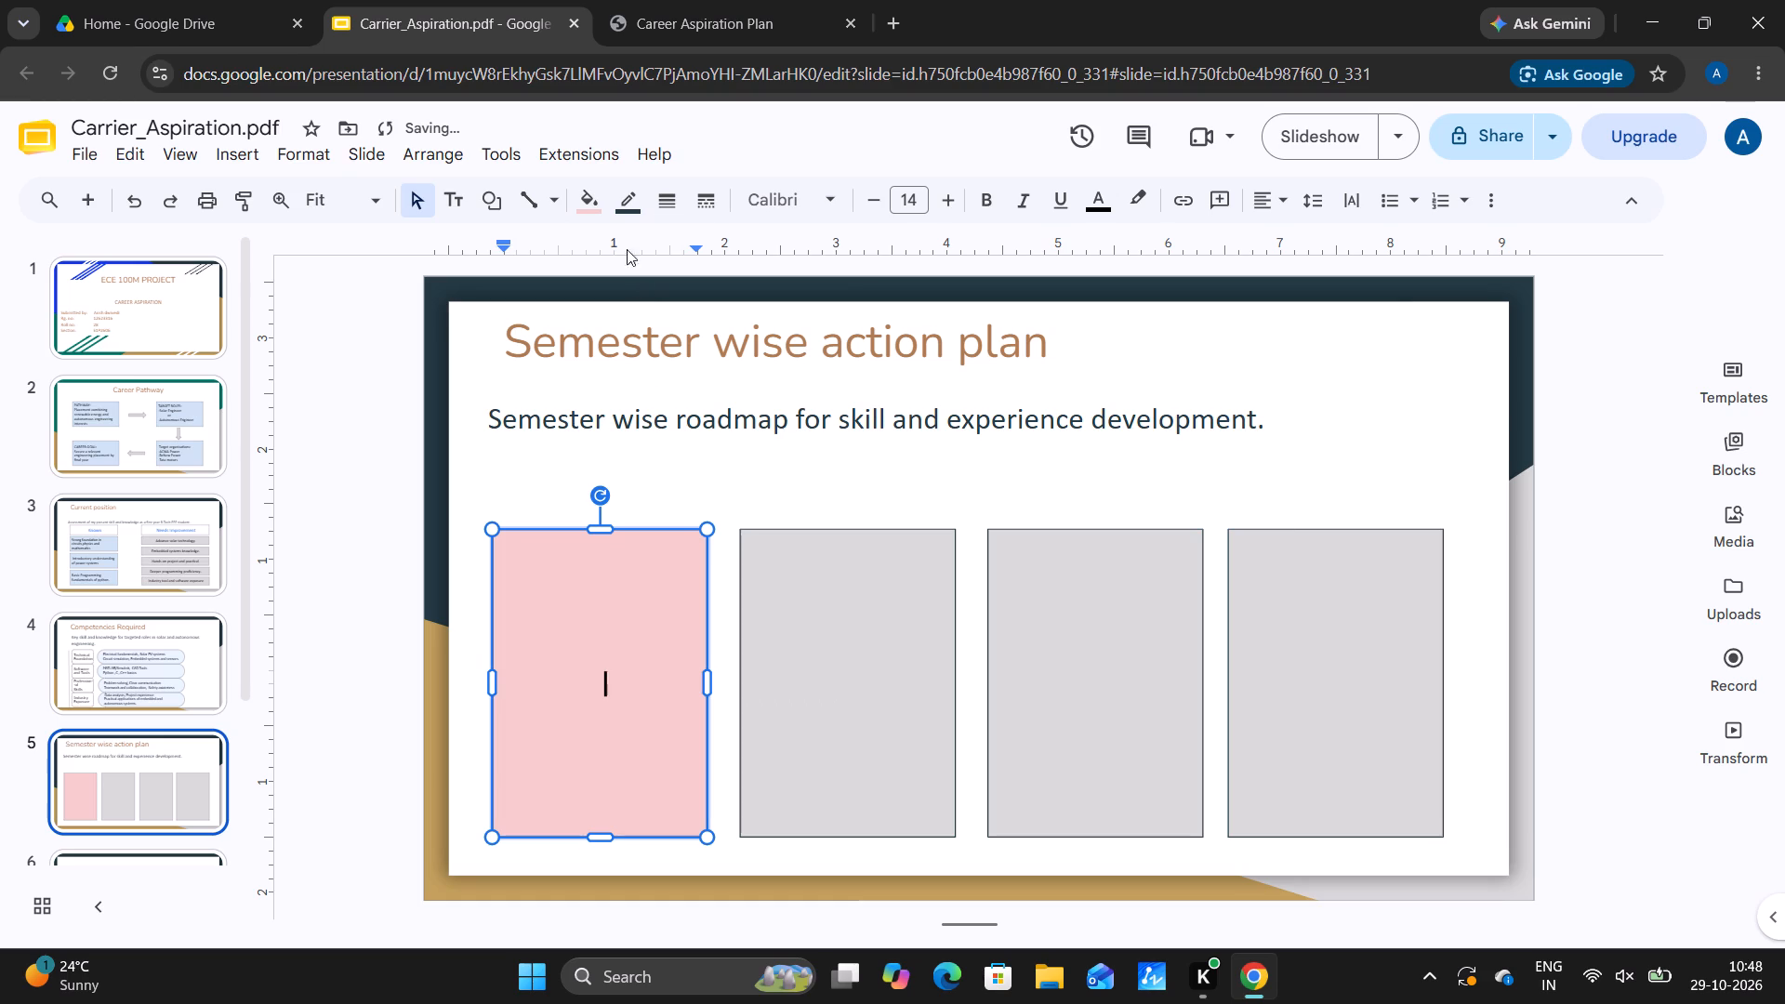
Fill the first rectangle with the very dark grey next to black in the palette.
click(583, 210)
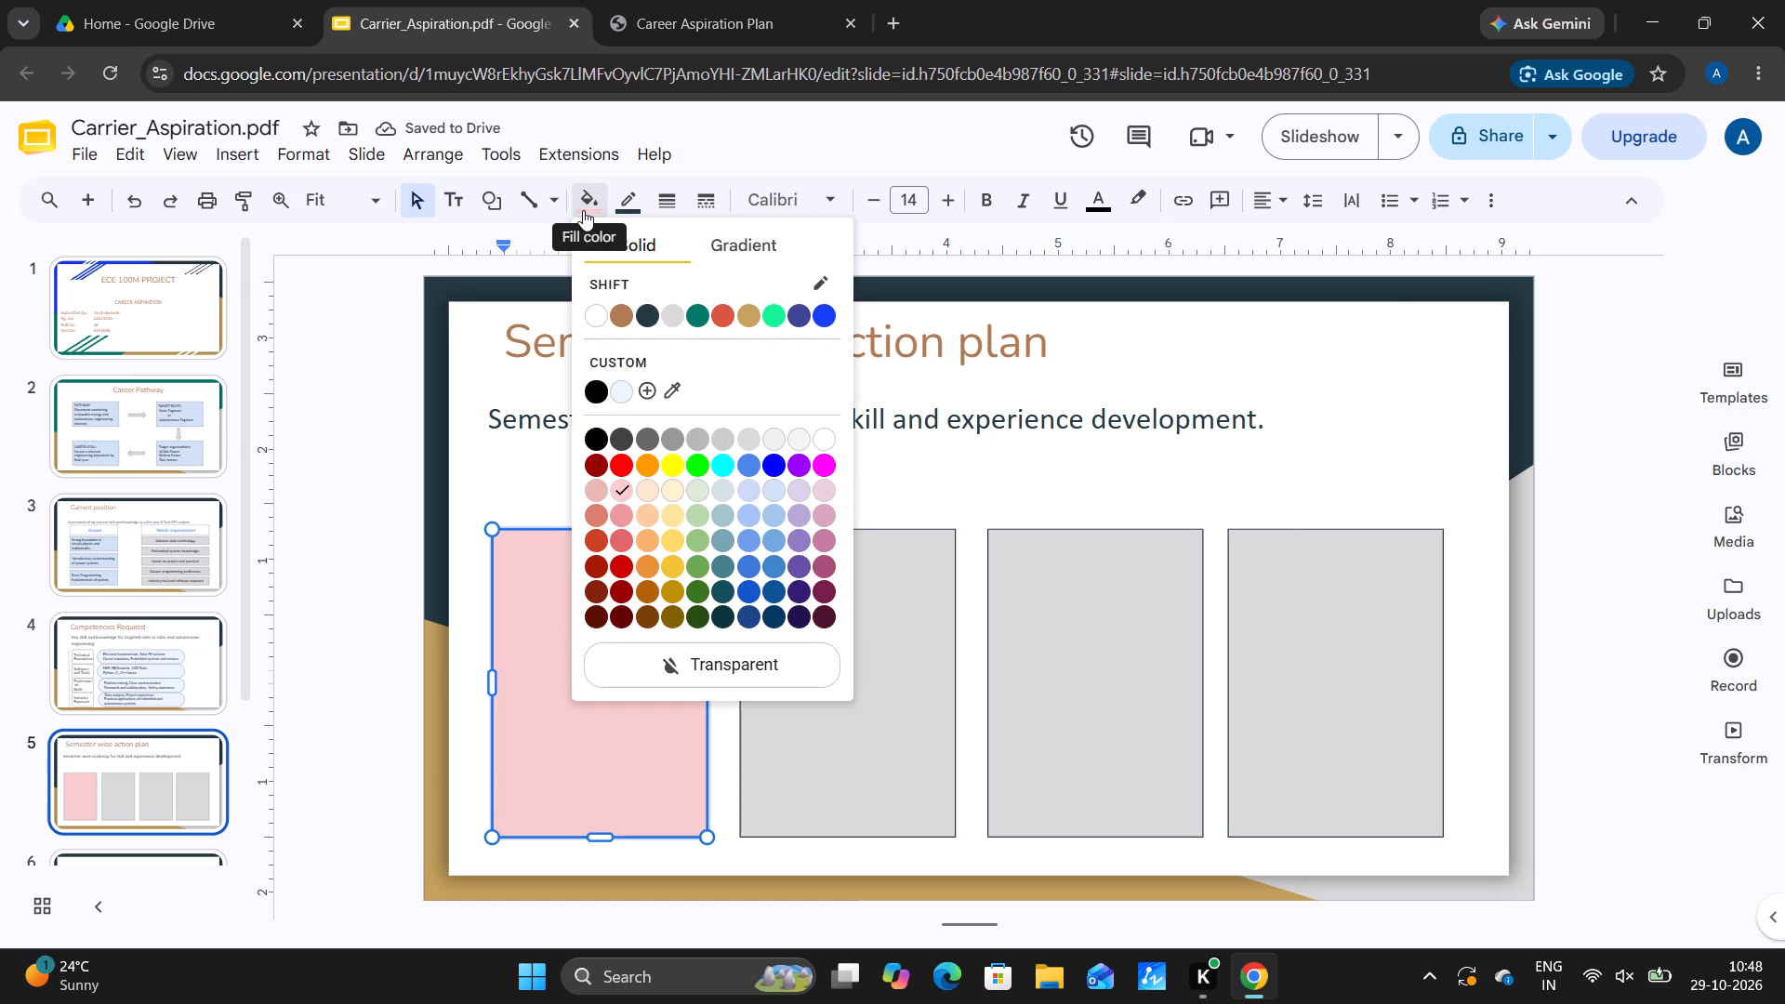
click(620, 437)
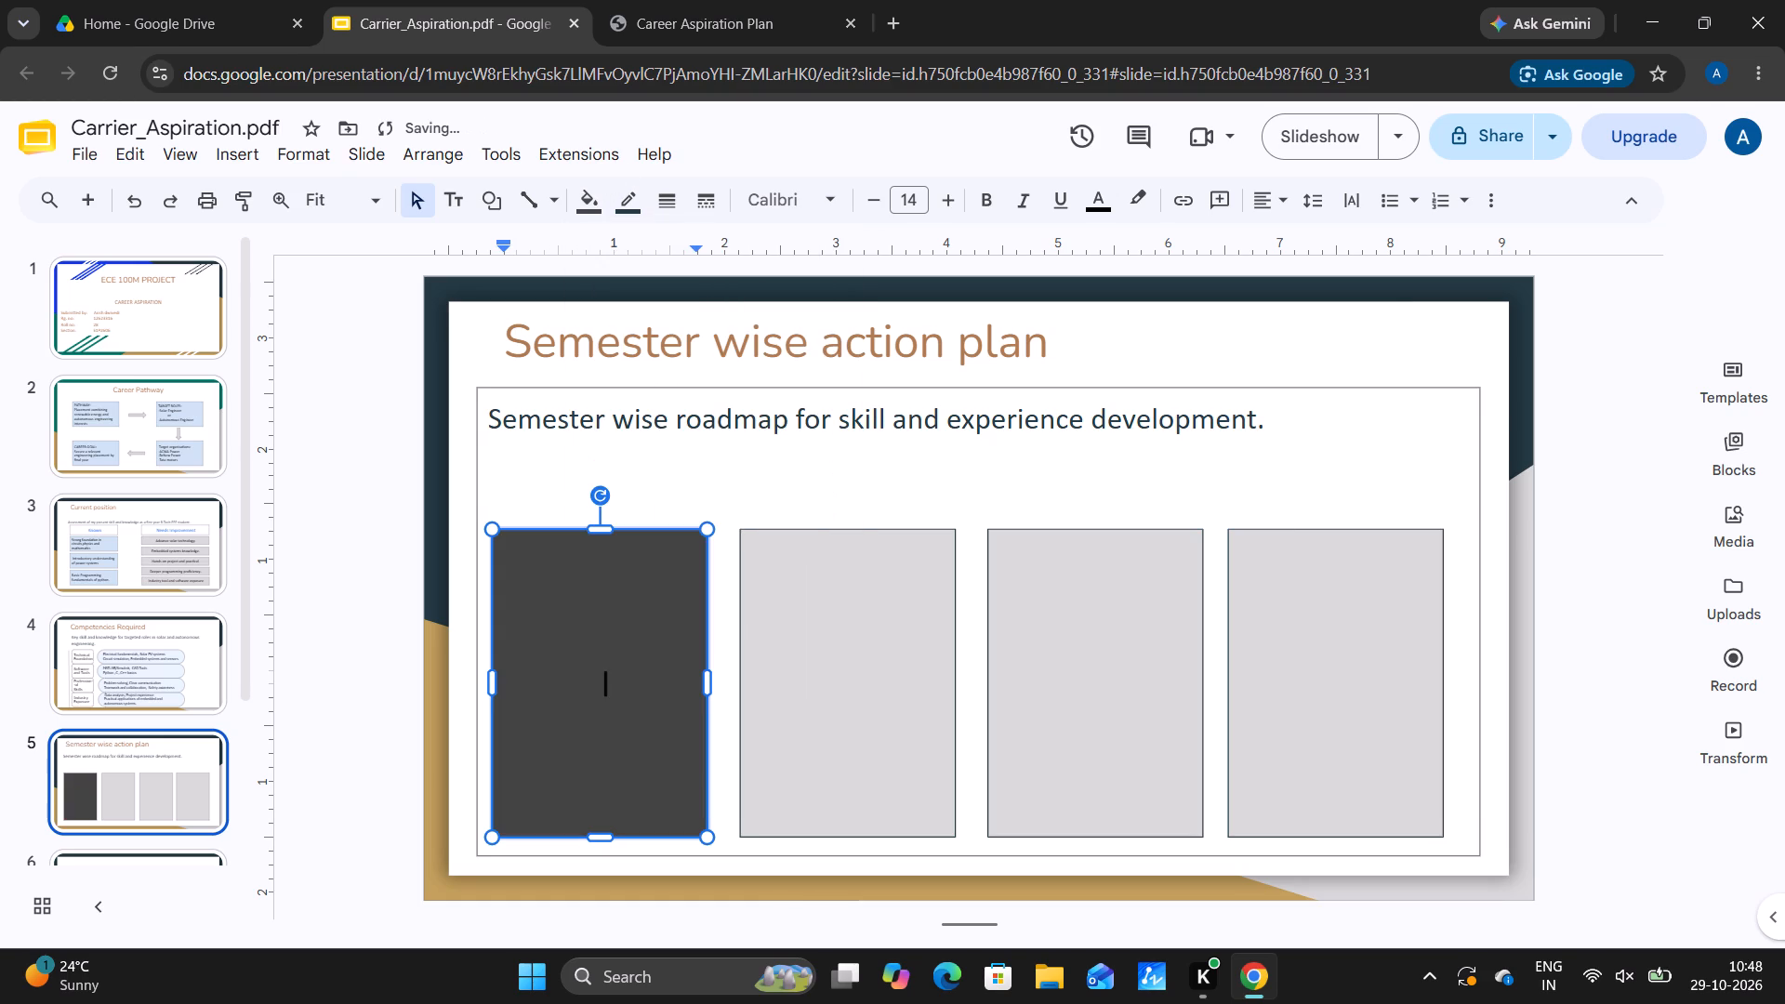
Fill the second rectangle with the same dark grey as the first, after trying a medium grey.
click(906, 764)
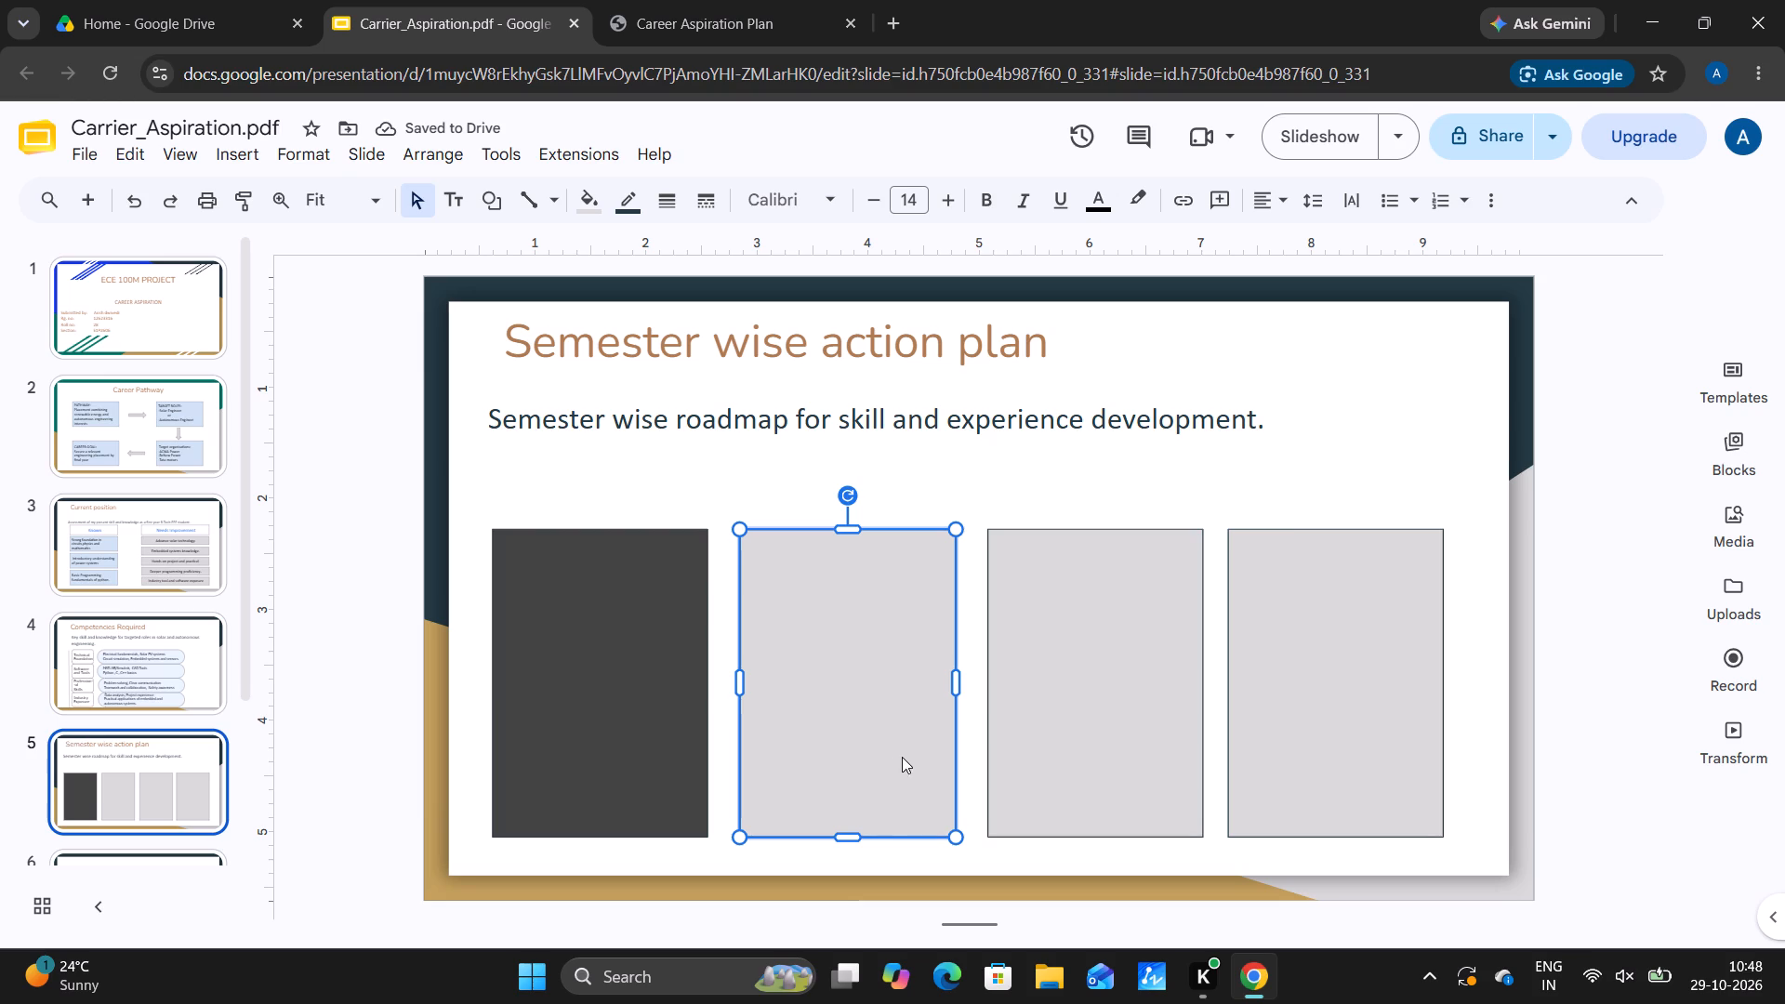
click(575, 197)
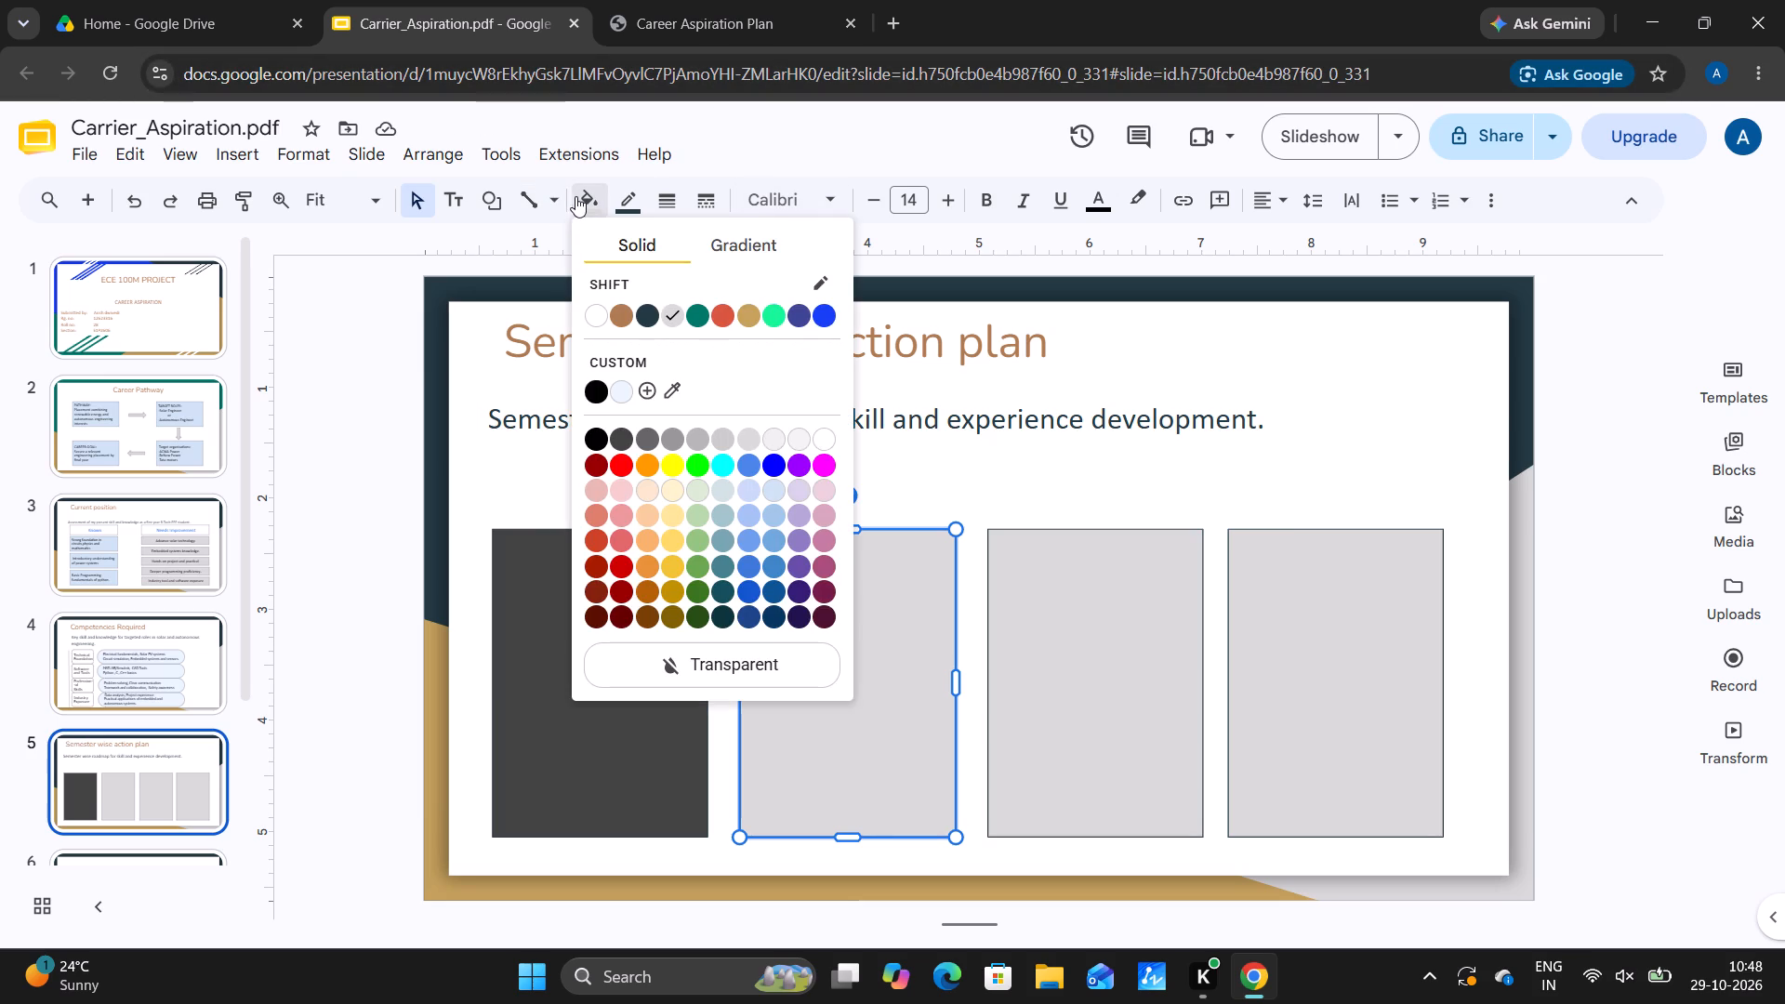
click(641, 435)
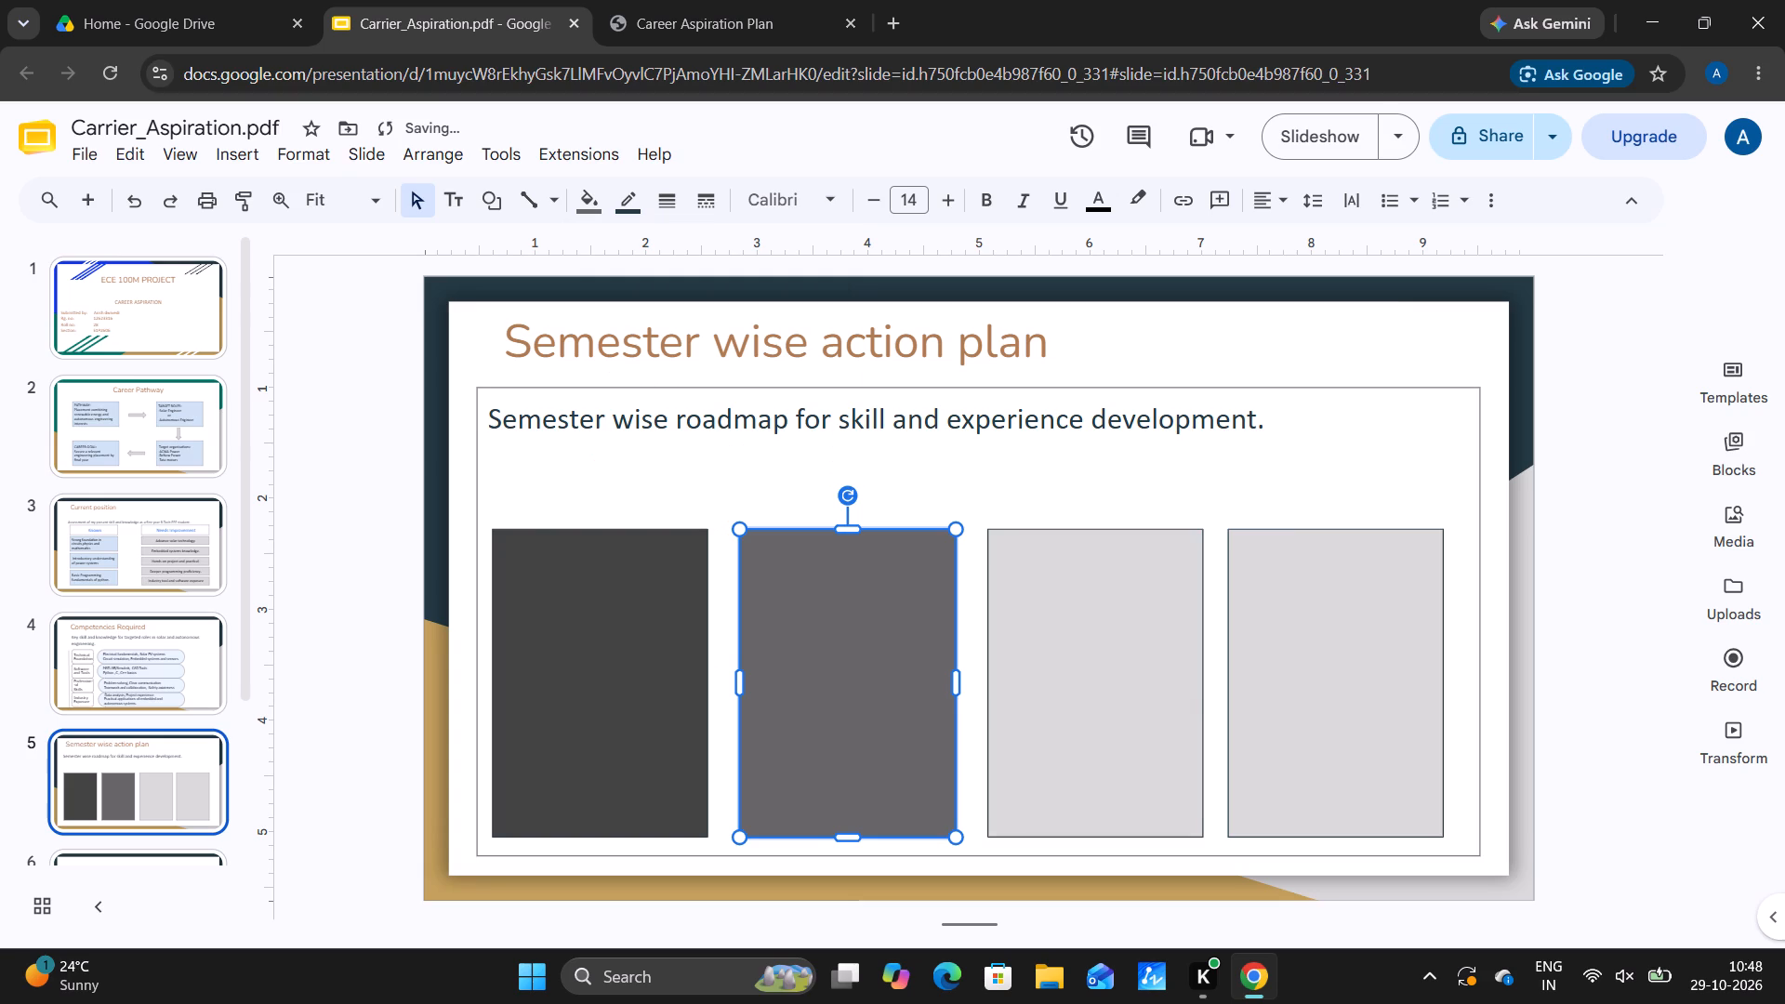
click(580, 200)
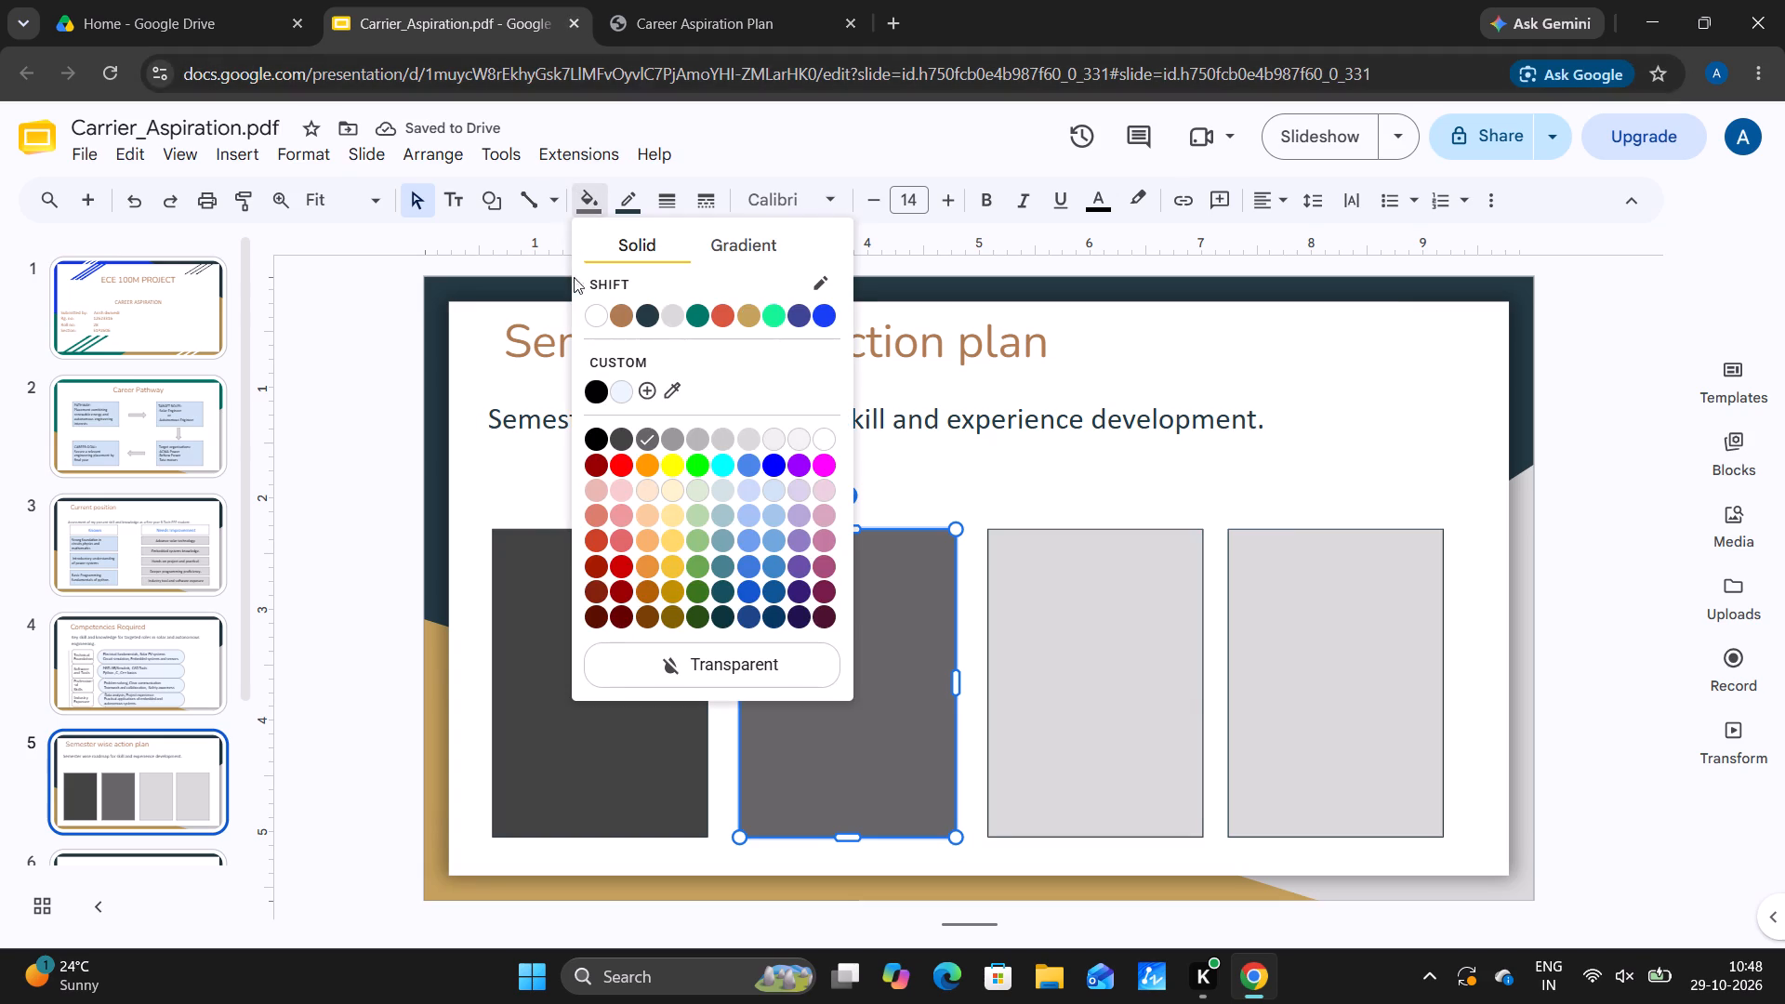
click(616, 433)
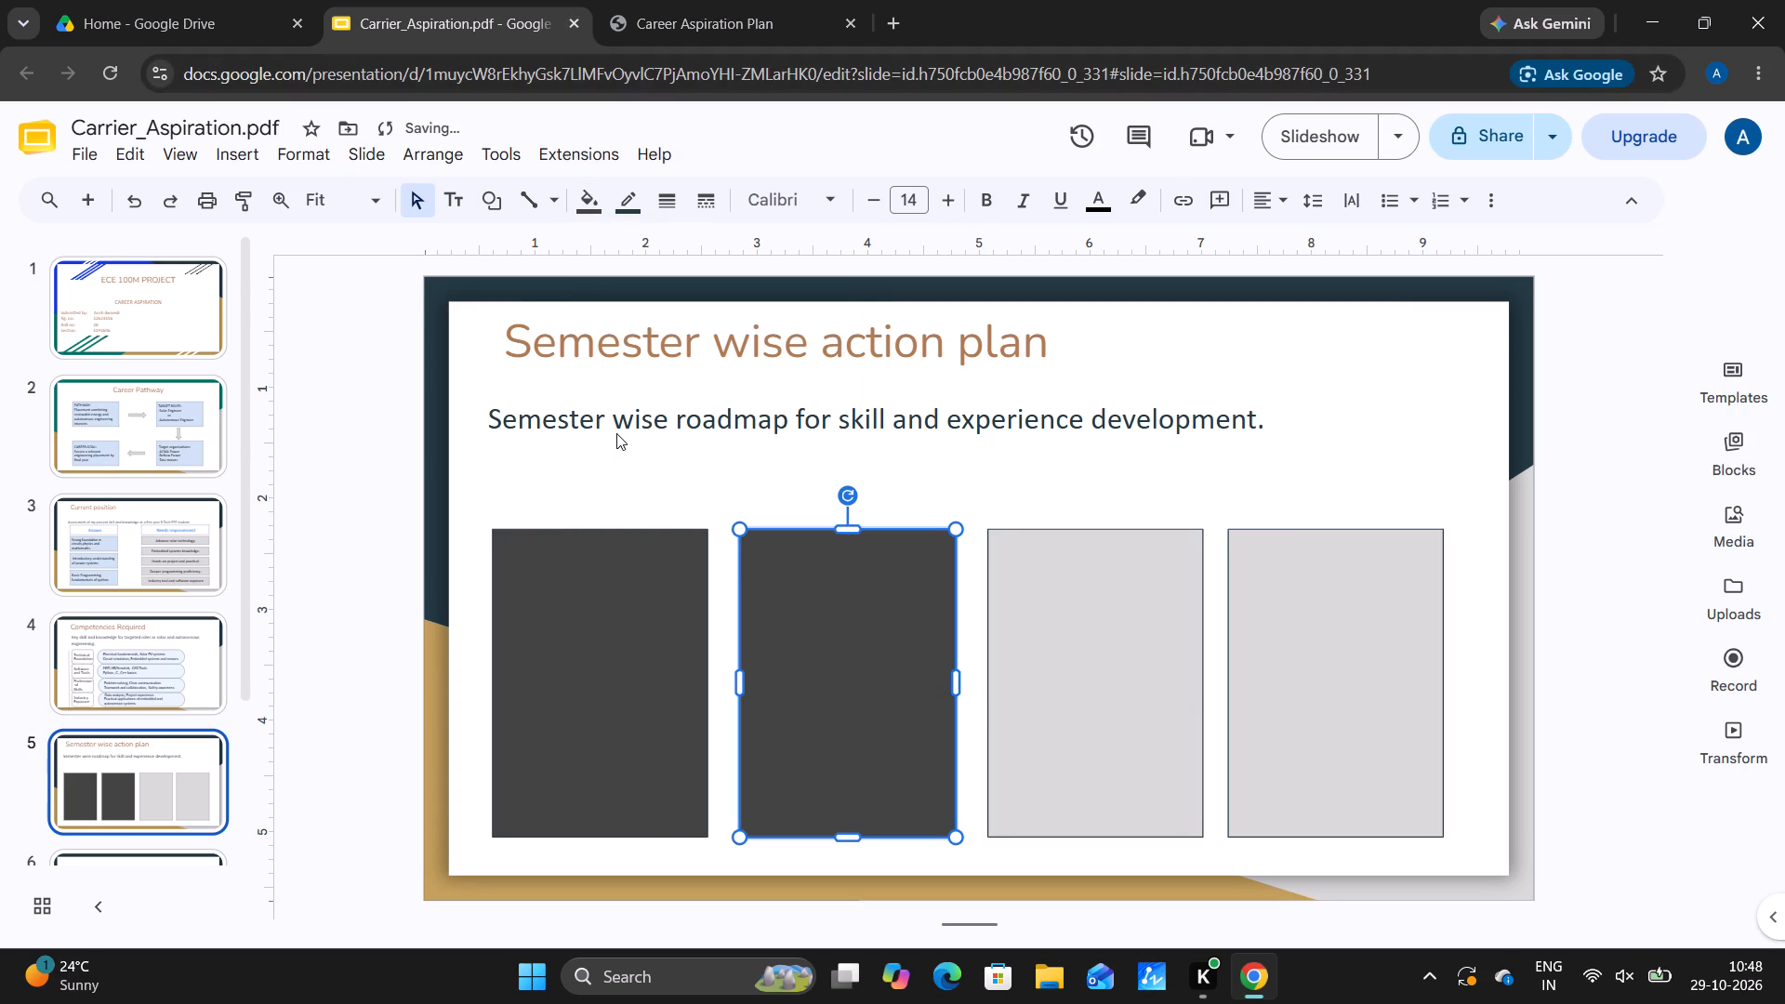
Fill the third rectangle with the dark blue-green theme colour #233a44.
click(1051, 703)
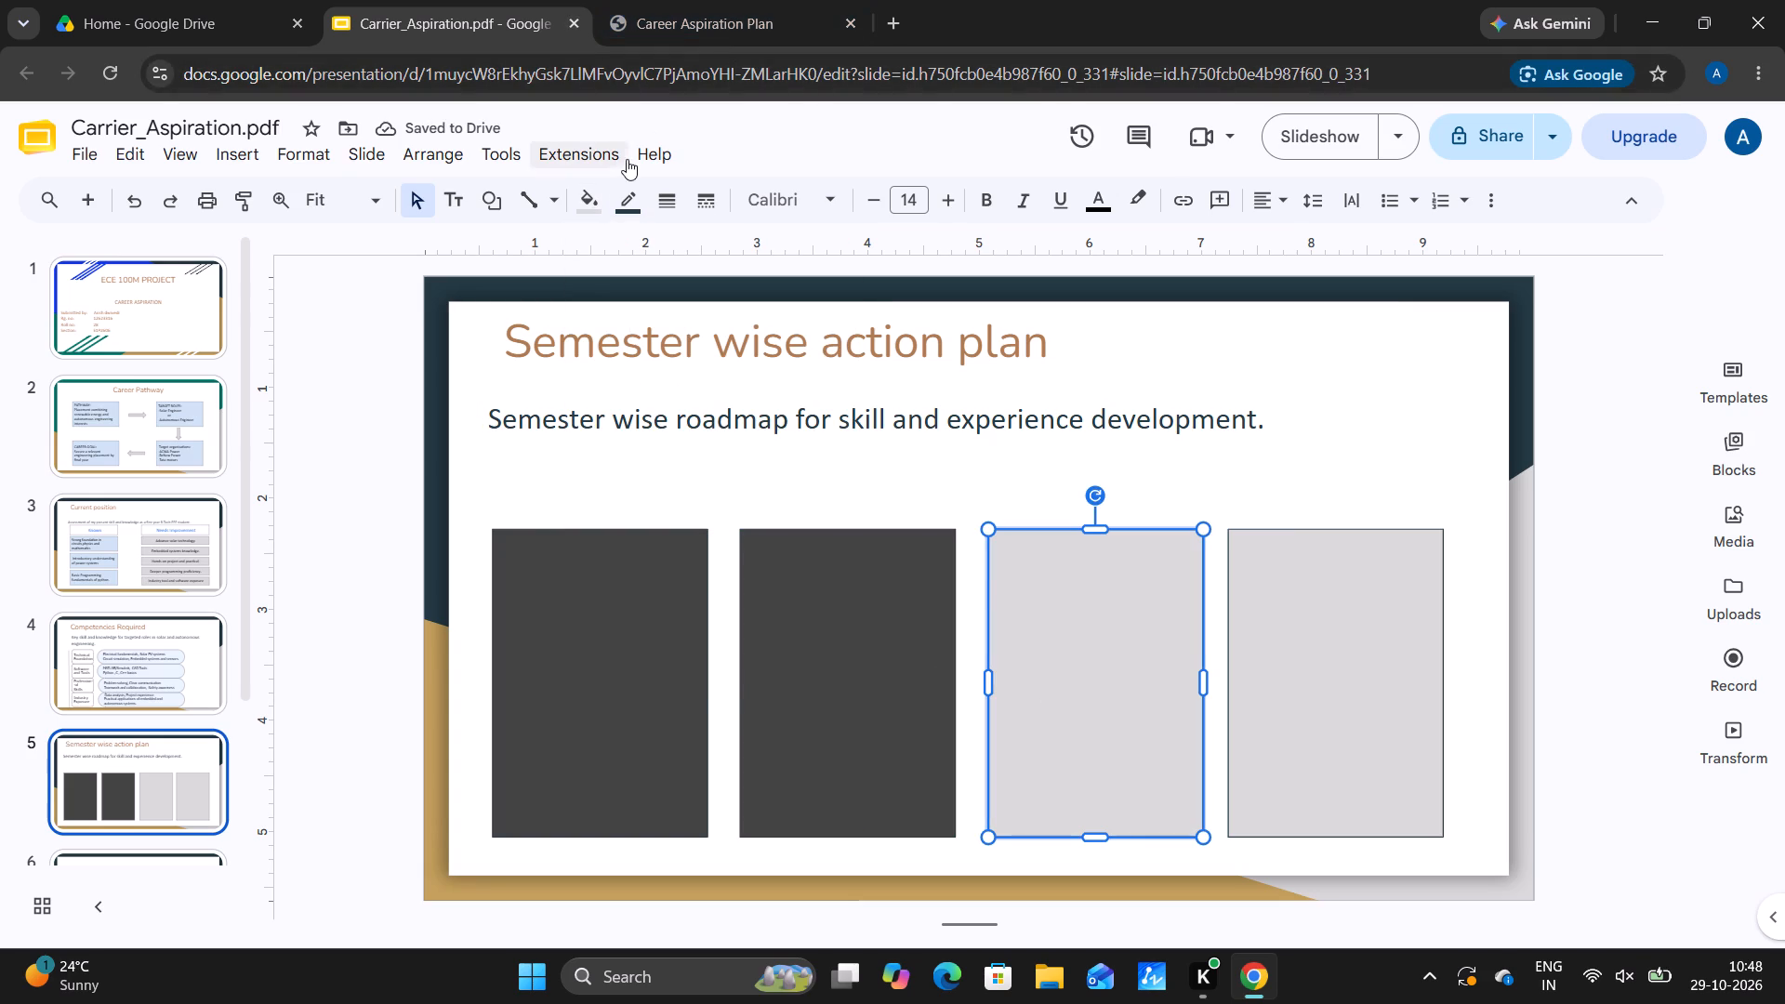
click(590, 204)
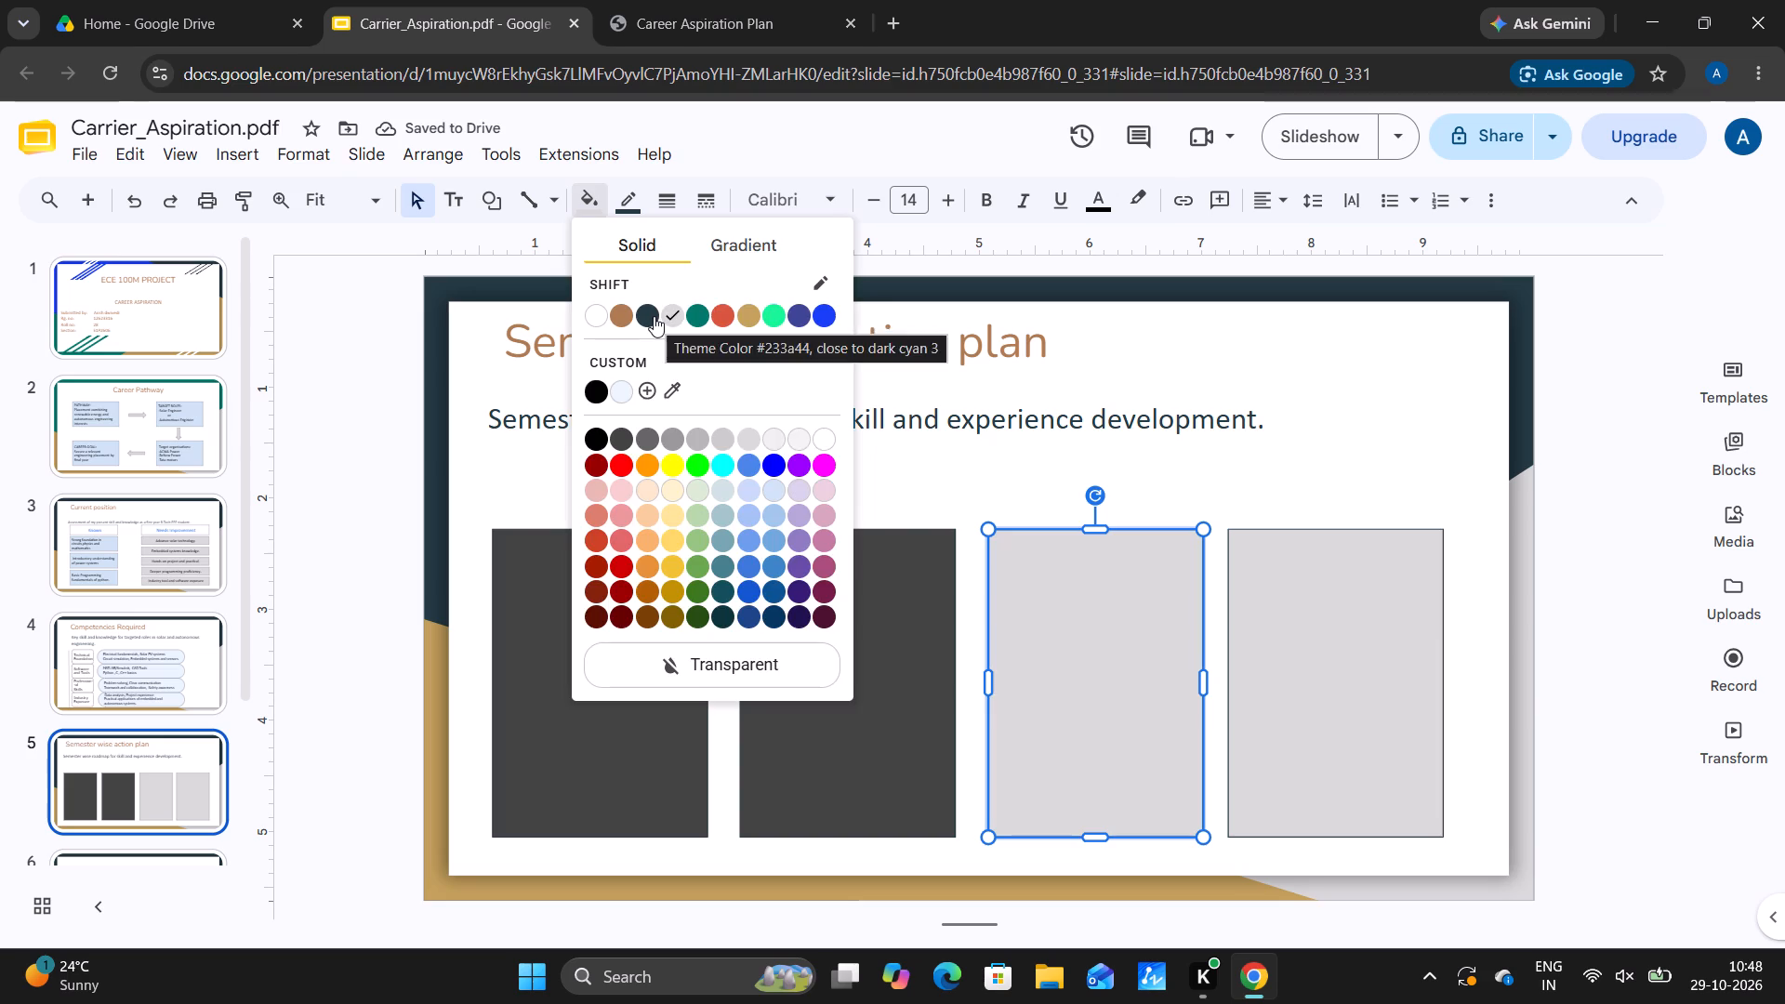
click(654, 316)
Fill the fourth rectangle with the same dark grey as the first two rectangles.
click(1298, 710)
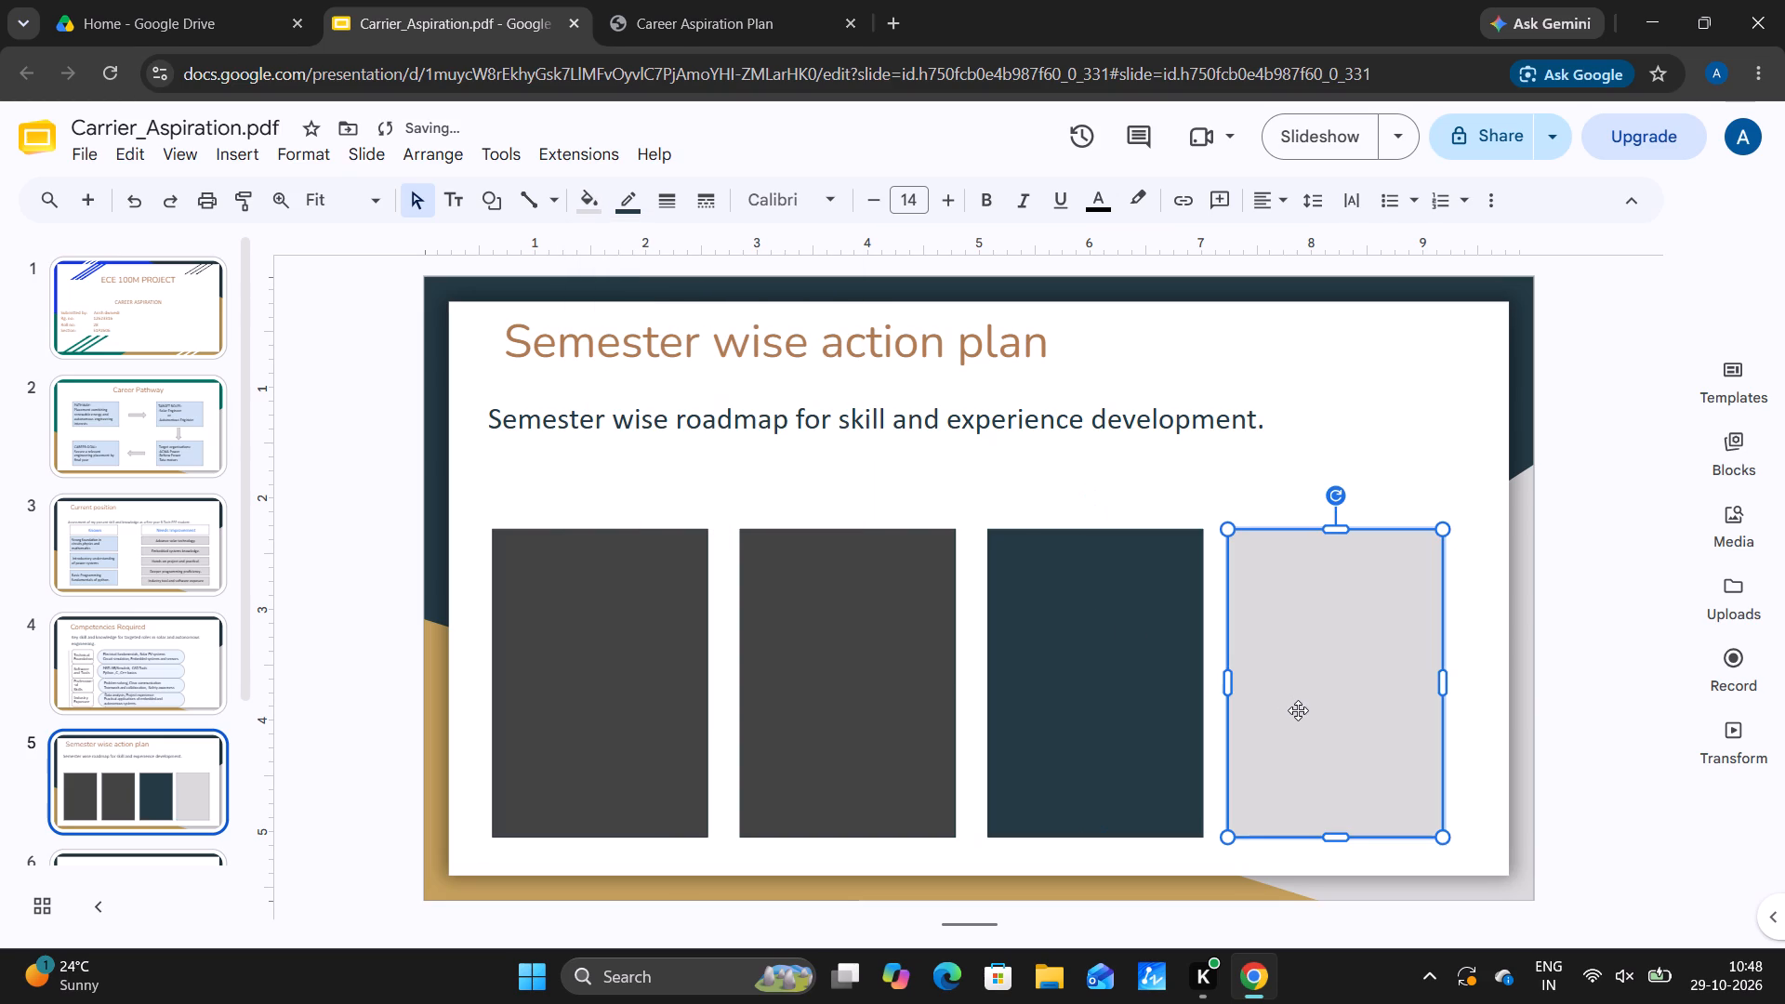
click(581, 206)
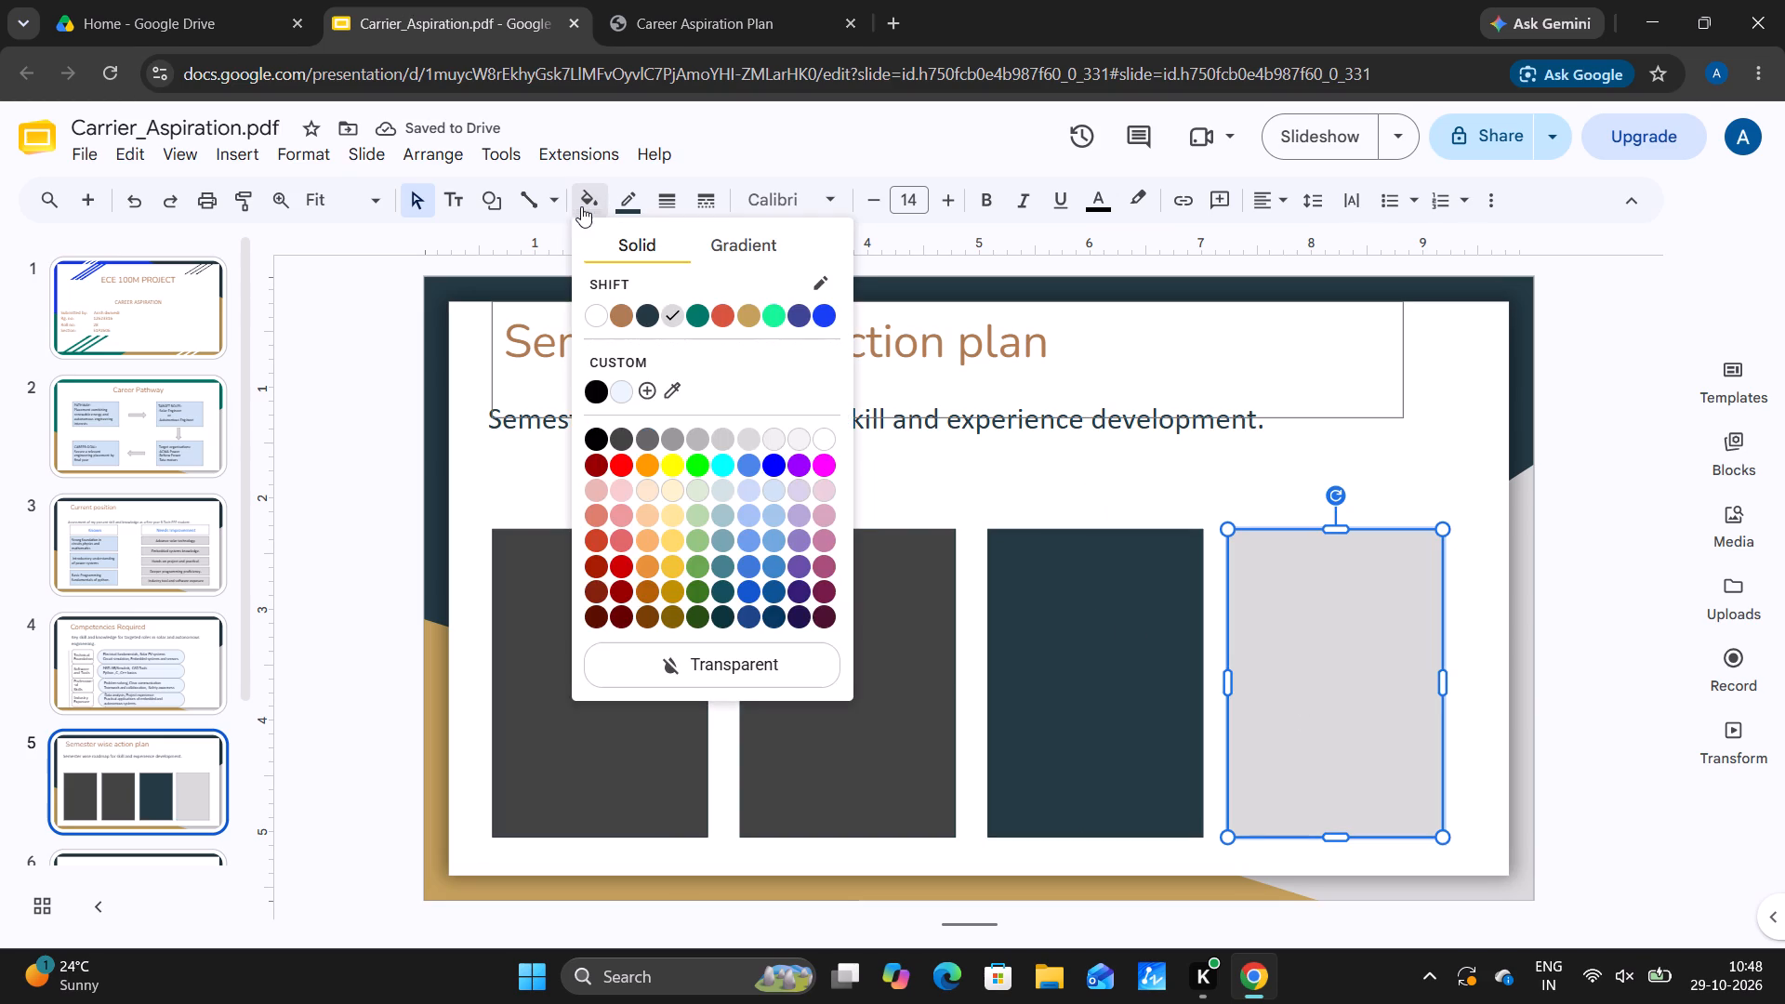
click(622, 436)
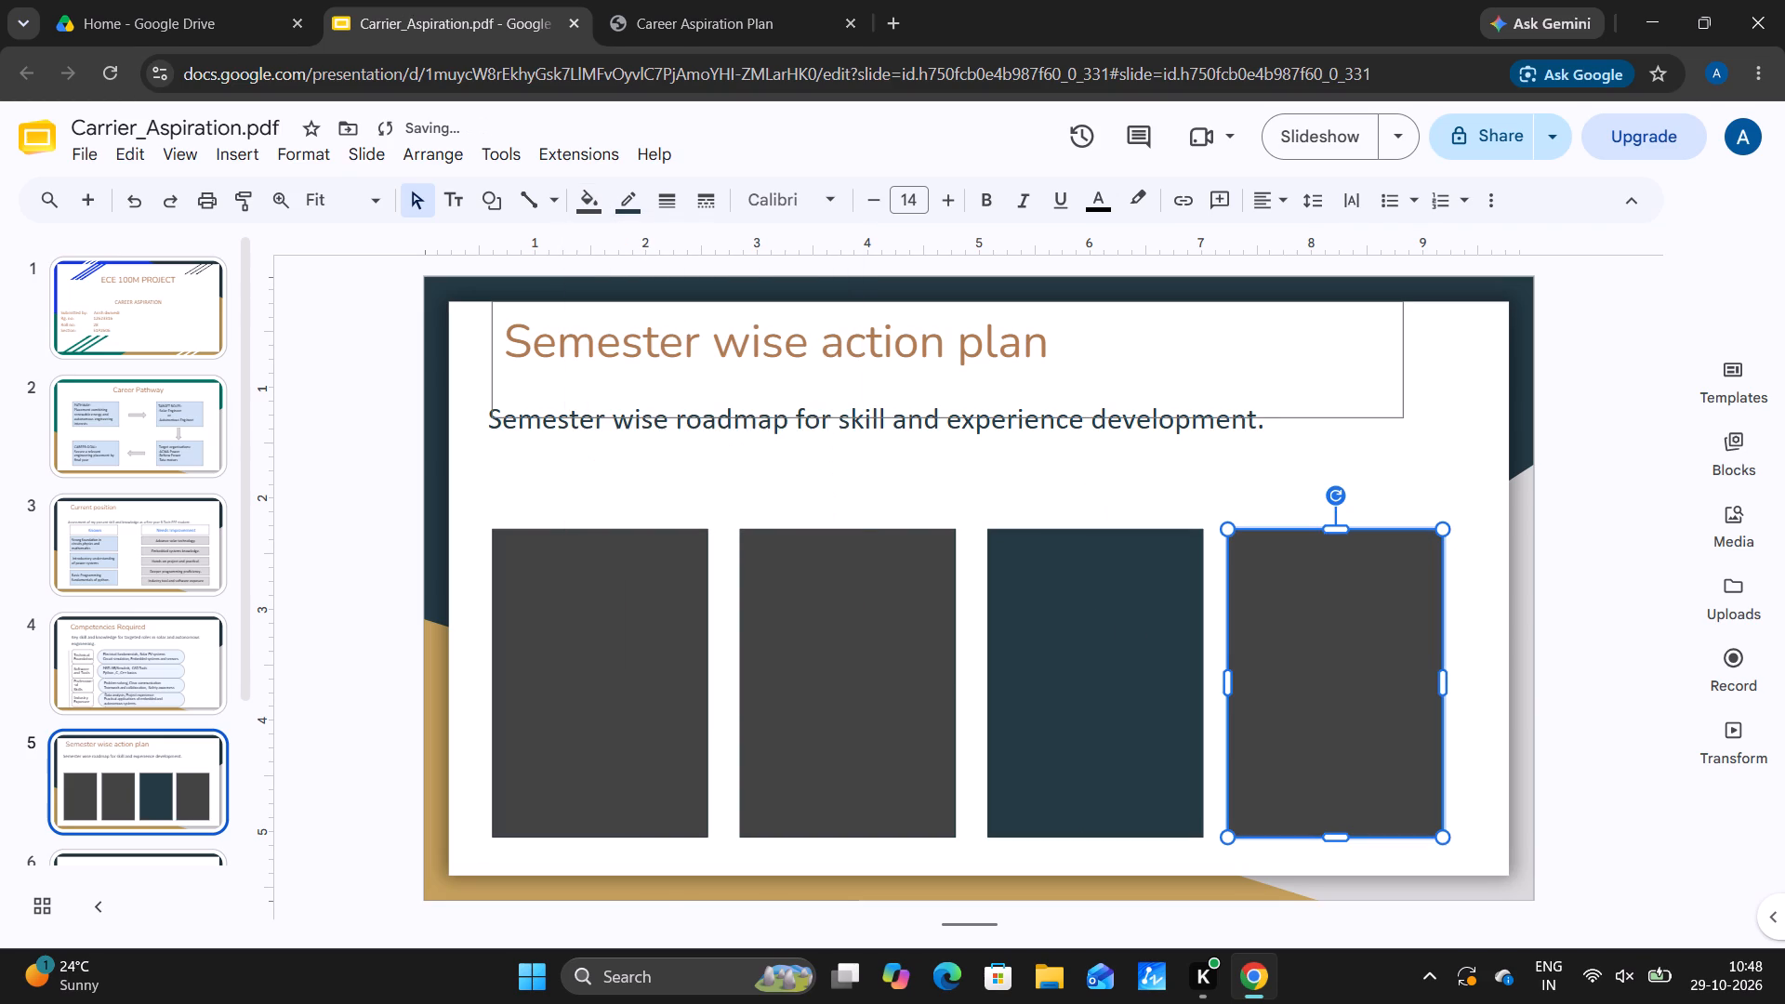
Change the third rectangle's fill to the same dark grey as the other rectangles.
click(1090, 684)
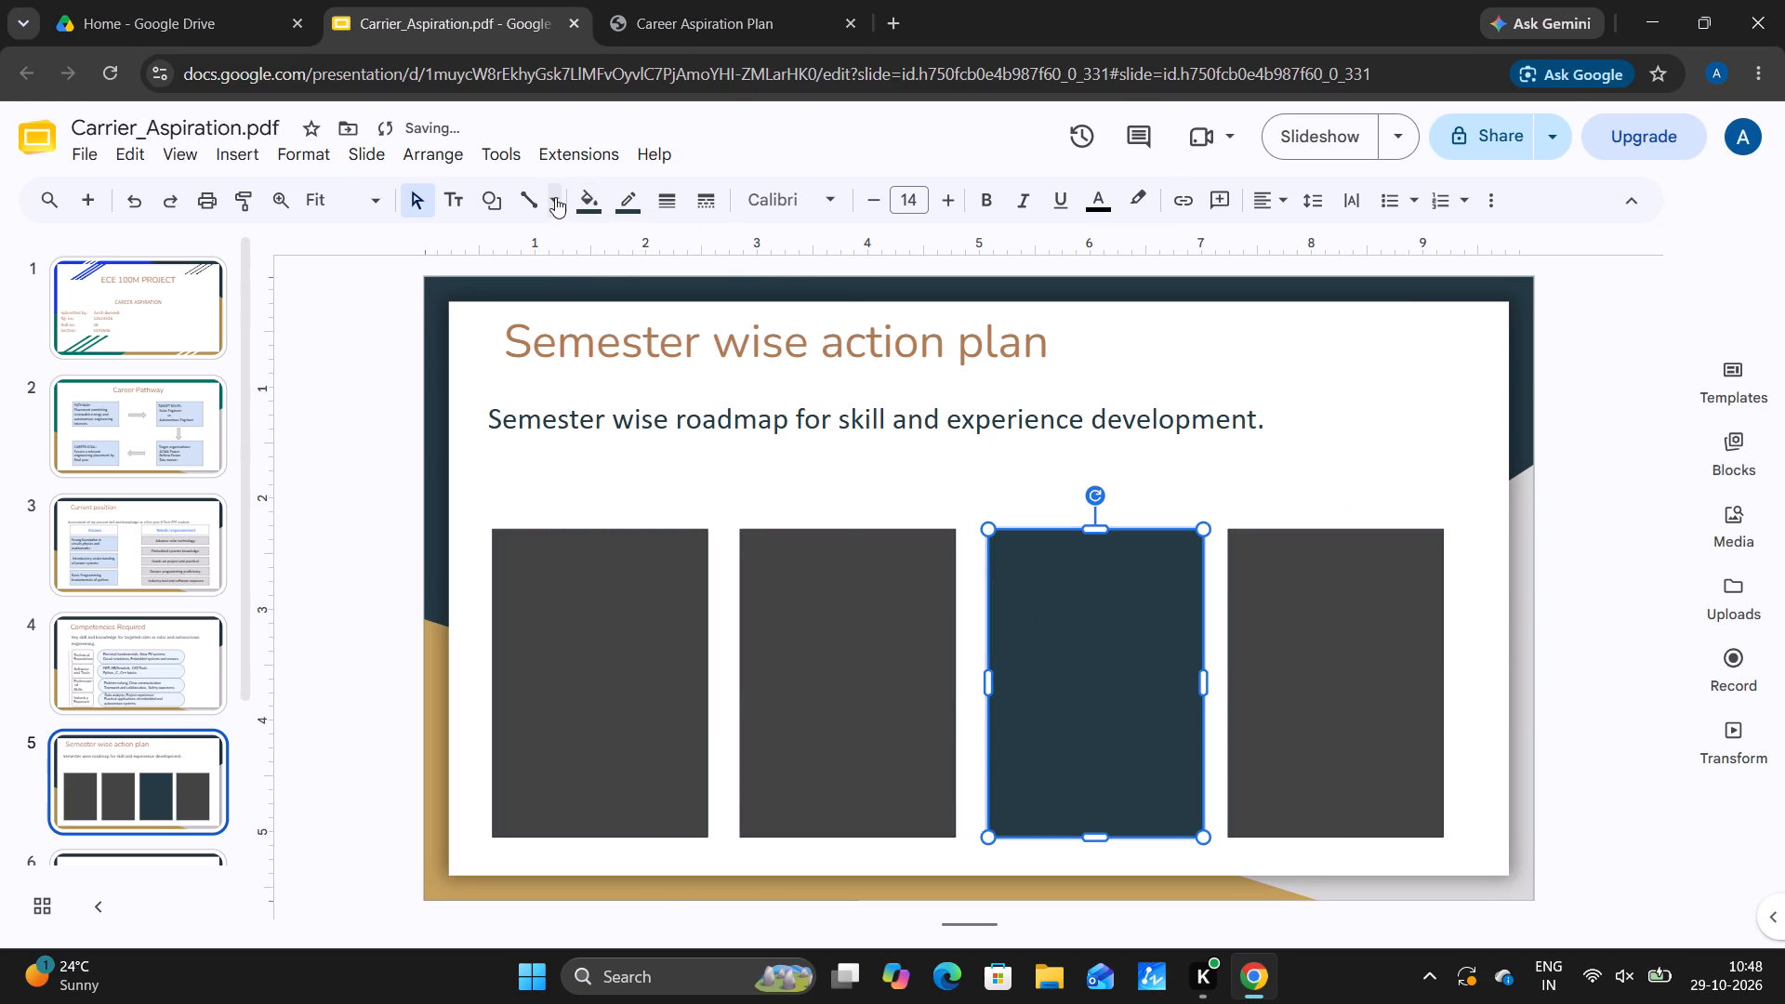
click(575, 199)
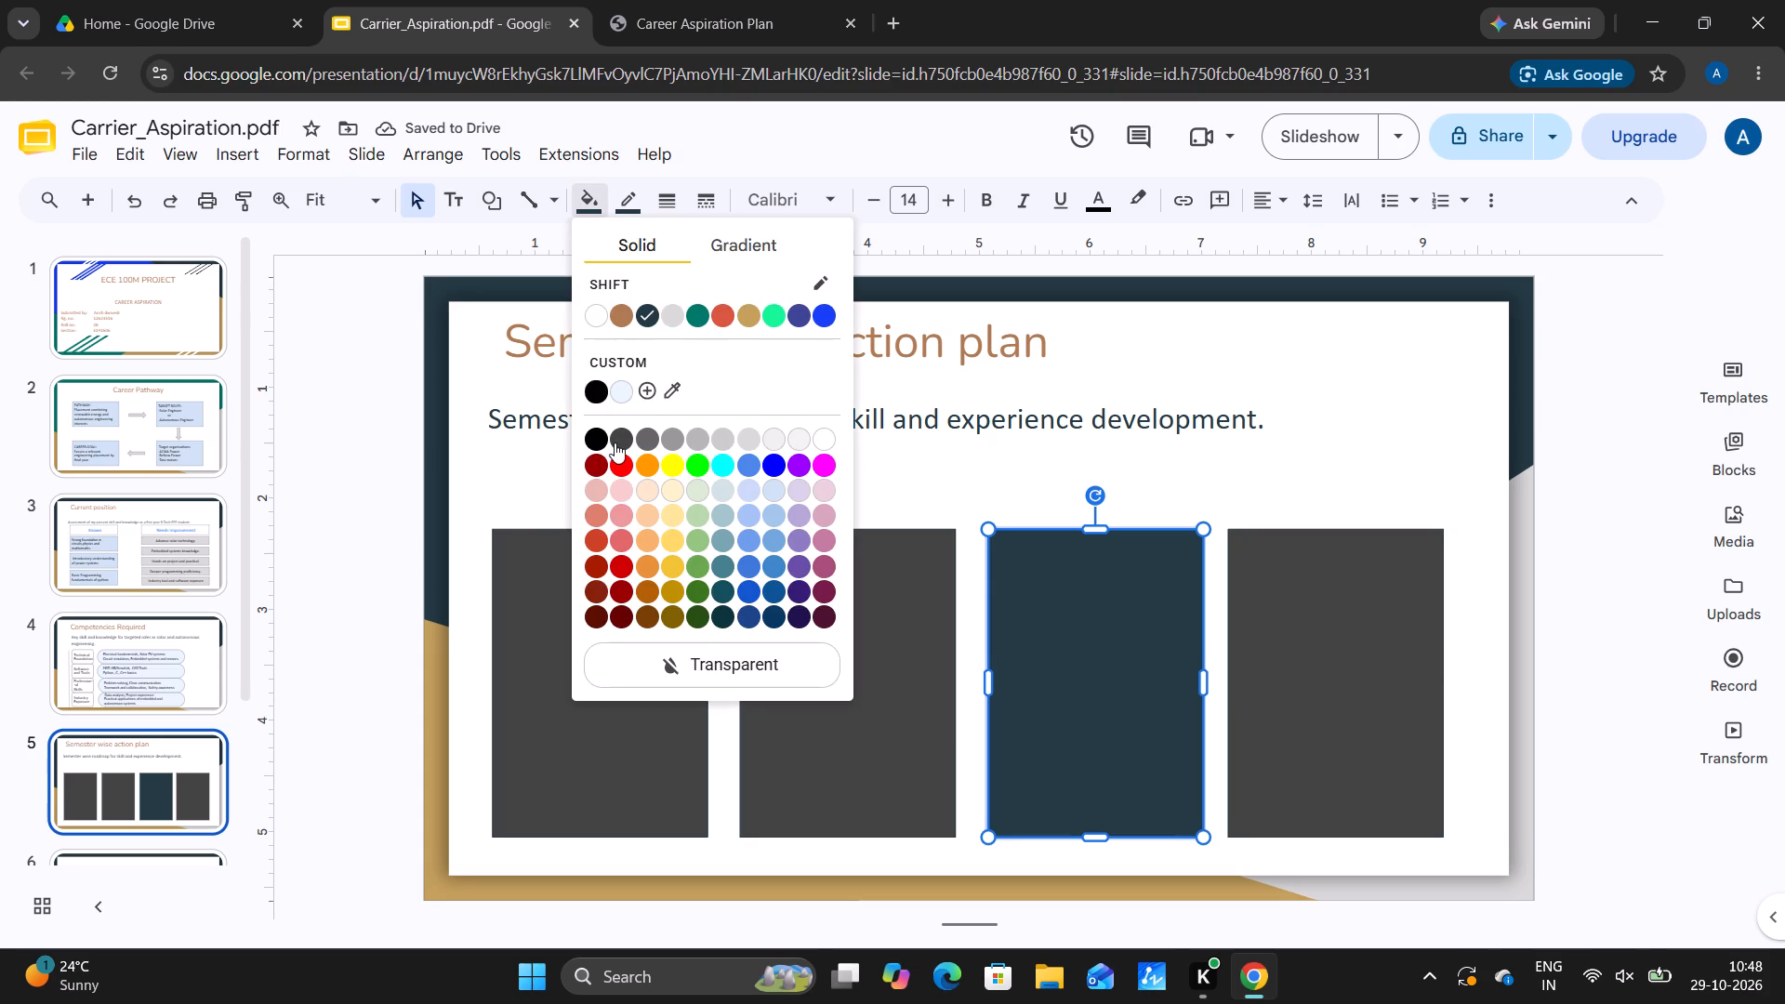
click(615, 443)
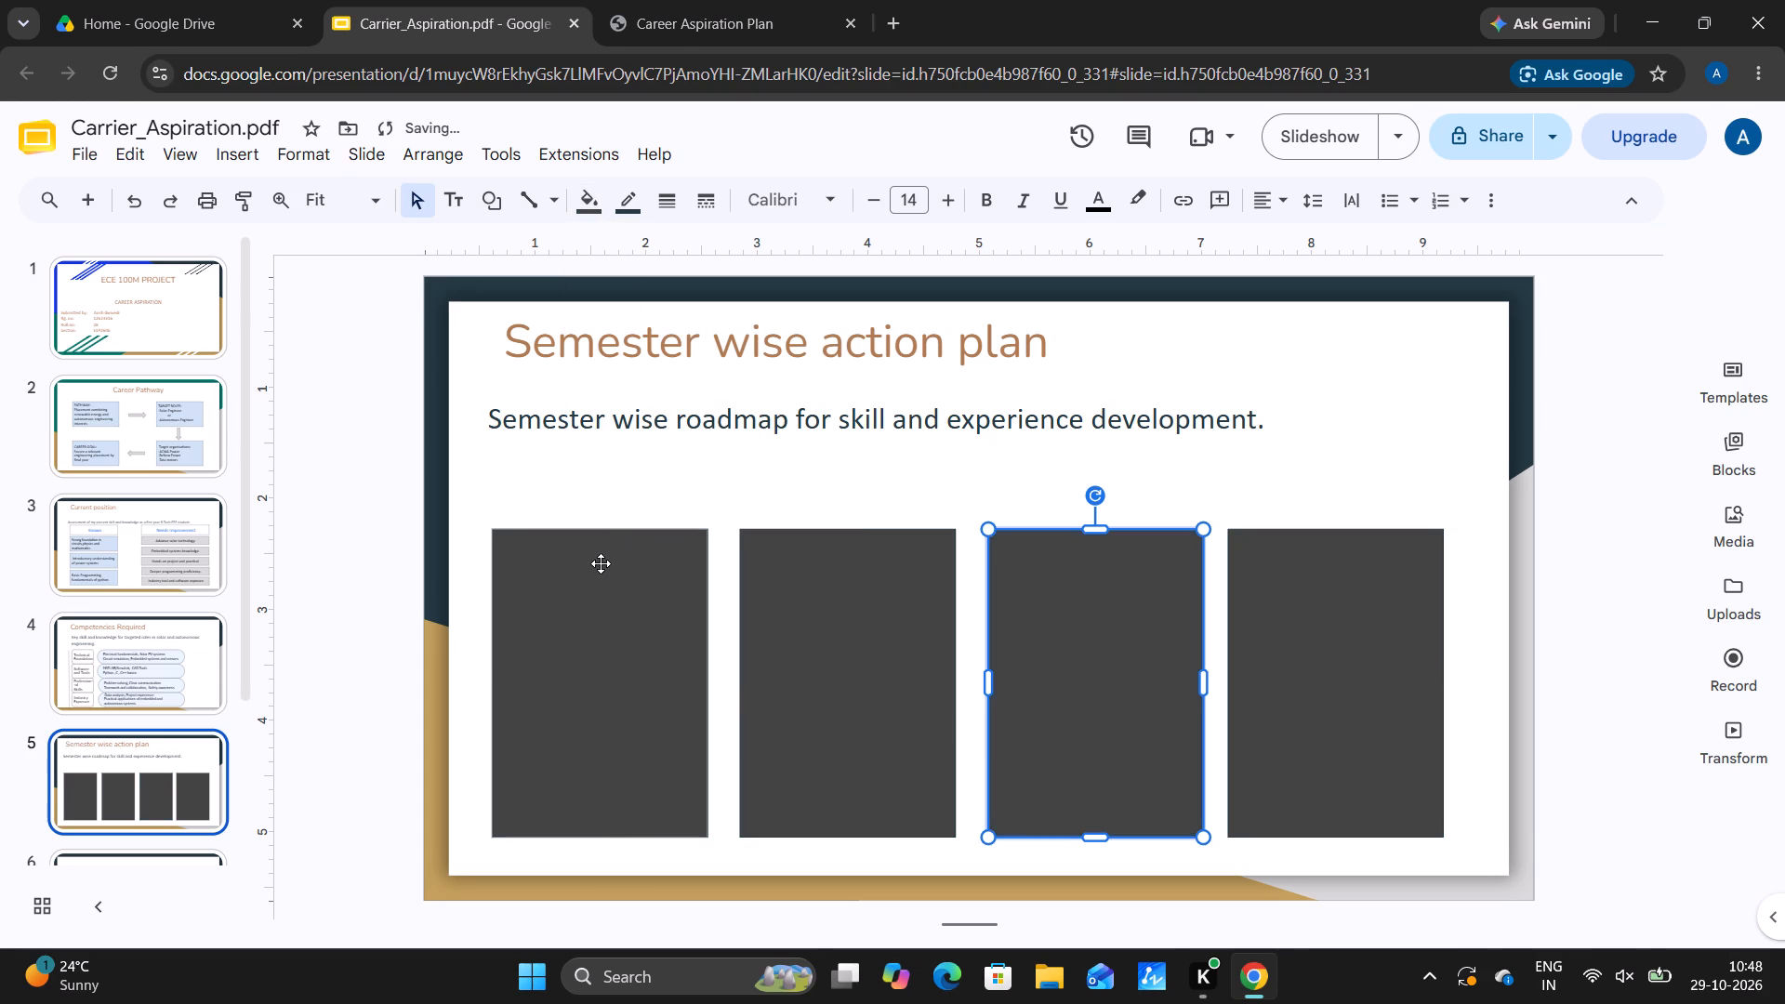
After checking the PDF's Action Plan timeline, draw a horizontal elbow connector above the boxes, from mid-first to about mid-fourth rectangle.
click(601, 563)
click(599, 569)
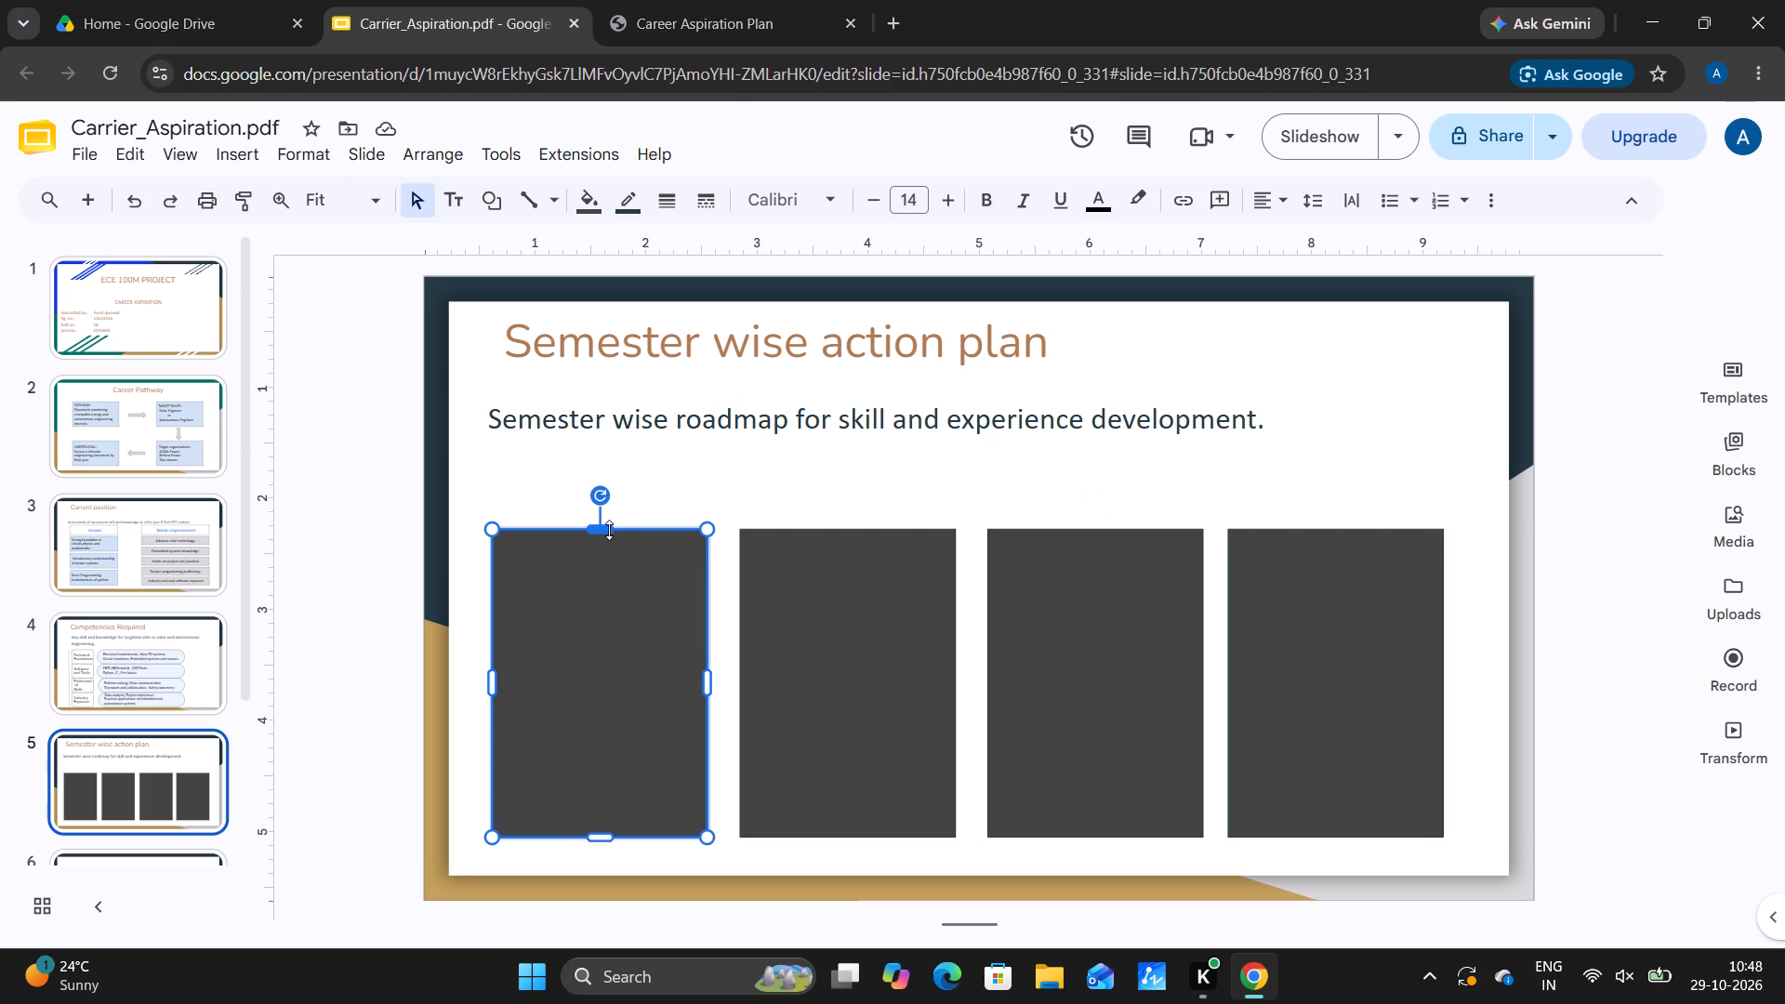
click(681, 0)
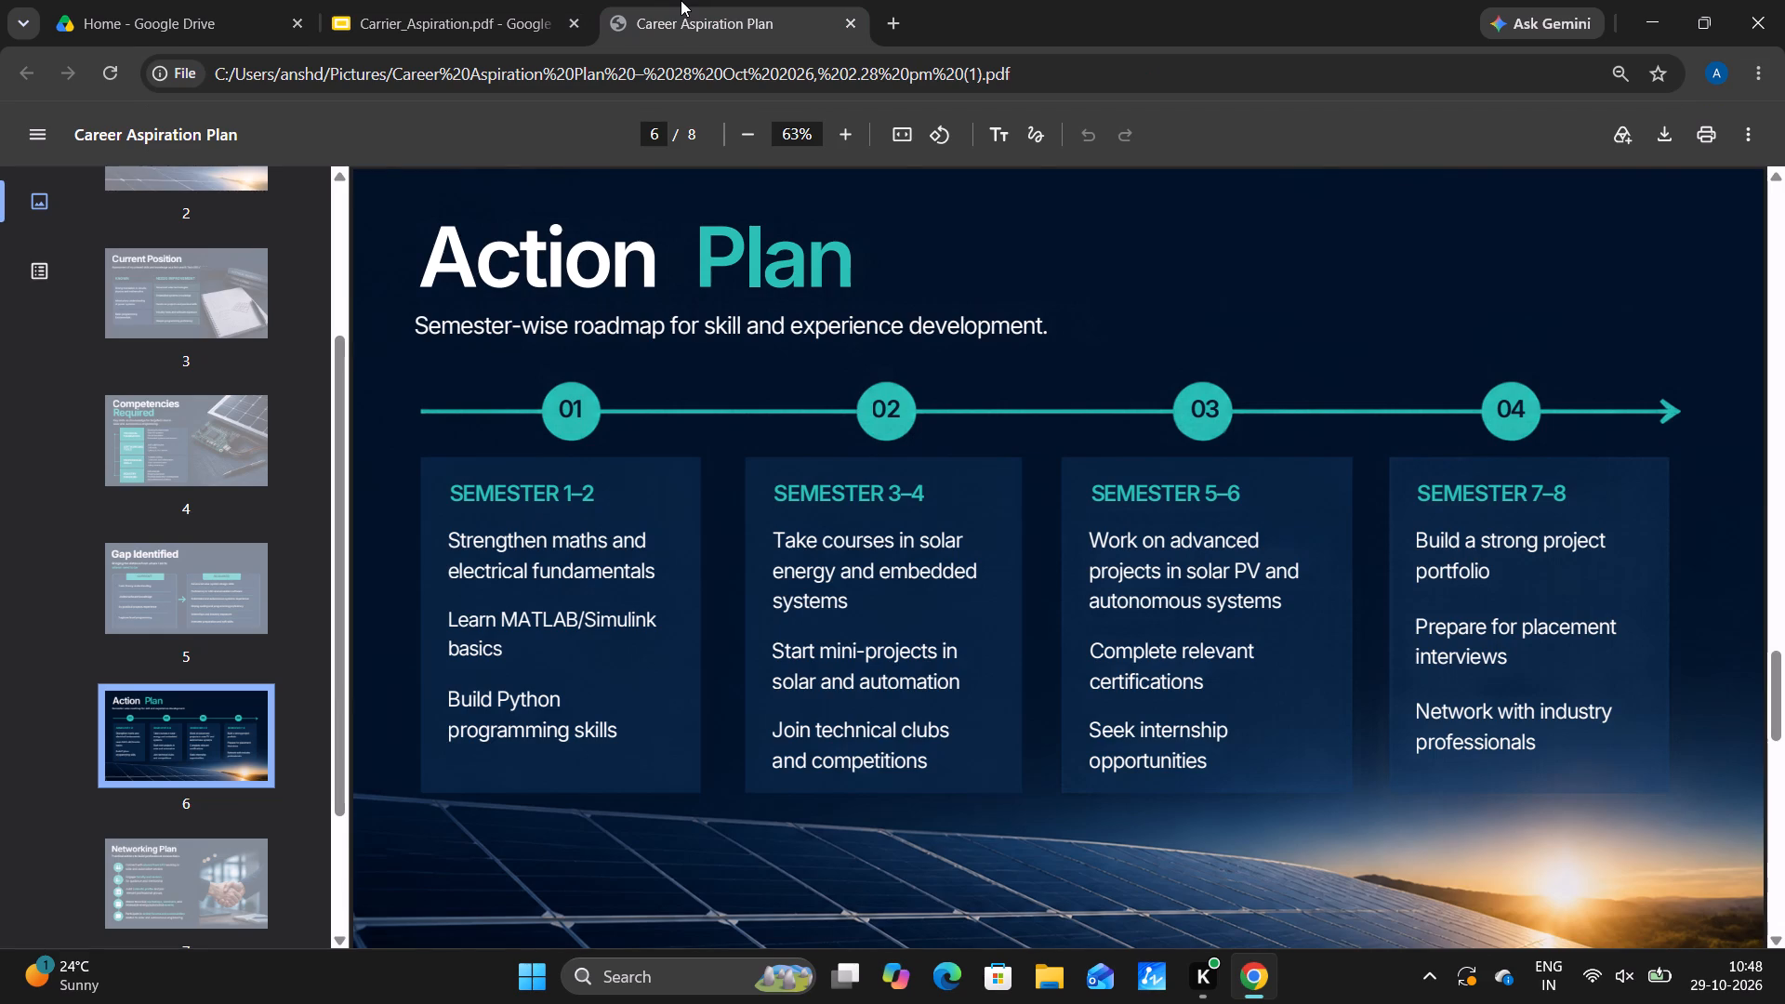
click(443, 37)
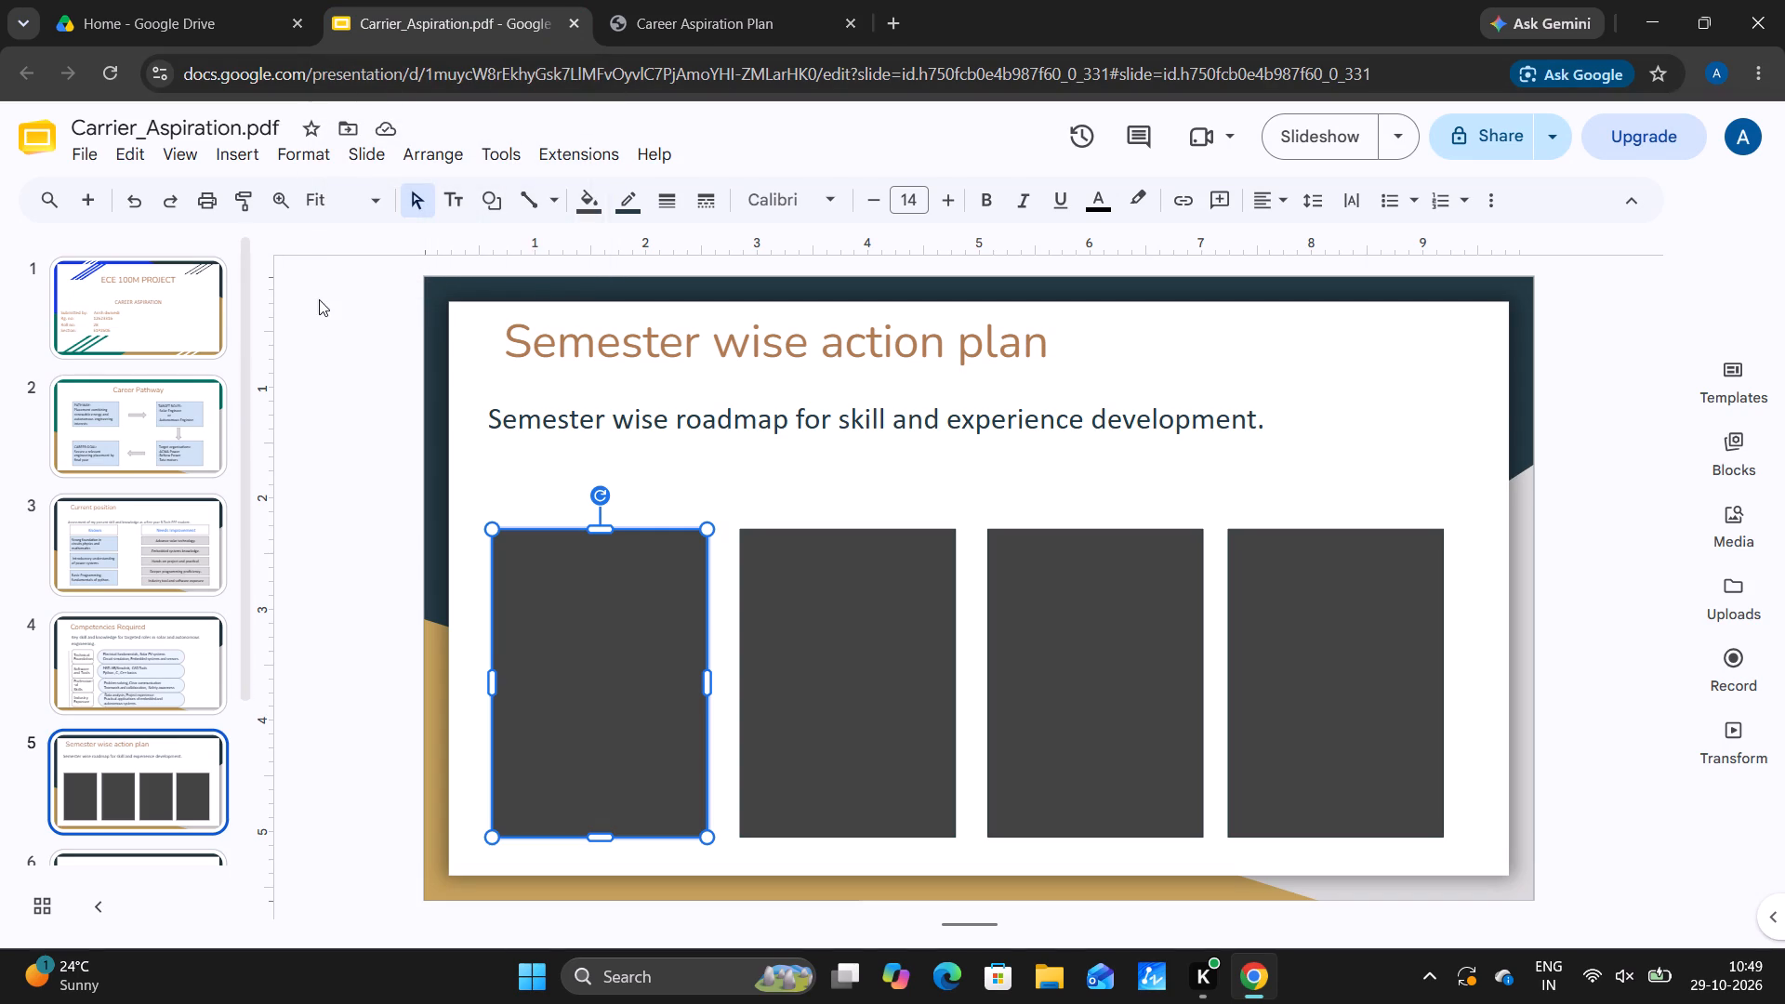
click(258, 154)
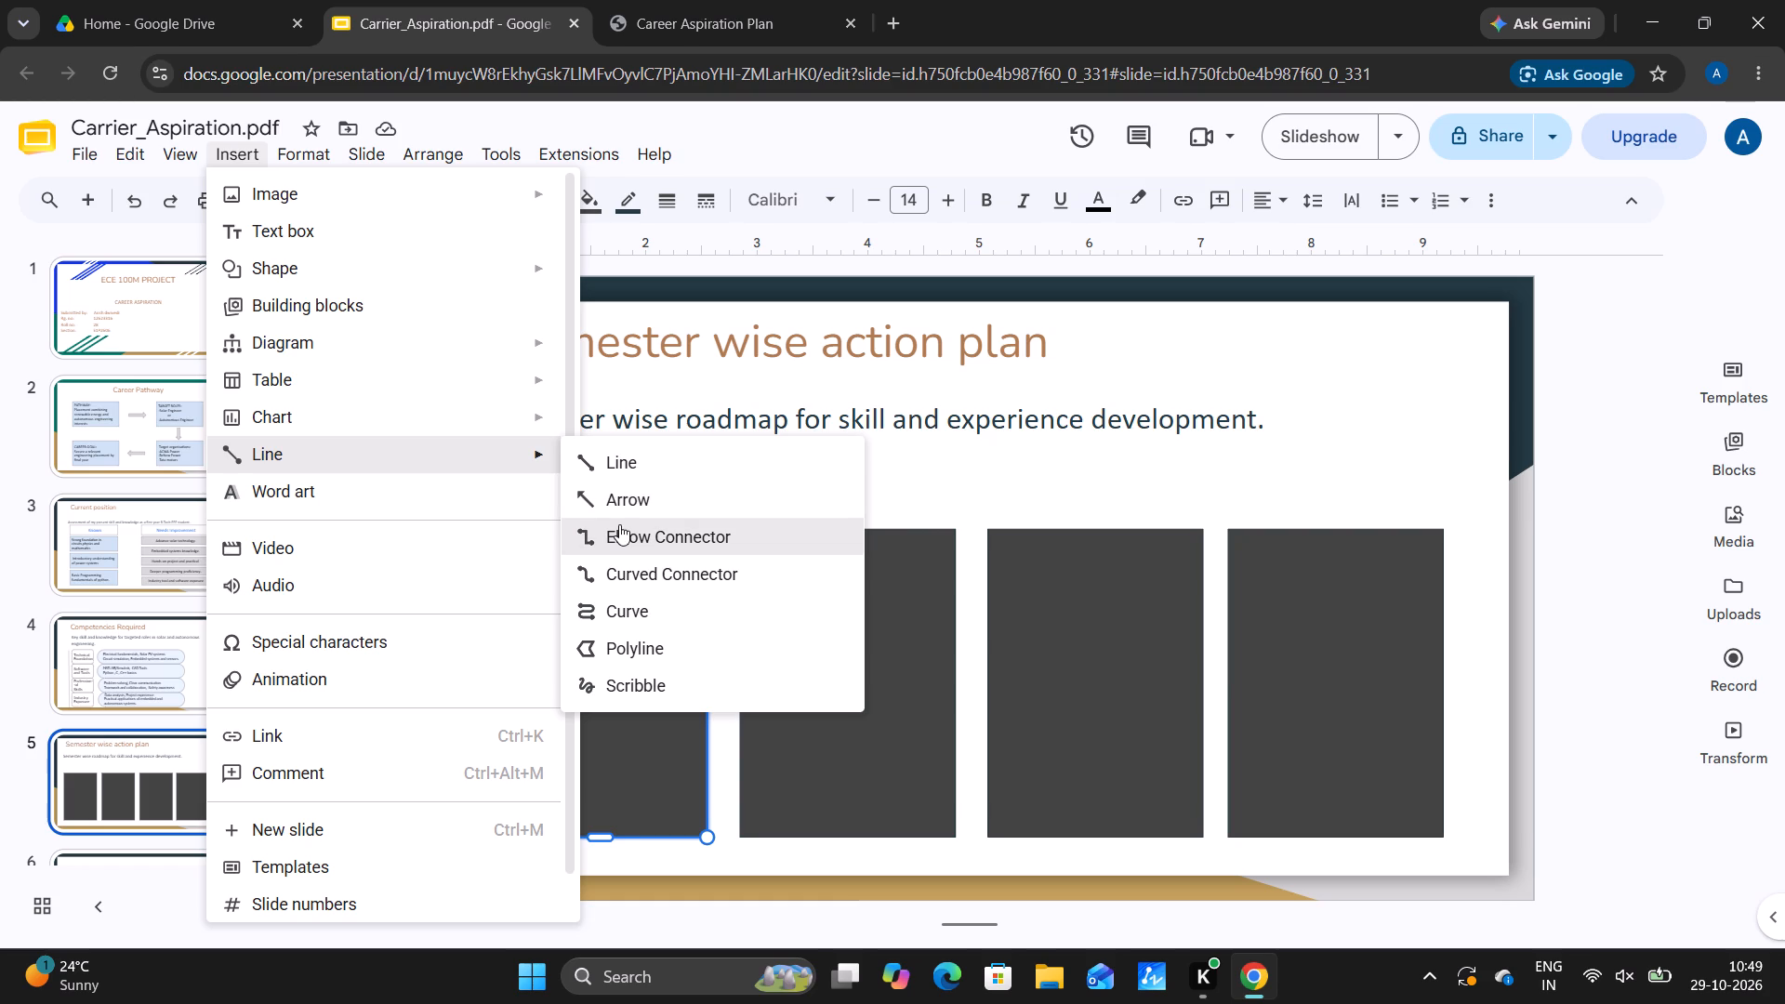
click(619, 524)
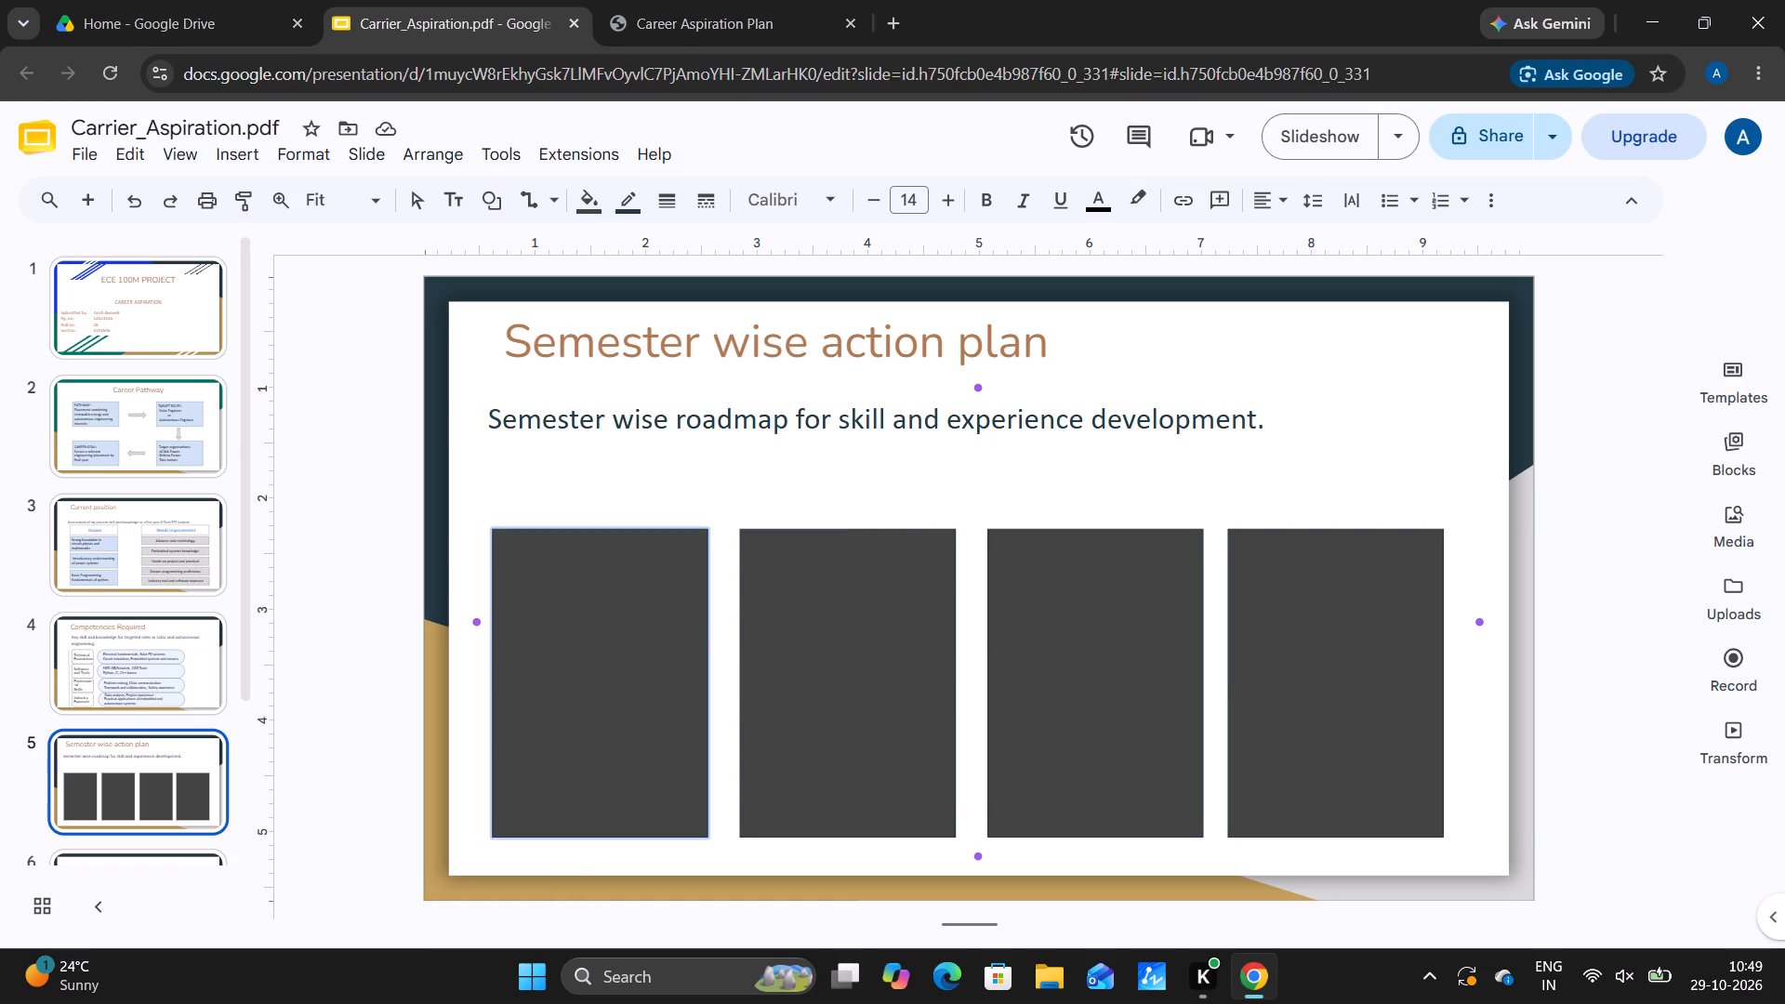
drag(586, 482, 1044, 513)
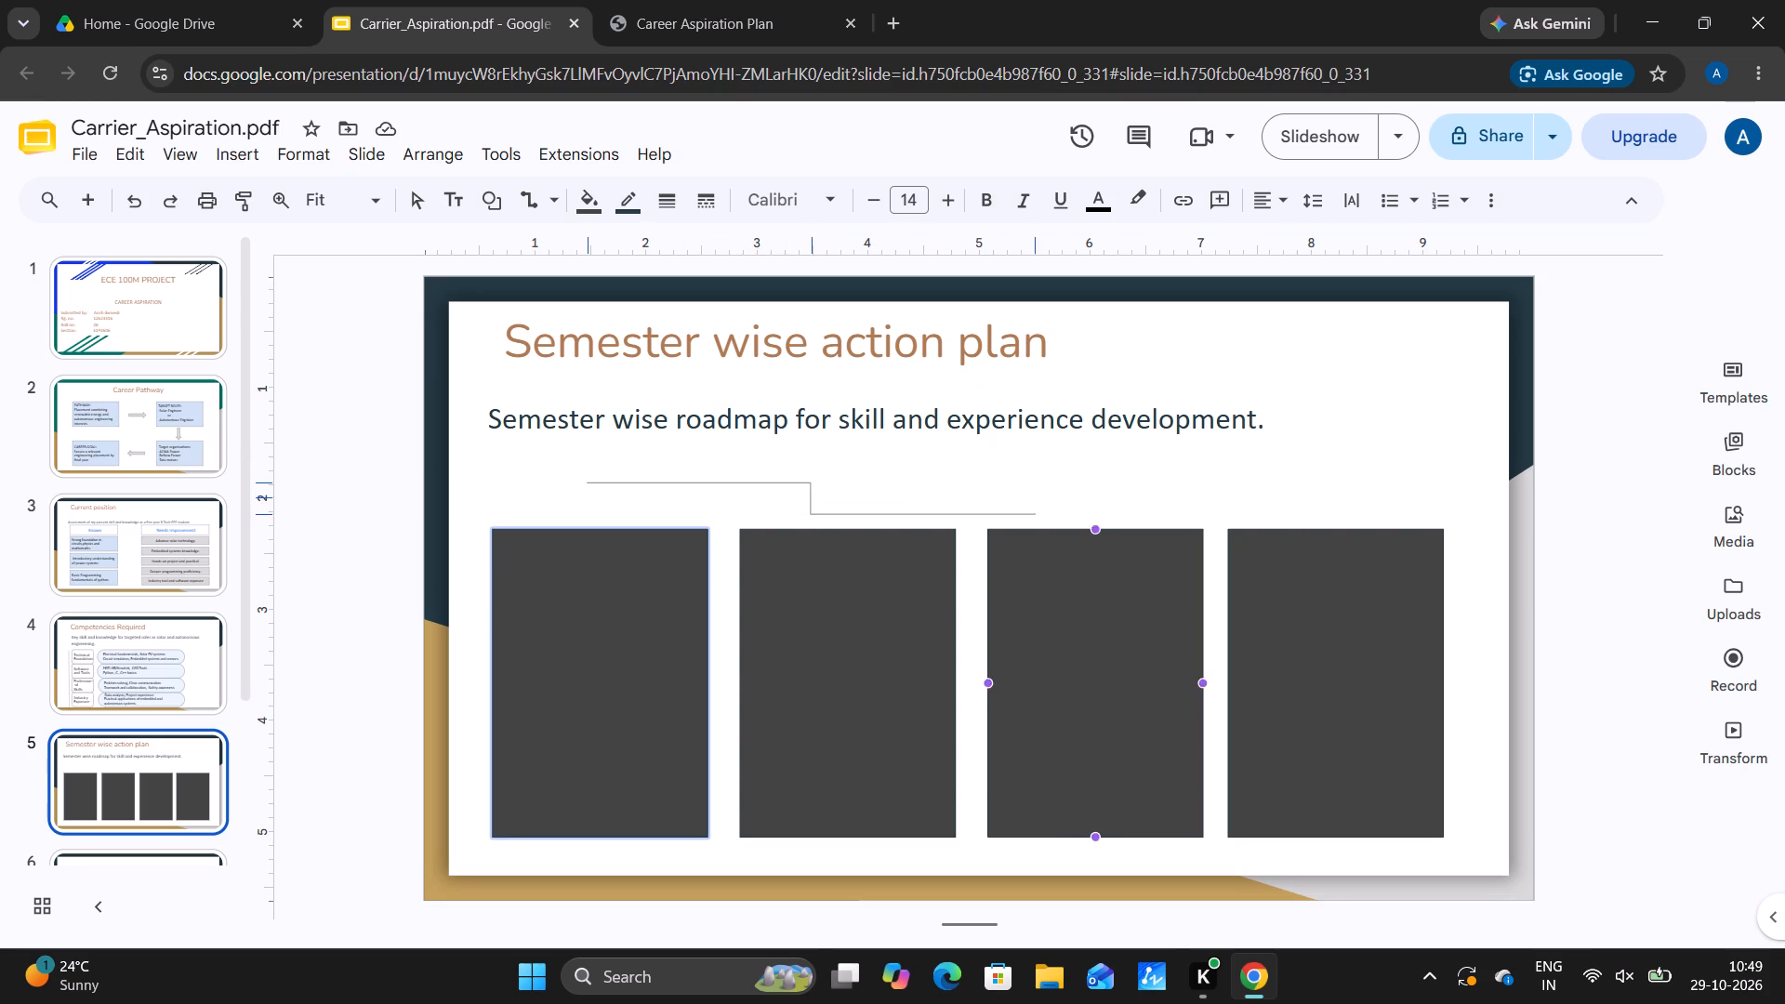
drag(1044, 513, 1321, 480)
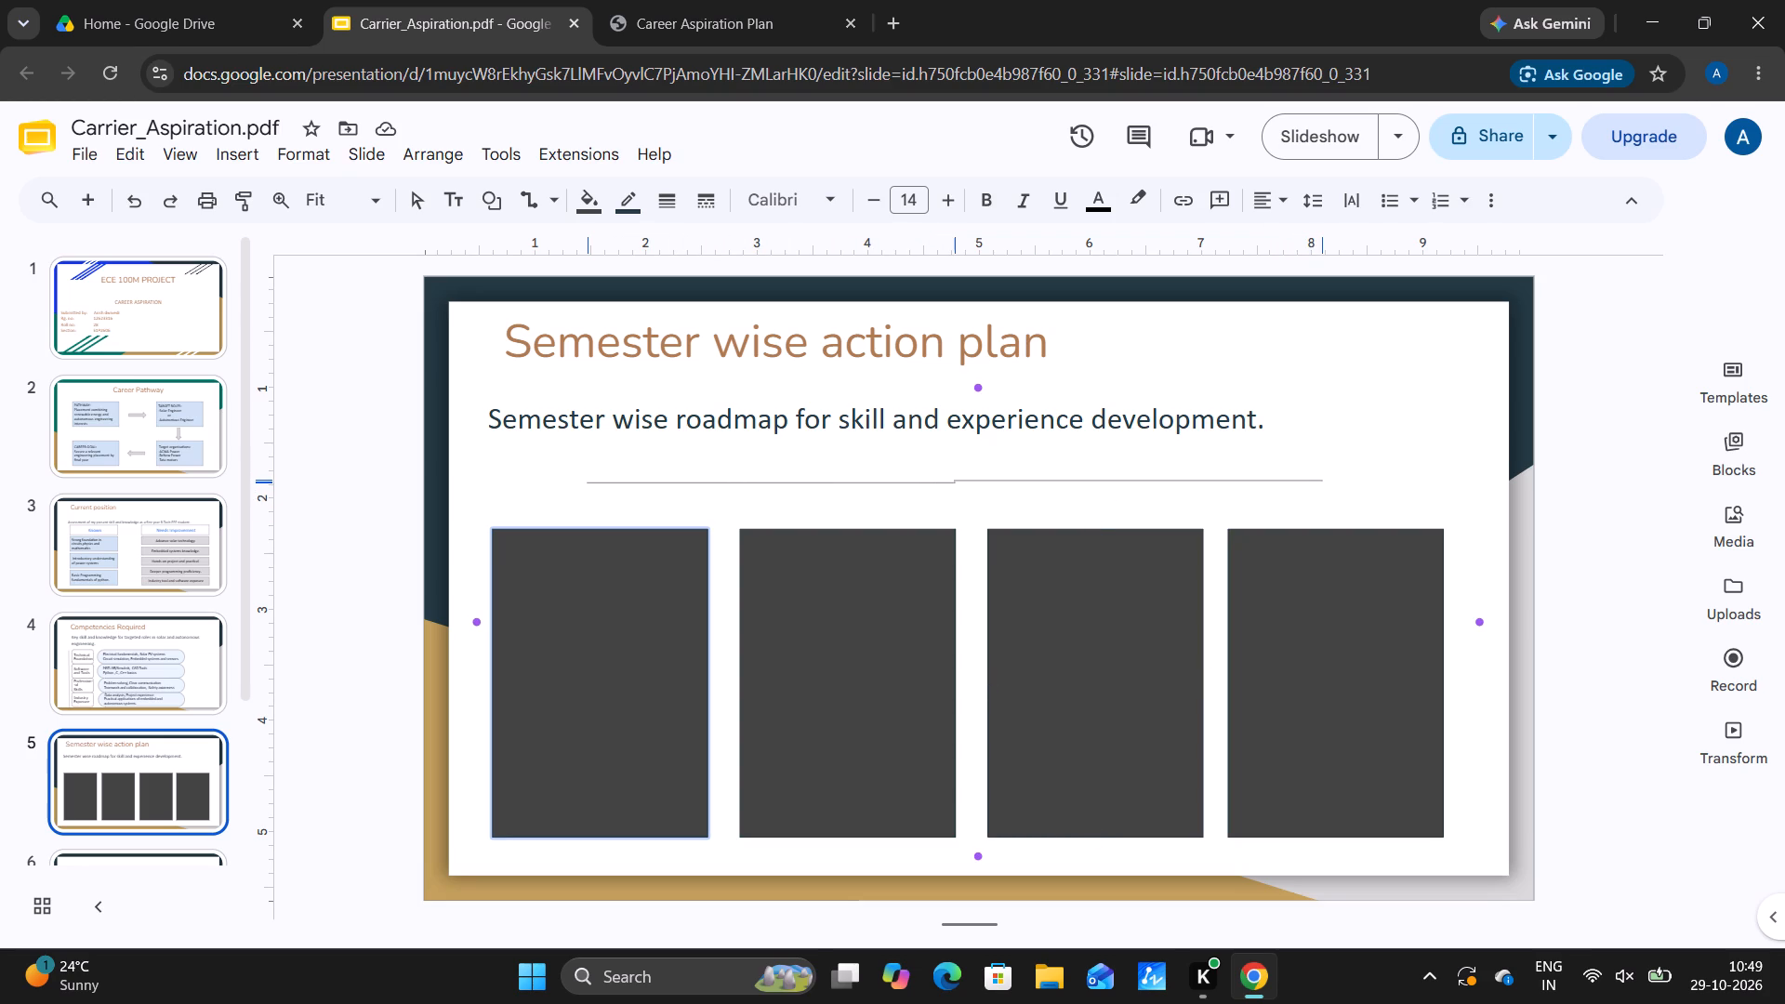
drag(1321, 480, 1330, 482)
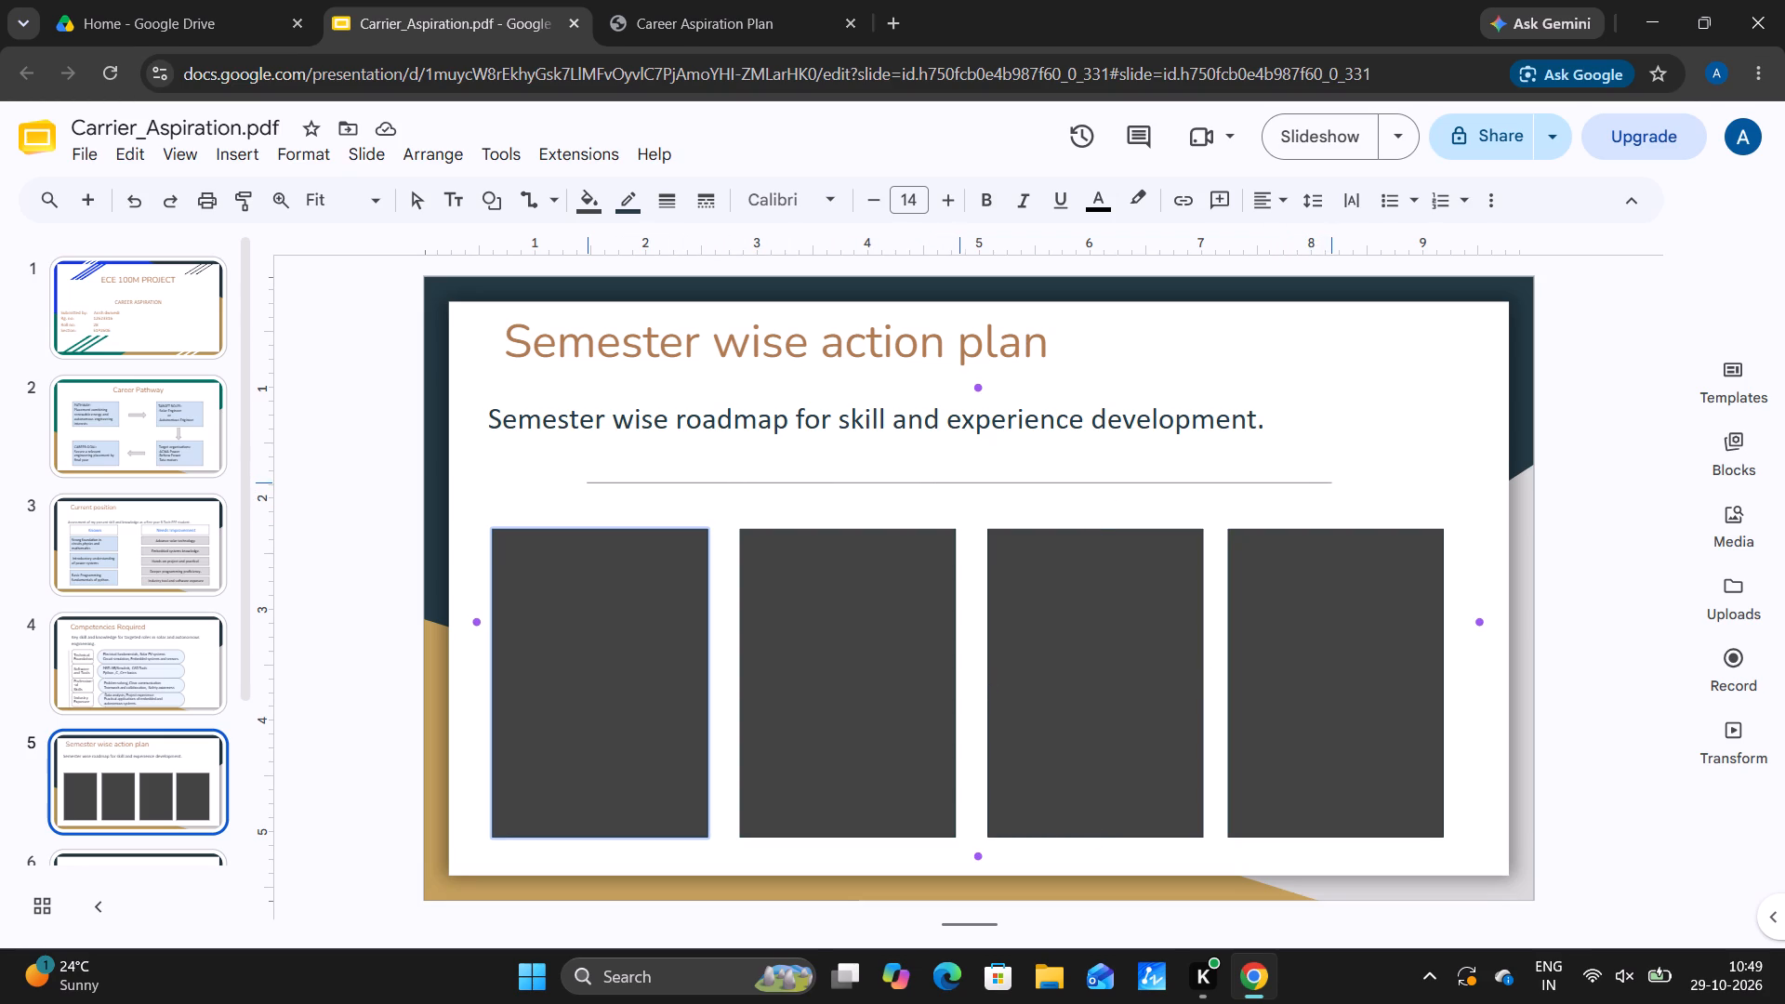
drag(1330, 482, 1356, 481)
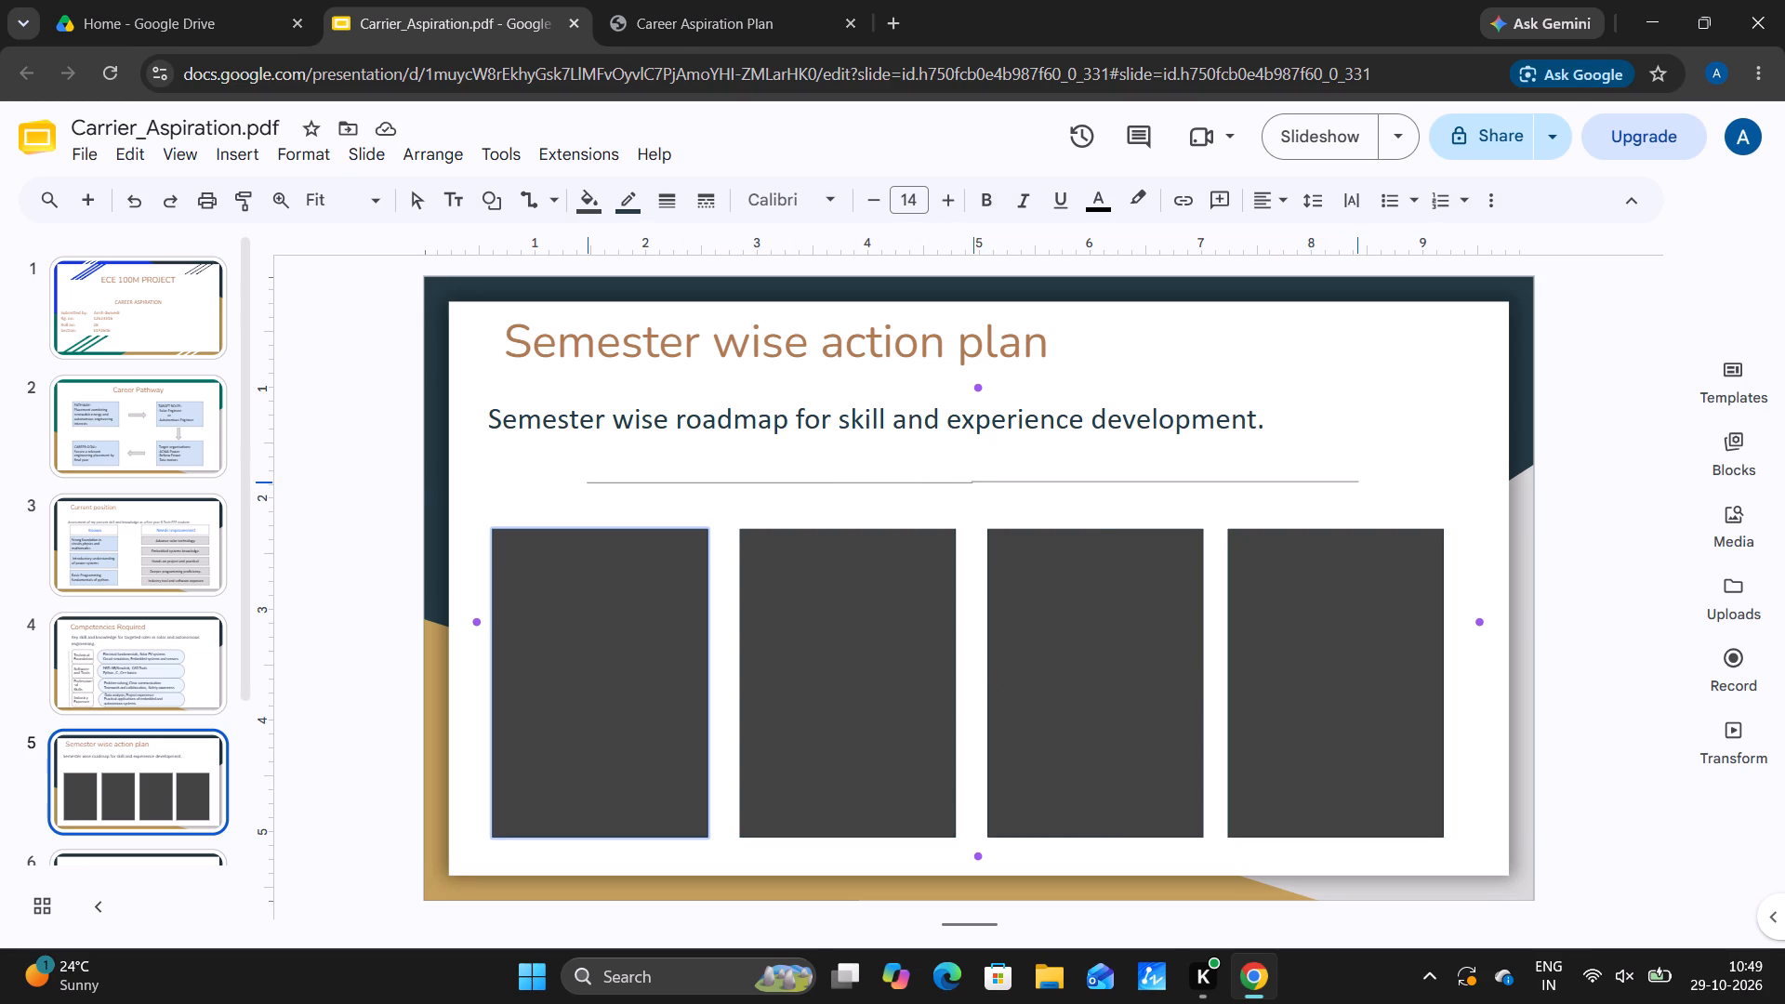
drag(1356, 481, 1356, 482)
click(1397, 407)
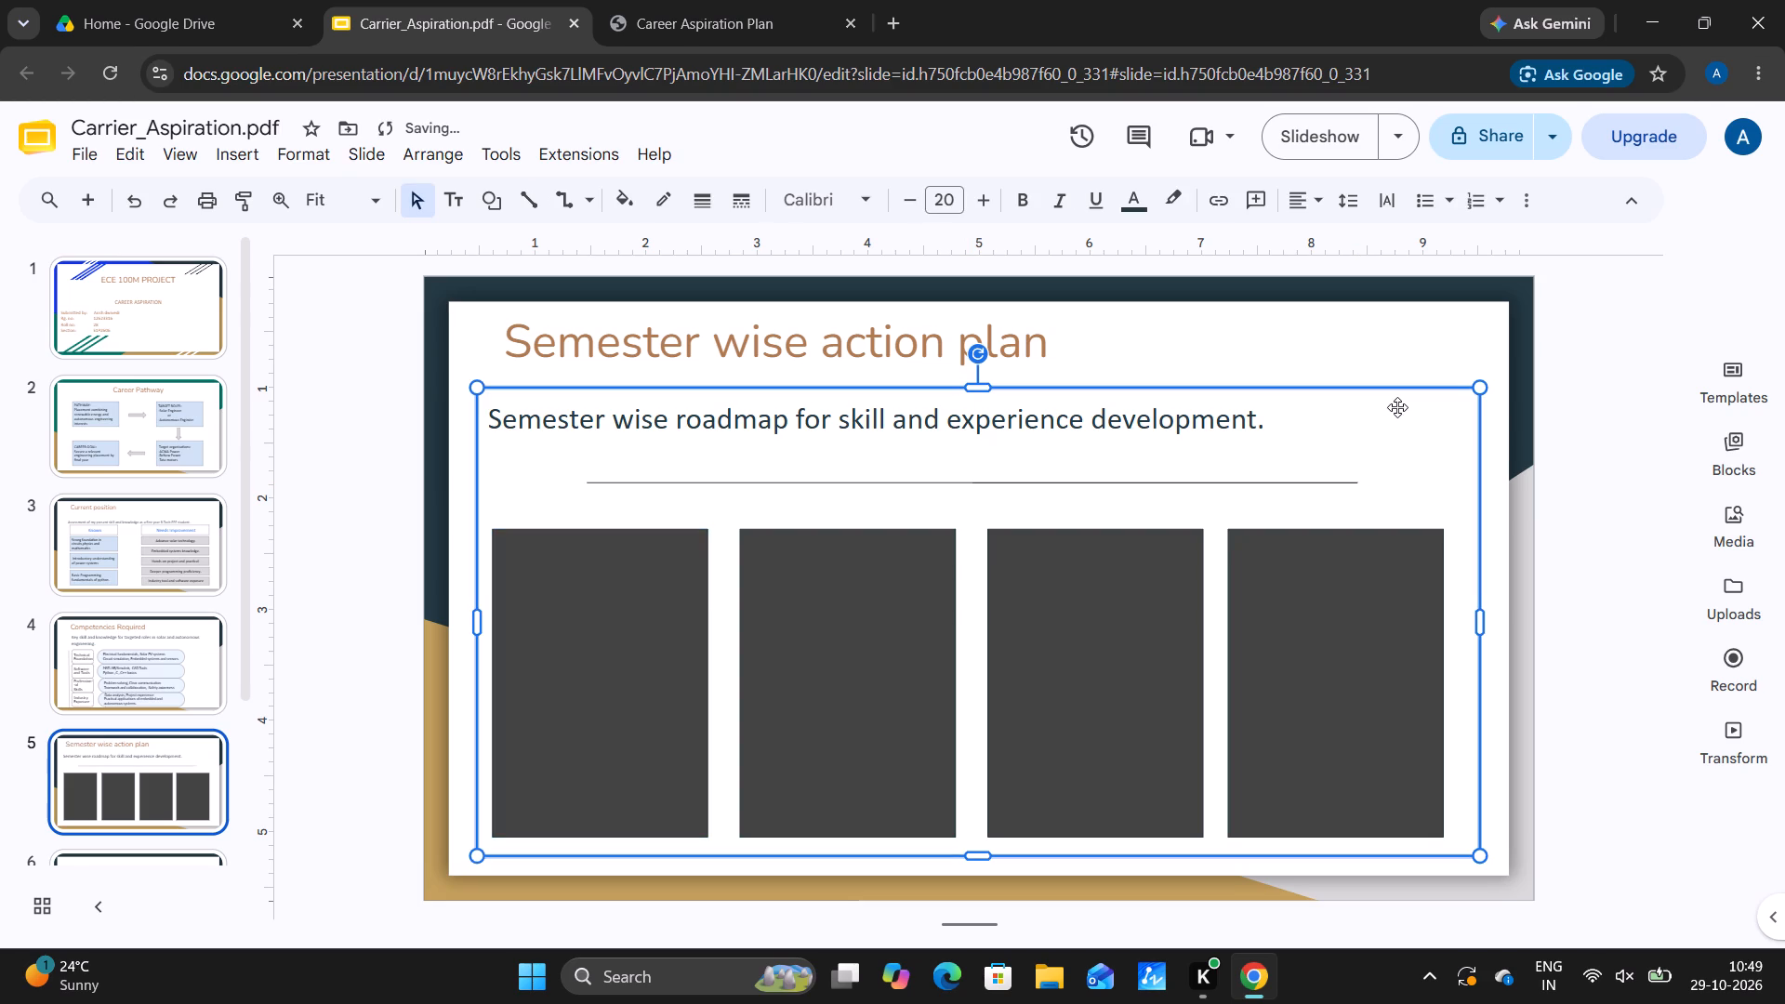
Add an Appear, On click animation to the connector line and open its animation effect choices.
click(868, 483)
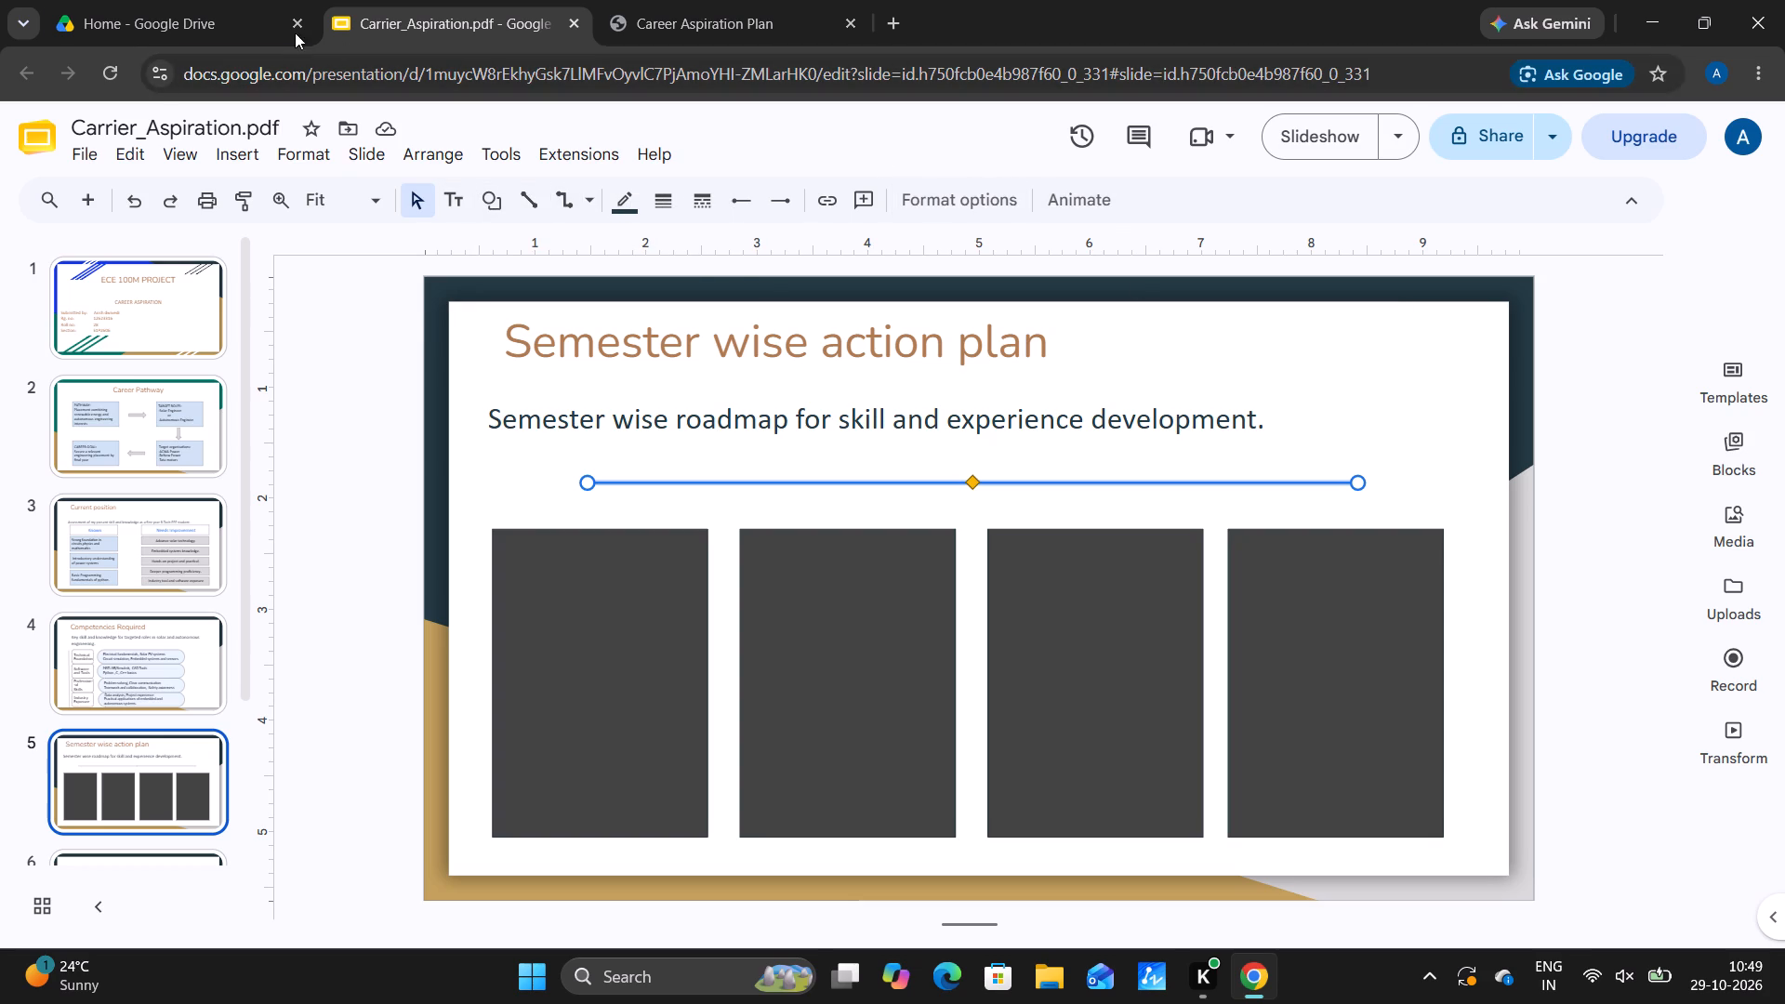
click(1091, 209)
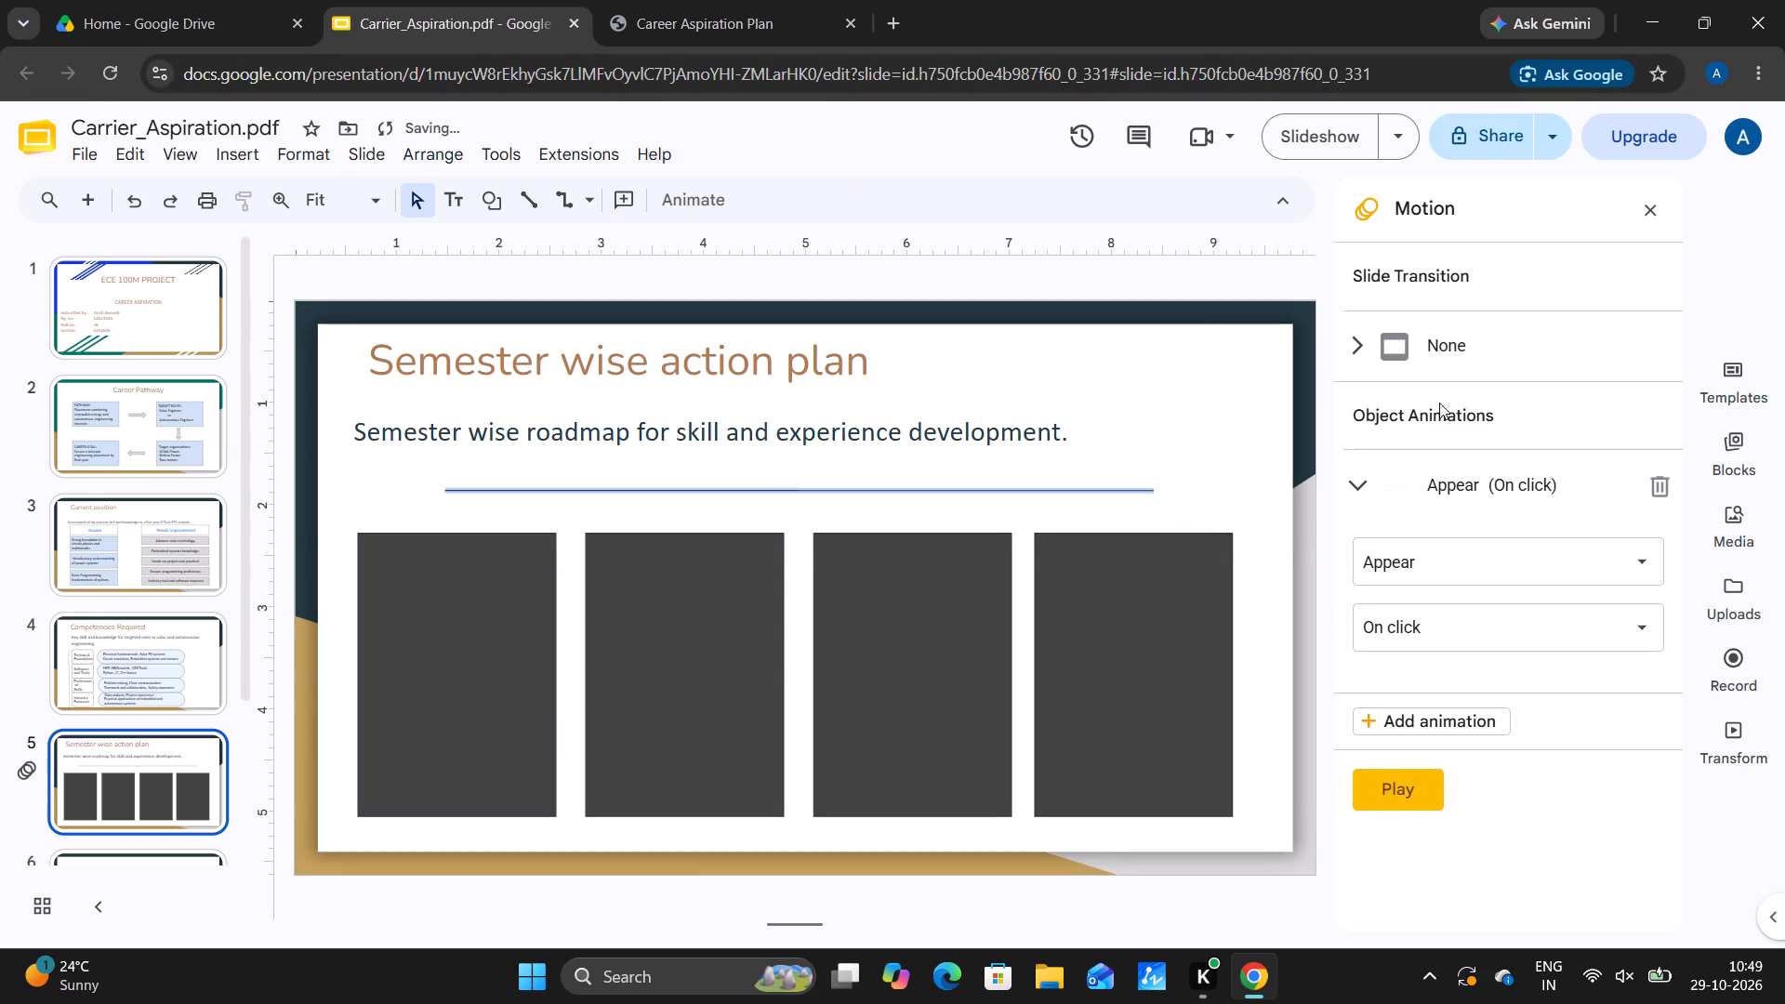
click(1472, 480)
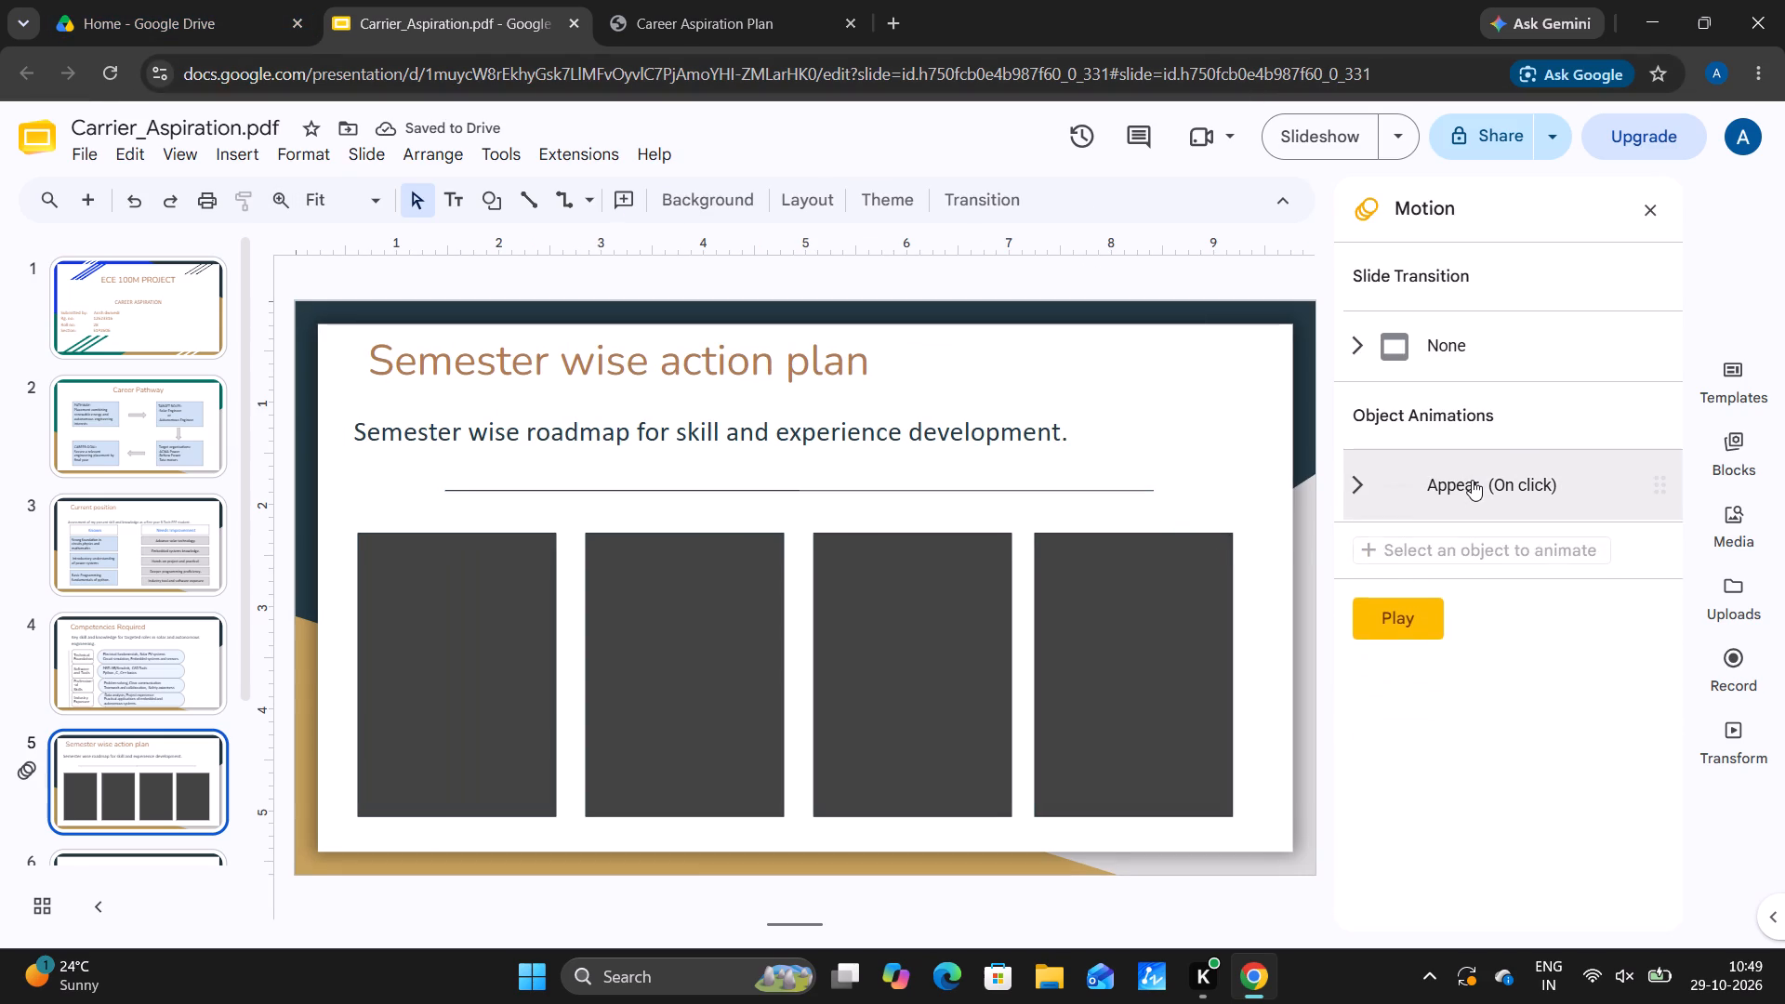
click(1472, 480)
click(1469, 559)
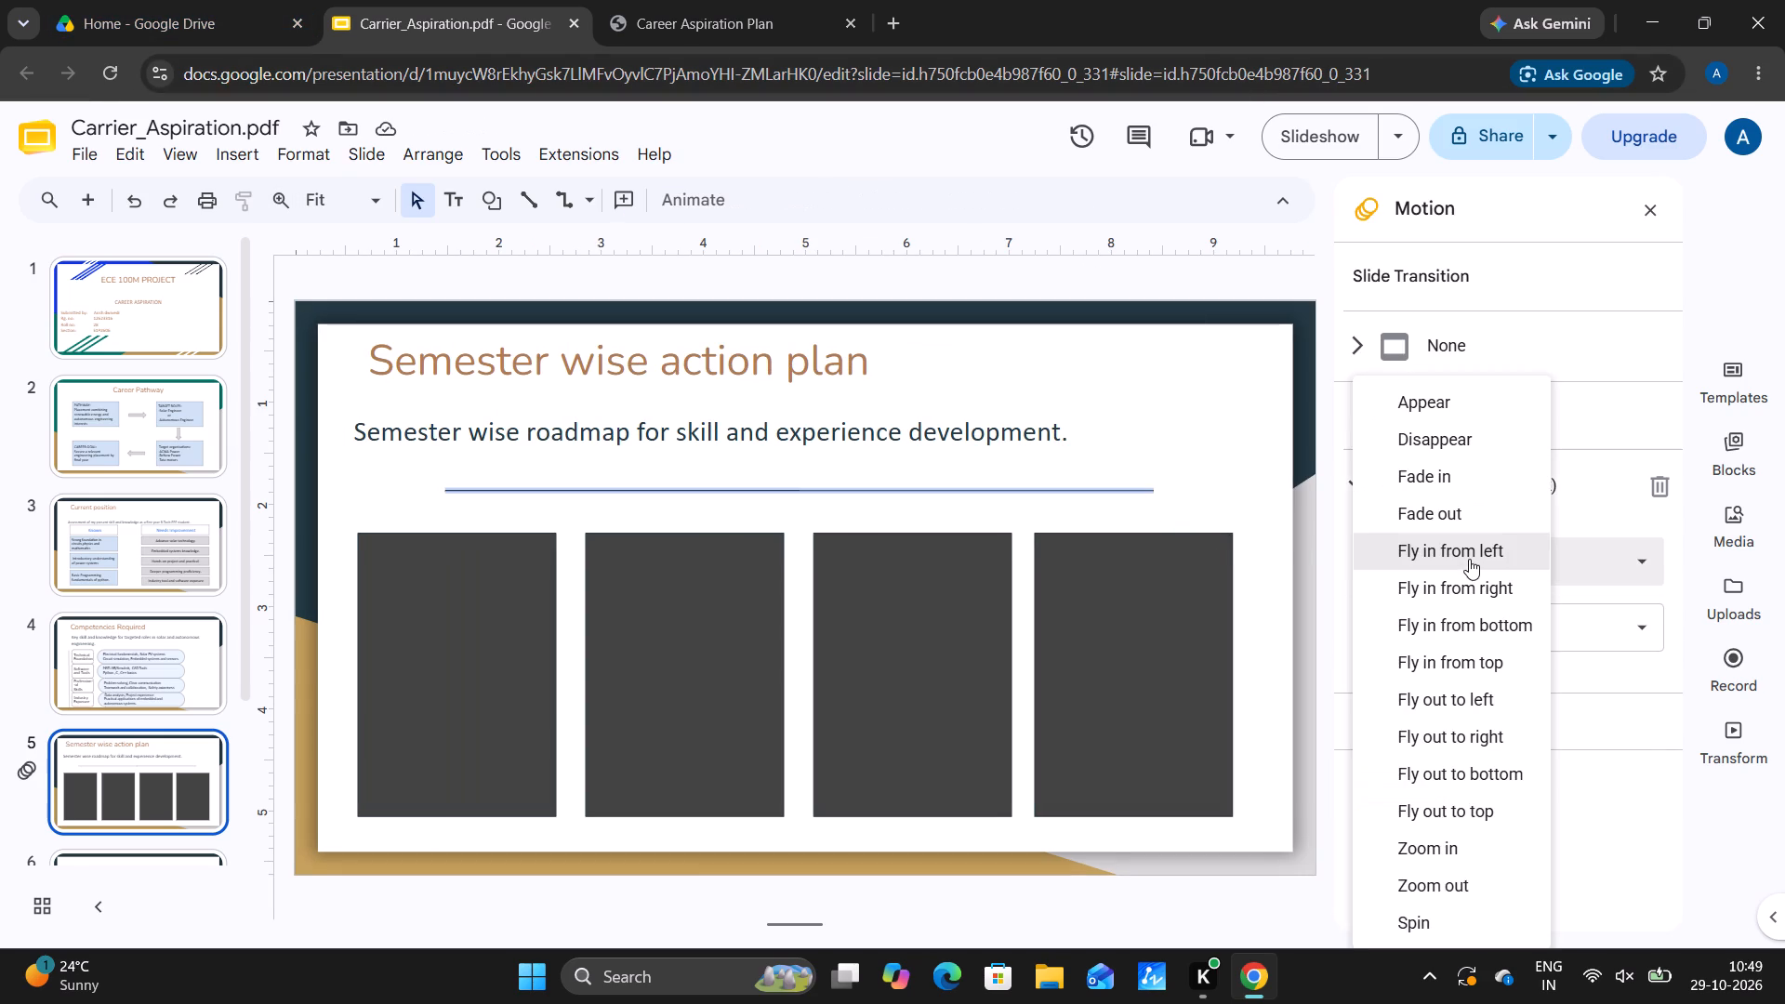
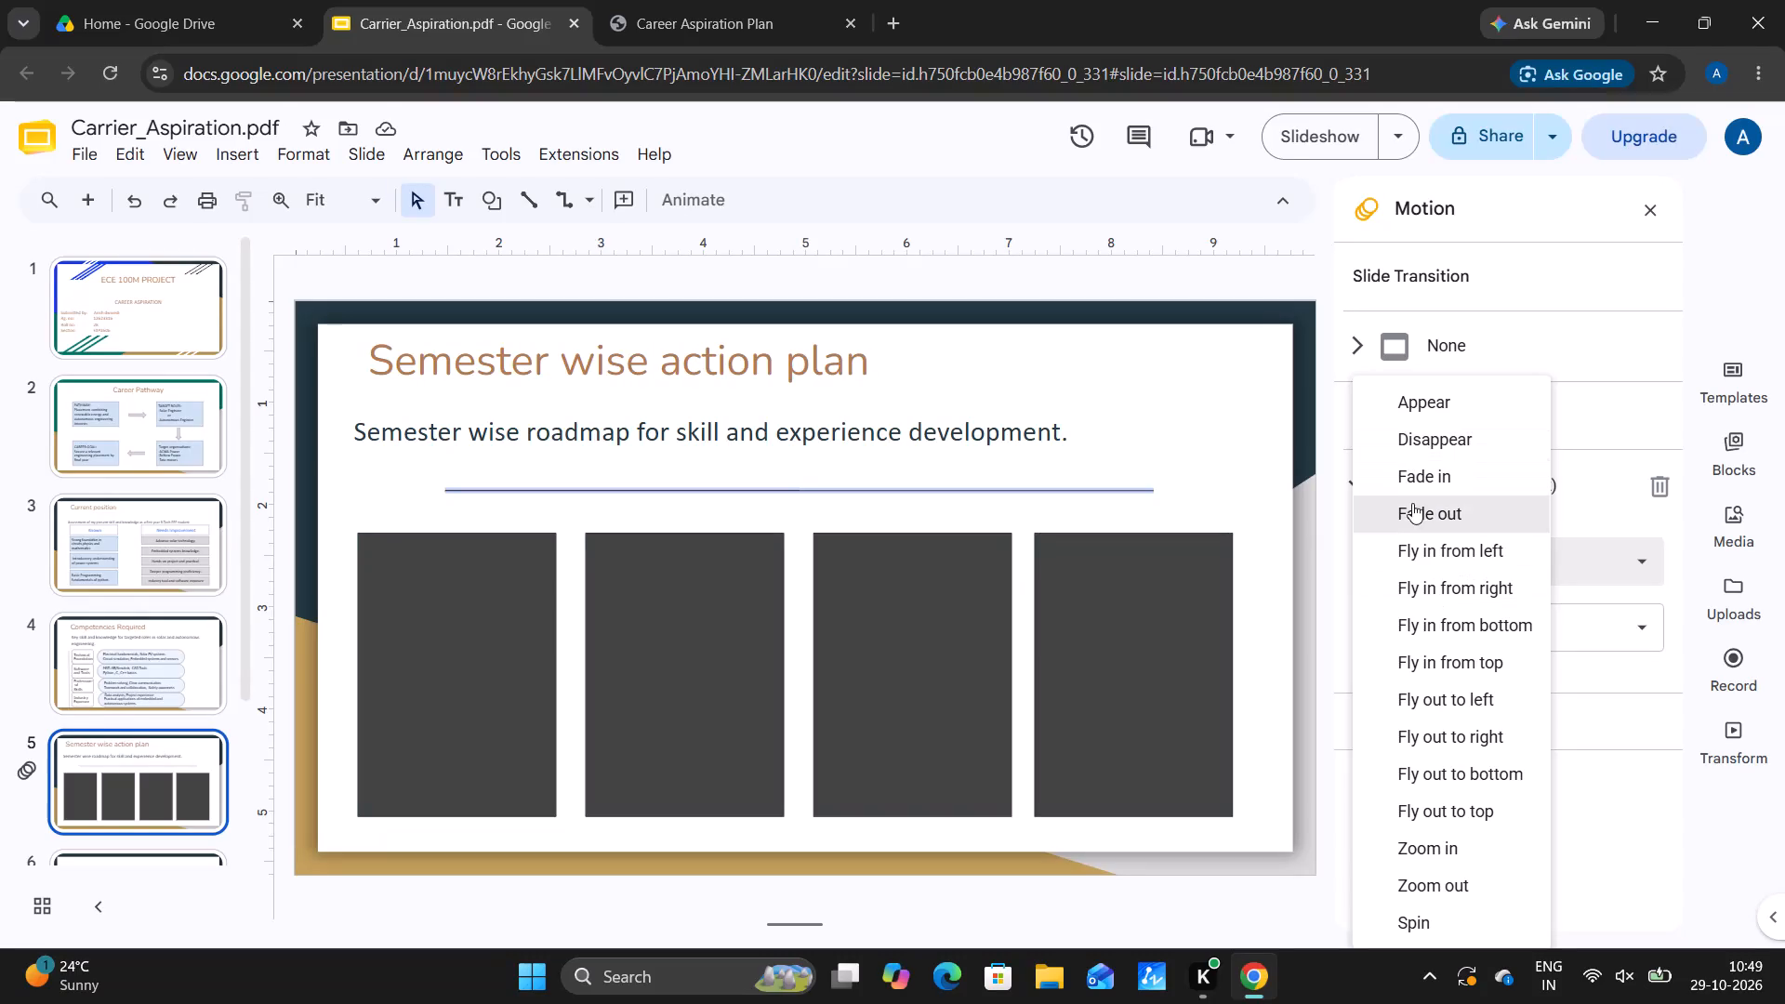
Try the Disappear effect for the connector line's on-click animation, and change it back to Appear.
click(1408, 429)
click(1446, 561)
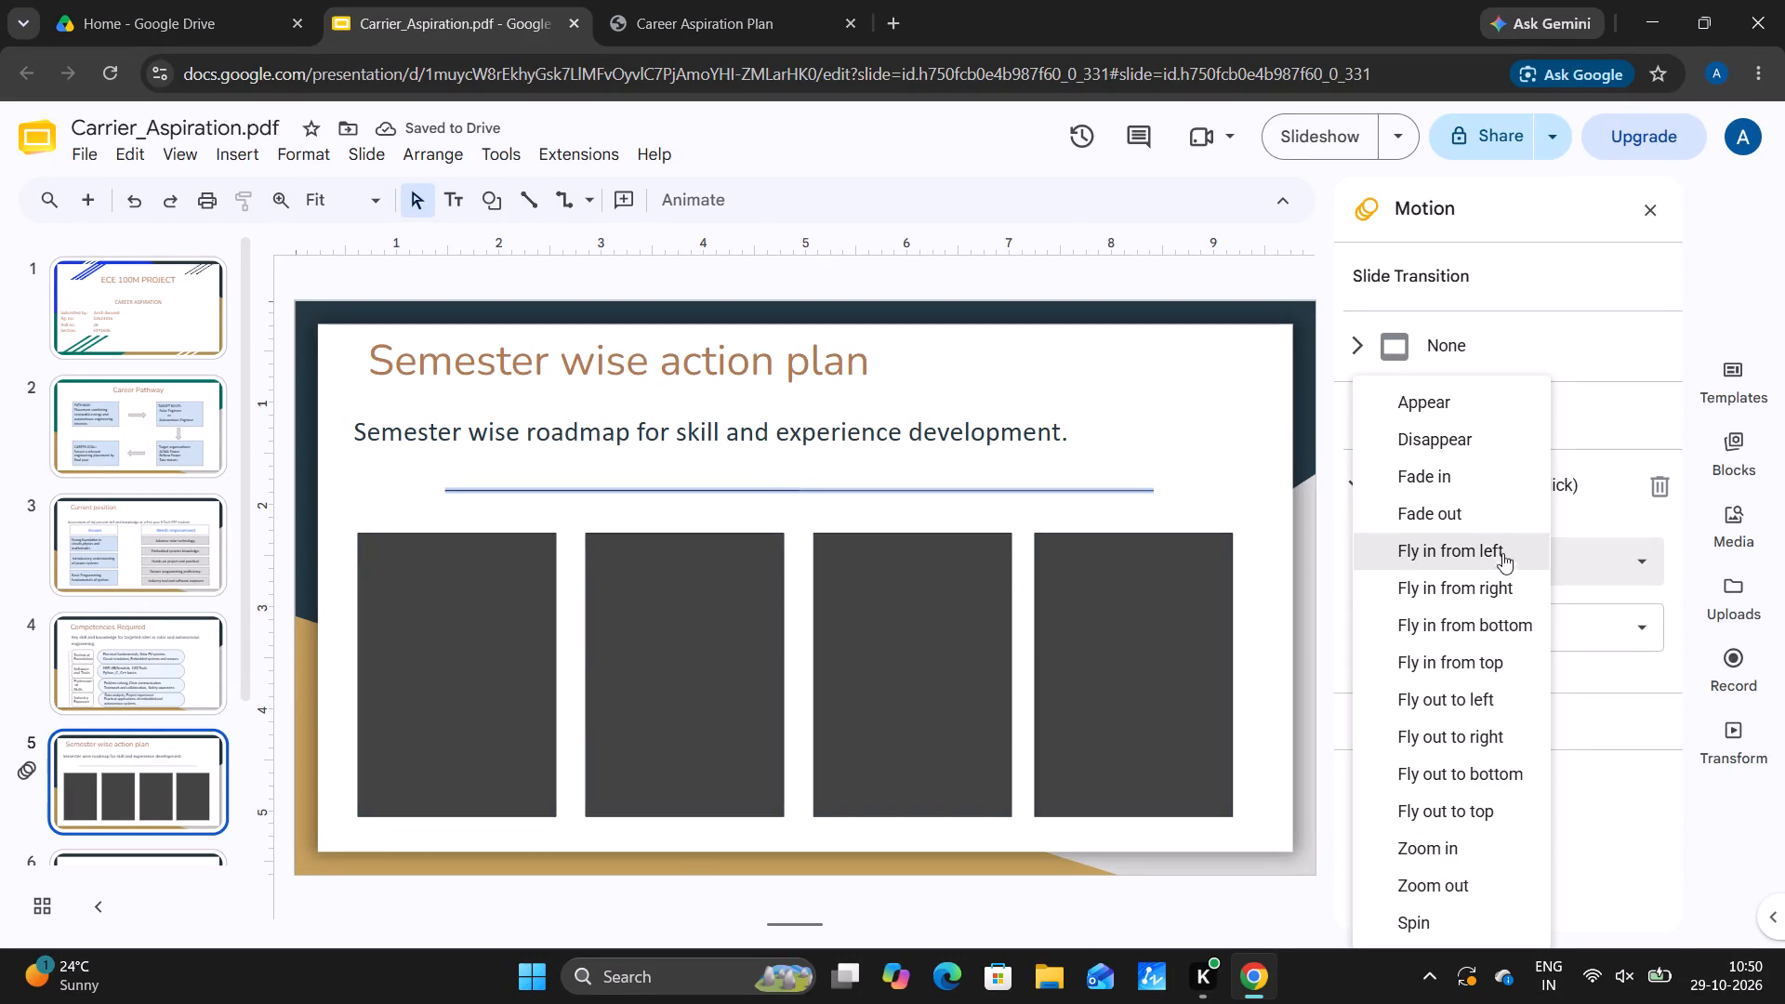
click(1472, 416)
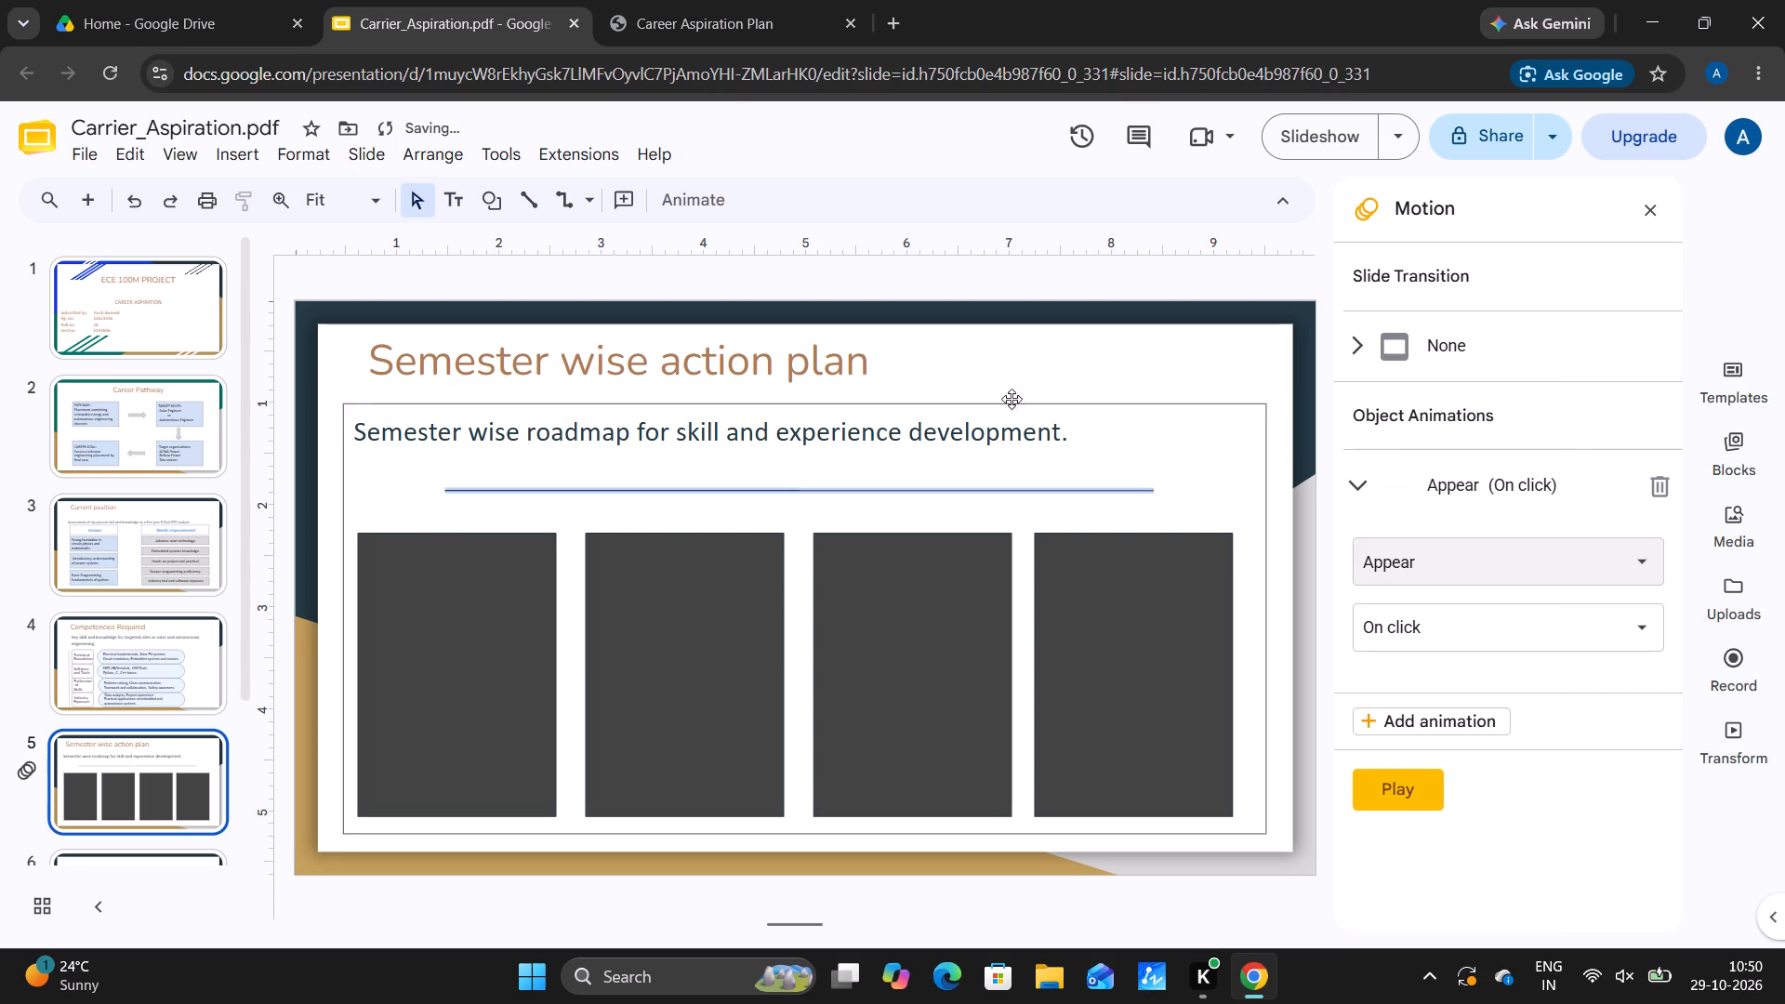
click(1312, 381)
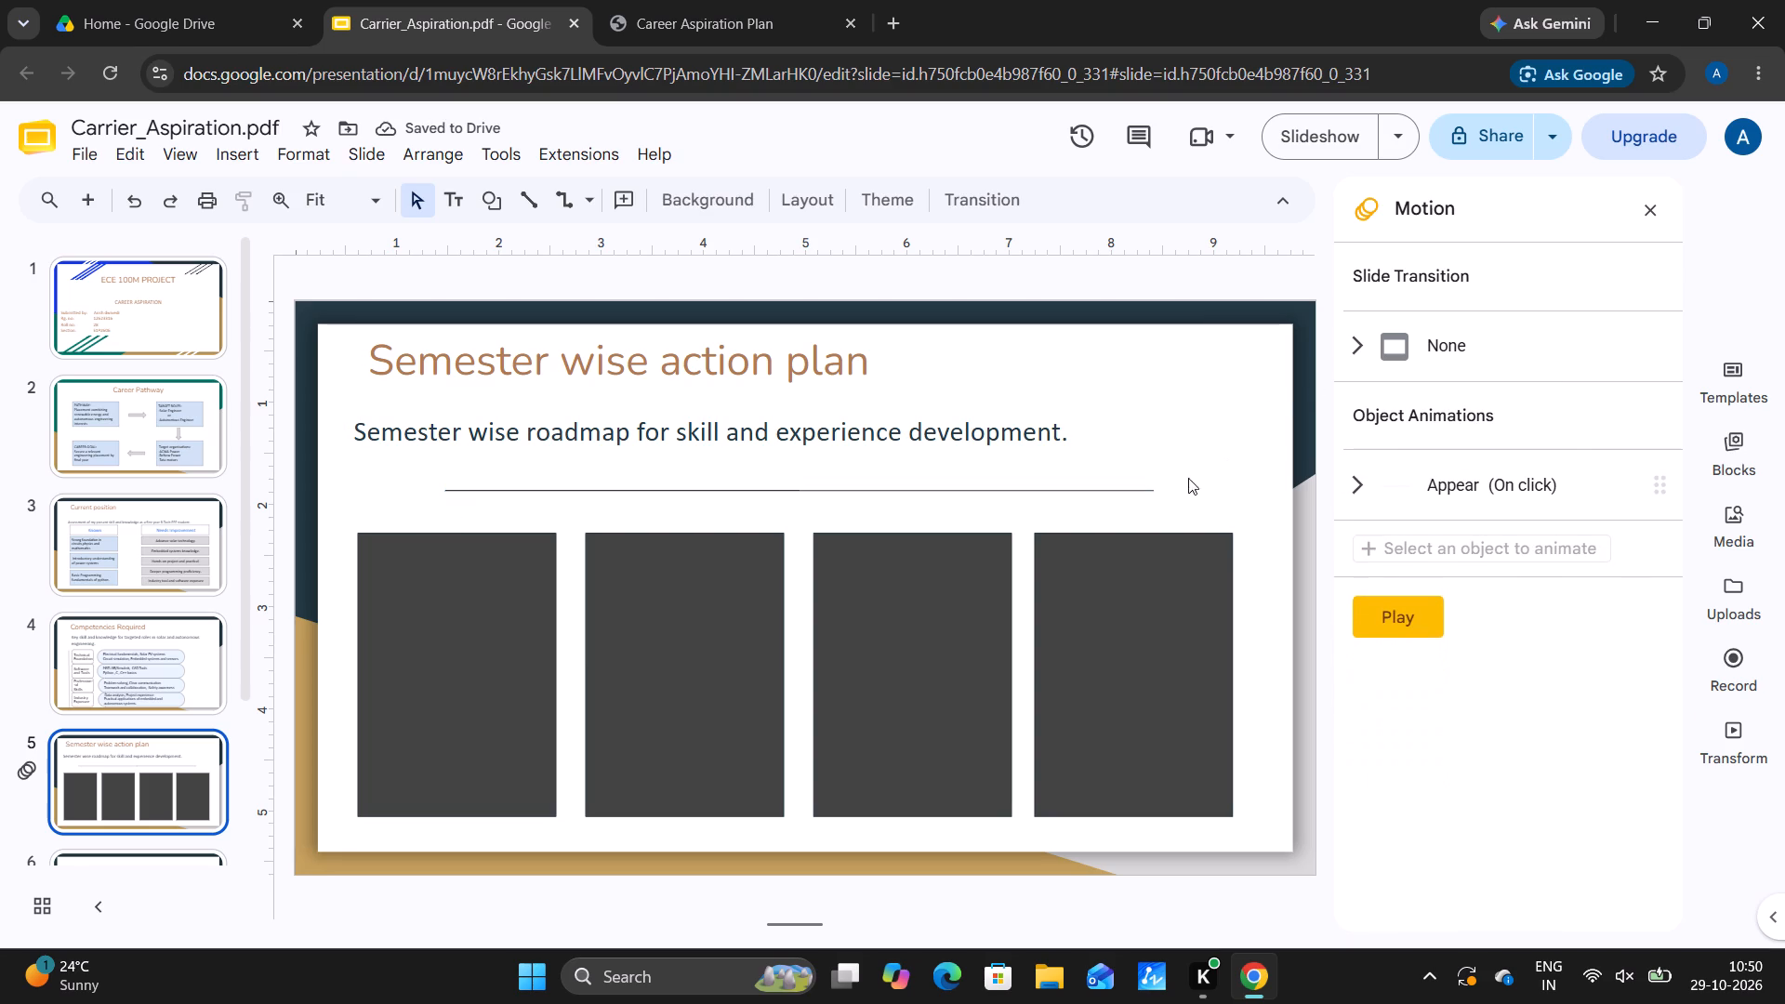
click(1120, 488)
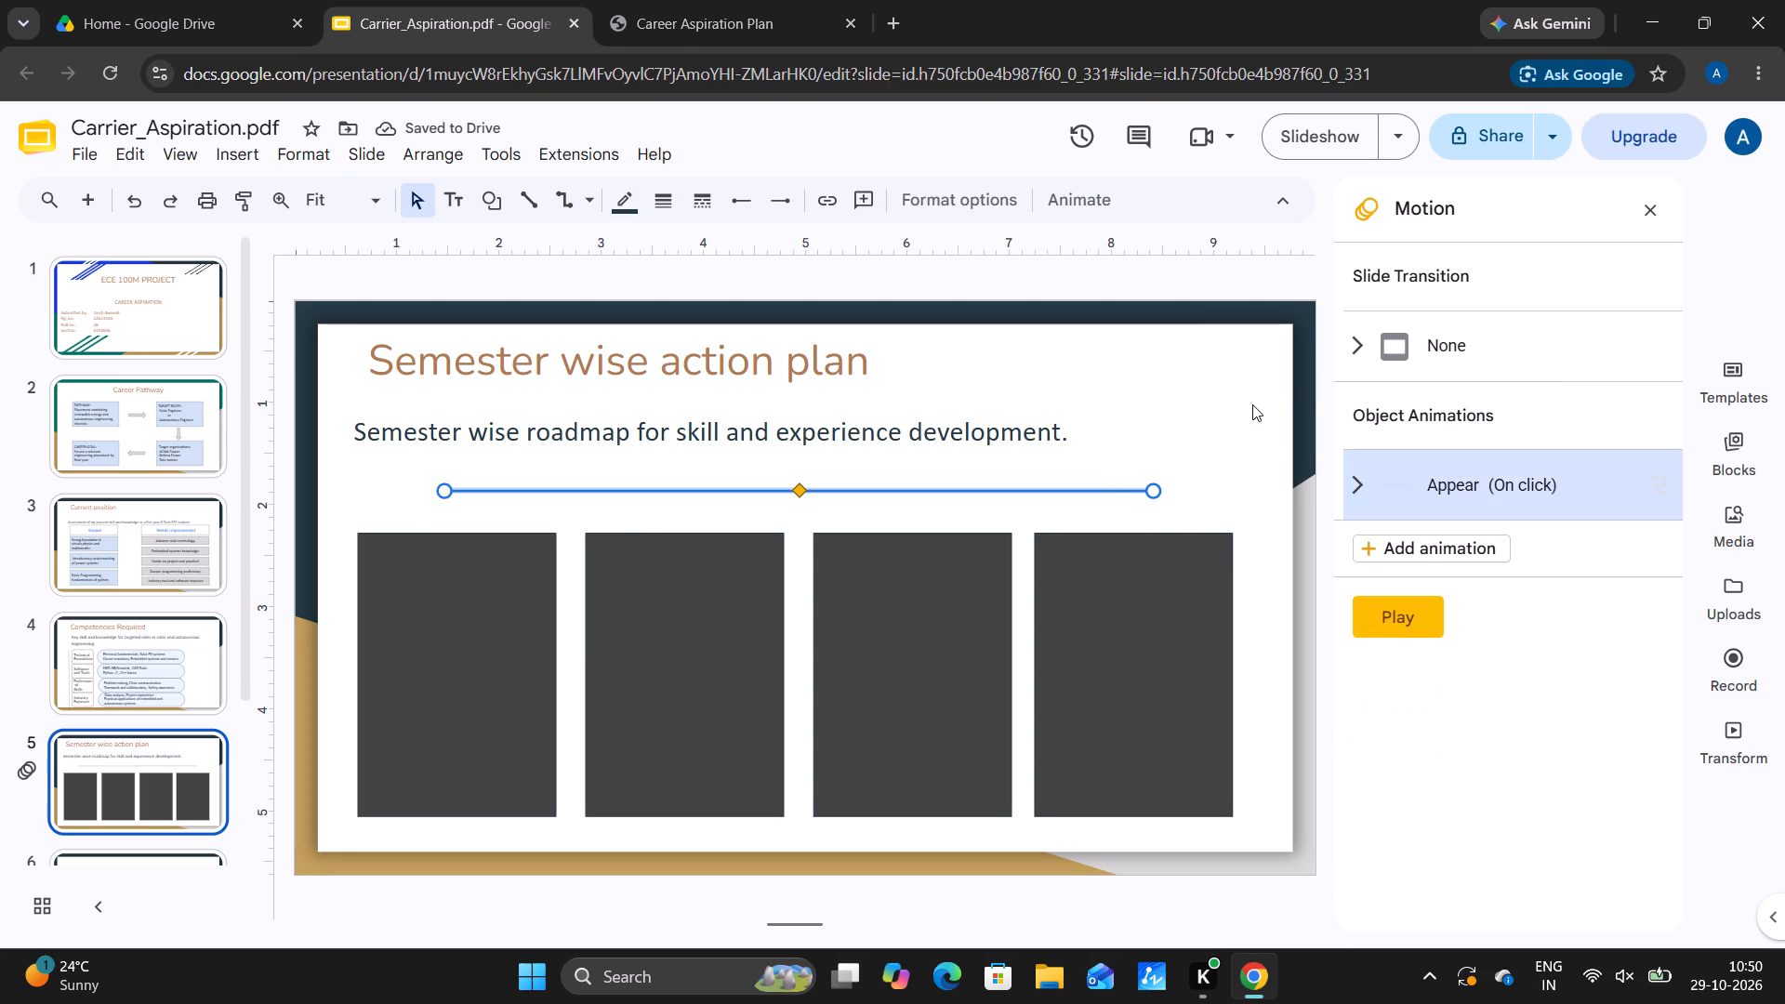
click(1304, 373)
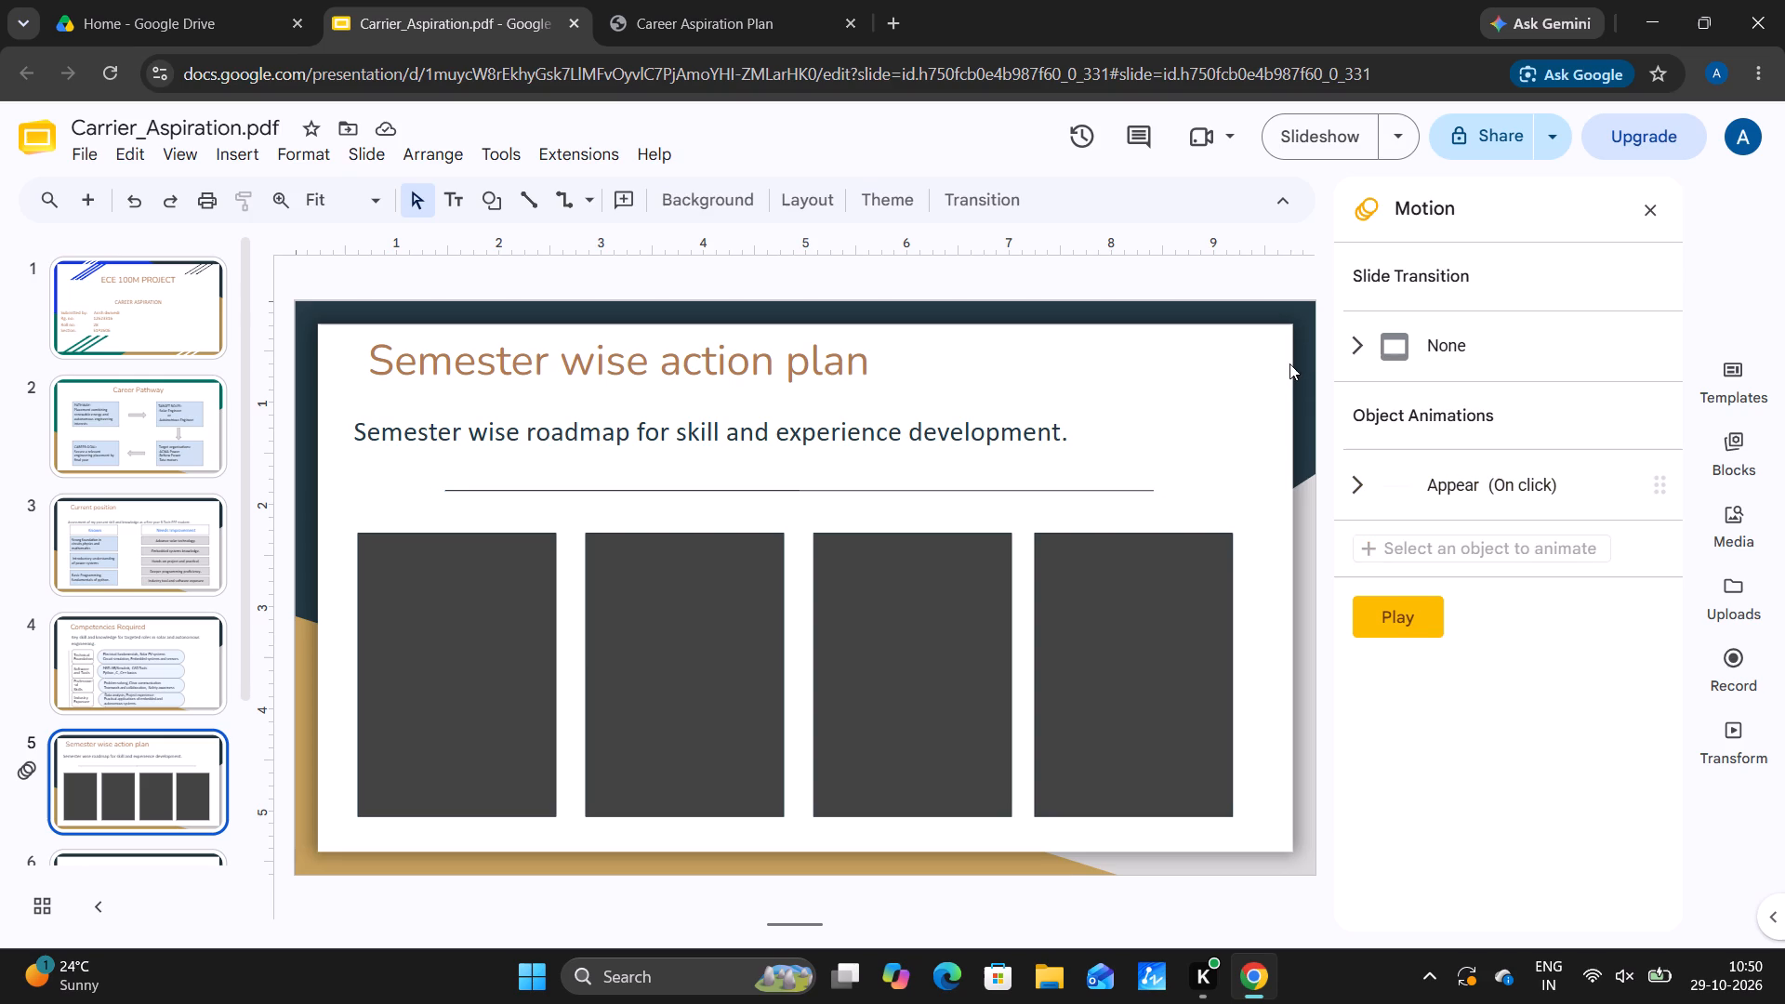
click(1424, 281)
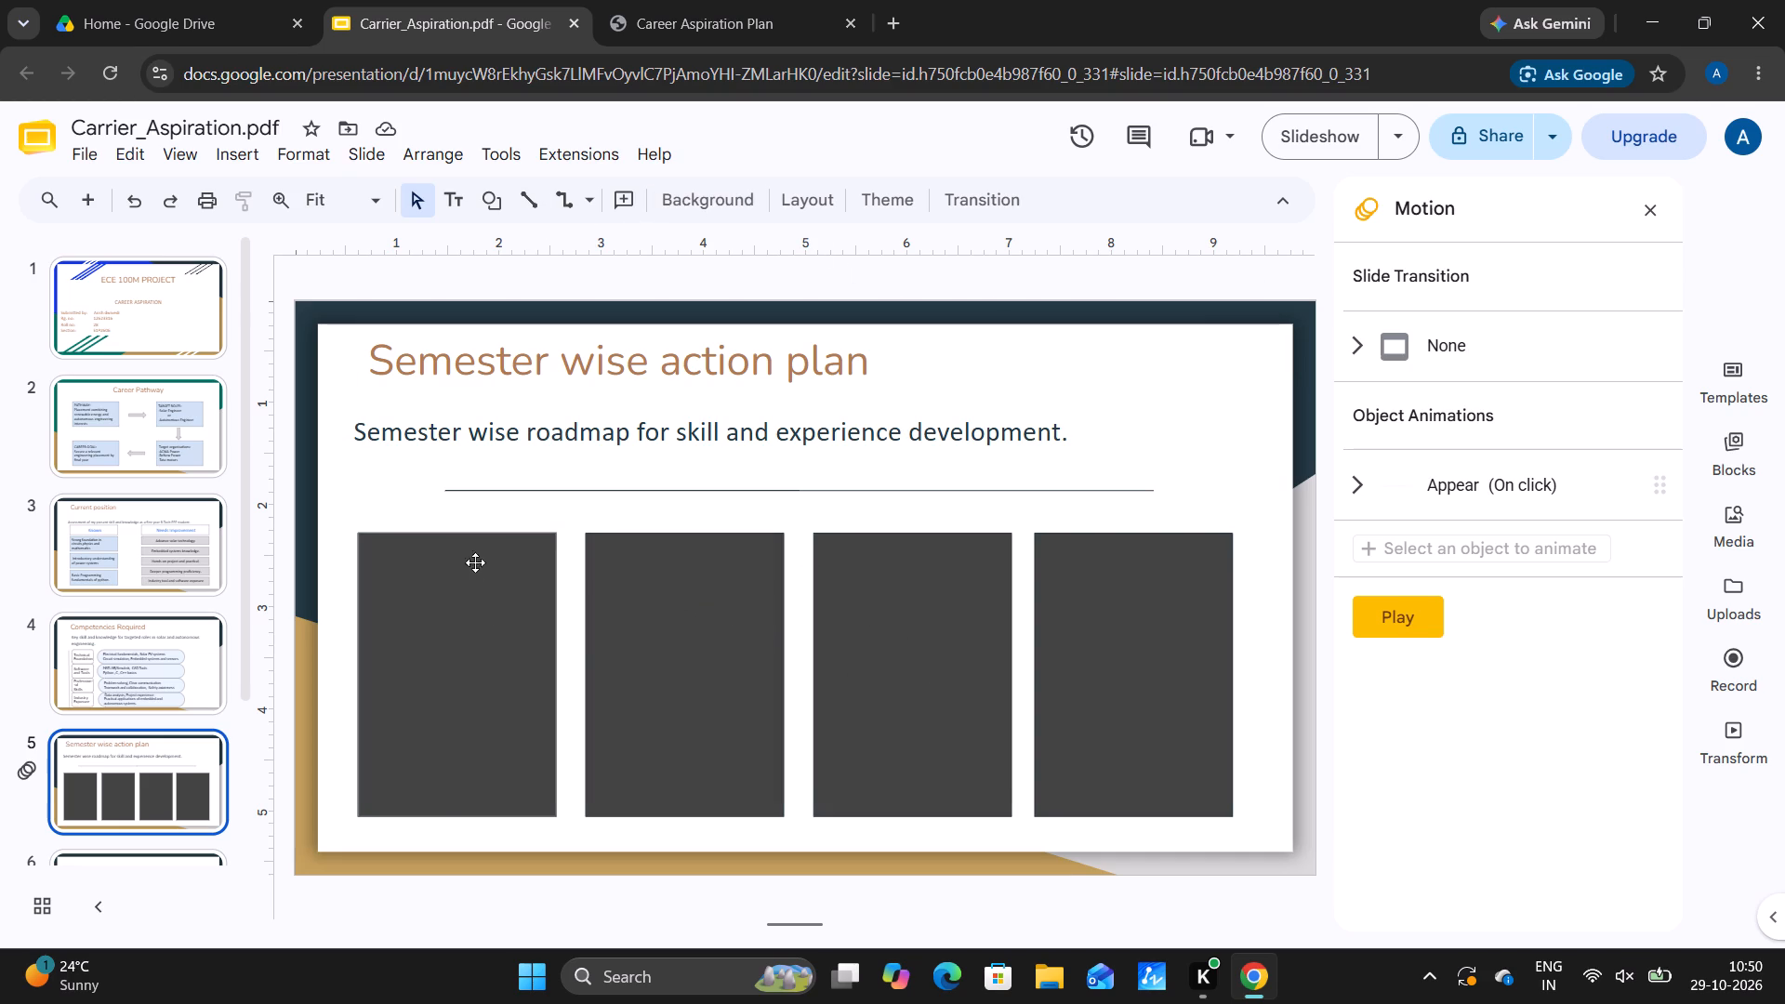
Set the text in the first rectangle to white at size 16.
click(504, 654)
key(space)
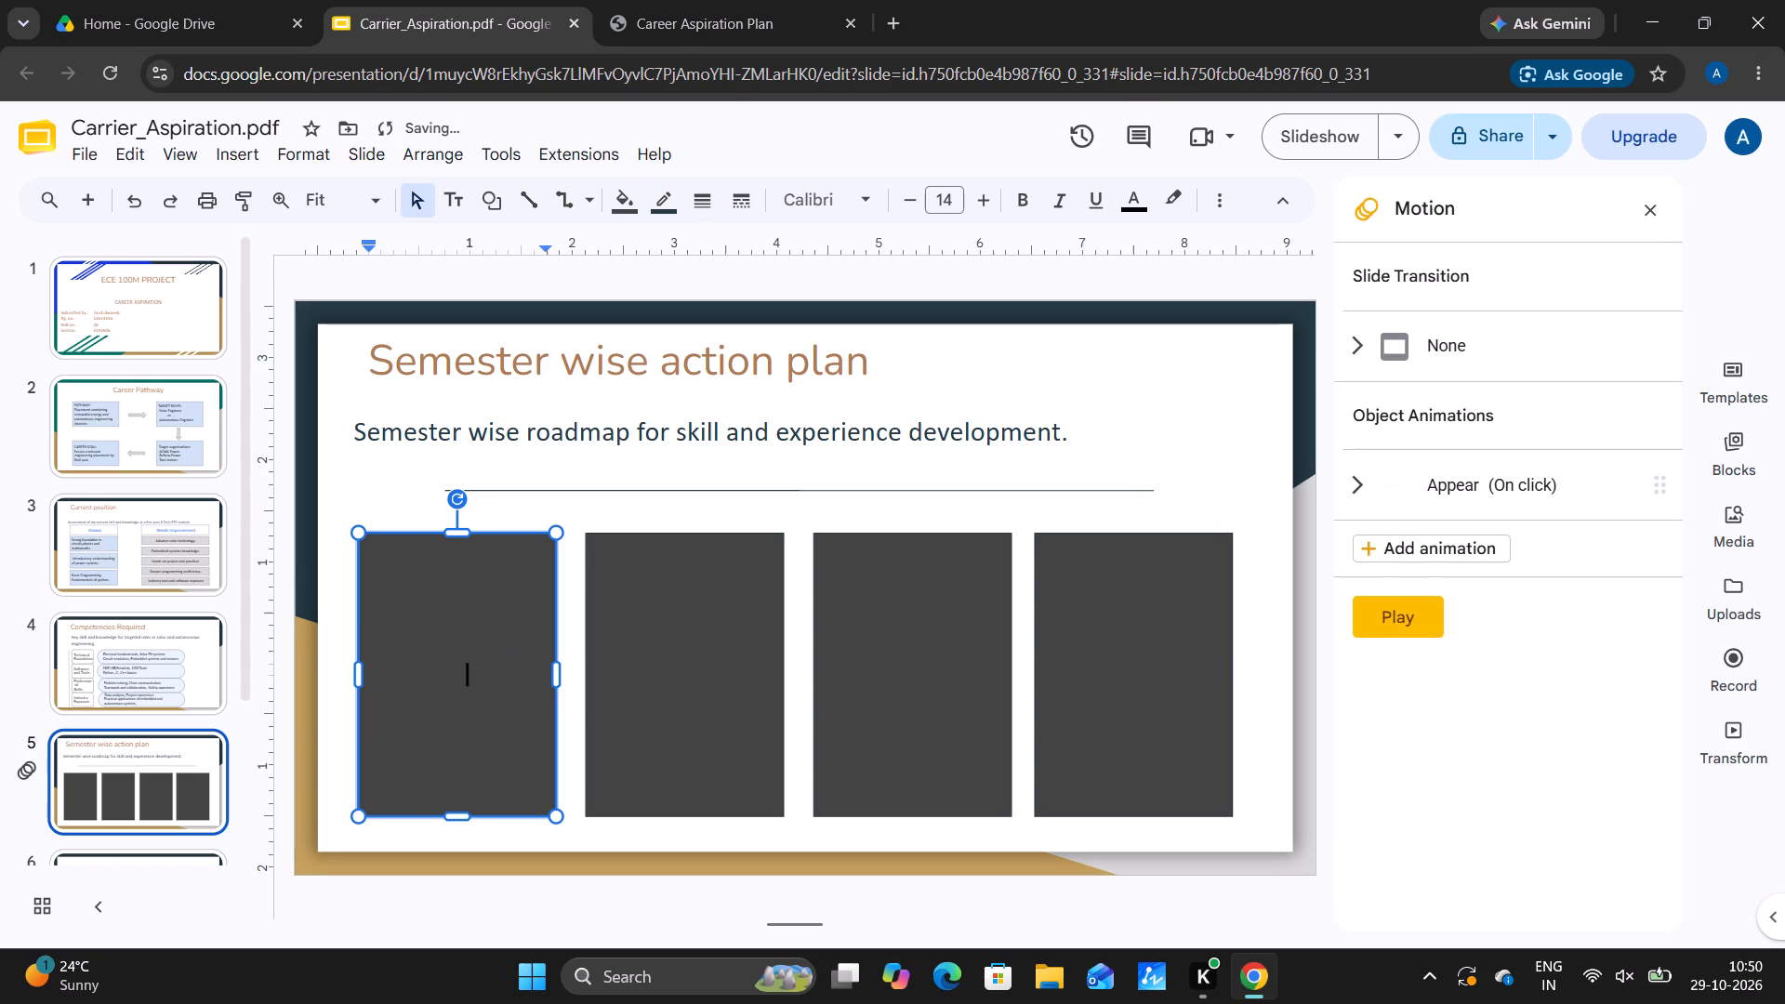
click(1147, 186)
click(1142, 275)
key(s)
key(BackSpace)
click(993, 215)
click(993, 215)
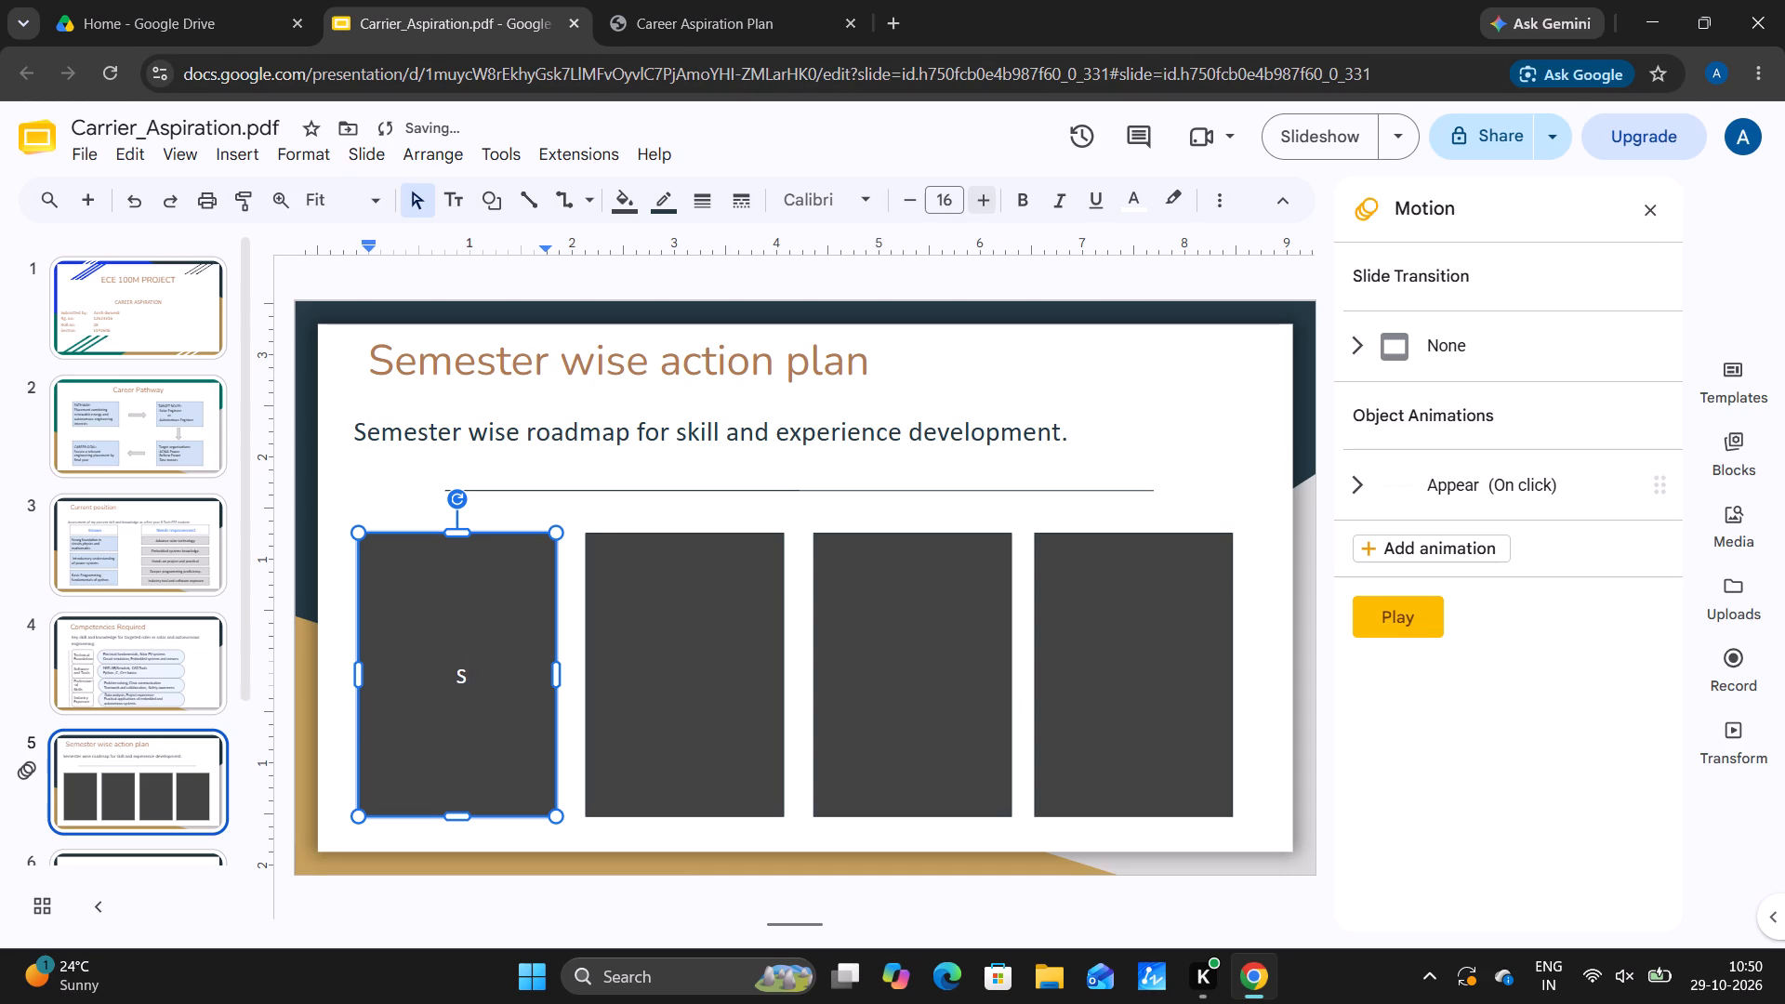
Enter the heading "Semester 1-2" in the first rectangle, checking the semester numbering against the PDF's Action Plan page.
key(e)
text(mester)
key(space)
click(714, 38)
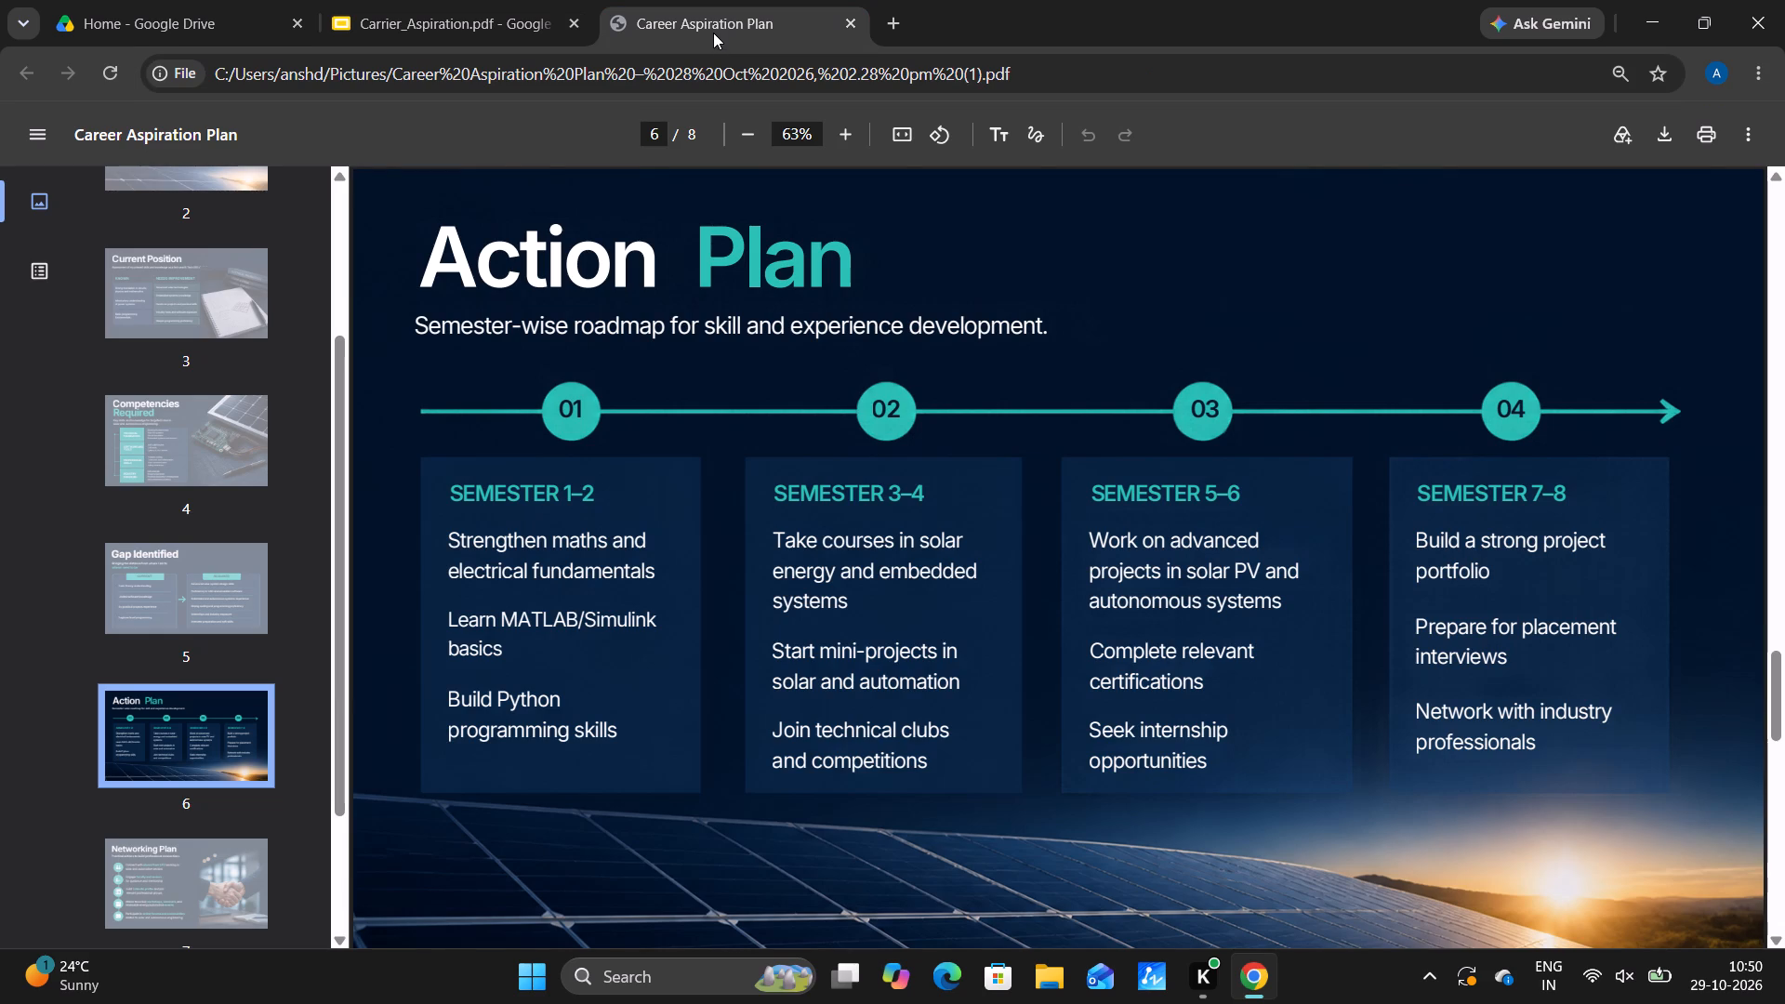
click(444, 0)
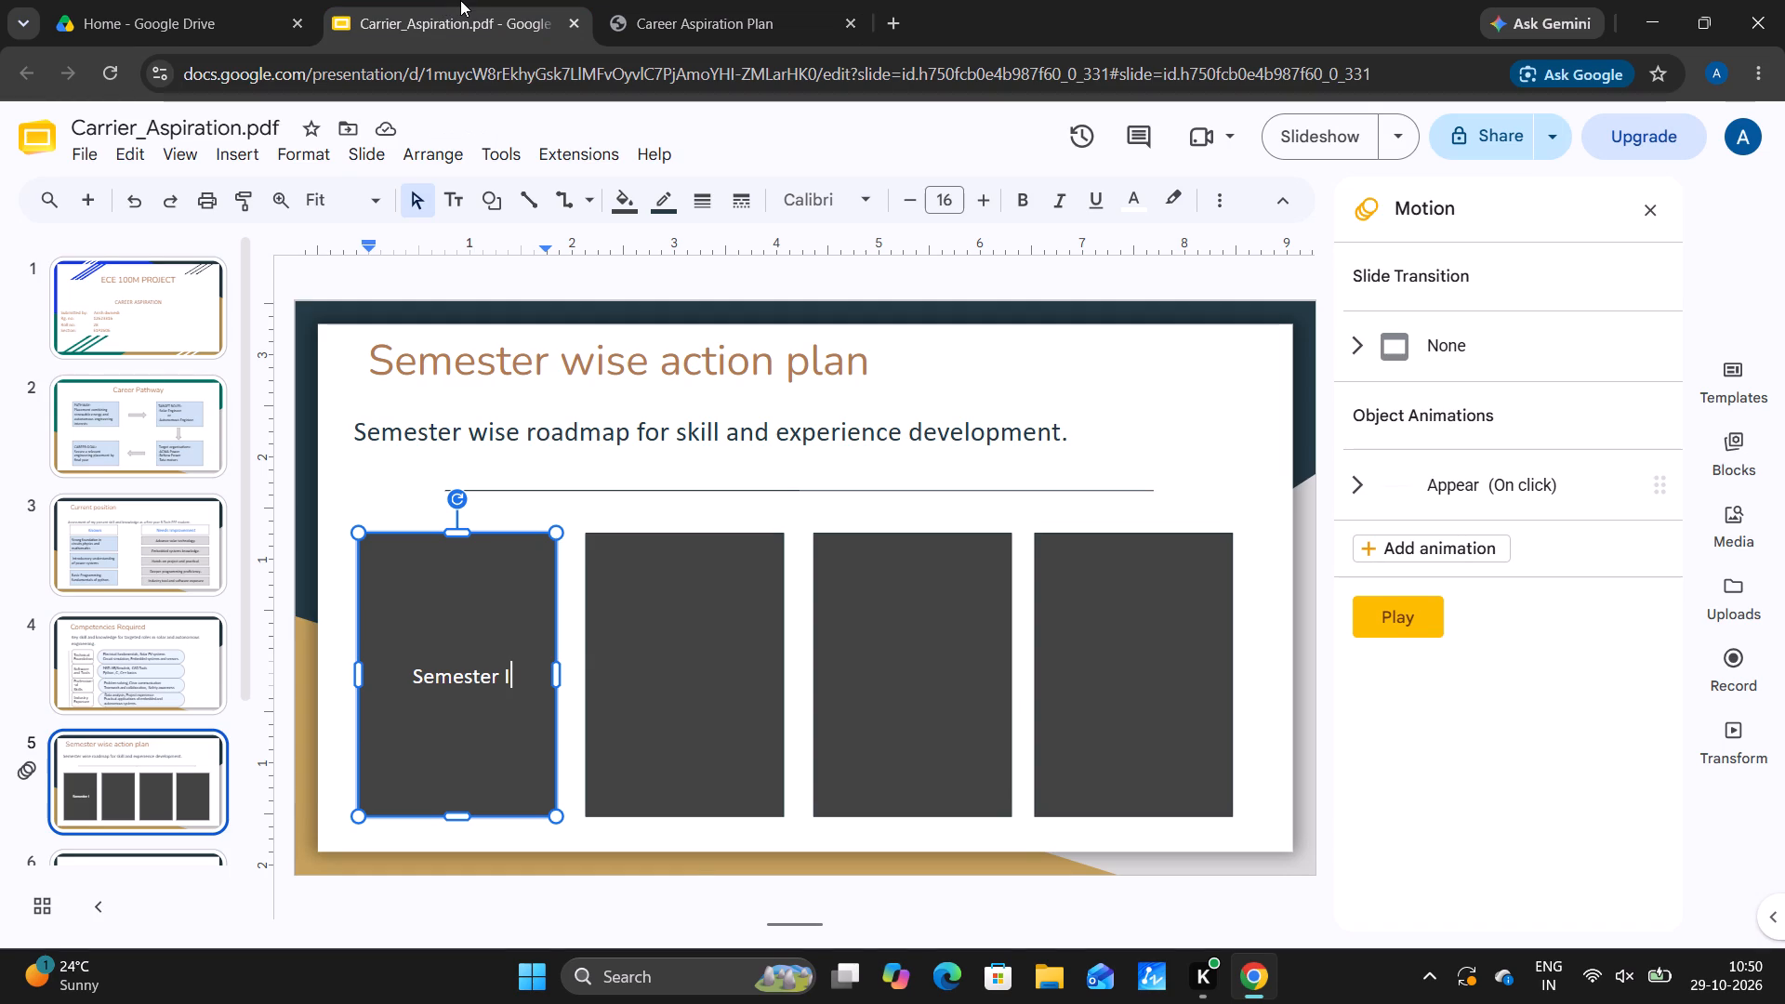
key(BackSpace)
key(1)
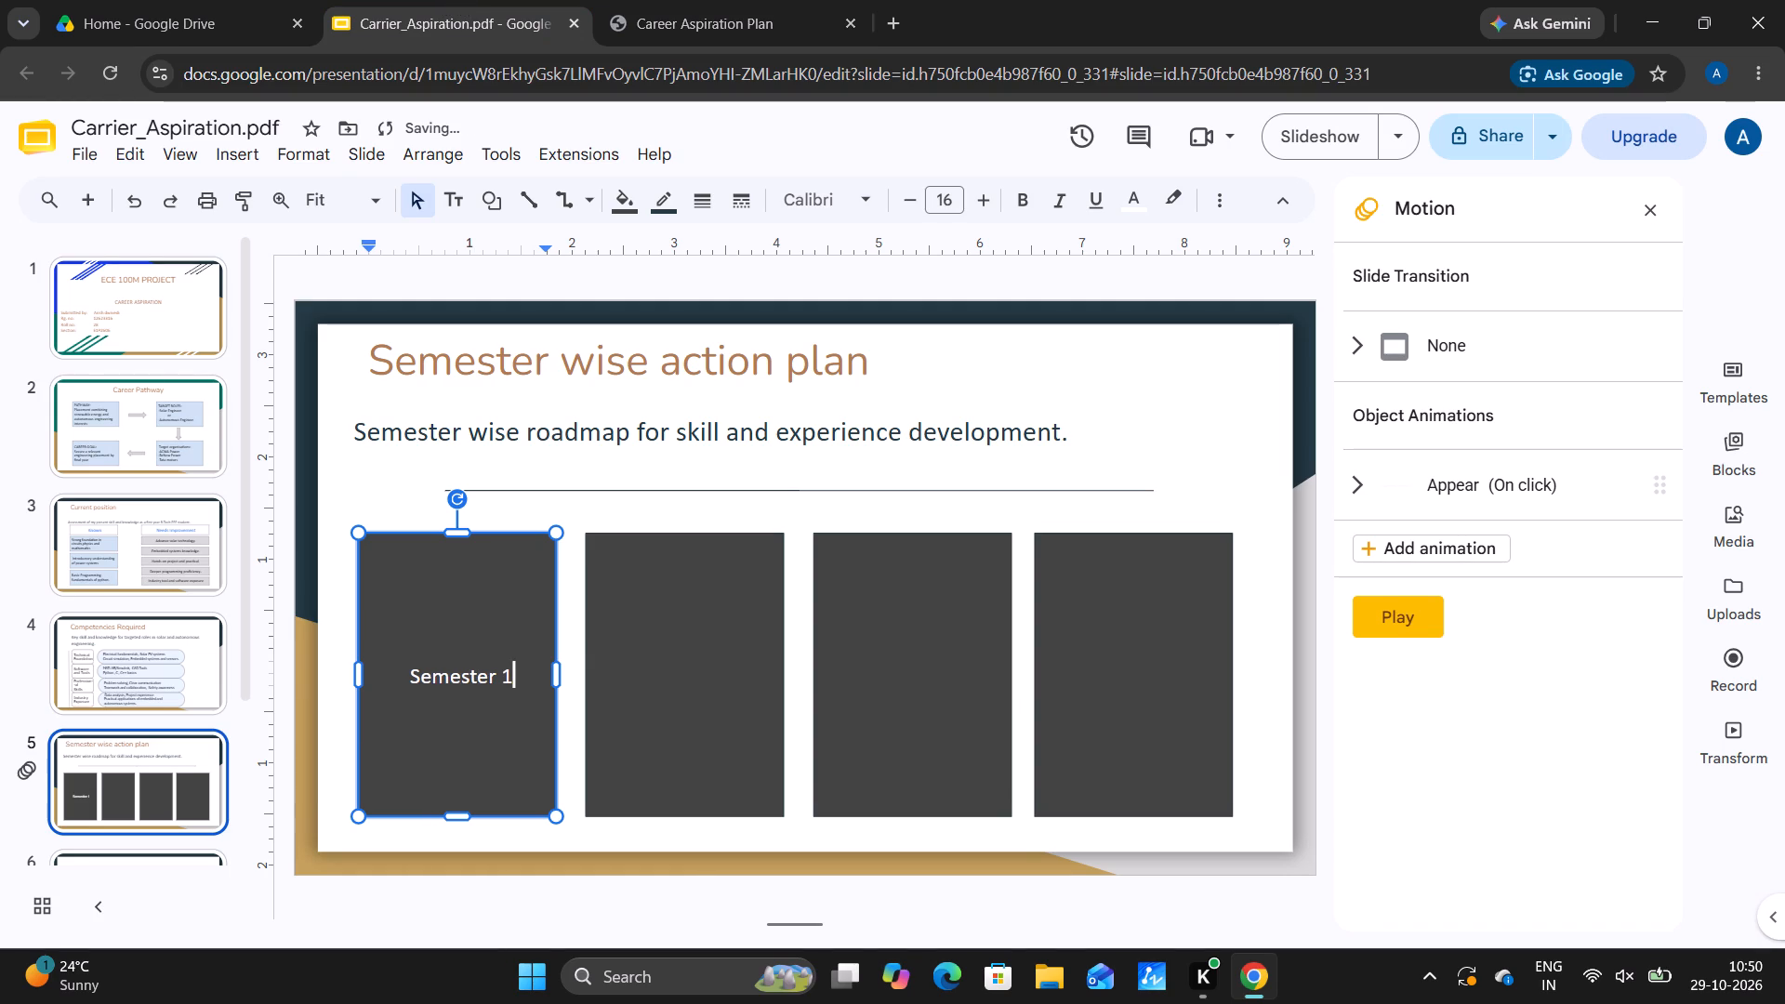
key(minus)
key(2)
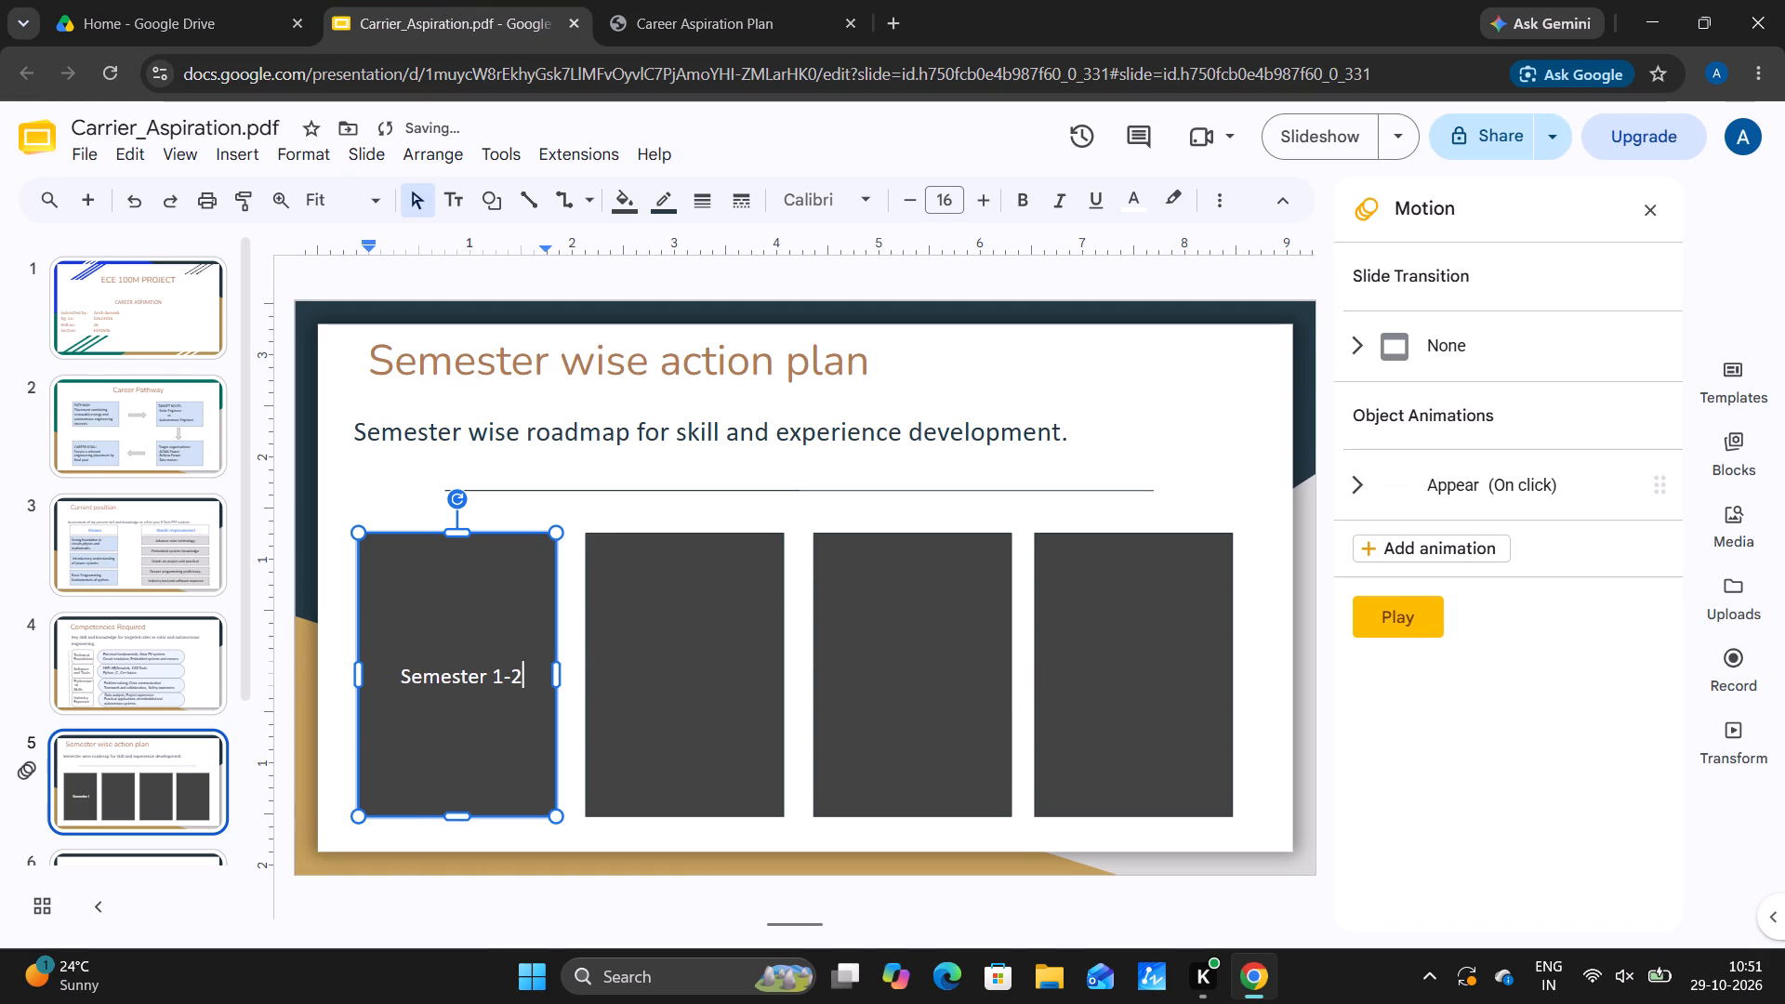
Add nine blank lines below "Semester 1-2" so the heading sits at the top of the first rectangle.
key(Return)
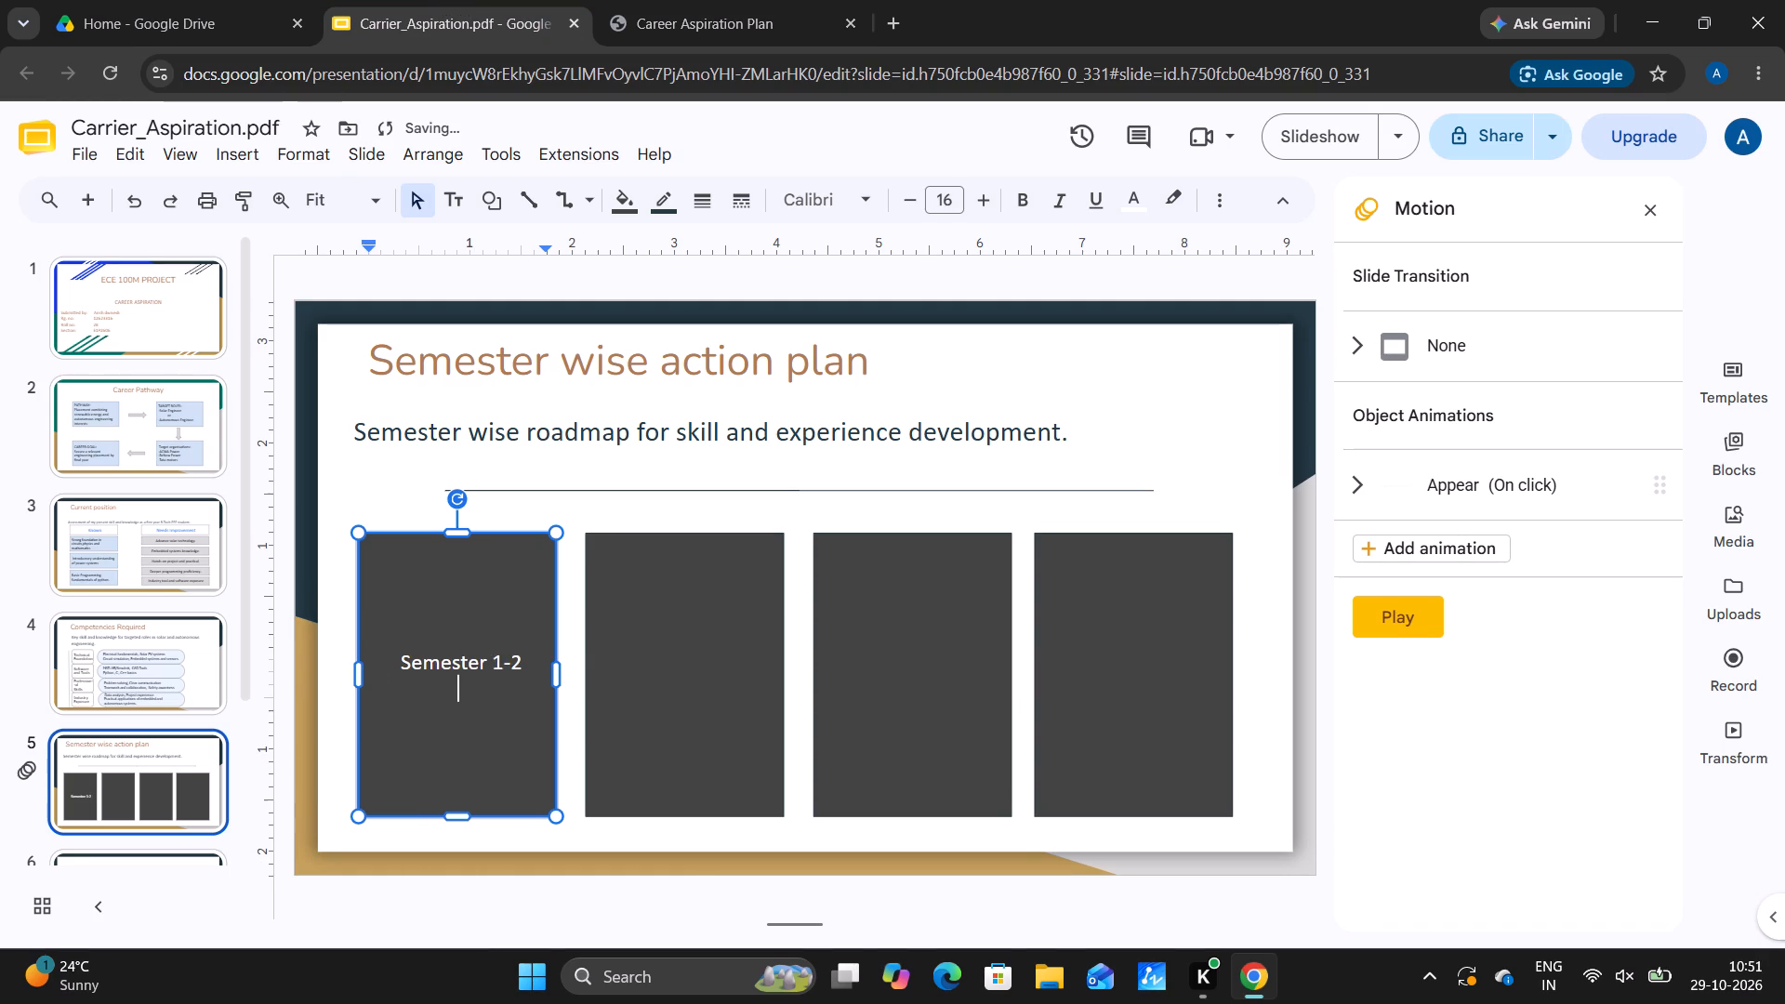
key(Return)
key(Return)
key(Return)
key(Return)
key(Return)
key(Return)
key(Return)
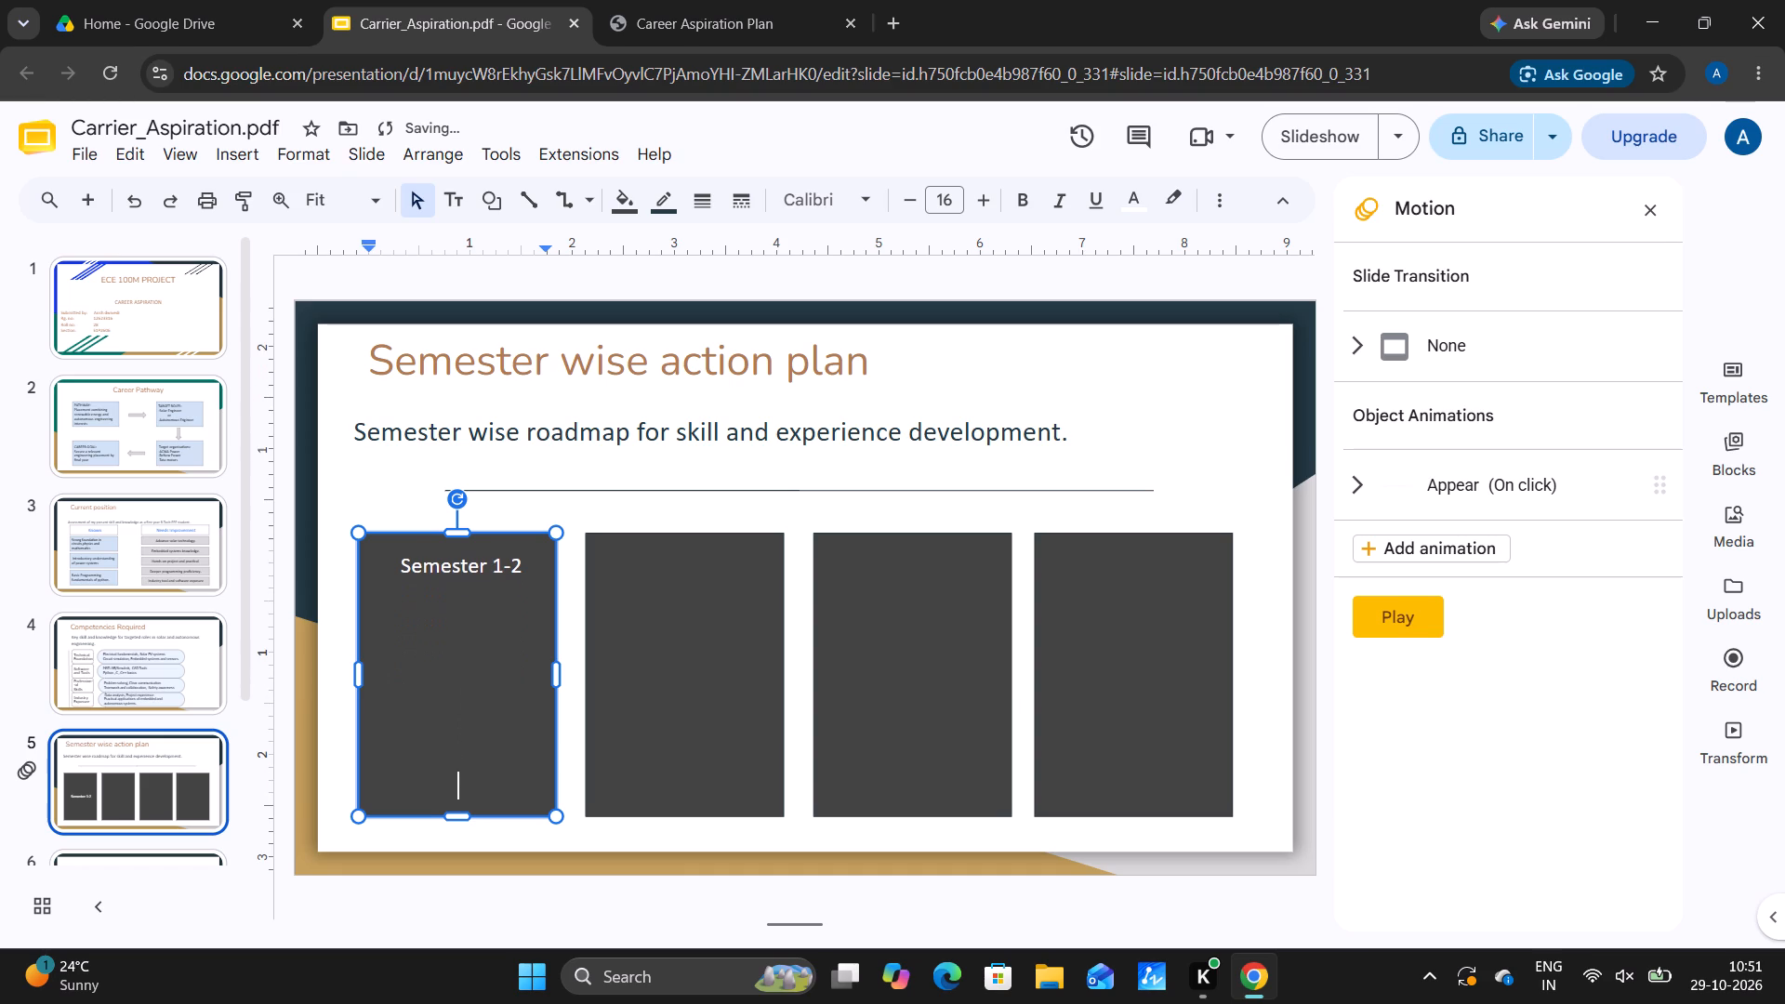
key(Return)
scroll(459, 0, up, 1)
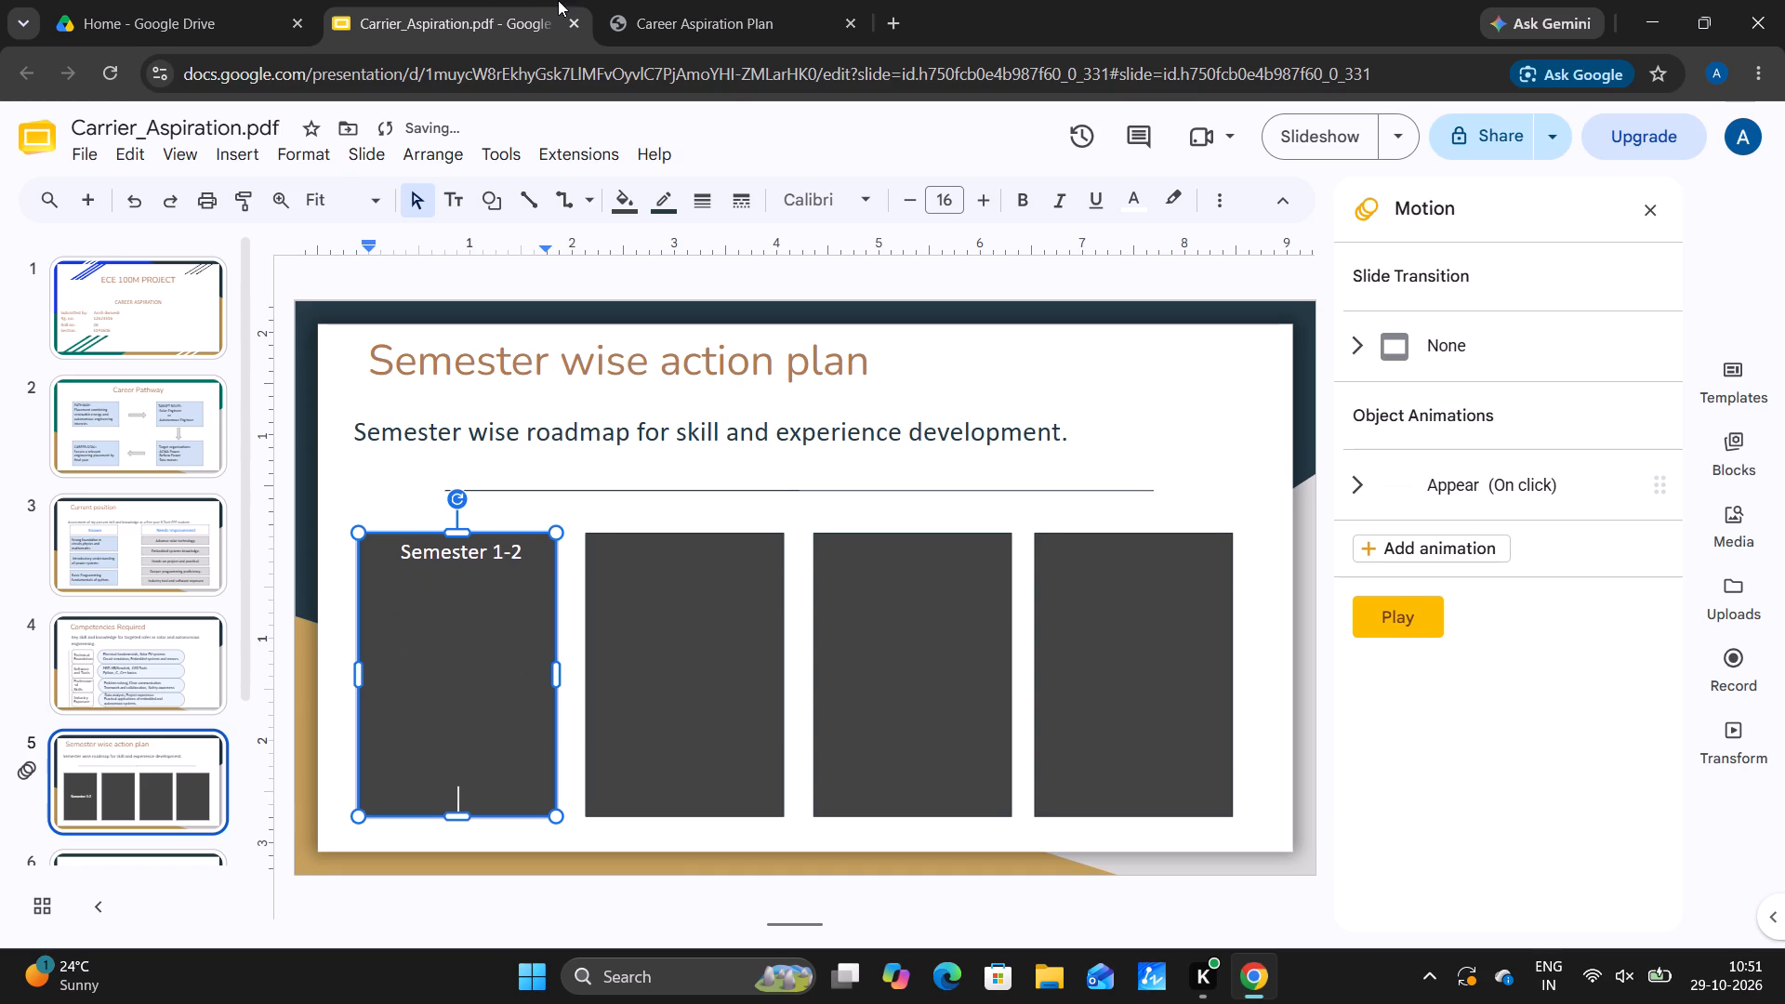
Set the text in the second rectangle to size 16 and white.
click(609, 630)
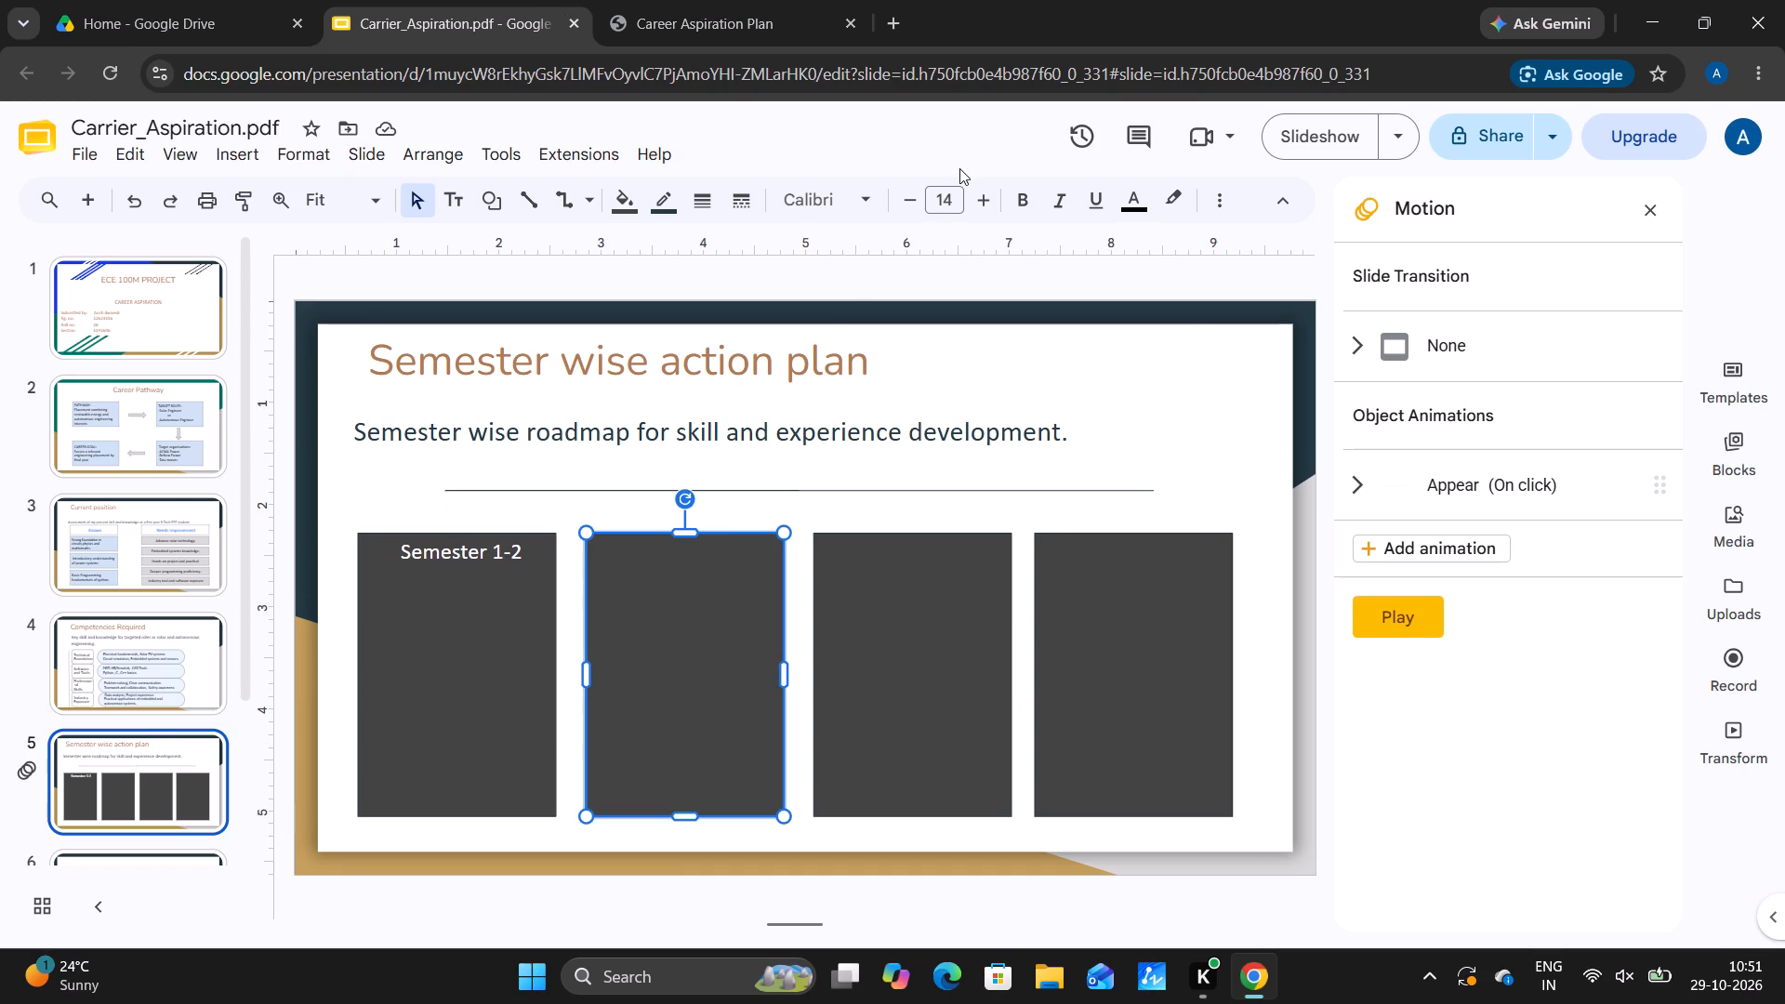
click(972, 196)
click(975, 191)
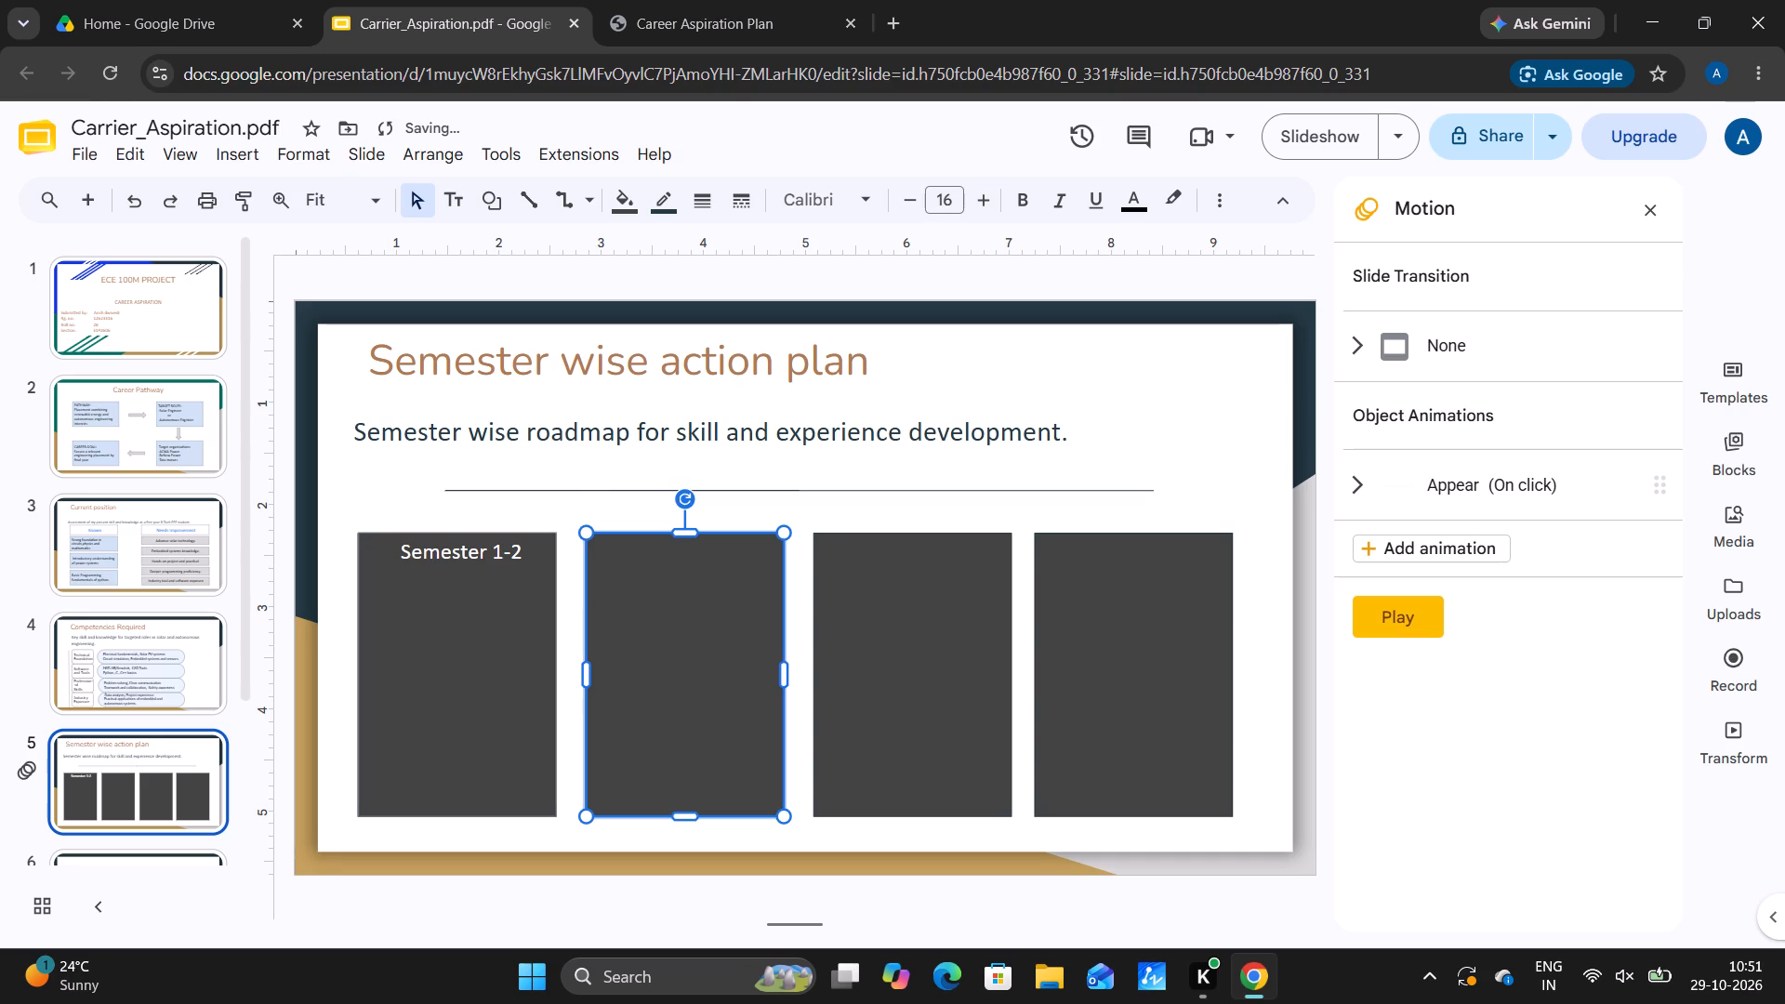
key(space)
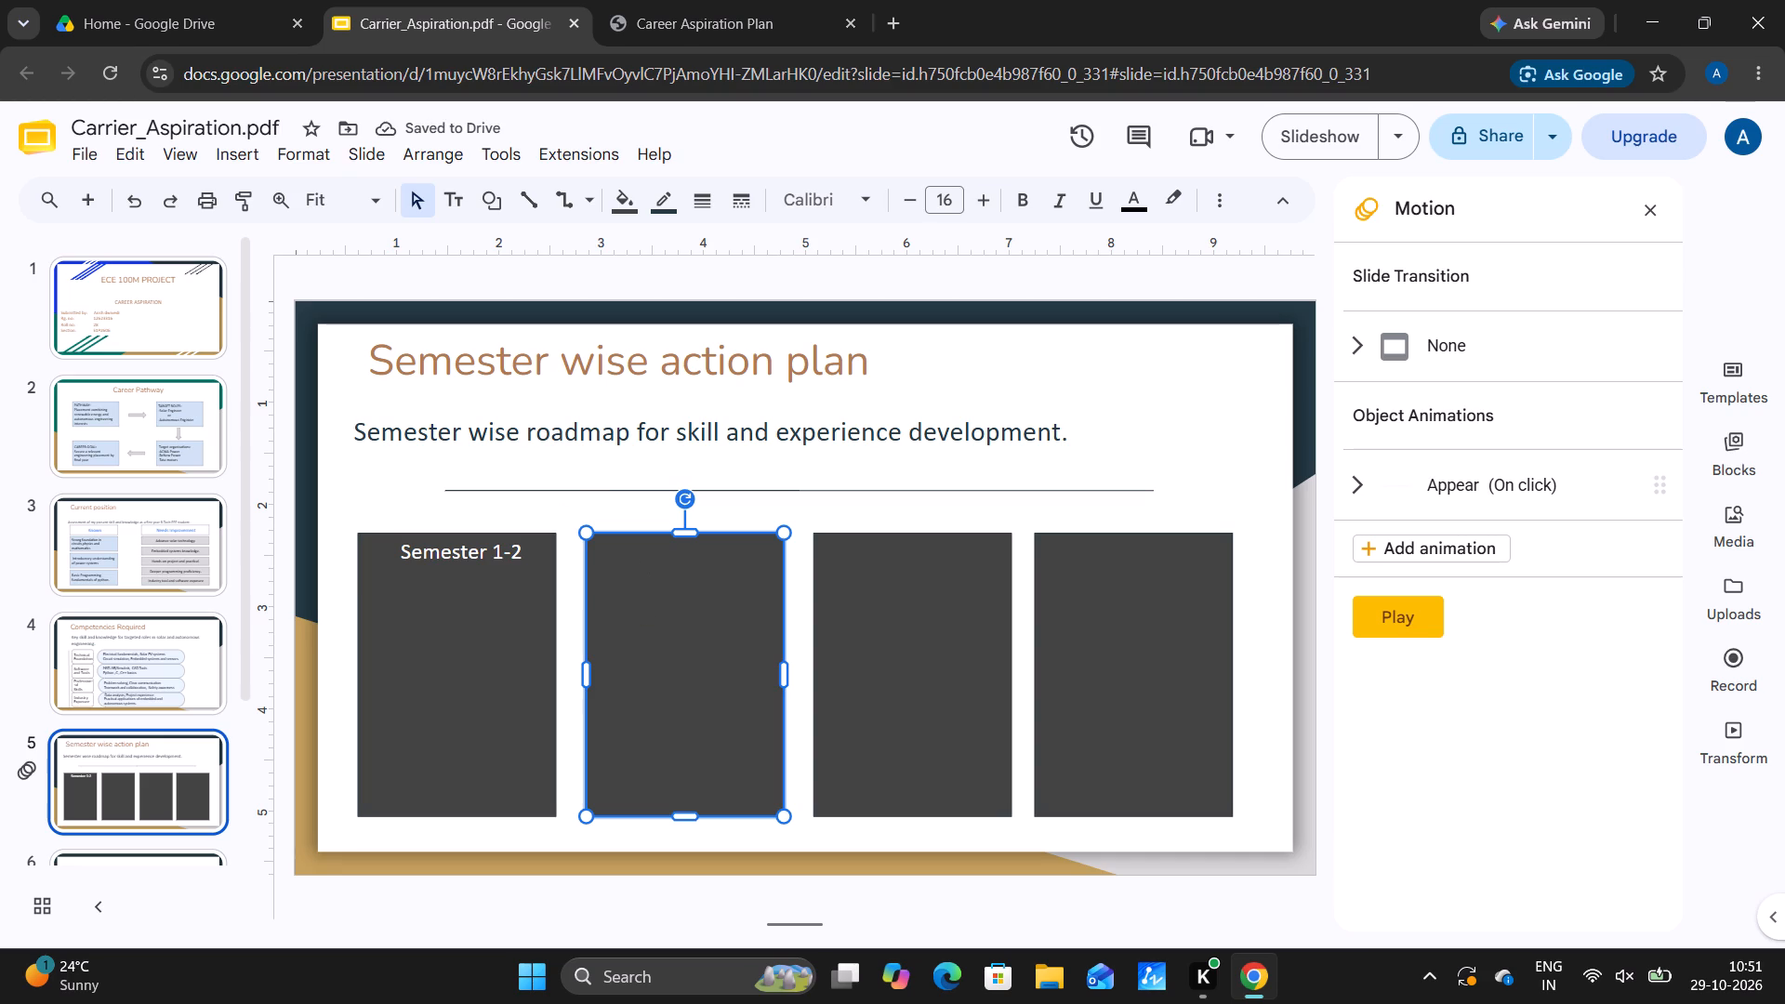
key(s)
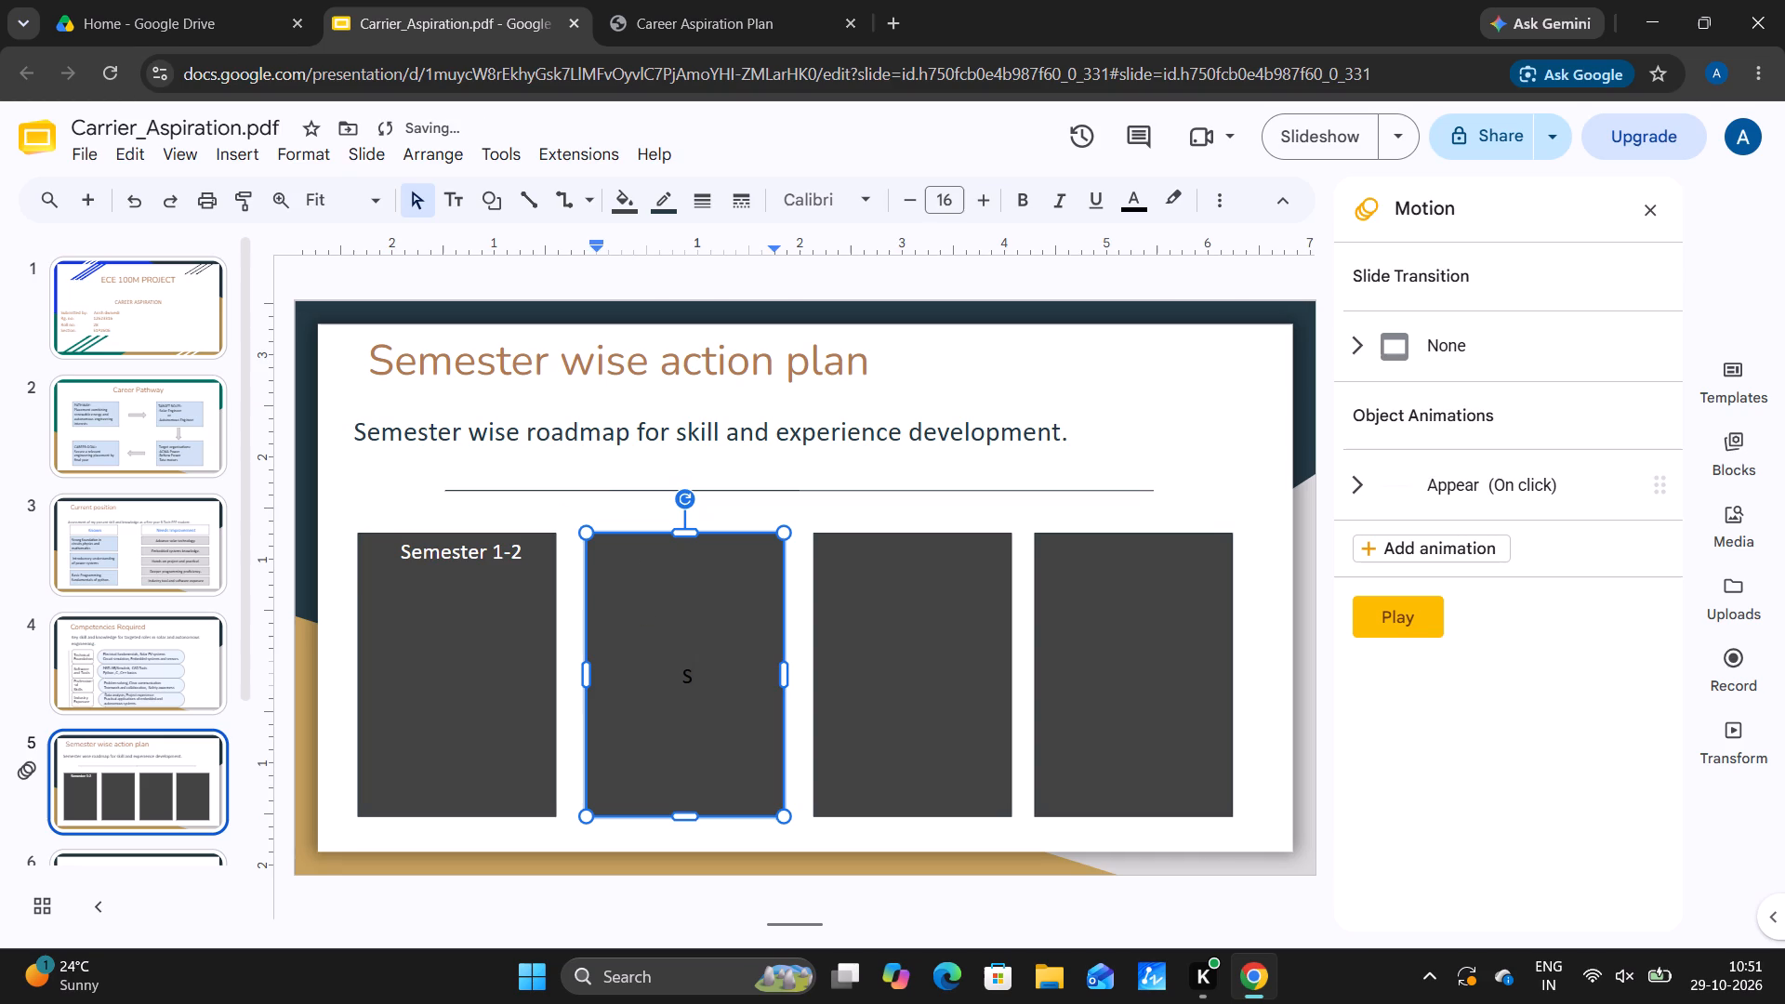
key(e)
key(BackSpace)
key(BackSpace)
click(1129, 215)
click(1138, 279)
Enter the heading "Semester 3-4" in the second rectangle.
text(mes)
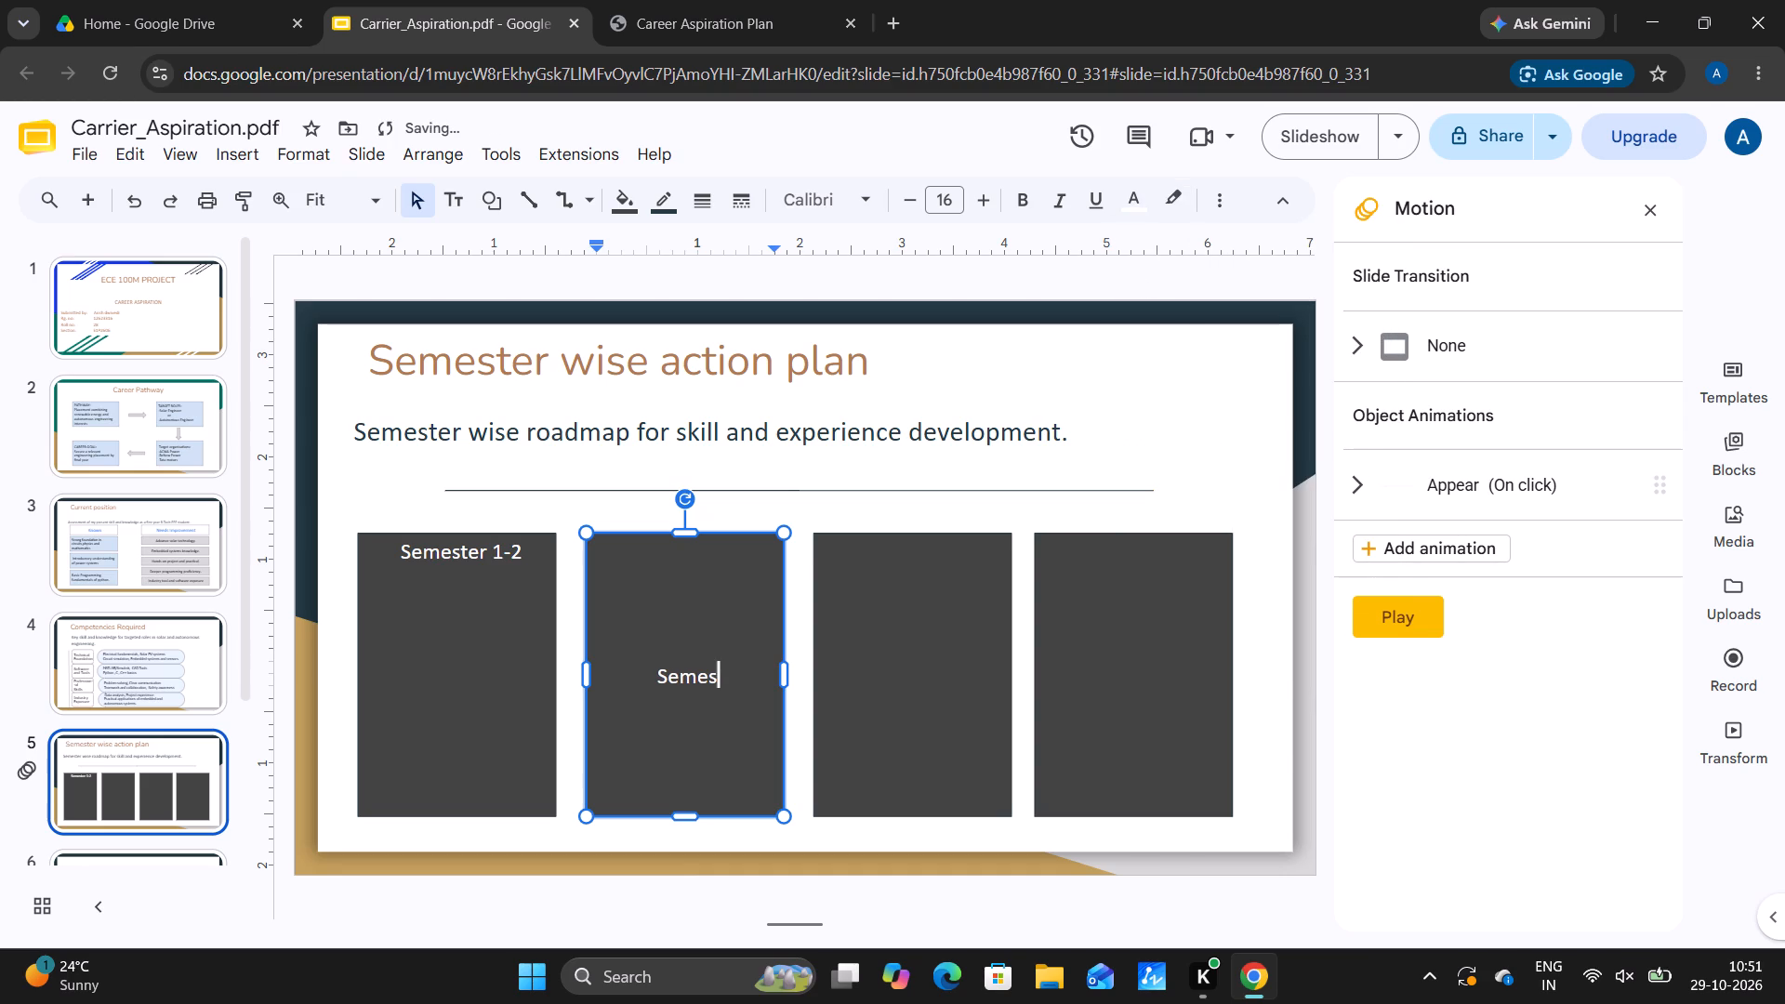
text(ter)
key(space)
text(2)
key(BackSpace)
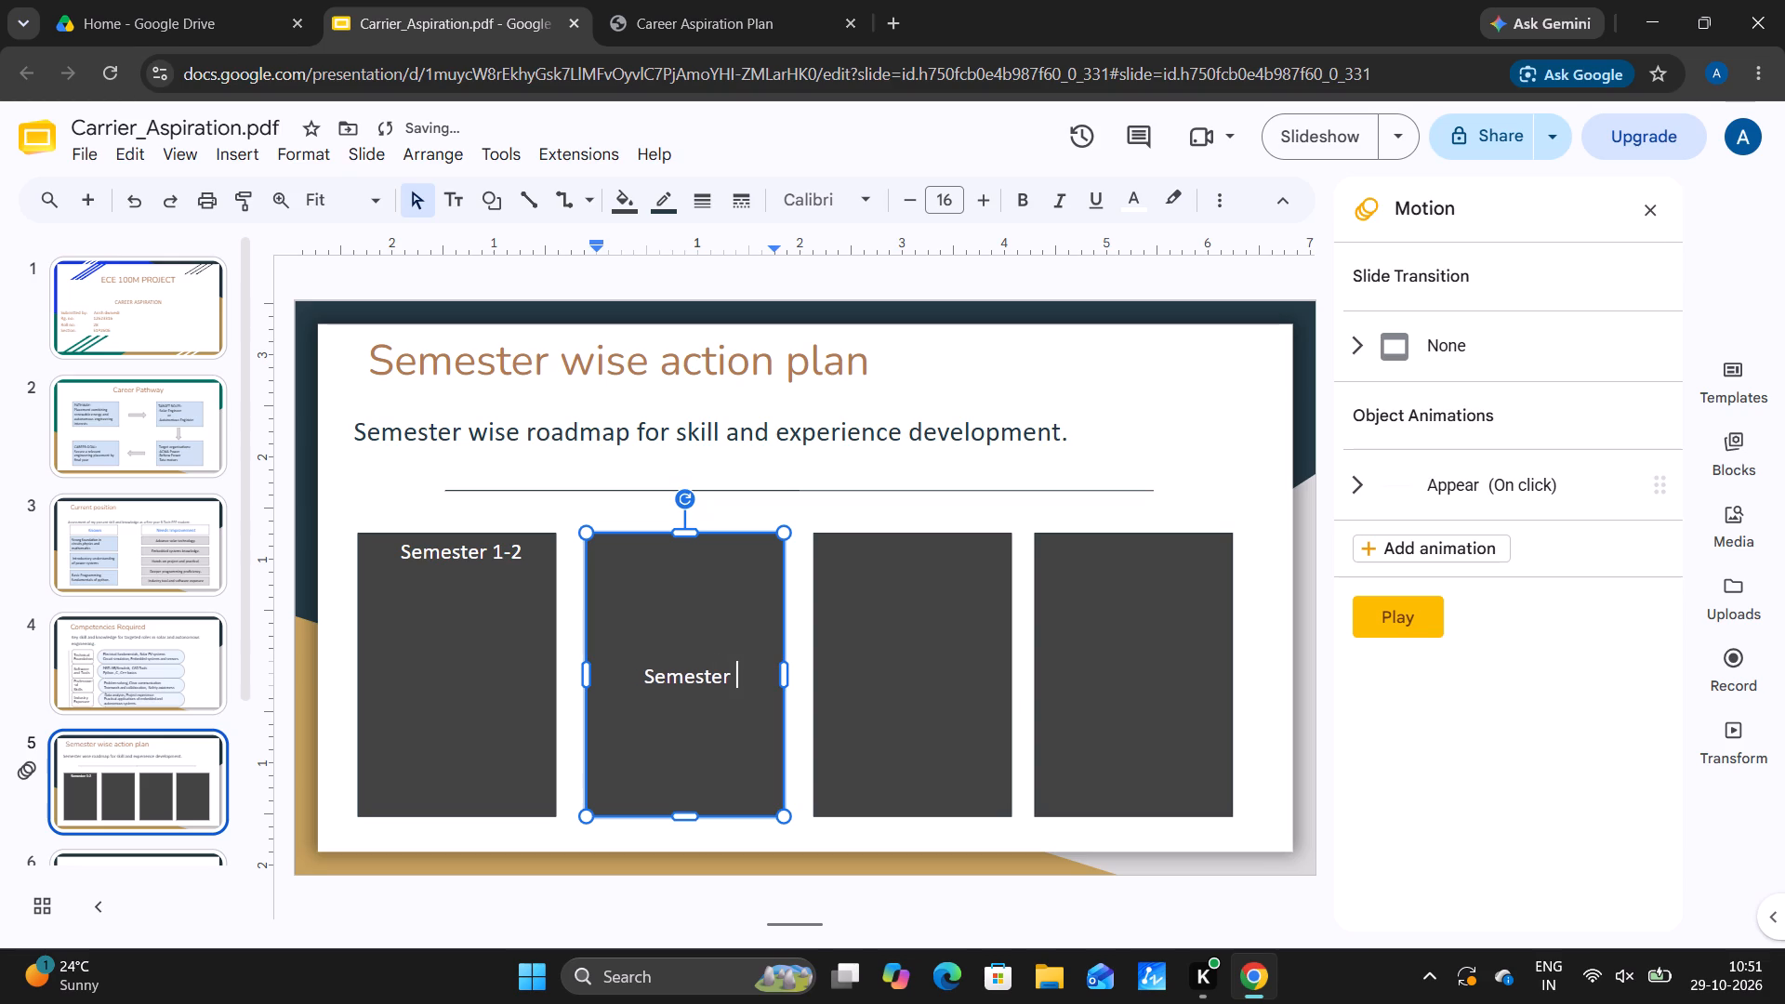
key(3)
text(-4)
Add nine blank lines below "Semester 3-4" so the heading sits at the top of the second rectangle.
key(Return)
key(Return)
key(Return)
key(Return)
key(Return)
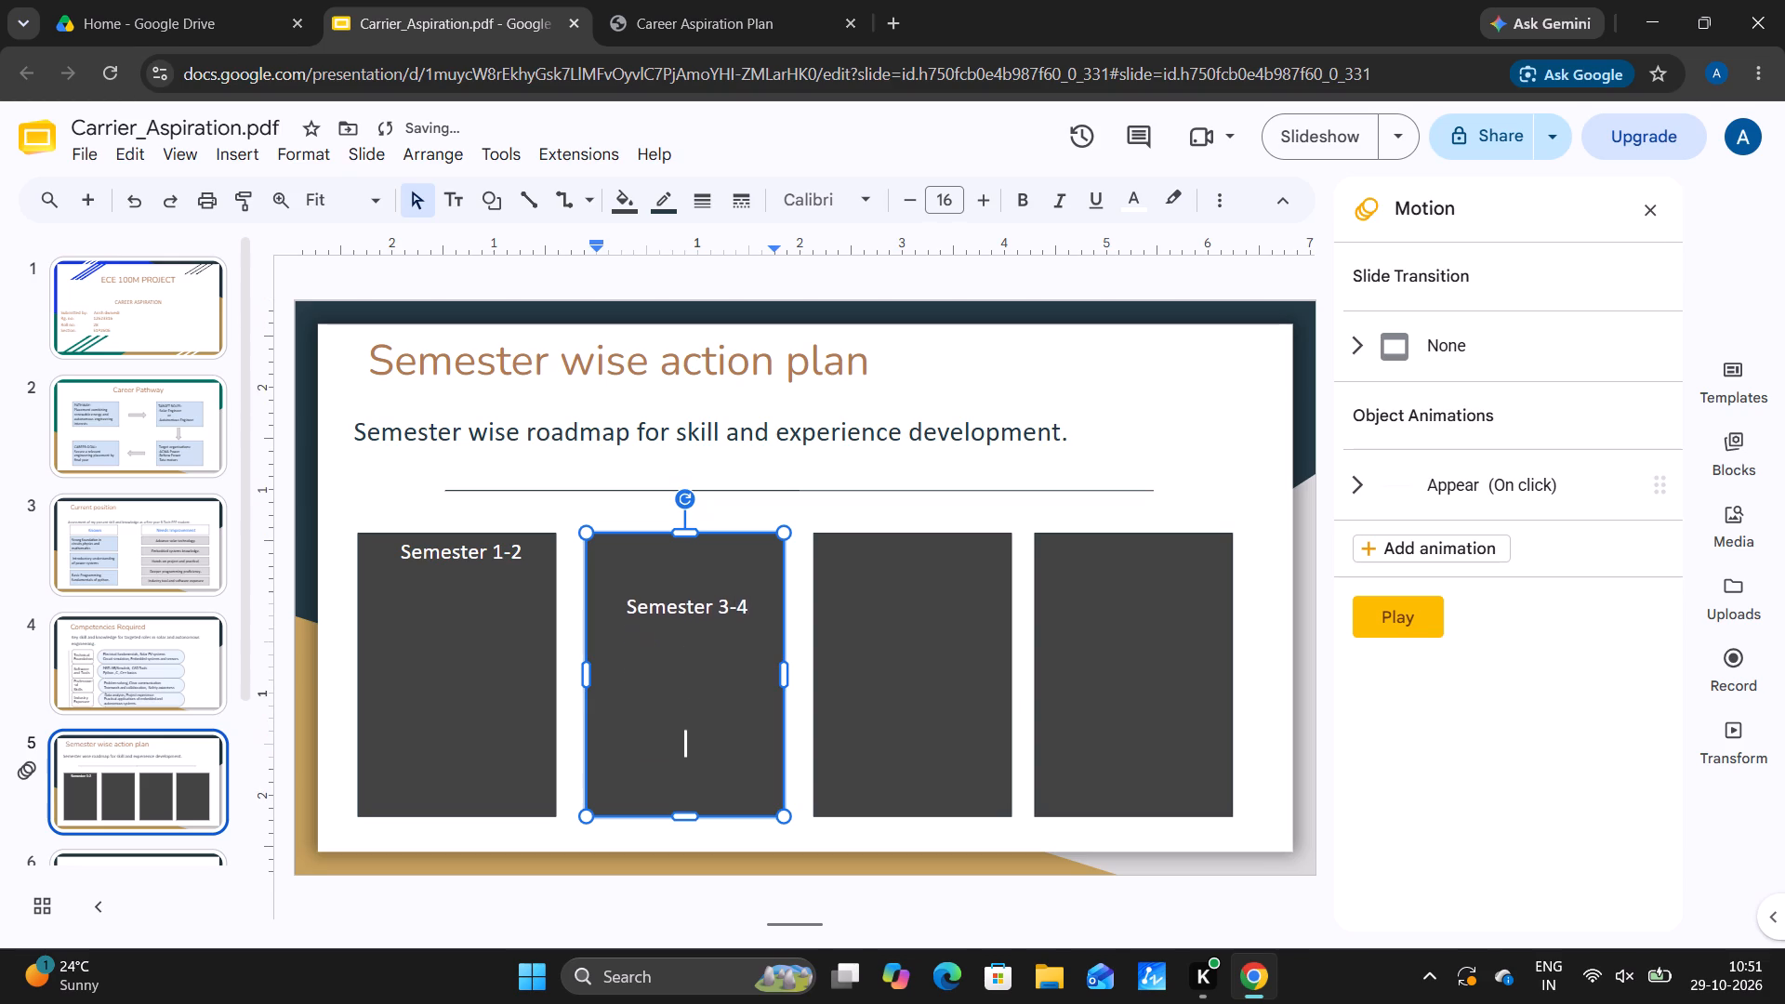
key(Return)
key(Return)
key(Return)
key(Return)
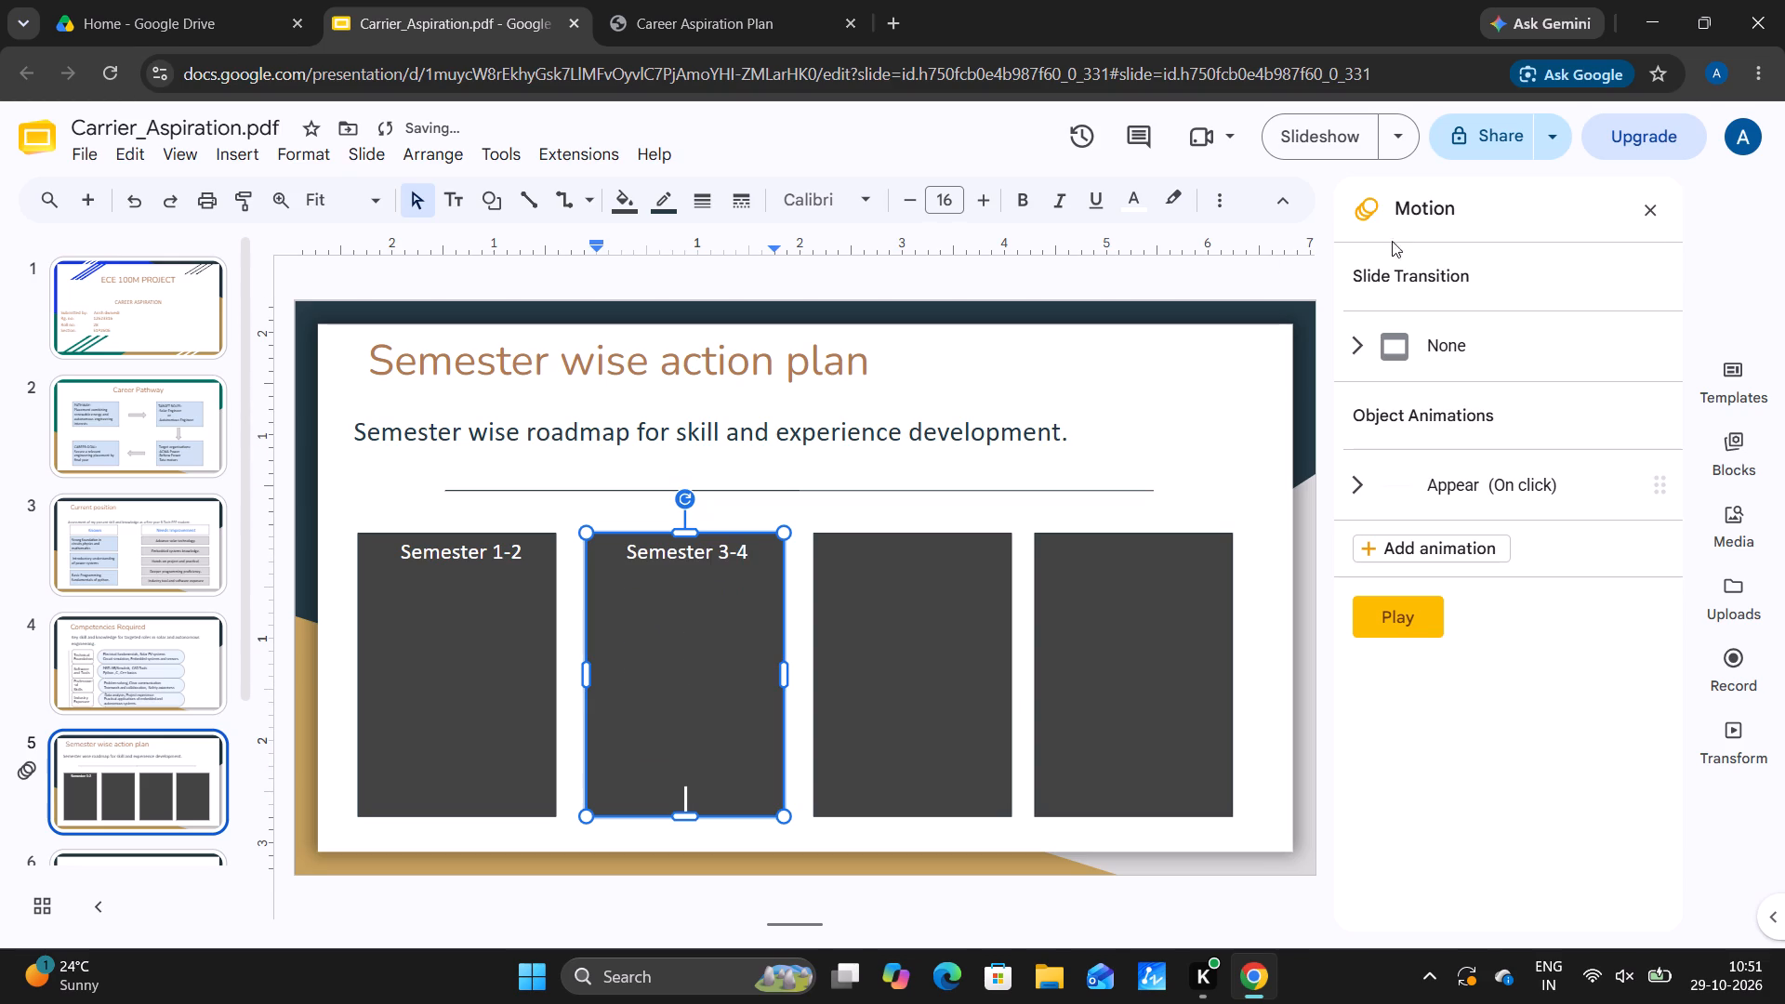
Set the text in the third rectangle to size 16 and white.
click(896, 616)
key(space)
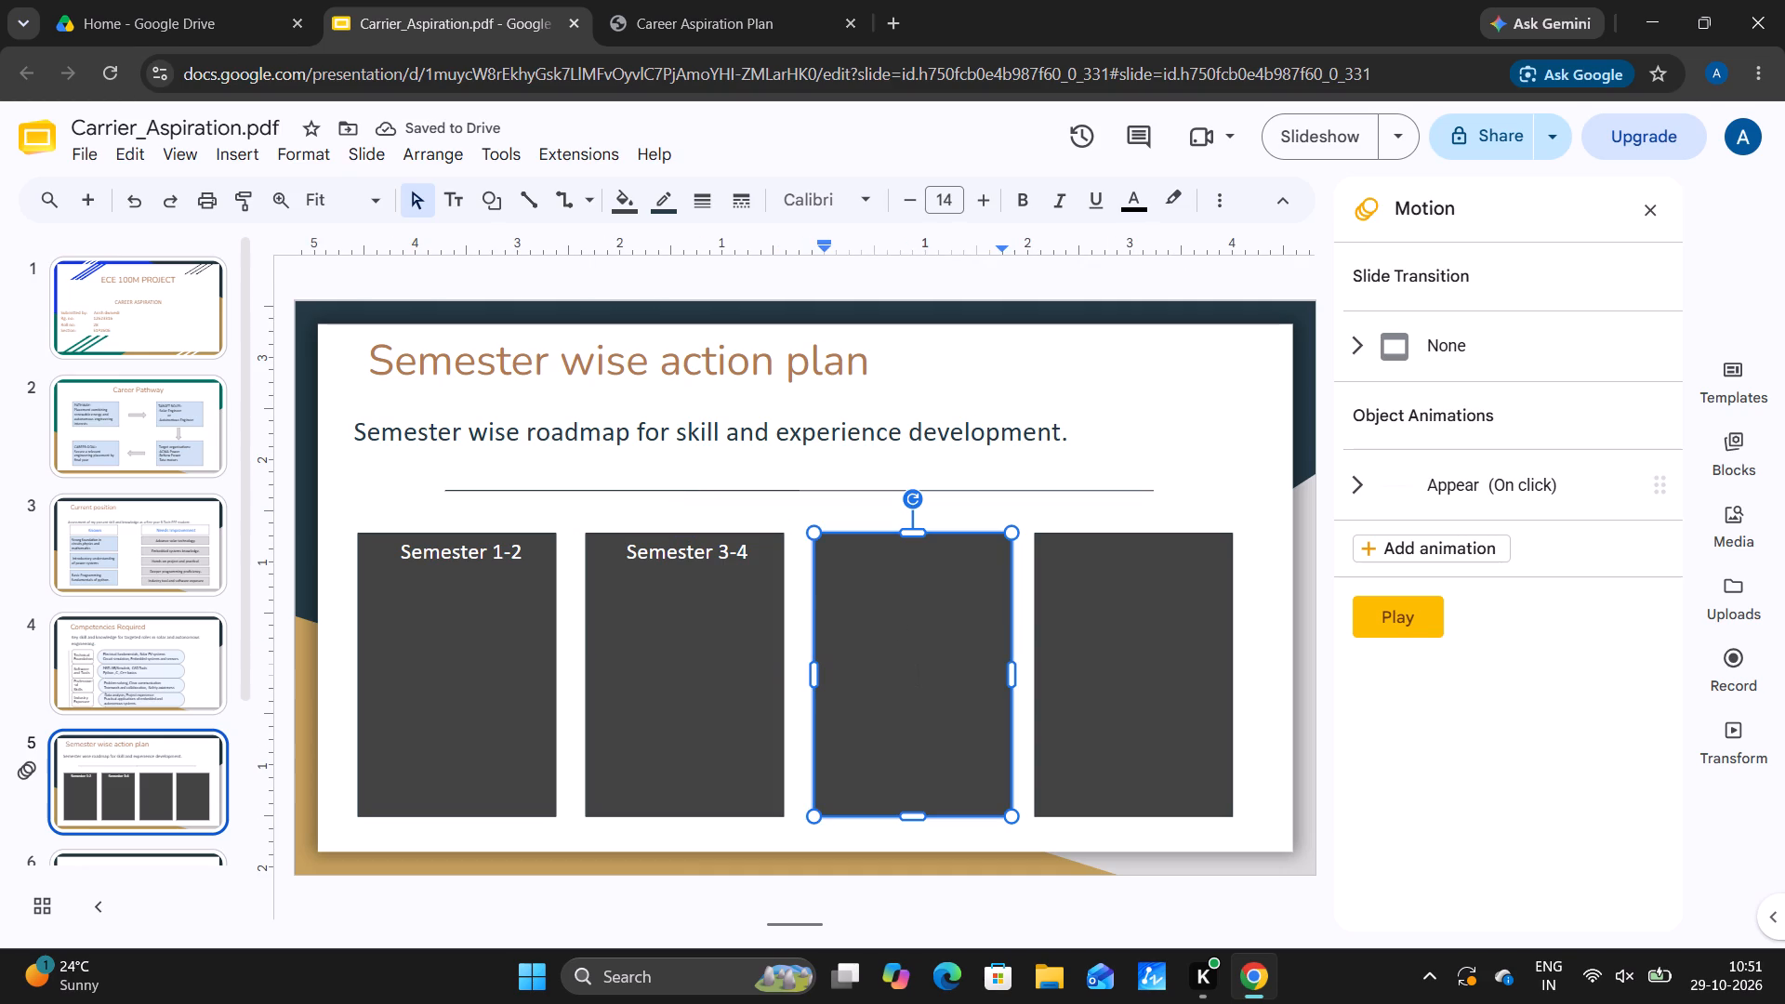
double_click(971, 199)
click(1118, 208)
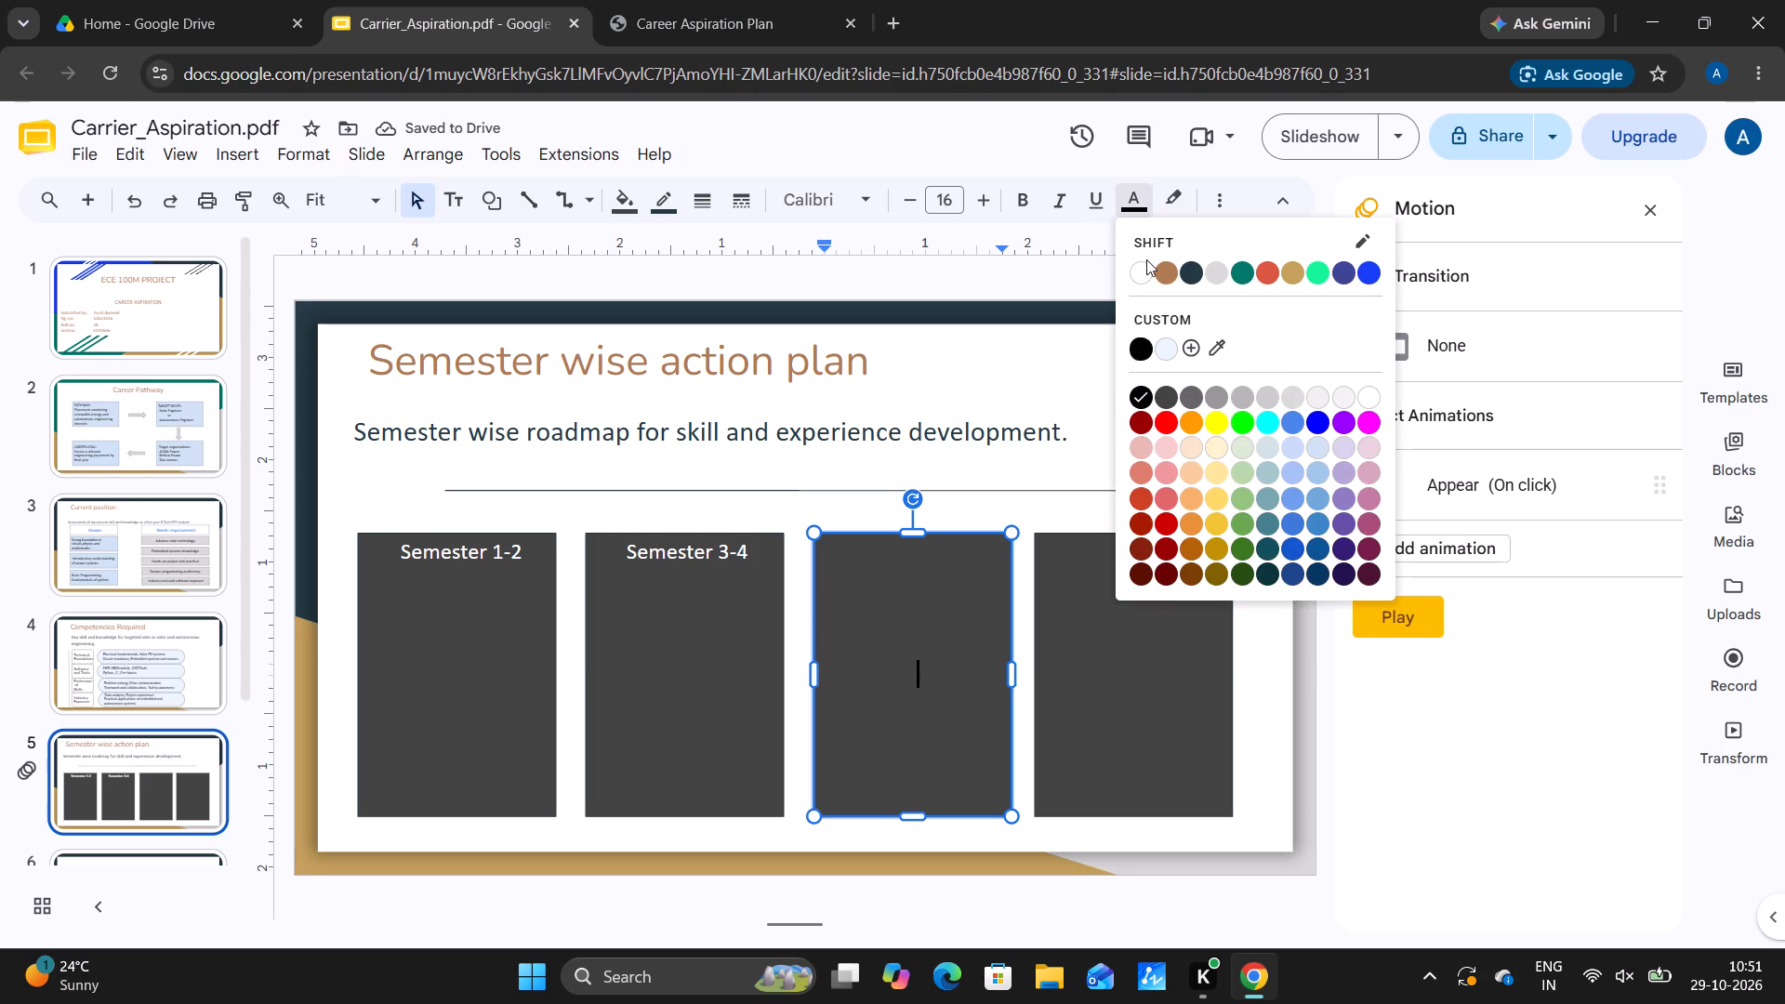
click(1140, 264)
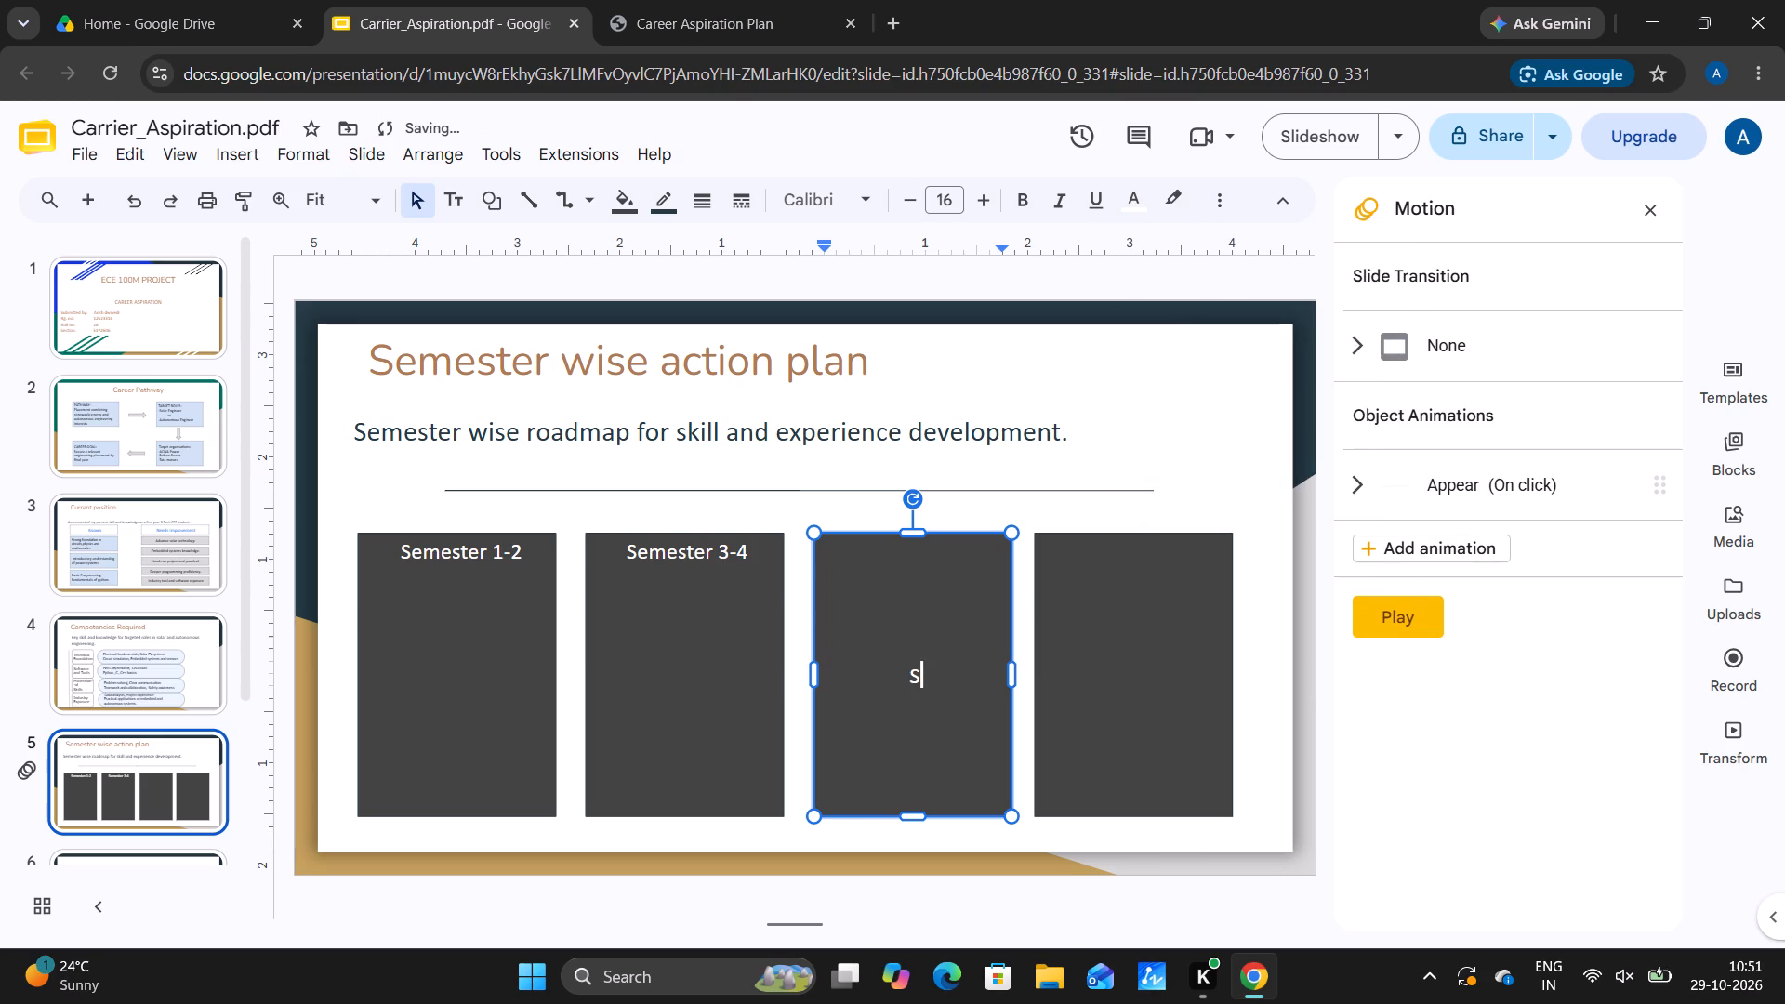
Enter the heading "Semester 5-6" in the third rectangle.
text(mester)
key(space)
key(5)
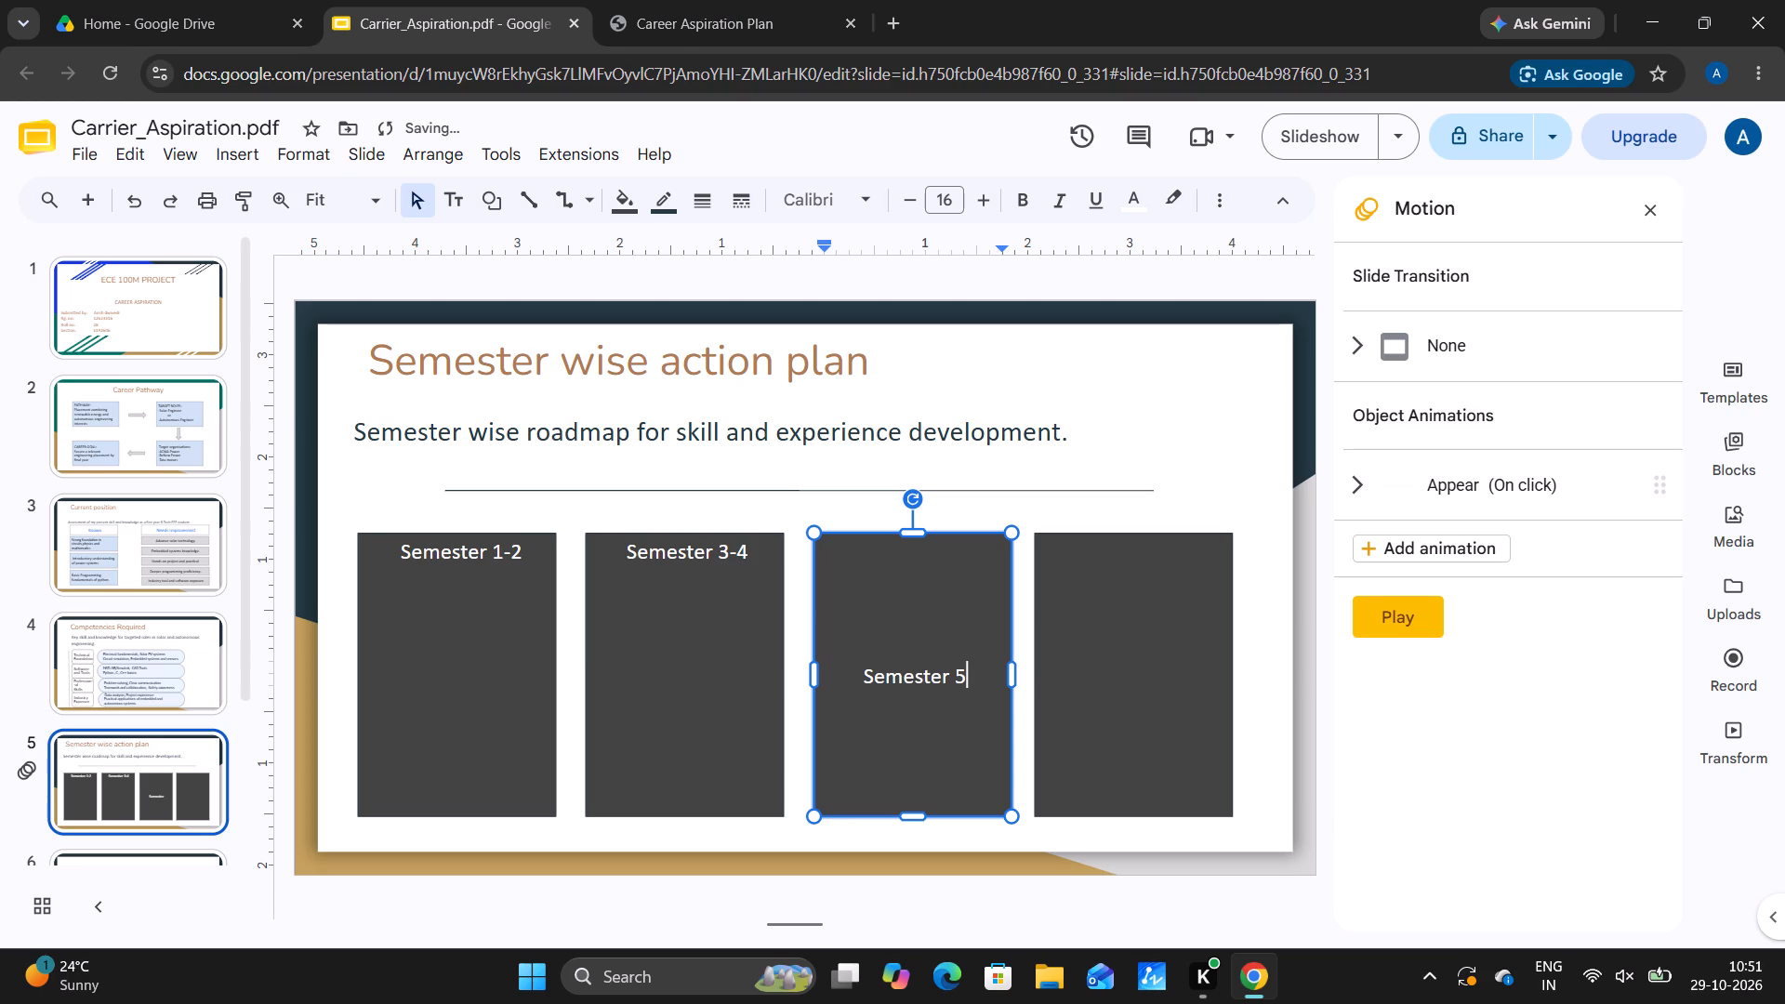
text(-6)
Add nine blank lines below "Semester 5-6" so the heading sits at the top of the third rectangle.
key(Return)
key(Return)
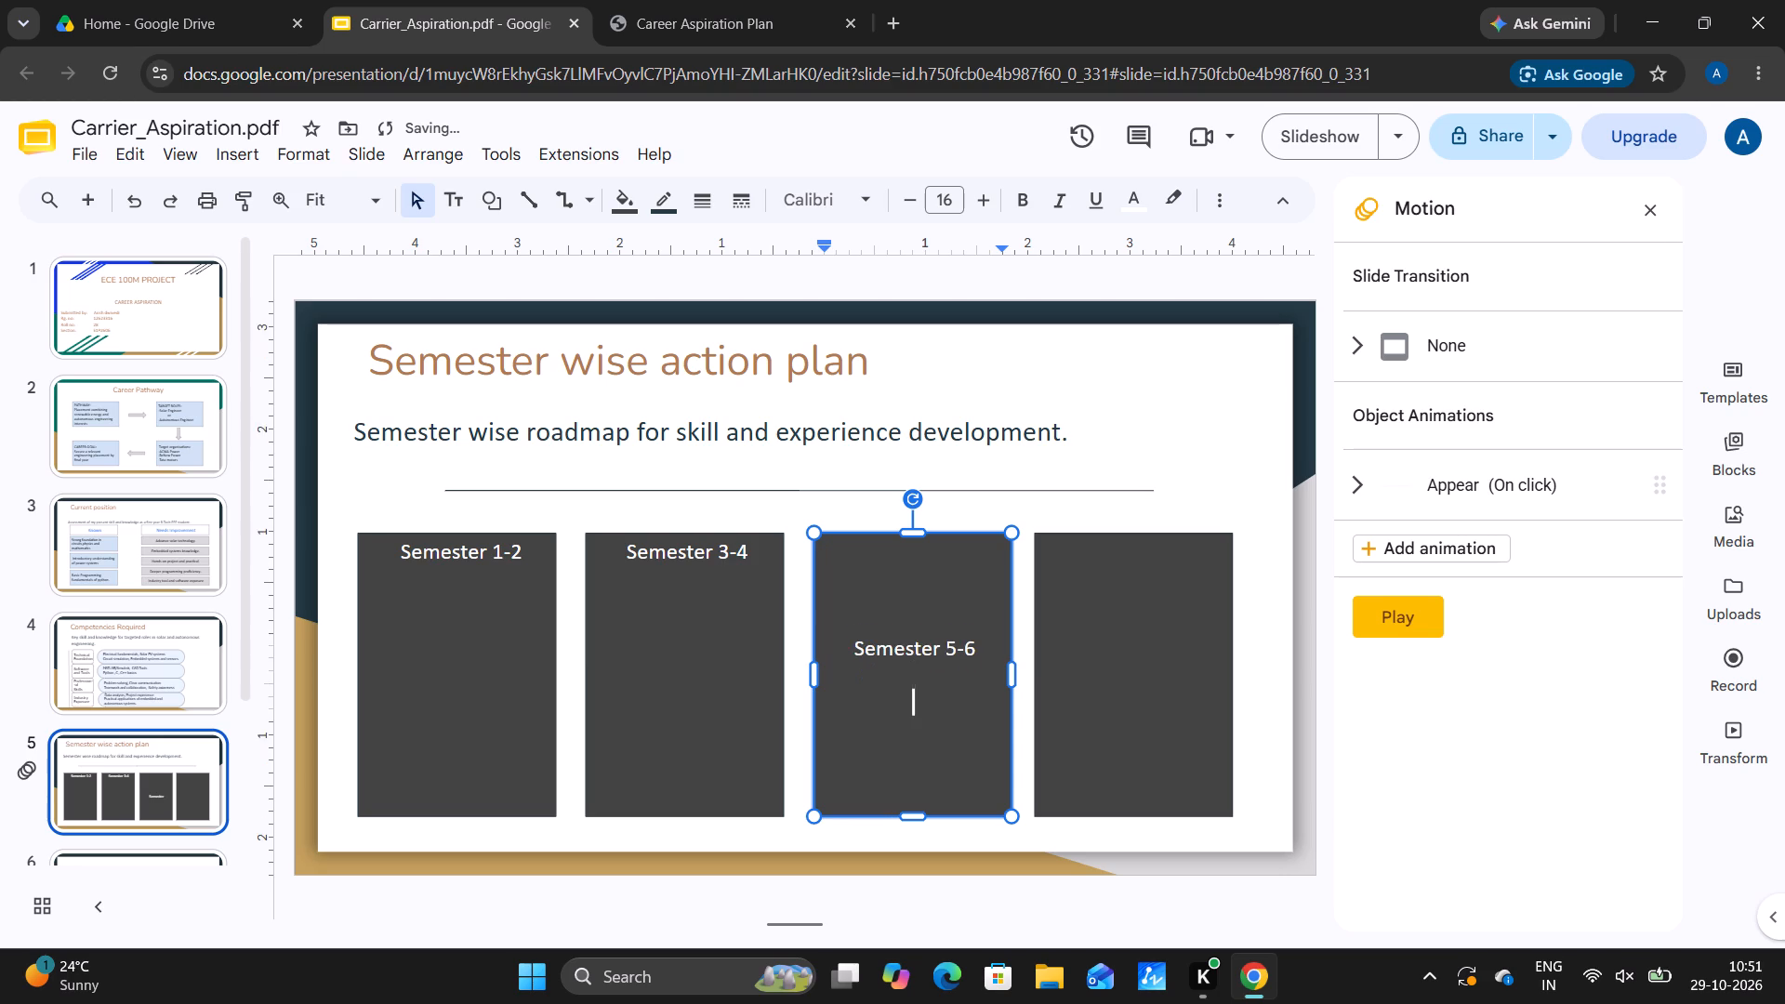
key(Return)
key(Return)
key(Return)
key(Return)
key(Return)
key(Return)
key(Return)
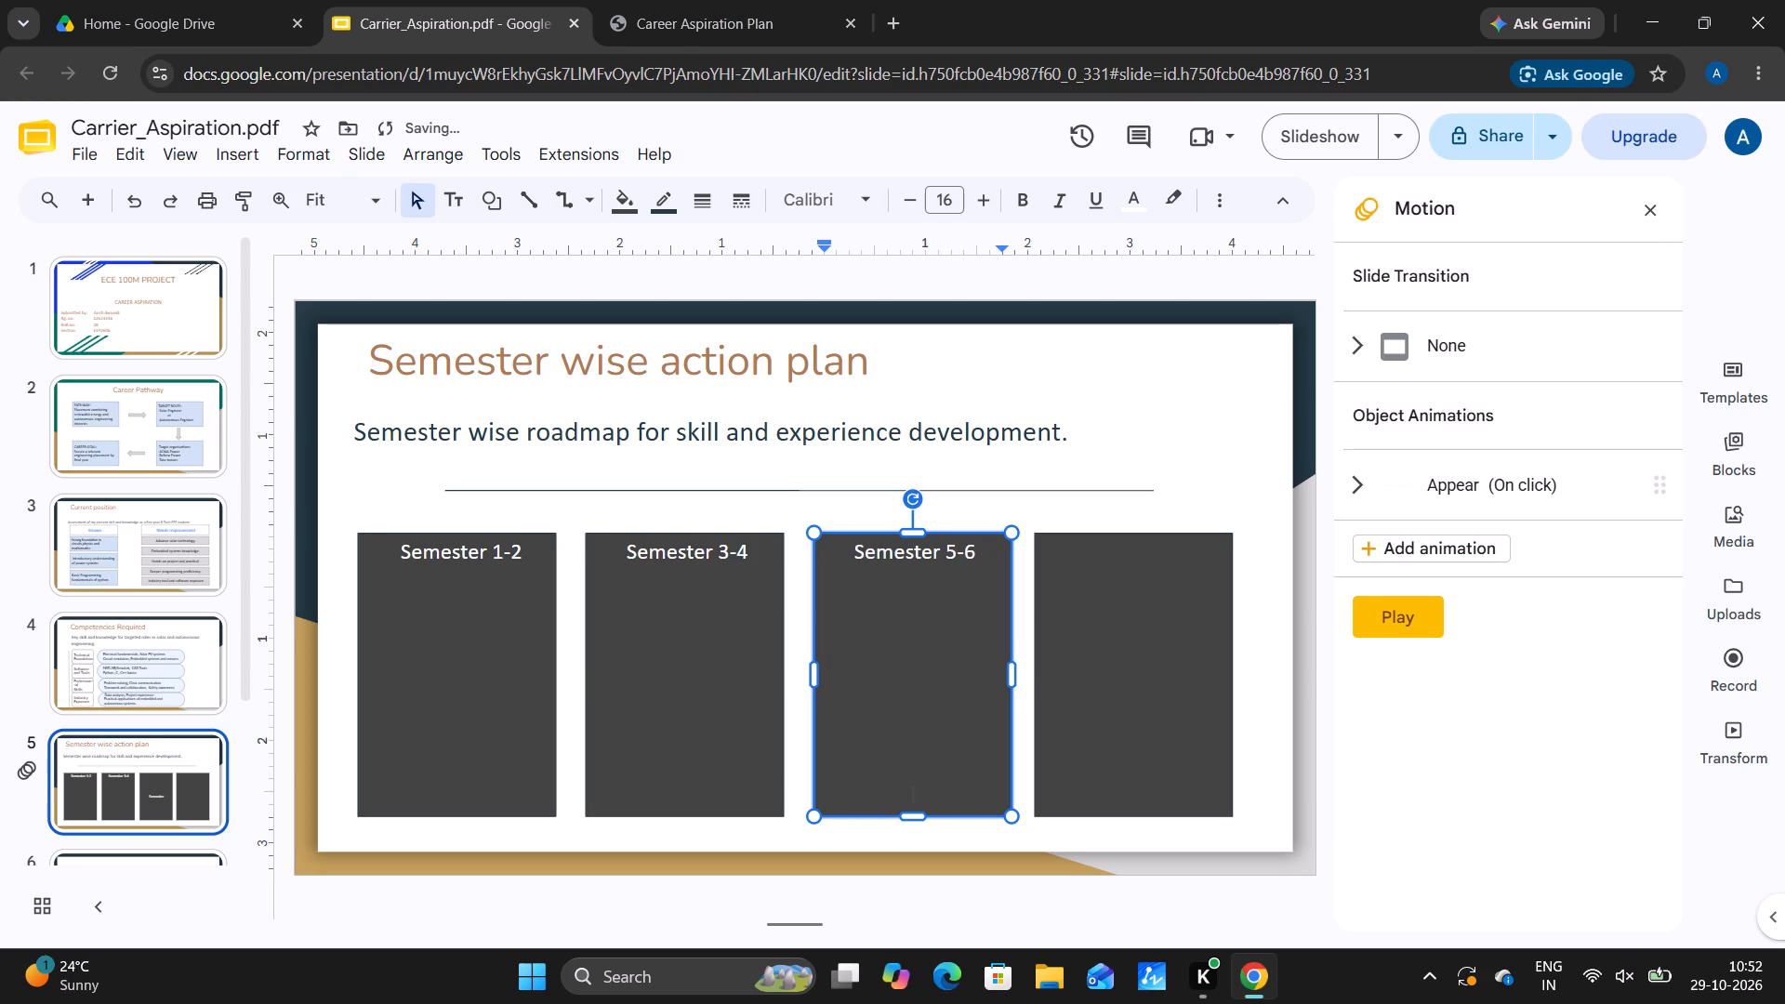
Set the text in the fourth rectangle to white and size 16.
click(1079, 687)
key(space)
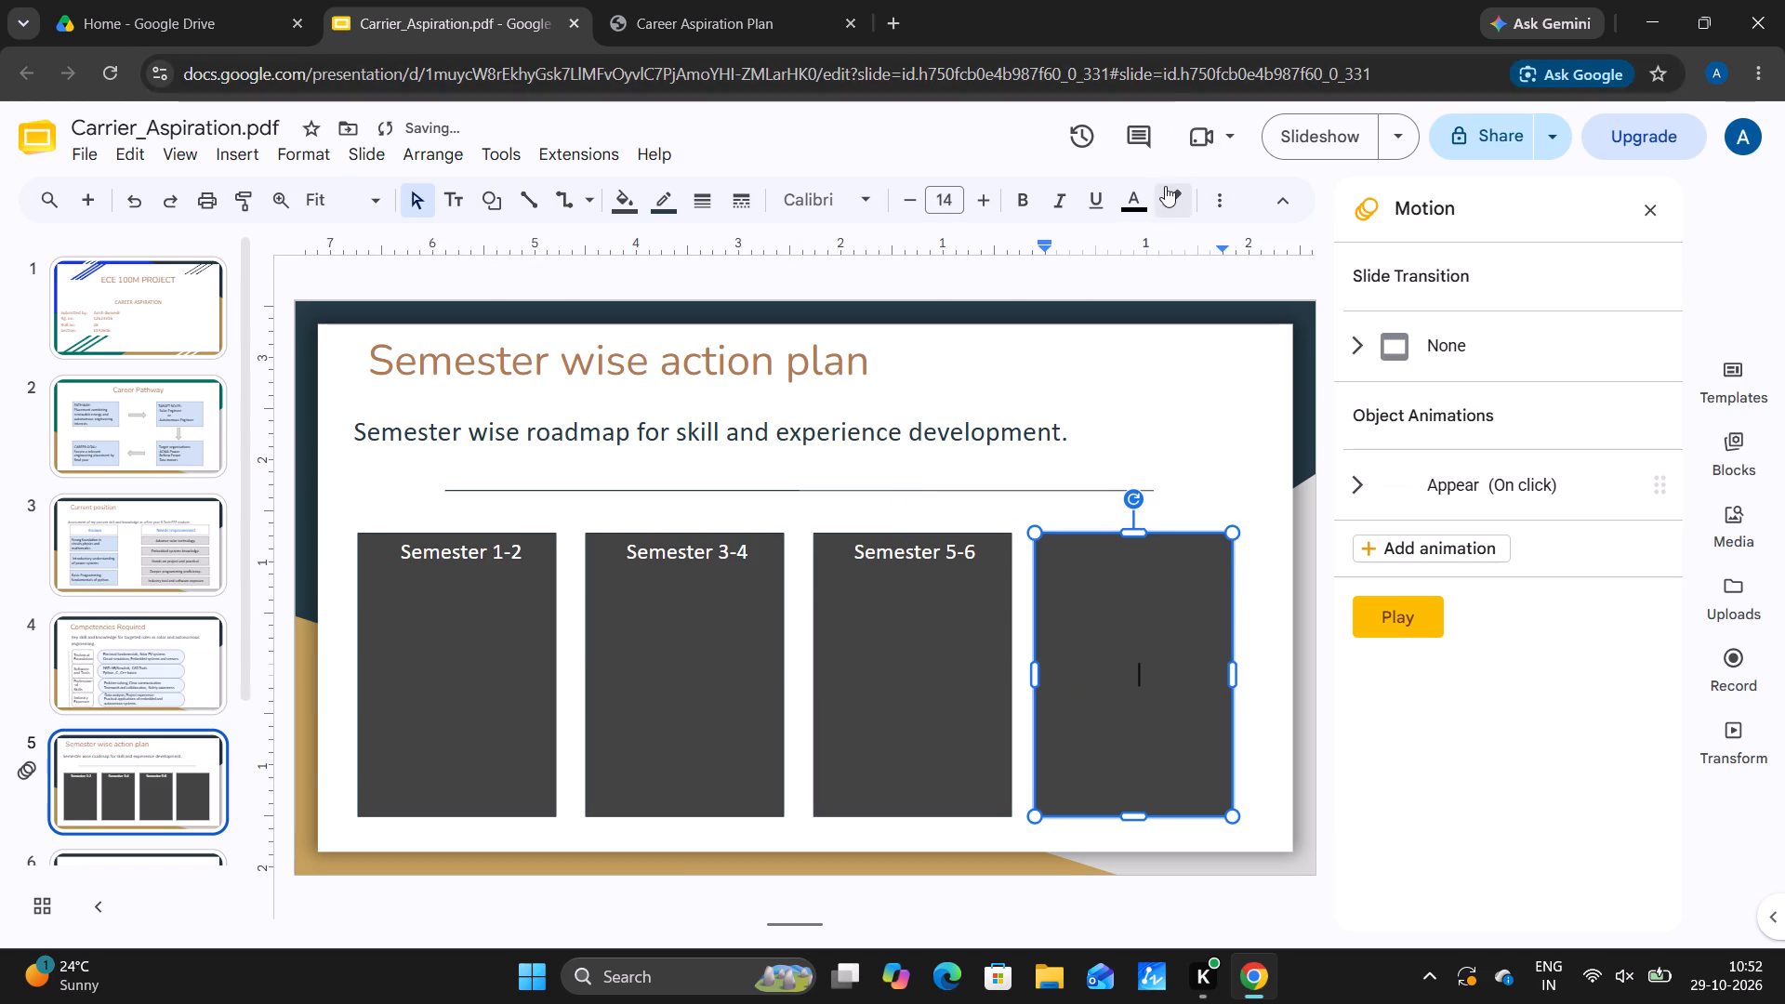
click(1138, 195)
click(1143, 260)
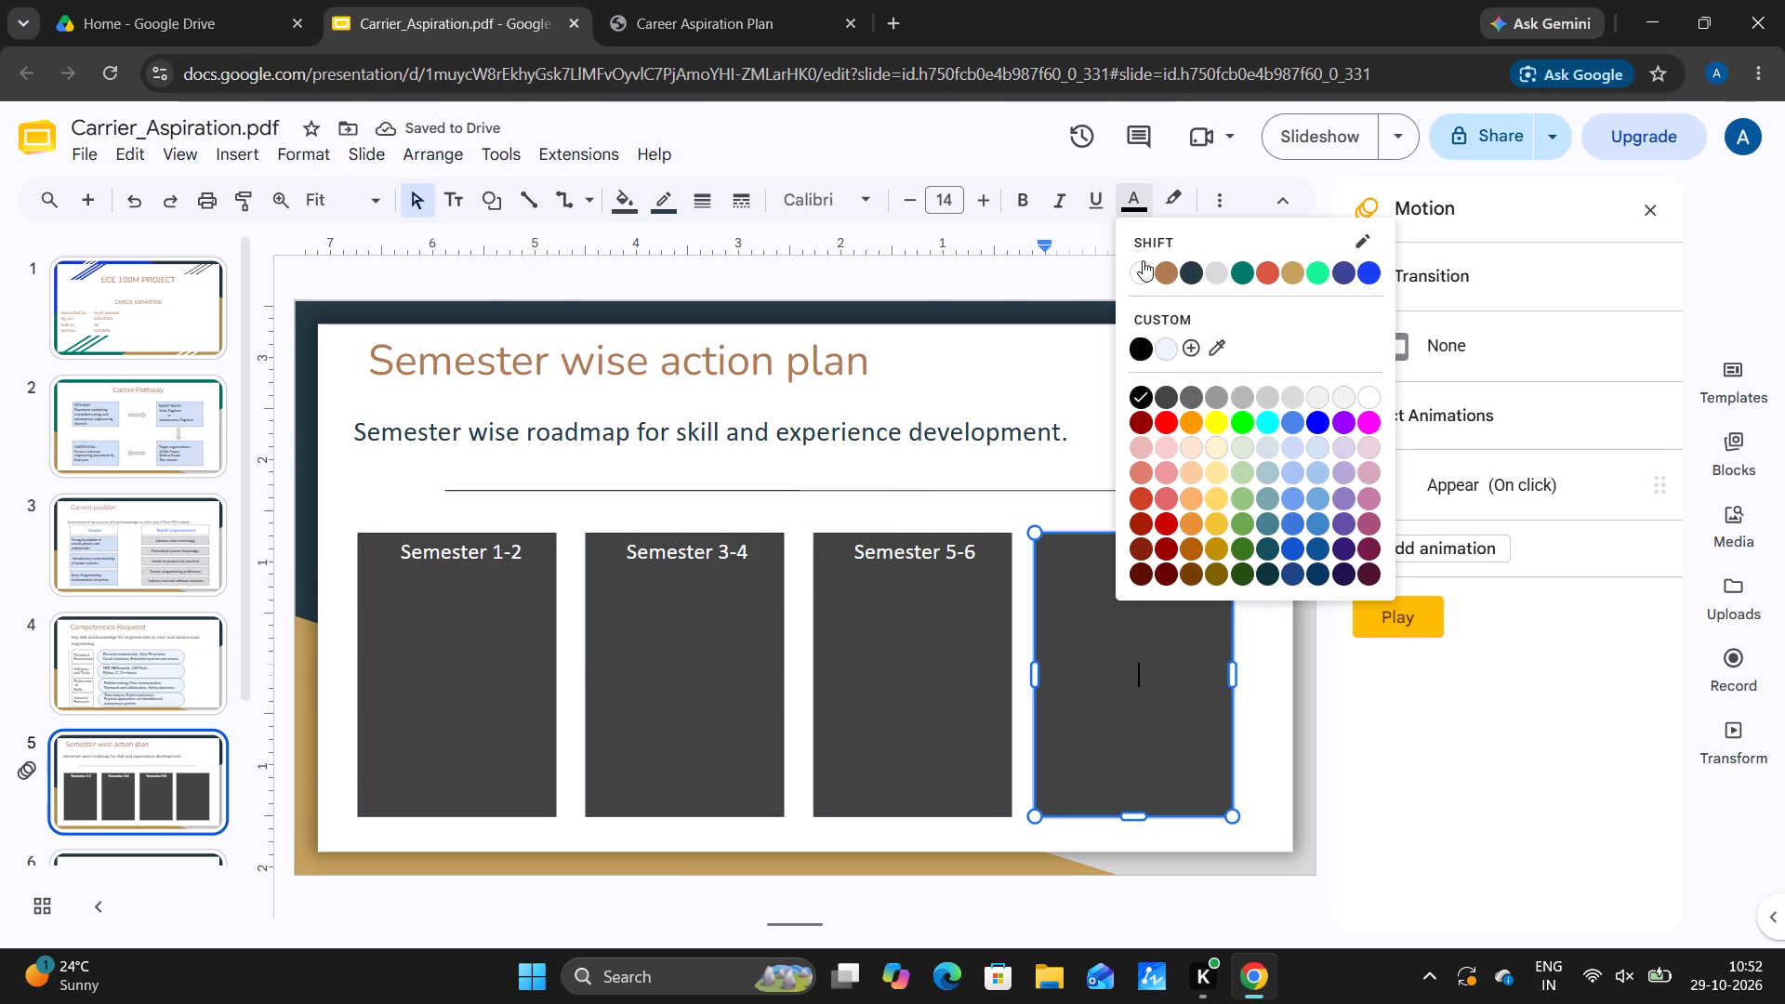
double_click(985, 202)
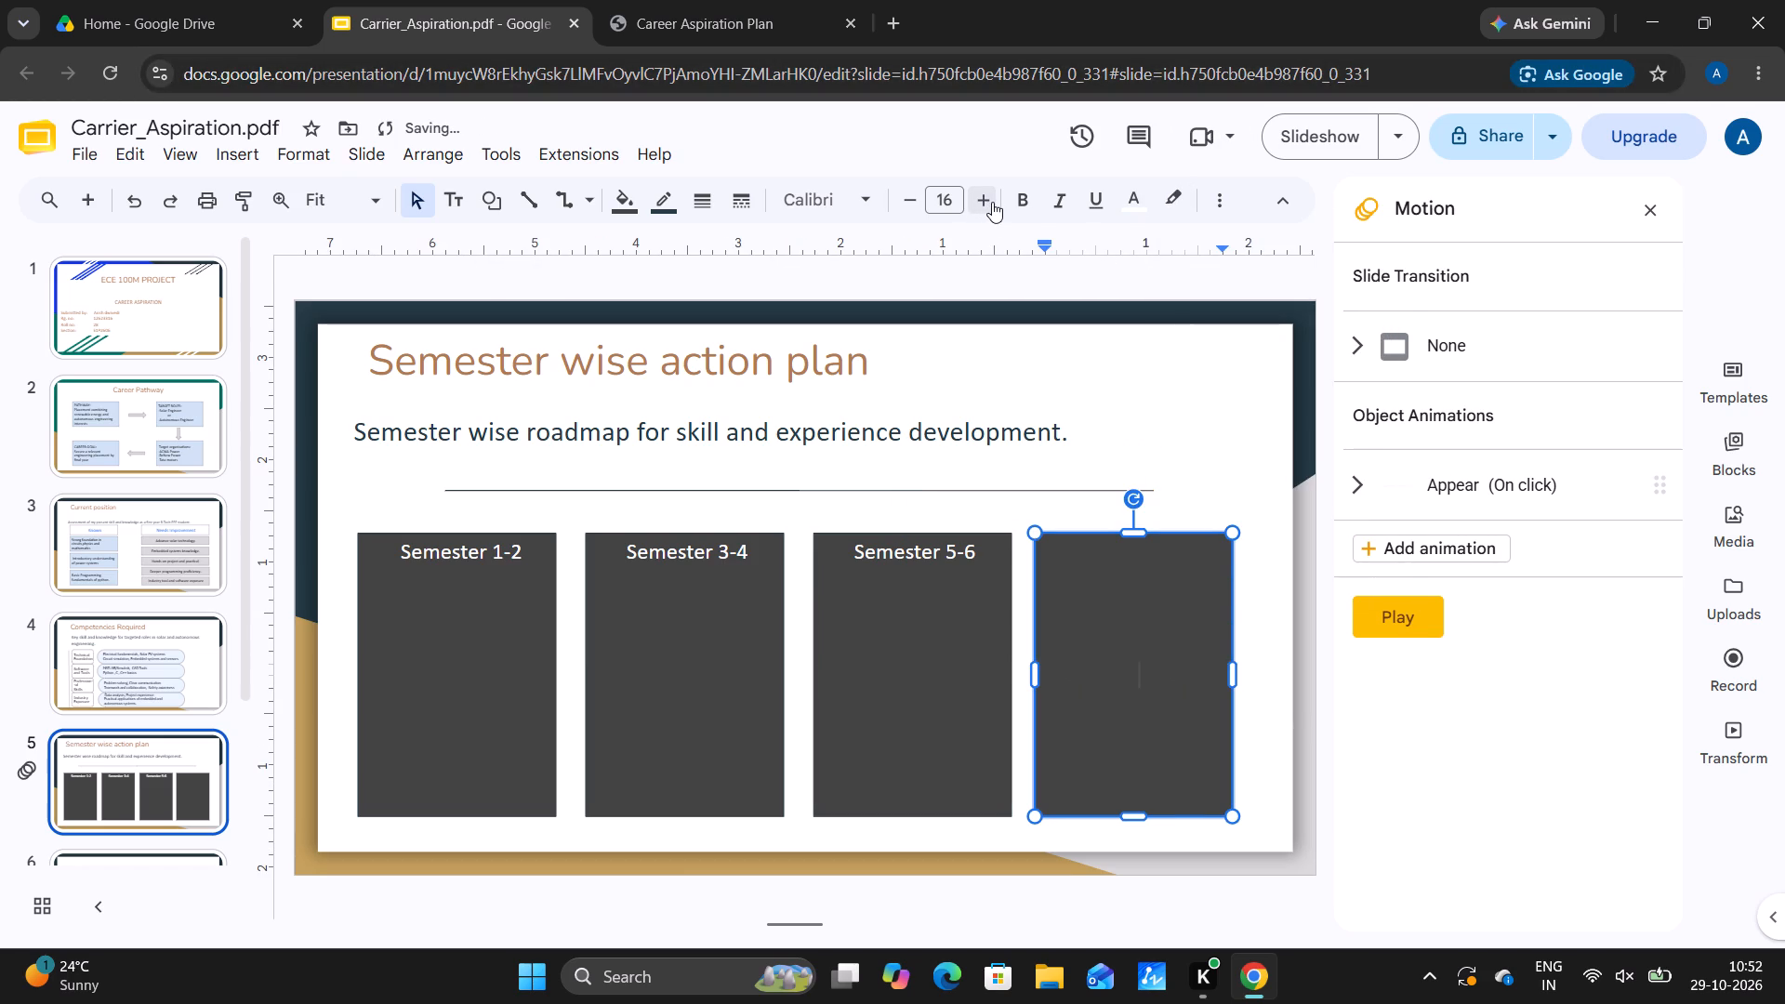
Enter the heading "Semester 7-8" in the fourth rectangle.
key(s)
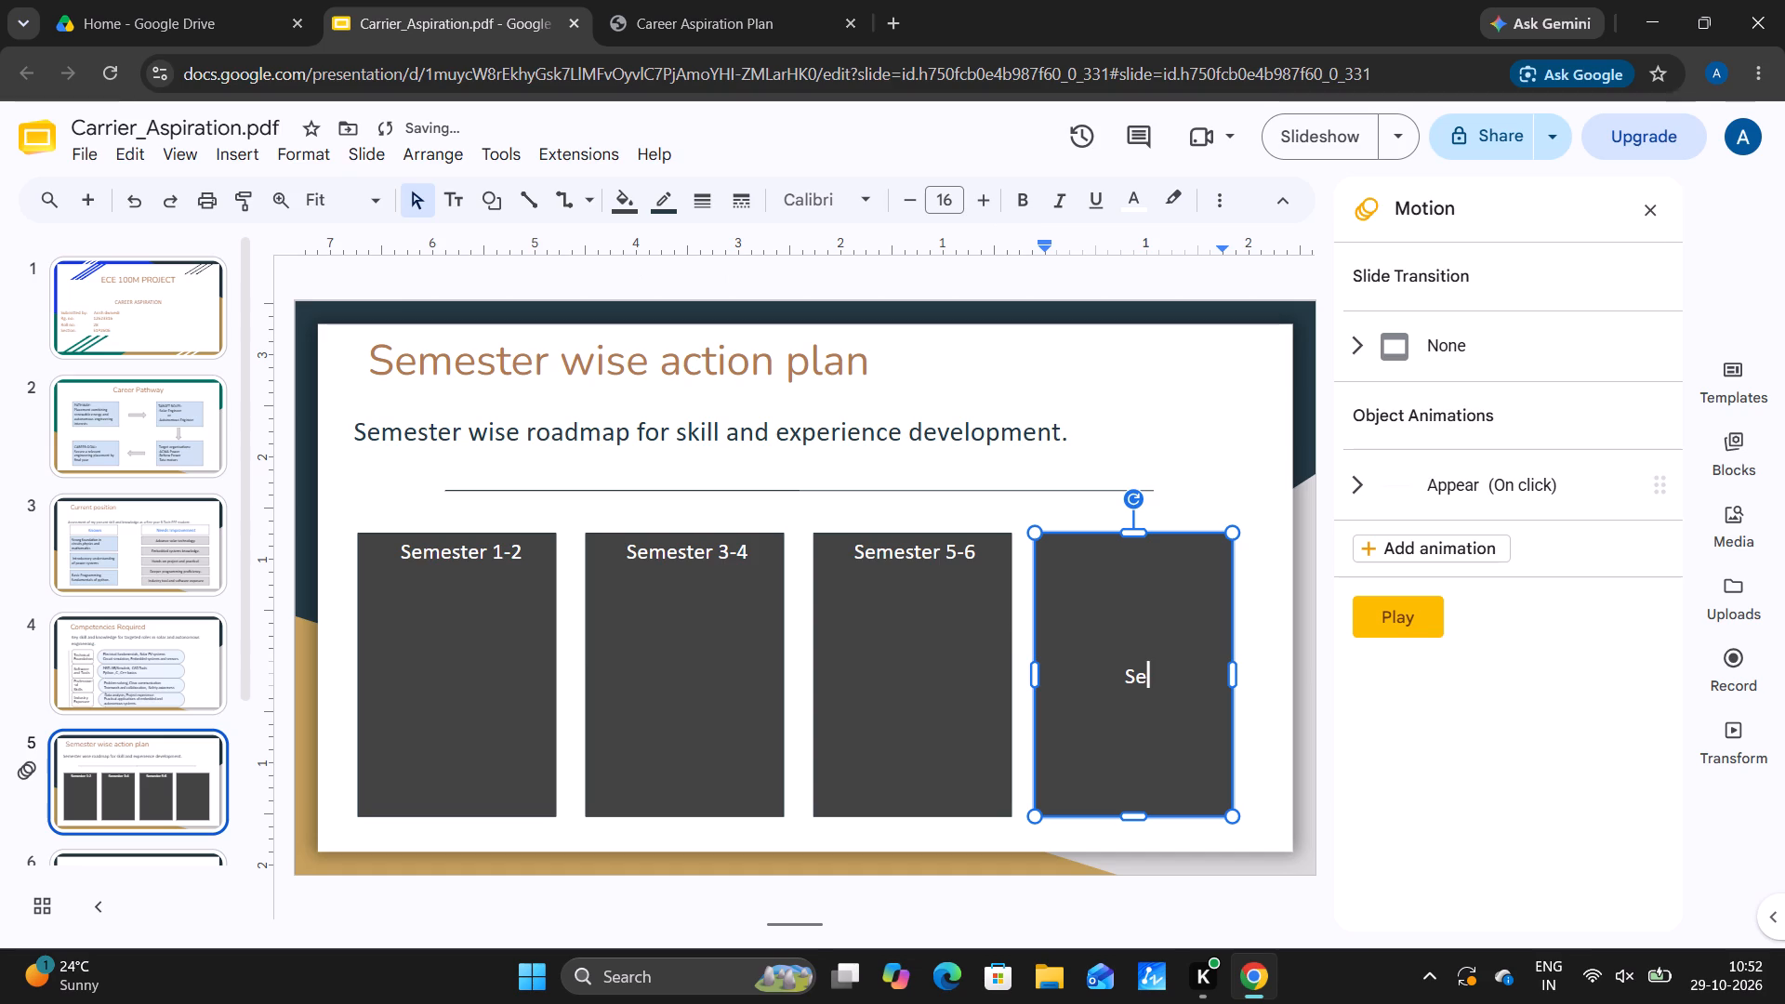
text(mester)
key(space)
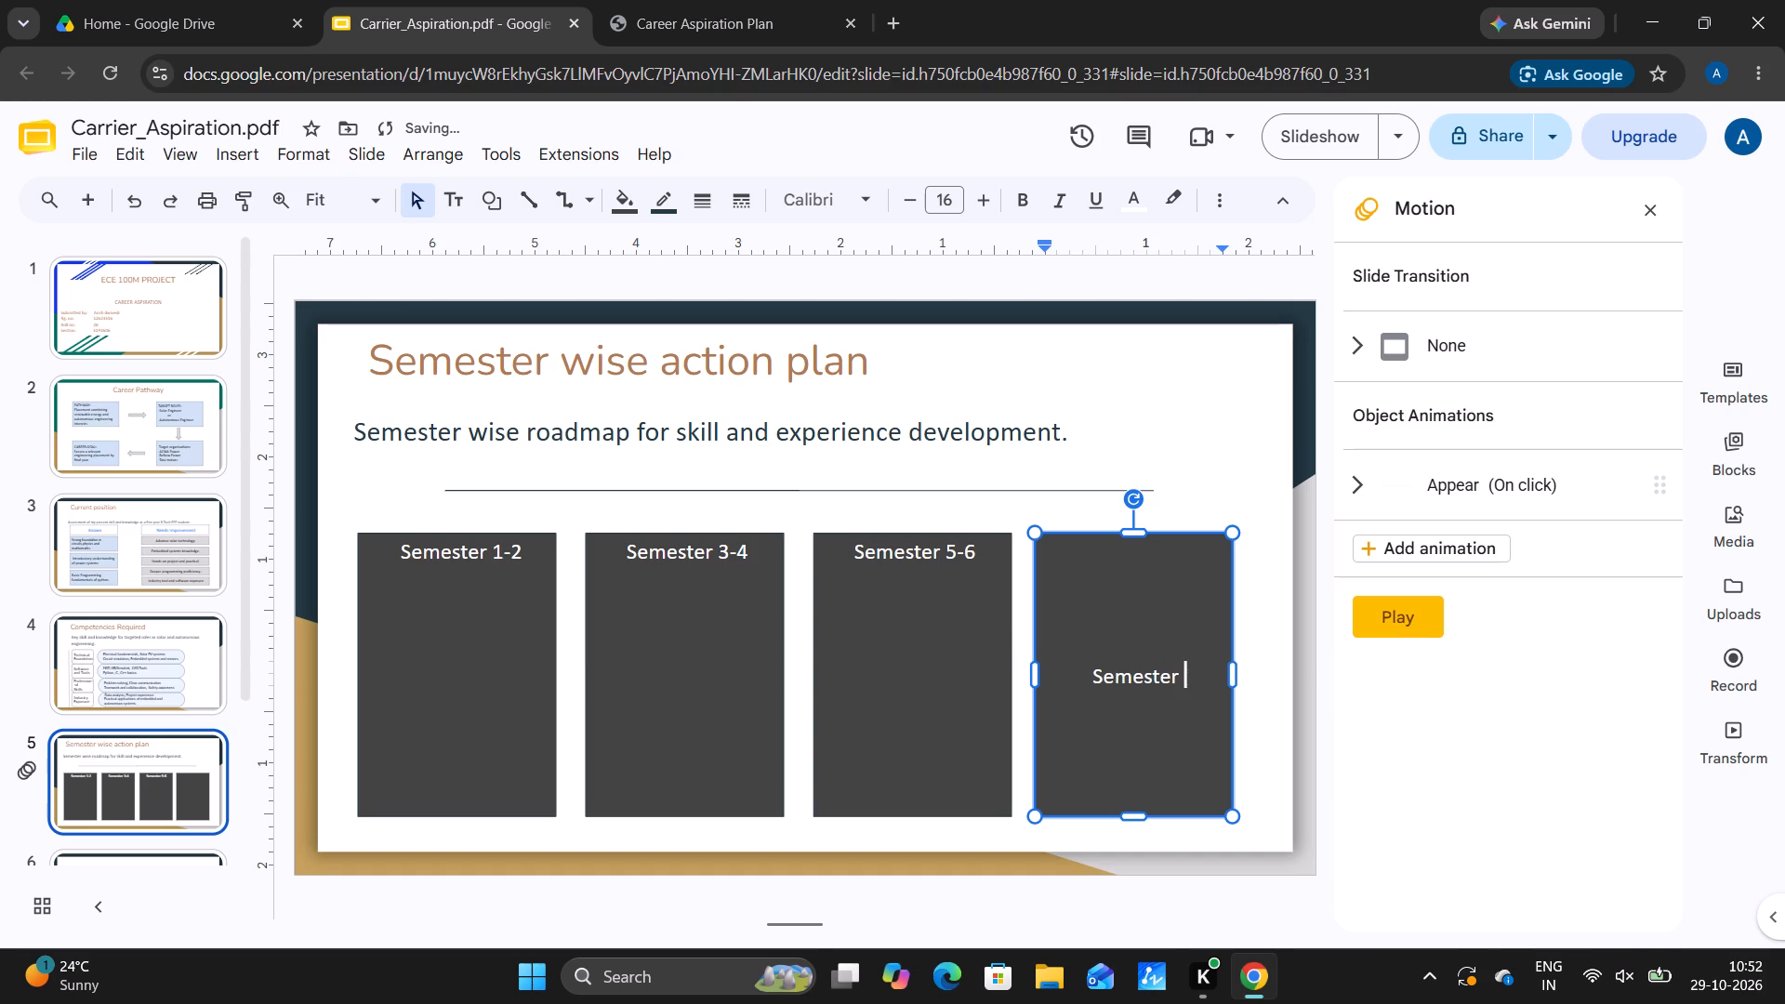
key(7)
text(-8)
Add blank lines below "Semester 7-8" so the heading sits at the top of the fourth rectangle, level with the others.
key(Return)
key(Return)
key(Return)
key(Return)
key(Return)
key(Return)
key(Return)
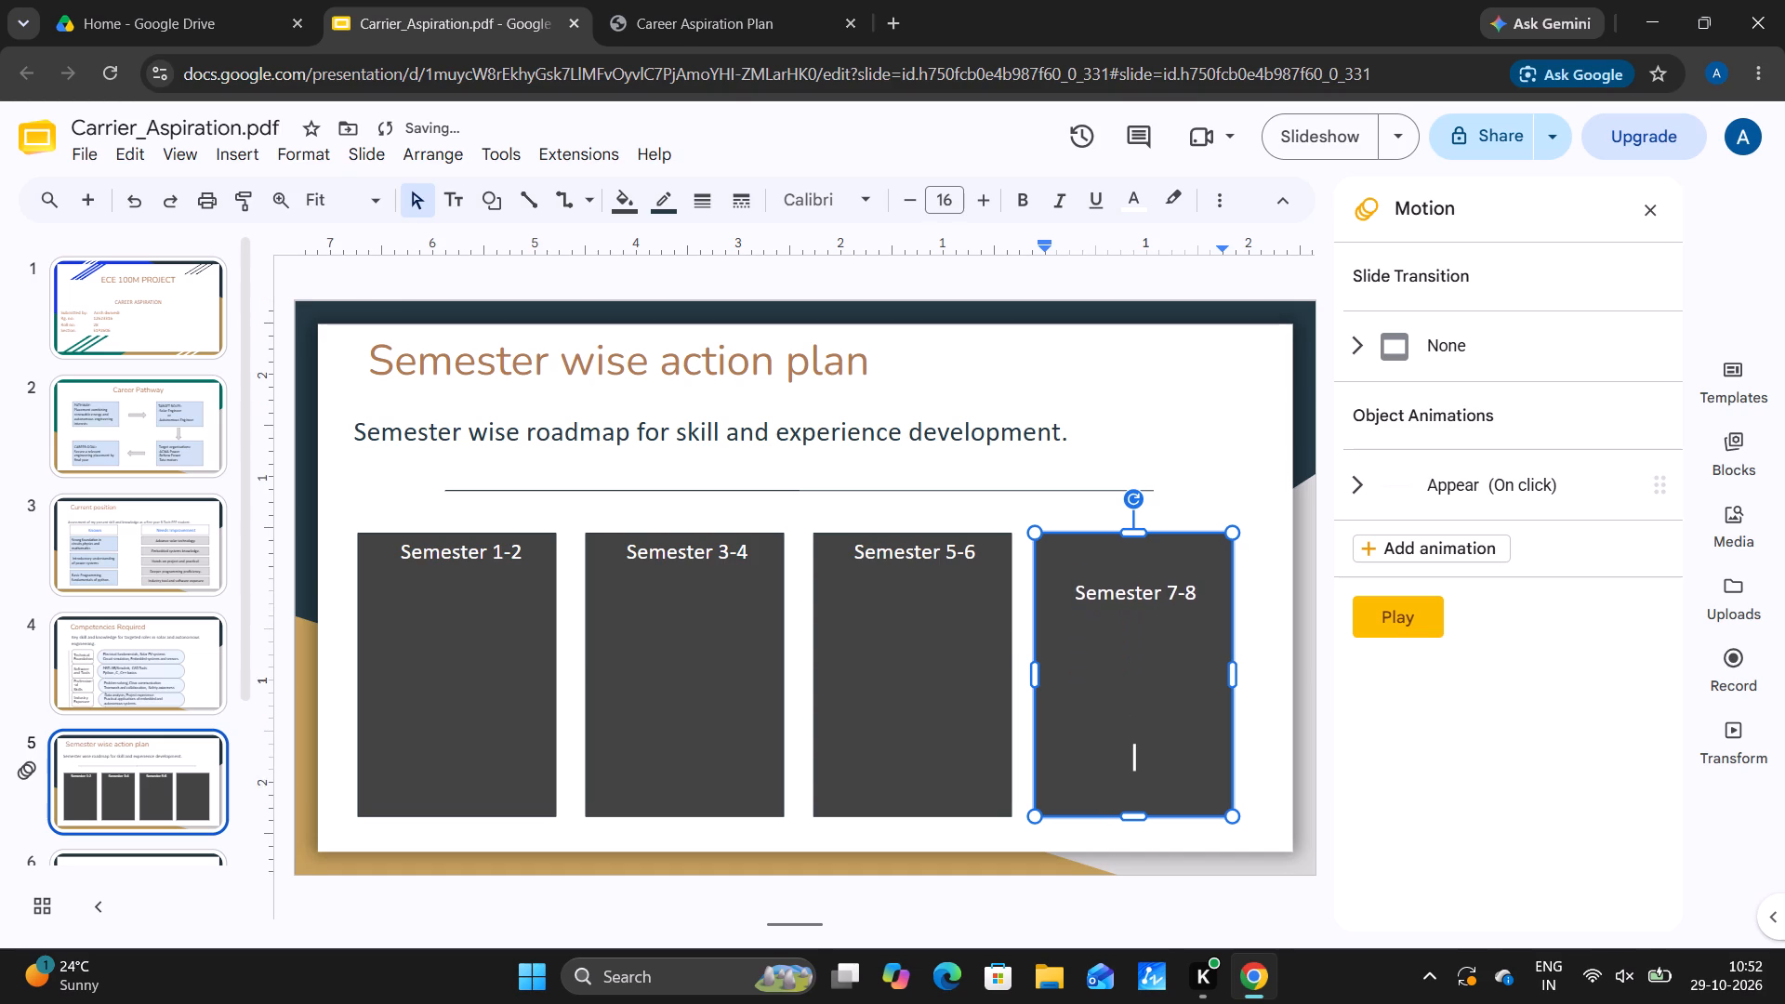
key(Return)
key(Return)
key(Return)
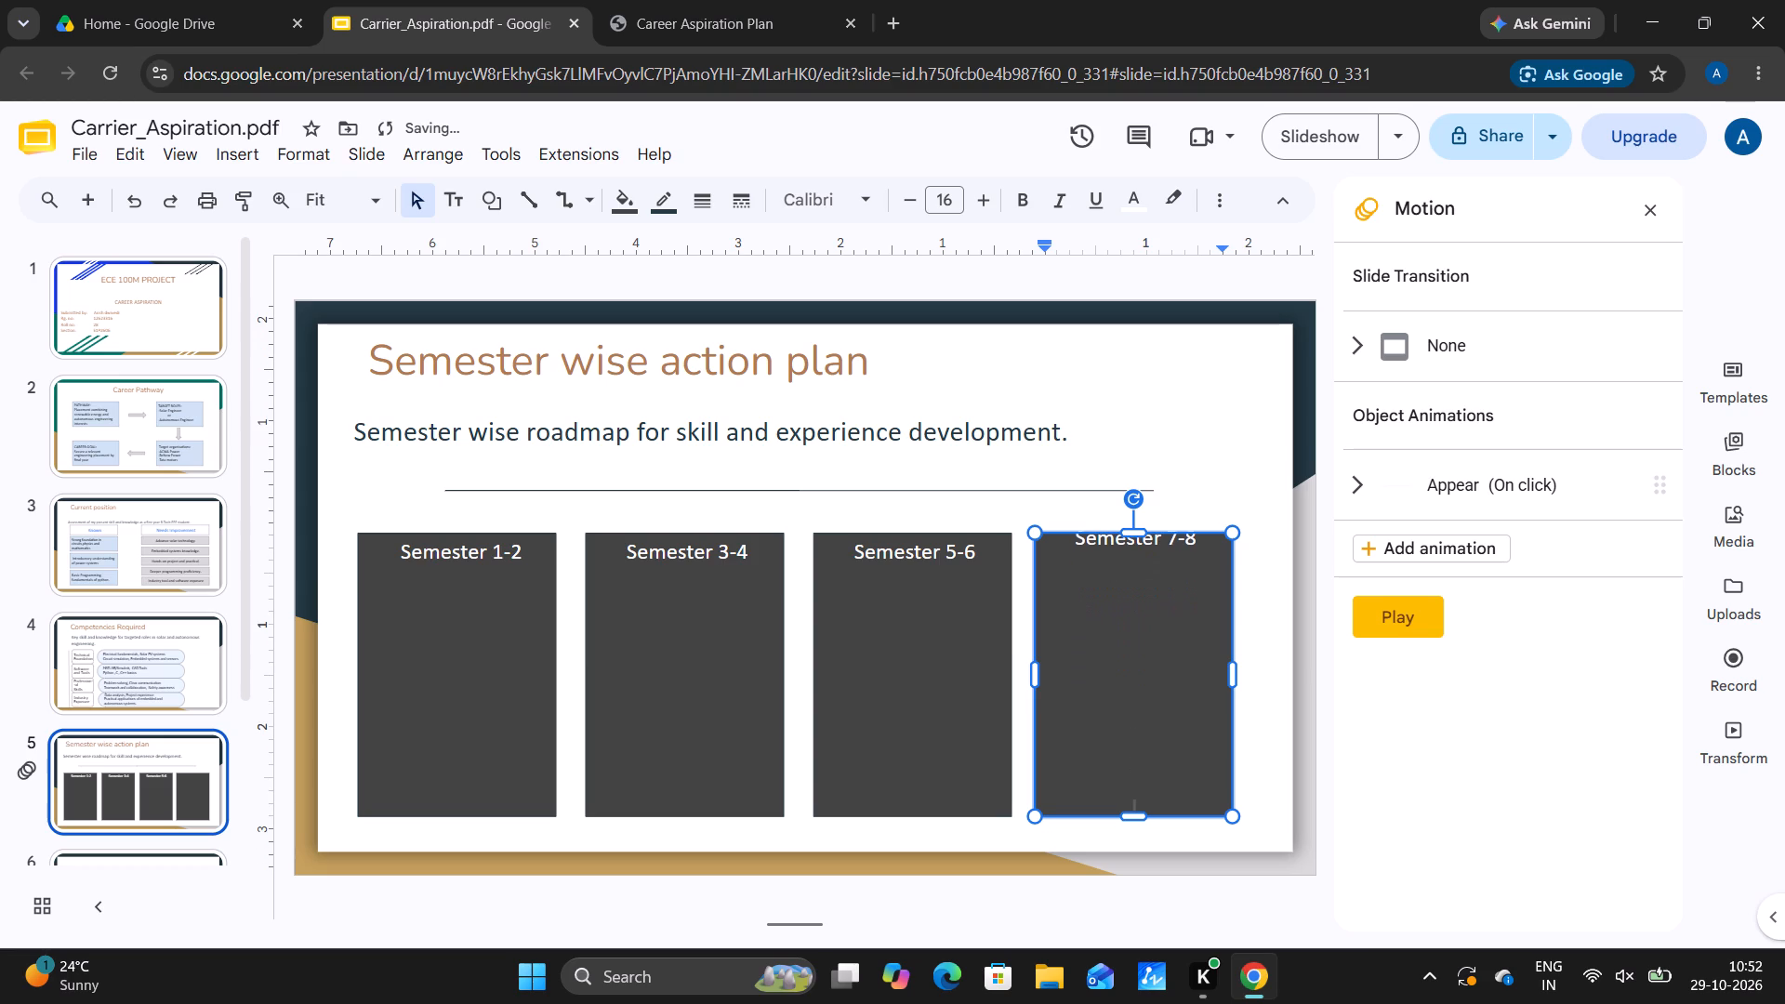
key(BackSpace)
key(BackSpace)
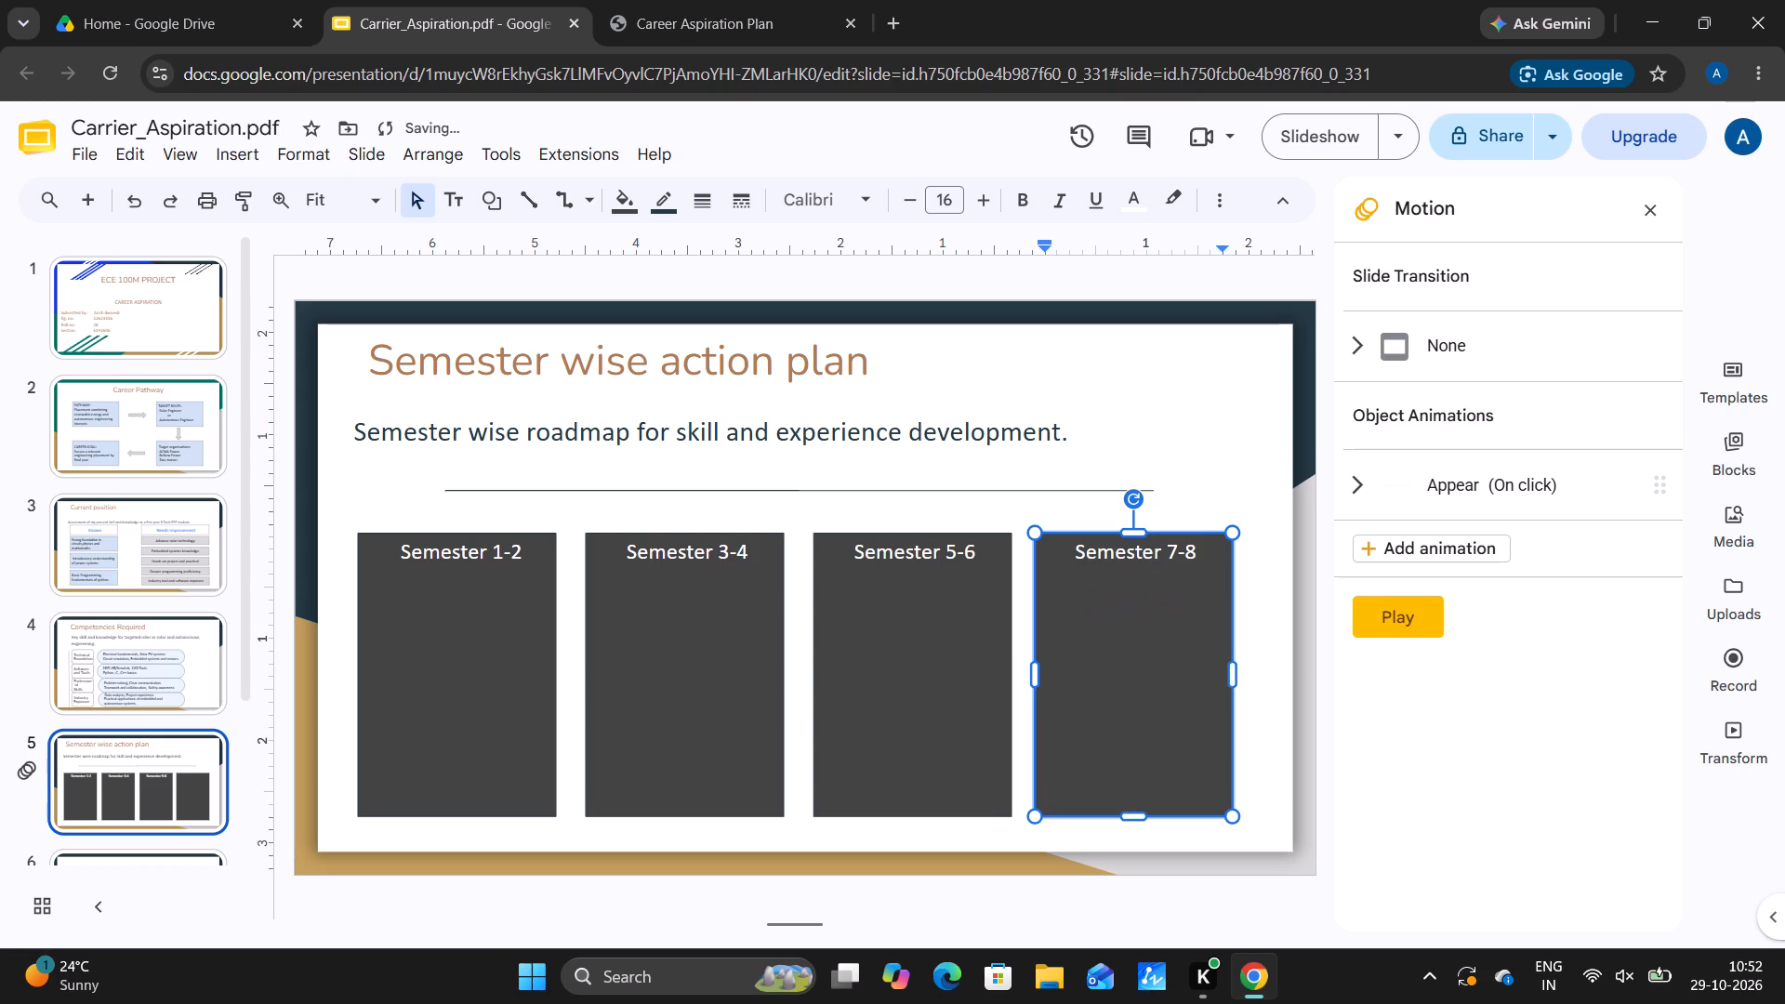
Copy the Semester 1–2 points from the reference PDF's Action Plan page into the first rectangle below its heading.
click(487, 664)
click(734, 38)
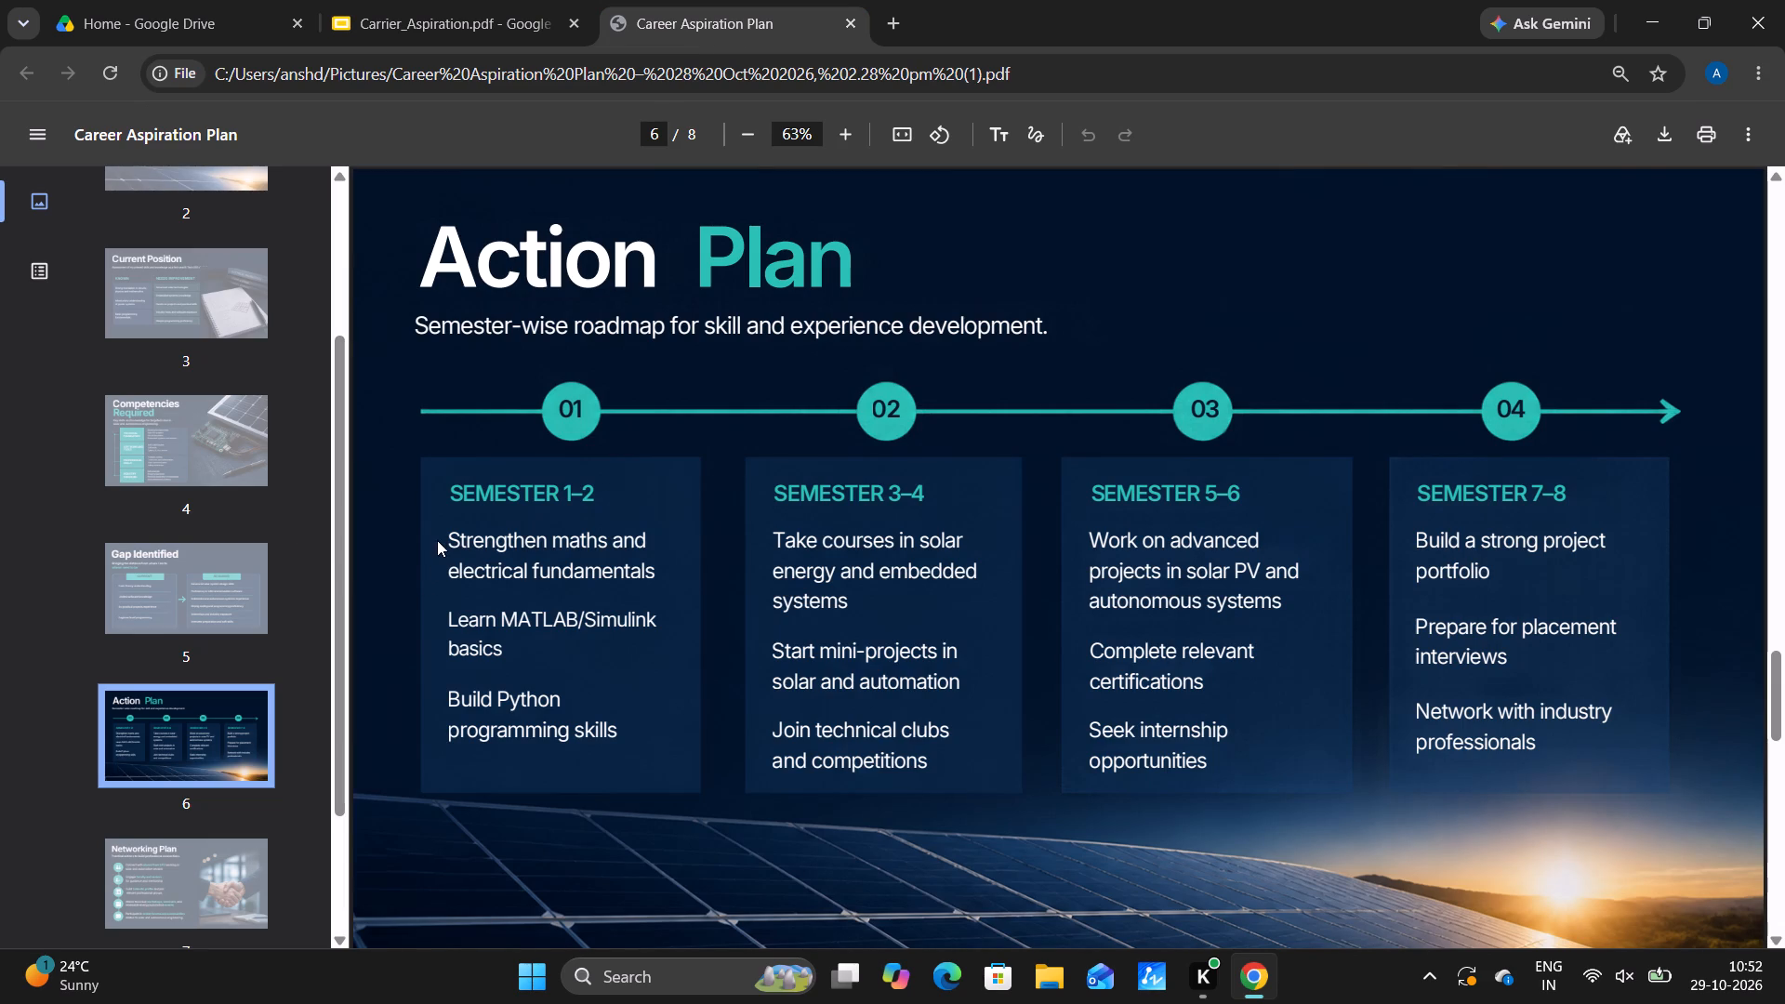
drag(445, 539, 595, 746)
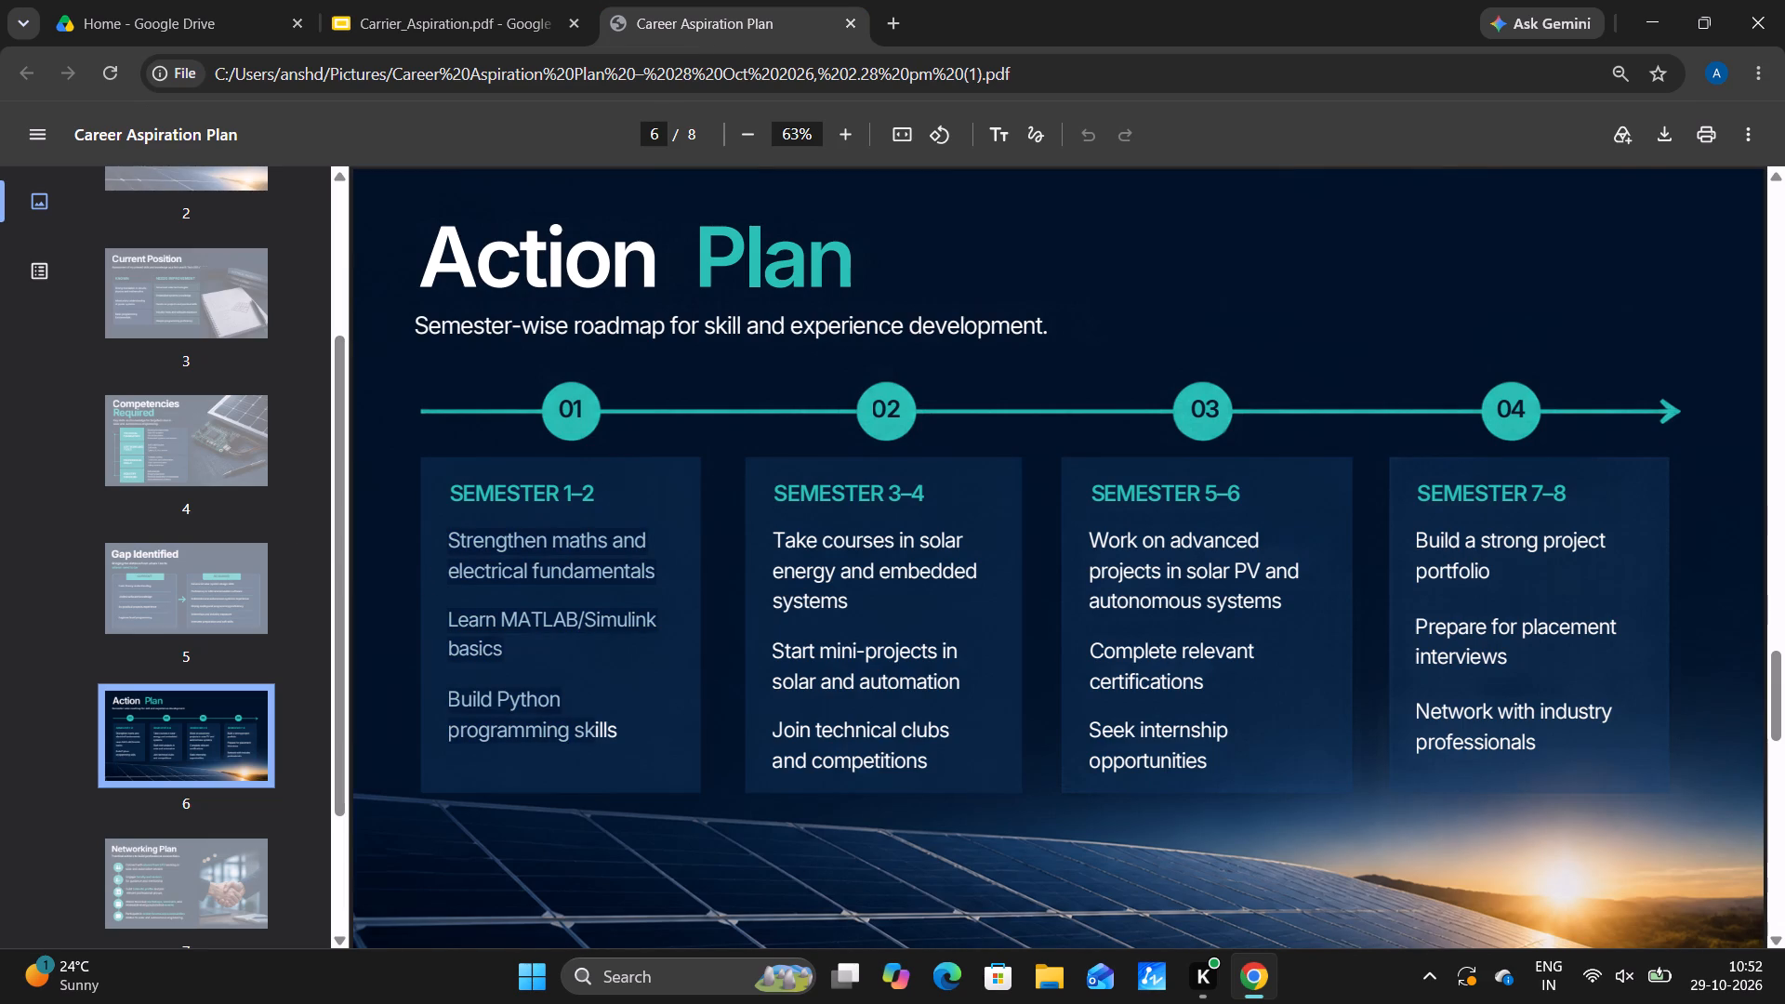
drag(595, 746, 630, 738)
key(ctrl+c)
click(538, 1)
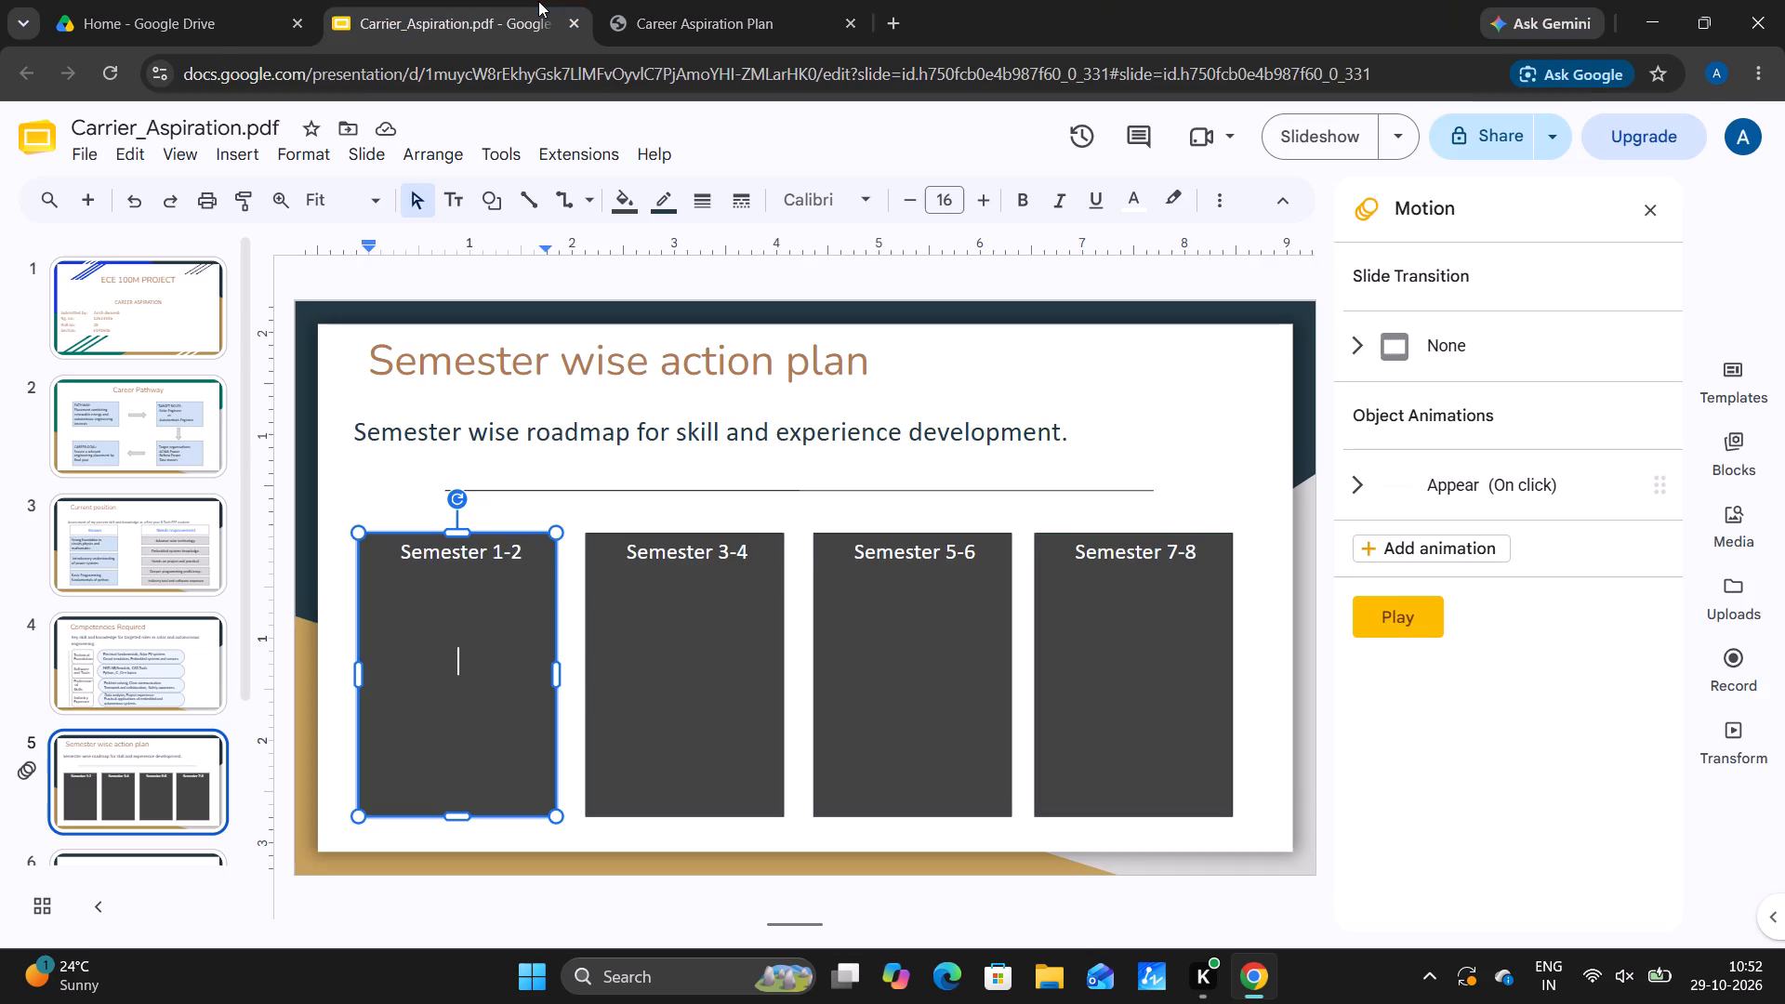
key(ctrl+v)
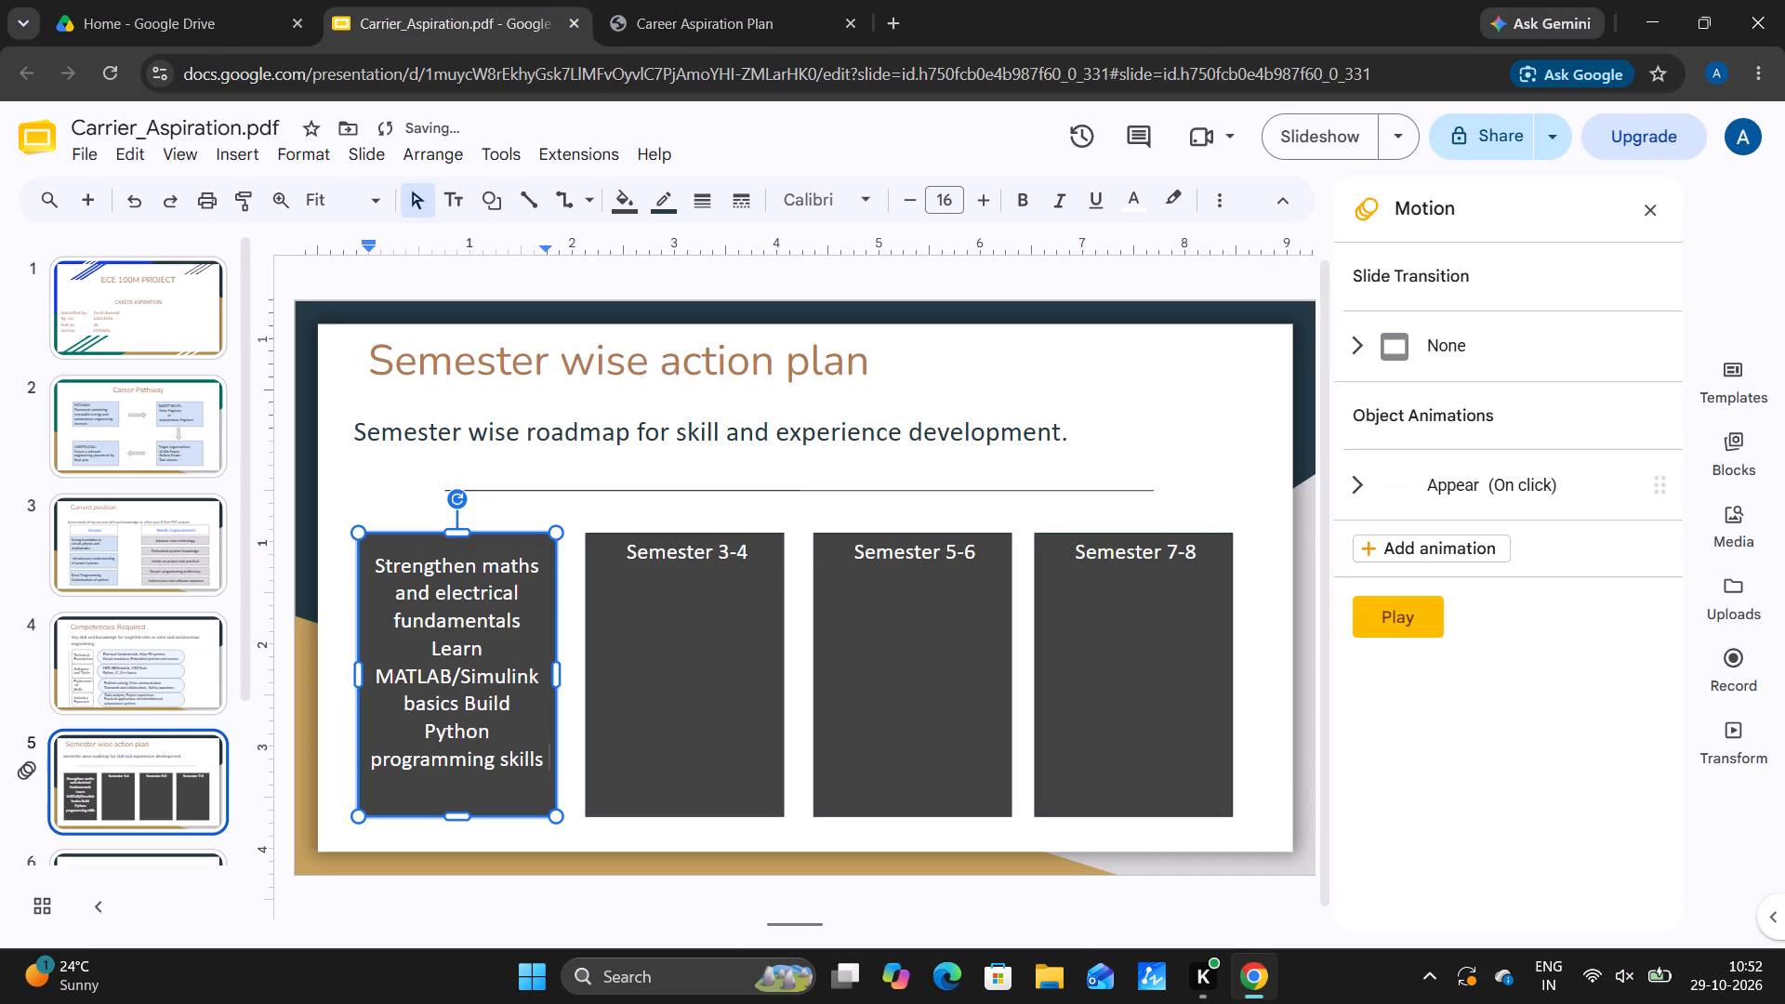
Left-align the pasted Semester 1-2 points in the first rectangle.
scroll(479, 647, down, 1)
scroll(479, 647, up, 1)
scroll(479, 647, down, 1)
scroll(479, 647, up, 1)
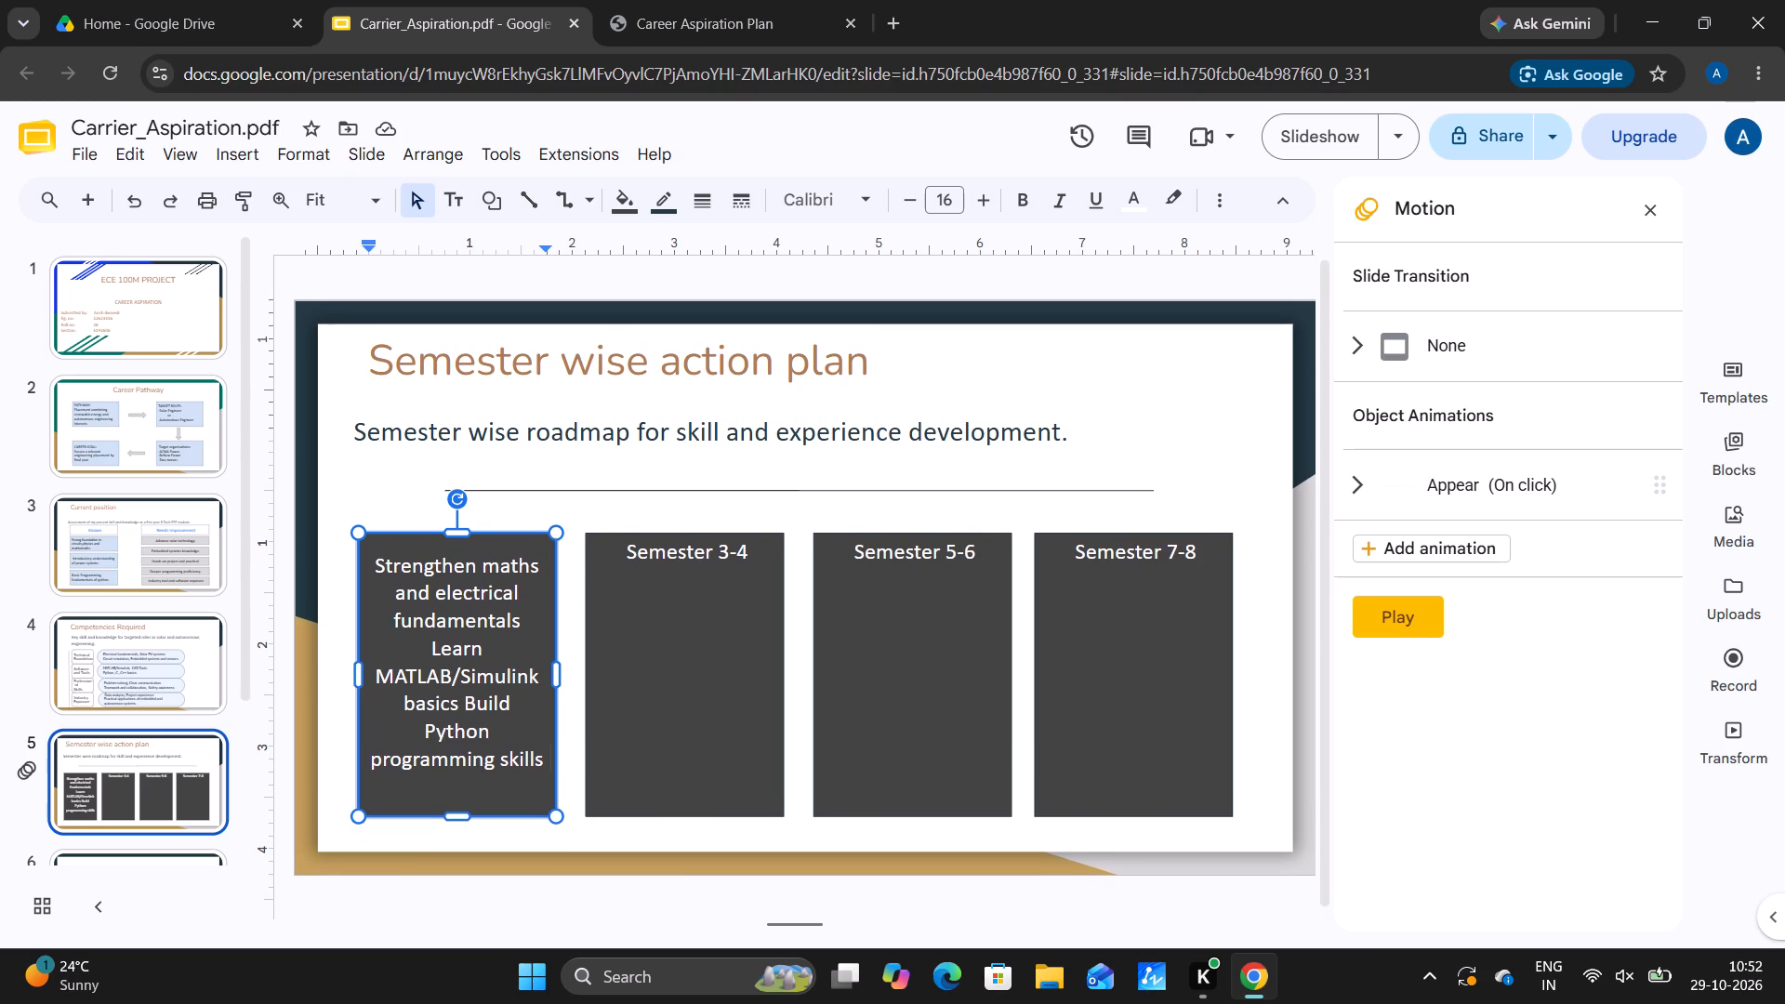
click(376, 567)
key(Up)
key(Up)
key(Up)
key(Up)
key(Up)
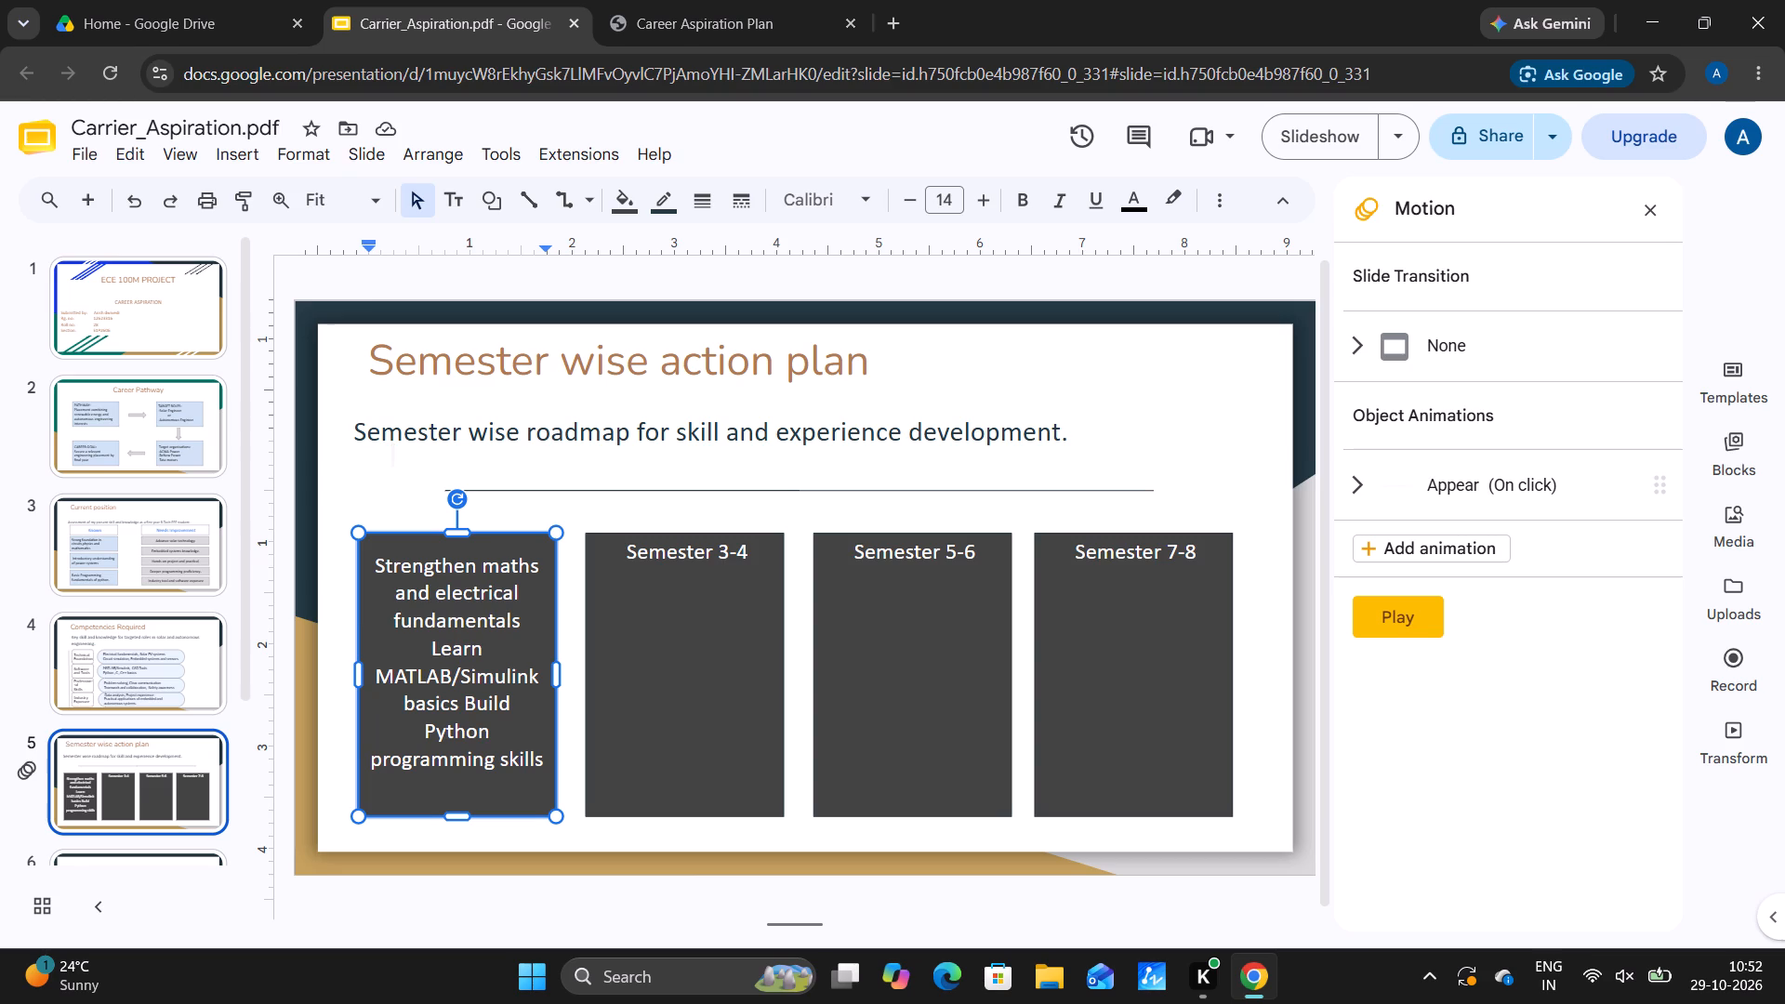
key(Down)
key(Down)
key(Down)
key(Down)
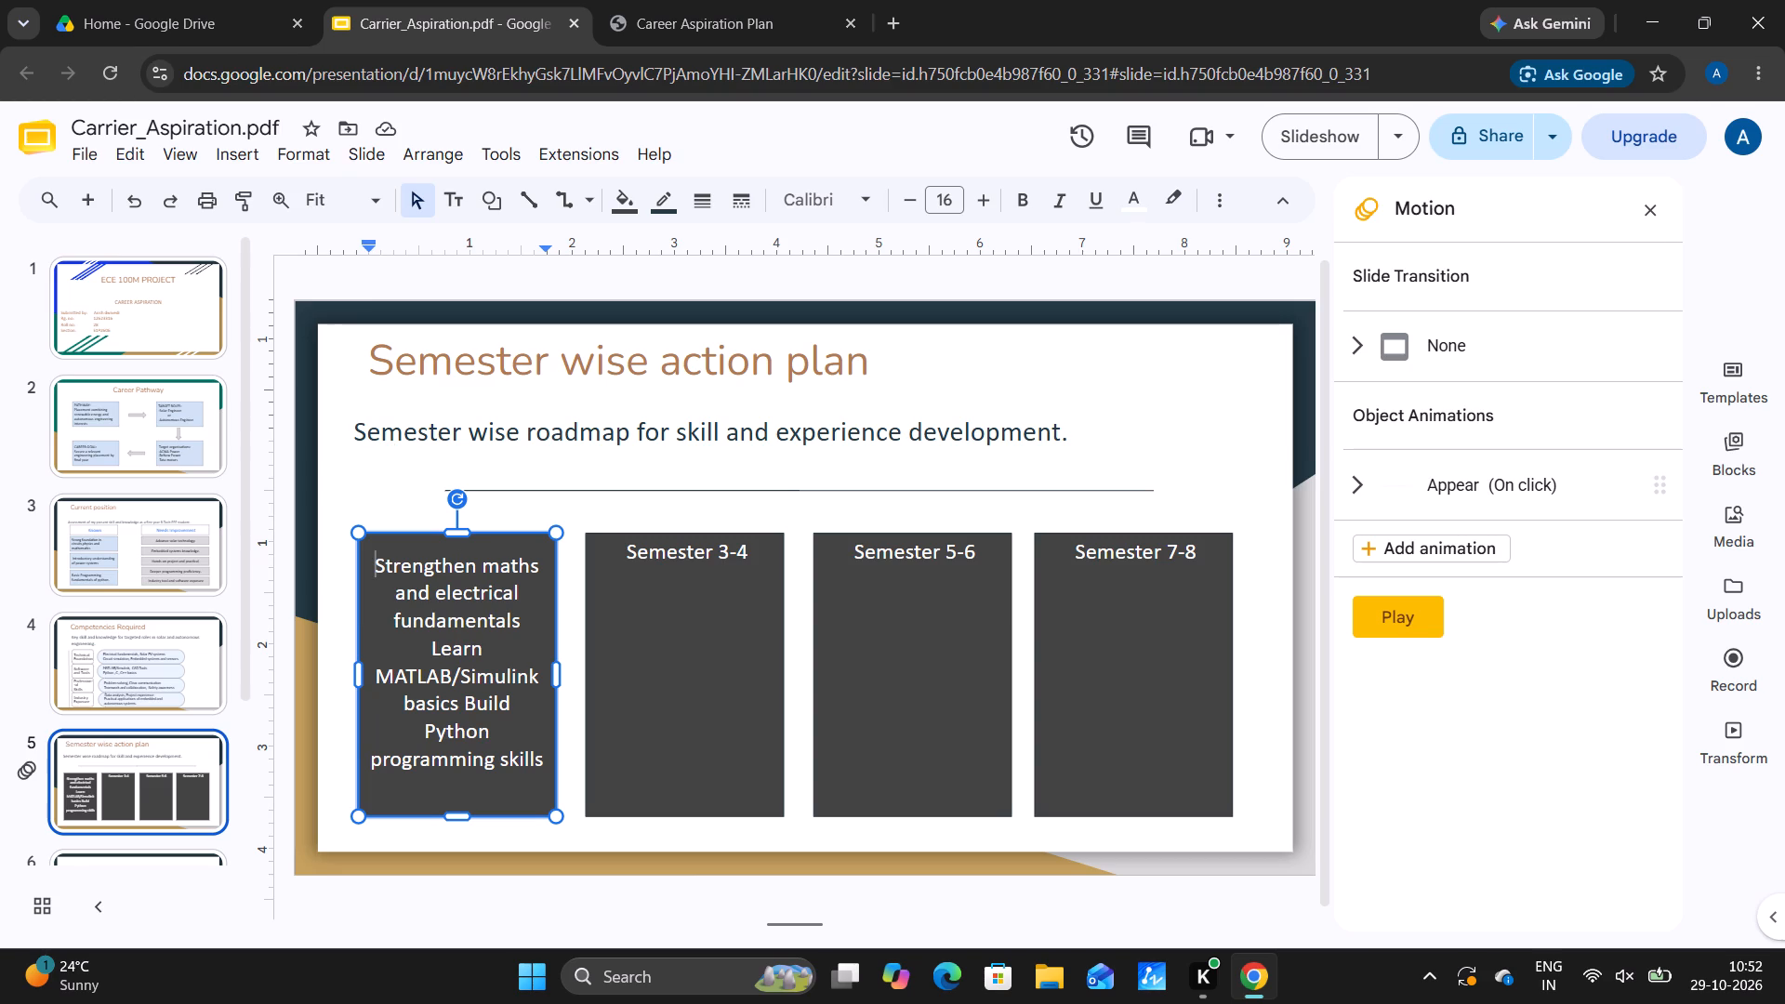
key(BackSpace)
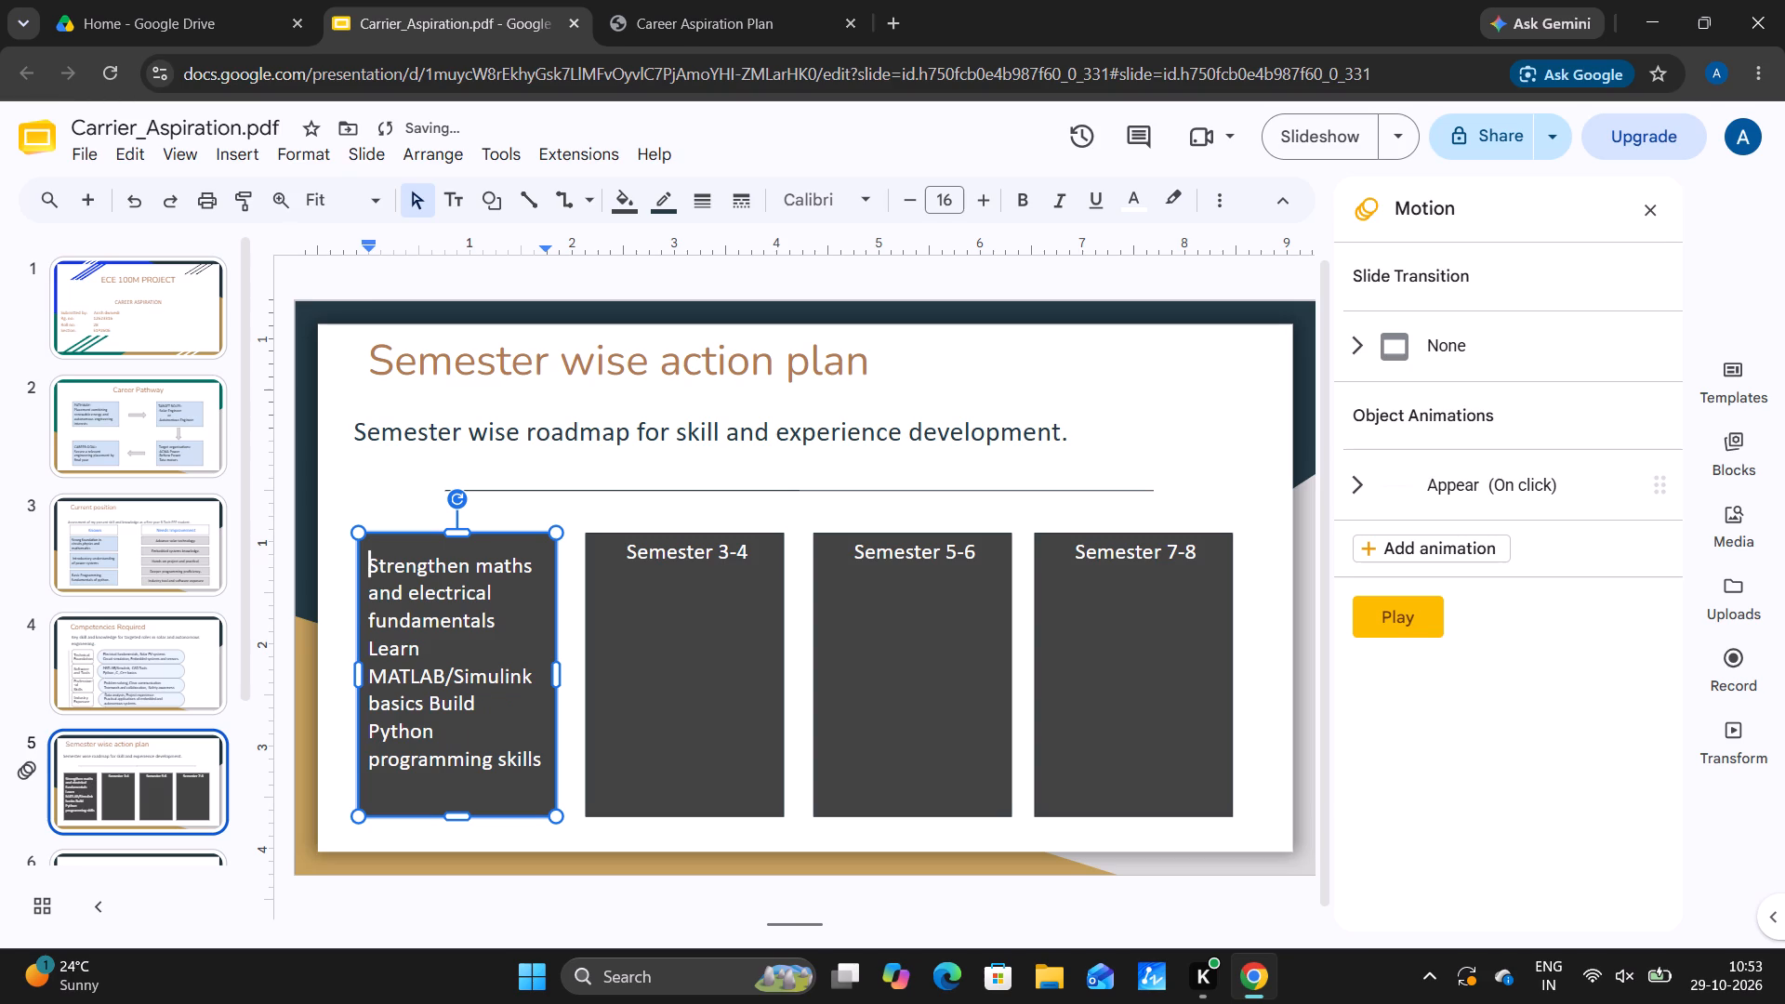
Insert fifteen blank lines above "Strengthen maths" in the first rectangle to move the points down.
key(Return)
key(Return)
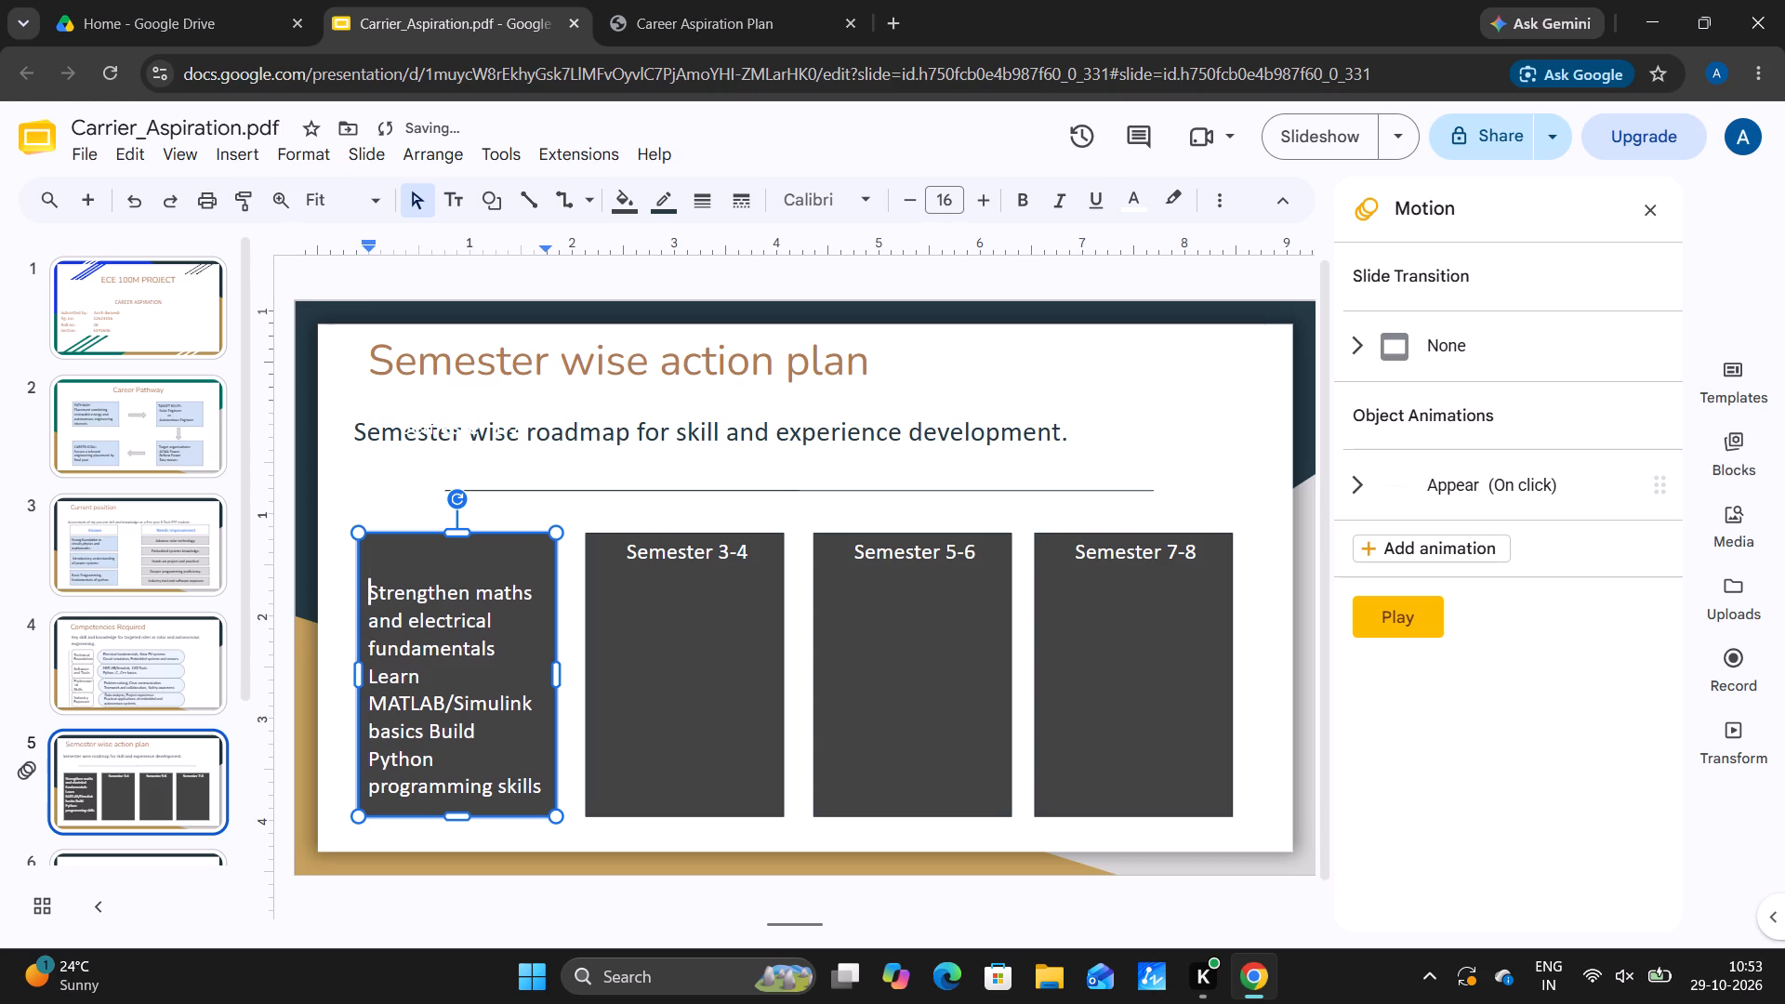
key(Return)
key(Return)
key(Return)
key(Return)
key(Return)
key(Return)
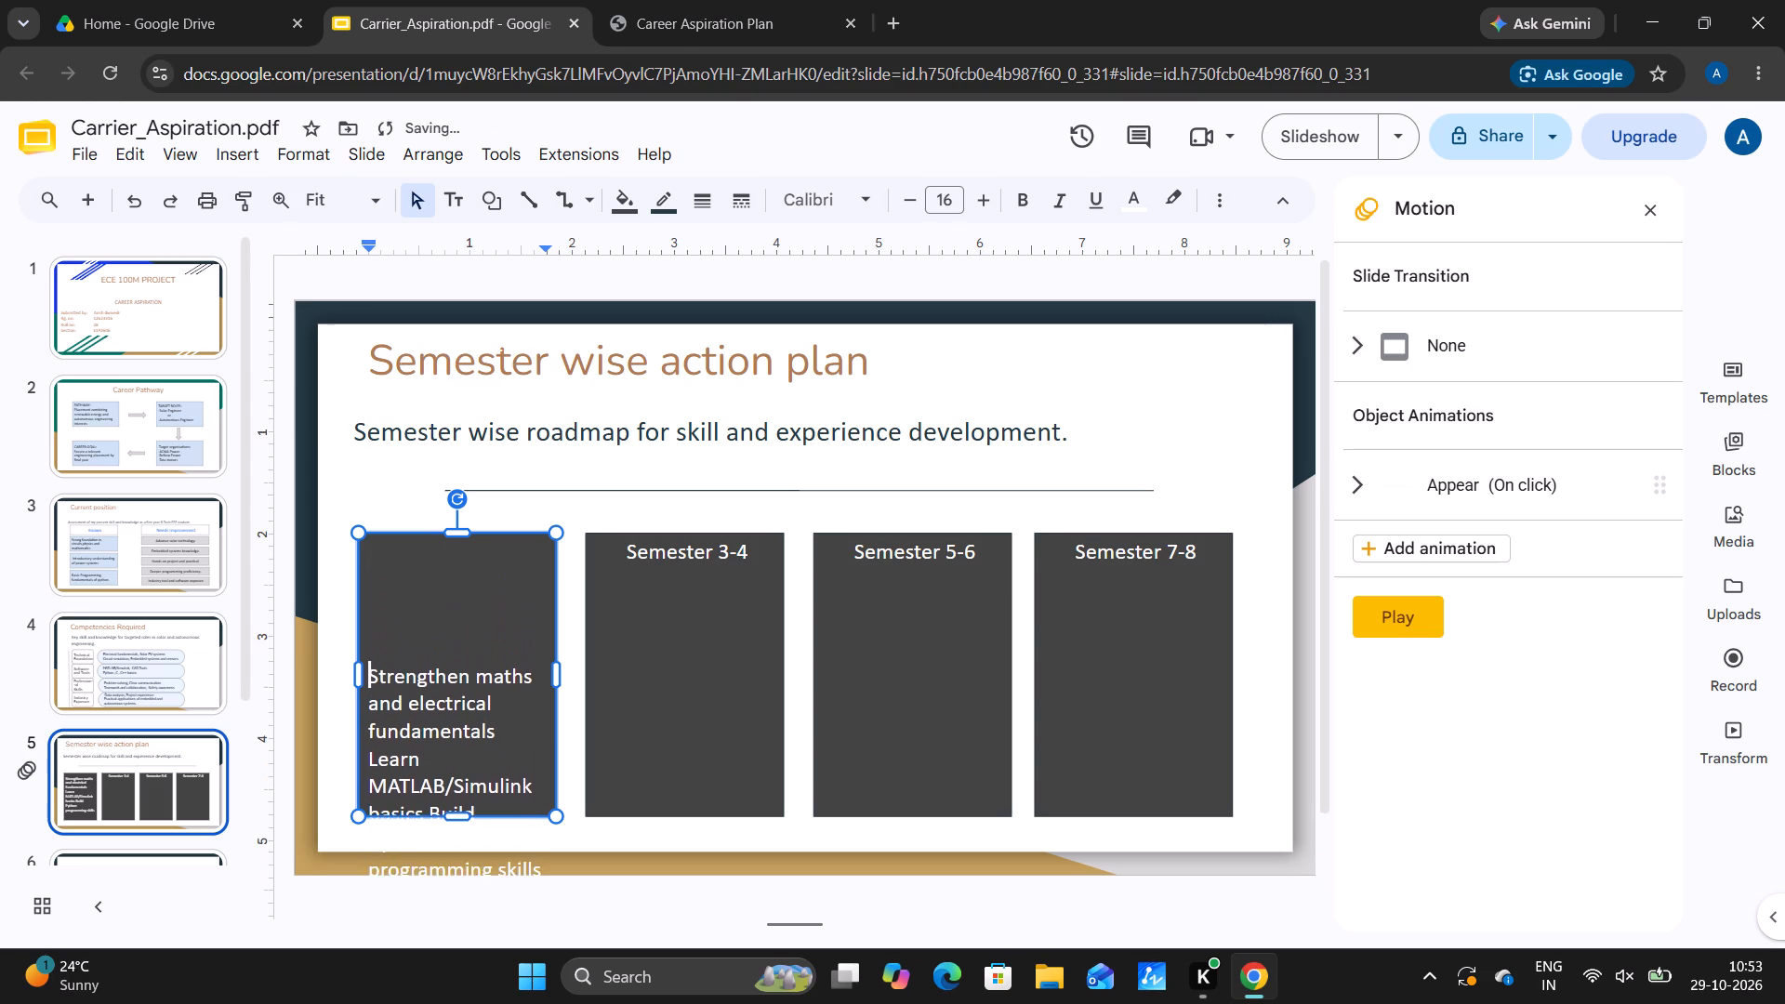
key(Return)
key(Return)
key(Return)
key(Return)
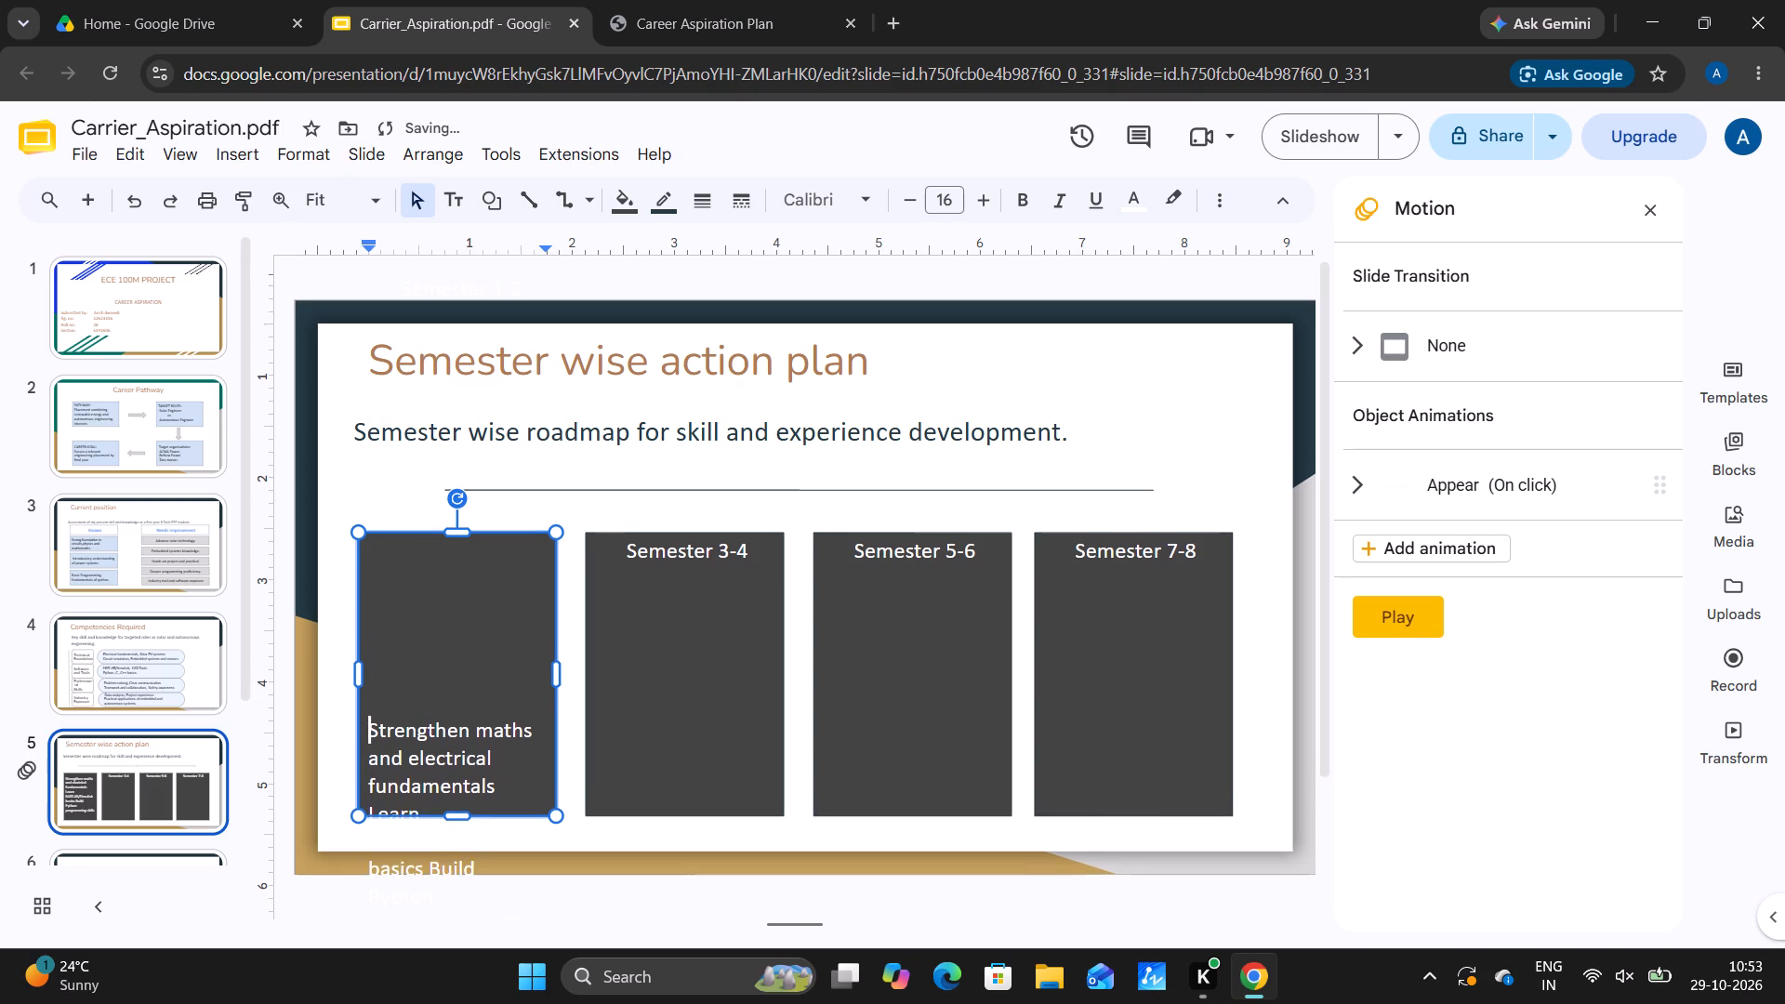
key(Return)
key(Return)
key(Return)
Reduce the blank lines above "Strengthen maths" so all the Semester 1-2 points fit inside the first rectangle.
key(BackSpace)
key(BackSpace)
key(BackSpace)
key(BackSpace)
key(BackSpace)
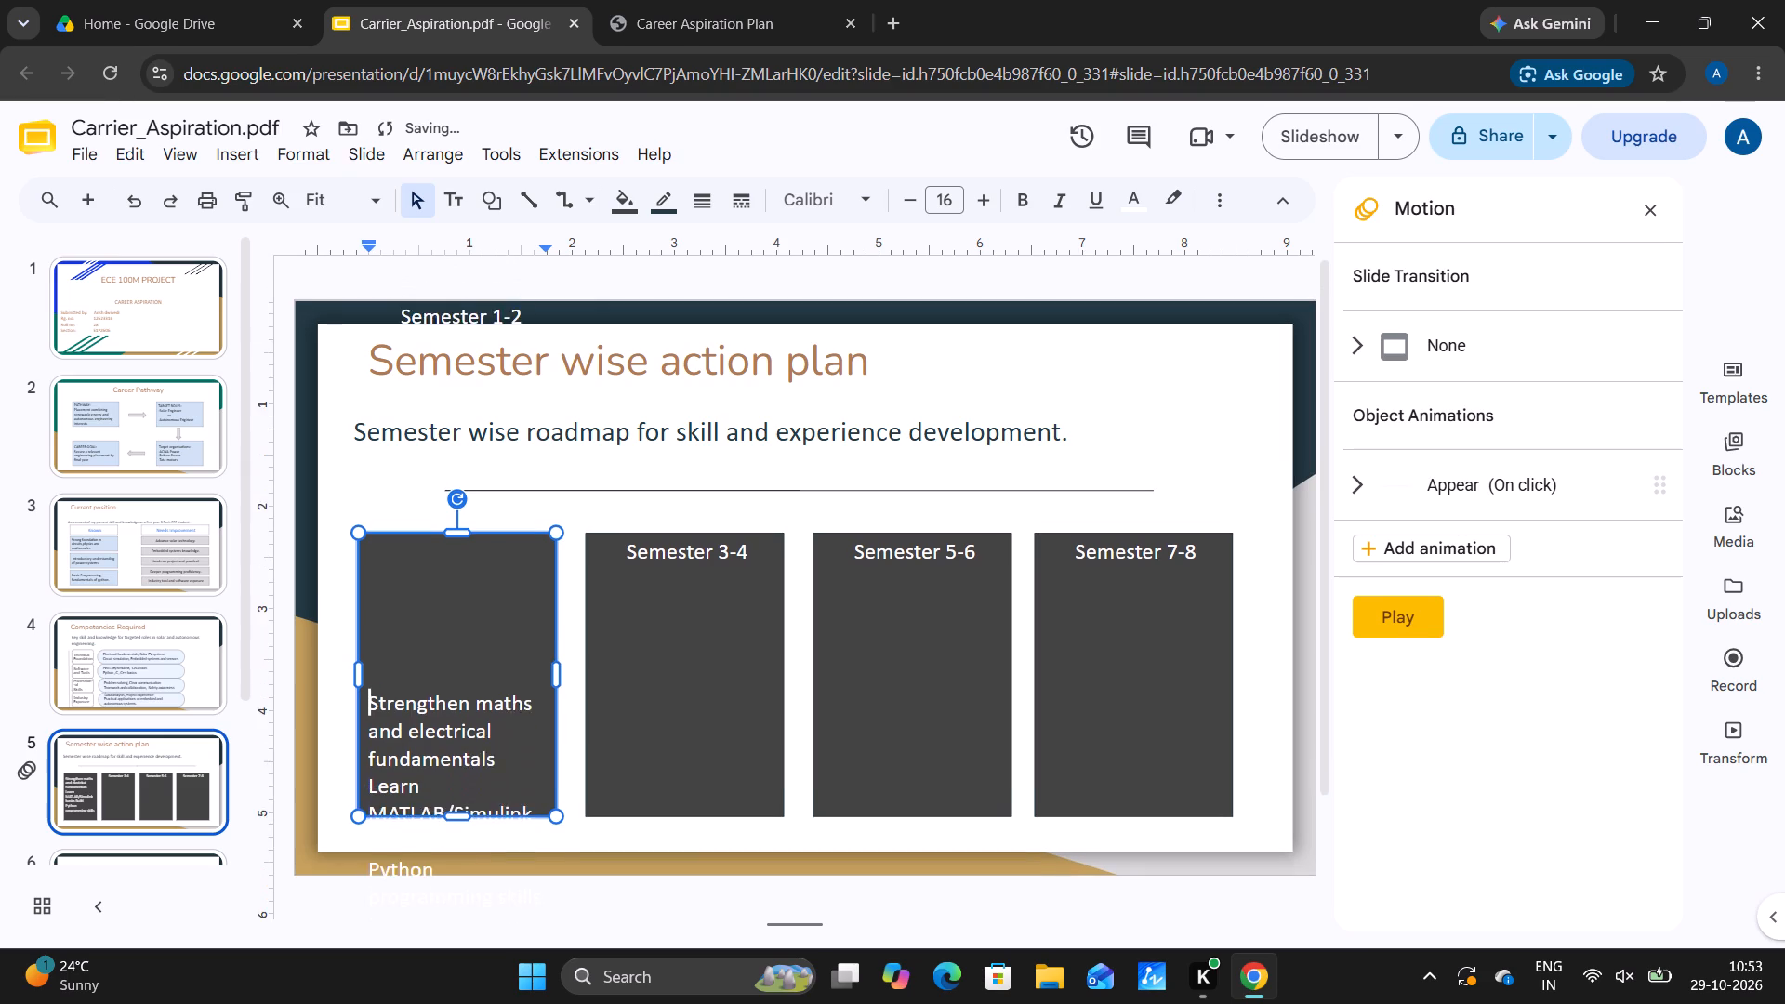
key(BackSpace)
key(BackSpace)
key(BackSpace)
key(BackSpace)
key(BackSpace)
key(BackSpace)
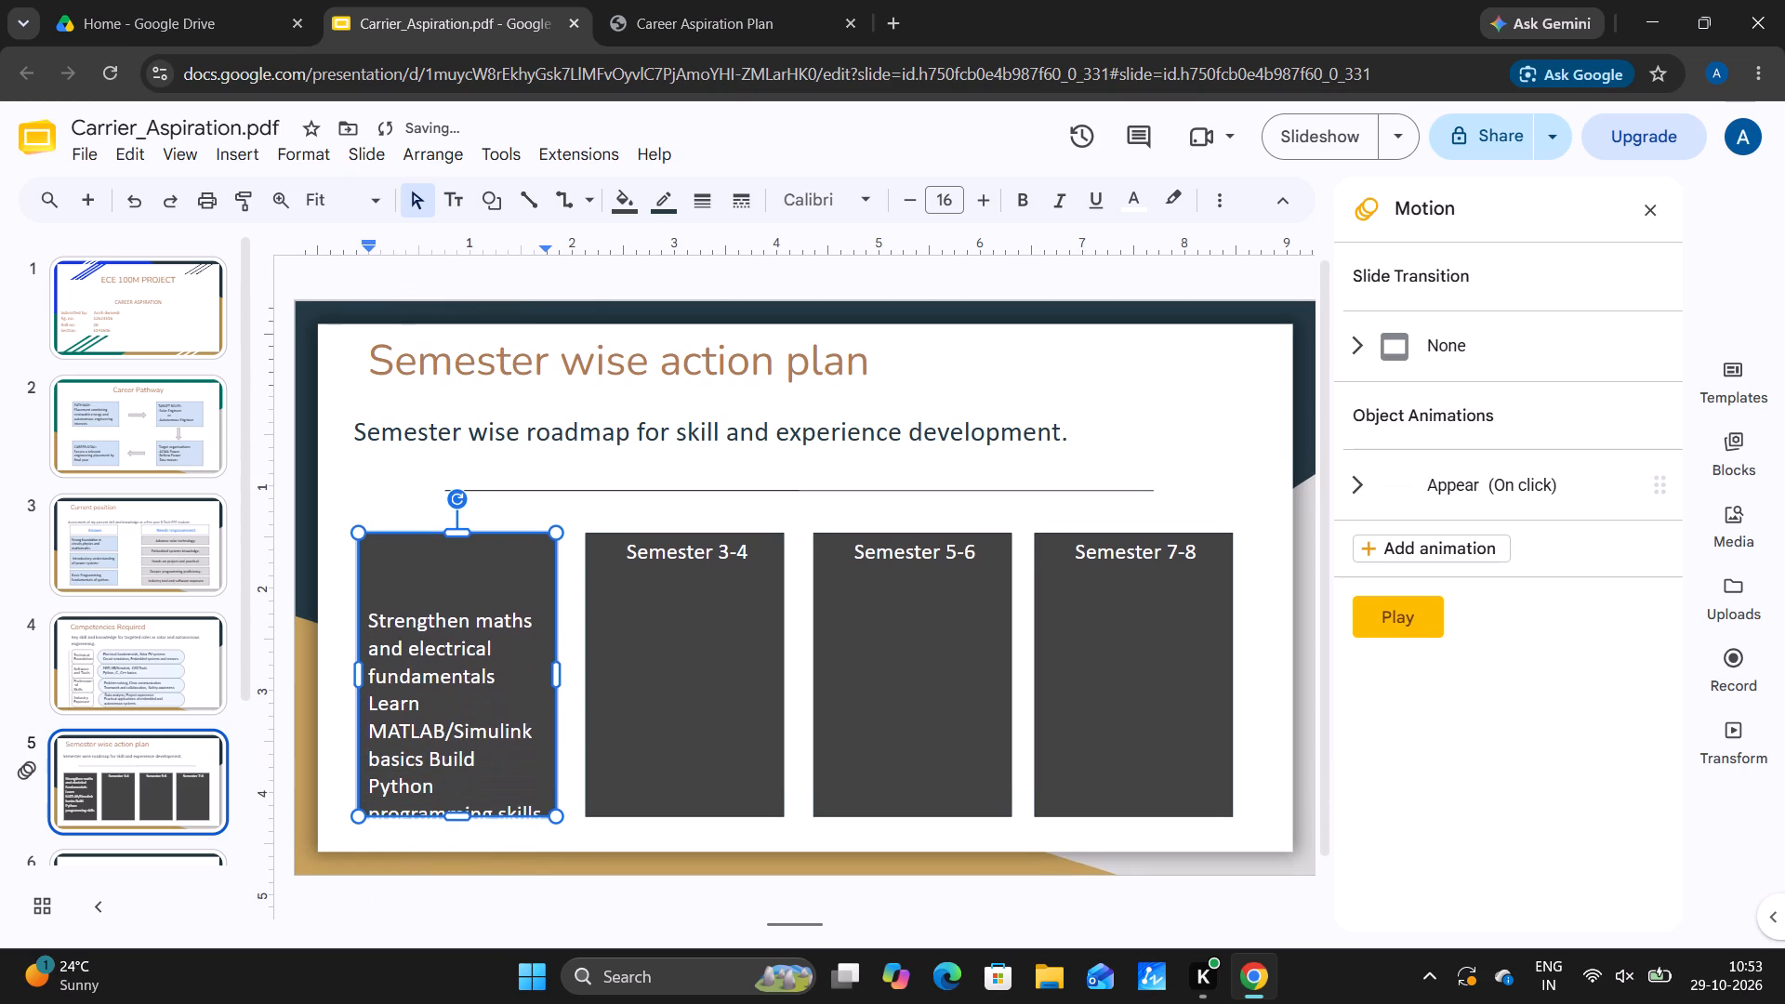
key(BackSpace)
key(BackSpace)
key(BackSpace)
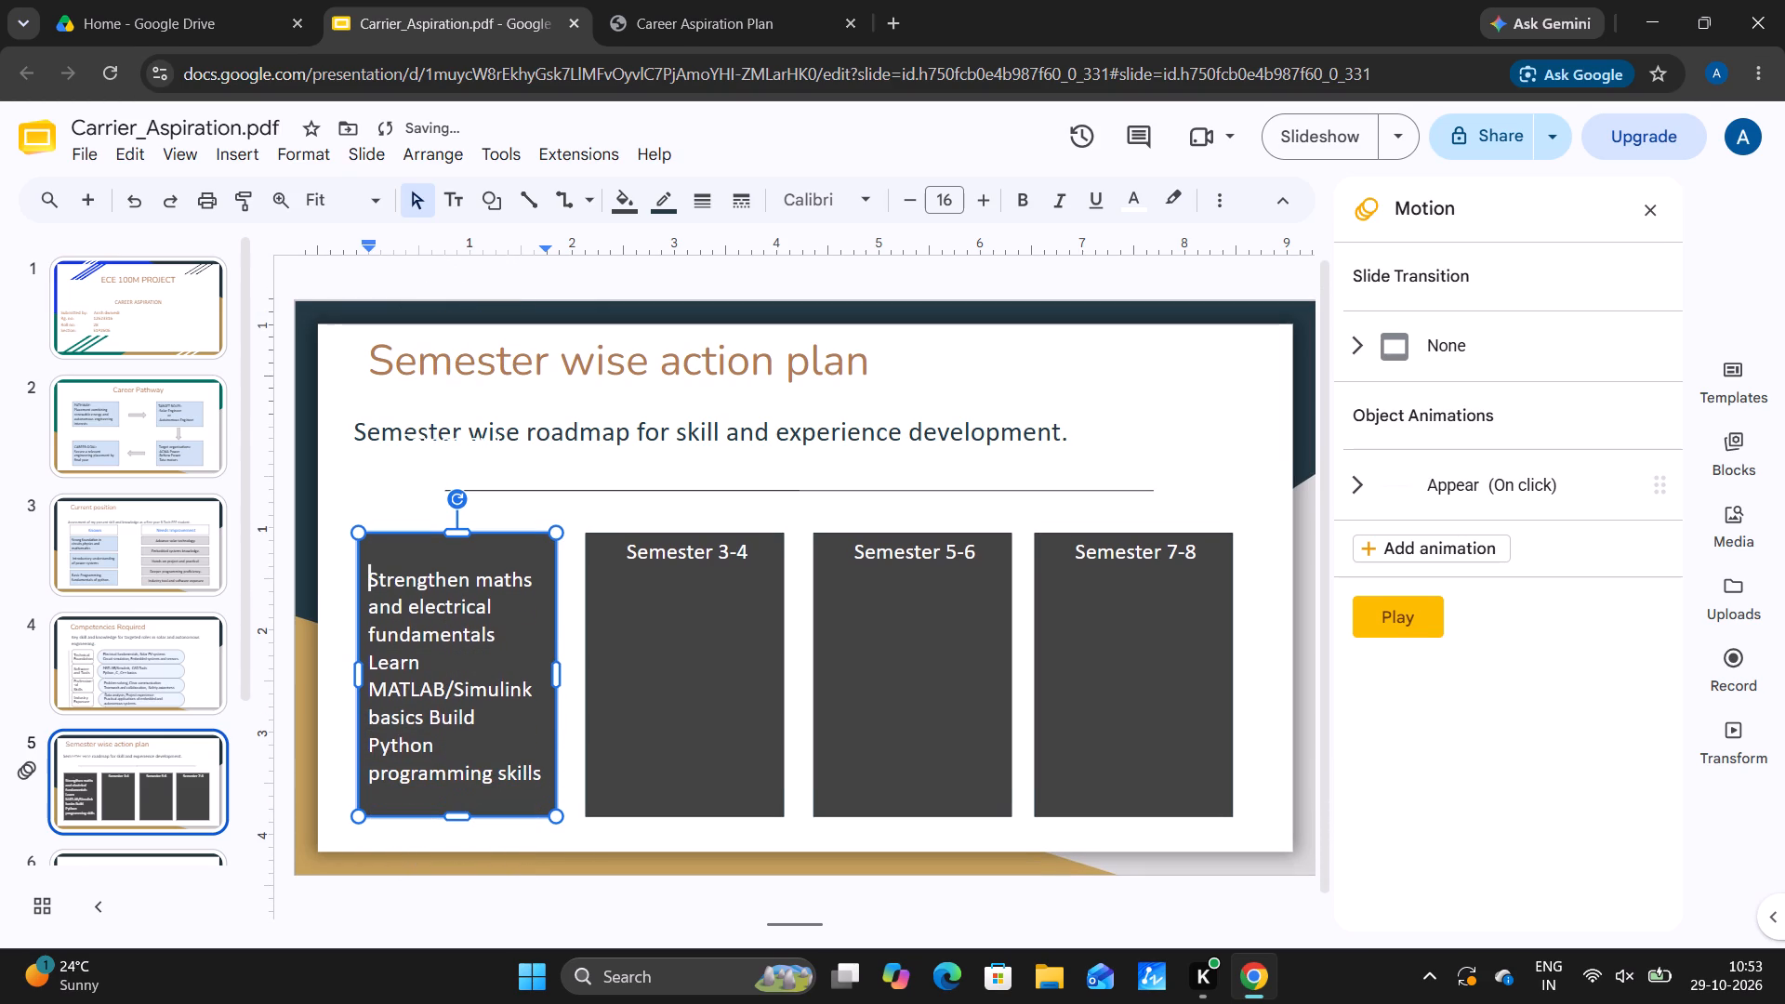
key(Return)
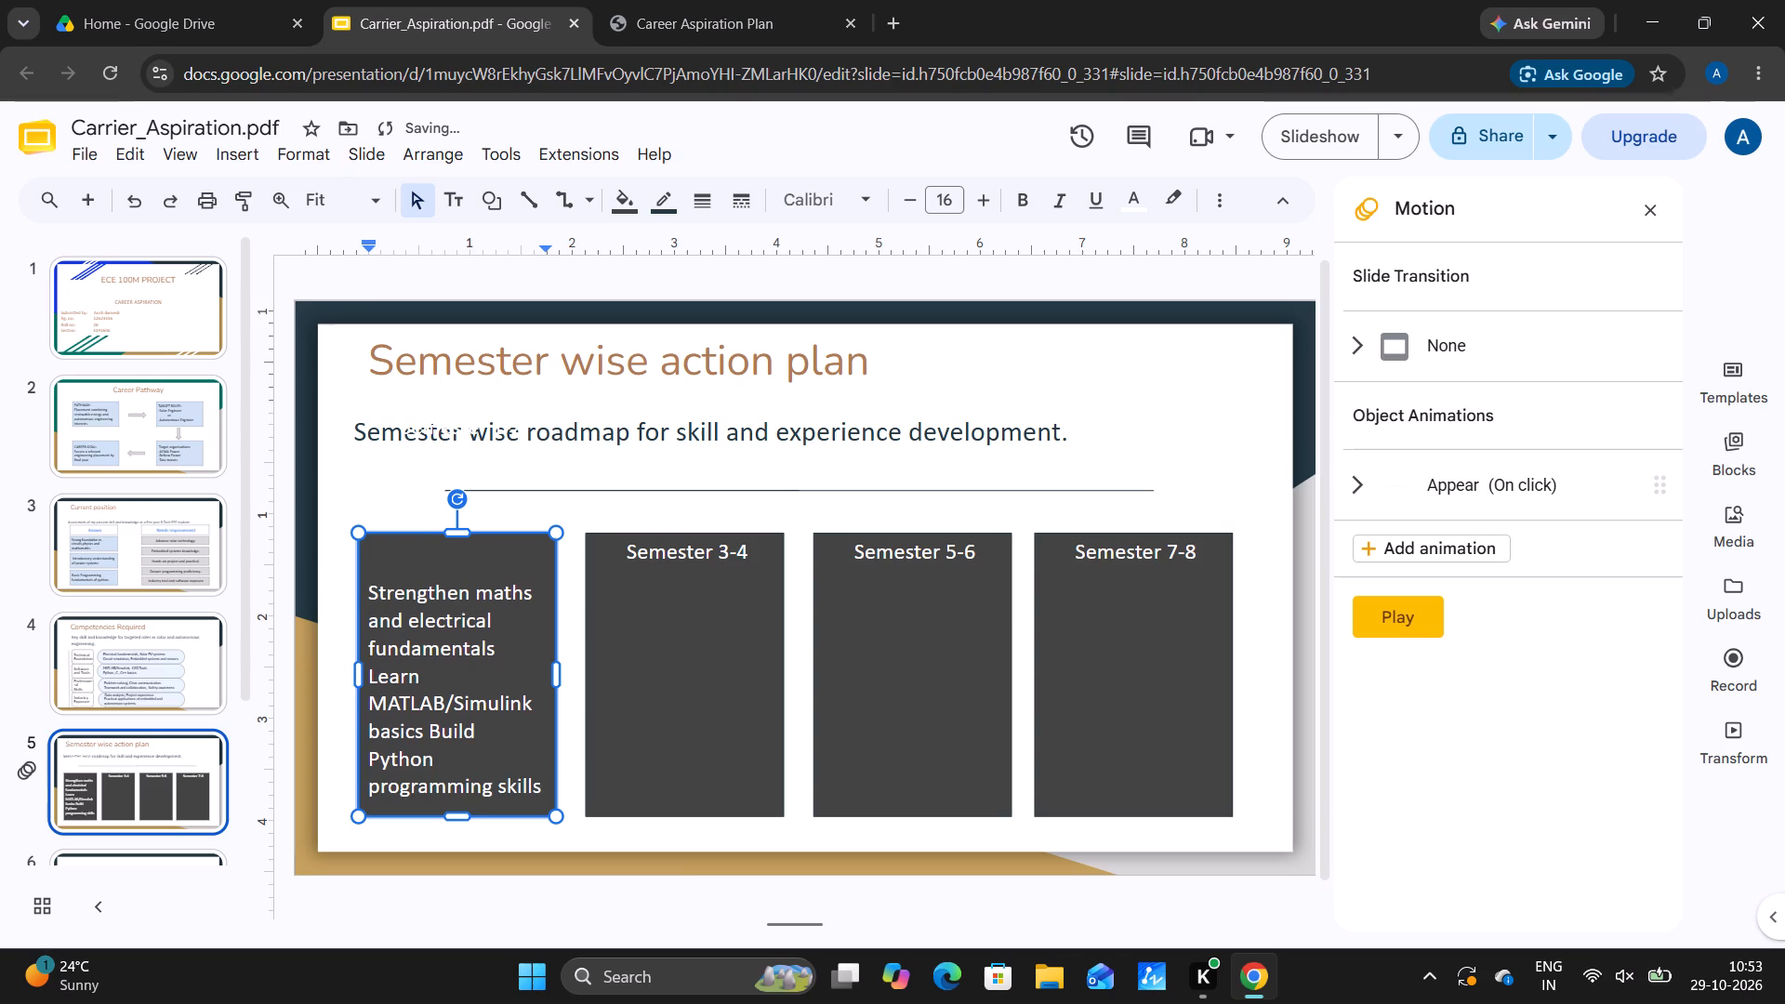
key(Return)
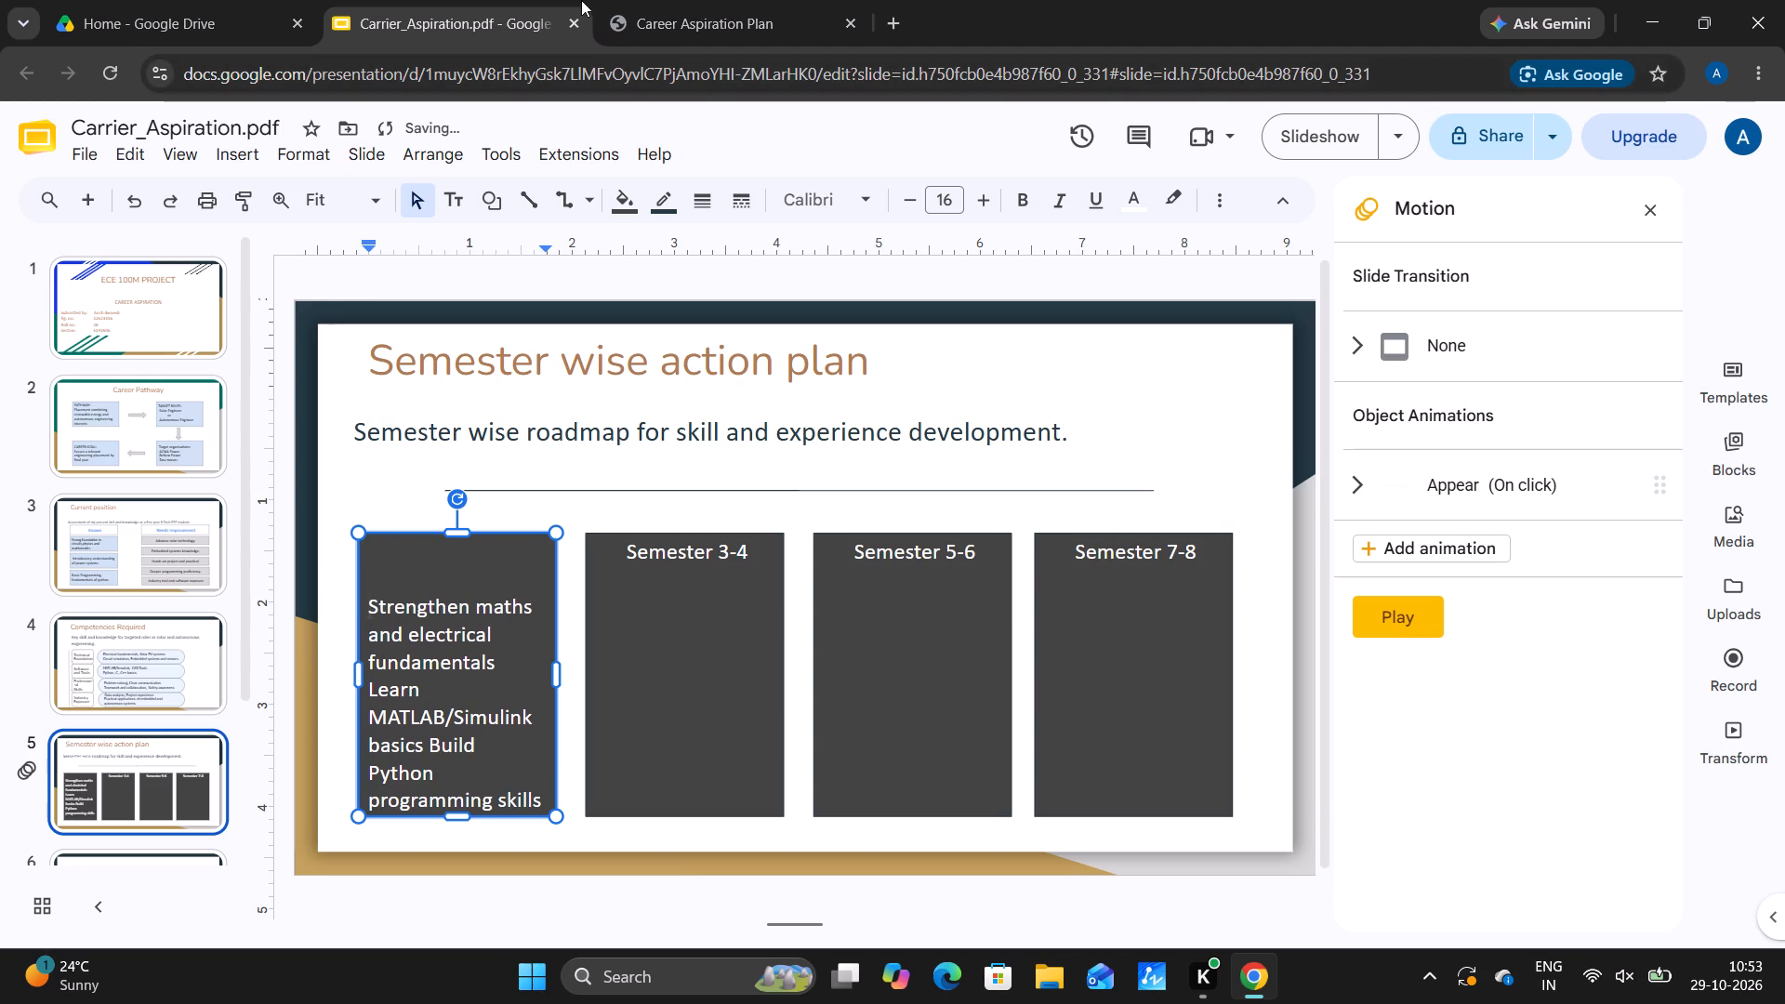
Check the Semester 1–2 points in the reference PDF and add a full stop after "fundamentals" in the first rectangle.
click(679, 0)
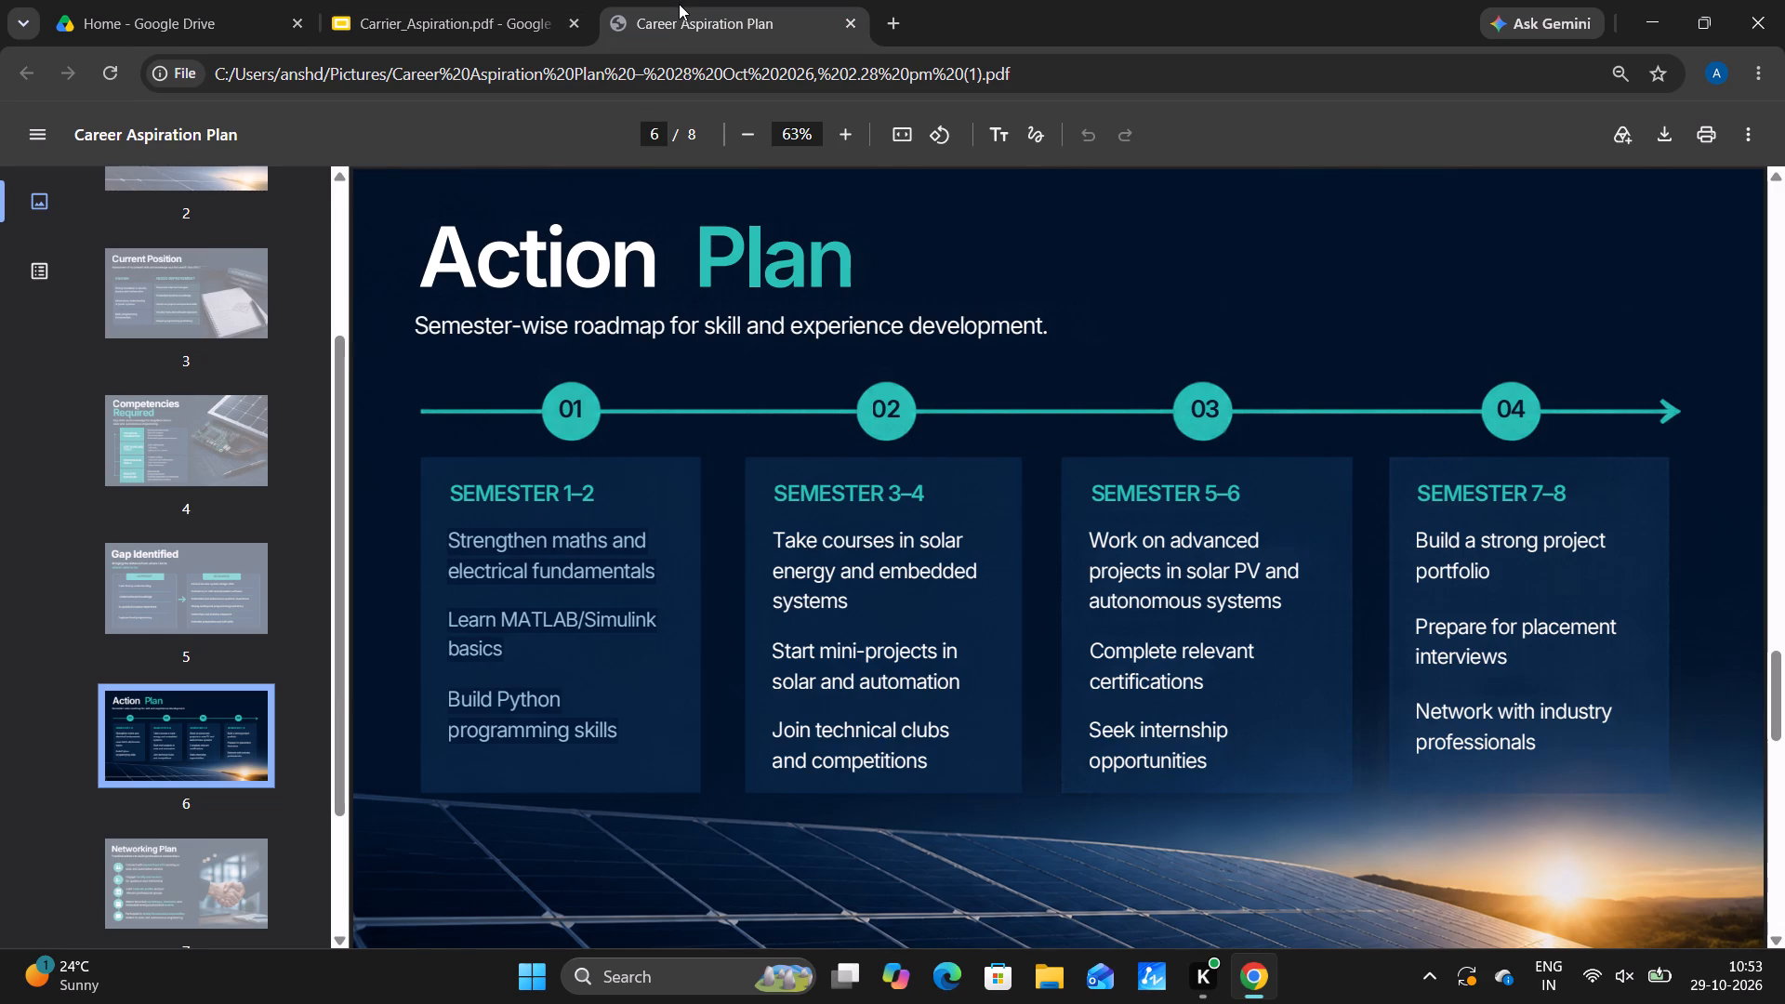
click(419, 0)
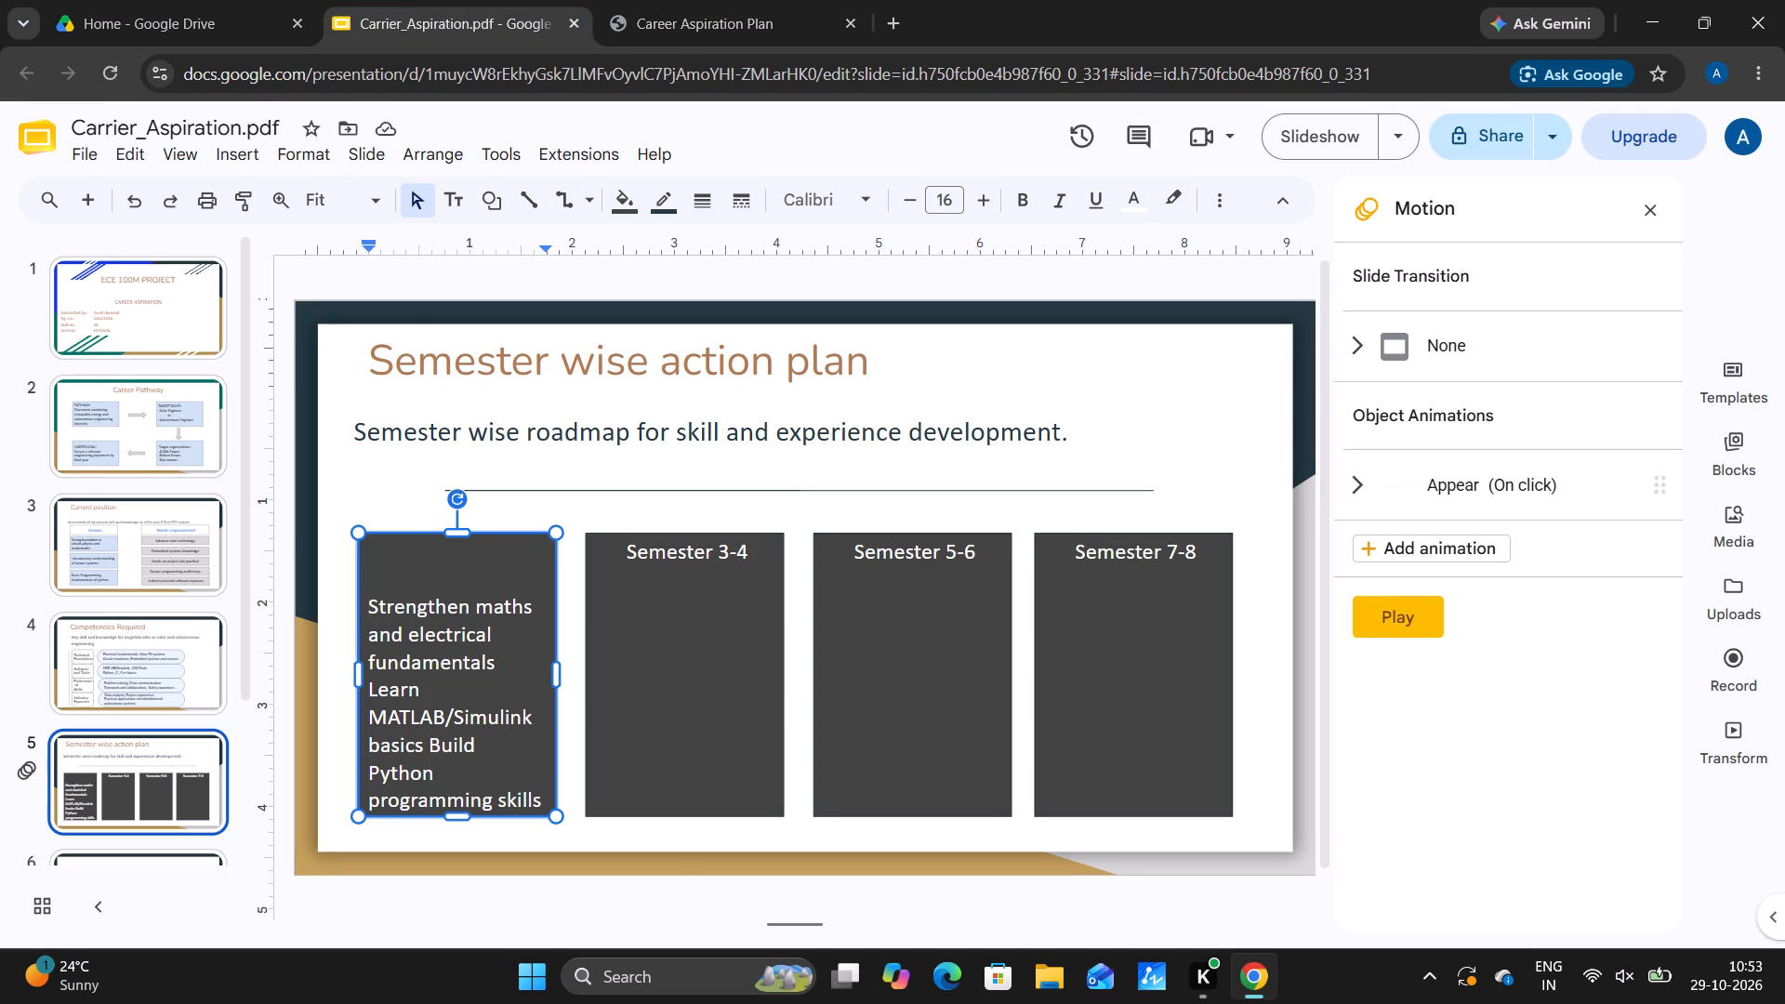
click(494, 663)
key(period)
Put a hyphen in front of "Strengthen maths" to mark the first point in the first rectangle.
key(Left)
key(Left)
key(Up)
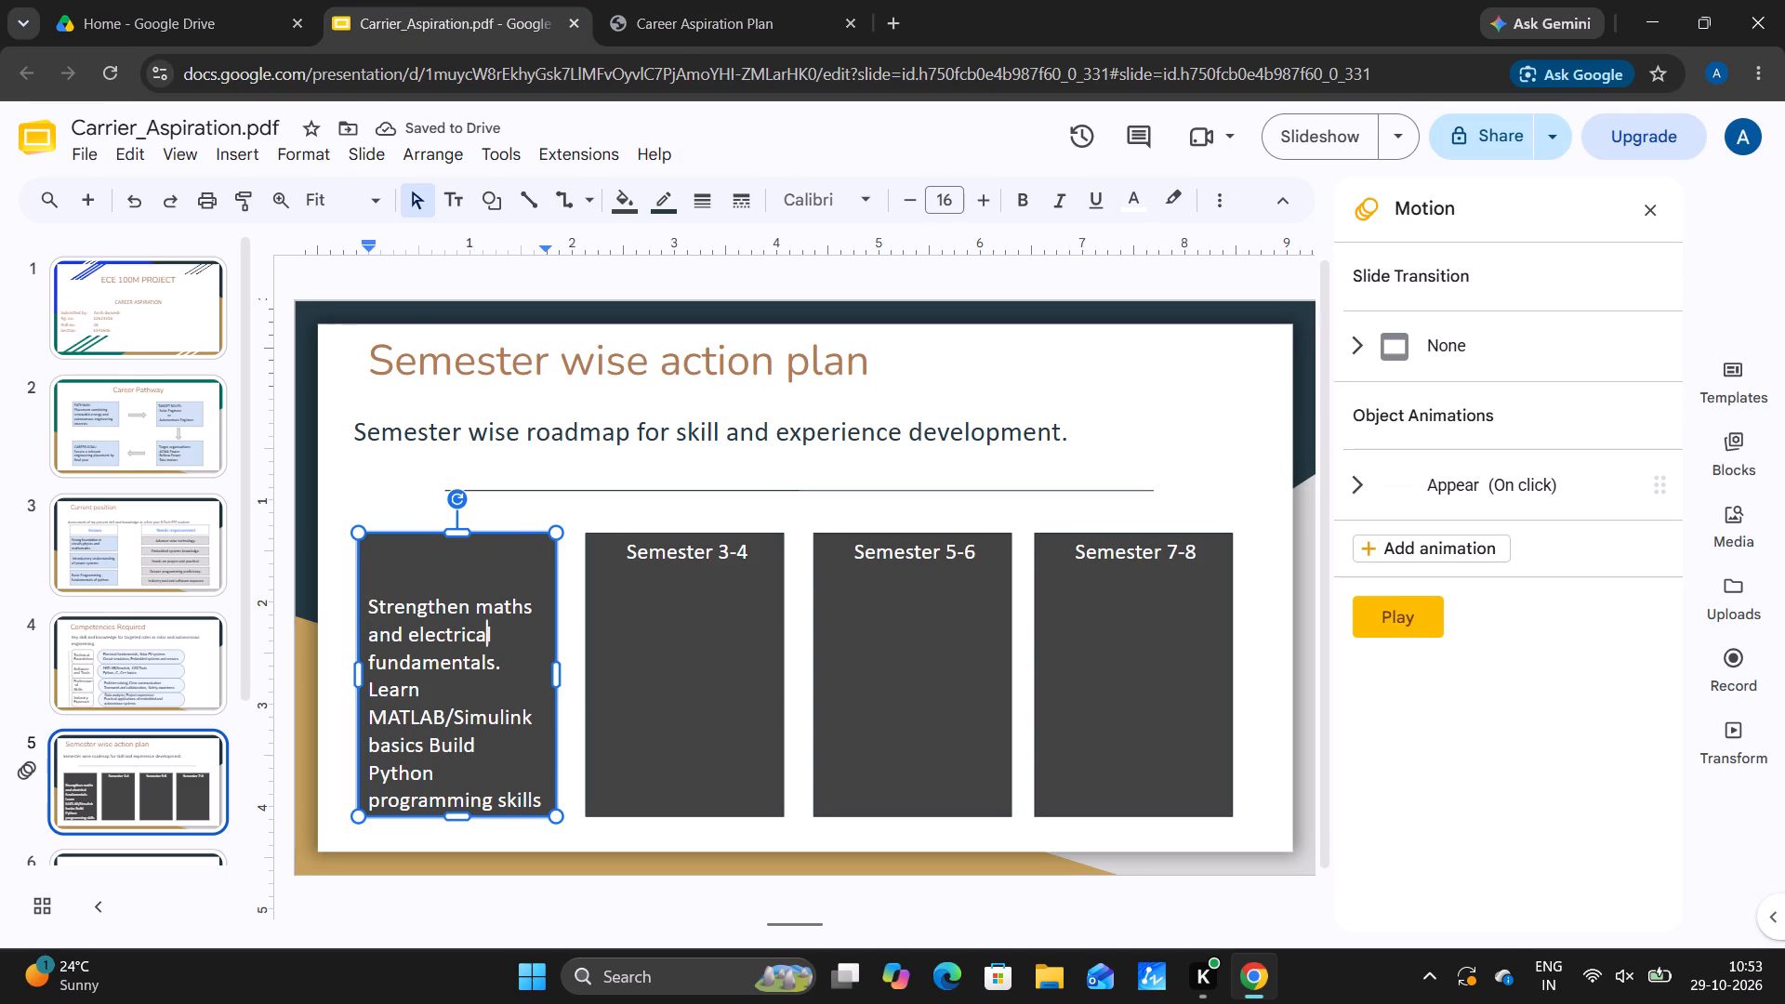
key(Up)
key(Up)
key(Down)
key(minus)
key(BackSpace)
key(Left)
key(Left)
key(Left)
key(Left)
key(Left)
key(Left)
key(Left)
key(Left)
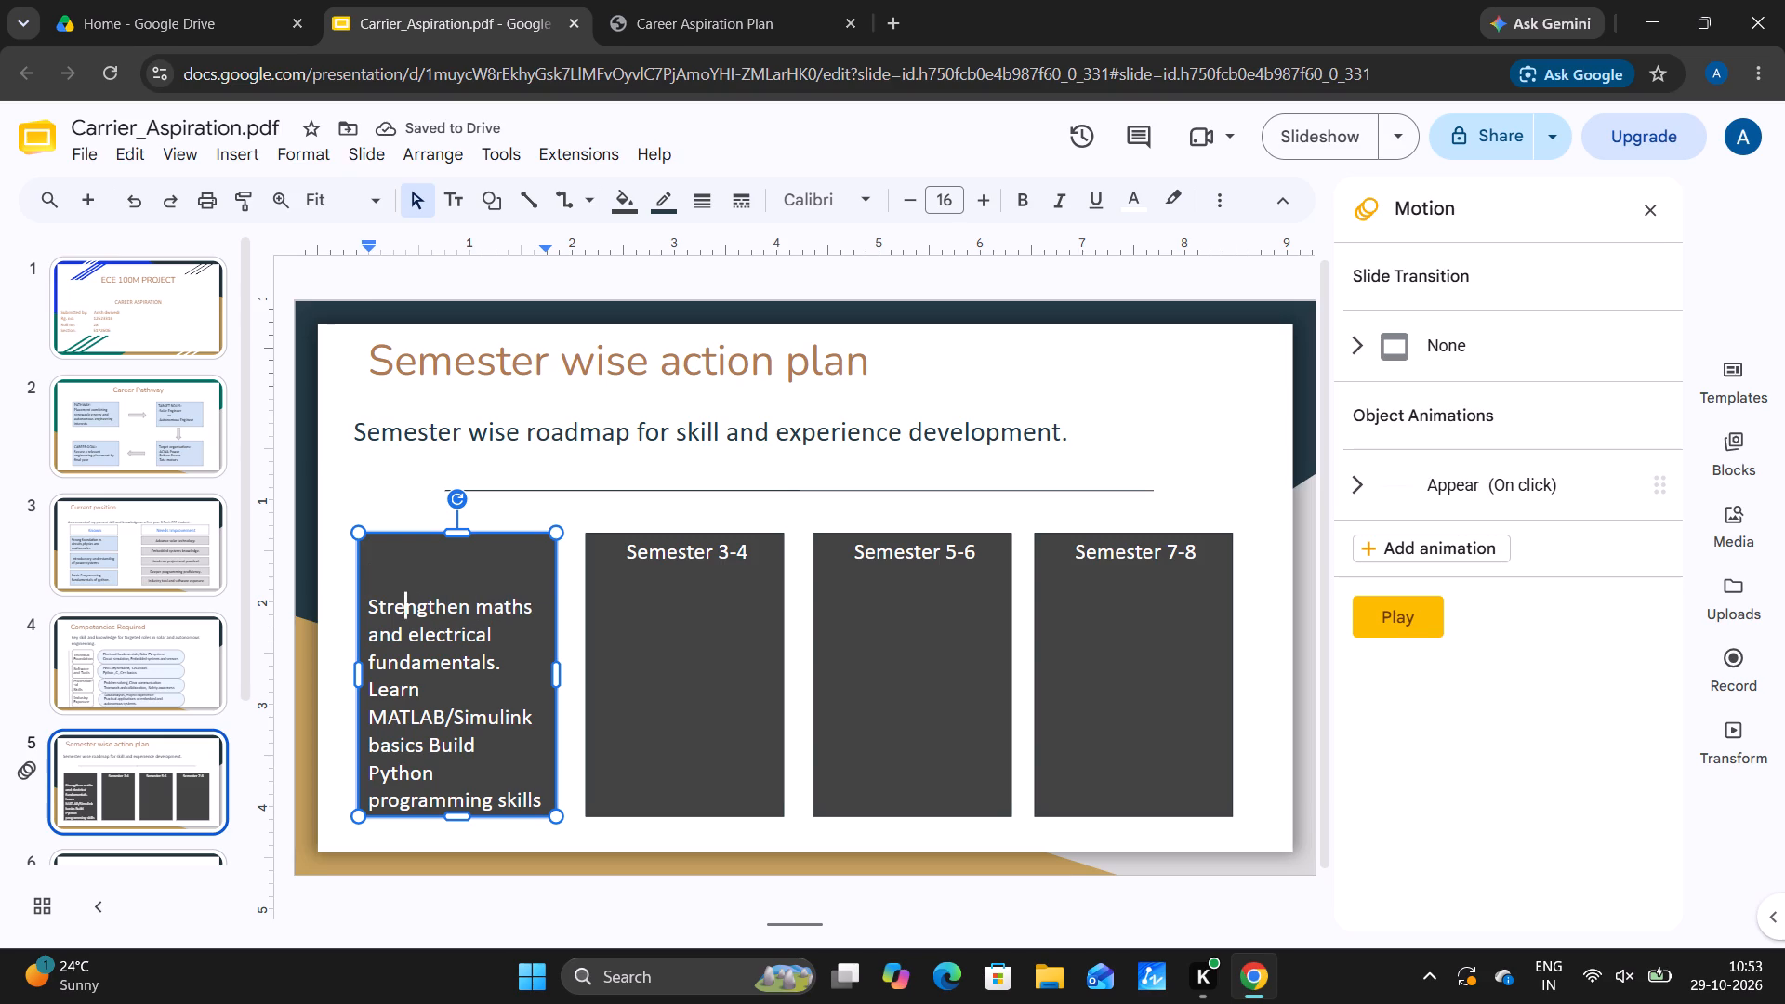
key(Left)
key(Left)
key(Left)
key(Left)
key(minus)
key(Down)
key(Down)
key(Down)
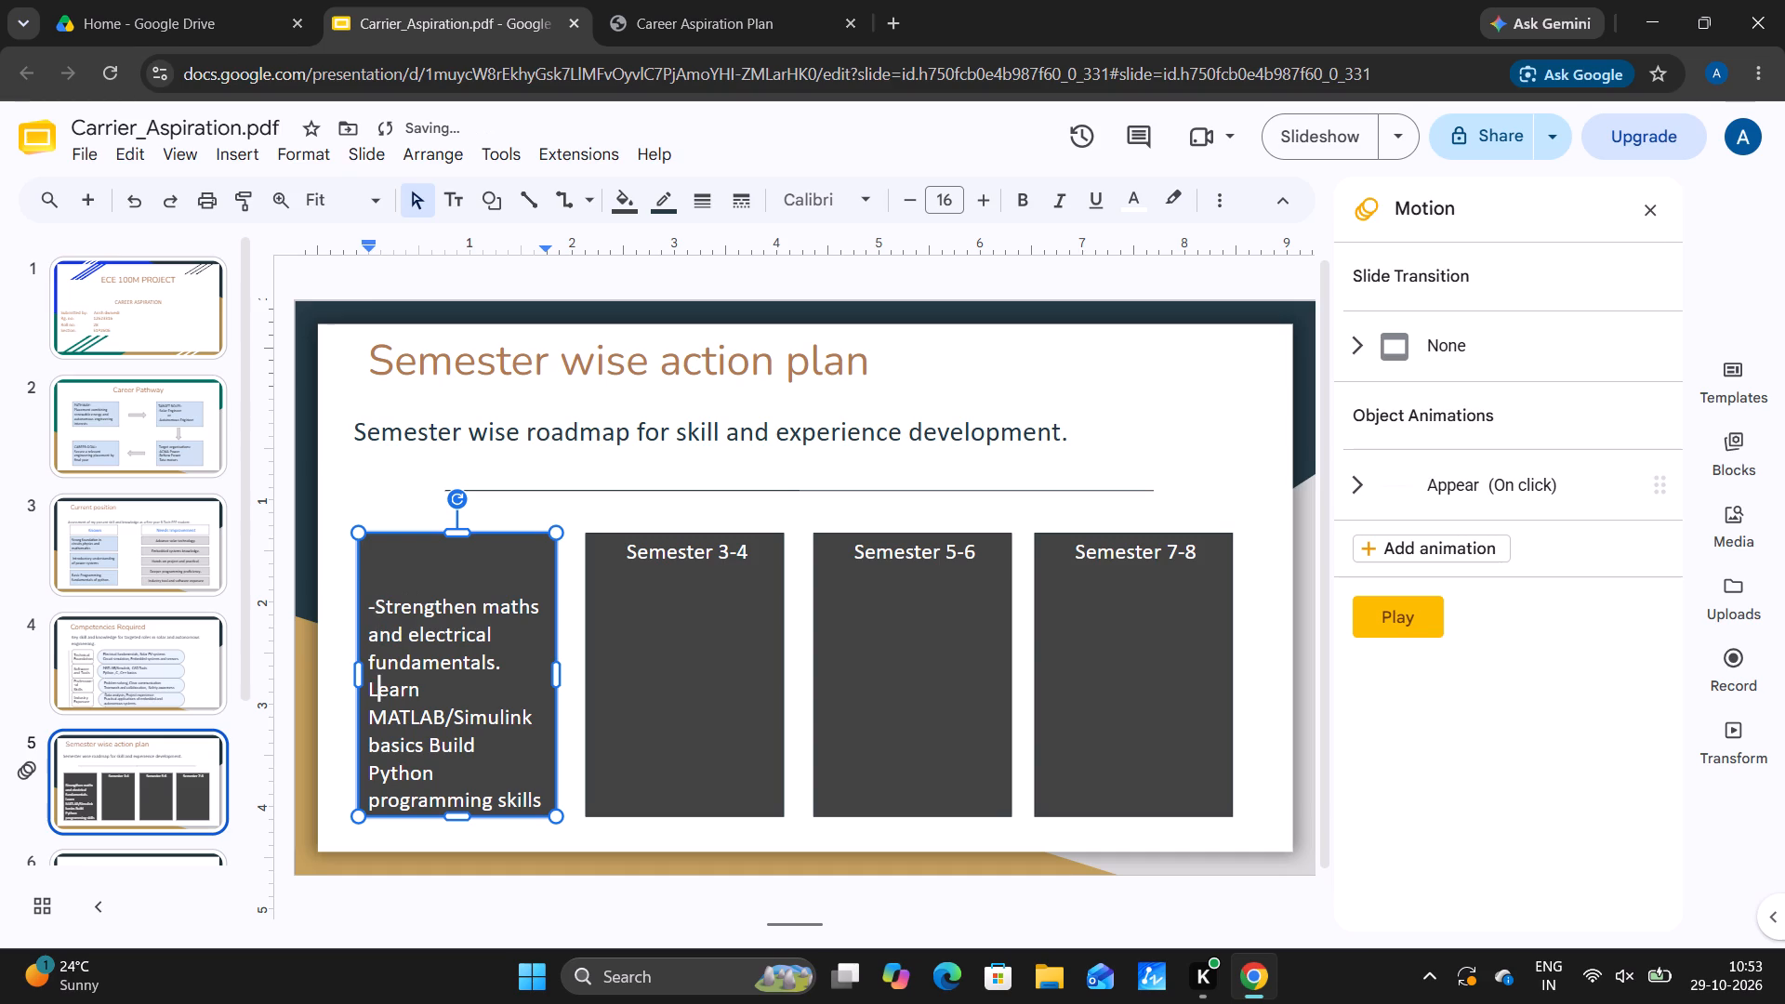
key(Down)
key(Up)
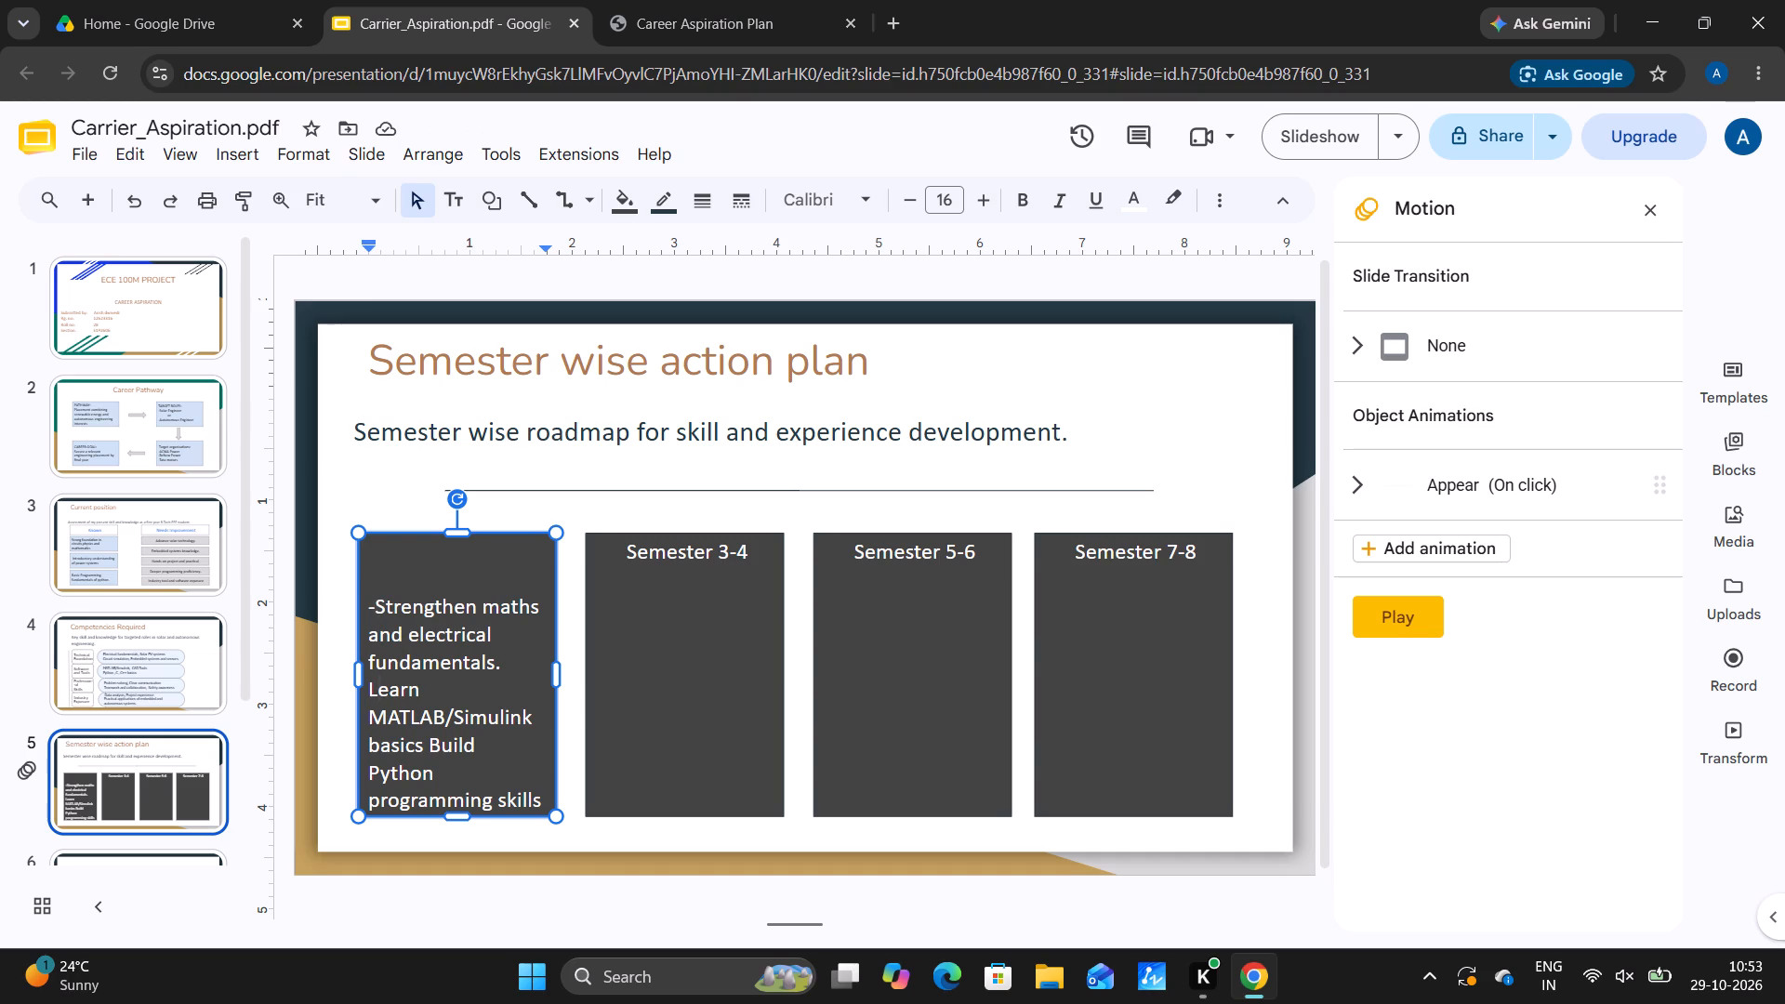
key(Down)
key(BackSpace)
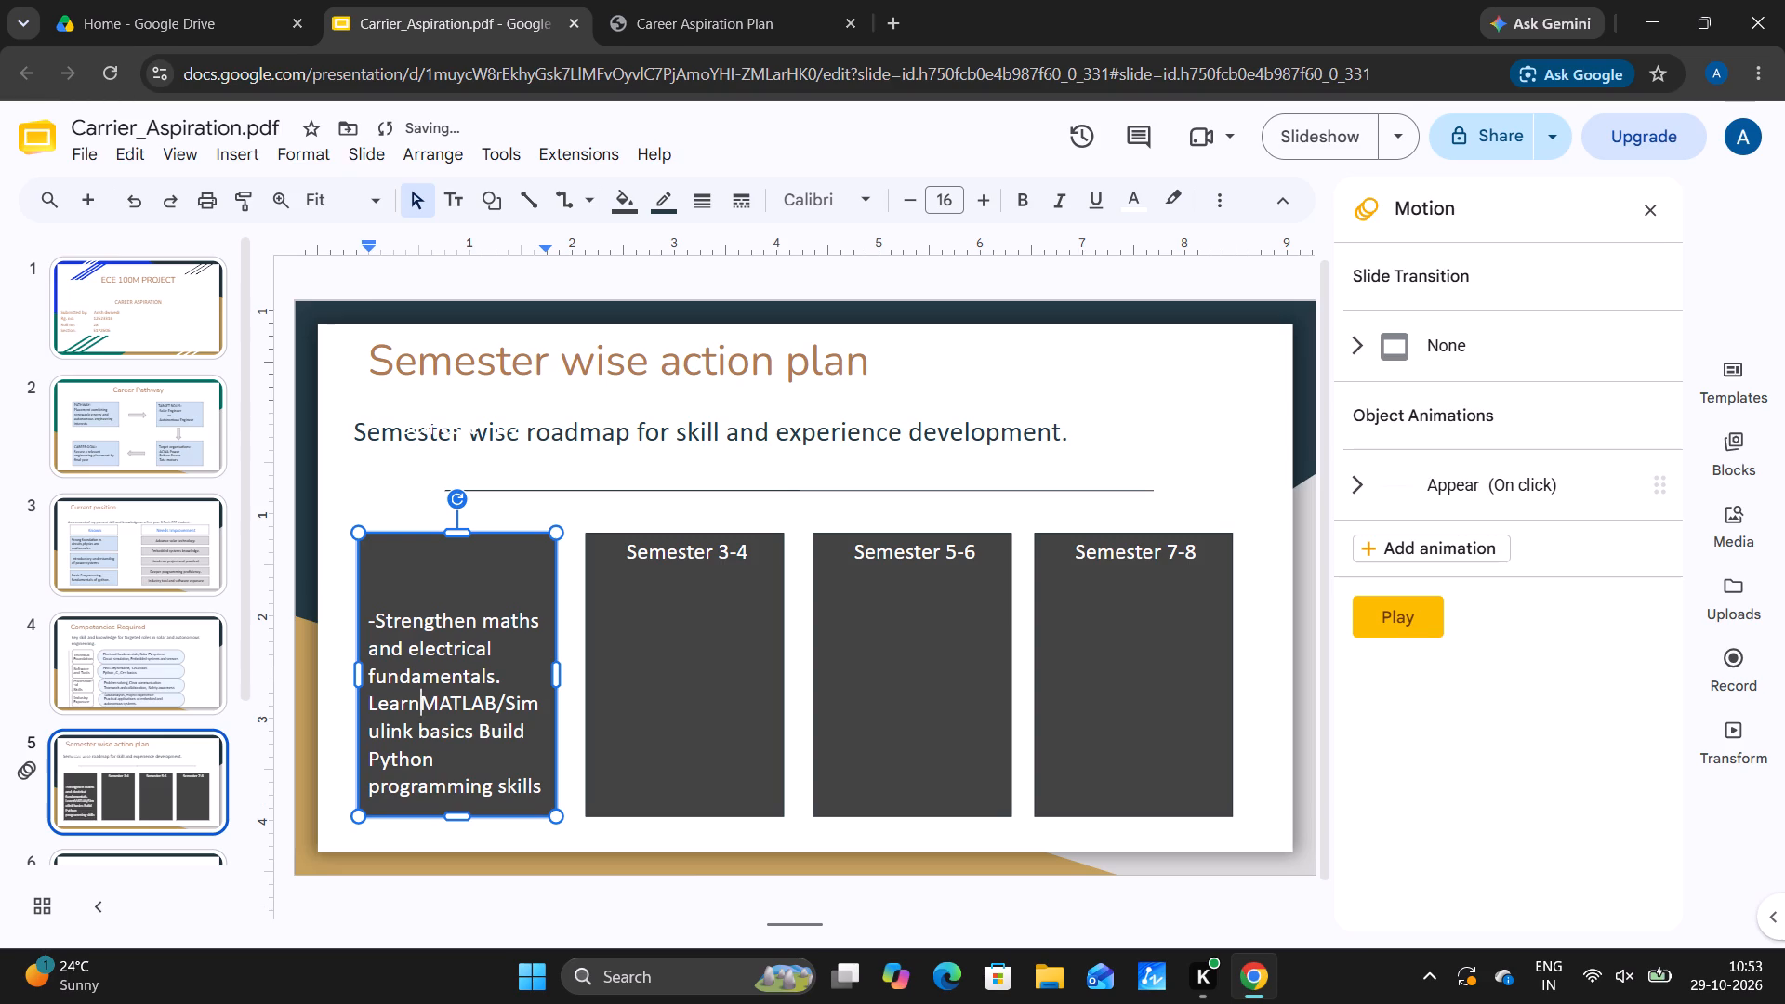
key(Return)
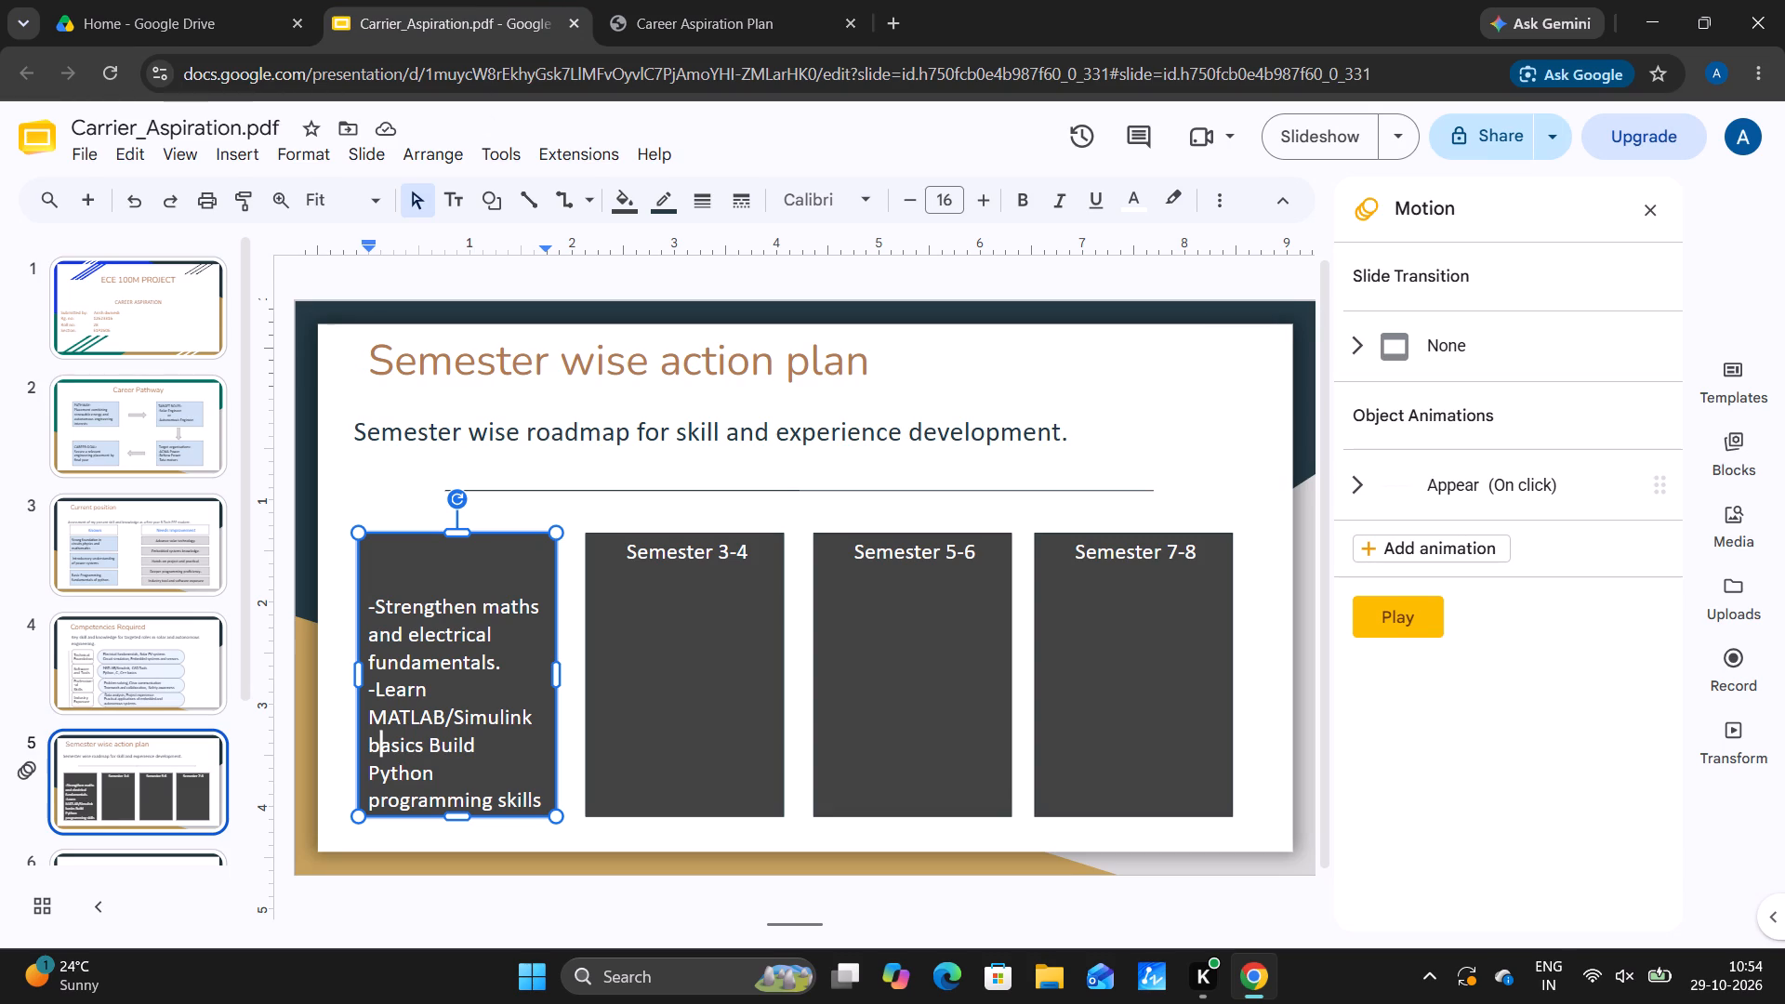
click(504, 667)
click(481, 752)
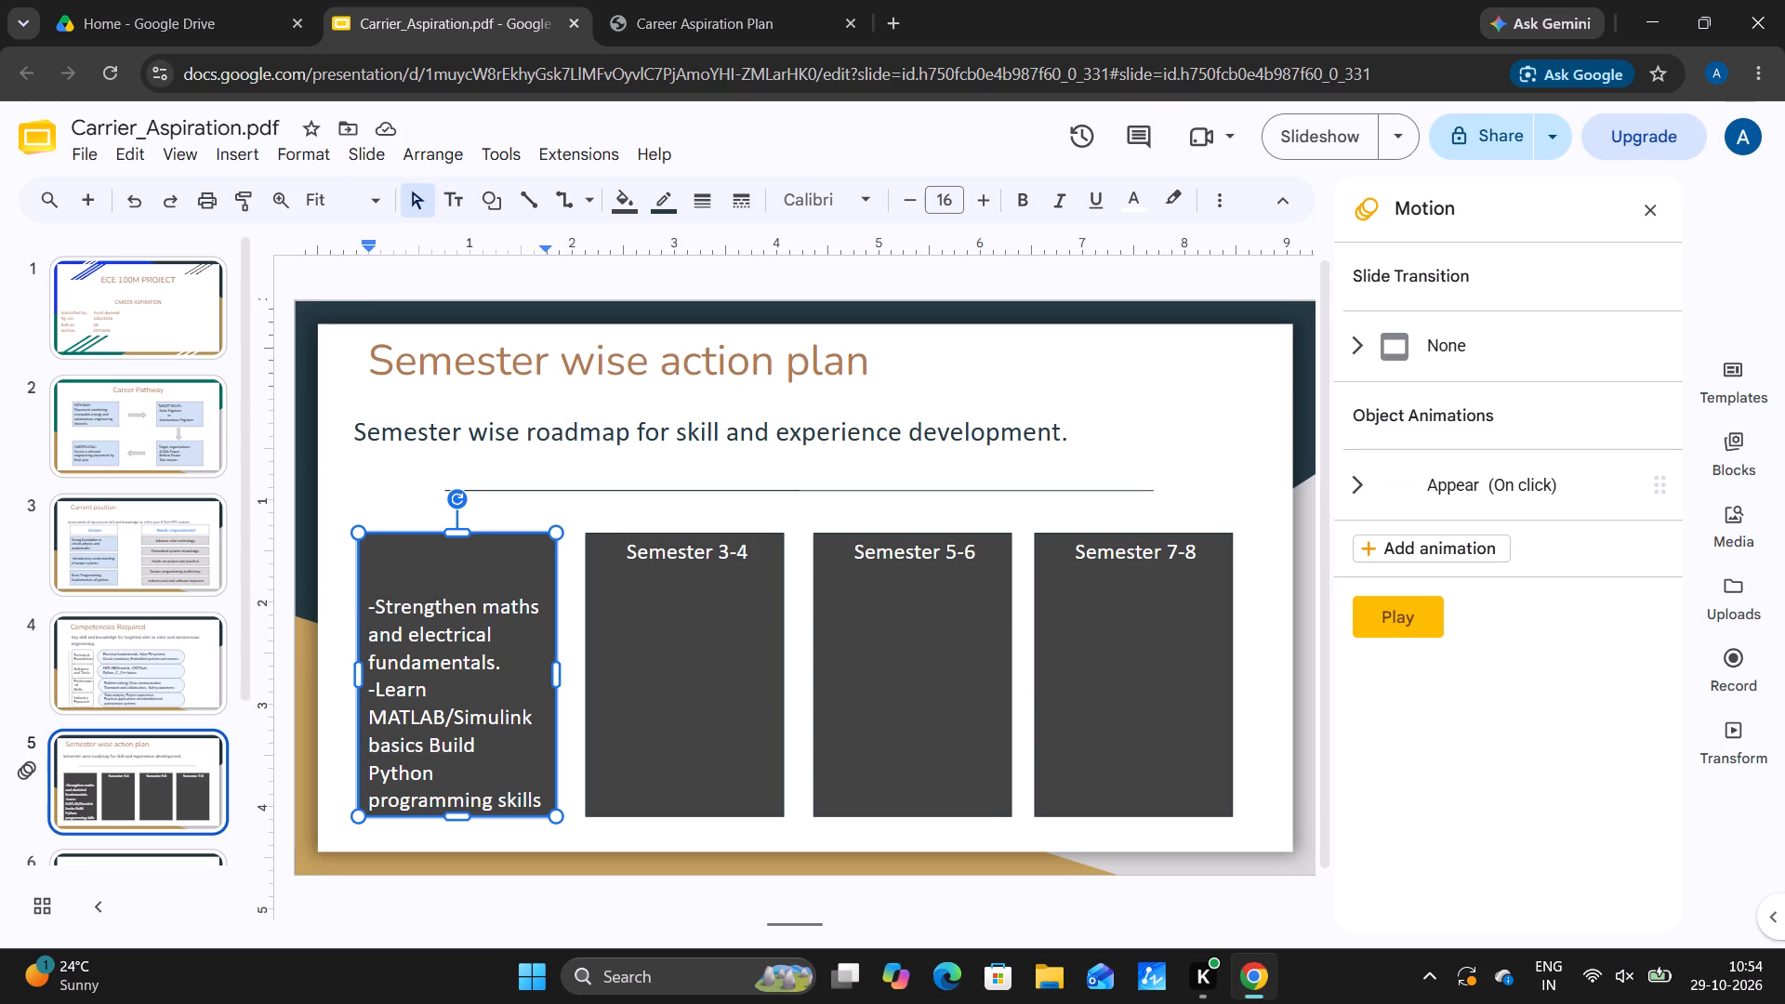
click(427, 743)
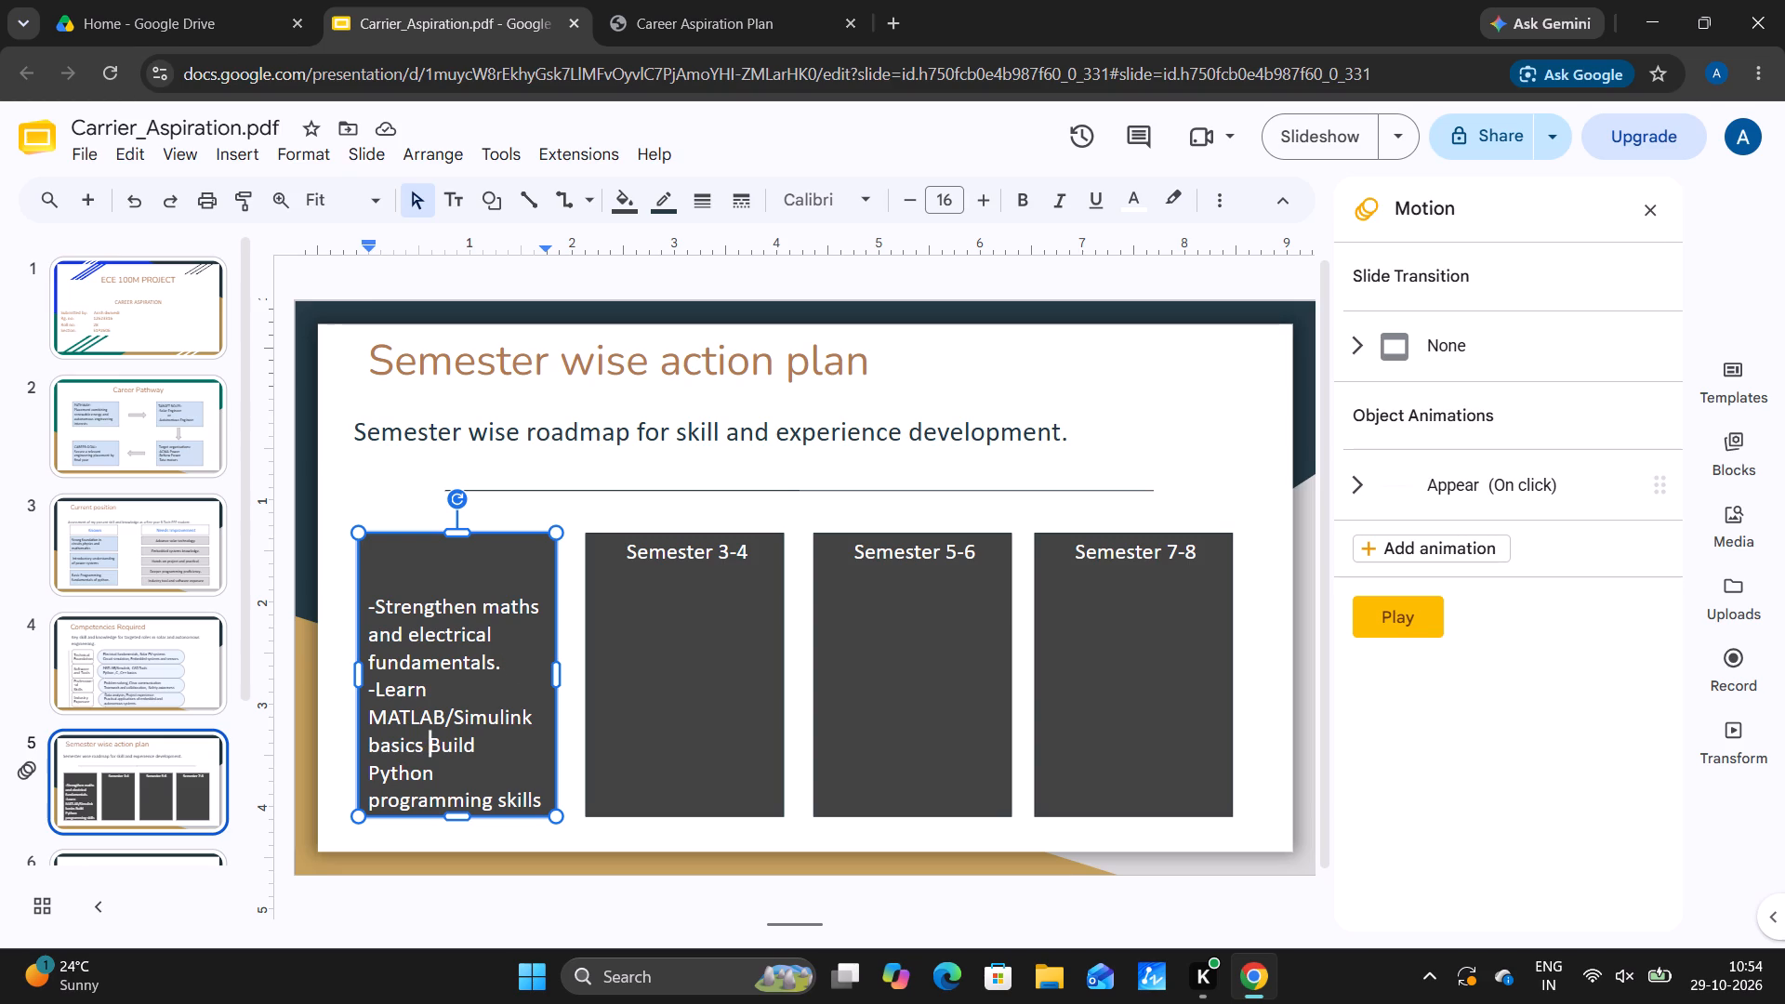
key(Return)
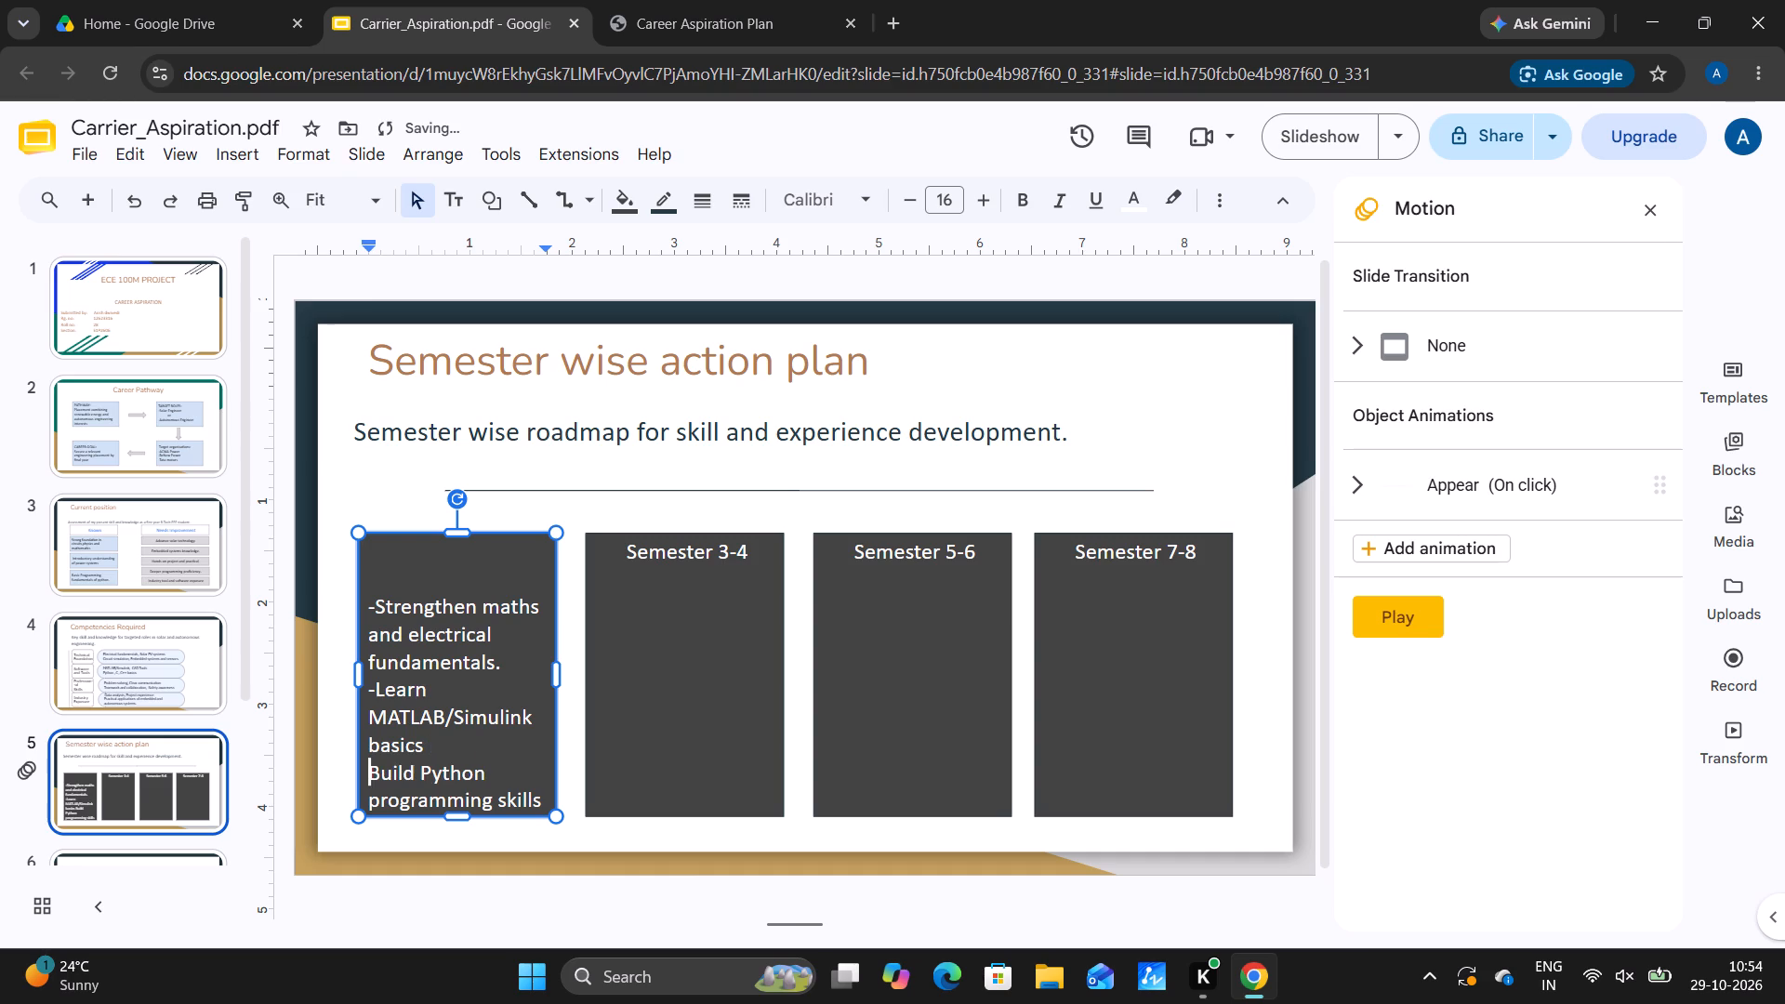
Replace the trailing space after "basics" with a full stop to end the second point.
click(427, 749)
key(BackSpace)
key(period)
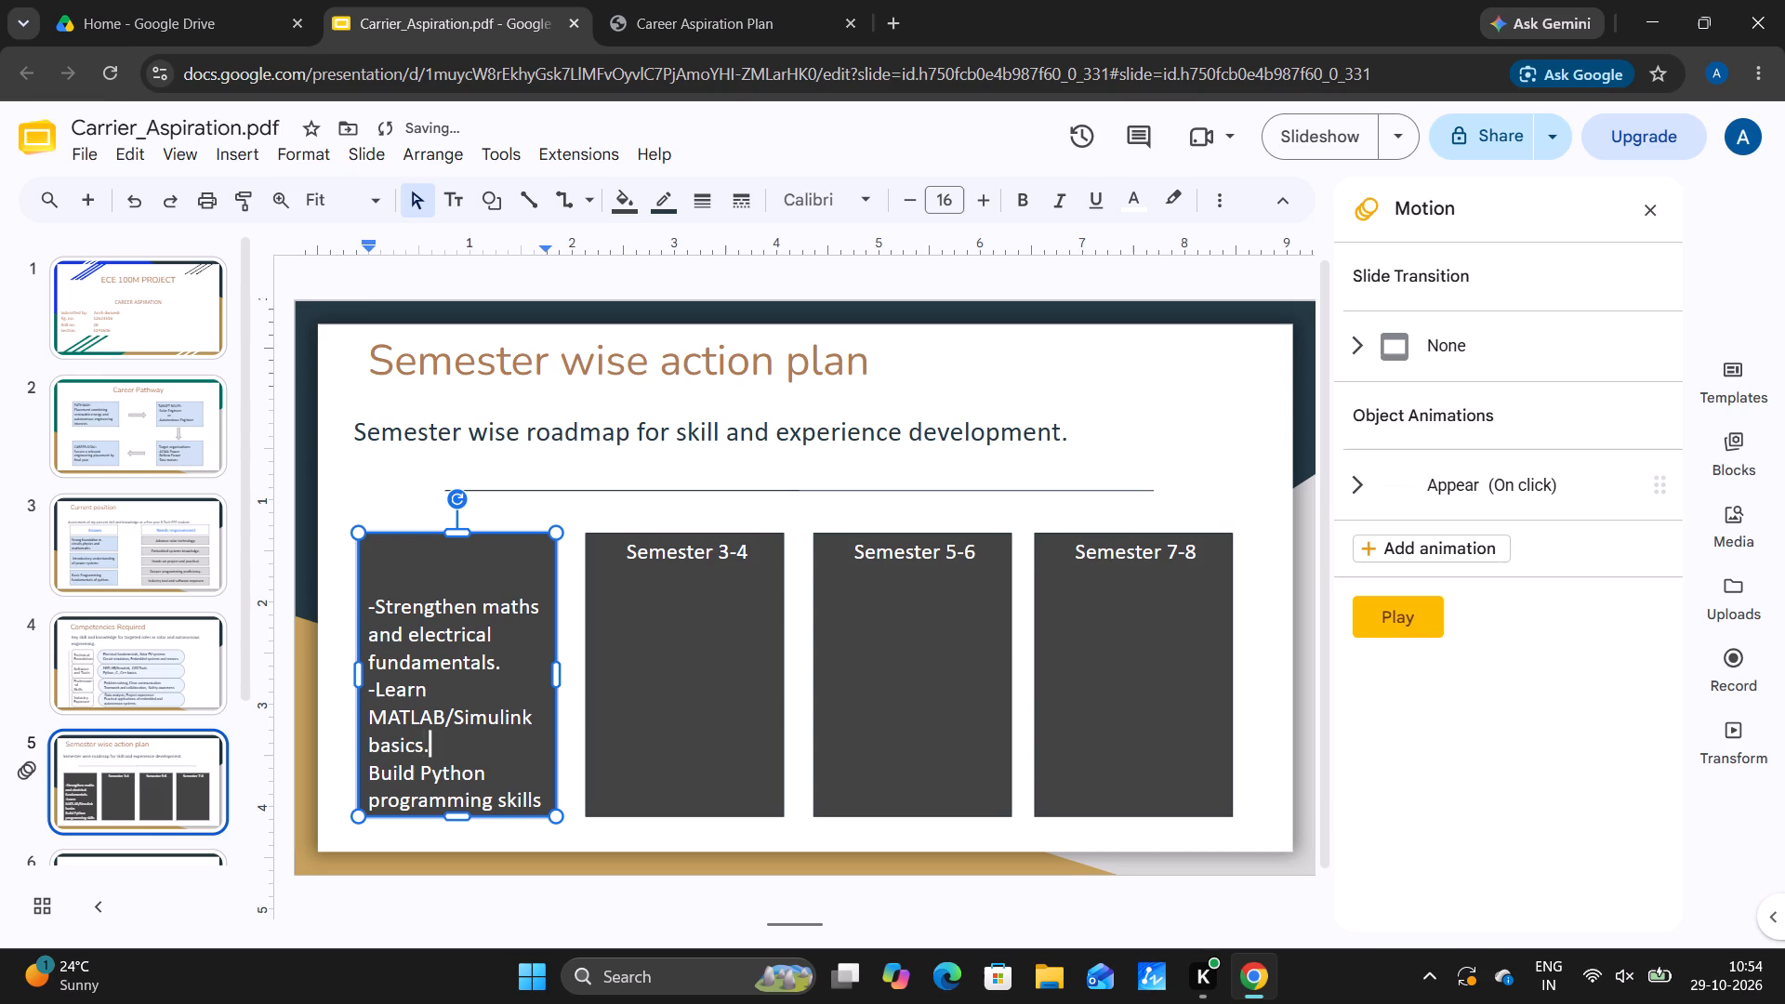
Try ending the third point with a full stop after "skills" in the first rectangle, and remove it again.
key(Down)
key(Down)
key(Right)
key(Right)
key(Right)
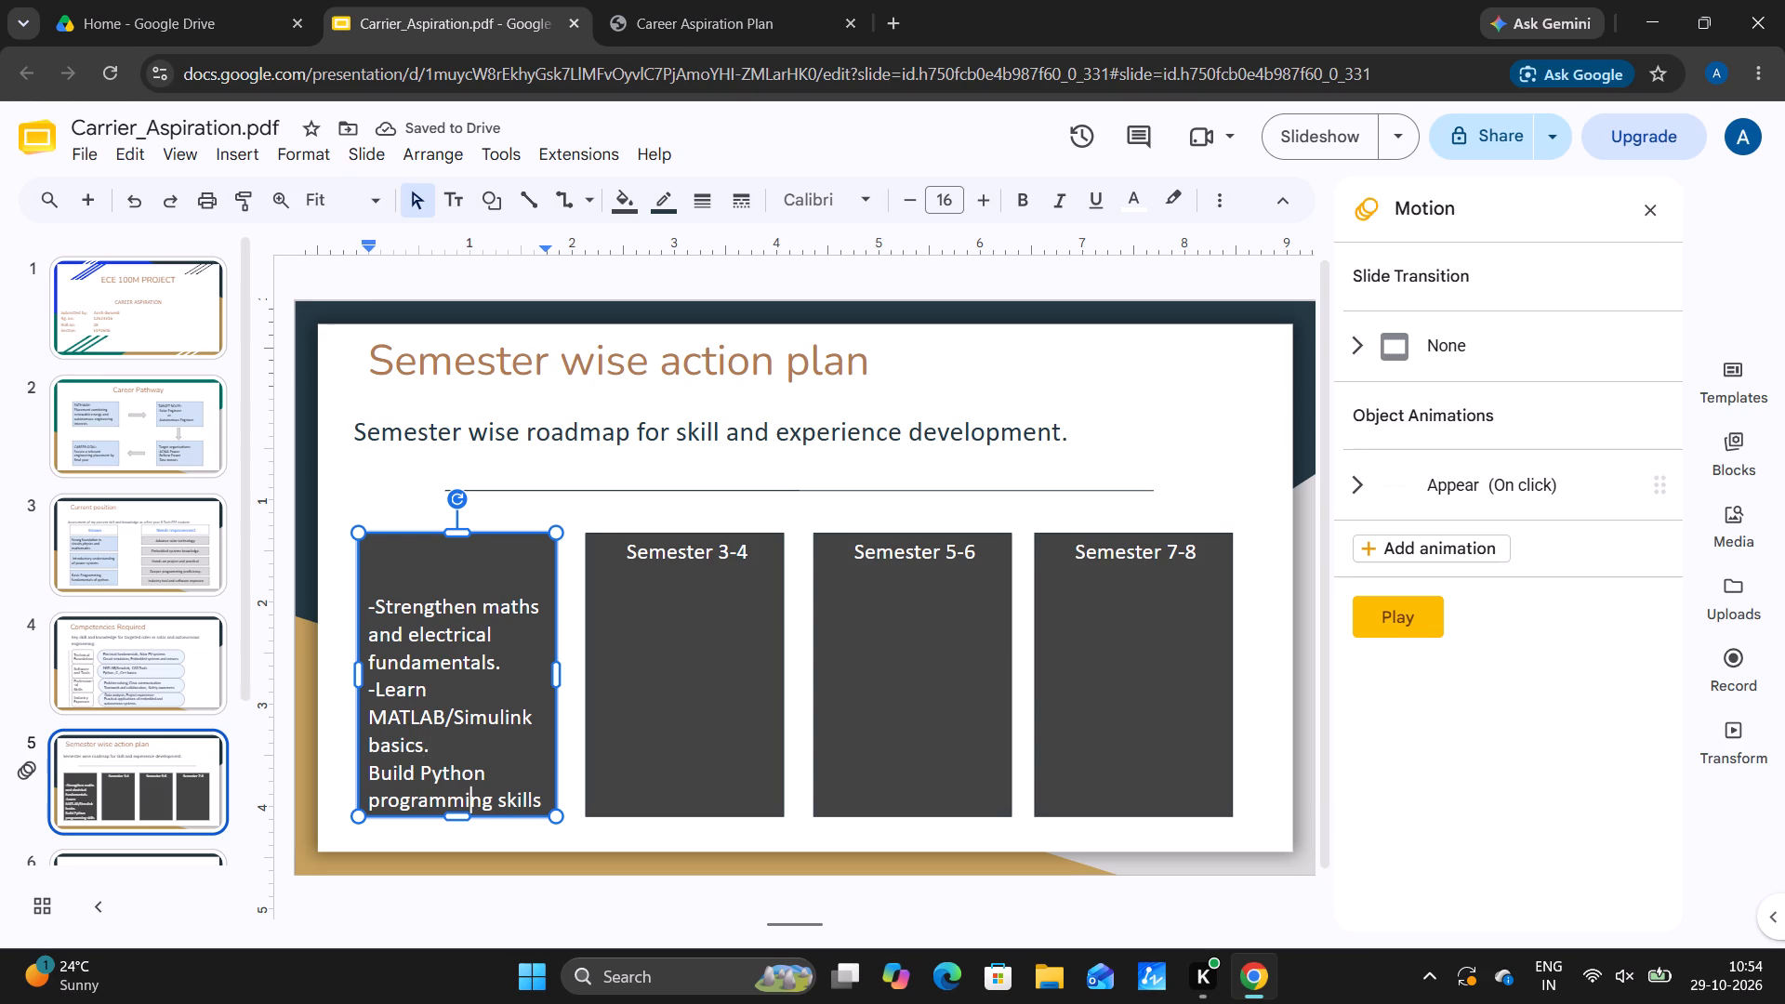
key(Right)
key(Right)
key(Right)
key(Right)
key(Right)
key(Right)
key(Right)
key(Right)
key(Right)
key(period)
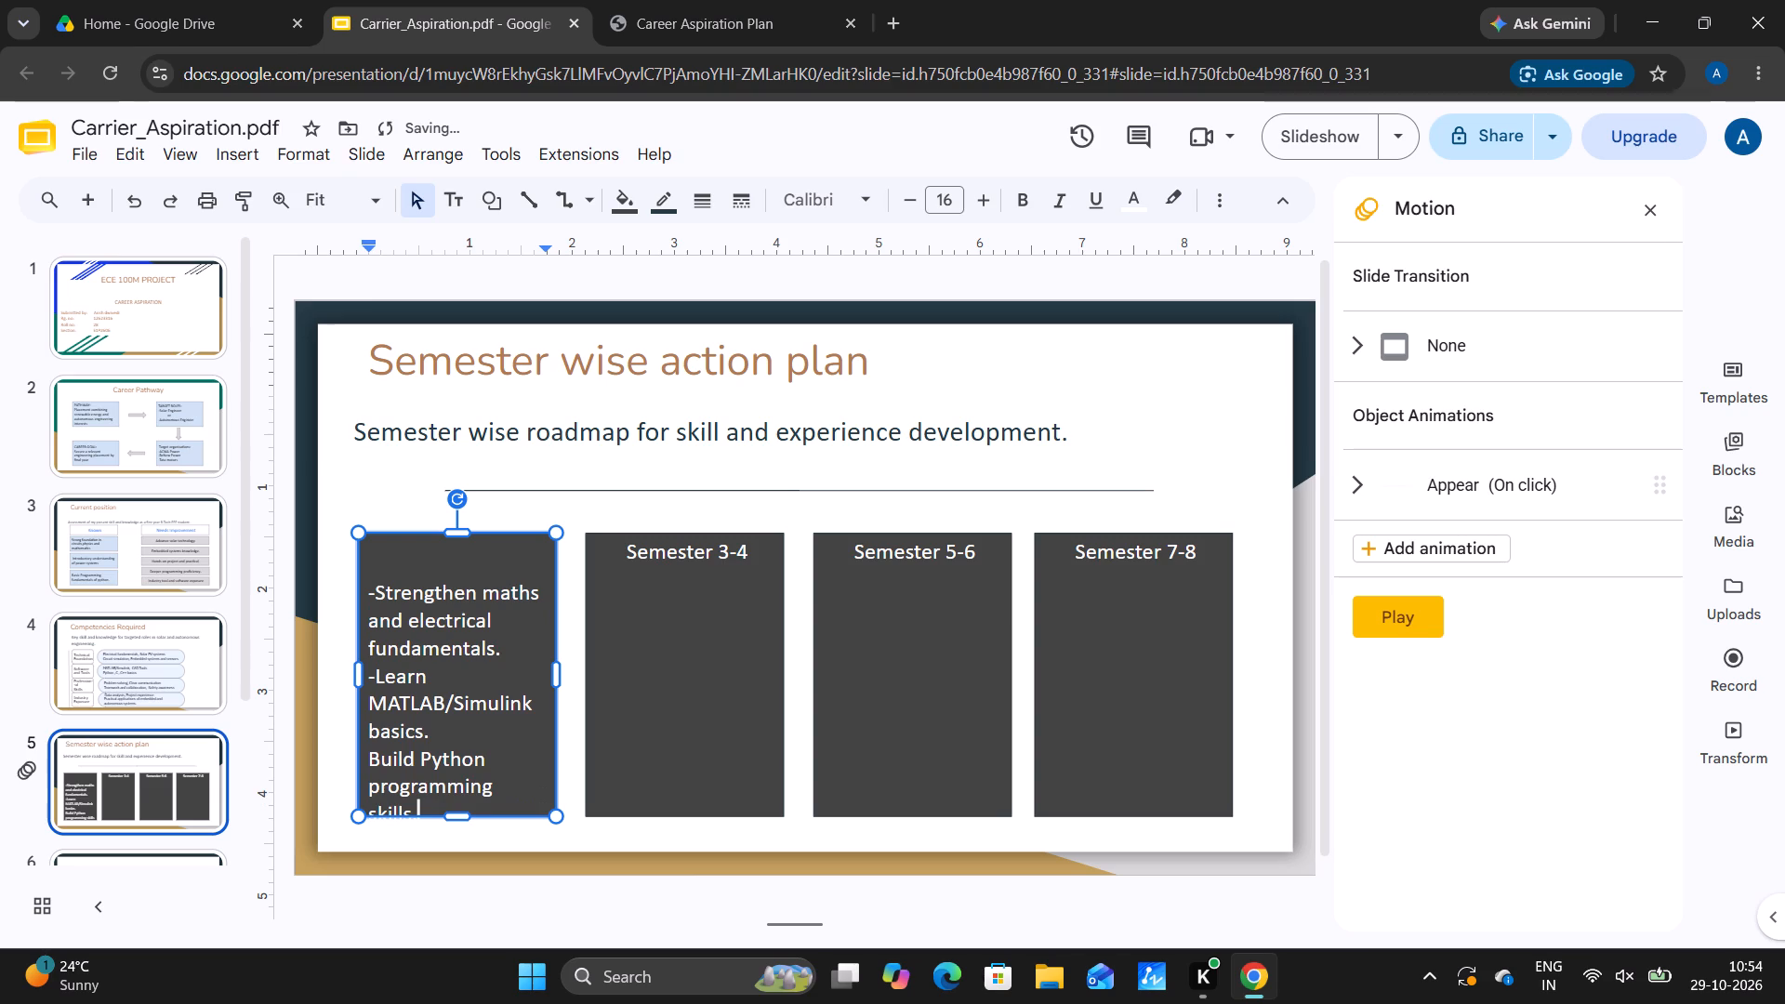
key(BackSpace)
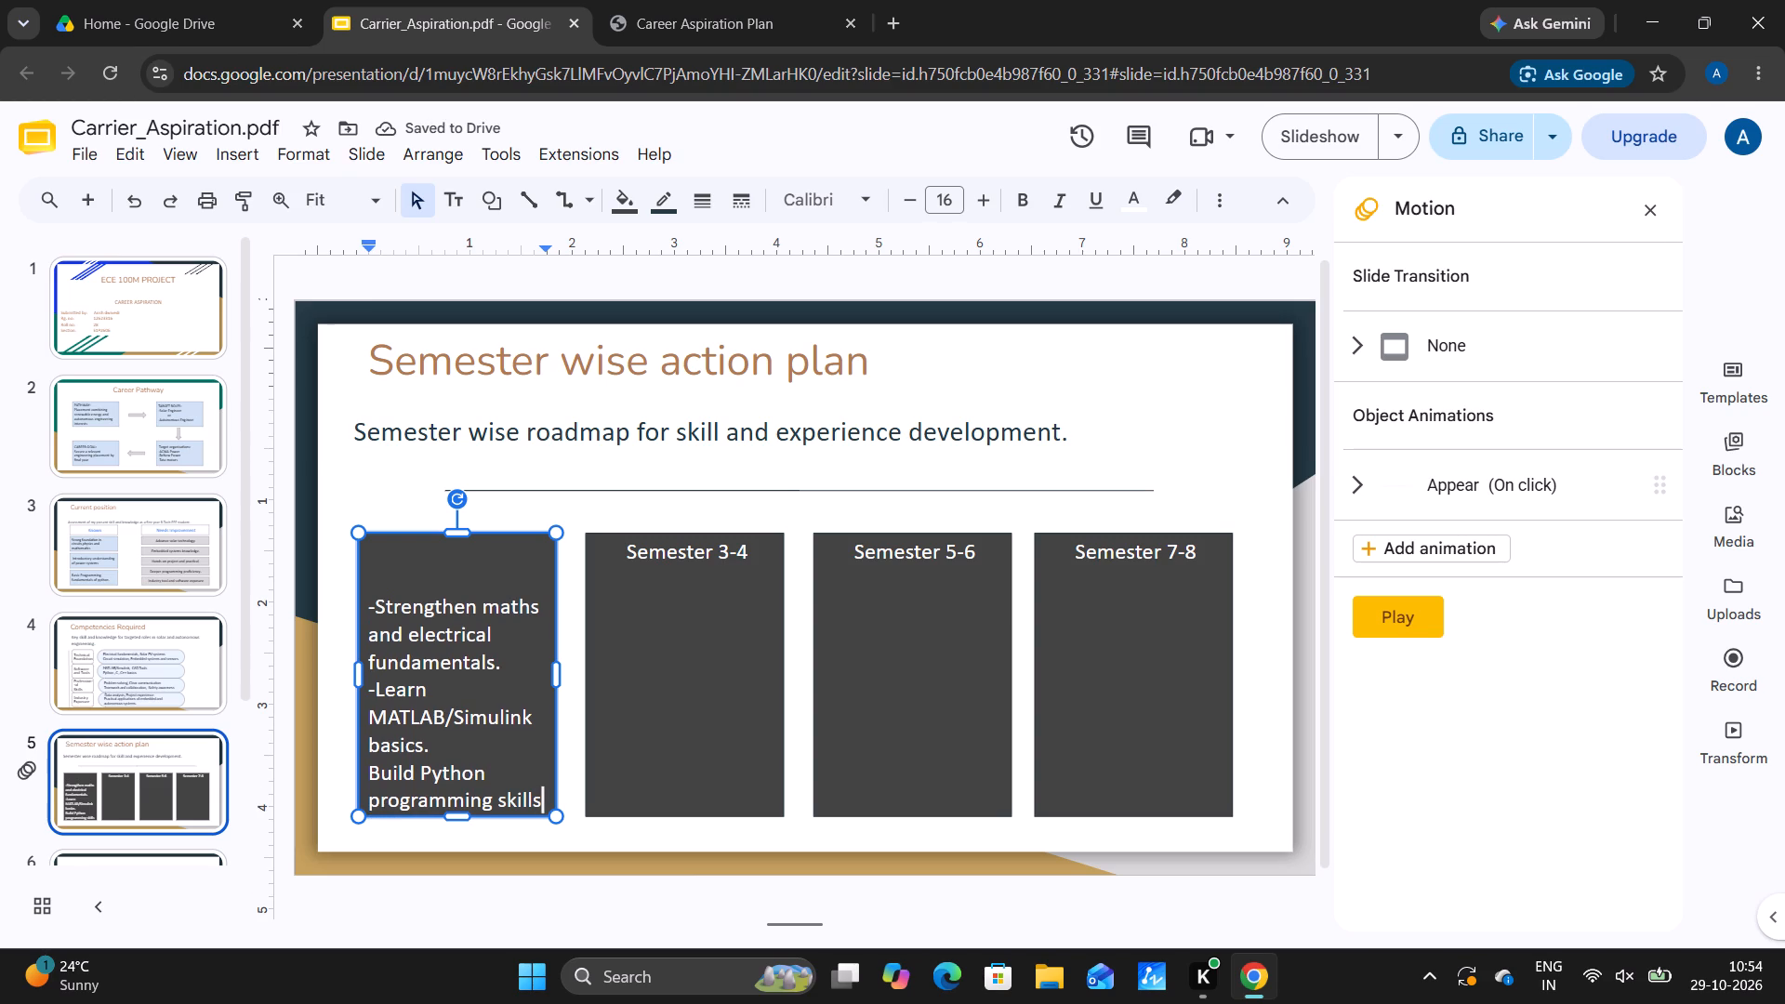
Put a hyphen in front of "Build Python" to mark the third point in the first rectangle.
click(369, 774)
key(minus)
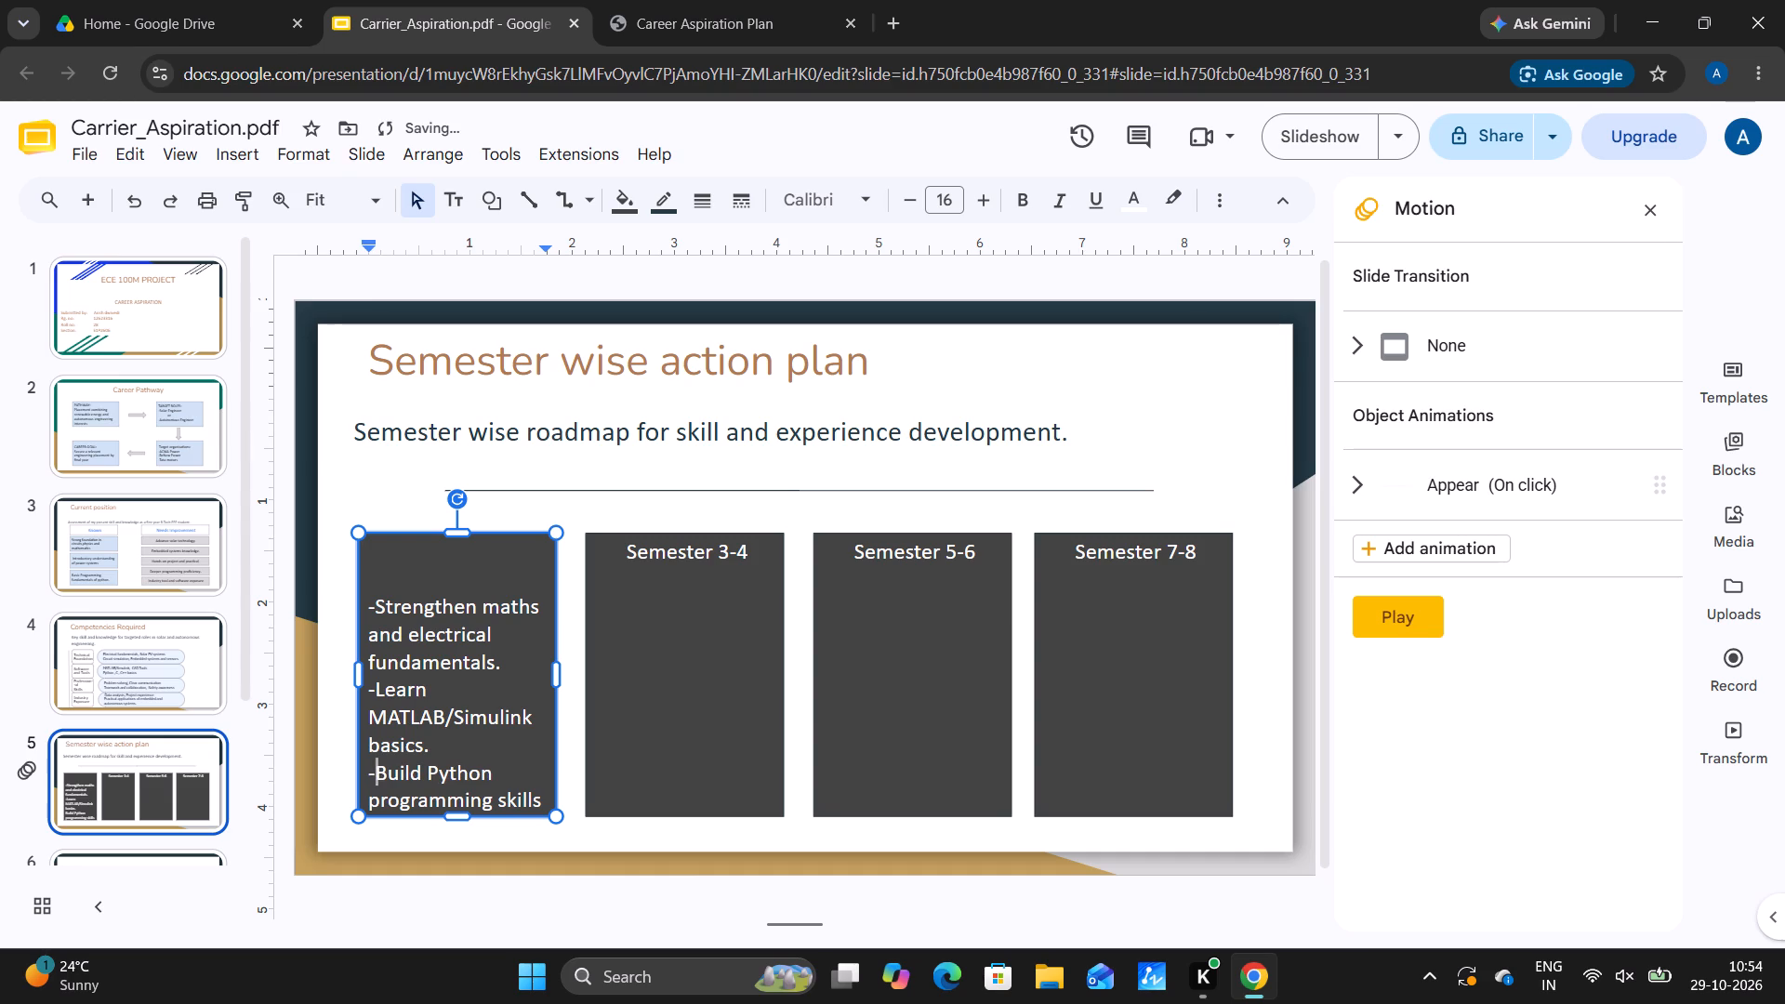
Stretch the upper edges of all four semester rectangles up to the same height, just below the horizontal line.
drag(450, 534, 460, 517)
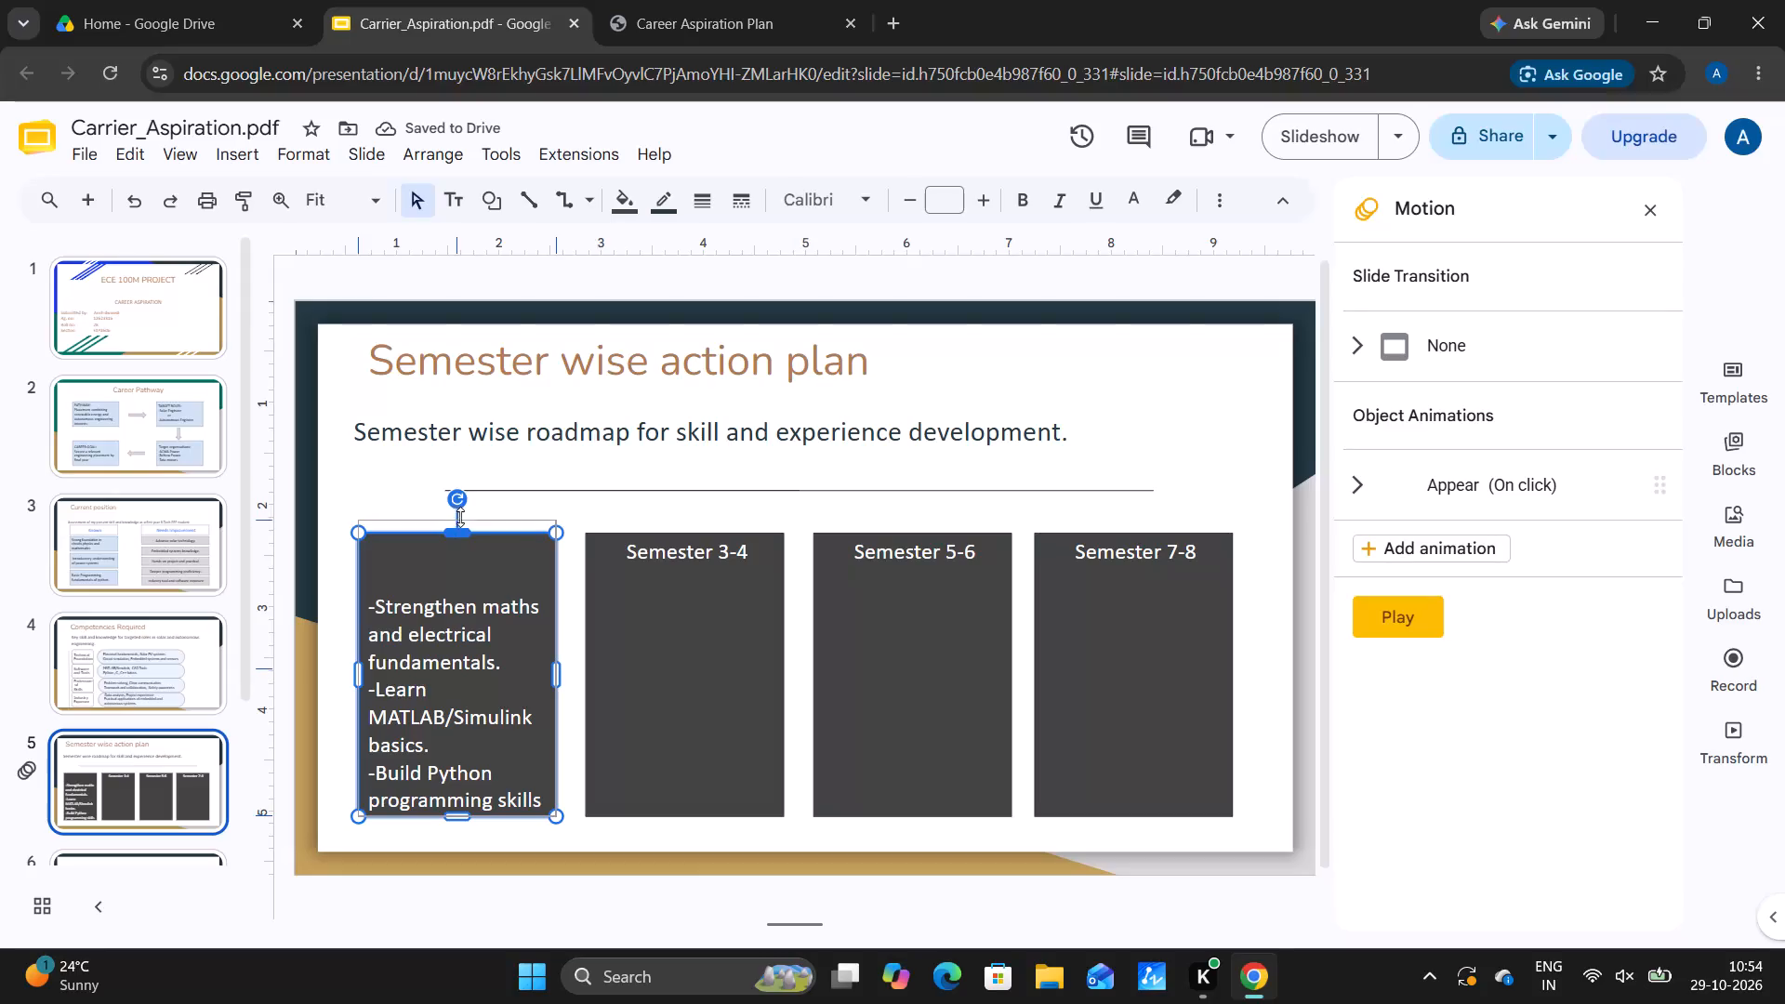
drag(460, 517, 469, 500)
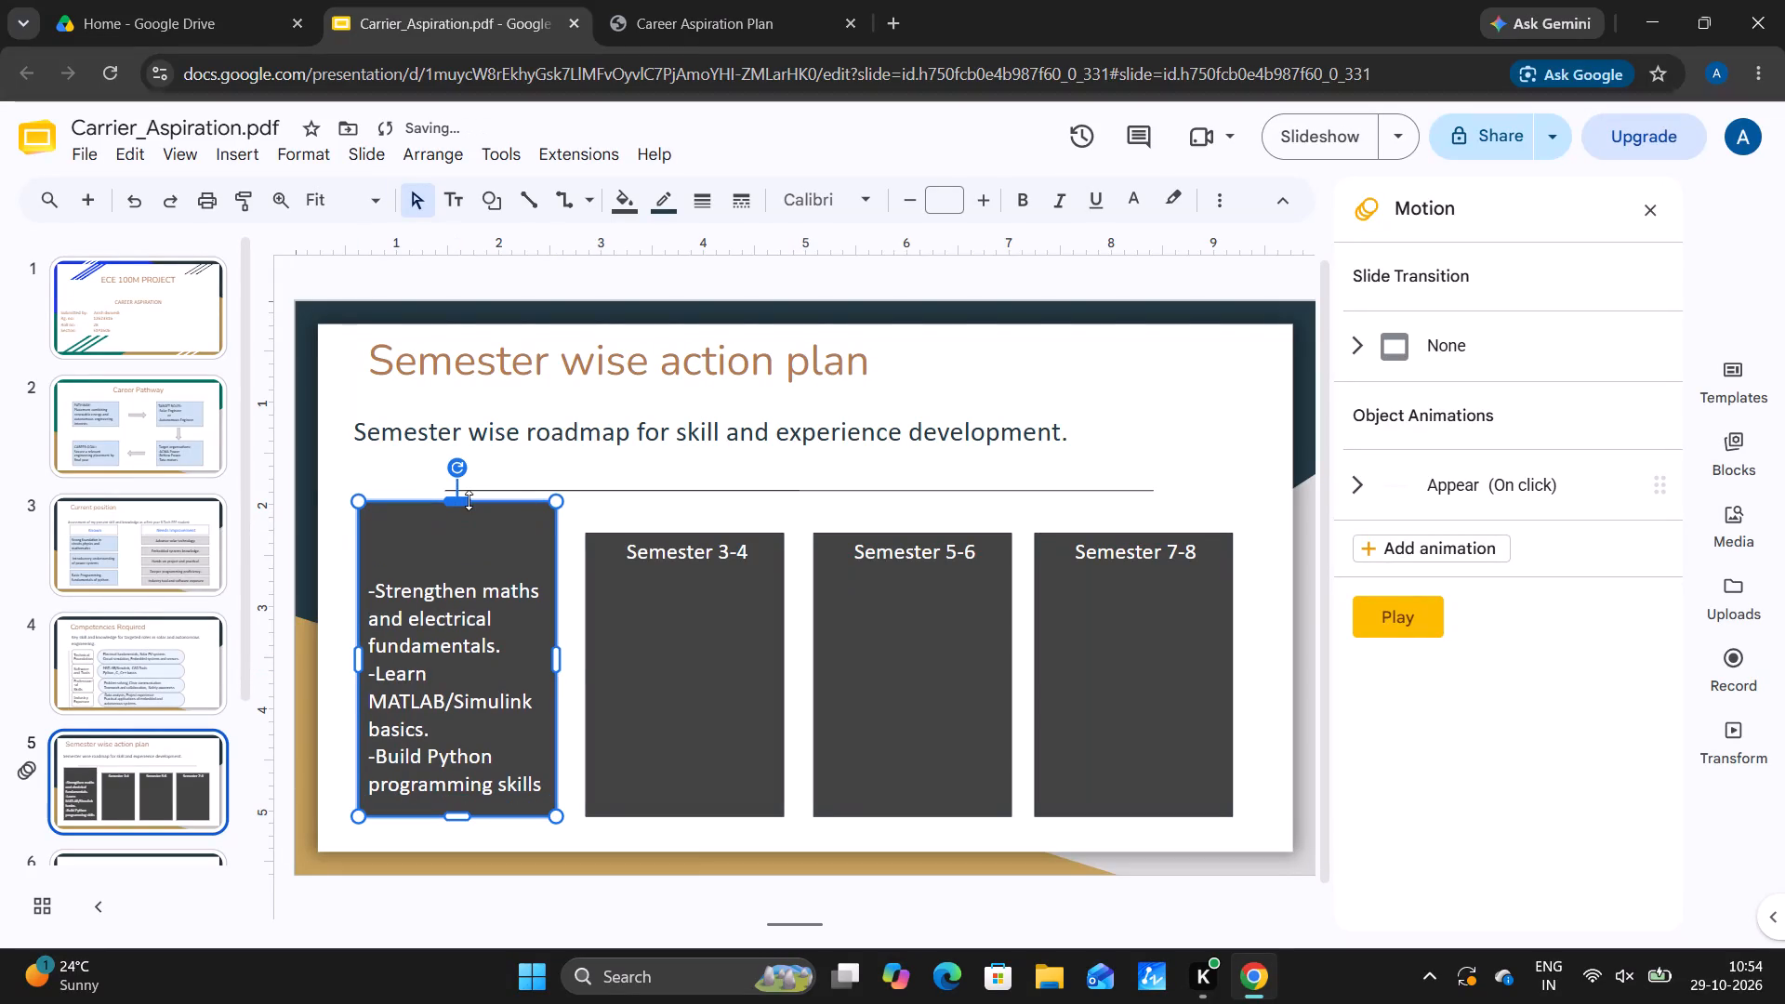
click(675, 591)
drag(688, 532, 695, 504)
click(908, 643)
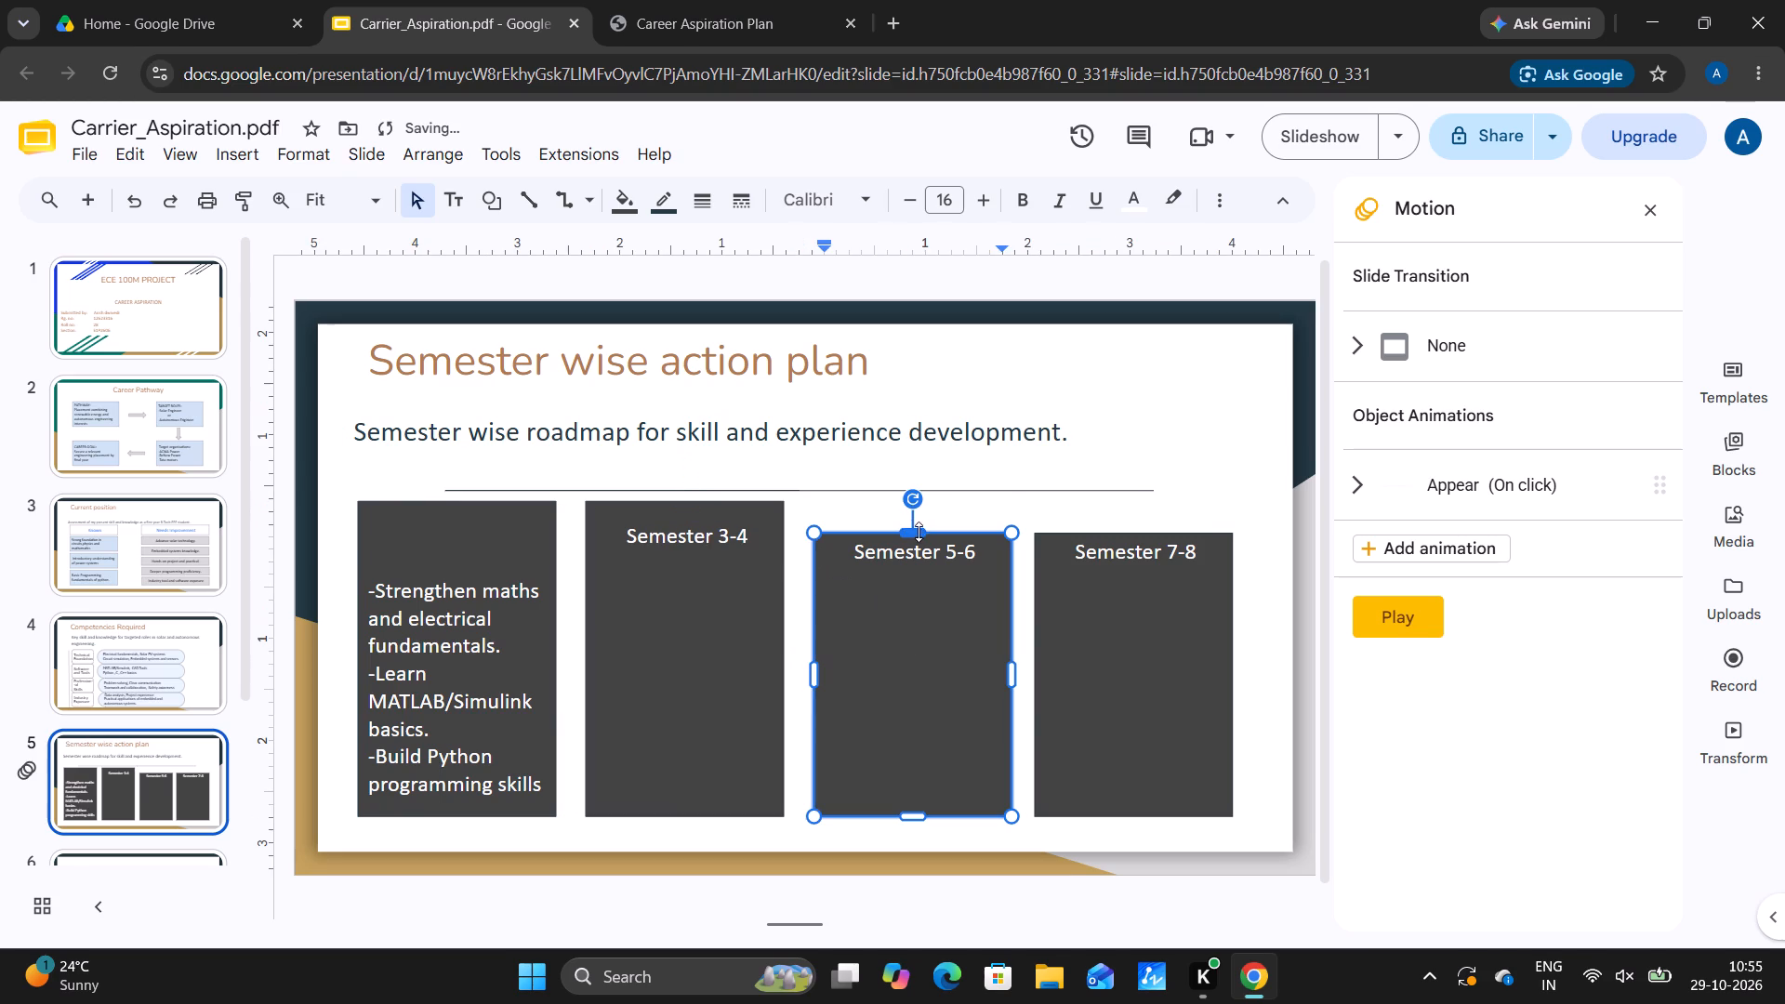
drag(911, 530, 916, 504)
click(1107, 655)
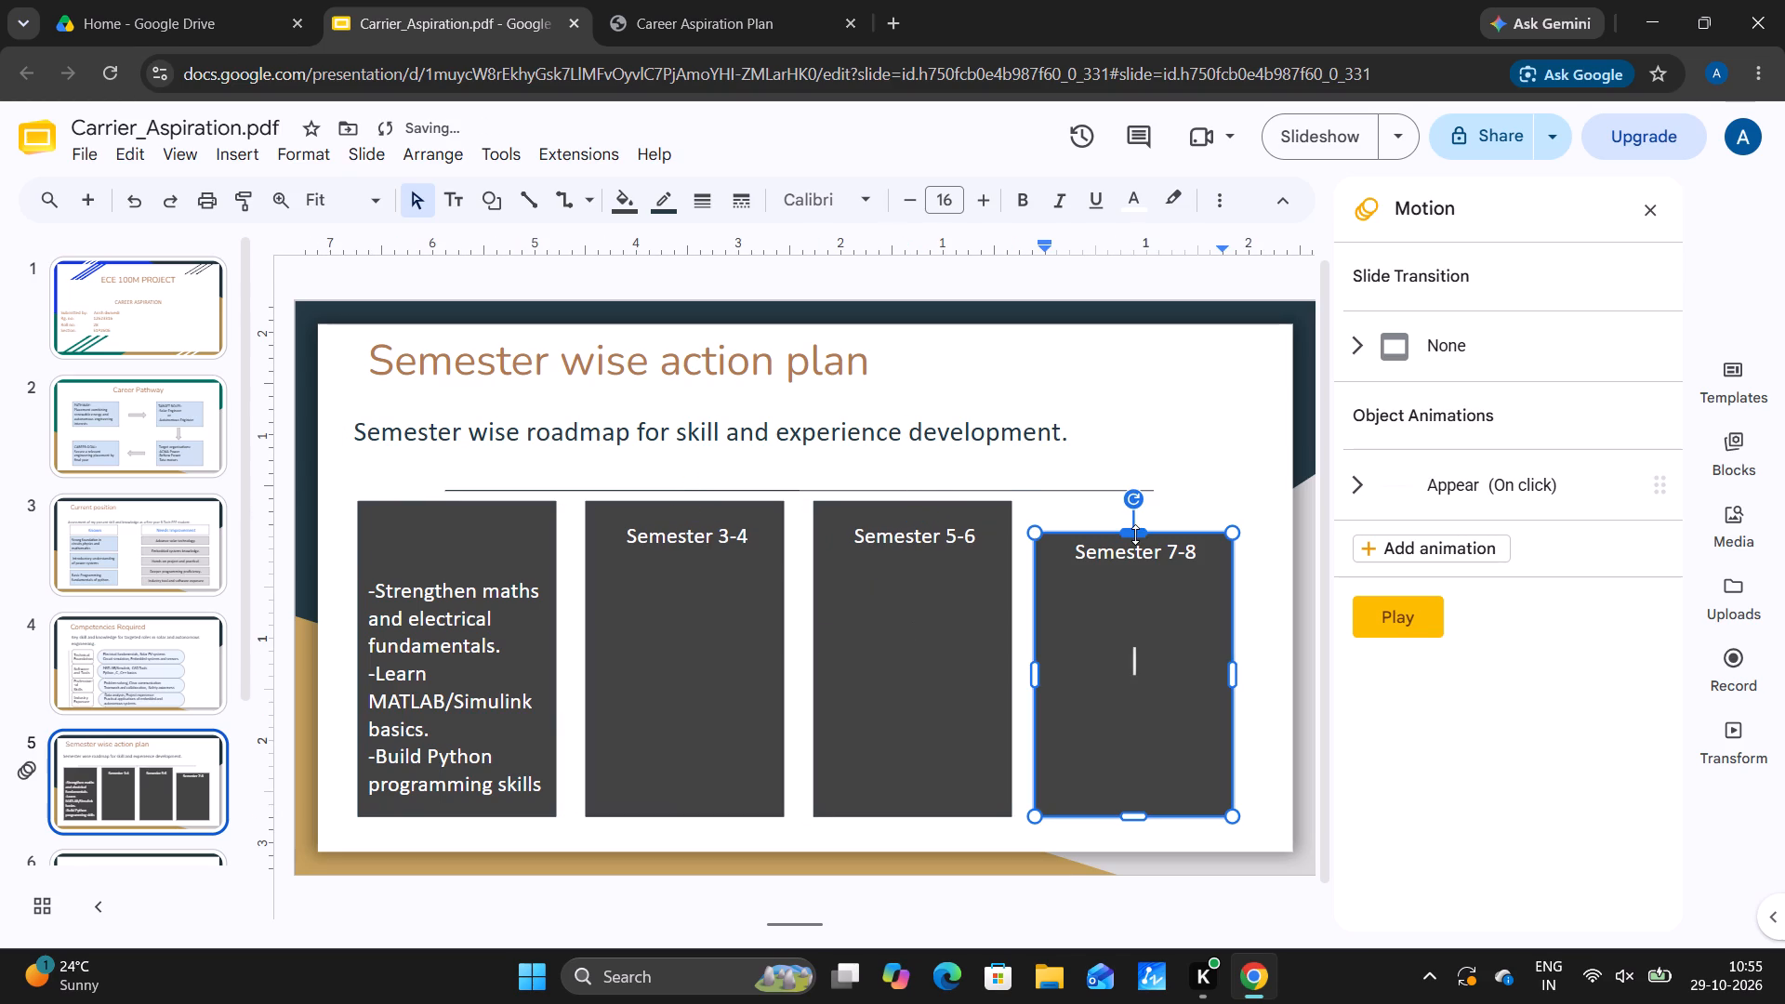
drag(1134, 534, 1141, 498)
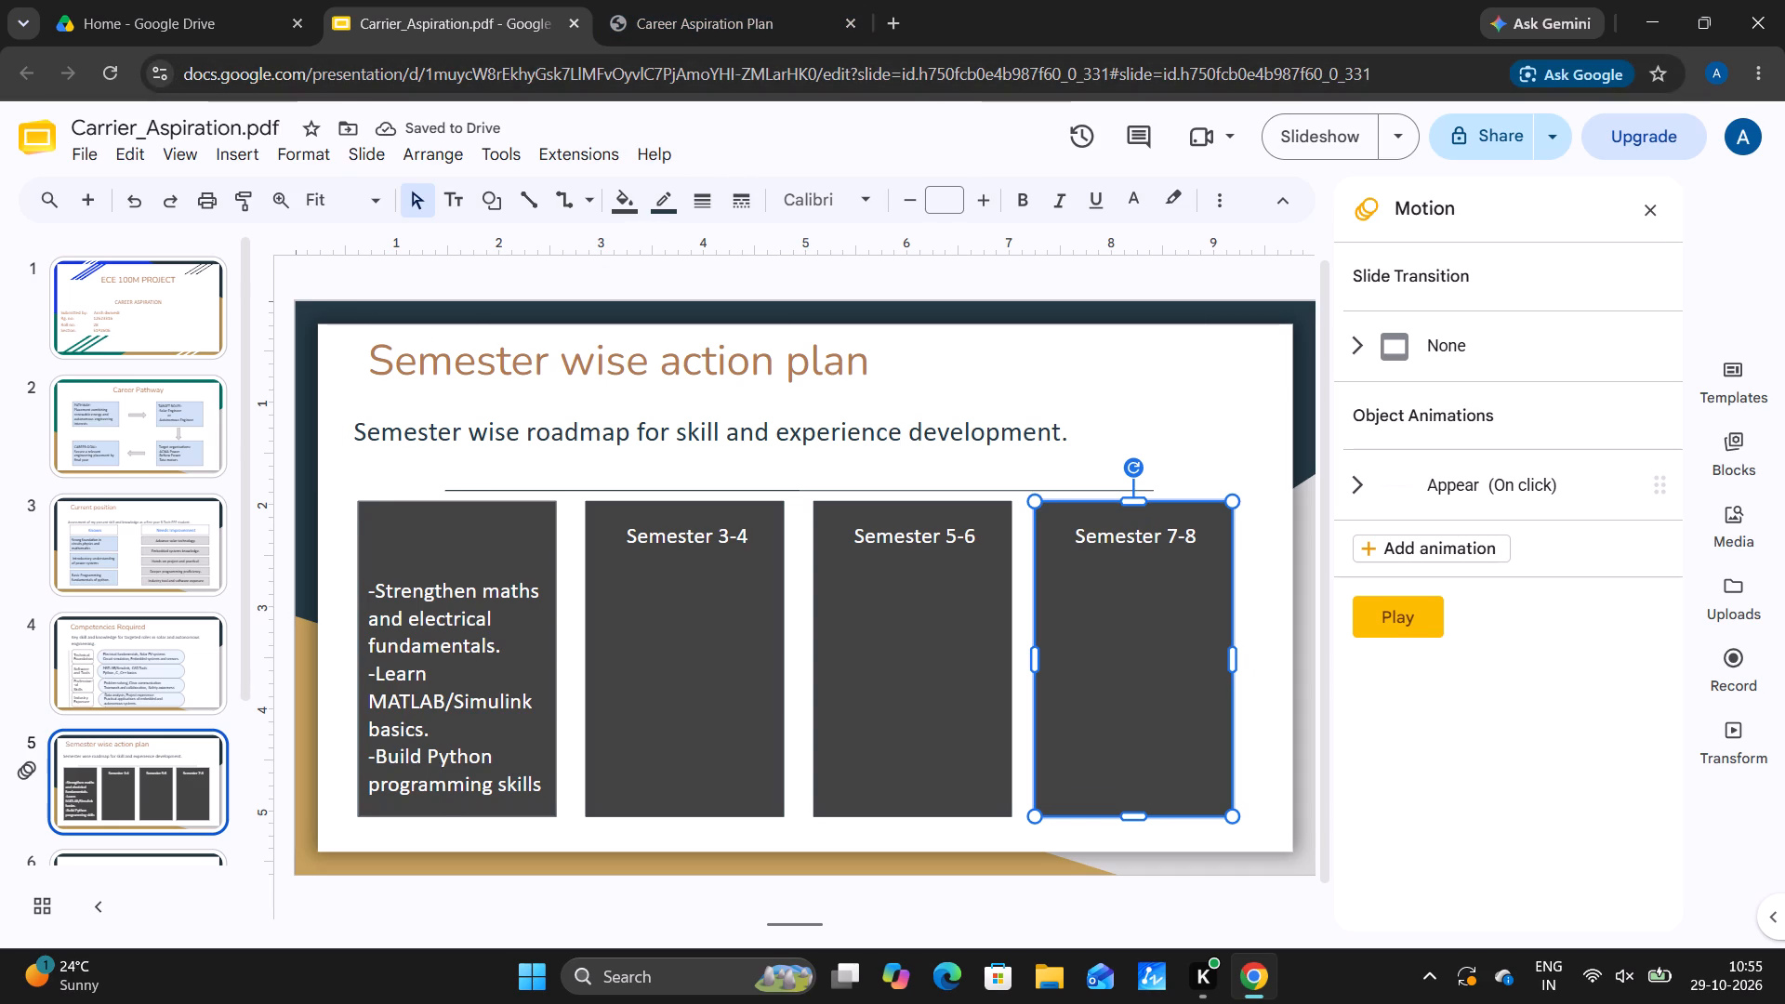
Delete the overflowing heading text and blank lines above "-Strengthen maths" in the first rectangle.
click(515, 516)
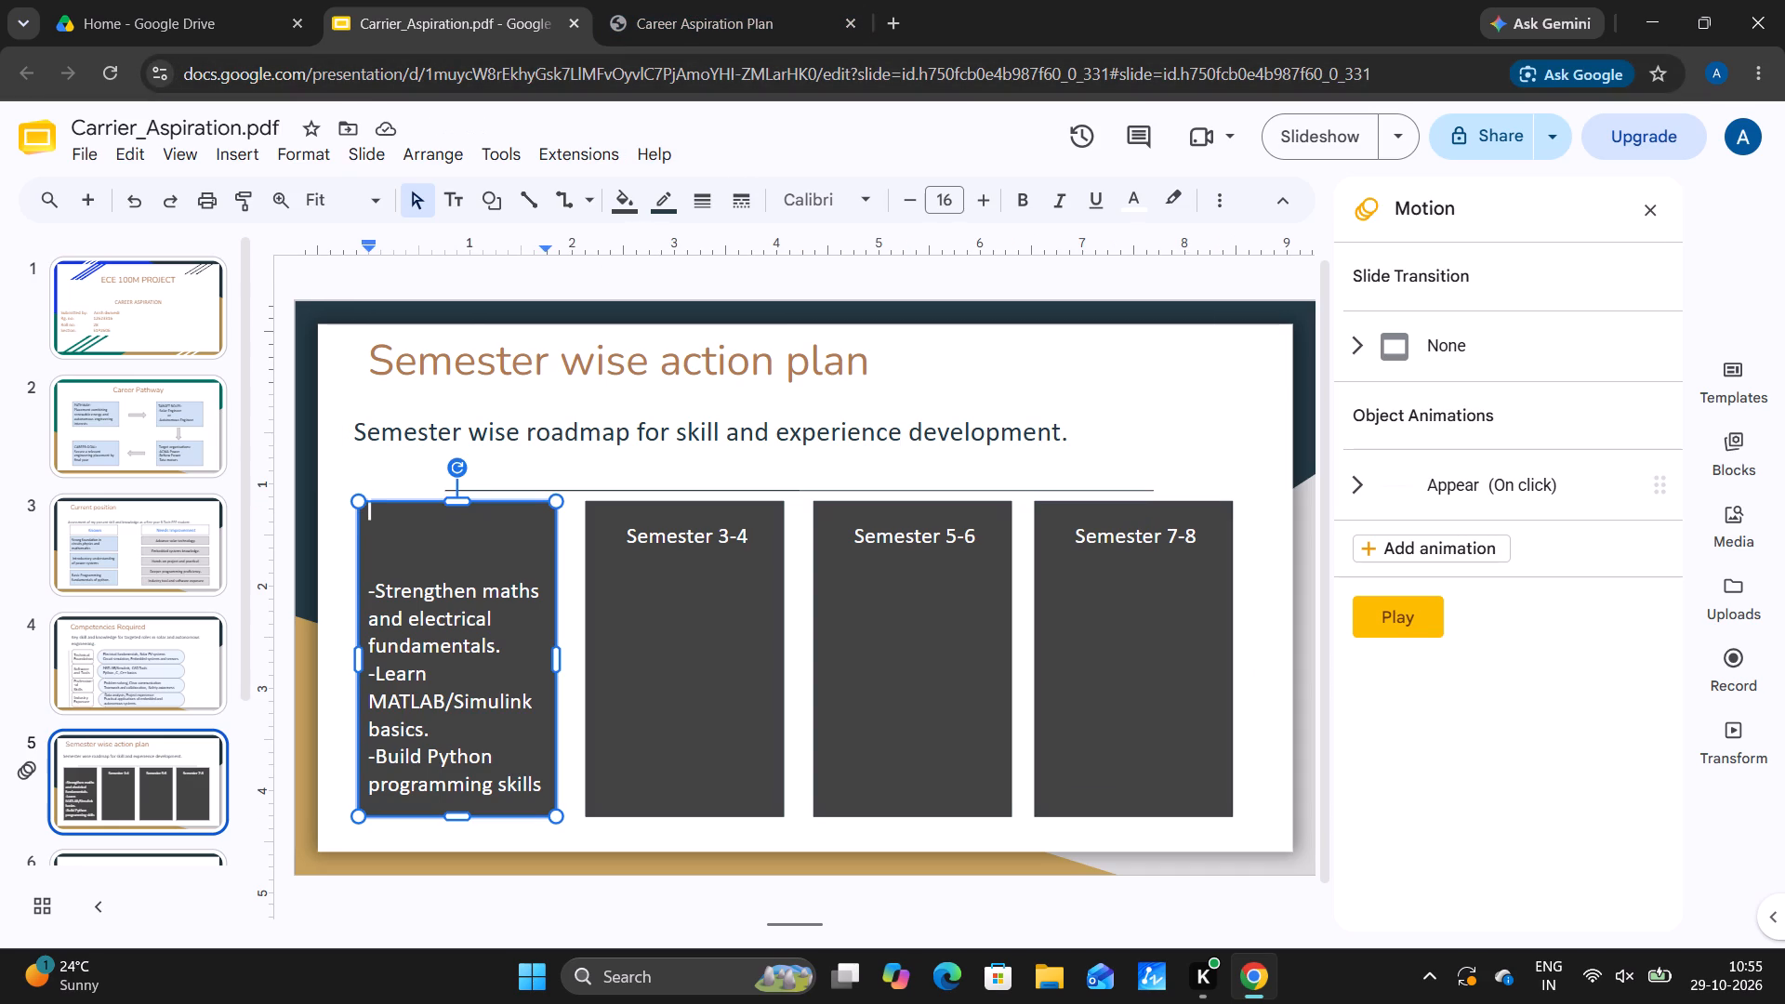
key(BackSpace)
key(BackSpace)
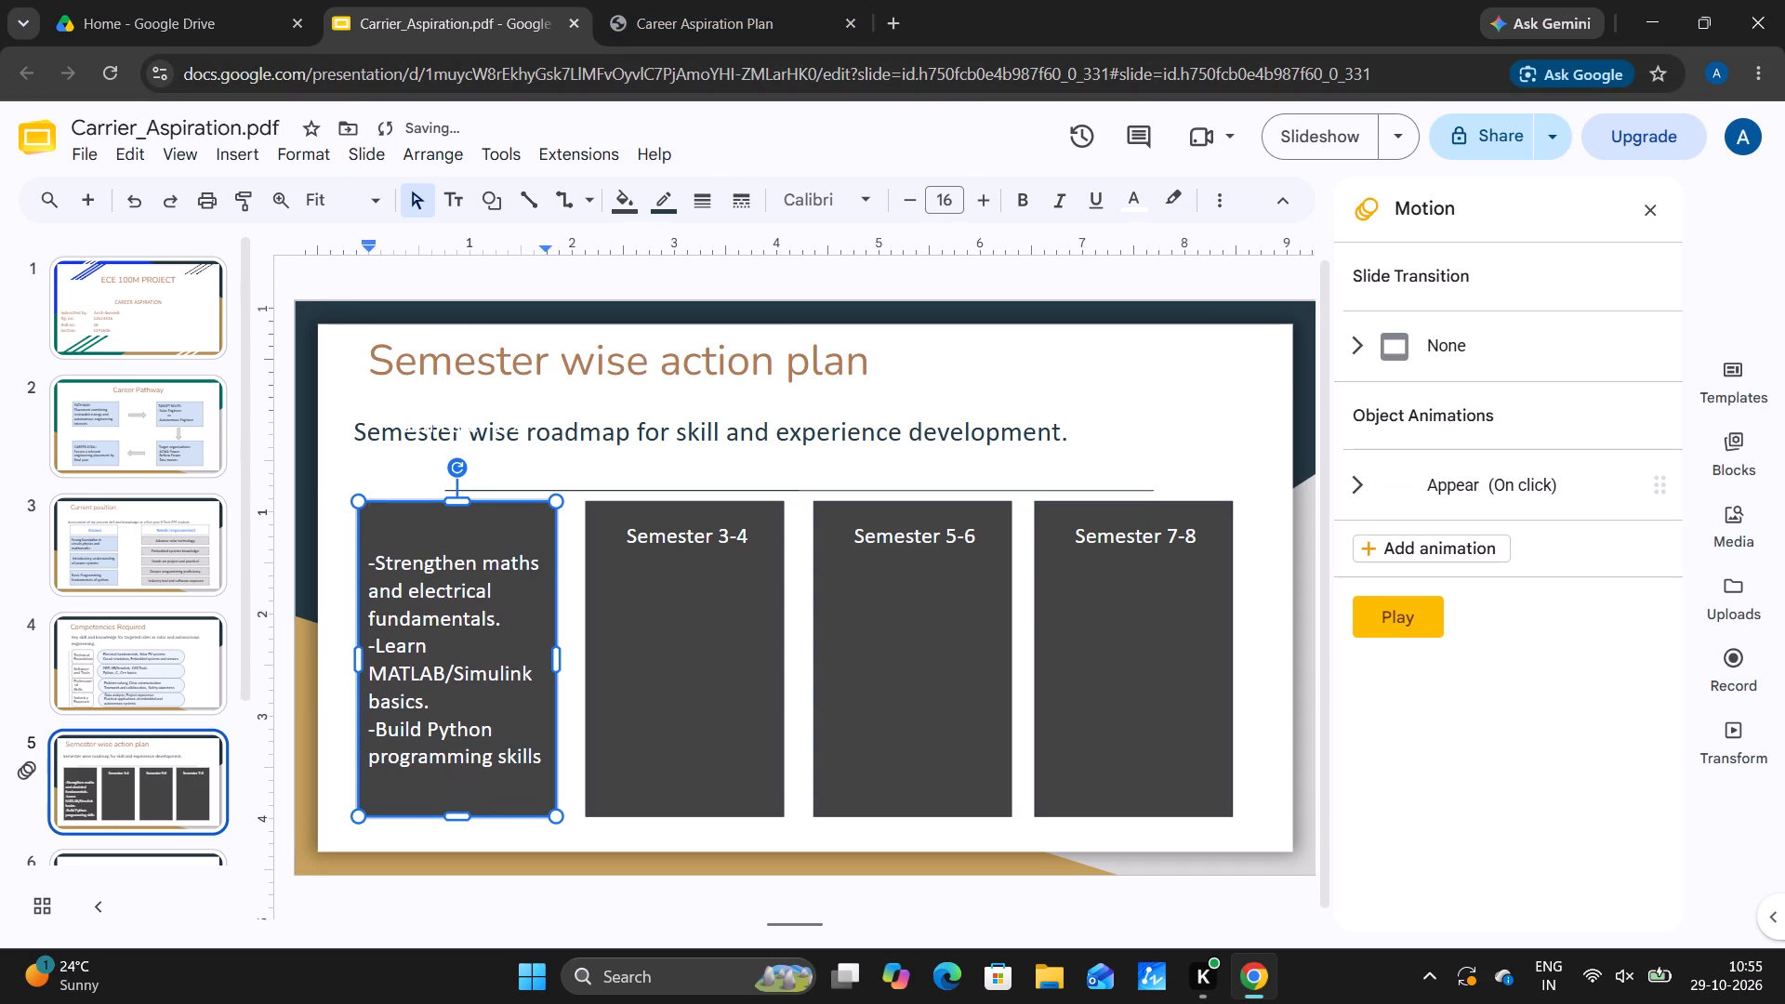
key(BackSpace)
key(BackSpace)
key(BackSpace)
key(BackSpace)
key(BackSpace)
key(BackSpace)
key(BackSpace)
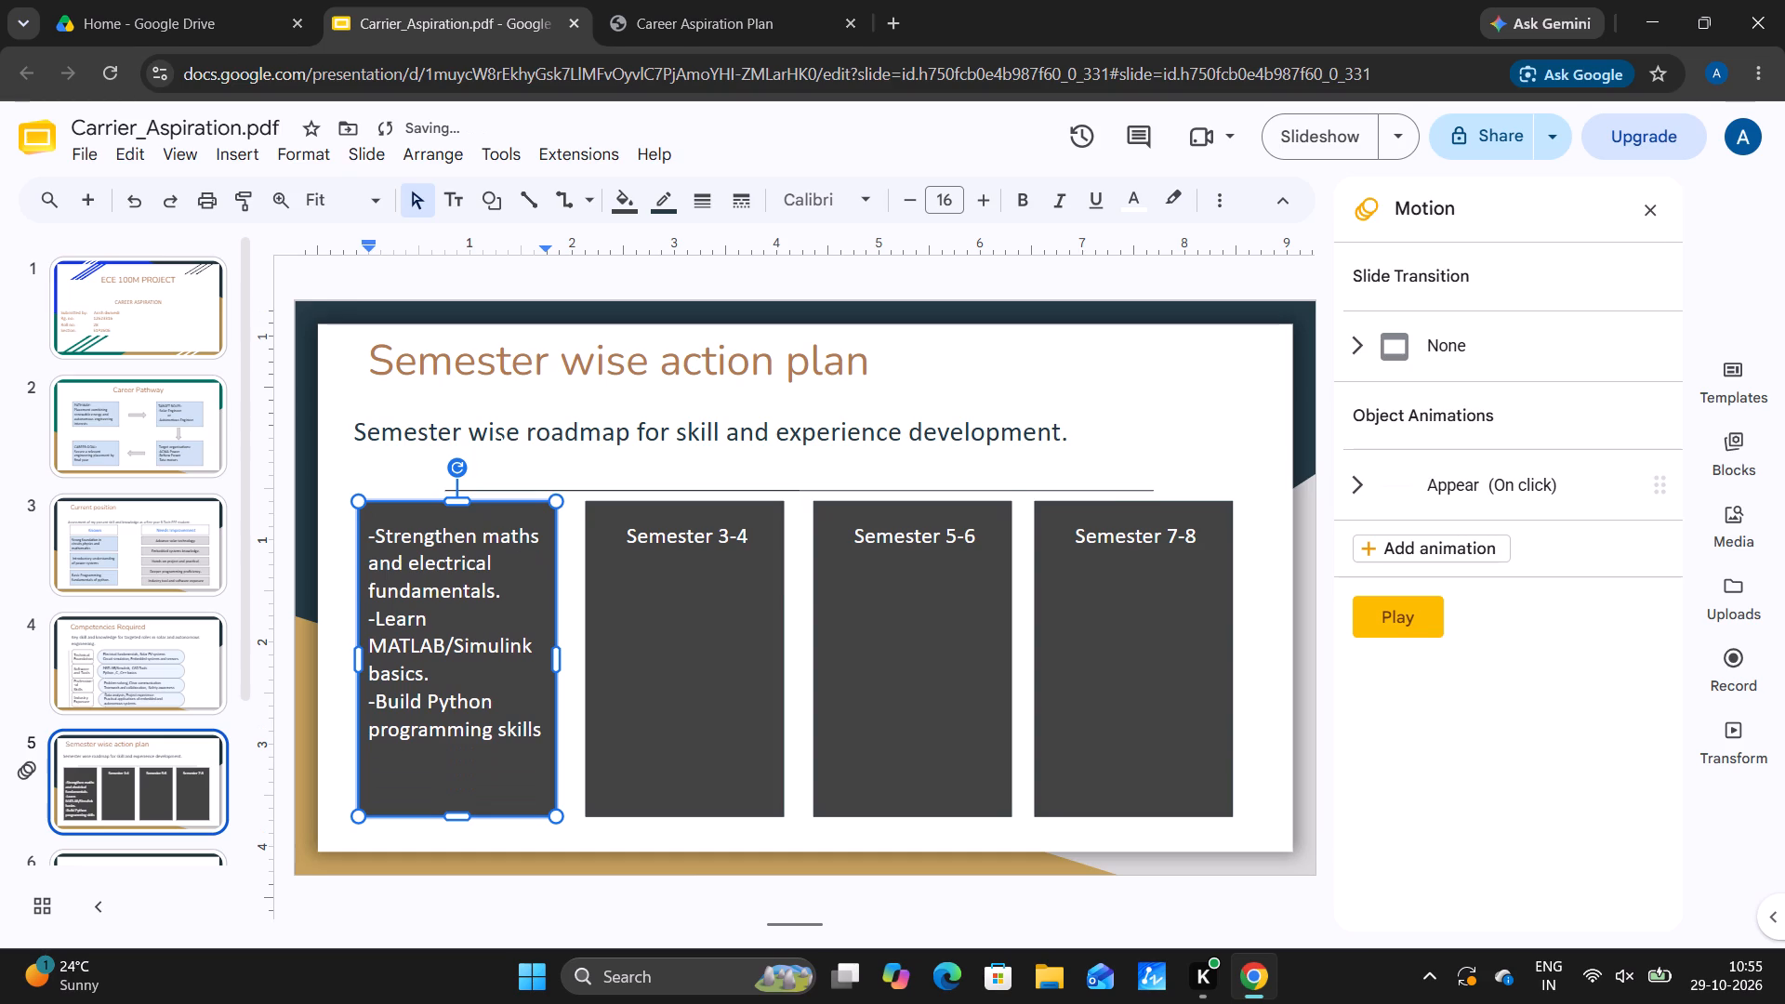
key(BackSpace)
key(BackSpace)
key(BackSpace)
key(BackSpace)
key(BackSpace)
key(BackSpace)
key(BackSpace)
key(BackSpace)
key(BackSpace)
key(BackSpace)
key(BackSpace)
key(BackSpace)
Add blank lines above the points in the first rectangle and enter the heading "Semester 1-2" there, leaving one blank line below it.
key(Return)
key(Return)
key(Return)
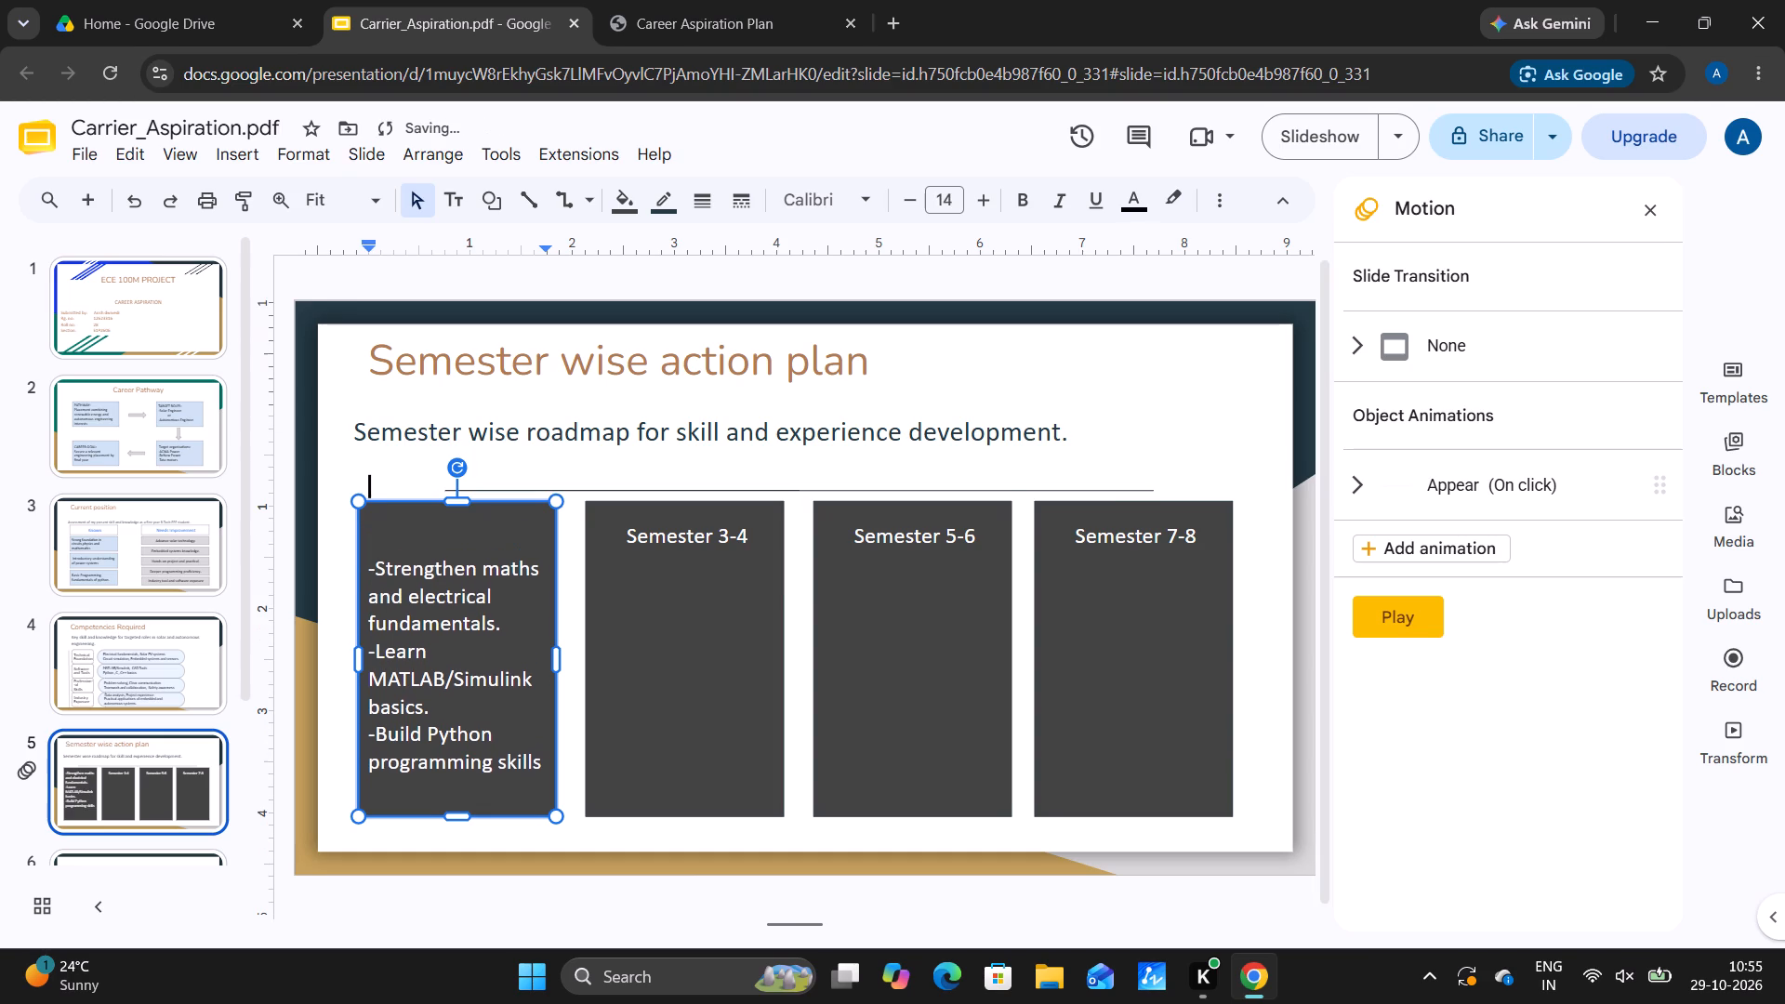
key(Return)
key(Return)
key(Return)
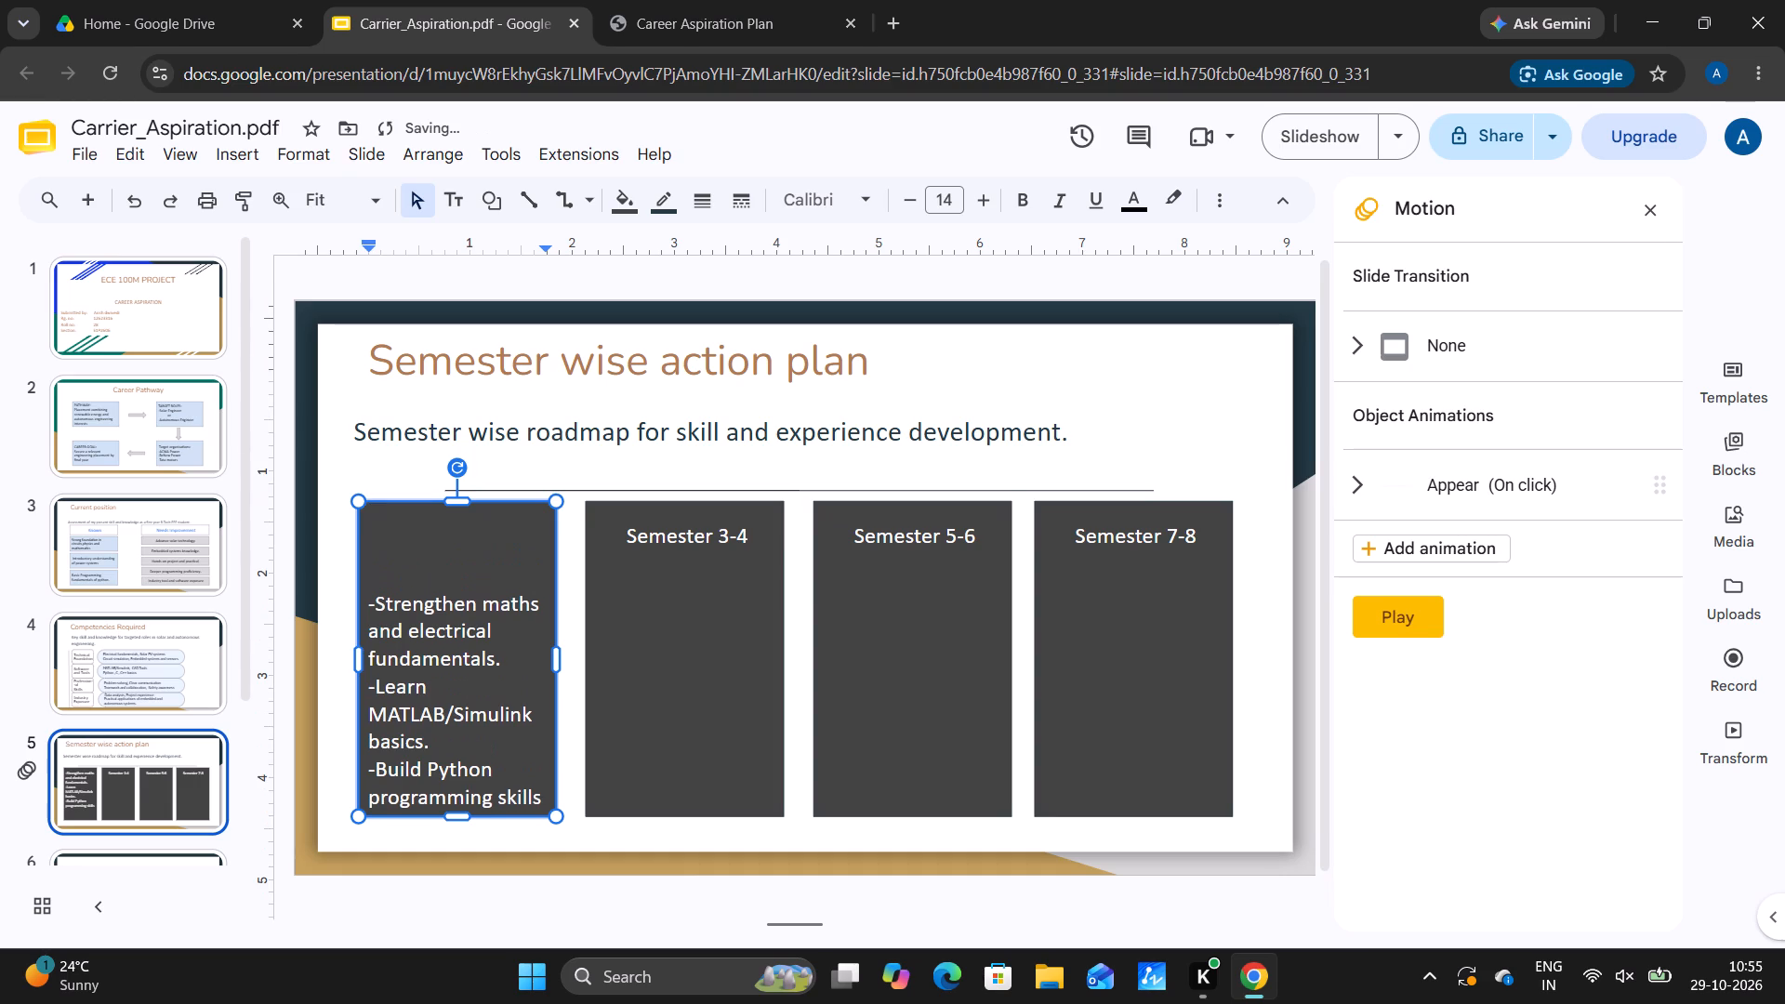
key(Return)
key(Return)
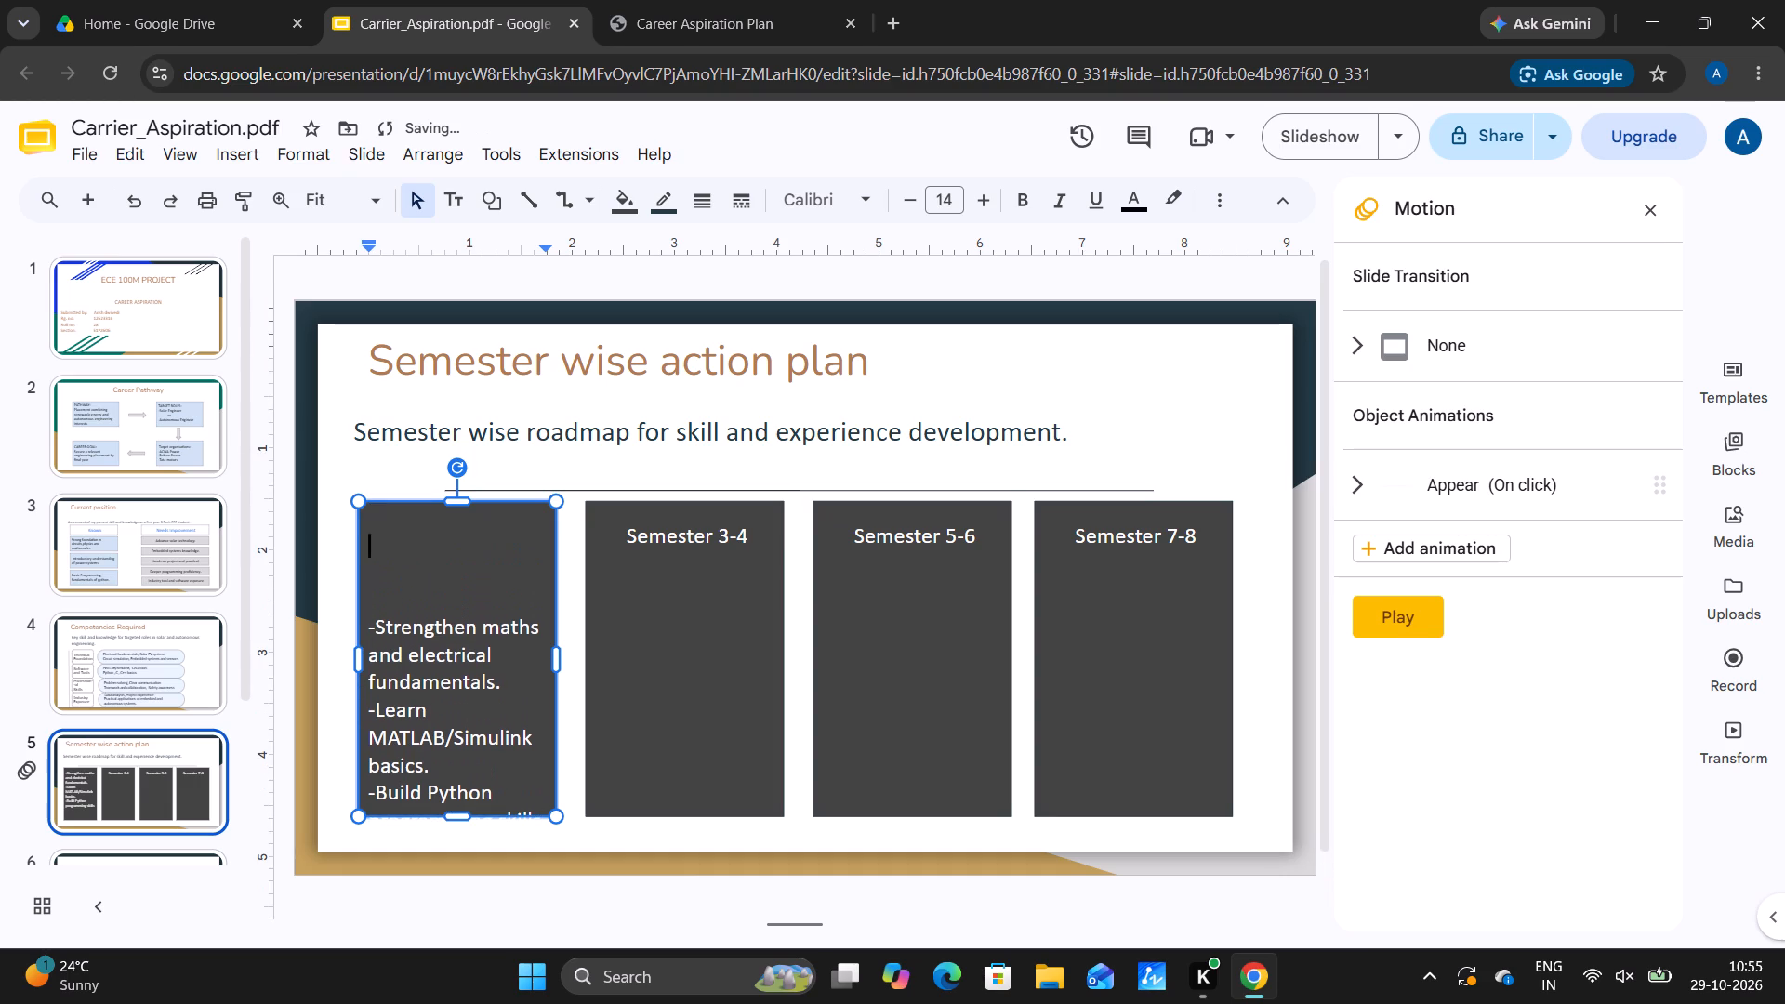
key(BackSpace)
key(BackSpace)
key(BackSpace)
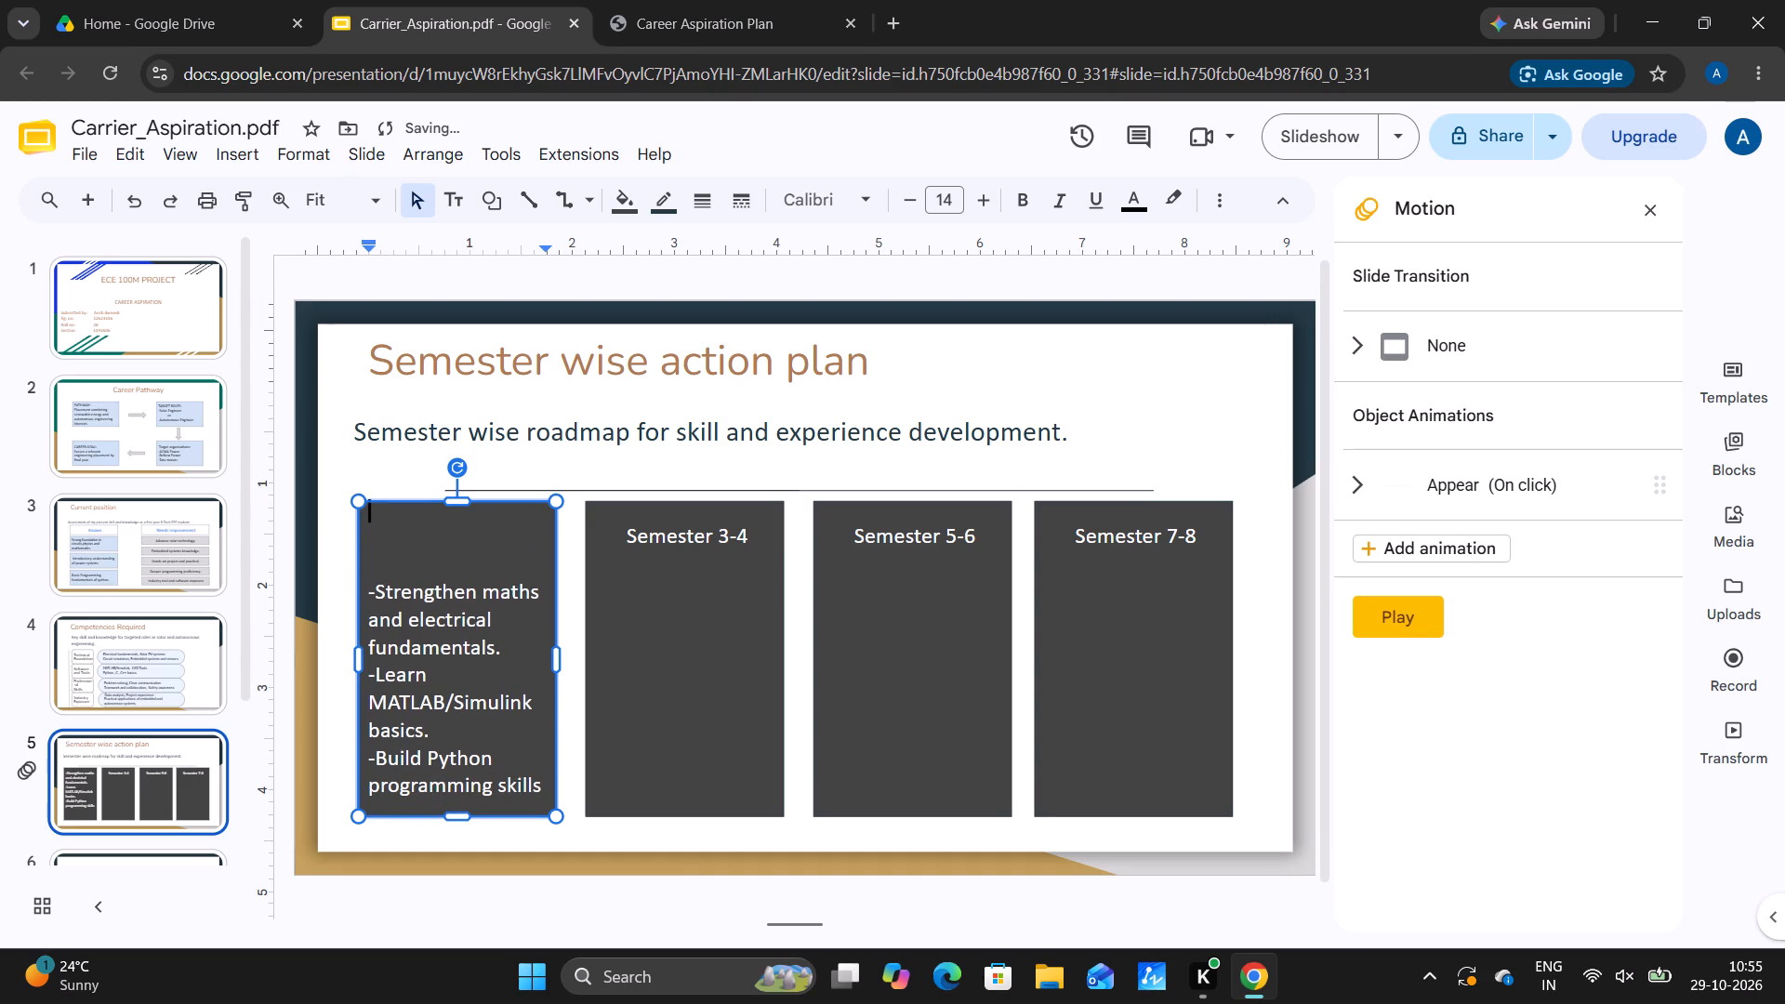
key(Down)
key(Down)
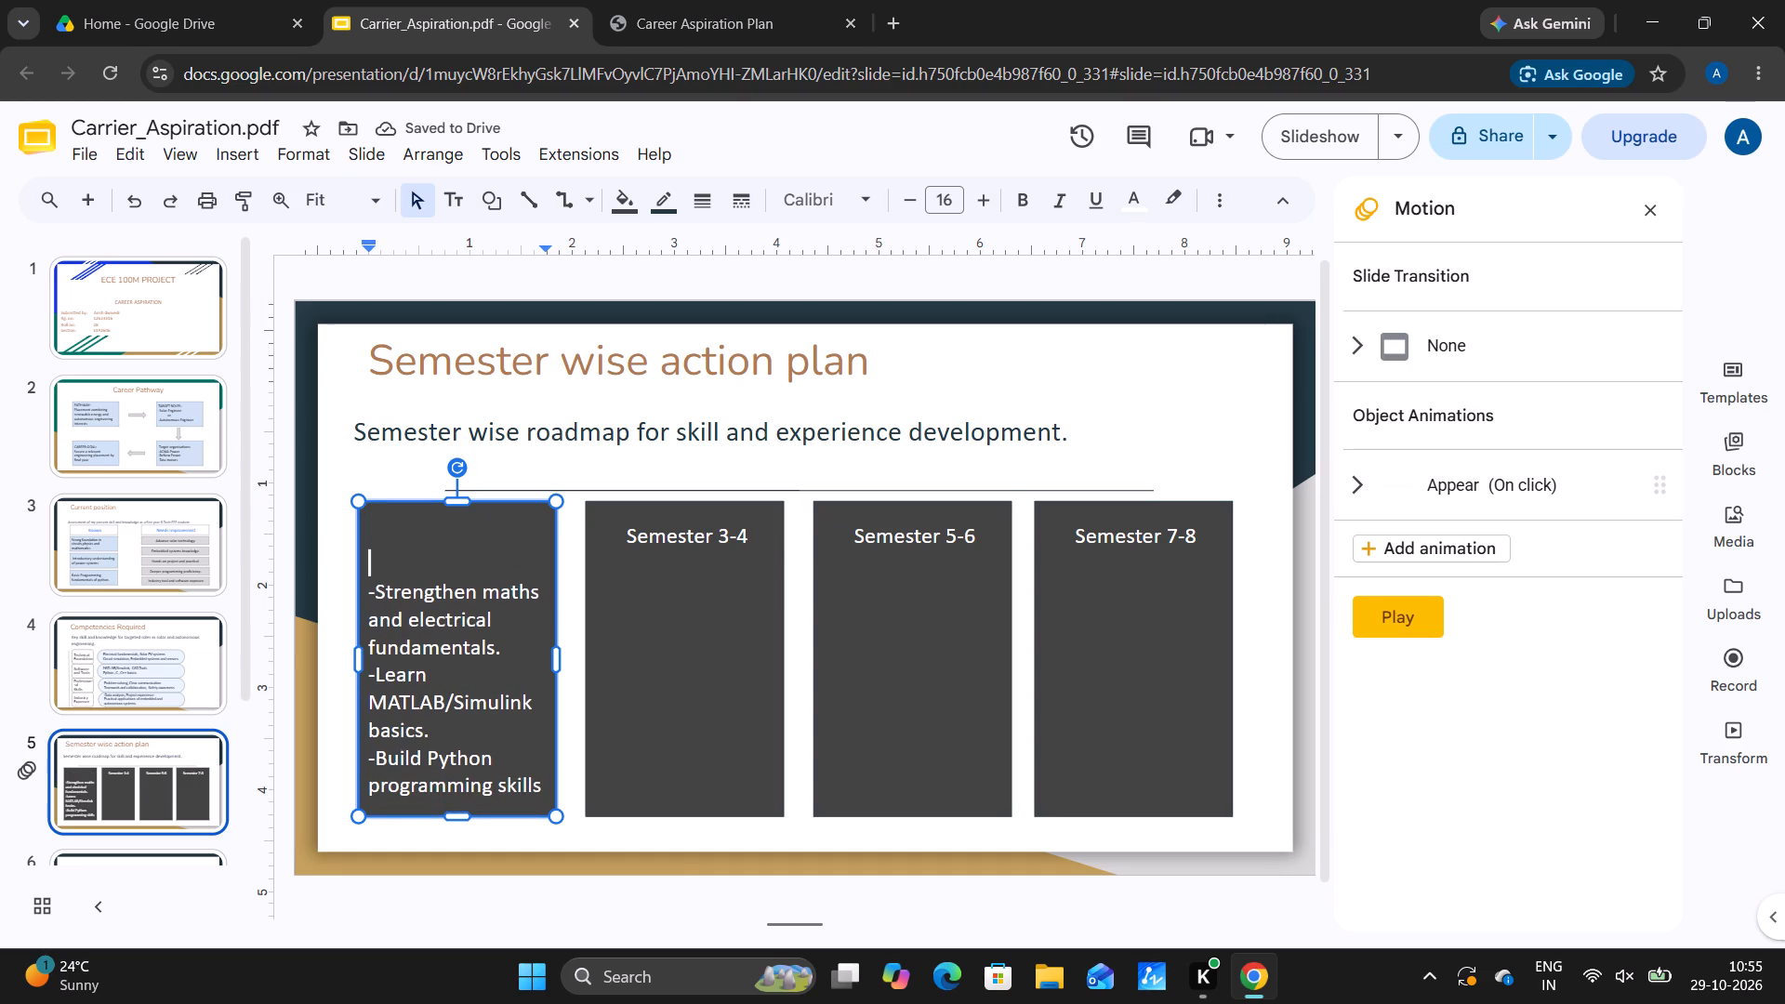
key(Up)
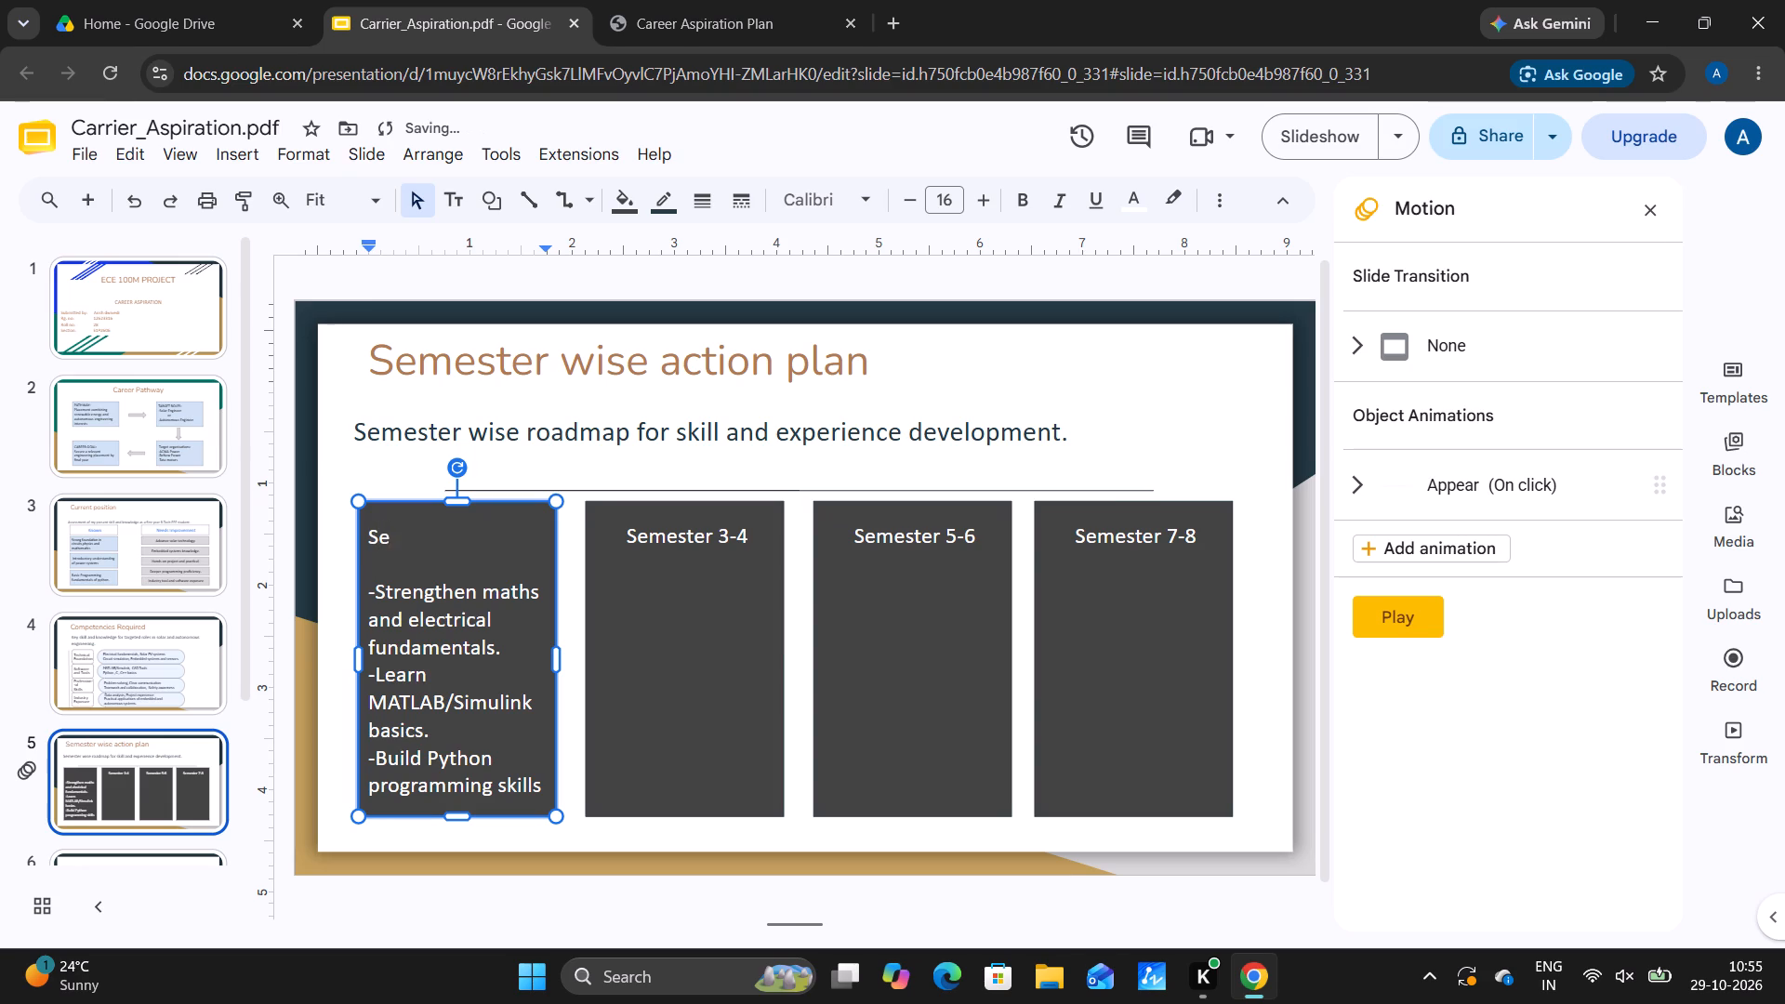
text(mester)
key(space)
text(1-2)
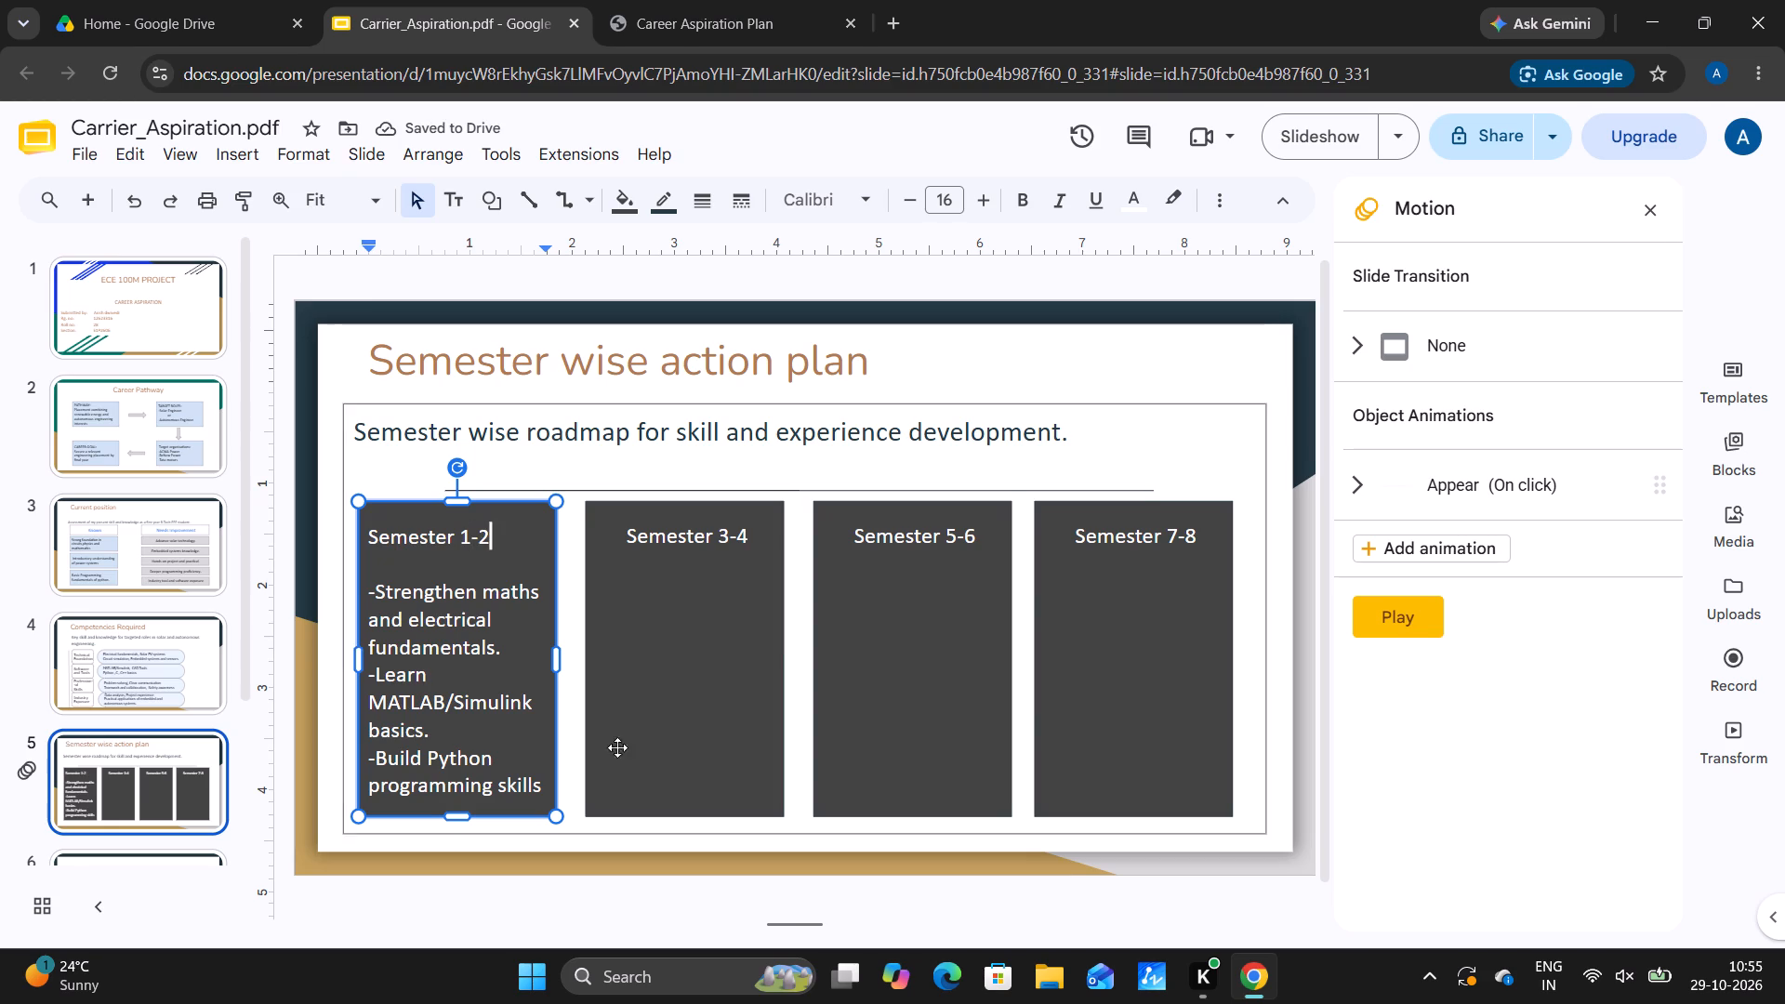
Delete the "Semester 3-4" heading and the blank lines from the second rectangle.
click(647, 689)
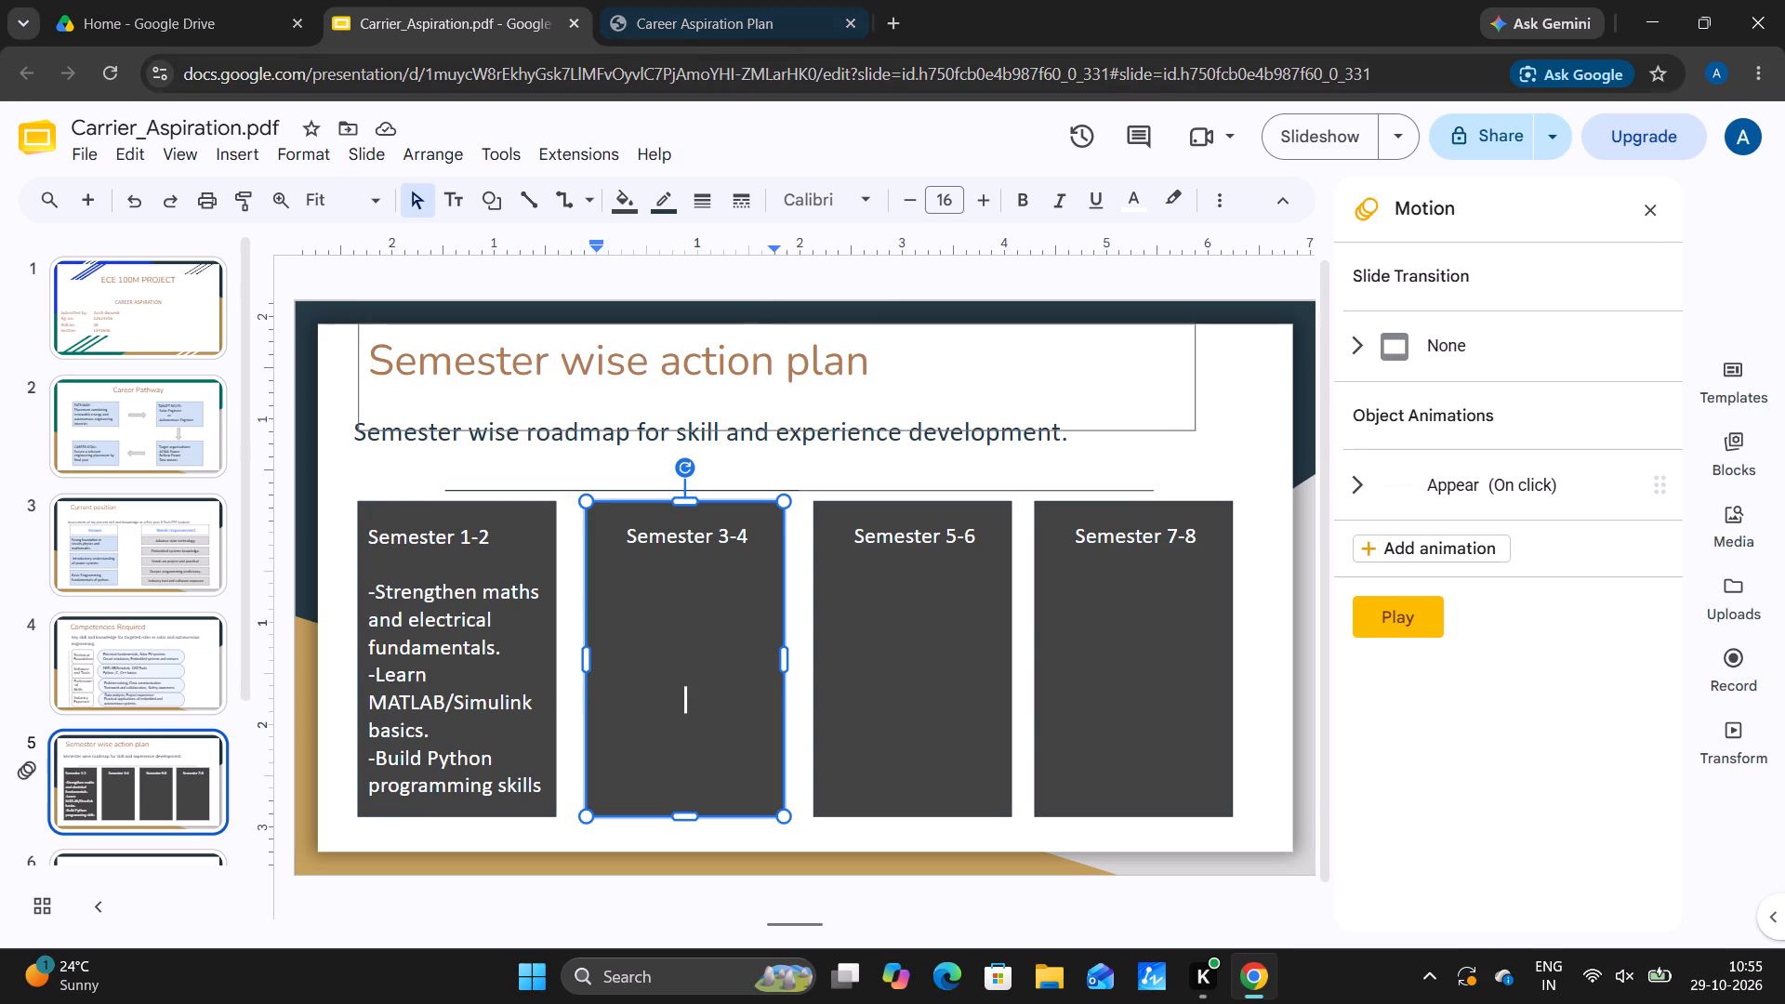
click(767, 540)
key(BackSpace)
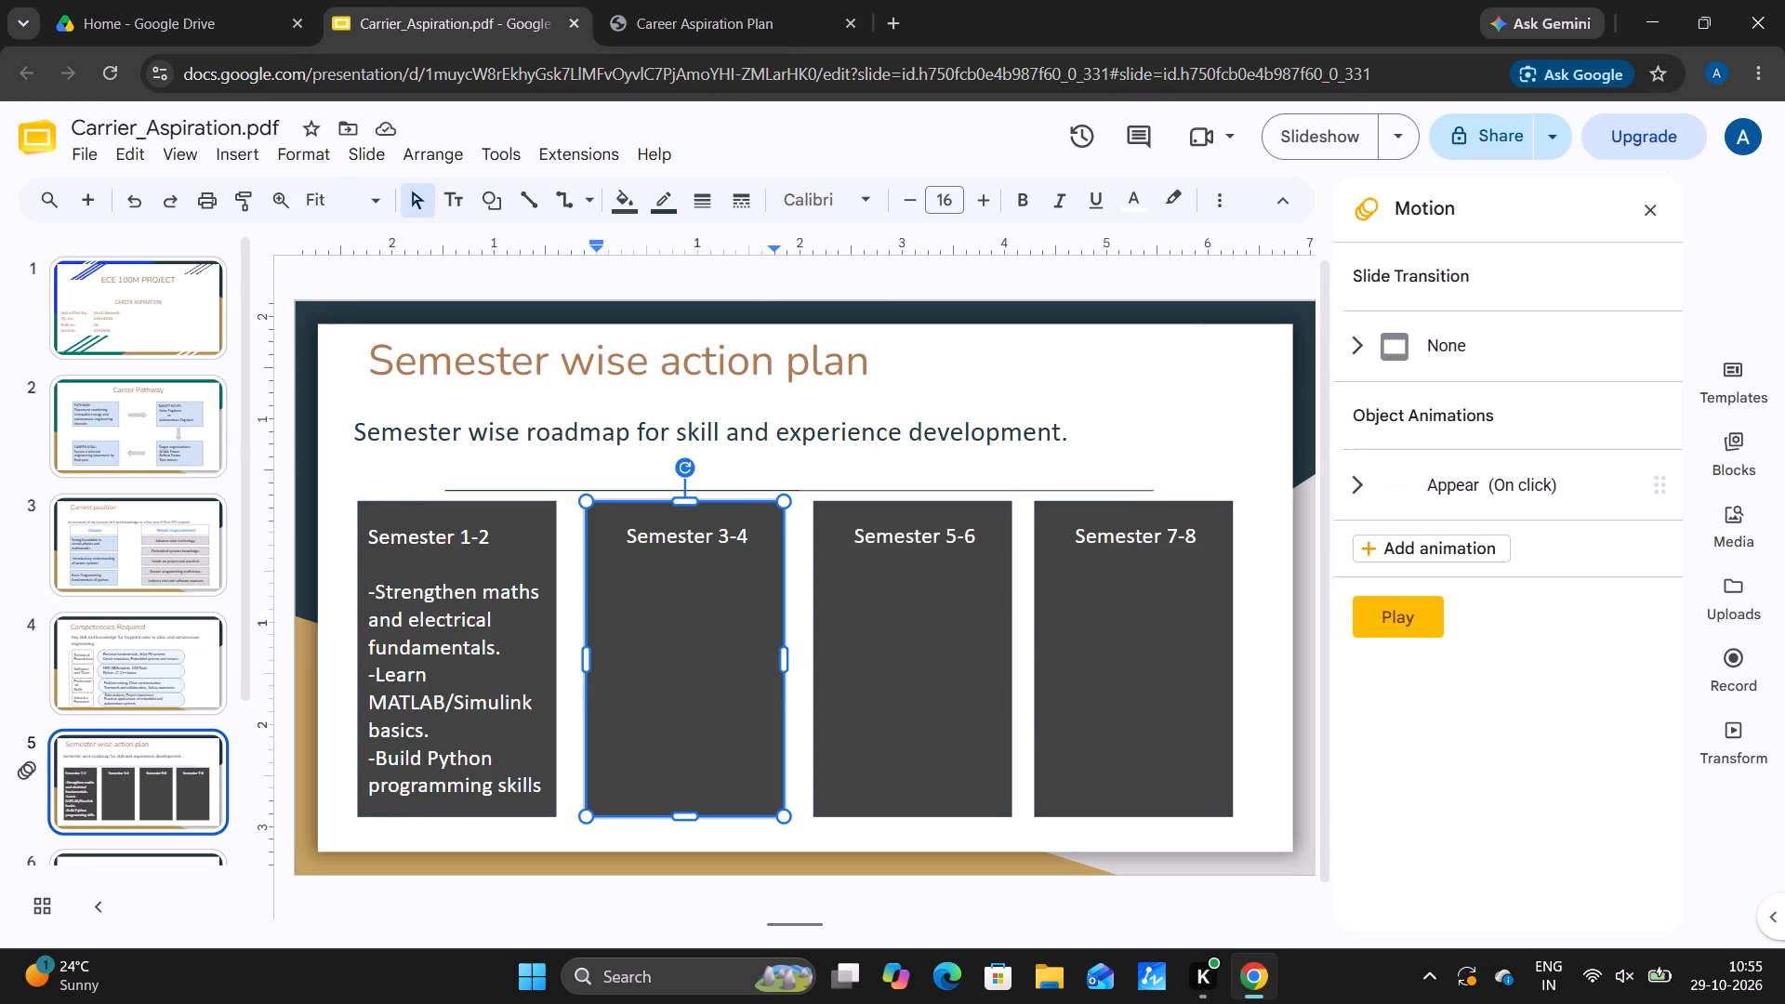
key(BackSpace)
key(BackSpace)
key(BackSpace)
key(BackSpace)
key(BackSpace)
key(BackSpace)
key(BackSpace)
key(BackSpace)
key(BackSpace)
key(BackSpace)
key(BackSpace)
key(BackSpace)
key(BackSpace)
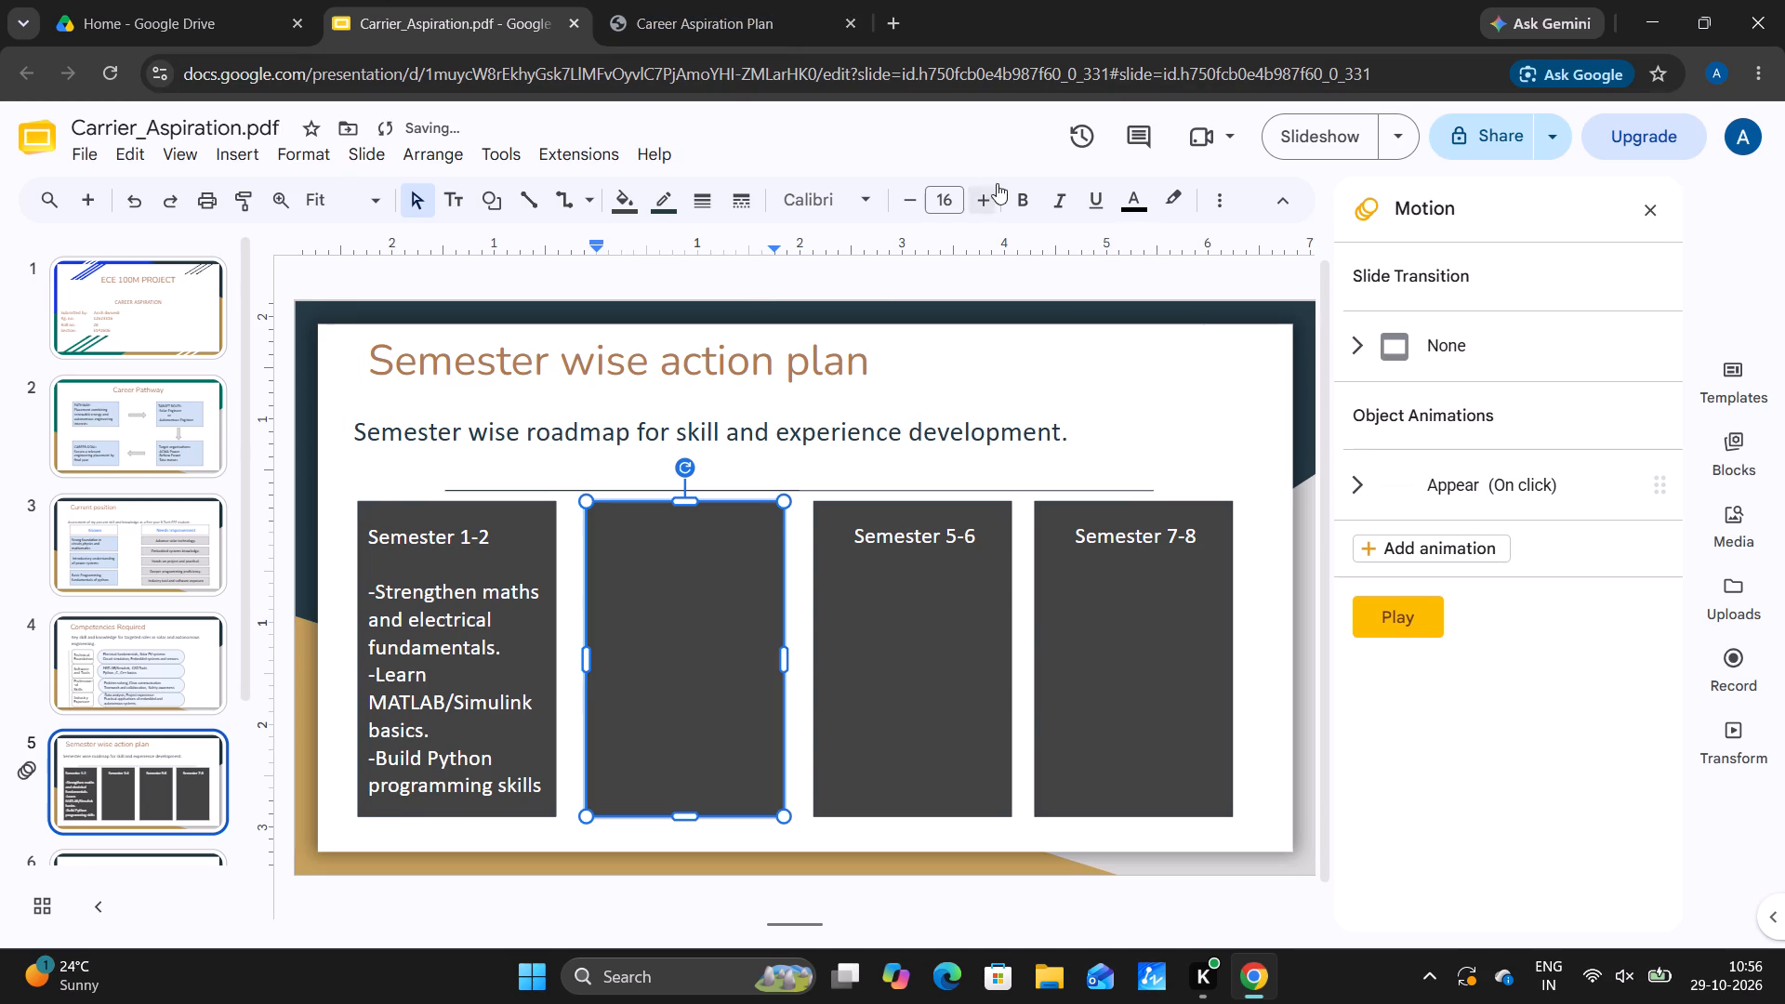
Copy the three Semester 3–4 points from the reference PDF and paste them as white text into the emptied second rectangle.
click(729, 0)
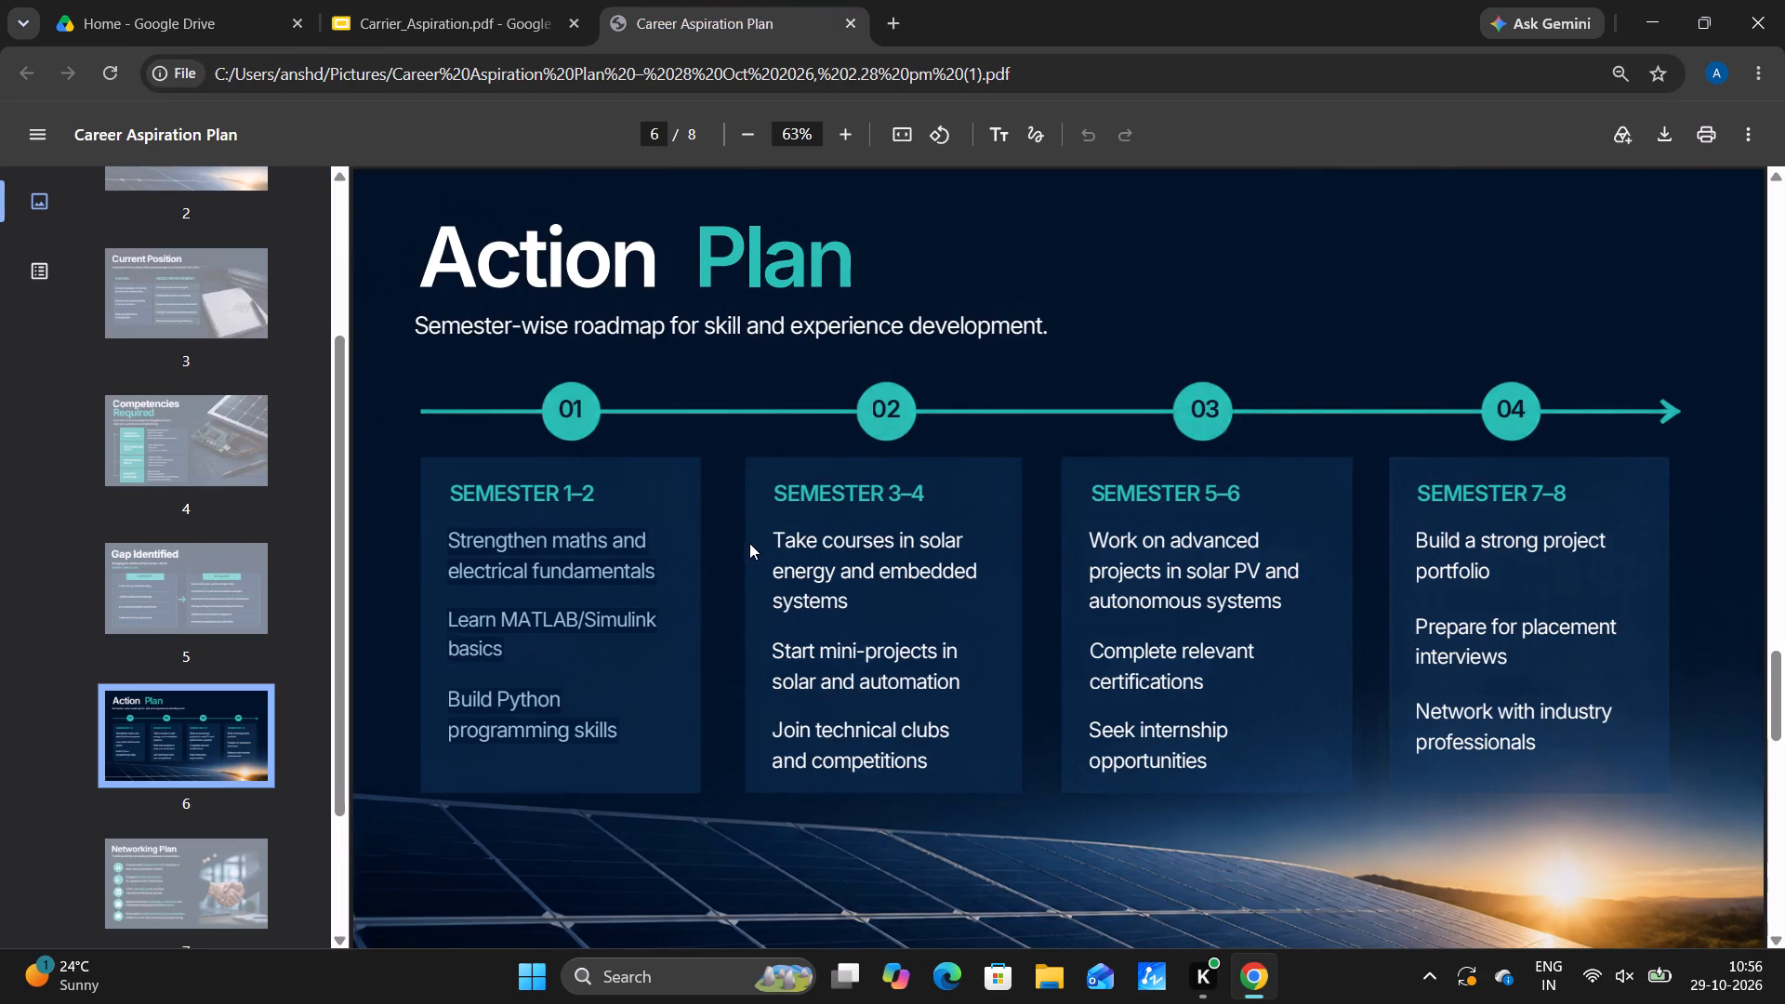
drag(766, 538, 934, 773)
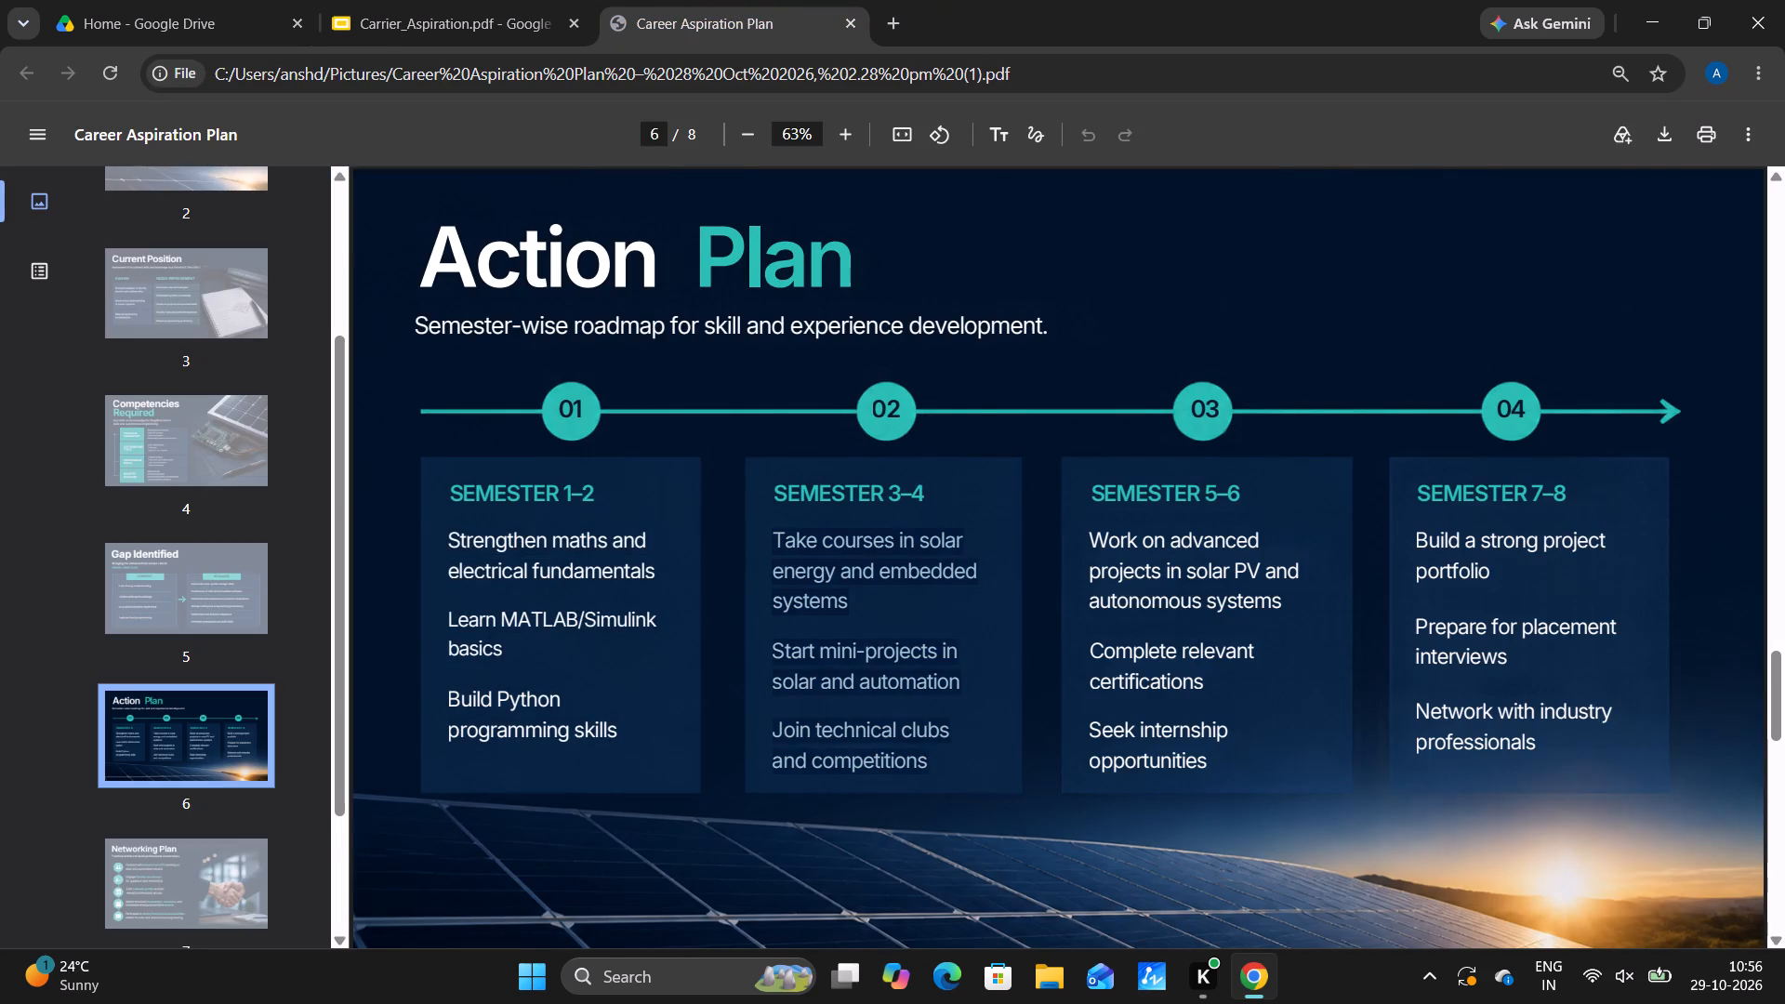
key(ctrl+c)
click(545, 0)
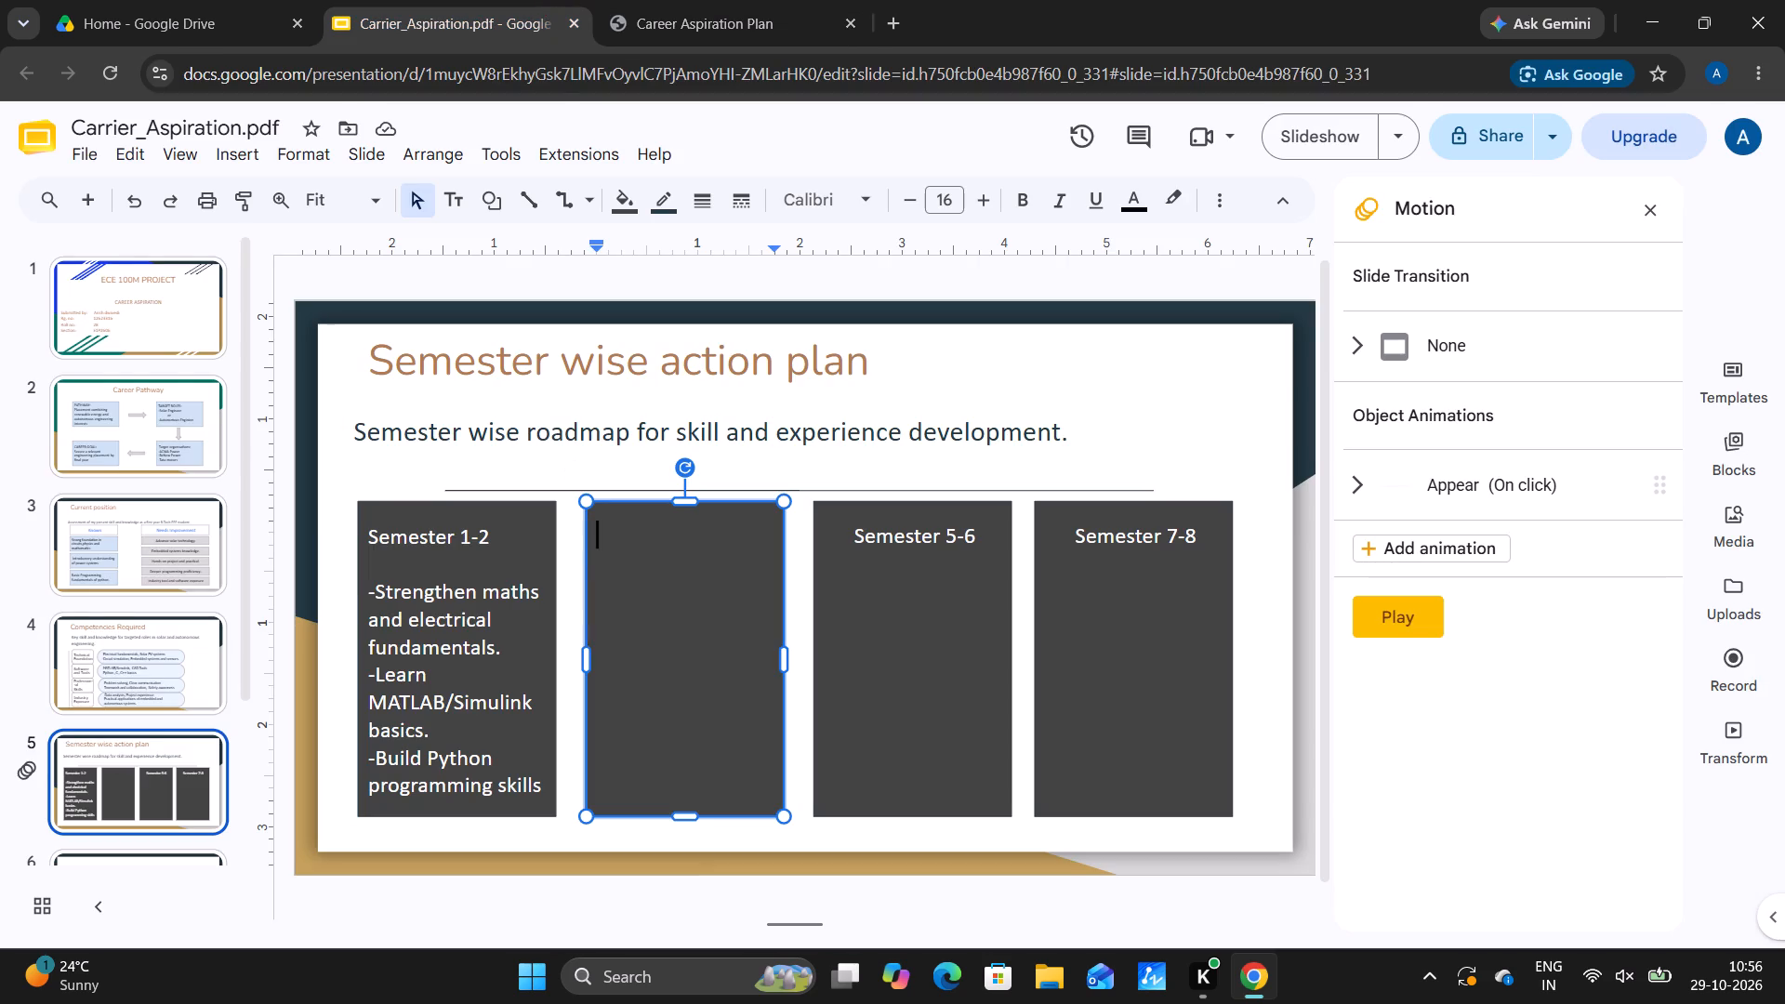
click(1139, 210)
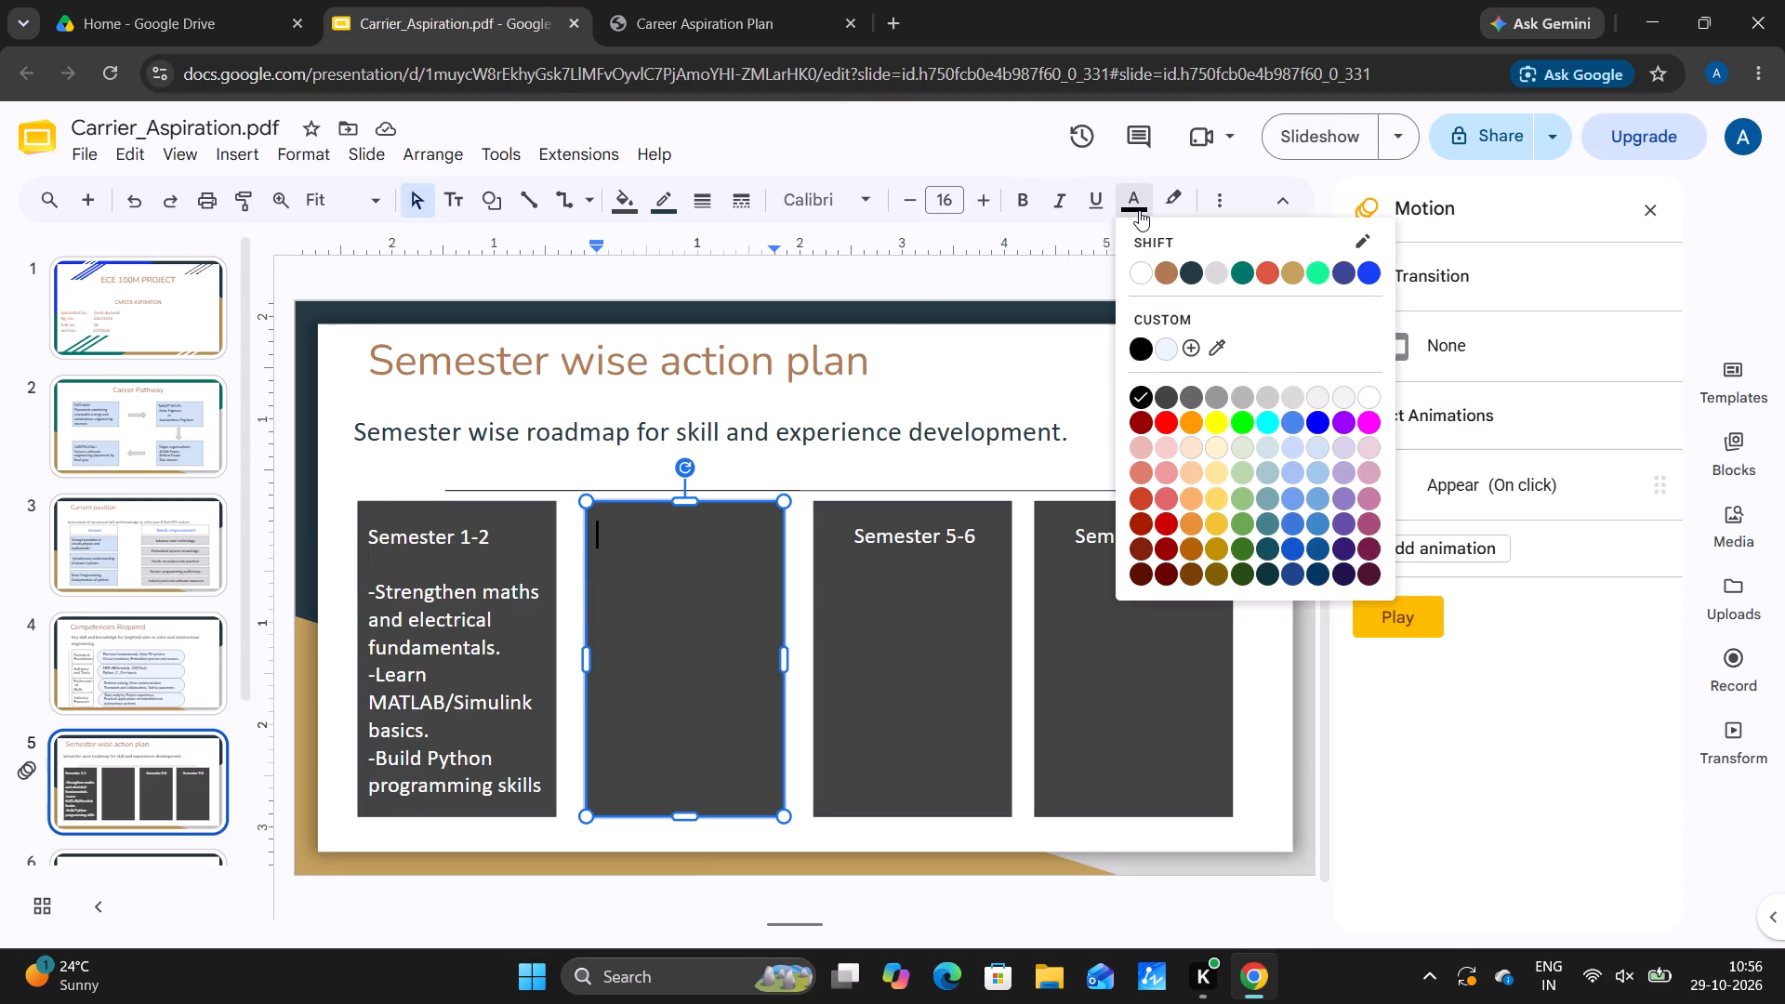
click(1135, 271)
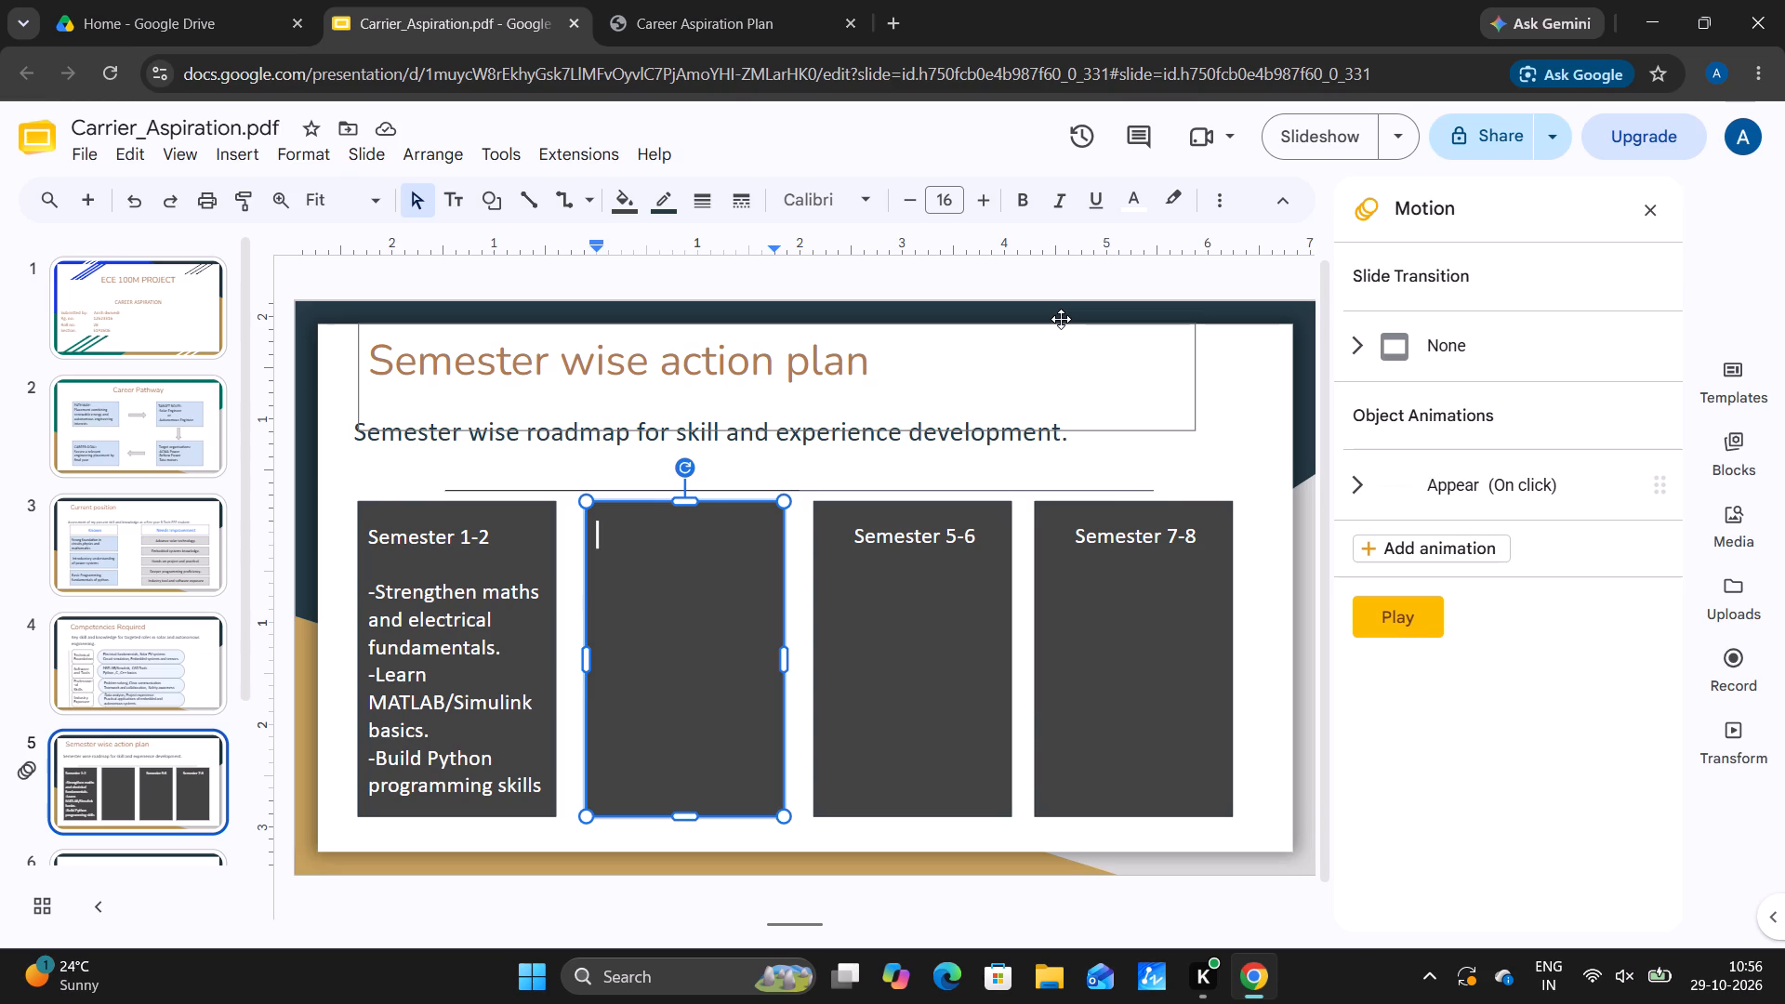
key(ctrl+v)
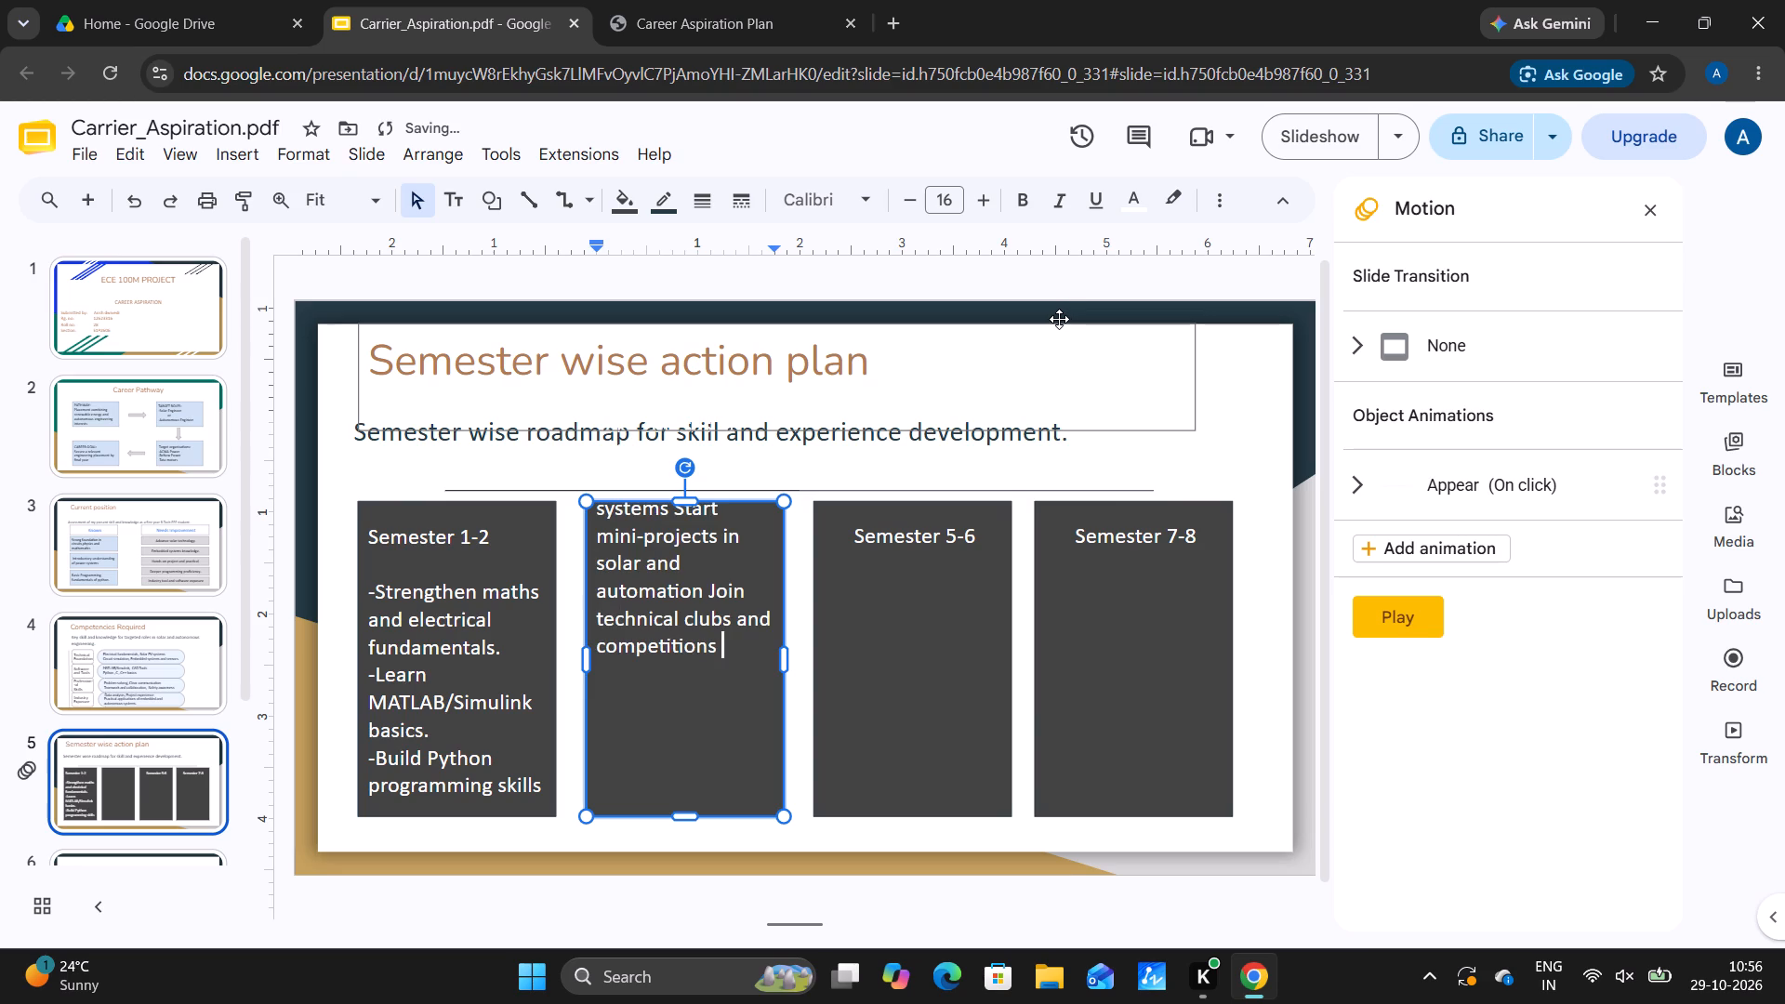
Insert blank lines above "Take courses in solar energy" in the second rectangle to bring the overflowing points inside it and leave room on top.
key(Up)
key(Up)
key(Up)
key(Up)
key(Up)
key(Up)
key(Up)
key(Up)
key(Up)
key(Up)
key(Up)
key(Up)
key(Up)
key(Up)
key(Up)
key(Up)
key(Up)
key(Up)
key(Up)
key(Up)
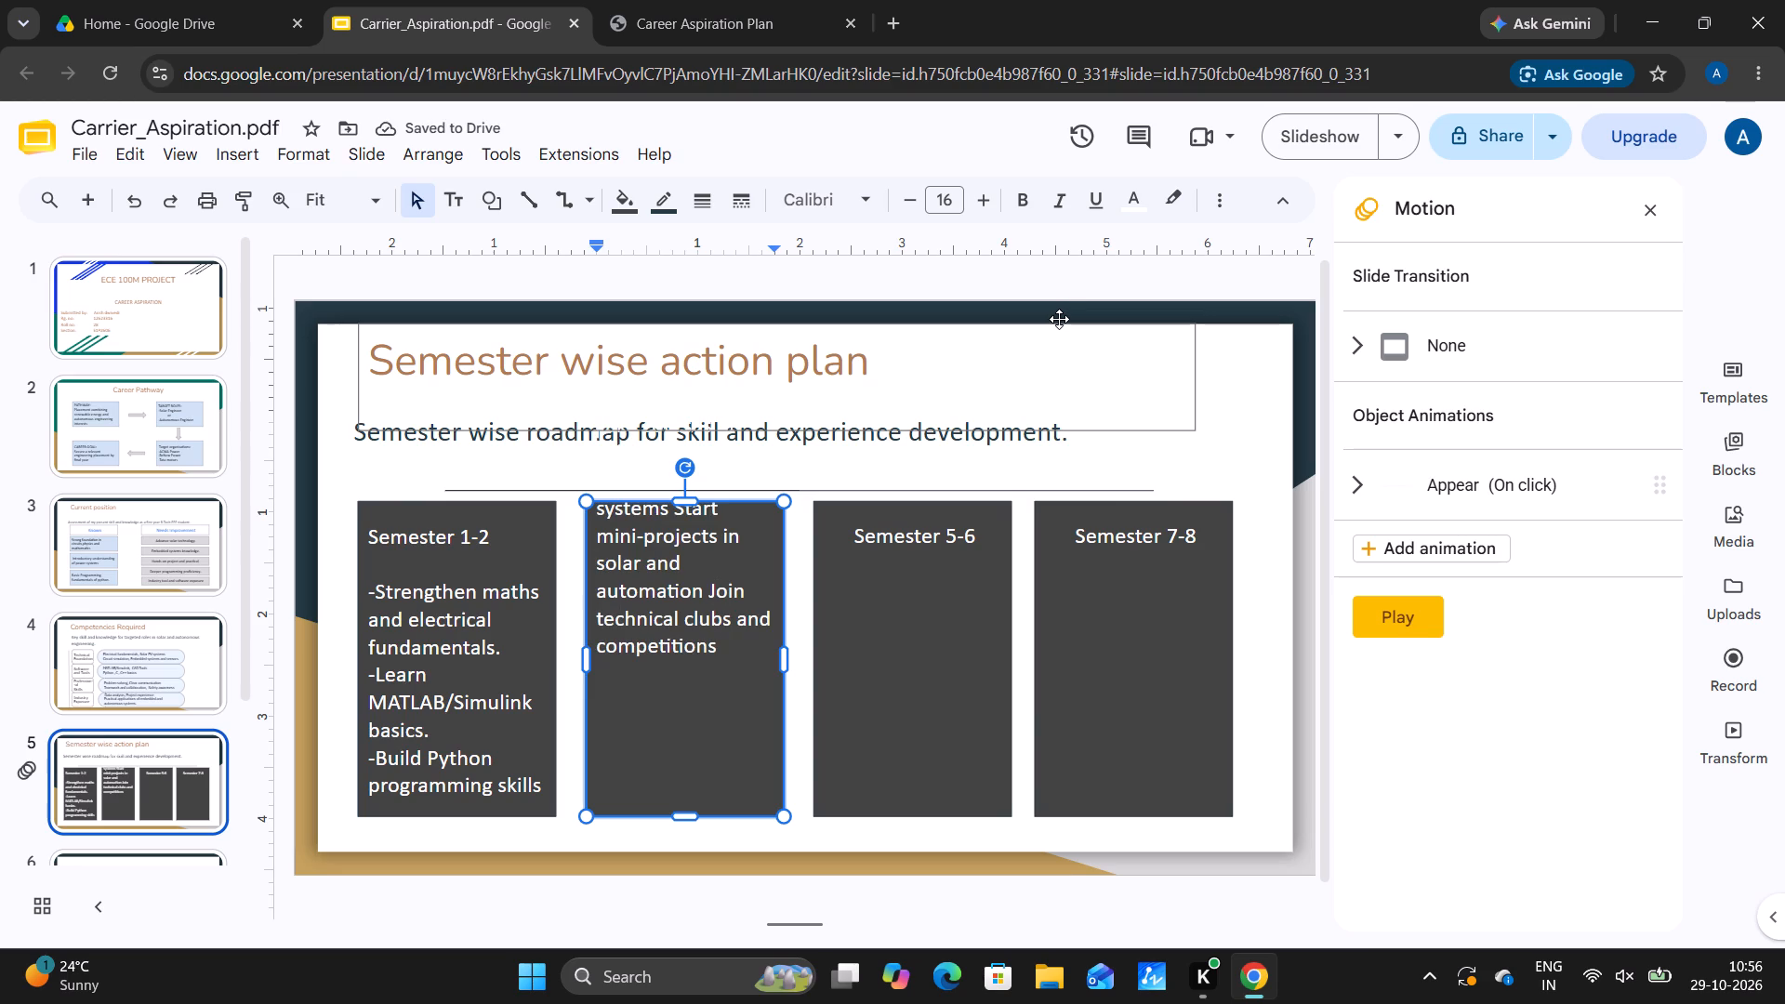
key(space)
key(space)
key(space)
key(space)
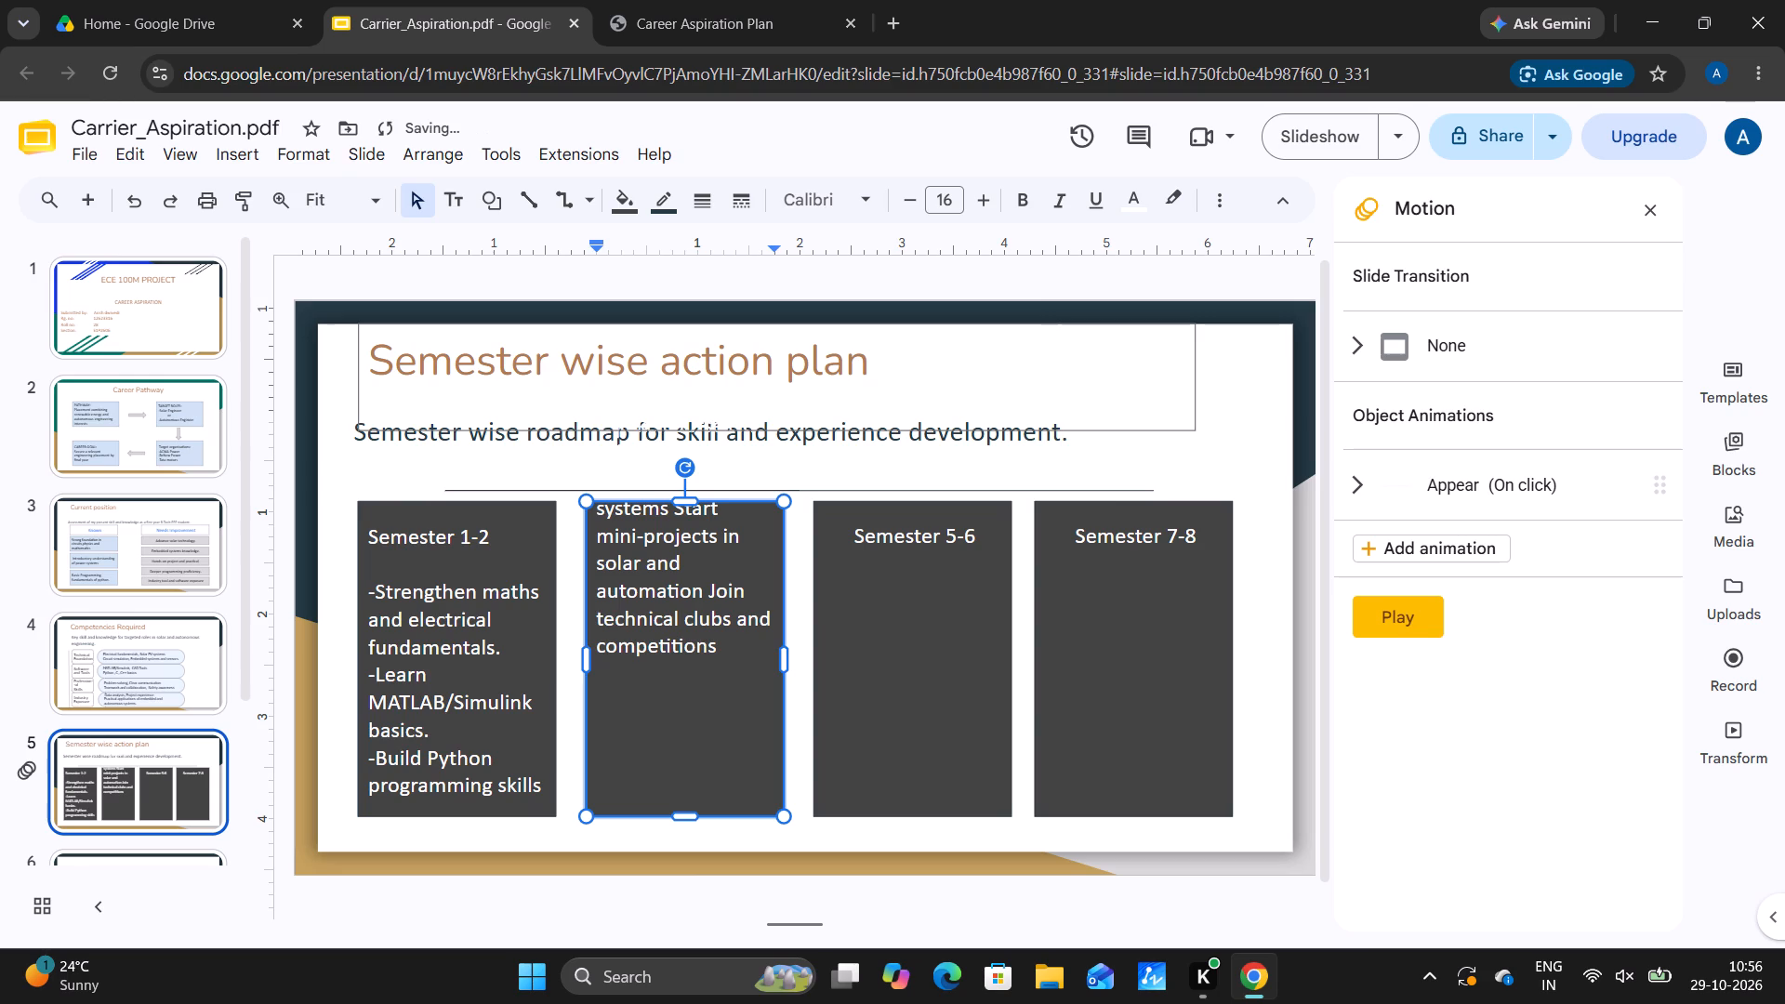
key(space)
key(space)
key(Return)
key(Return)
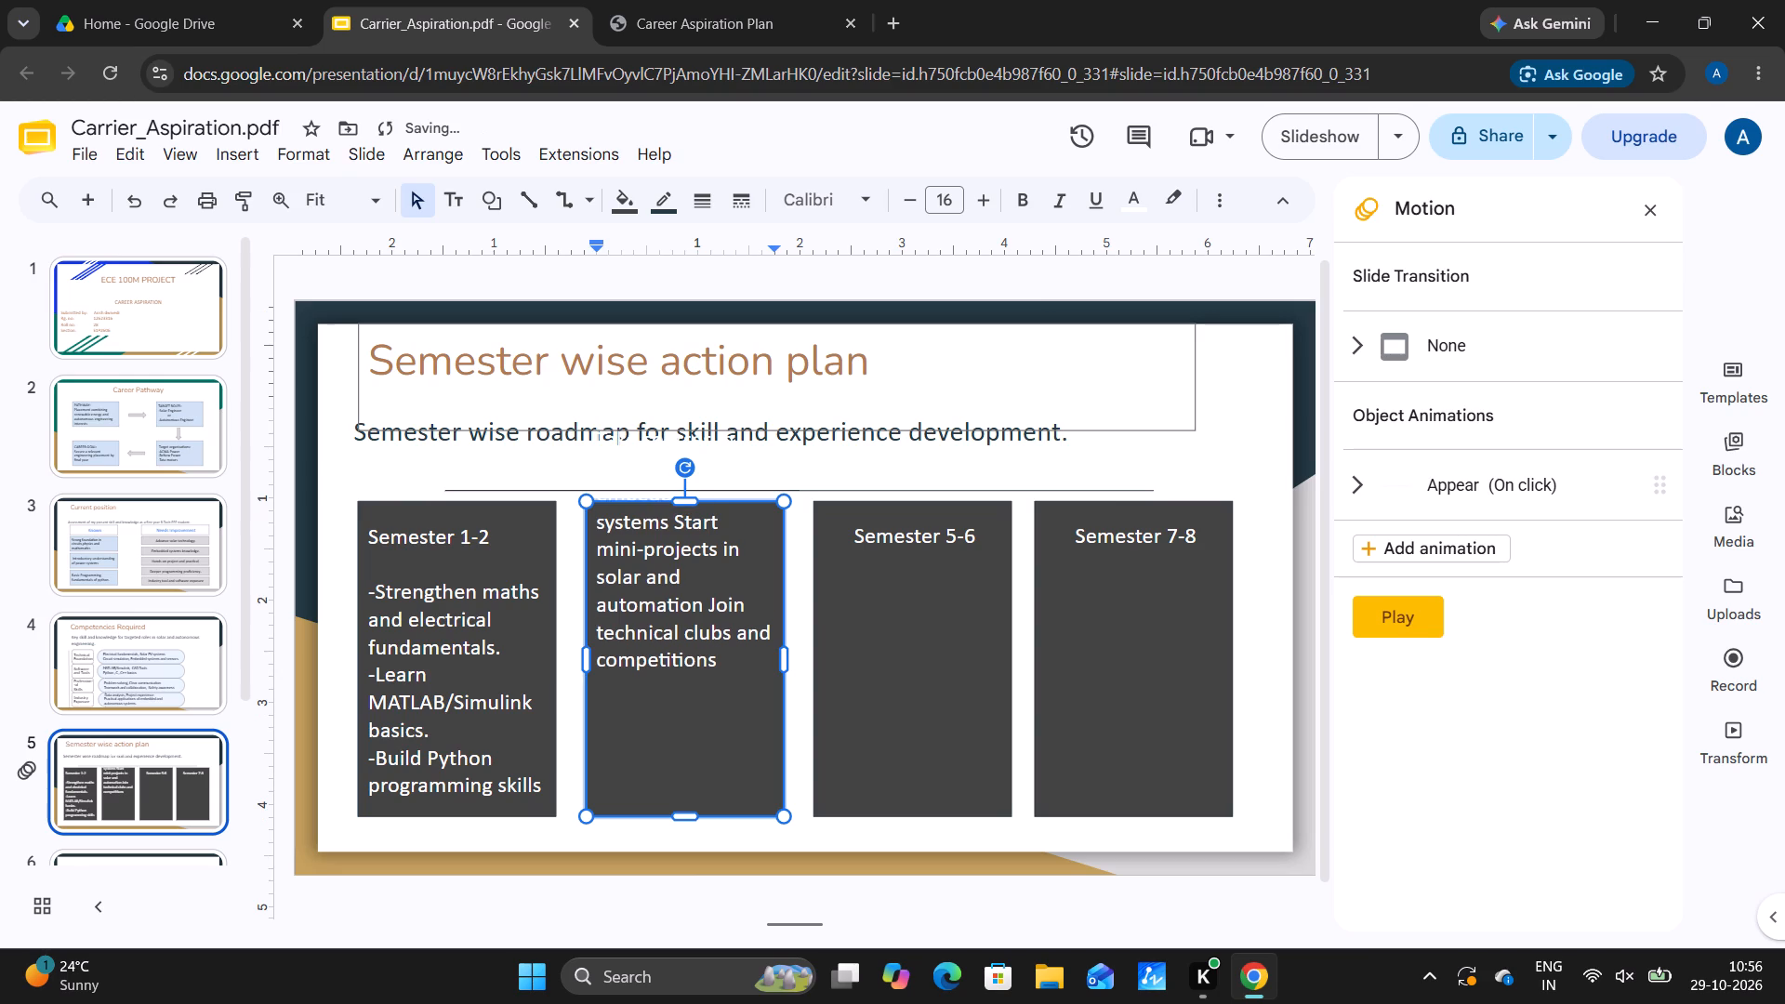
key(Return)
key(Return)
key(Return)
key(Return)
key(Return)
key(Return)
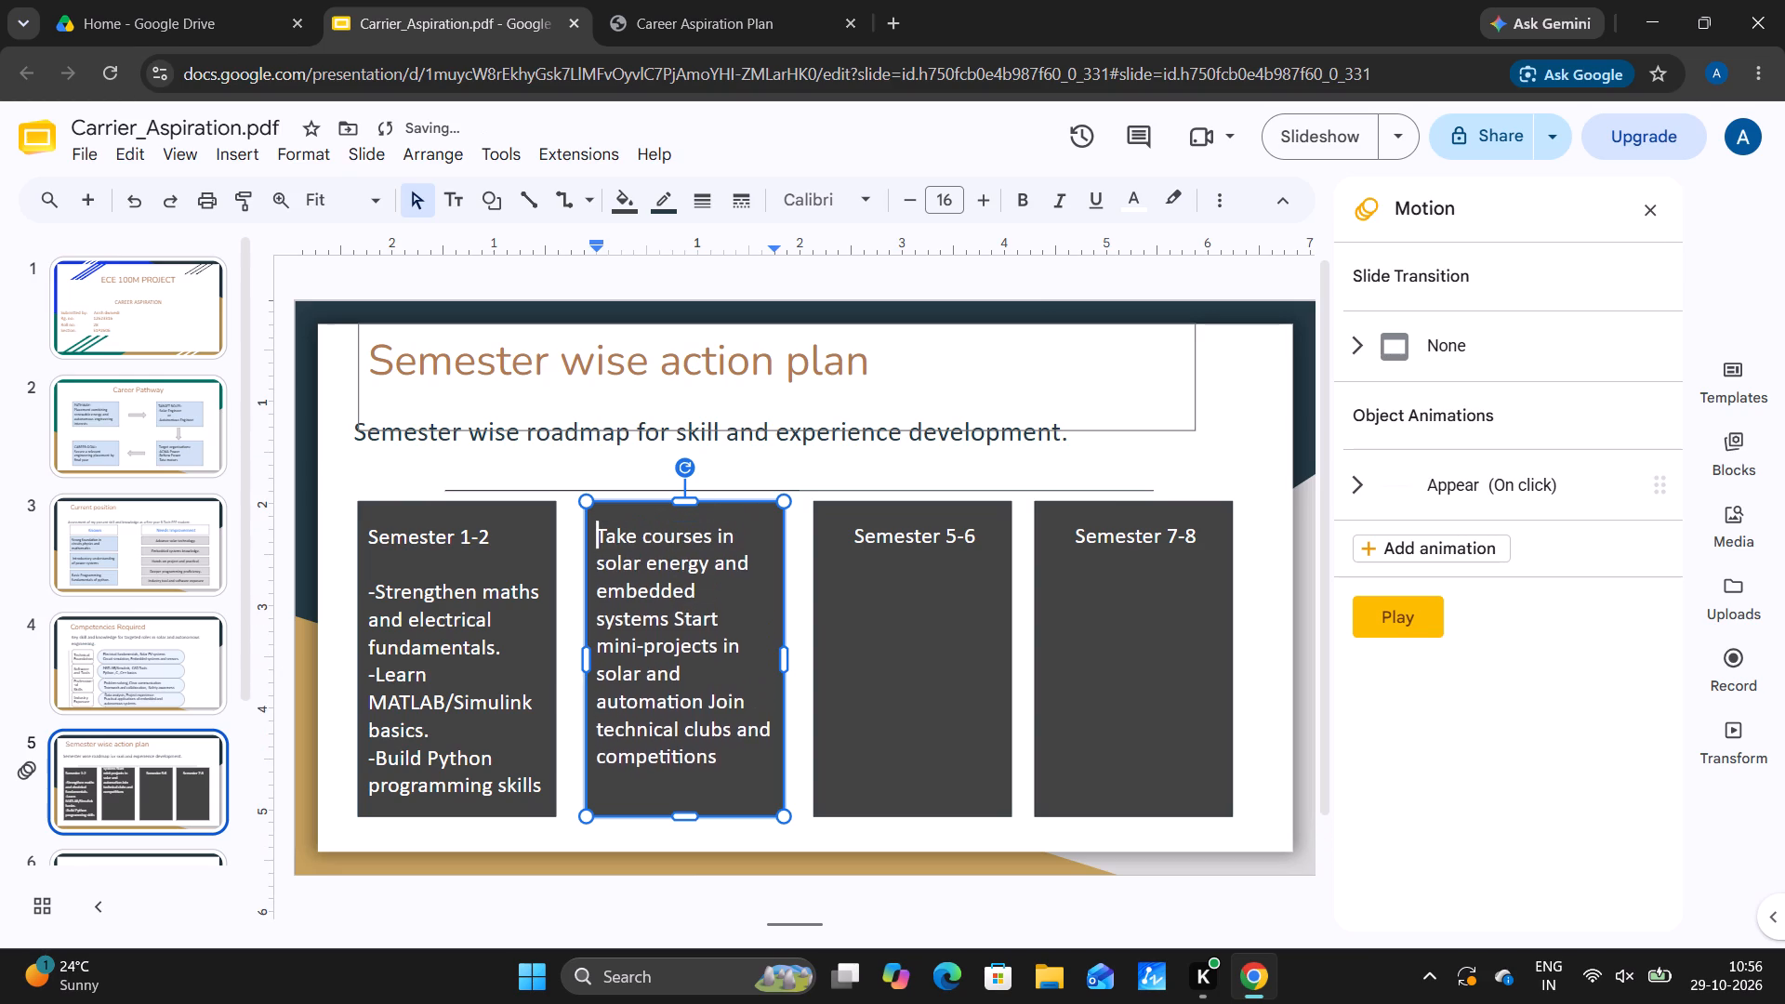
key(Return)
key(Return)
key(Return)
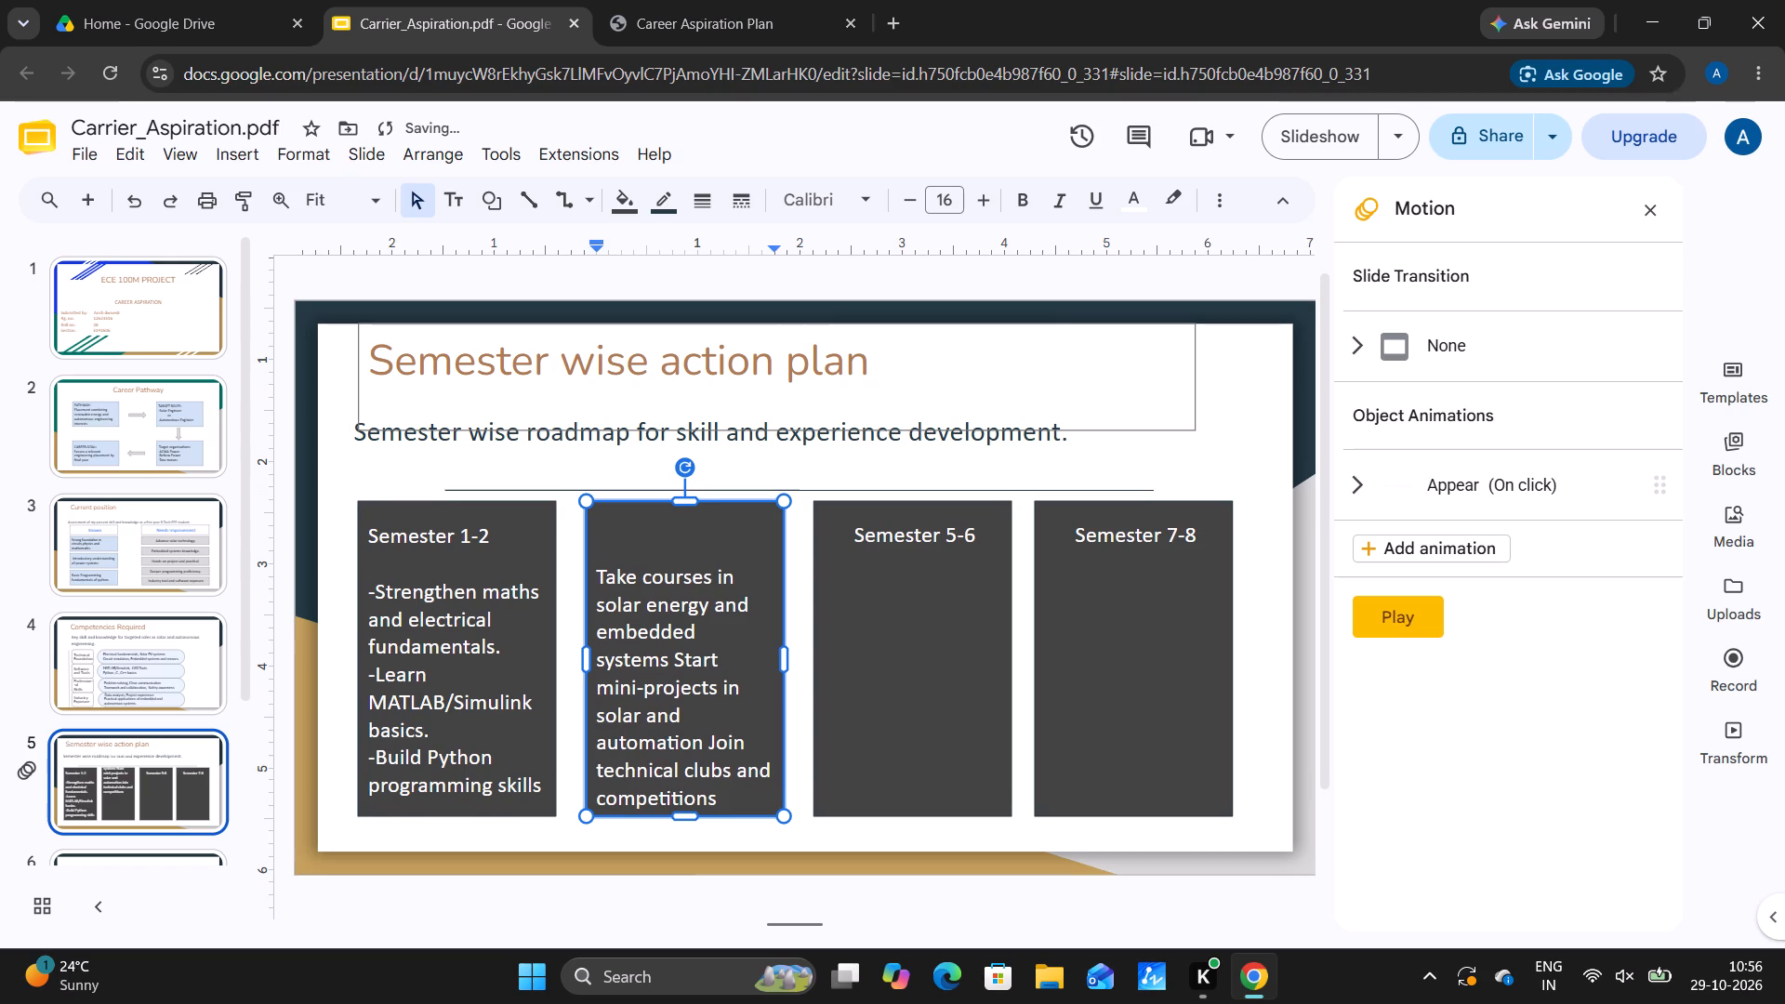
scroll(1062, 318, up, 1)
Check the Semester 3–4 points in the reference PDF and start "Start mini-projects" on its own line in the second rectangle, without a leading space.
click(672, 0)
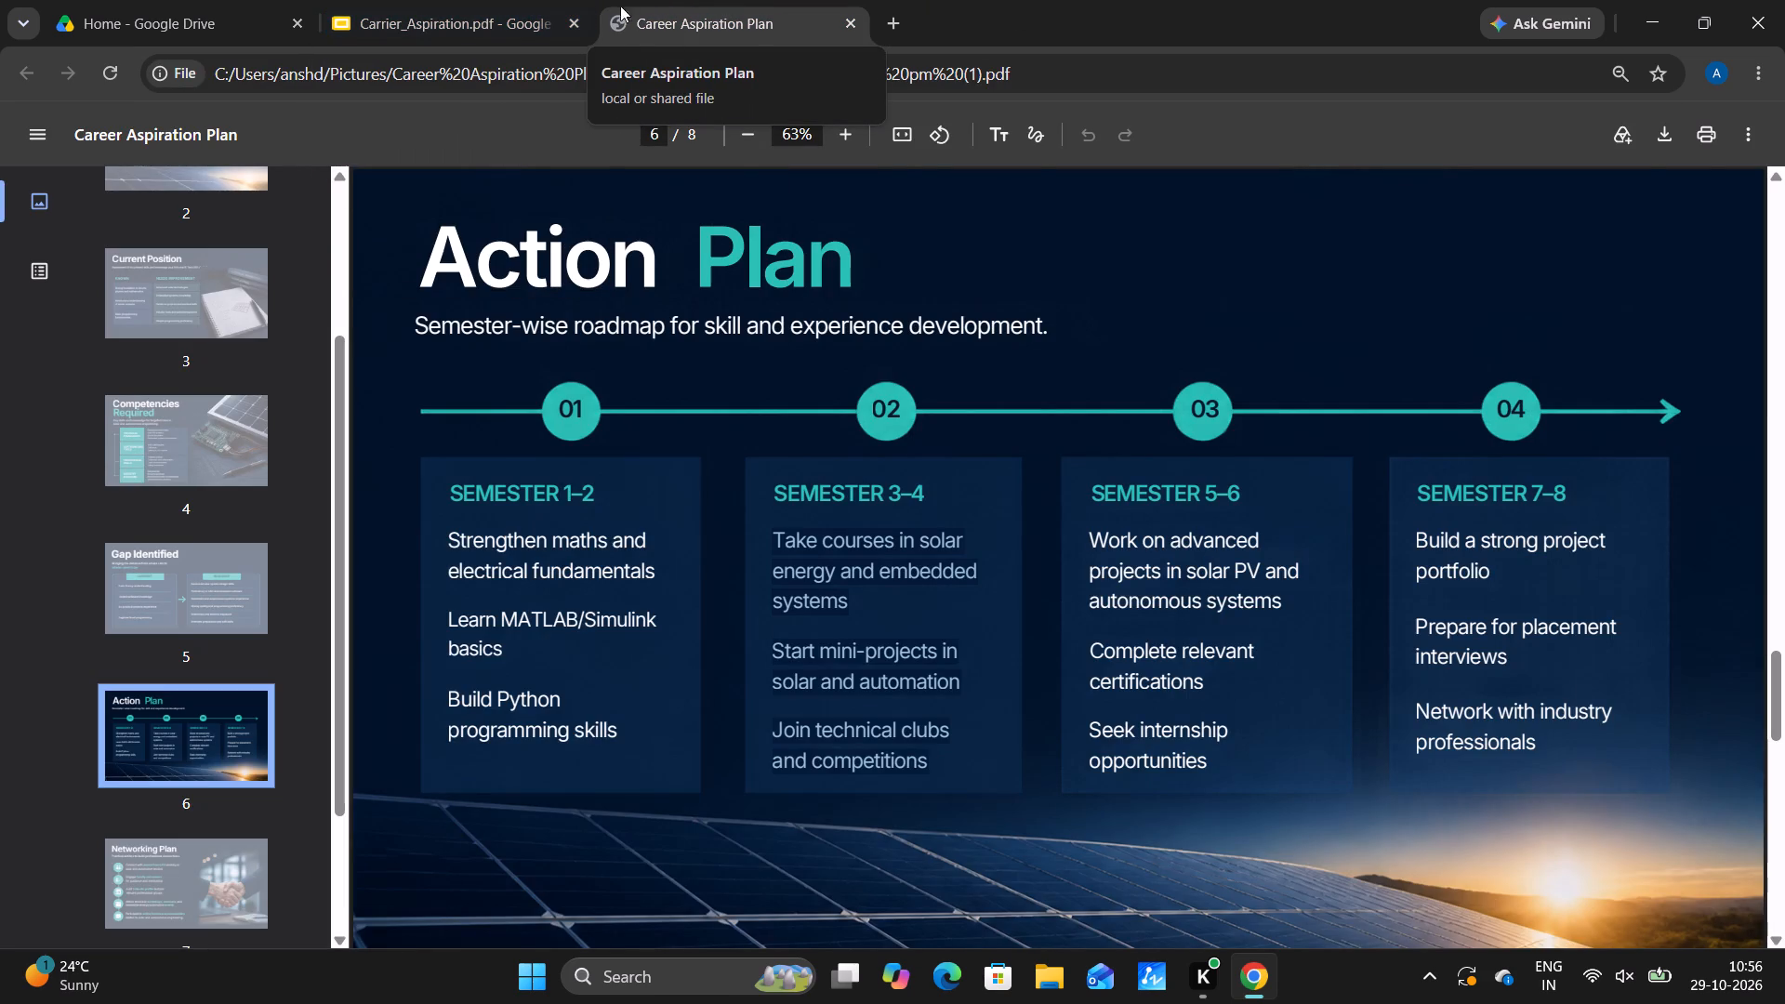
click(463, 9)
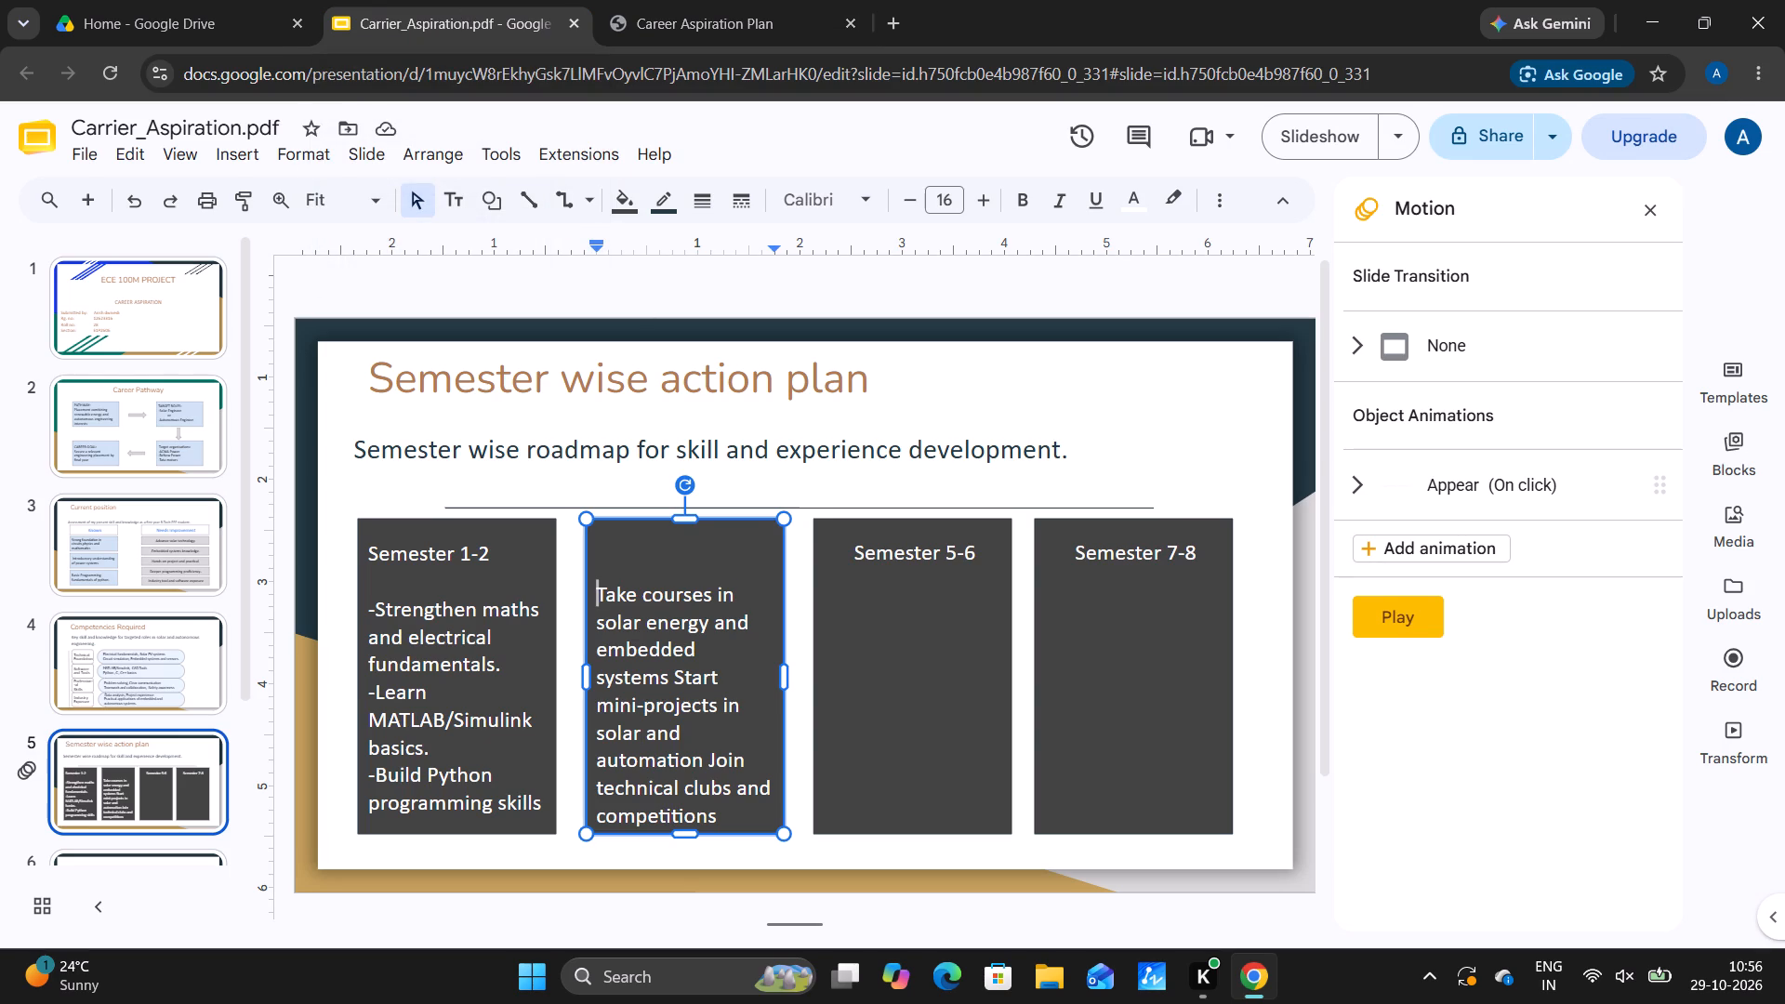
click(668, 680)
key(Return)
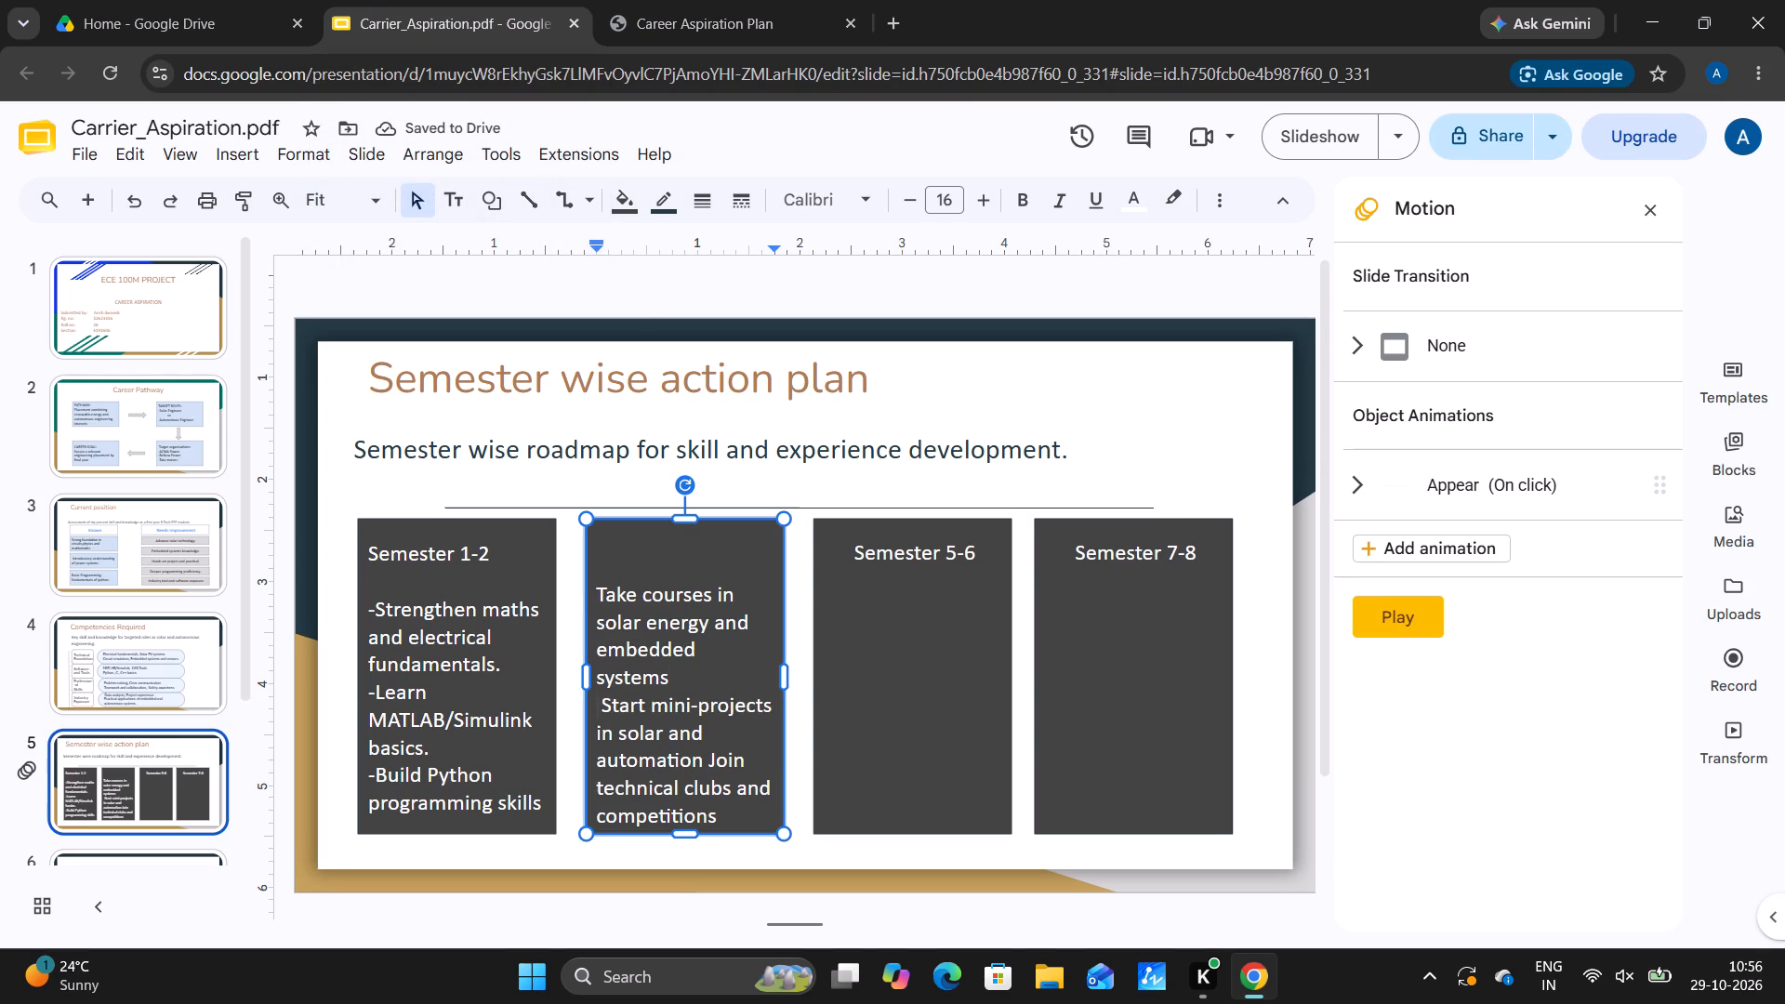
key(Right)
key(Right)
key(Left)
key(BackSpace)
scroll(678, 692, up, 1)
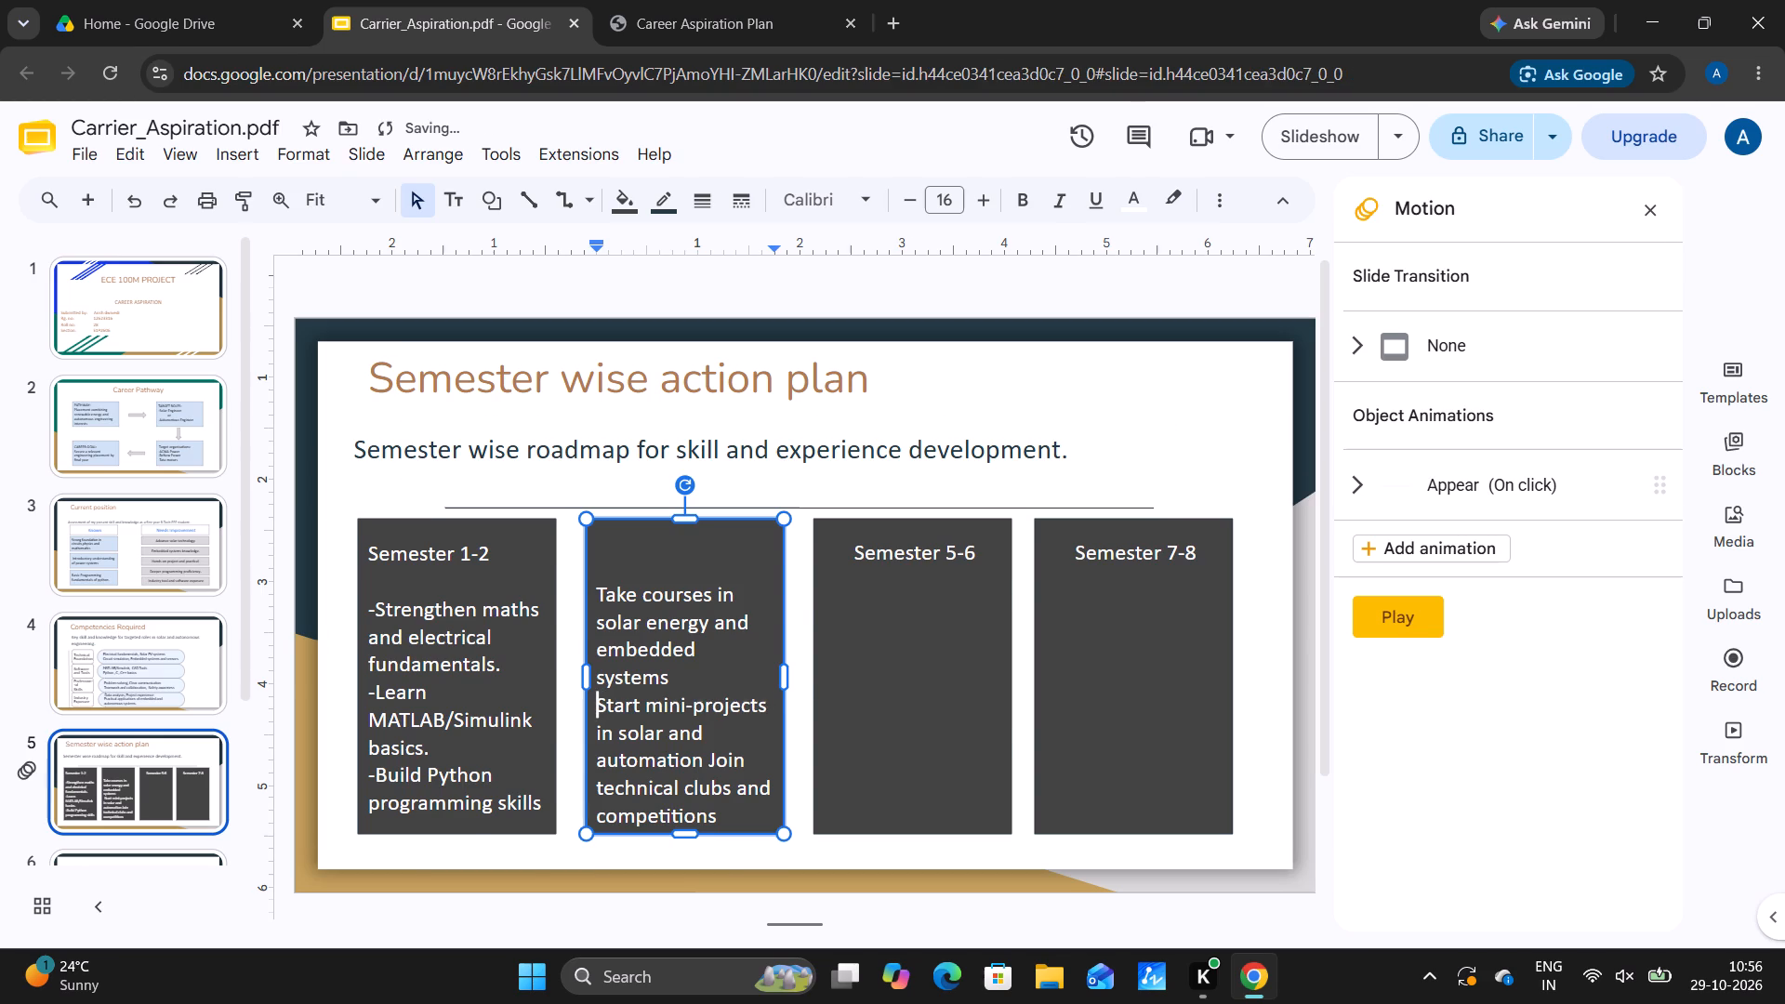
scroll(678, 679, down, 1)
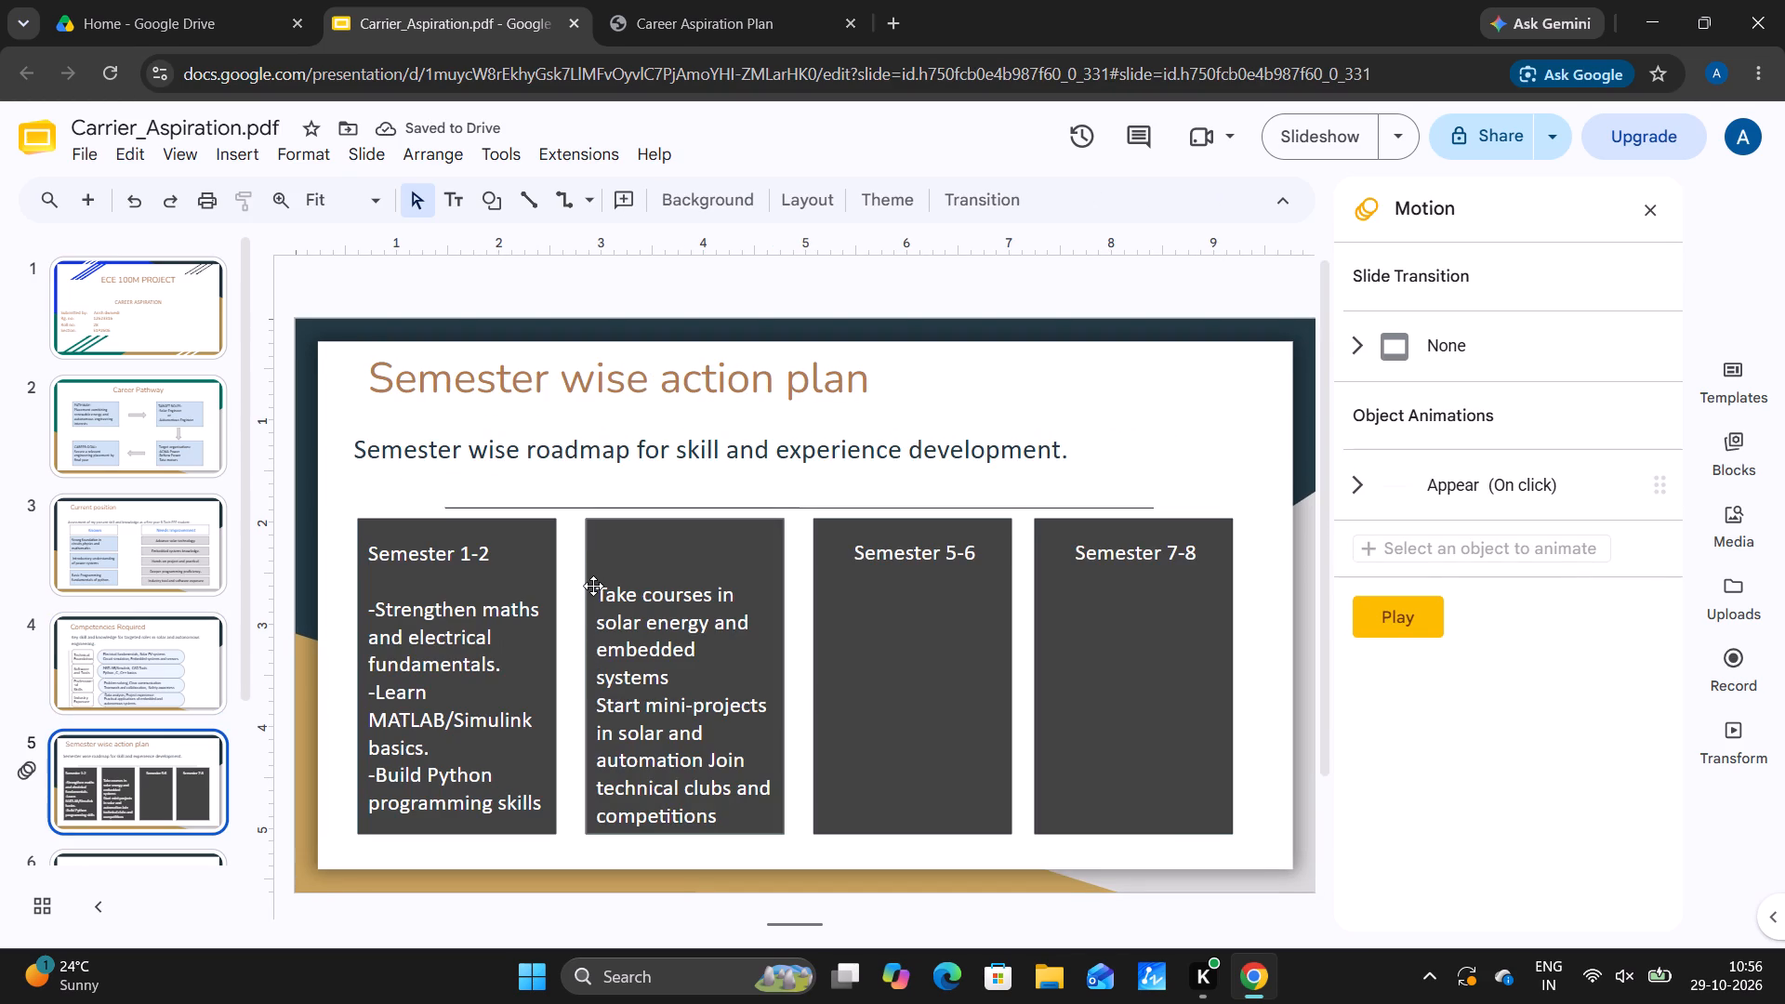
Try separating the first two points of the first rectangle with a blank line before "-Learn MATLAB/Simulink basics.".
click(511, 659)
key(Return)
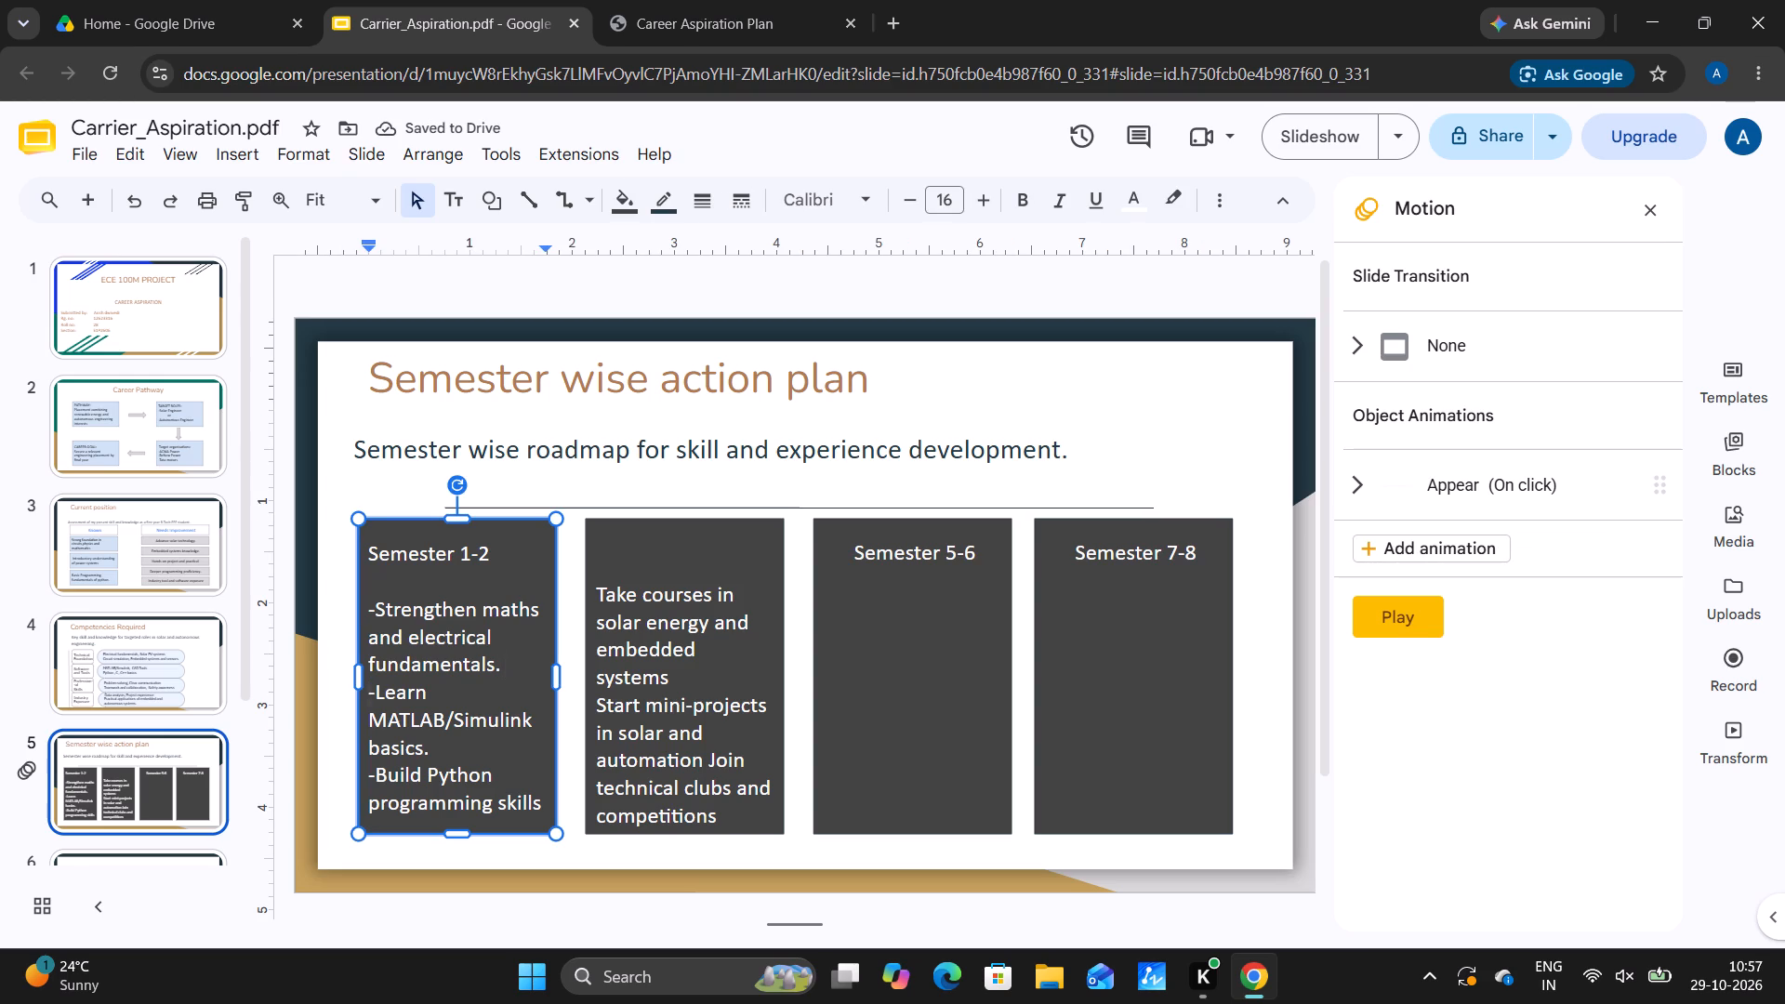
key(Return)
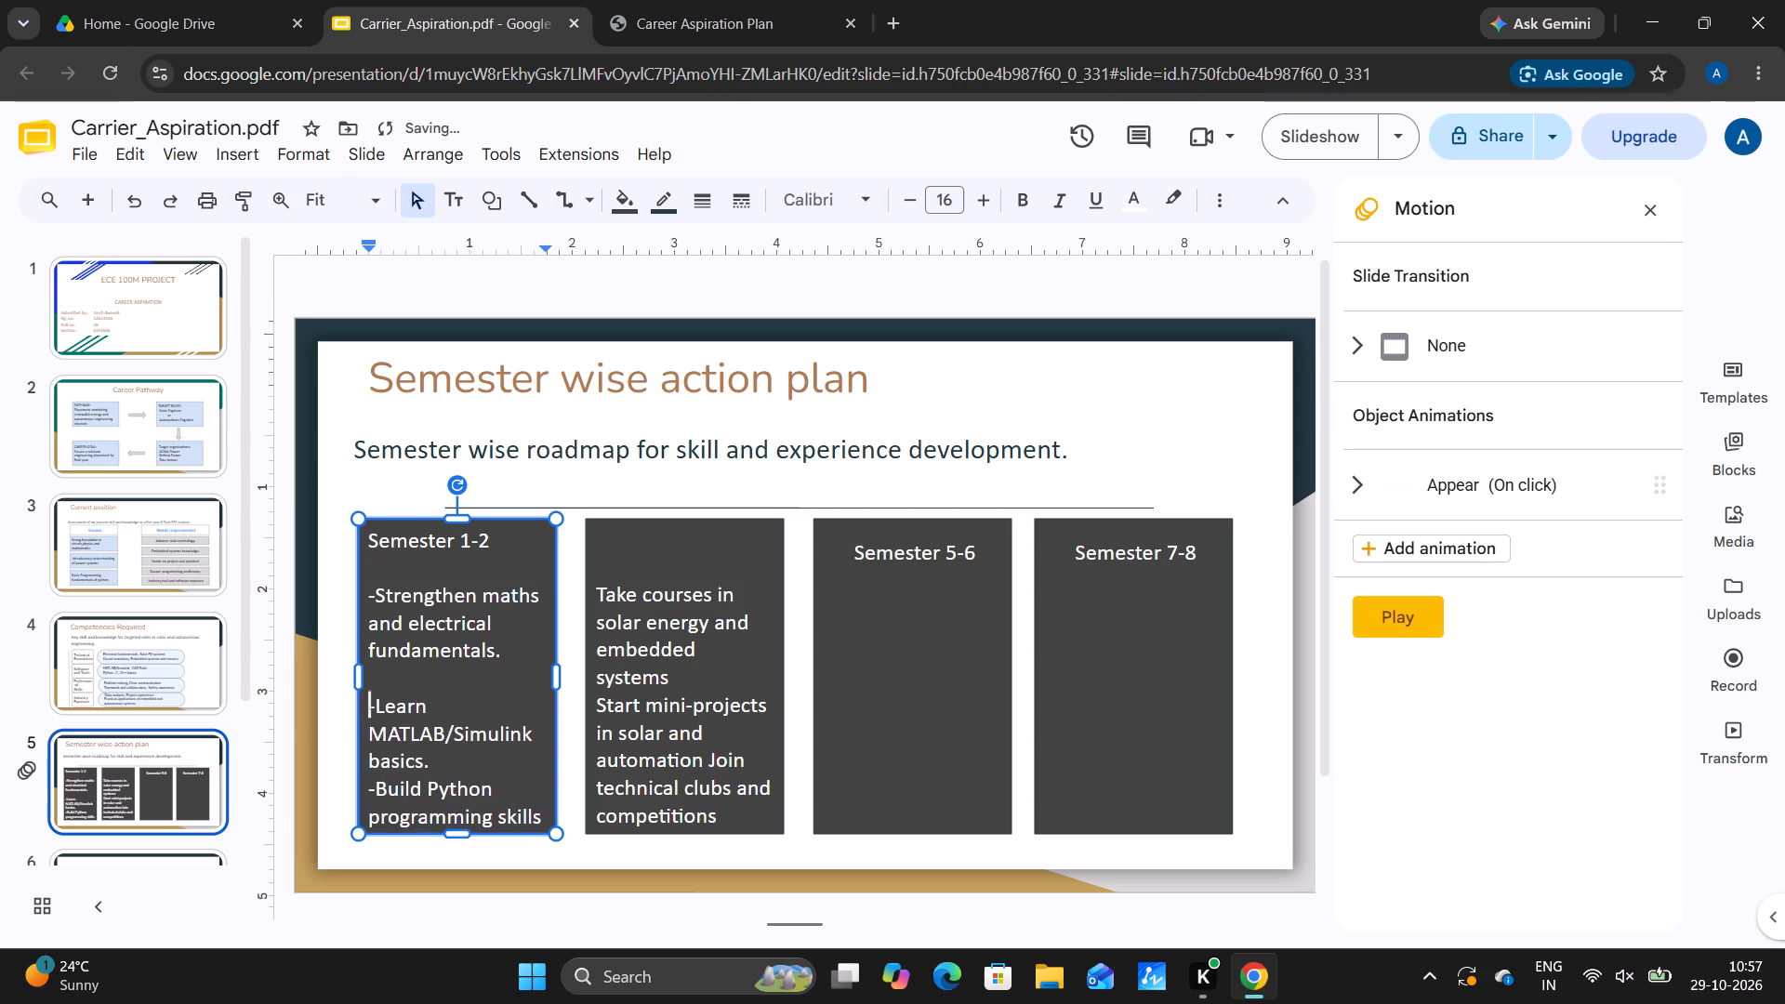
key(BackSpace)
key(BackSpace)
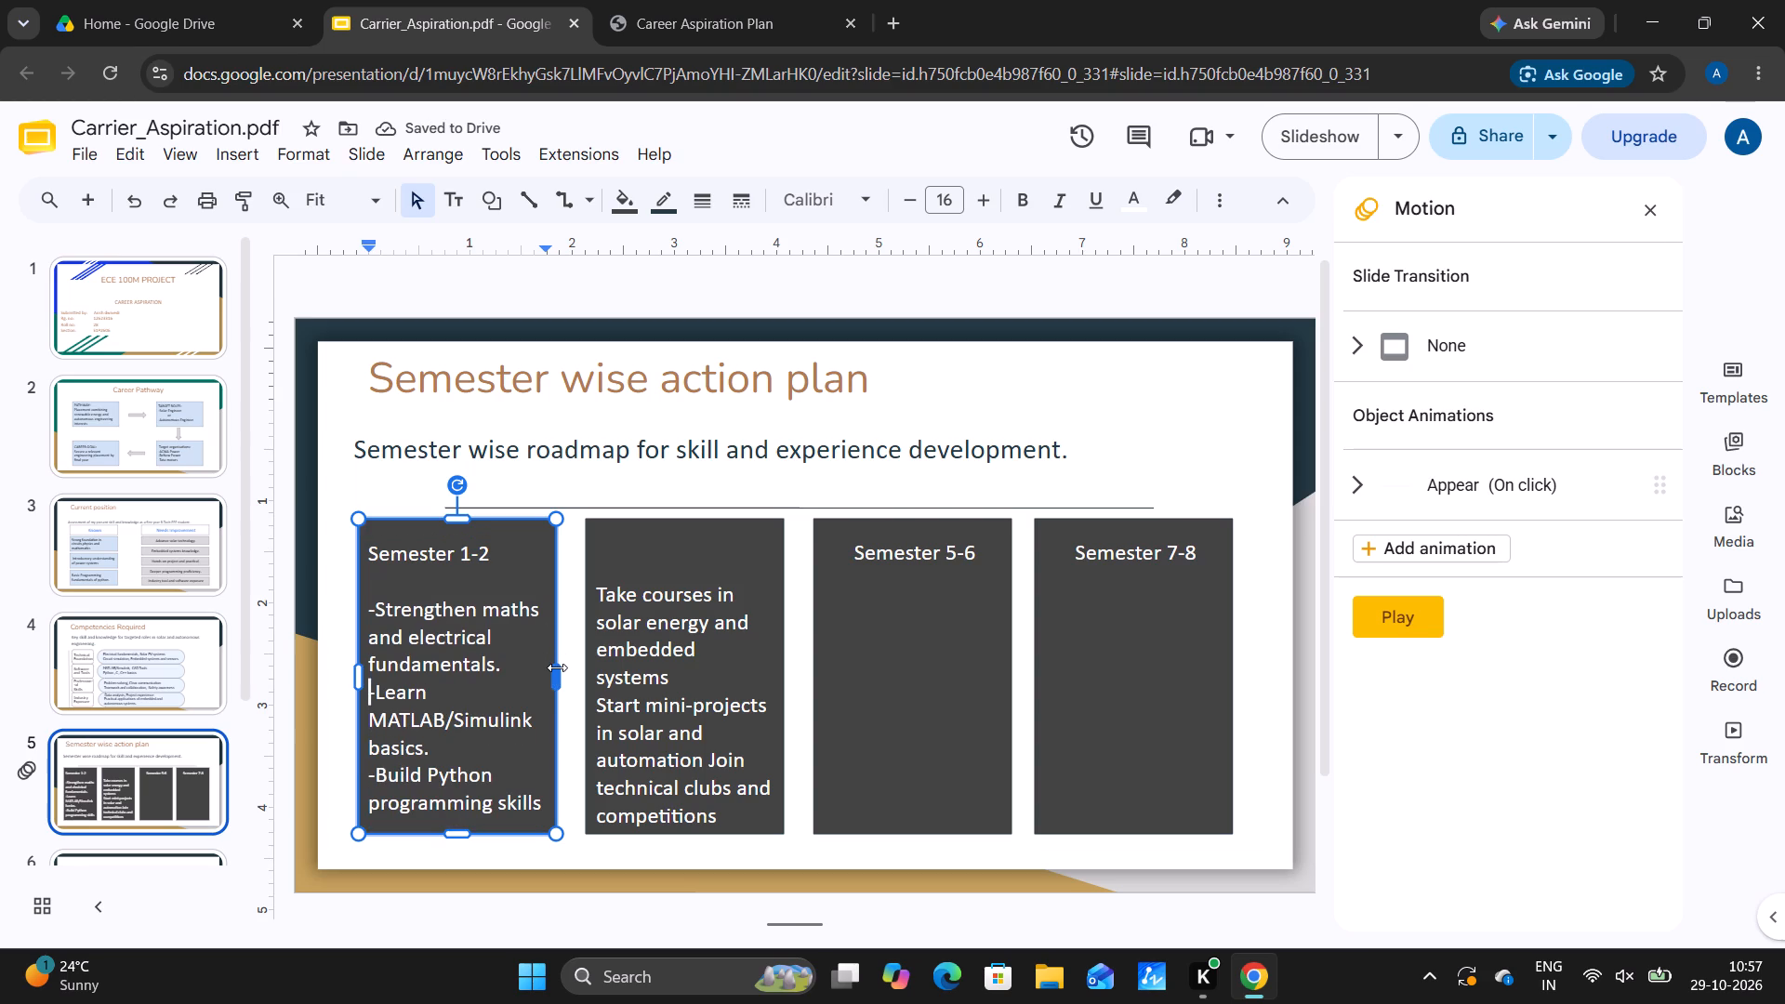
Widen all four semester rectangles slightly by the same amount, extending each one's right edge.
drag(555, 667, 569, 667)
click(664, 685)
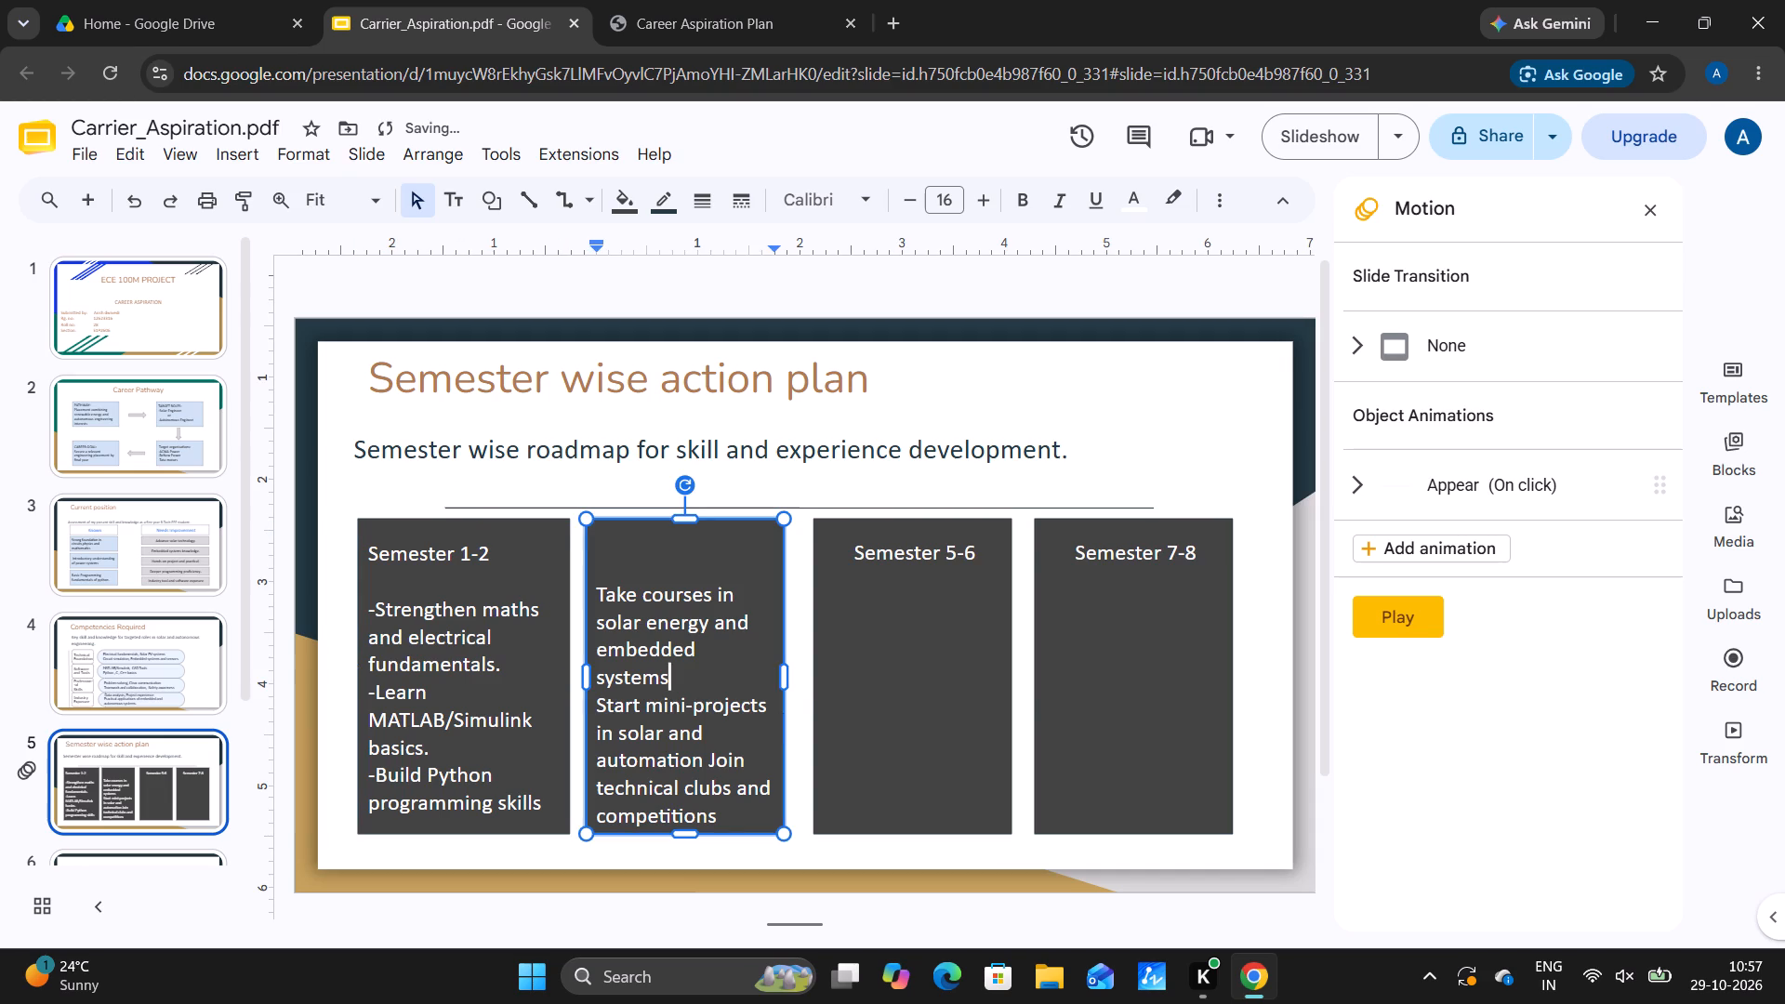
drag(787, 685, 798, 684)
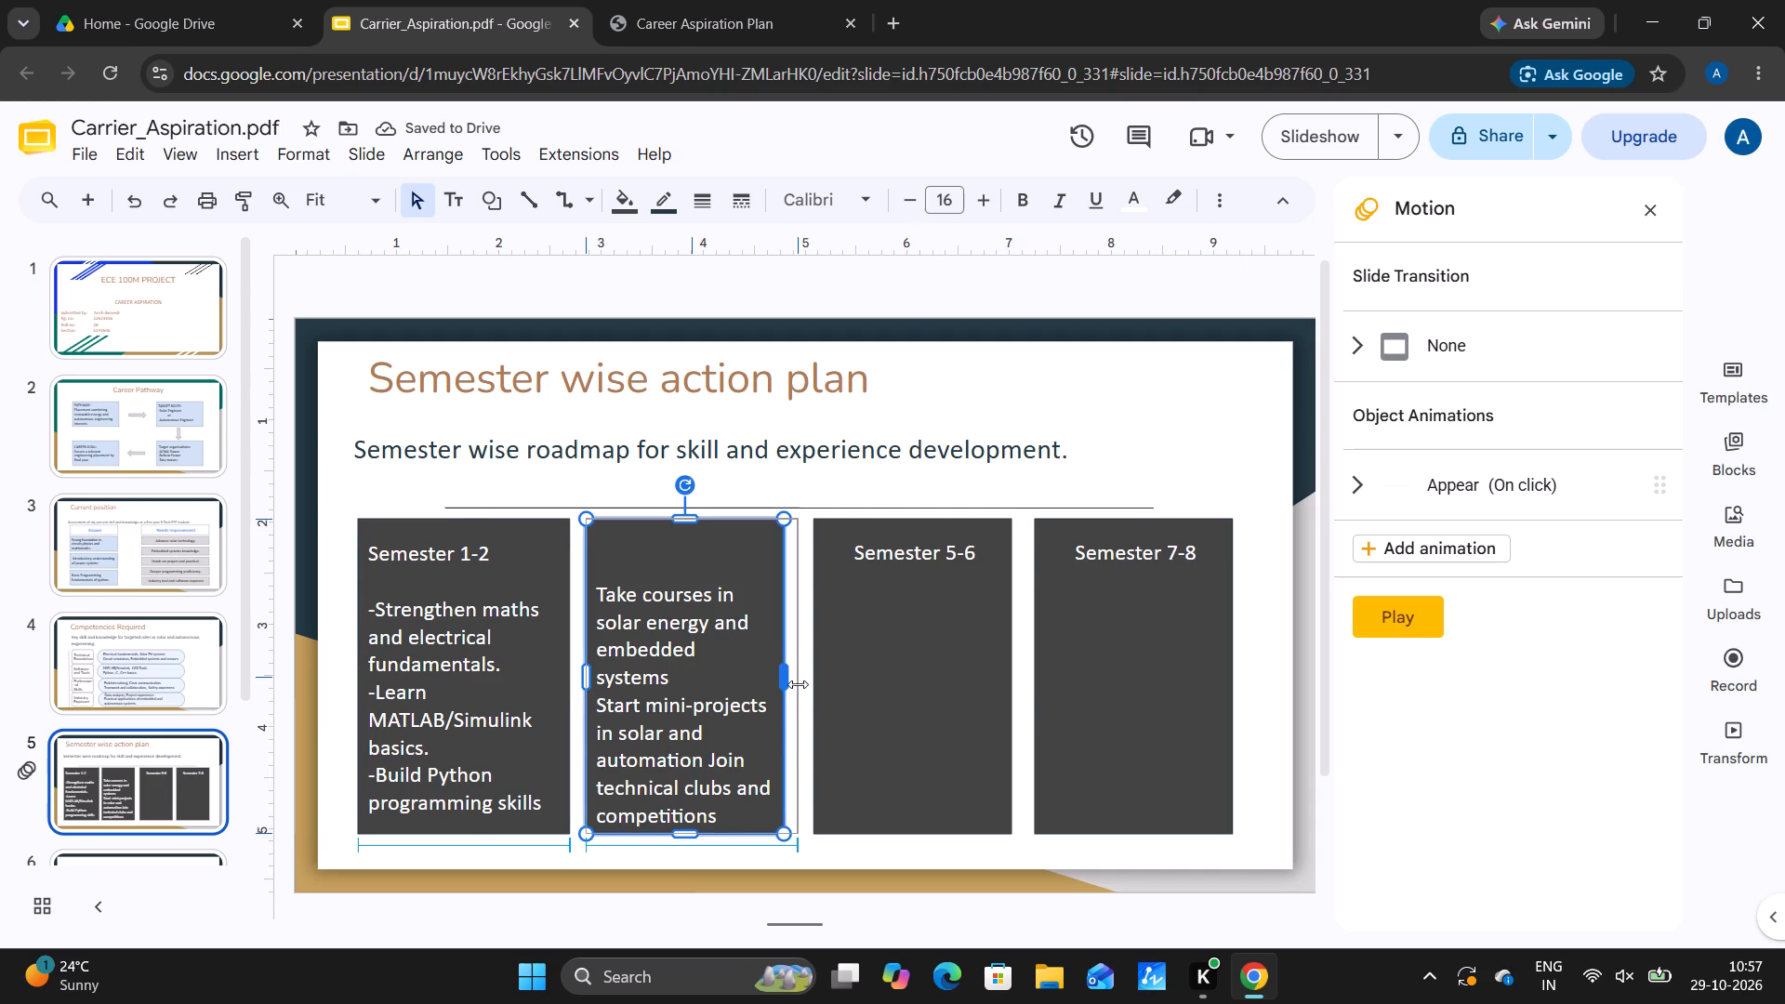
drag(798, 684, 803, 685)
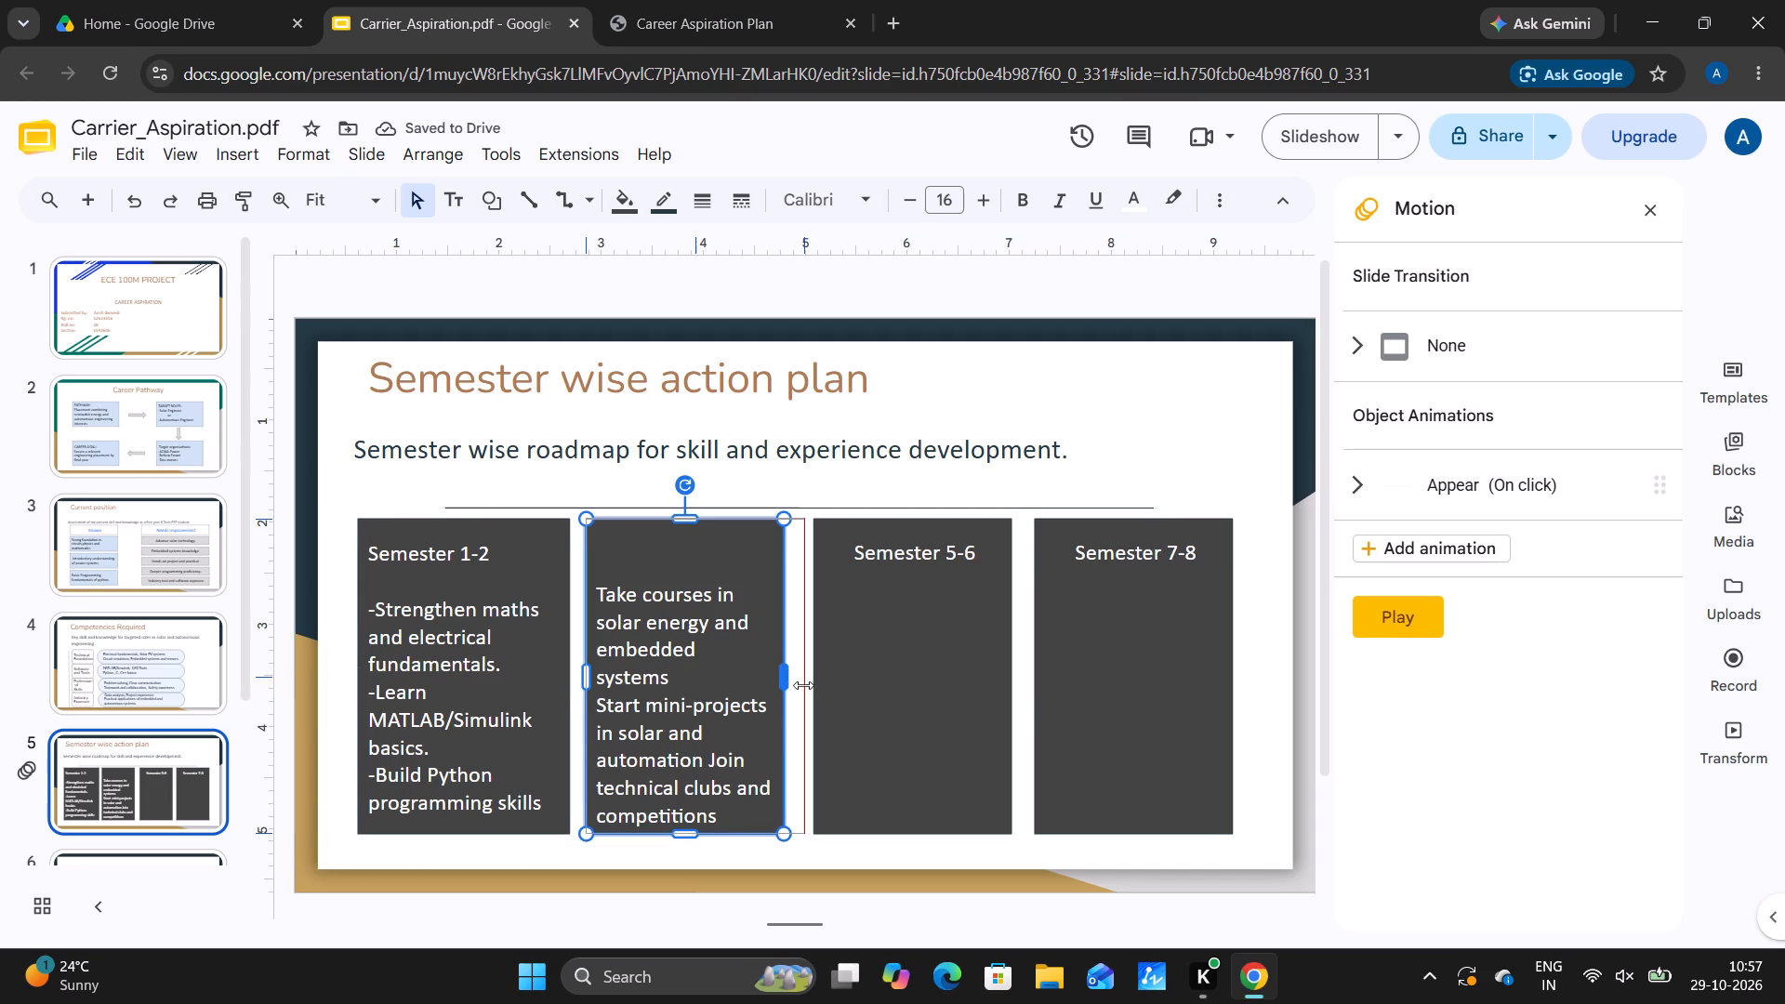
drag(803, 685, 800, 685)
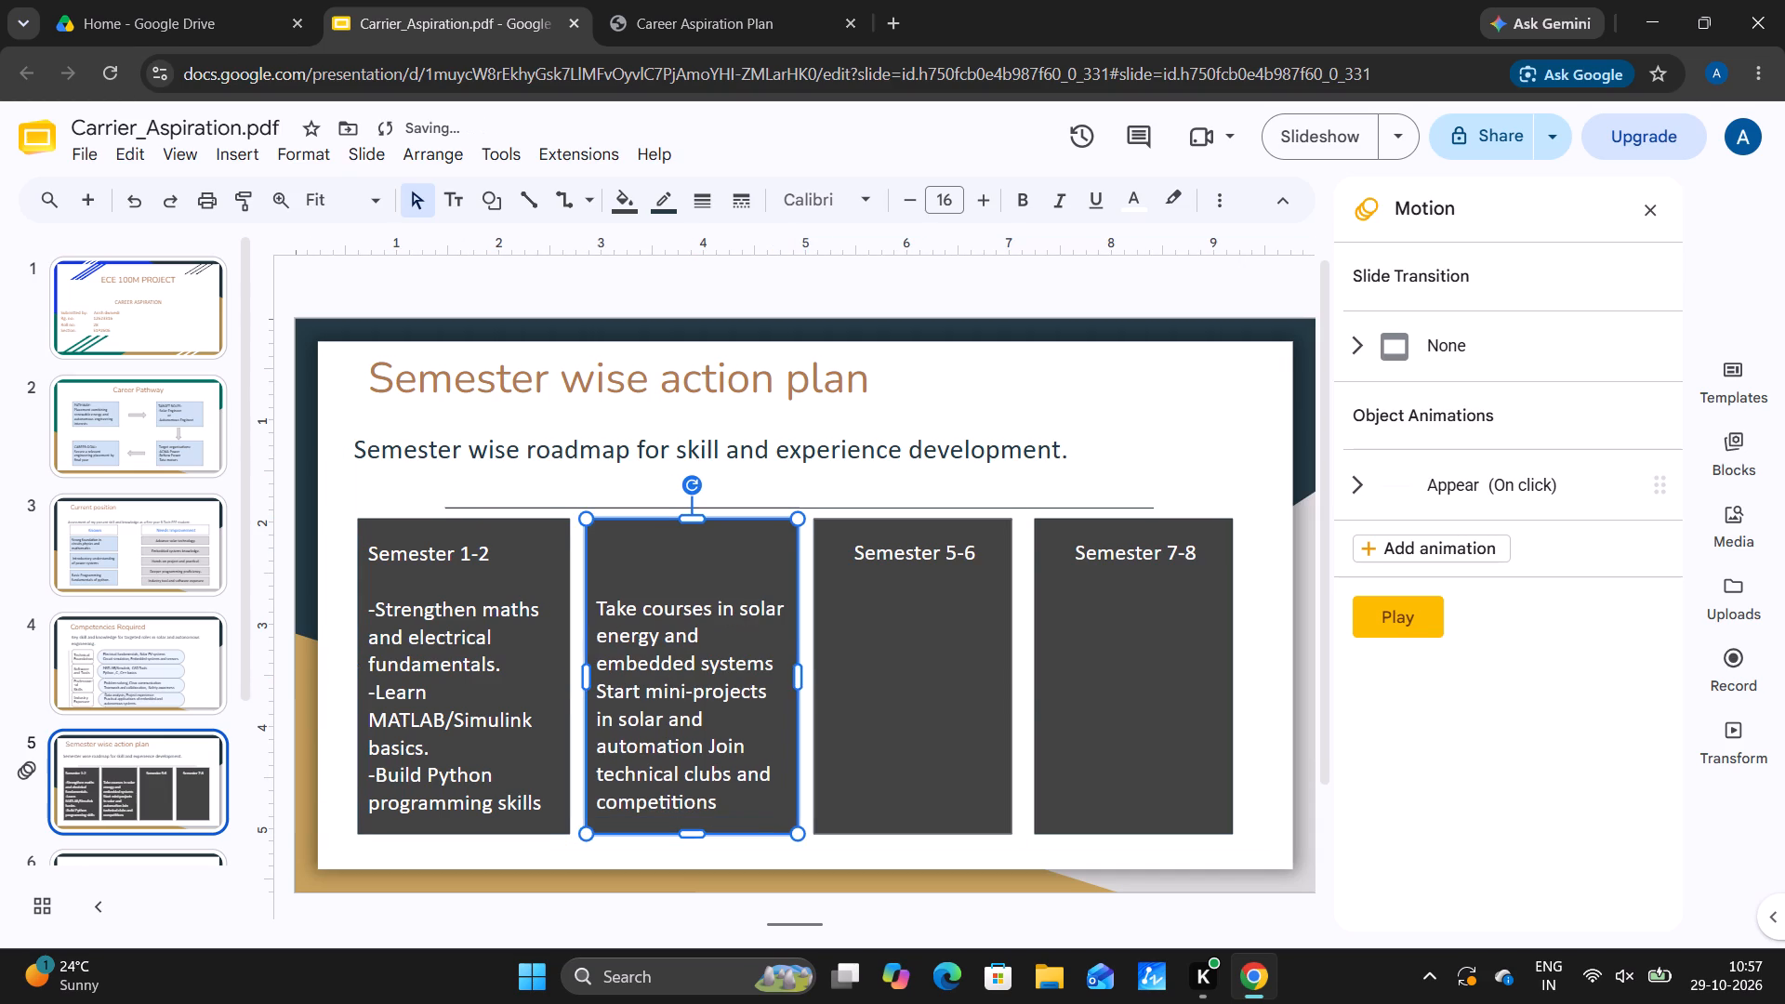
click(871, 706)
drag(1012, 673, 1024, 673)
click(1114, 711)
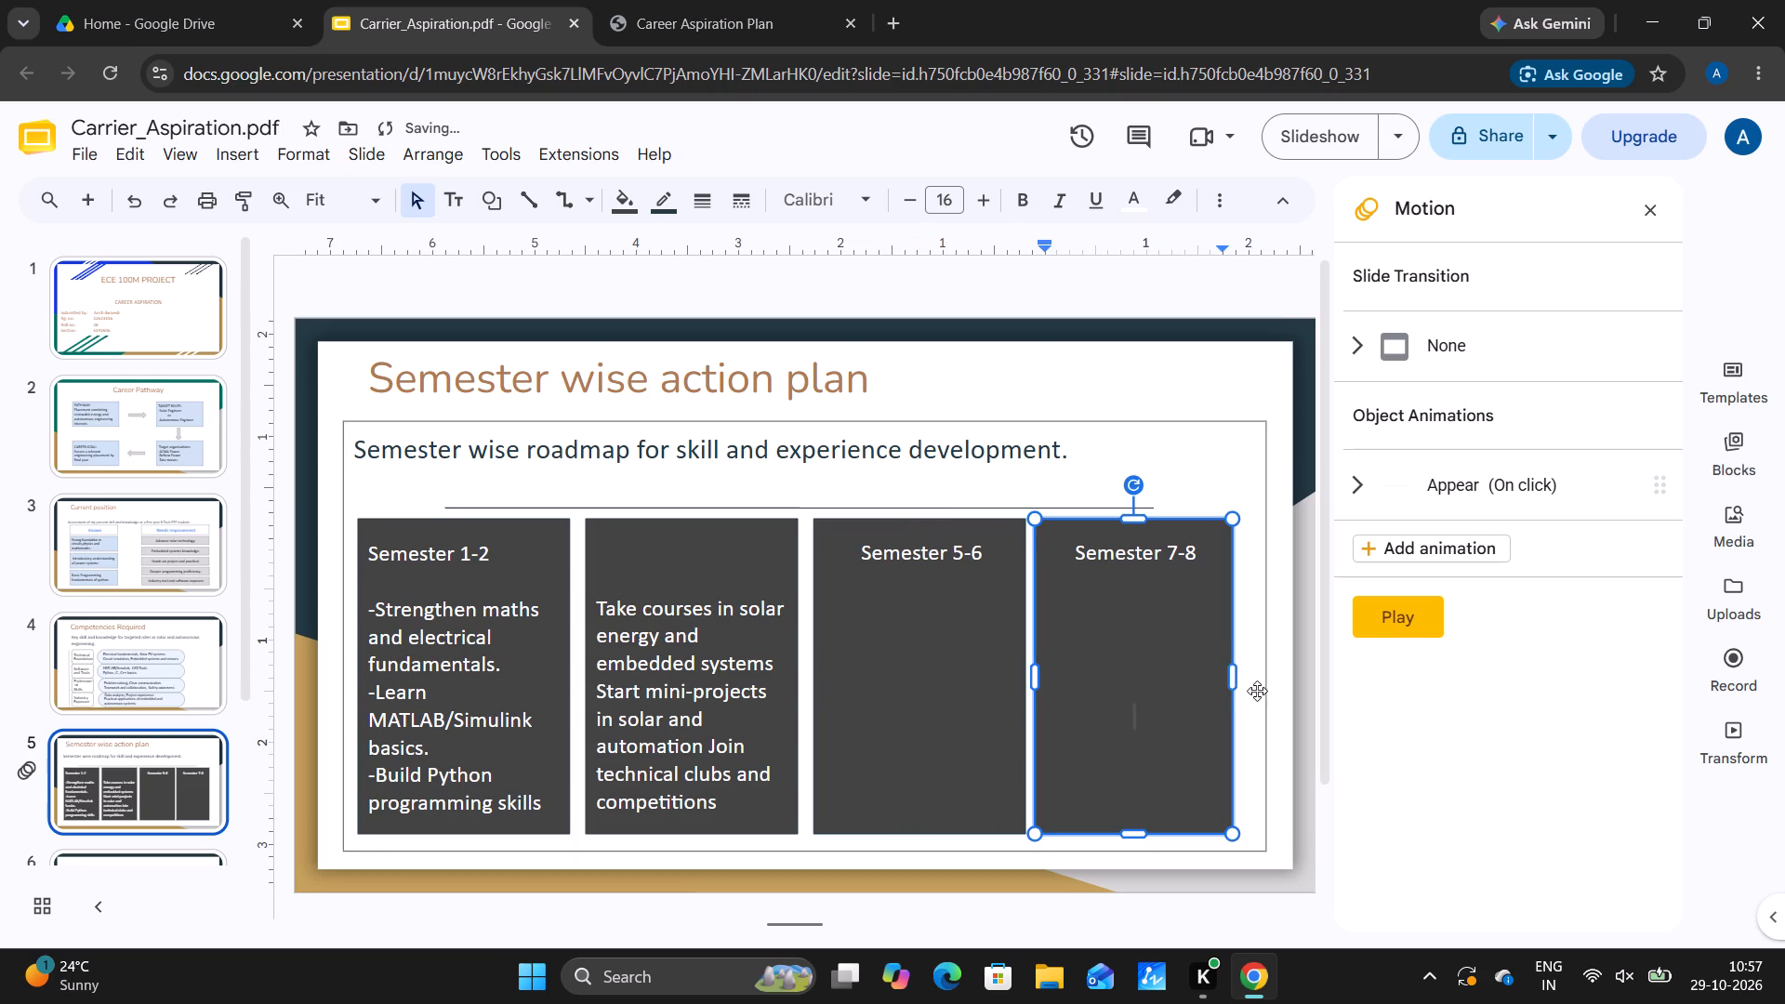
drag(1233, 679, 1246, 684)
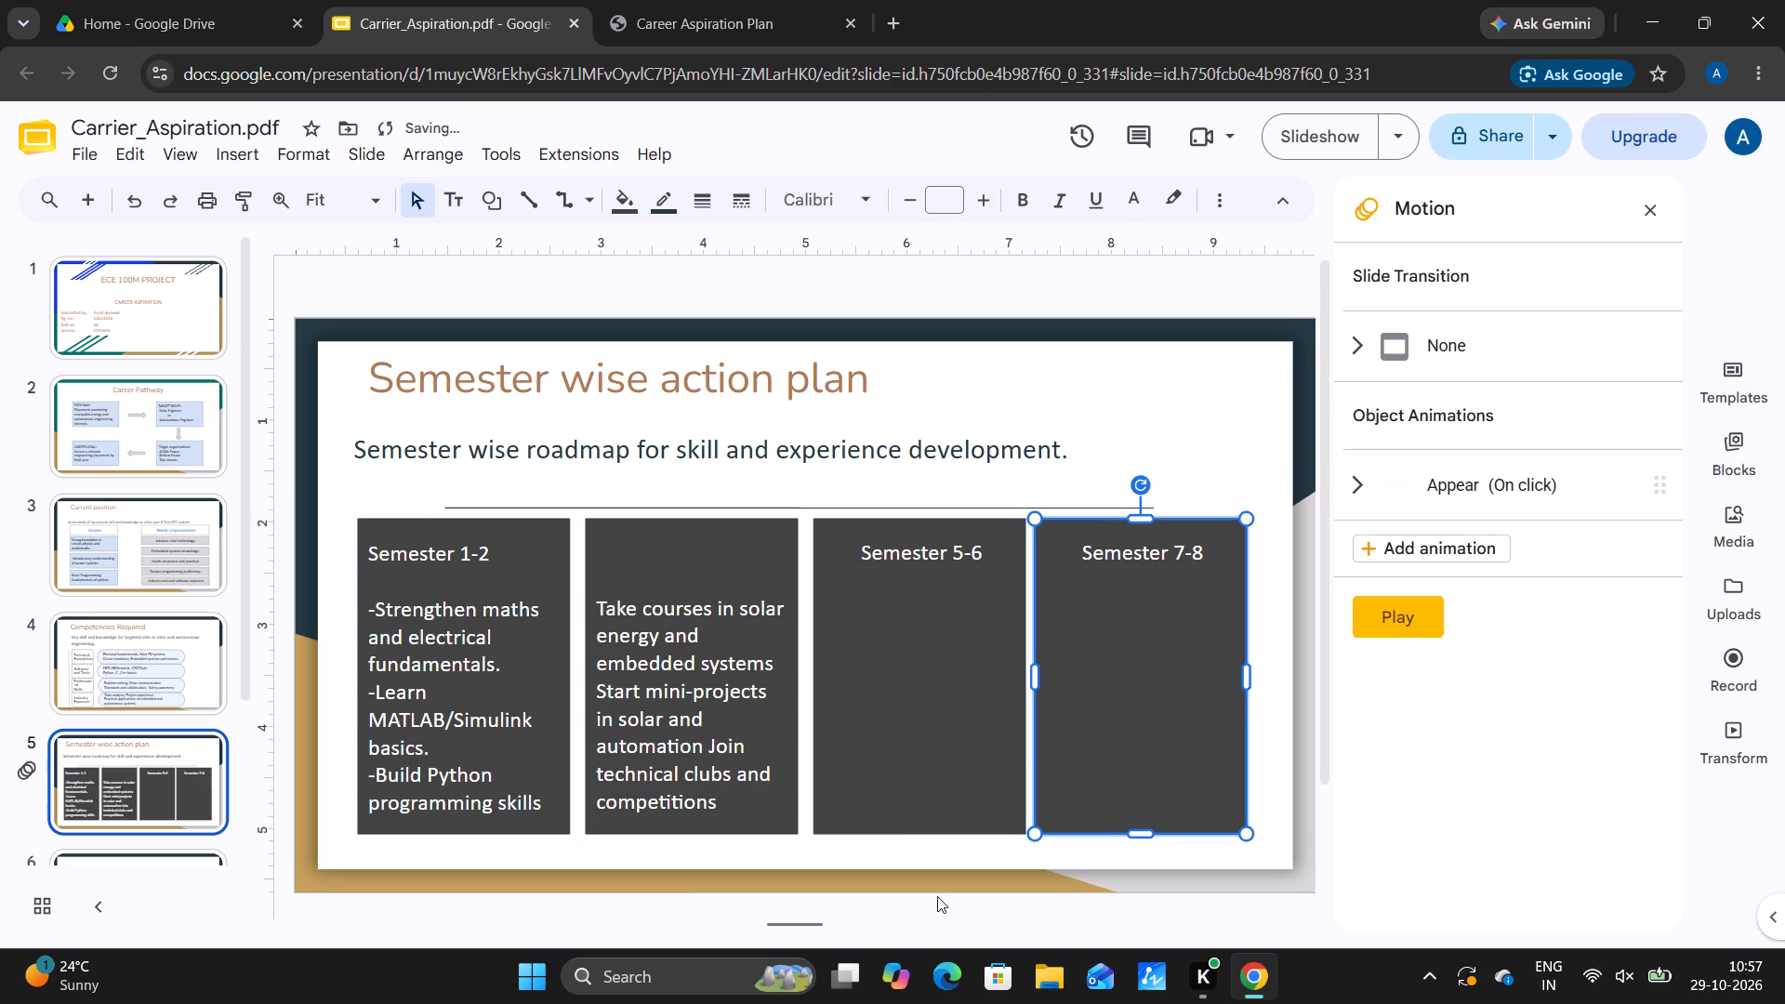
click(941, 902)
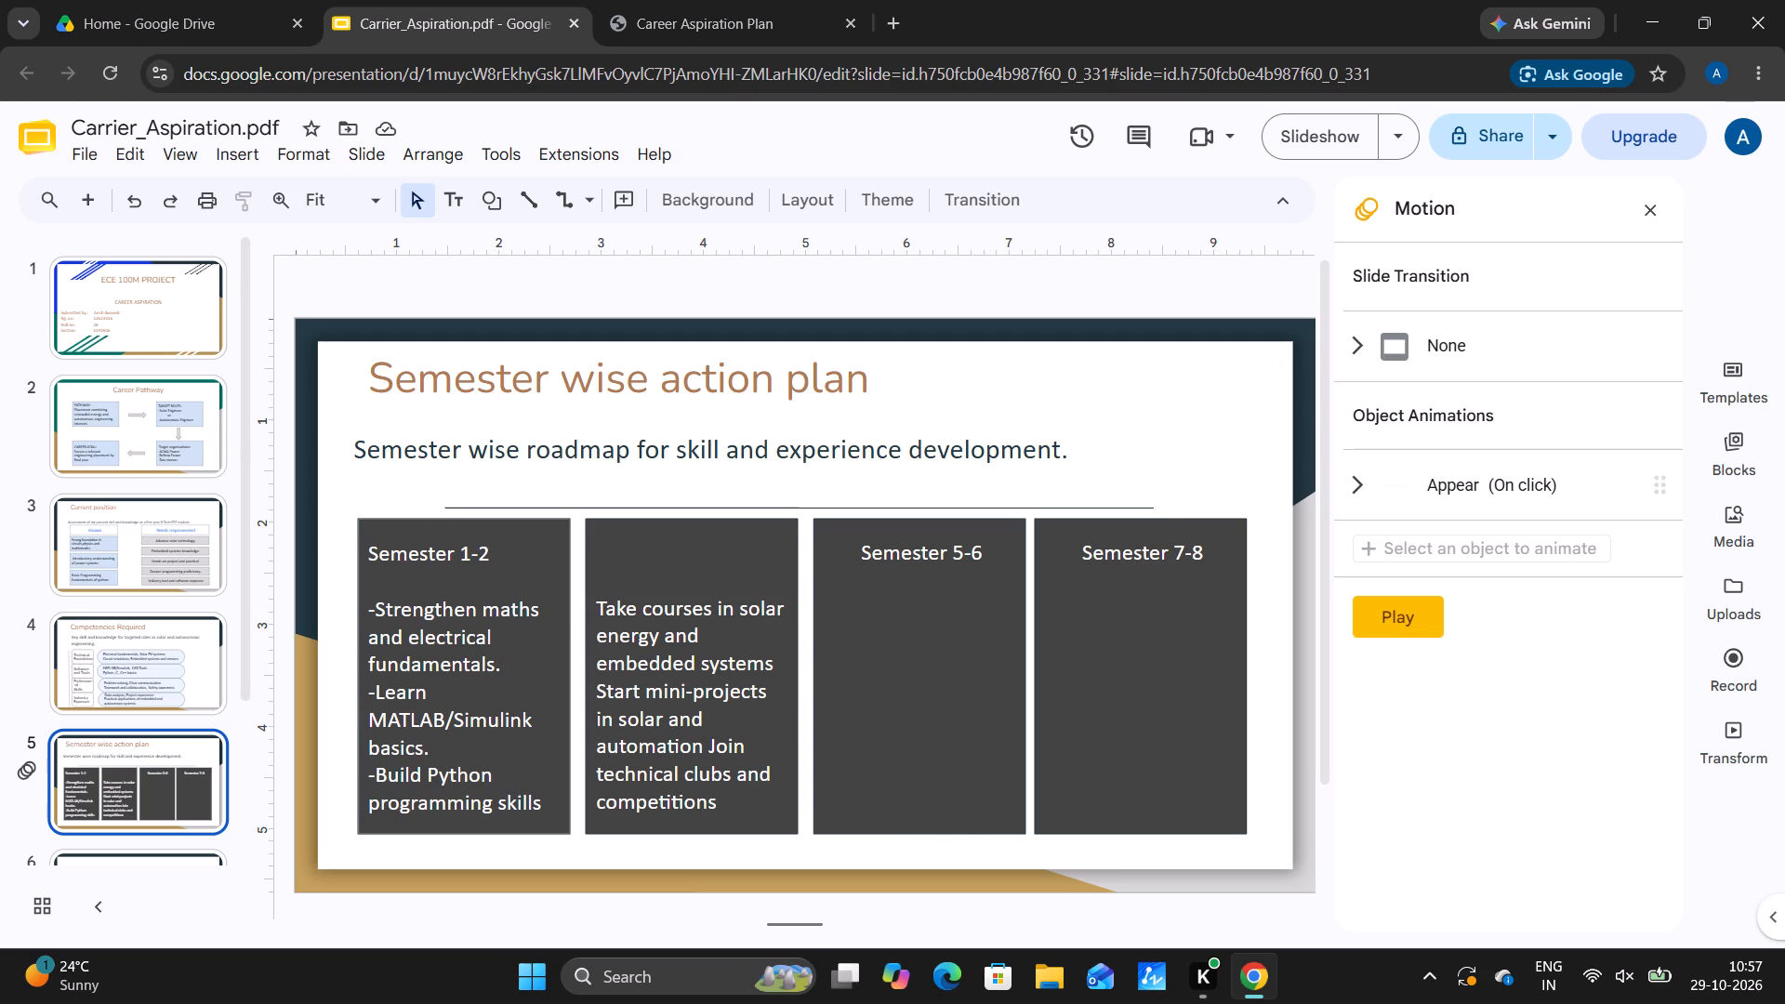
Make "Take courses in solar energy" and "Start mini-projects" numbered items 1 and 2 in the second rectangle.
click(598, 612)
key(1)
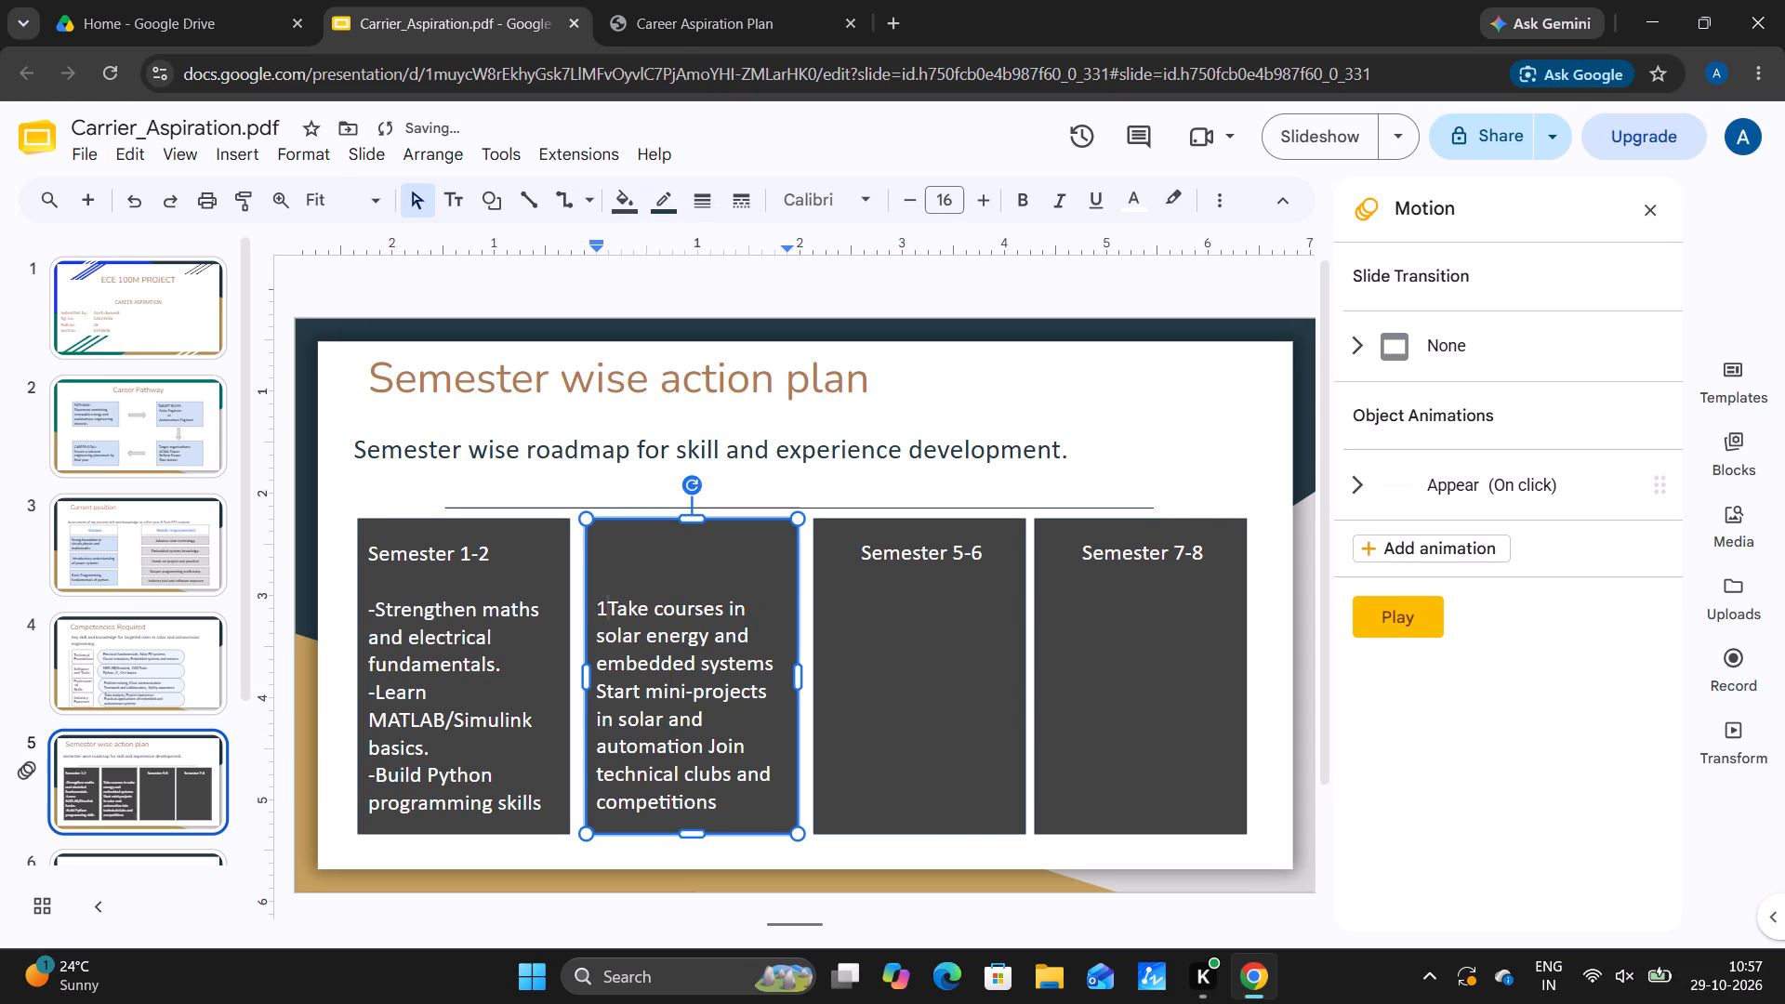
text(.)
key(space)
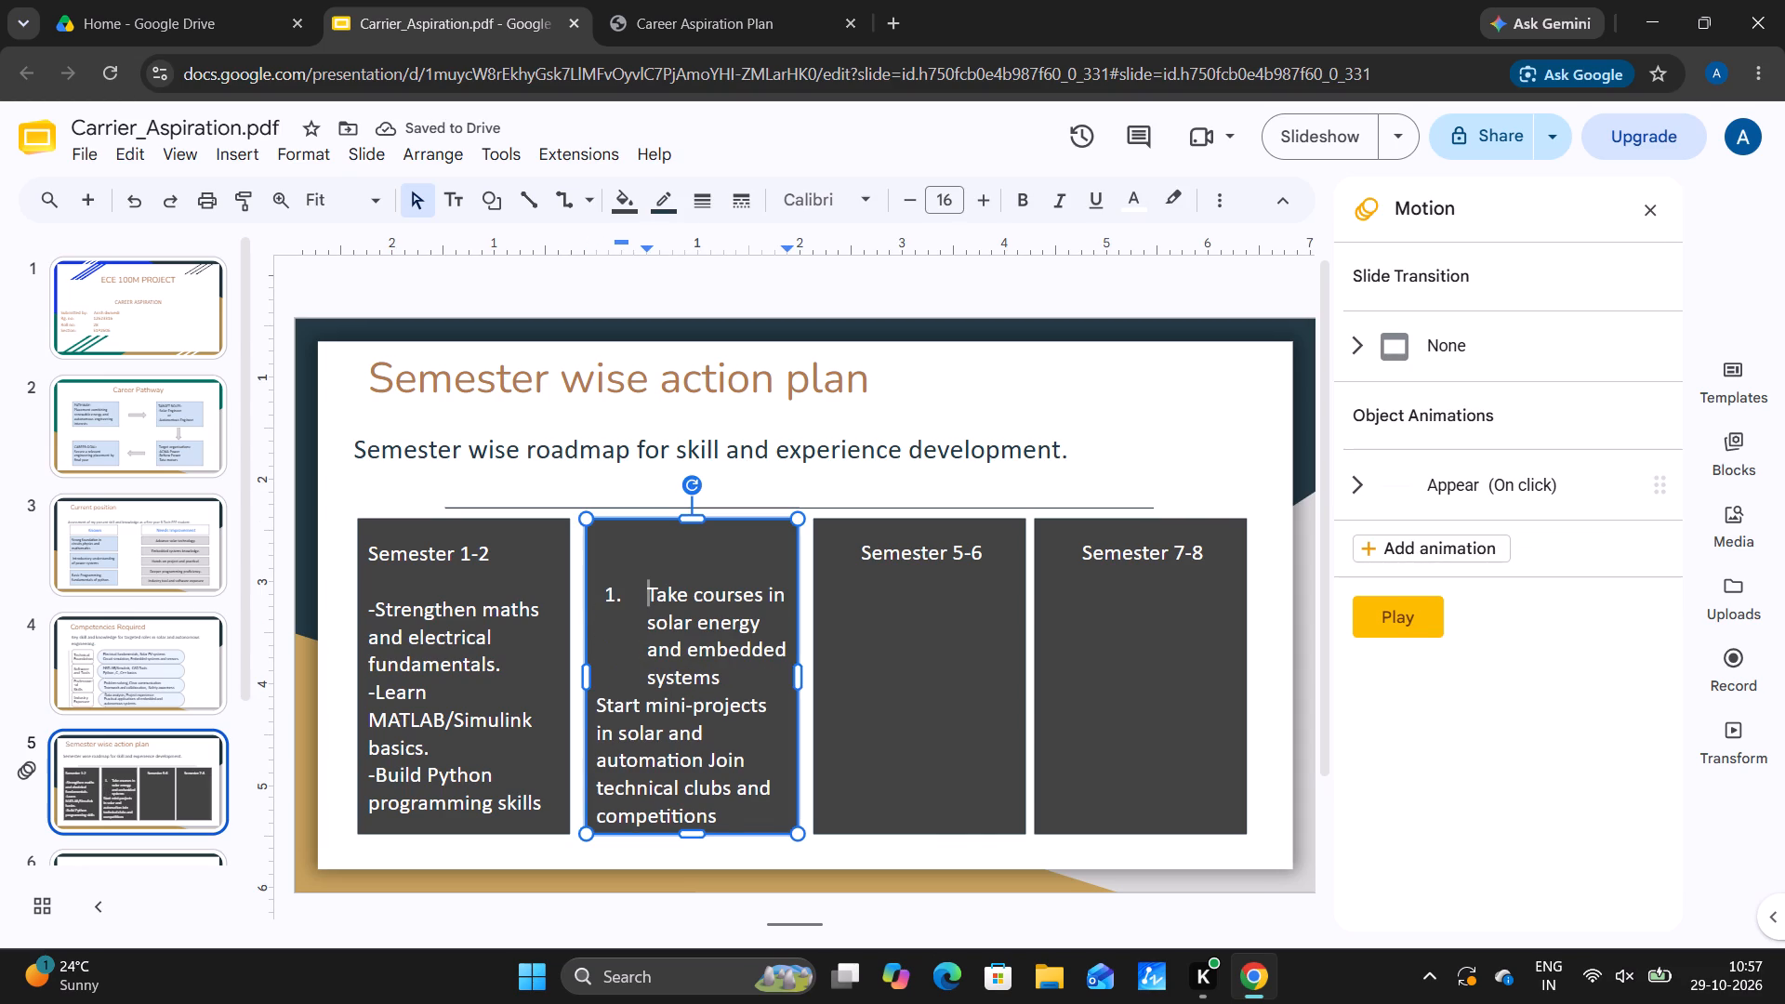
key(Down)
key(Down)
key(Down)
key(Down)
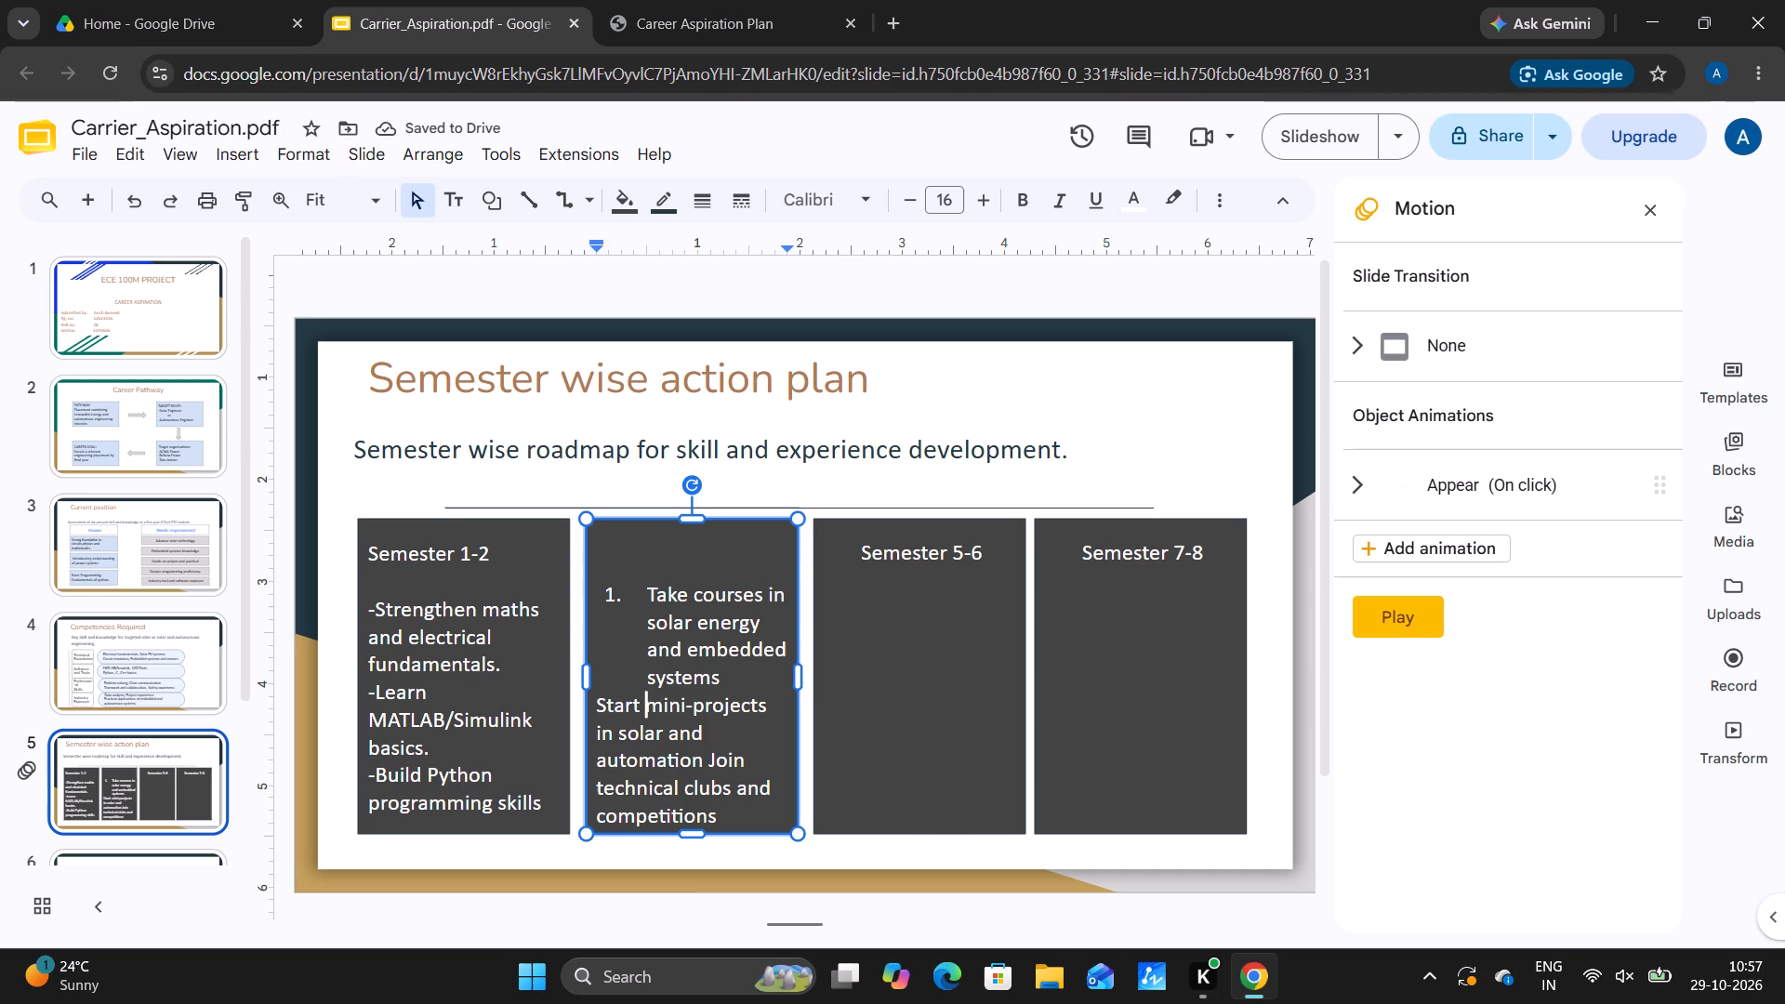
key(Left)
key(Left)
key(Left)
key(Left)
key(Left)
key(Left)
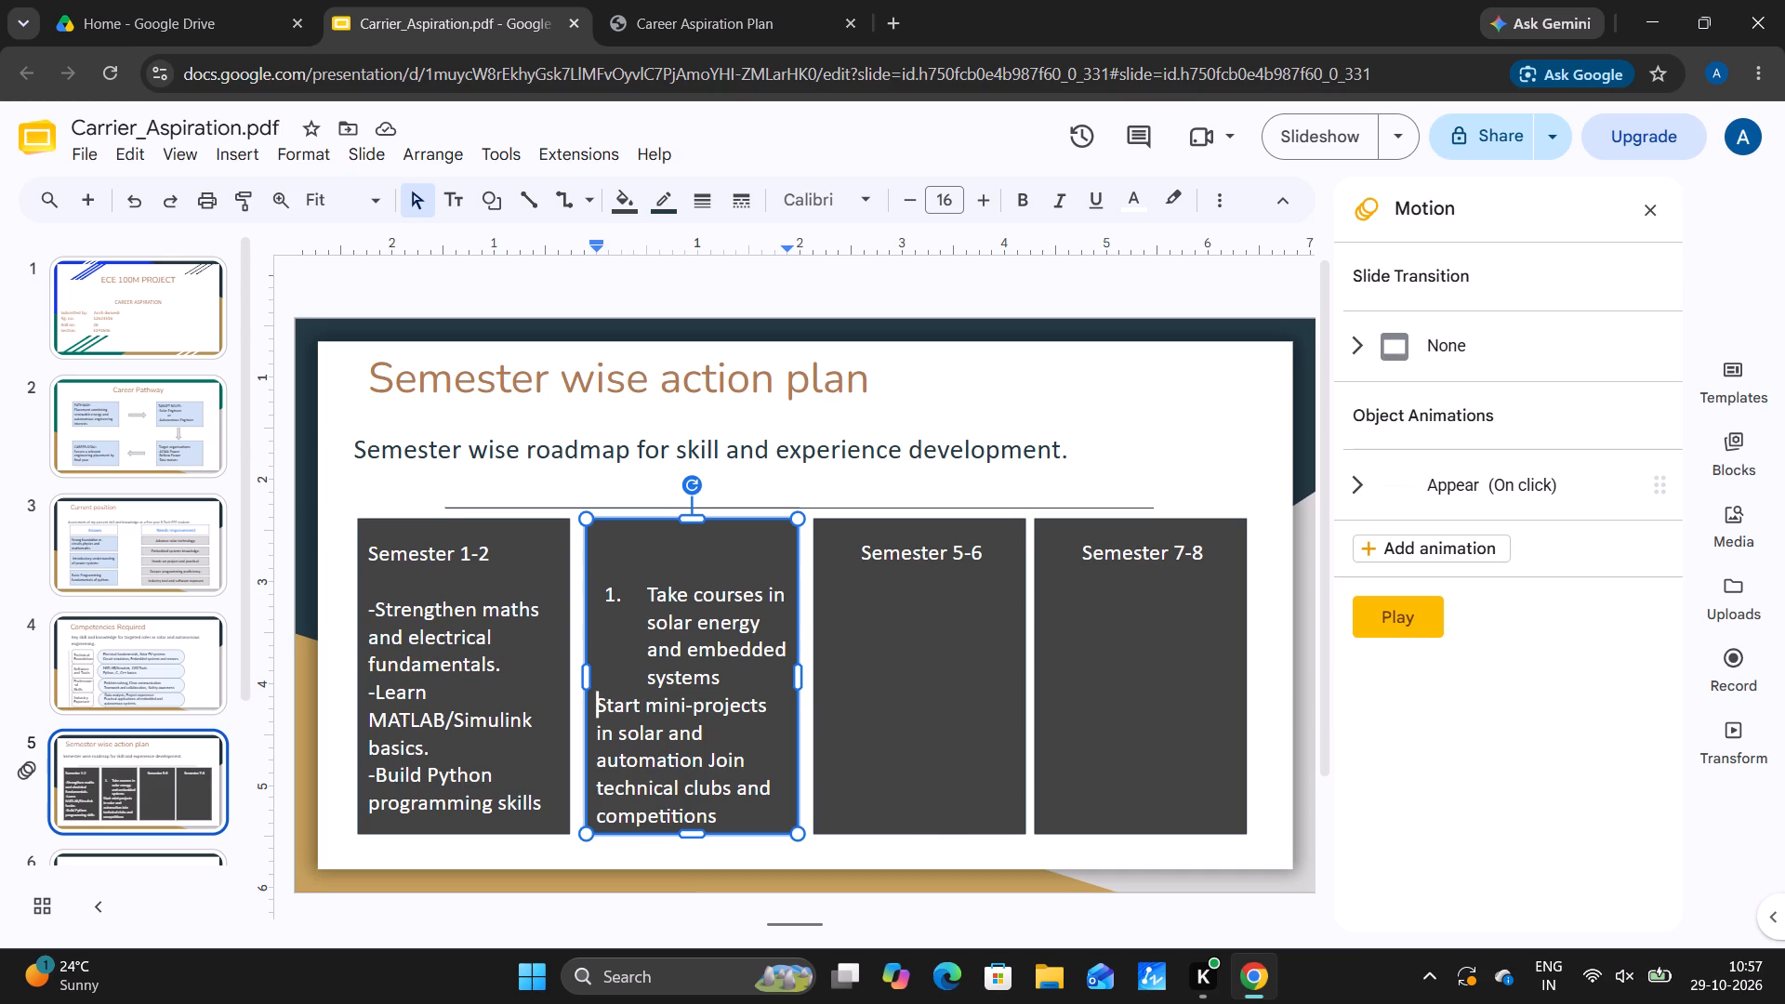
key(2)
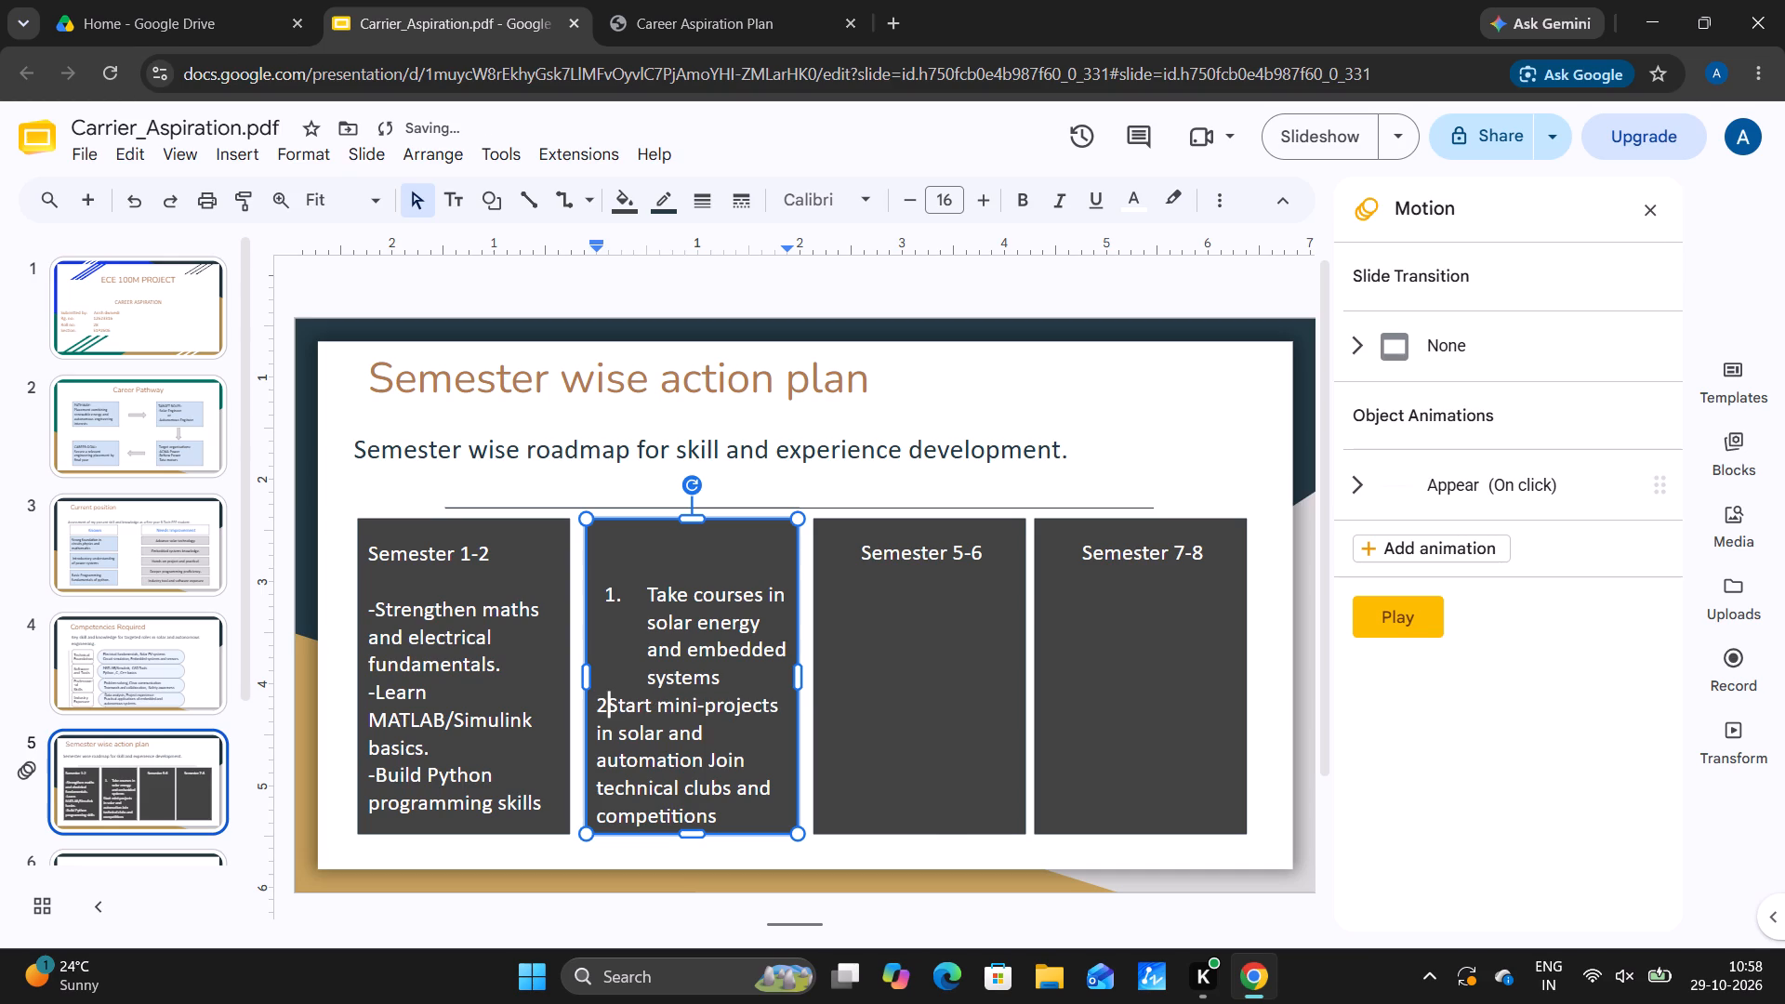
text(.)
key(space)
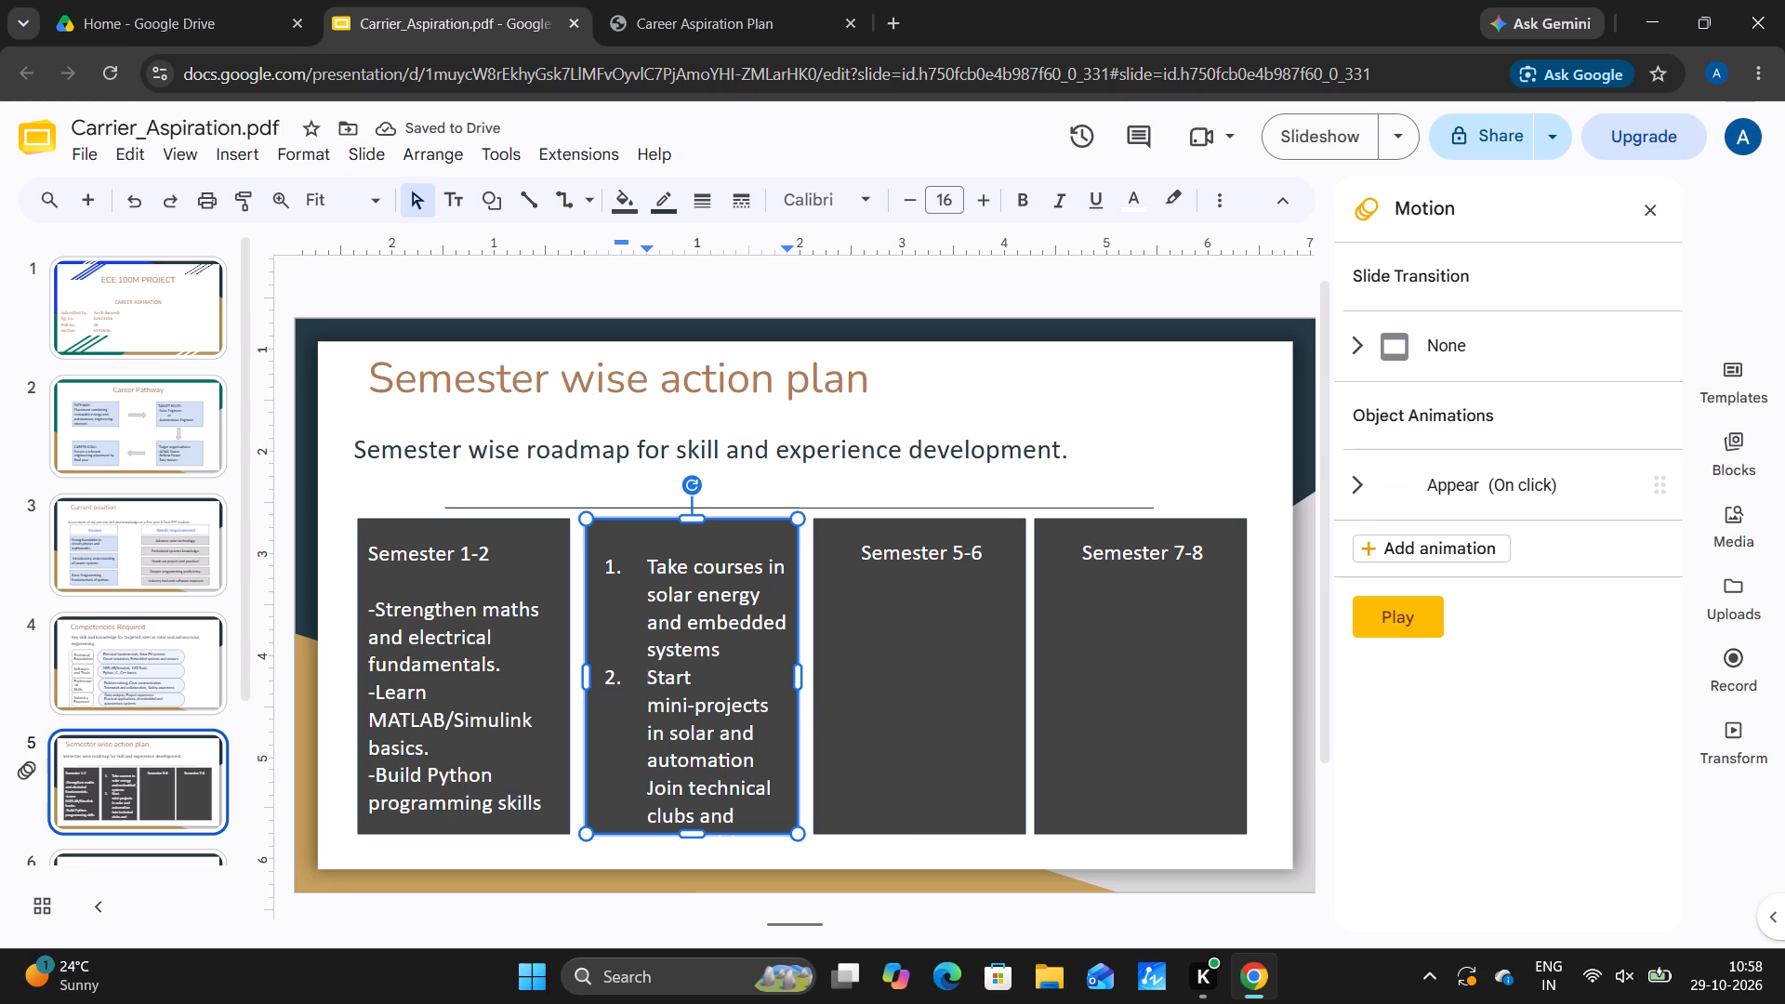
Insert "3." and a space before "Join technical clubs" in the second rectangle.
key(Up)
key(Up)
key(Up)
key(Up)
key(Up)
key(Up)
key(Down)
key(Down)
key(Down)
key(Down)
key(Down)
key(Down)
key(Down)
key(Down)
key(Down)
key(Down)
key(Down)
key(Down)
key(Down)
key(Down)
key(Up)
key(Up)
key(Up)
key(Up)
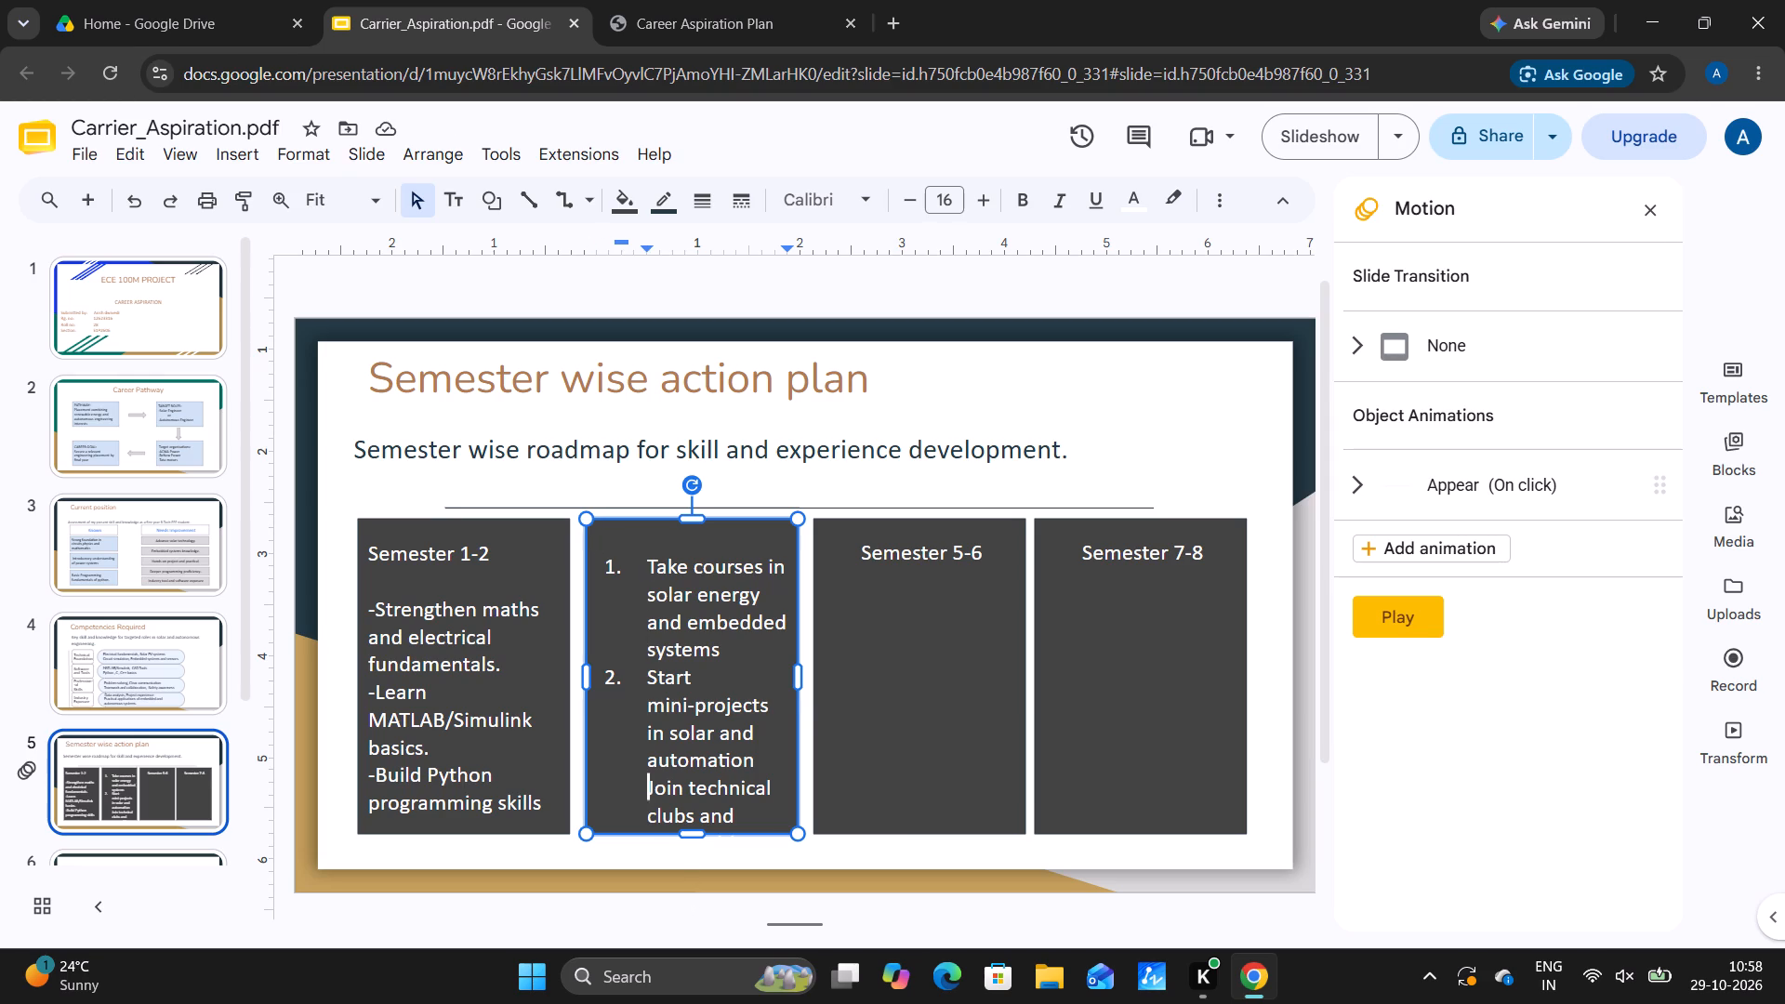
key(3)
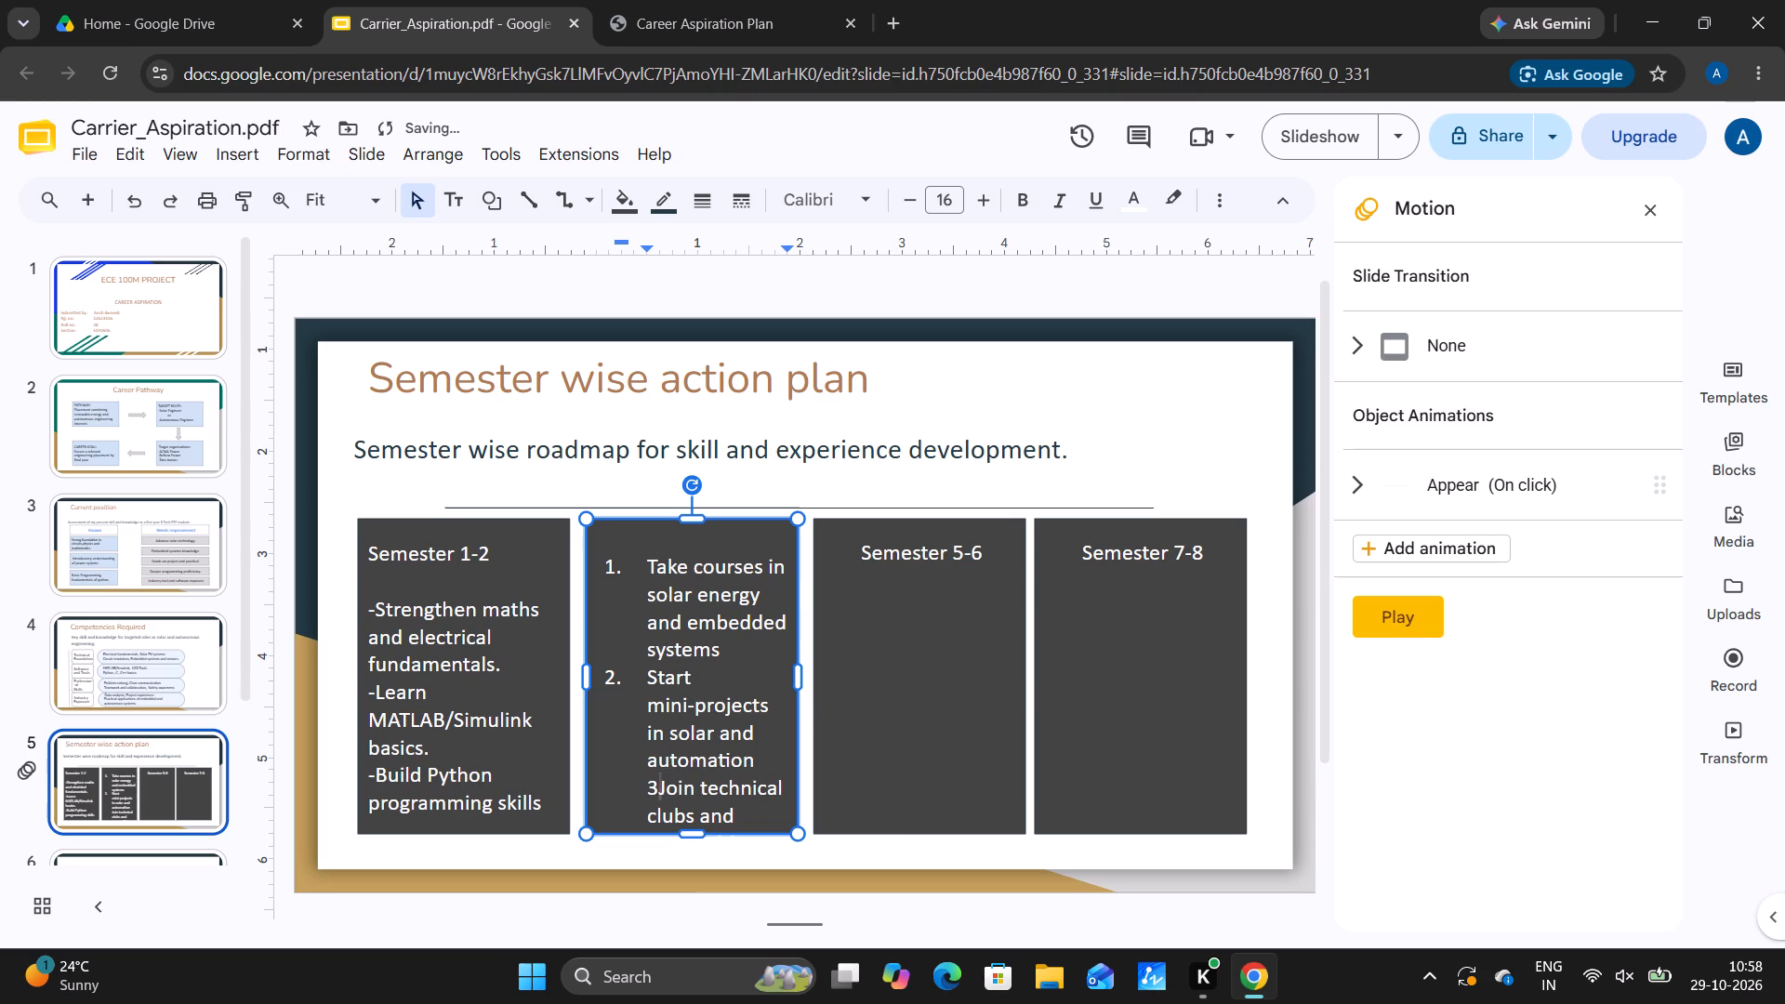
text(.)
key(space)
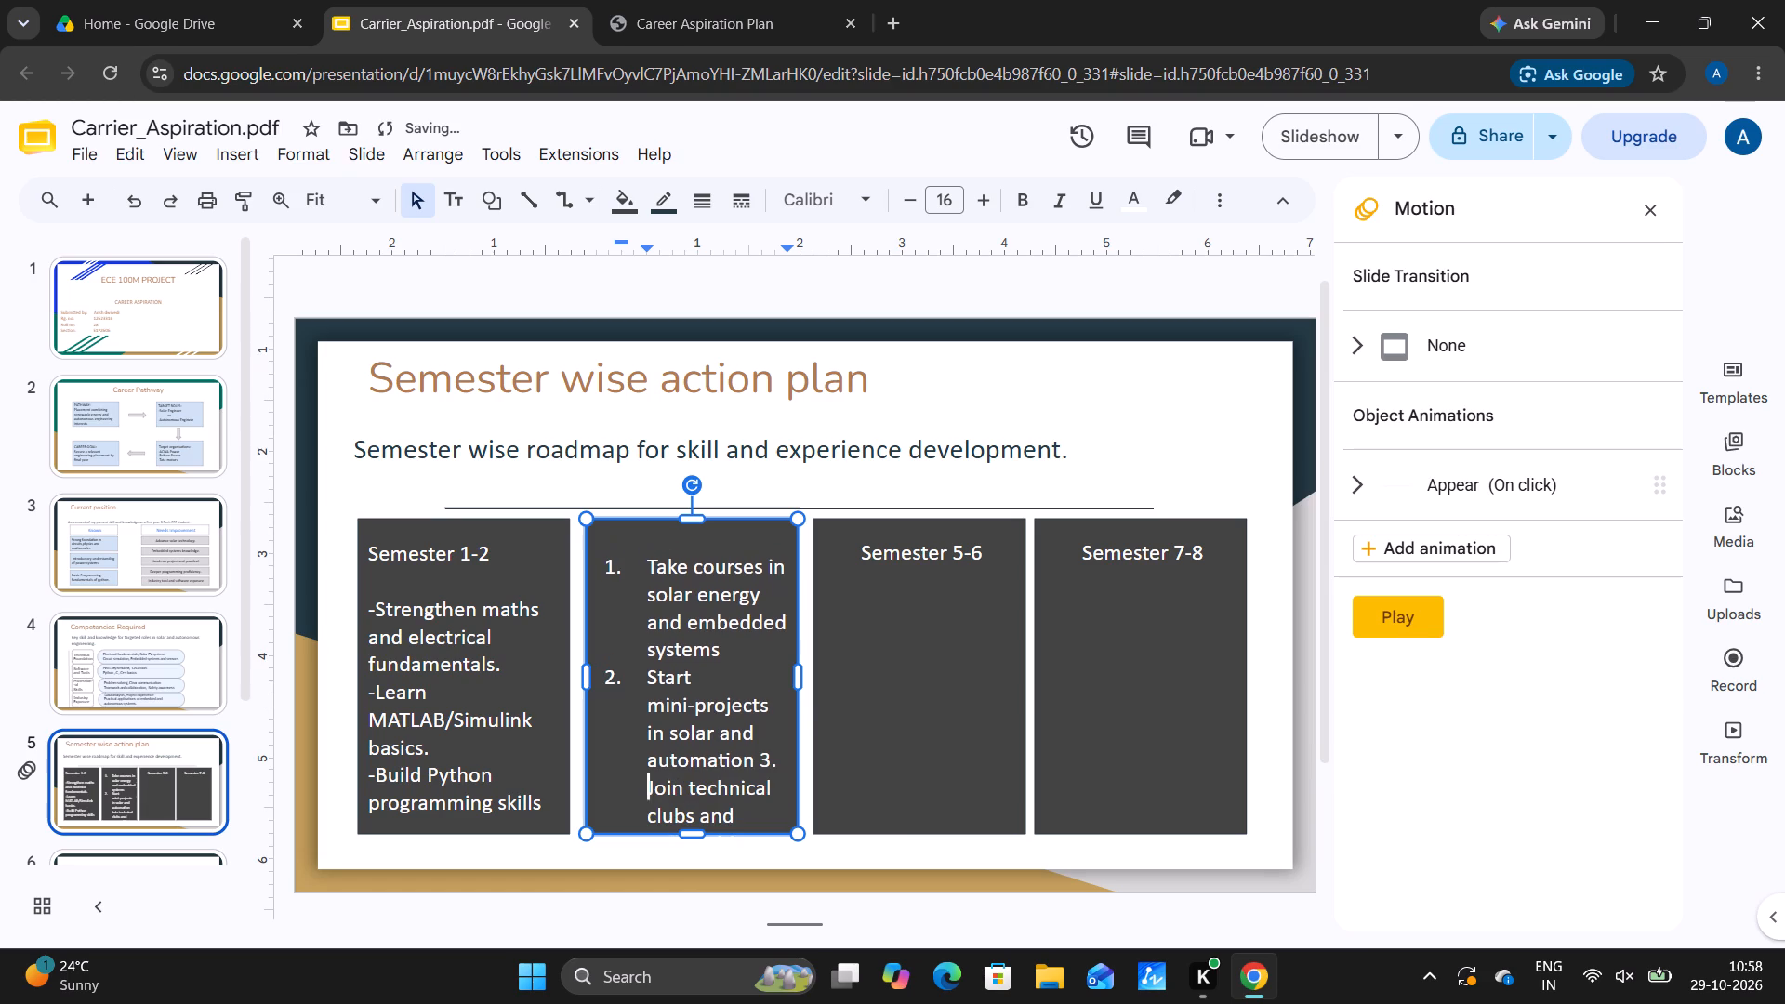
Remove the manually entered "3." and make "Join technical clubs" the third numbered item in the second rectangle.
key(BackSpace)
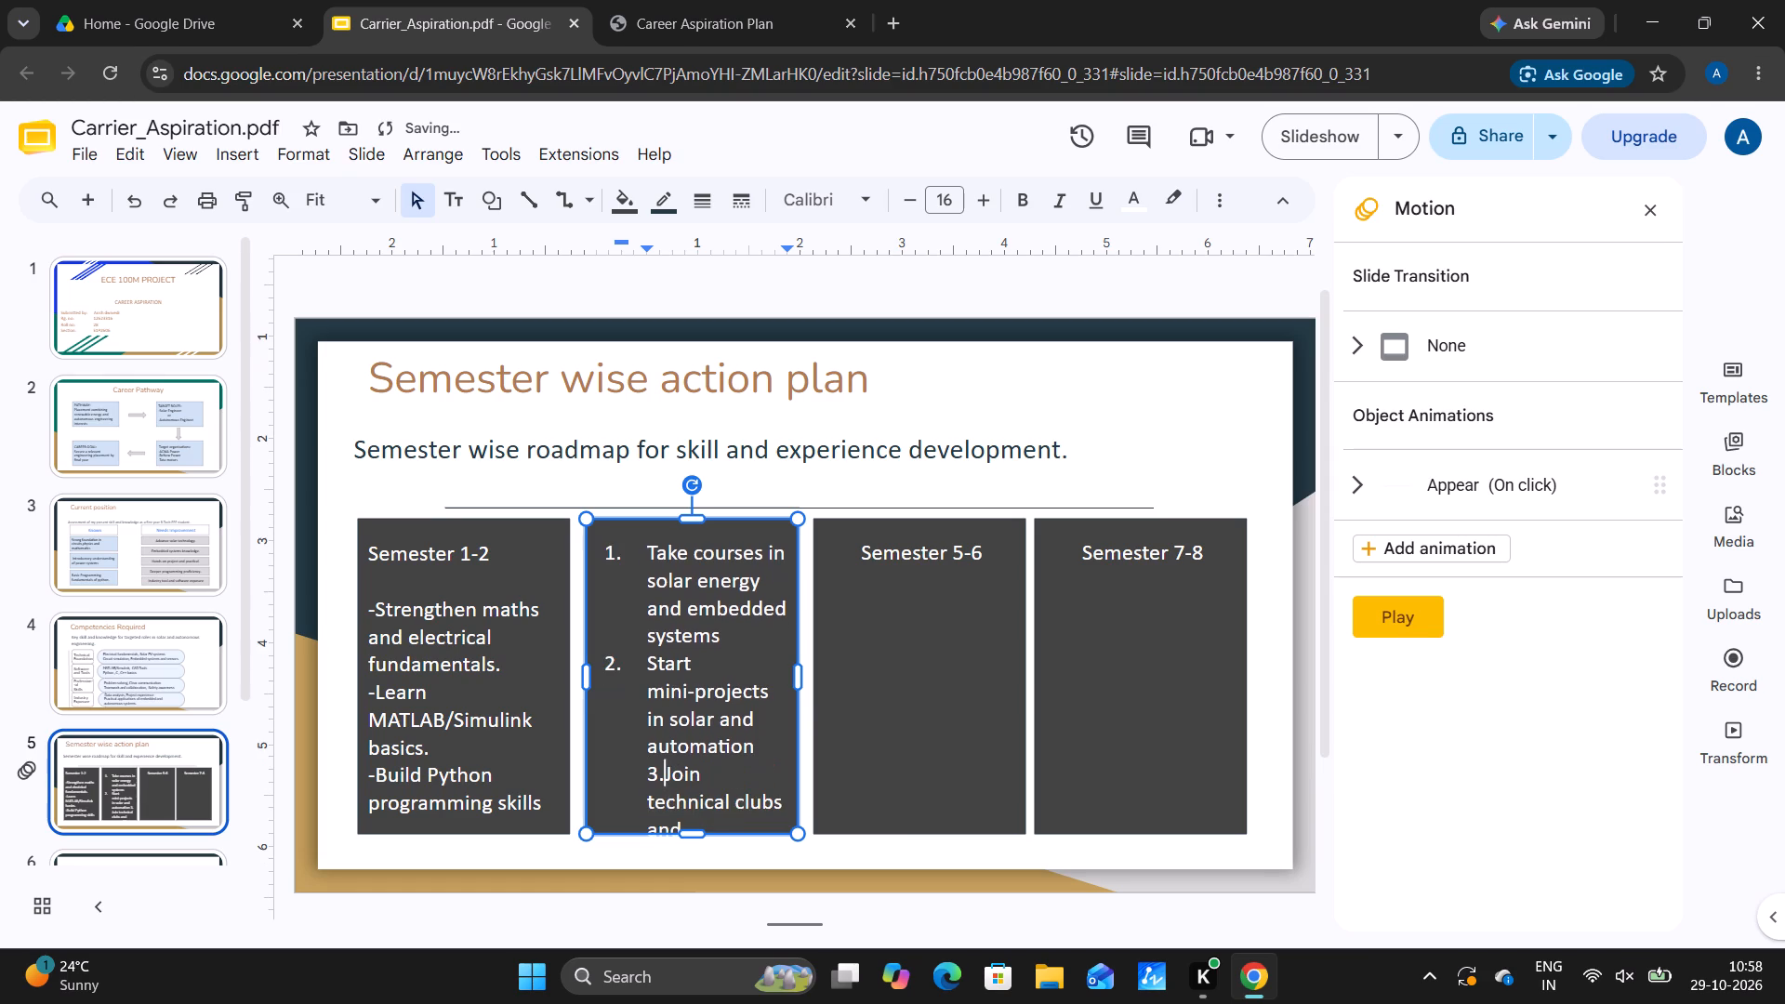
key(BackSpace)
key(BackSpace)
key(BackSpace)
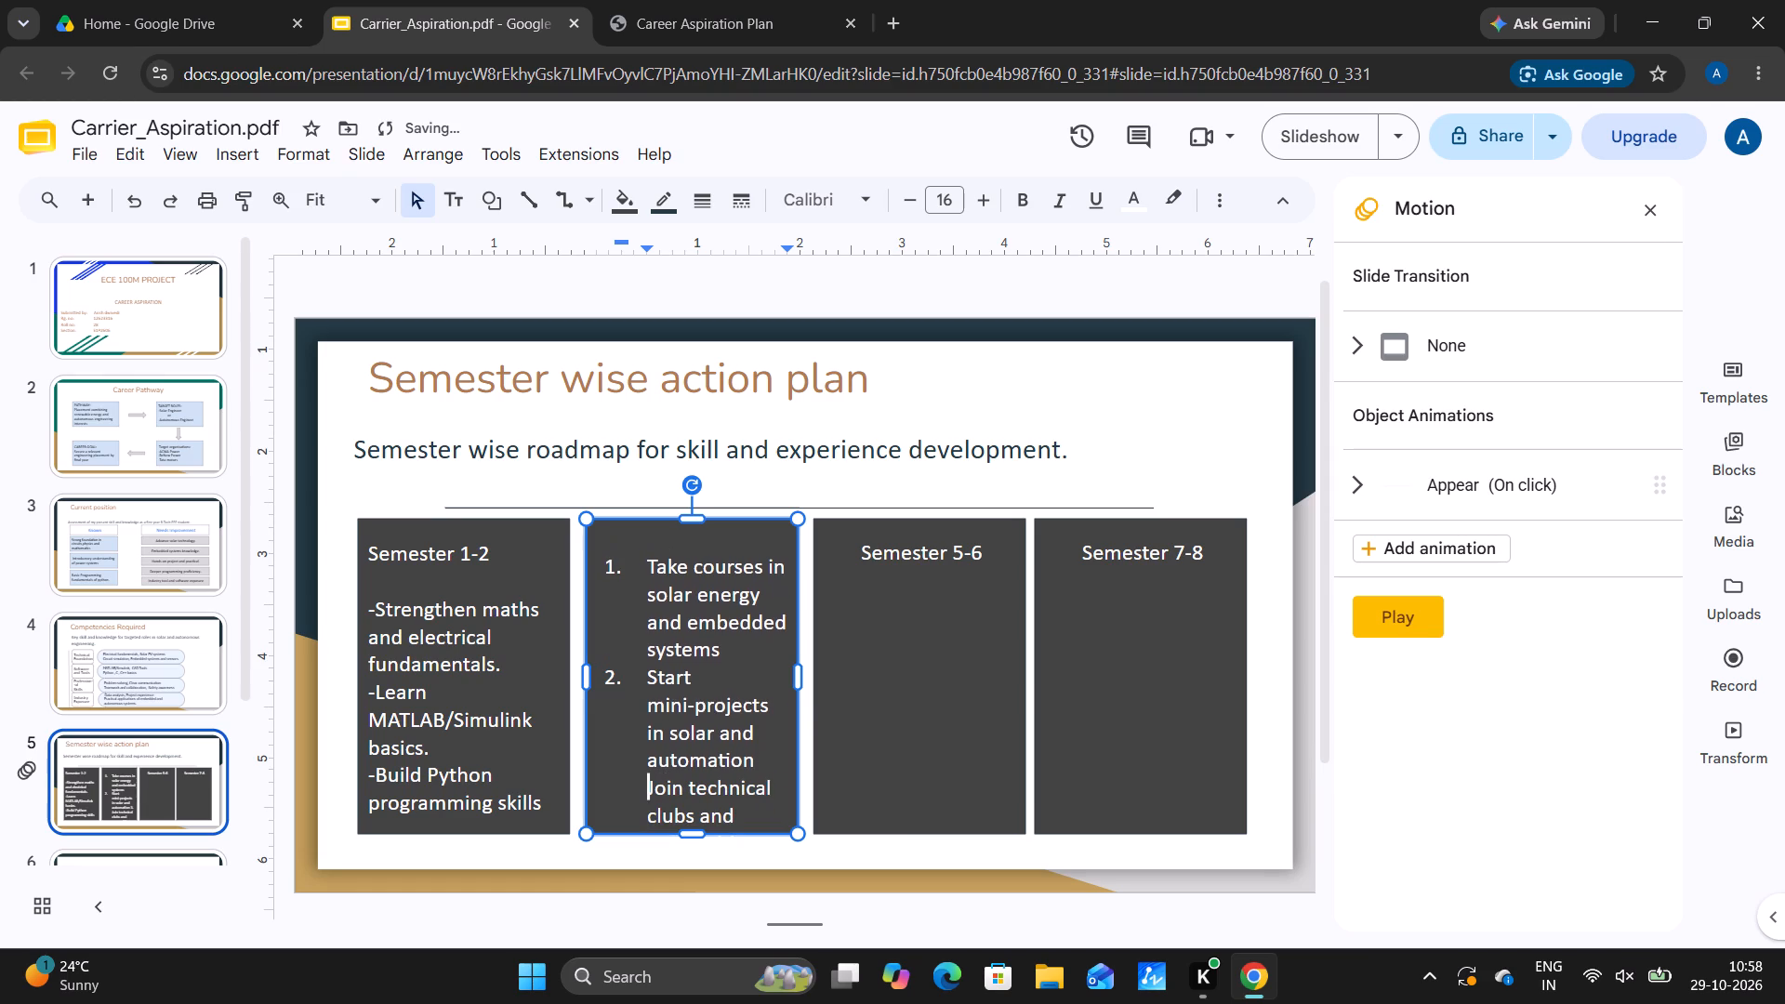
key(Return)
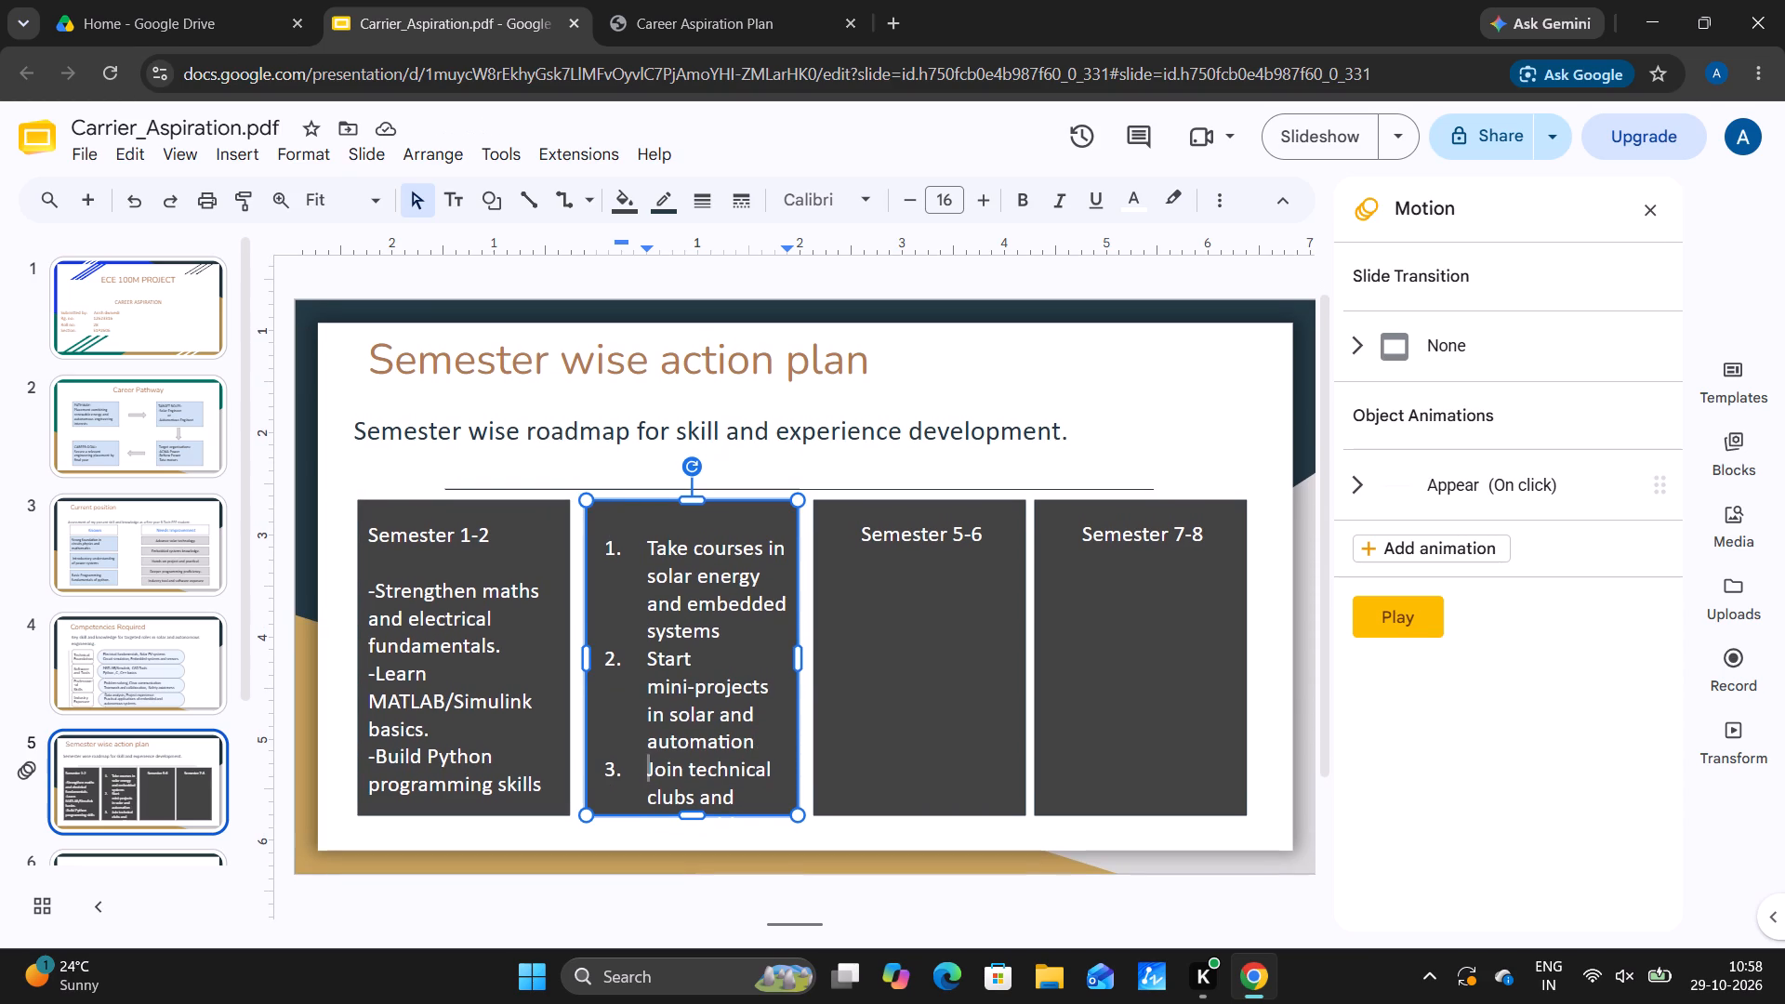
Undo the list numbering in the second rectangle, leaving "1." before "Take courses" as plain text followed by a space.
click(628, 551)
key(ctrl+z)
key(ctrl+z)
key(ctrl+z)
key(ctrl+z)
key(ctrl+z)
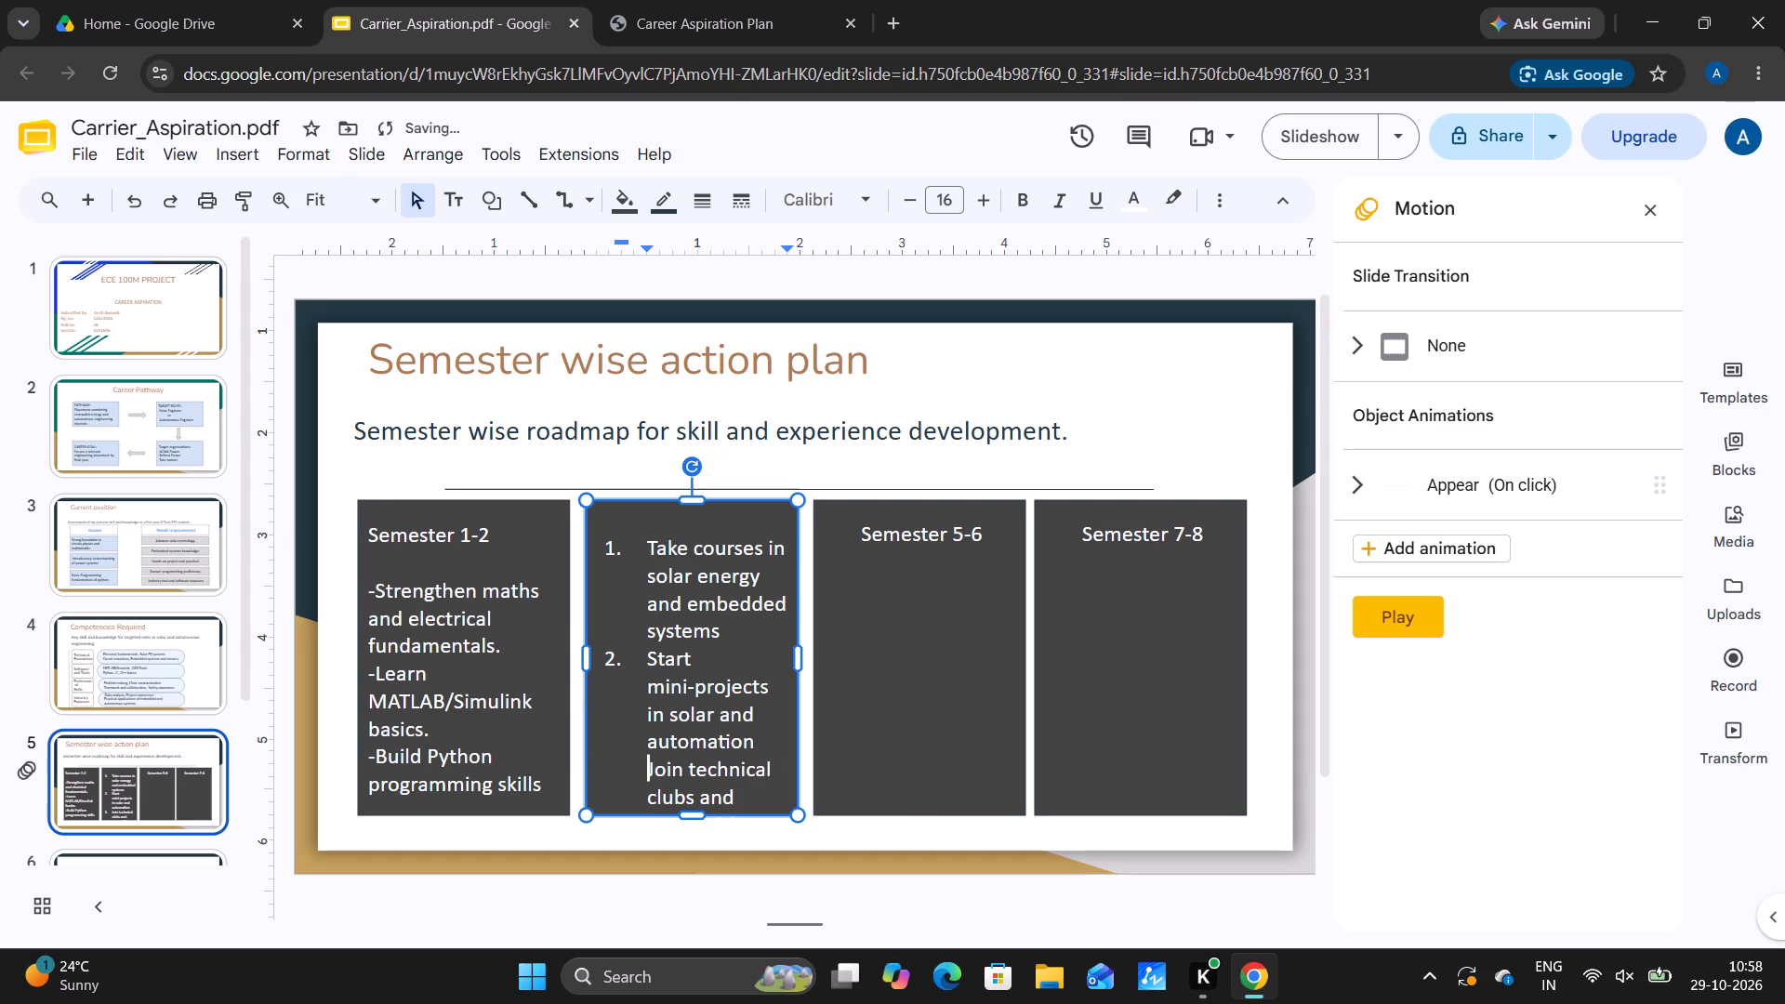
key(ctrl+z)
key(ctrl+z)
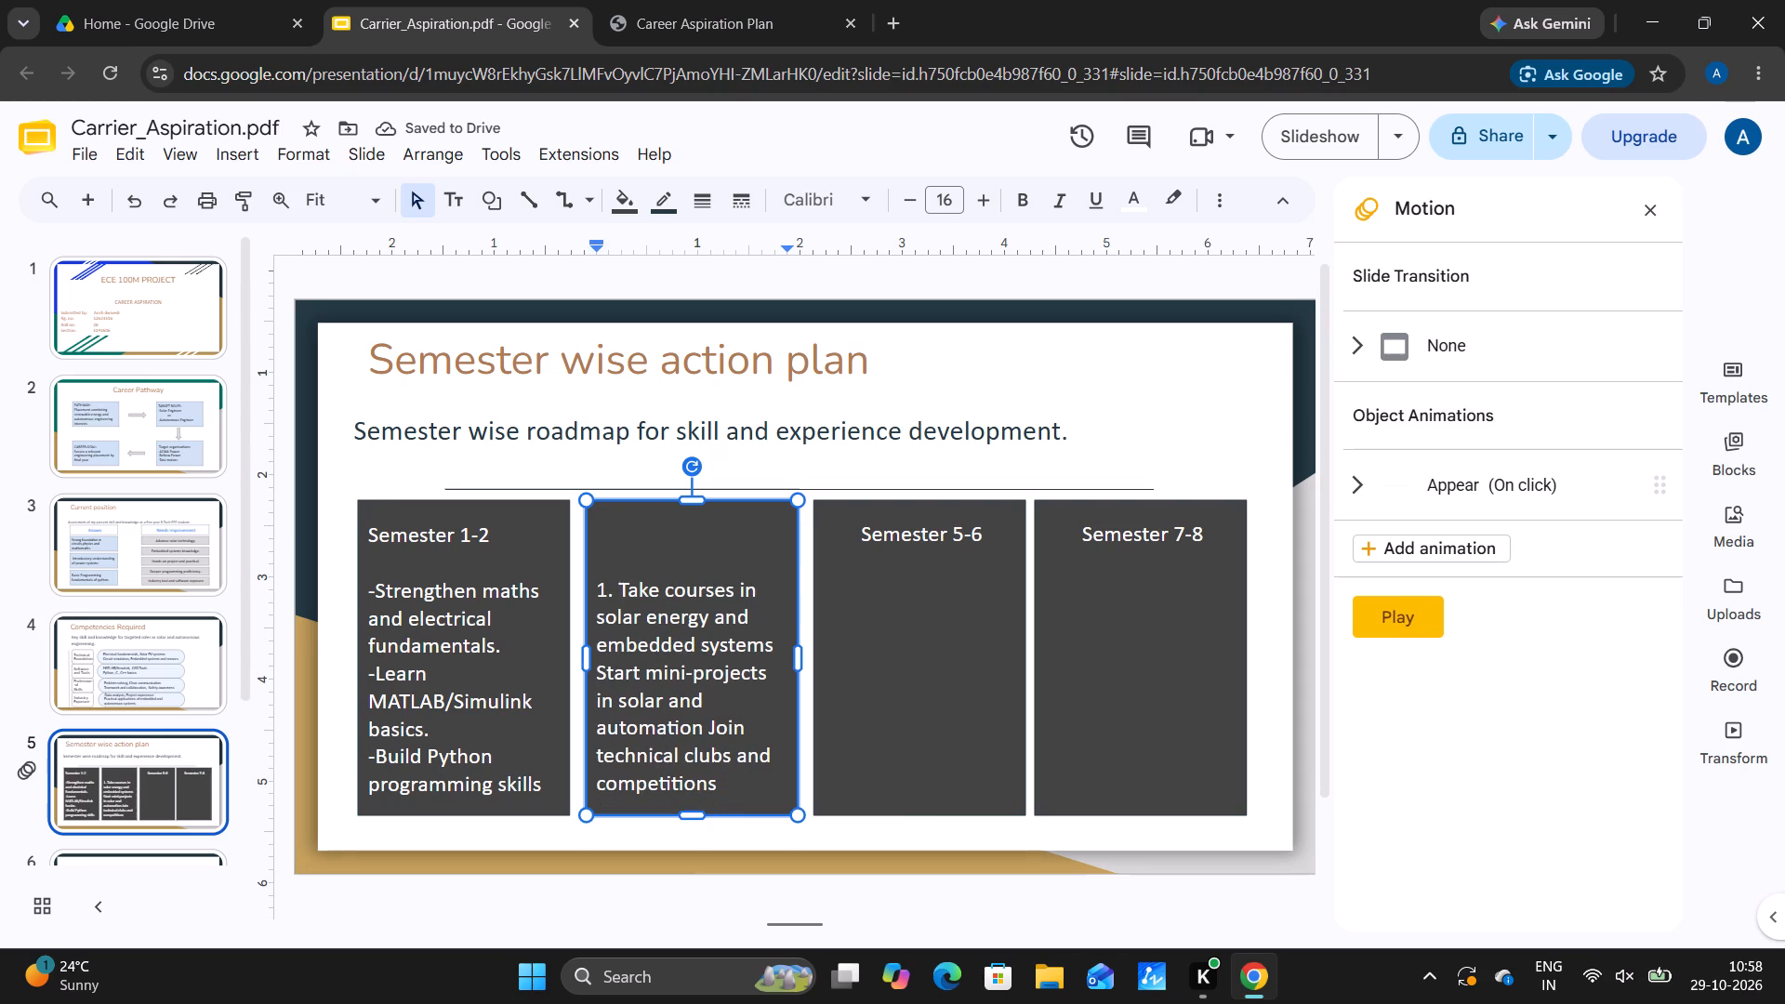
key(BackSpace)
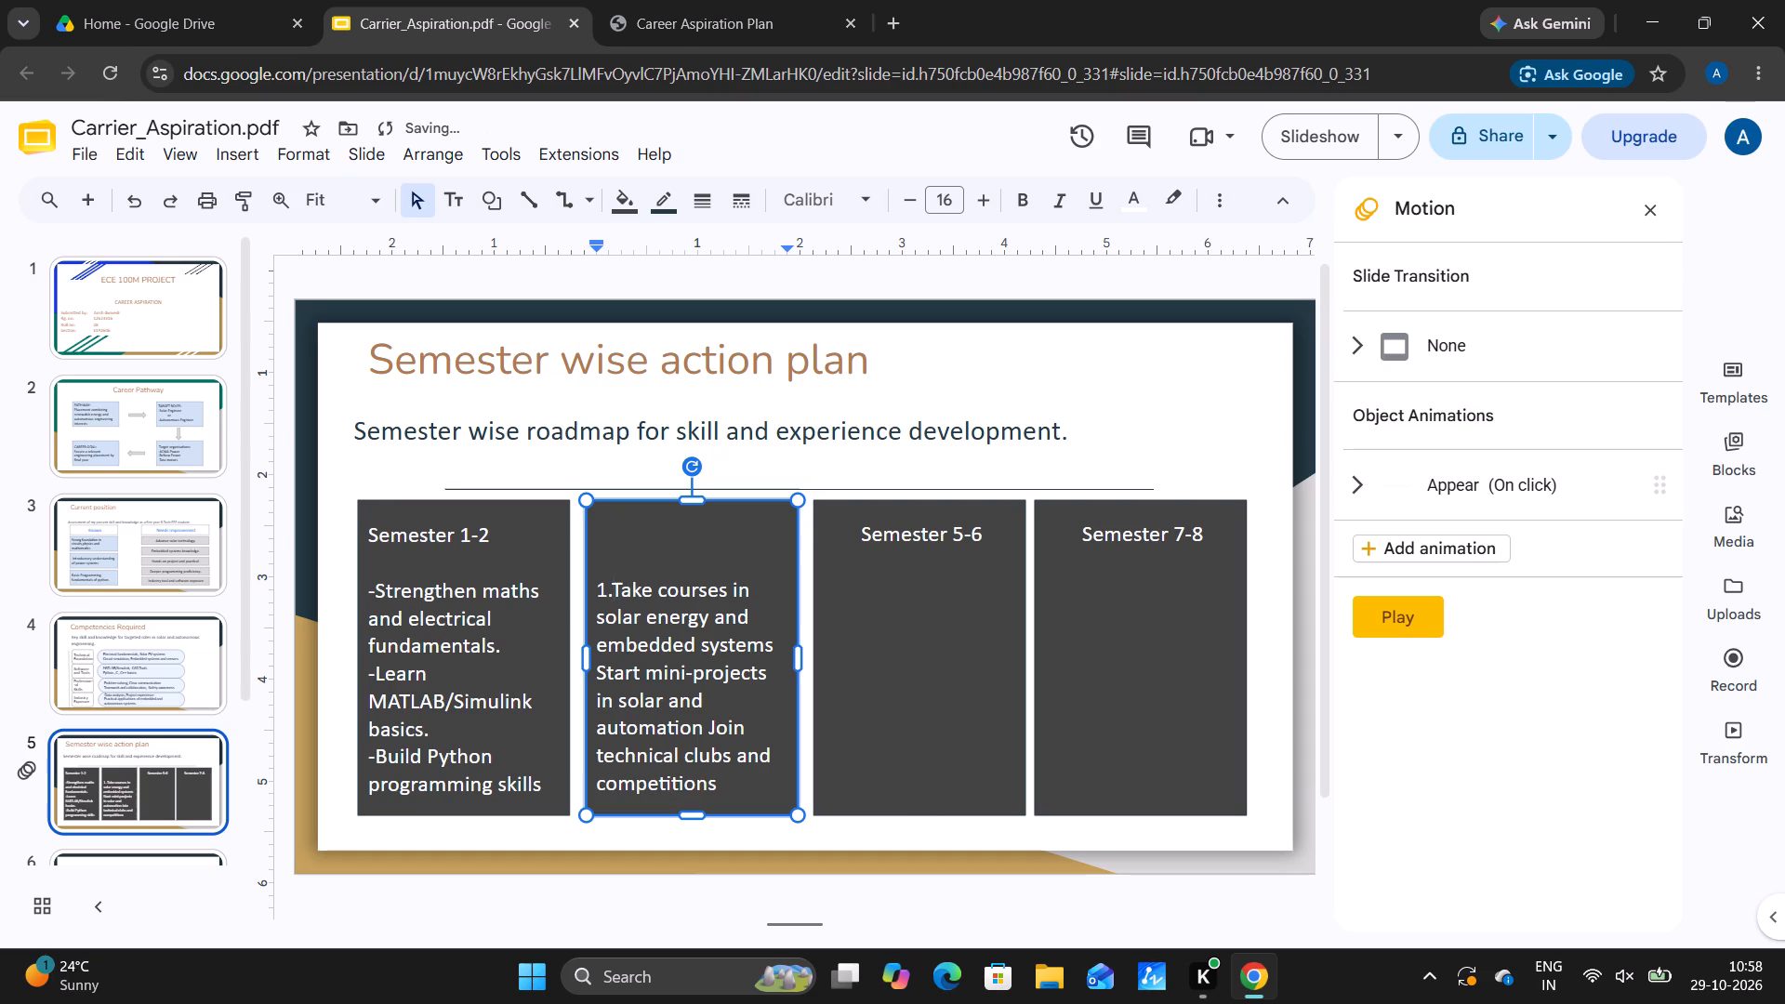
key(space)
key(BackSpace)
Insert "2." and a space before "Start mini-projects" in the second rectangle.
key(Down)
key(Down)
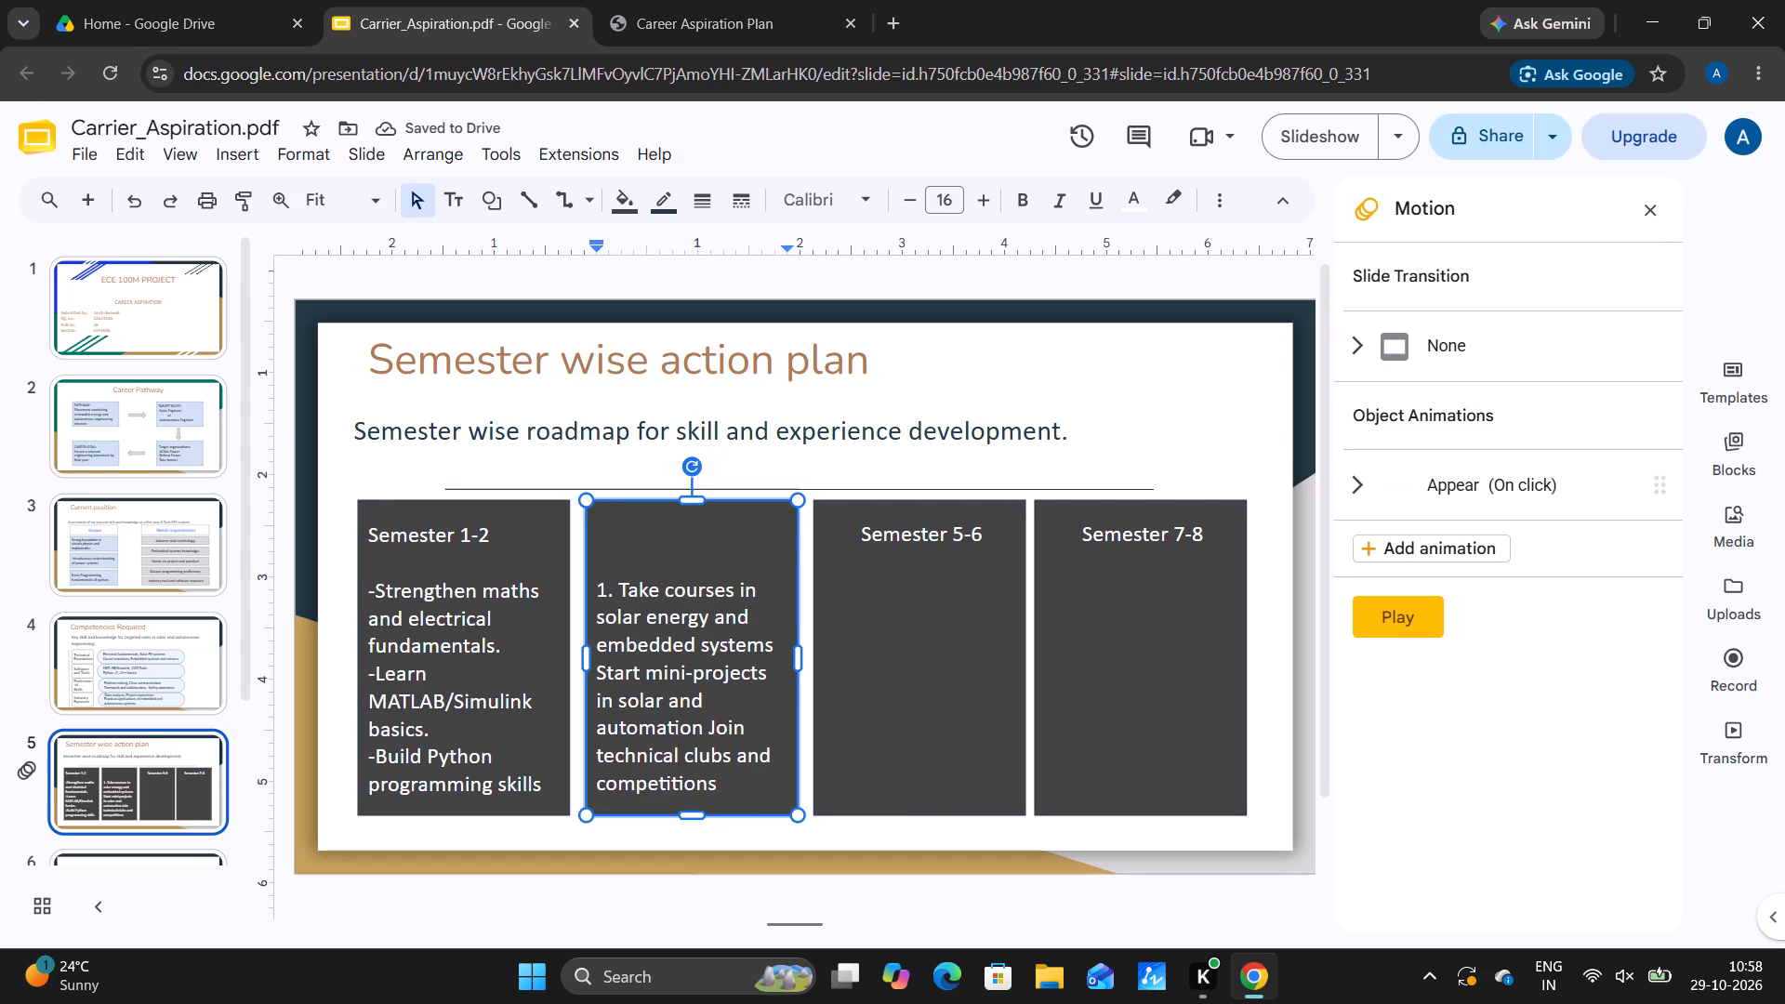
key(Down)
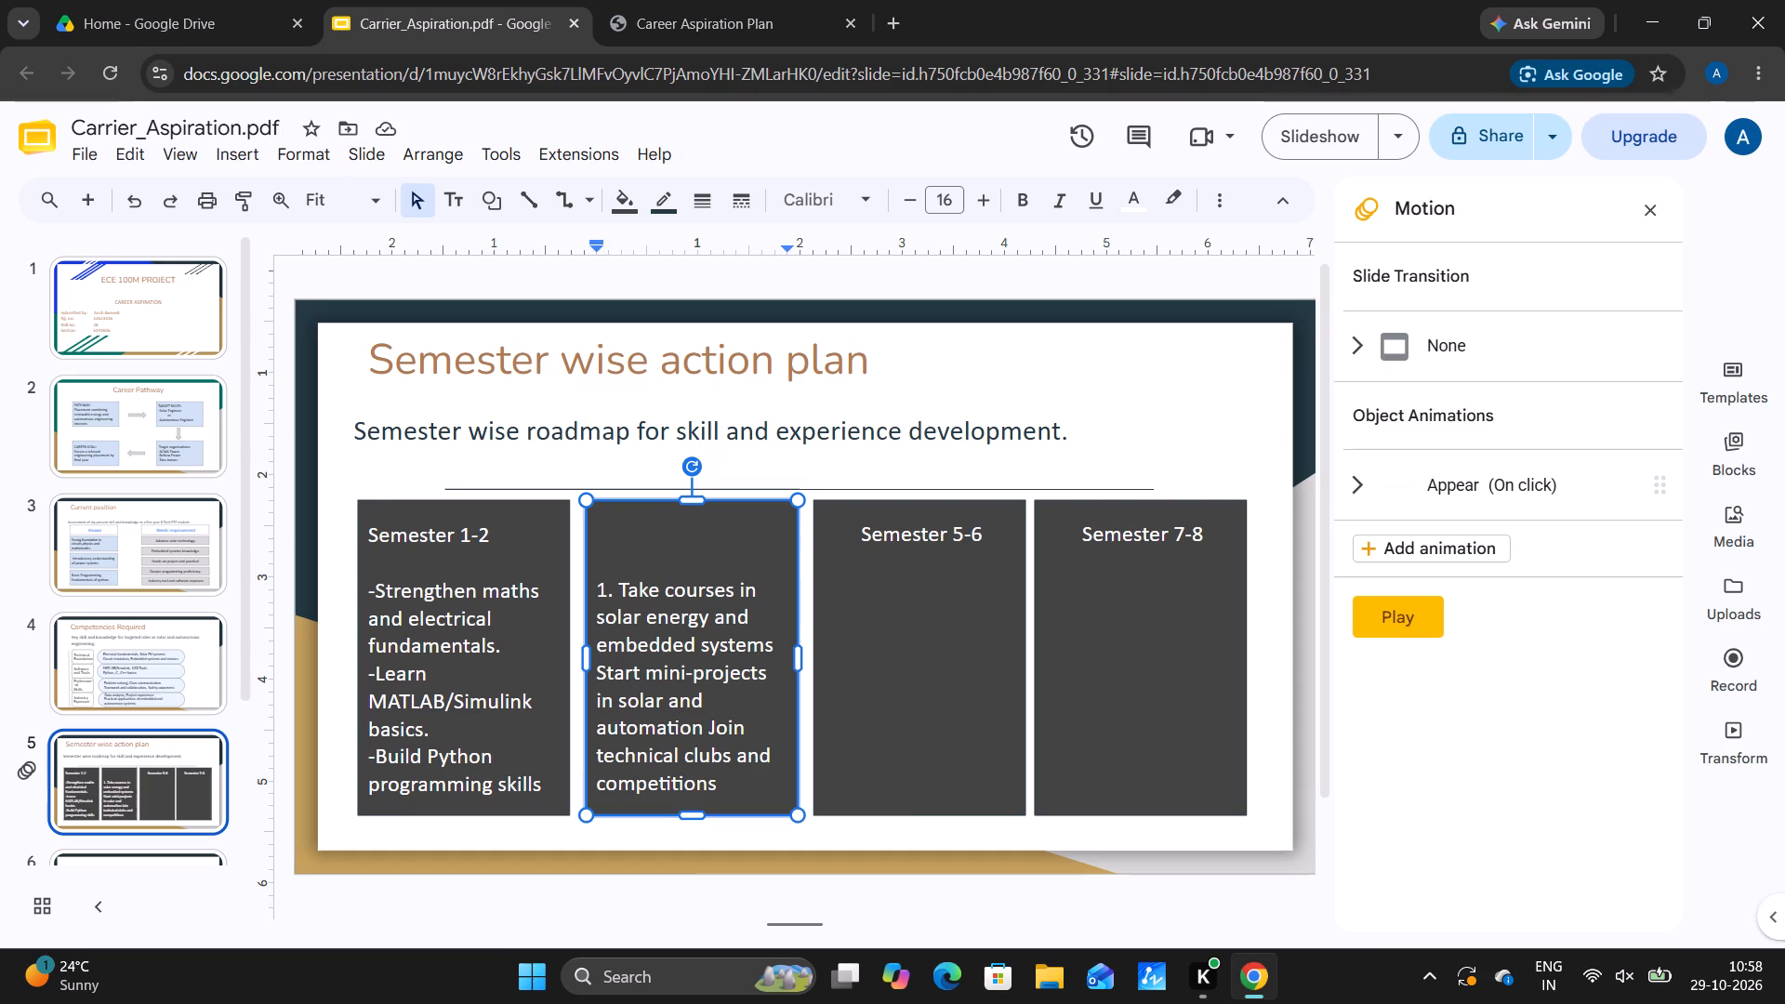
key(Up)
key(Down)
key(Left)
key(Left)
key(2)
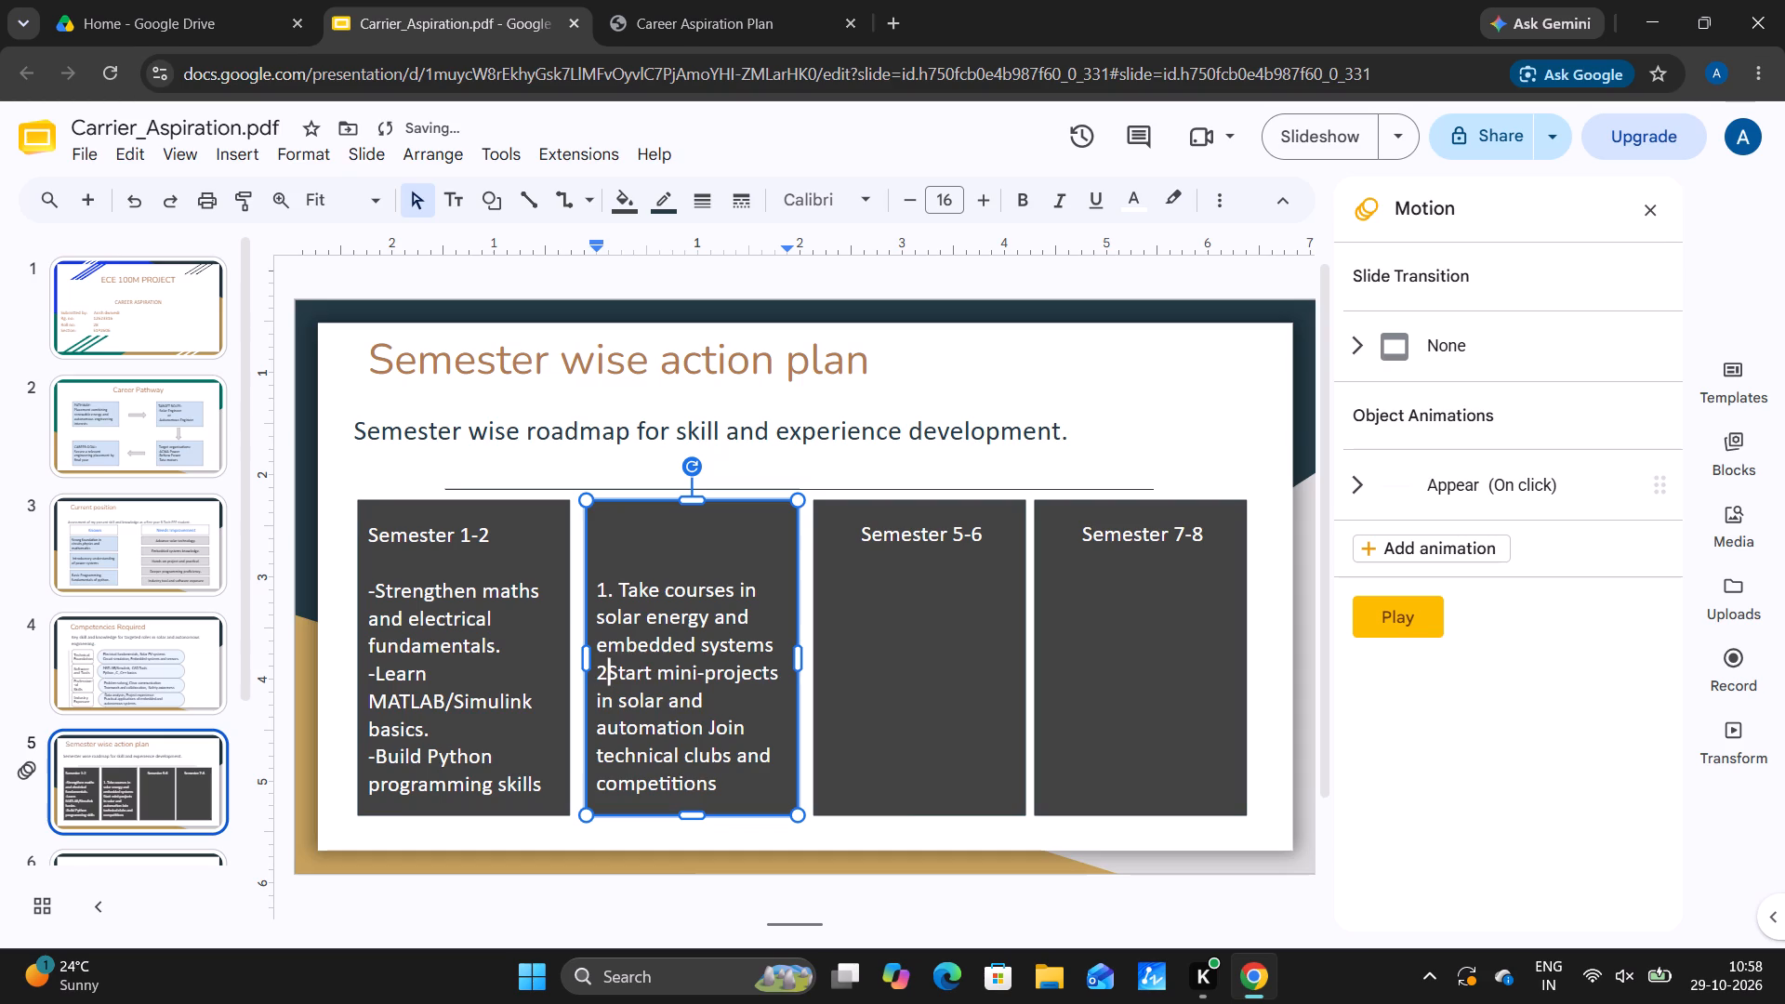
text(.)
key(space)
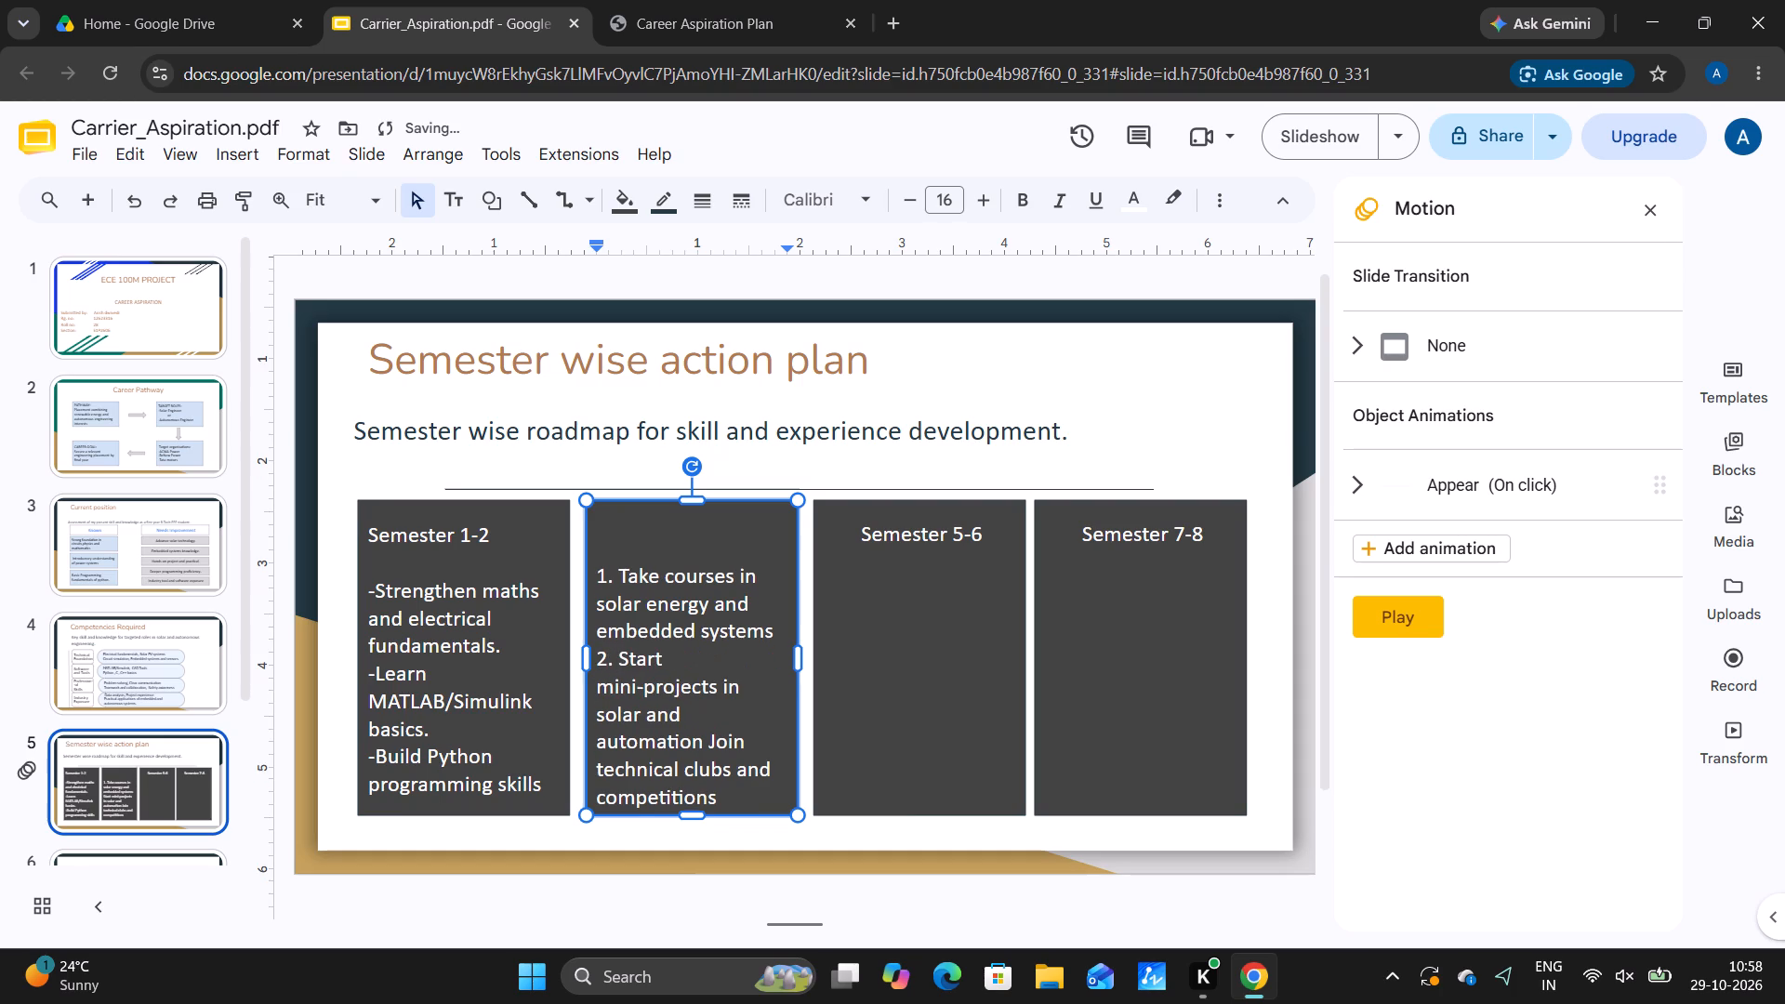
Add a period after "automation" and start "Join technical clubs" on its own line without a leading space.
key(Down)
key(Down)
key(Down)
key(Down)
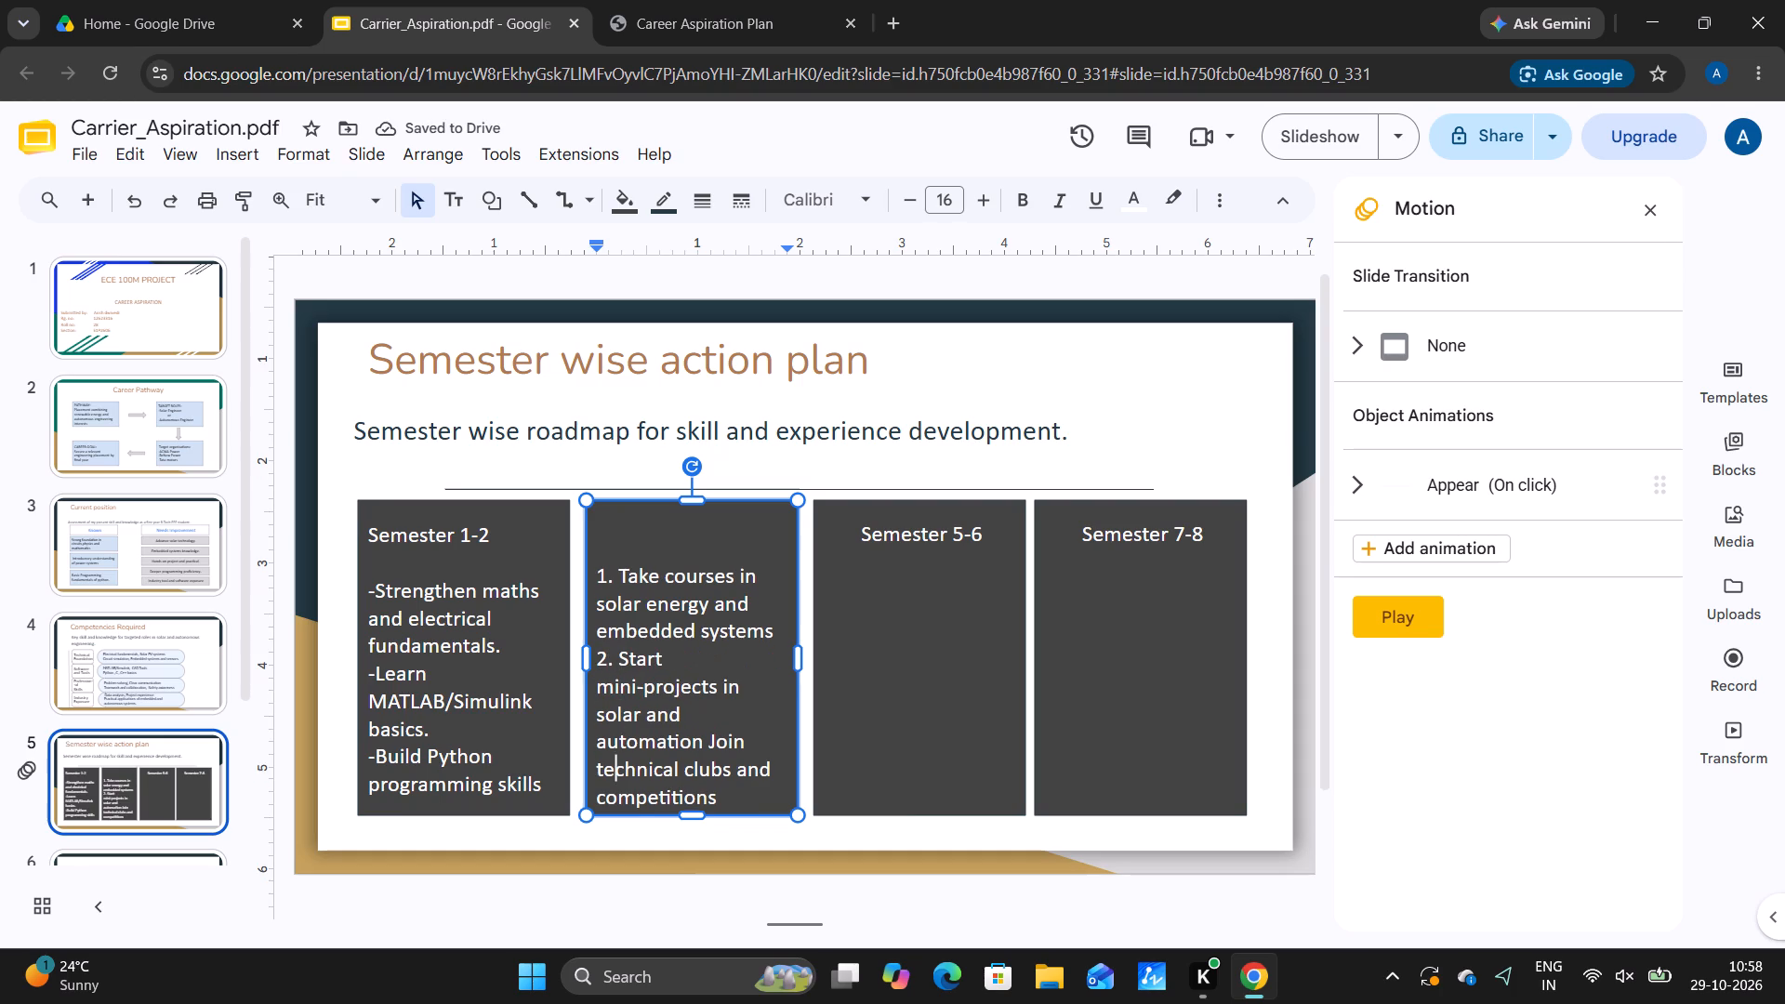
key(Up)
key(Right)
key(Right)
key(Right)
key(Right)
key(Right)
key(Right)
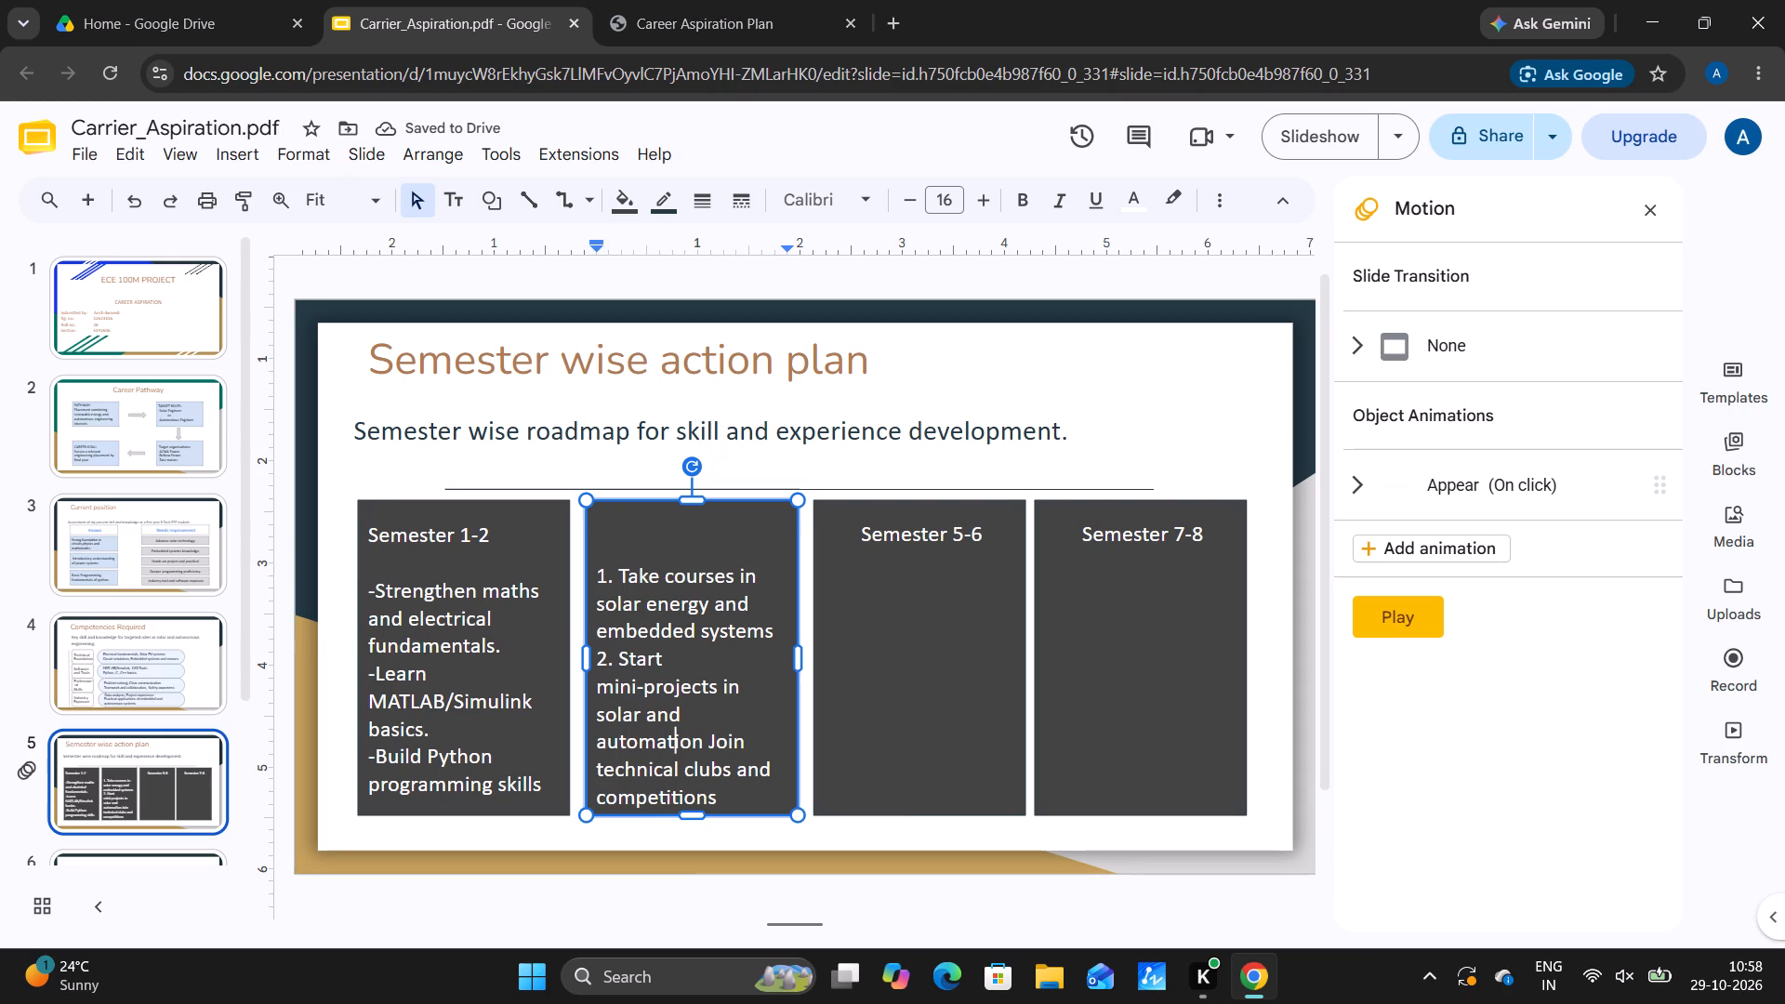
key(Right)
key(Right)
key(period)
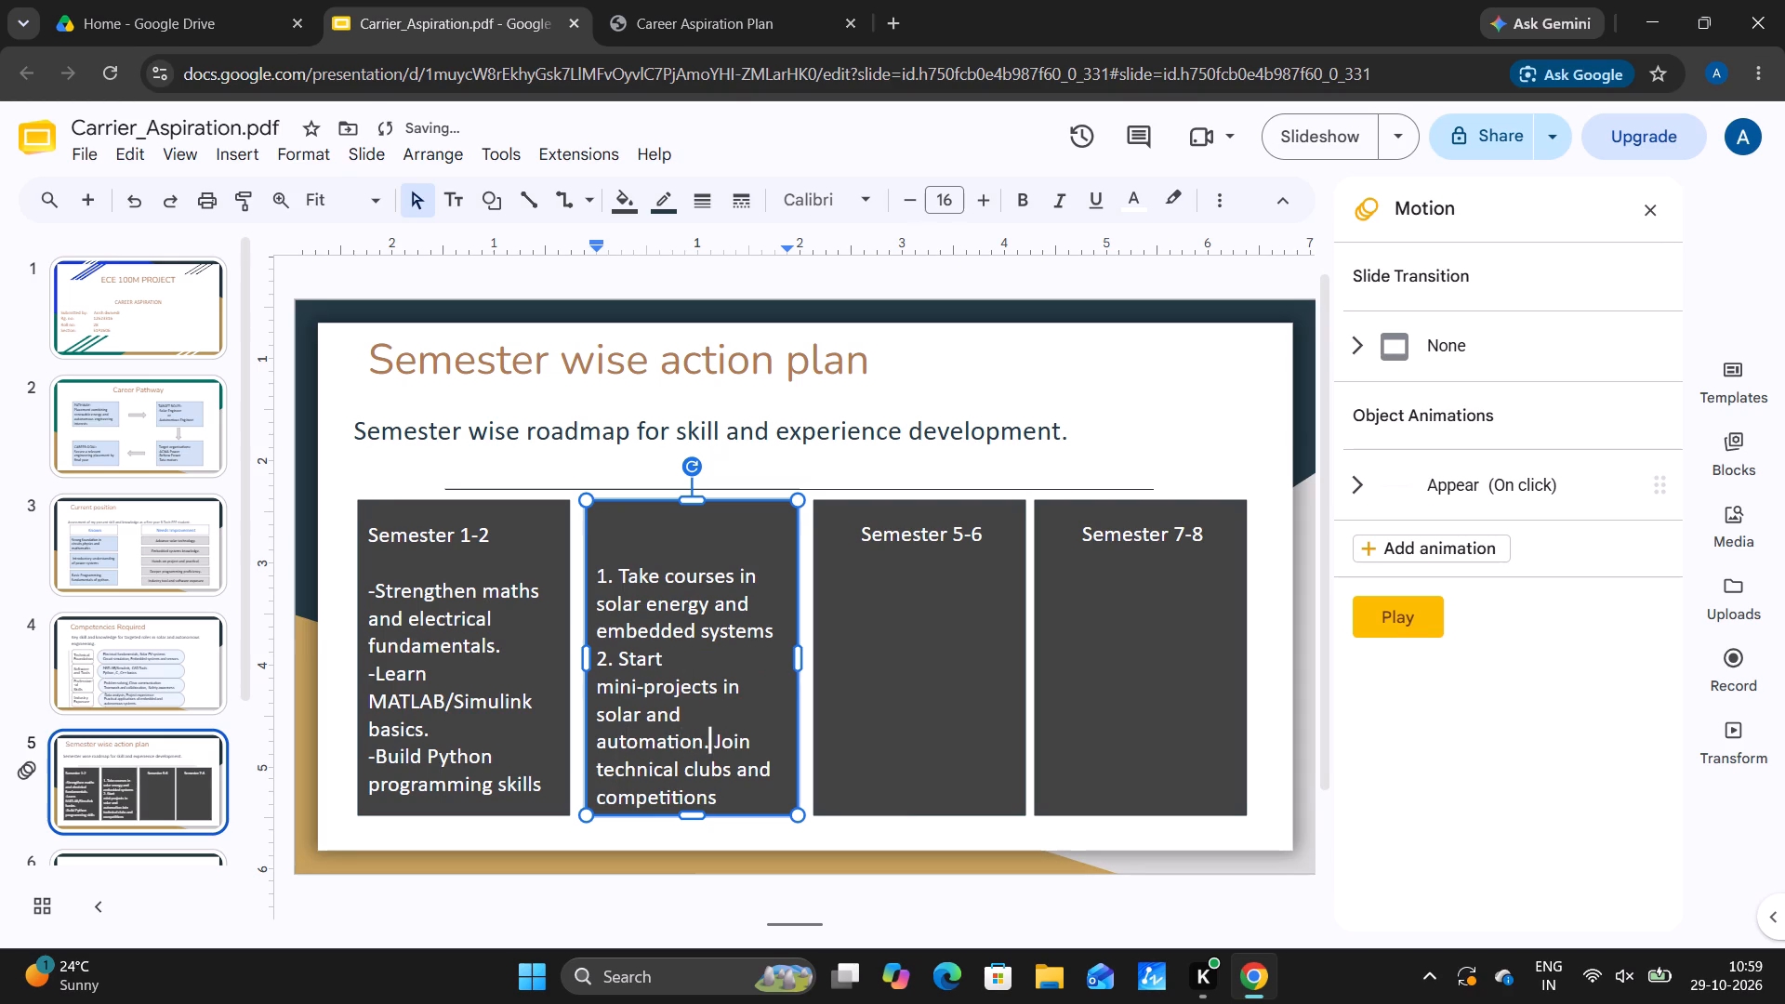
key(Return)
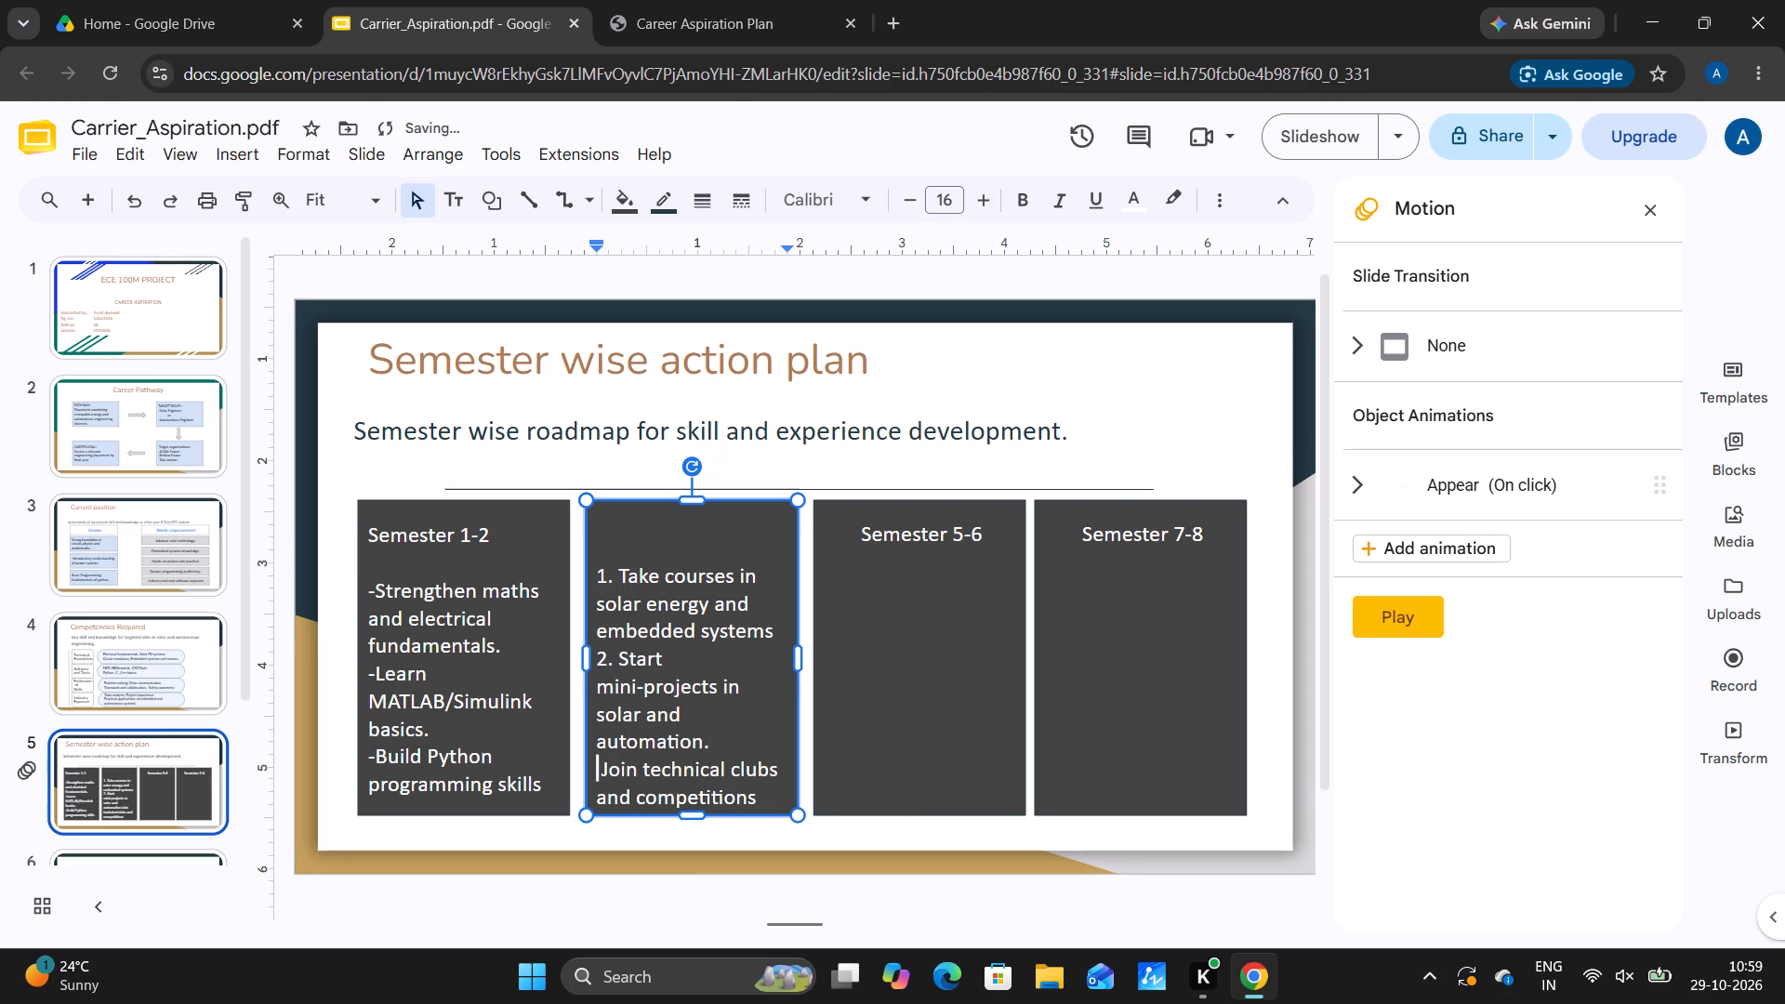
key(Right)
key(BackSpace)
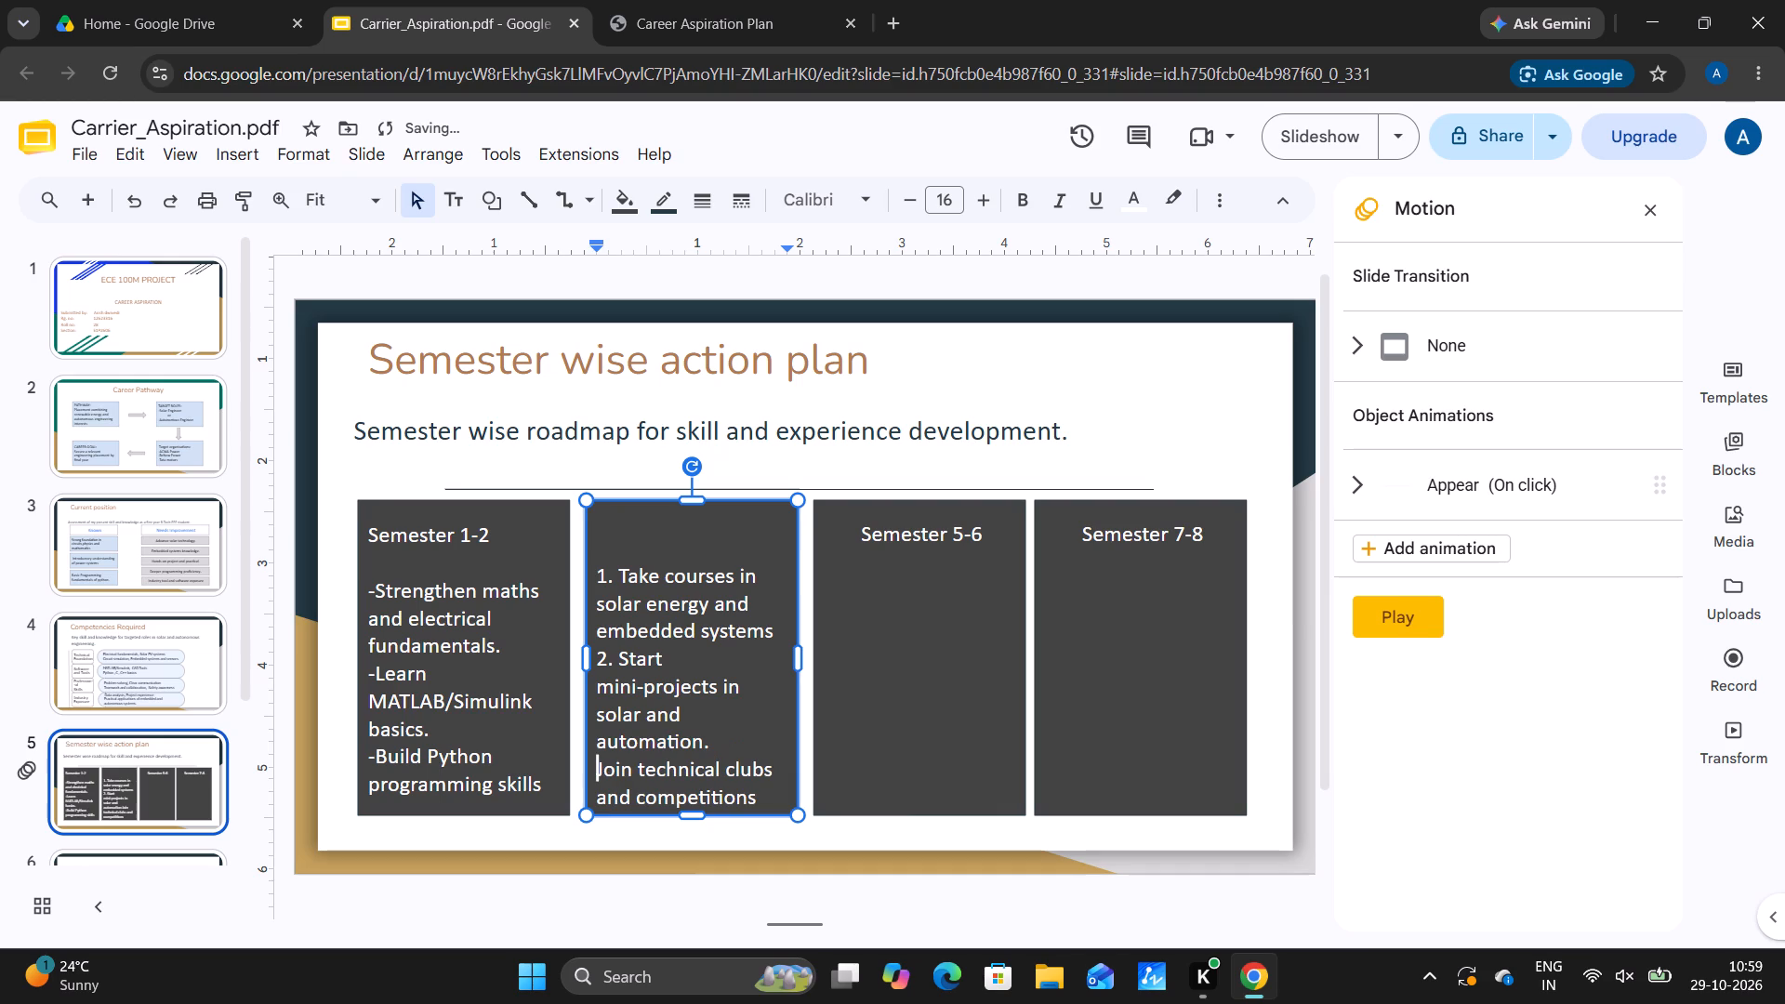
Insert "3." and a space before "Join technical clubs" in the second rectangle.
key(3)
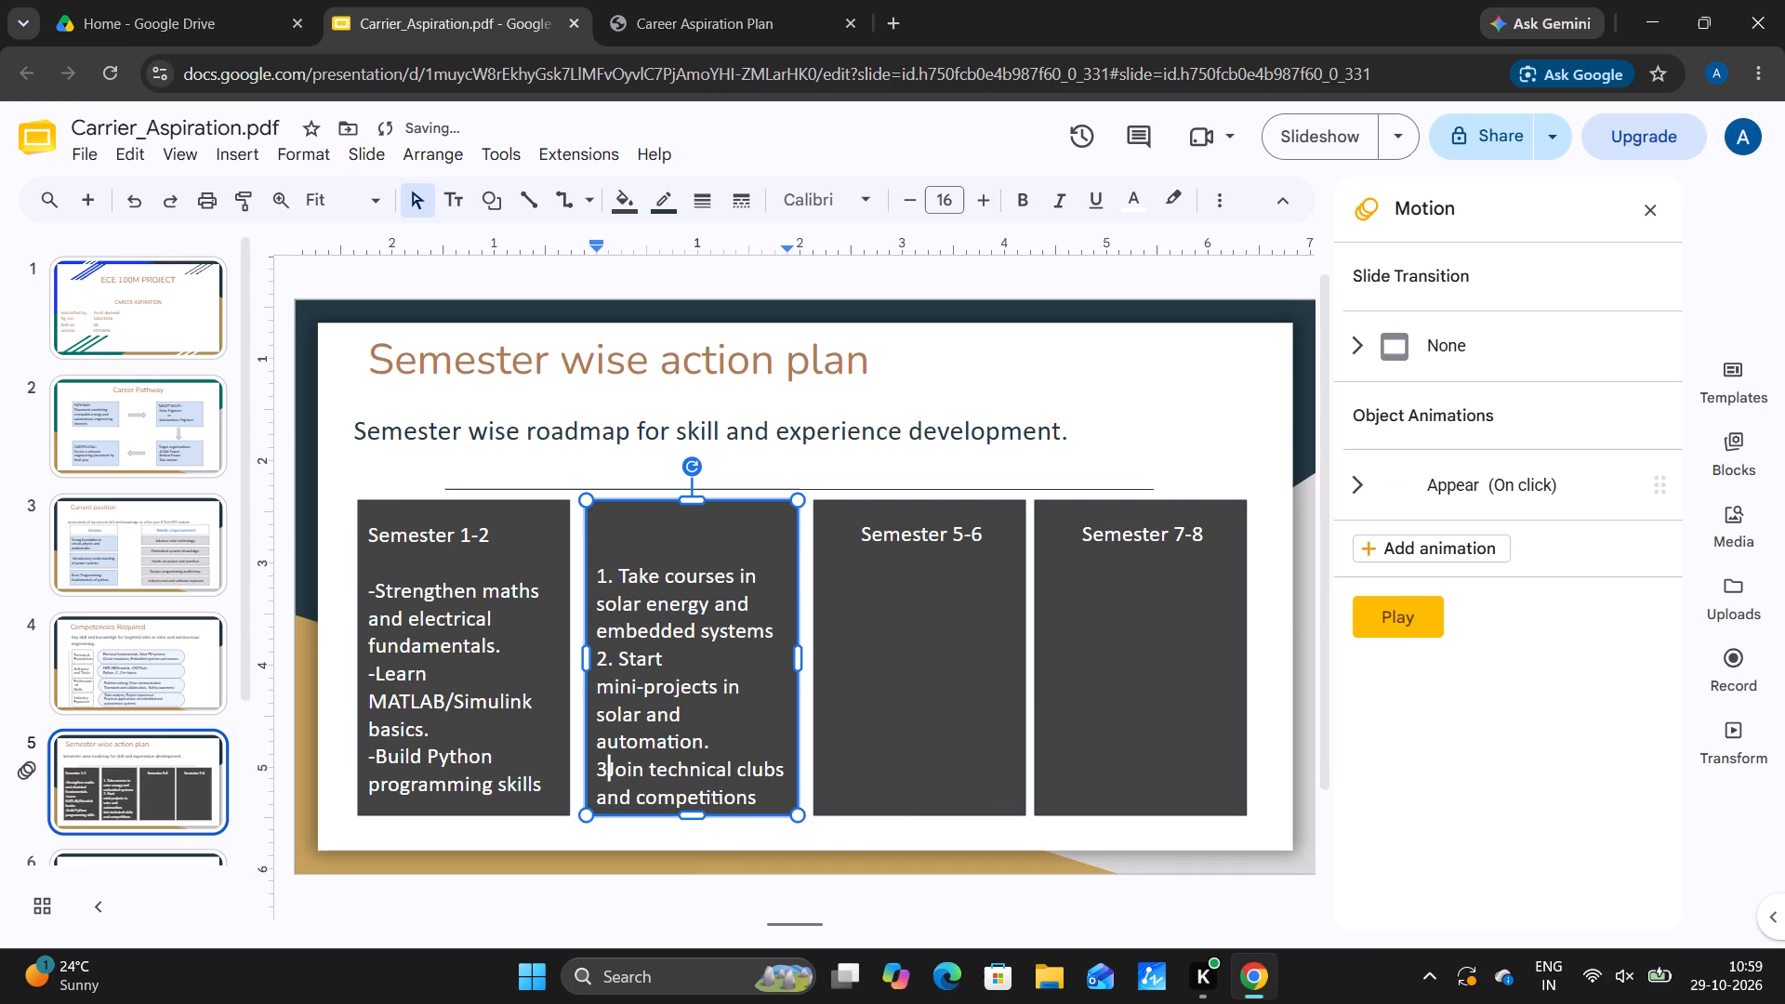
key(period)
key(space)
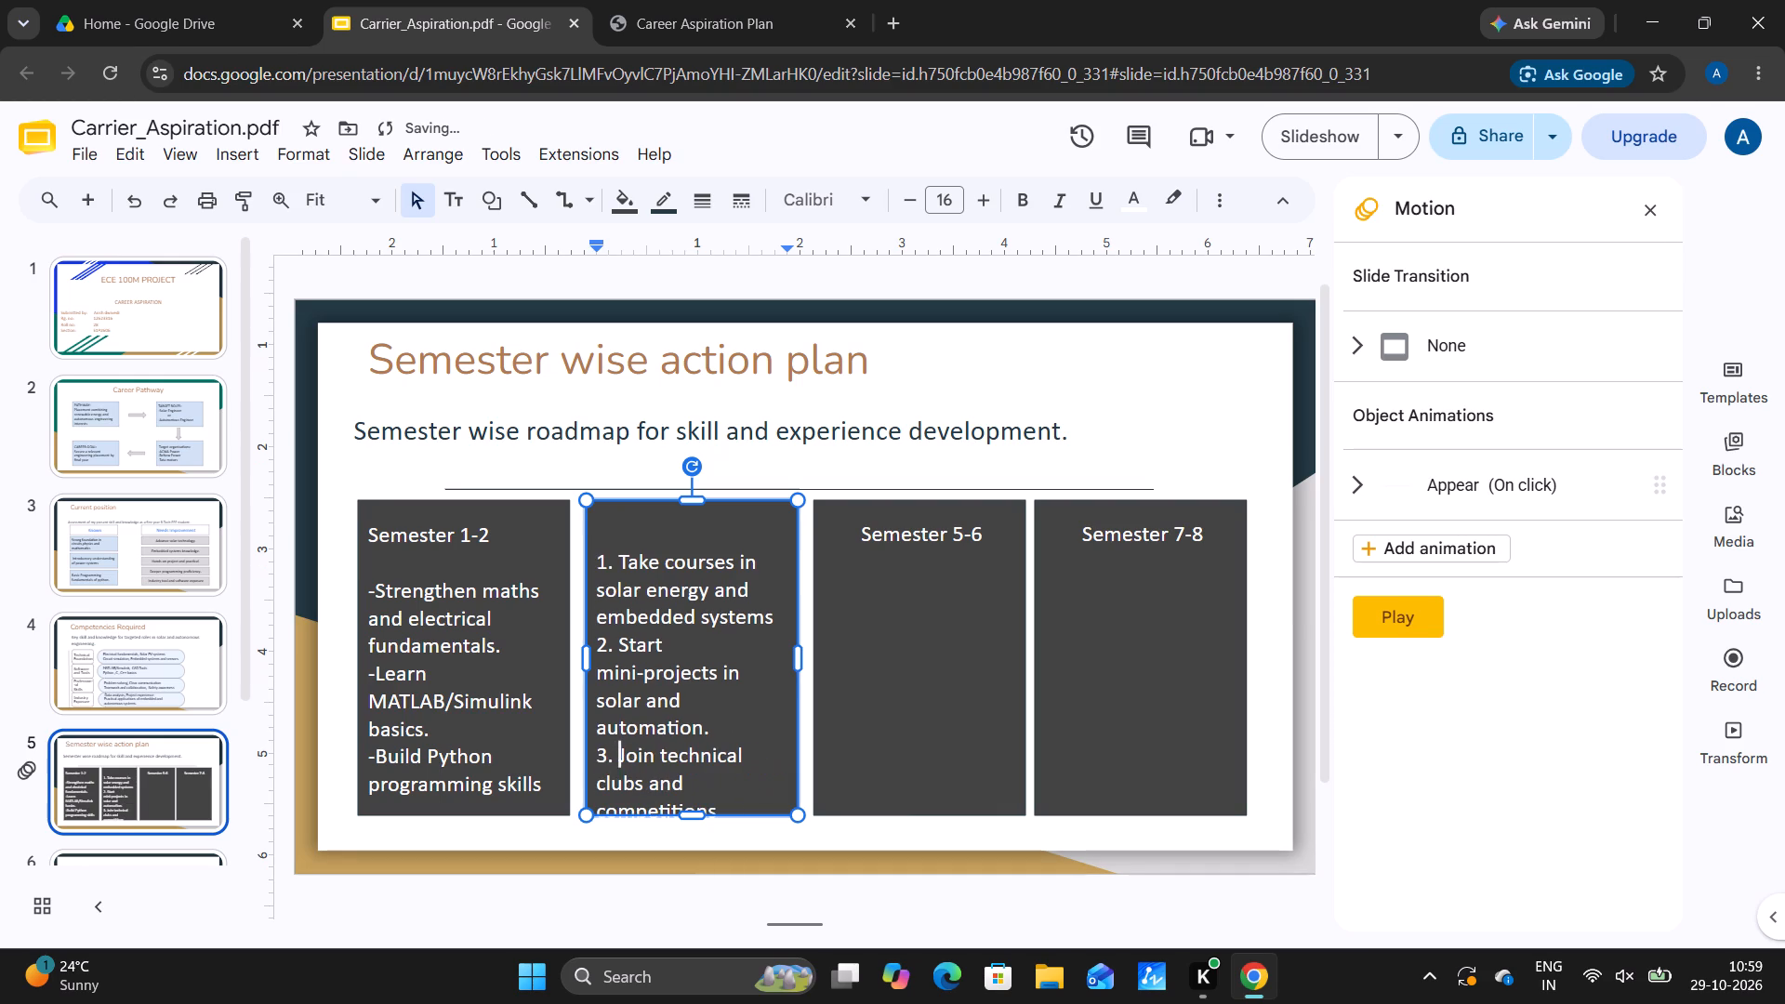
Replace the "3." prefix of "Join technical clubs" with a hyphen, keeping the point on its own line.
key(BackSpace)
key(BackSpace)
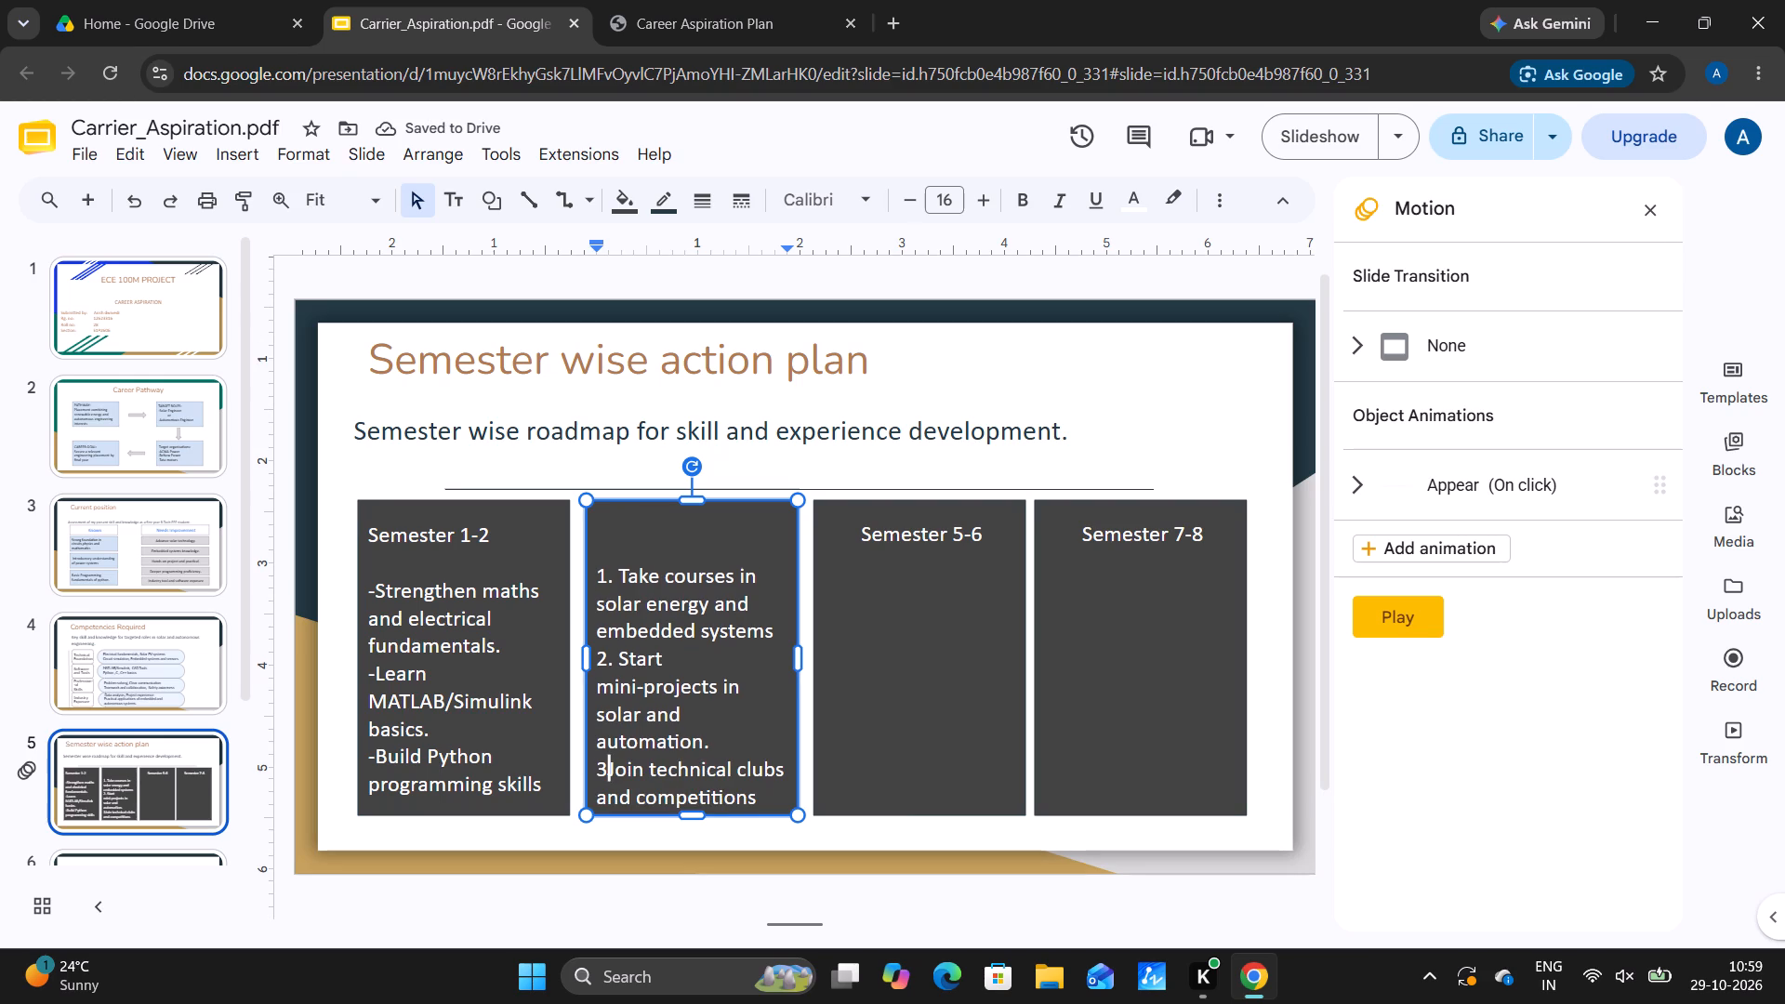
key(BackSpace)
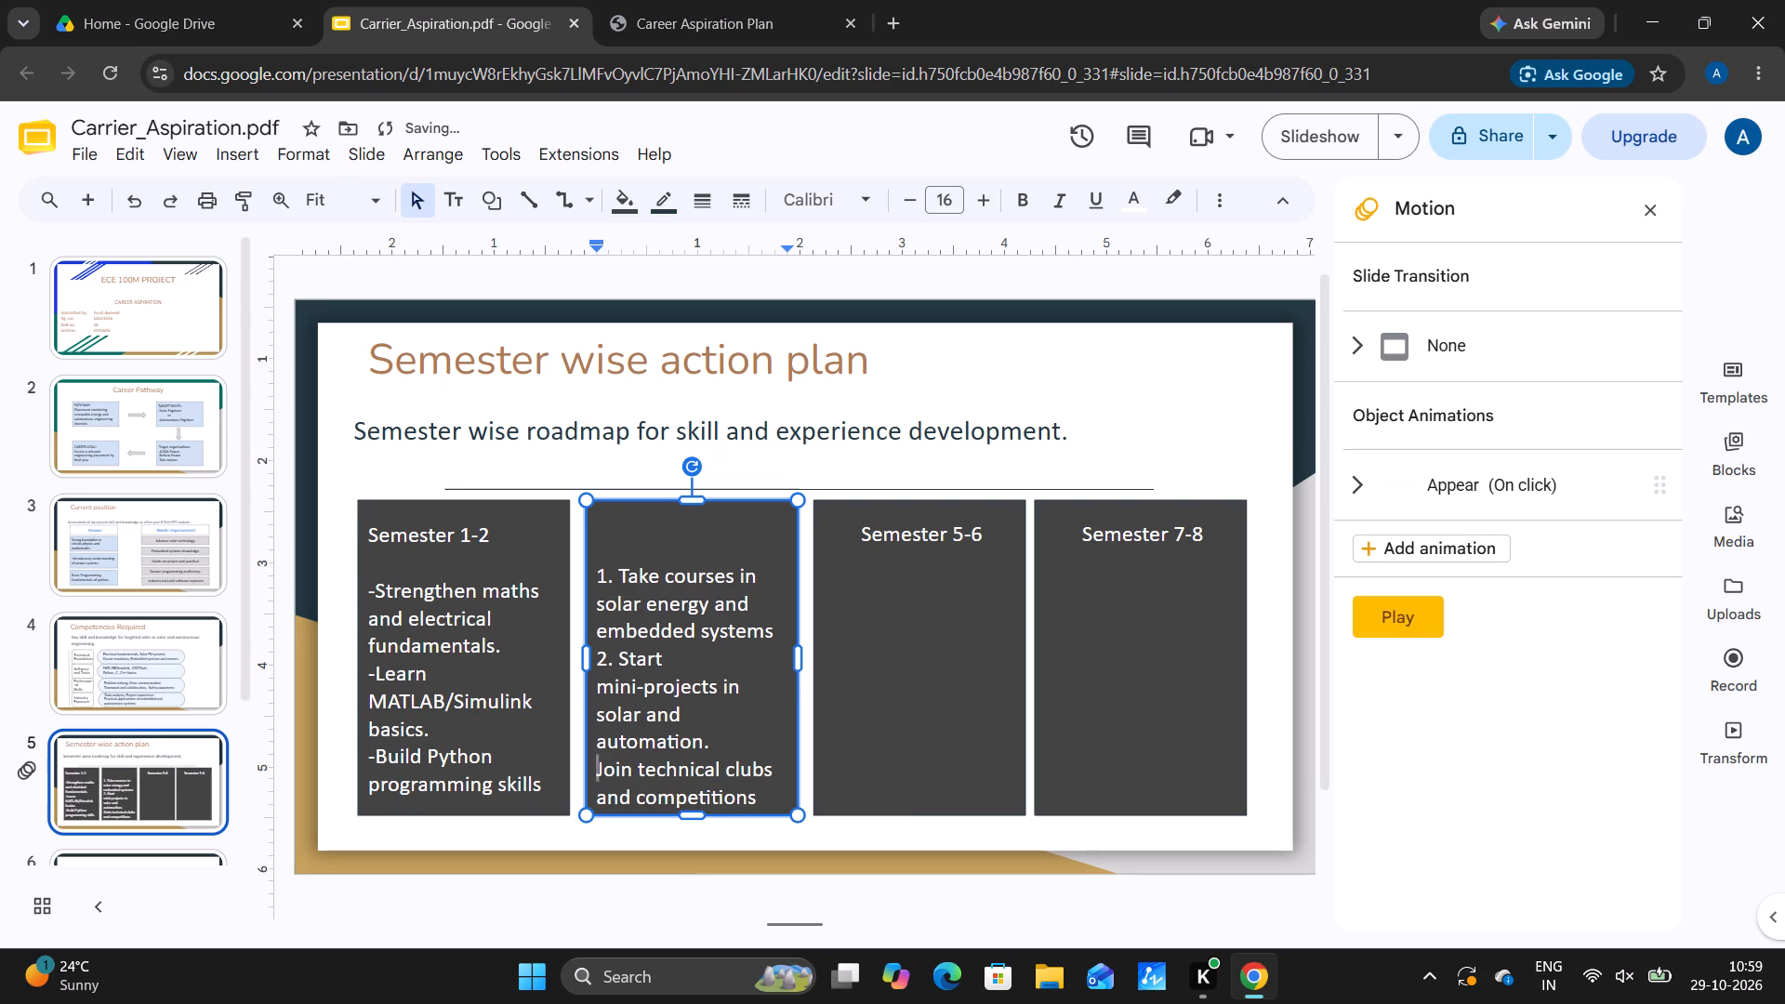
key(BackSpace)
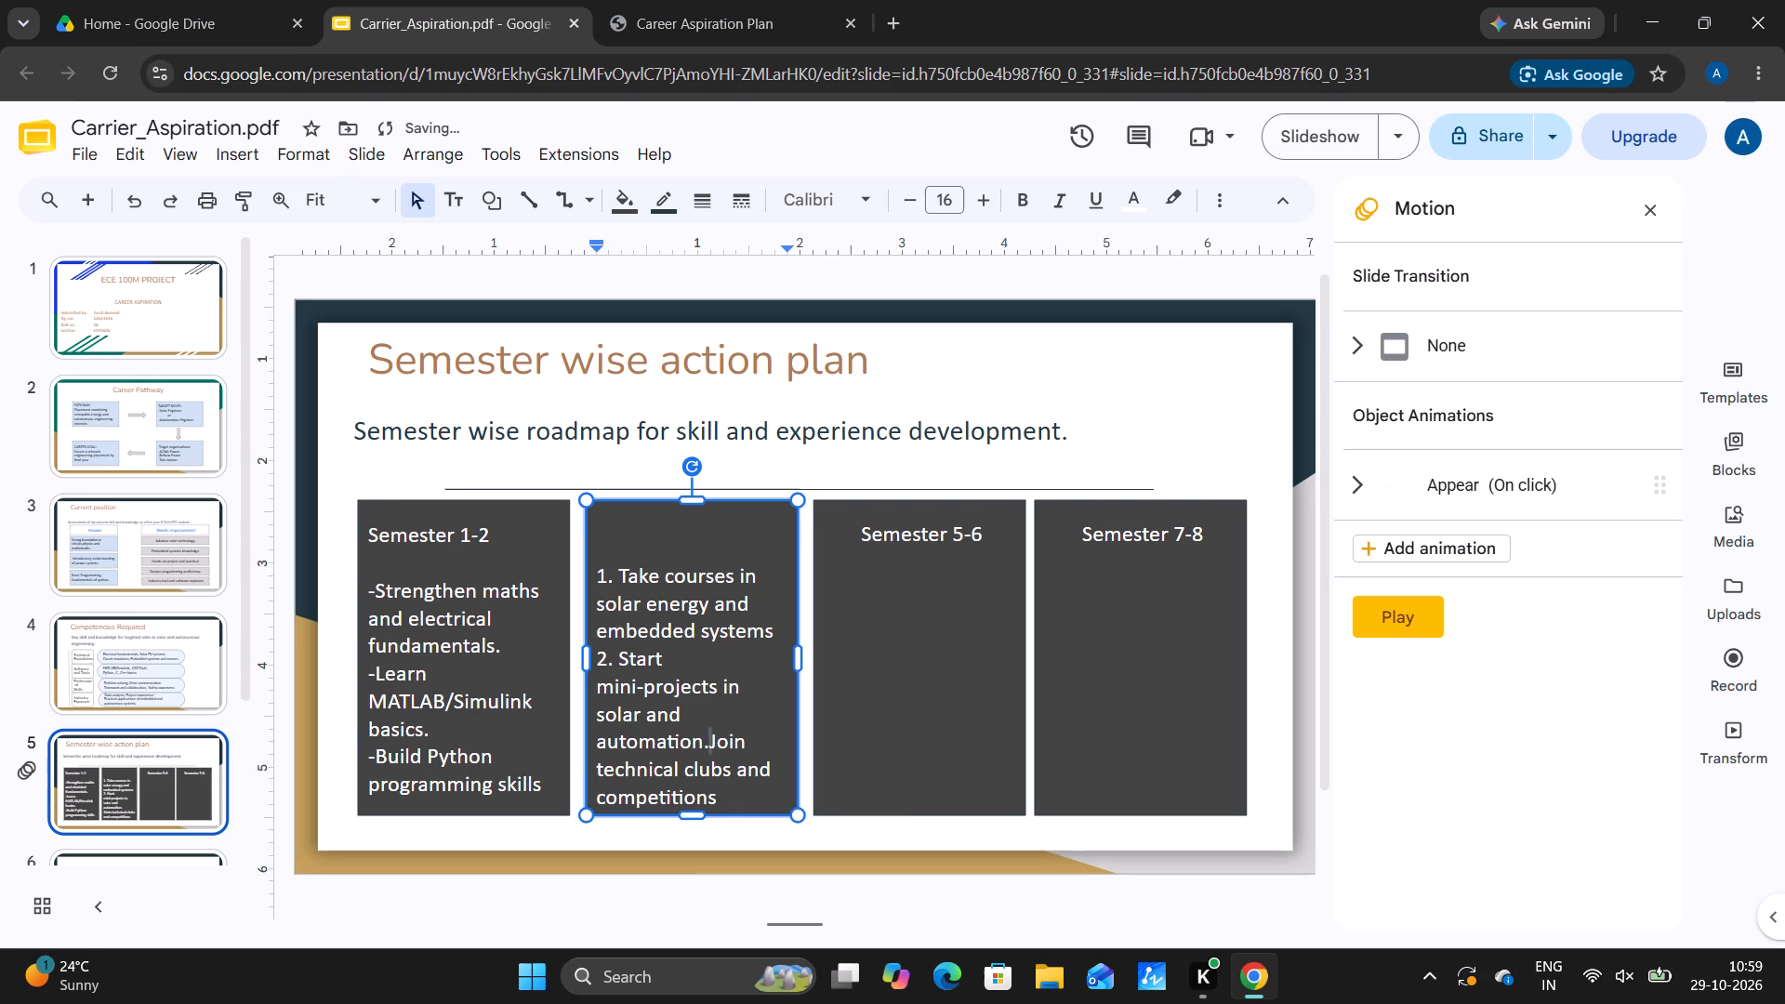
key(Return)
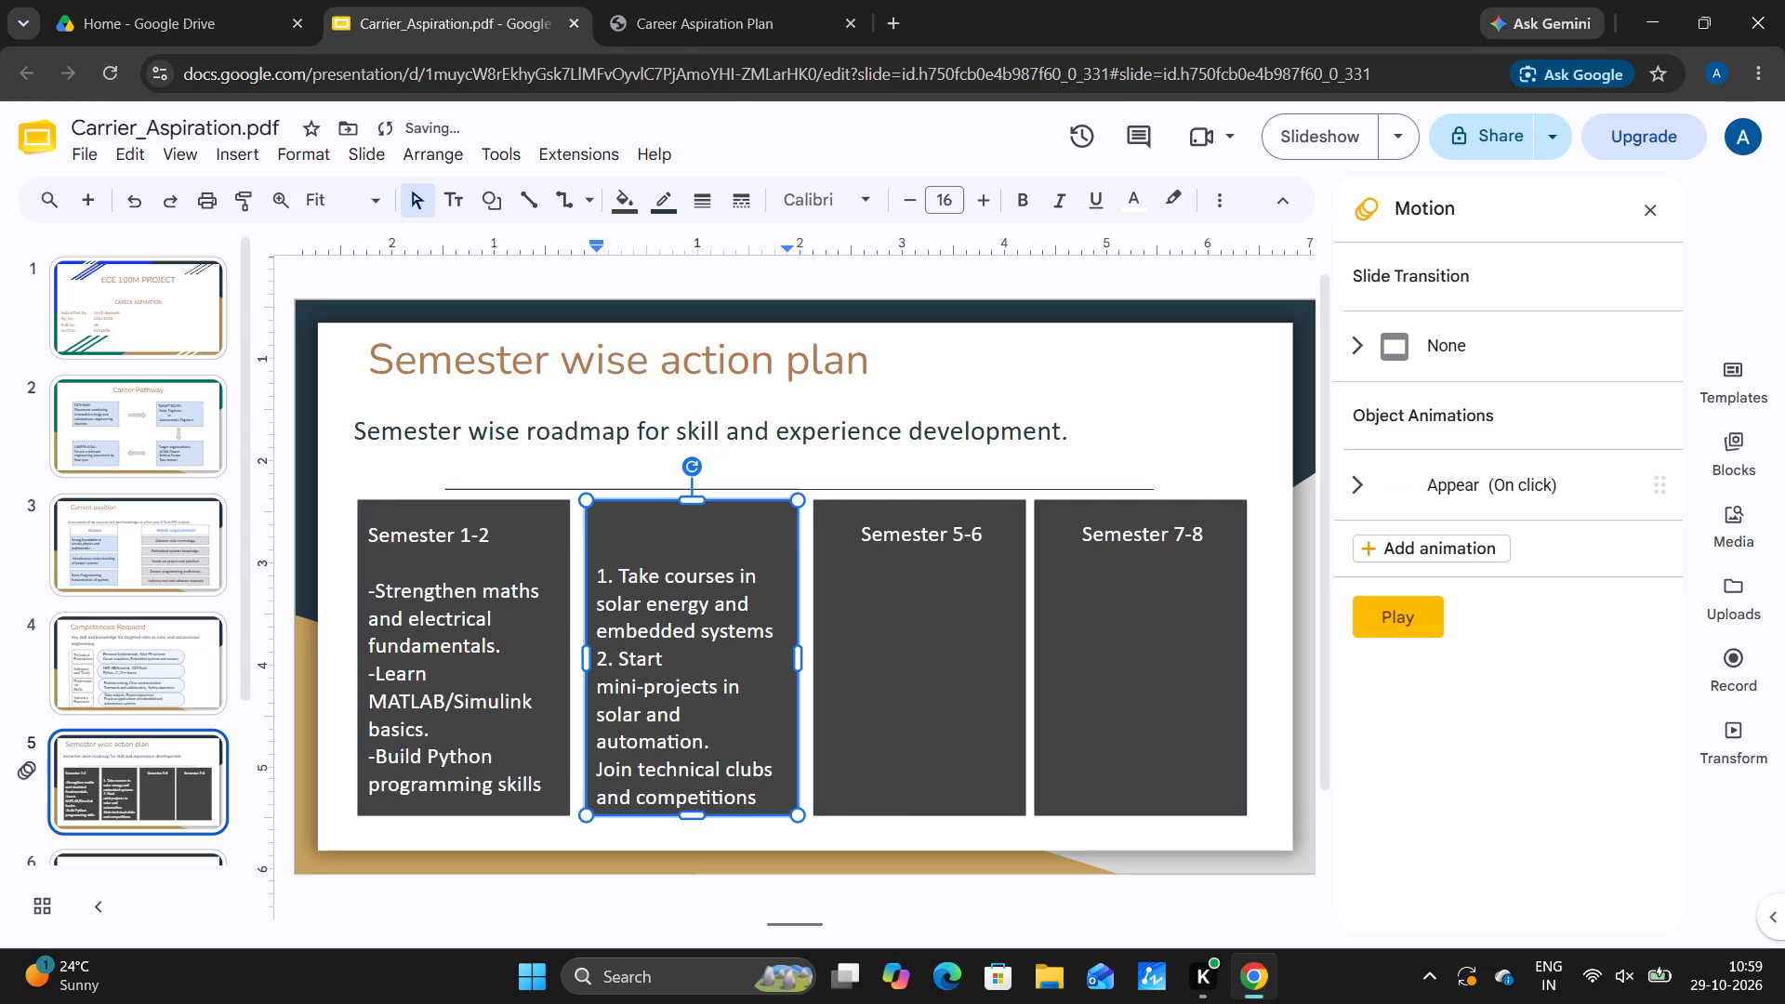
key(minus)
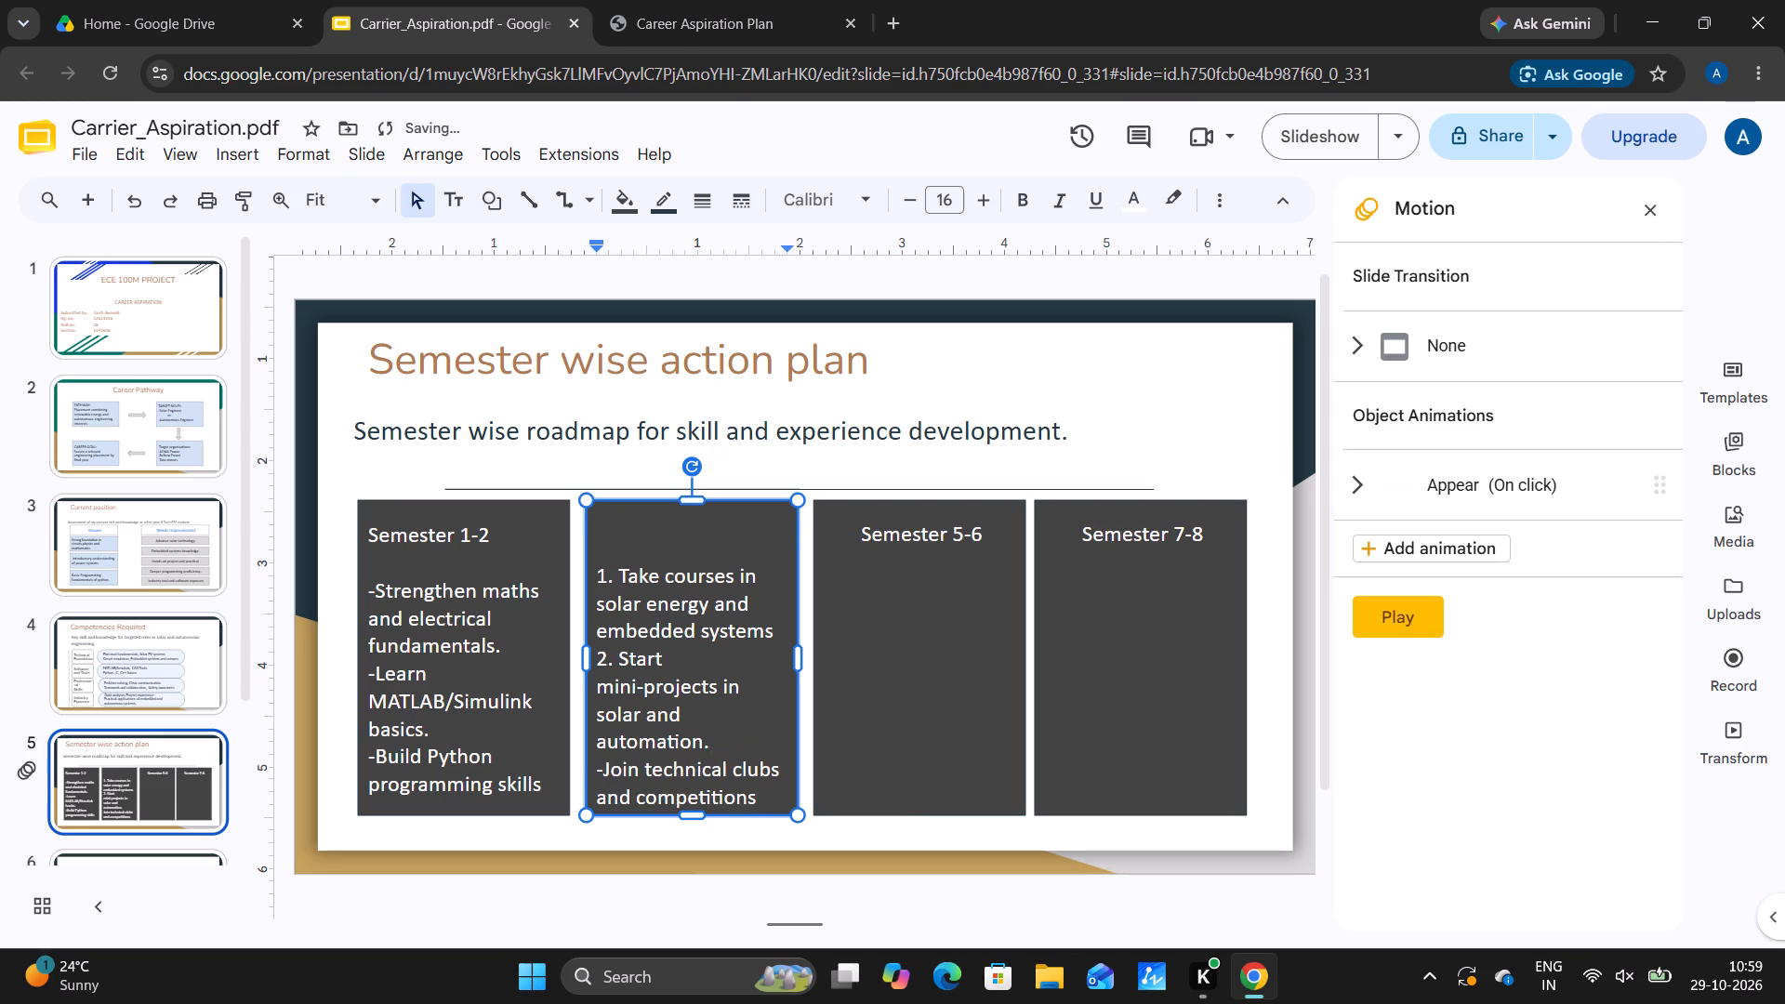
Replace the "2." prefix of "Start mini-projects" with a hyphen in the second rectangle.
key(Up)
key(Up)
key(Up)
key(Up)
key(Right)
key(BackSpace)
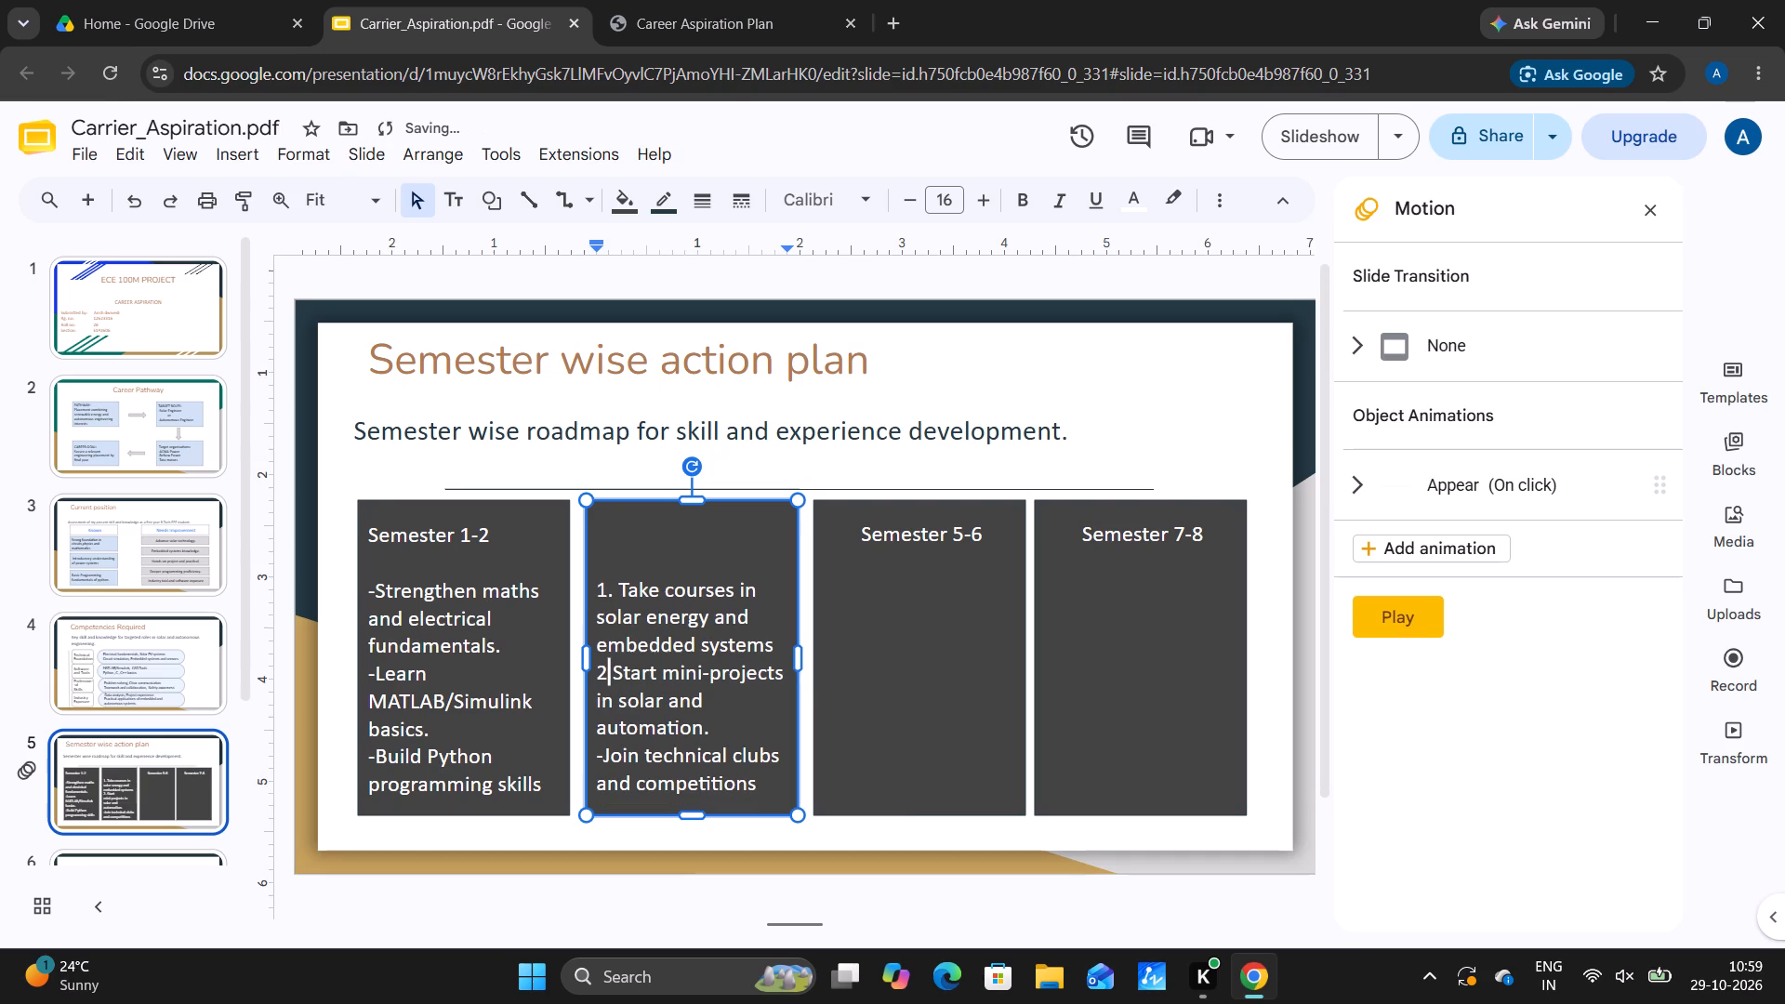
key(BackSpace)
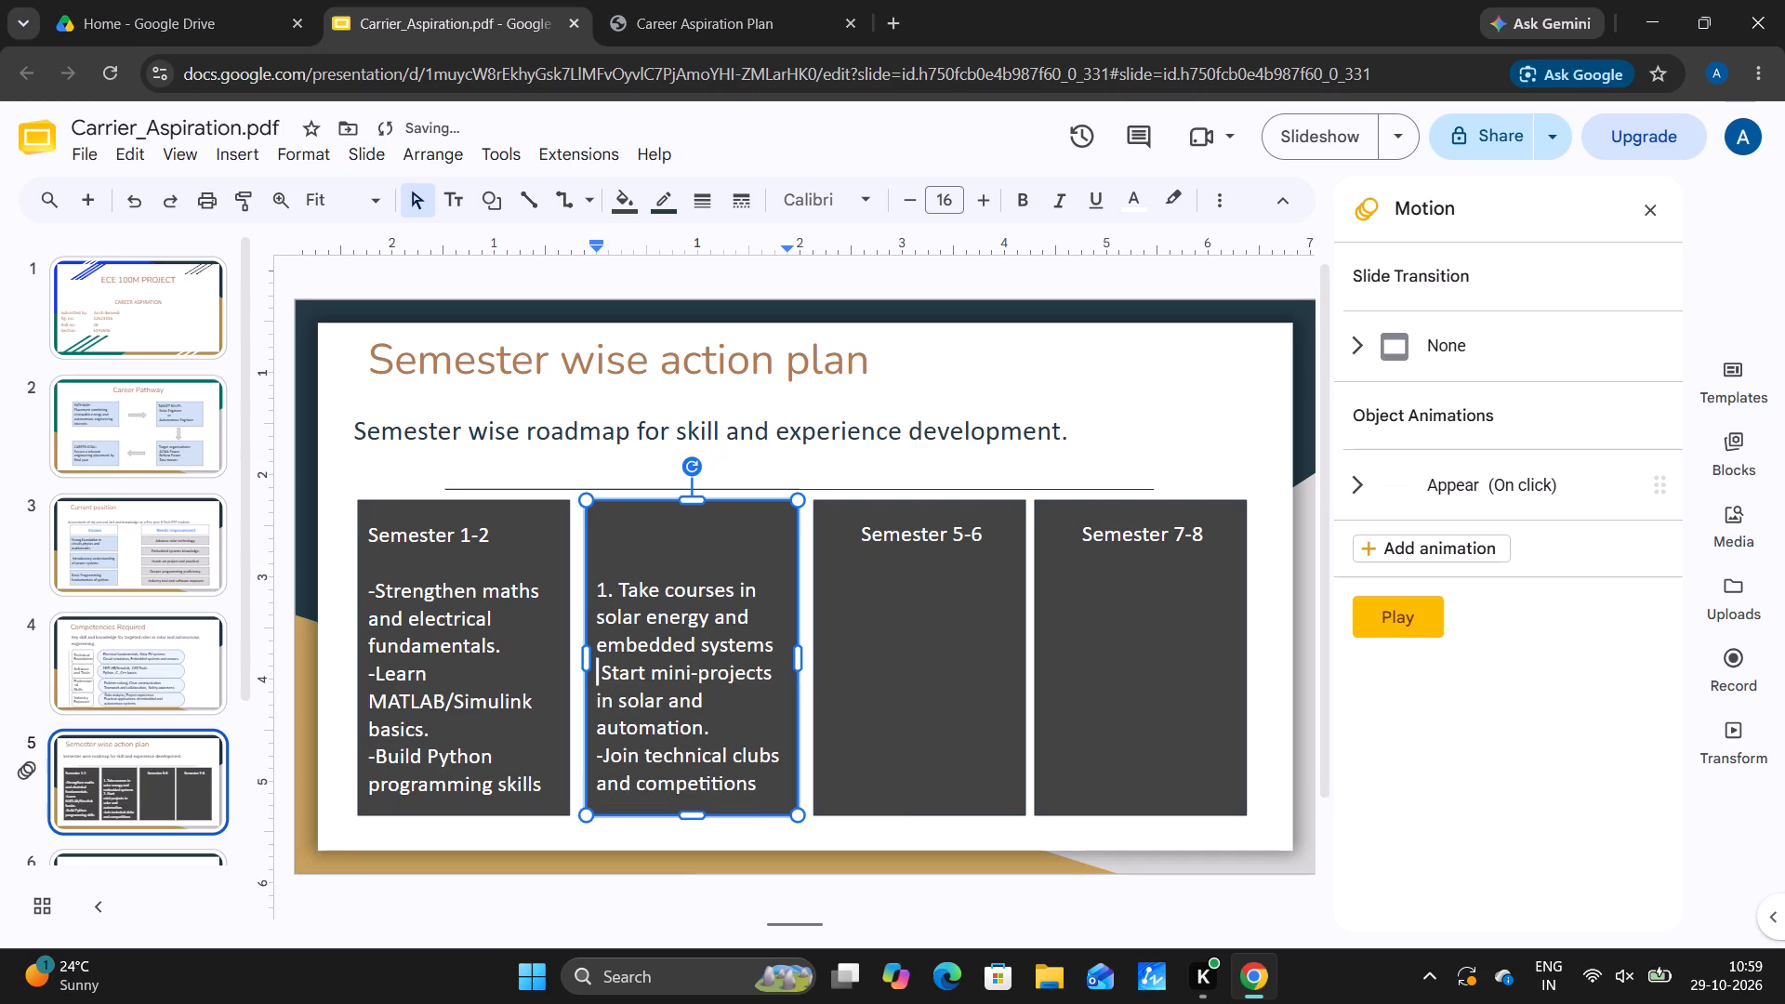
key(backslash)
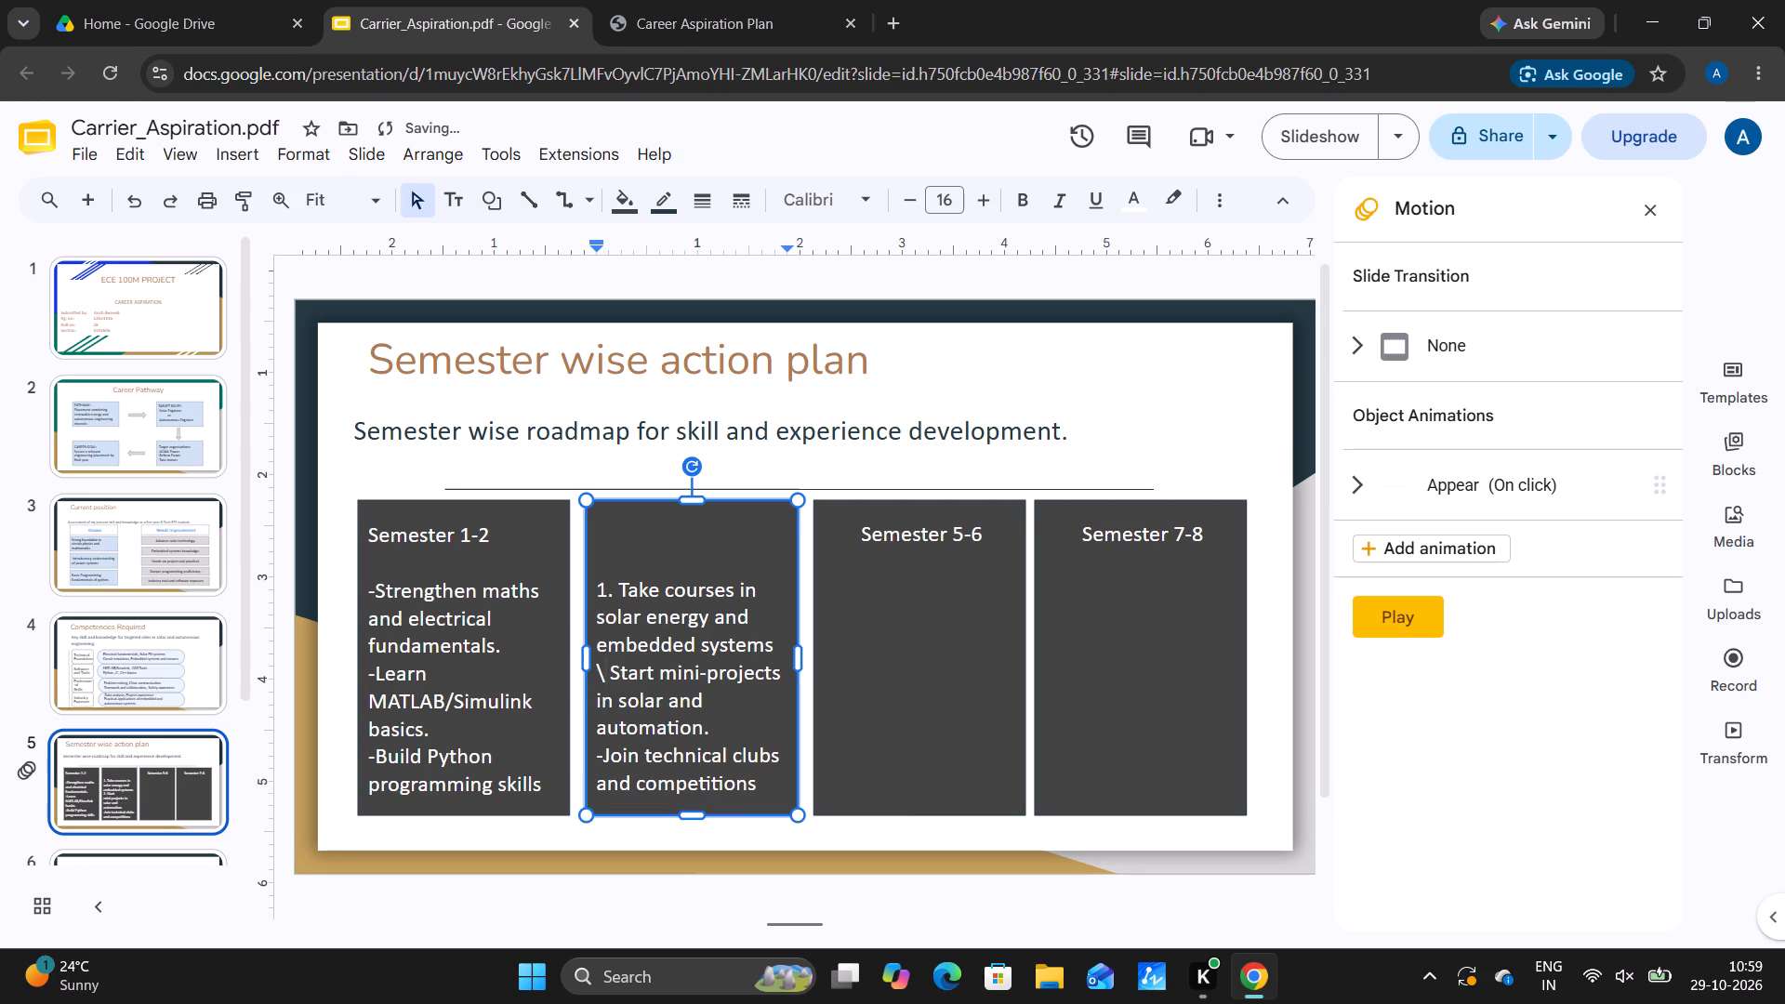
key(BackSpace)
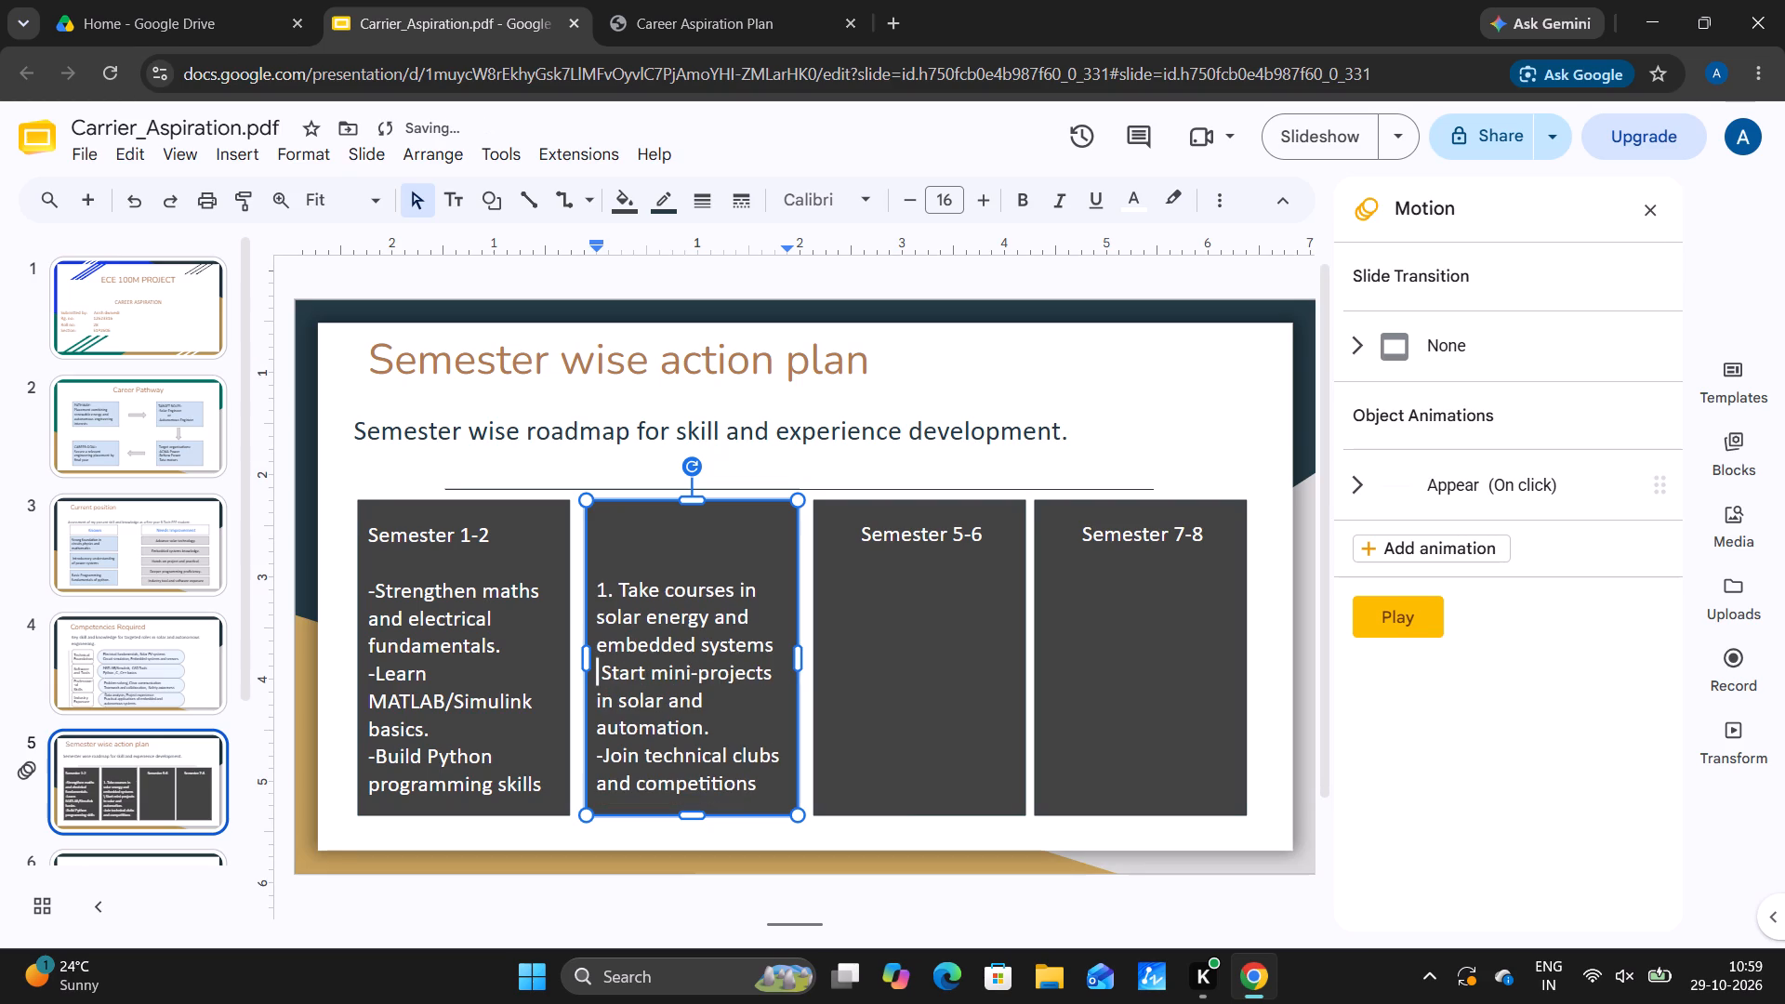
key(minus)
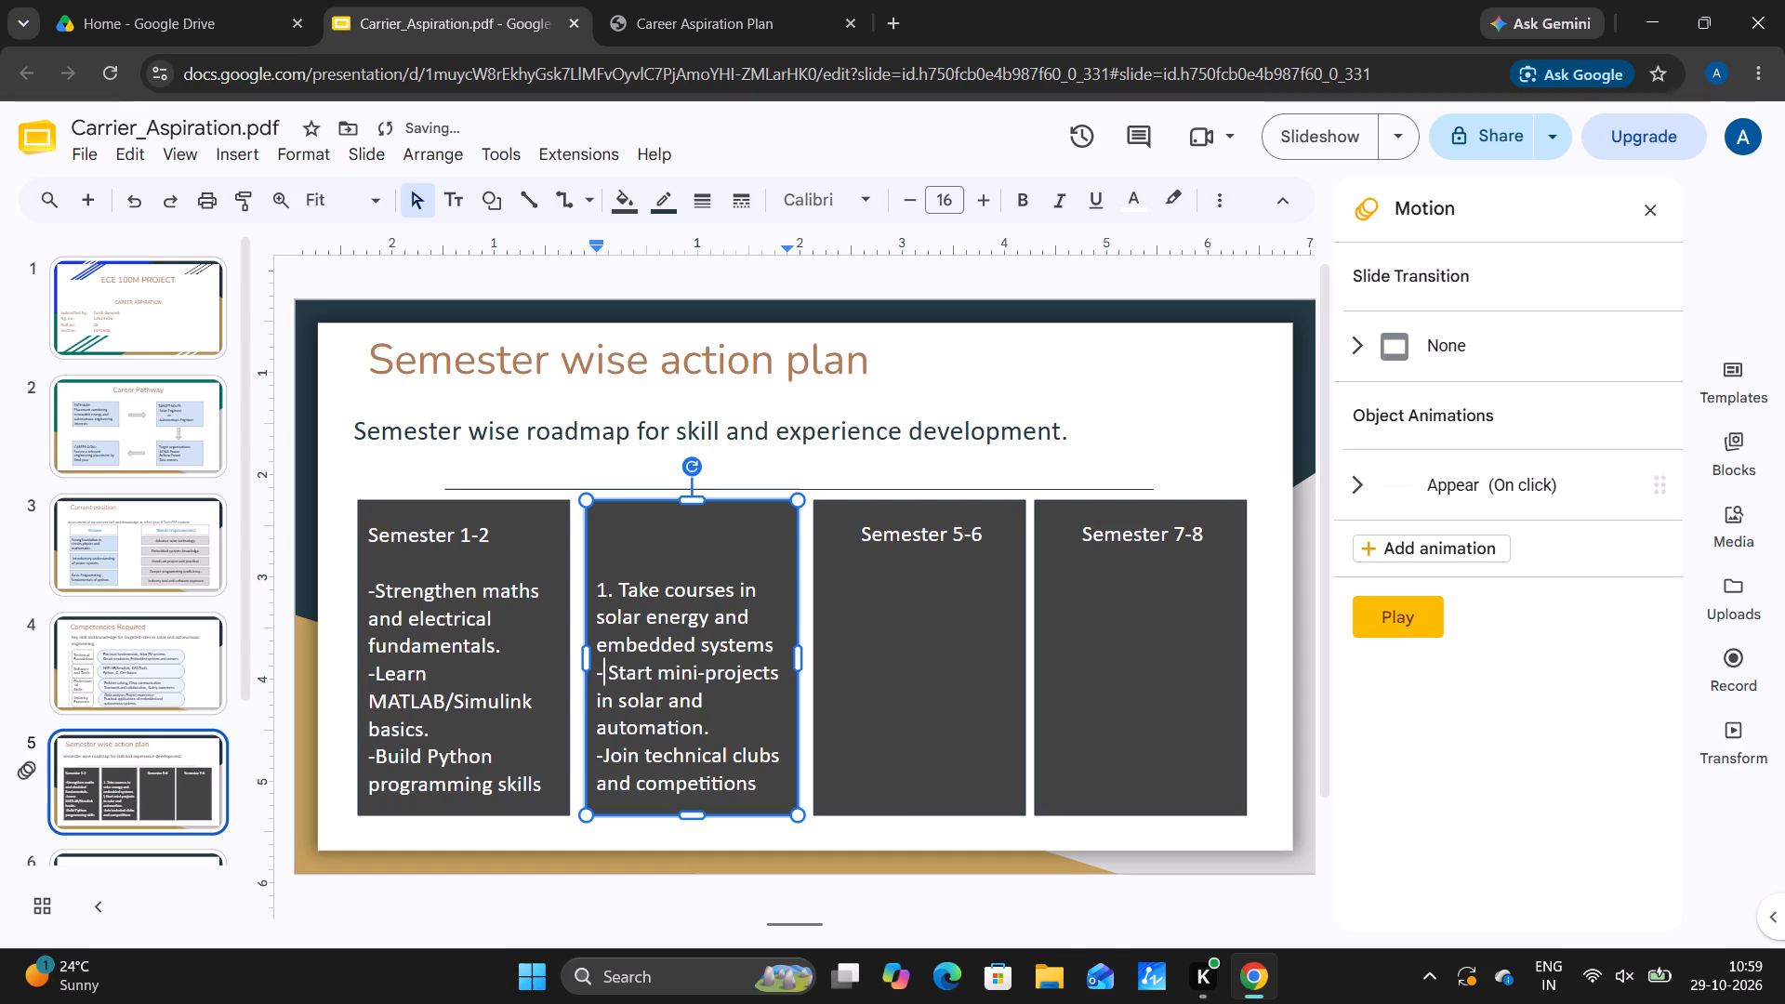
Replace the "1." prefix of "Take courses in solar energy" with a hyphen in the second rectangle.
key(Up)
key(Up)
key(Up)
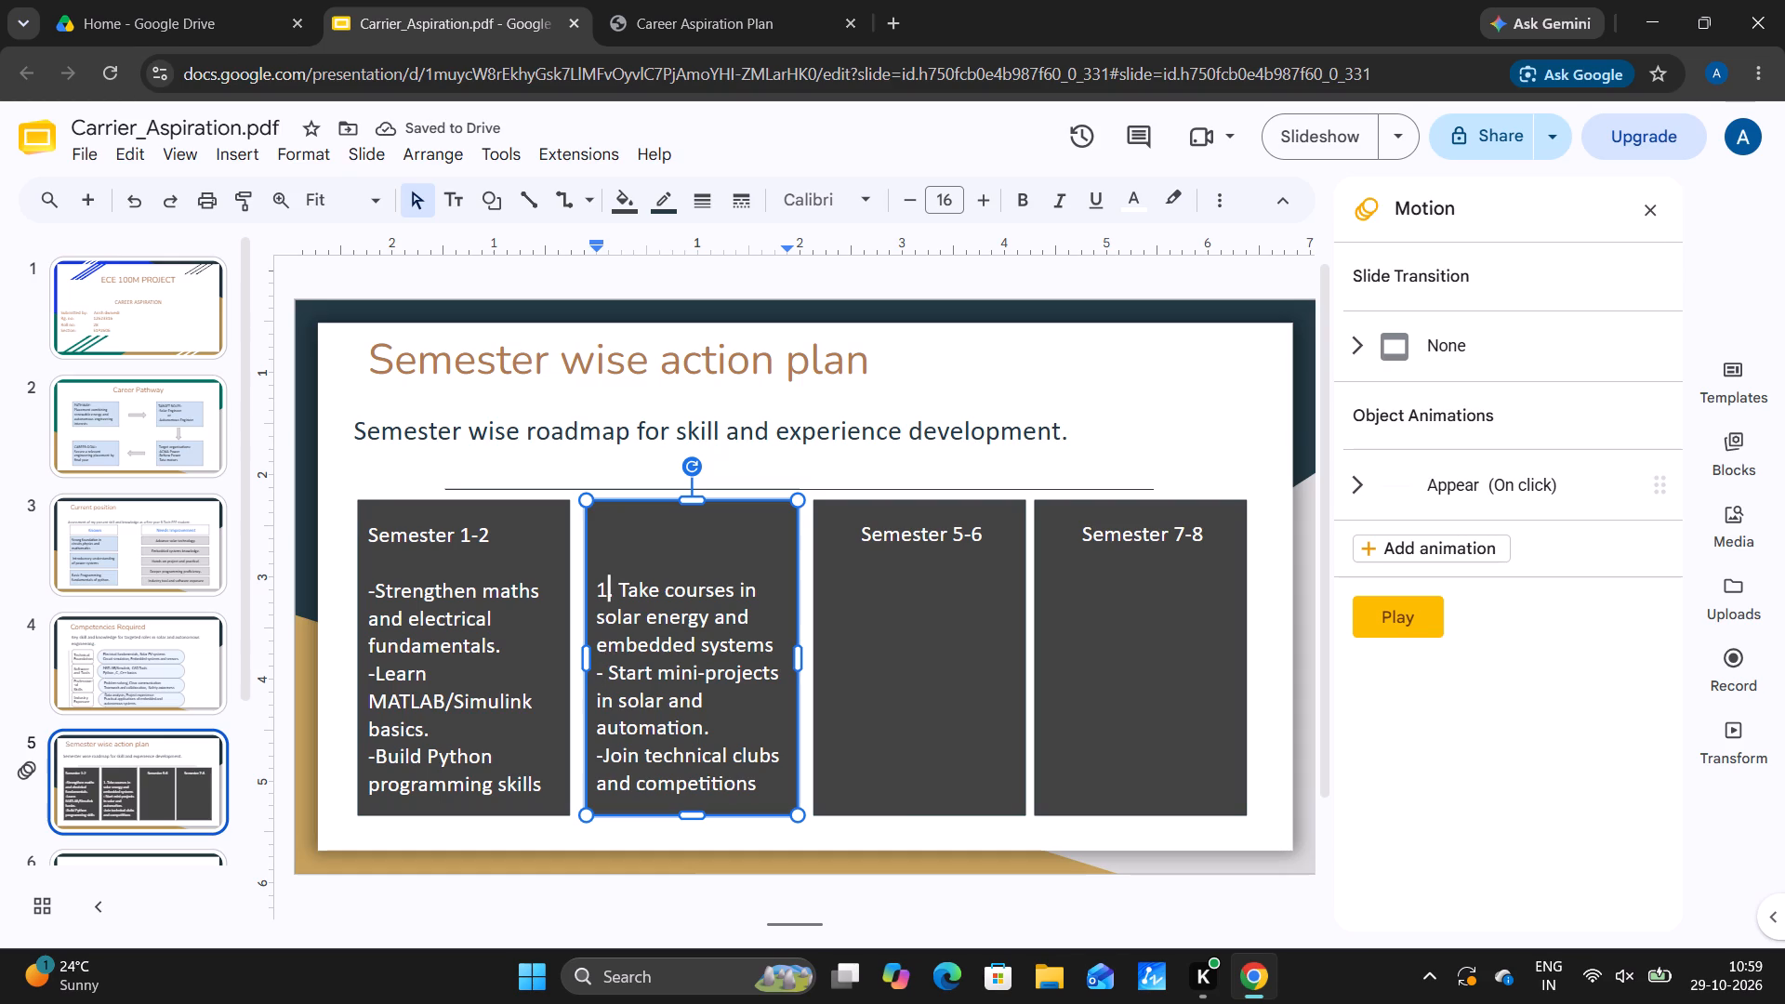
key(Right)
key(BackSpace)
key(BackSpace)
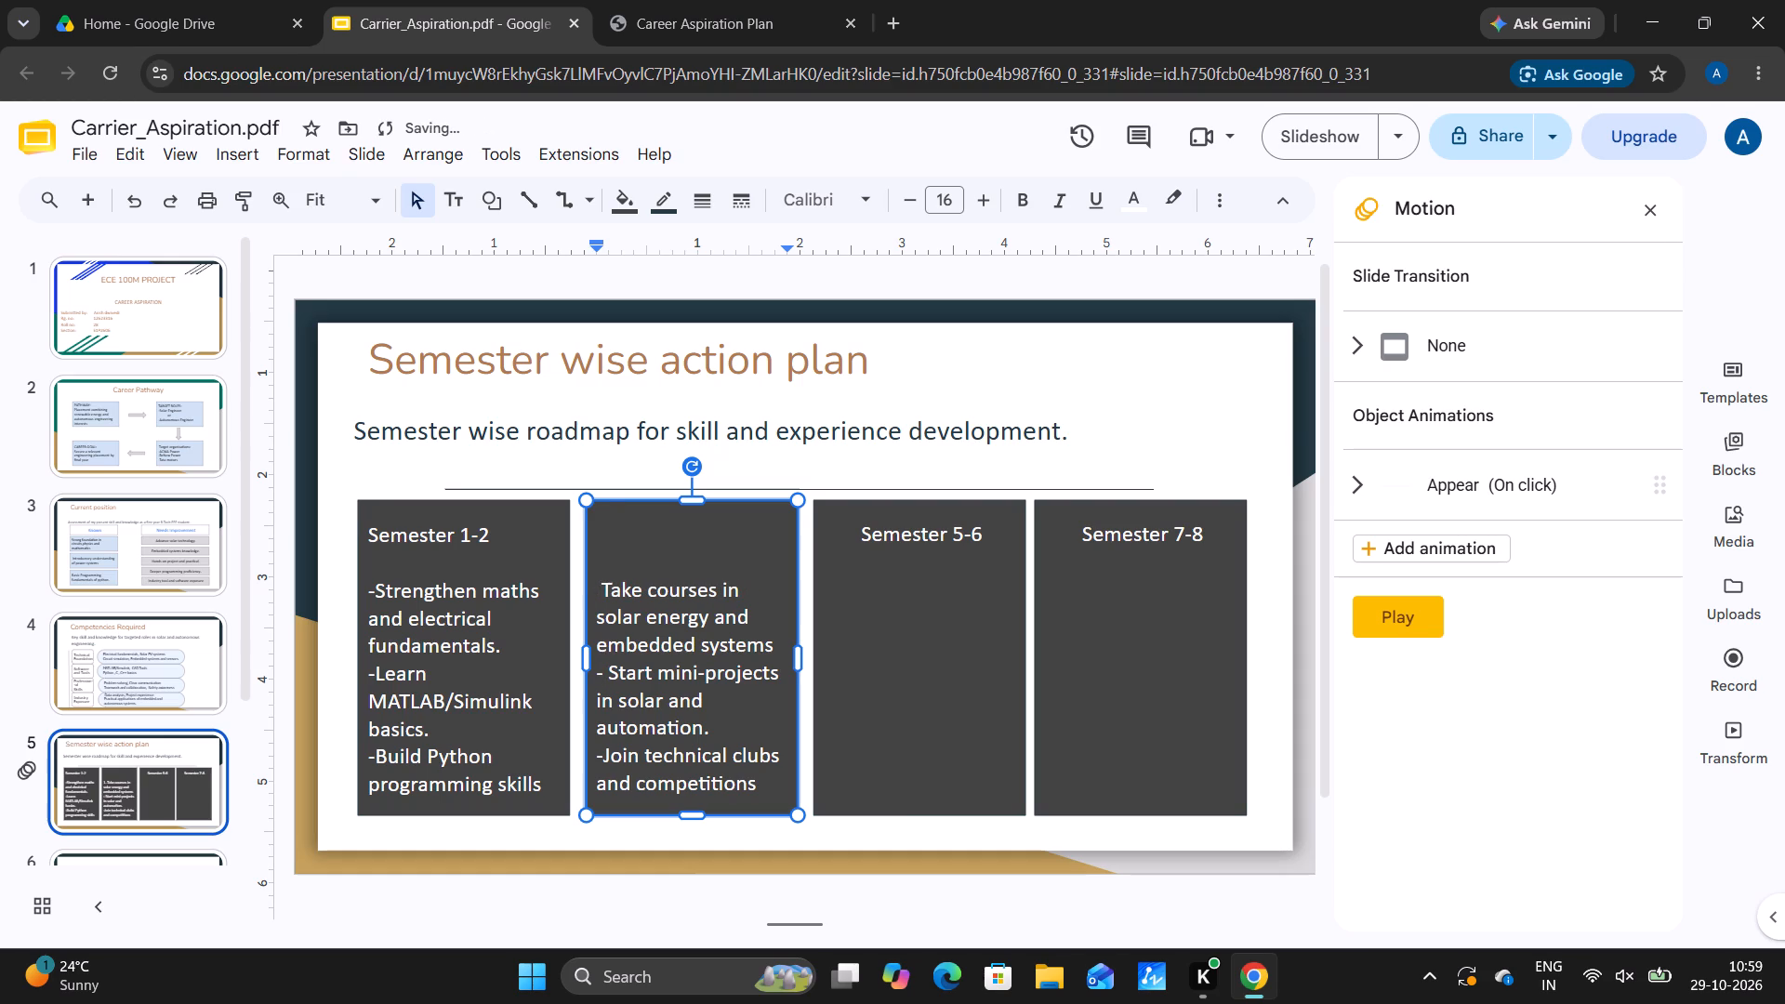
key(minus)
Insert a space after the hyphen before "Join technical clubs" in the second rectangle.
key(Down)
key(Down)
key(Down)
key(Down)
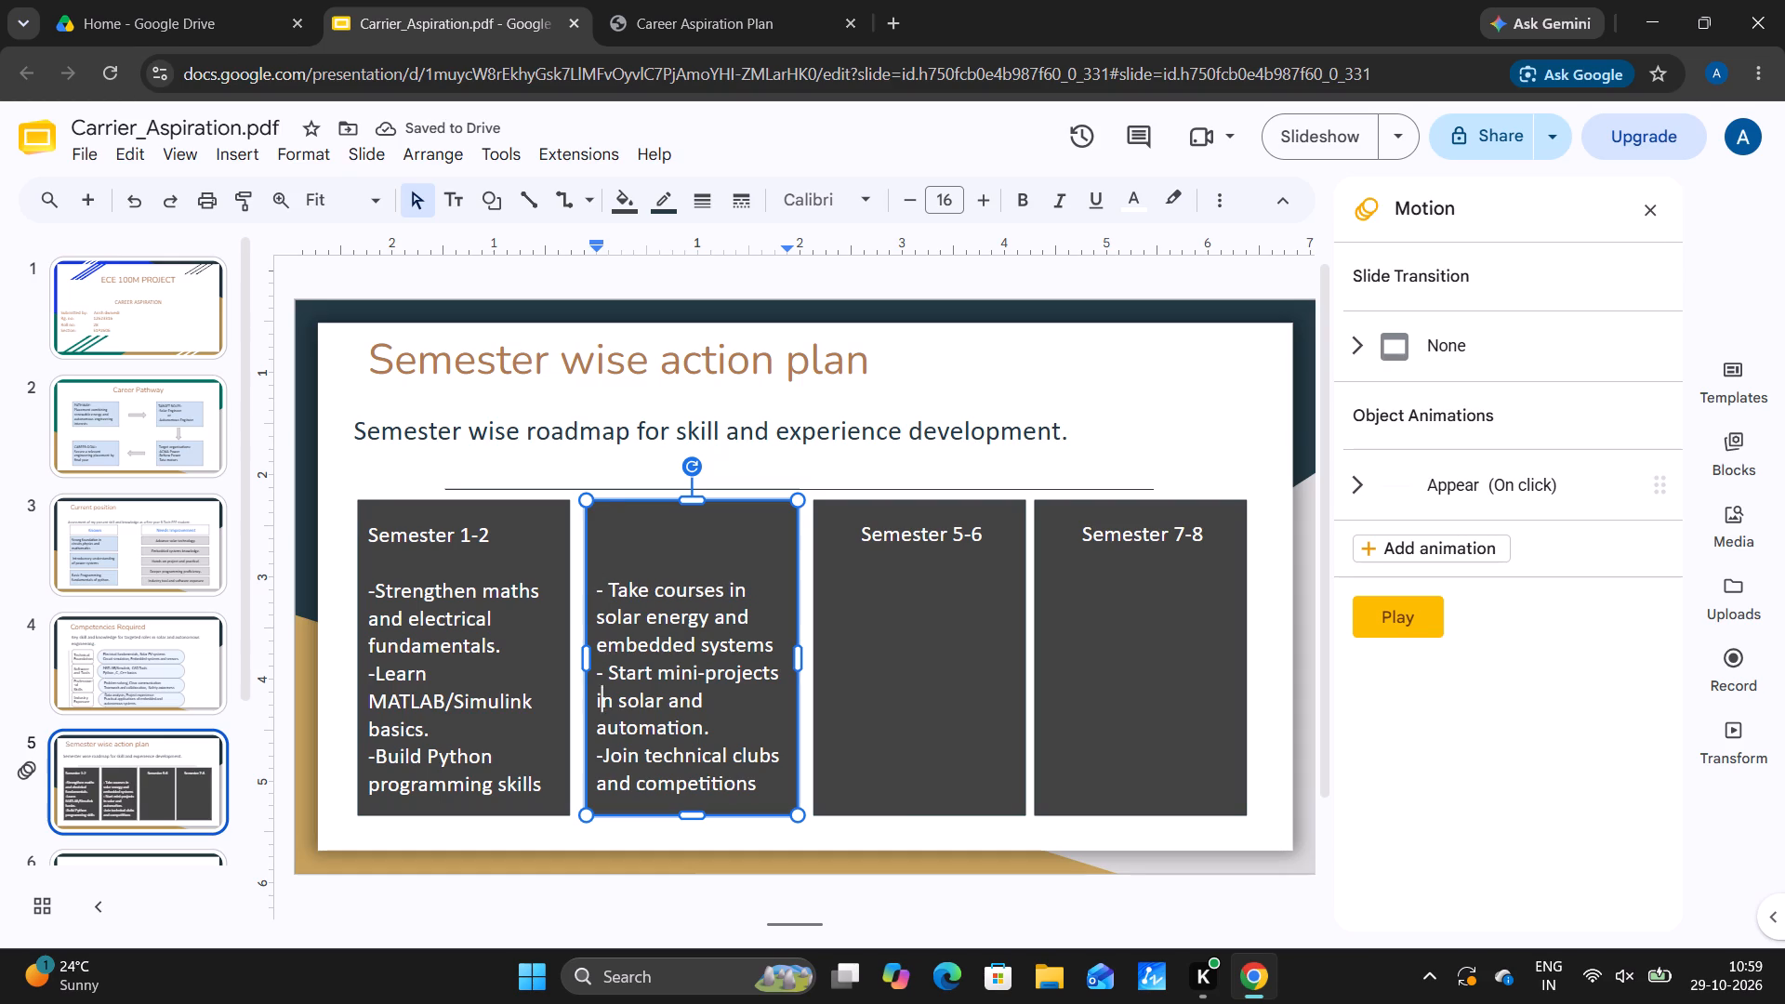
key(Down)
key(Down)
key(space)
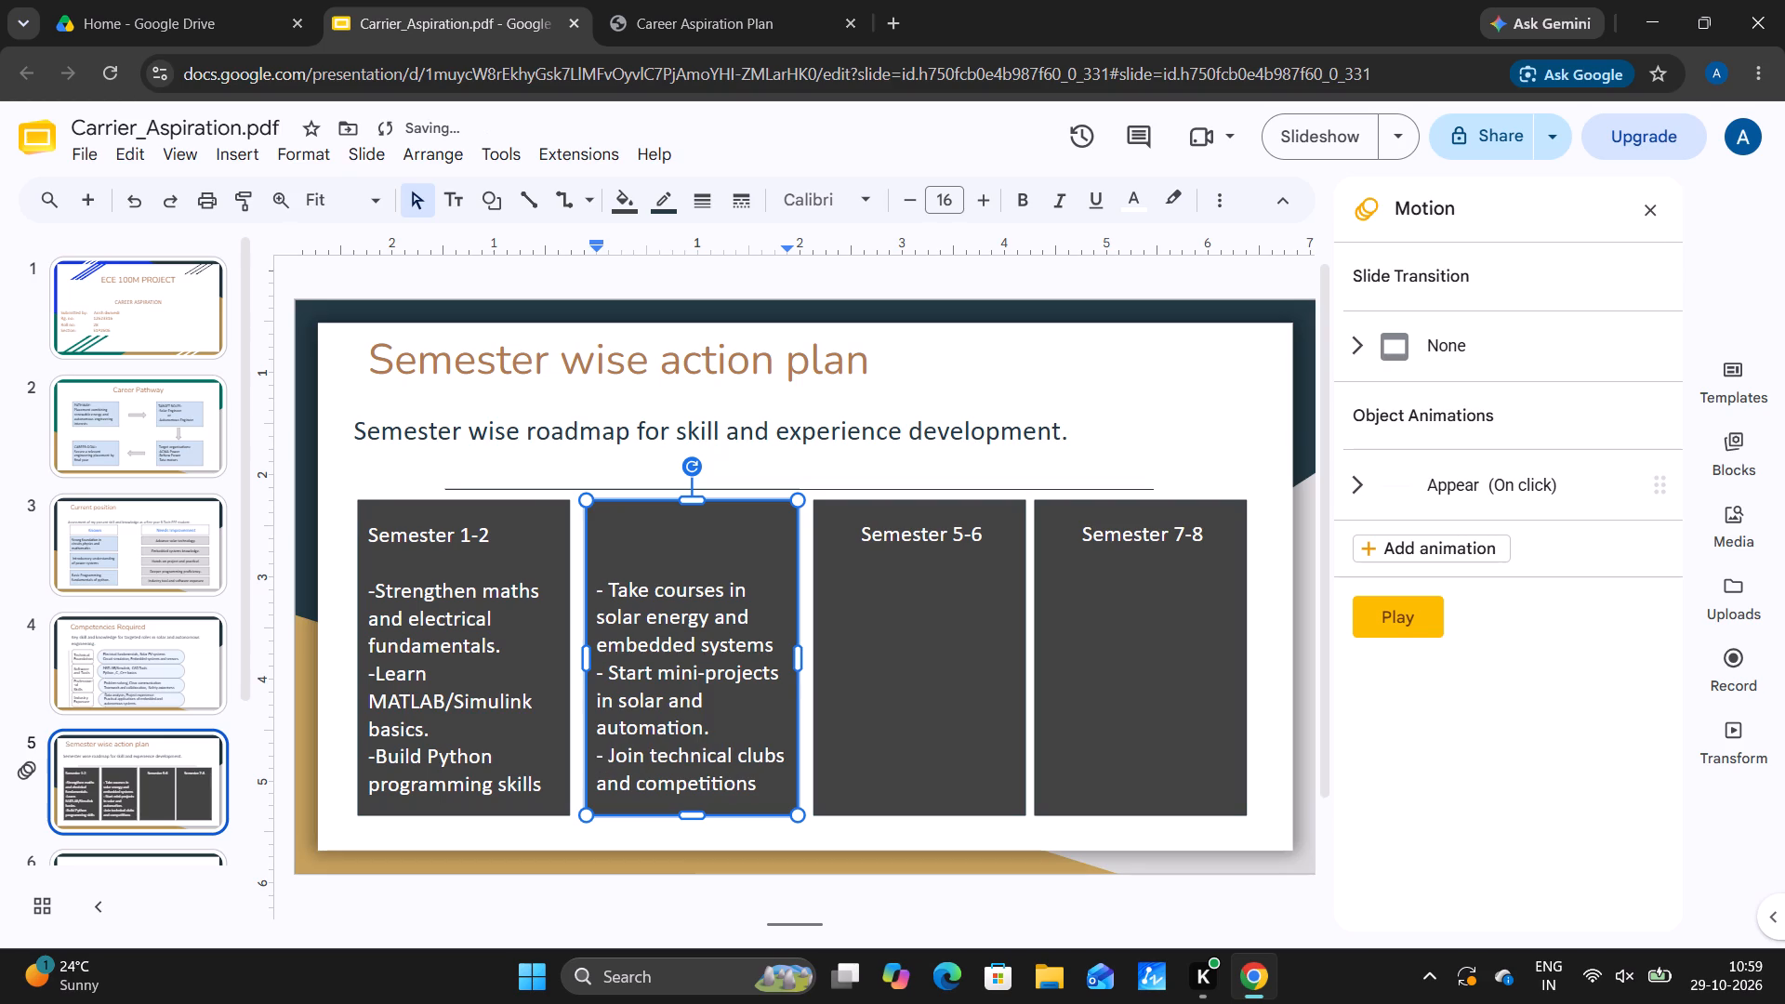
Enter the heading "Semester 3-4" at the top of the second rectangle, above its hyphenated points.
click(650, 520)
key(s)
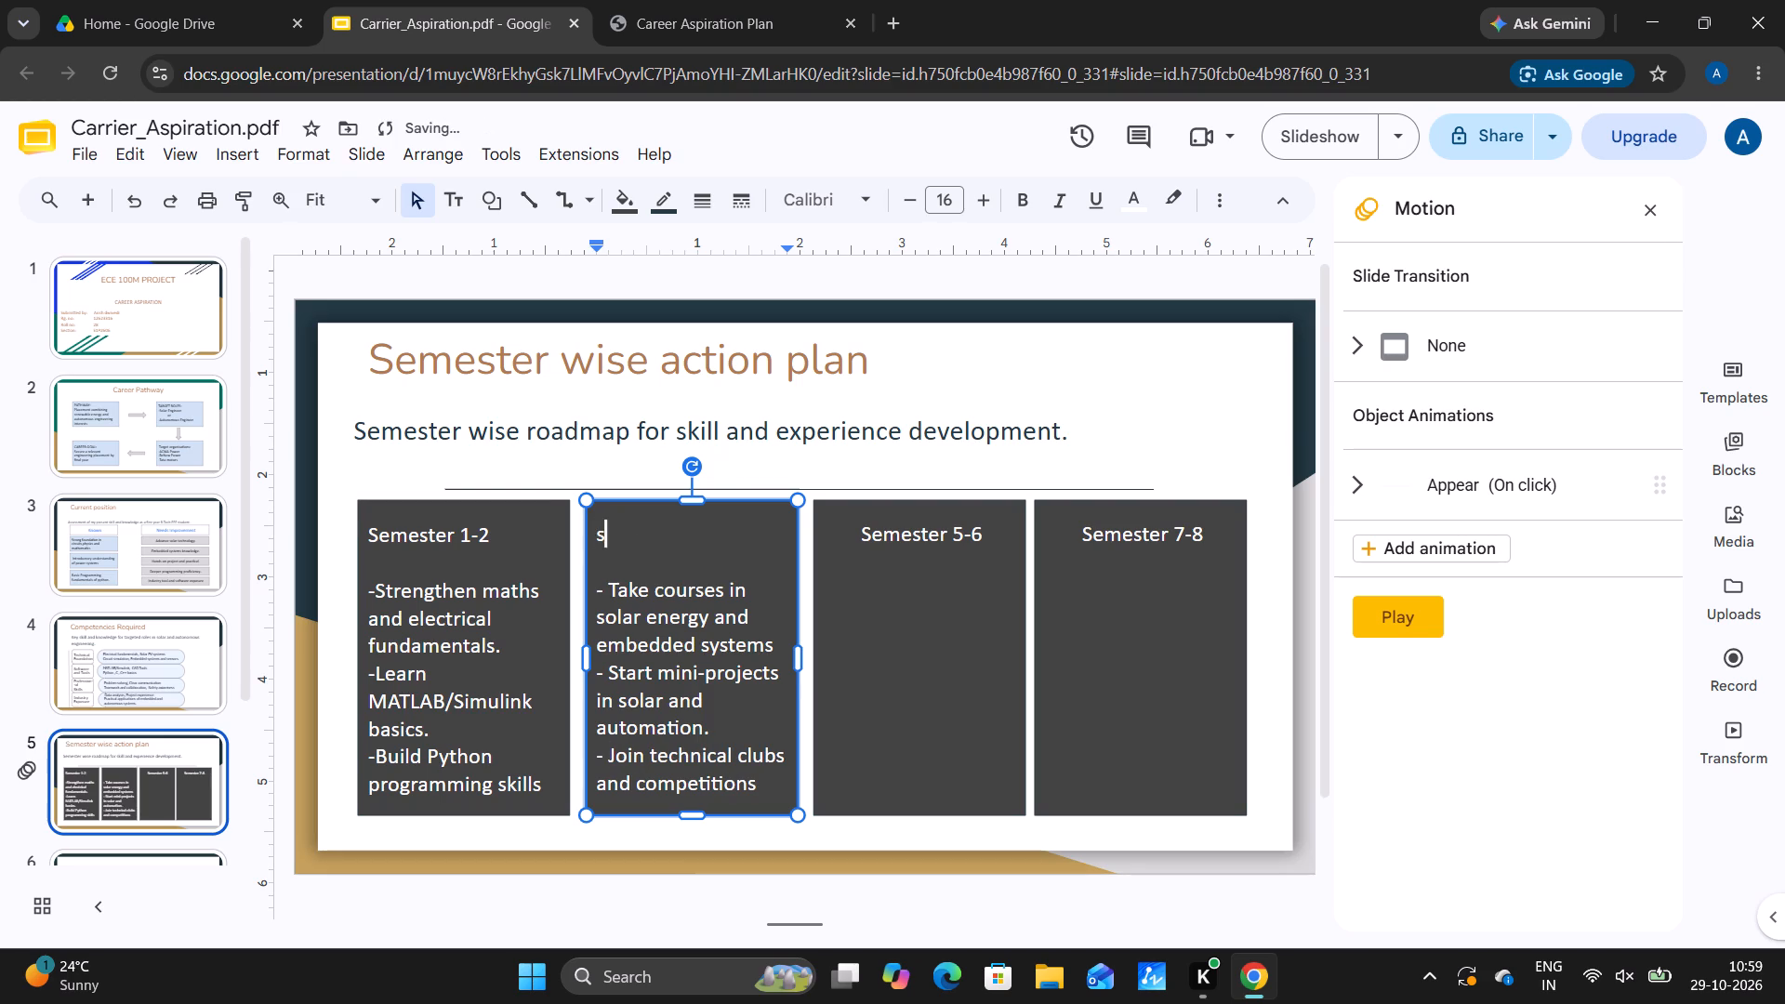
key(BackSpace)
key(s)
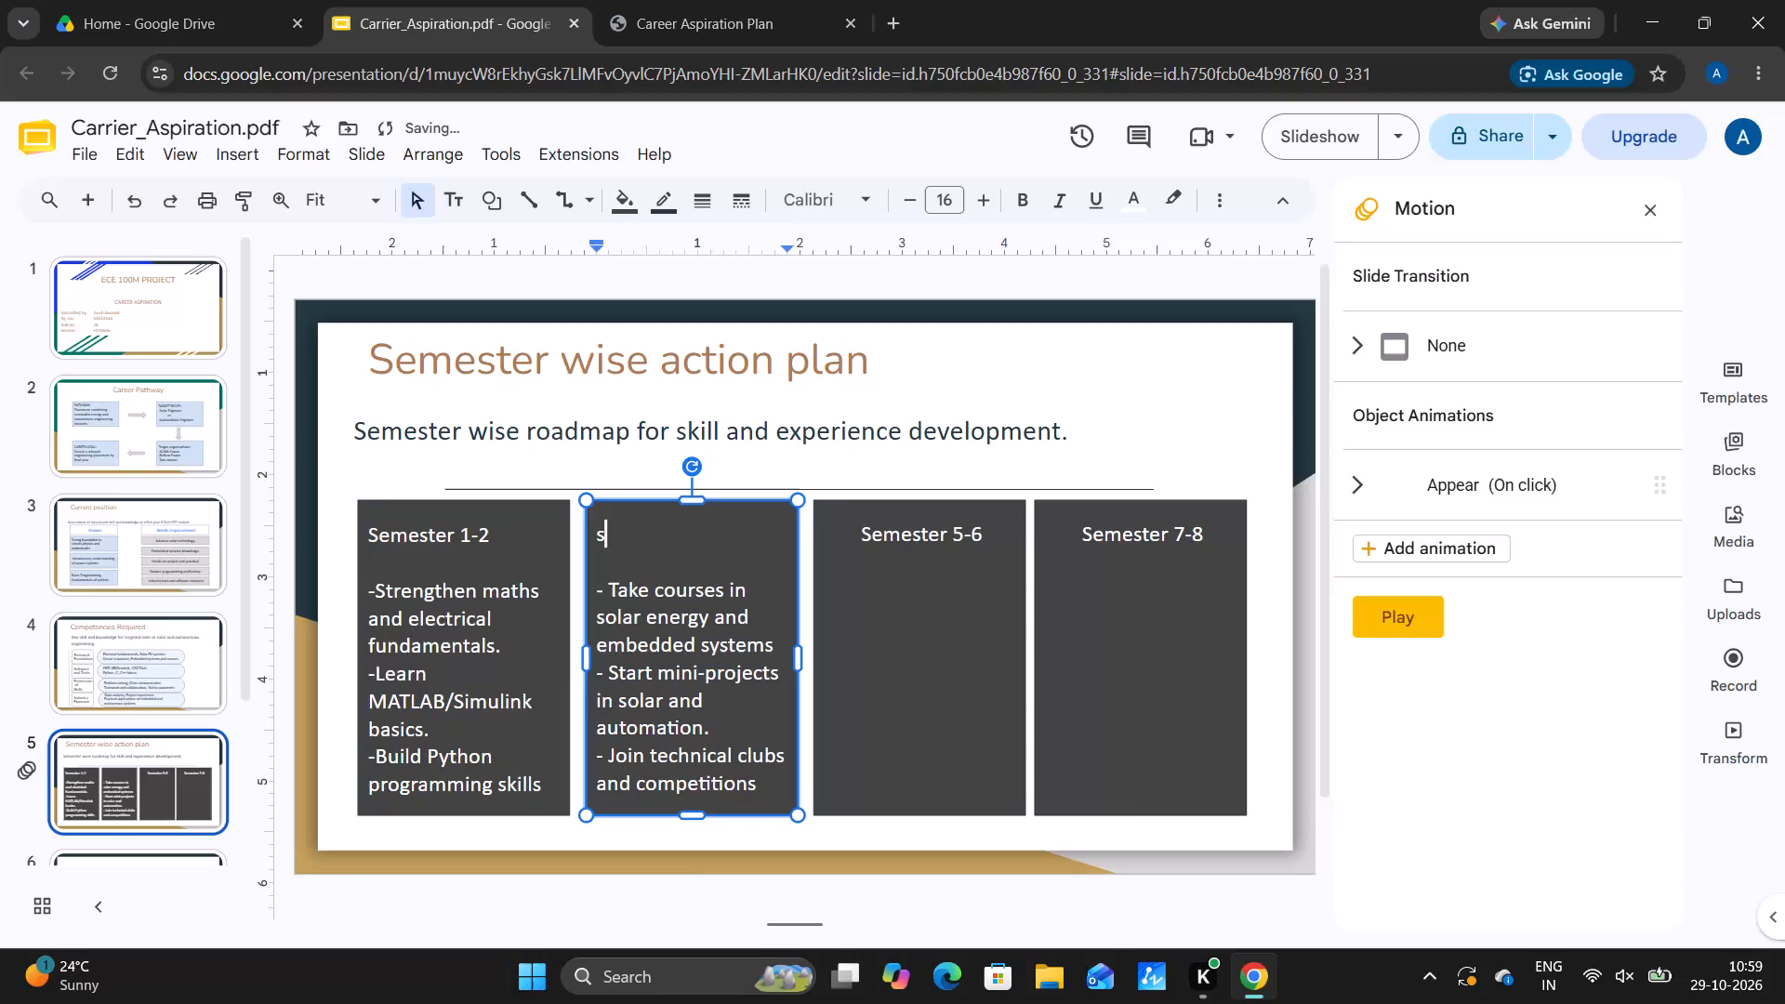
key(BackSpace)
key(BackSpace)
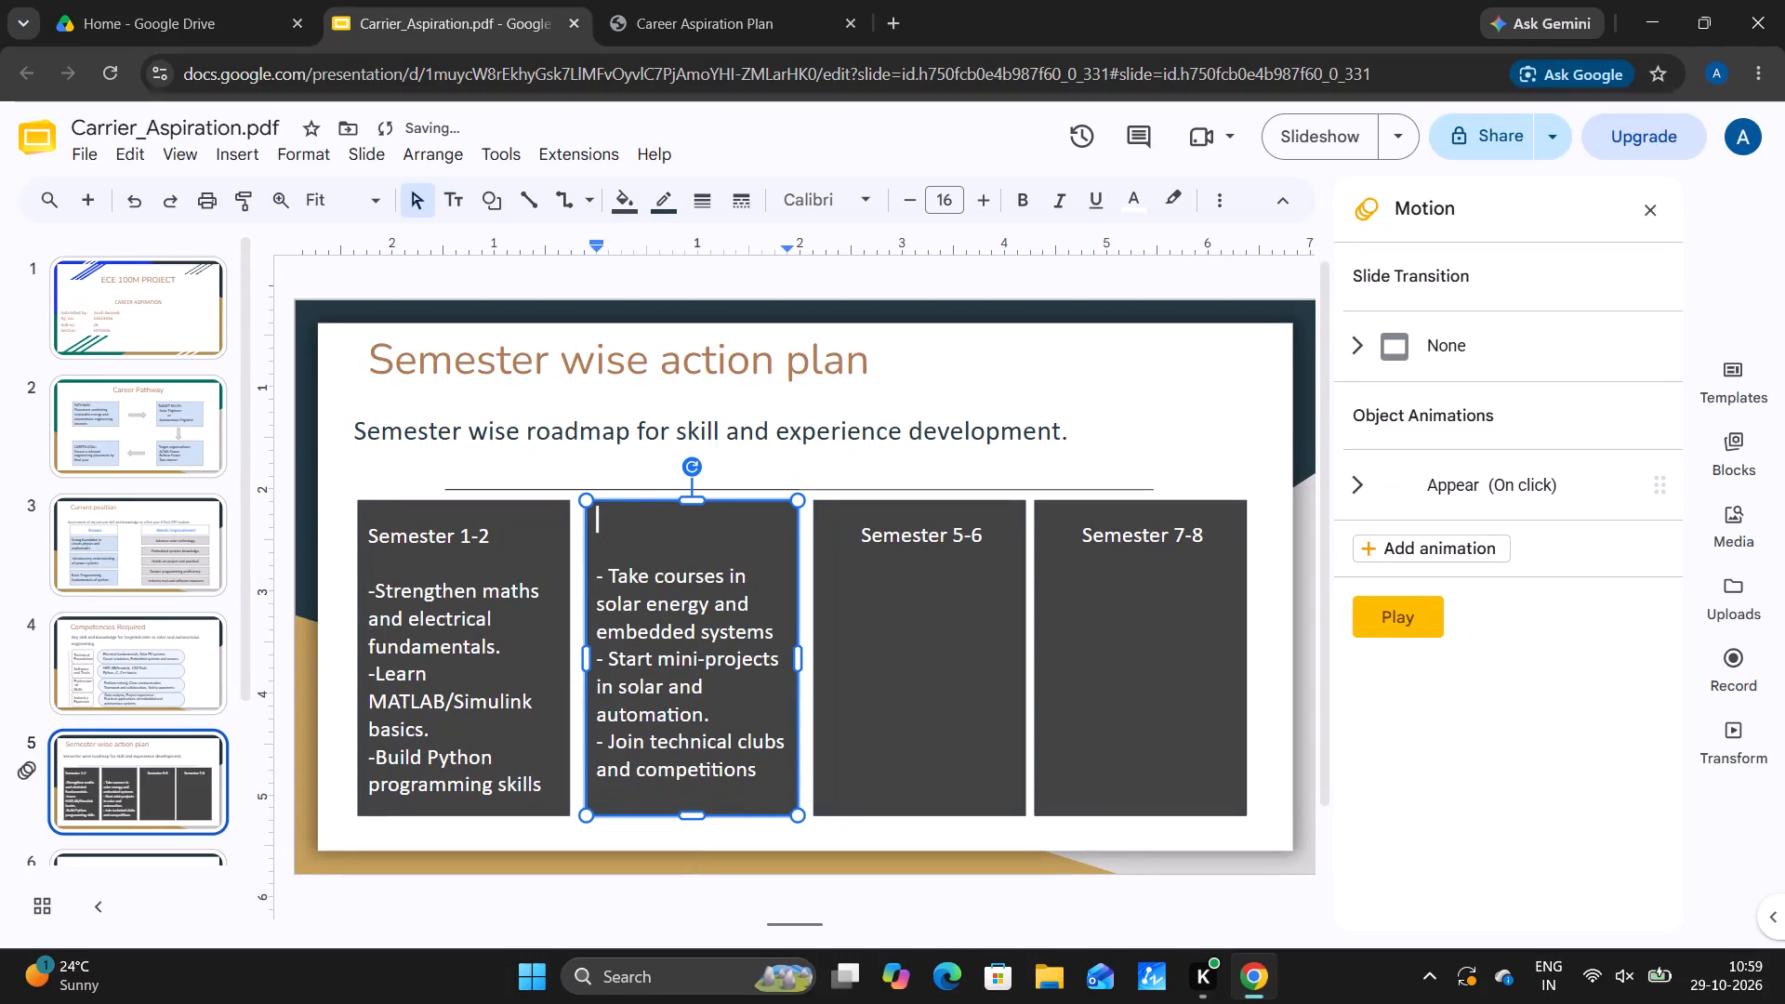
key(s)
key(BackSpace)
key(Return)
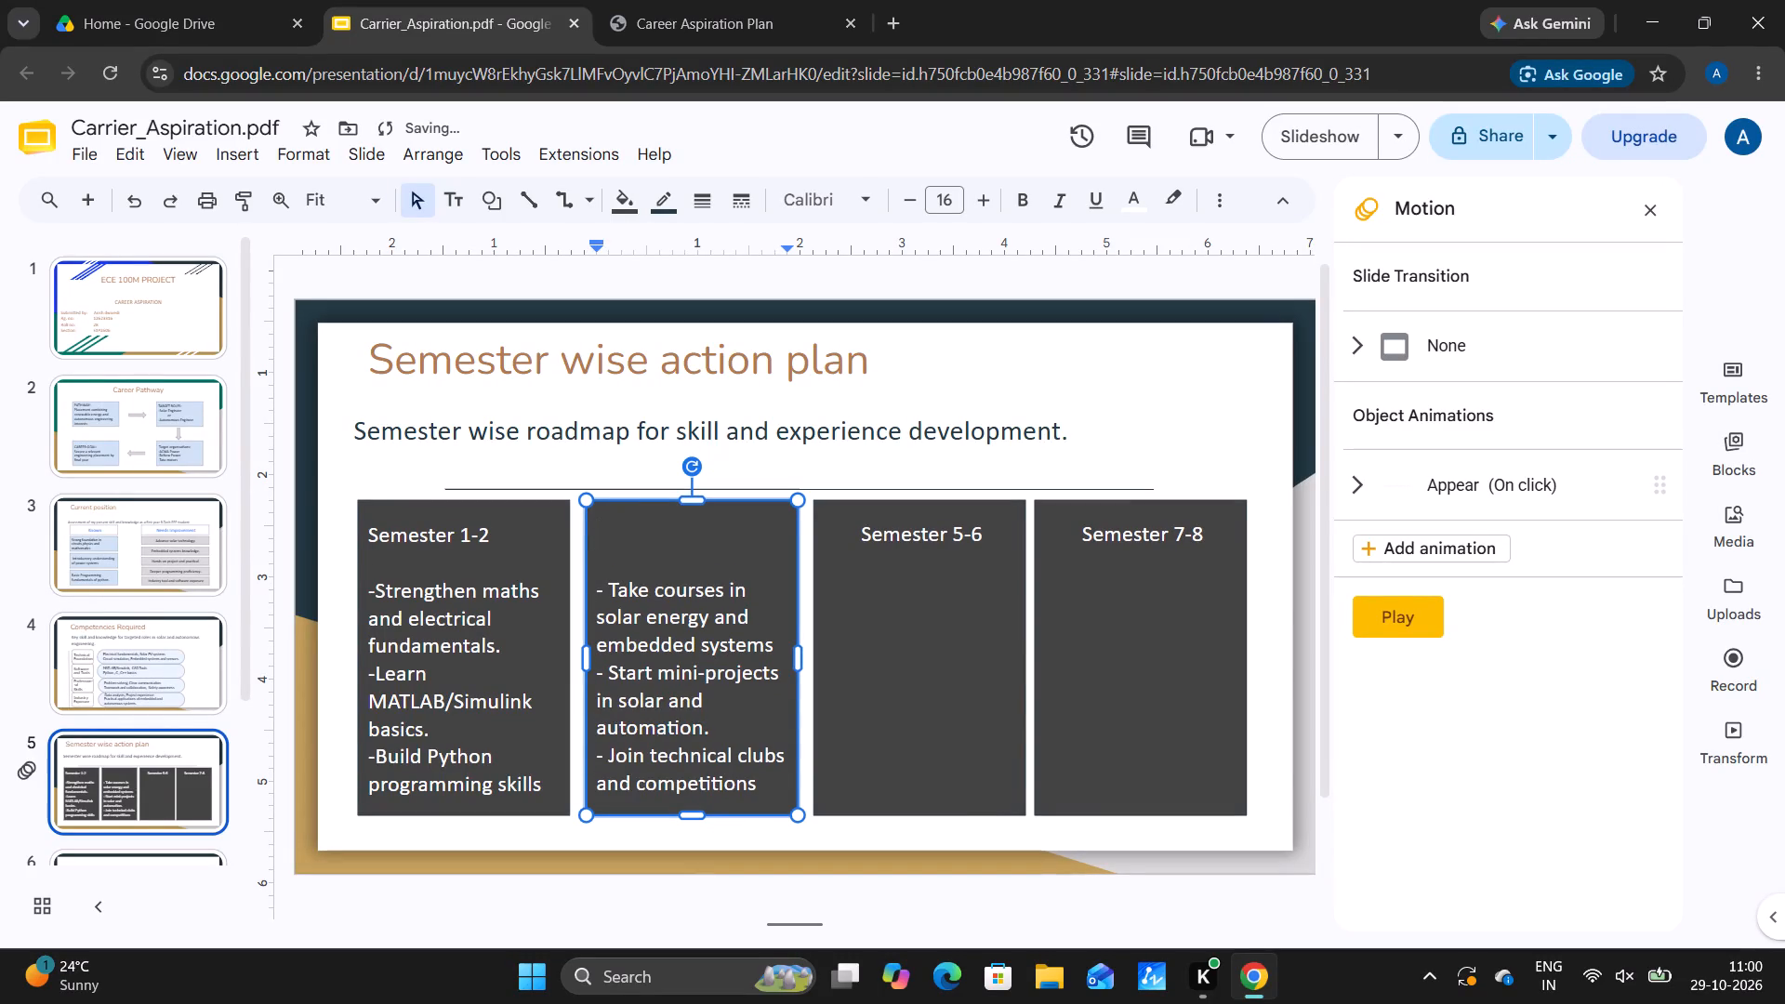
text(mes)
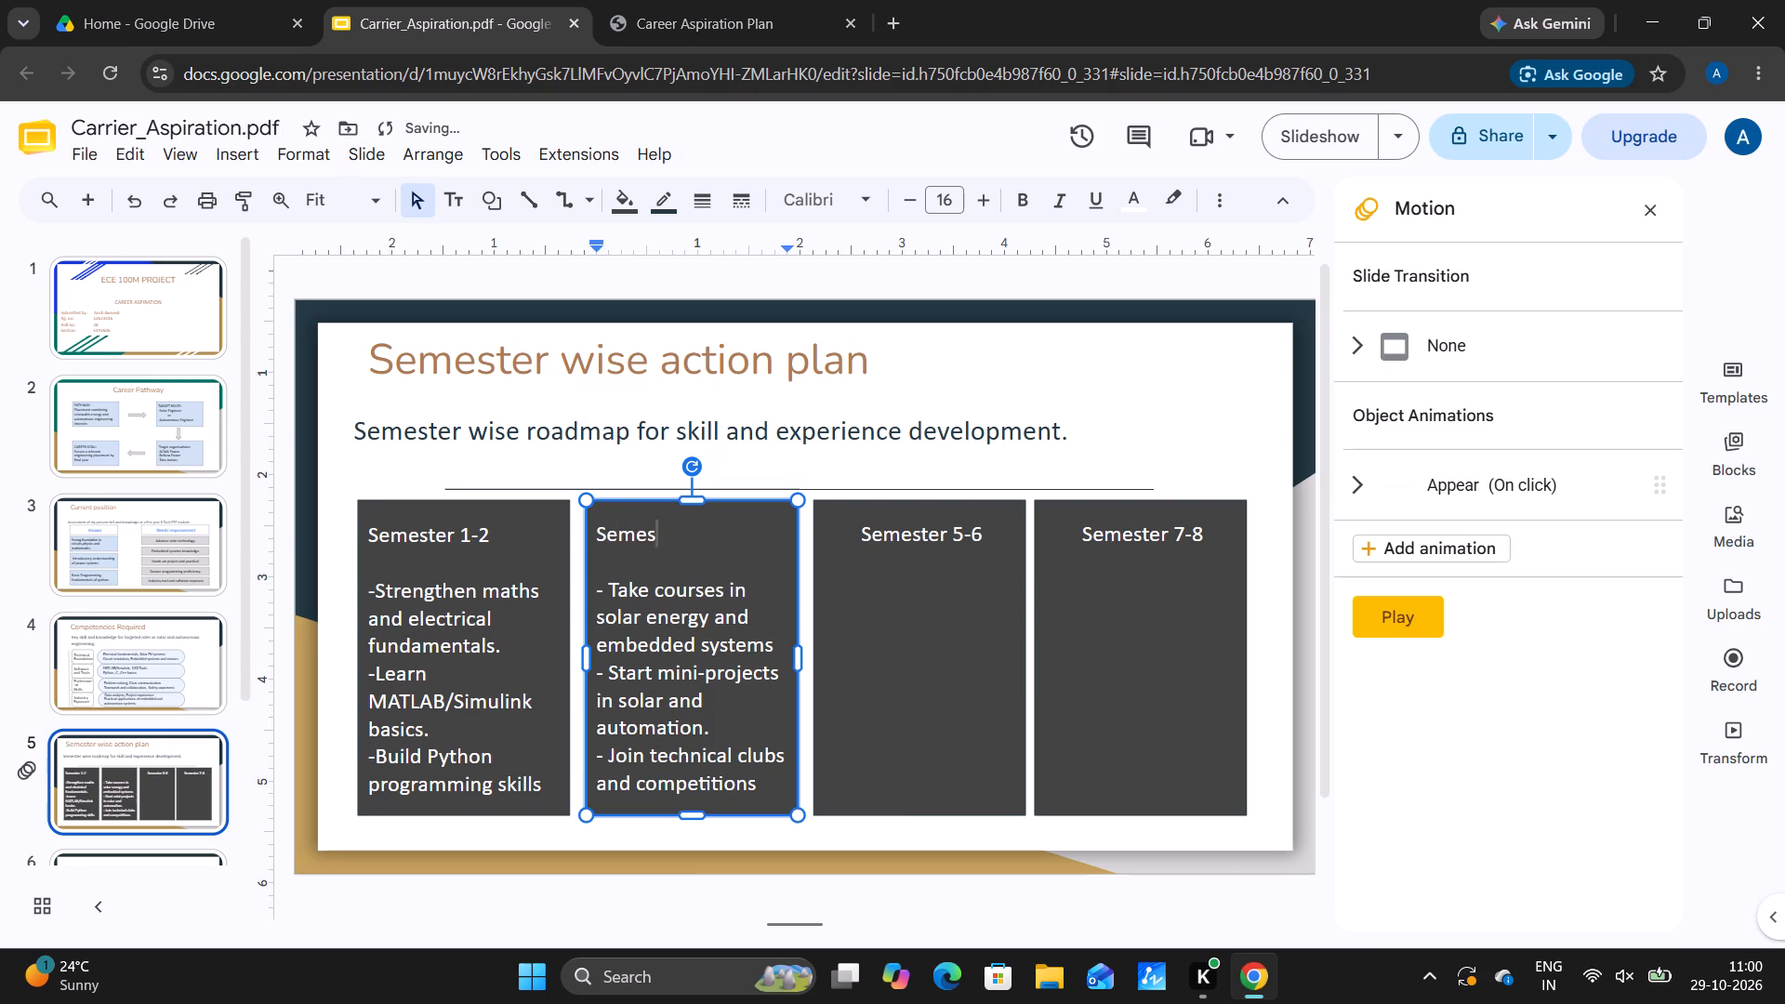
text(ter)
key(space)
text(3-)
key(4)
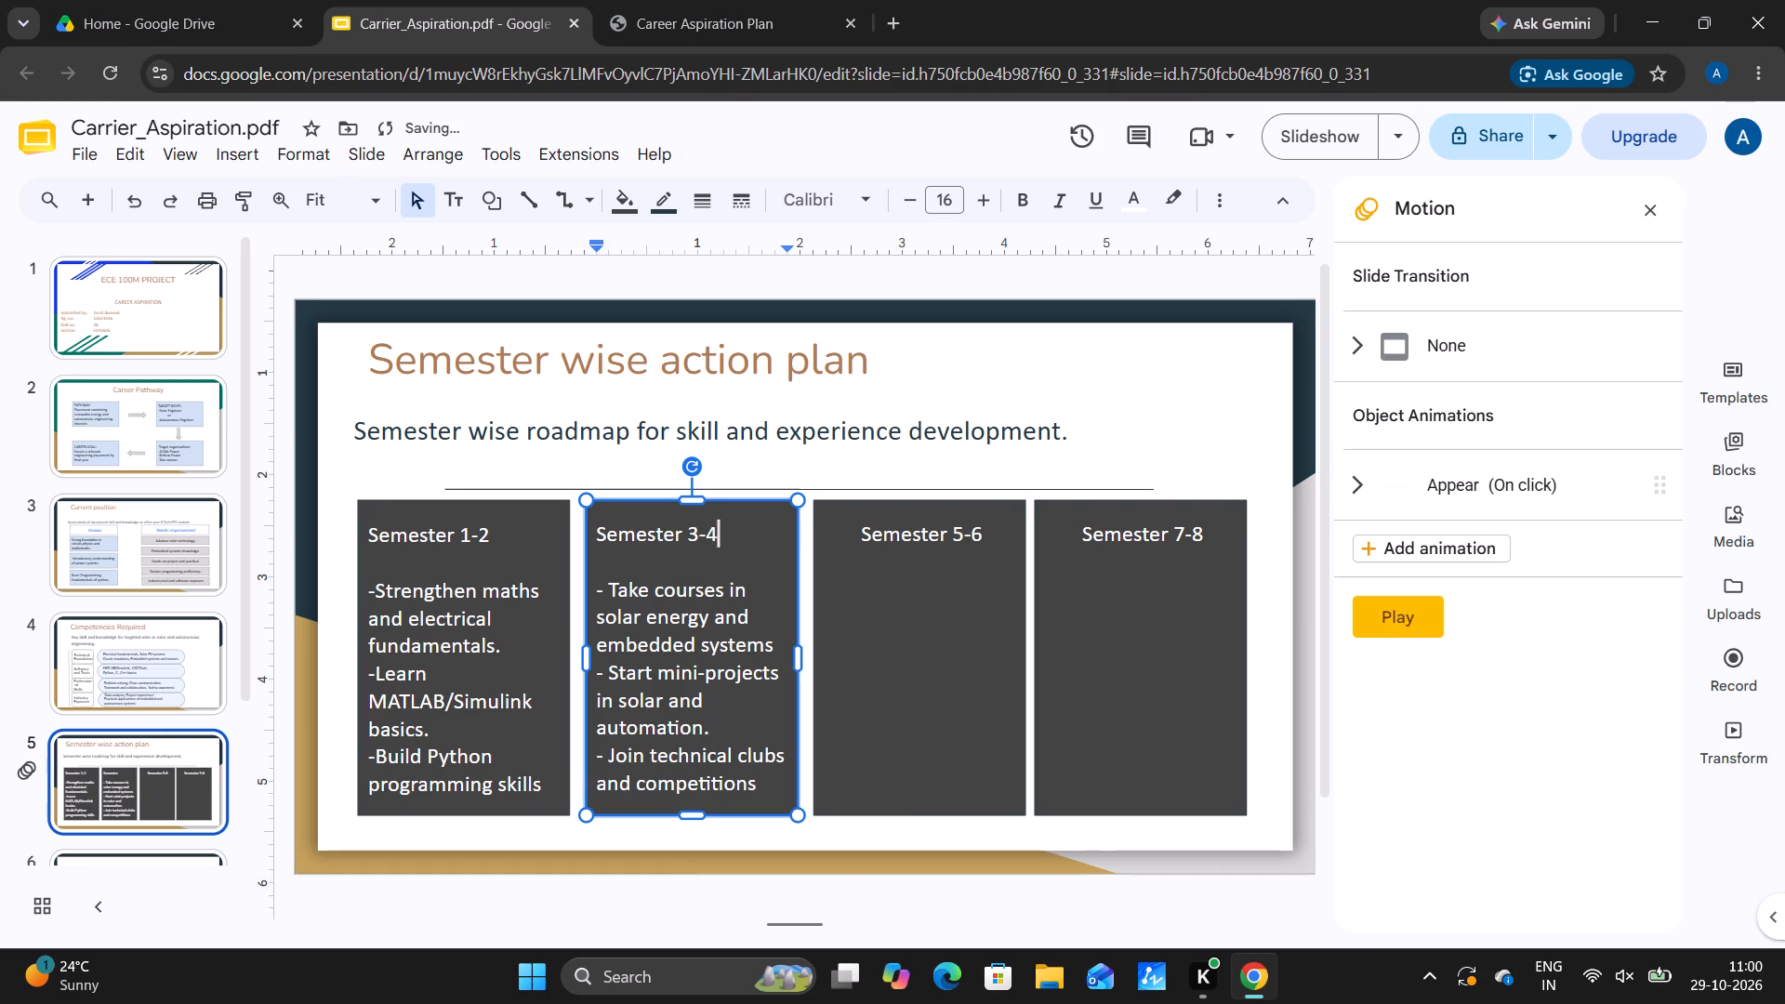
Copy the three Semester 5–6 points from the PDF's Action Plan page and paste them below the "Semester 5-6" heading in the third rectangle.
click(874, 581)
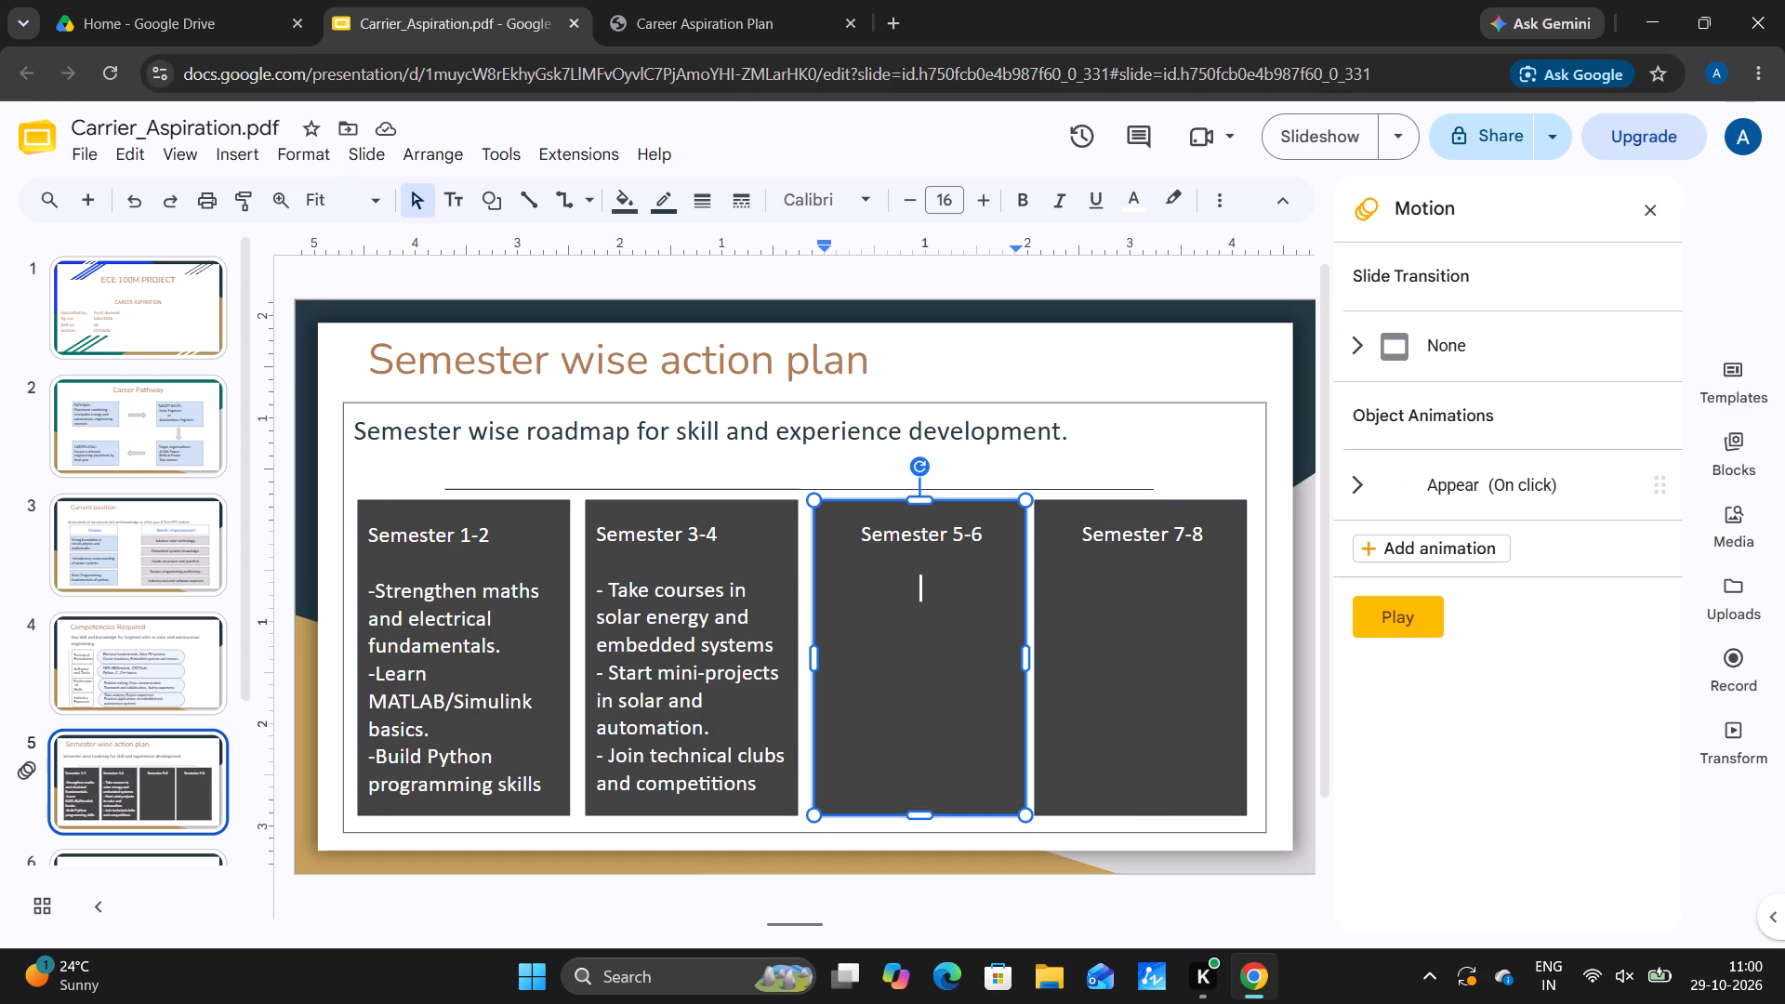
click(619, 0)
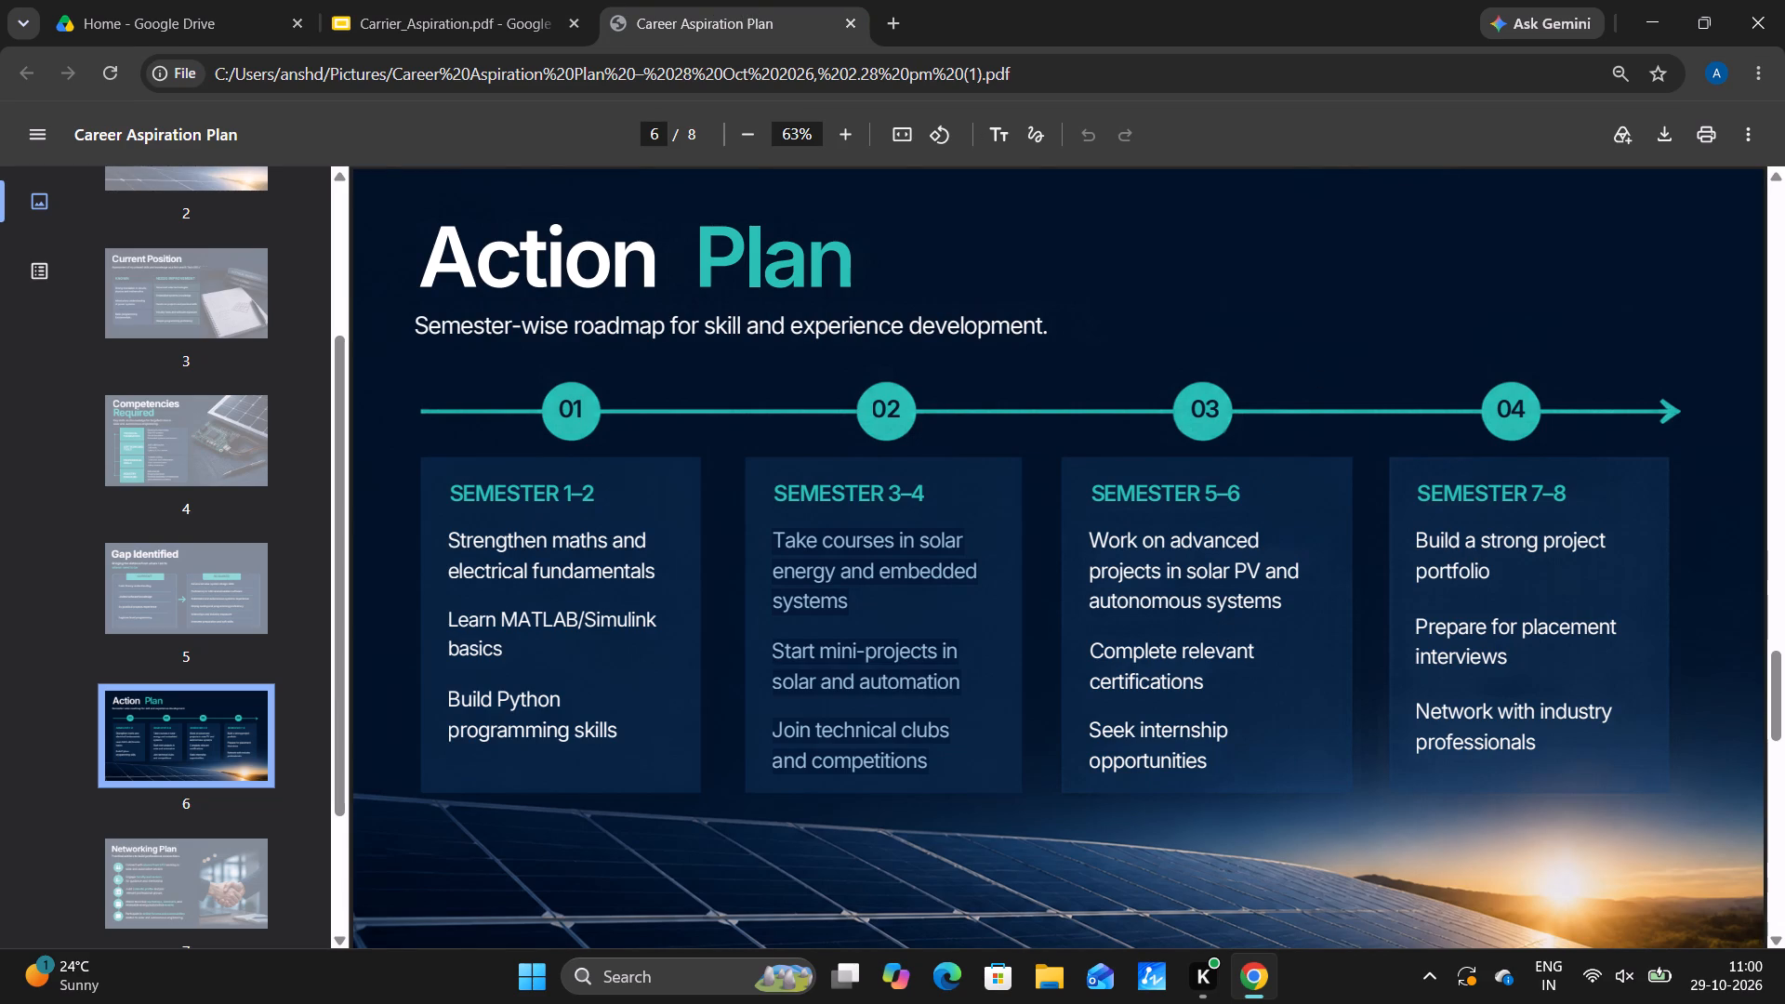
scroll(1249, 996, up, 1)
drag(1080, 533, 1332, 785)
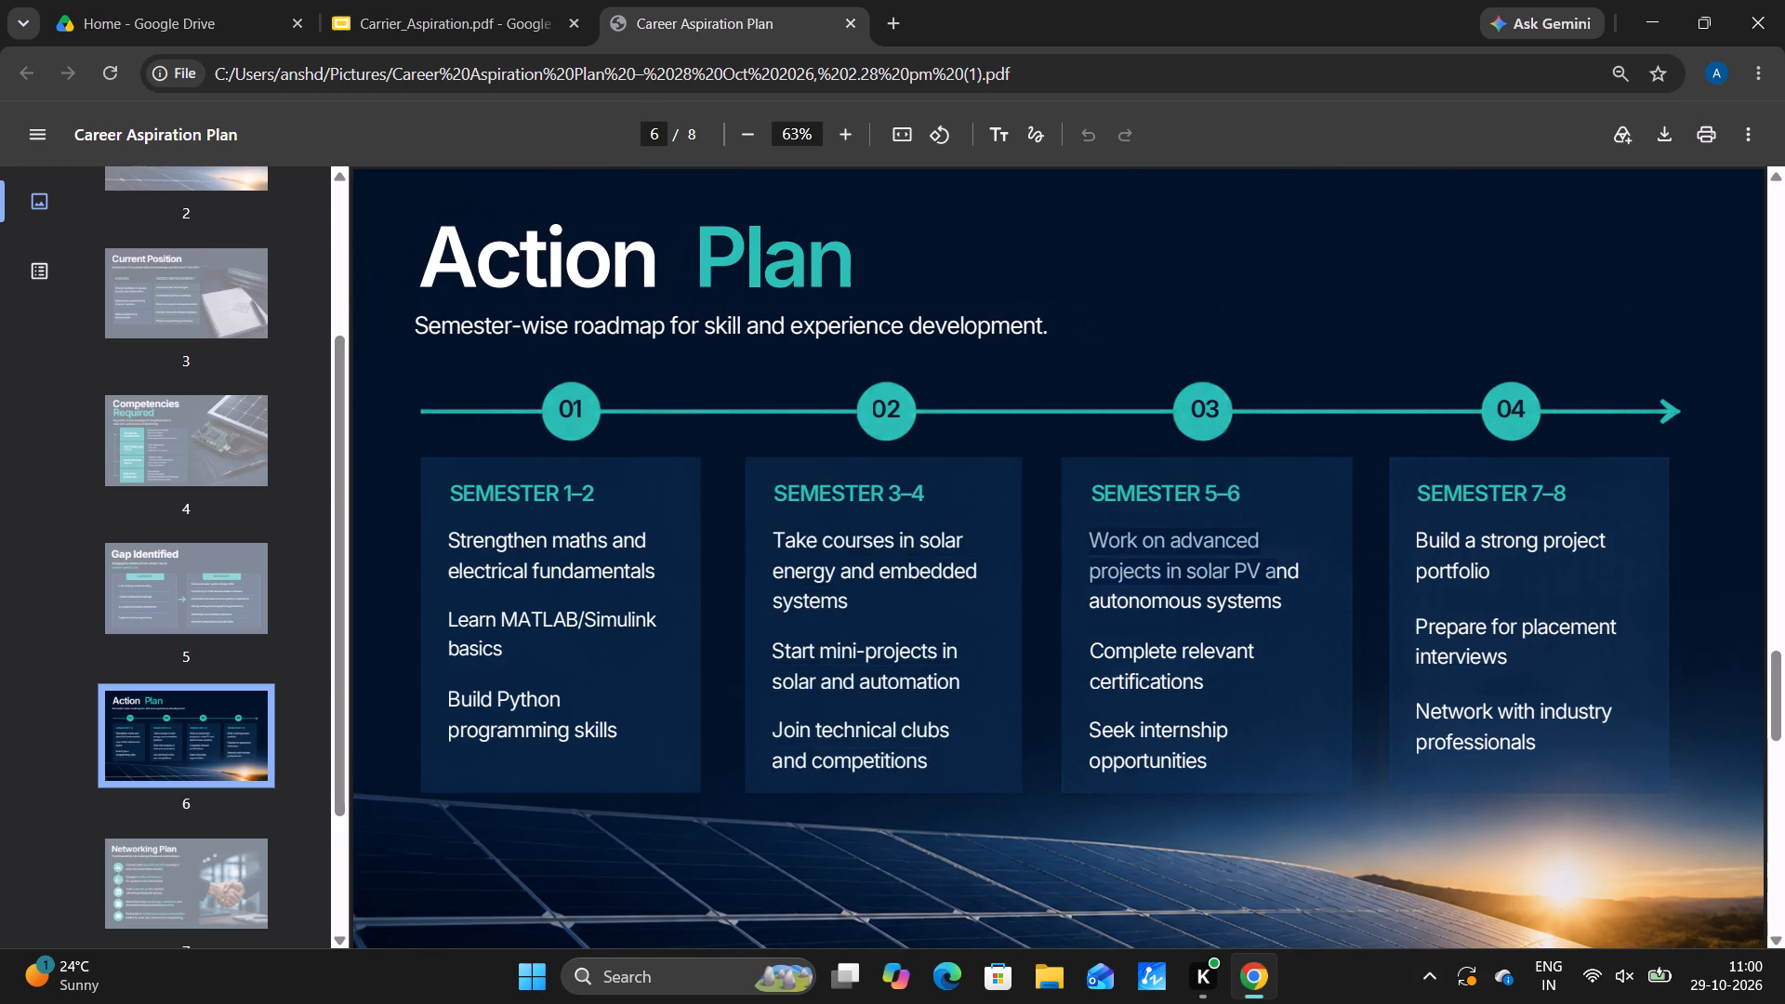
drag(1332, 785, 1234, 761)
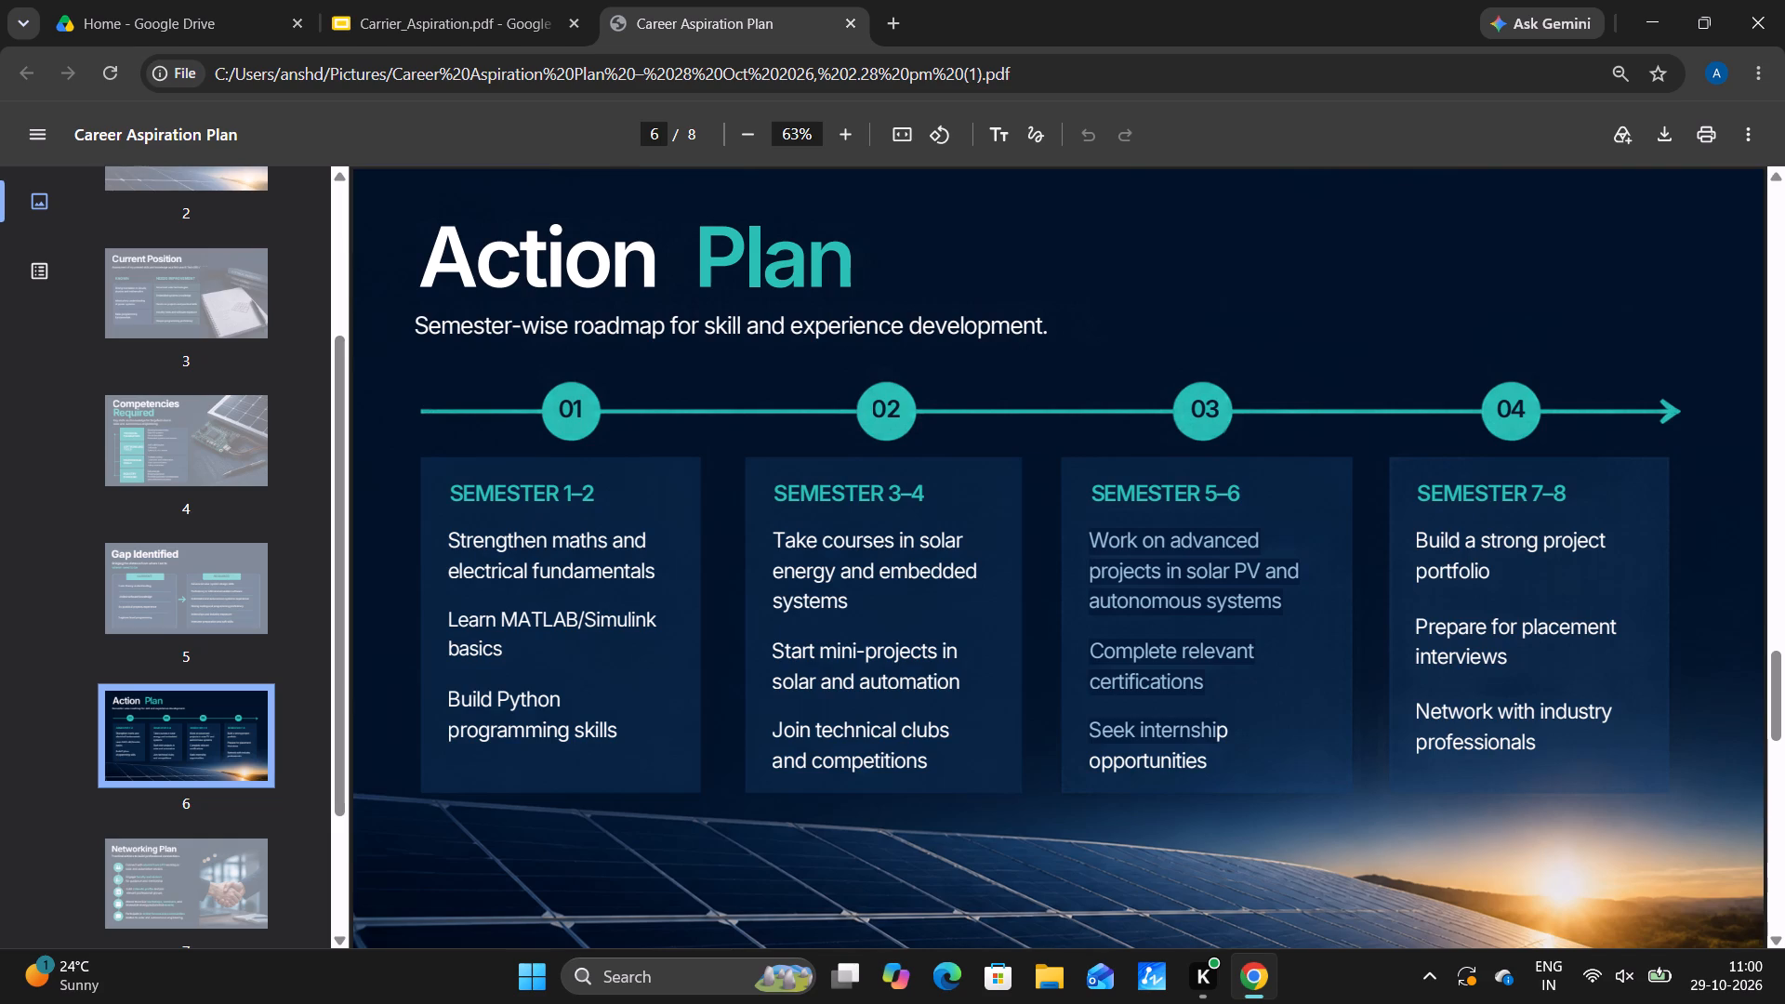
drag(1234, 761, 1216, 773)
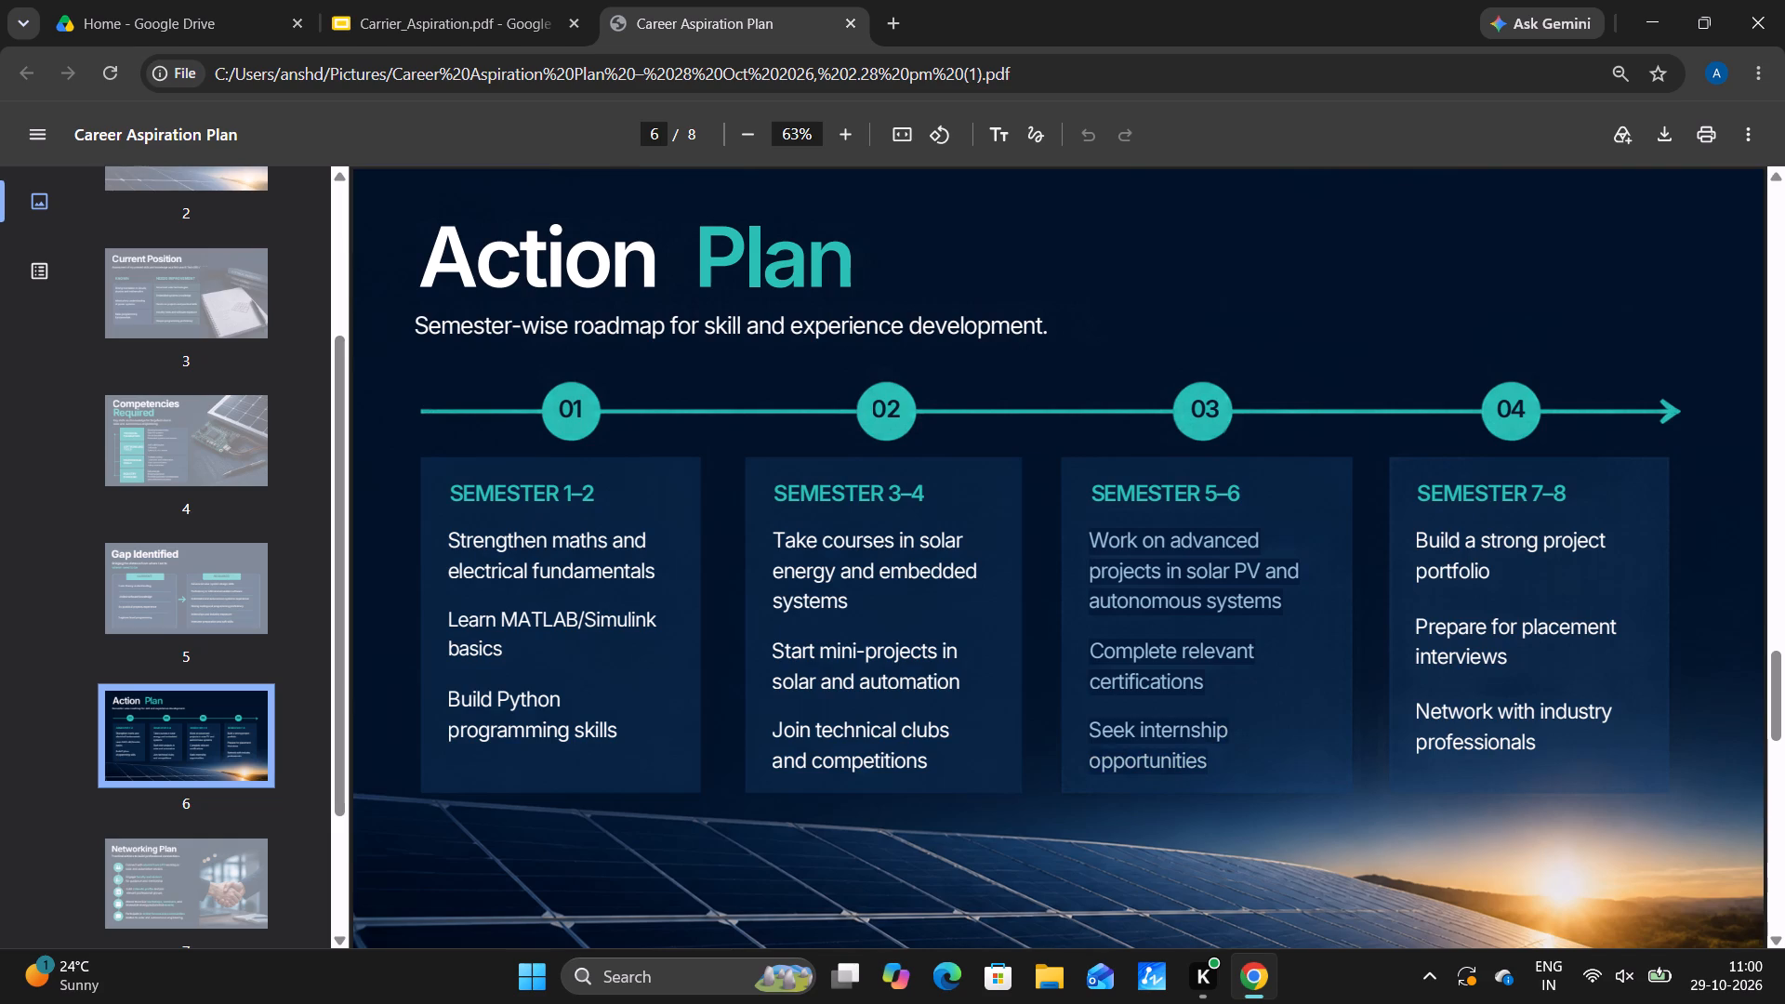
key(ctrl+c)
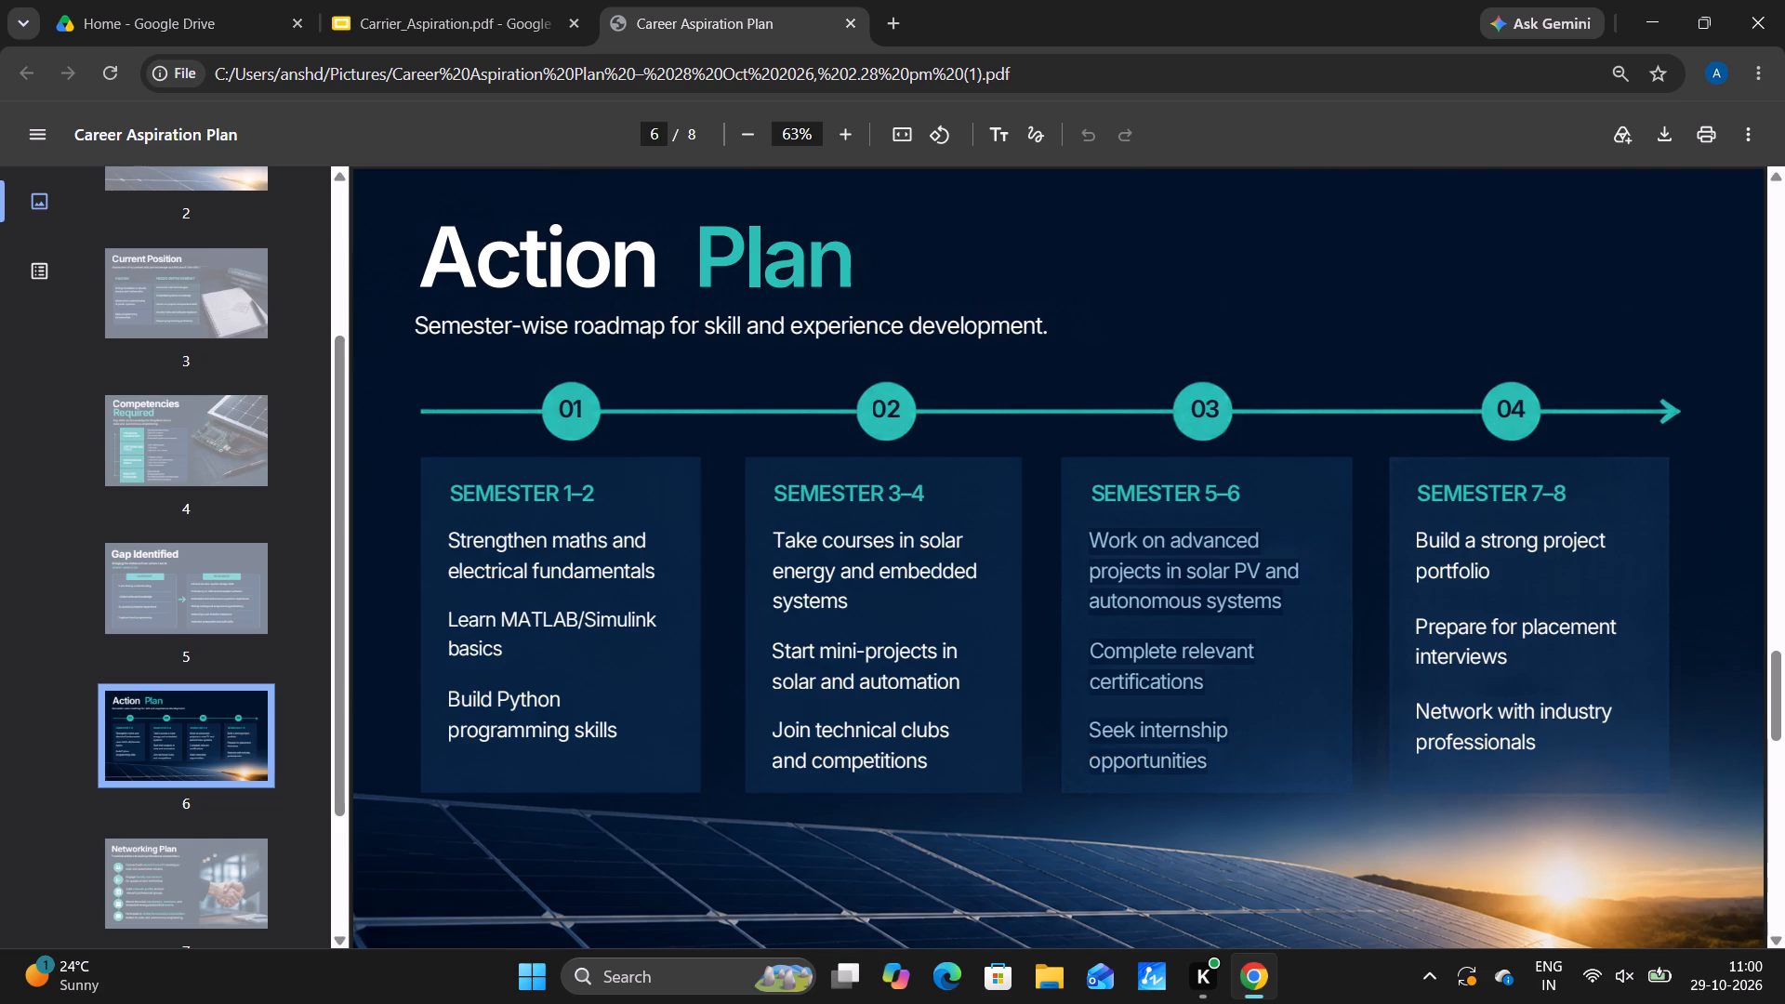
ctrl+click(1216, 773)
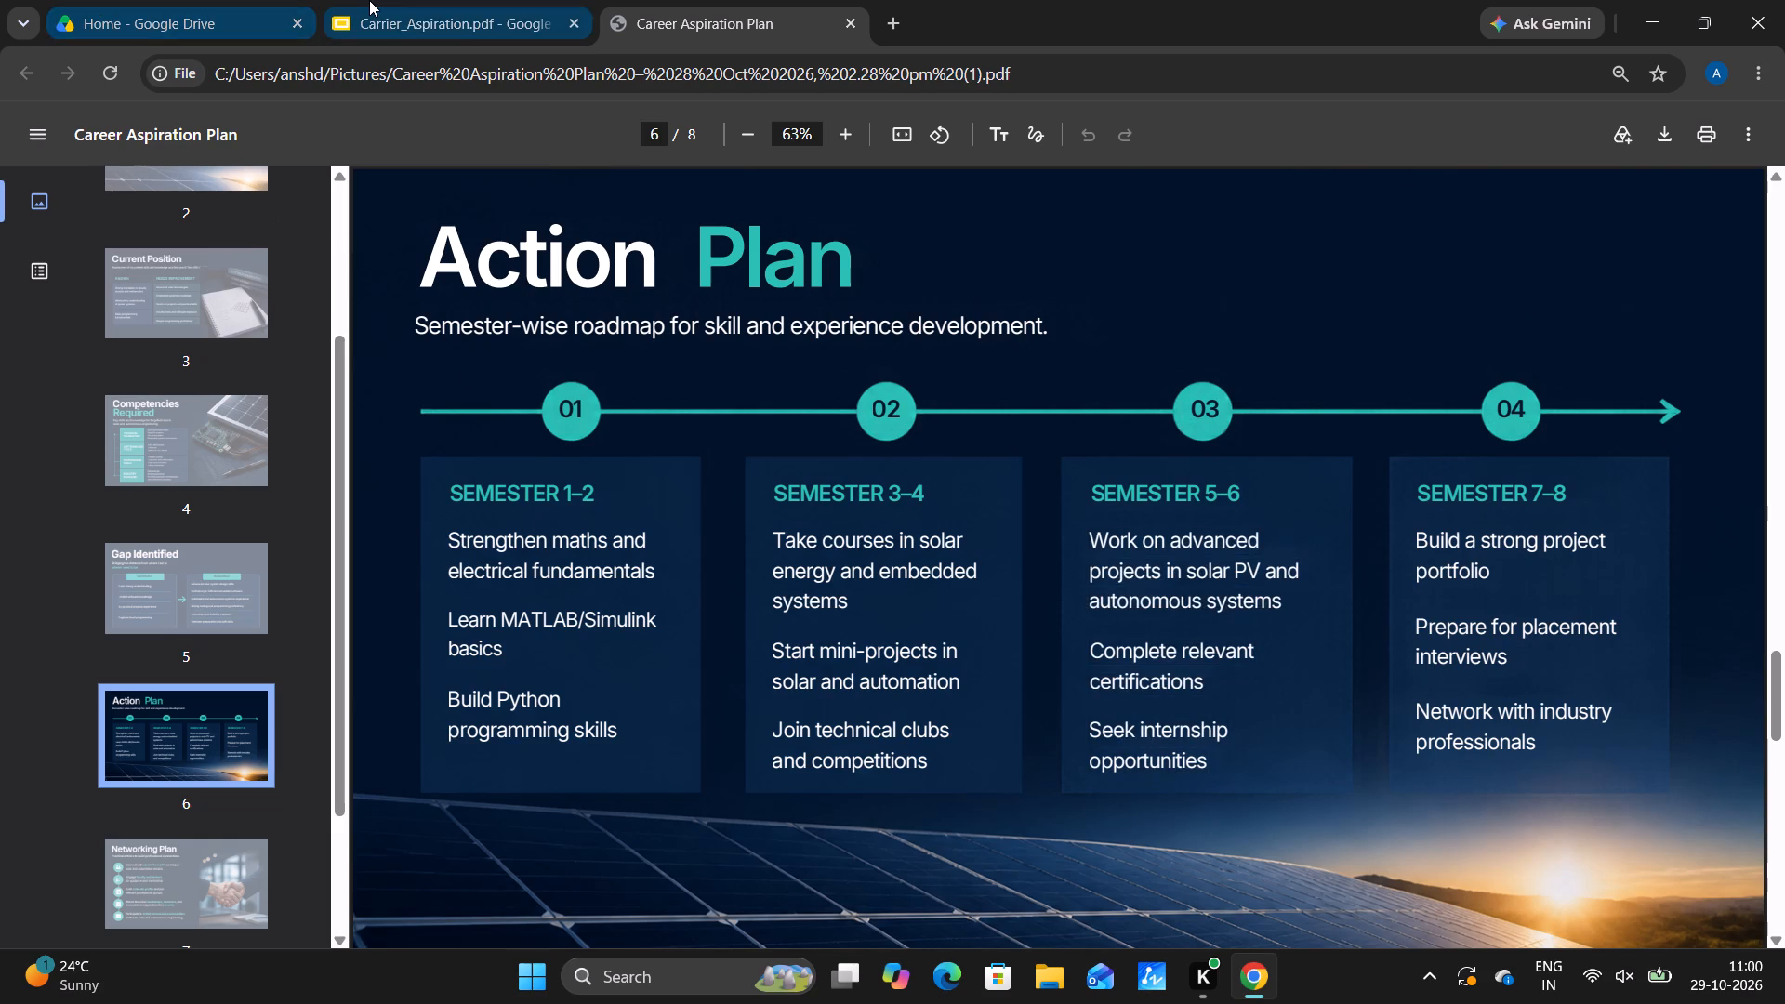
click(369, 0)
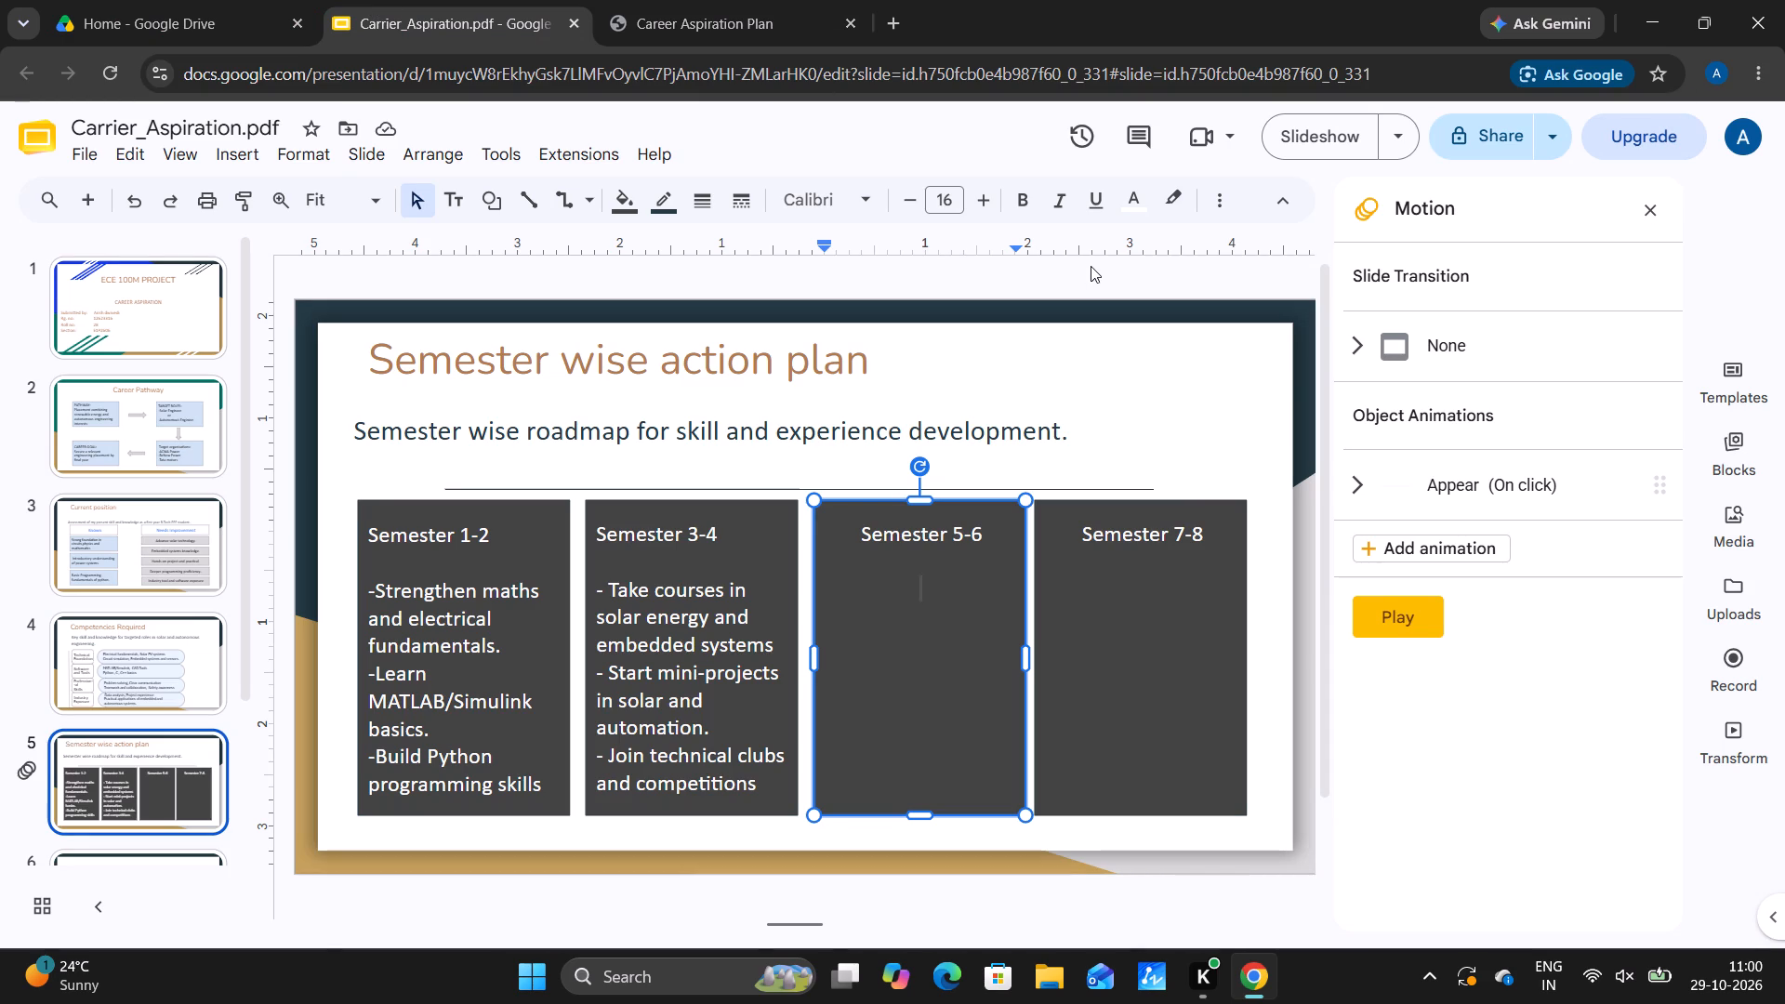
key(ctrl+v)
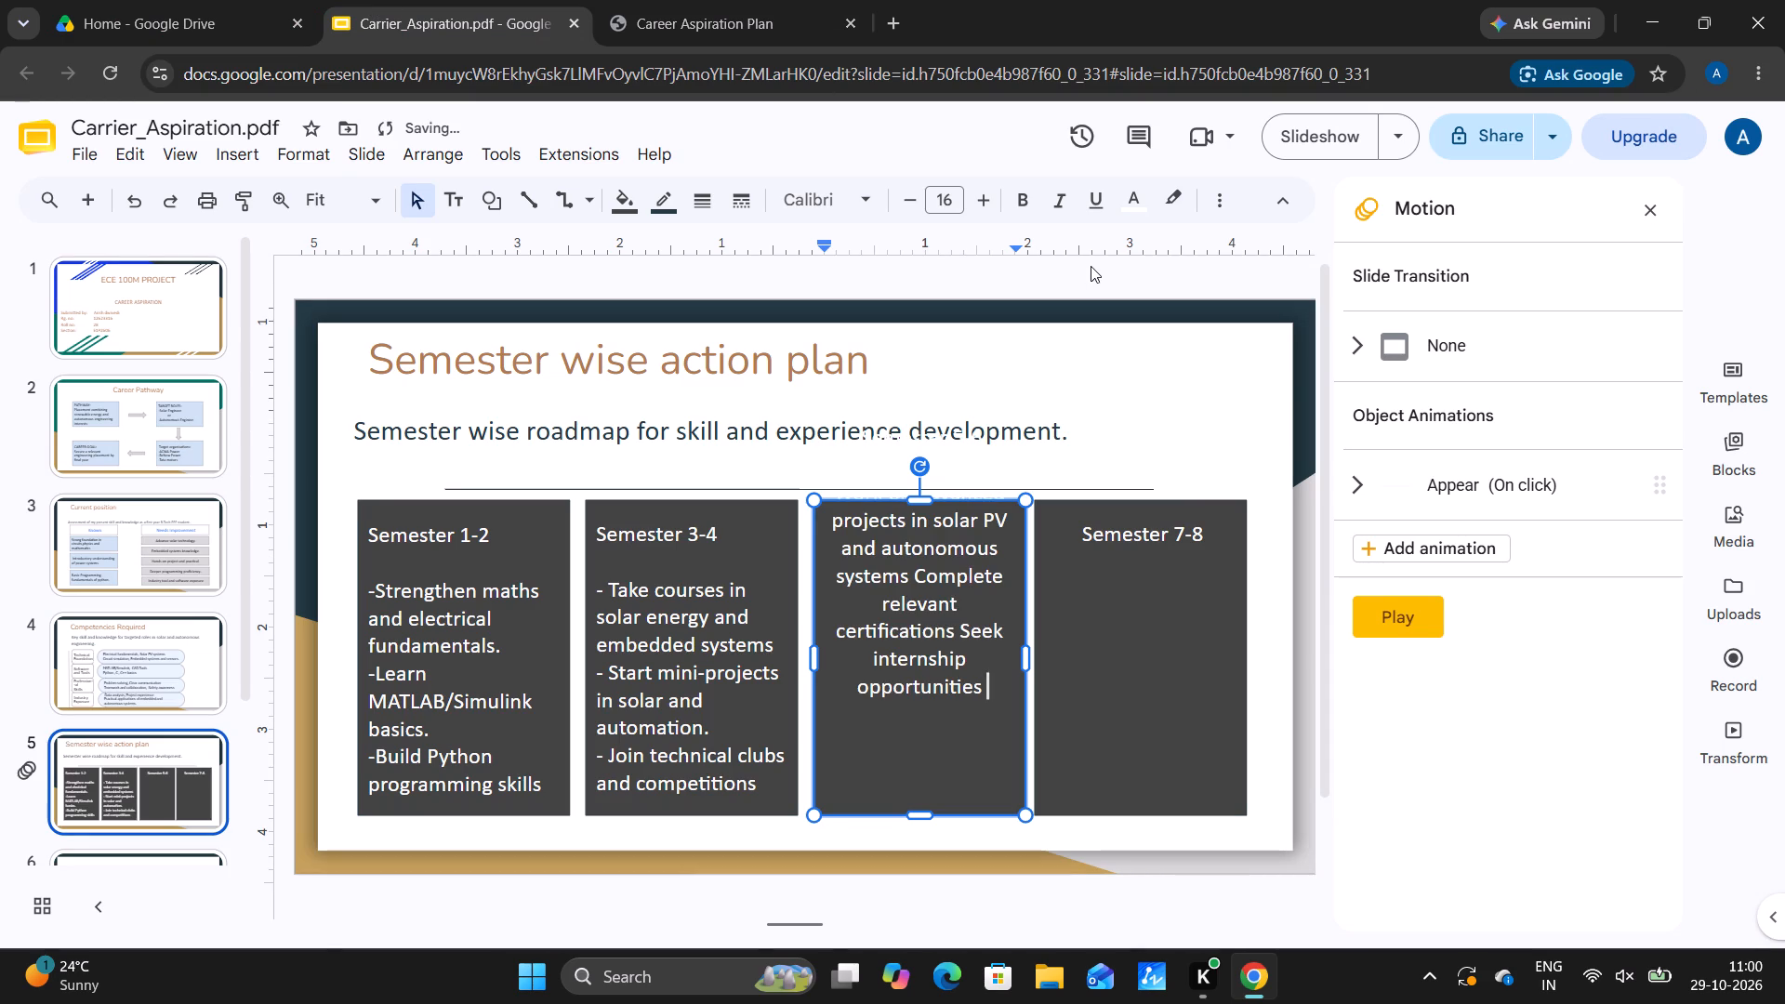
Insert eight line breaks above the "Semester 5-6" heading to bring the heading and pasted points inside the rectangle.
key(Left)
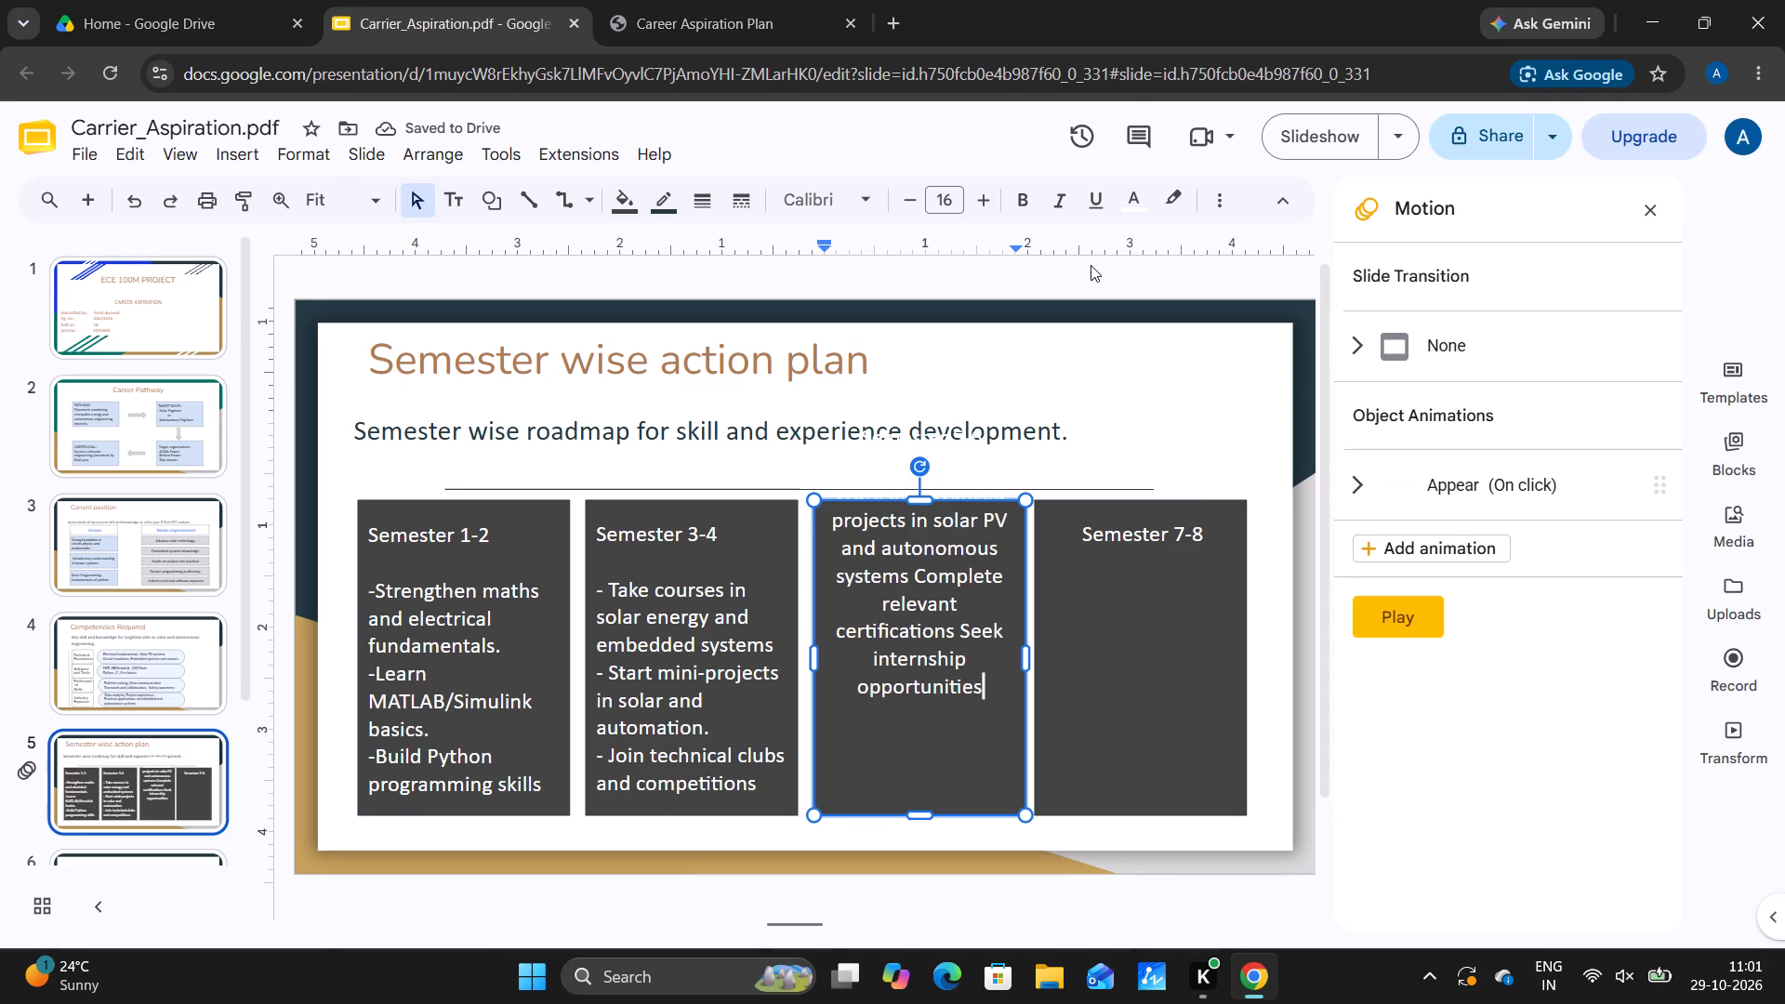
key(Up)
key(Up)
key(Up)
key(Up)
key(Up)
key(Up)
key(Up)
key(Up)
key(Up)
key(Up)
key(Up)
key(Up)
key(Up)
key(Up)
key(Up)
key(Up)
key(Up)
key(Up)
key(Up)
key(Up)
key(Up)
key(Up)
key(Up)
key(Up)
key(Up)
key(Up)
key(Up)
key(Up)
key(Up)
key(Up)
key(Up)
key(Up)
key(Up)
key(Up)
key(Up)
key(Up)
key(Up)
key(Up)
key(Up)
key(Up)
key(Up)
key(Up)
key(Up)
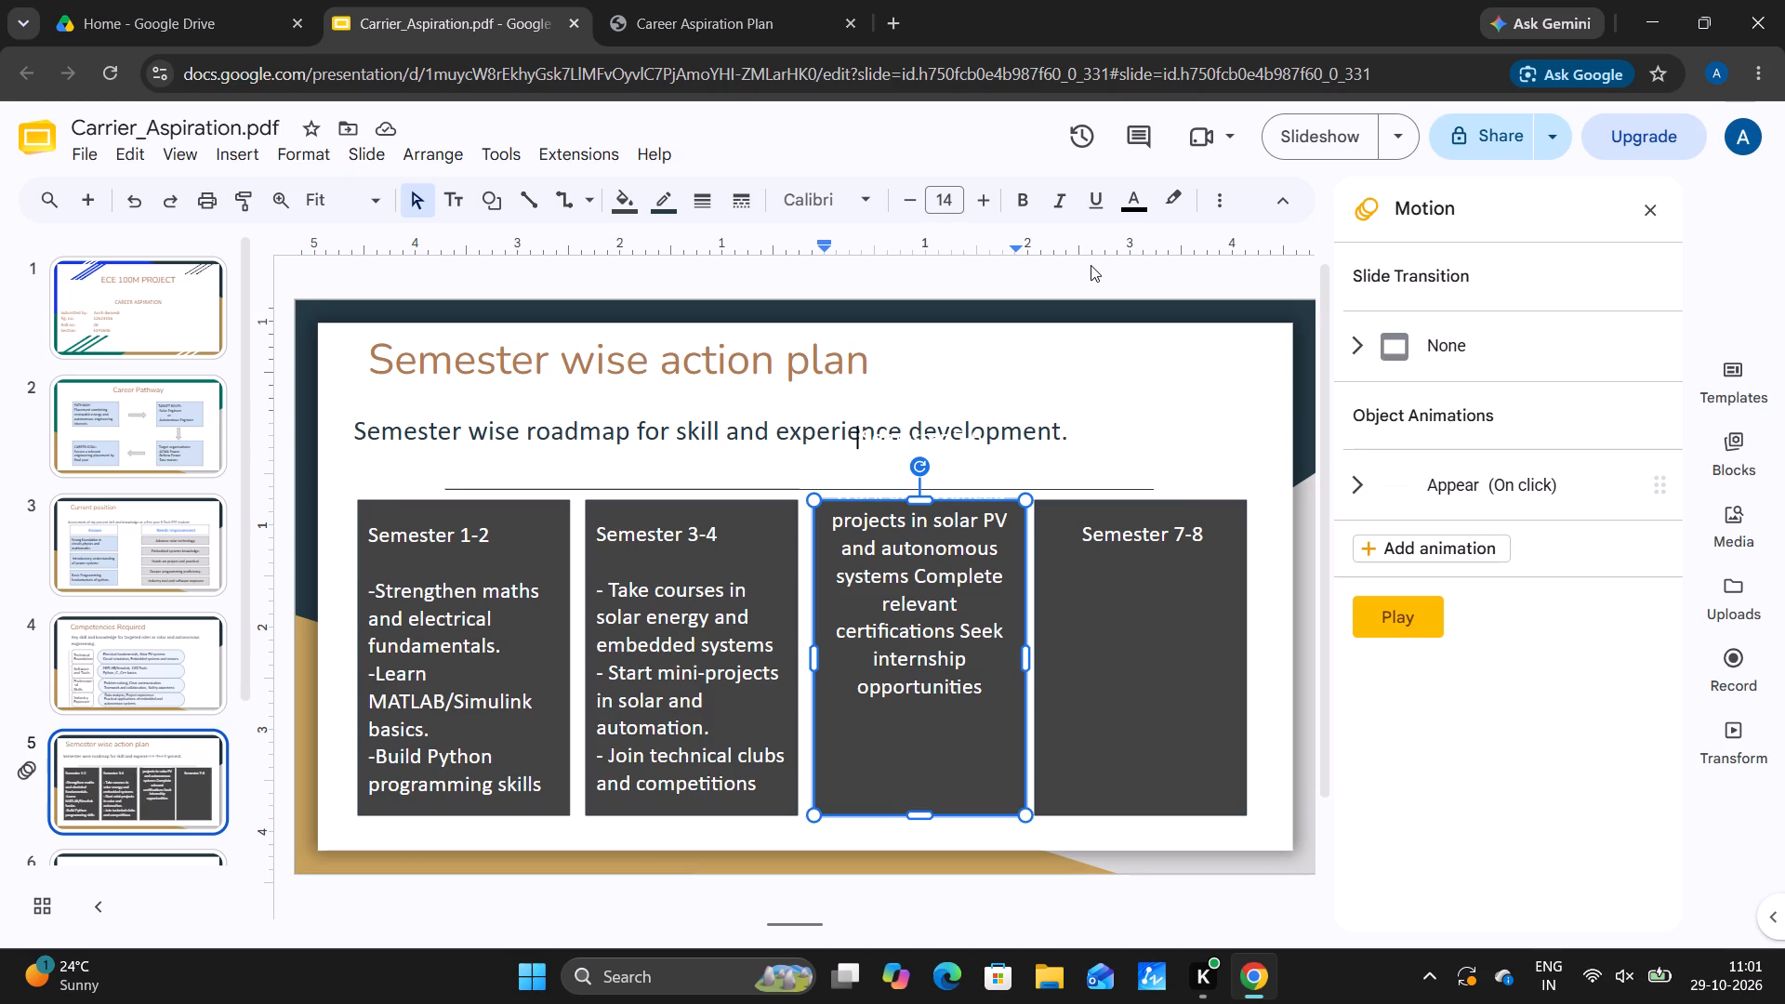
key(Return)
key(Return)
key(Return)
key(Return)
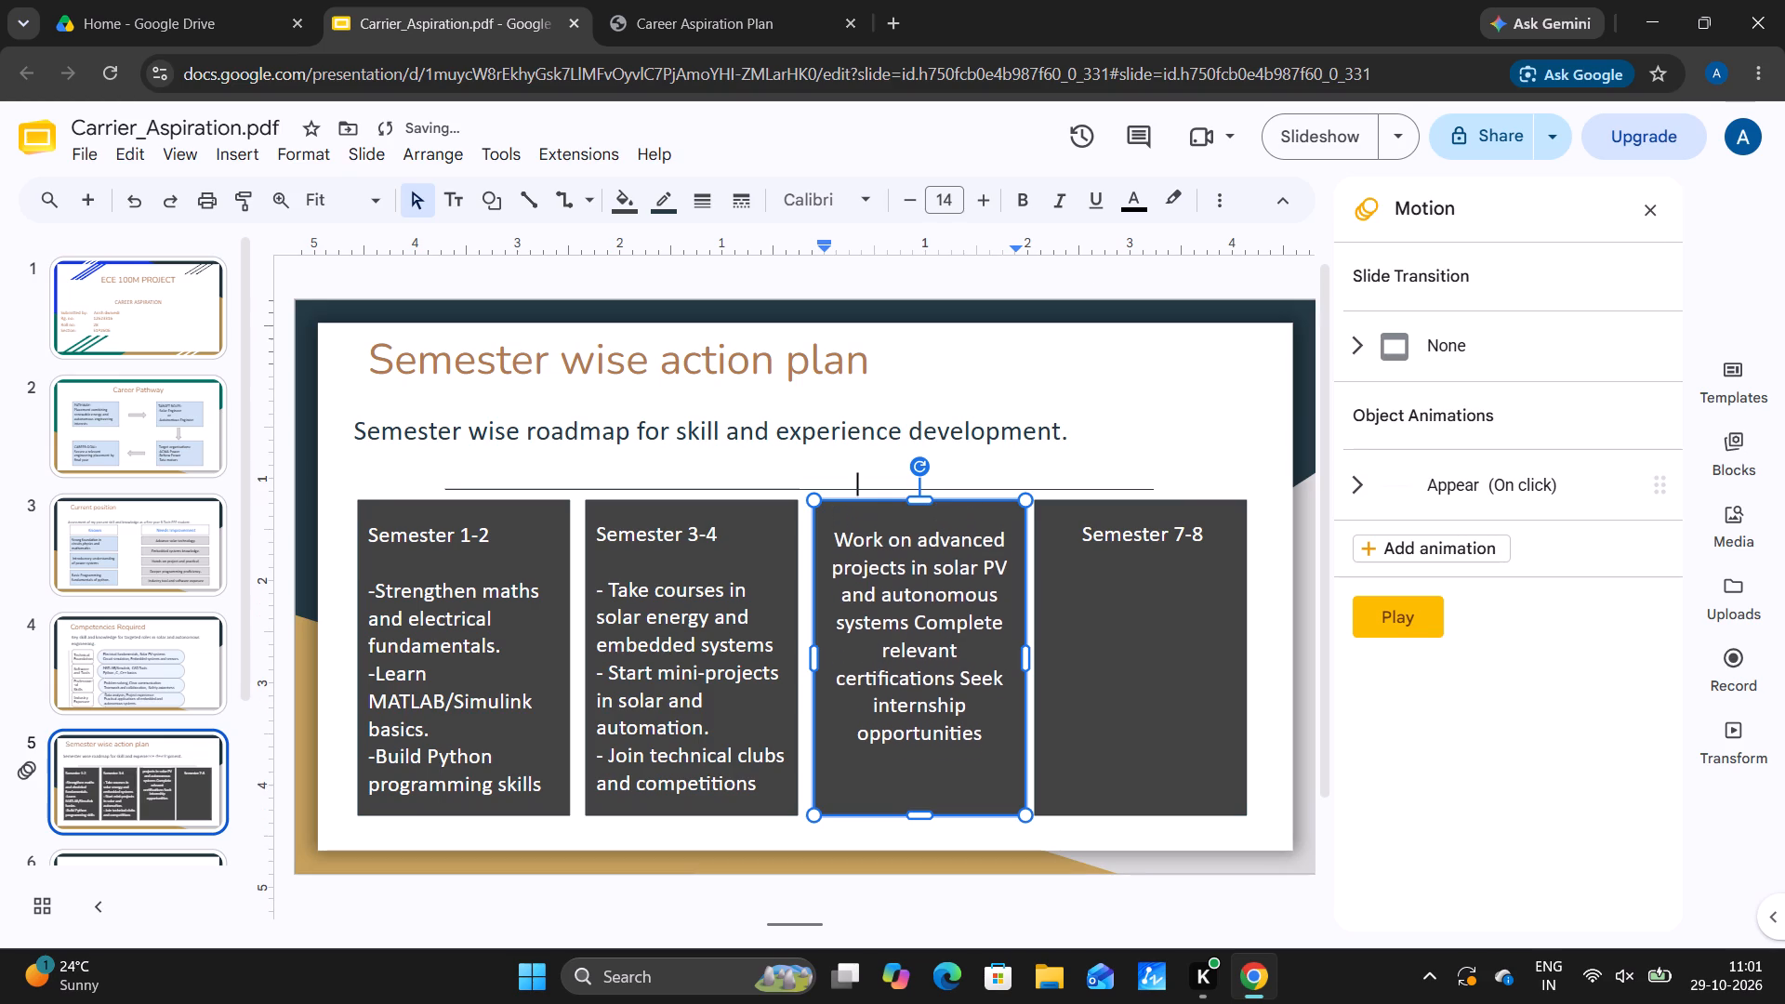
key(Return)
key(Return)
key(Return)
key(Return)
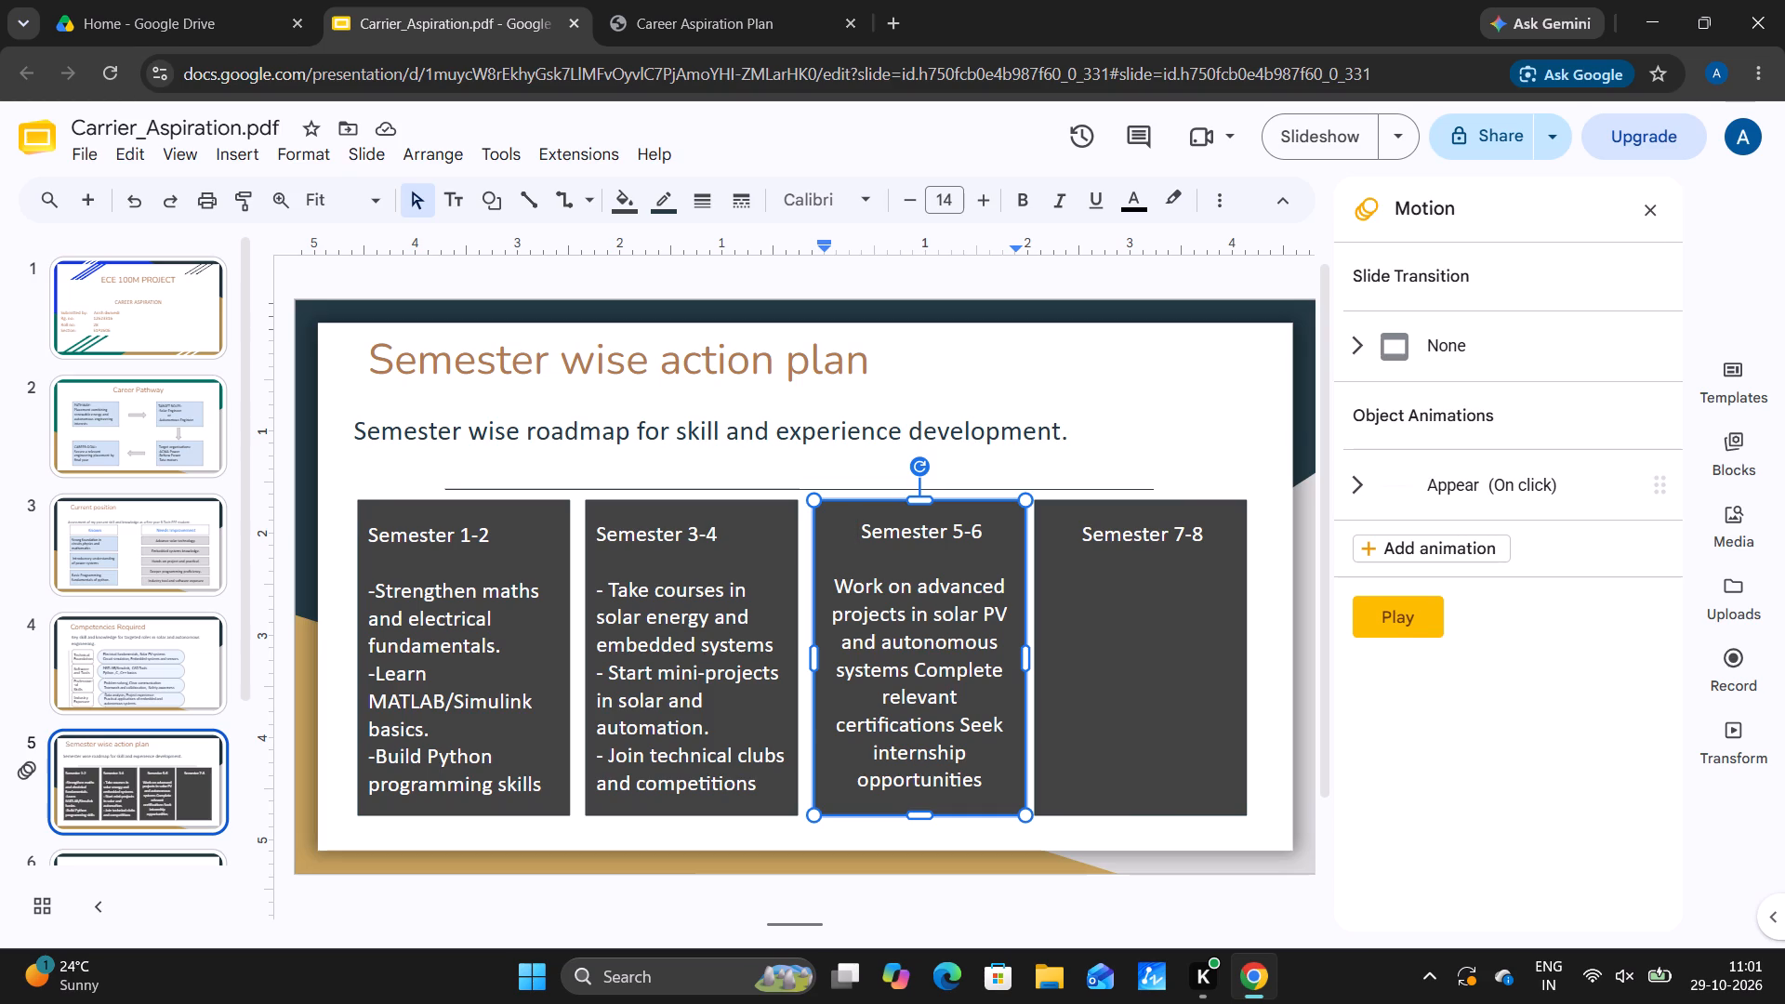
Put "Seek internship opportunities" on its own left-aligned line with a hyphen prefix in the third rectangle.
click(956, 726)
key(Right)
key(Return)
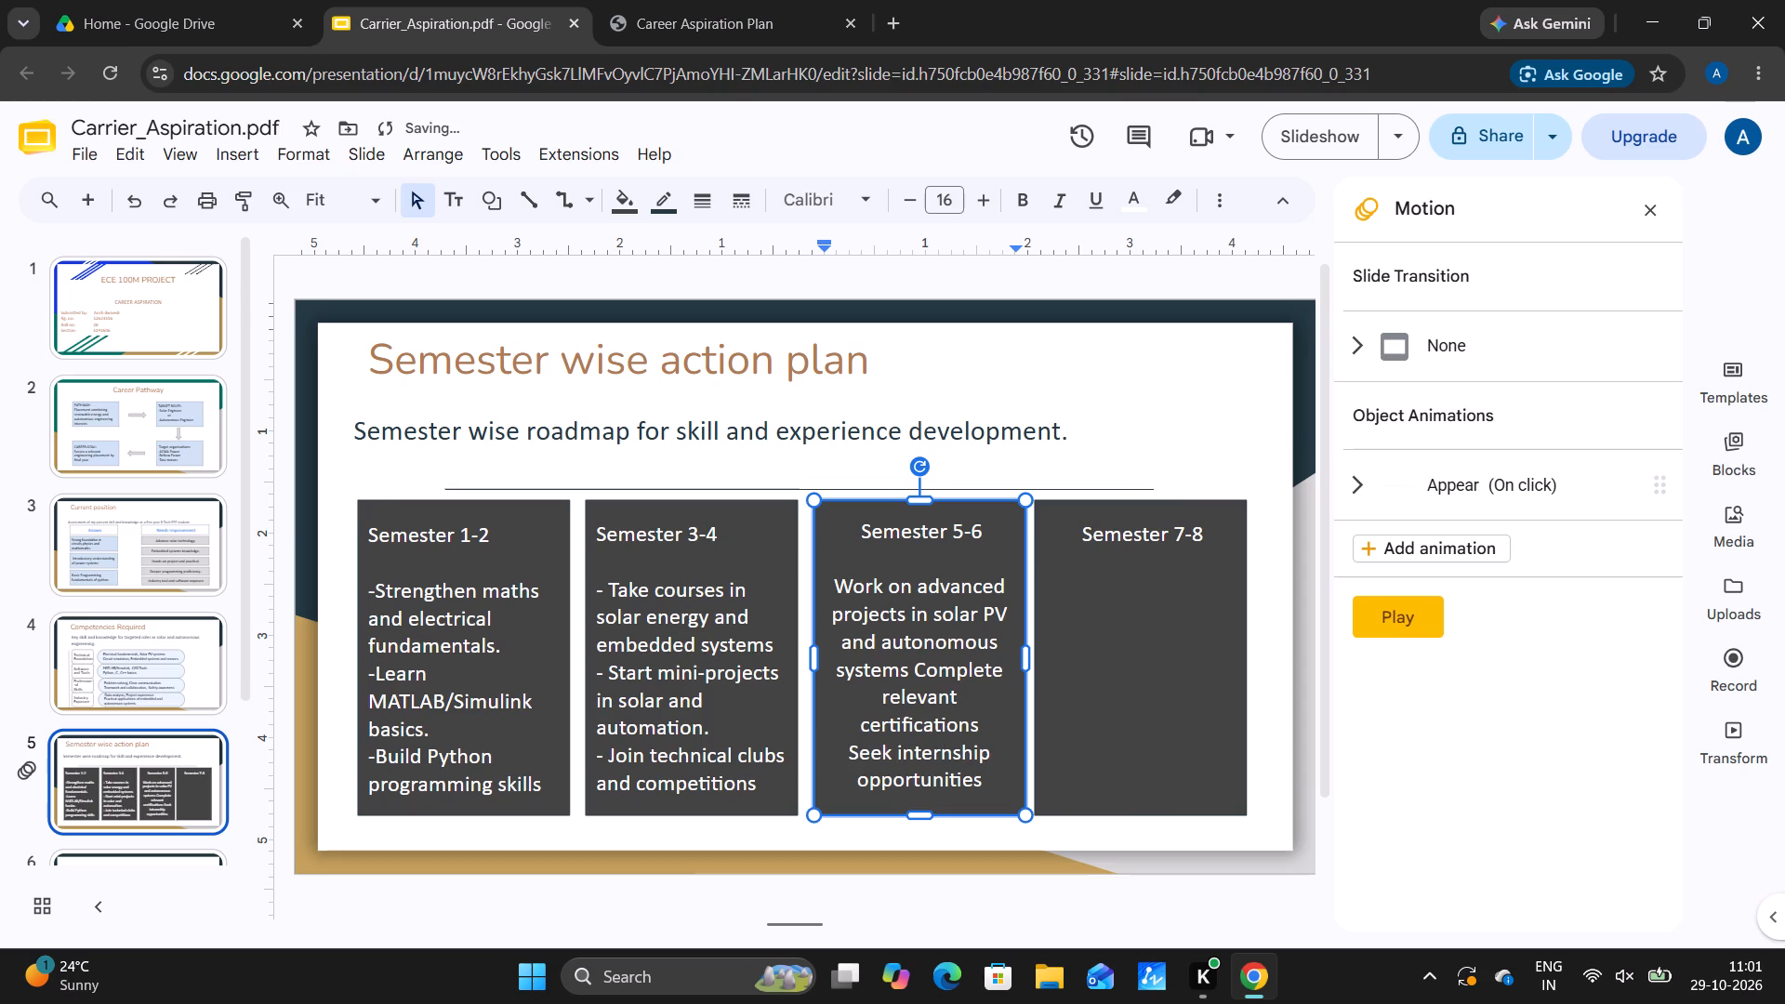
key(BackSpace)
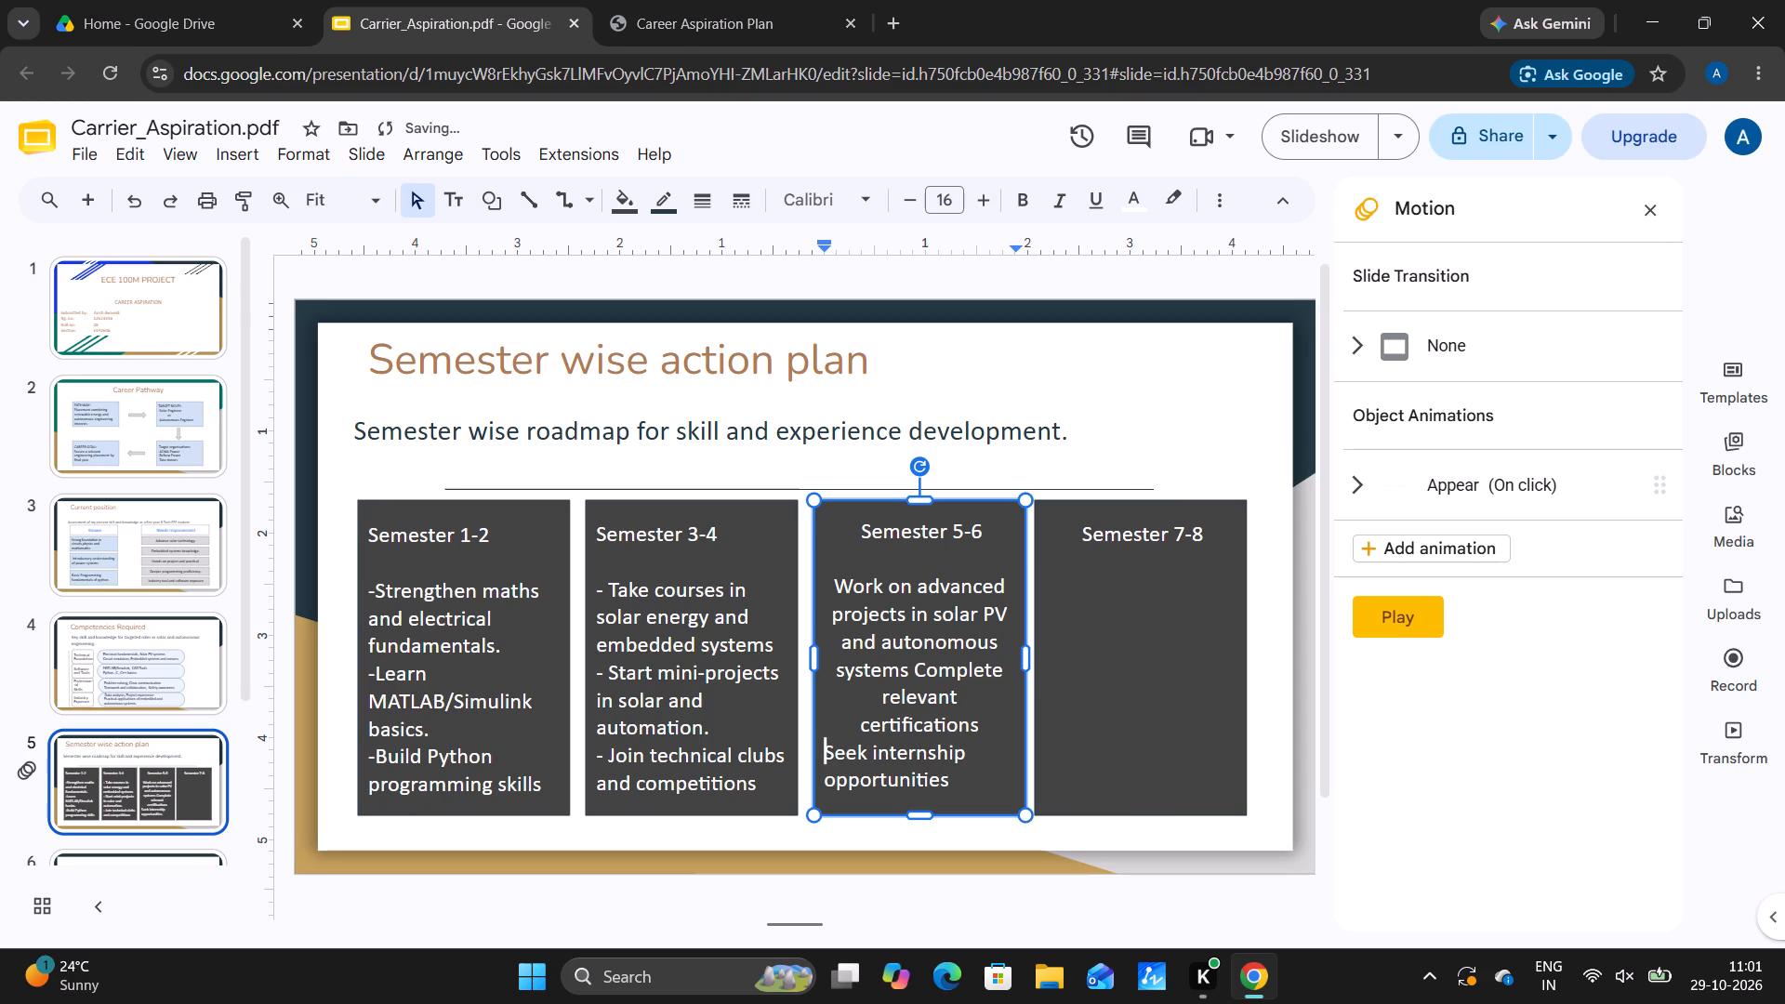
key(minus)
Try to indent "opportunities" in the third rectangle's last point by inserting six spaces before it.
key(Up)
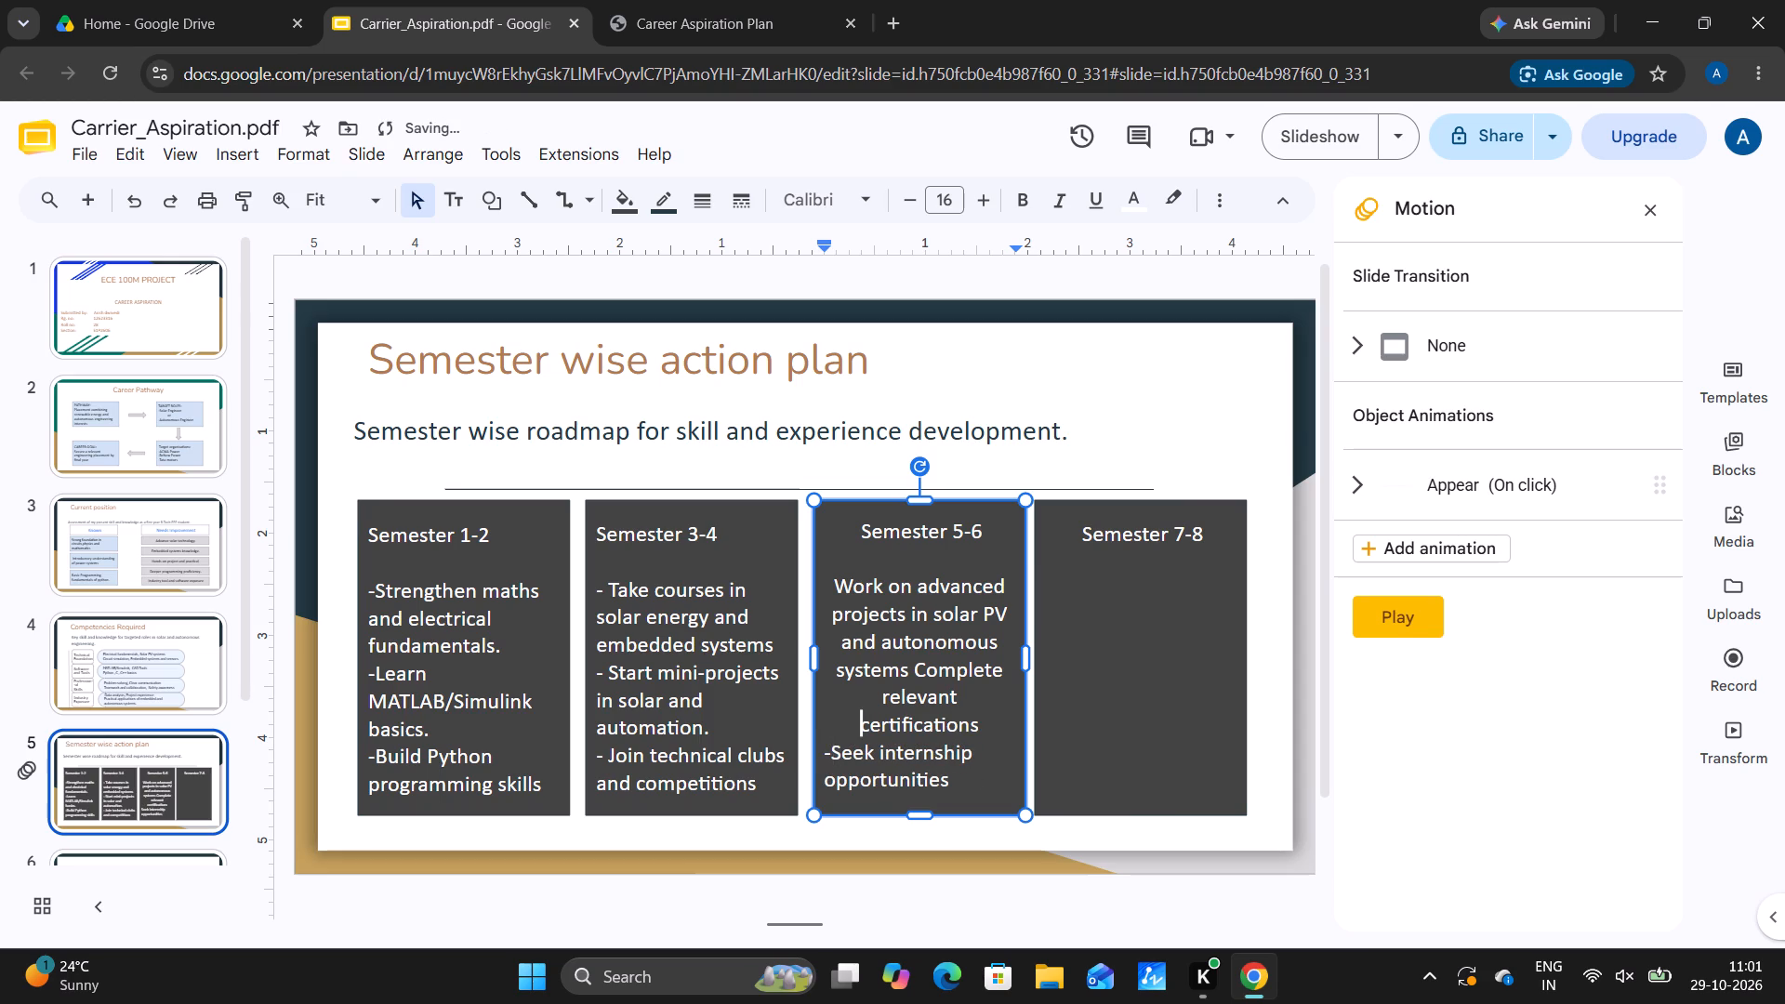
key(Down)
key(Down)
key(Left)
key(space)
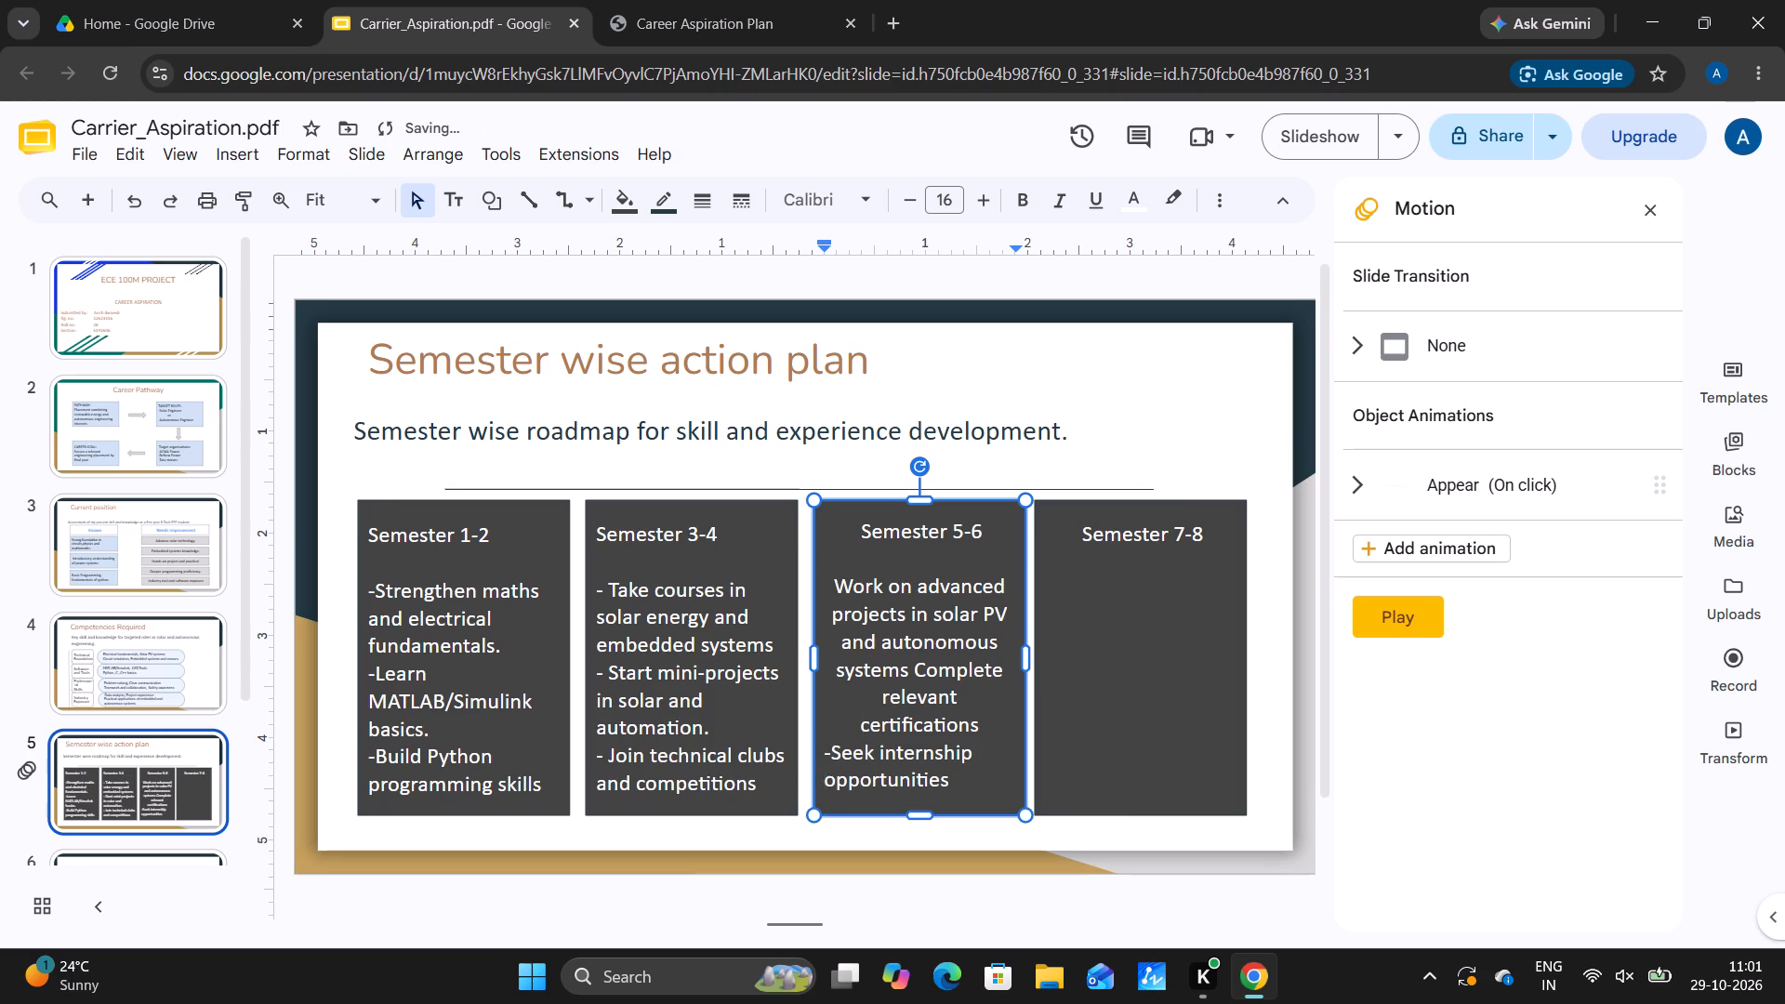
key(space)
key(space)
key(space)
key(space)
key(space)
Put "Complete relevant certifications" on its own left-aligned line with a hyphen prefix in the third rectangle.
key(Up)
key(Up)
key(Up)
key(Up)
key(Right)
key(Right)
key(Right)
key(Right)
key(Right)
key(Right)
key(Right)
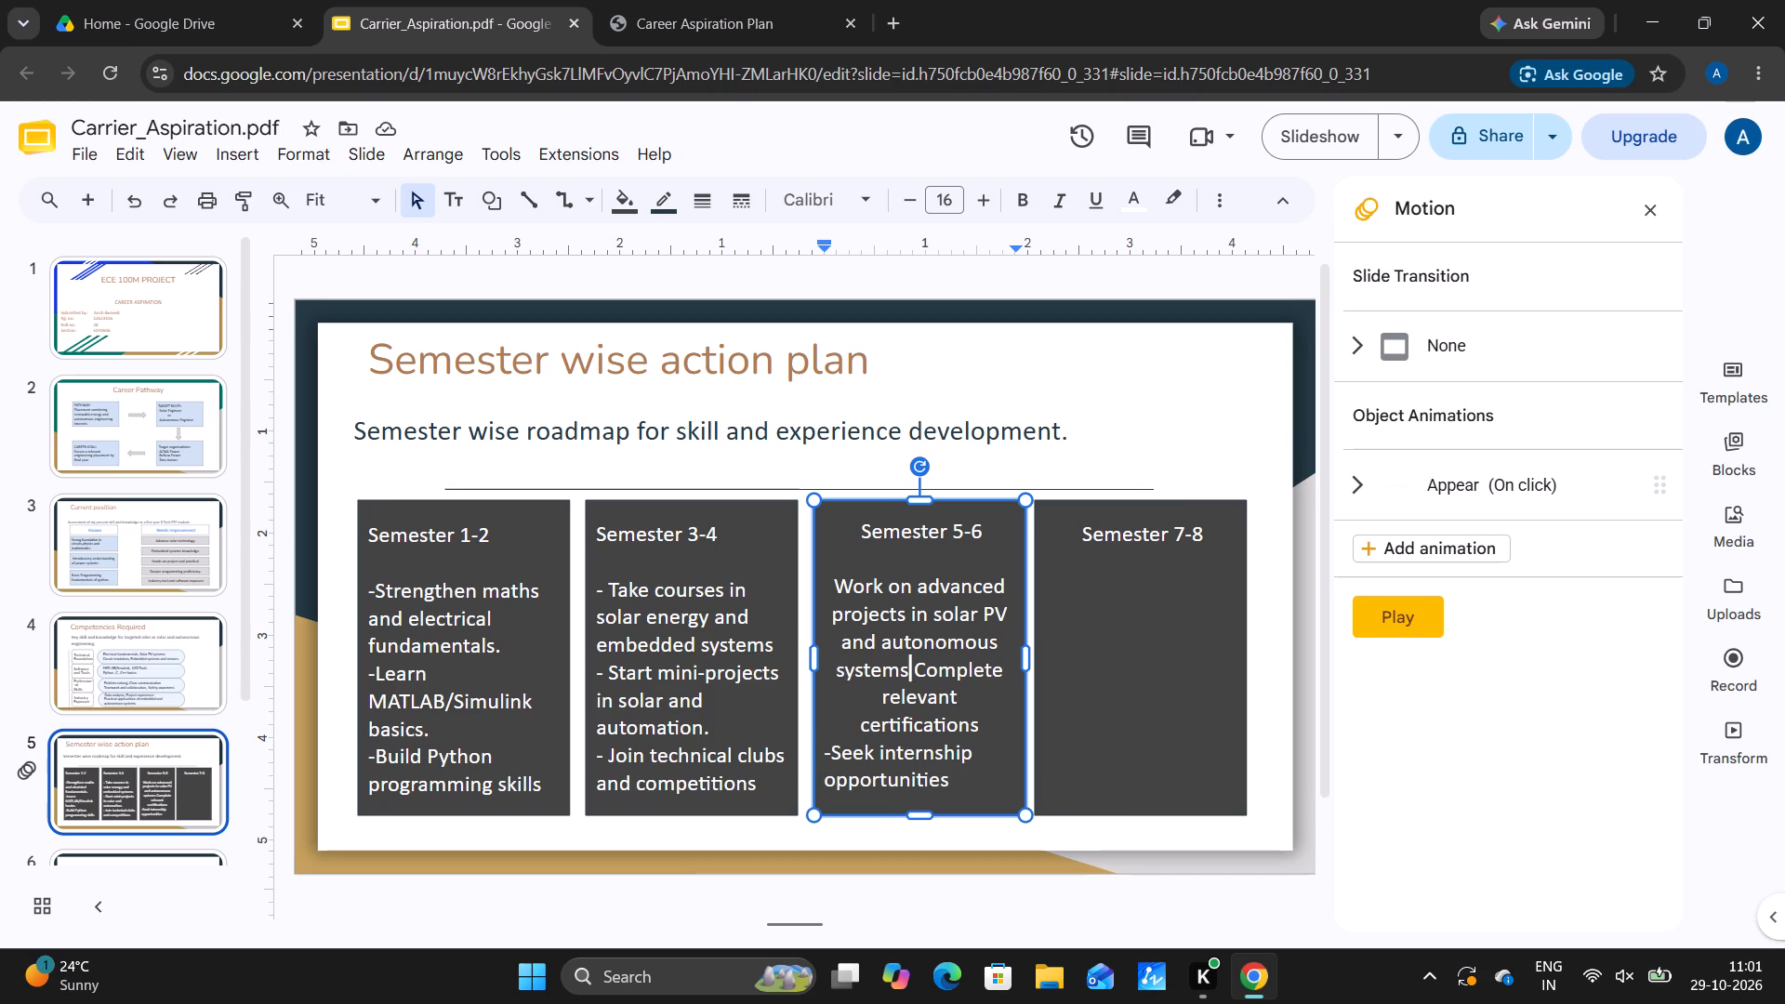
key(Return)
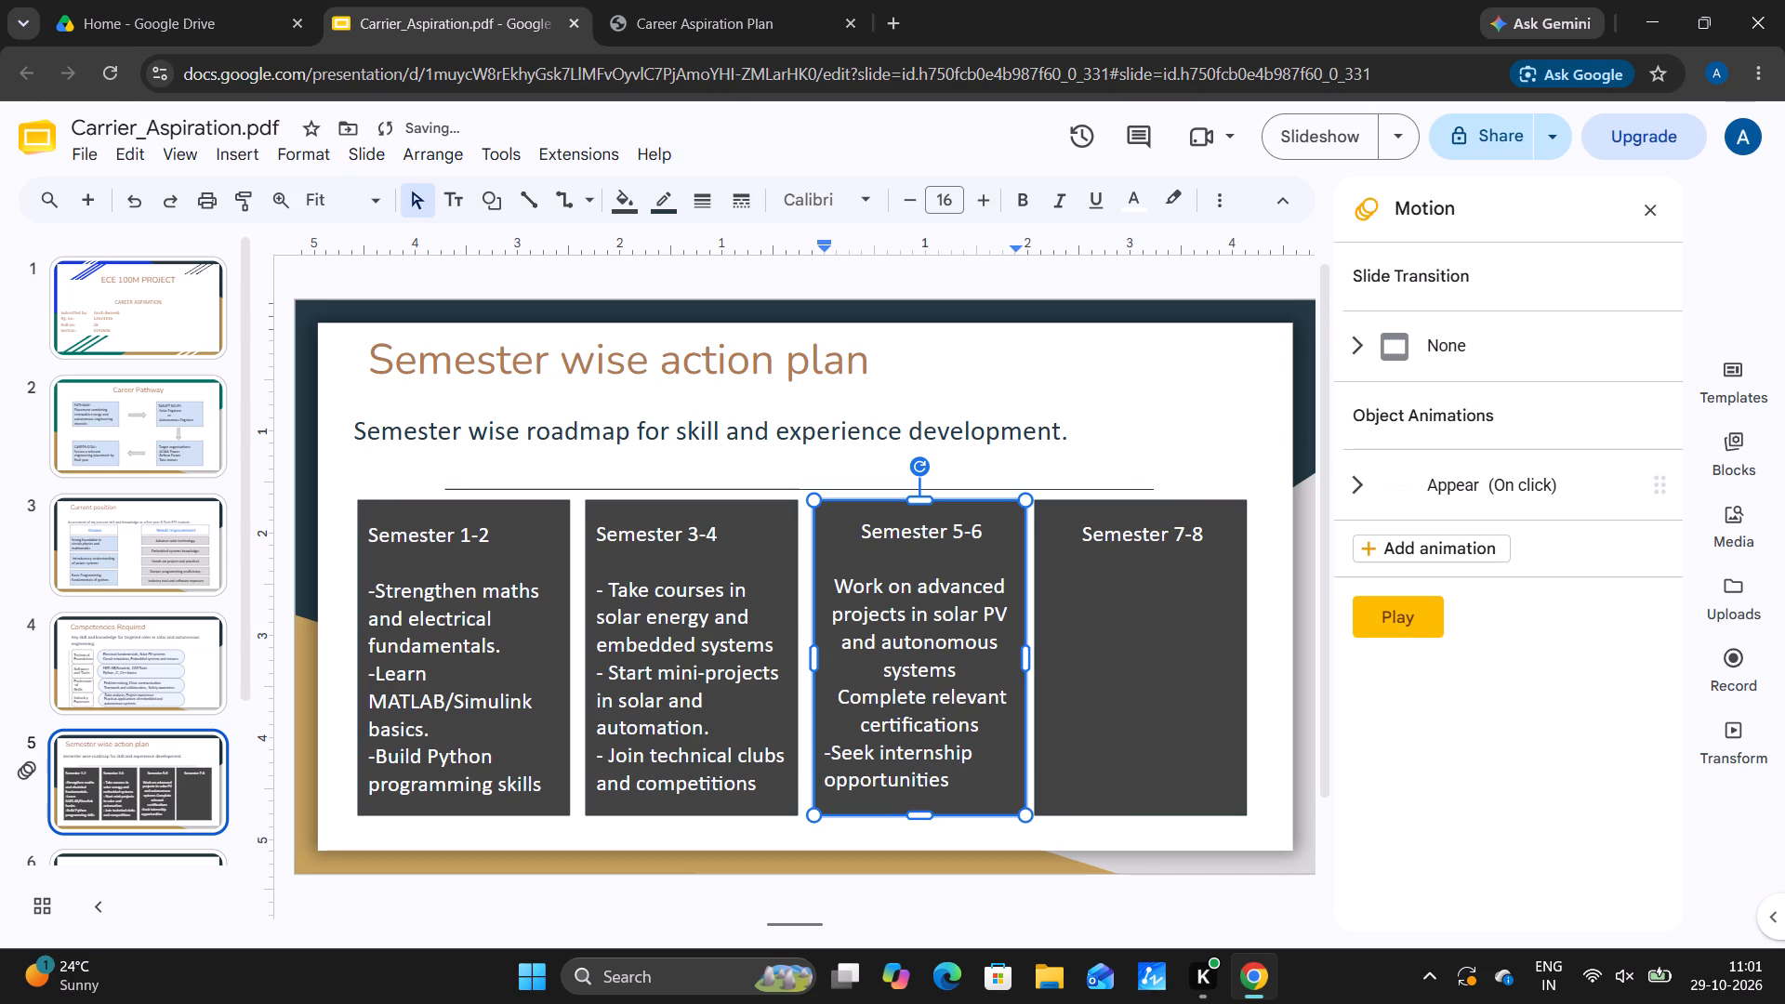
key(Right)
key(BackSpace)
key(BackSpace)
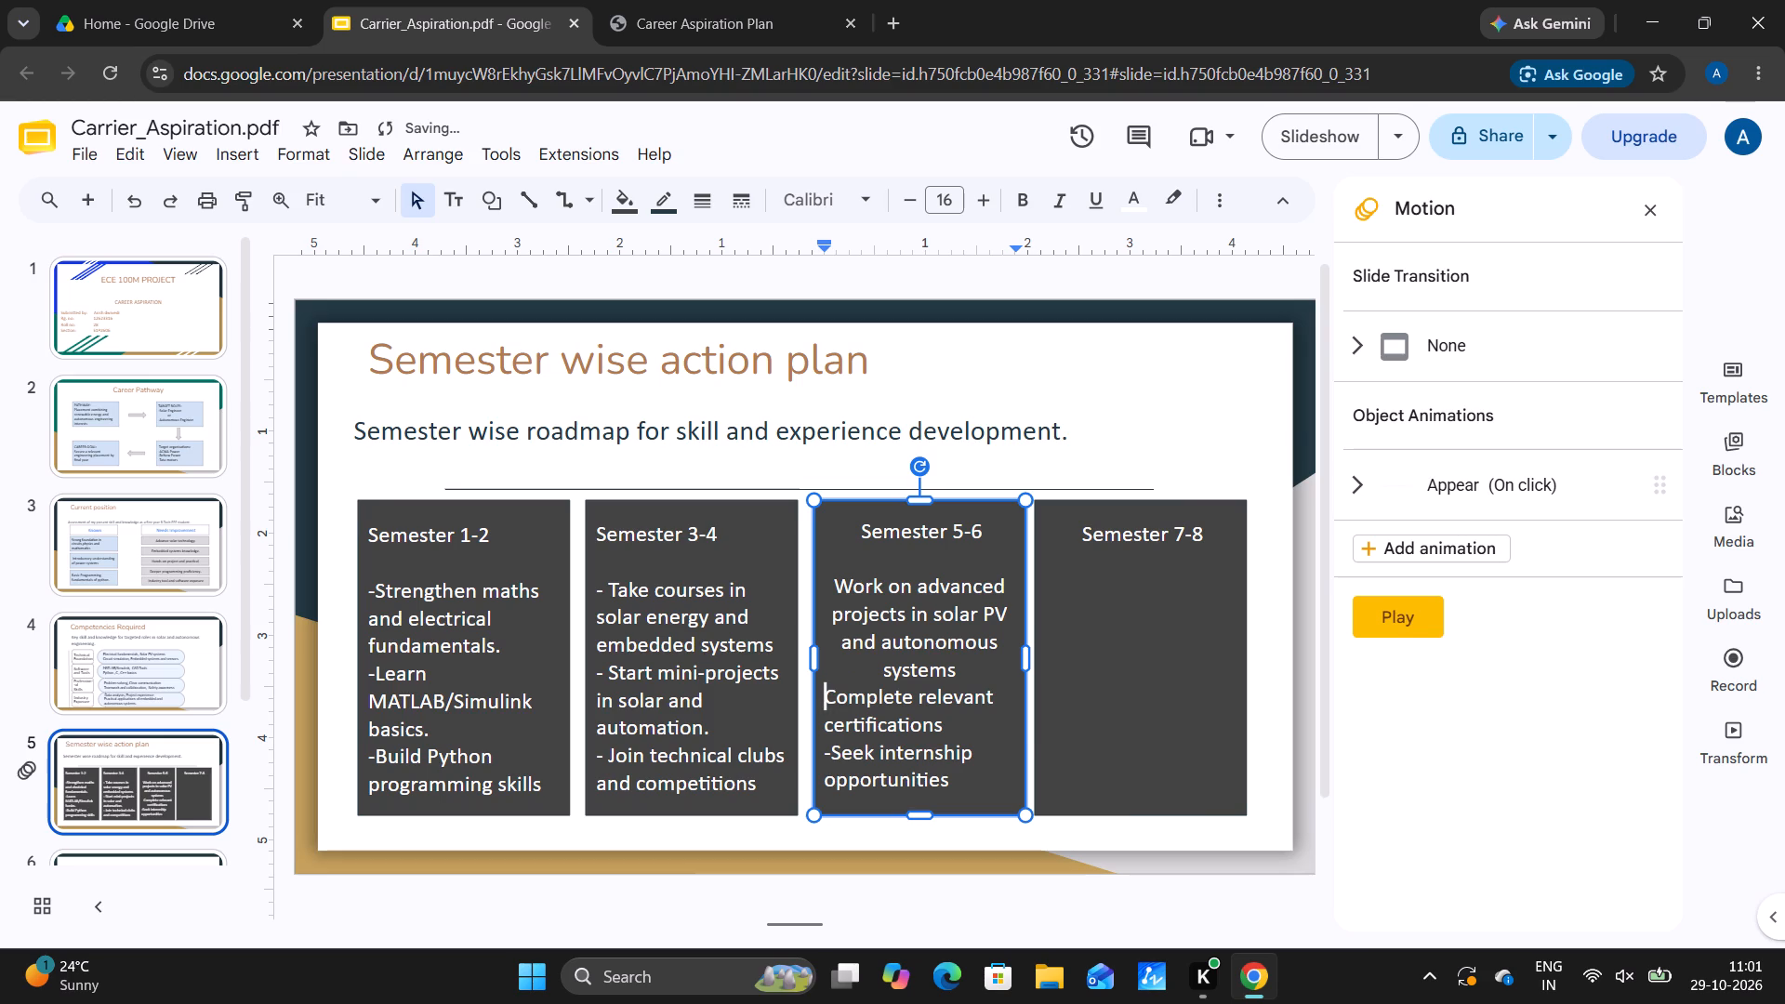
key(minus)
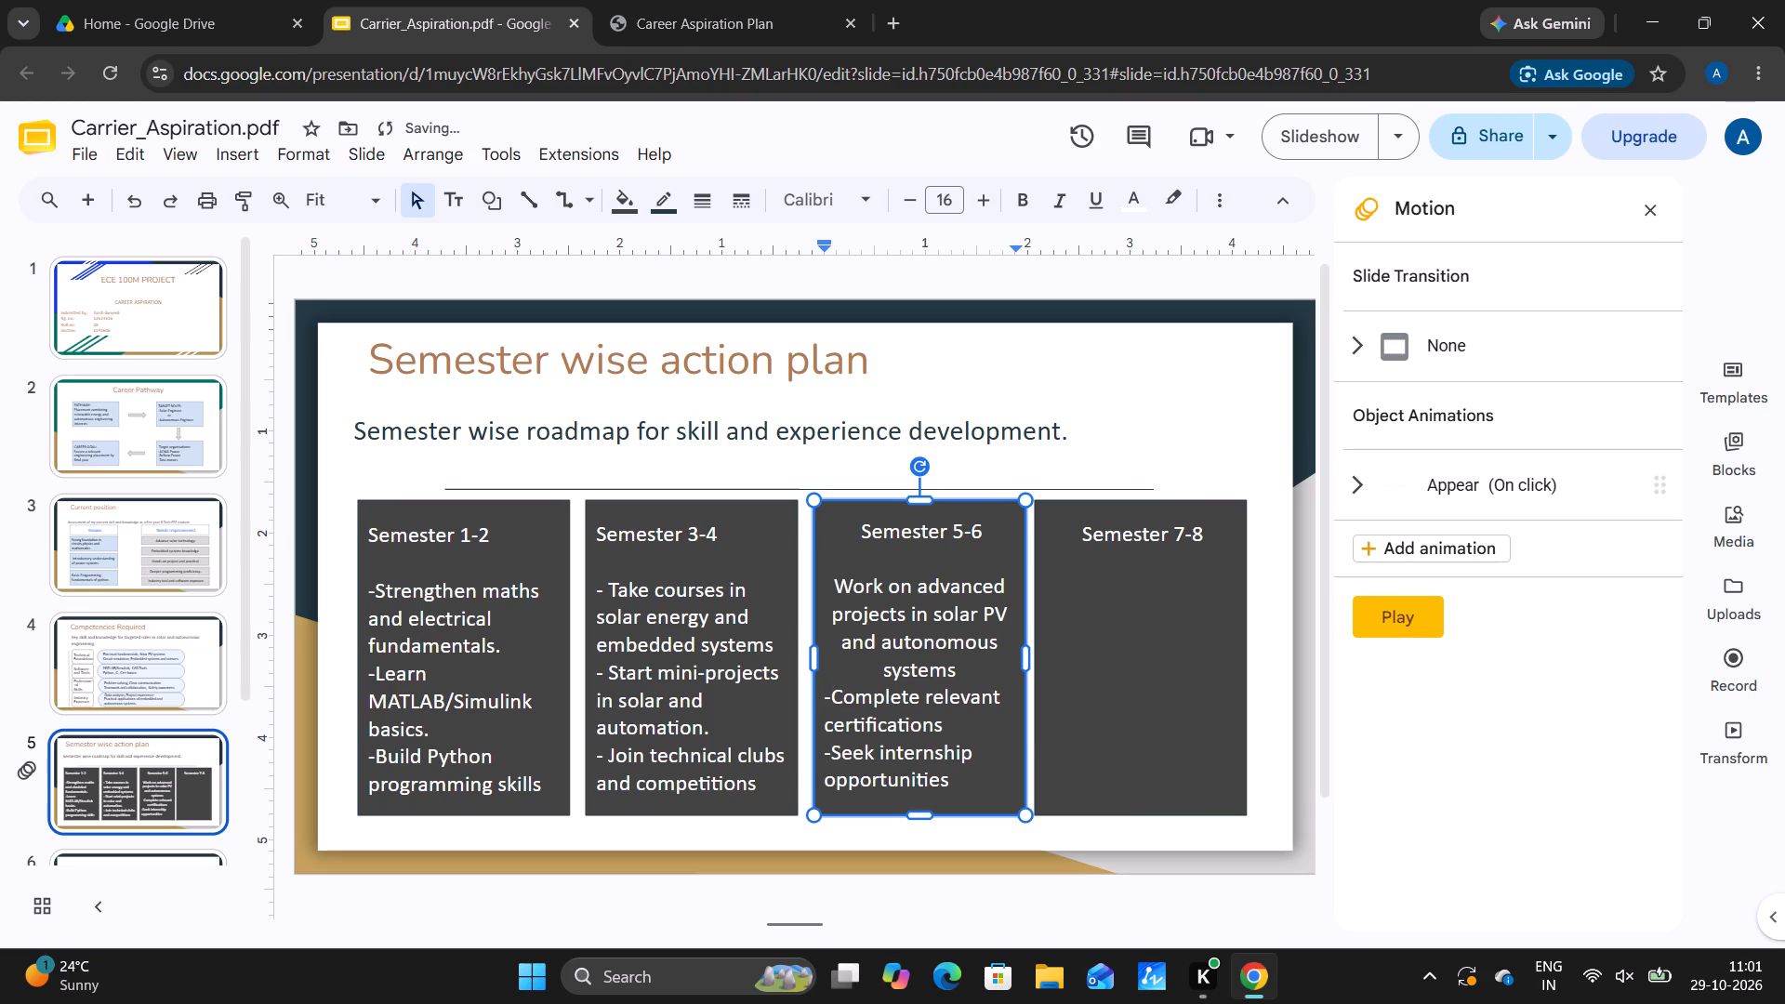
Left-align the third rectangle's first point, "Work on advanced projects in solar PV and autonomous systems", and prefix it with a hyphen.
key(Up)
key(Up)
scroll(957, 738, right, 1)
key(Up)
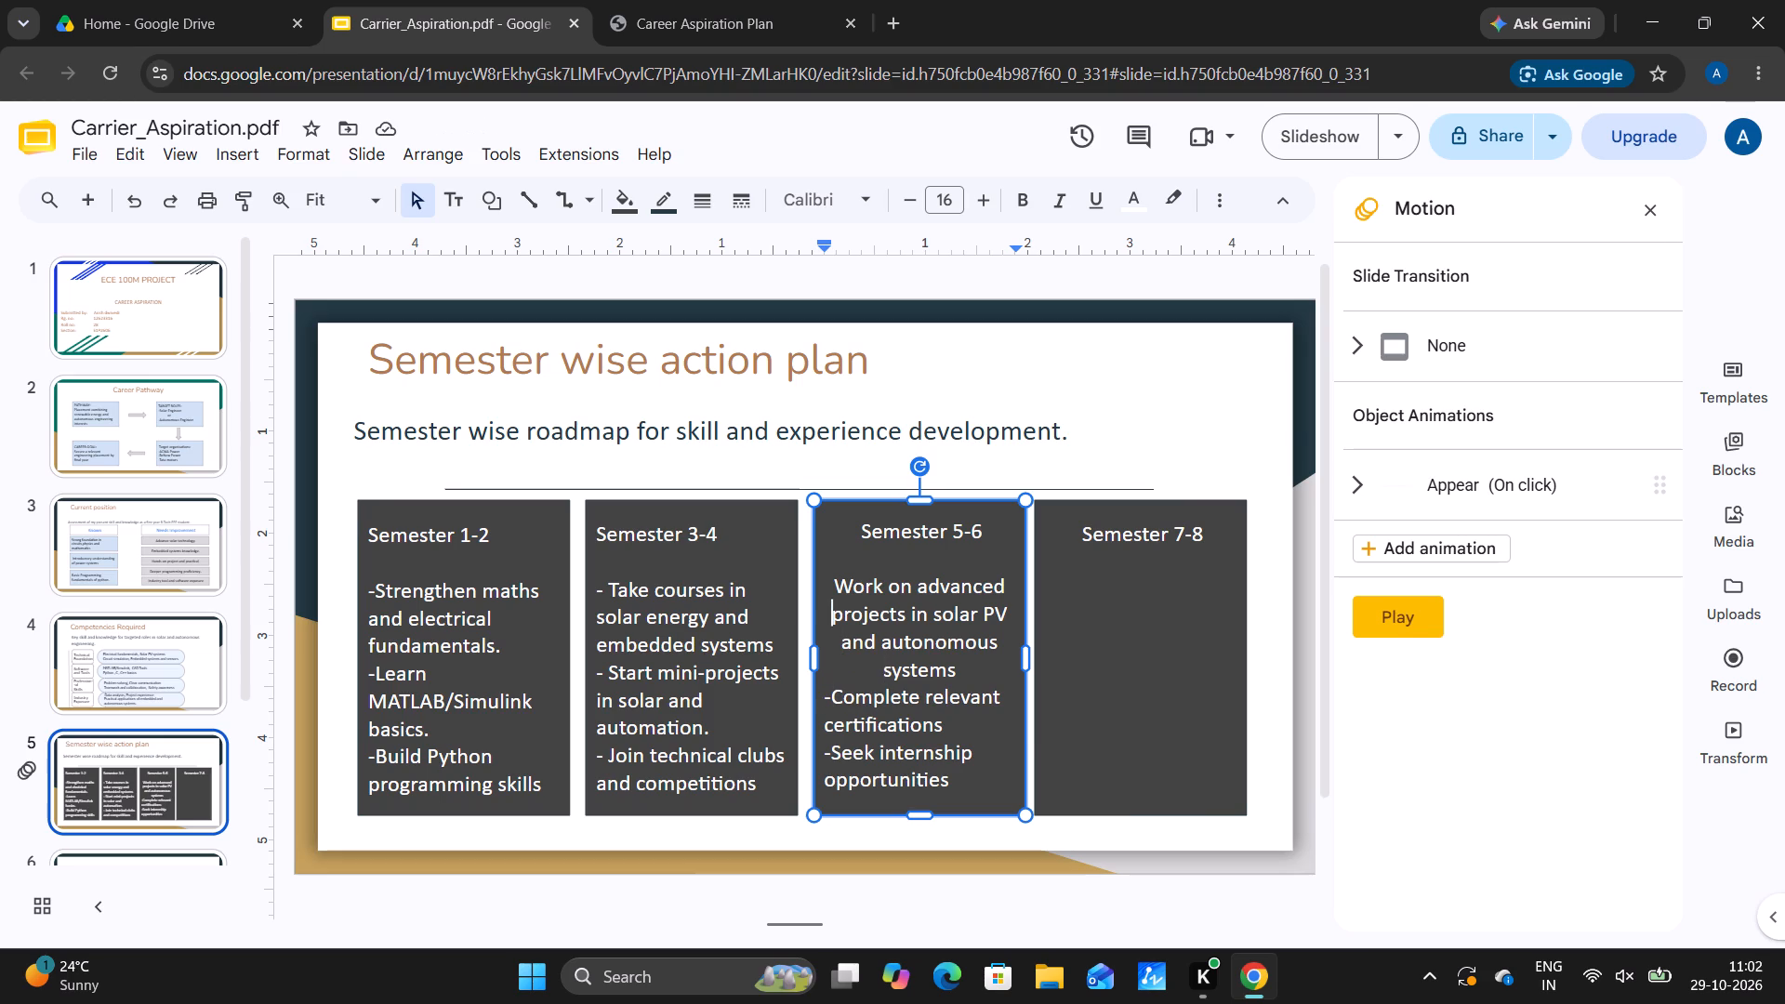
key(Up)
key(BackSpace)
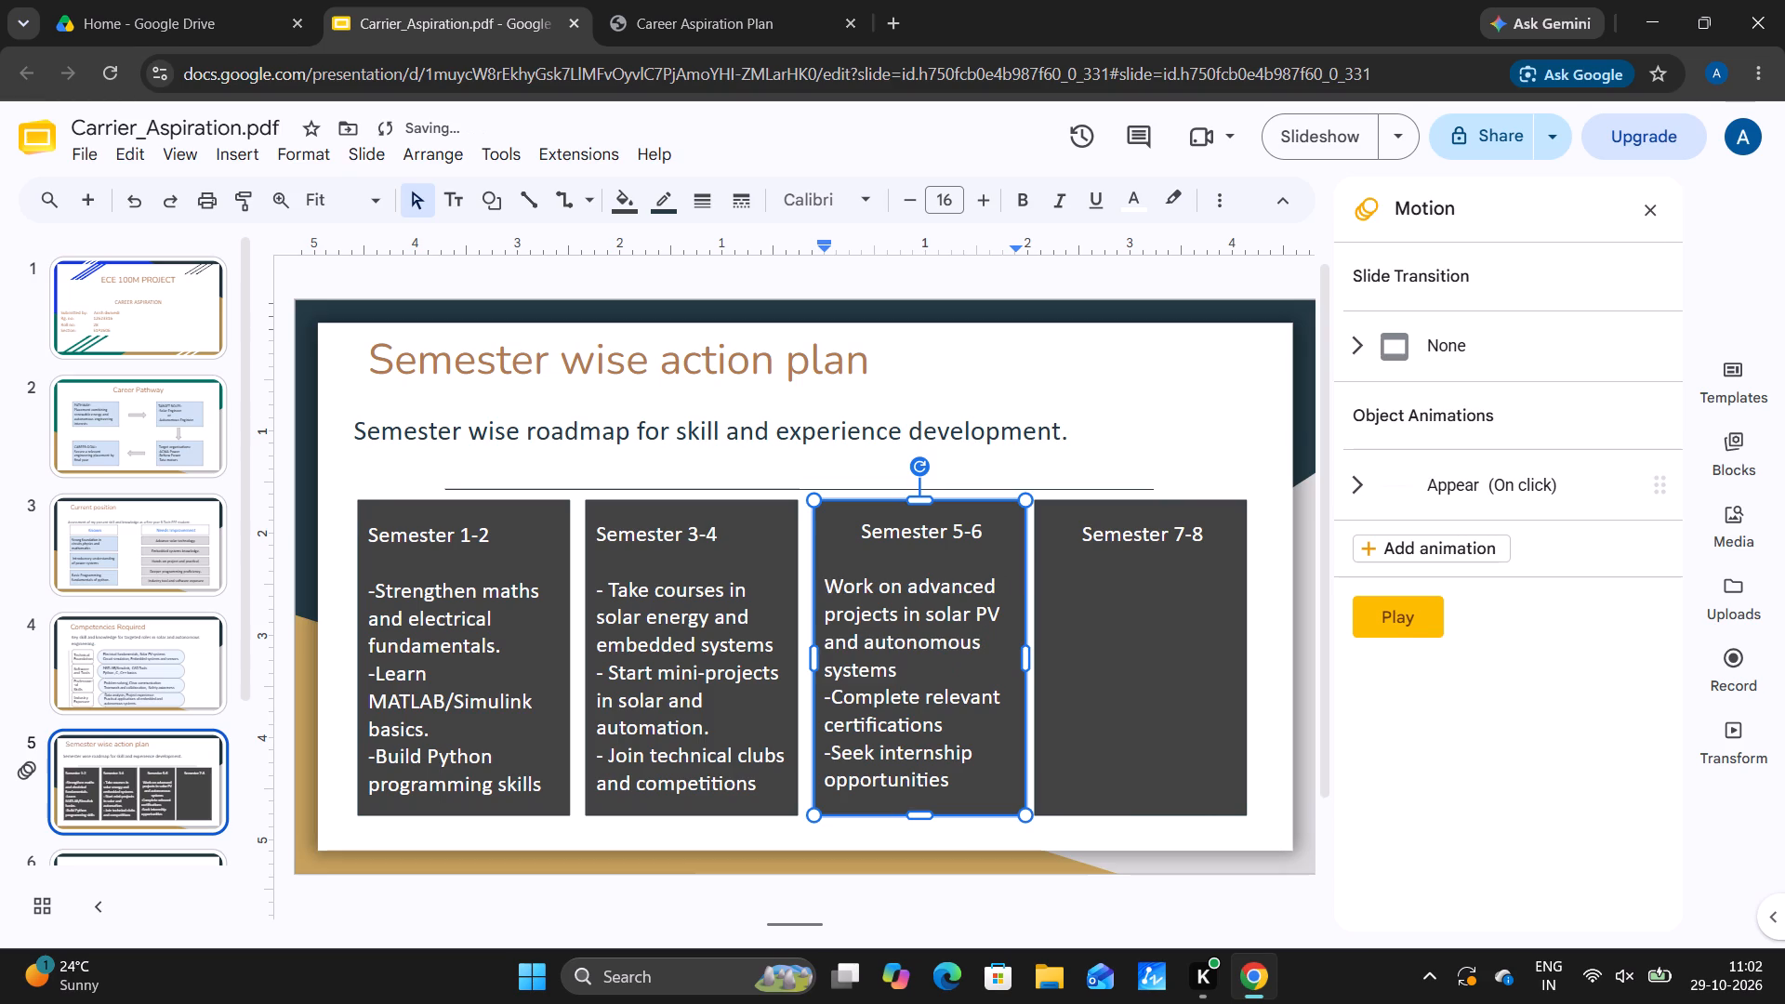
key(minus)
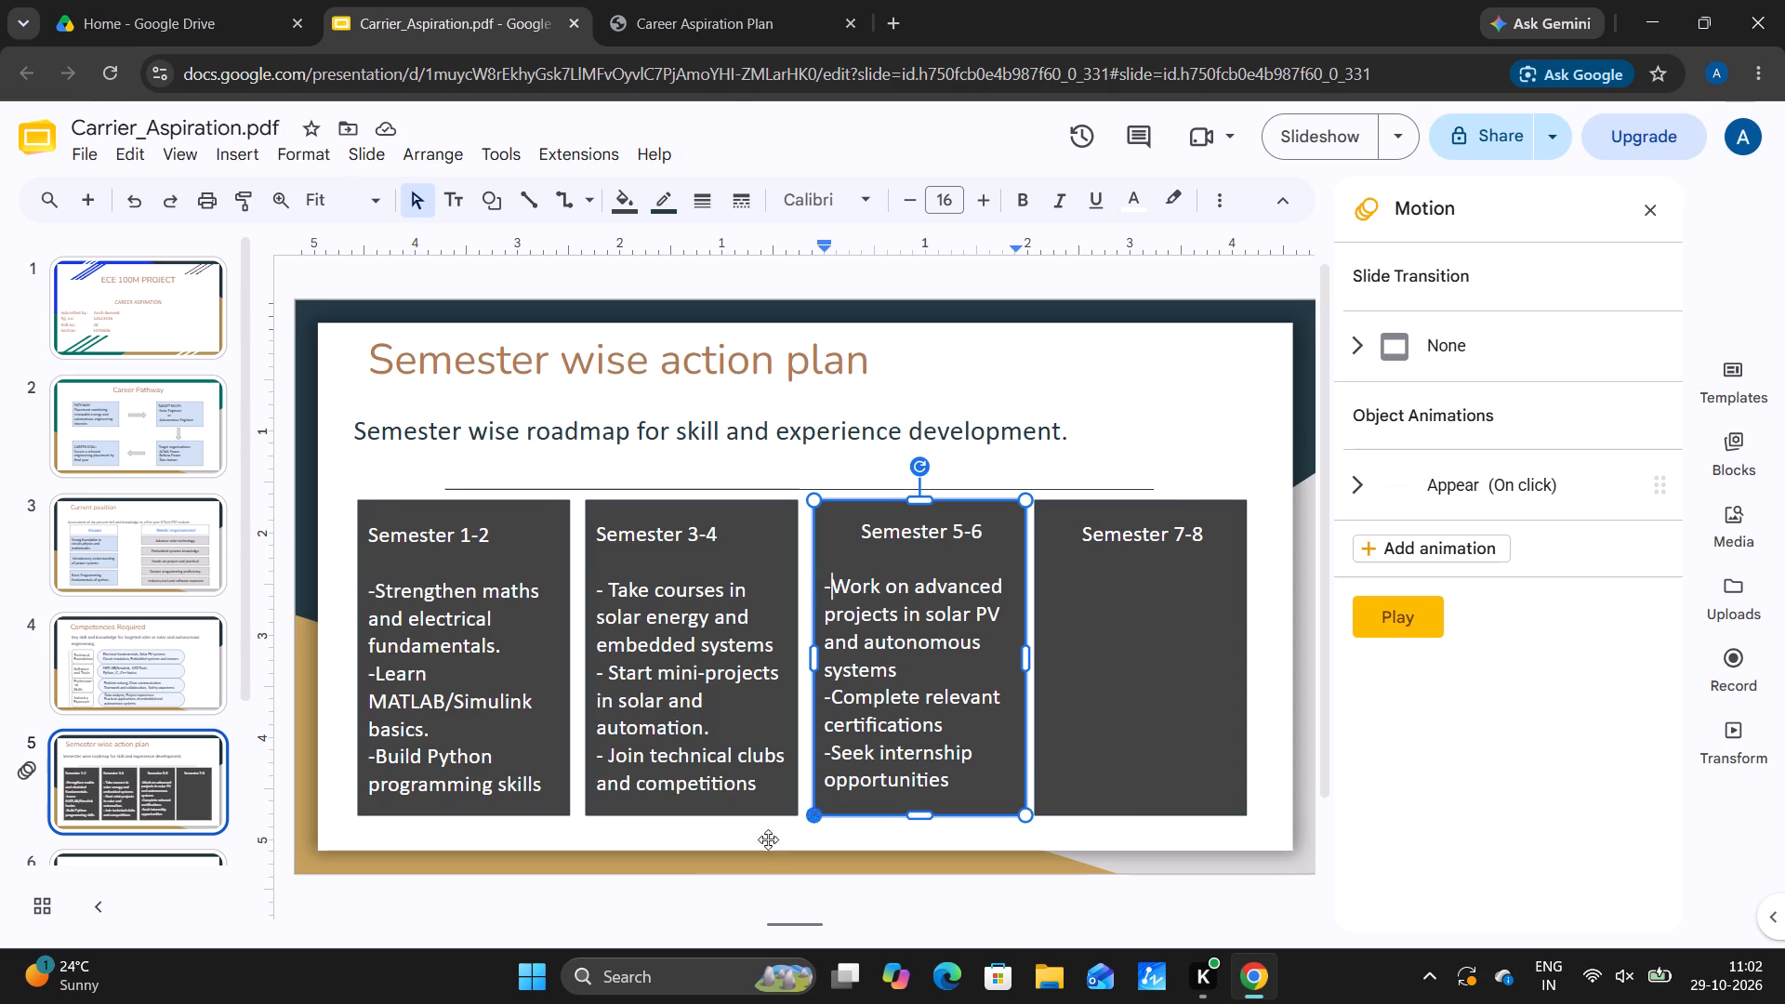
Copy the three Semester 7–8 points from the PDF's Action Plan page and paste them below the "Semester 7-8" heading in the fourth rectangle.
click(681, 0)
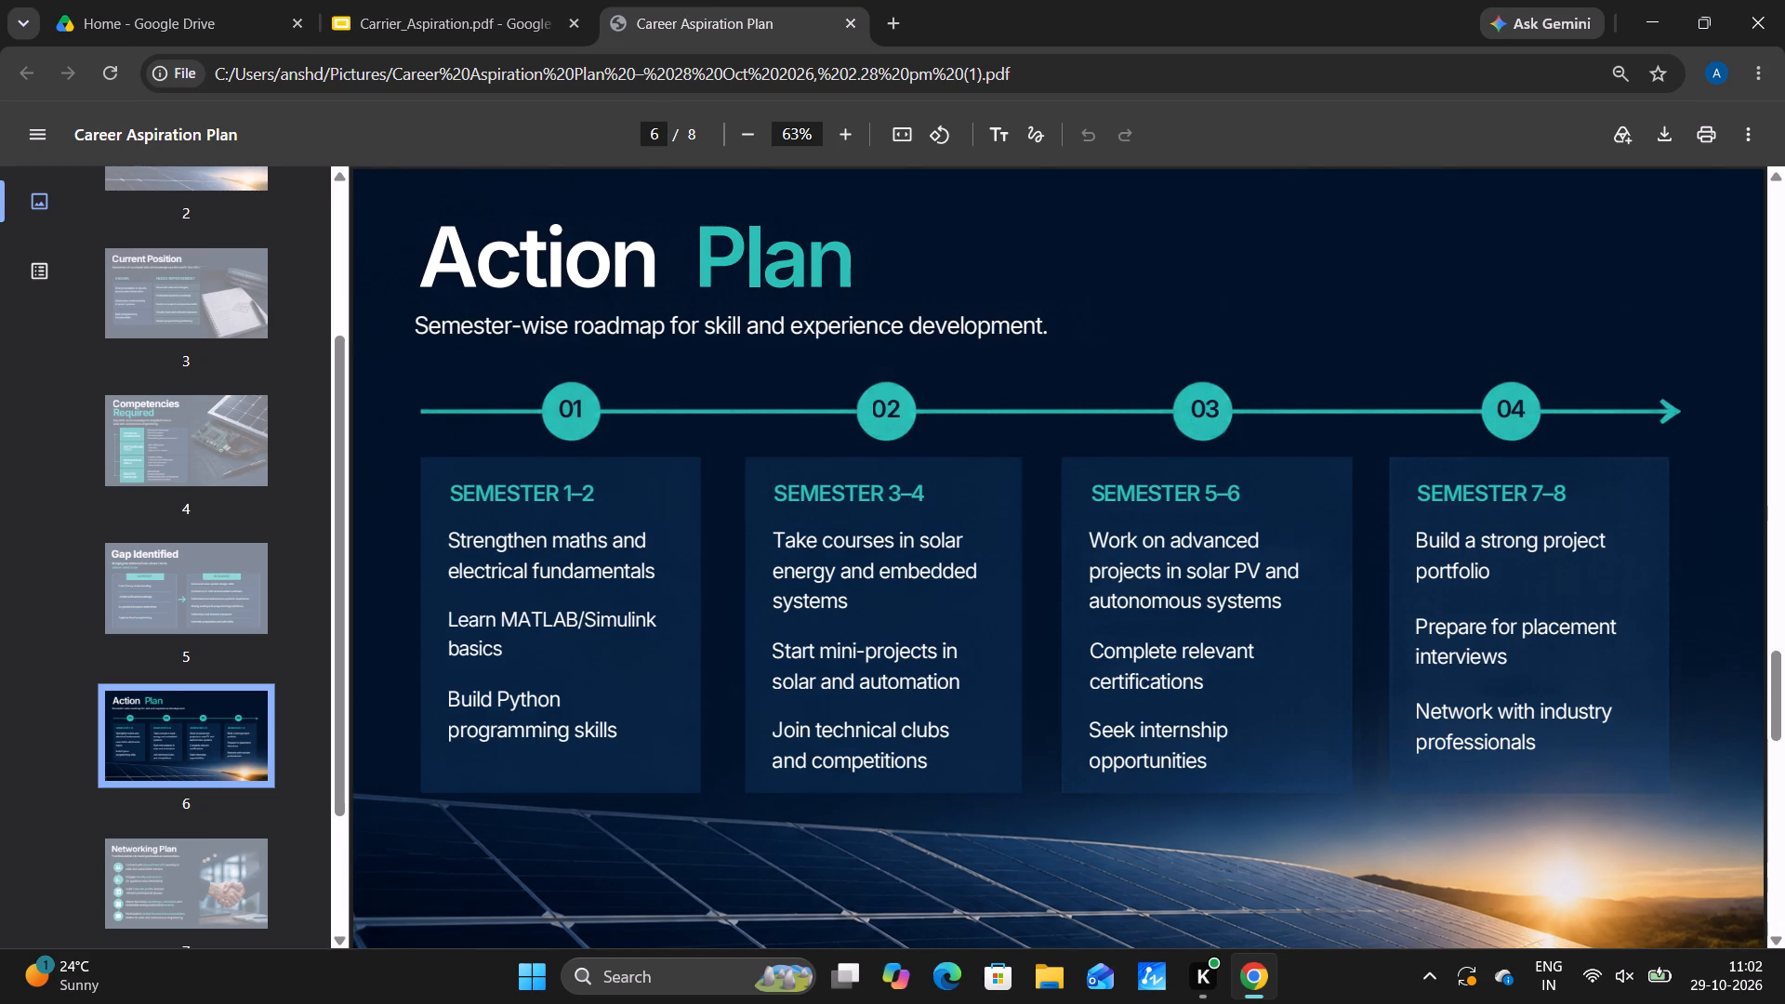
drag(1411, 543, 1522, 662)
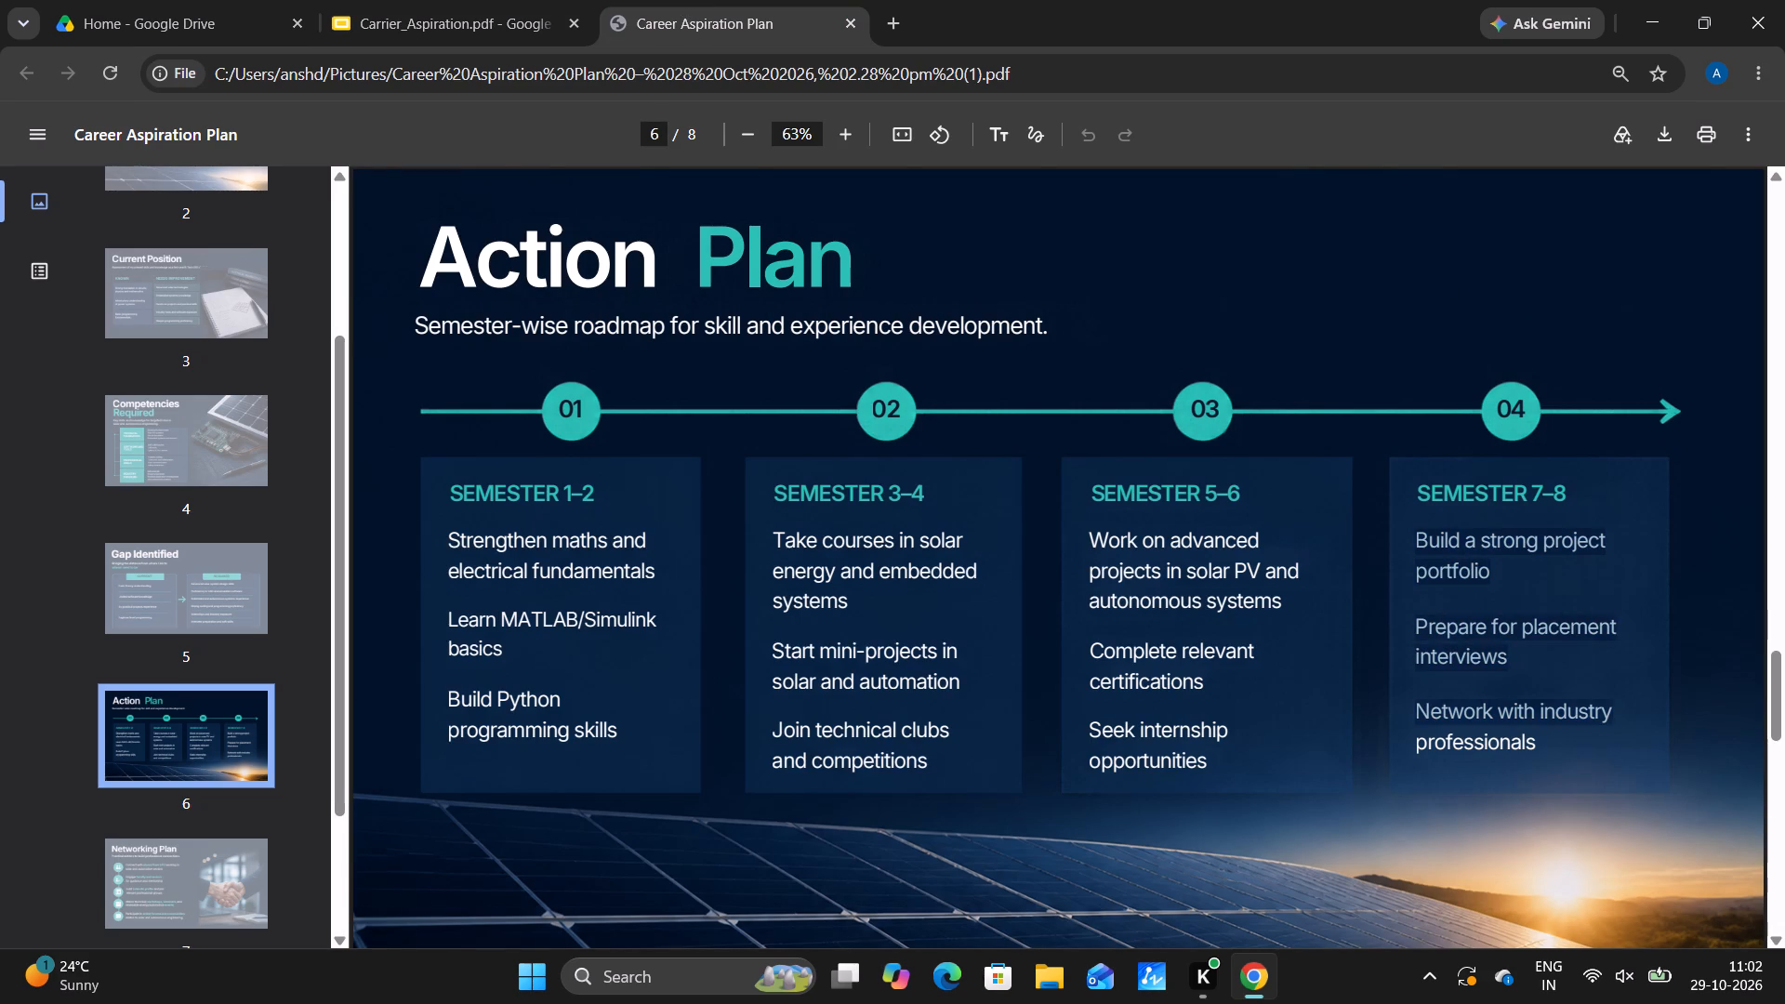
drag(1522, 662, 1701, 742)
drag(1701, 742, 1633, 716)
click(1744, 769)
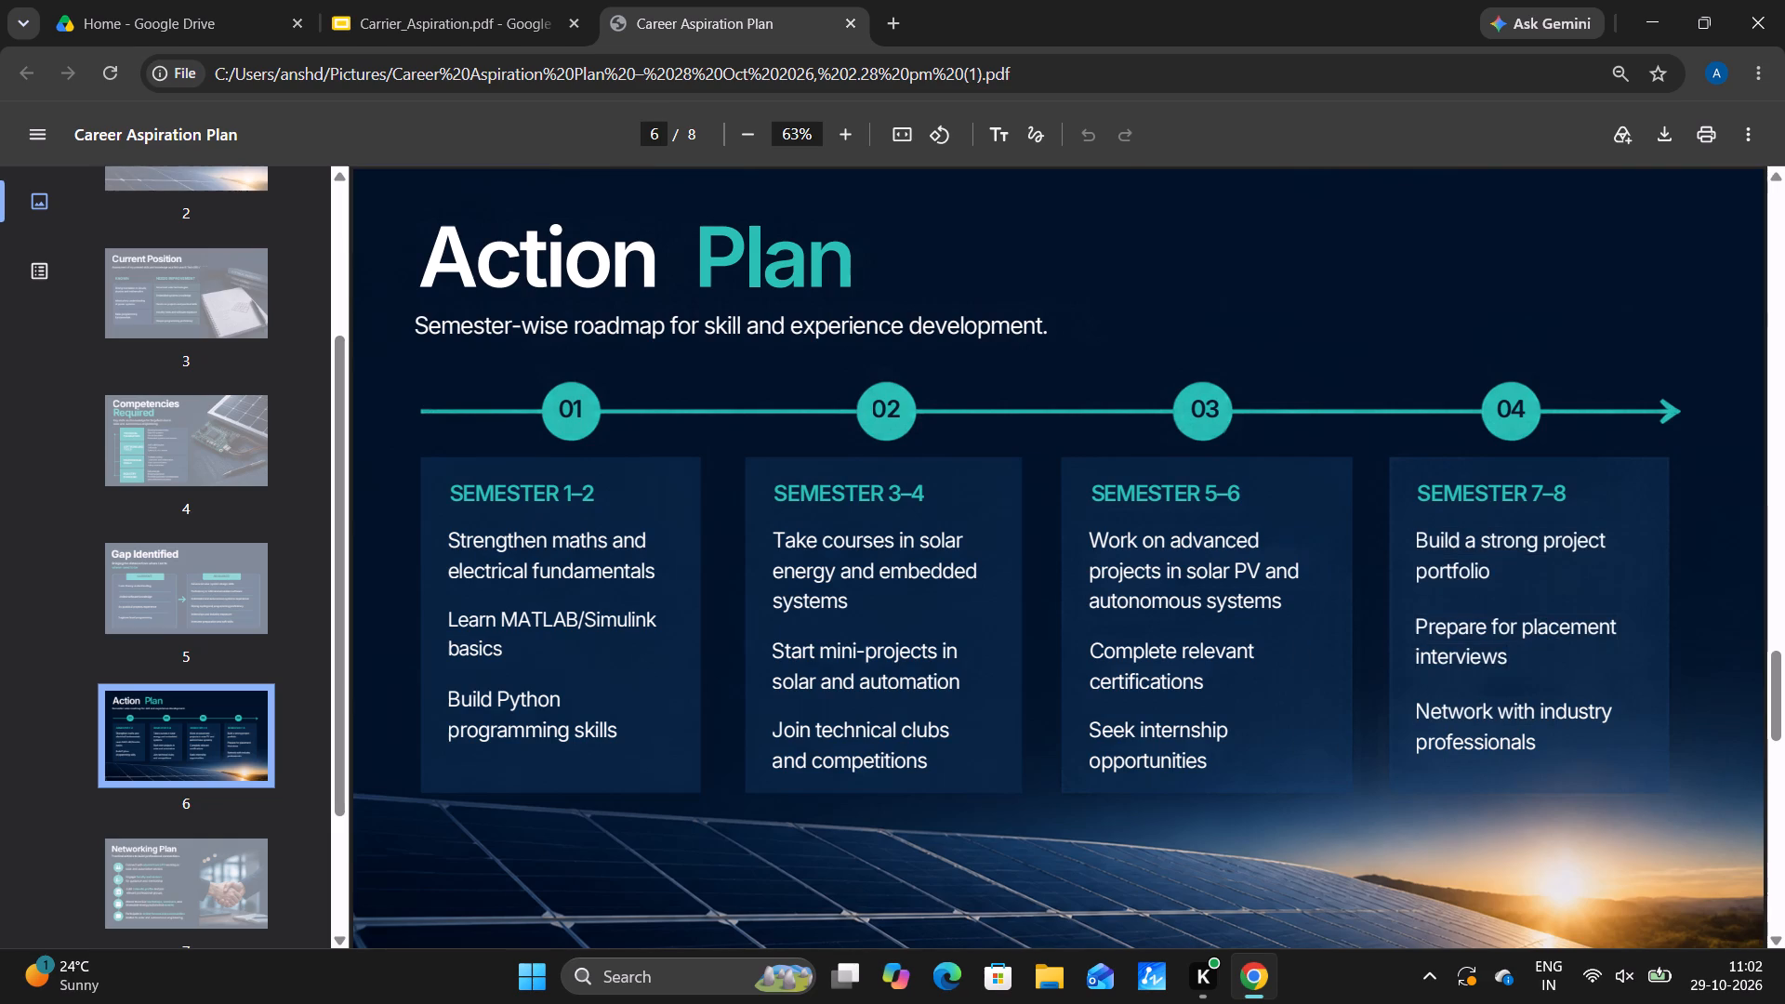
drag(1413, 540, 1508, 650)
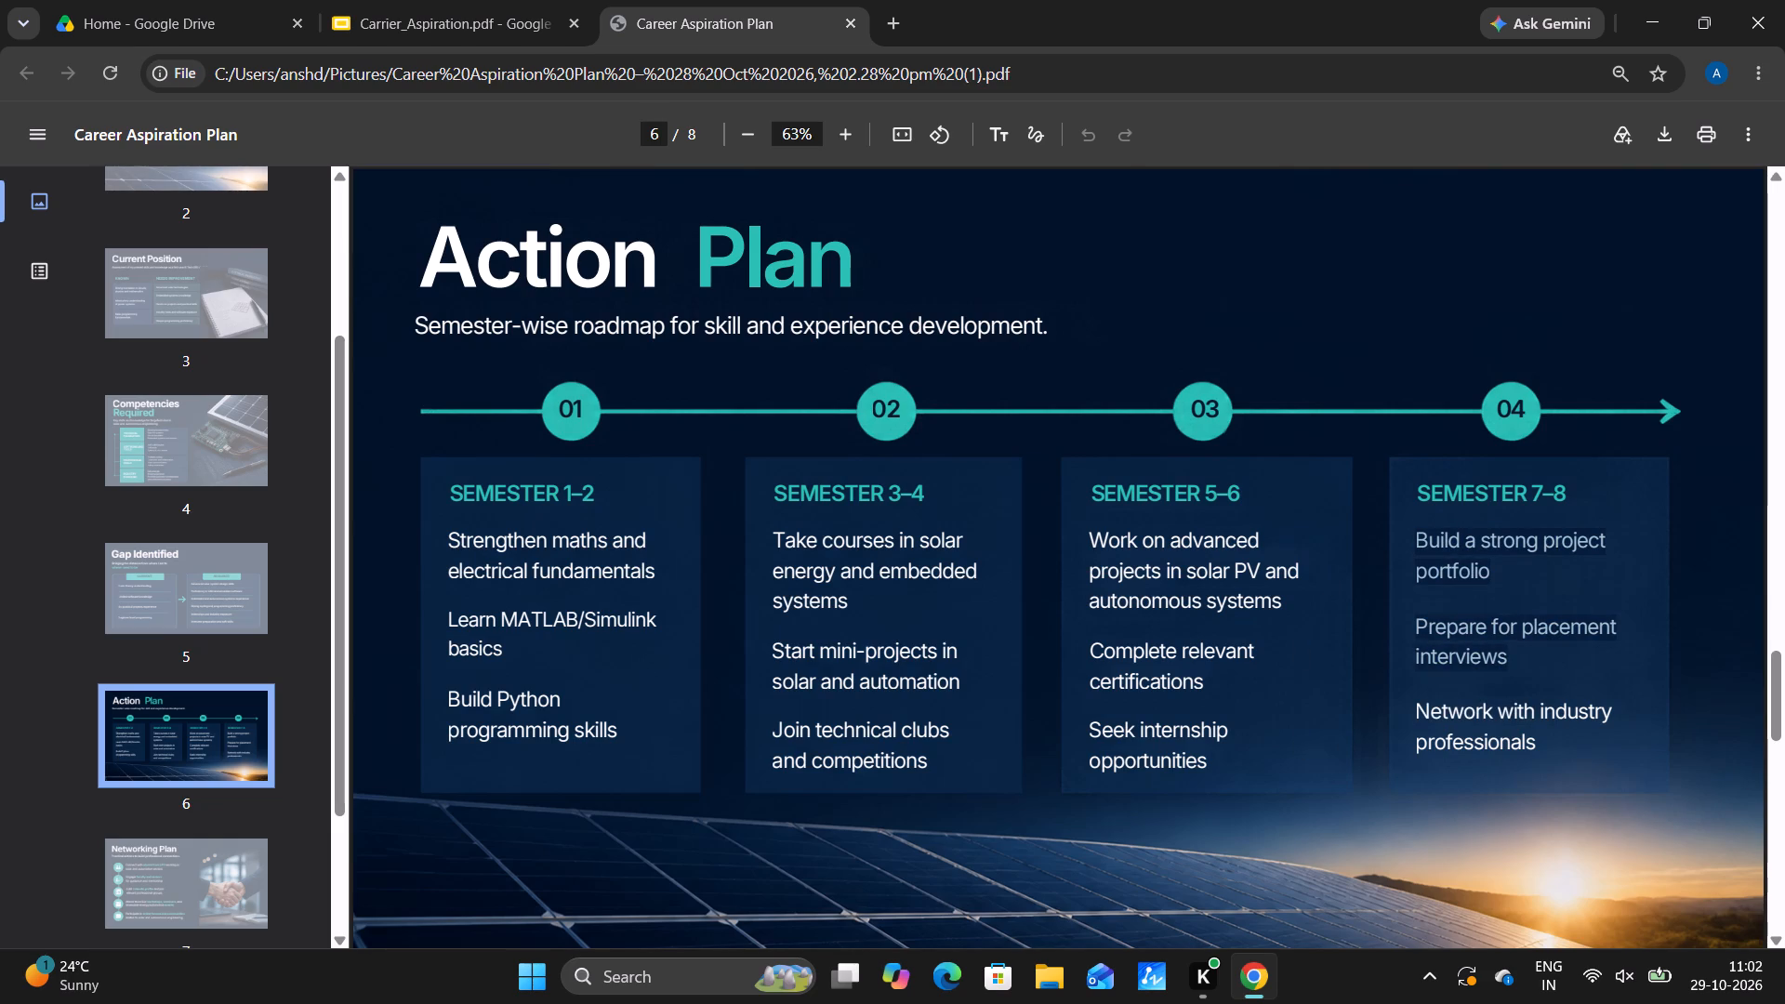
drag(1508, 650, 1535, 736)
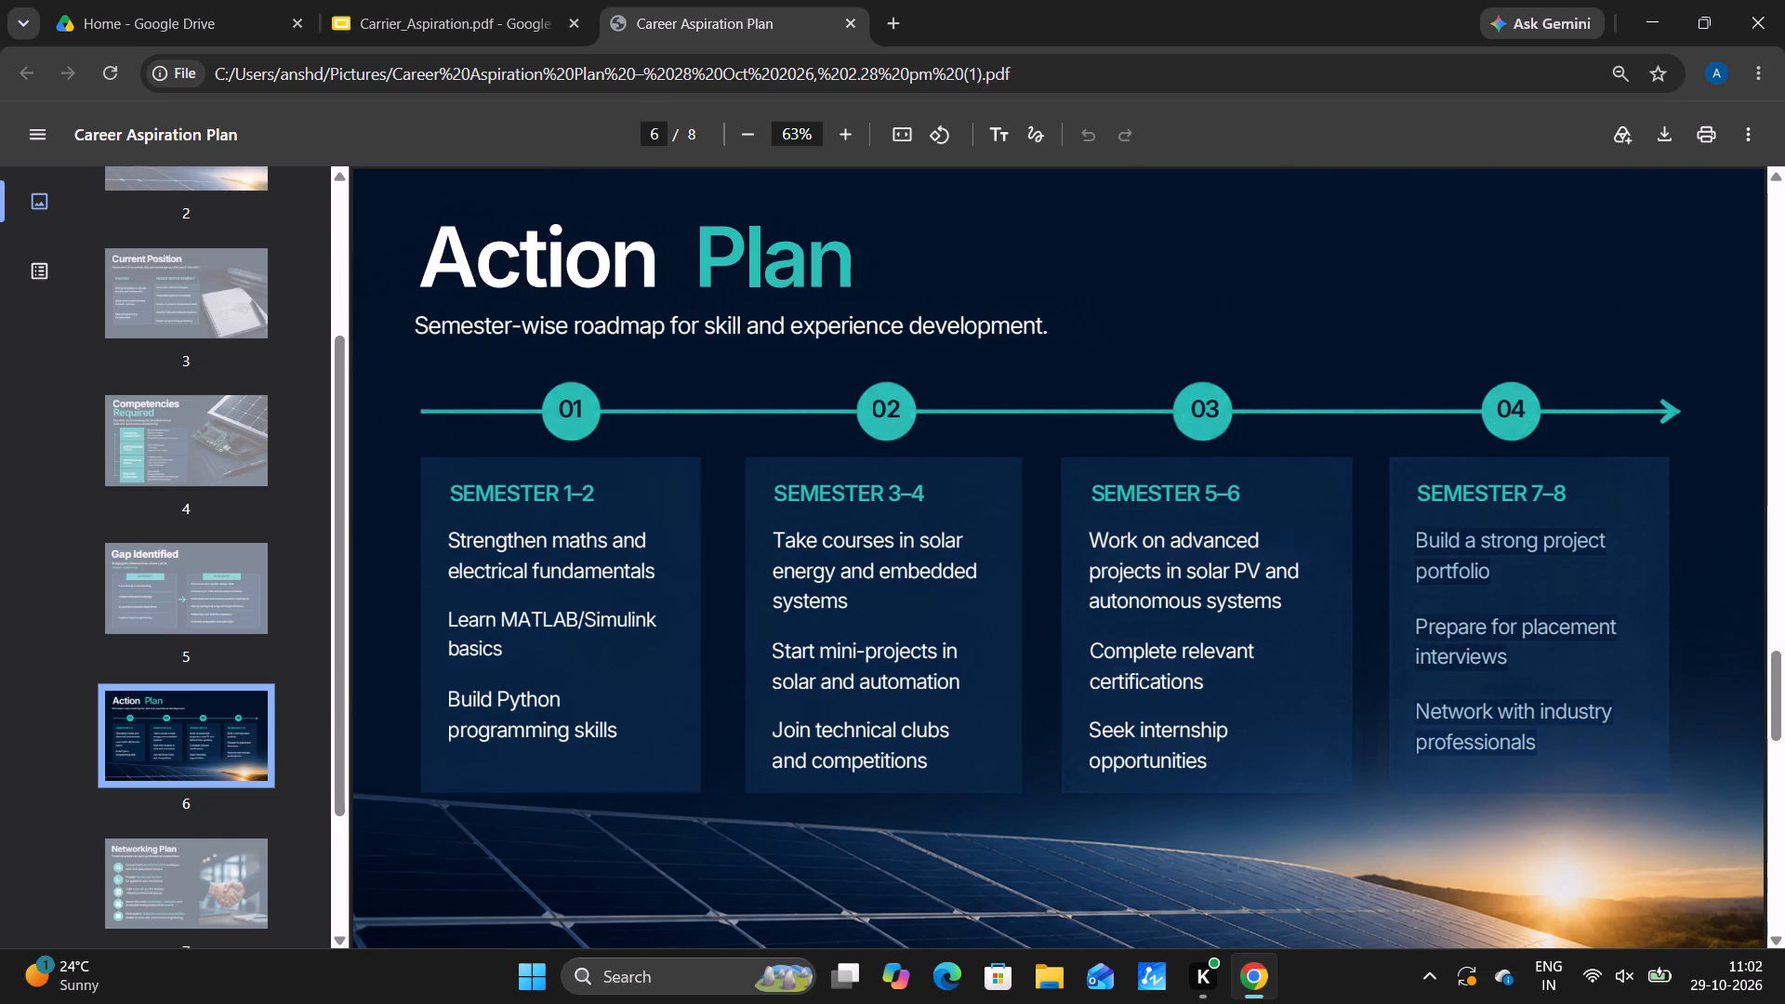
key(ctrl+c)
click(398, 1)
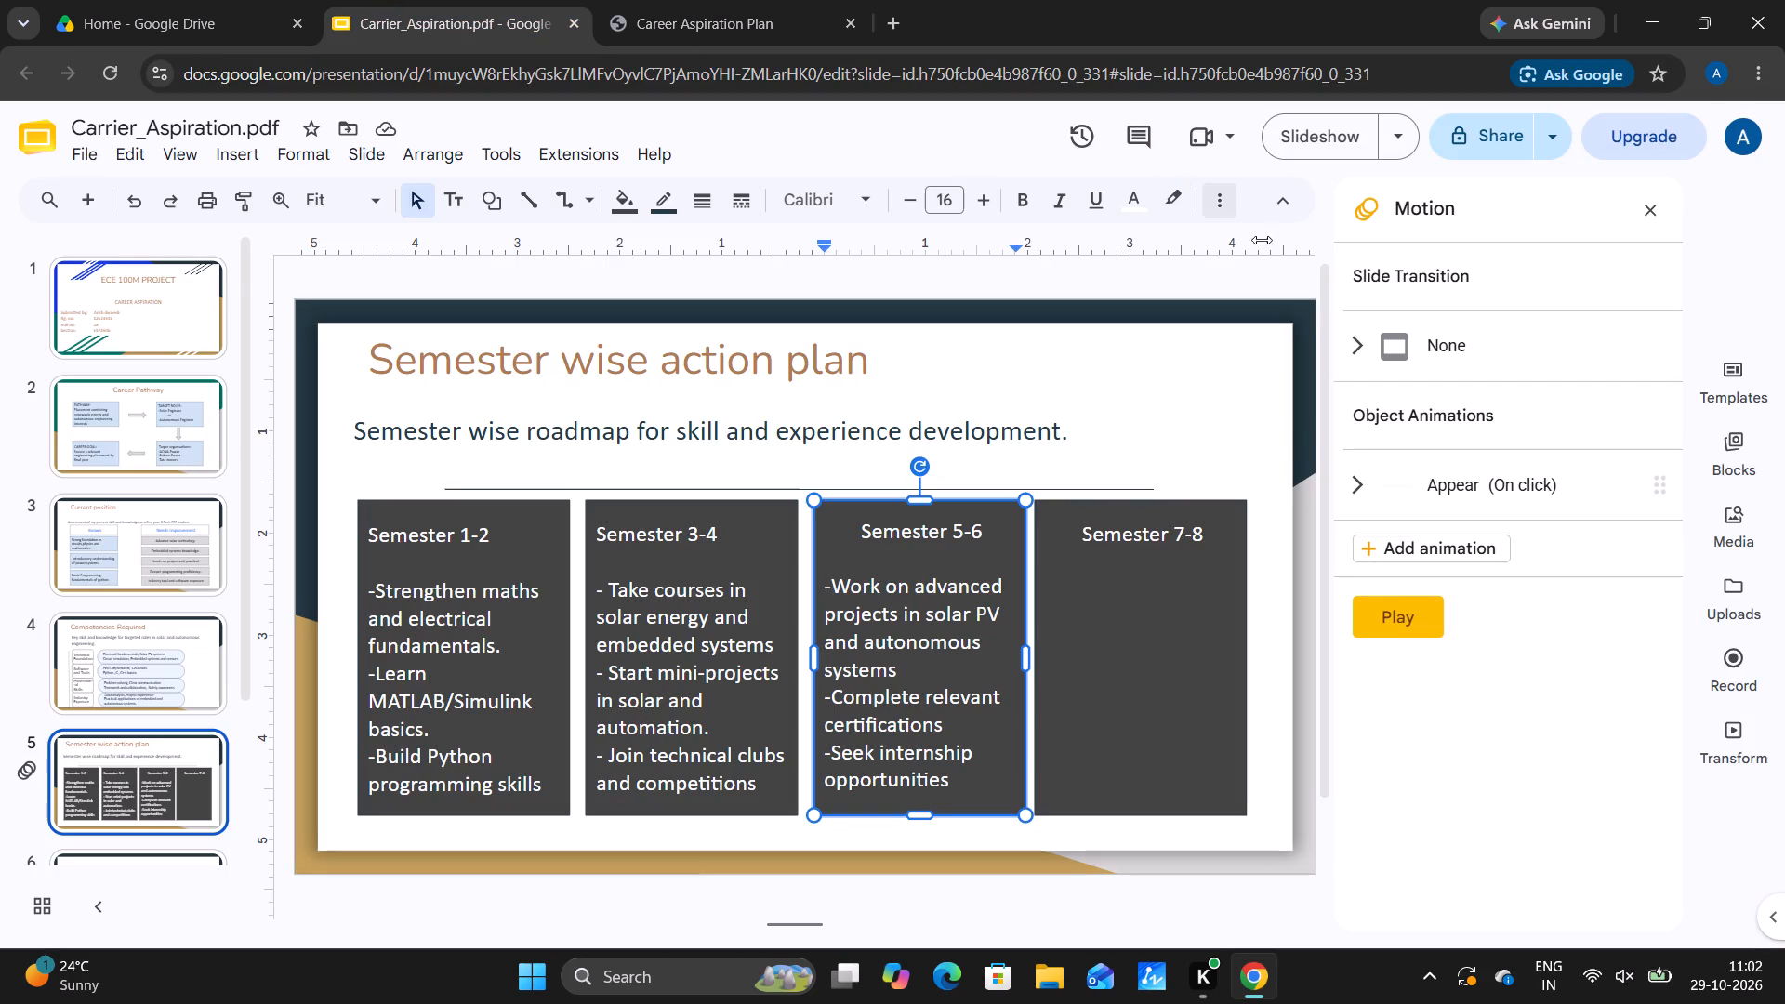
click(1155, 667)
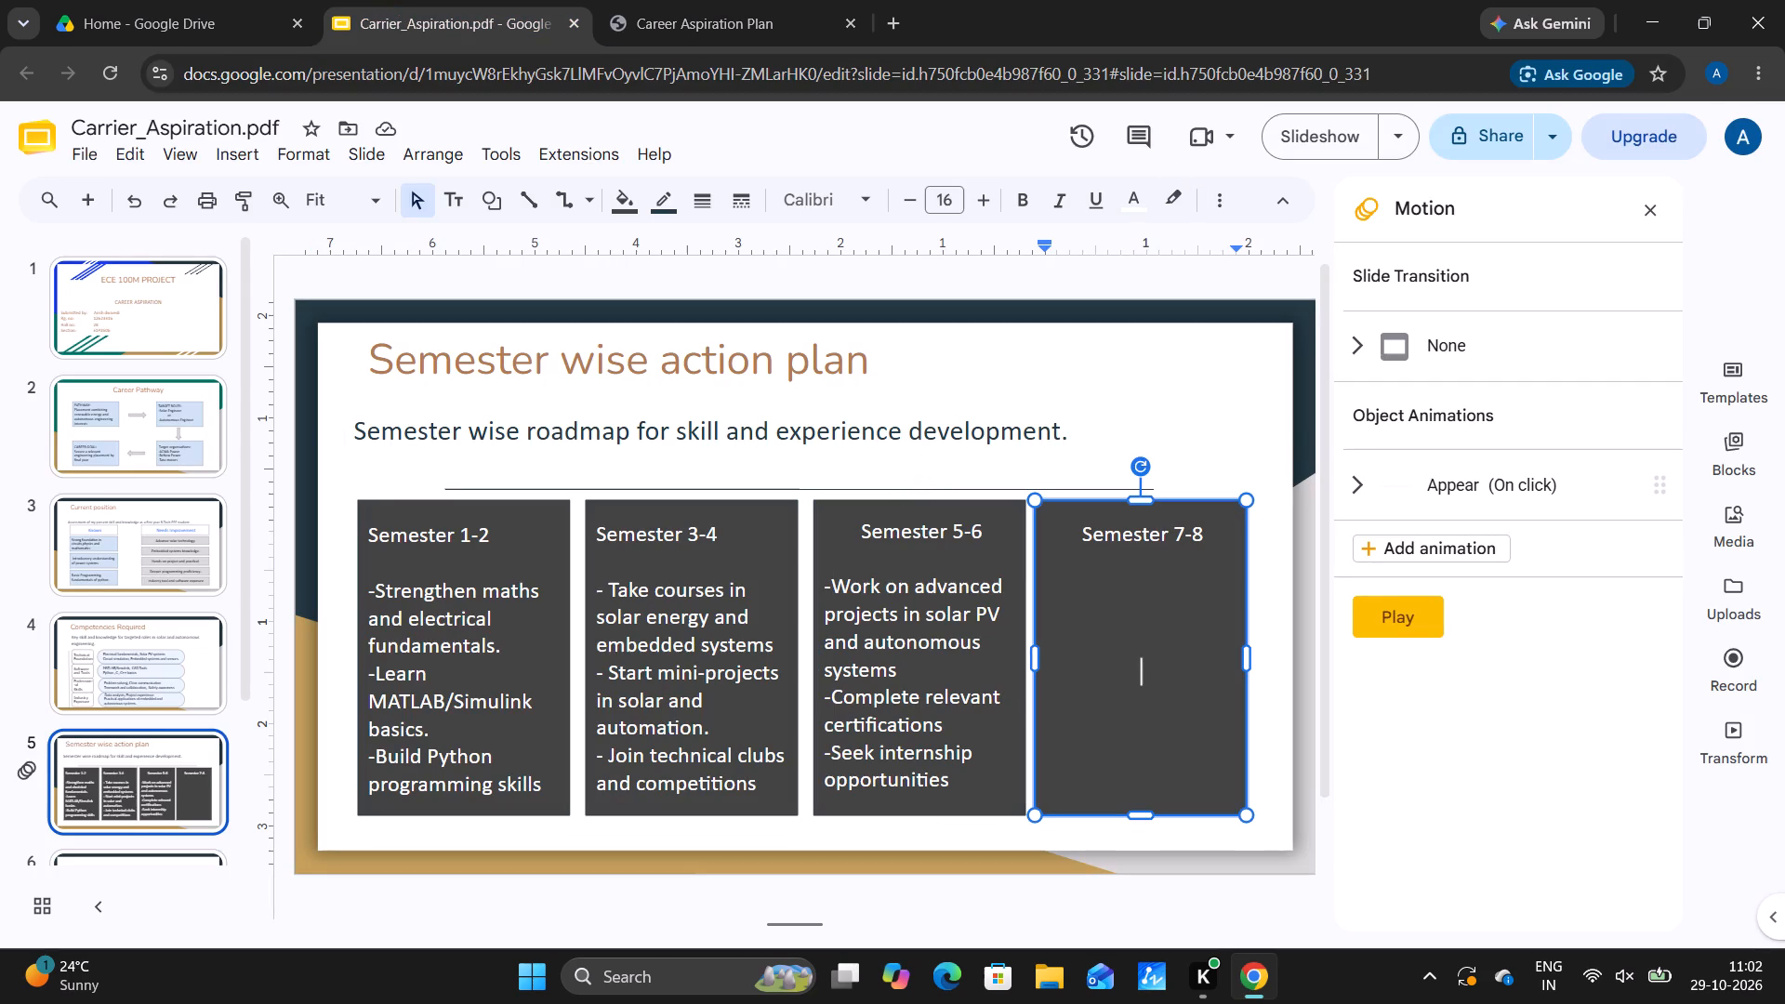
key(ctrl+v)
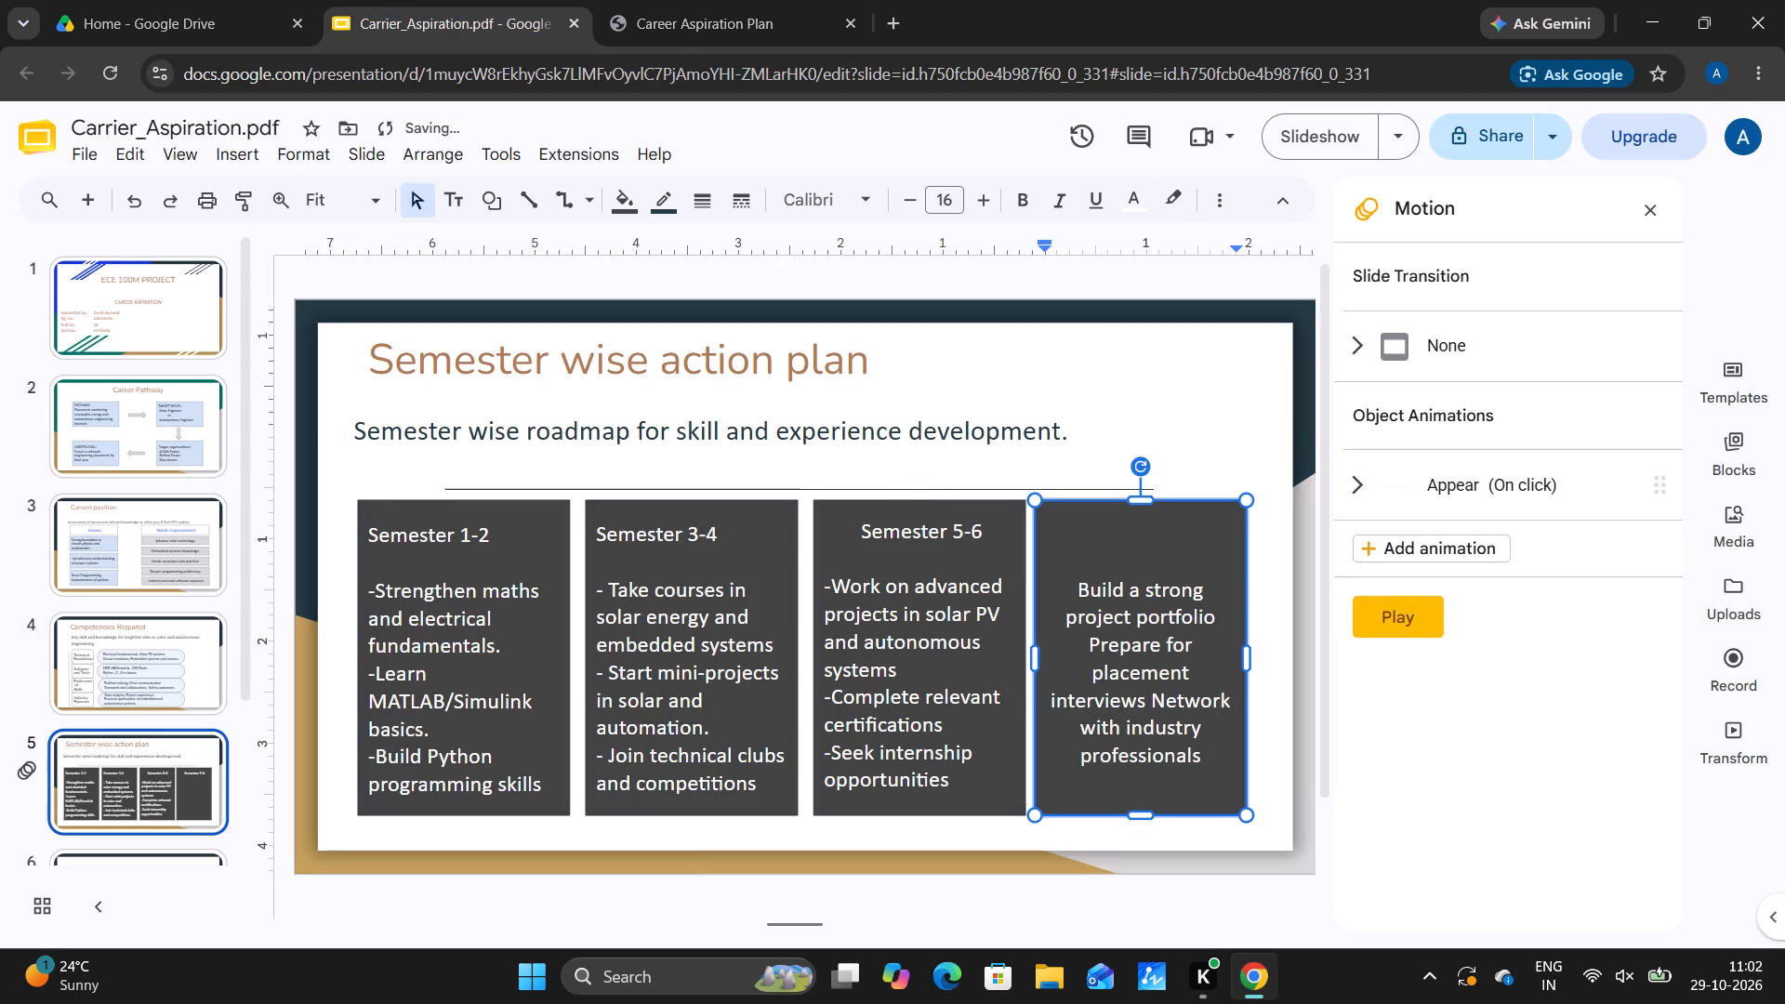
Delete one blank line between the "Semester 7-8" heading and the pasted points in the fourth rectangle.
key(Up)
key(Up)
key(Up)
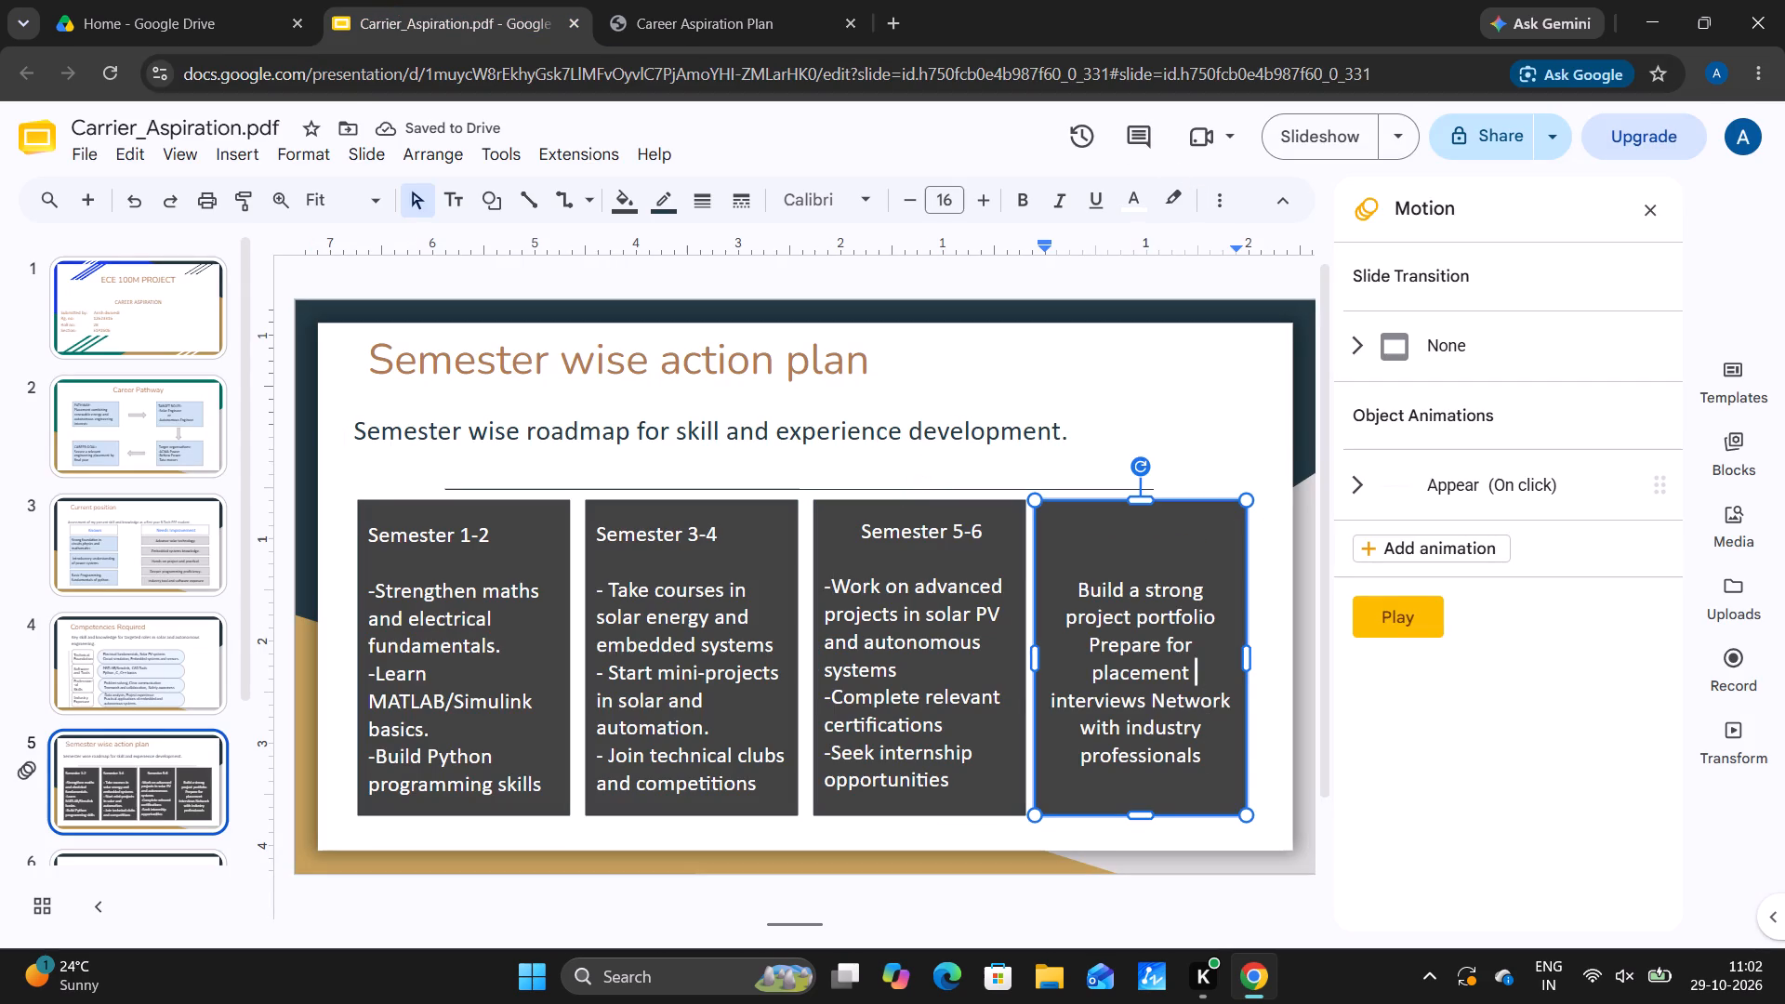
key(Up)
key(Up)
key(Up)
key(Up)
key(BackSpace)
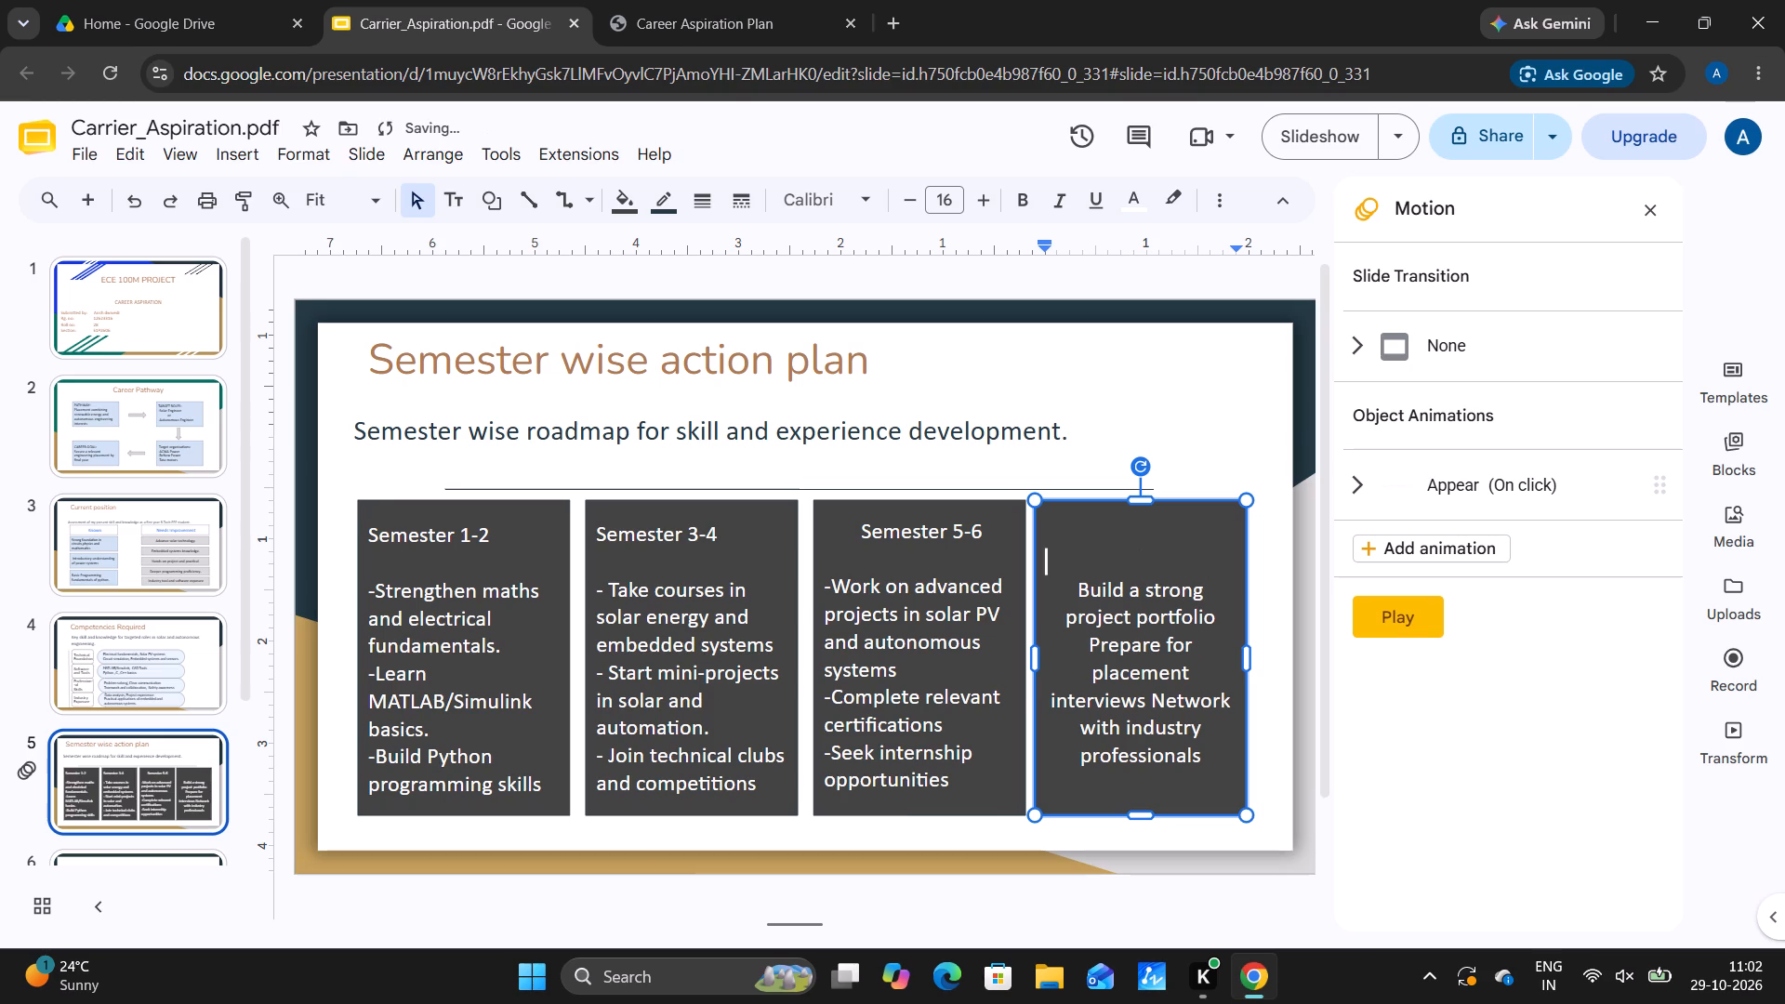
key(BackSpace)
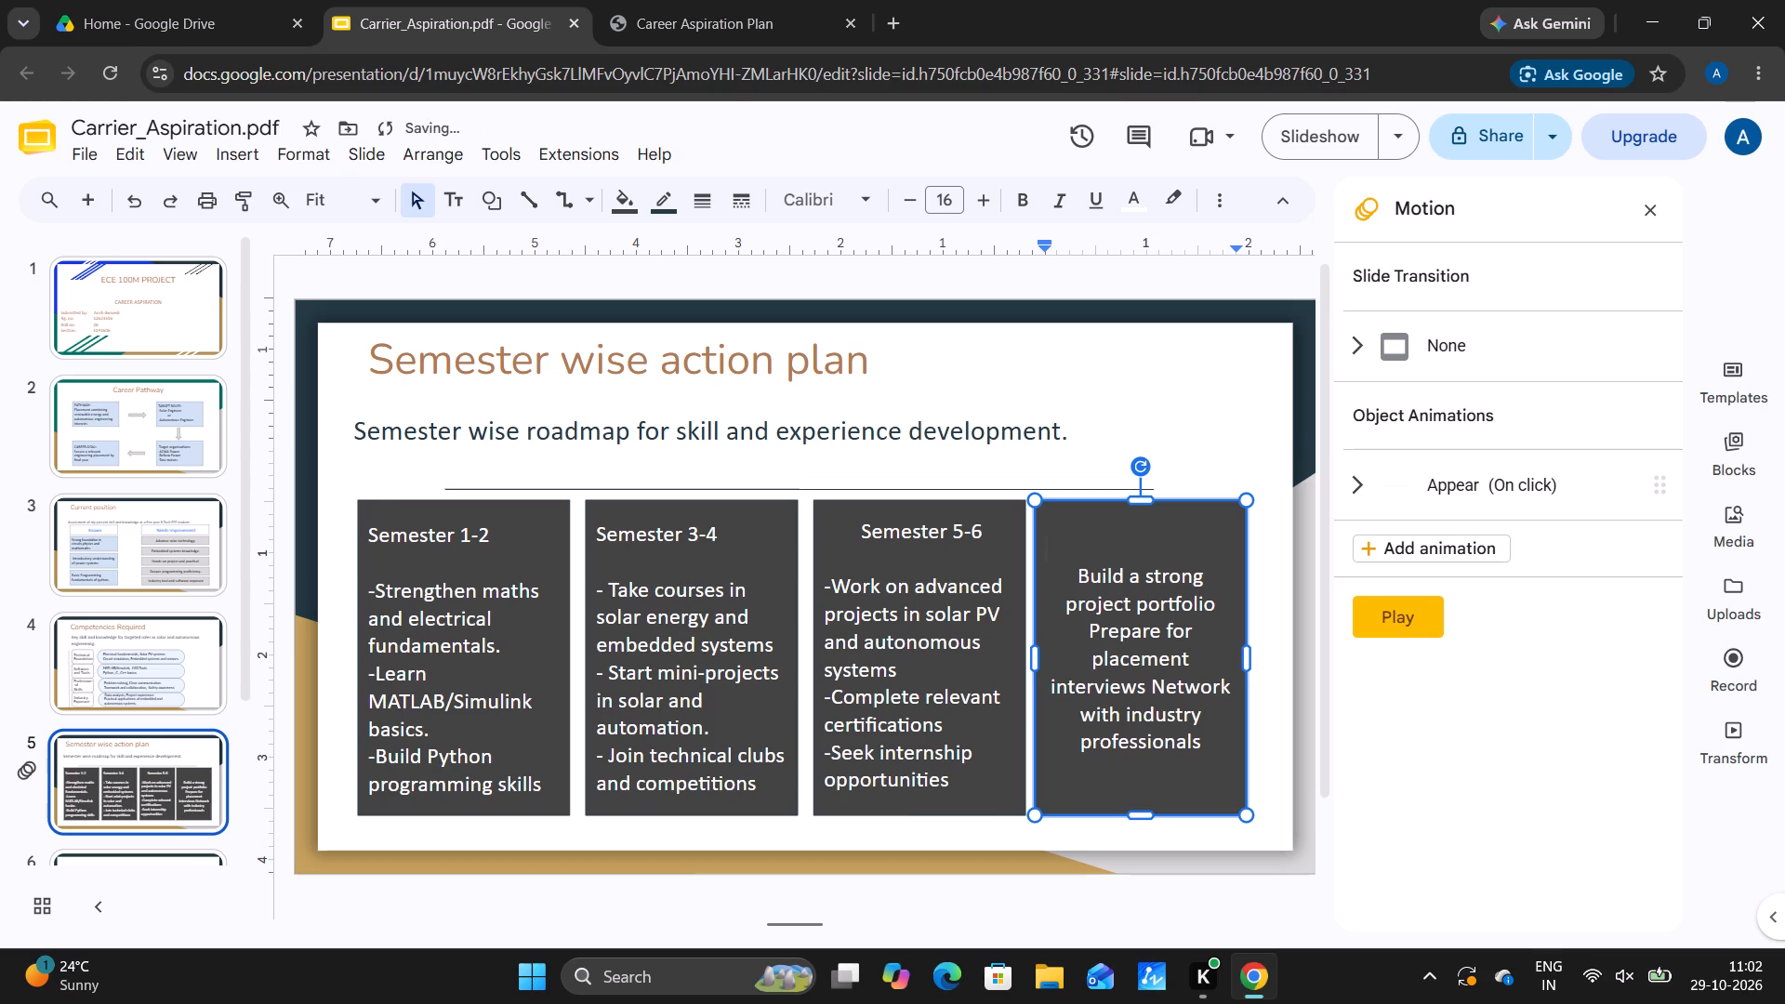
Insert six line breaks above the "Semester 7-8" heading to bring the heading inside the fourth rectangle.
key(Up)
key(Up)
key(Up)
key(Up)
key(Up)
key(Up)
key(Up)
key(Up)
key(Up)
key(Up)
key(Up)
key(Up)
key(Up)
key(Up)
key(Up)
key(Up)
key(Up)
key(Return)
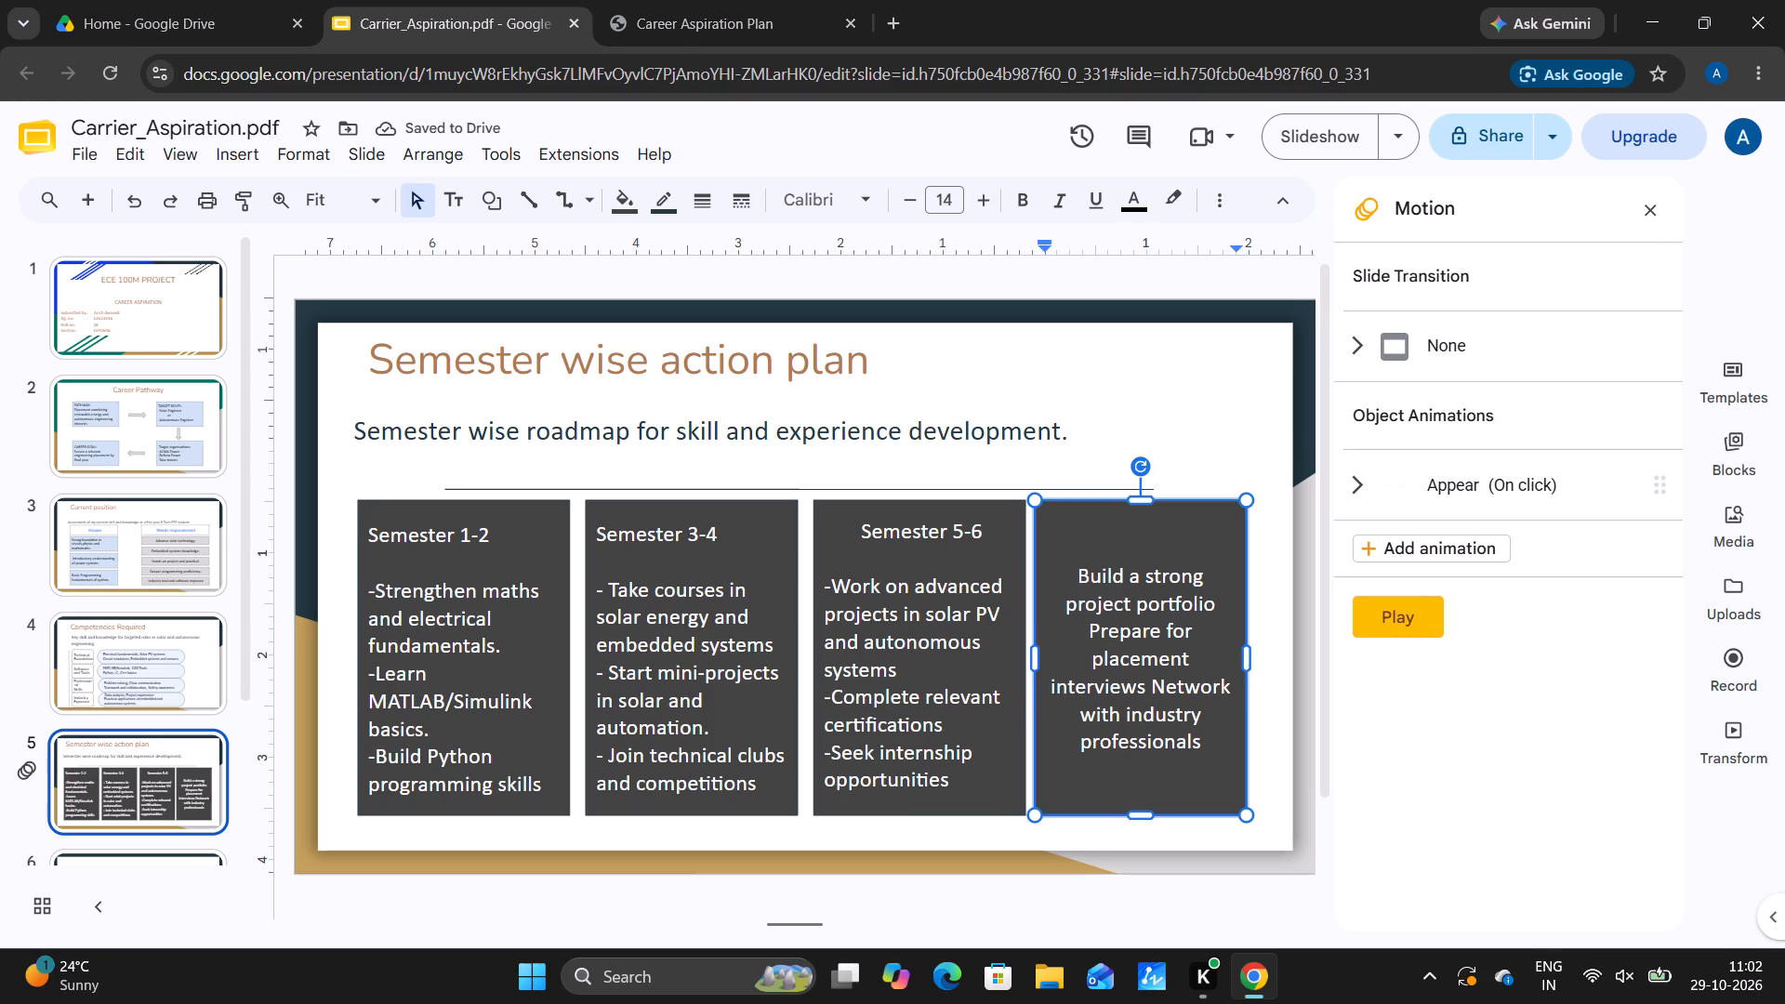
key(Return)
key(Return)
key(Return)
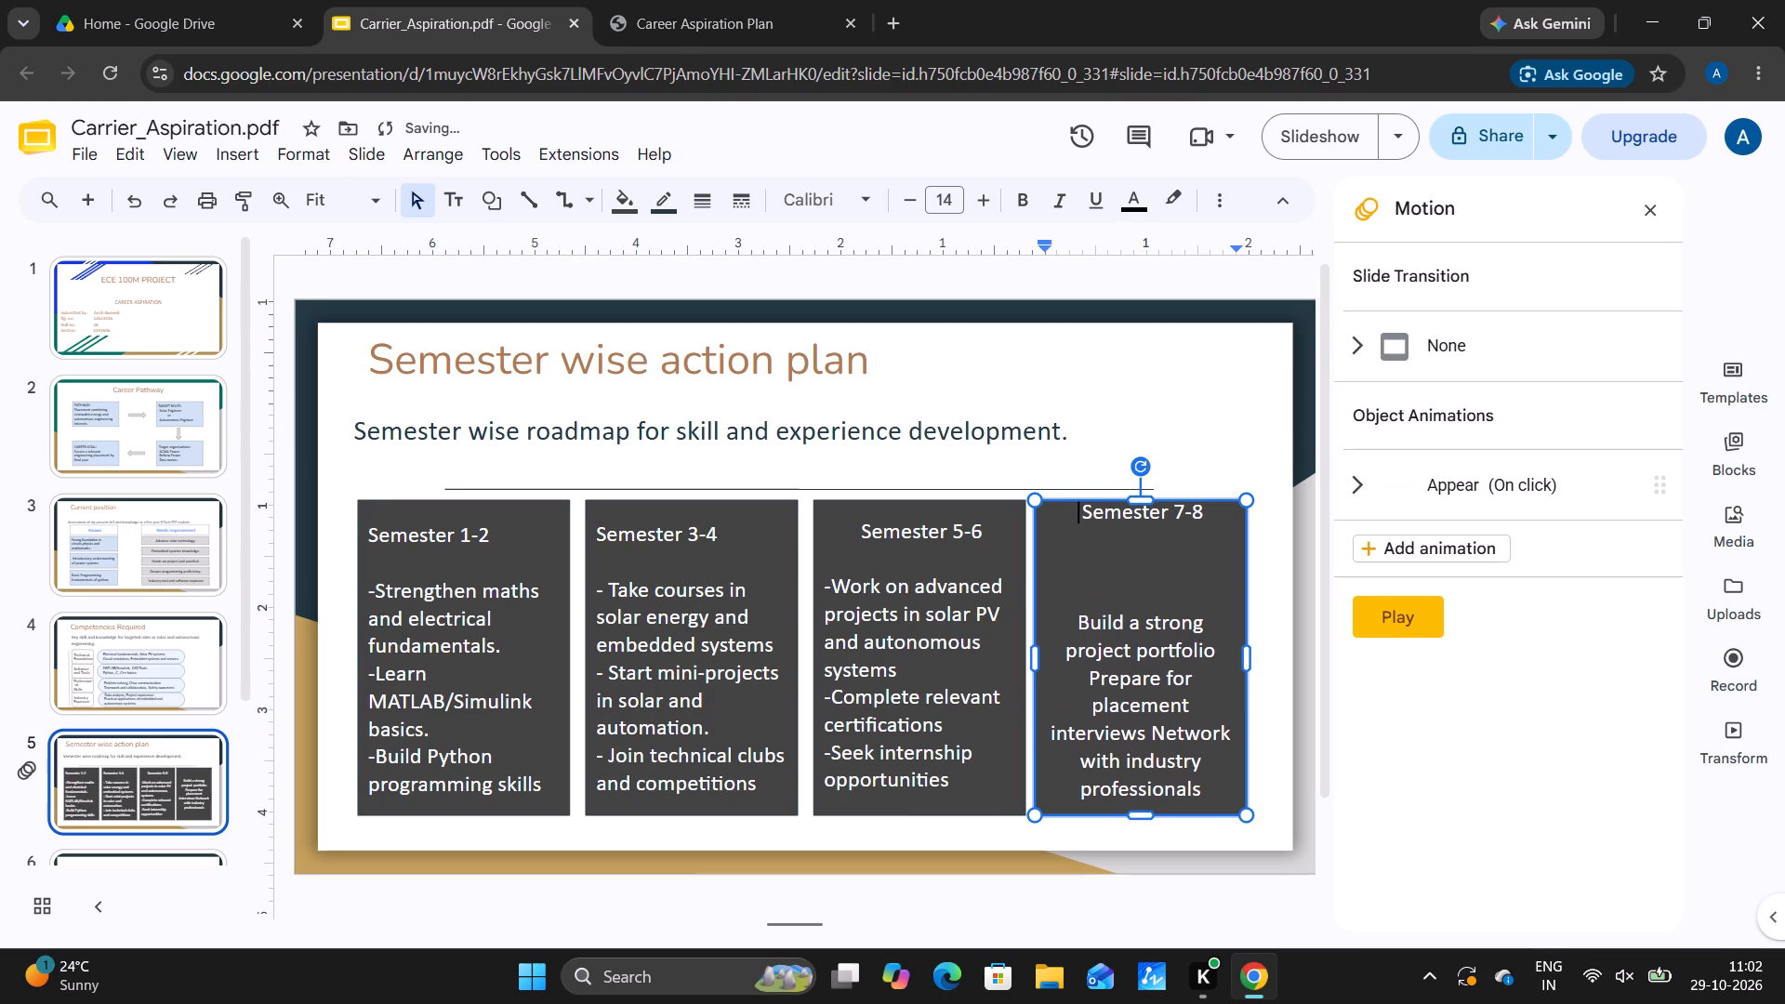
key(Return)
key(Return)
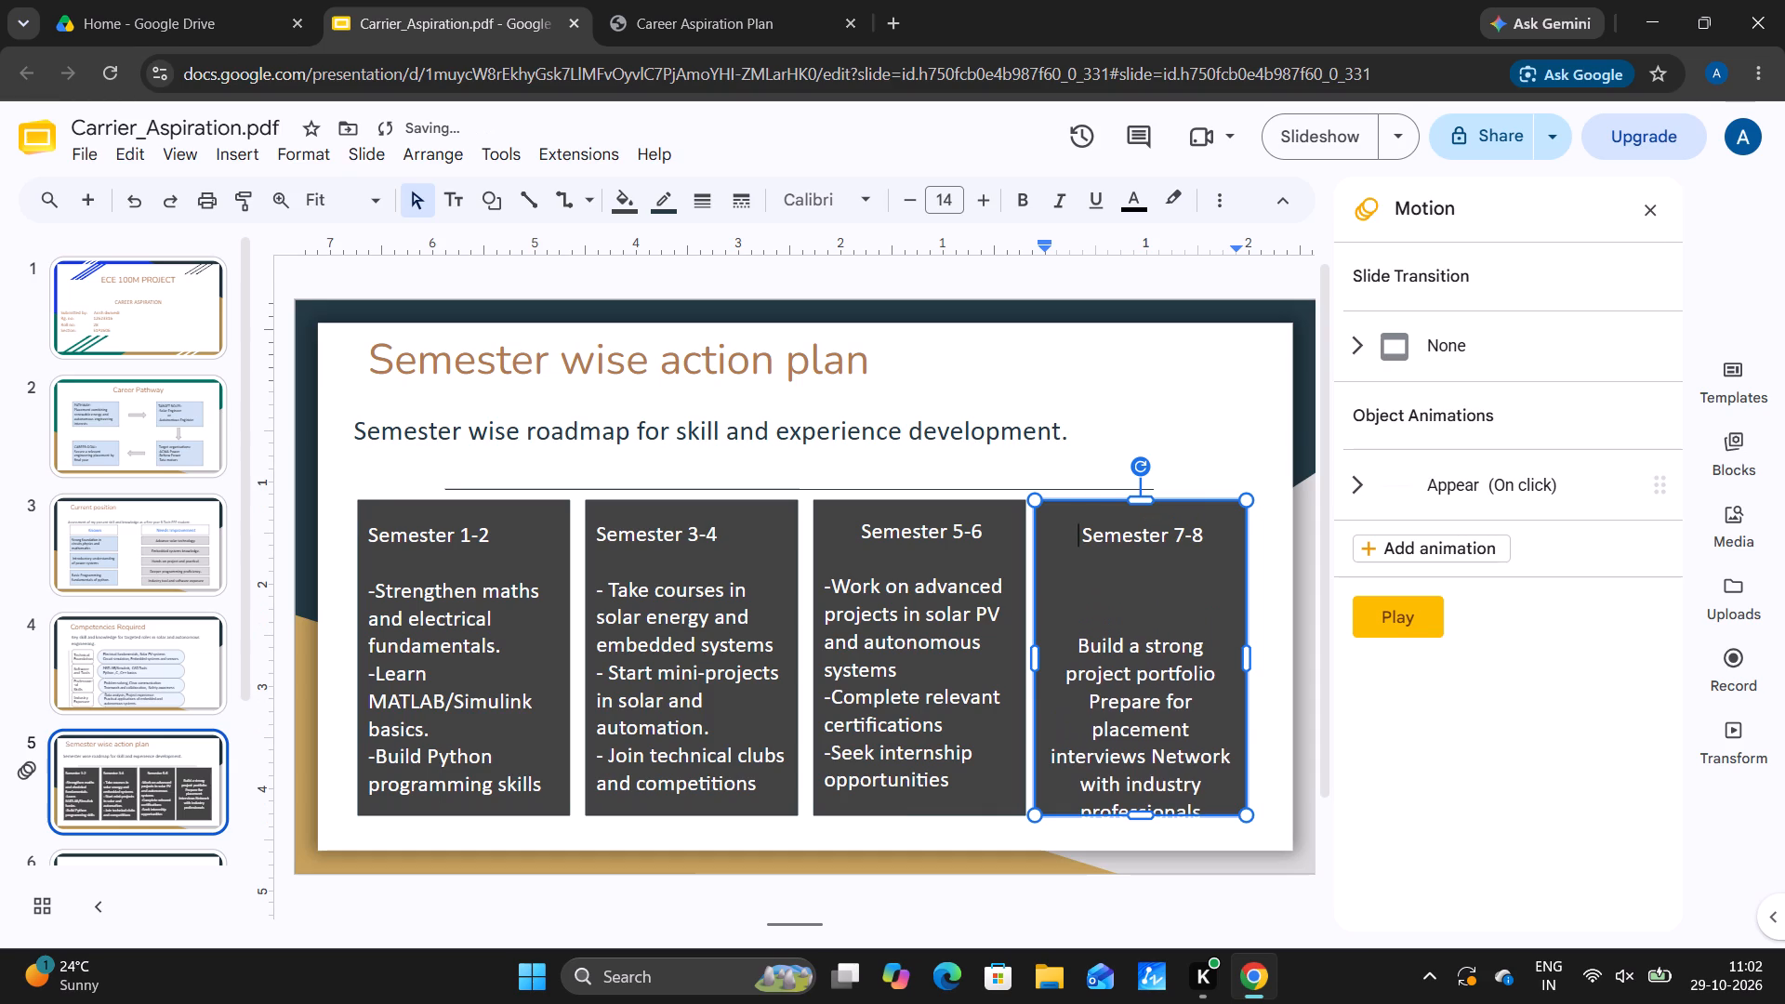
Delete two more blank lines between the "Semester 7-8" heading and its points, leaving a single blank line.
key(Right)
key(Right)
key(Right)
key(Down)
key(Down)
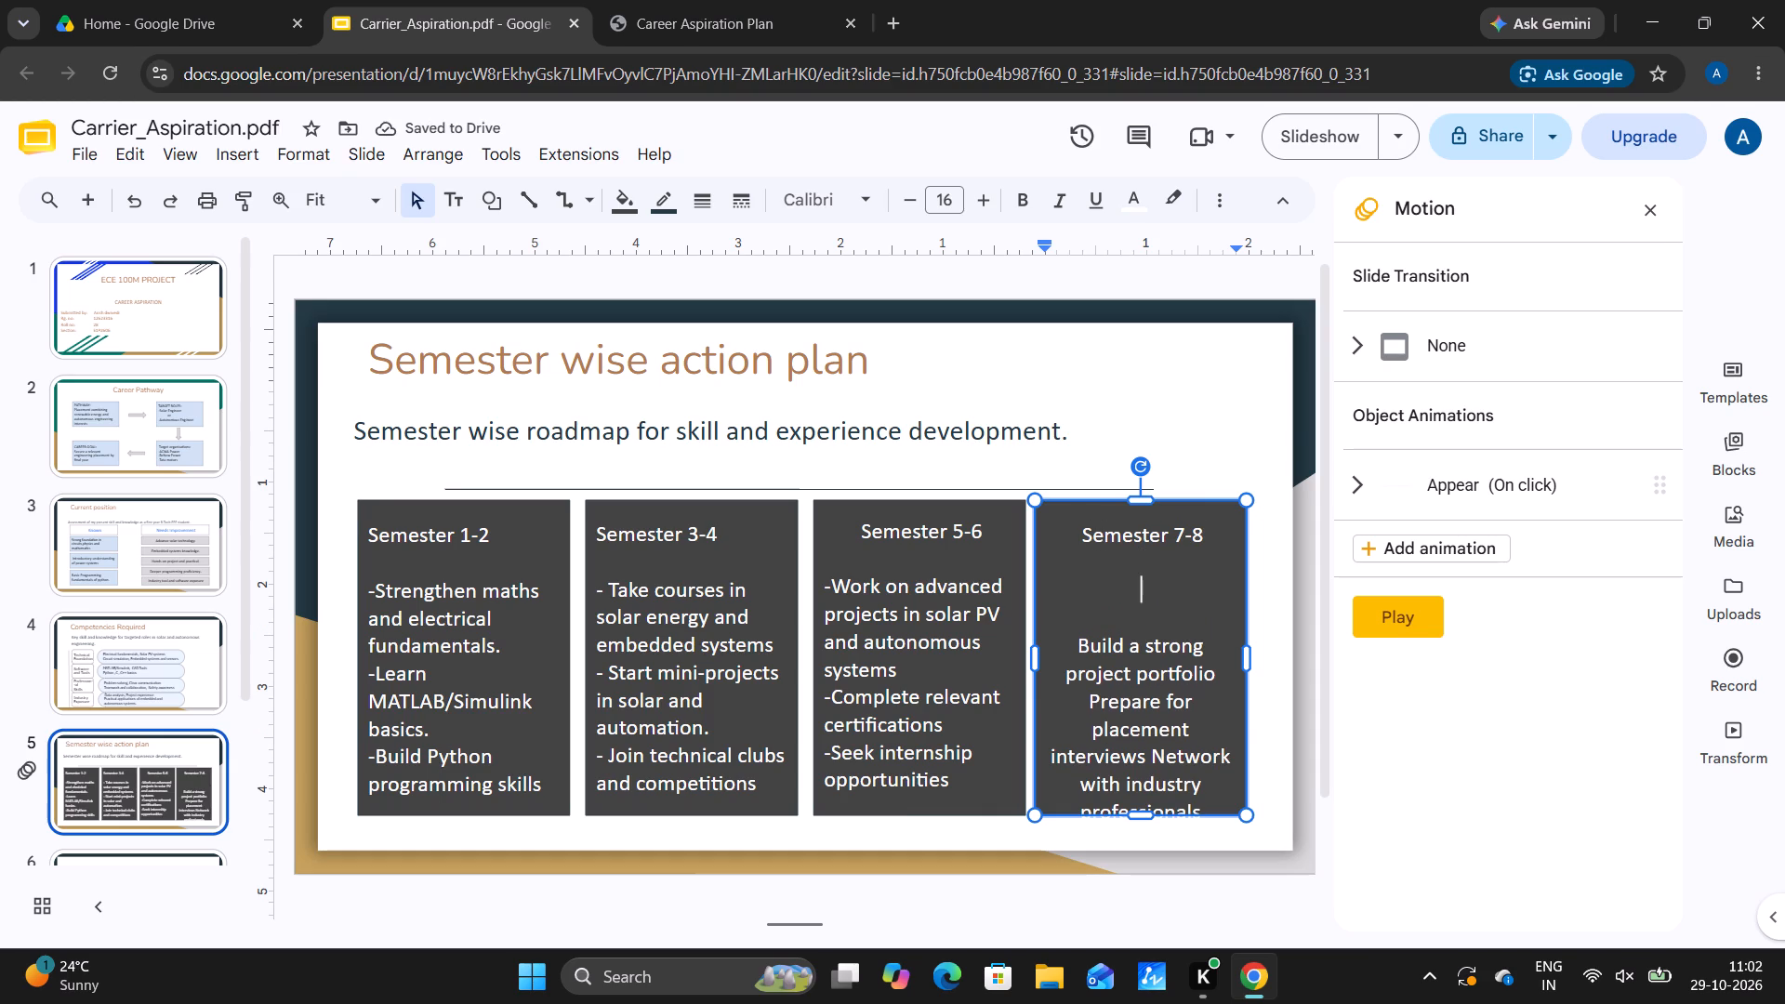
key(BackSpace)
key(BackSpace)
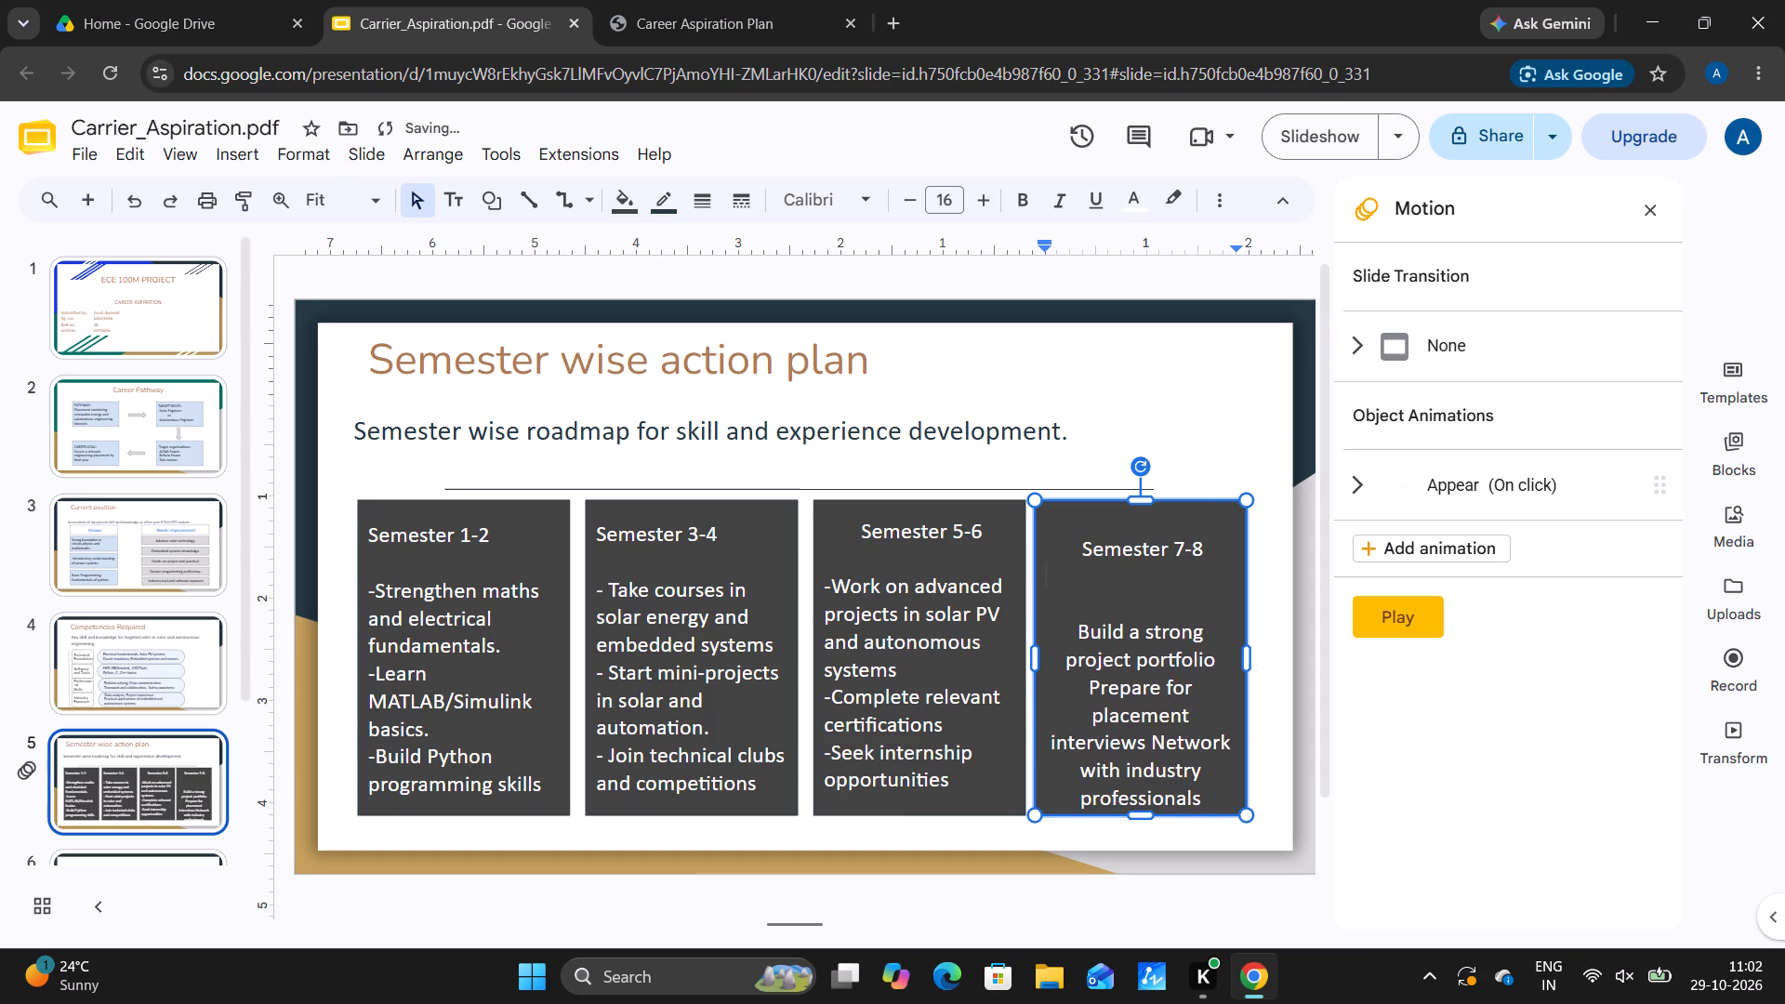
key(Down)
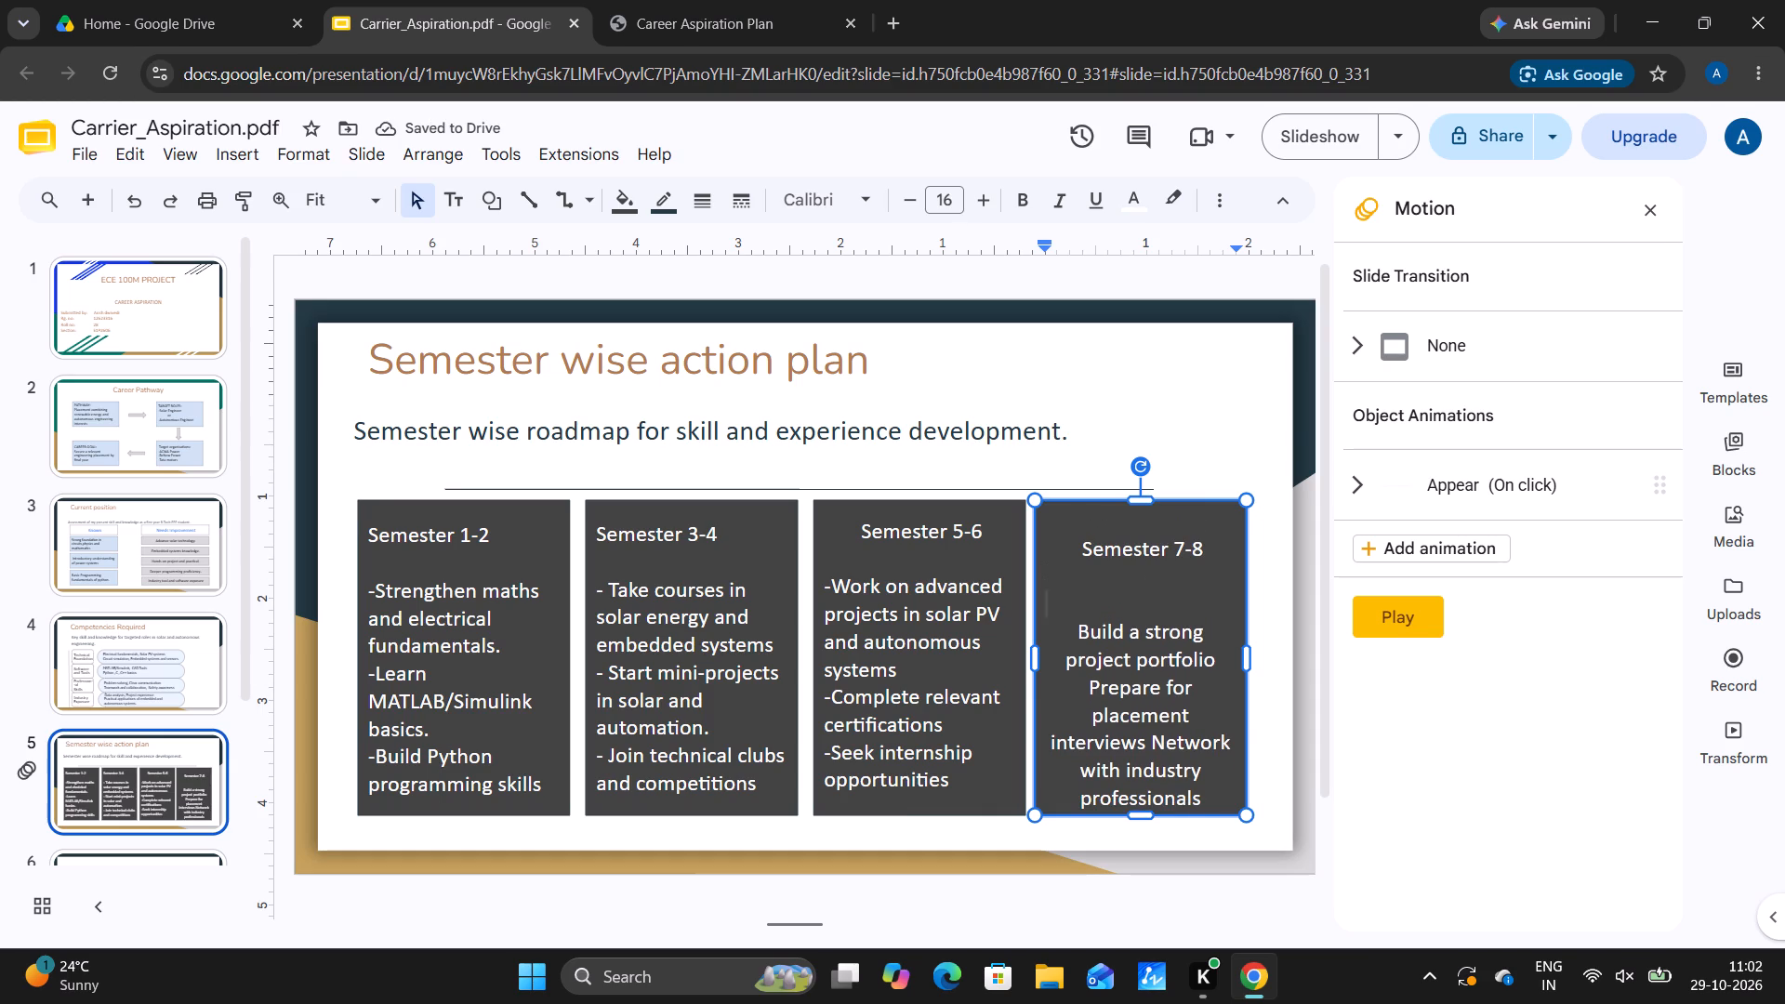
key(Right)
key(Up)
key(Right)
key(Right)
key(Right)
key(Right)
key(Right)
key(Up)
key(BackSpace)
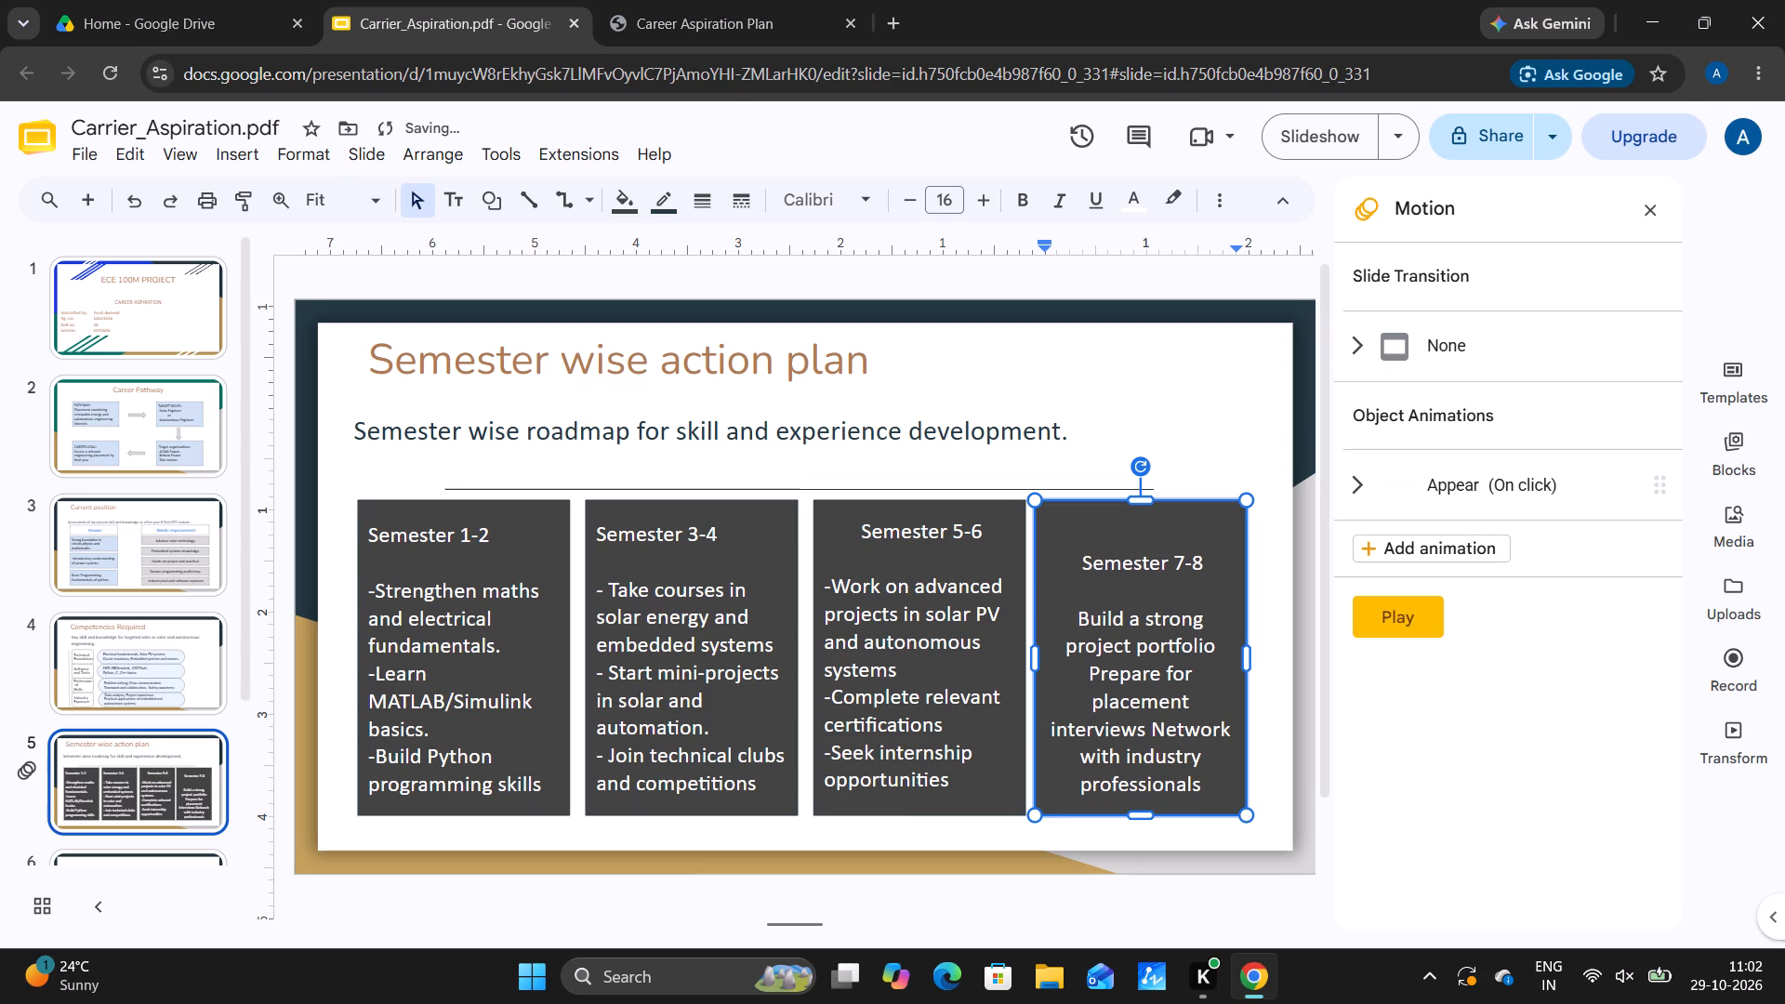
Left-align the "Semester 7-8" heading and delete three blank lines above it in the fourth rectangle.
key(Up)
key(BackSpace)
key(BackSpace)
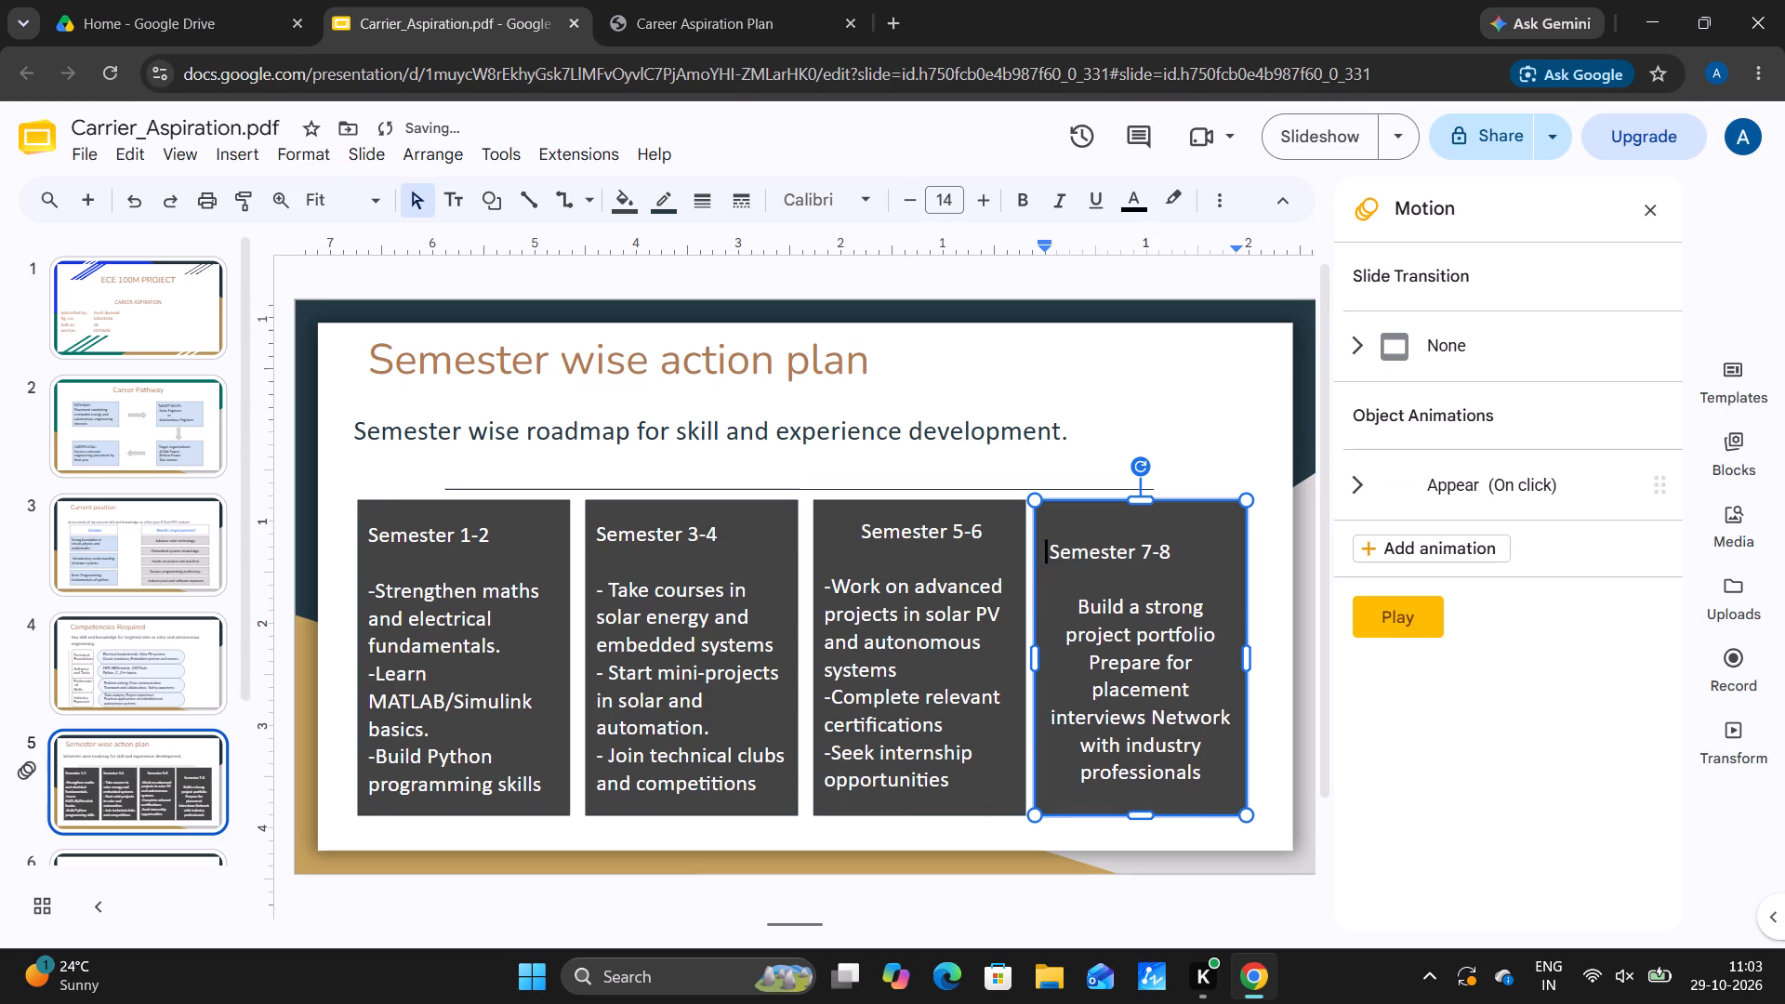
key(BackSpace)
key(BackSpace)
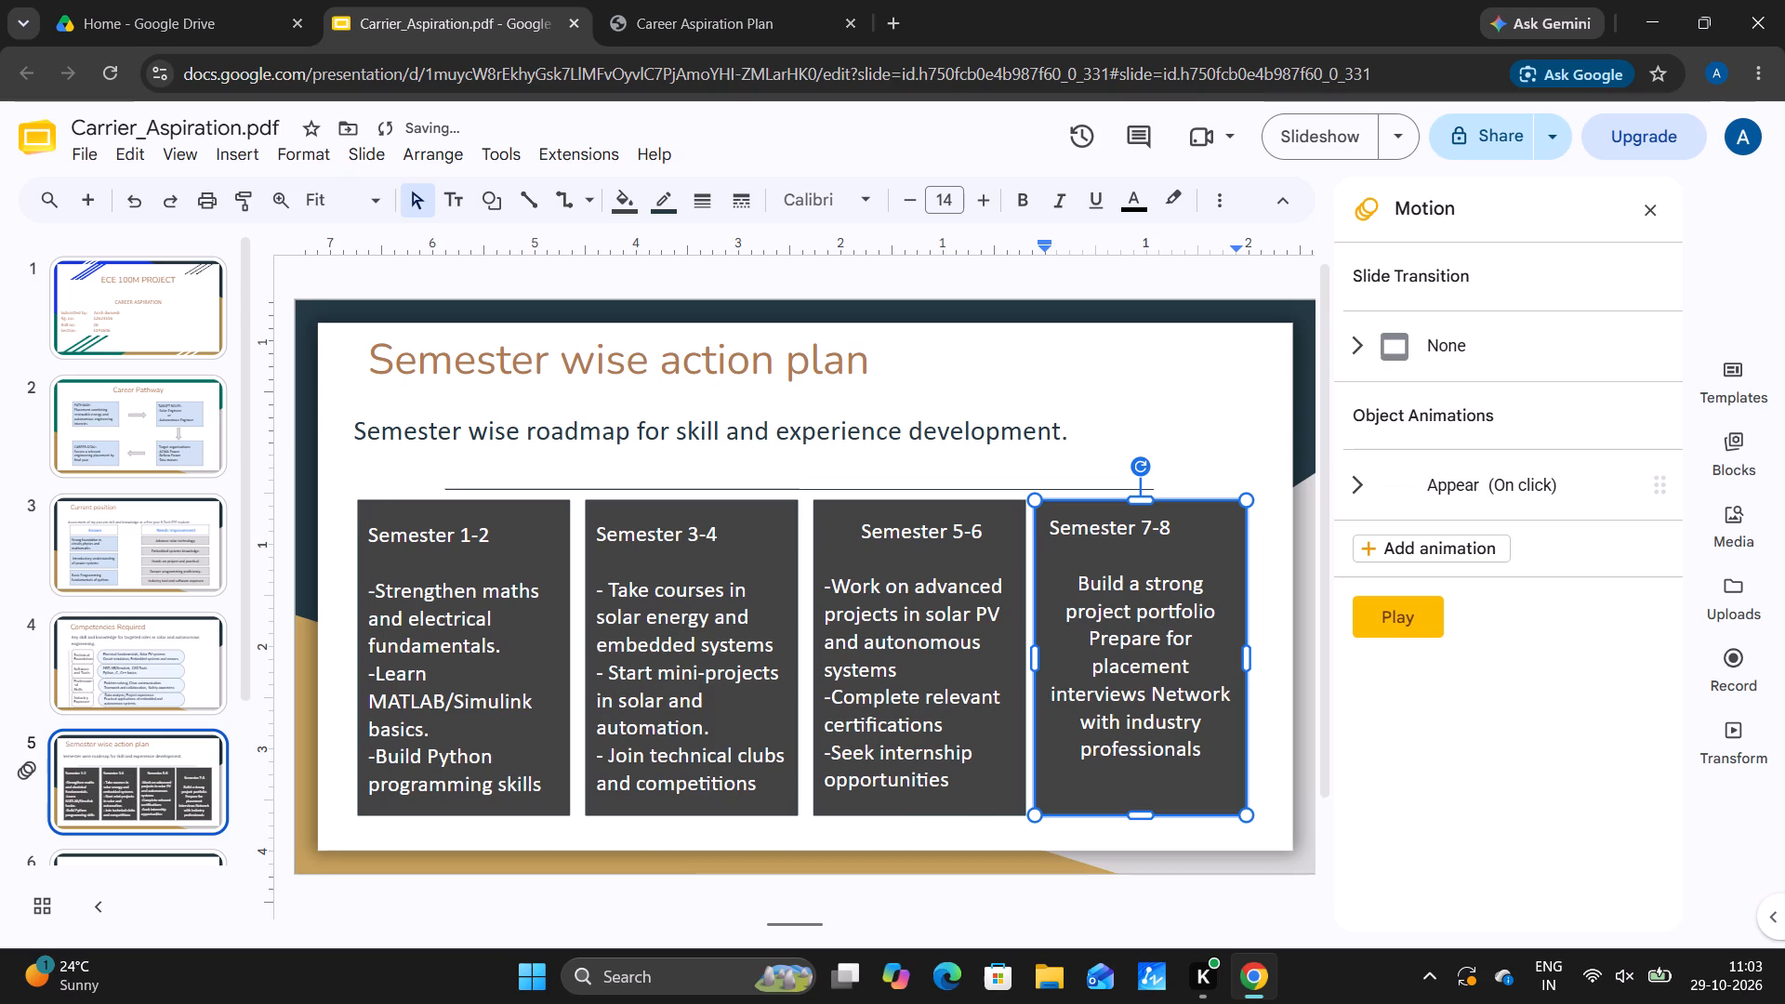
Indent the "Semester 7-8" heading in the fourth rectangle with six leading spaces.
key(Down)
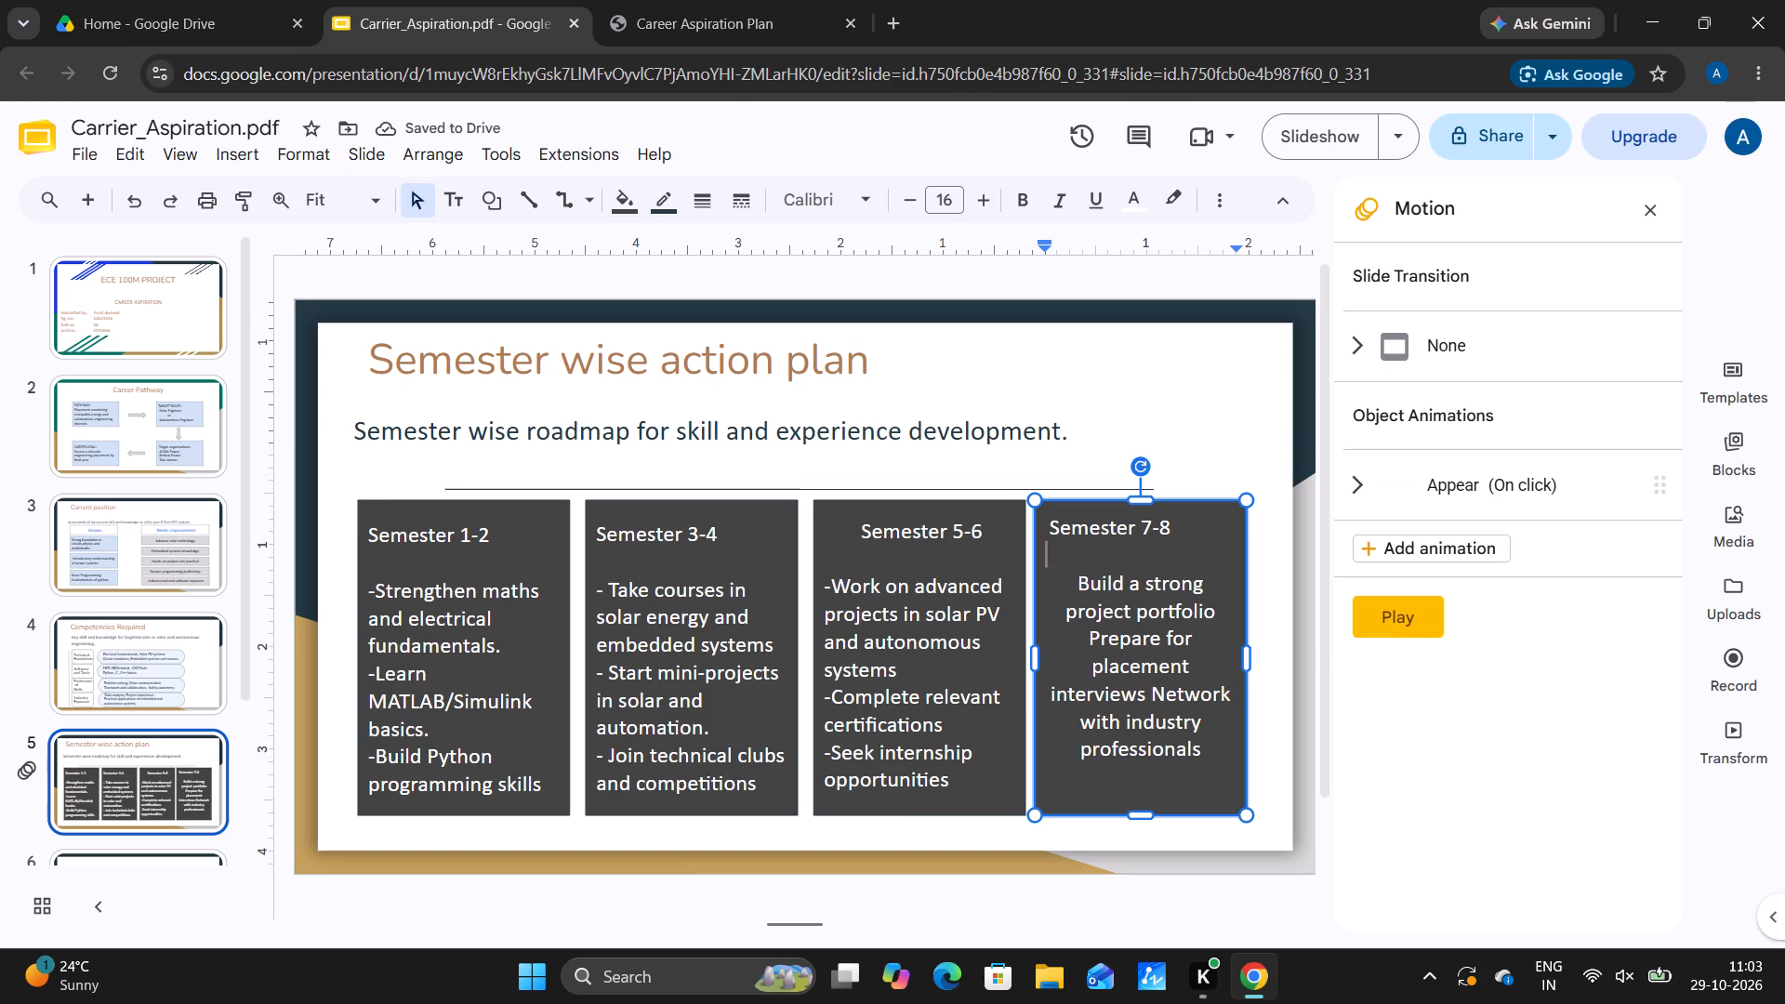
key(Up)
key(space)
key(space)
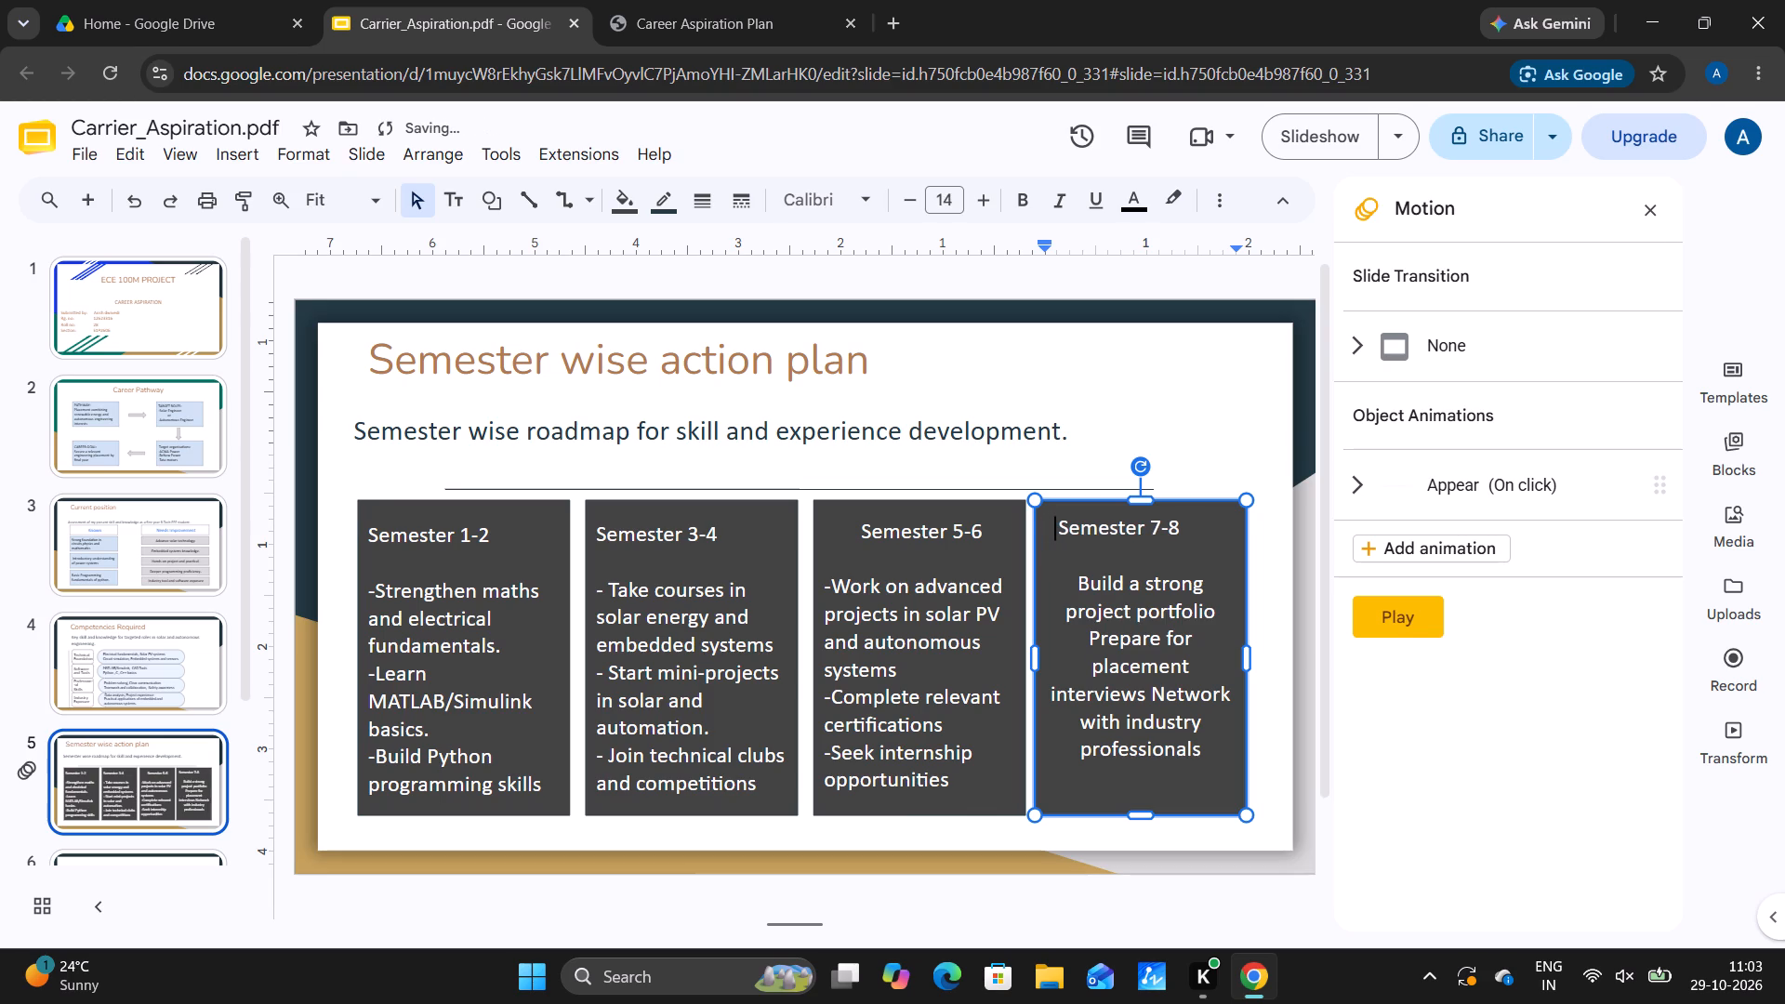
key(space)
key(space)
key(space)
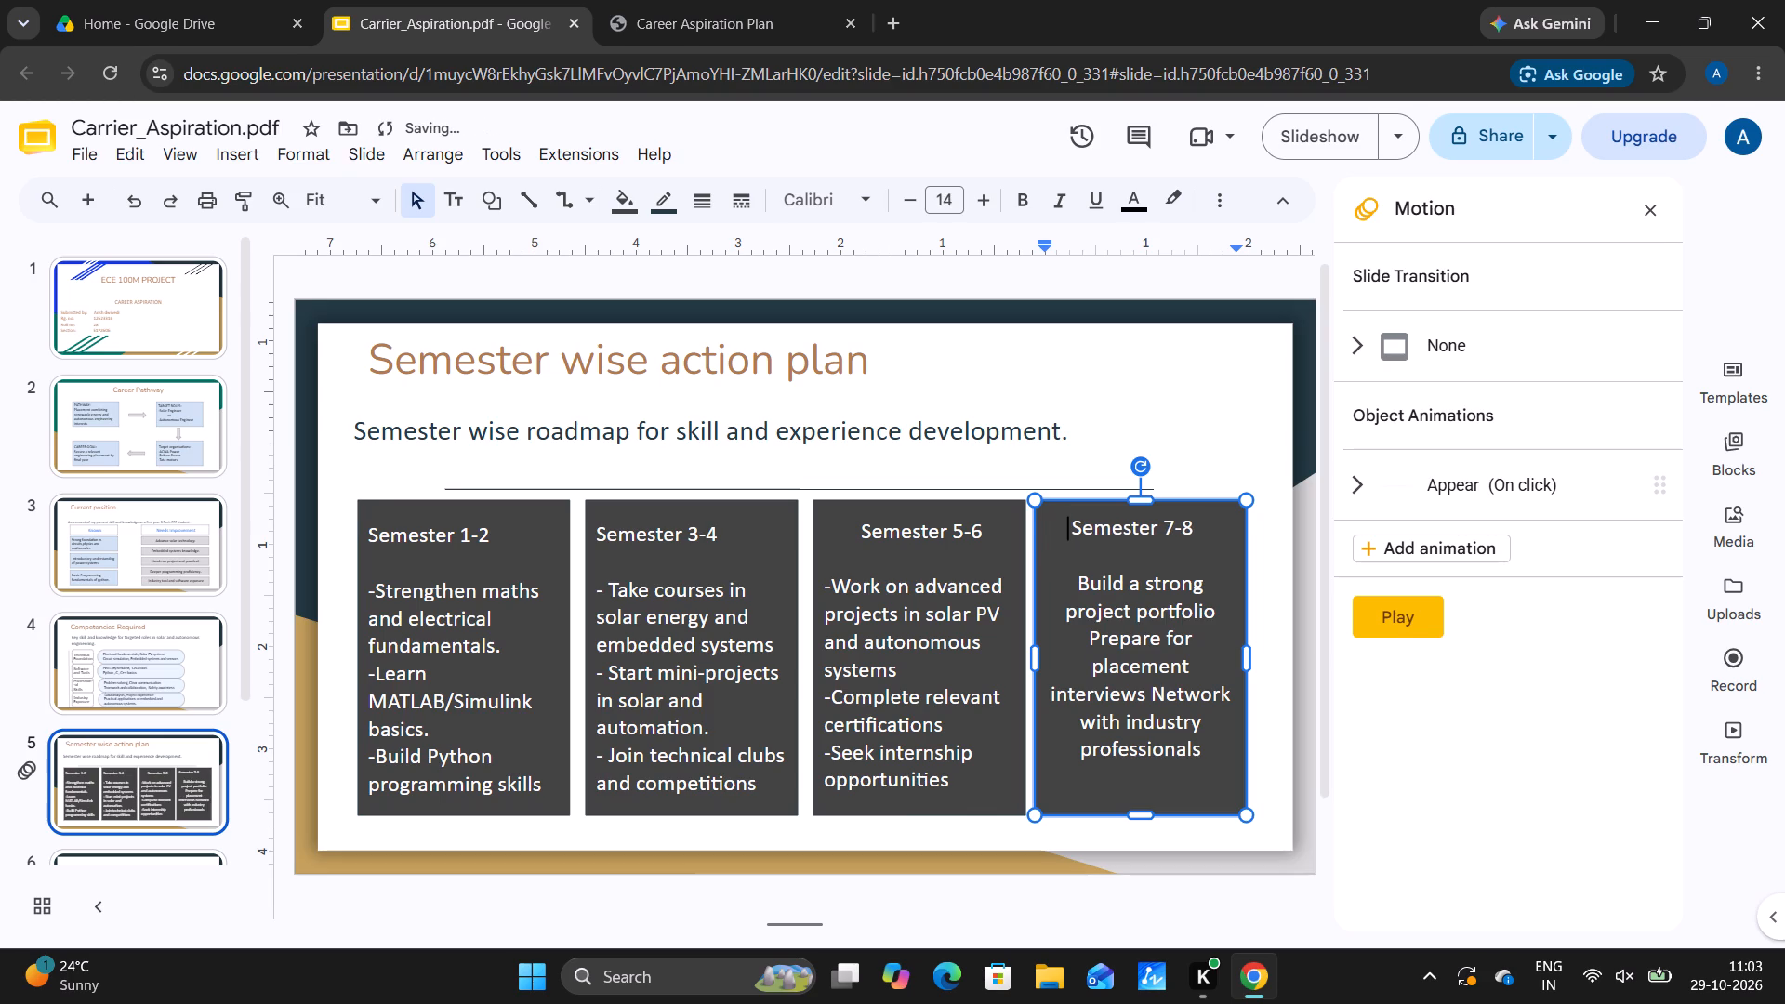
key(space)
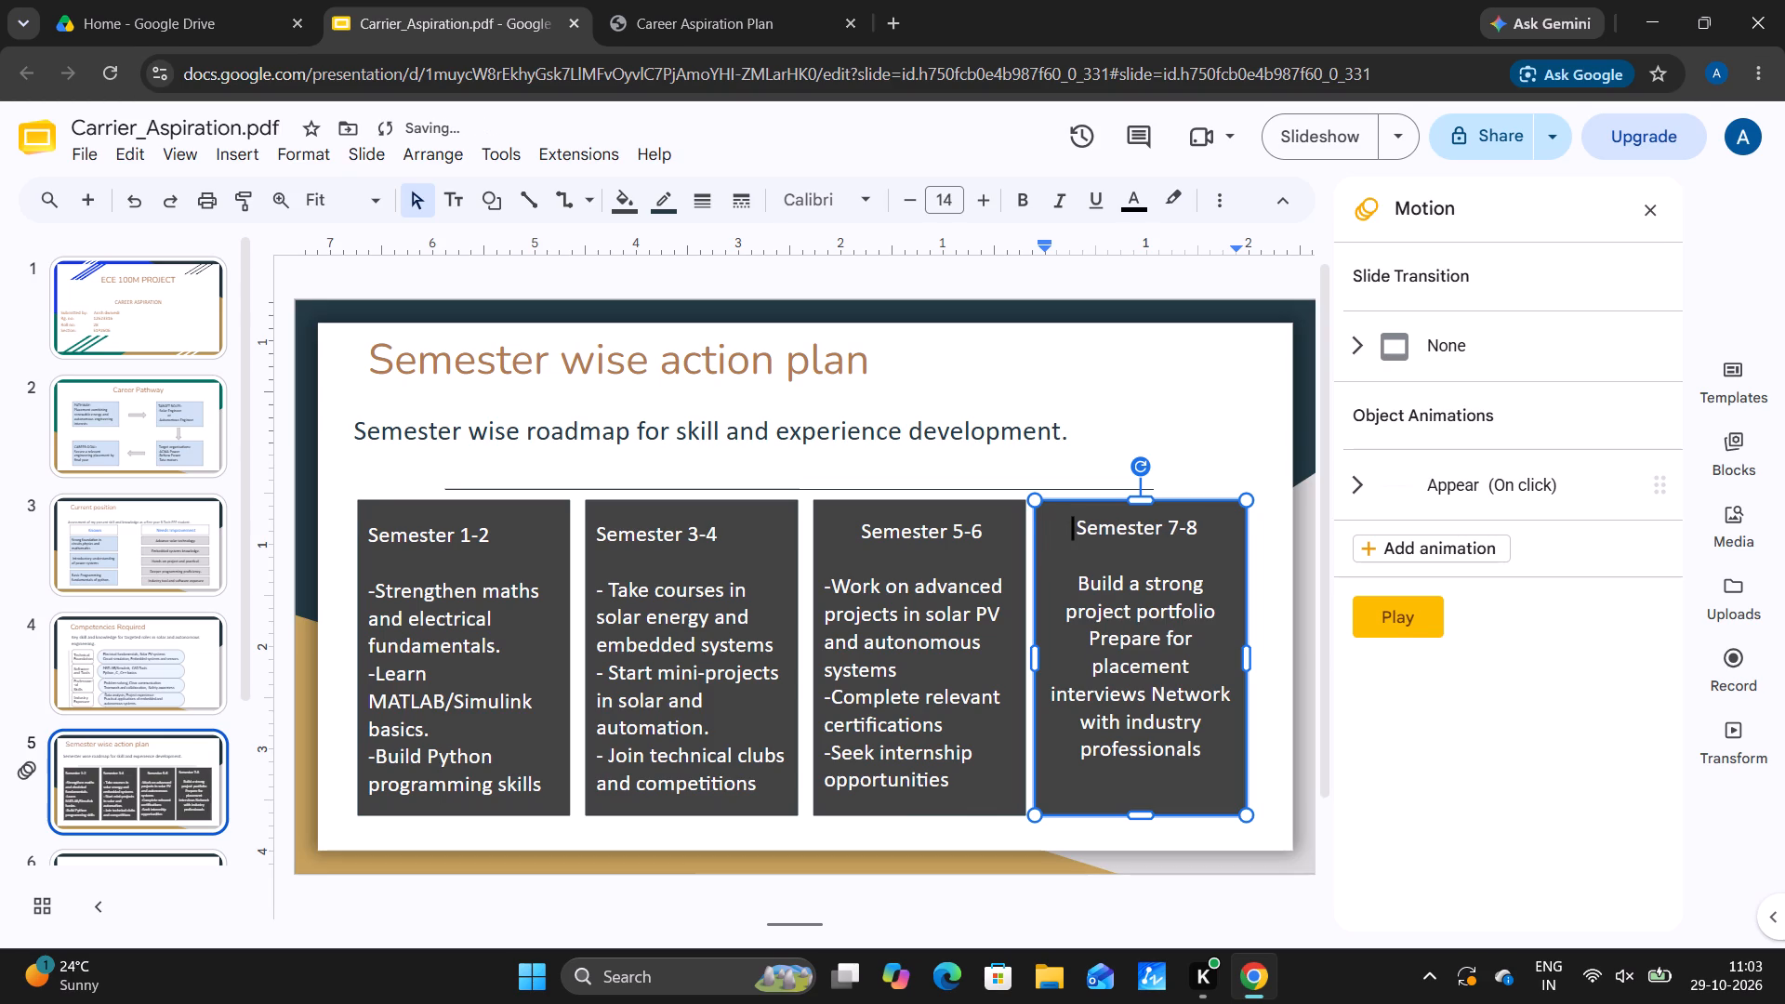
Left-align the points under the "Semester 7-8" heading, keeping one blank line between the heading and the points.
key(Down)
key(Down)
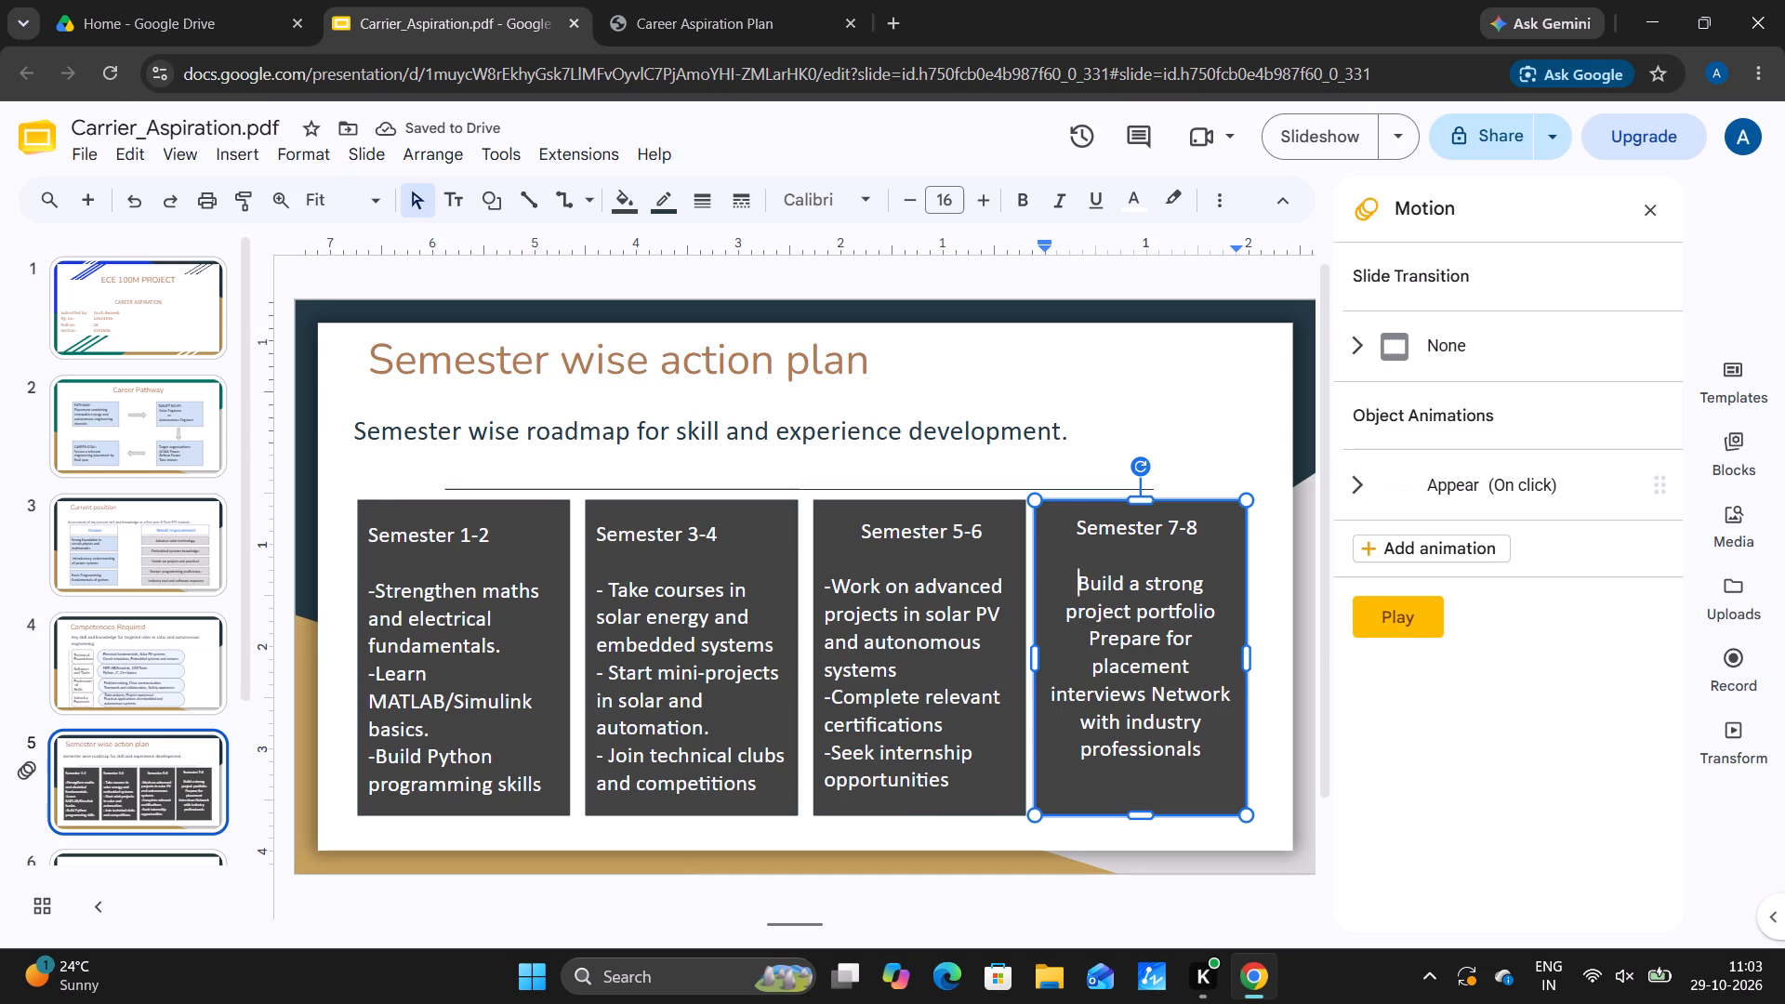
key(BackSpace)
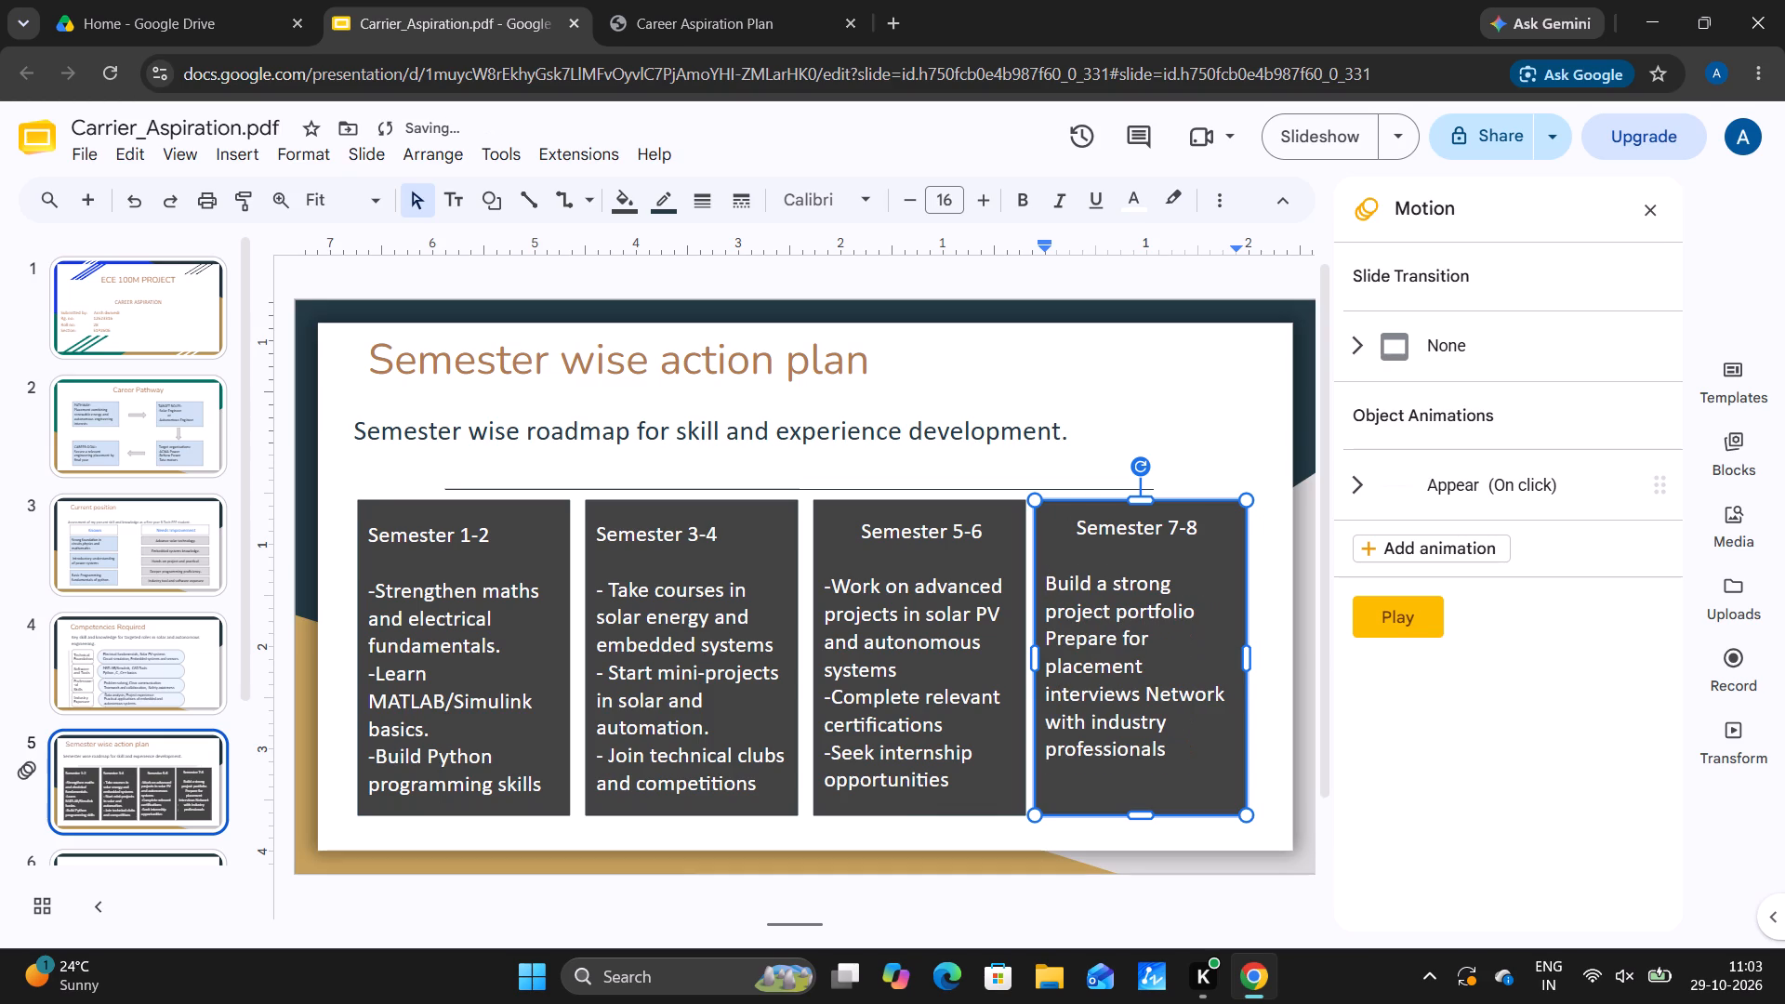
key(Return)
key(BackSpace)
Add a dash before "Build a strong project portfolio" and before "Prepare for placement interviews" in the fourth rectangle.
key(minus)
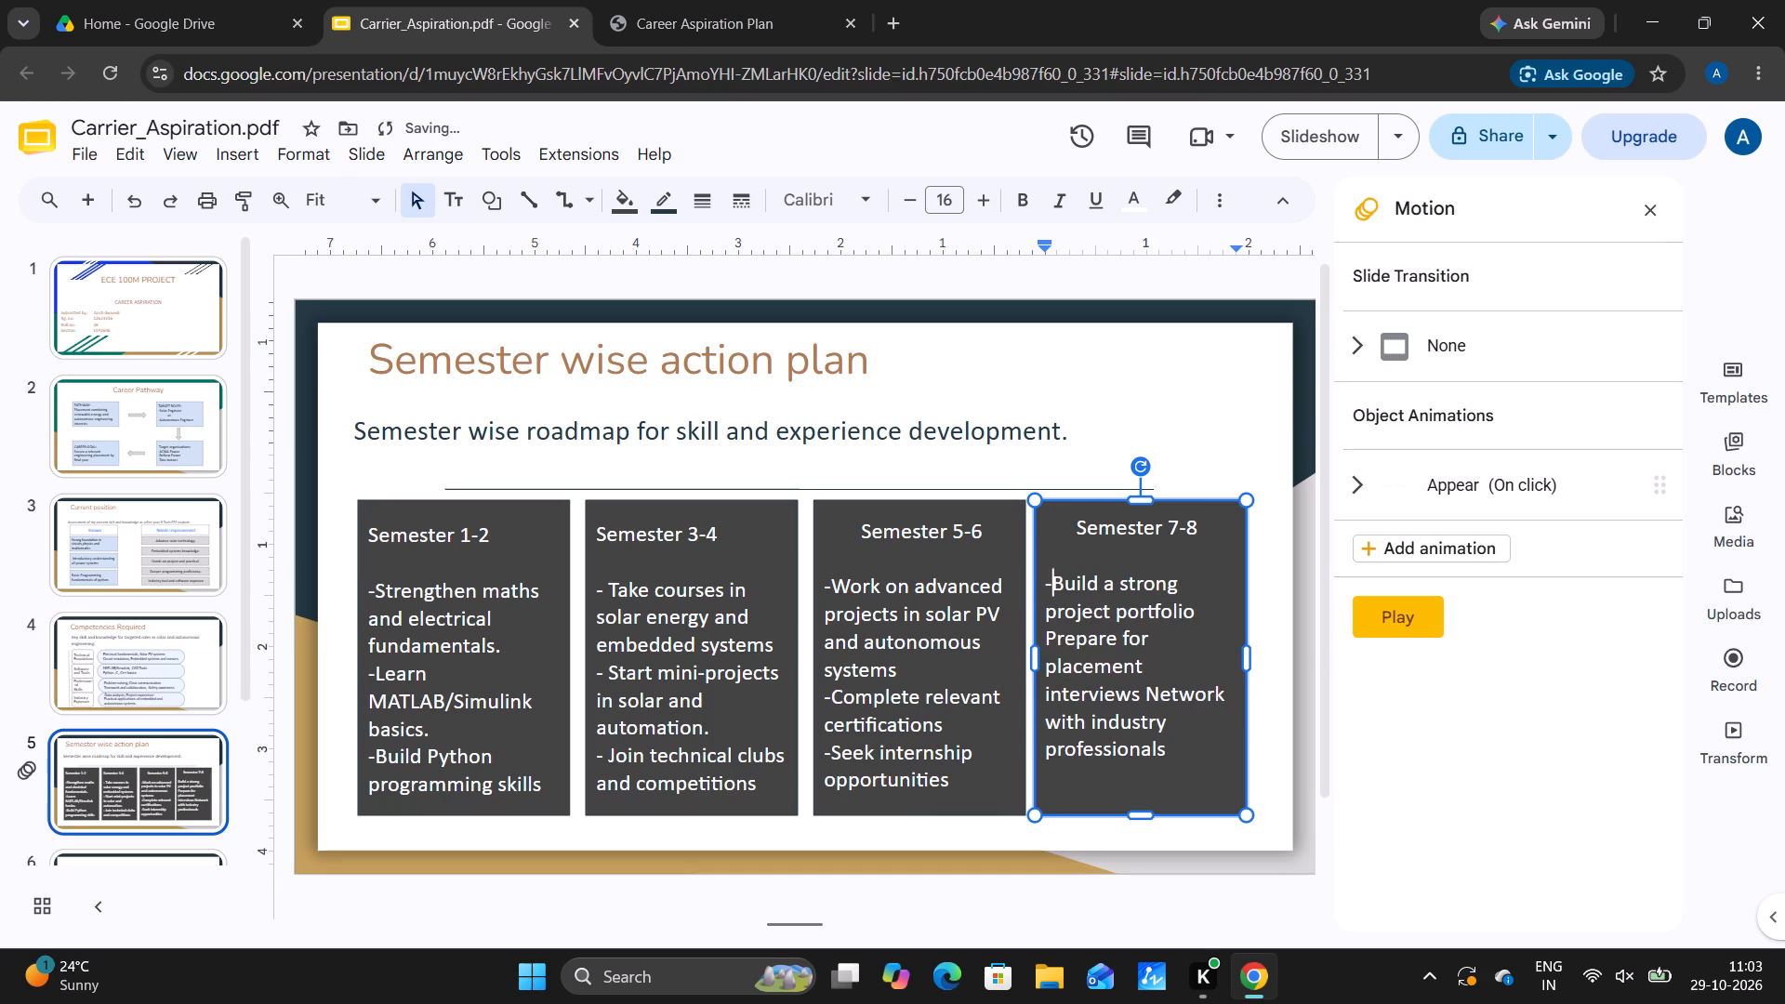
key(Down)
key(Down)
key(Left)
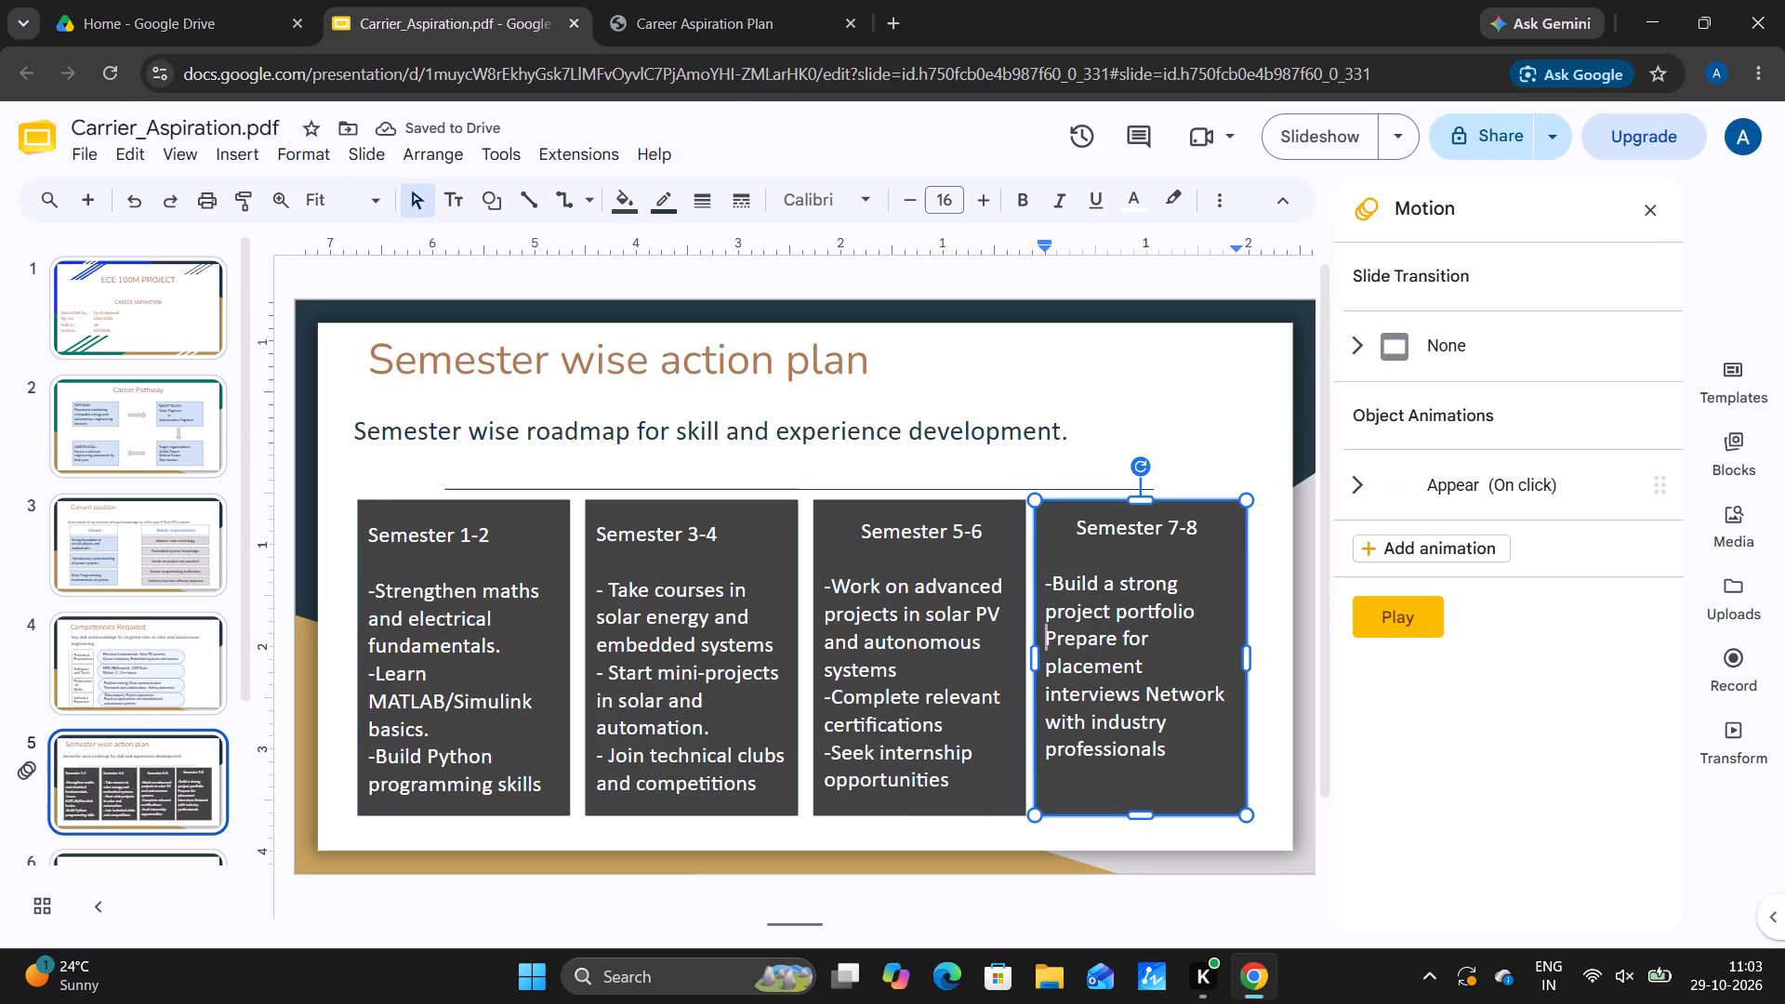
key(minus)
Move "Network with industry professionals" onto its own line after "interviews" and put a dash before it.
key(Down)
key(Down)
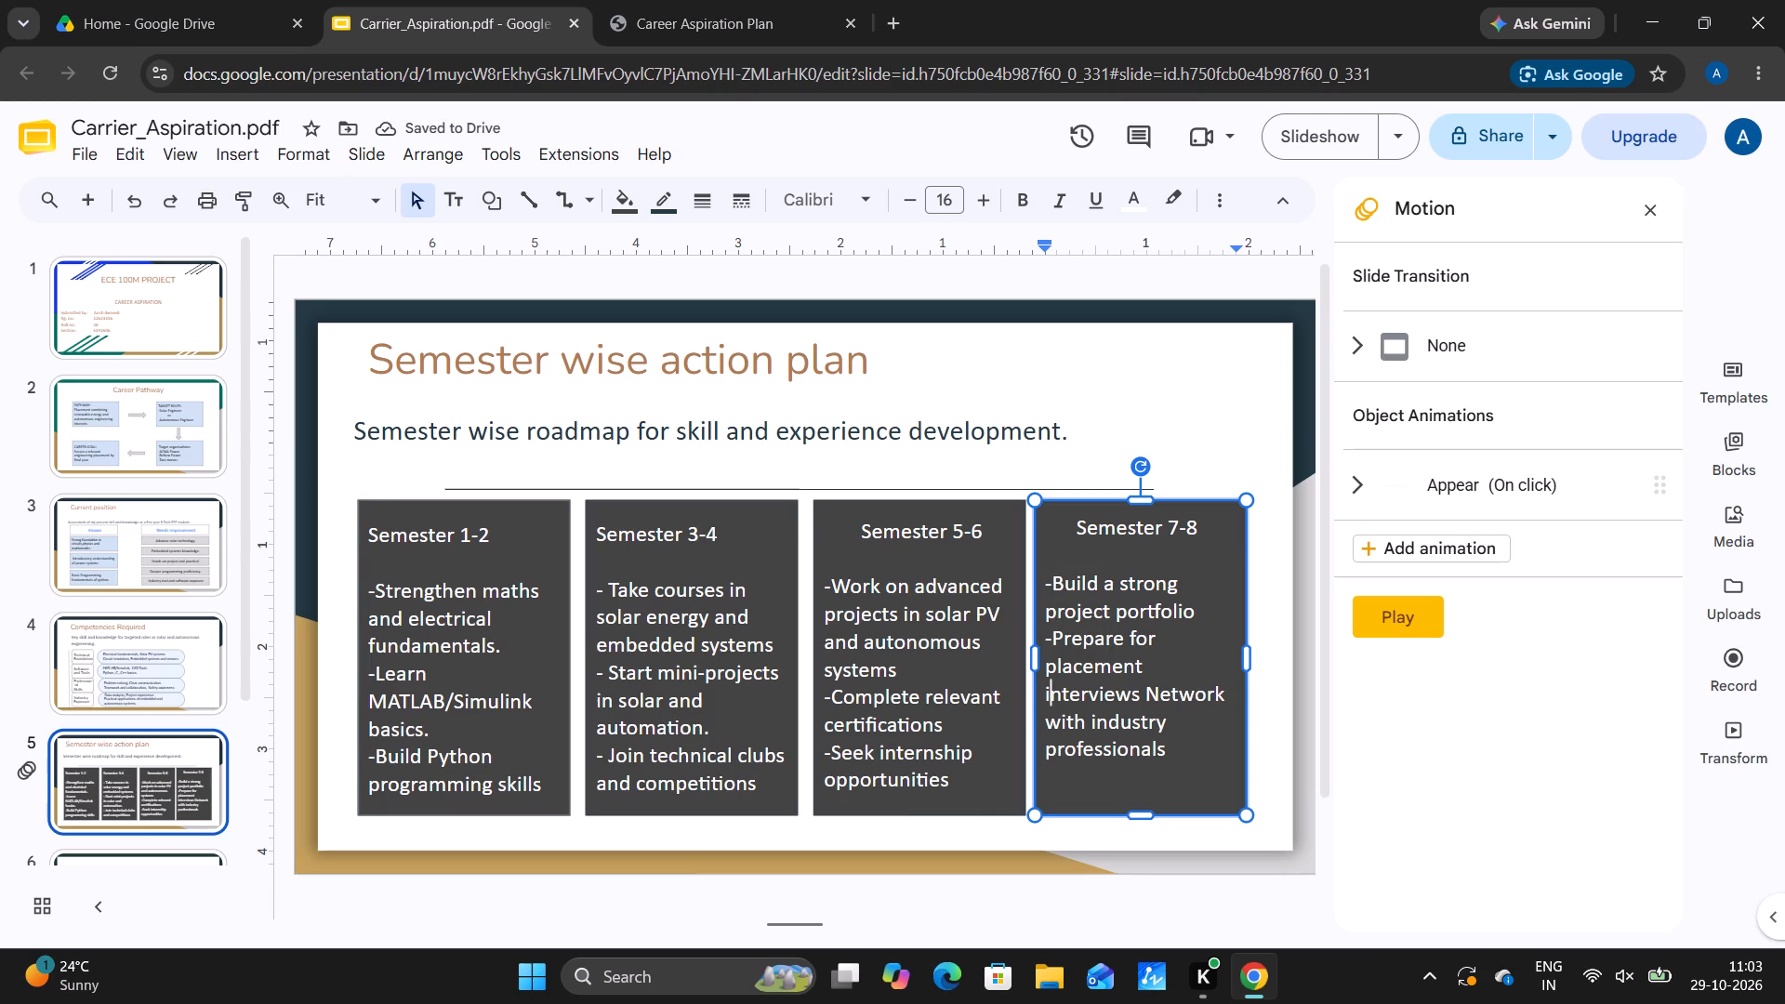
key(Right)
key(Right)
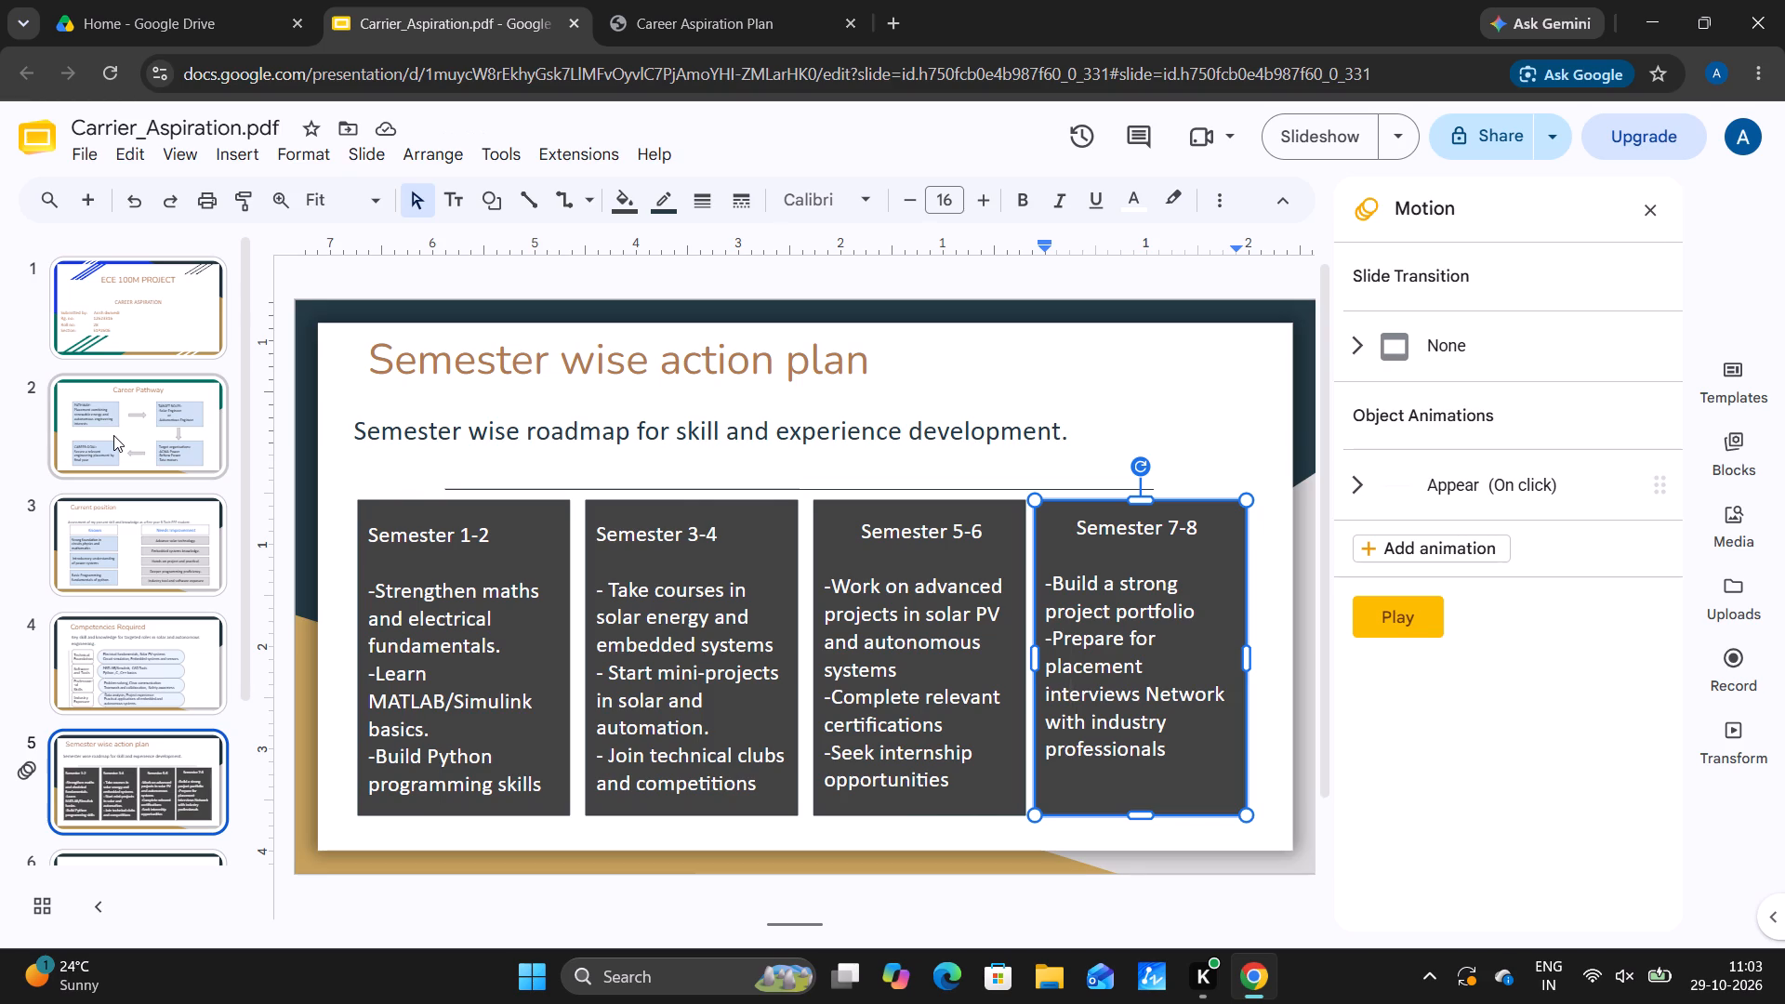
key(Right)
key(Right)
key(Right)
key(Right)
key(Right)
key(Right)
key(Right)
key(Right)
key(Return)
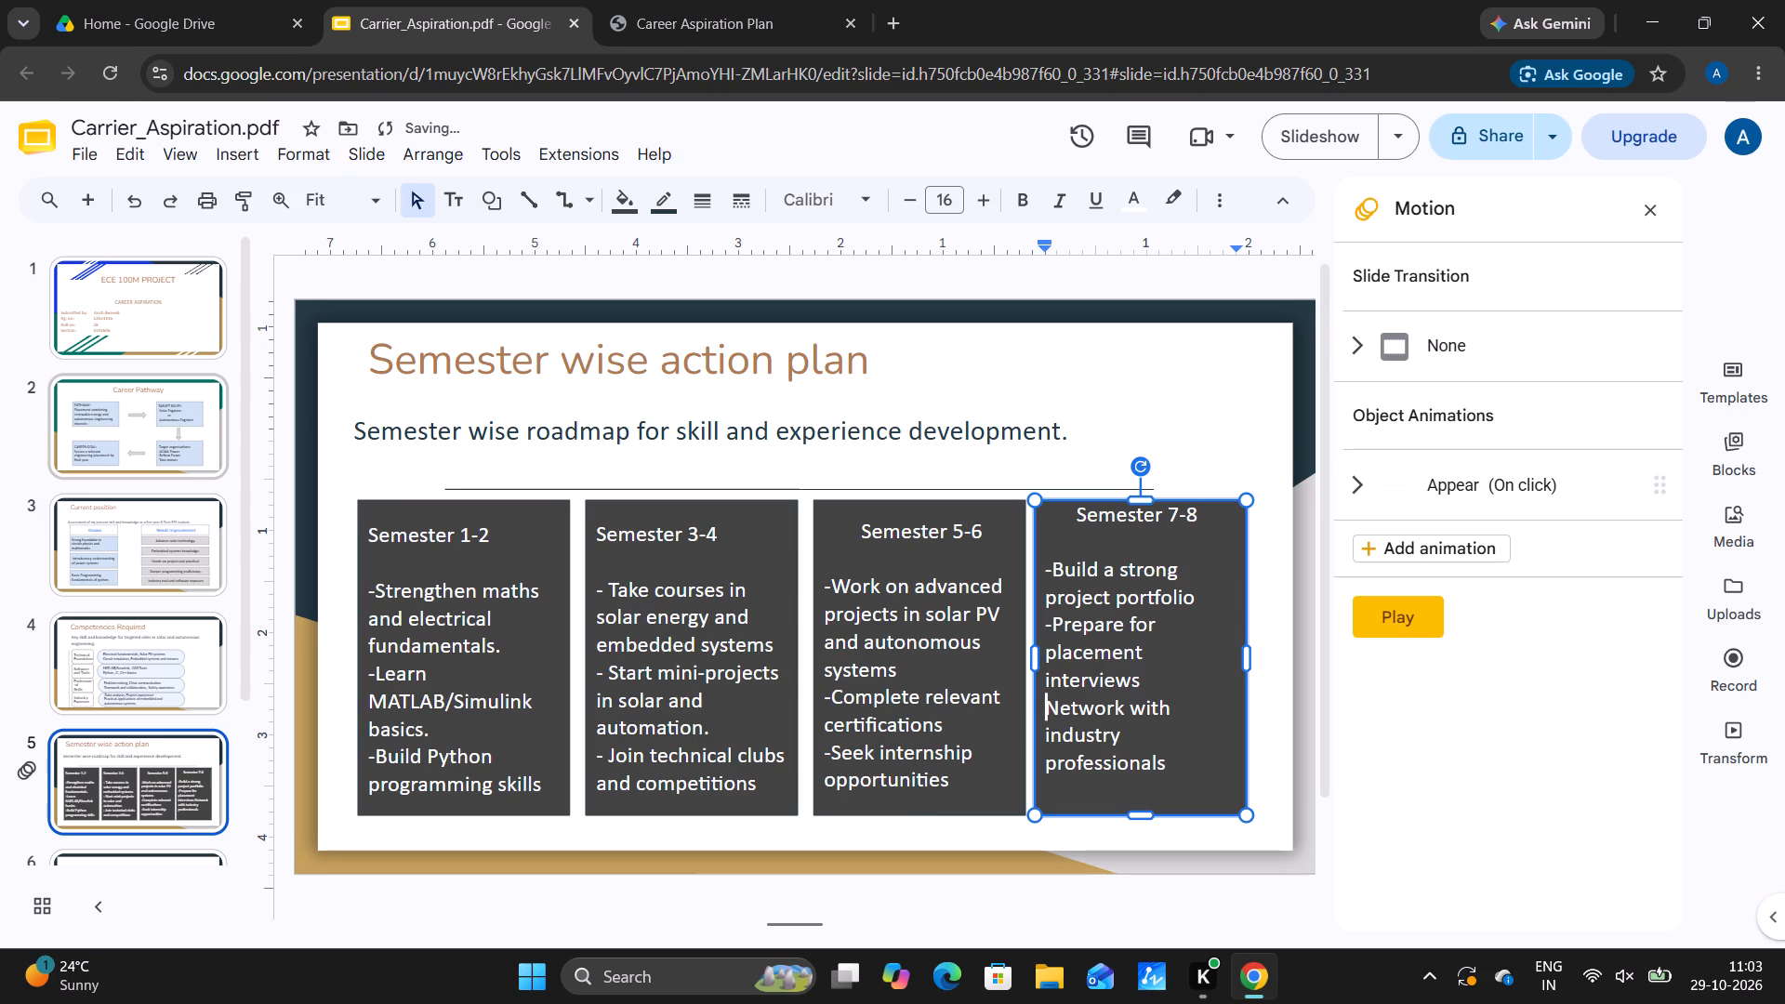
key(minus)
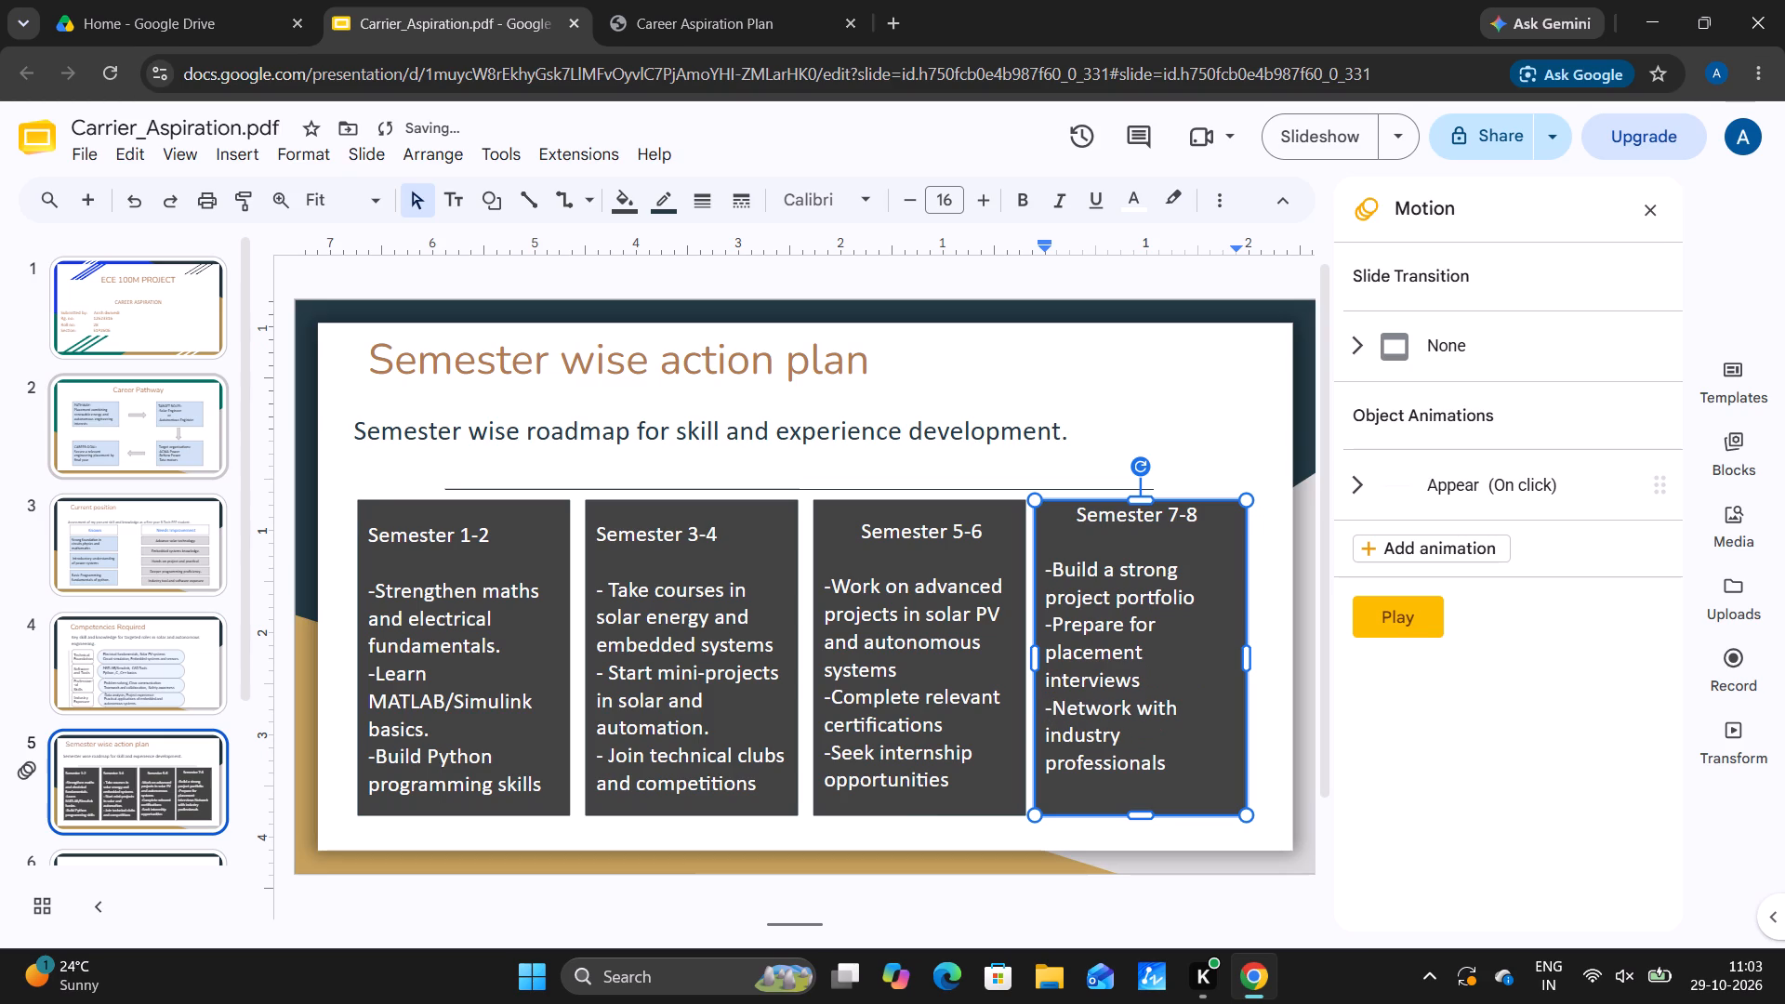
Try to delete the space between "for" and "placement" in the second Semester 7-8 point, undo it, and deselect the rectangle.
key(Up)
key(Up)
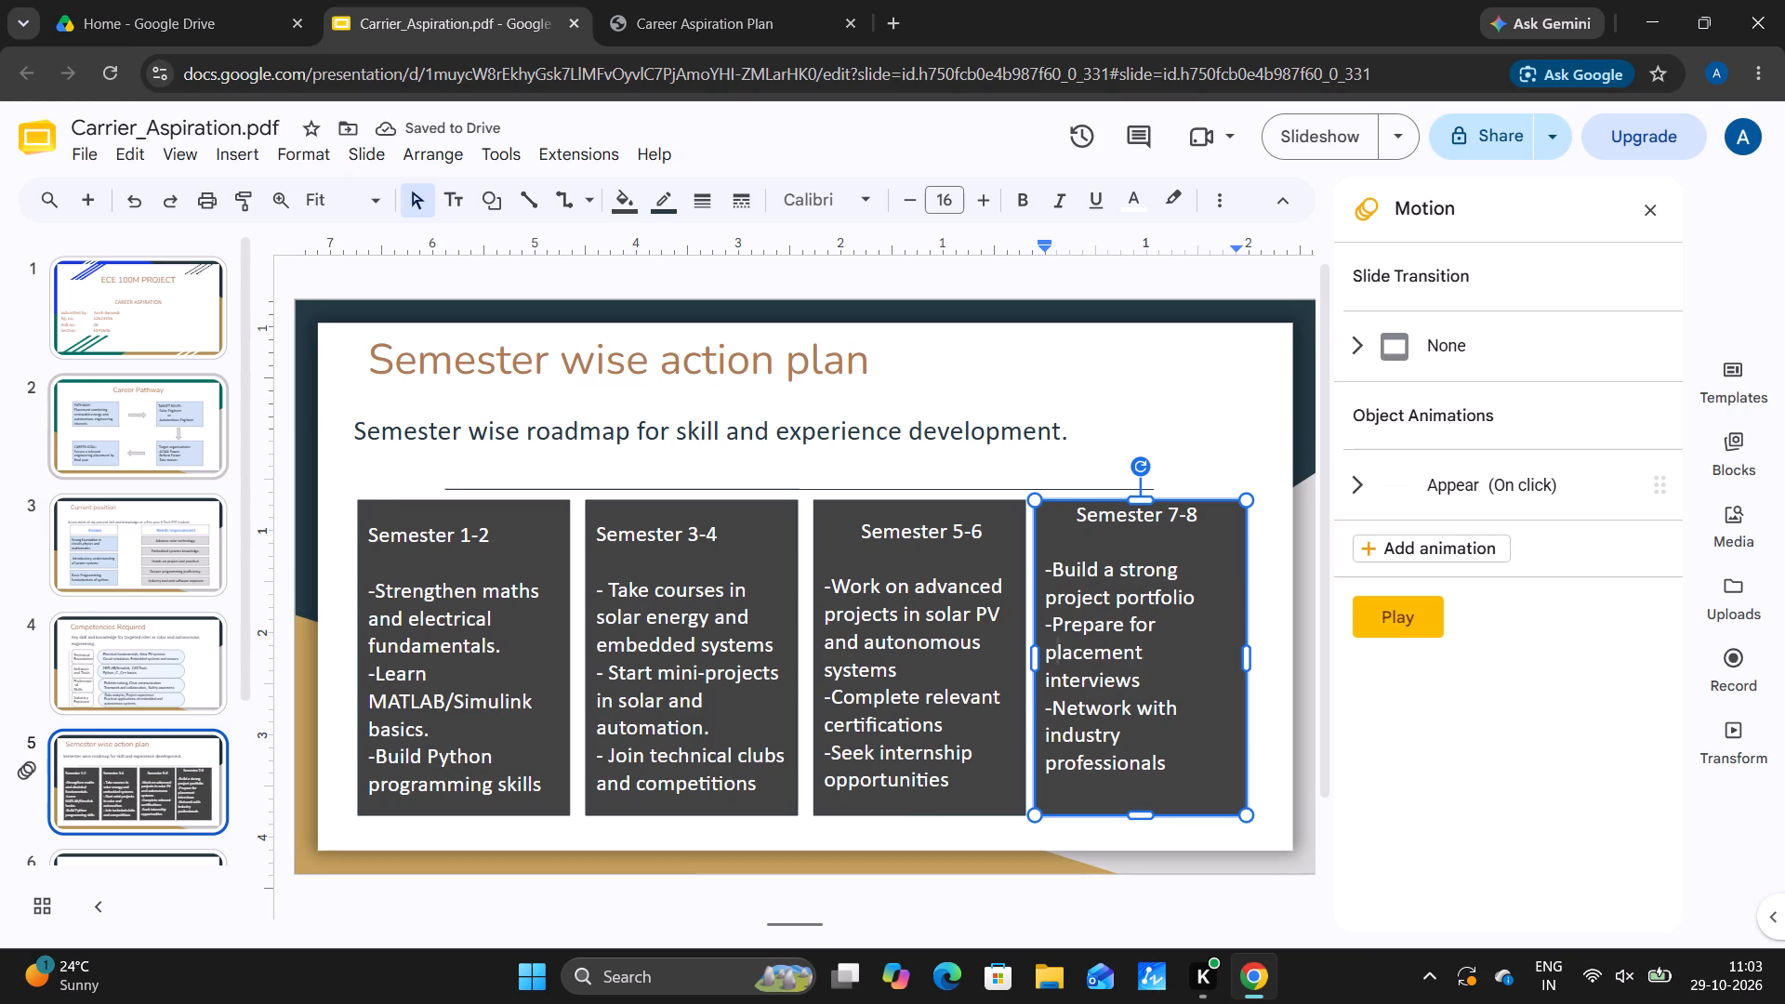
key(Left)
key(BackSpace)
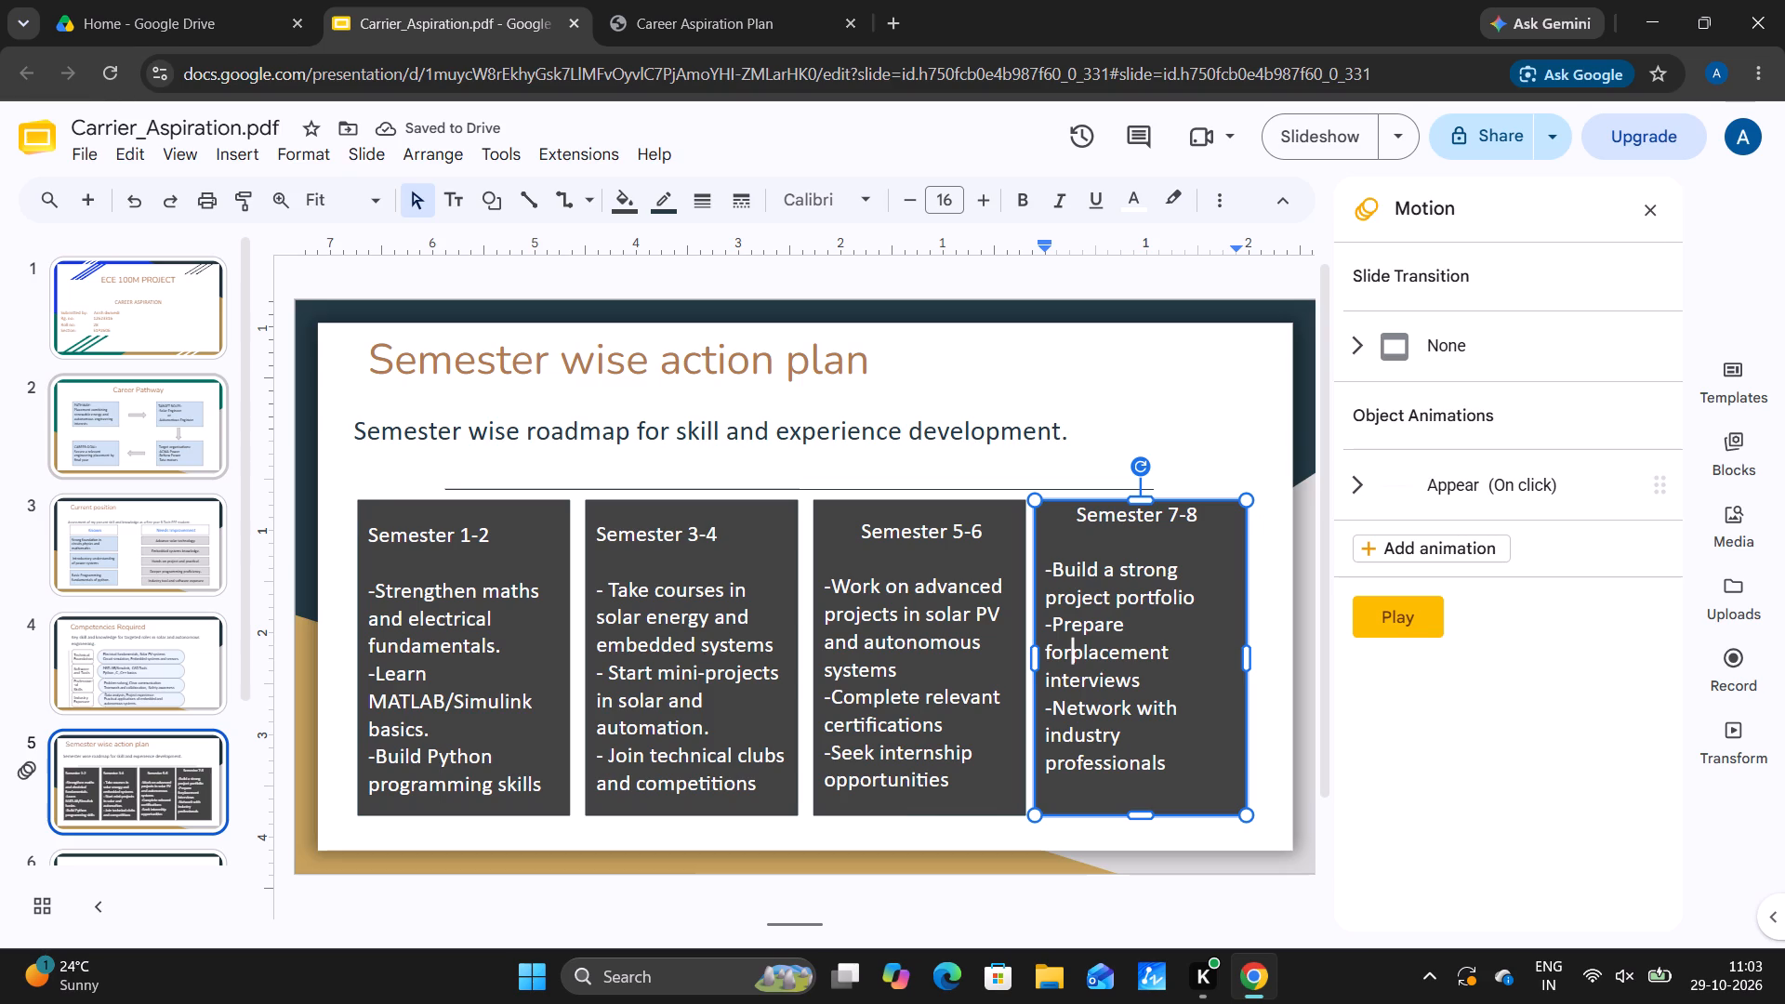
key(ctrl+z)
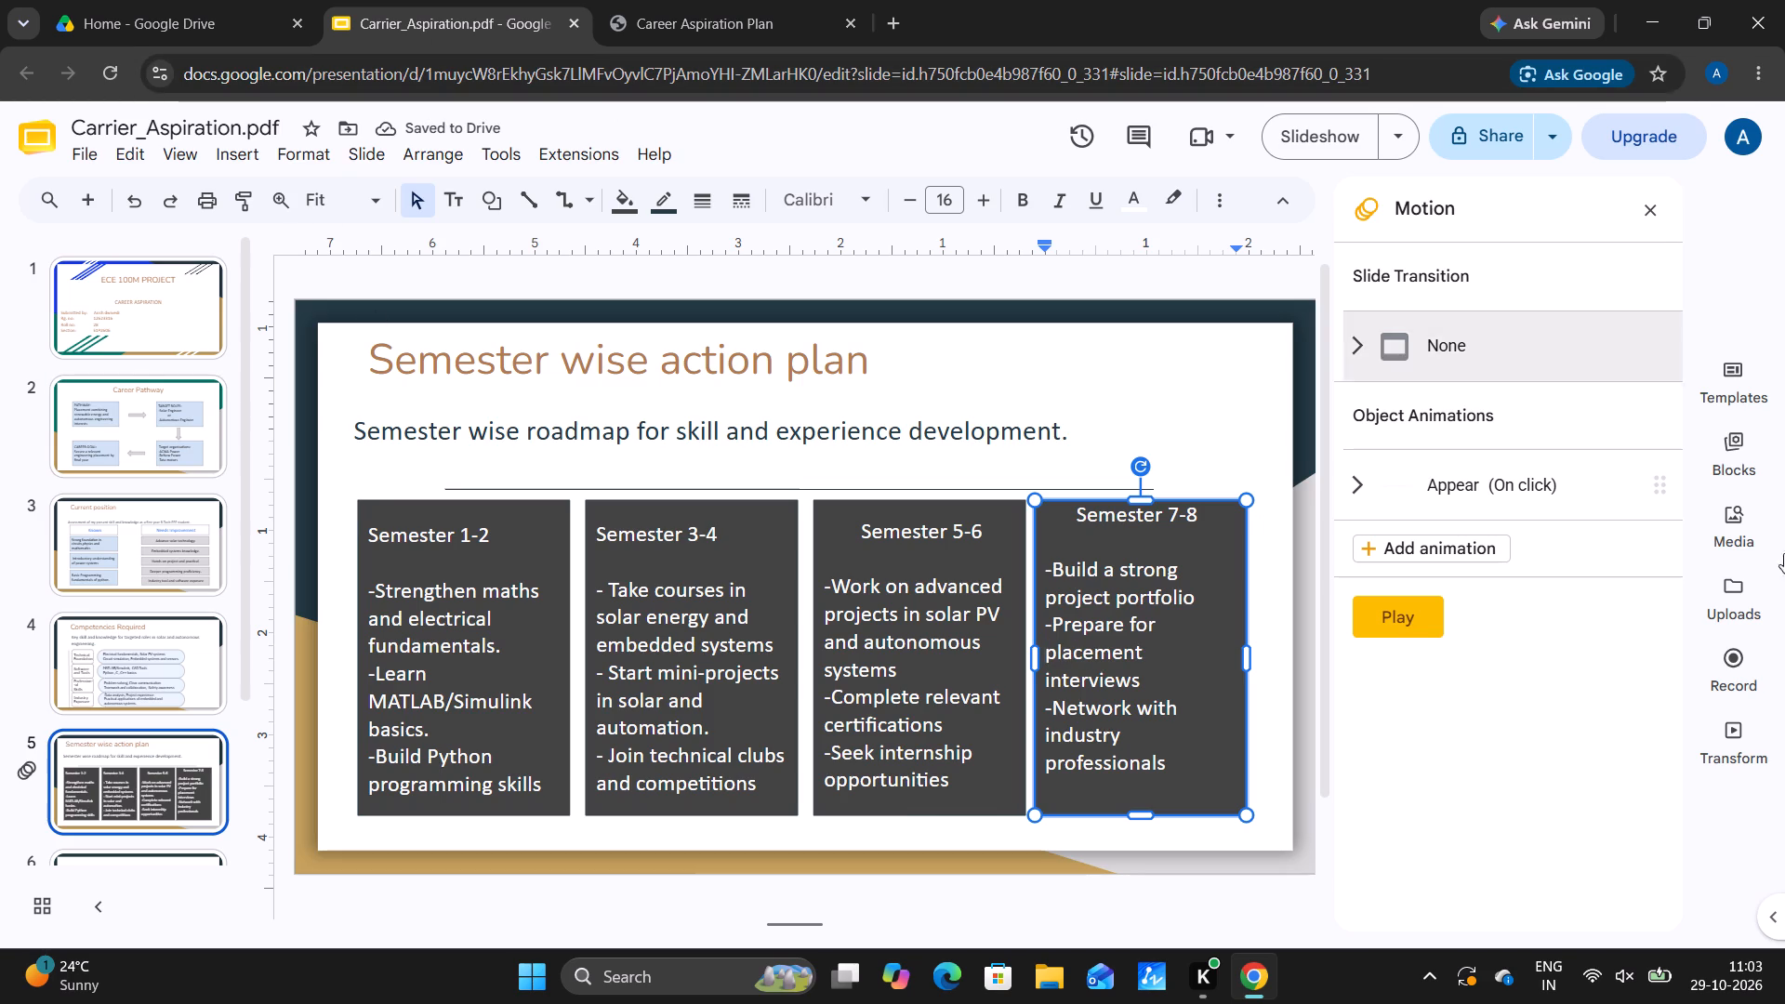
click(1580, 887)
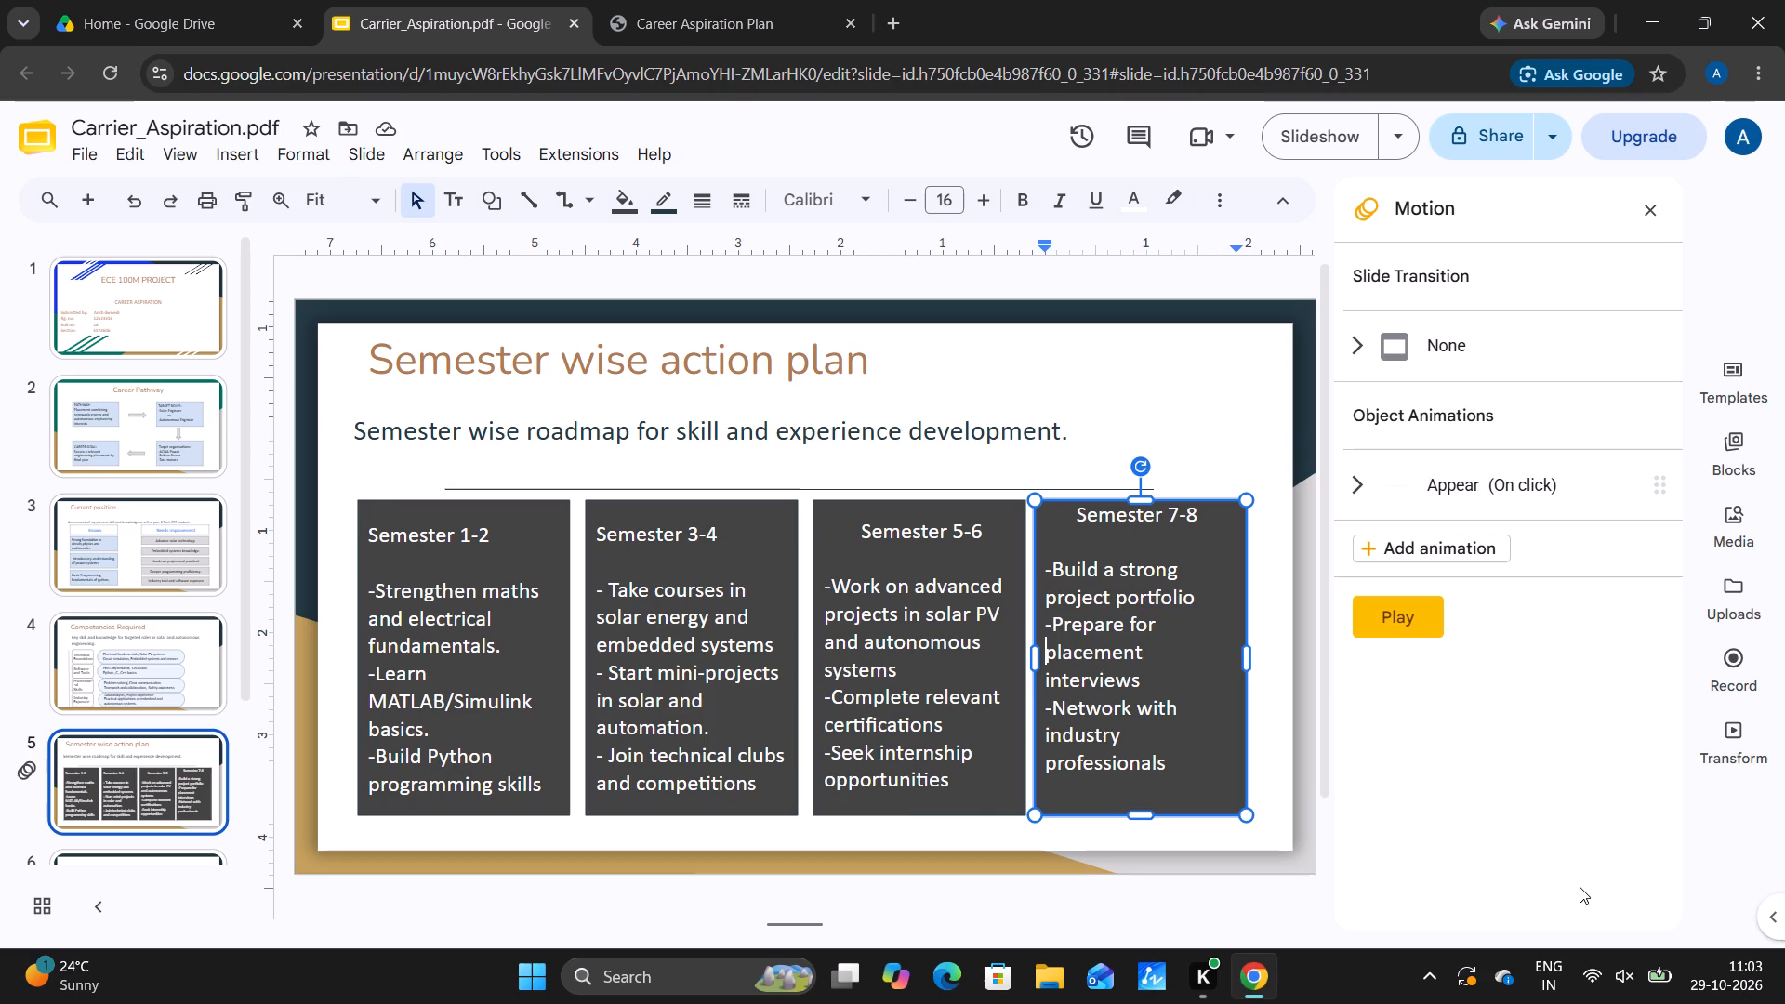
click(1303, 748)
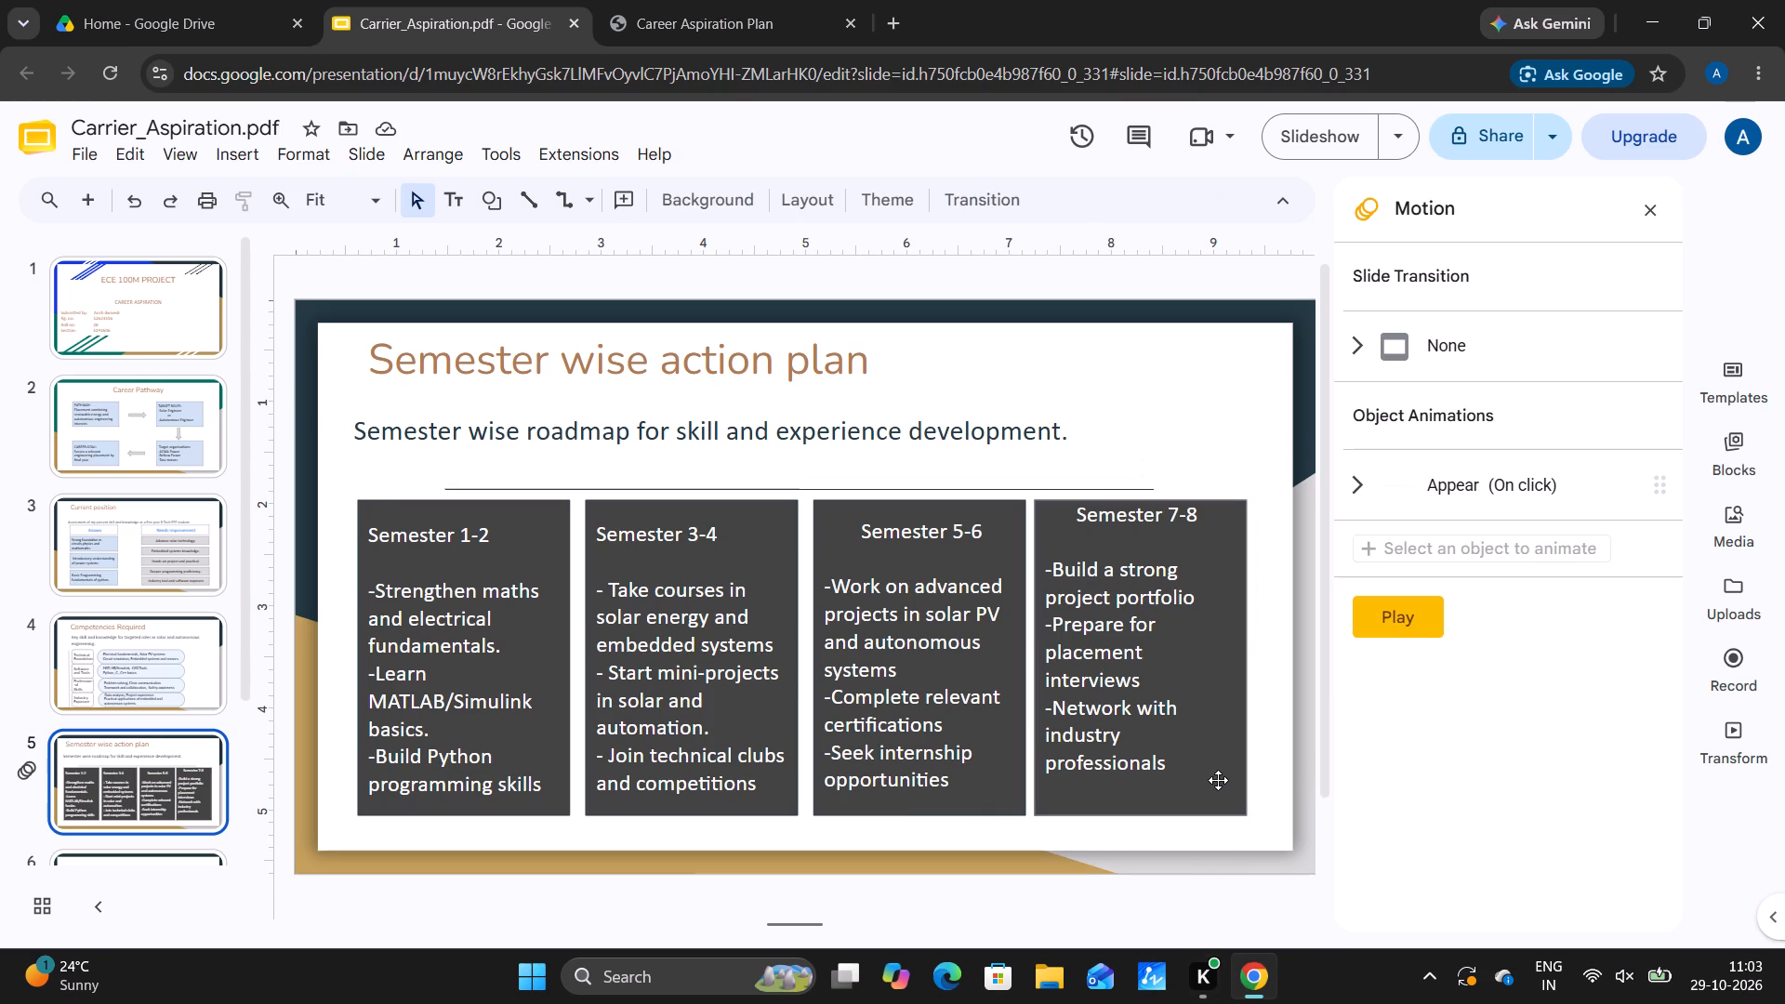
Compare the semester rectangles with the Action Plan page of the reference PDF and return to the presentation.
click(711, 0)
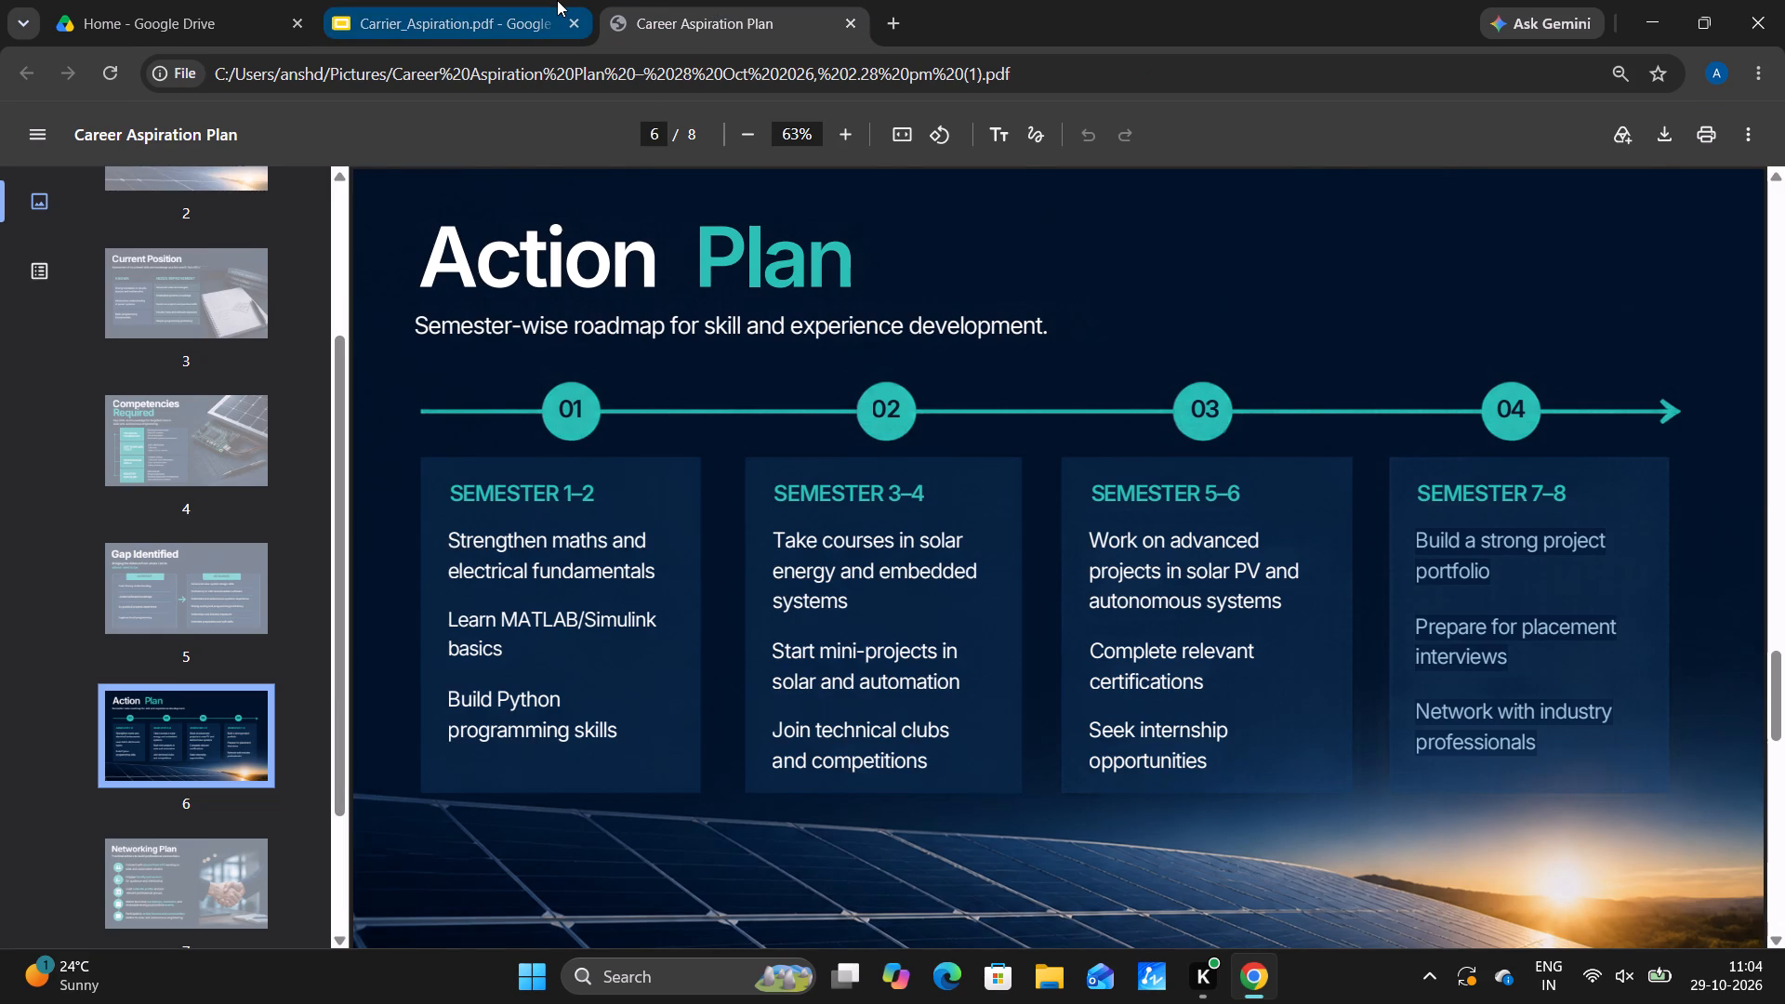
click(526, 0)
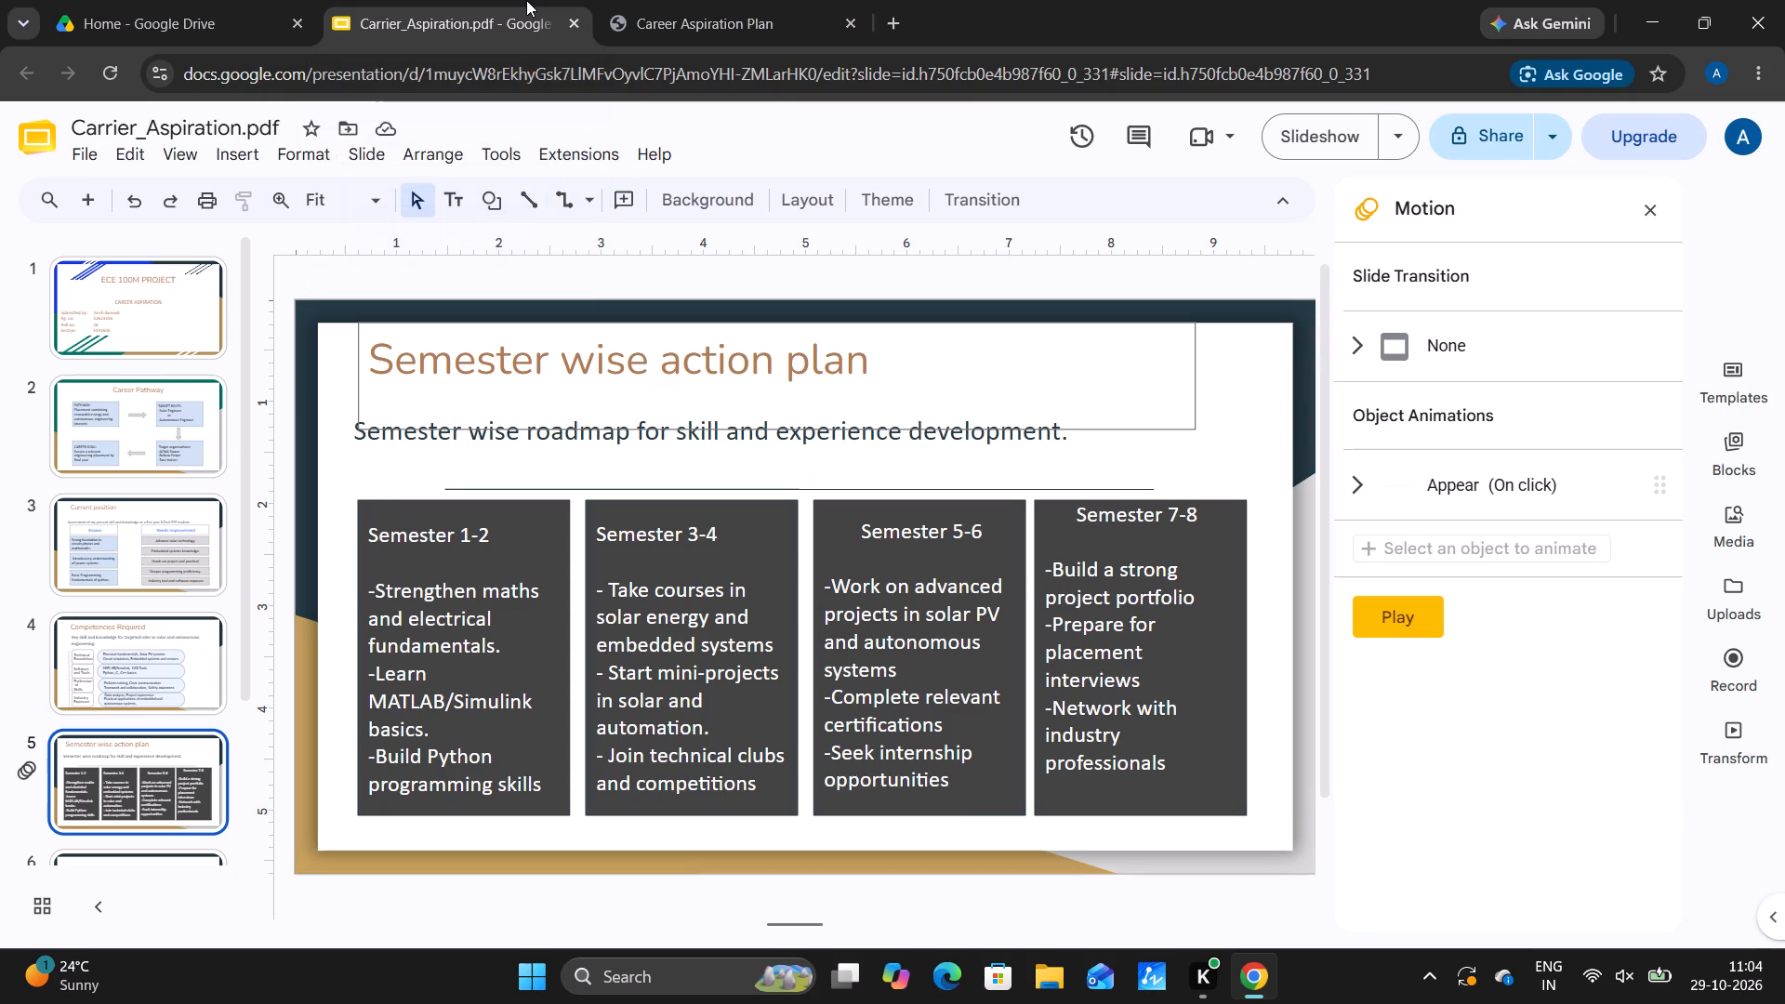
click(755, 0)
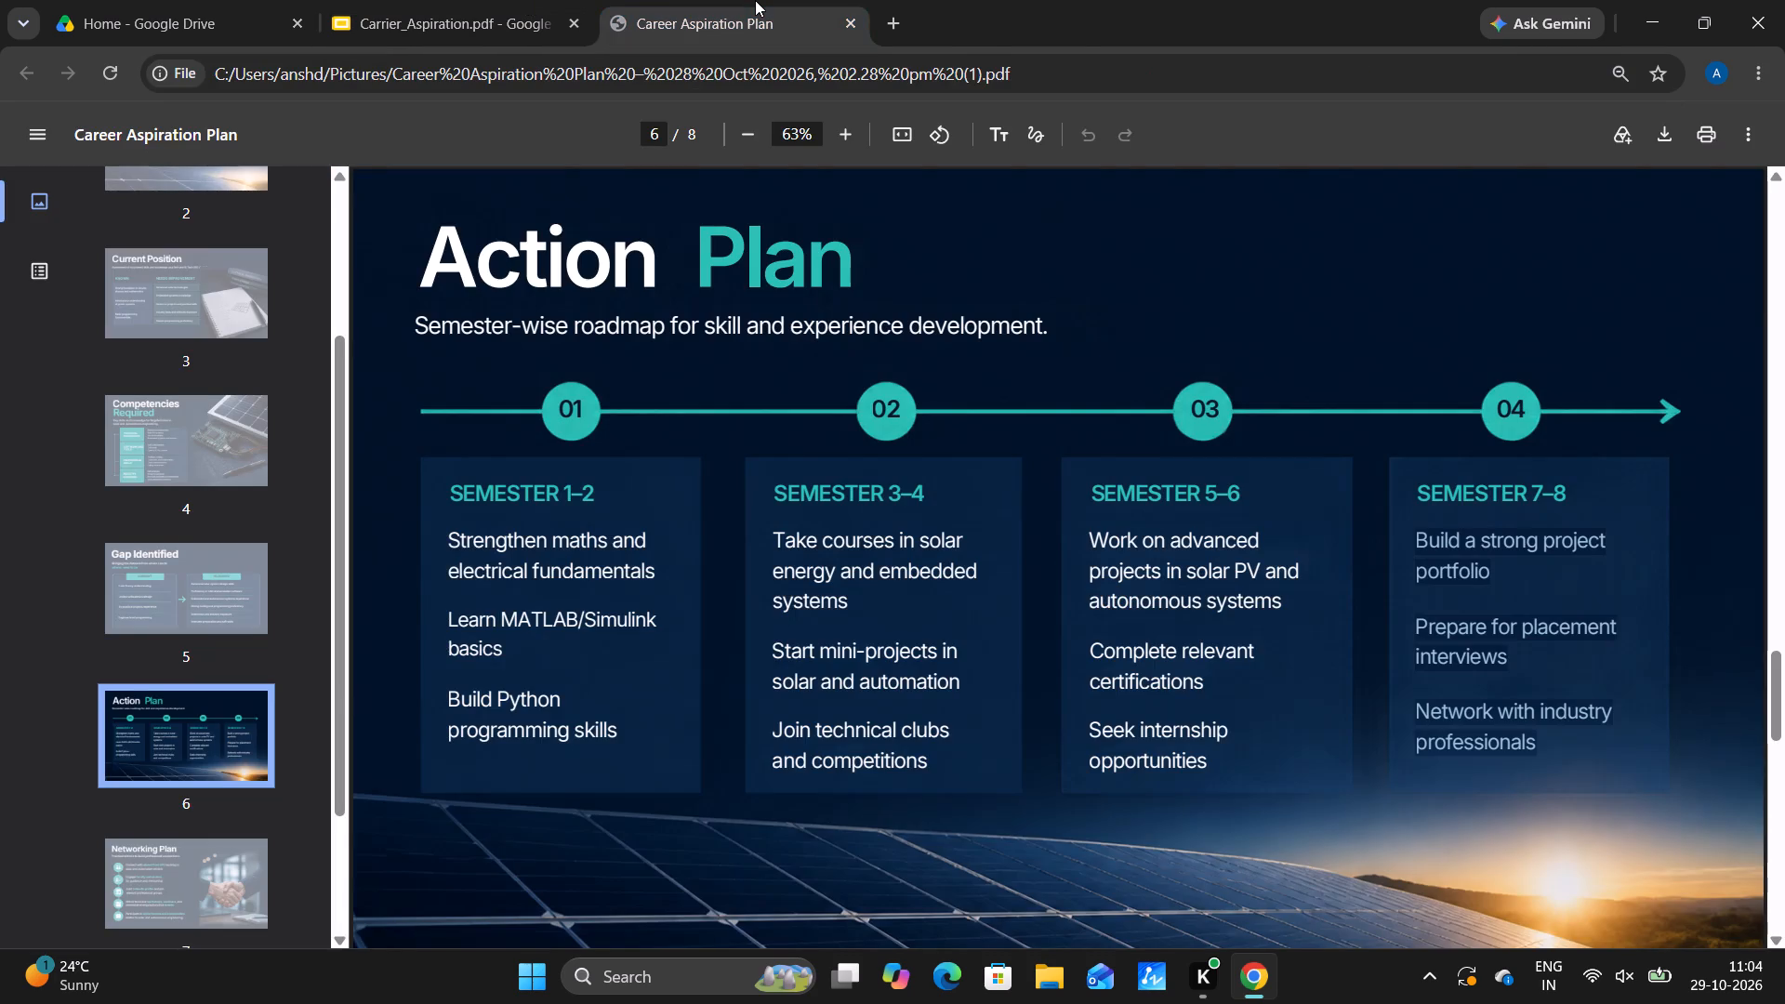
click(535, 20)
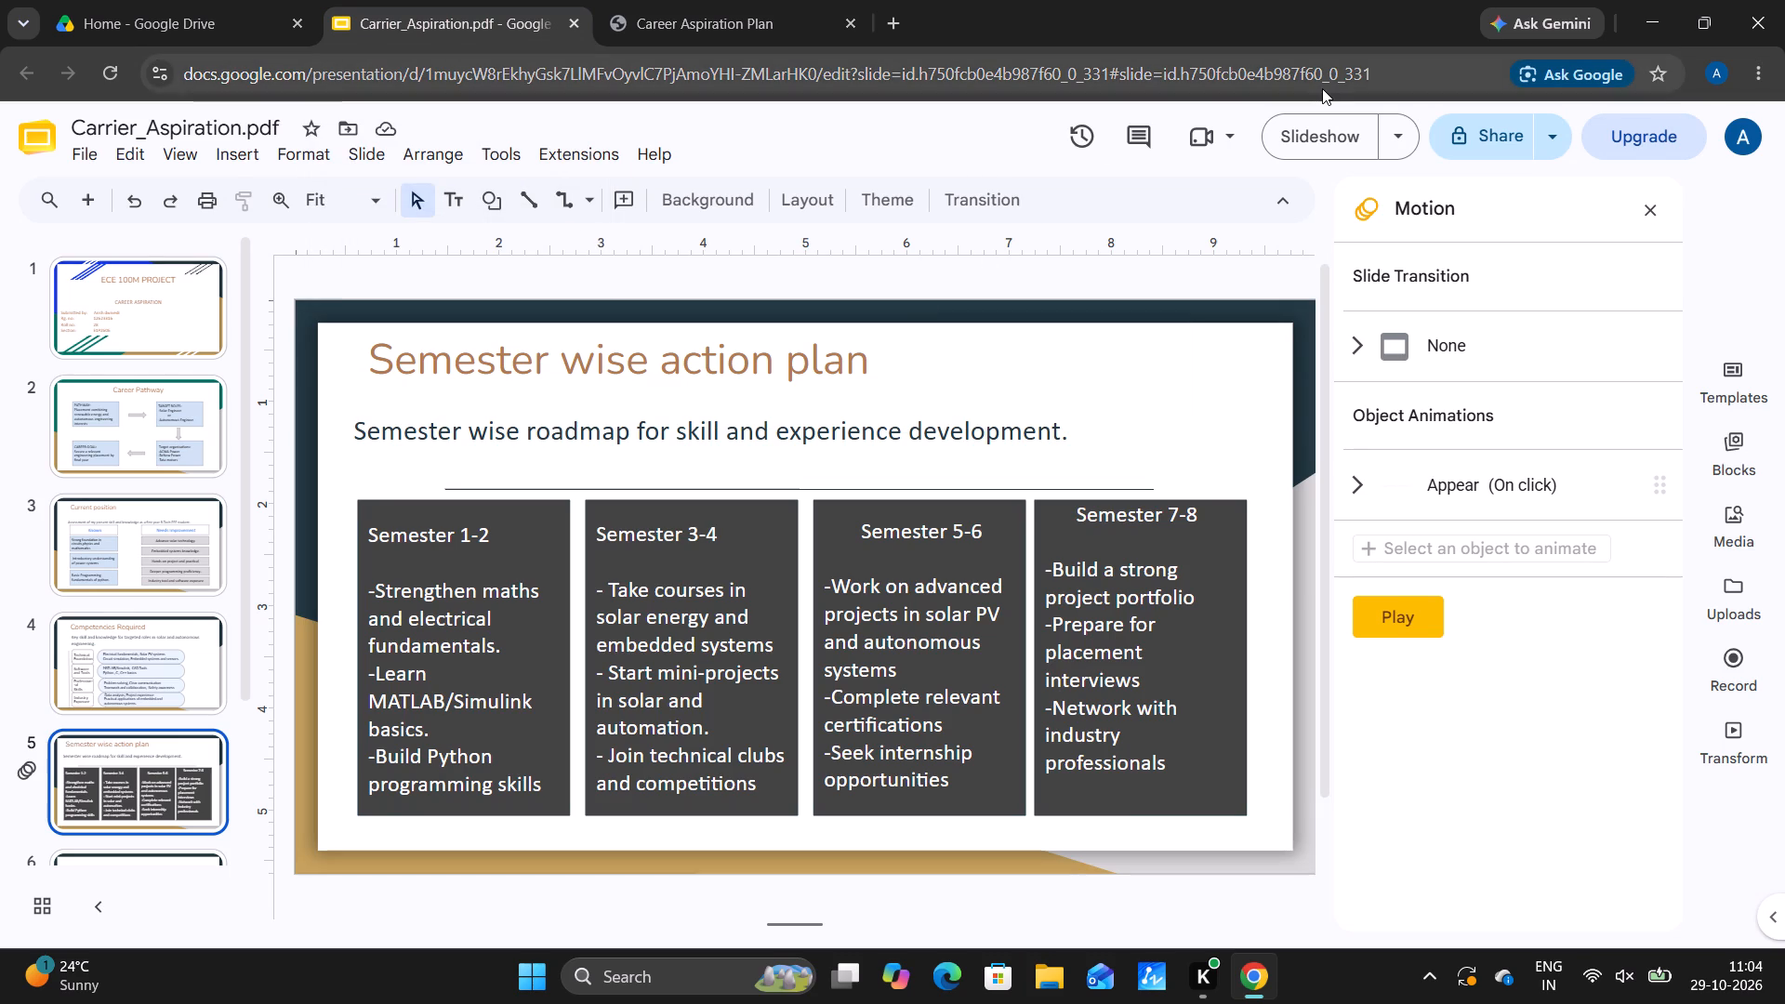
Preview the Semester wise action plan slide as a full-screen slideshow and return to editing.
key(ctrl+F3)
key(ctrl+F5)
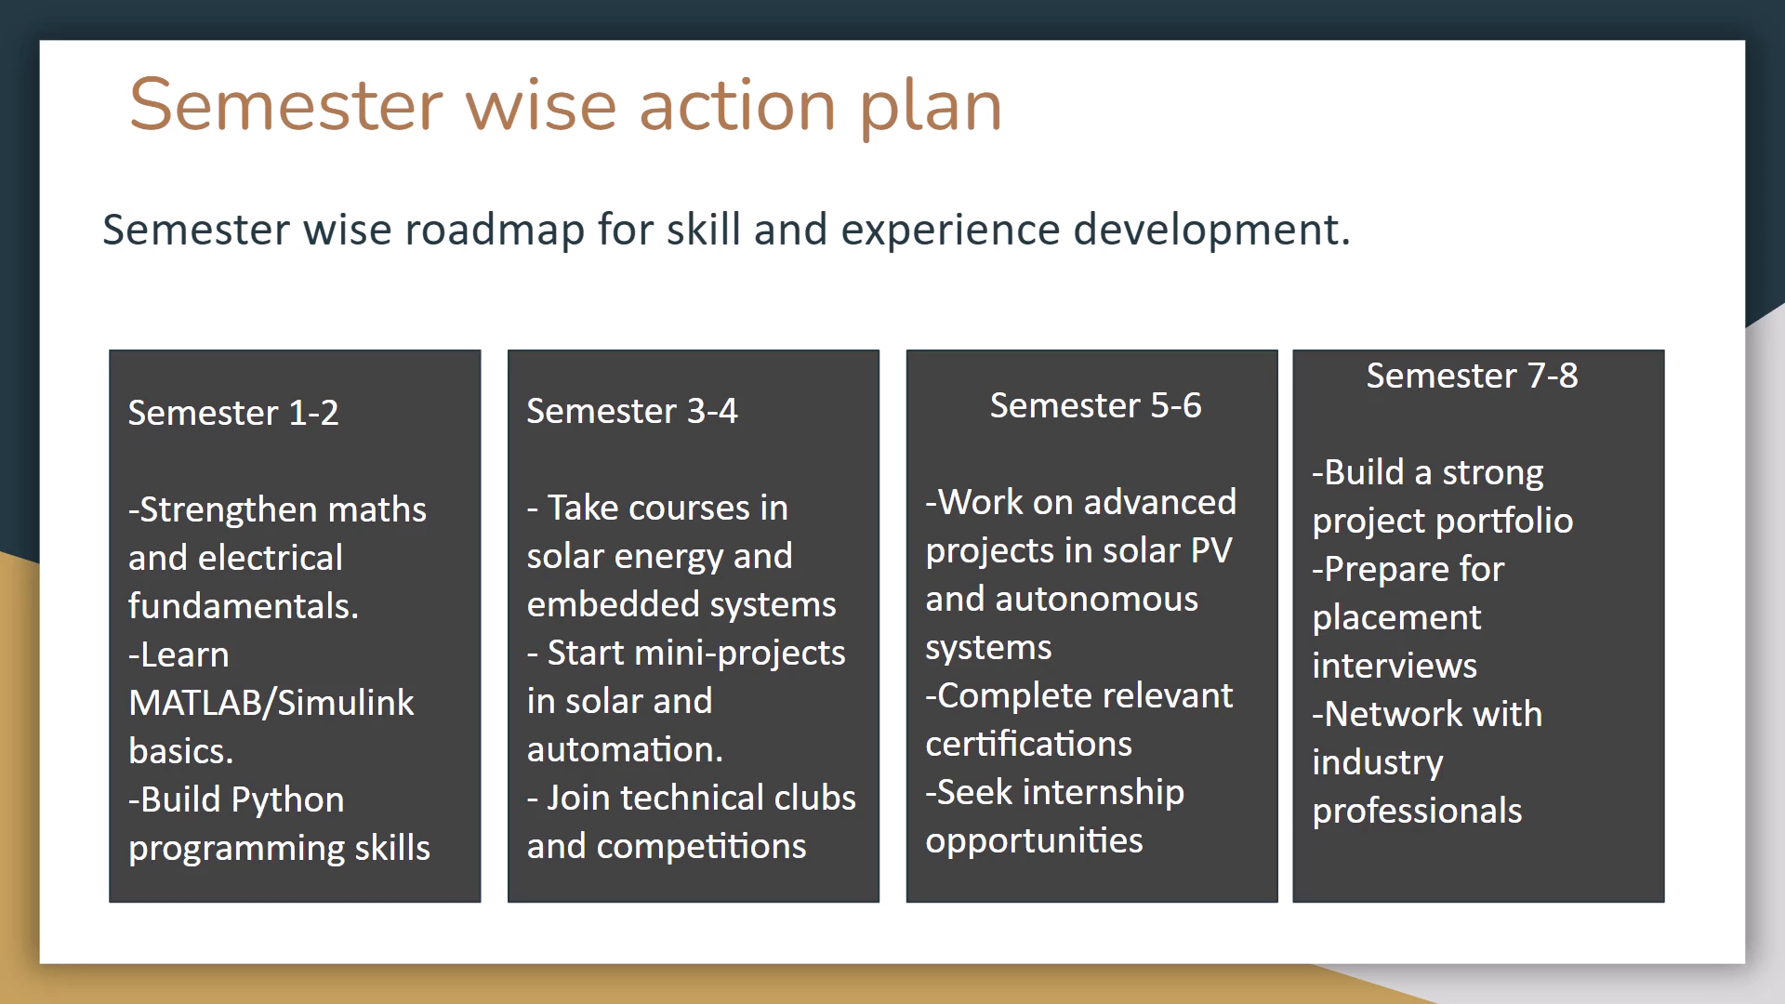
key(Escape)
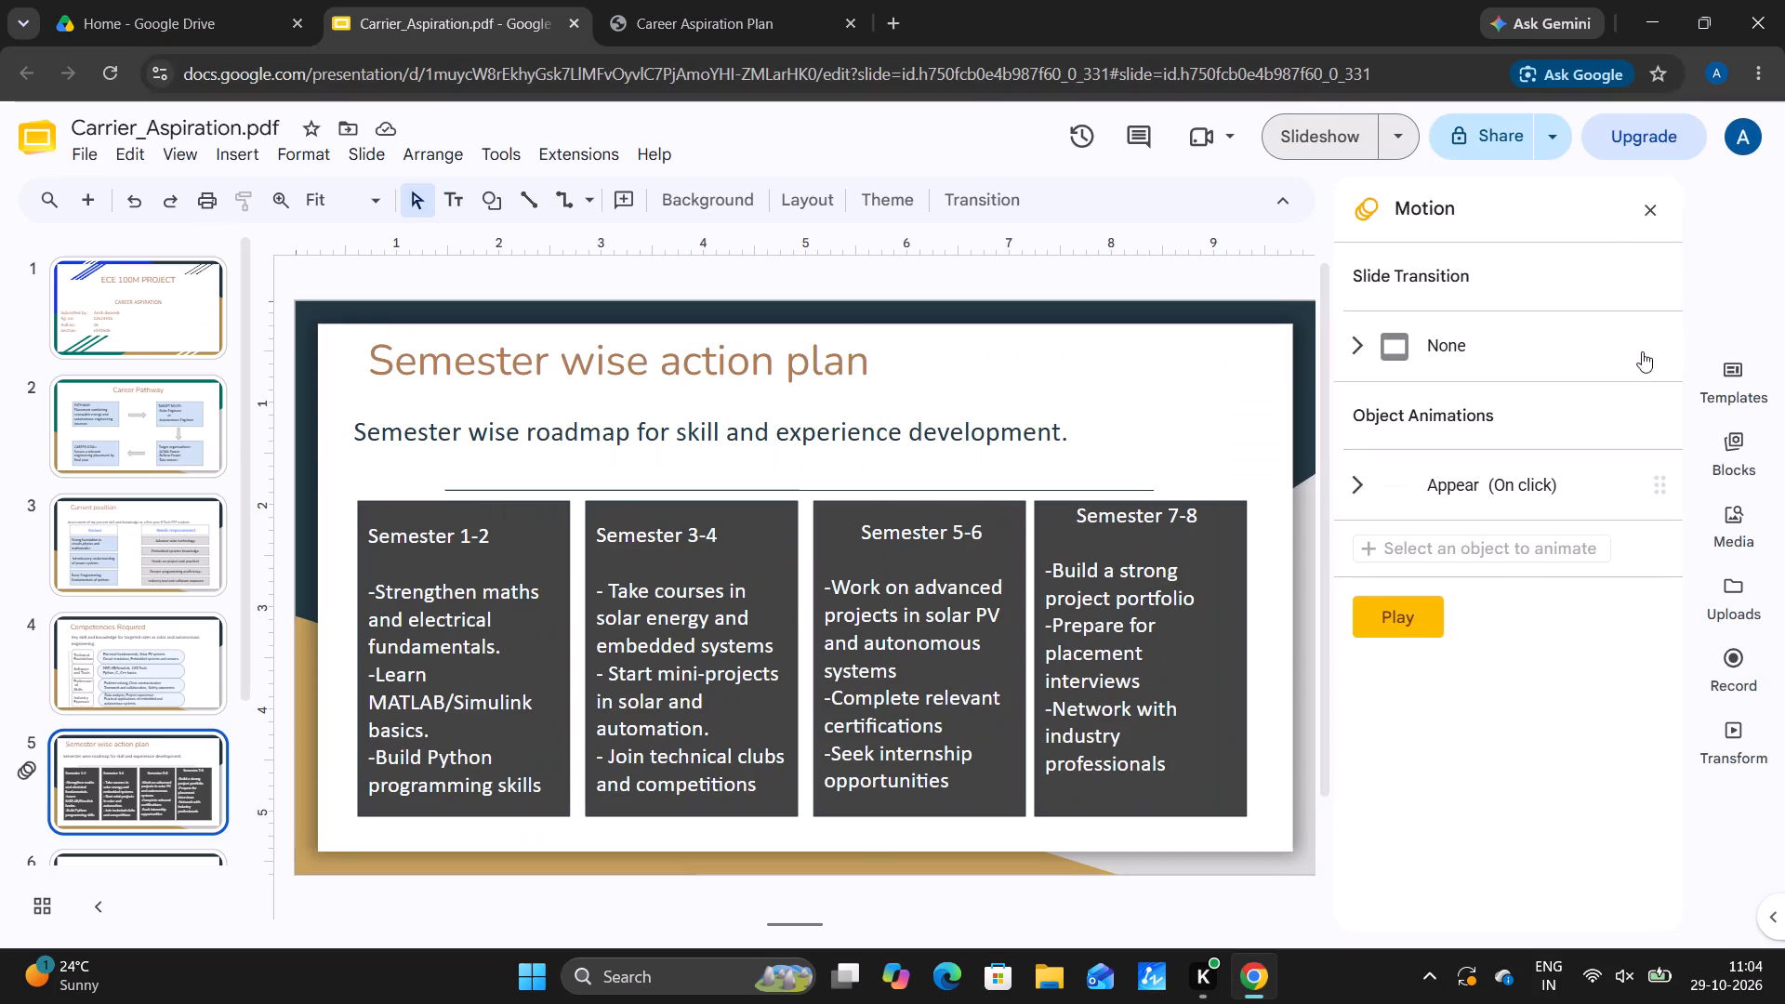
Move the "Semester 7-8" heading down one line in the fourth rectangle, indent it with five spaces, and deselect the rectangle.
click(1069, 518)
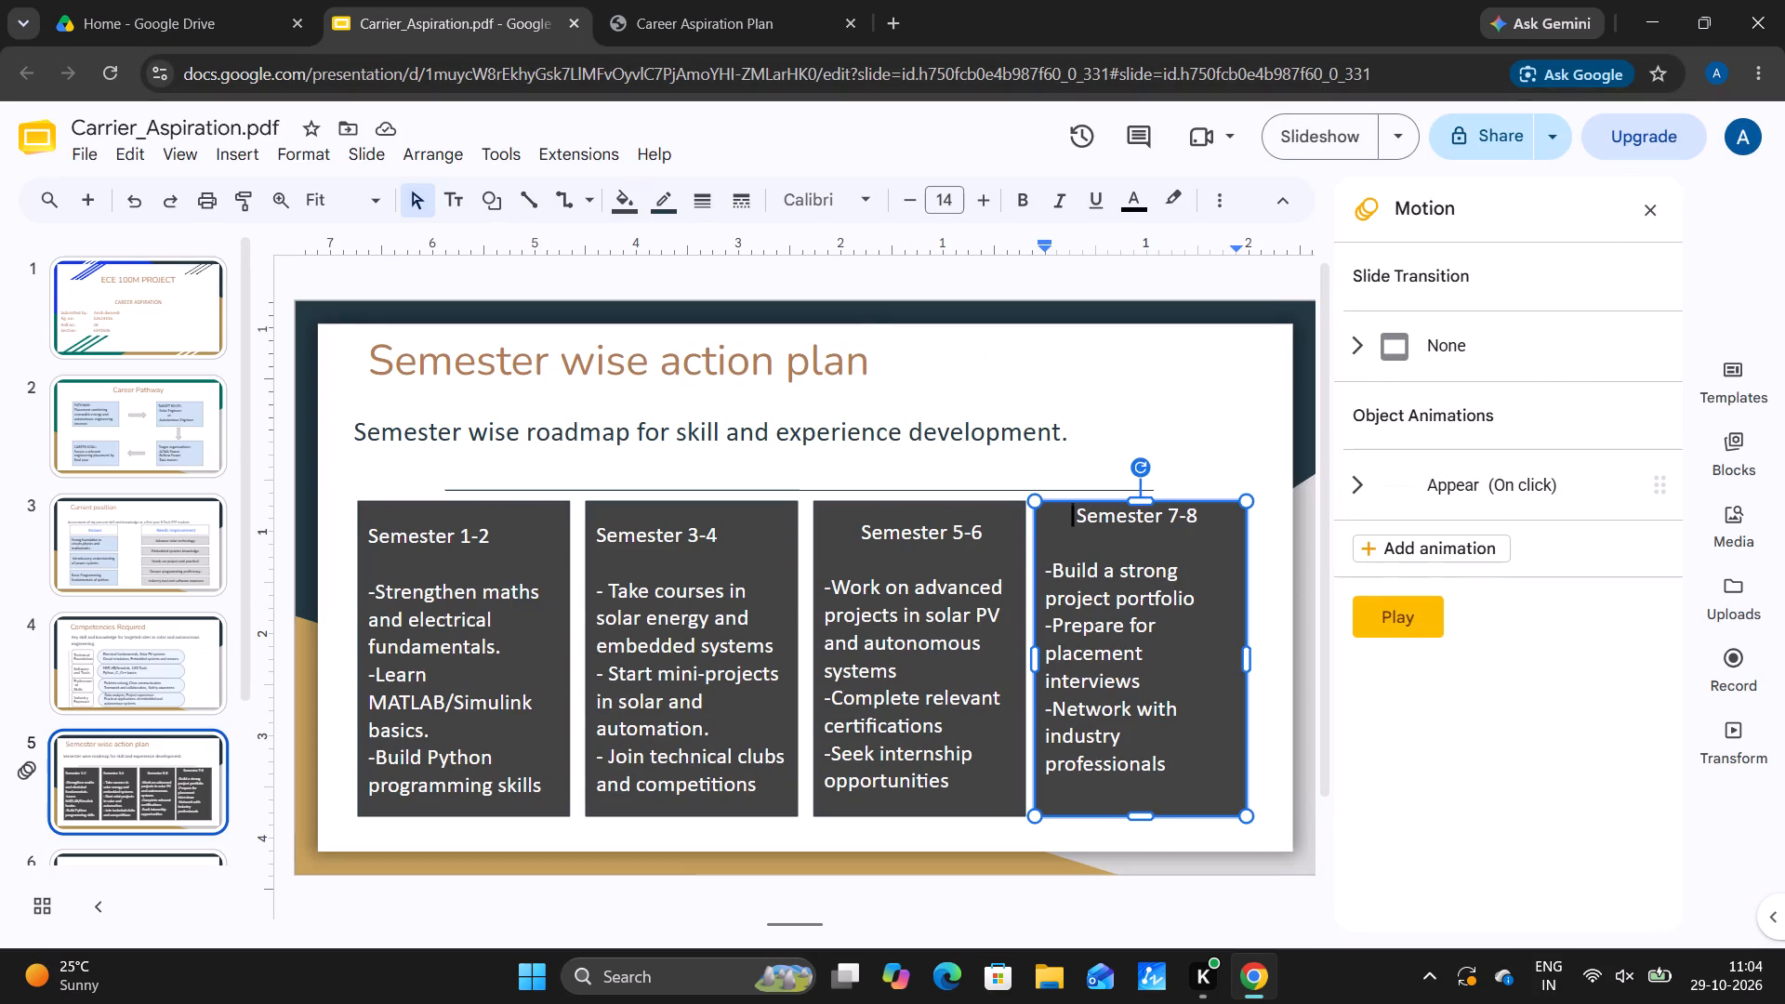
key(space)
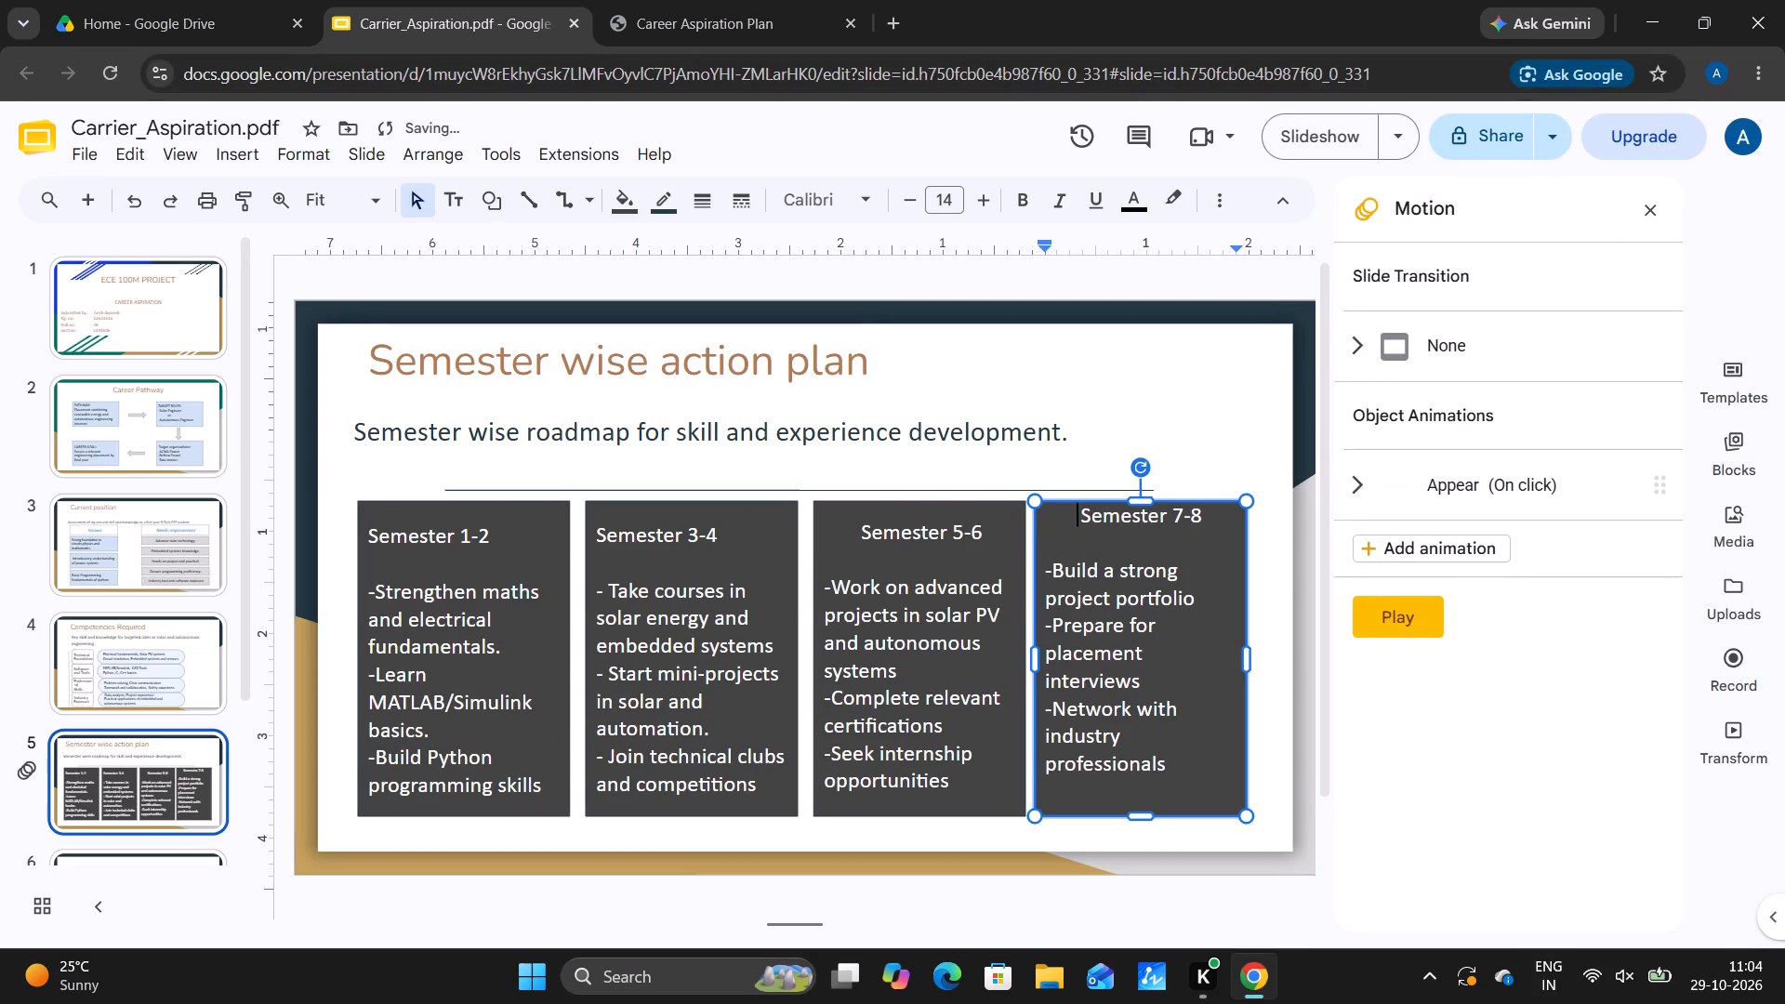
key(BackSpace)
key(Return)
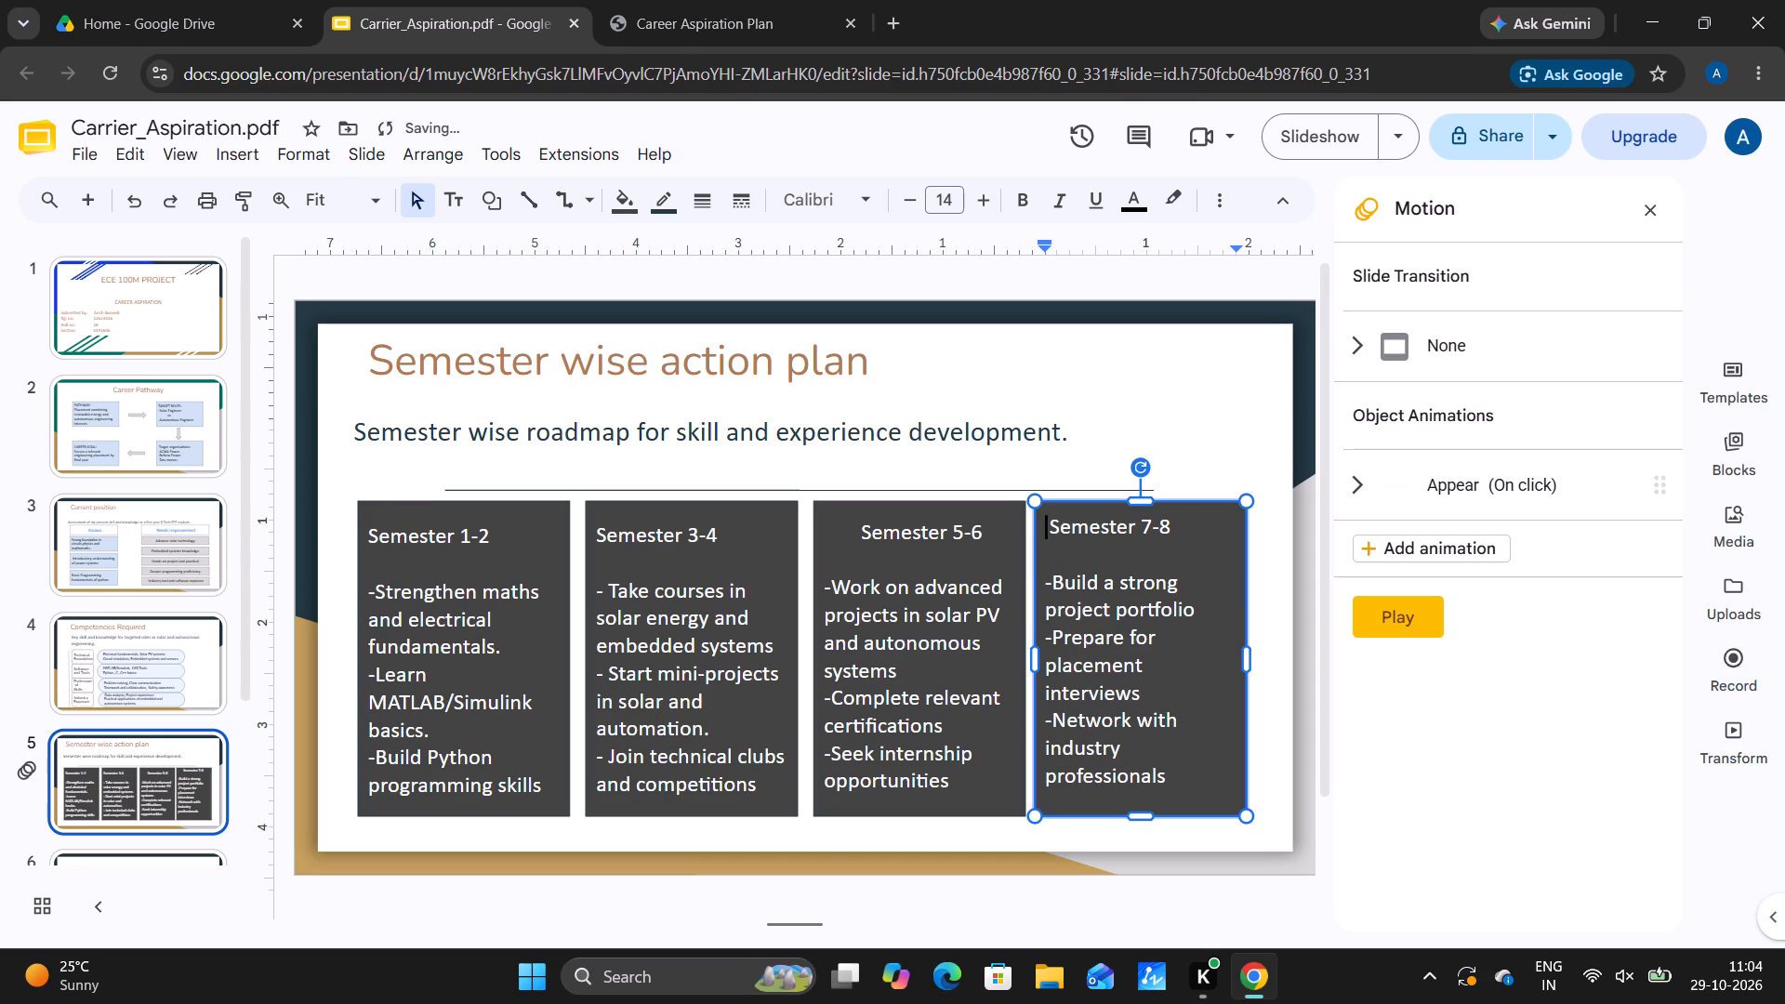
key(space)
key(space)
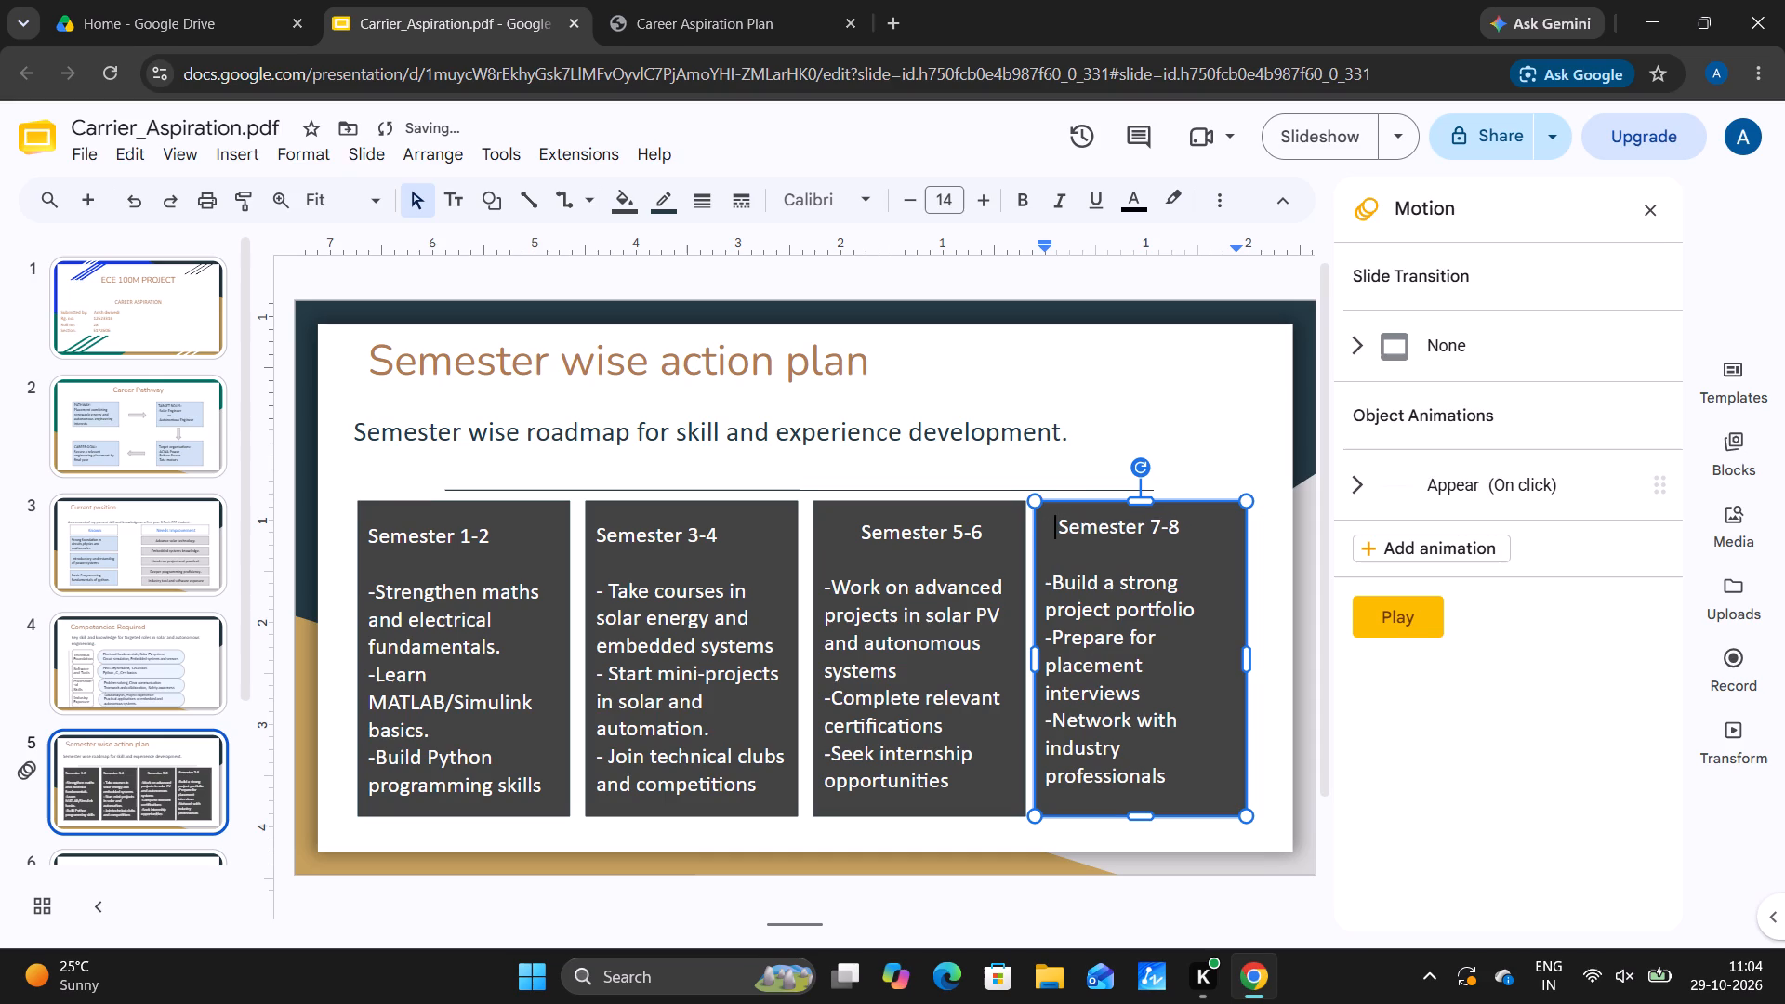
key(space)
key(space)
key(space)
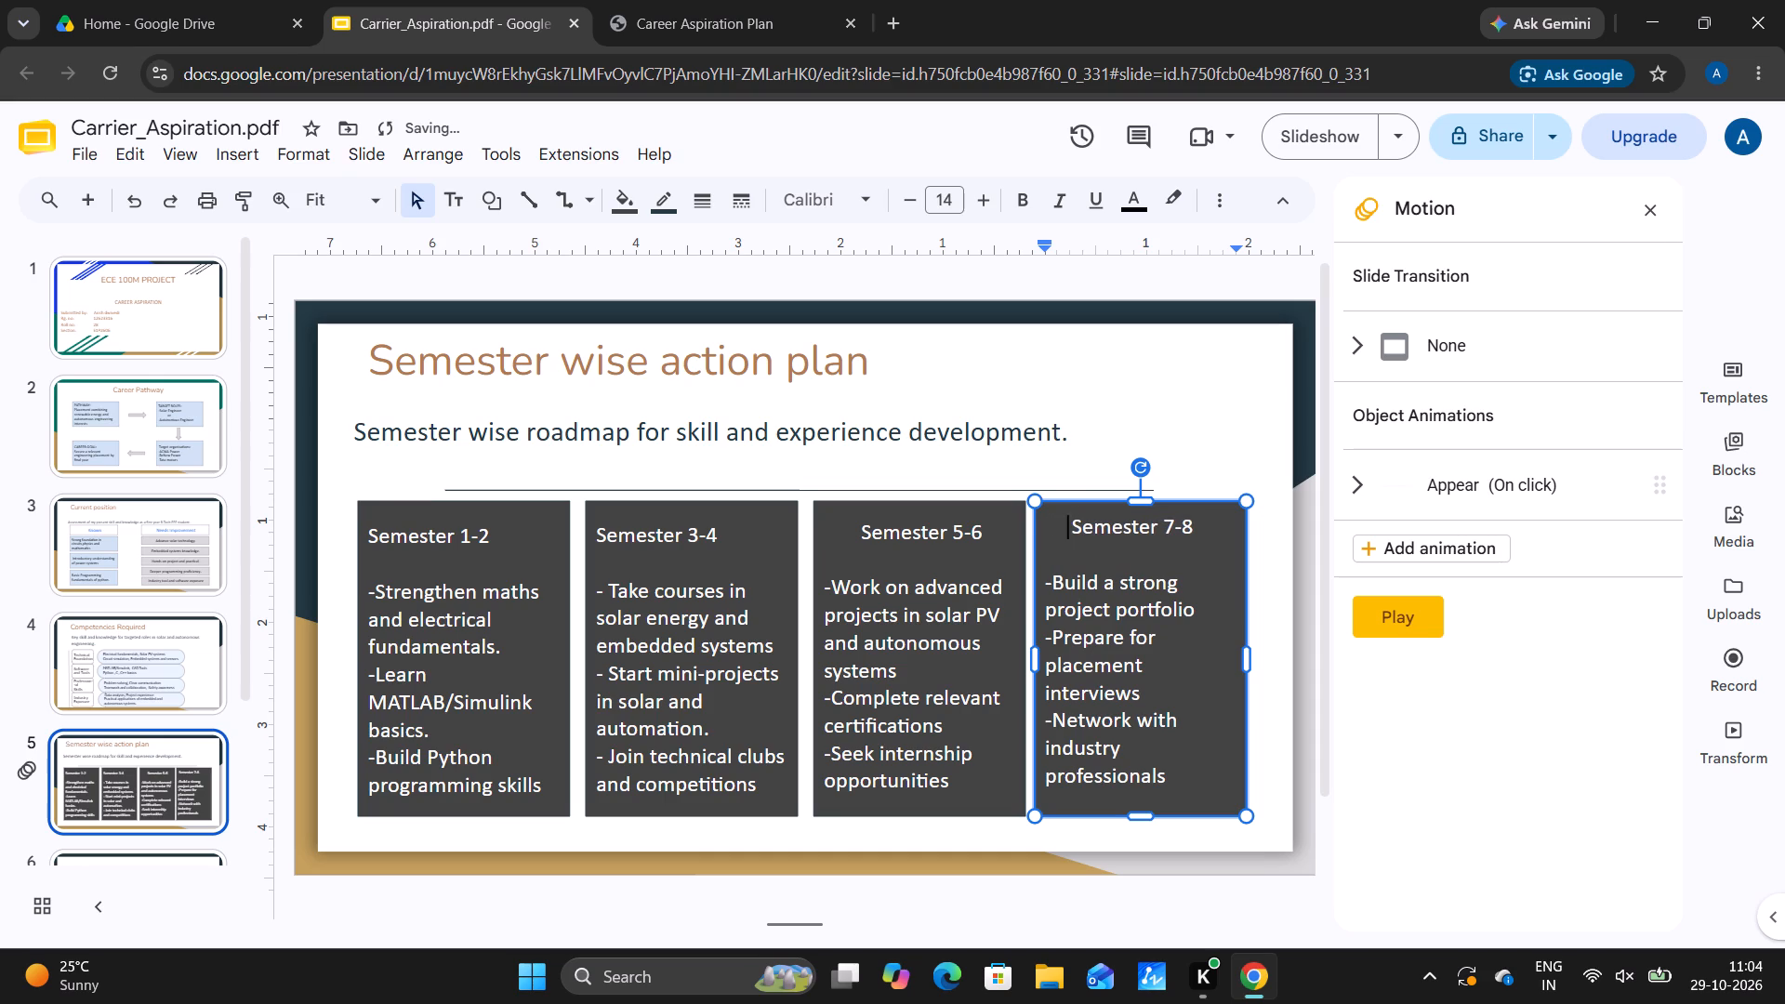
click(1300, 630)
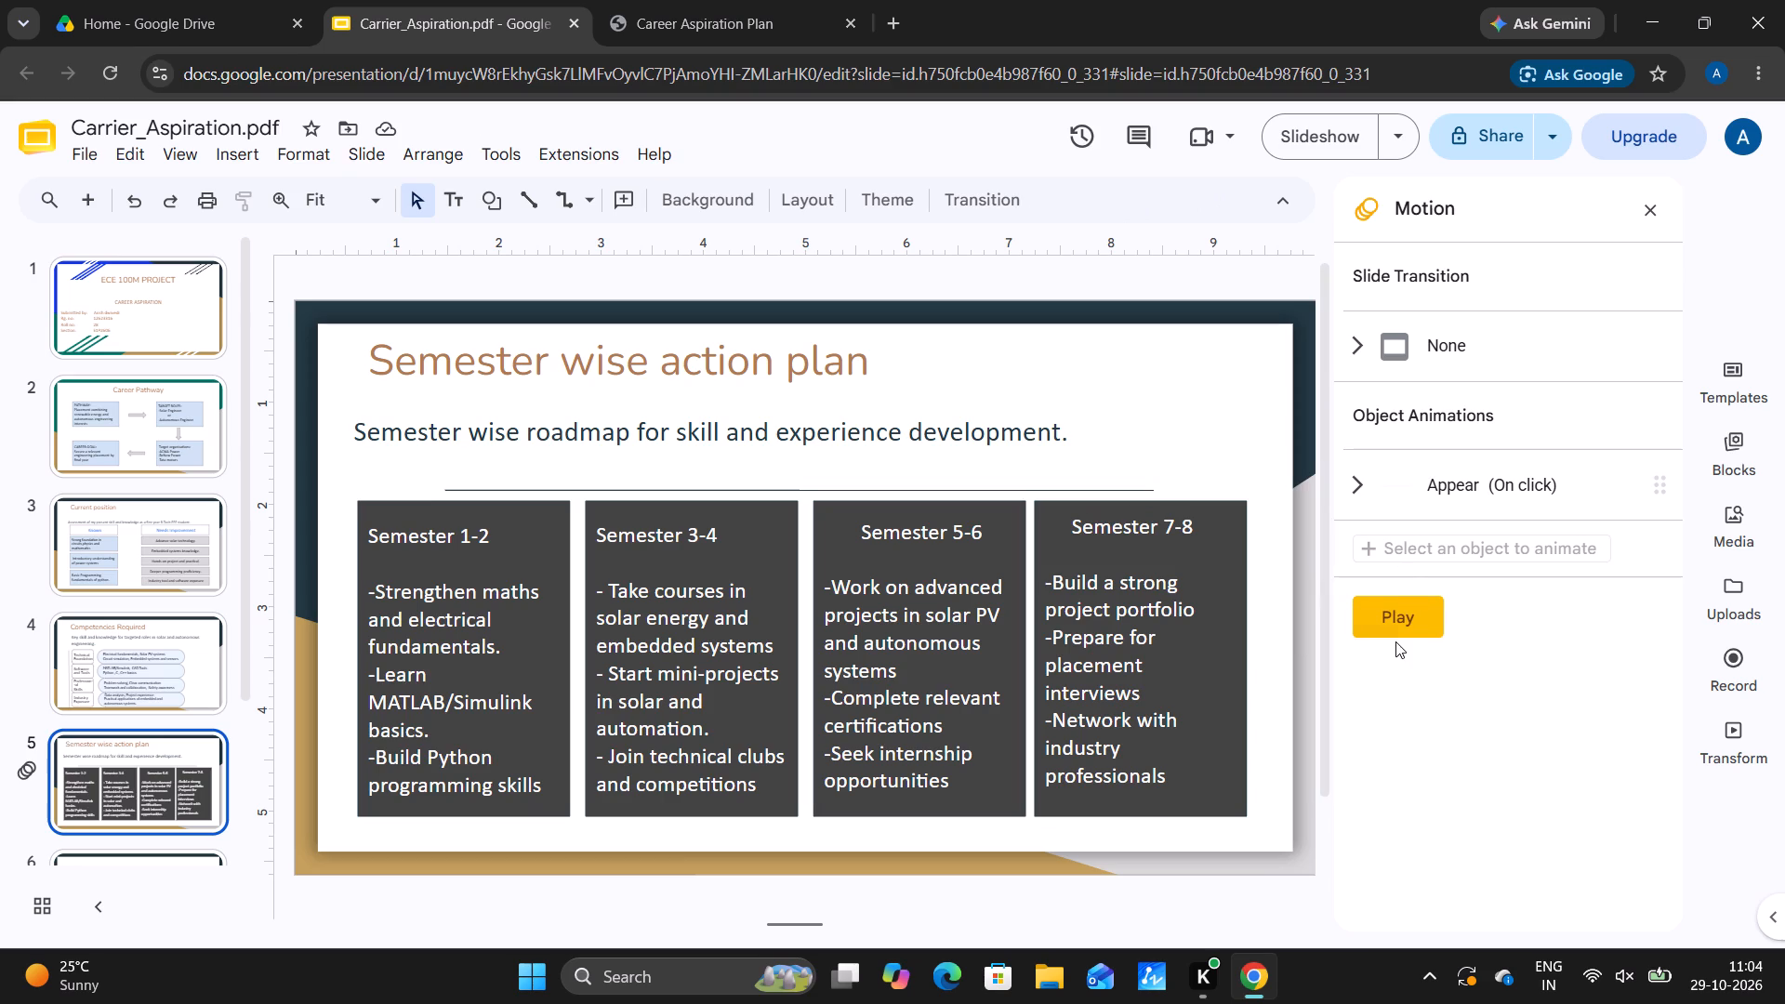
Play the object animation preview on the Semester wise action plan slide and end it.
click(1398, 601)
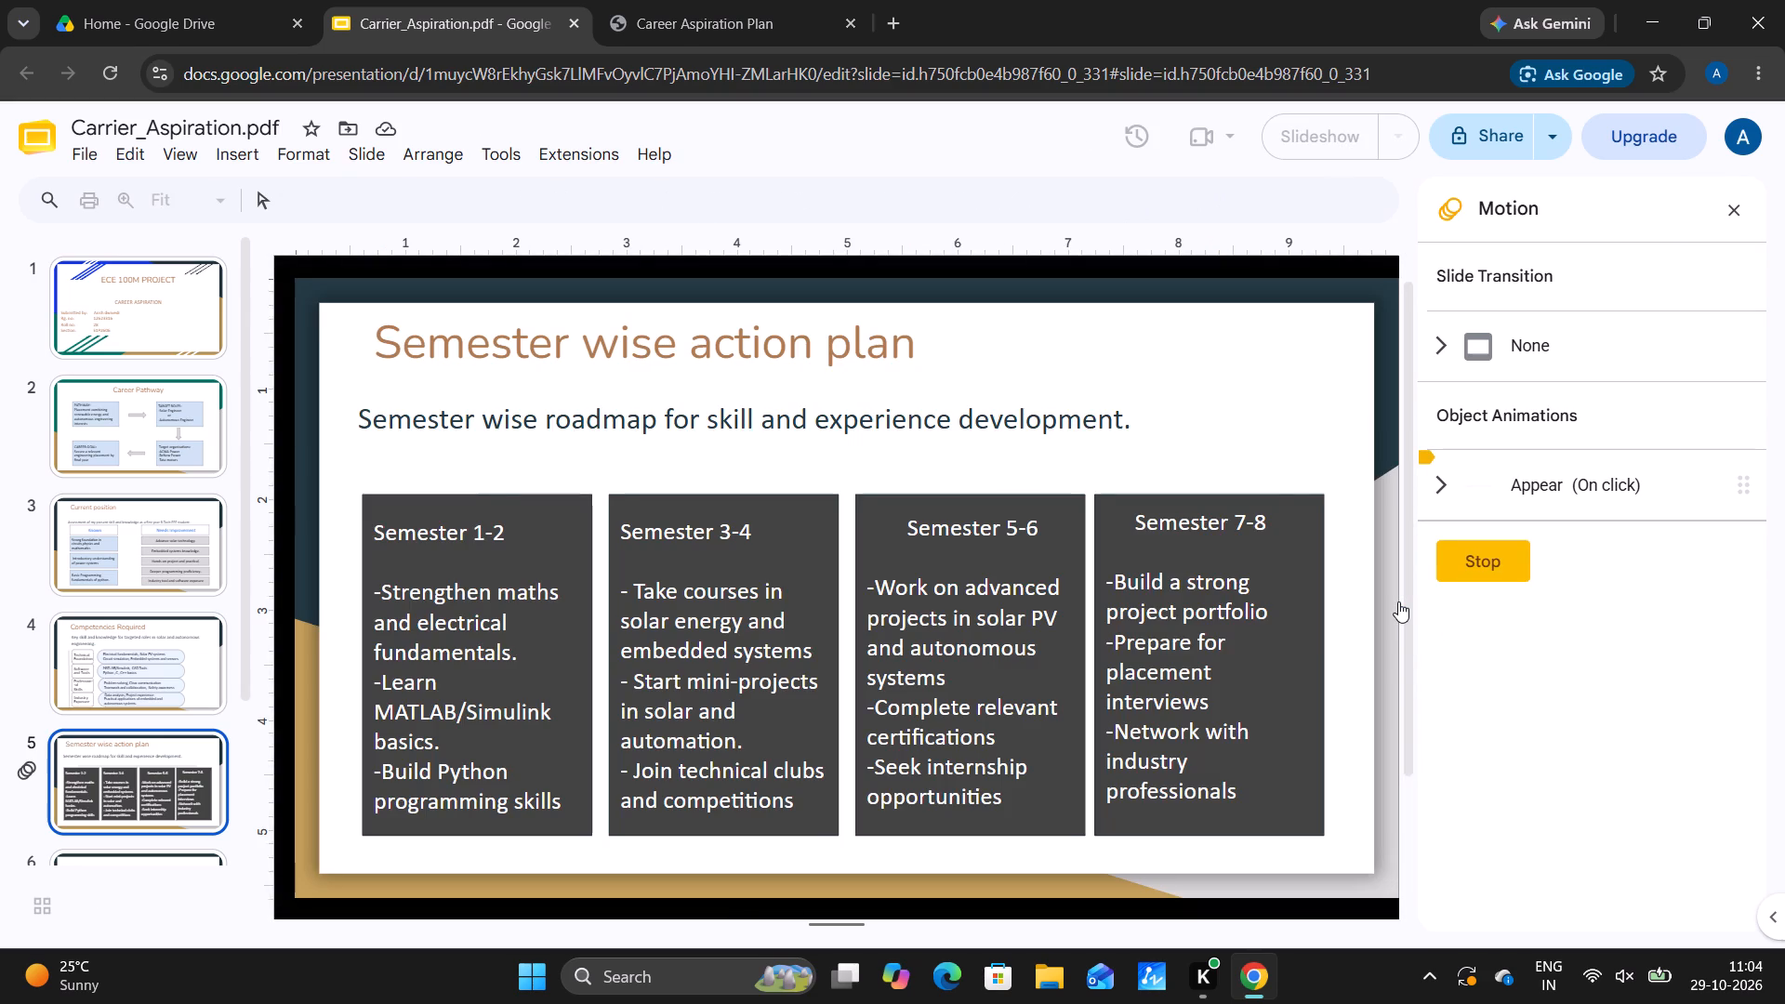
click(1250, 480)
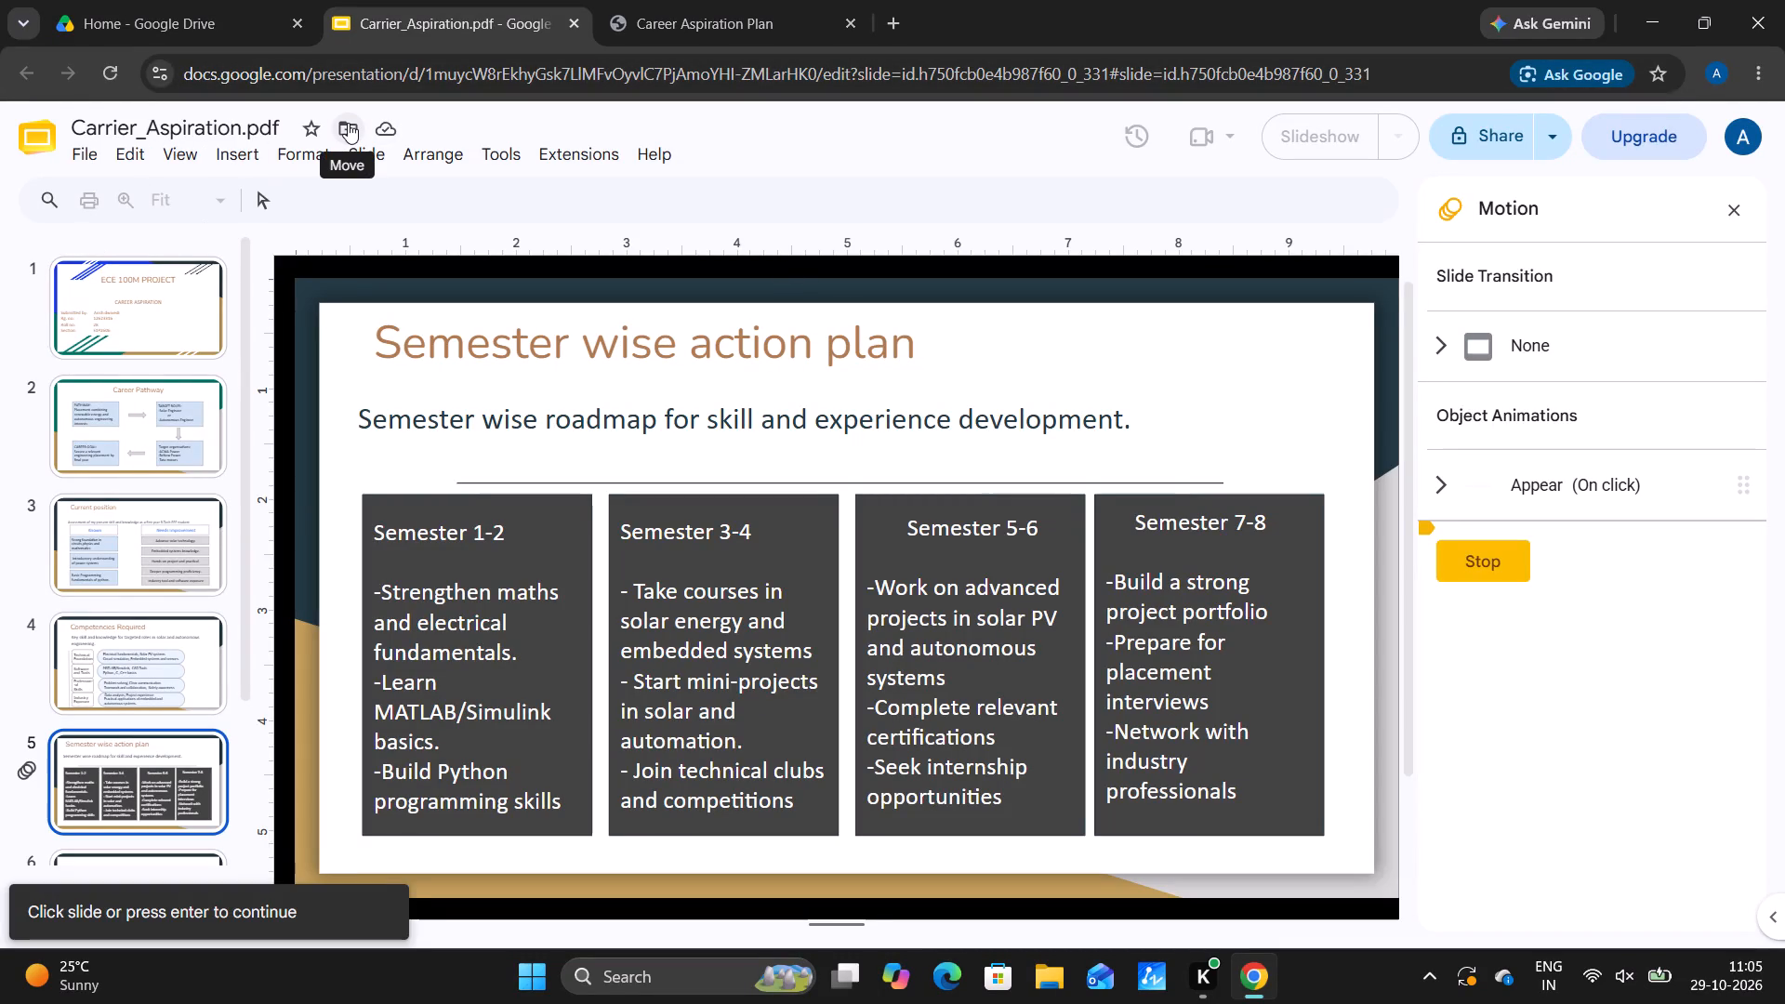
key(ctrl+F5)
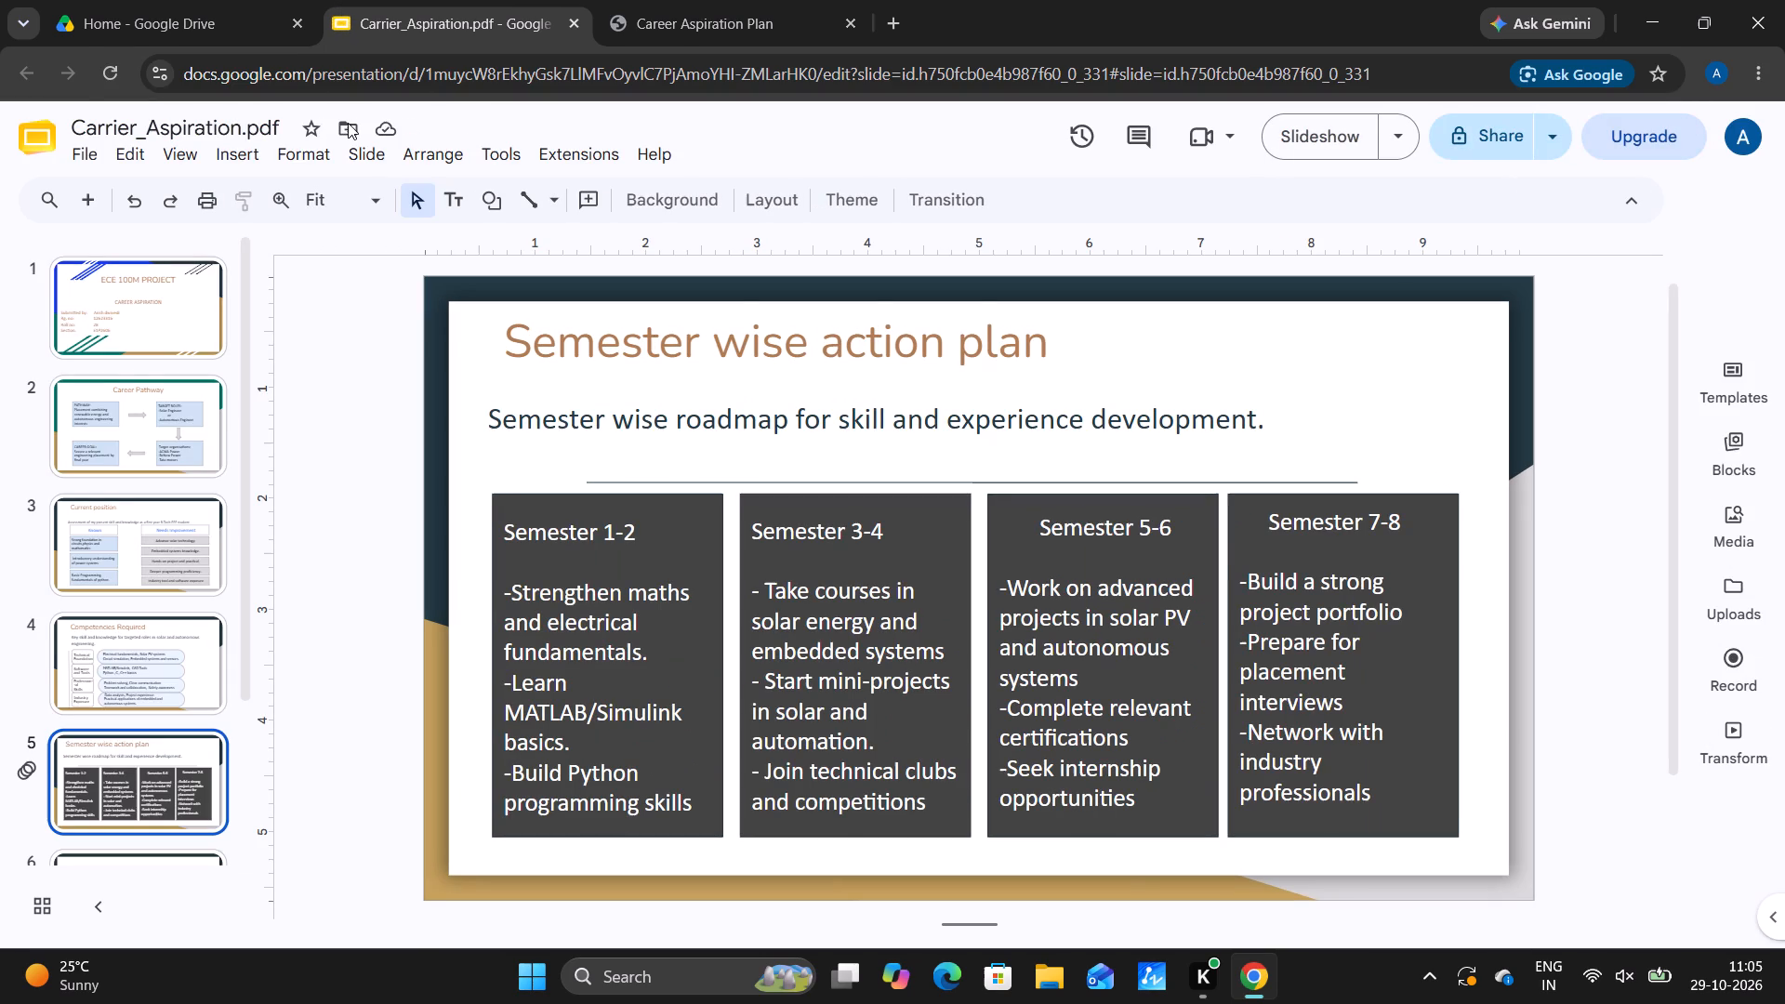
Review the presentation as a full-screen slideshow from the title slide through the Networking plan slide, and return to editing.
key(ctrl+F5)
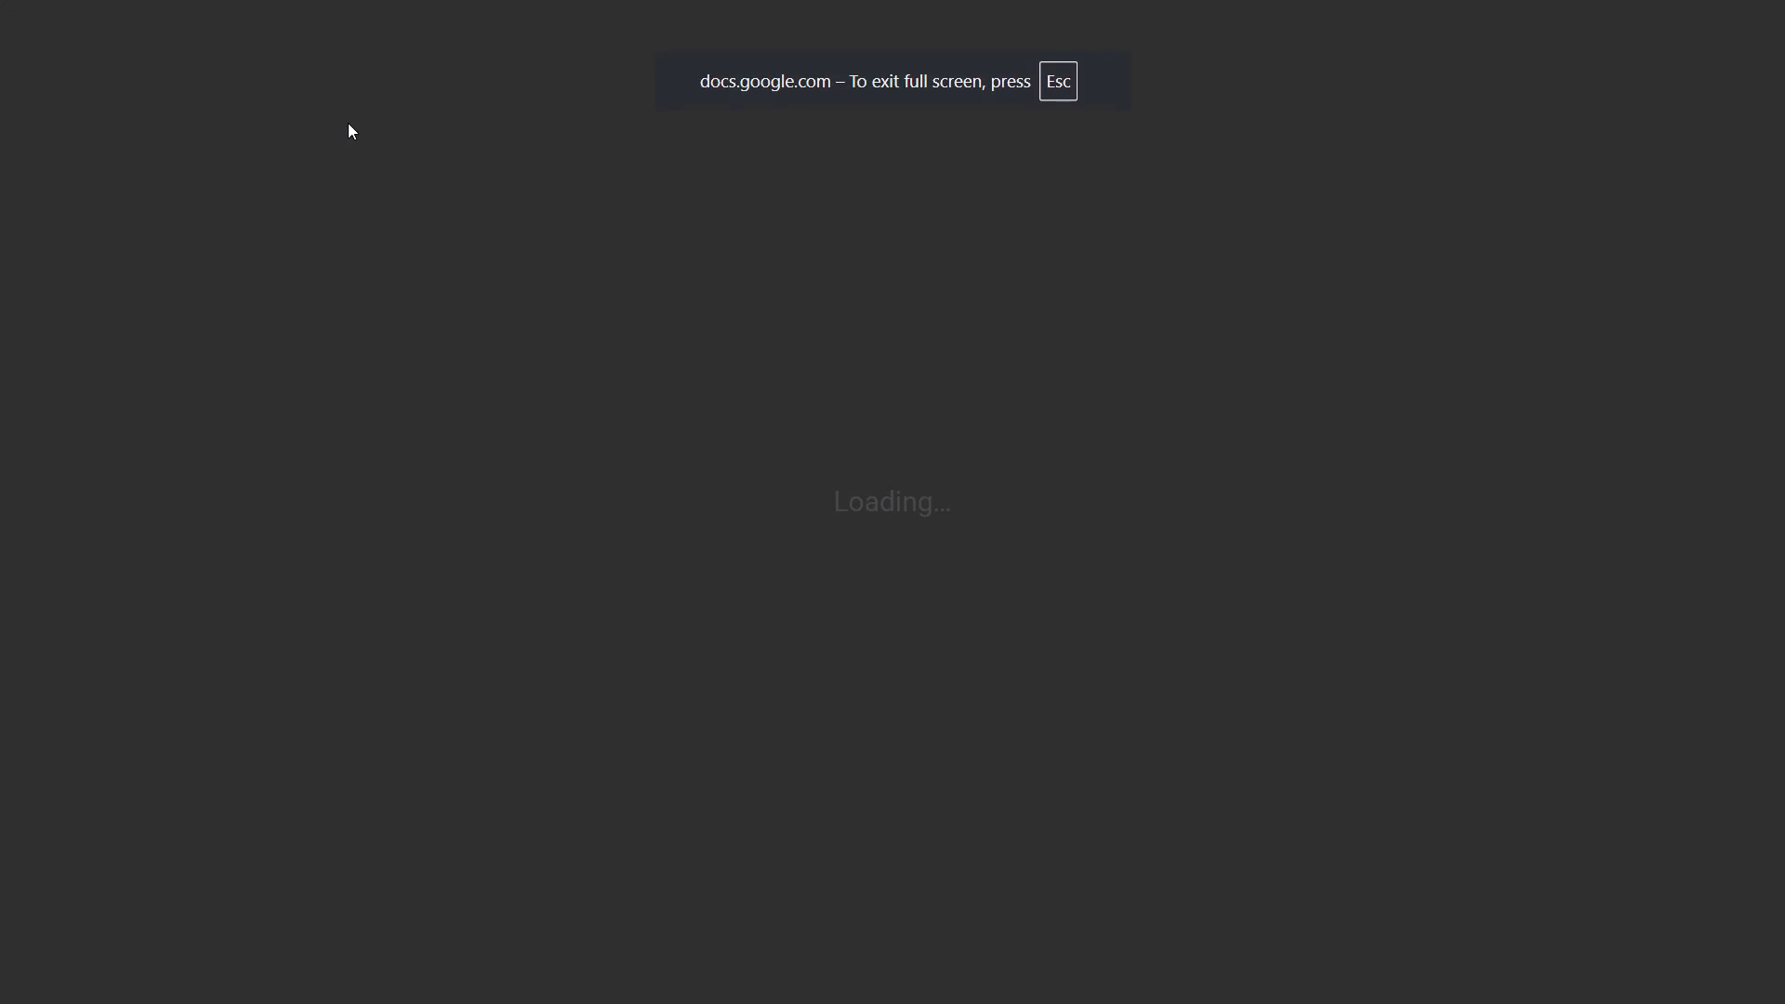
key(Left)
key(Left)
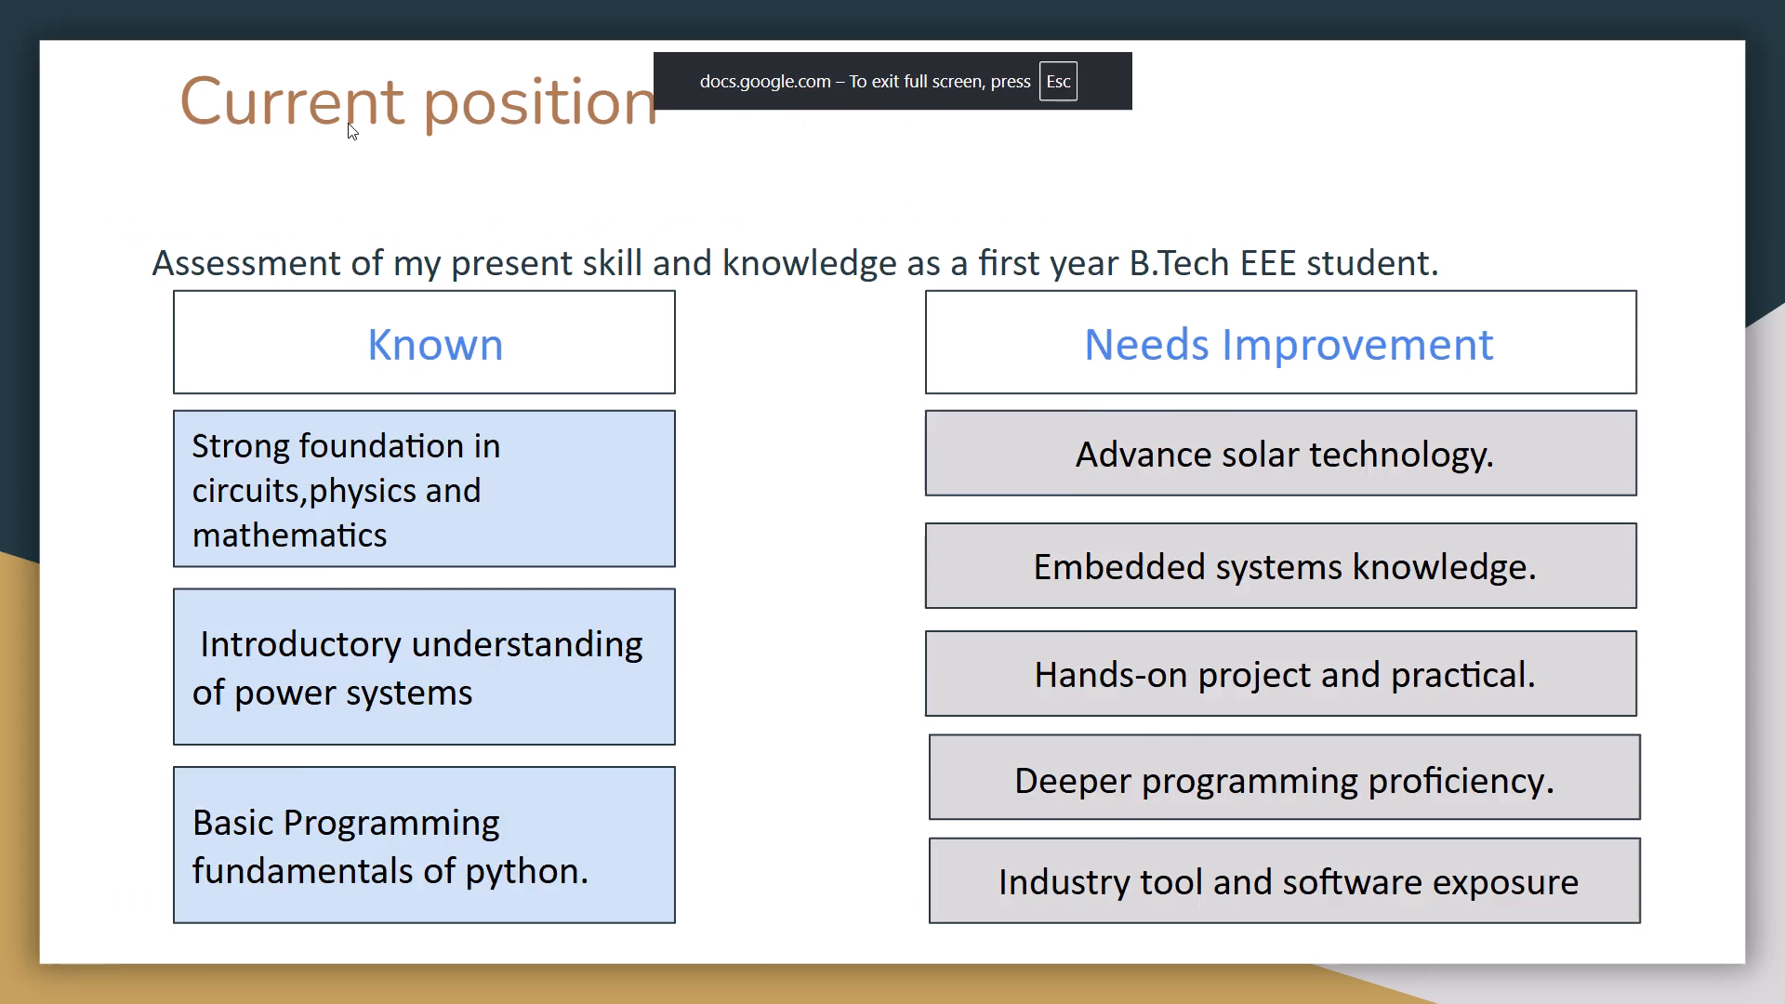
key(Left)
key(Left)
key(Left)
key(Left)
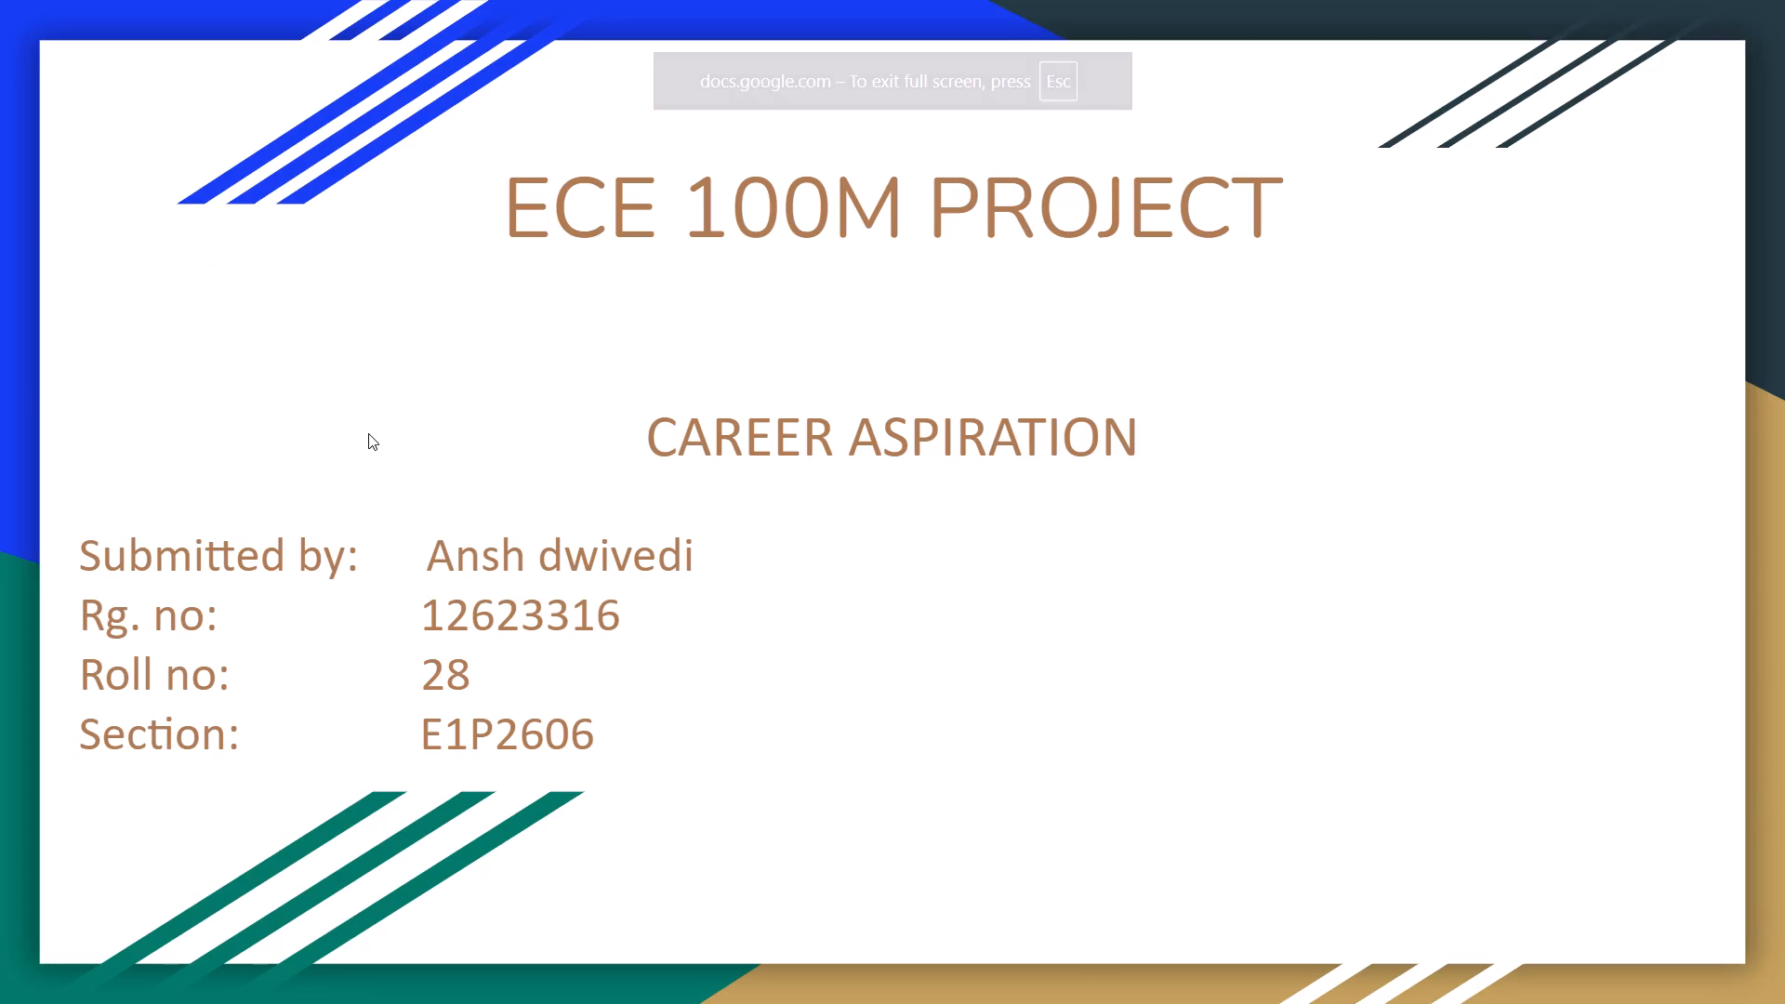
click(368, 431)
click(325, 443)
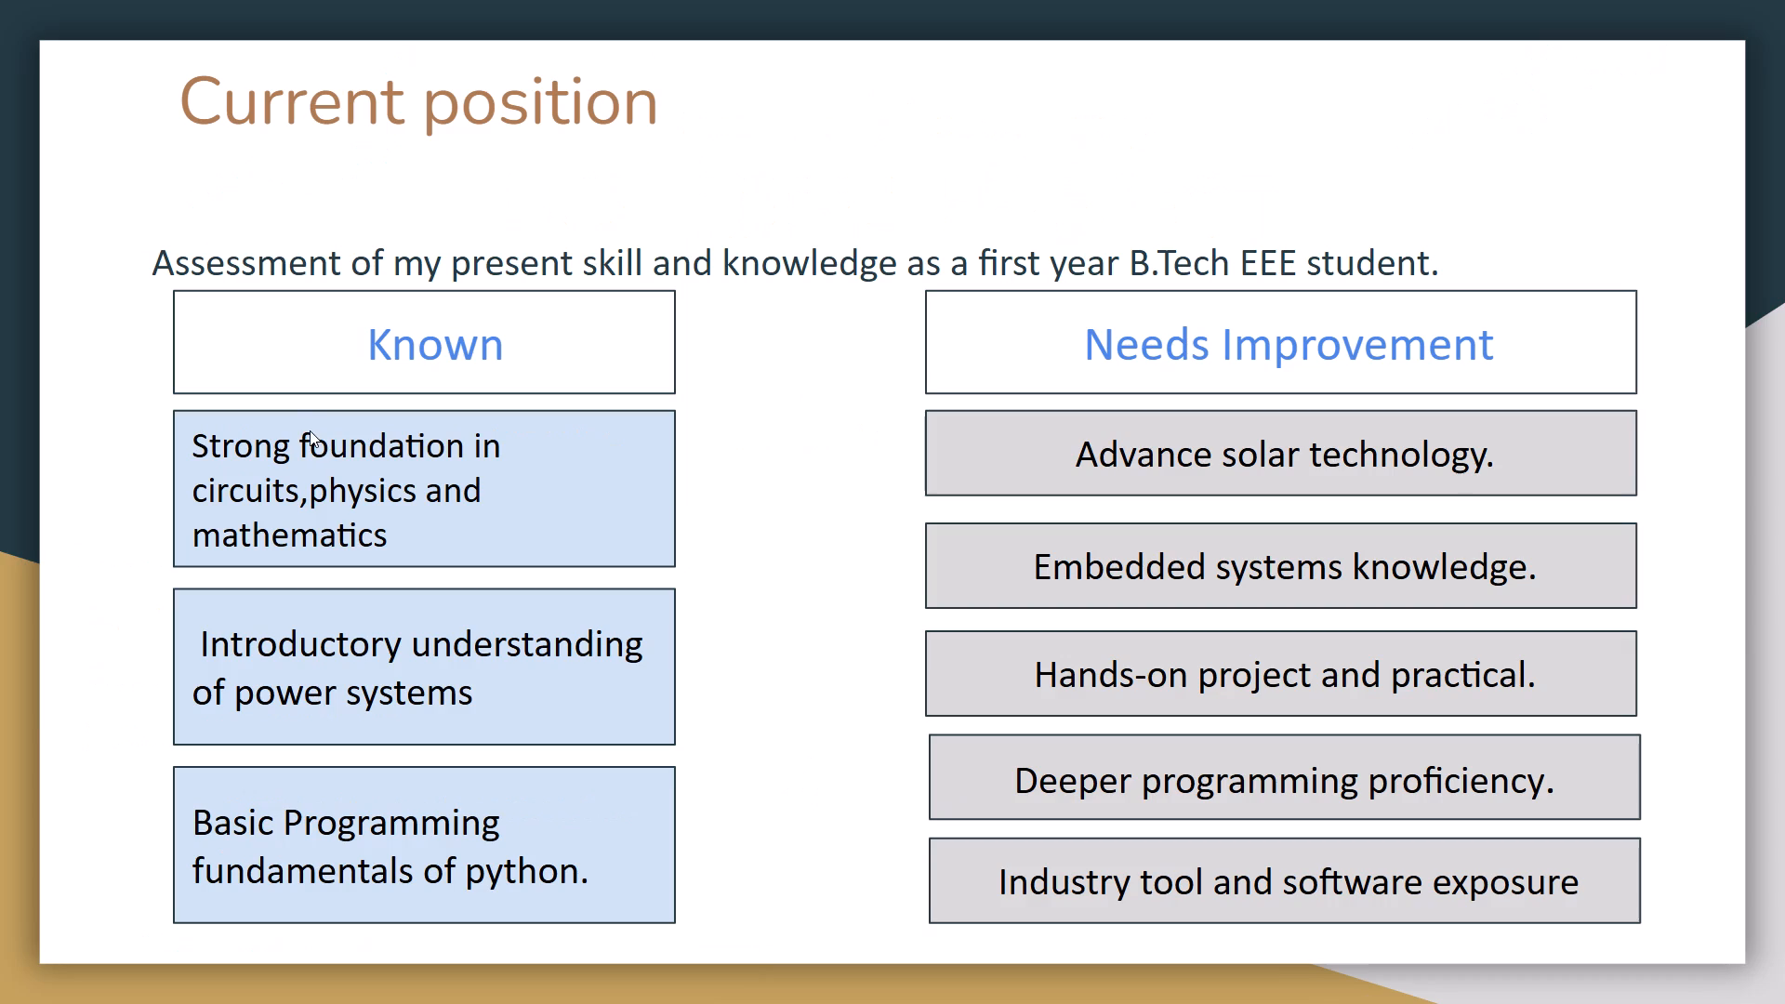
click(300, 430)
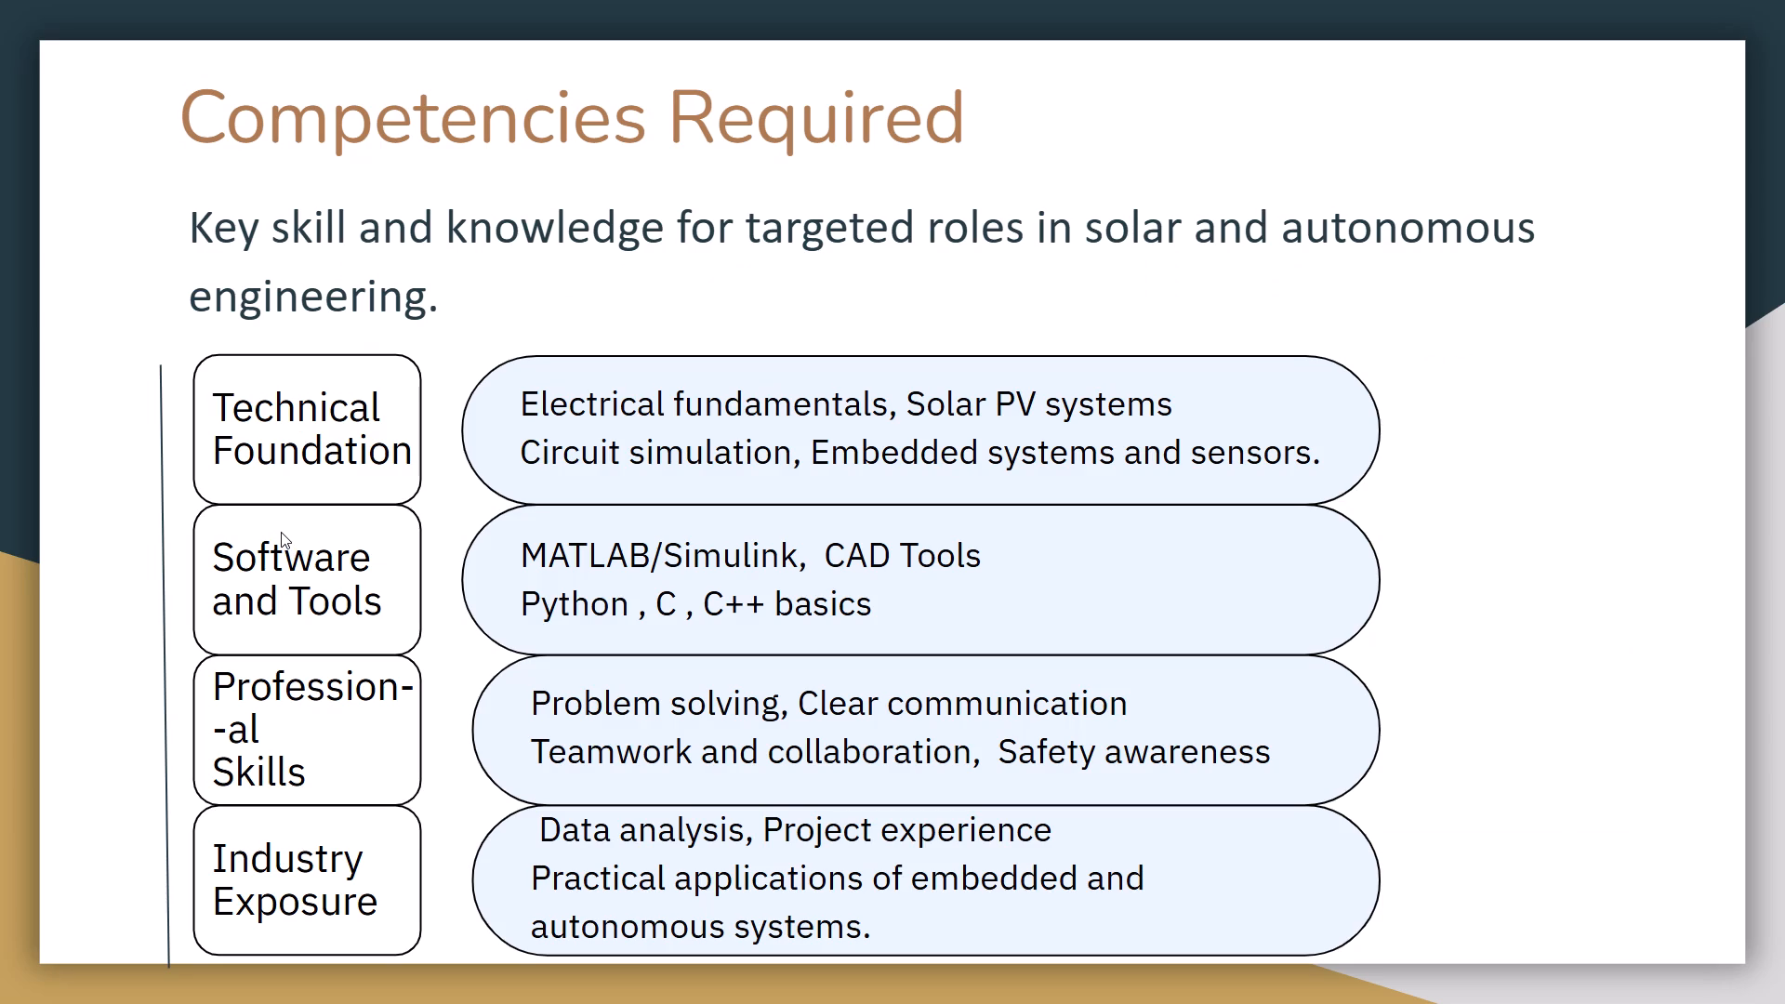
click(443, 383)
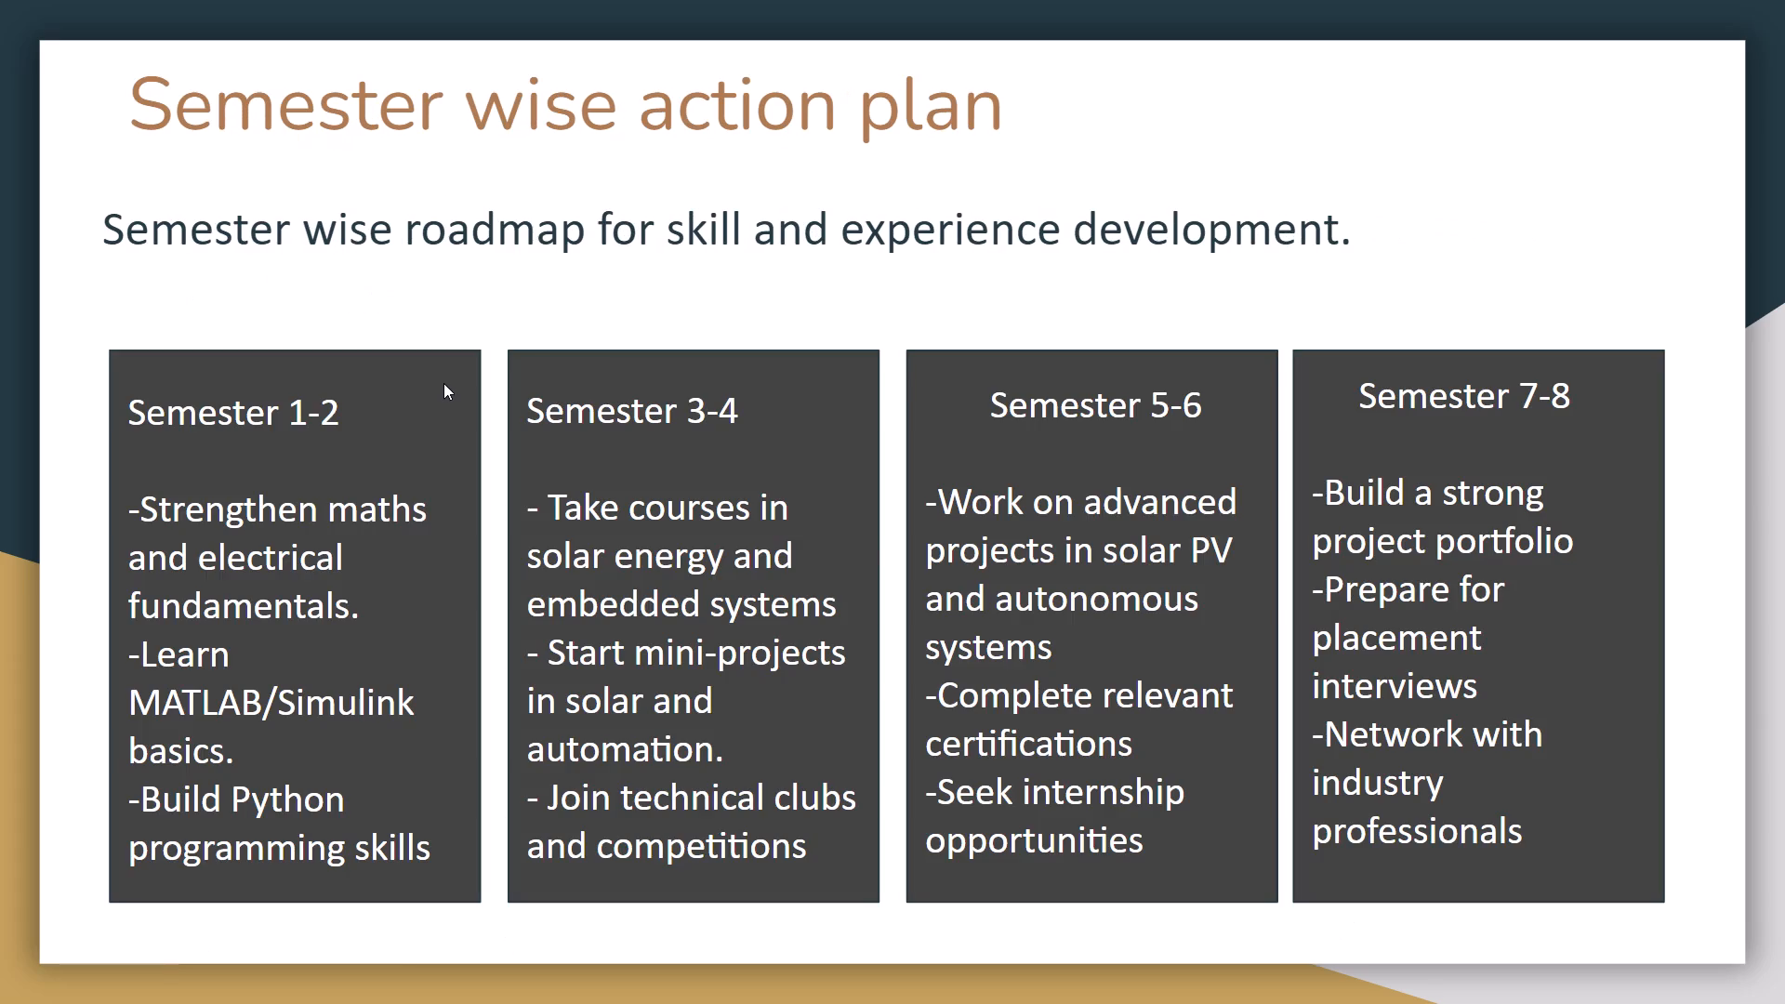
click(443, 383)
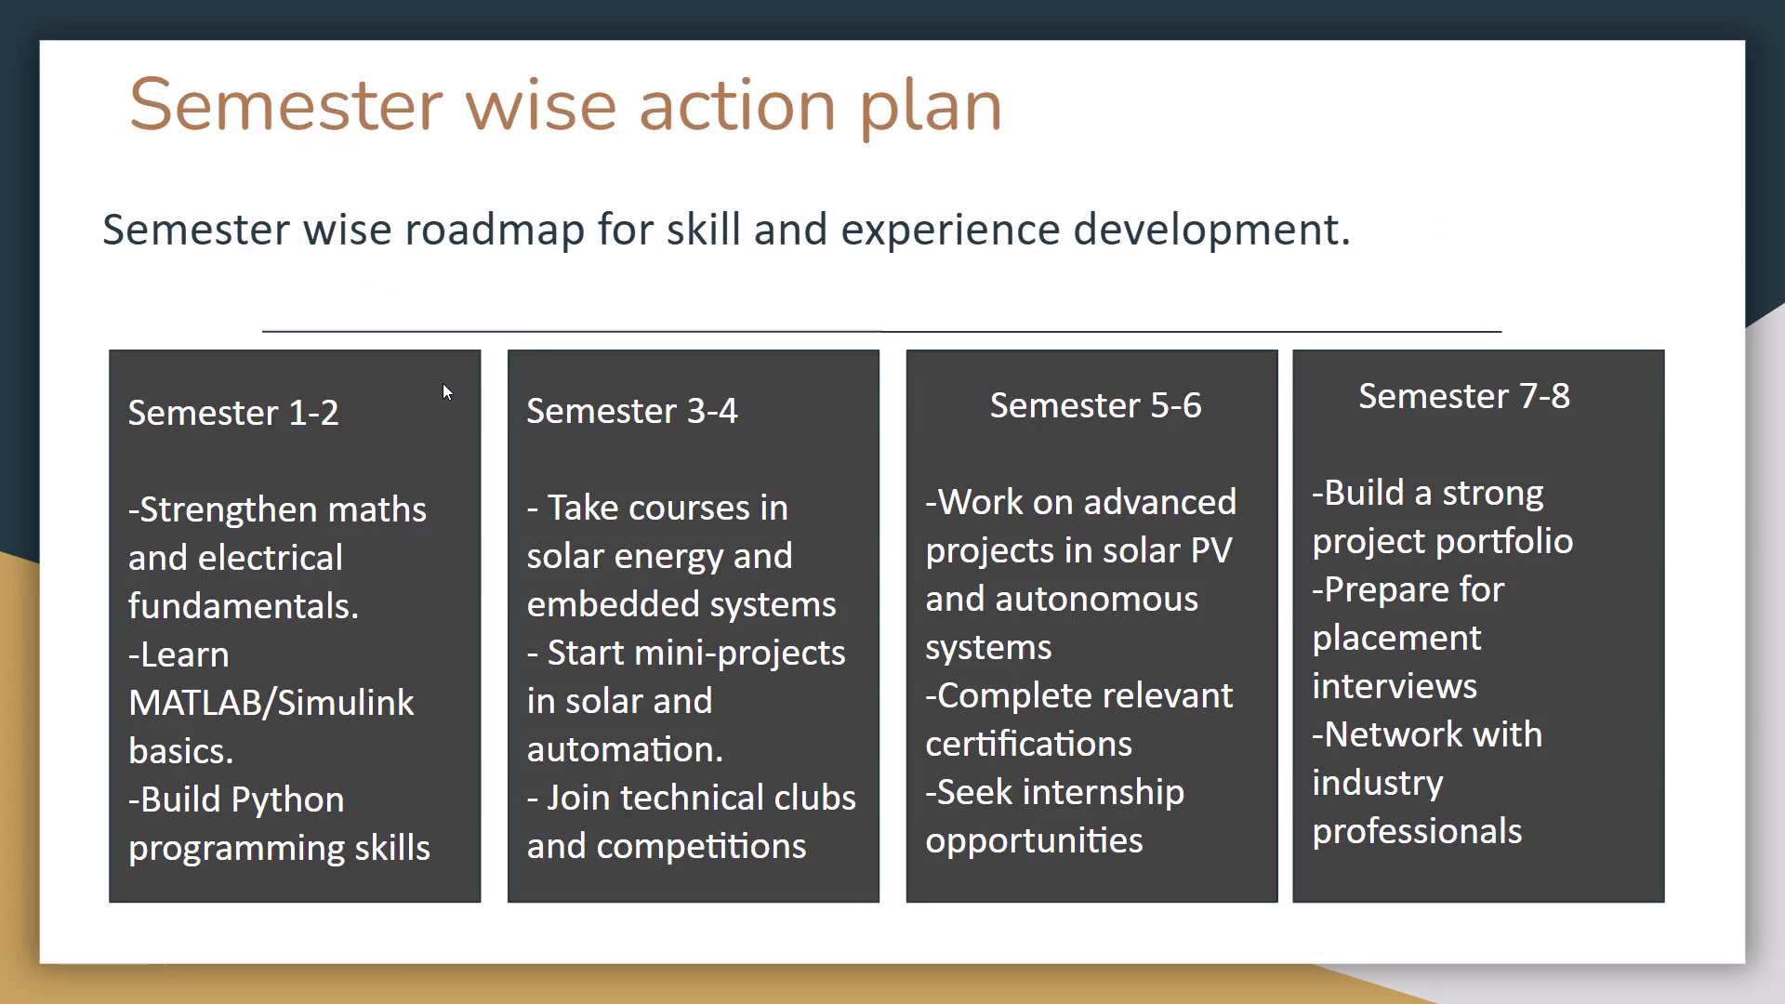
click(443, 383)
click(443, 383)
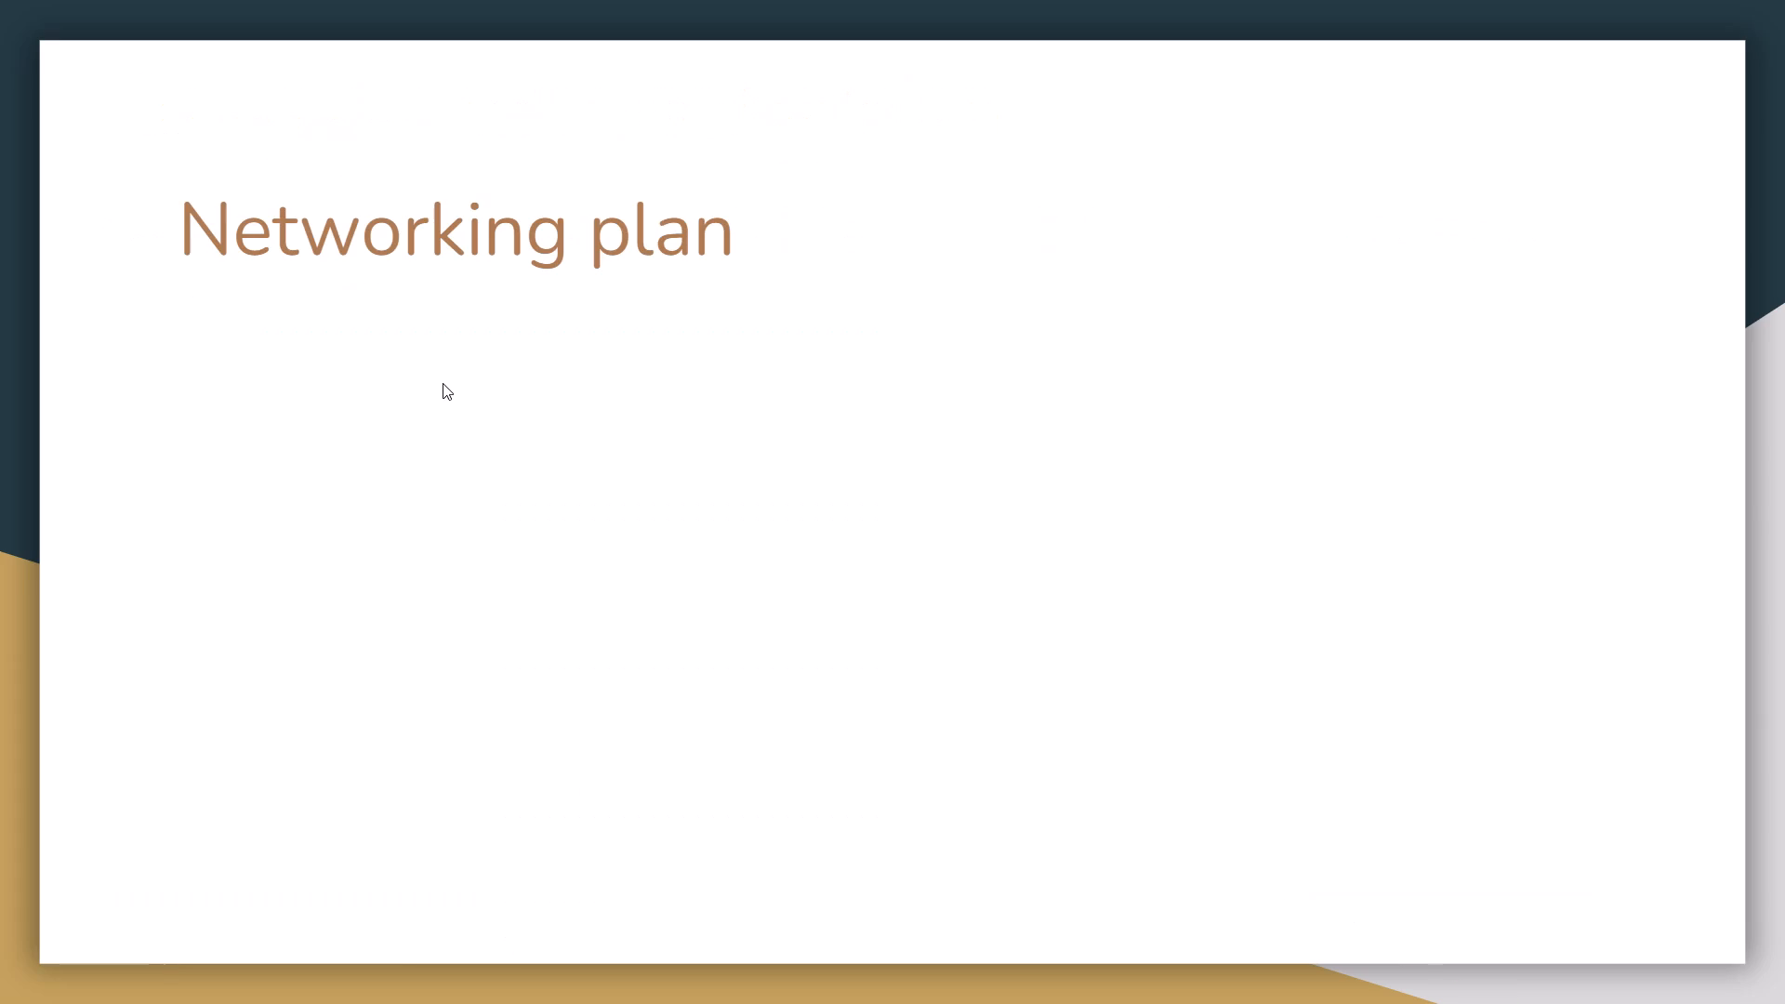
click(443, 383)
key(Escape)
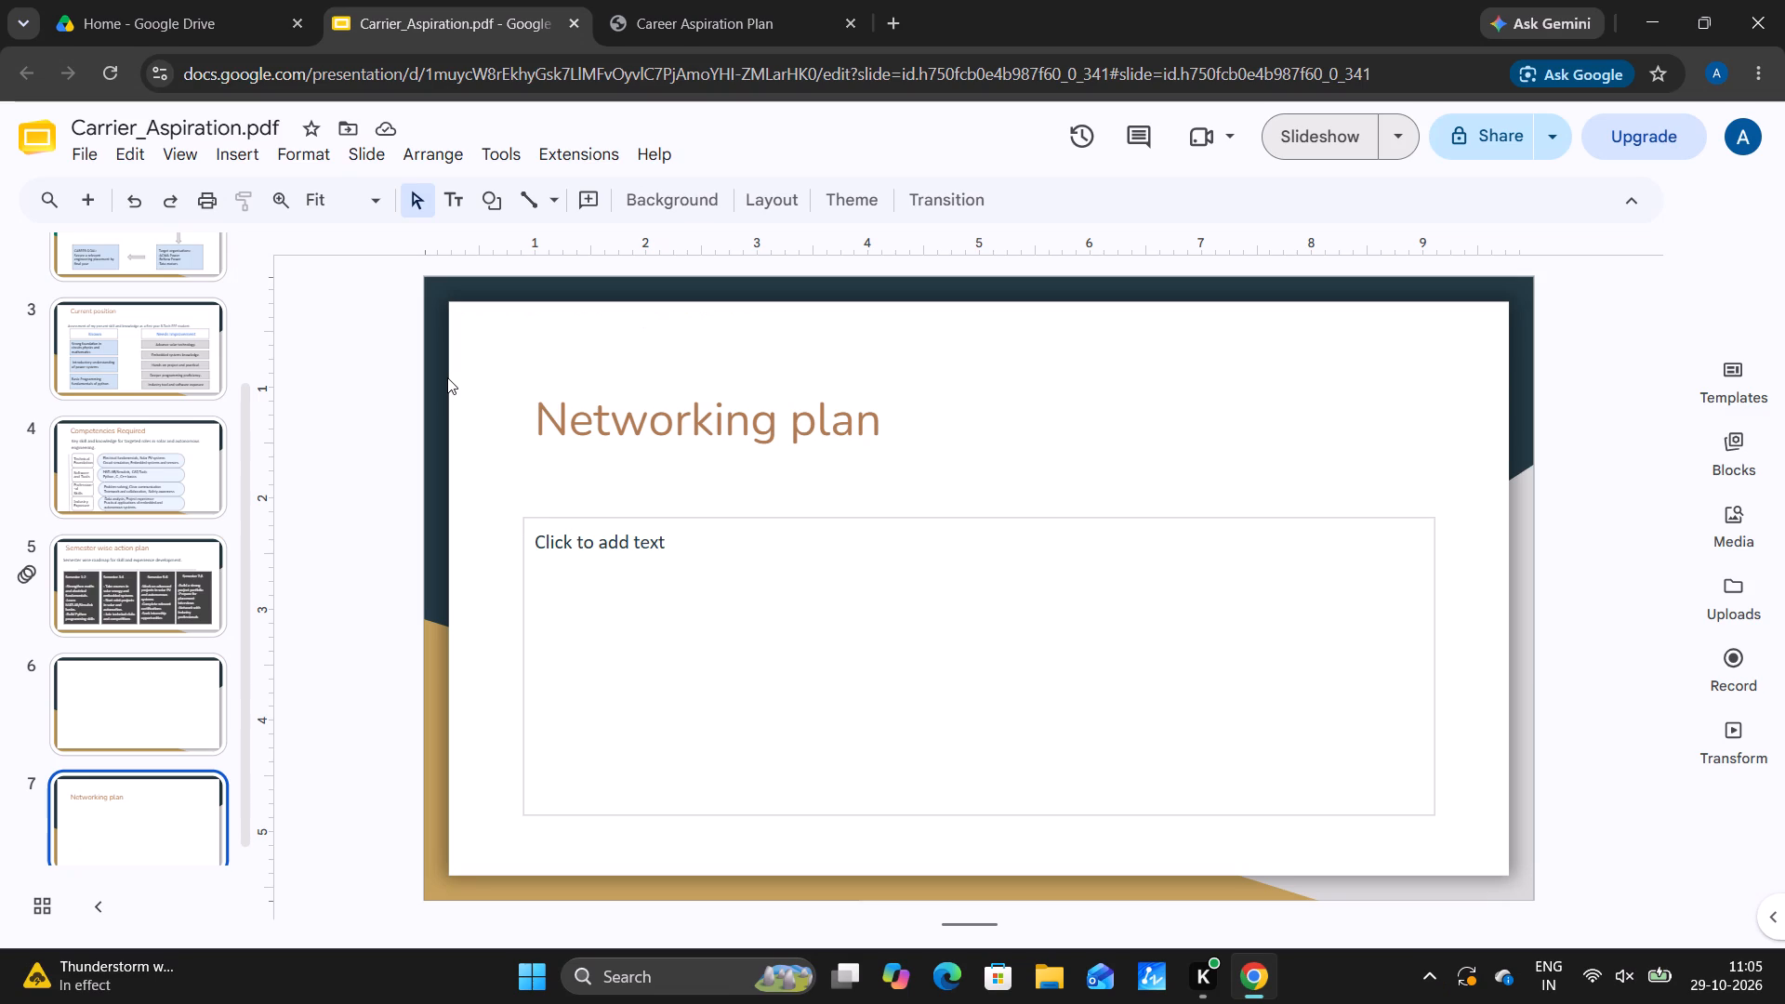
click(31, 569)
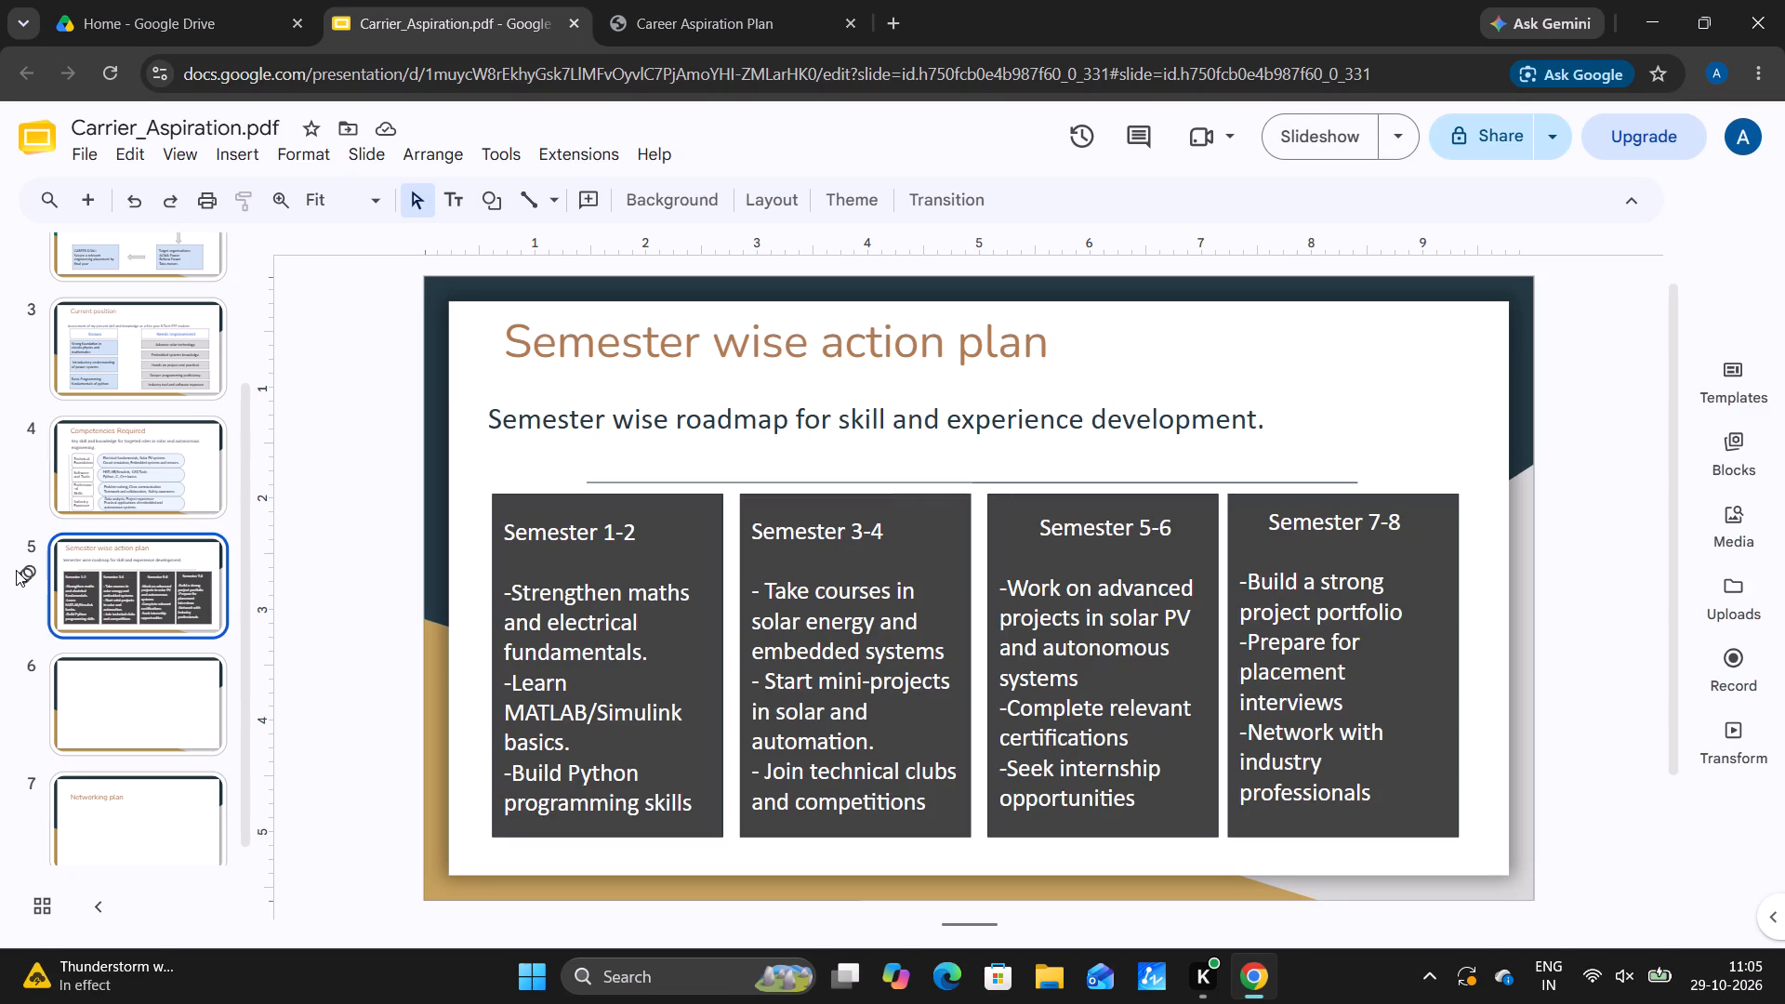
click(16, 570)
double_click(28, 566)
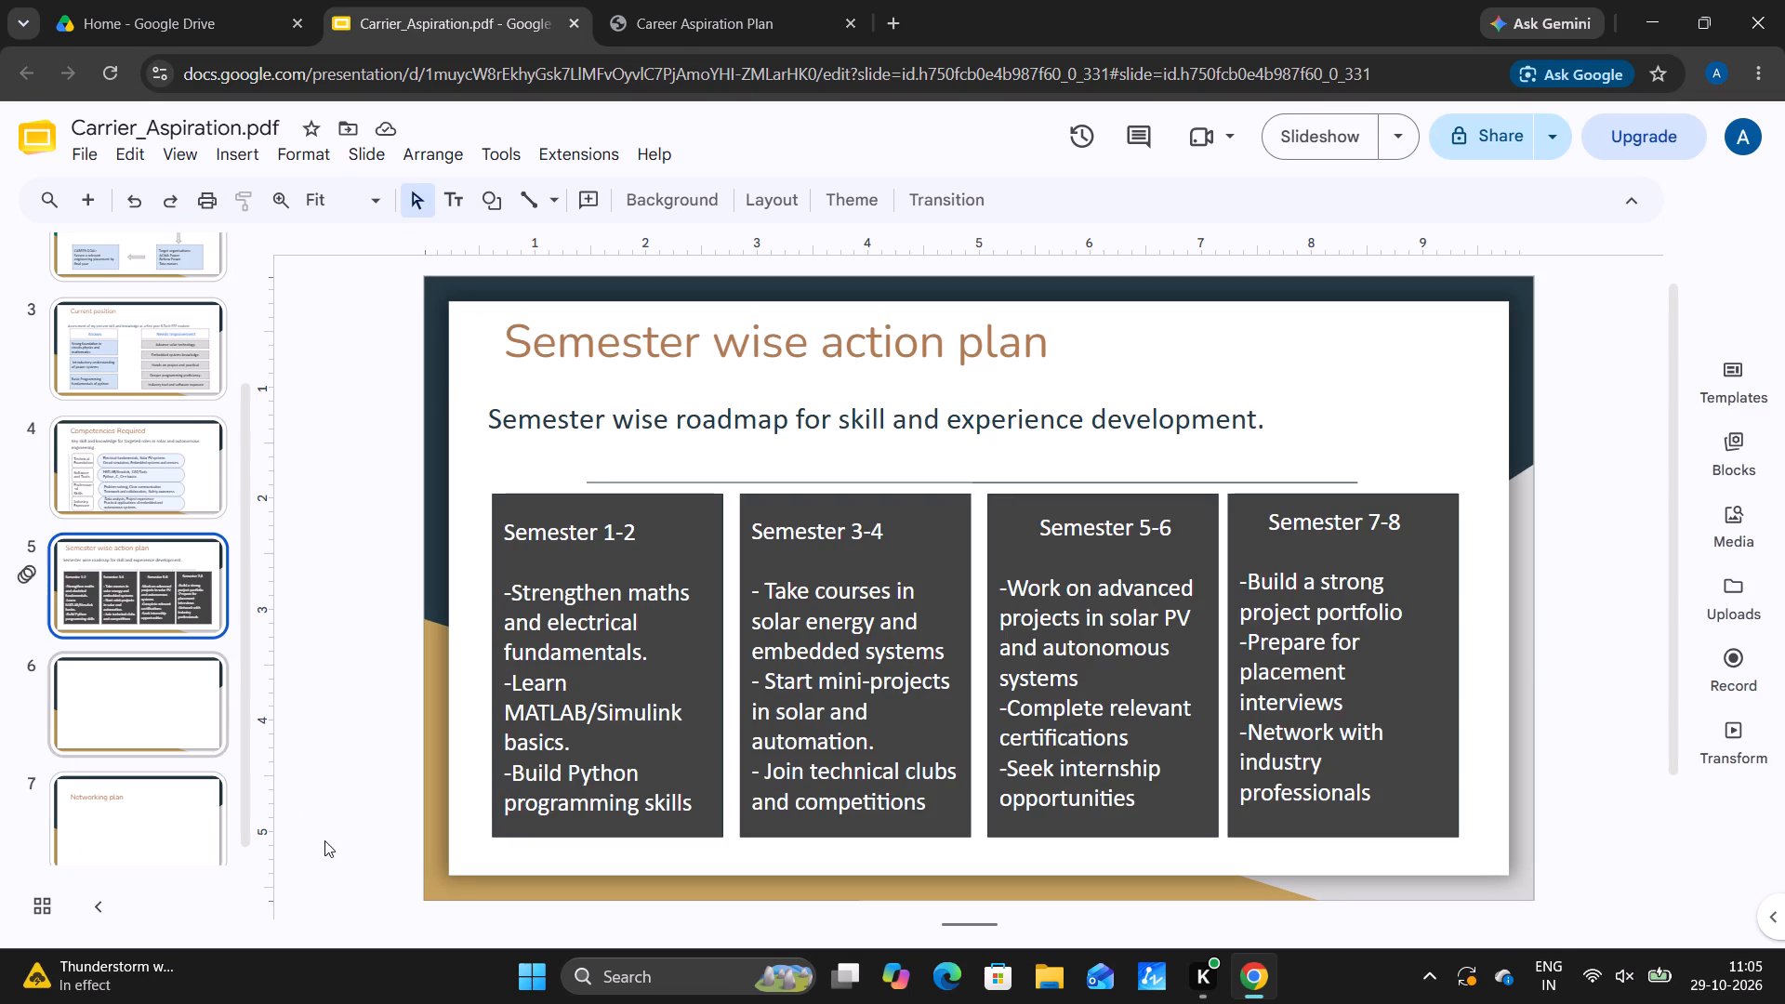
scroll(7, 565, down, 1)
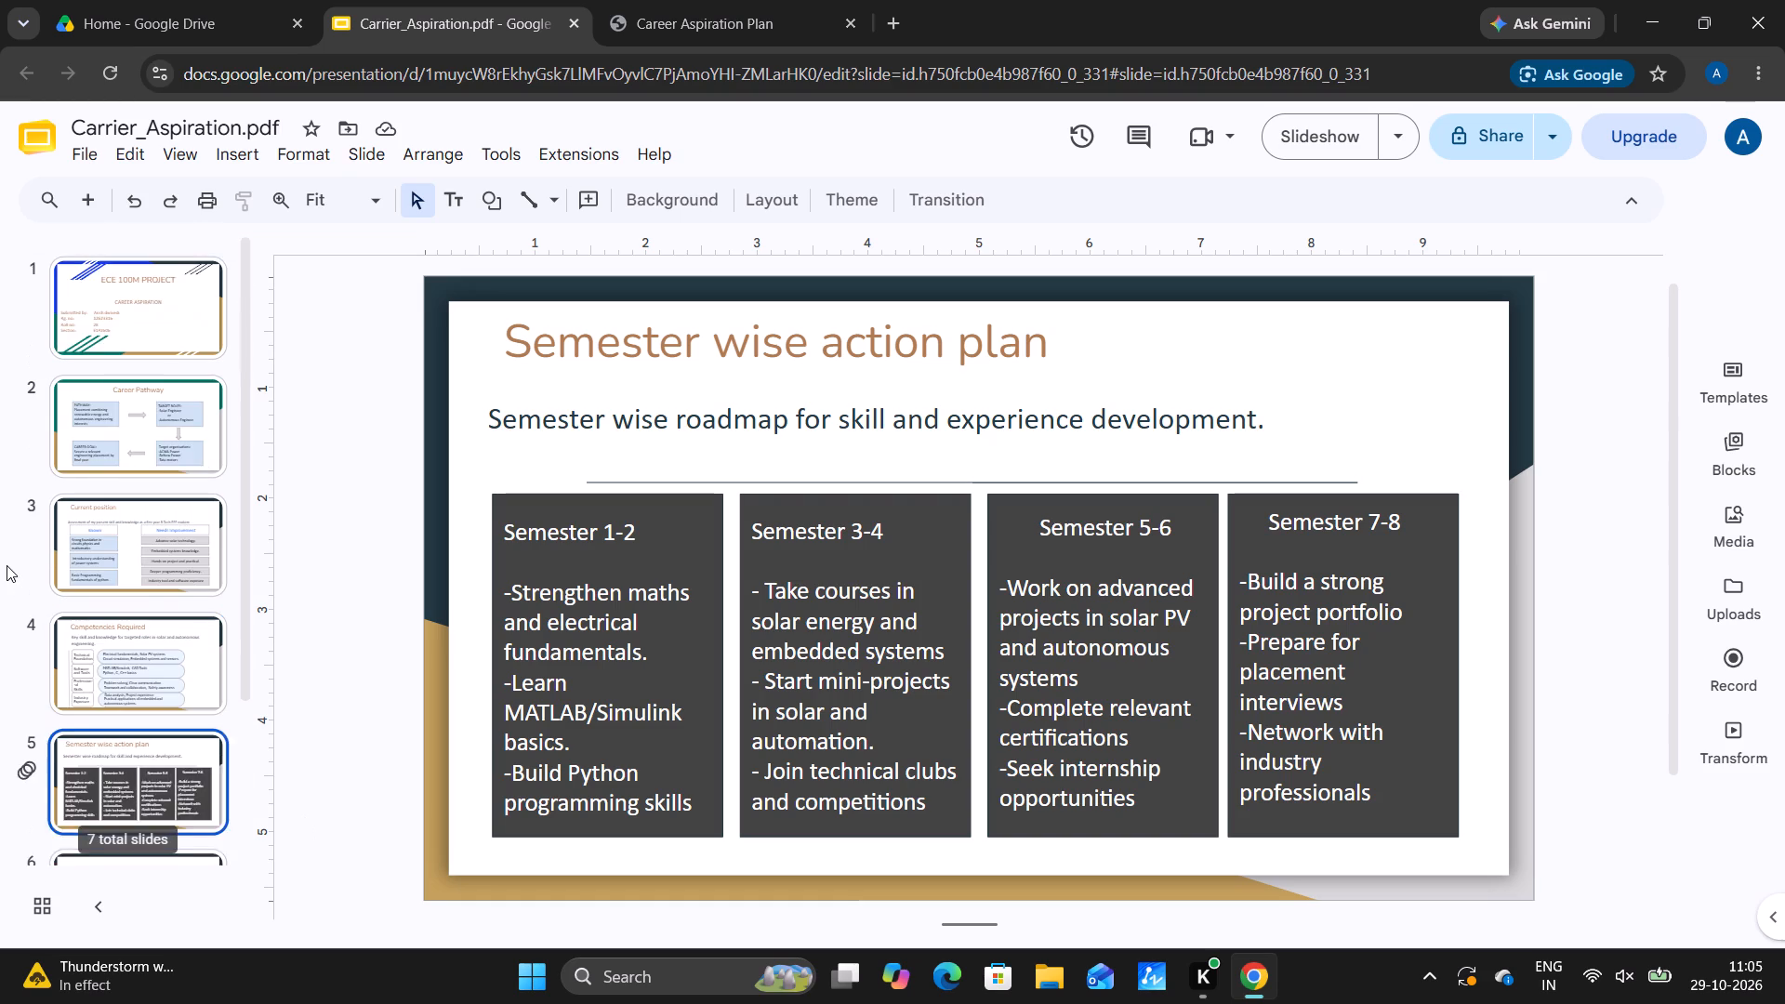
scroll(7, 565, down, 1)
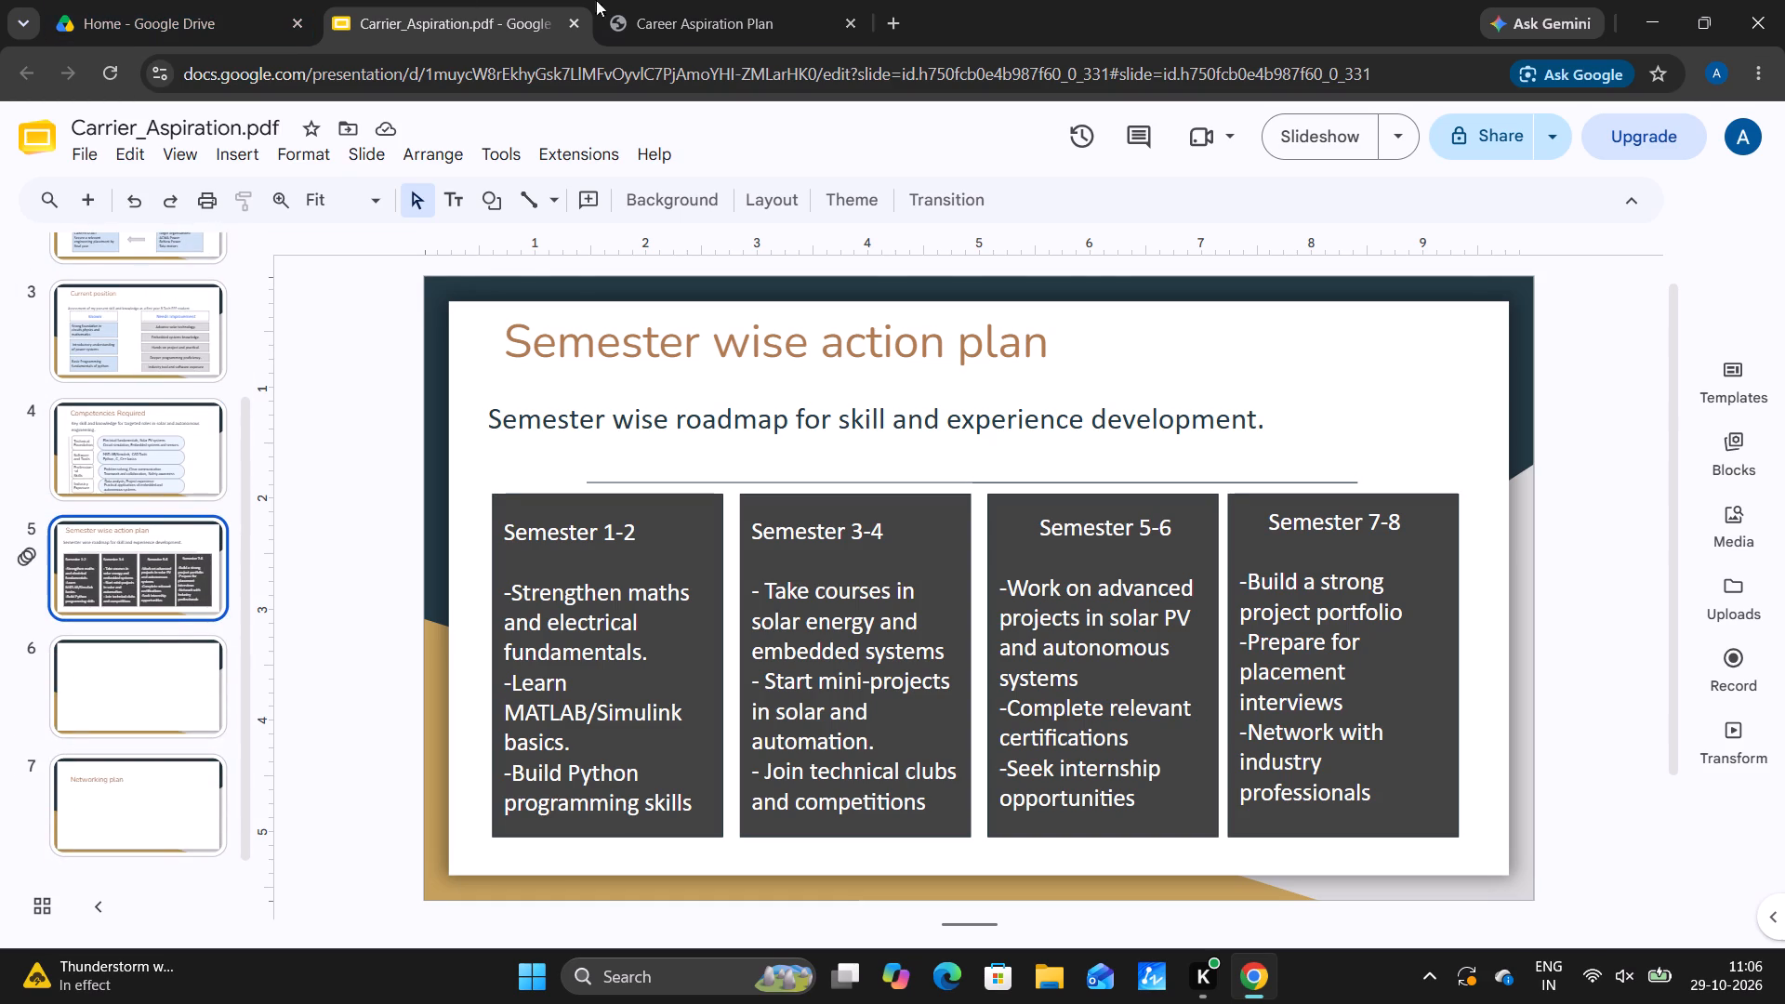
Check the reference PDF pages from Current Position to Networking Plan against the presentation's slide order, and return to the presentation.
click(643, 0)
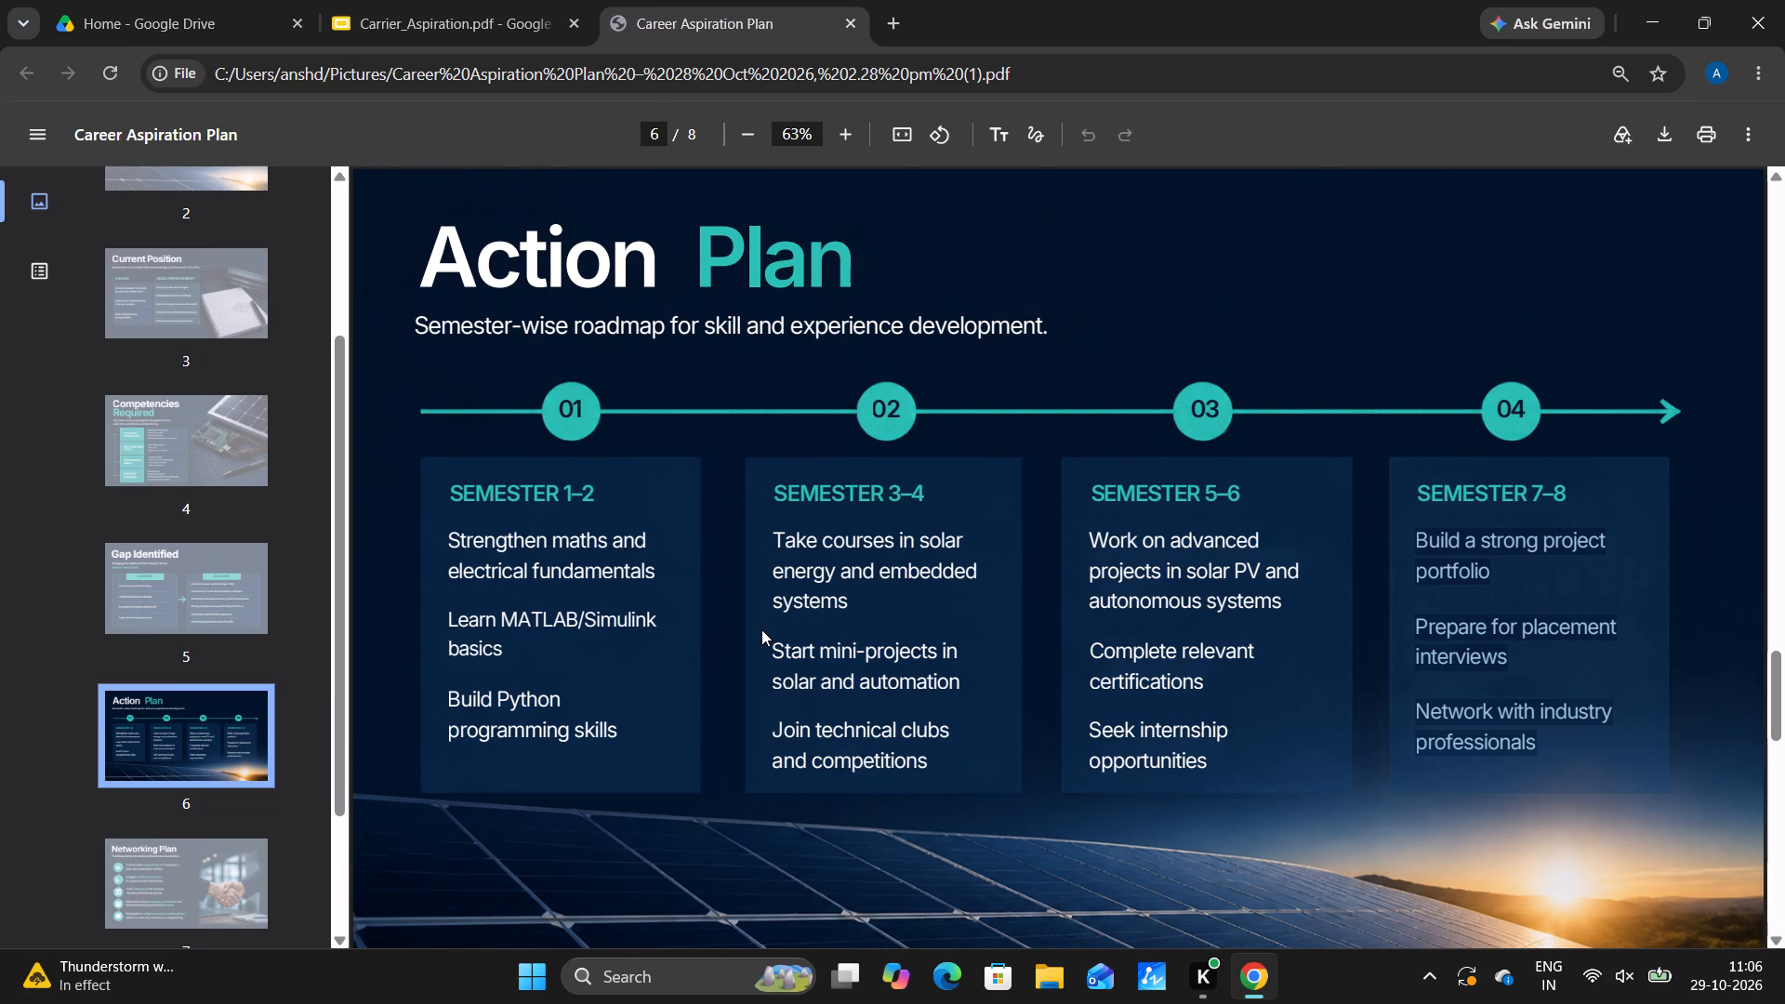
key(Right)
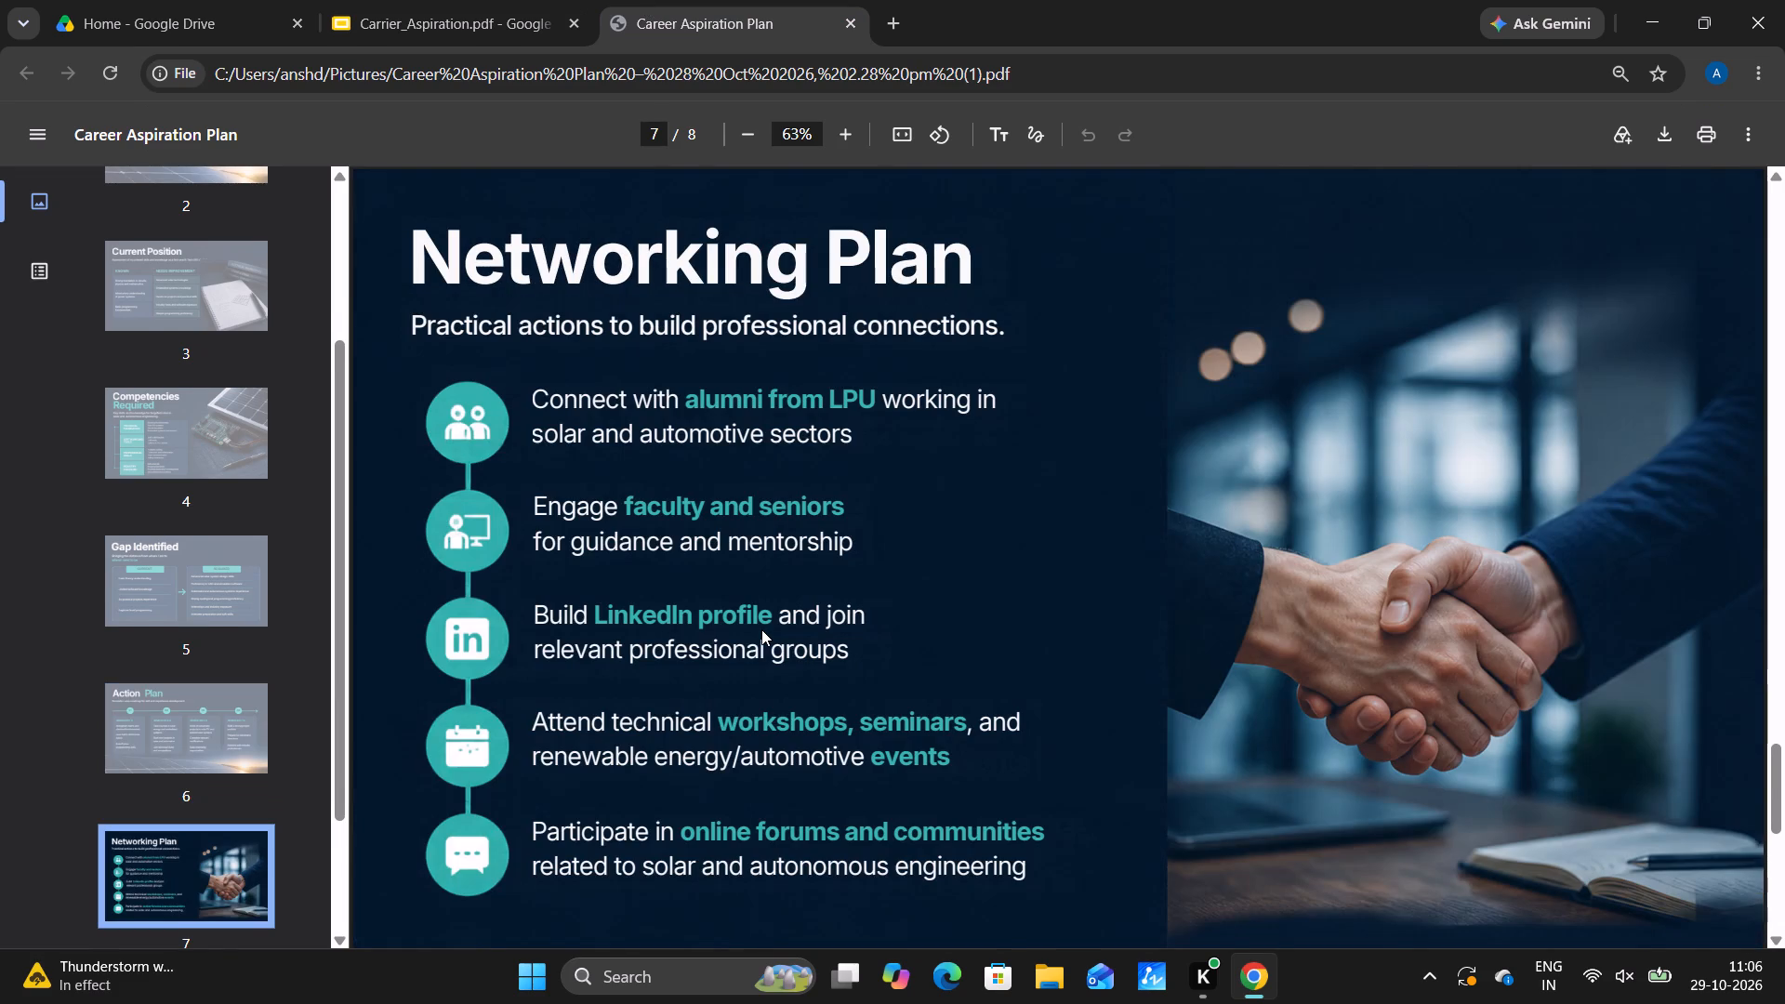
key(Left)
key(Left)
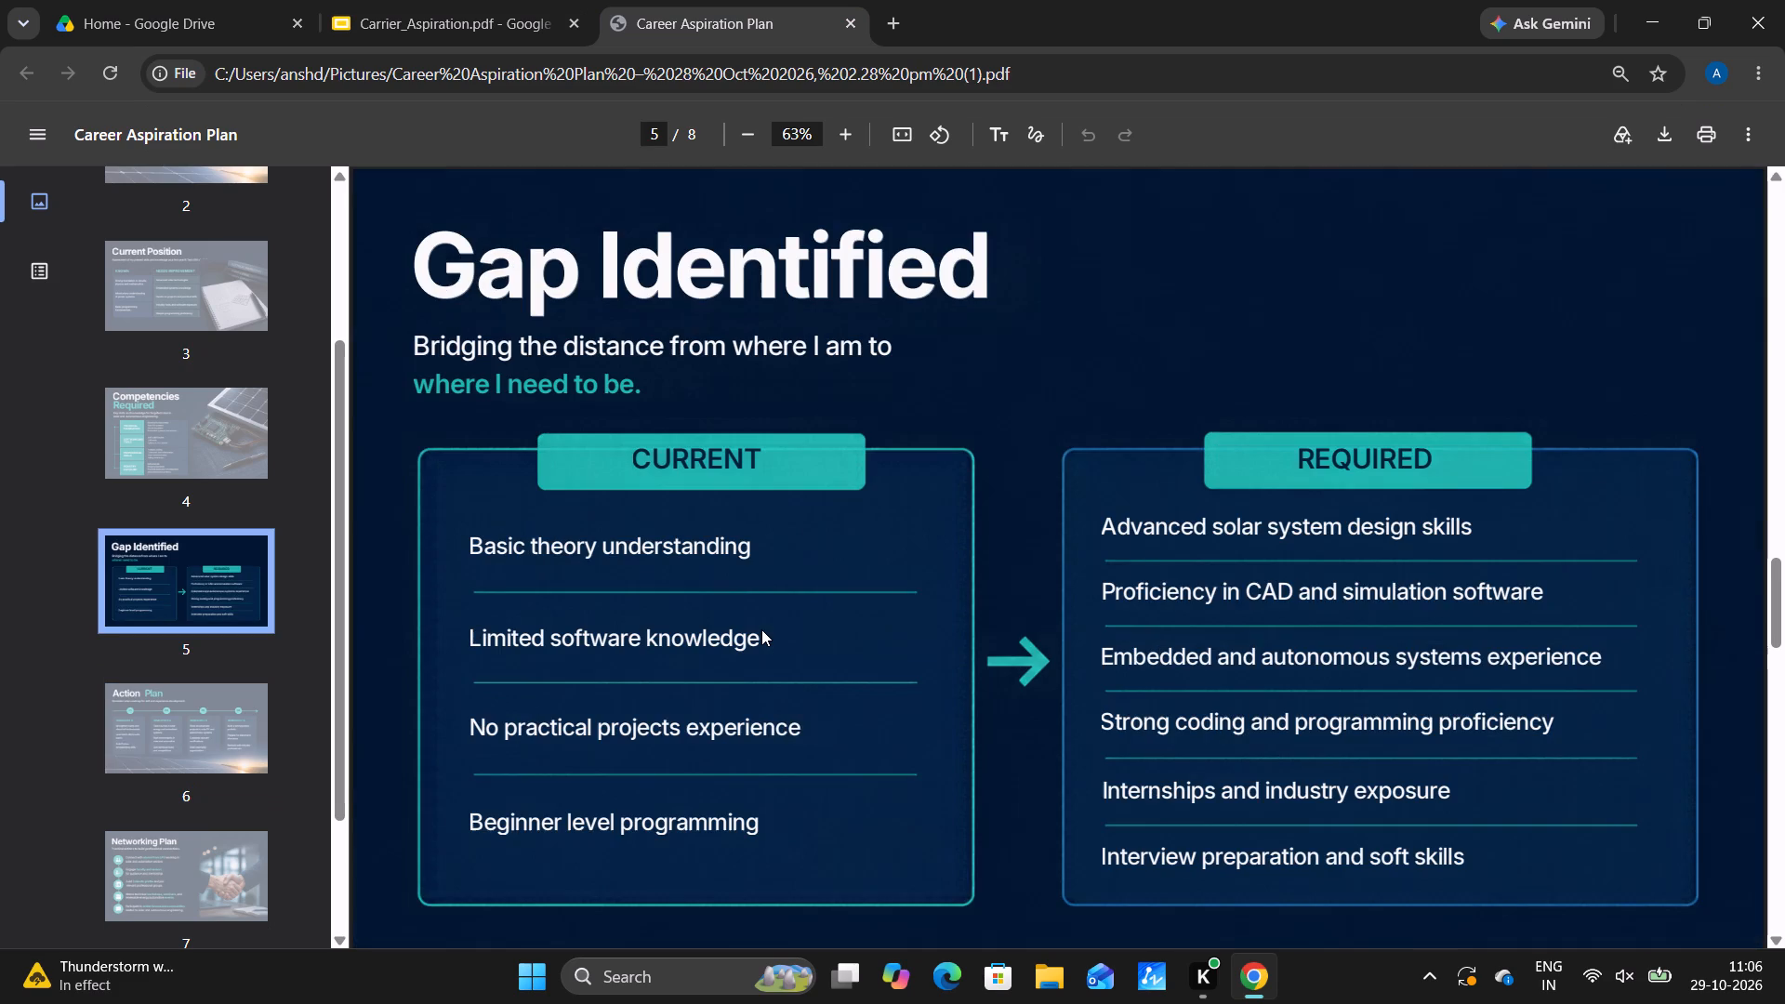
key(Left)
key(Left)
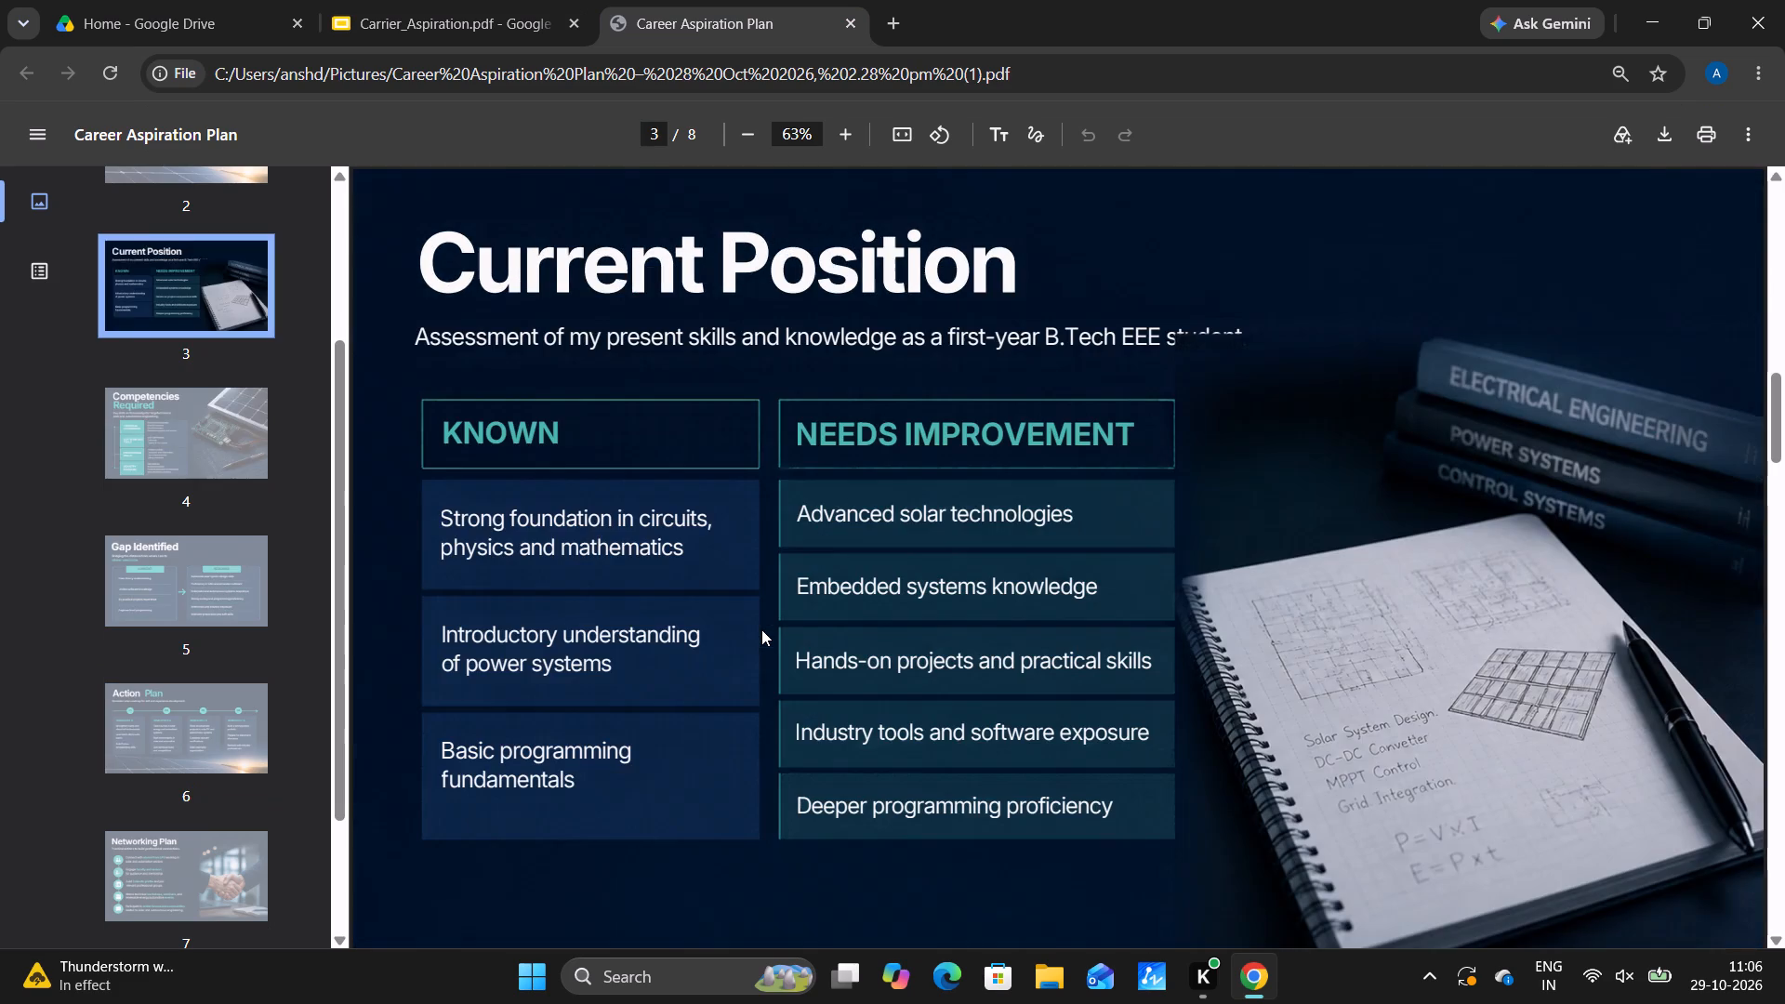
key(Right)
key(Right)
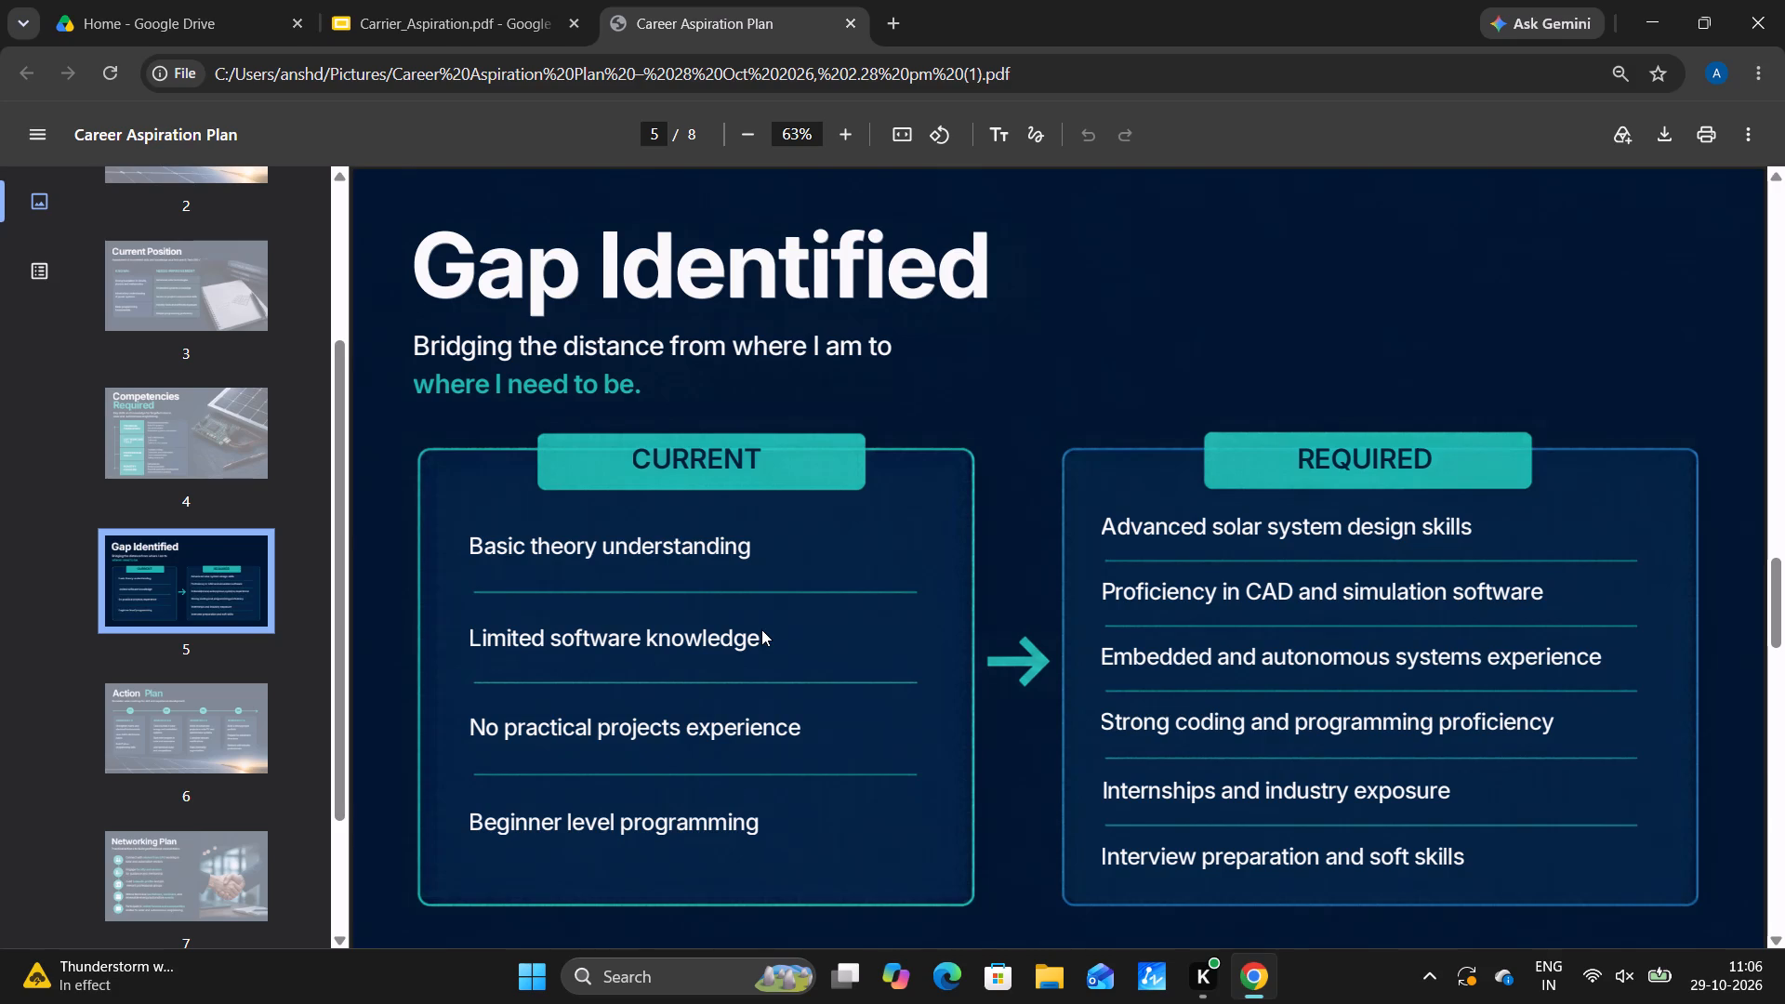
click(154, 435)
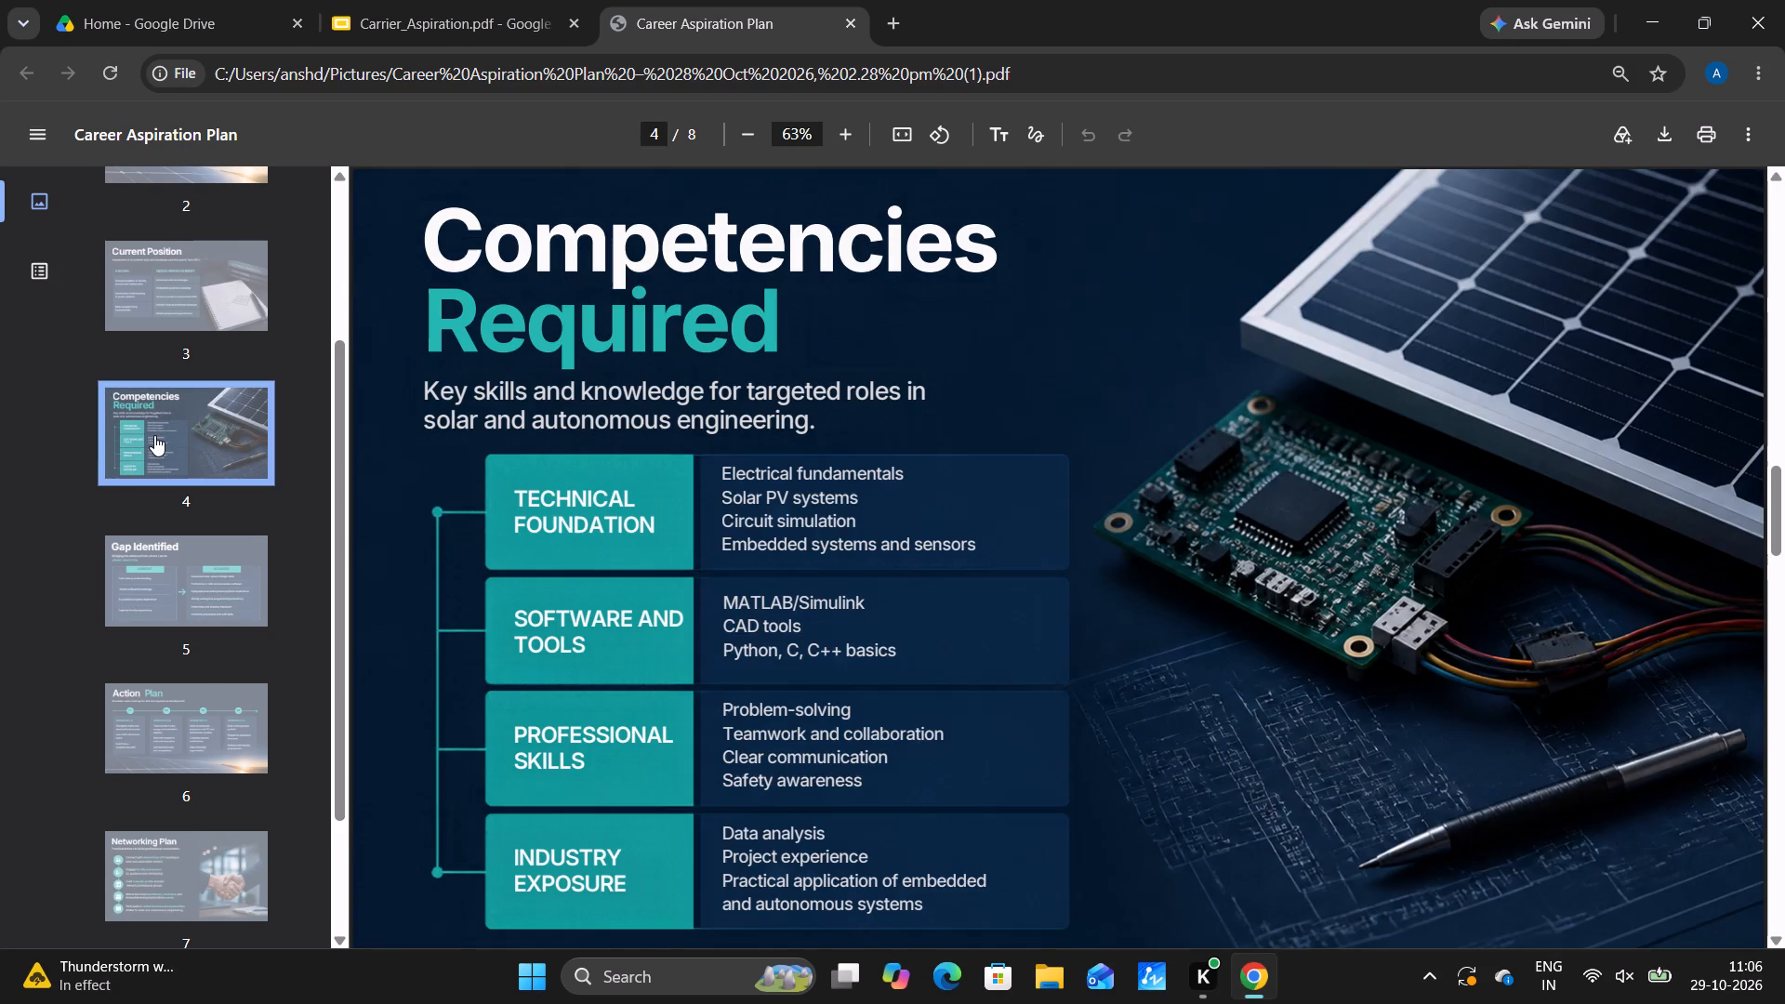
click(403, 0)
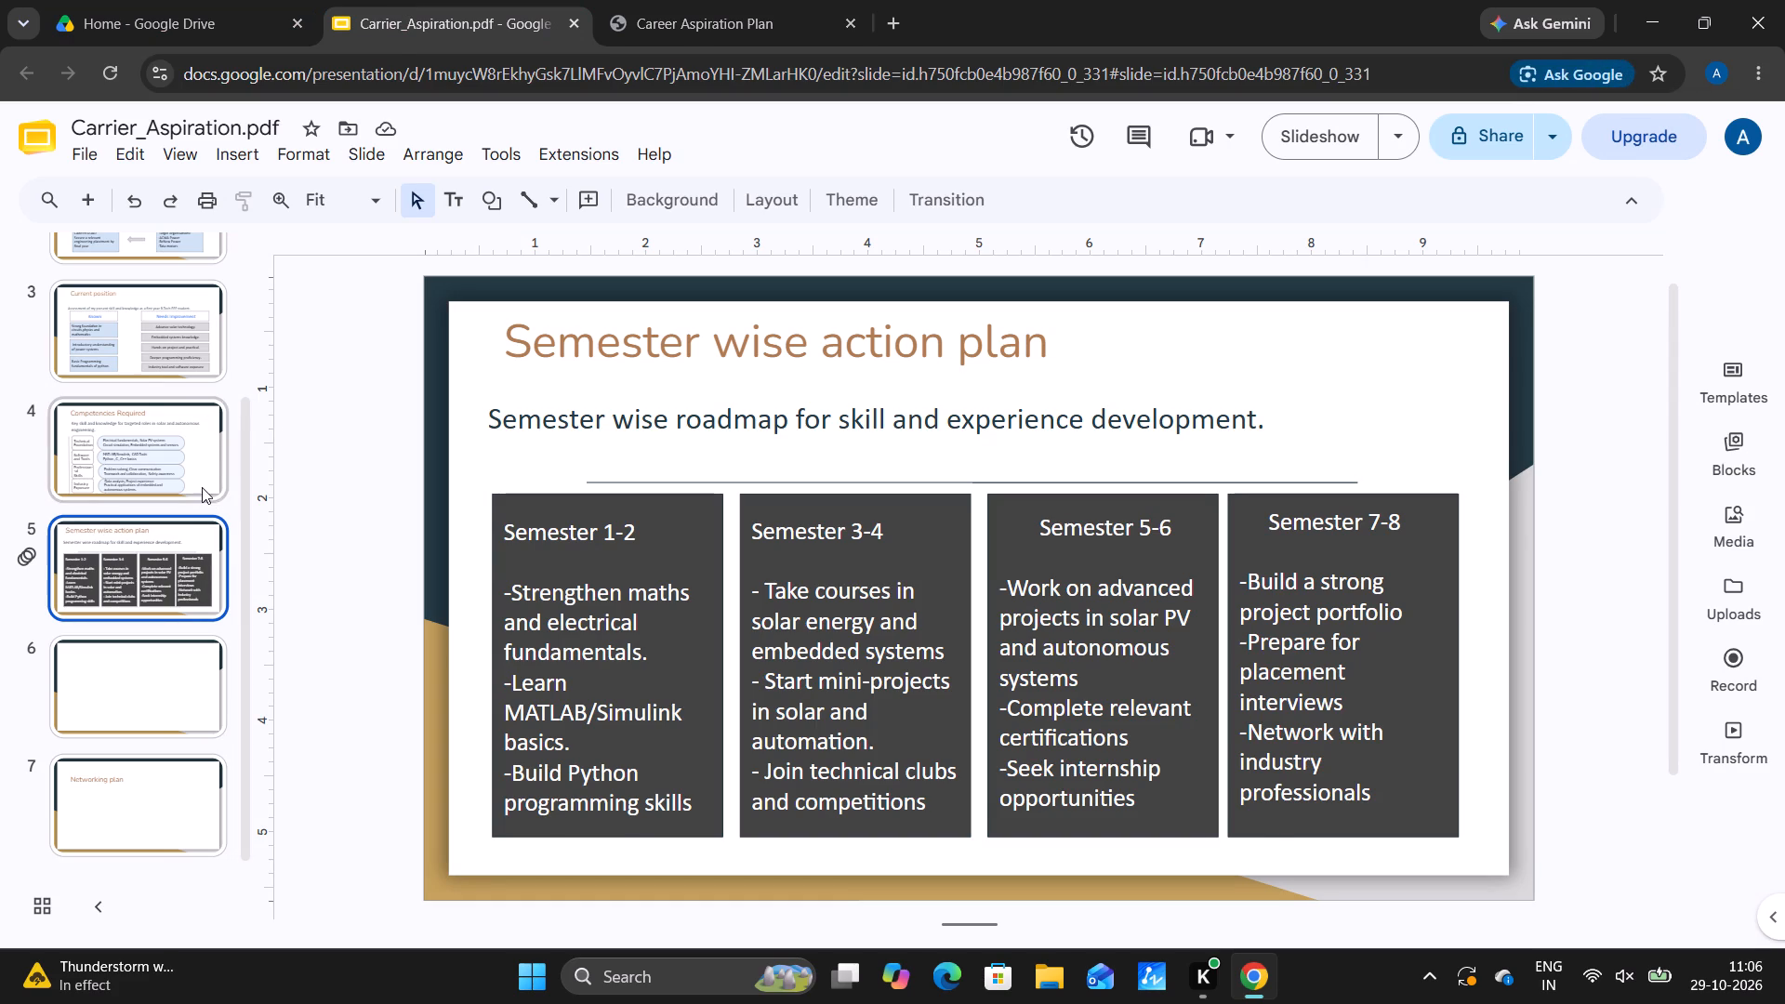
Insert a new slide directly after the Competencies Required slide and keep it open for editing.
click(180, 473)
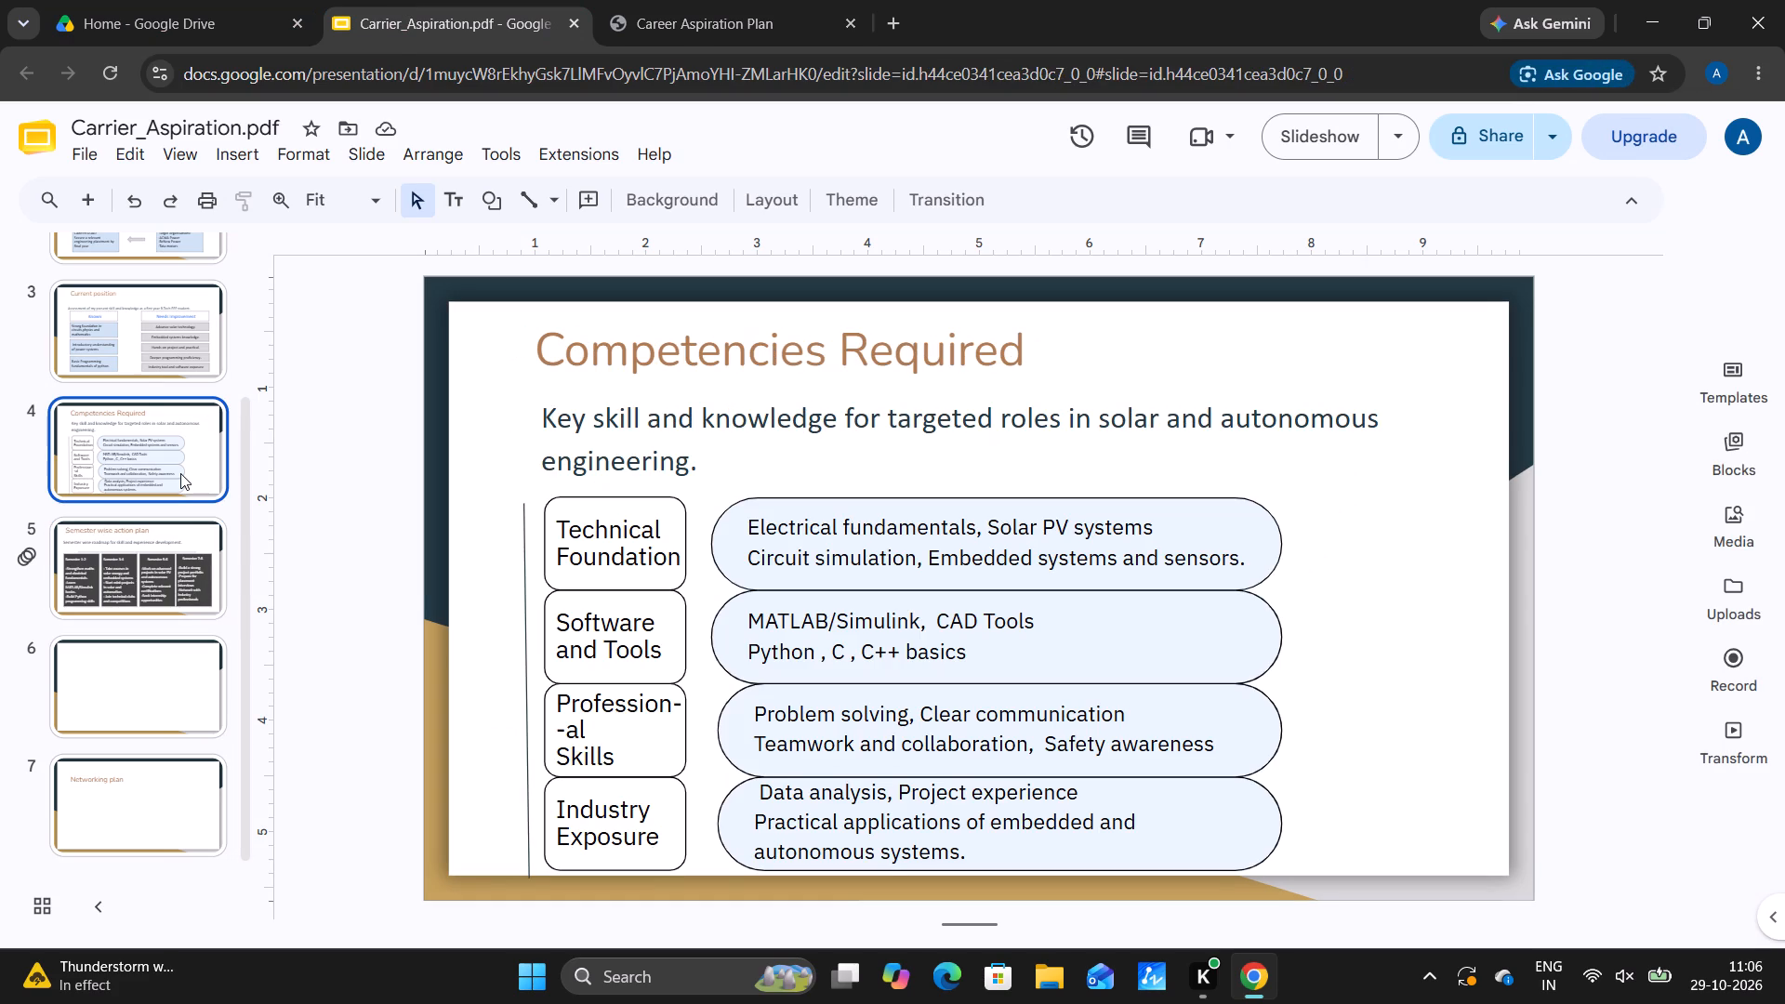
key(ctrl+m)
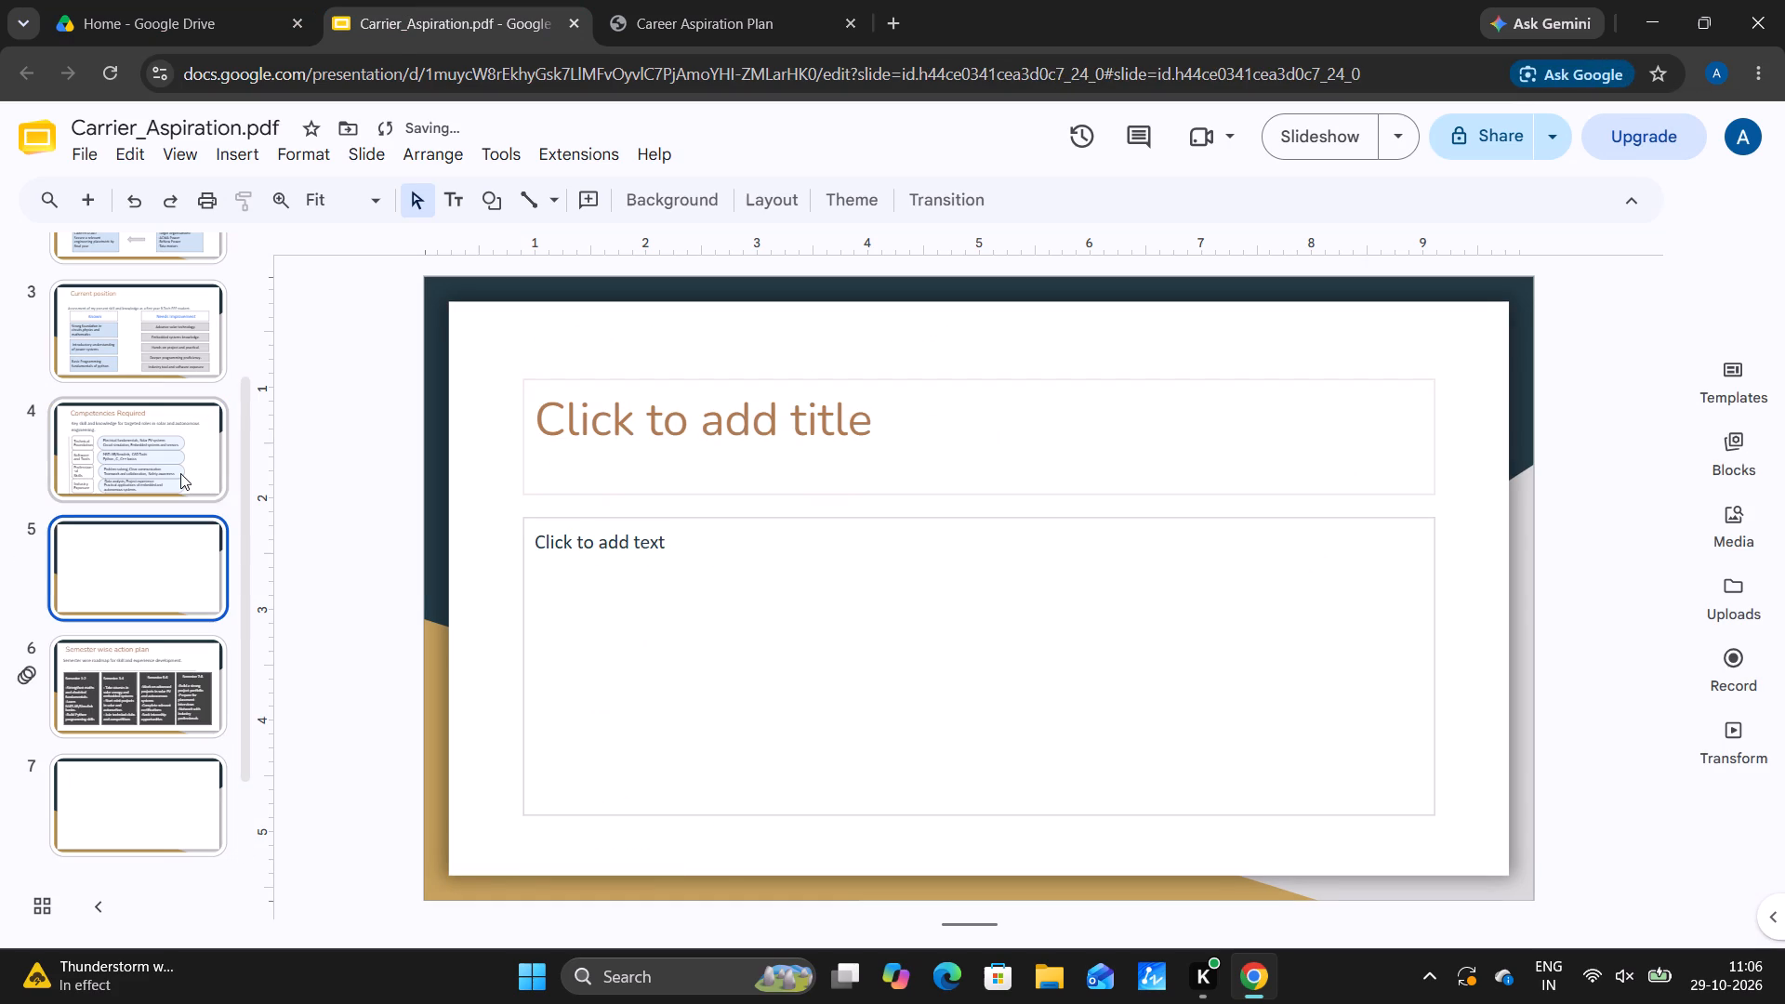
click(202, 760)
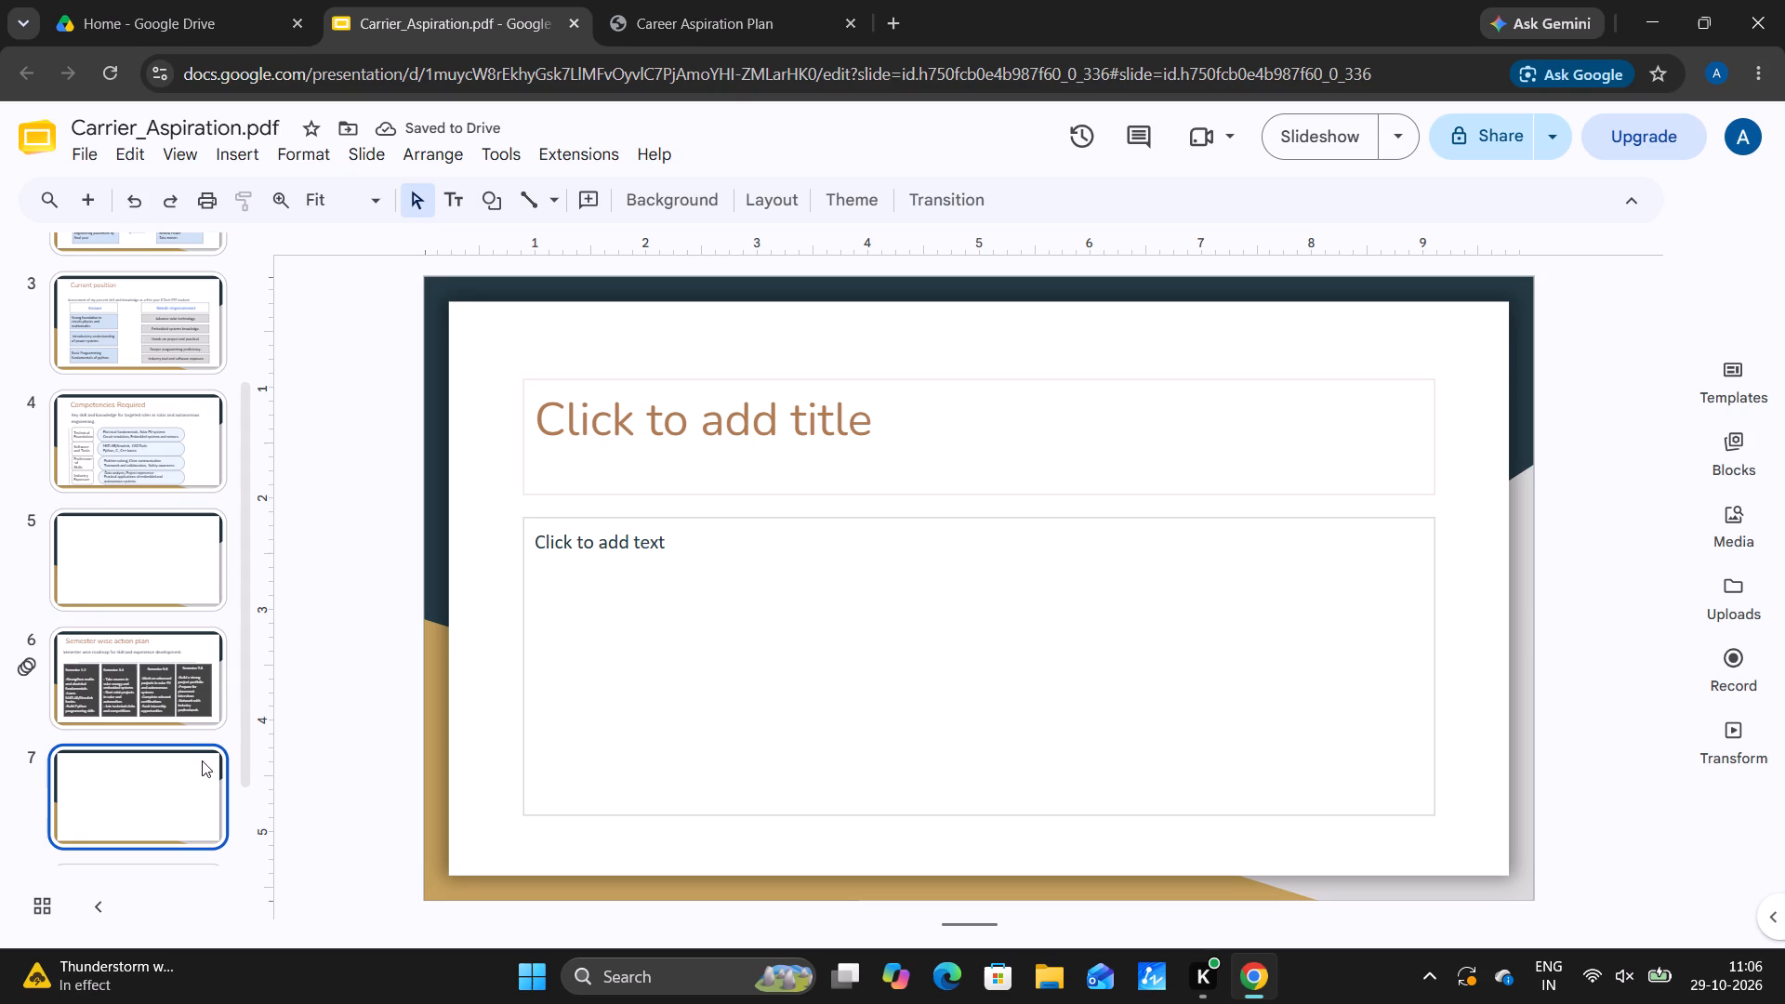
click(97, 598)
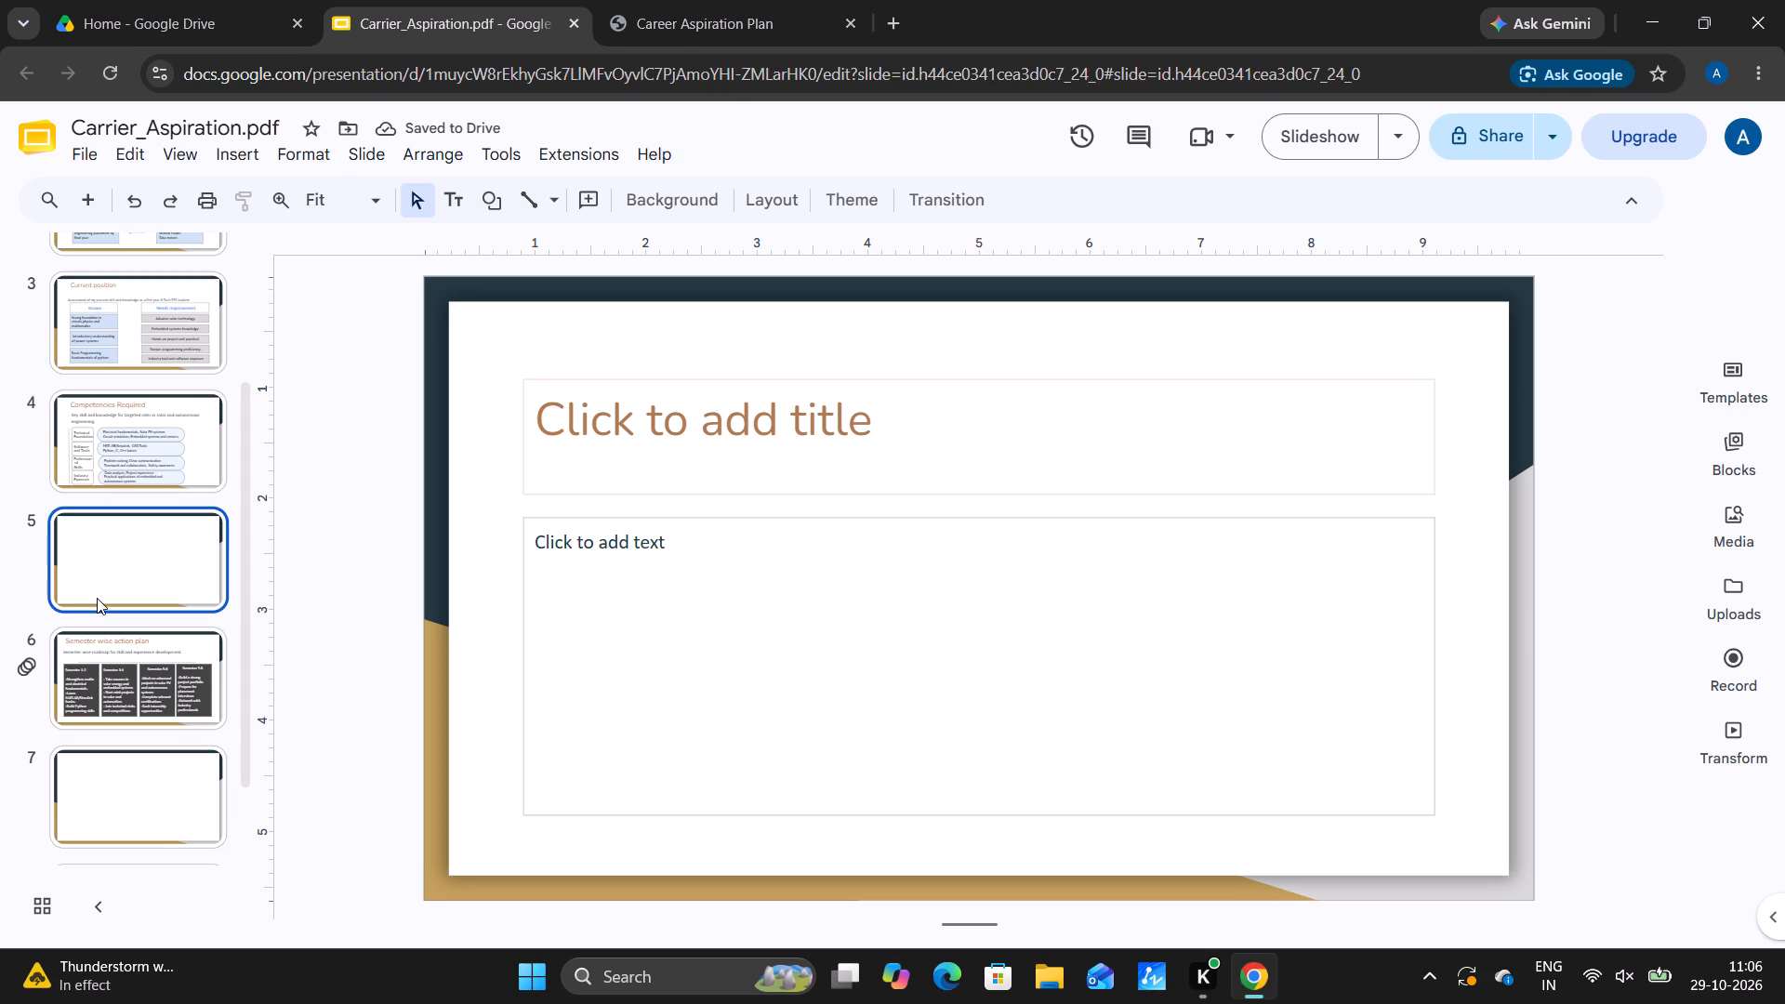
Consult the Gap Identified page of the reference PDF, title the new fifth slide "Gap Identified", and add a line break after the title.
click(711, 15)
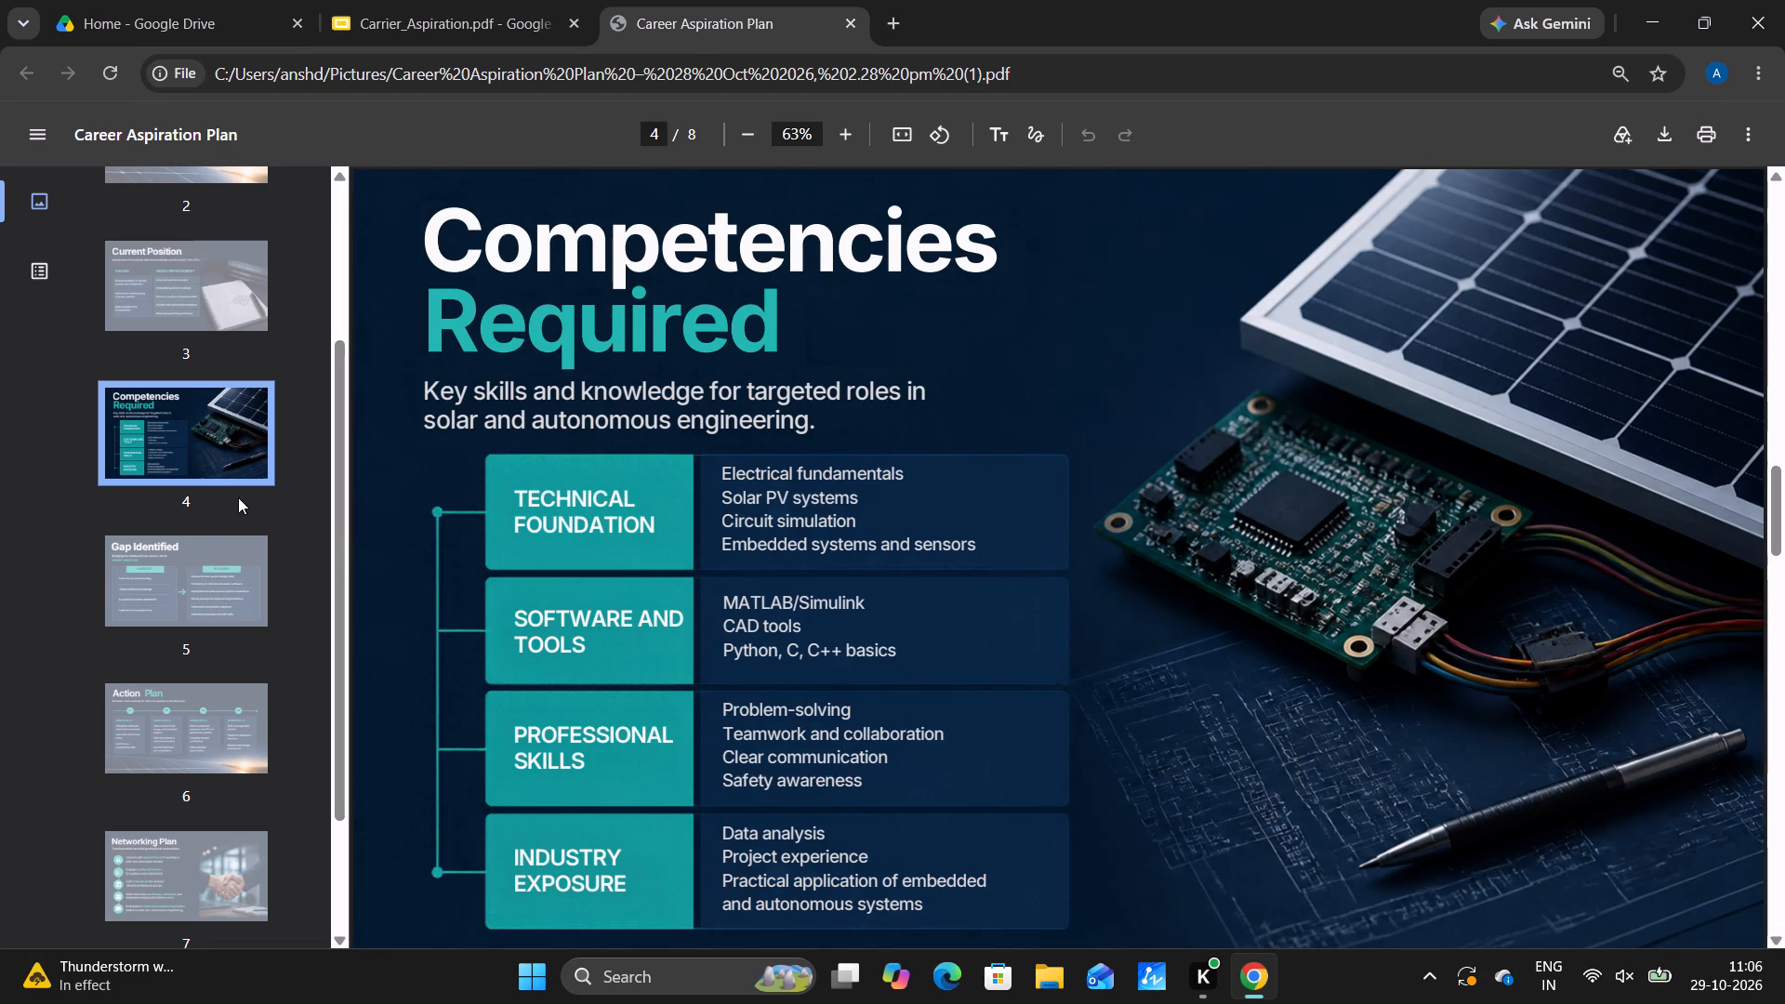
click(203, 636)
click(203, 636)
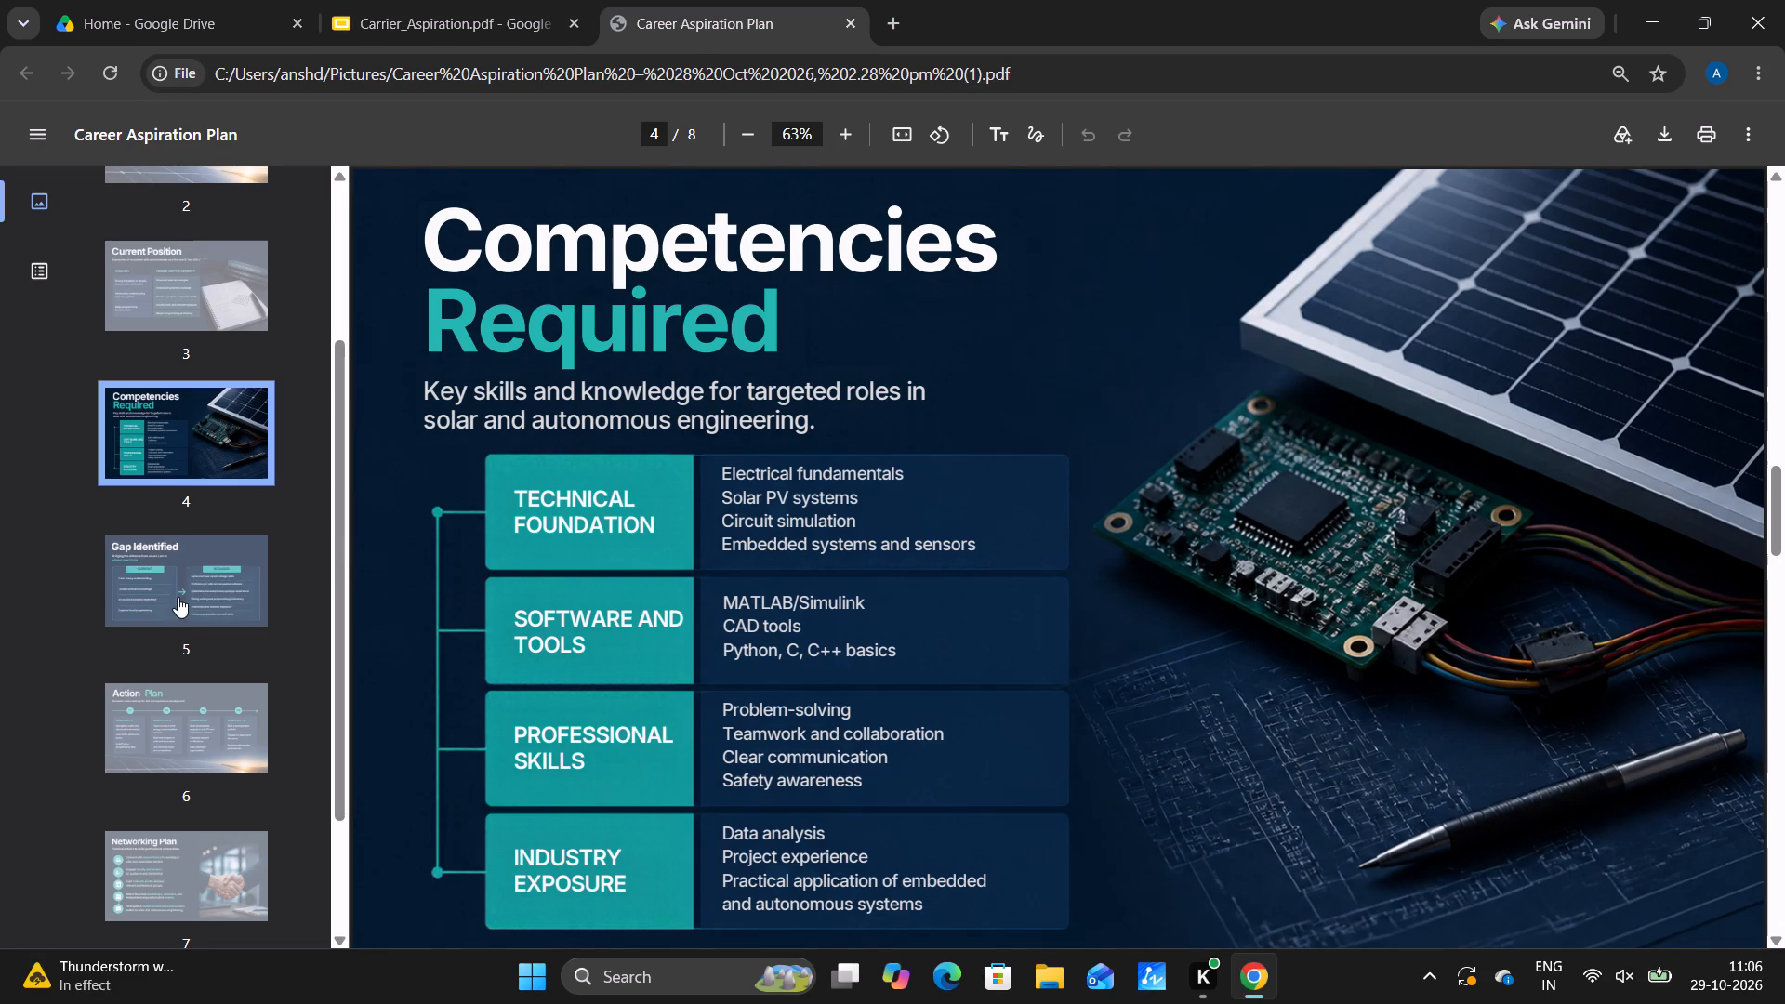
click(178, 597)
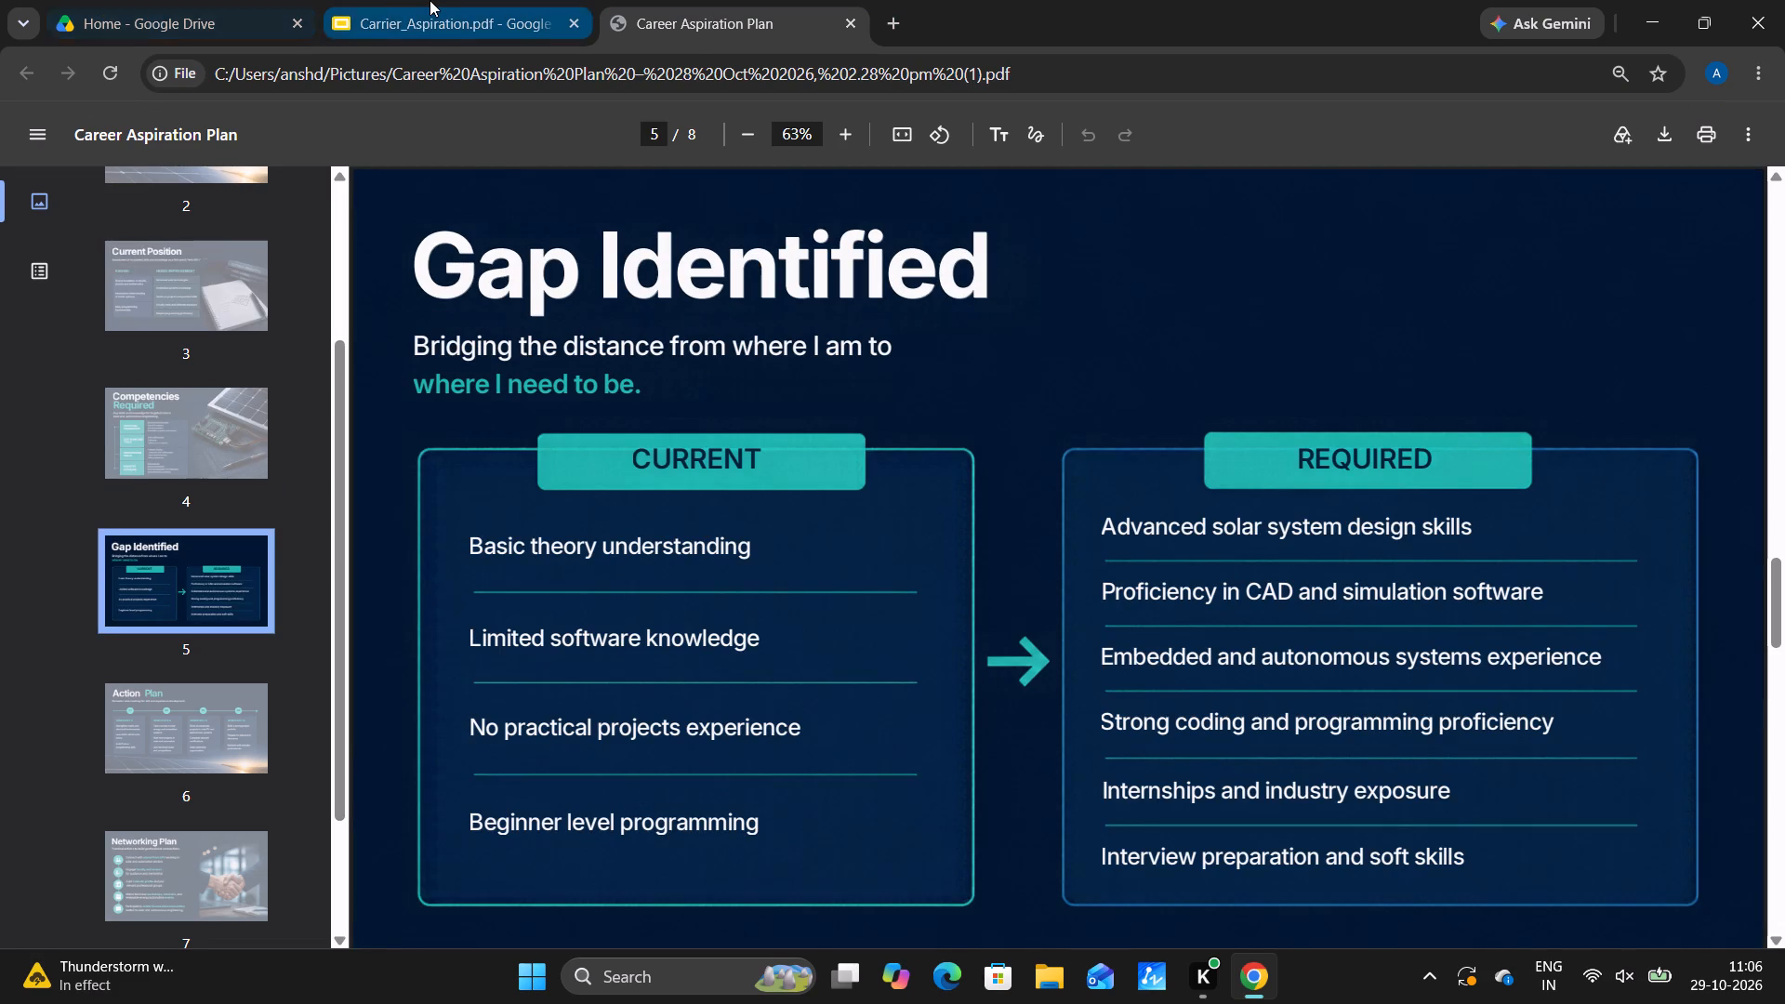
click(430, 0)
click(833, 437)
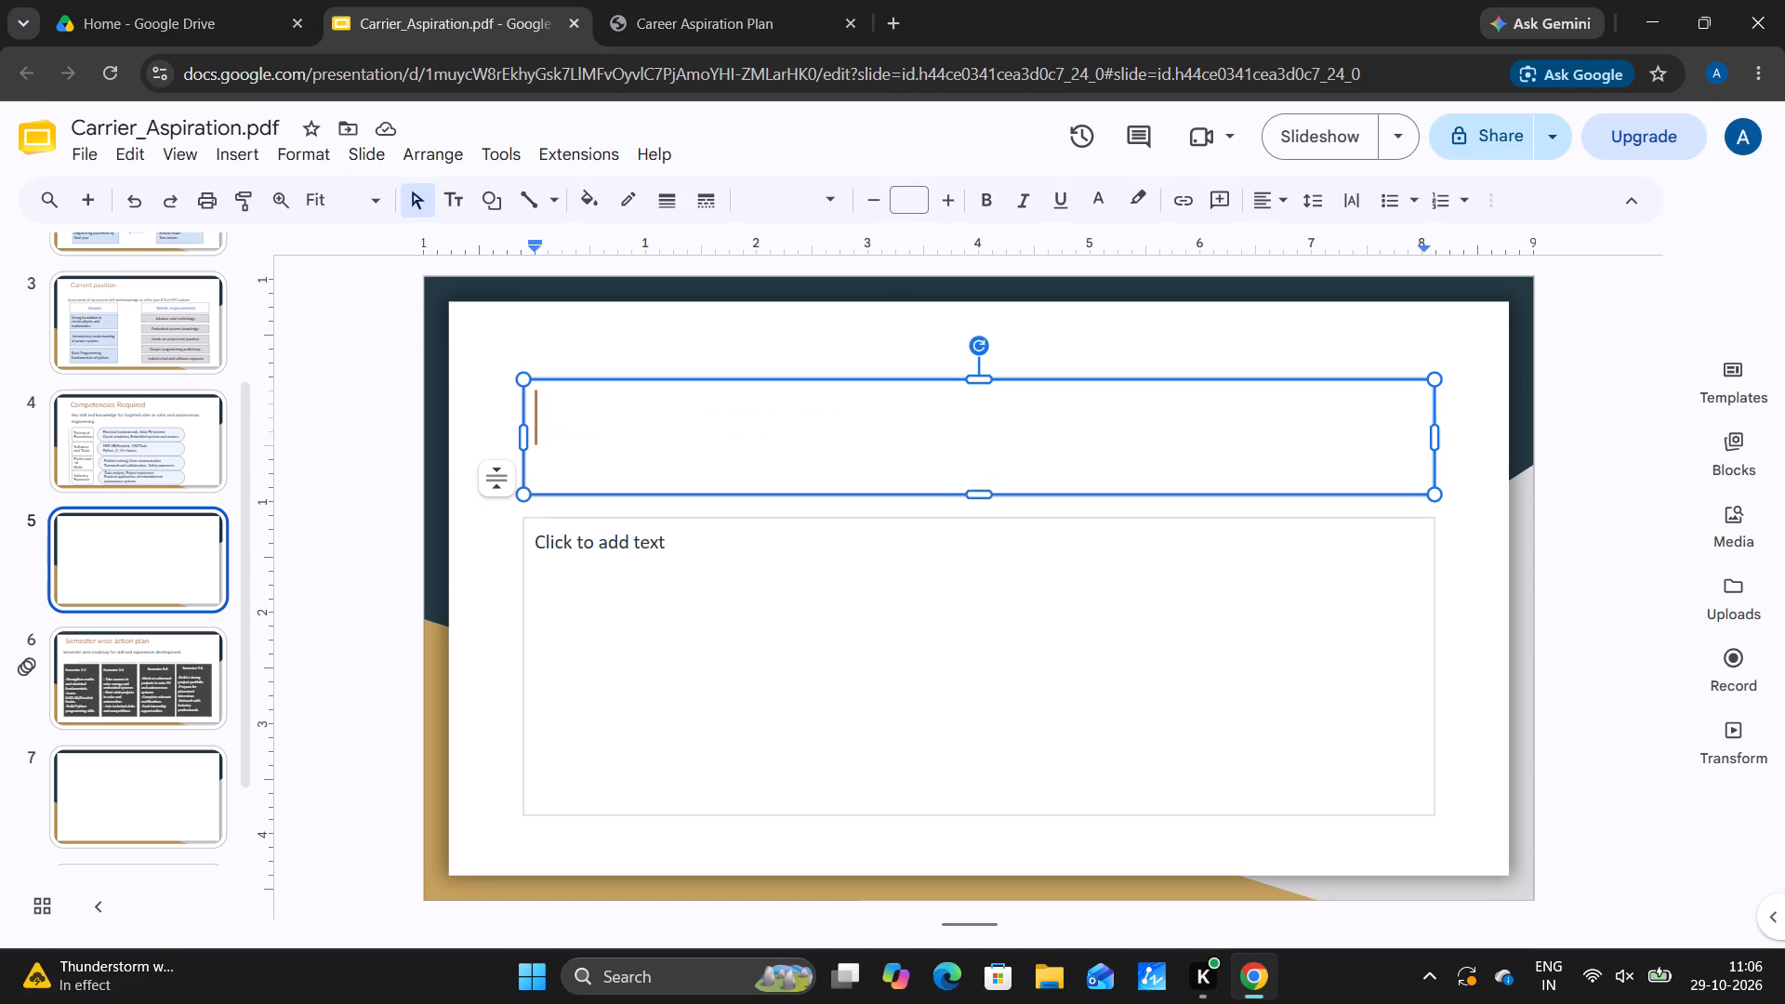
key(g)
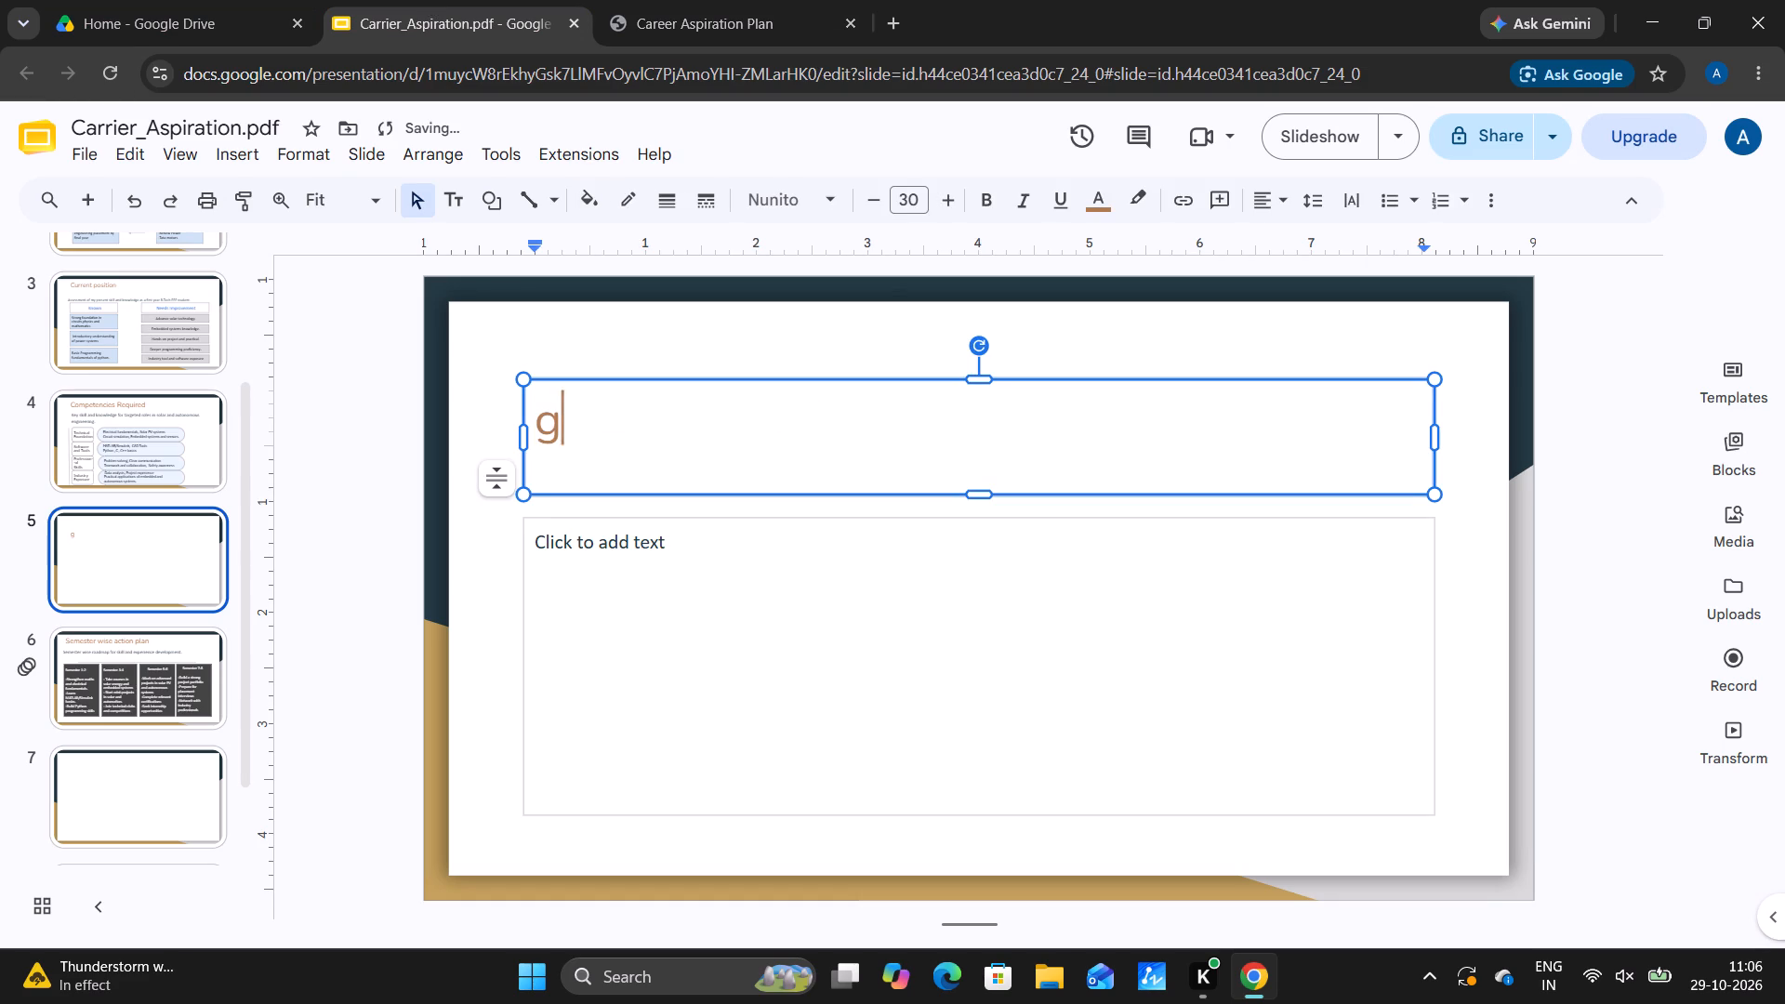
key(BackSpace)
text(ap)
key(space)
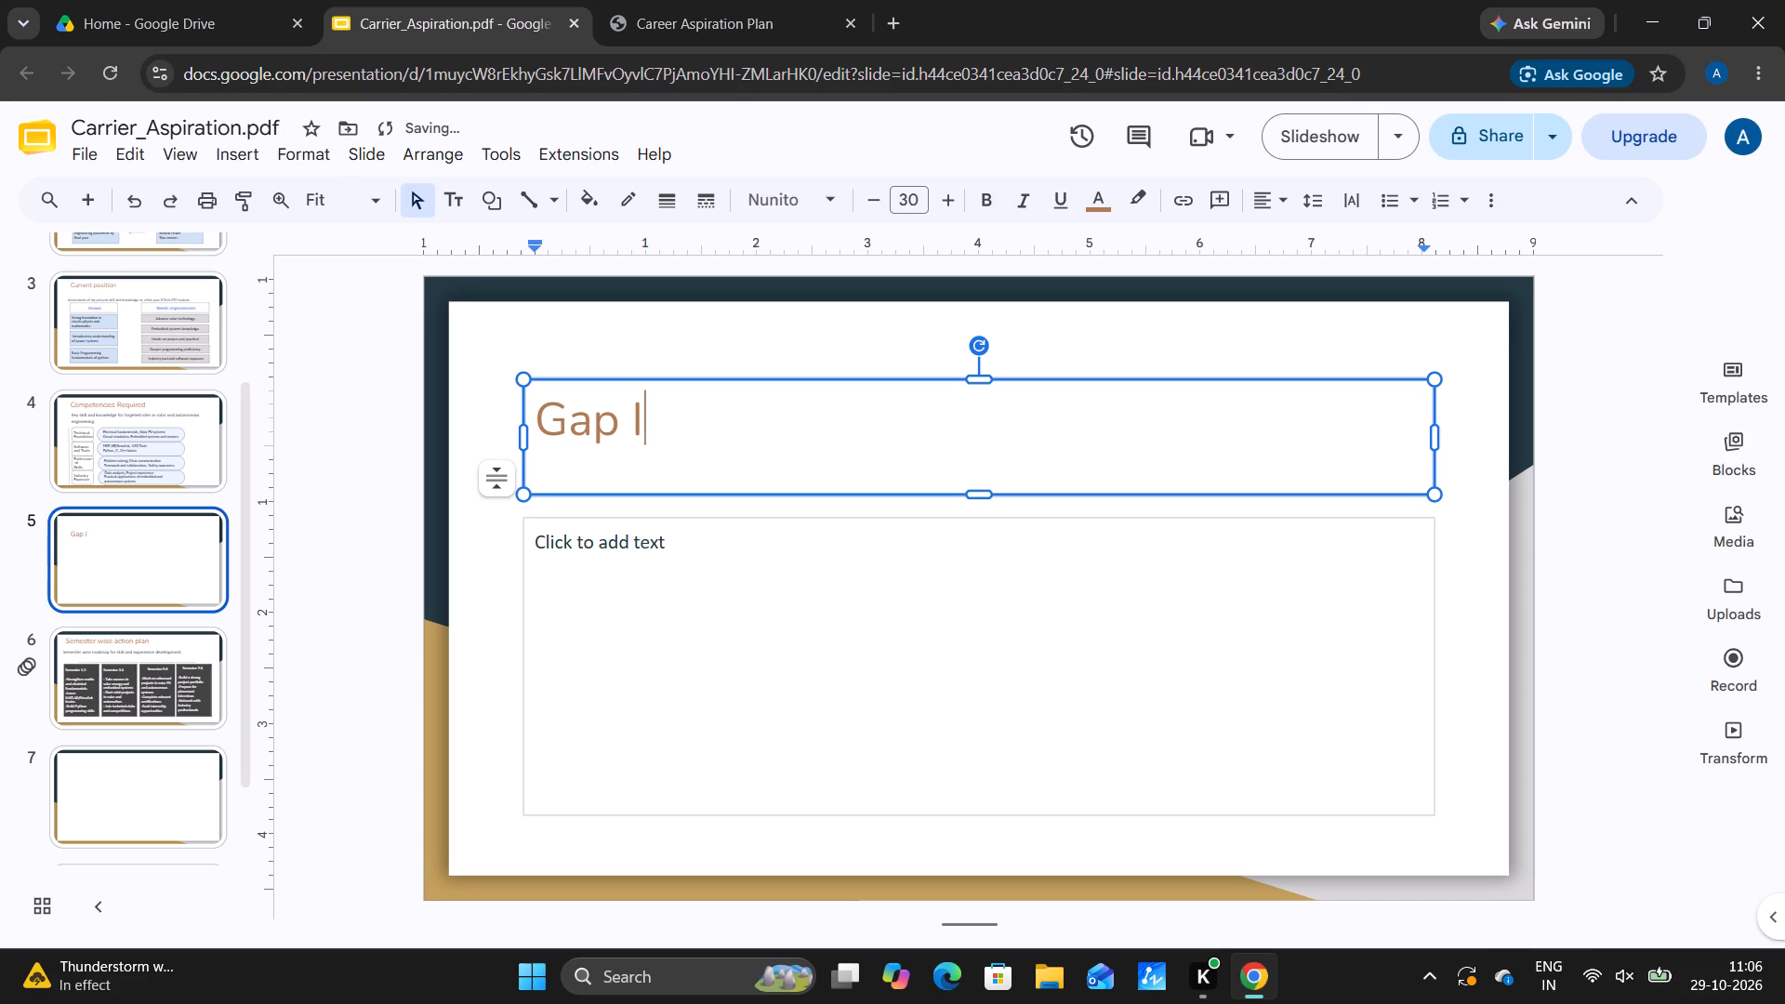
text(dentified)
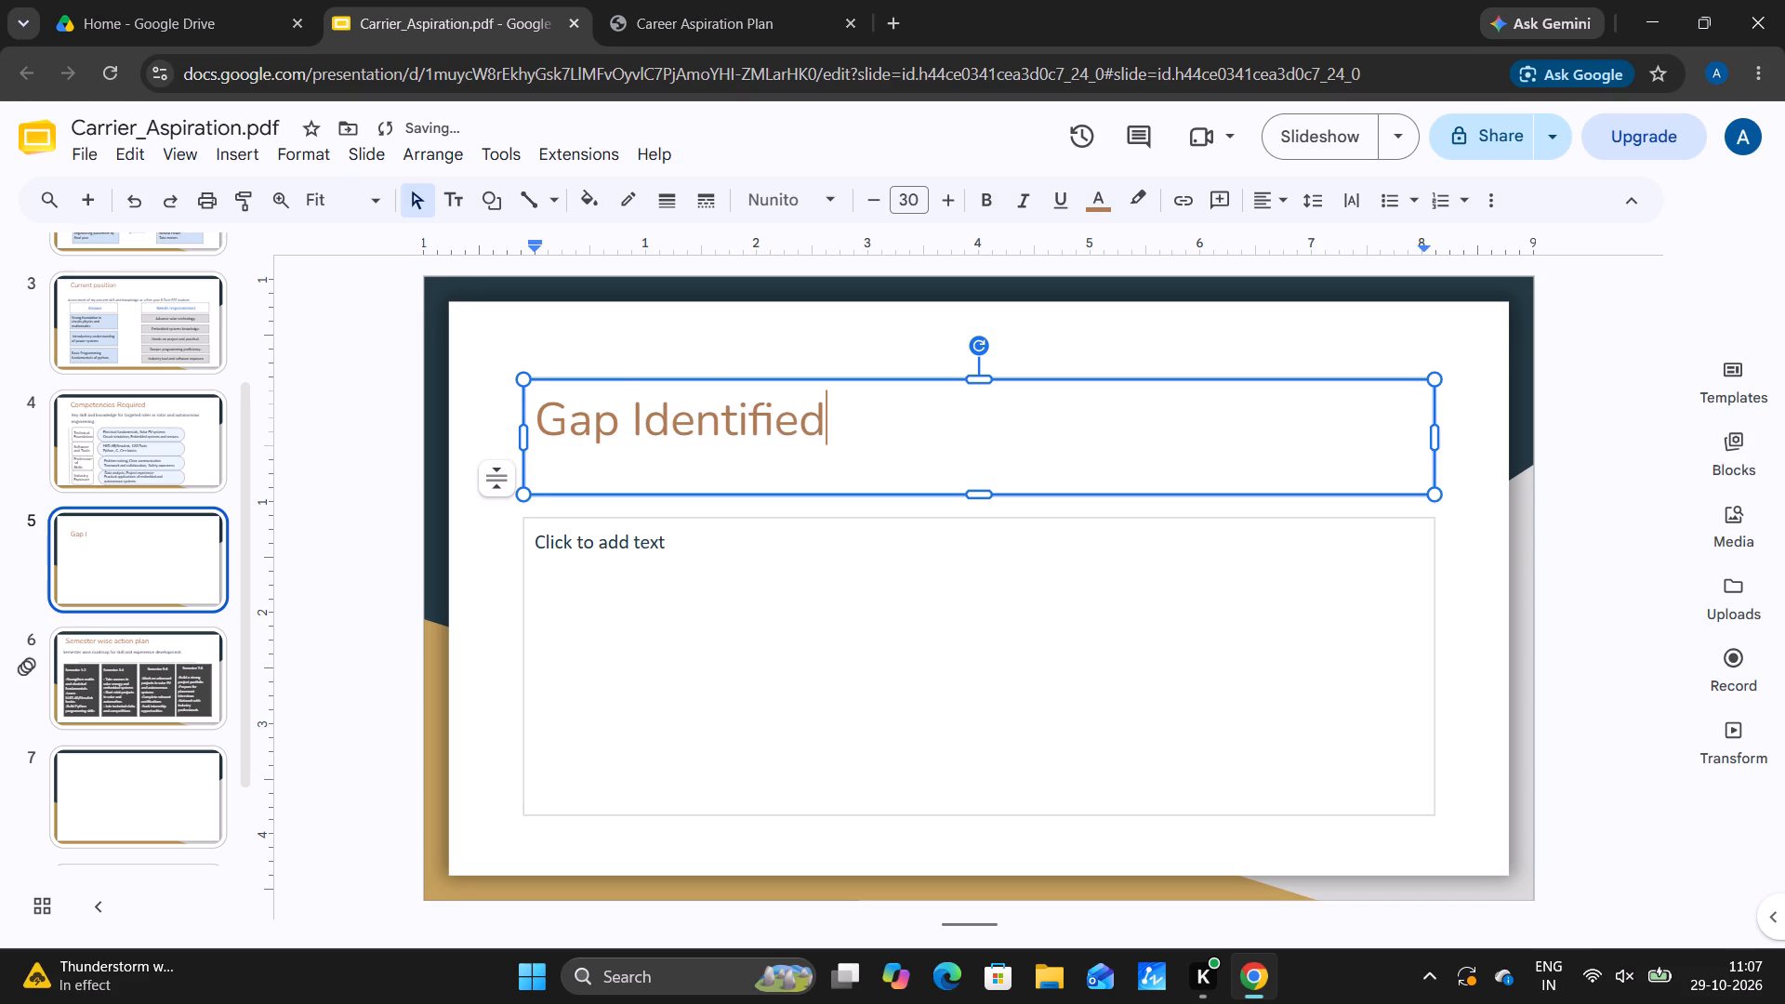
key(Return)
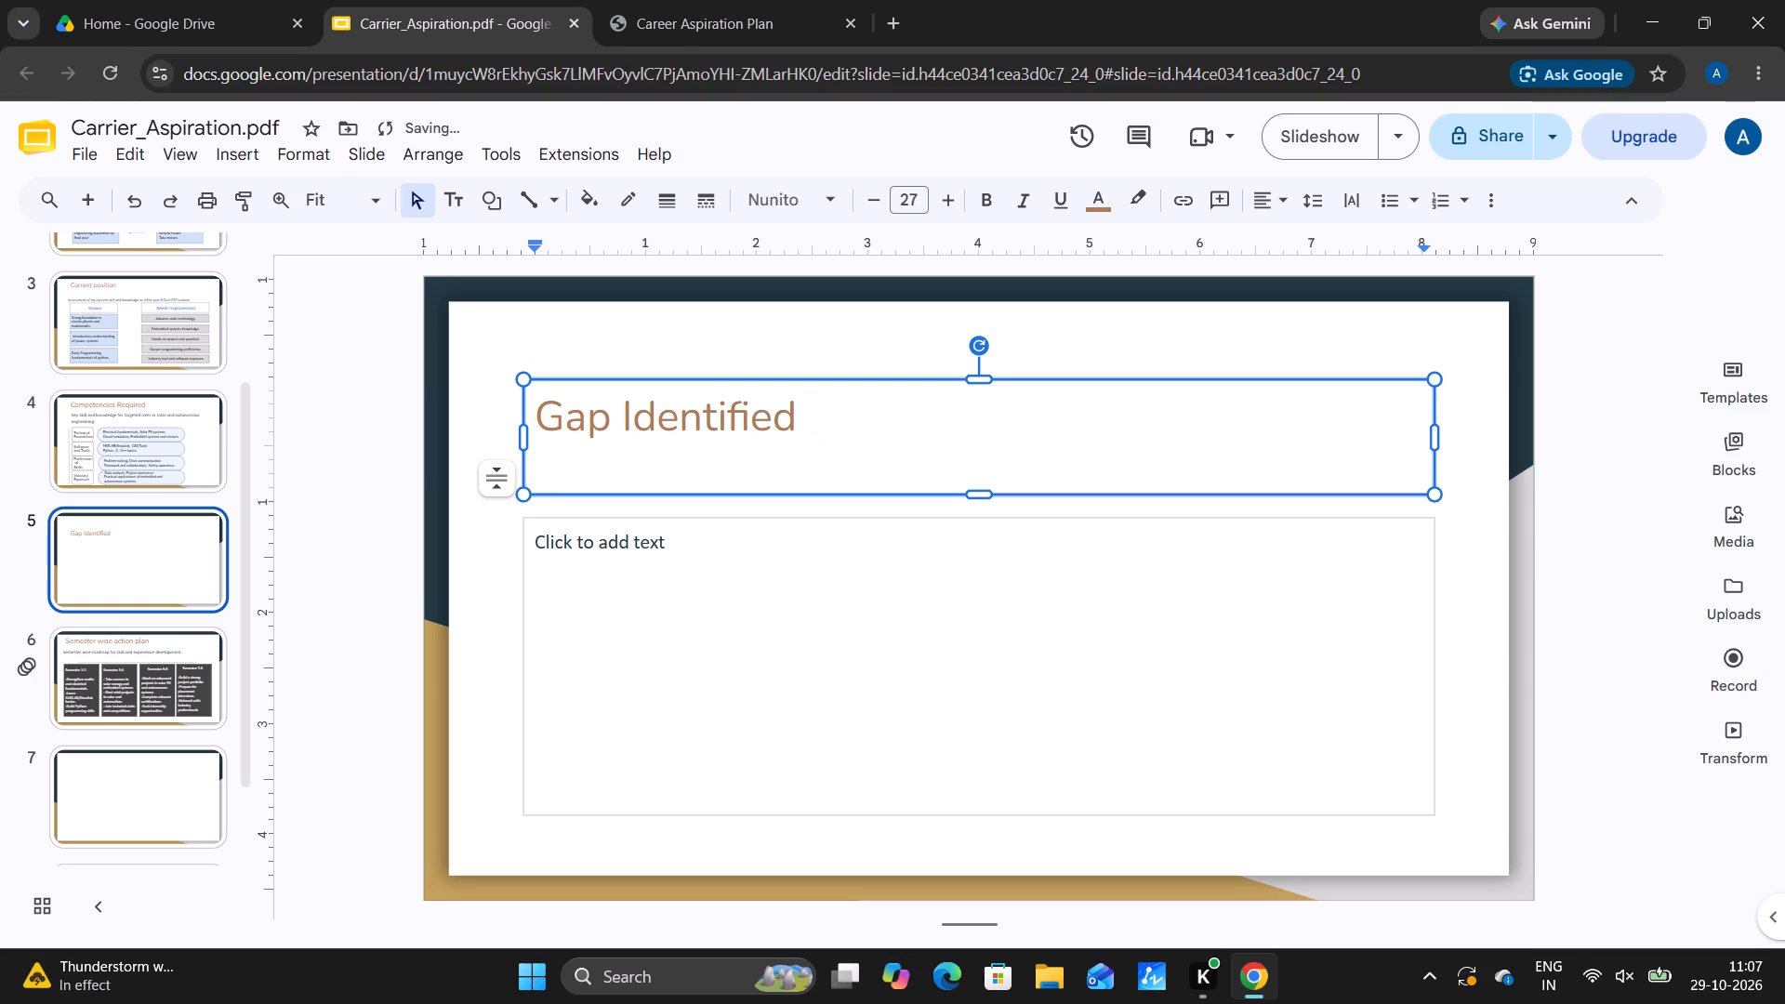
Remove the extra line breaks after the "Gap Identified" title so that it is a single line.
key(Return)
key(Return)
key(BackSpace)
key(BackSpace)
key(BackSpace)
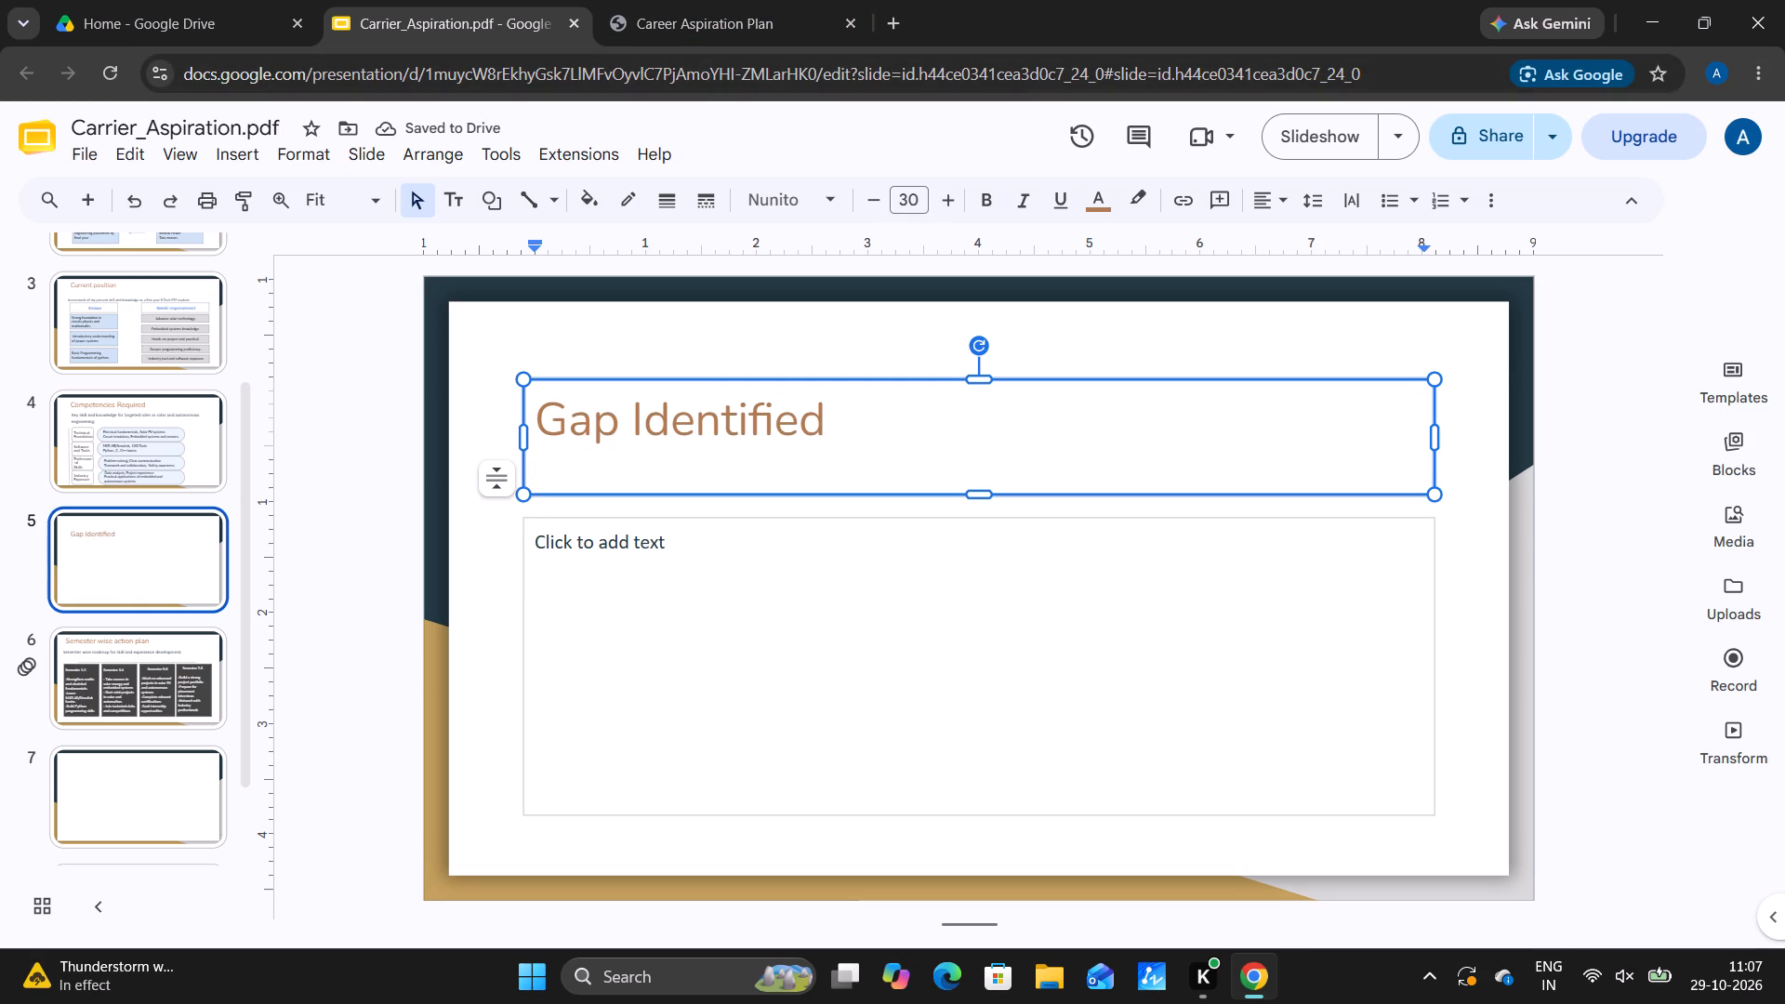
drag(860, 430, 543, 497)
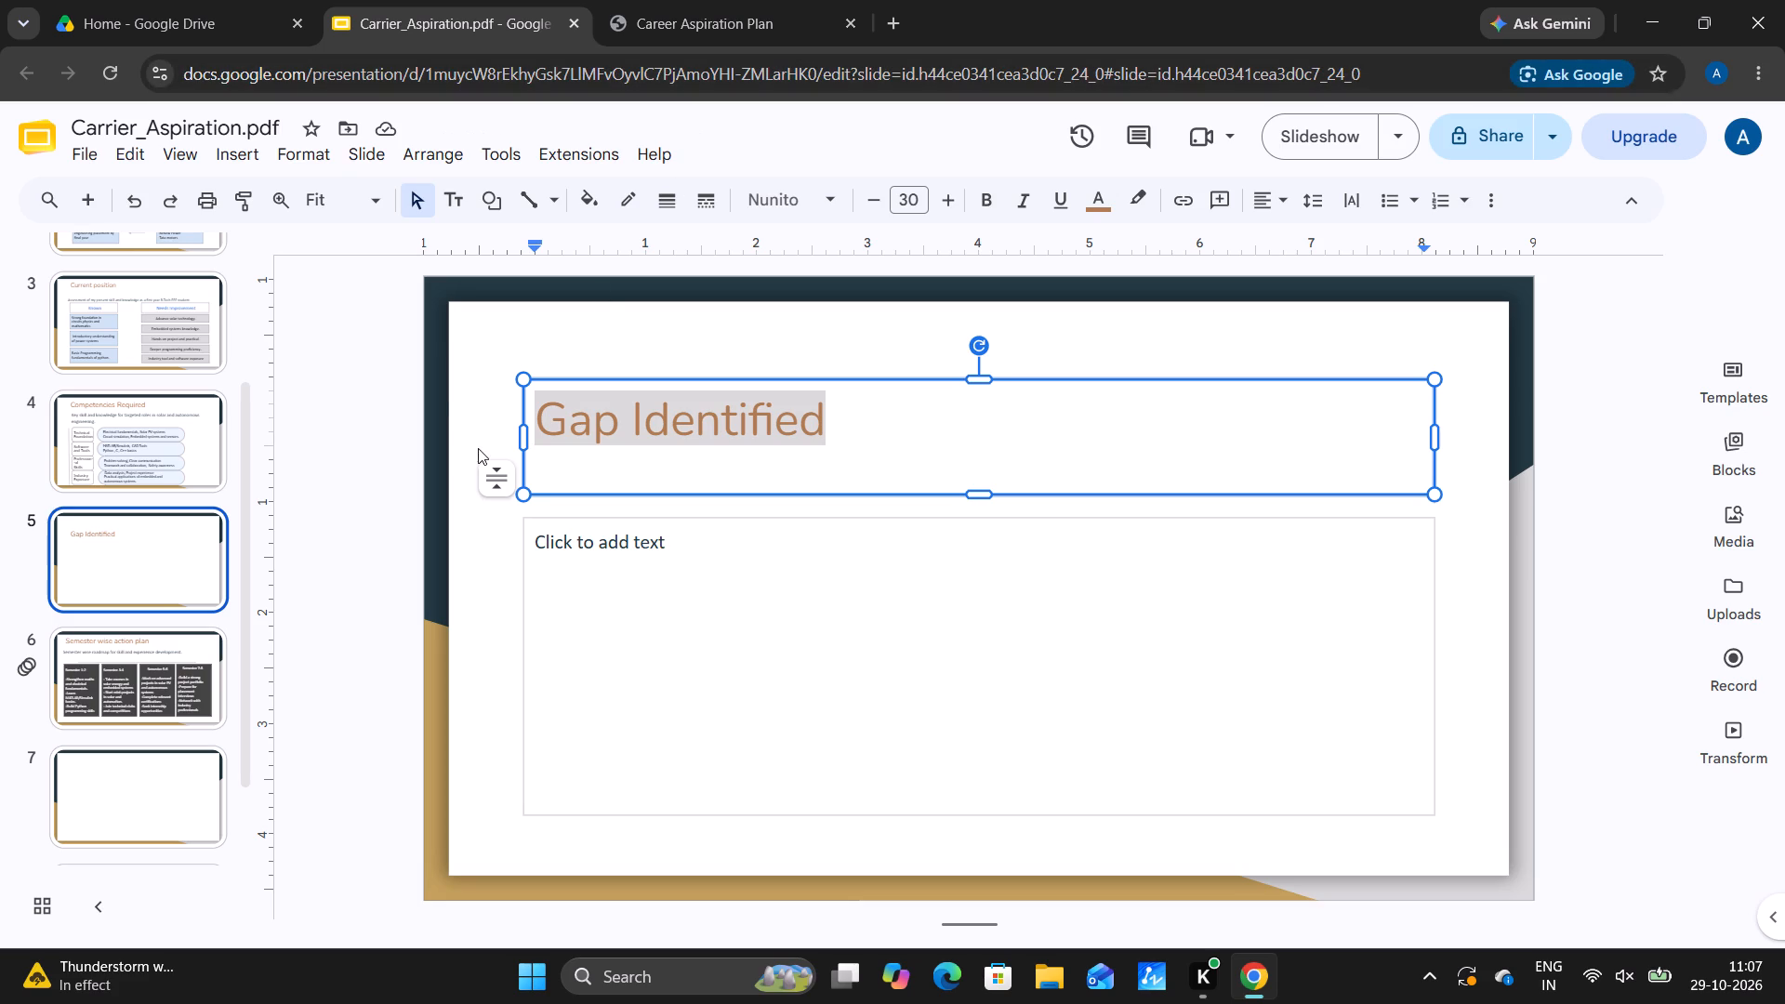
click(457, 388)
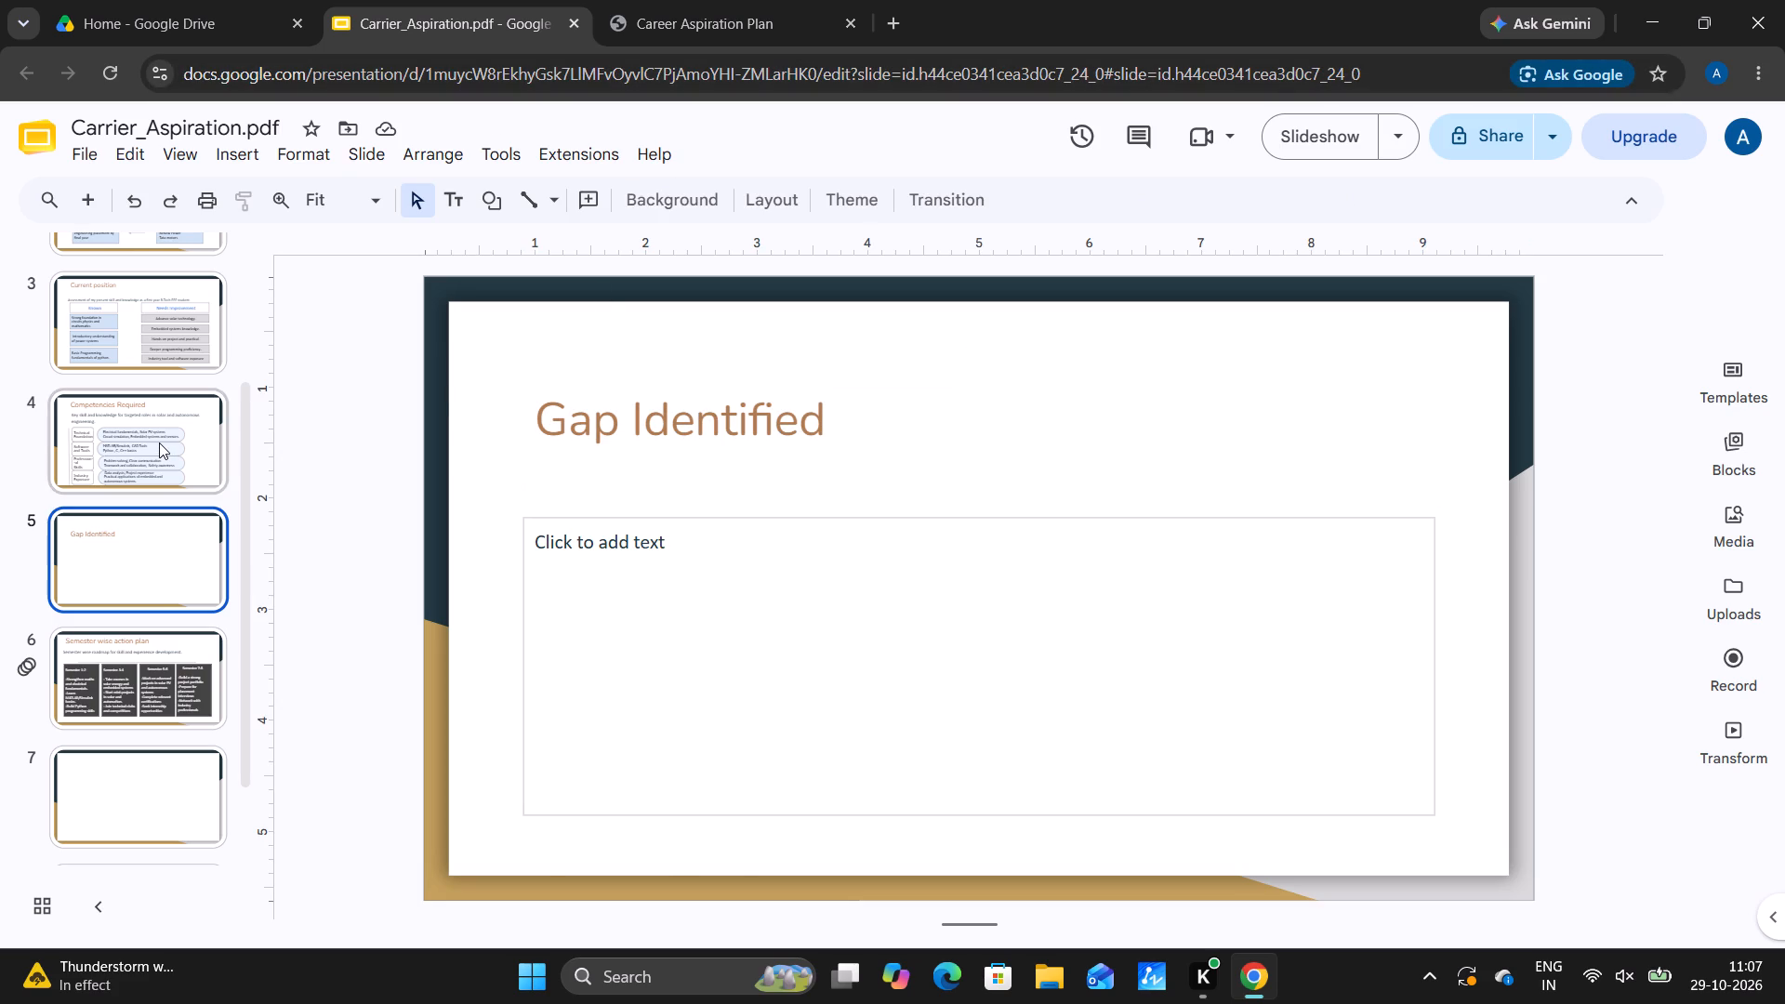
Check the title placement on the Competencies Required slide and move the Gap Identified title box up to the white area's top edge.
click(159, 443)
drag(173, 506, 173, 522)
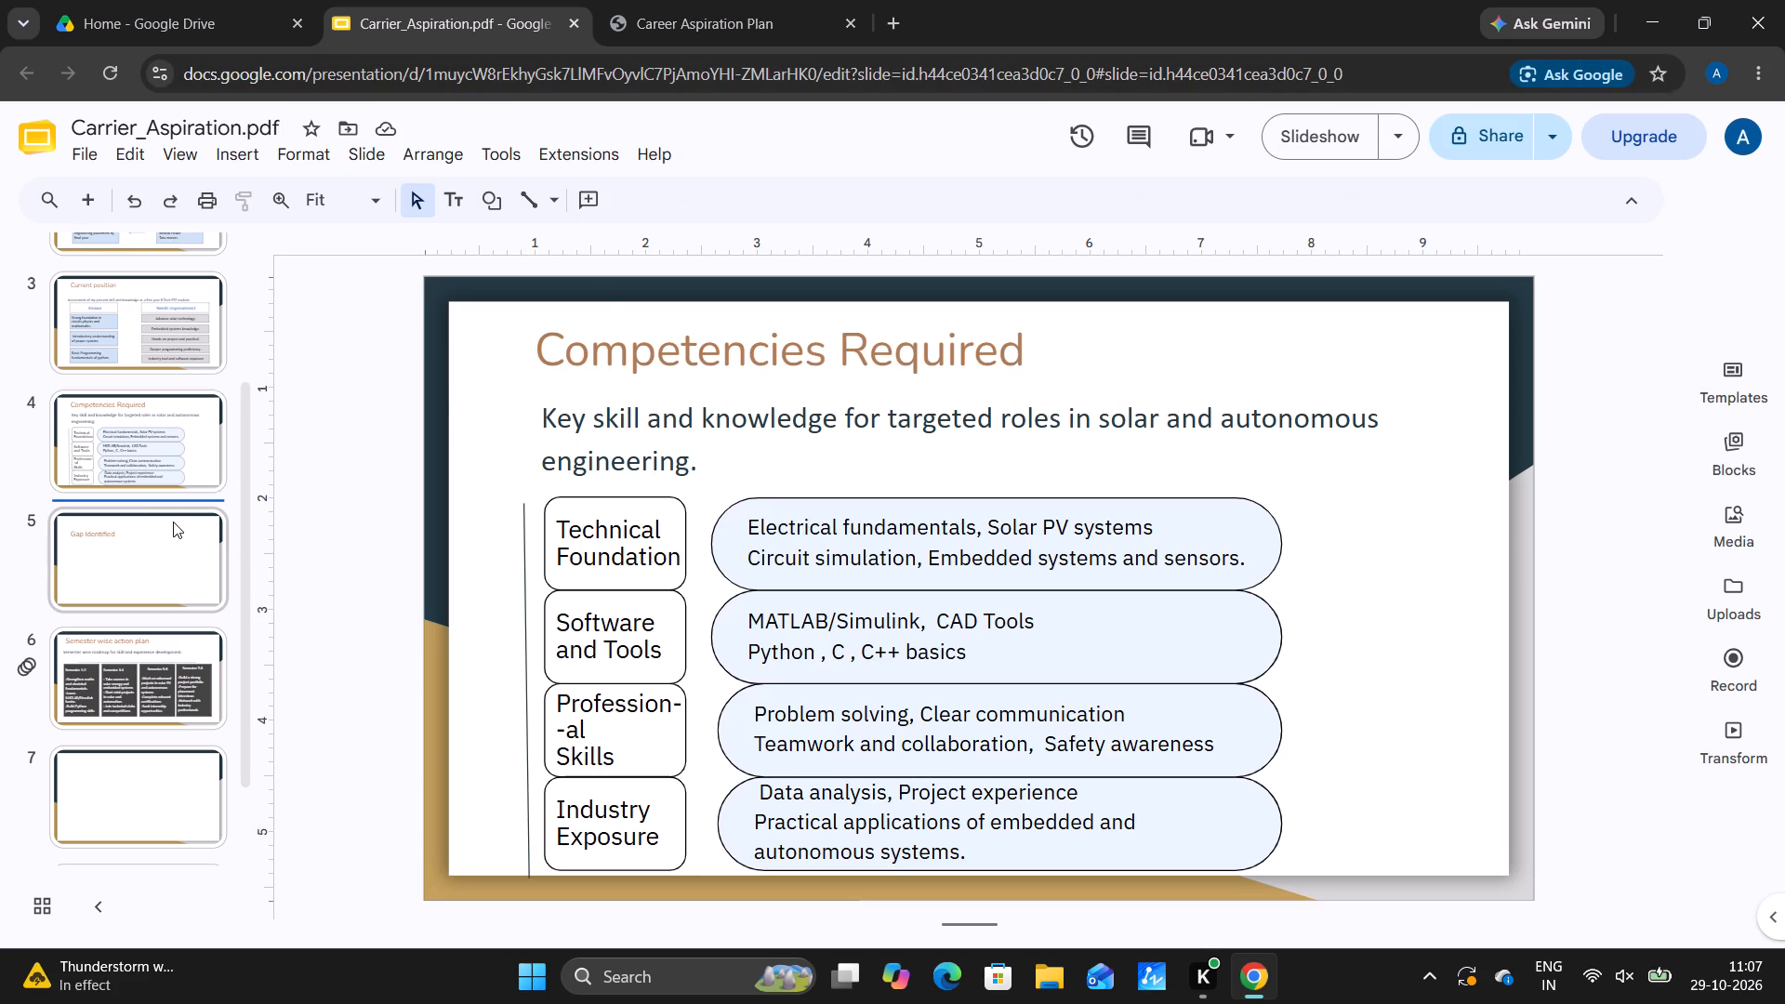
click(173, 522)
click(845, 421)
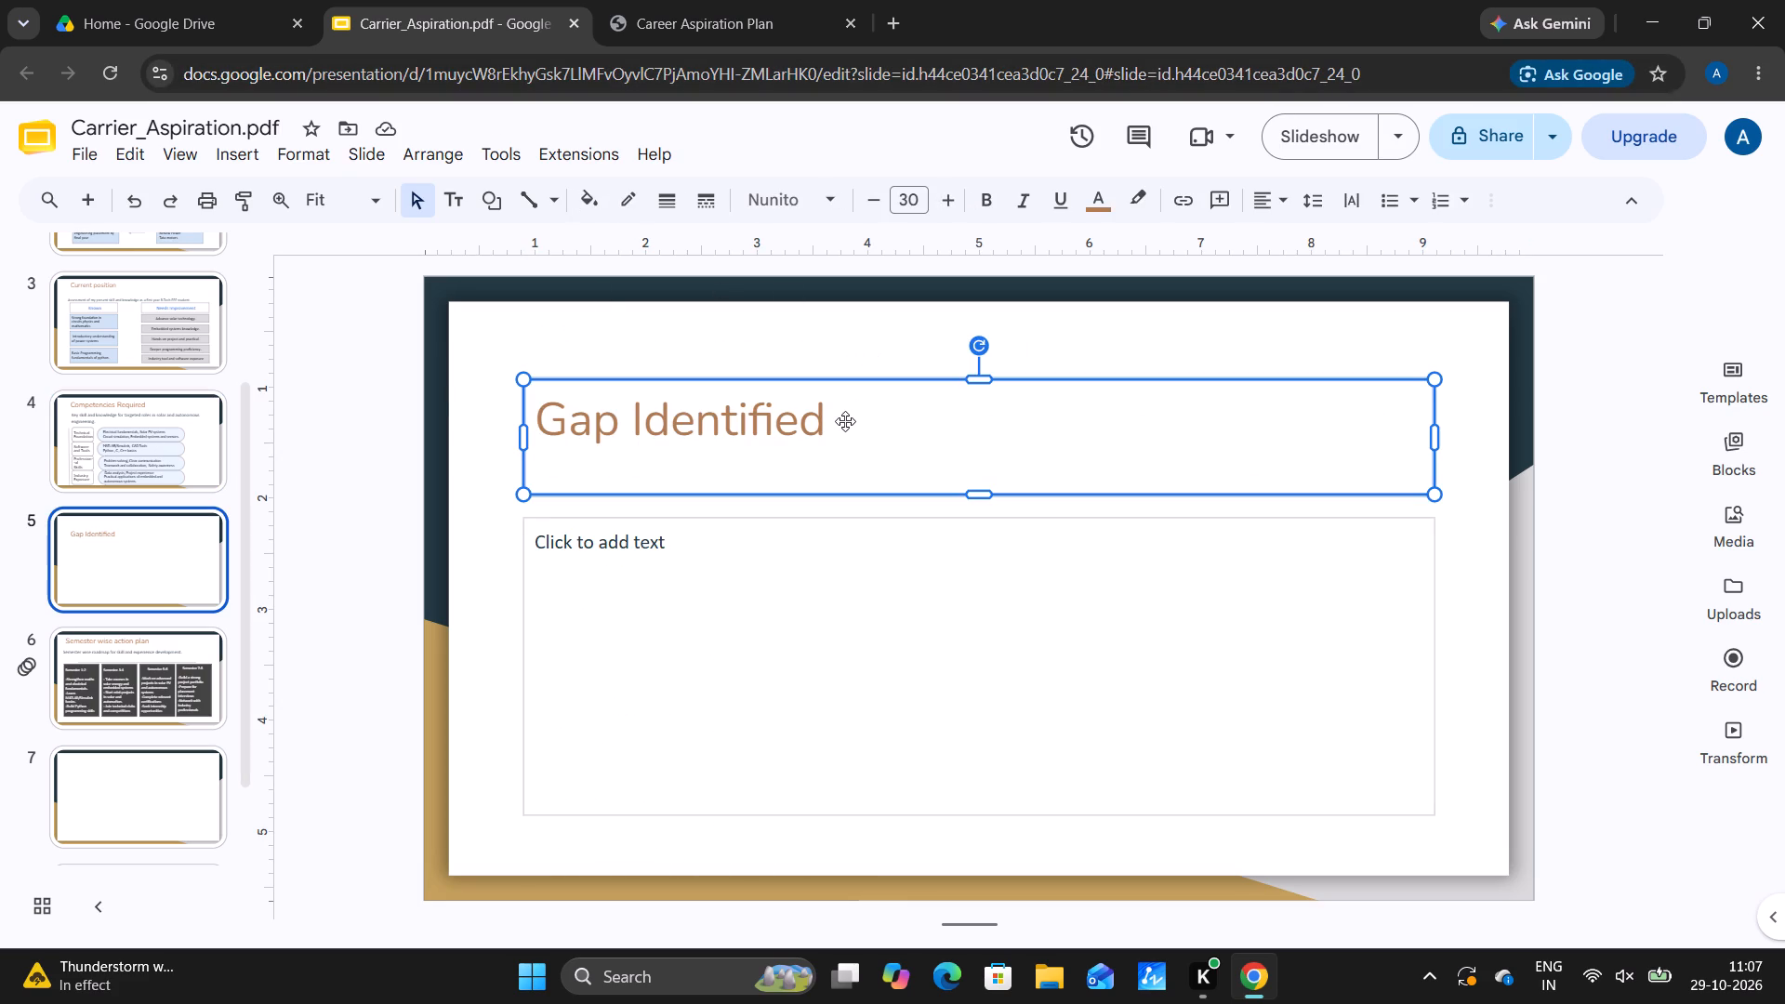
drag(920, 436, 906, 364)
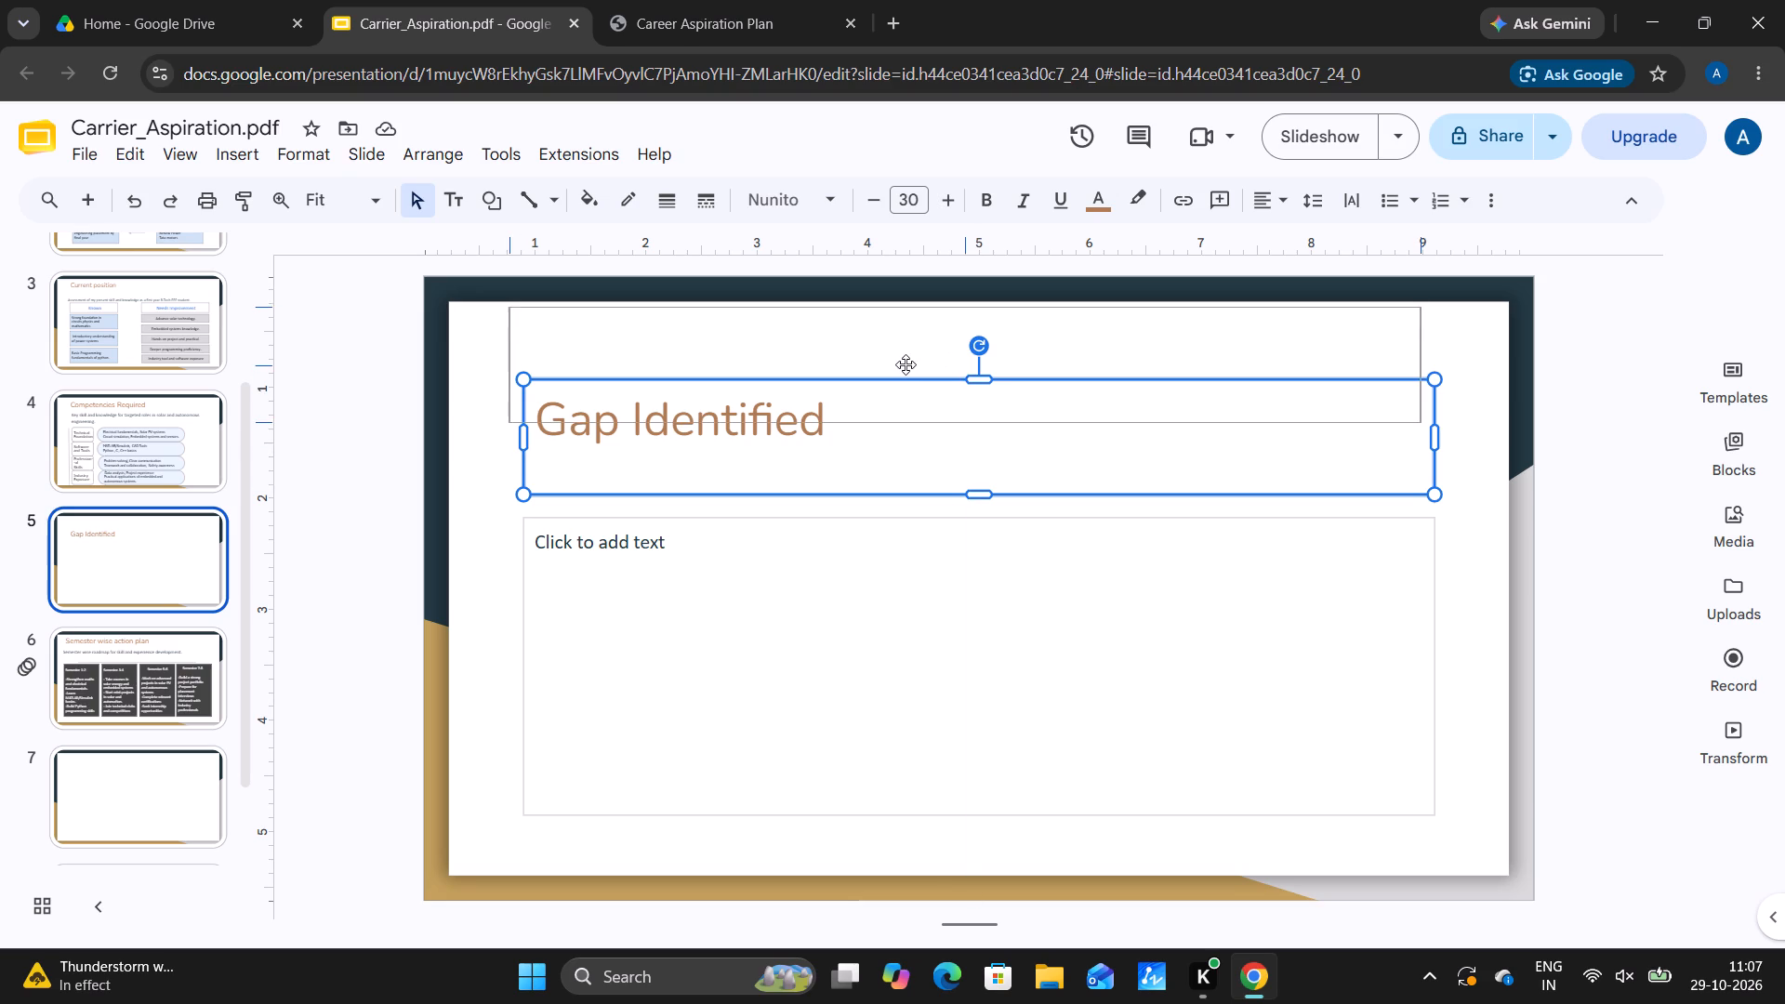
drag(906, 364, 922, 359)
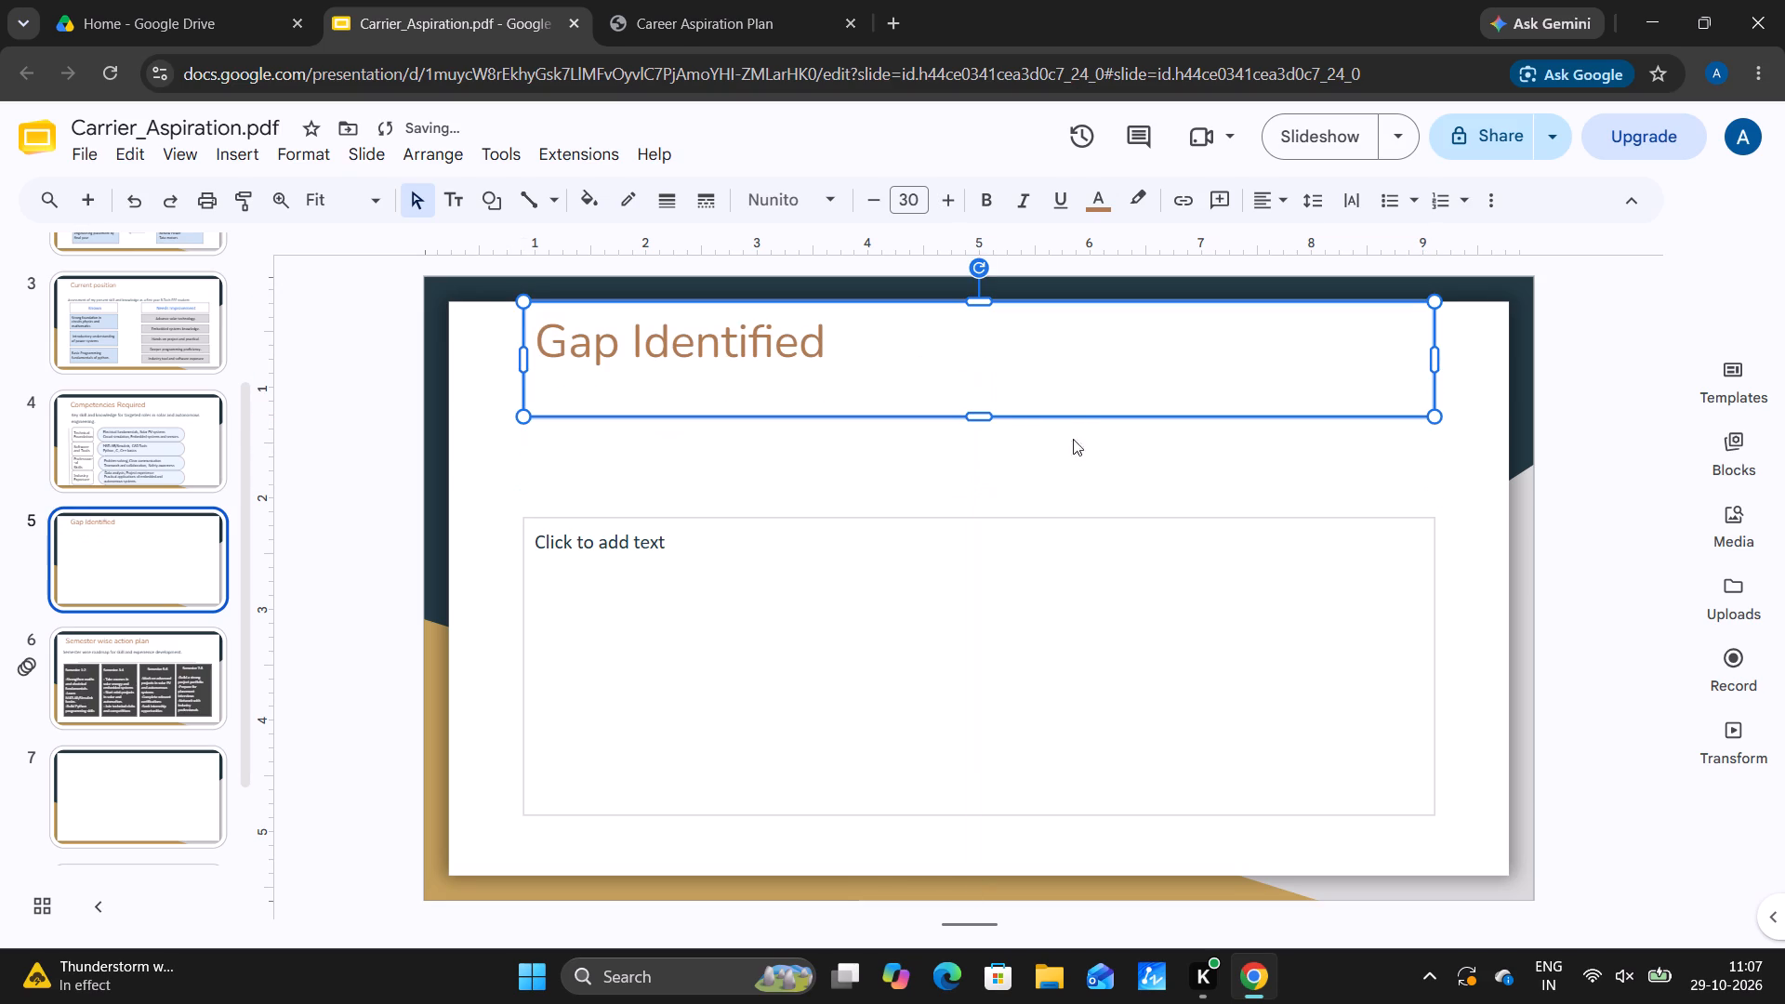
click(1116, 434)
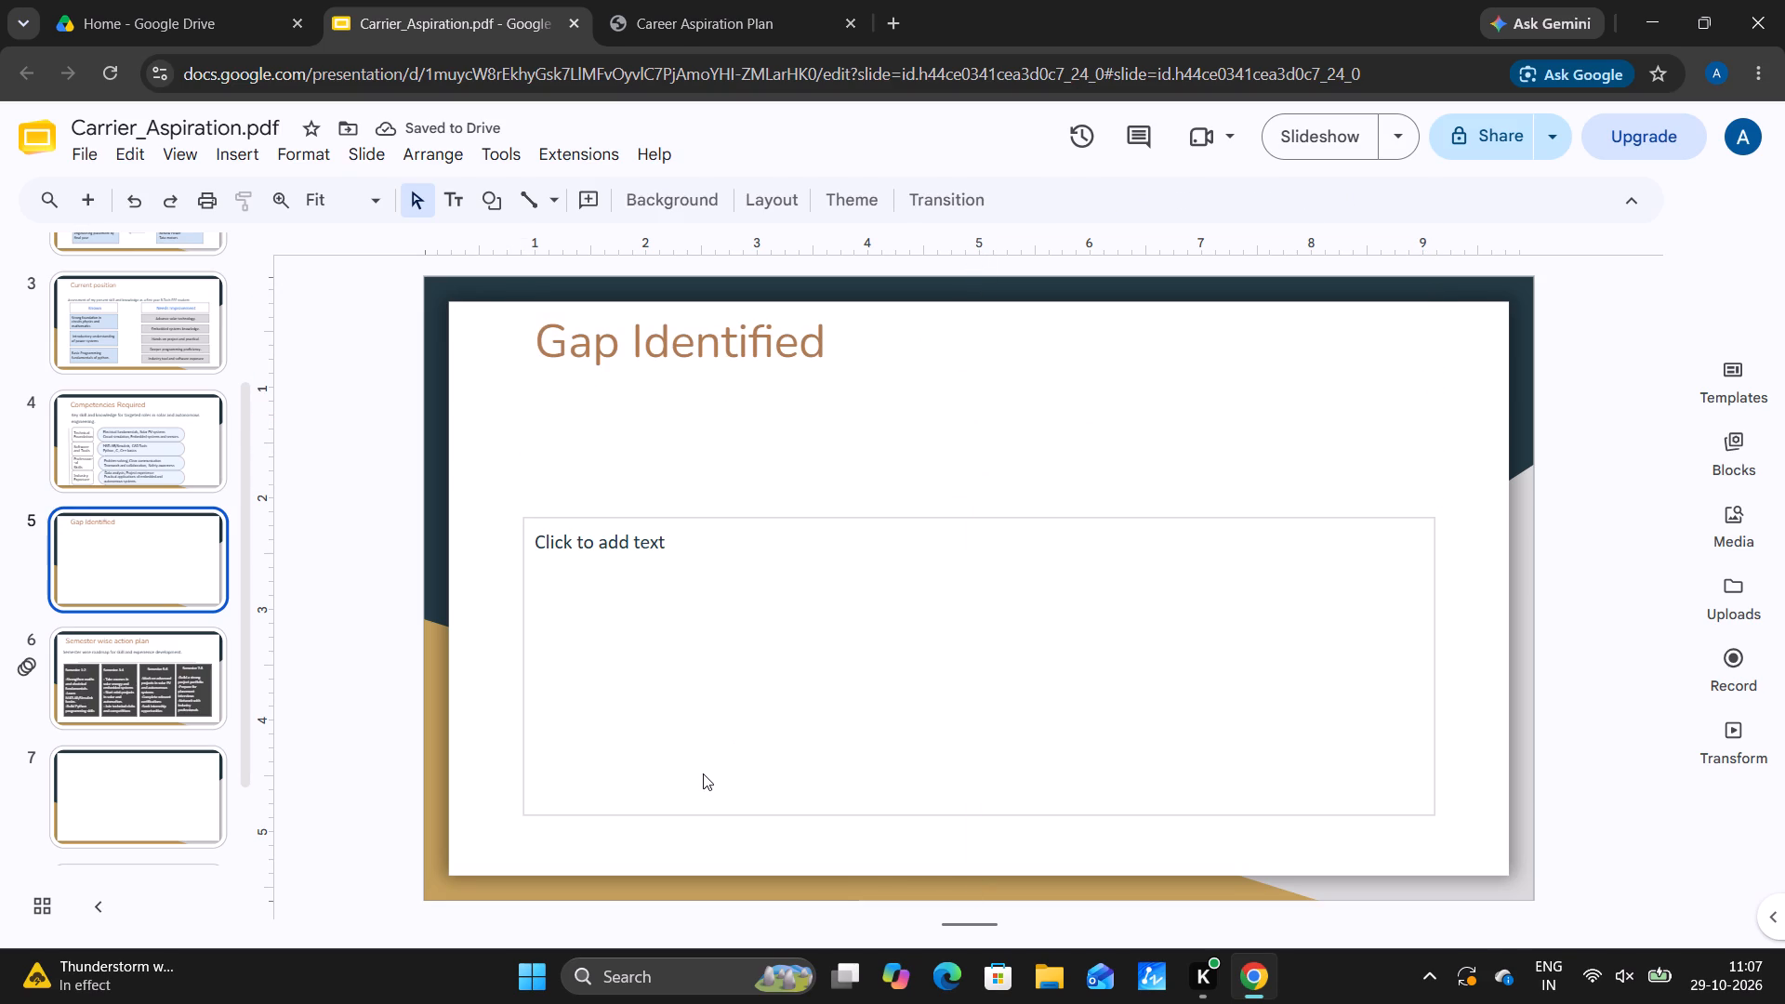
Extend the body text box on the Gap Identified slide upward until it starts just below the title.
drag(703, 773, 980, 525)
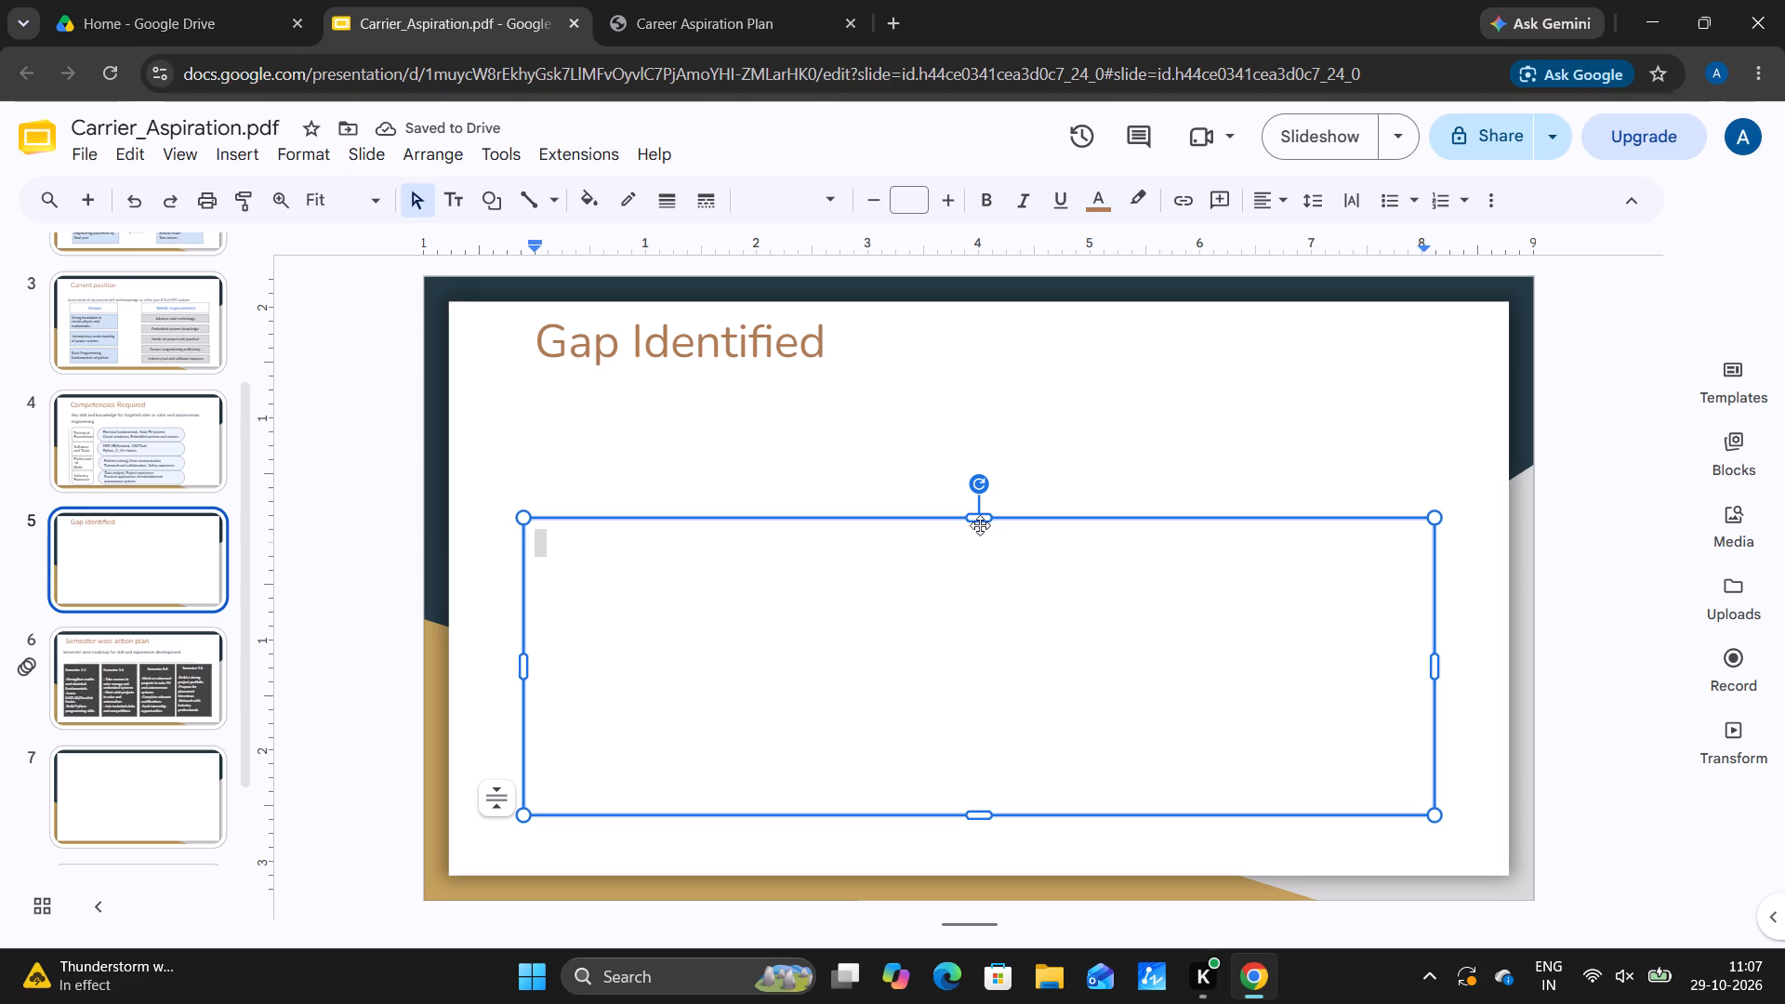
drag(980, 525, 979, 517)
drag(979, 517, 957, 396)
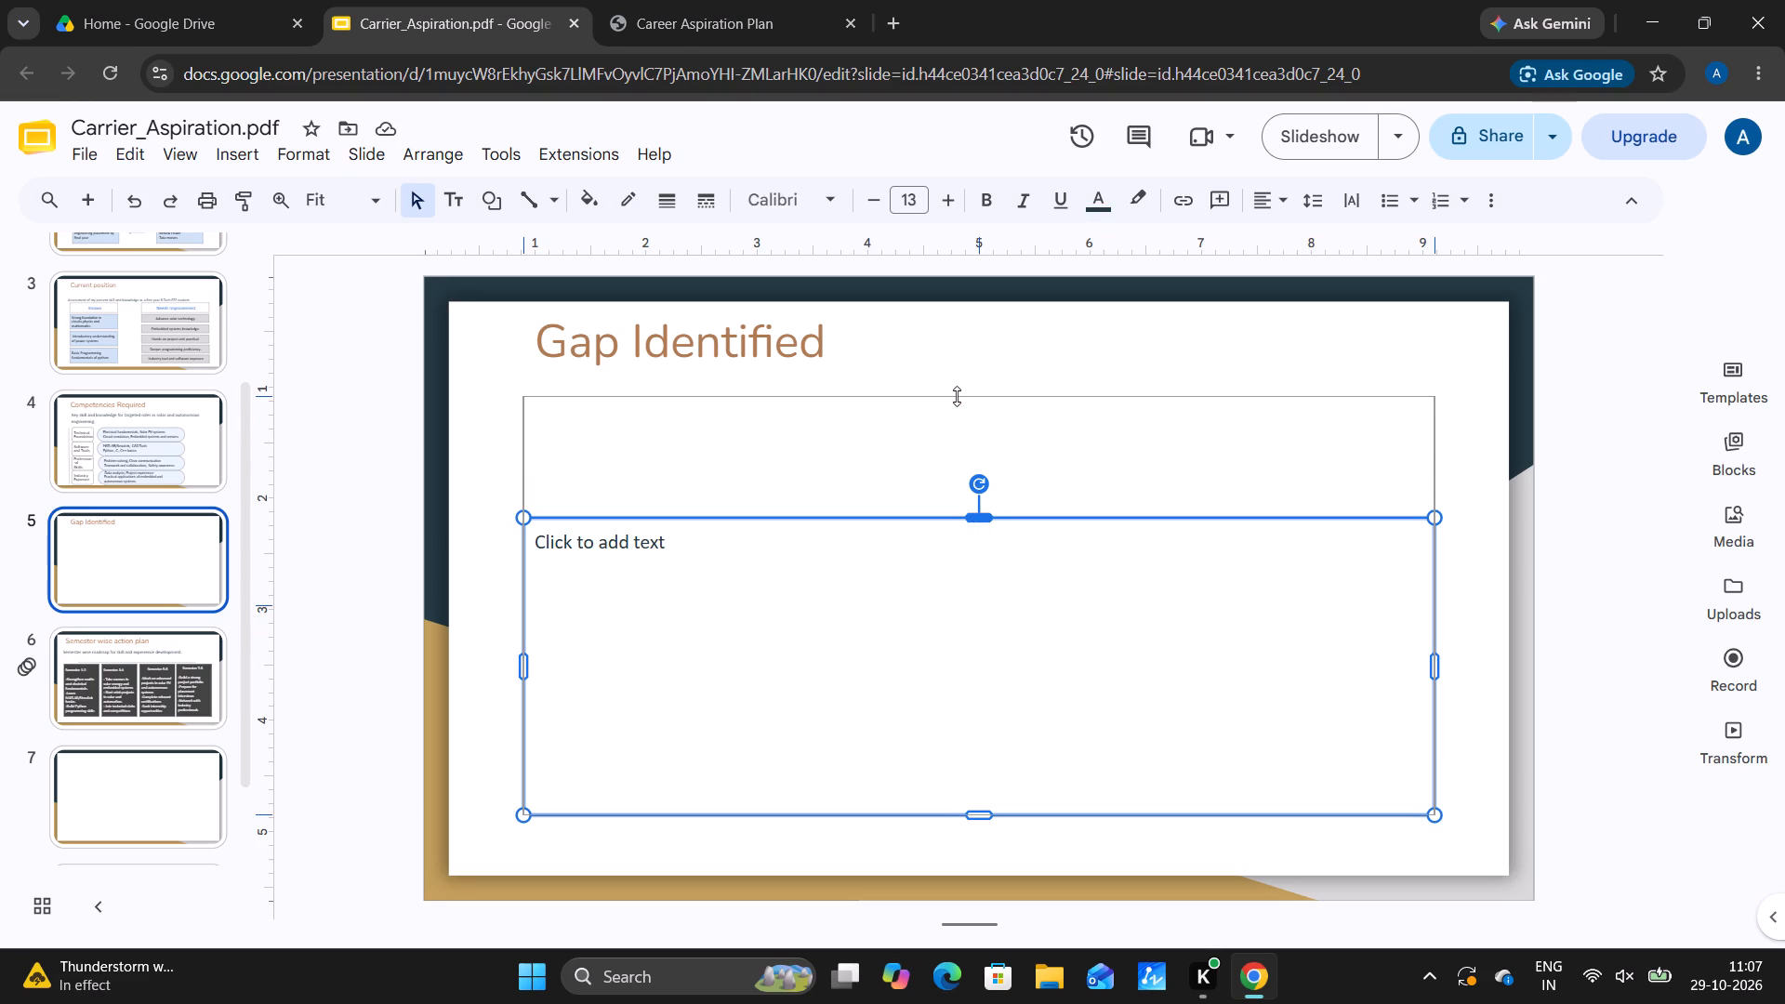
drag(957, 396, 957, 390)
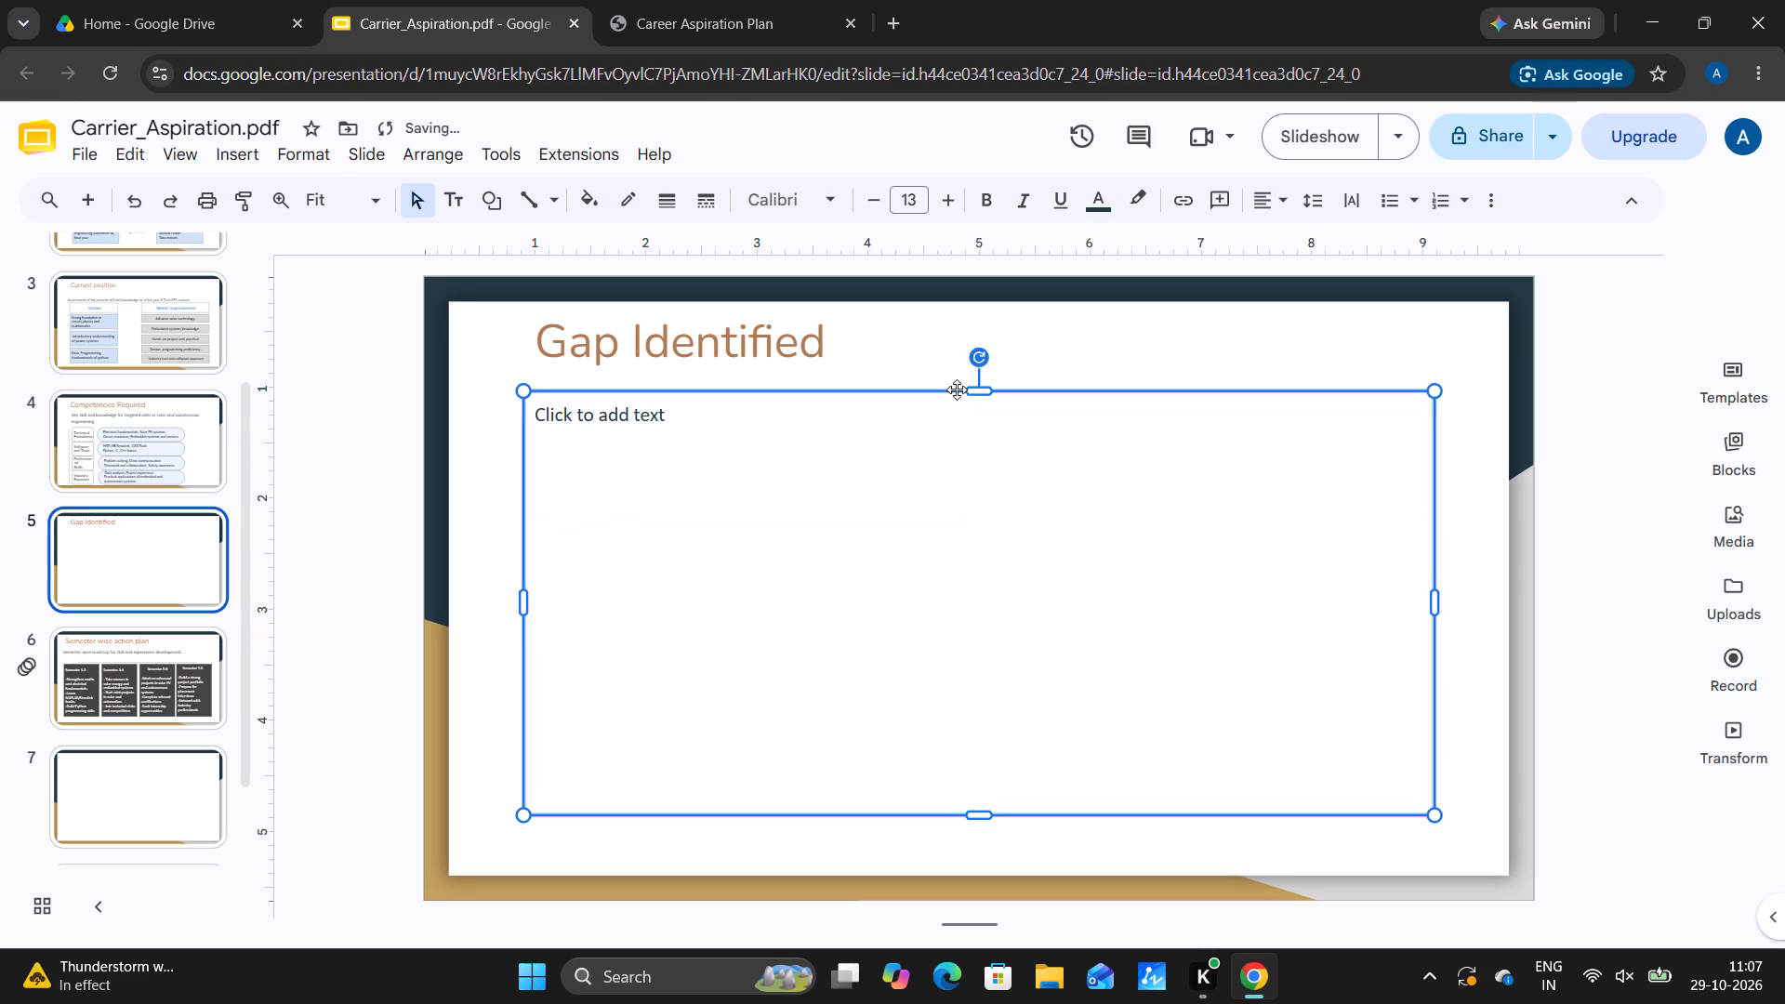
drag(1583, 324, 1033, 890)
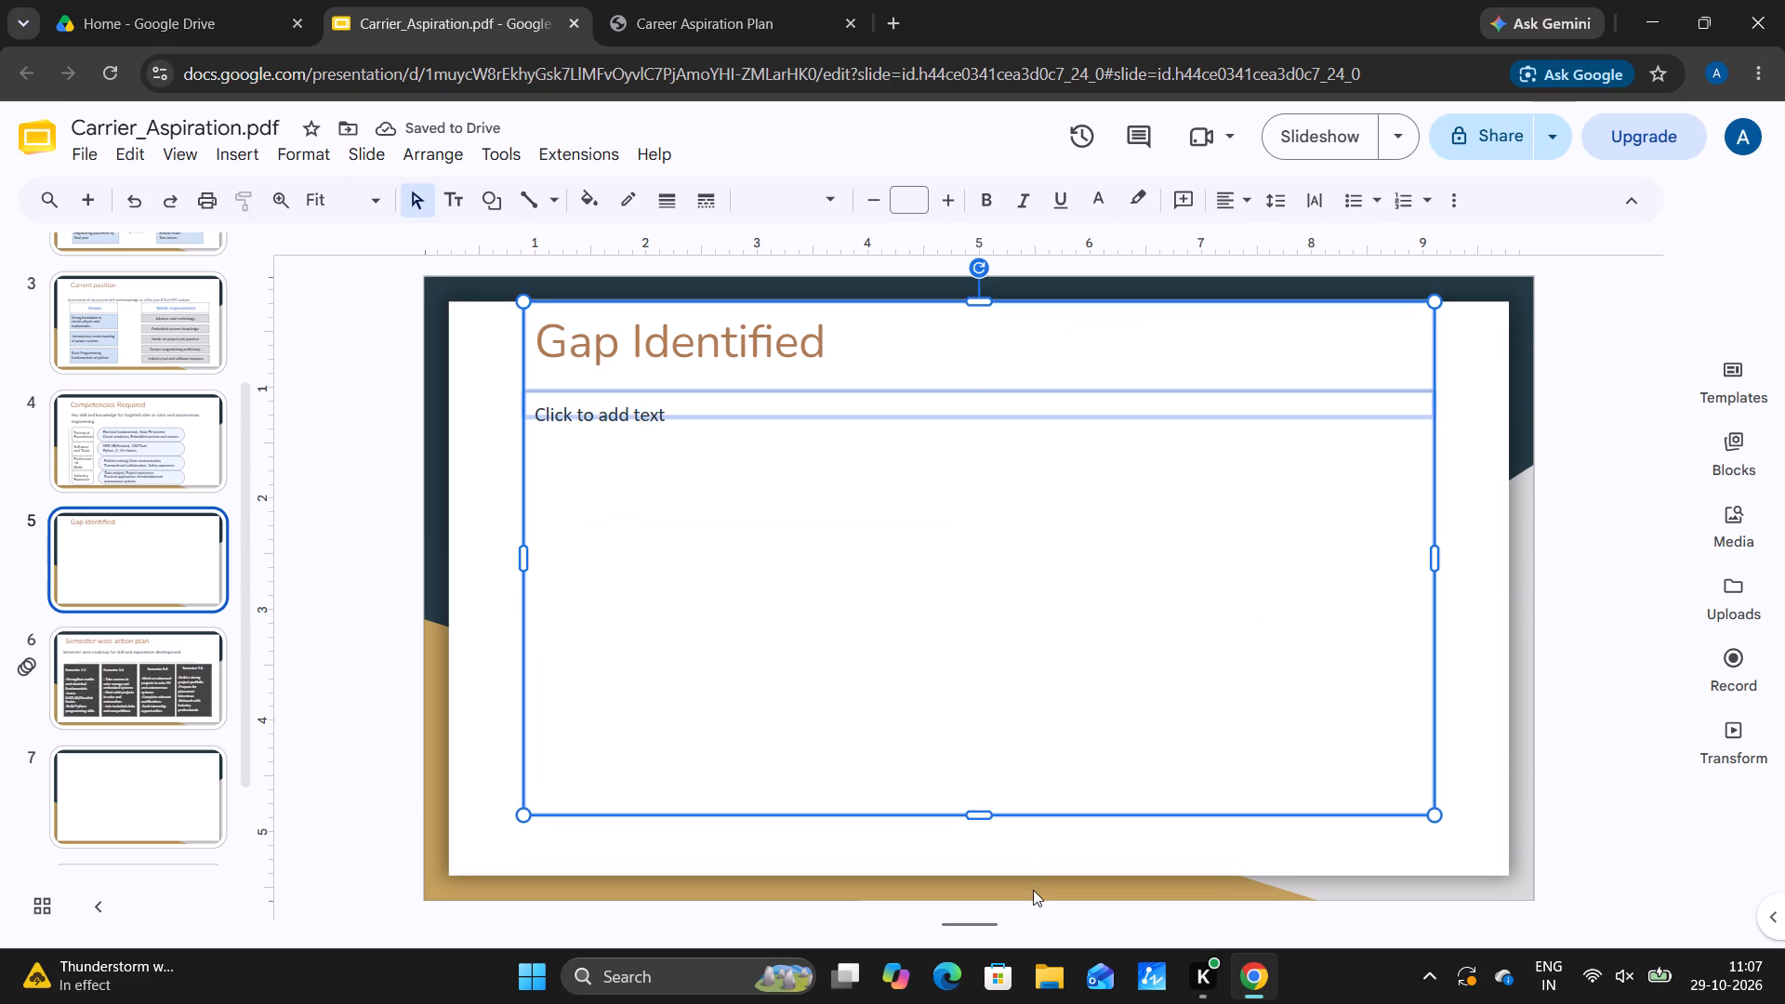
click(1571, 566)
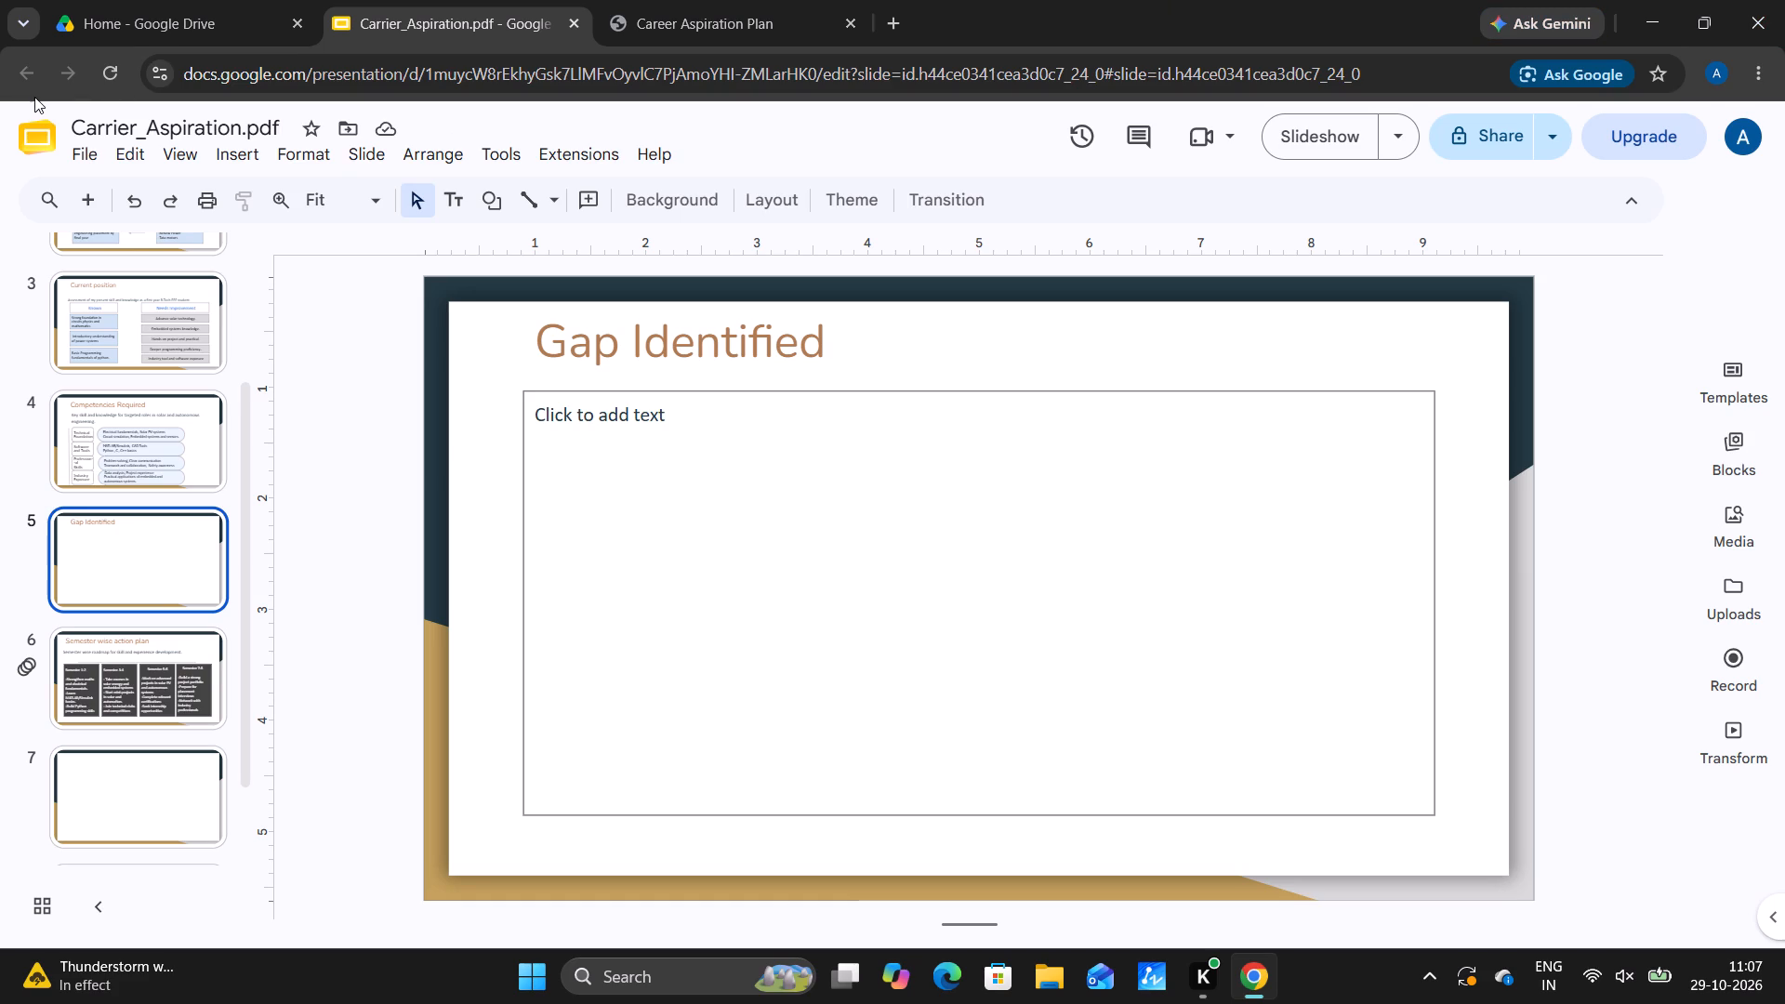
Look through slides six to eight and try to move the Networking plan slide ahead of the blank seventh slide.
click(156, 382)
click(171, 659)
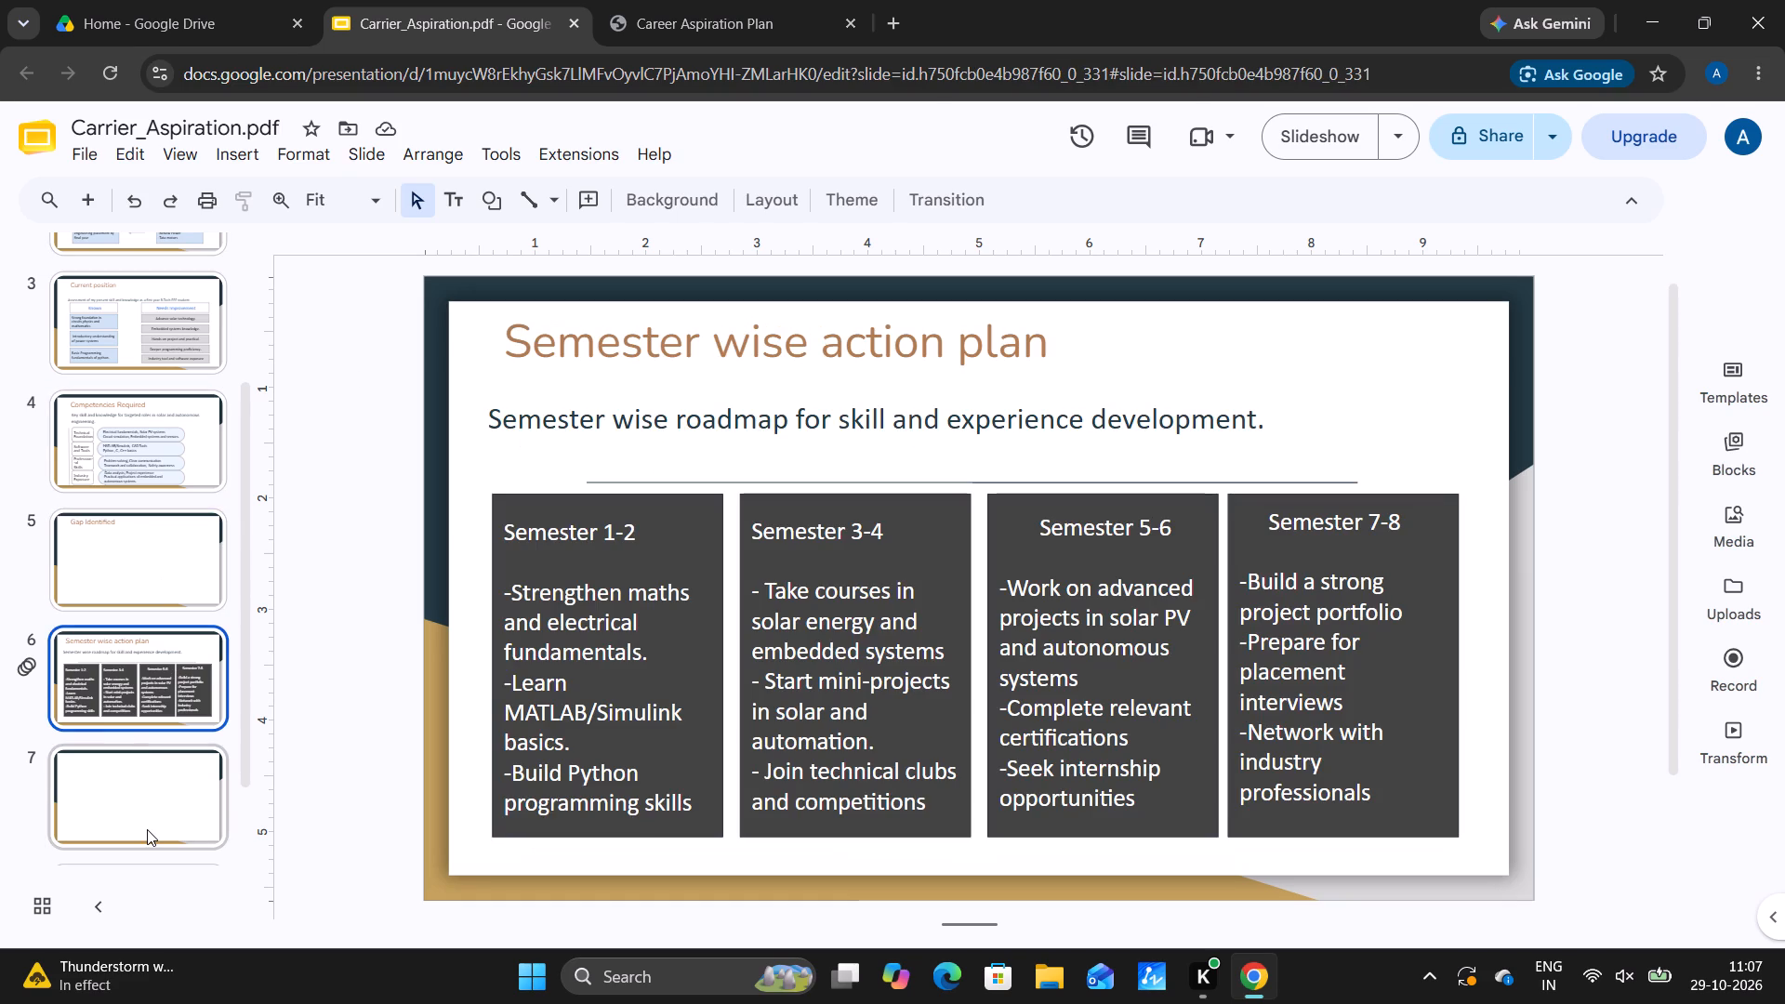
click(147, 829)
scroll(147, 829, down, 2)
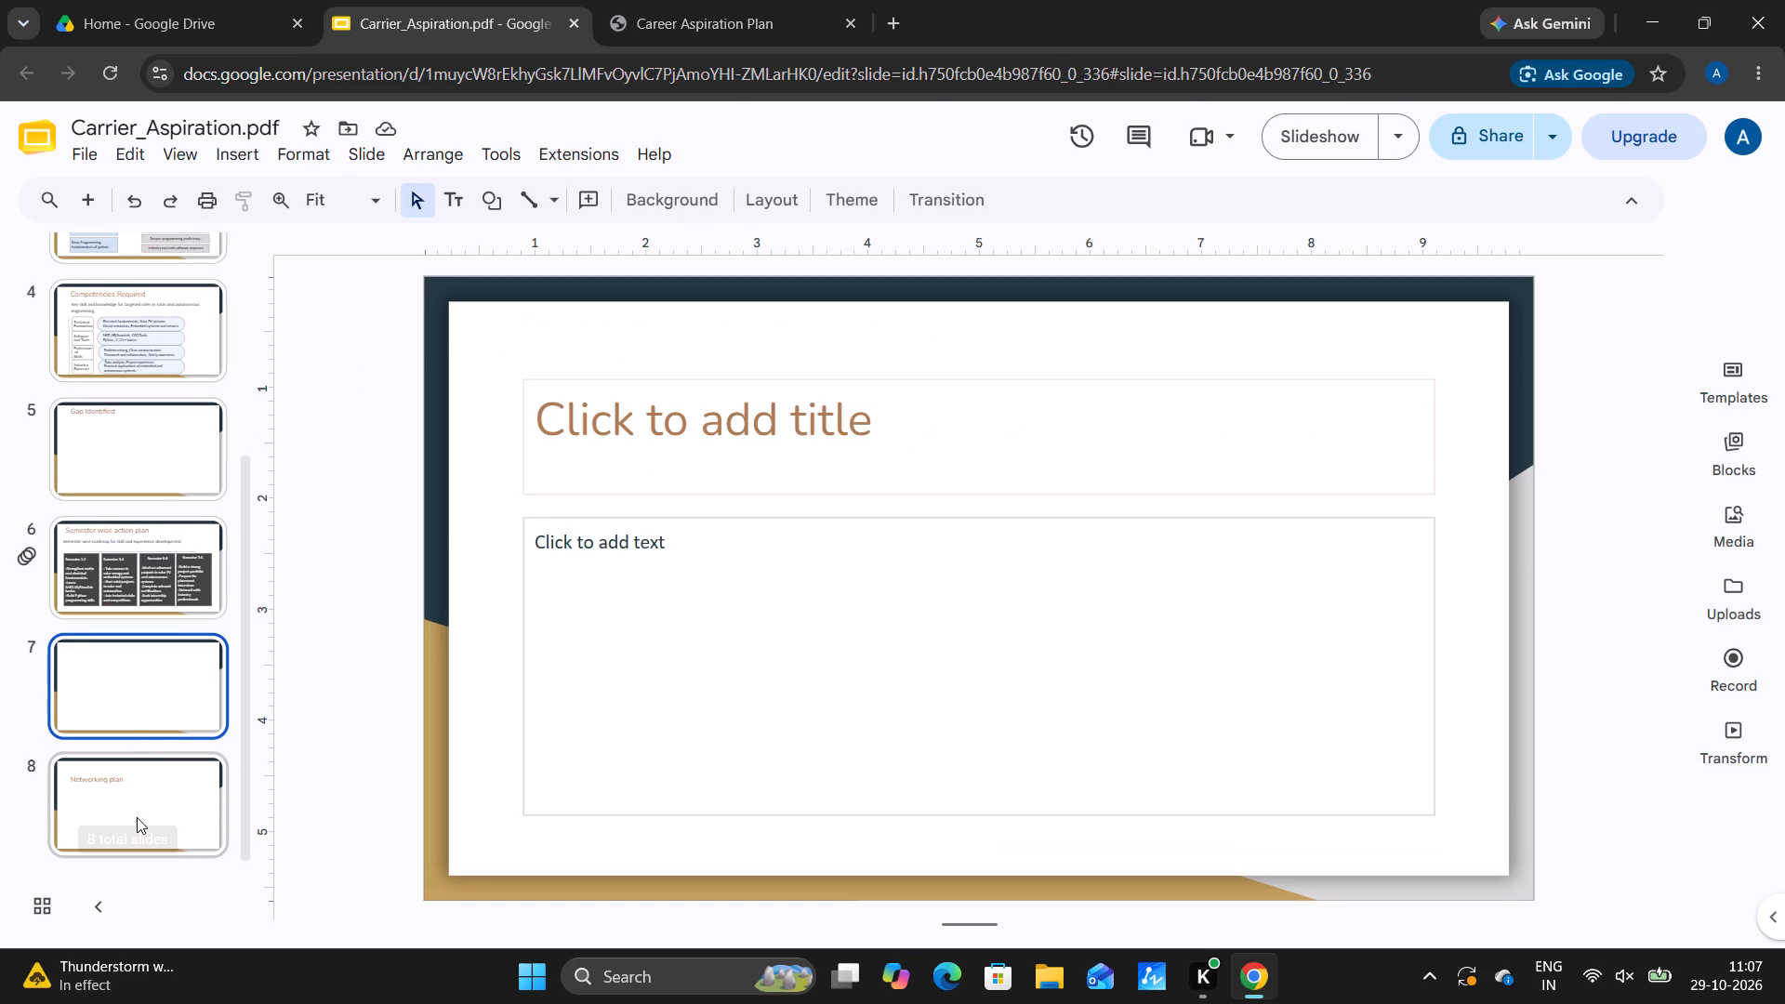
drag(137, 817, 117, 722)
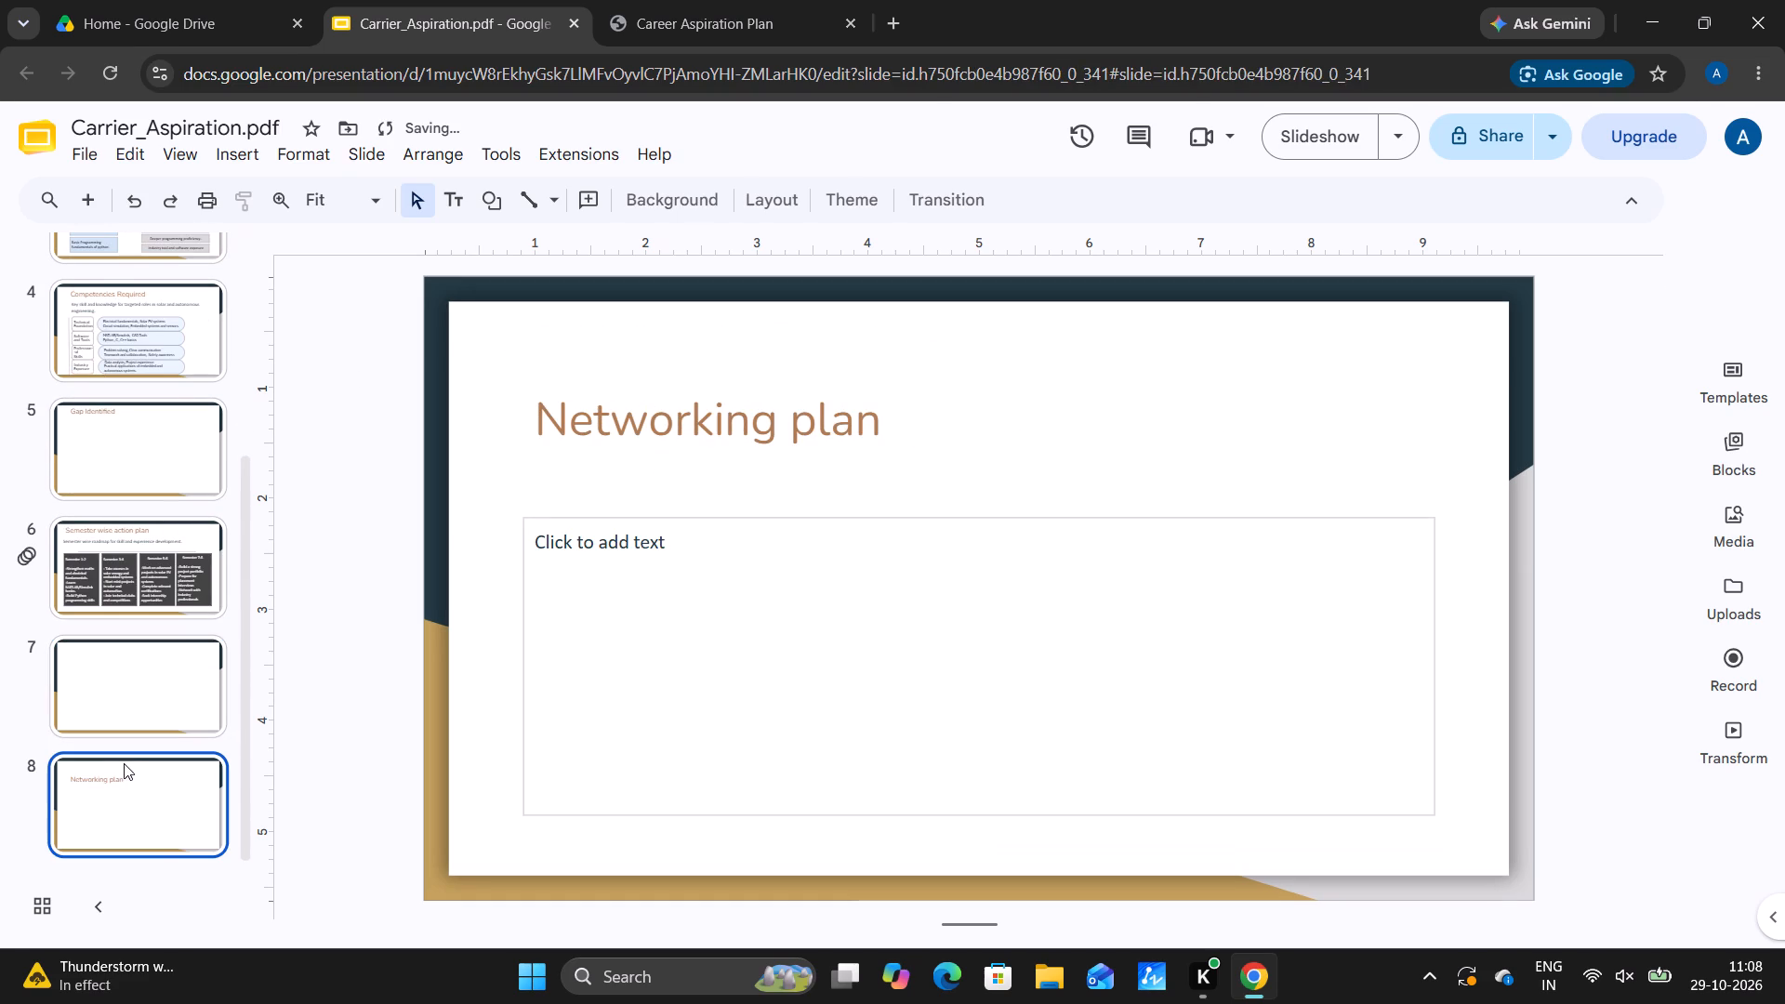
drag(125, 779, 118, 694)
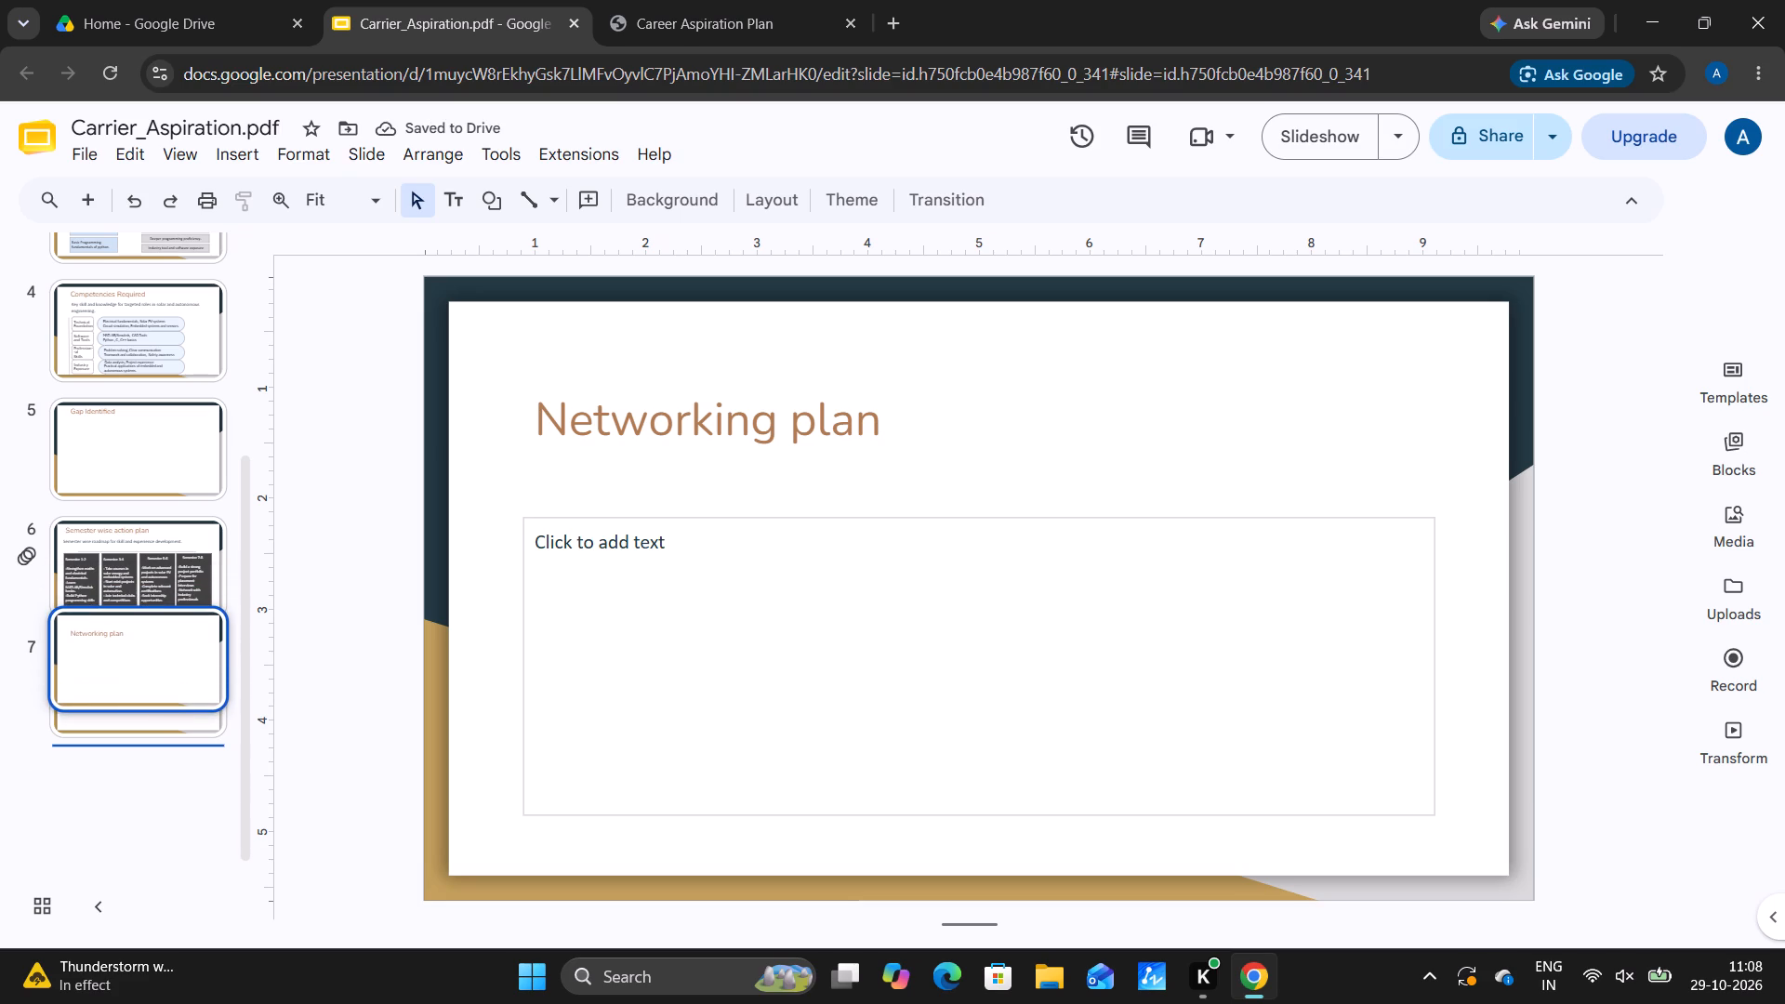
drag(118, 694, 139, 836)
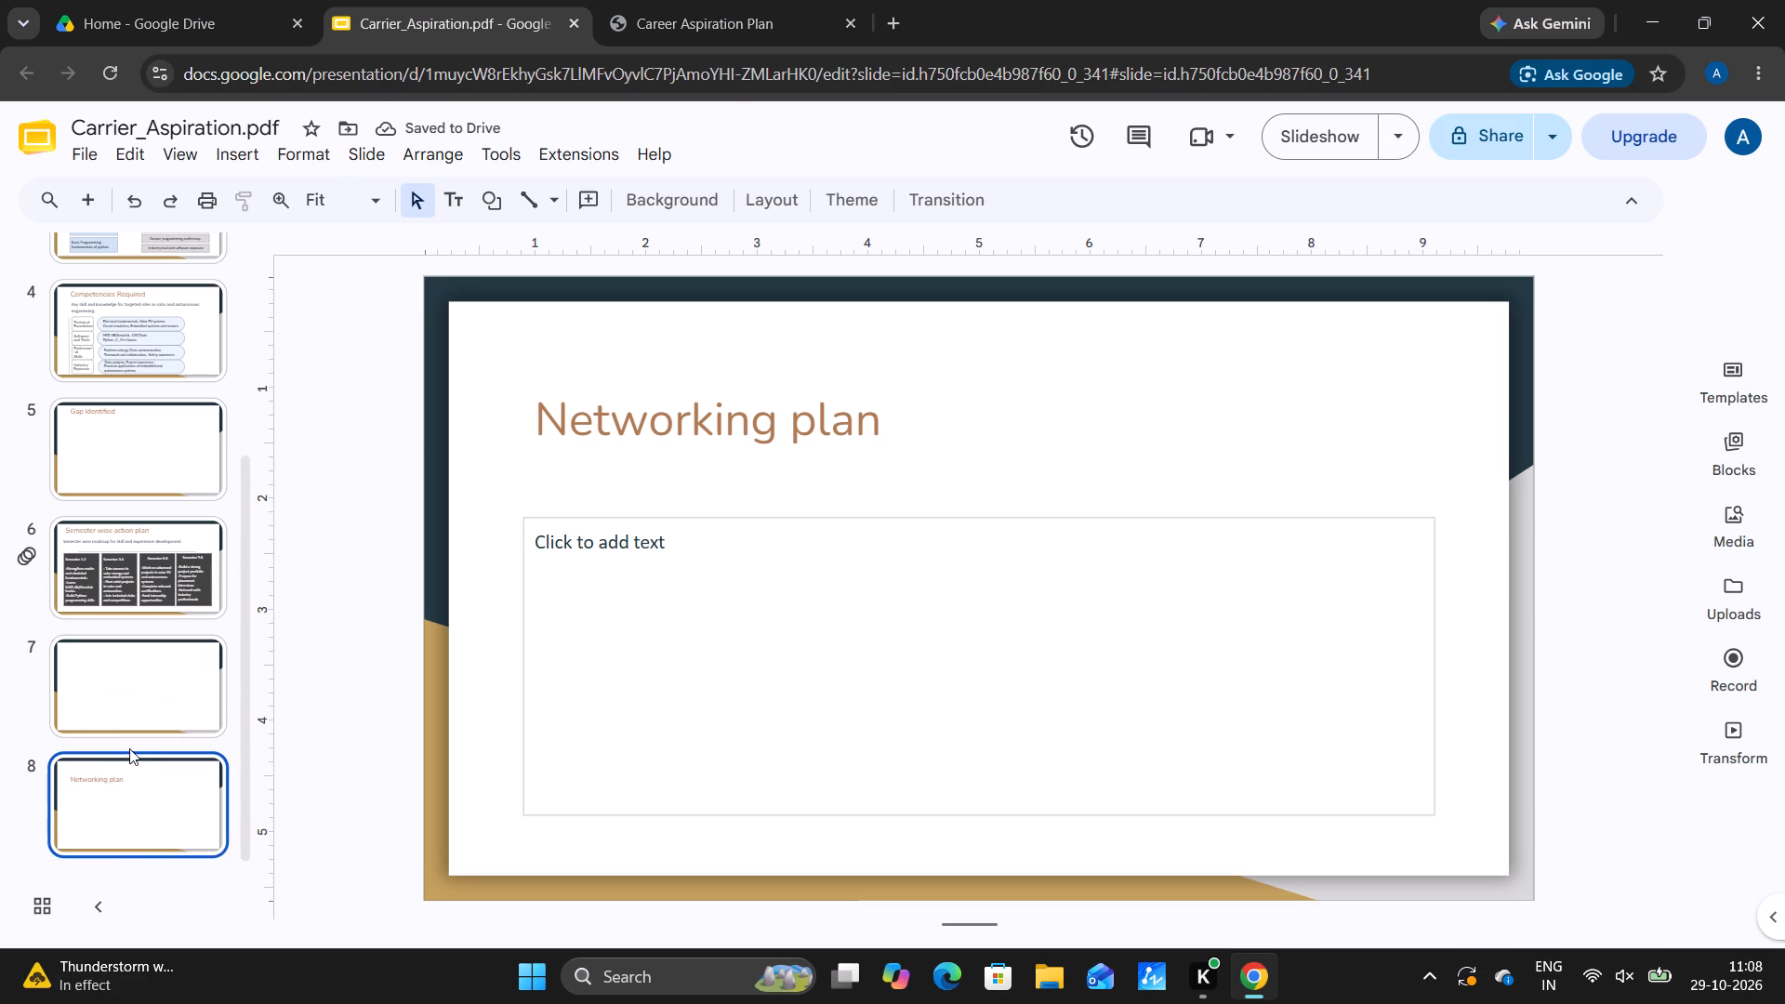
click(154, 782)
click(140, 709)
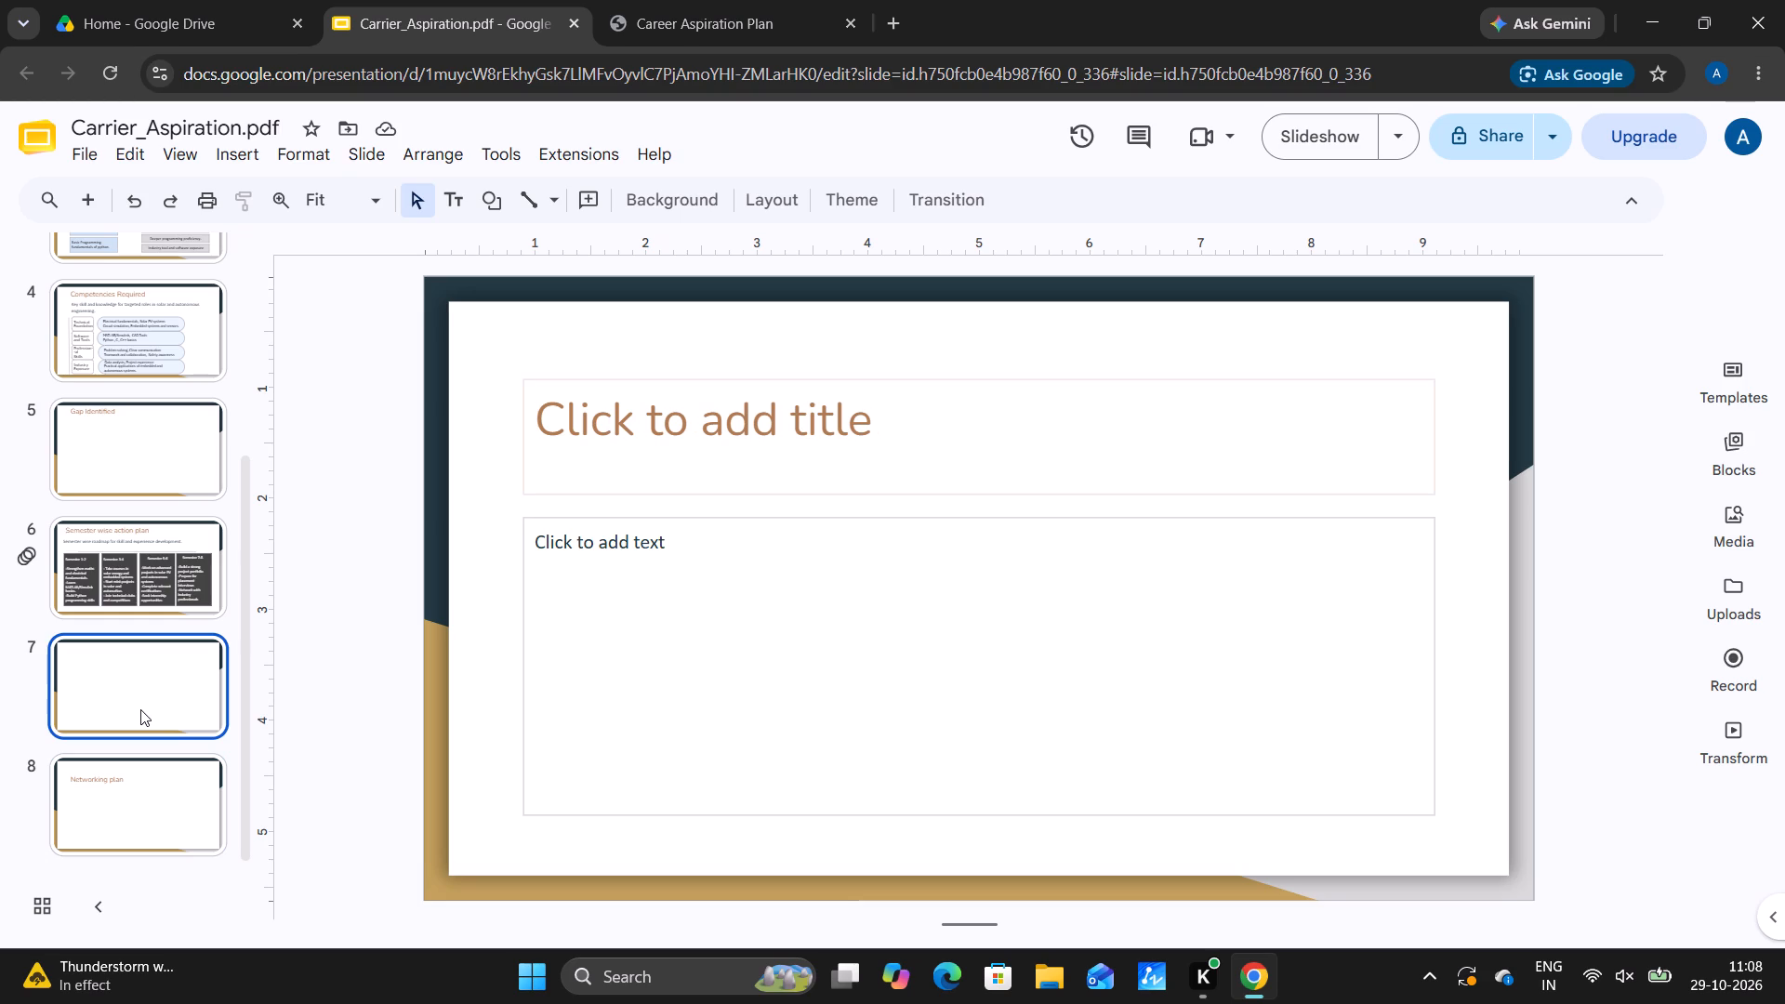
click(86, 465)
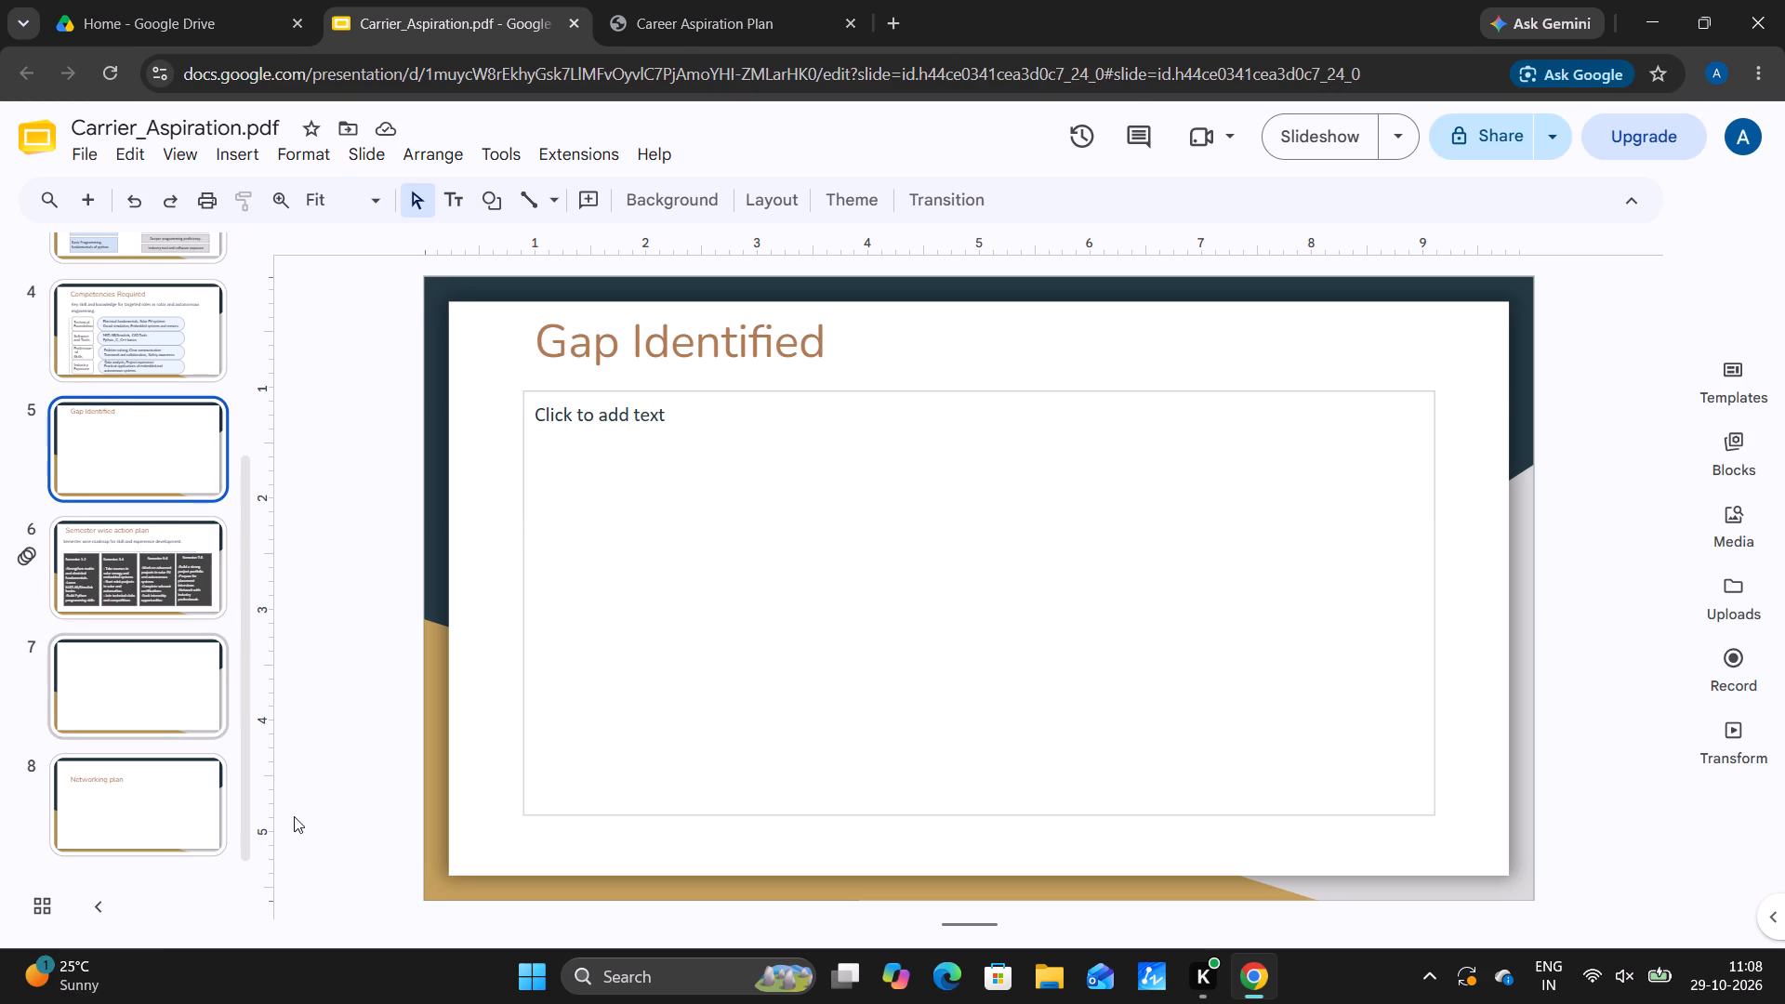
Consult the Networking Plan and Conclusion pages of the reference PDF, and return to the presentation.
click(639, 0)
key(Right)
key(Right)
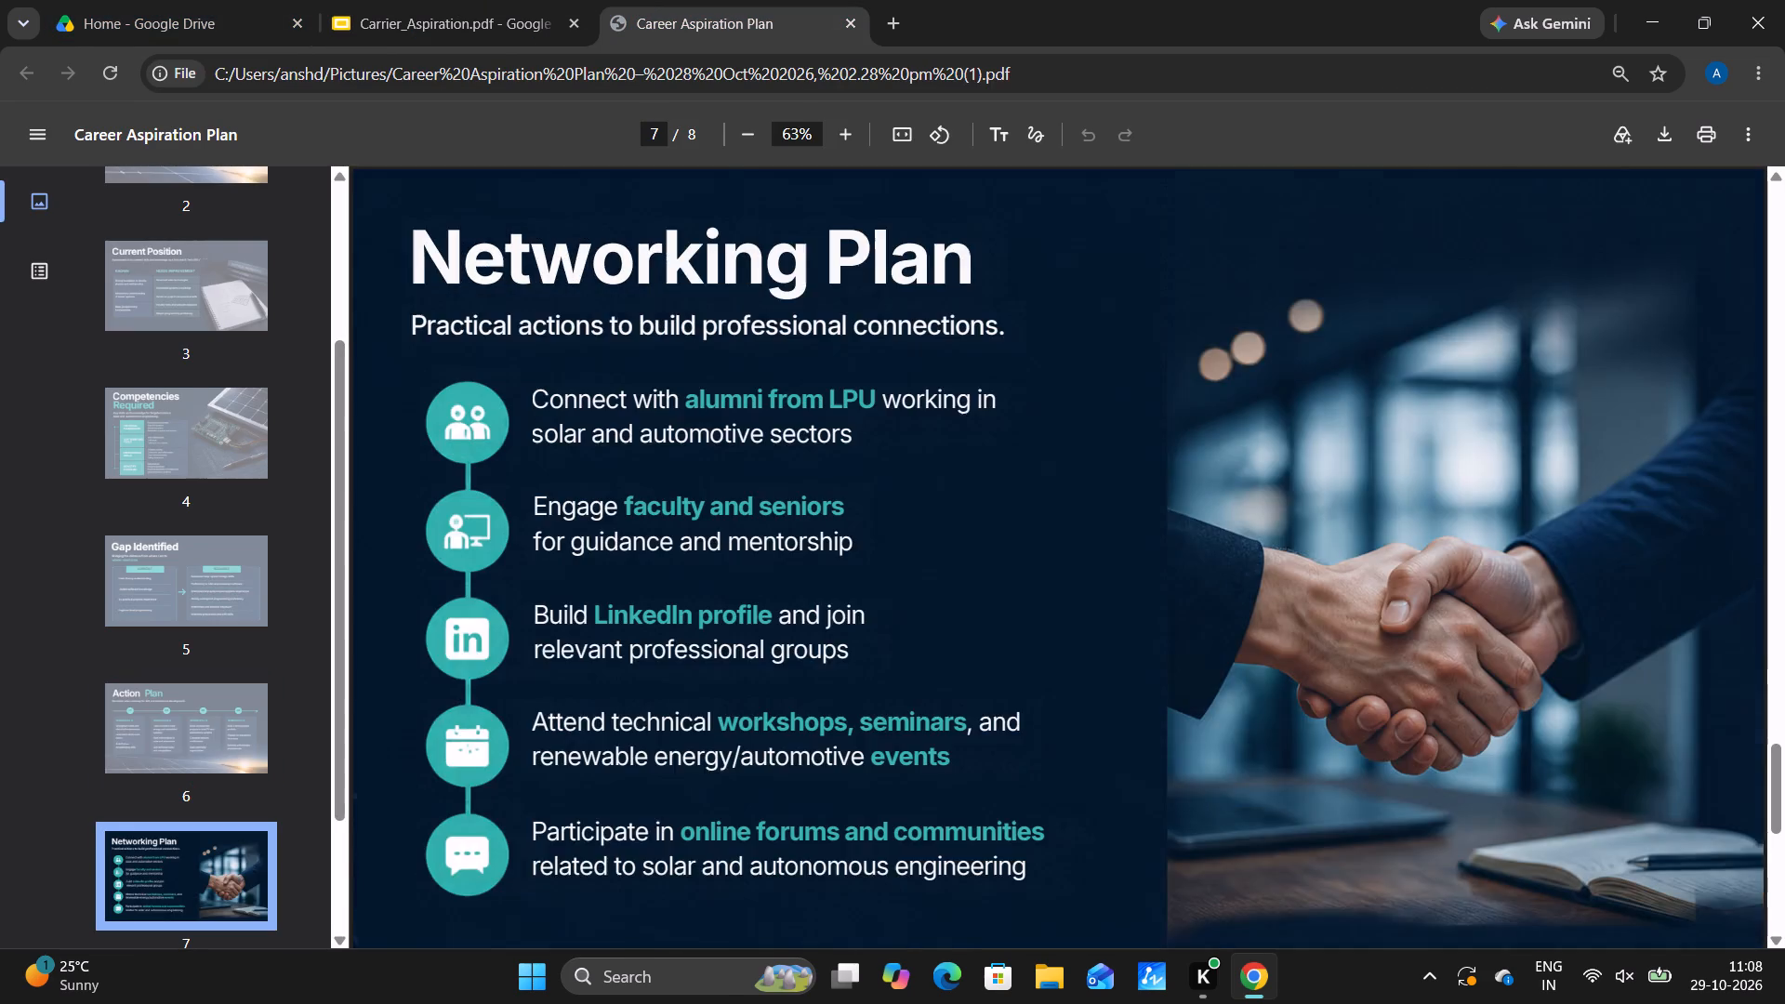
key(Right)
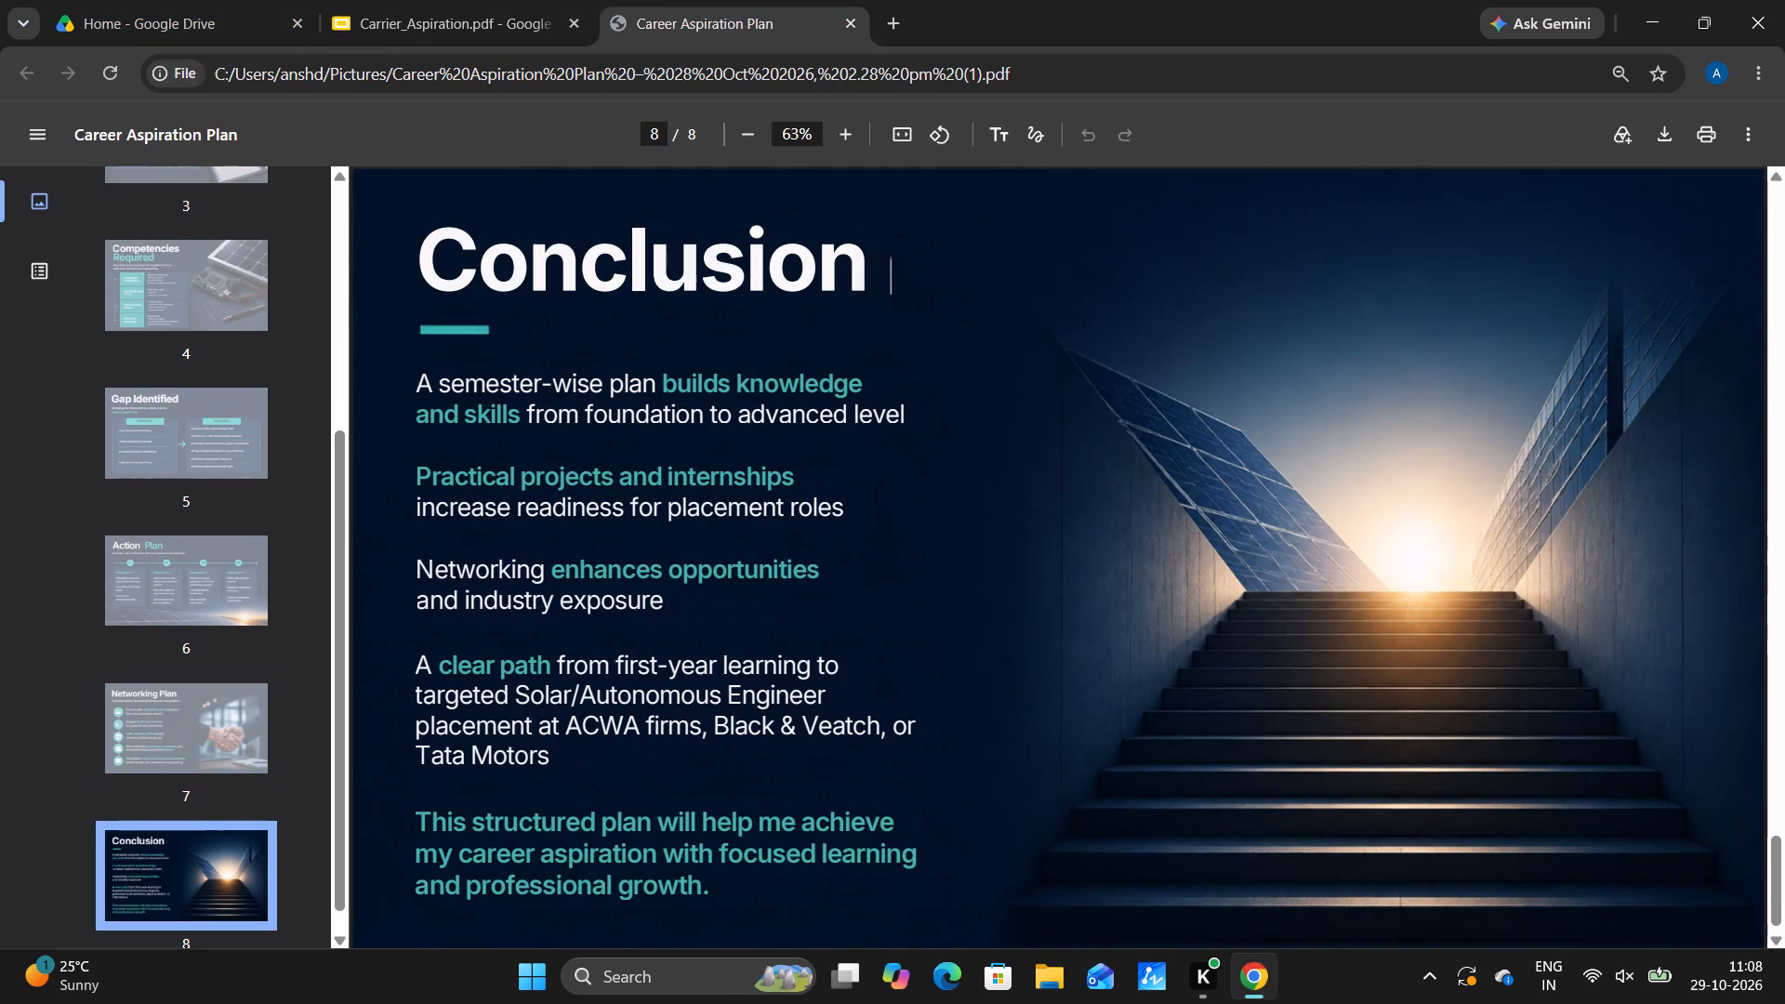
key(Left)
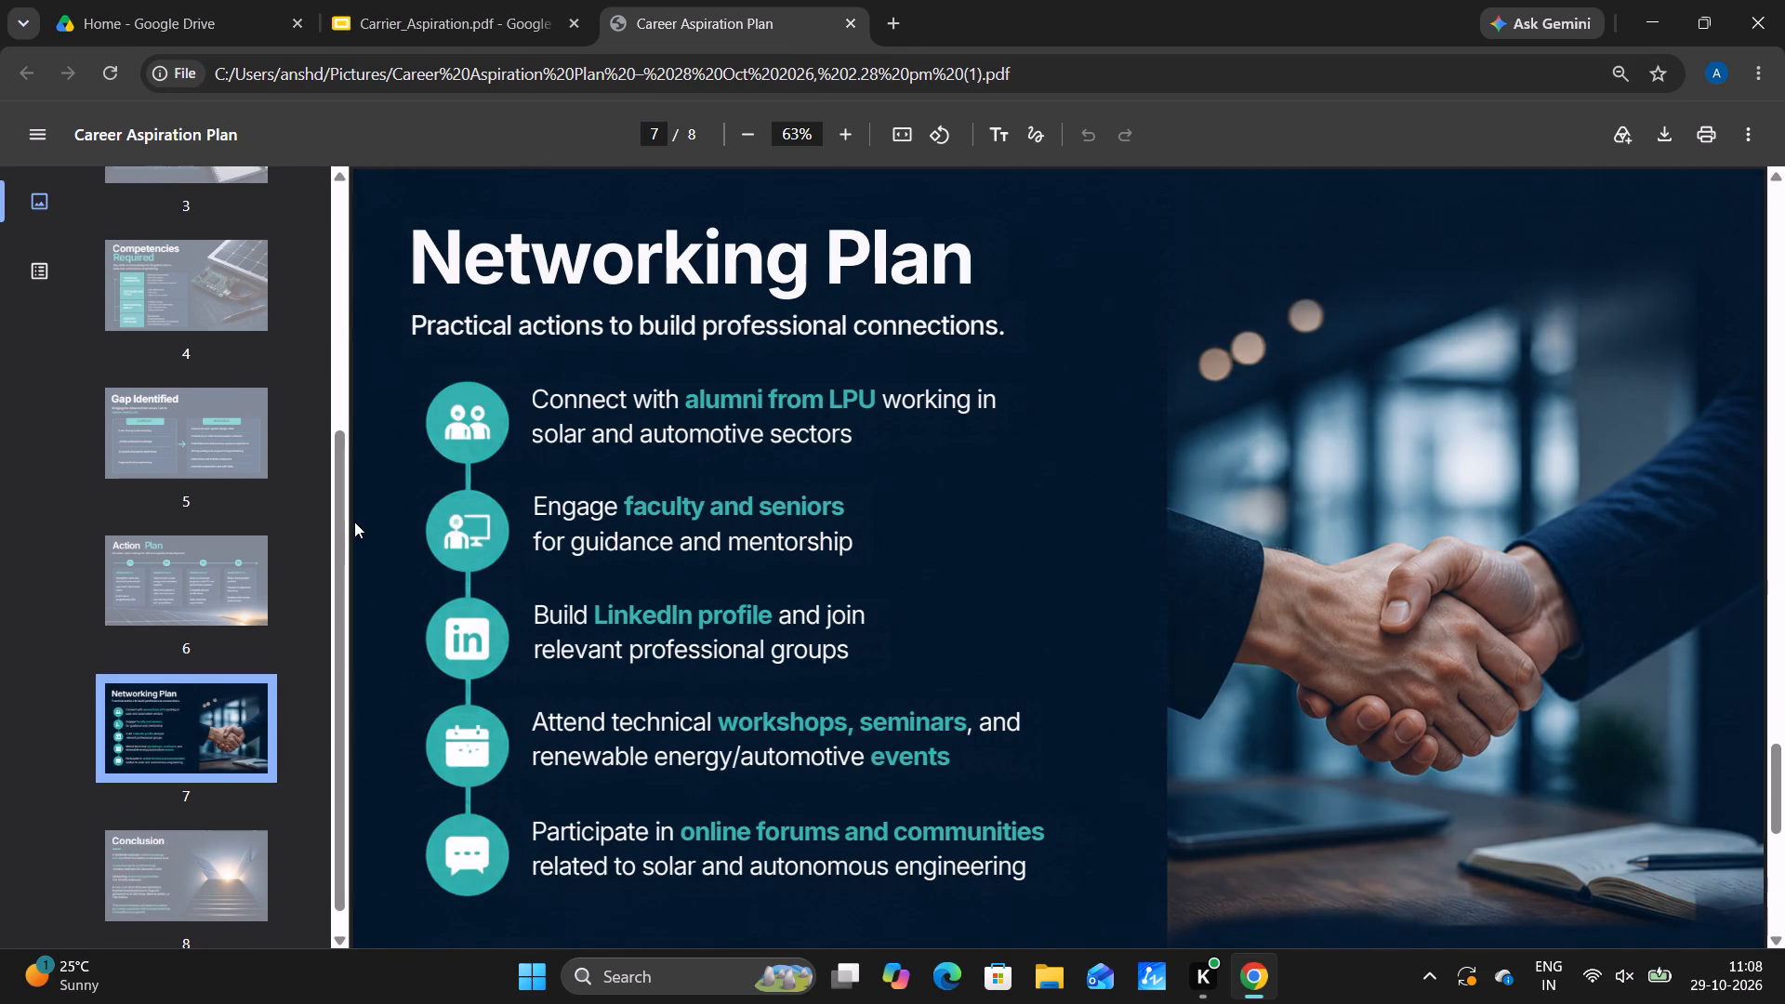
click(366, 6)
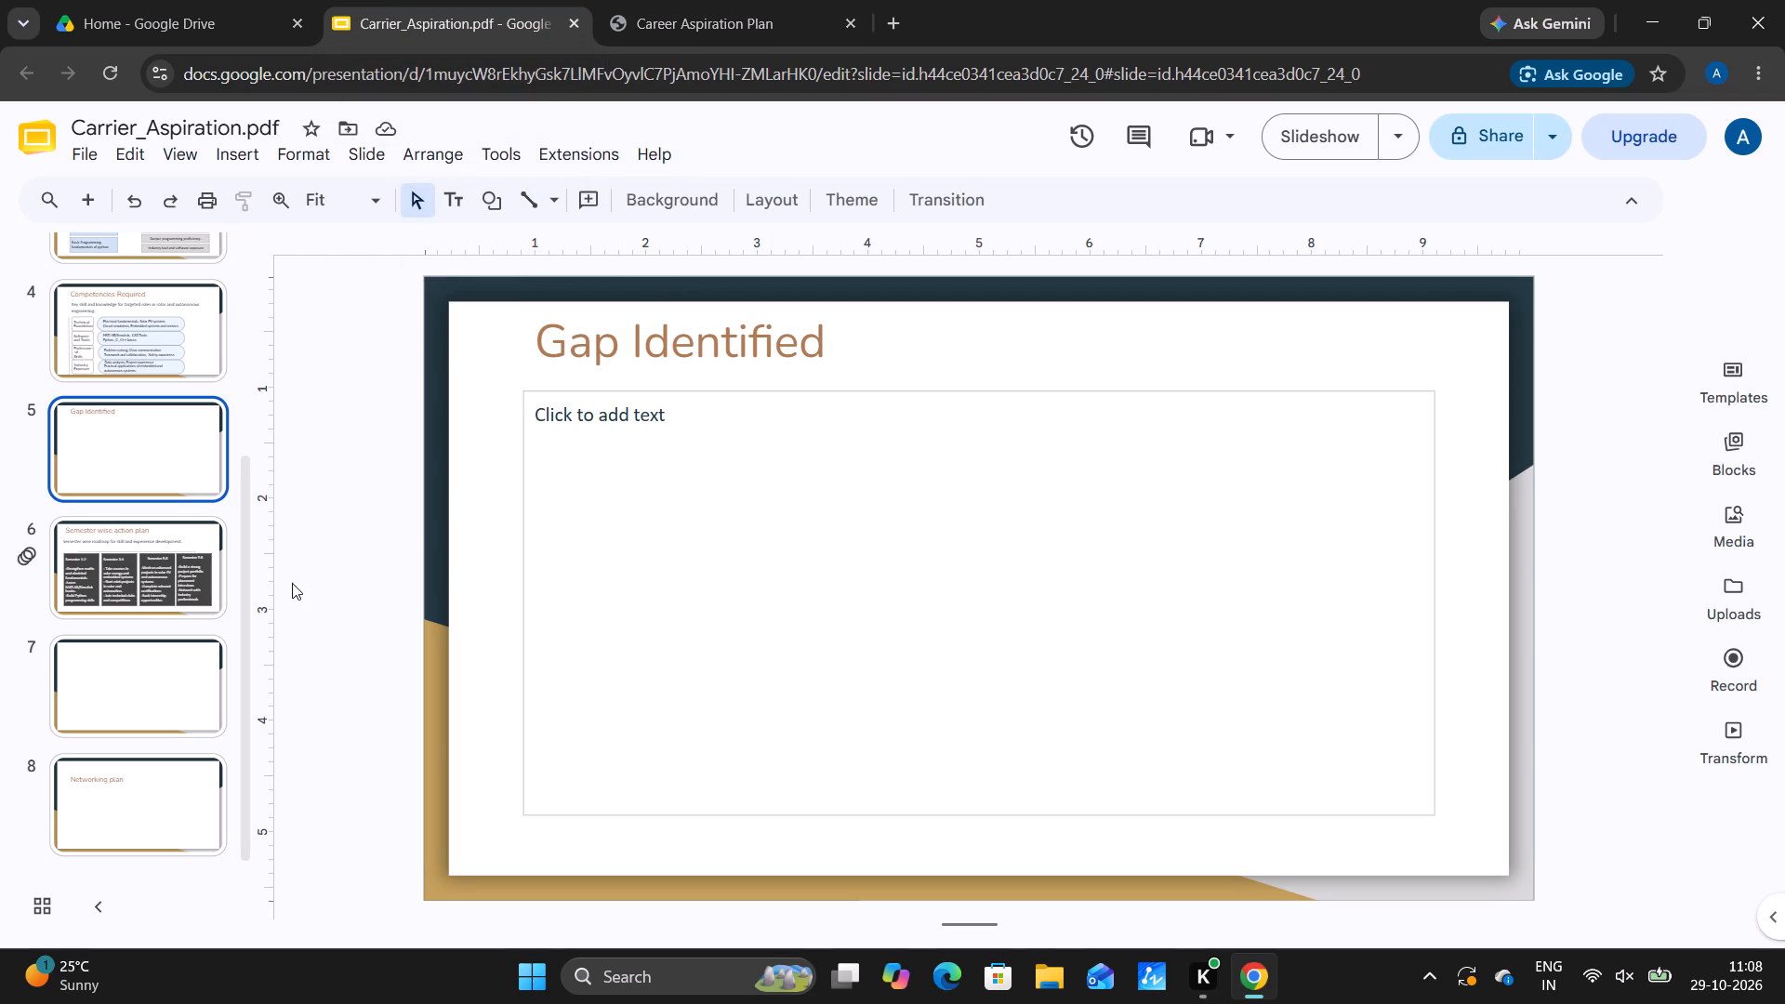
Move the title box of the Networking plan slide straight up to the white area's top edge.
click(178, 826)
drag(717, 427, 955, 417)
click(955, 417)
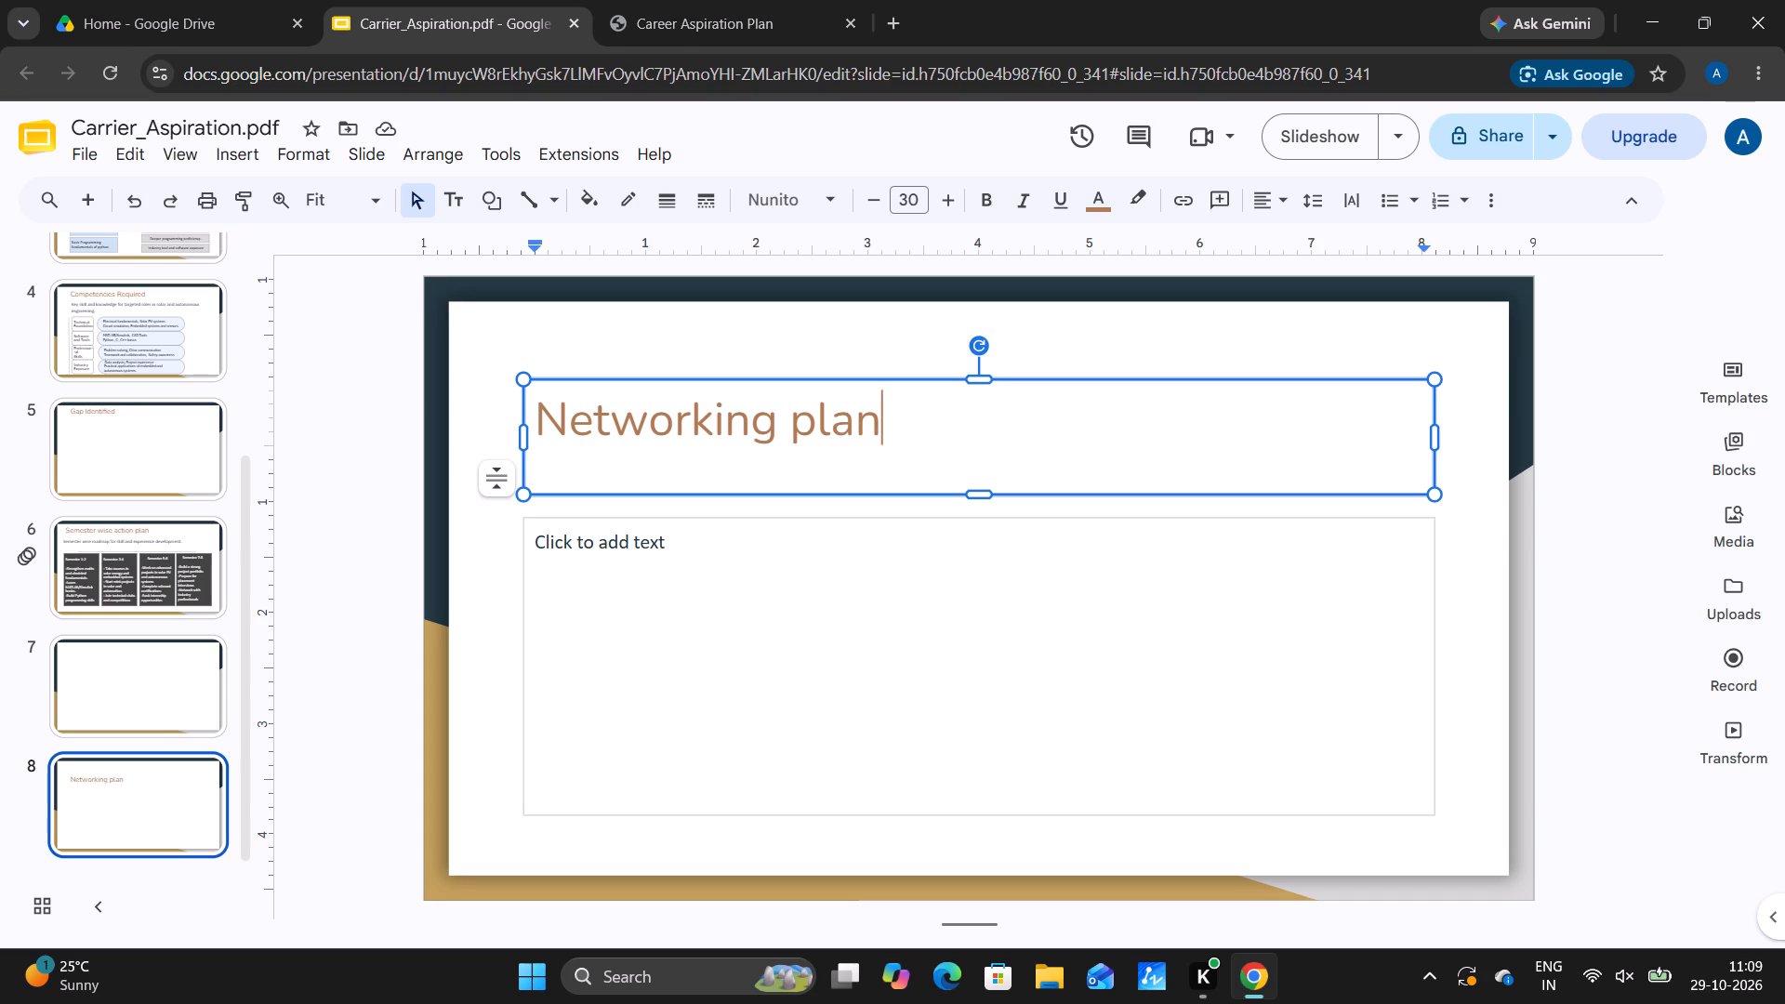
click(972, 447)
drag(972, 447, 953, 386)
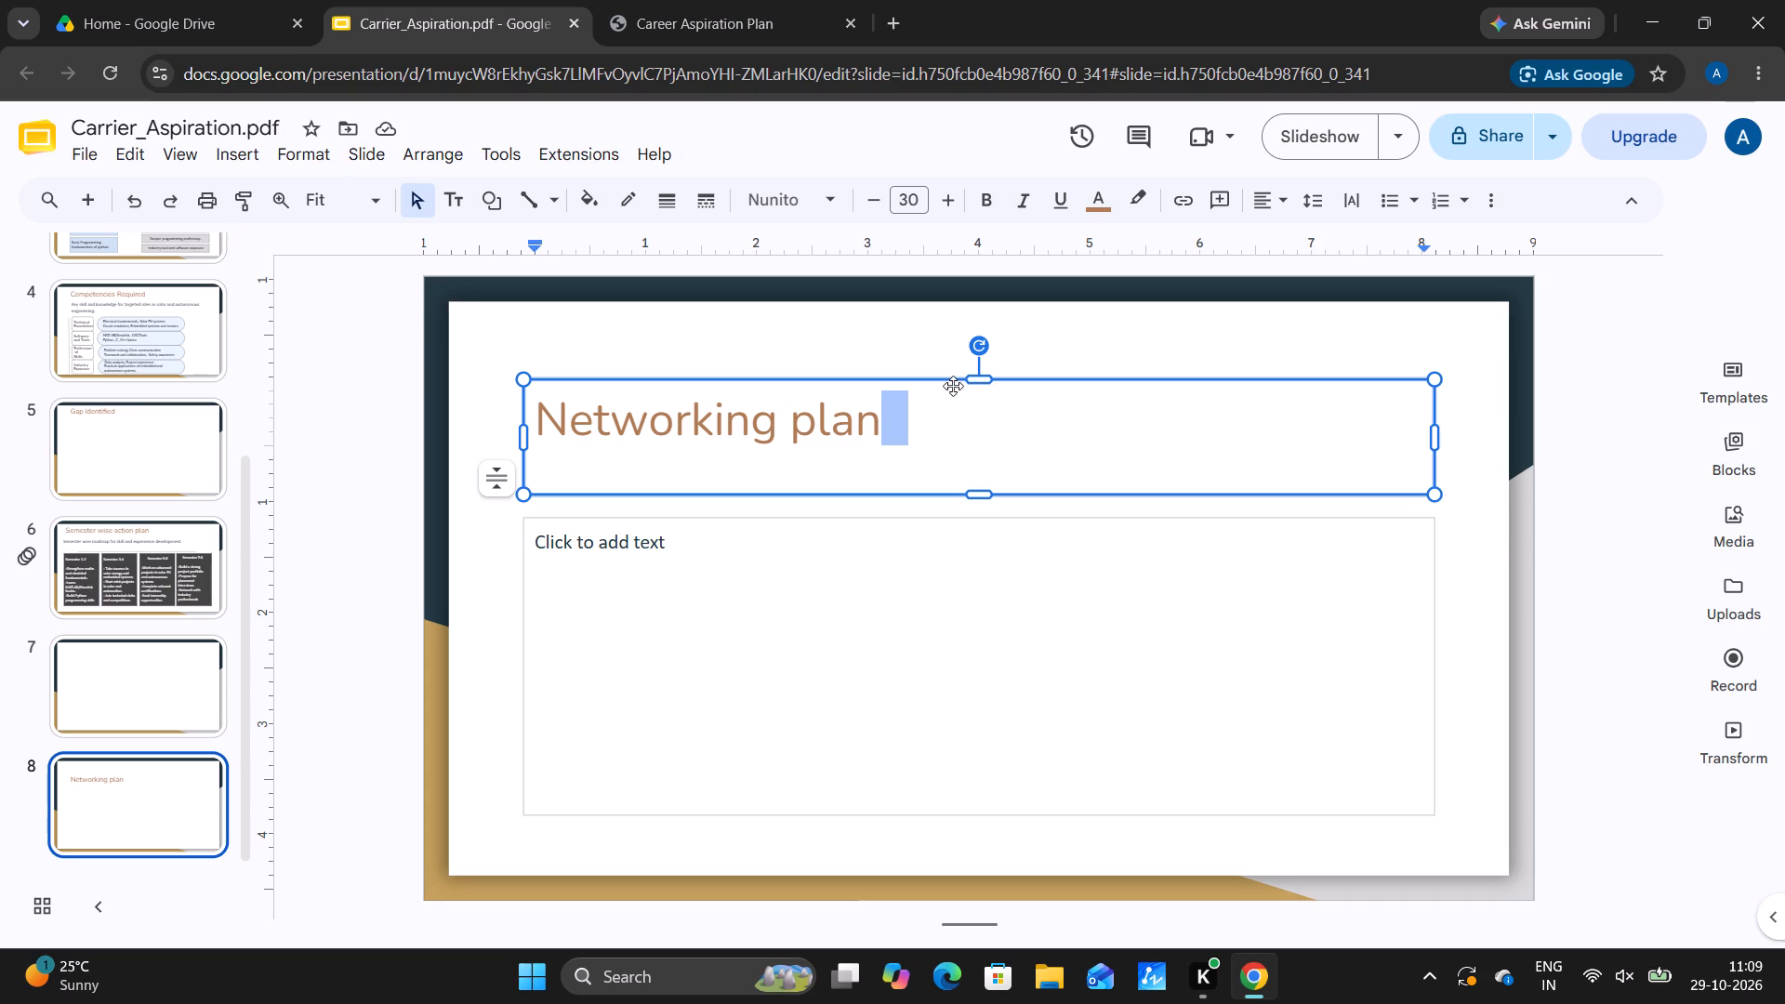
drag(953, 386, 948, 379)
drag(945, 384, 934, 317)
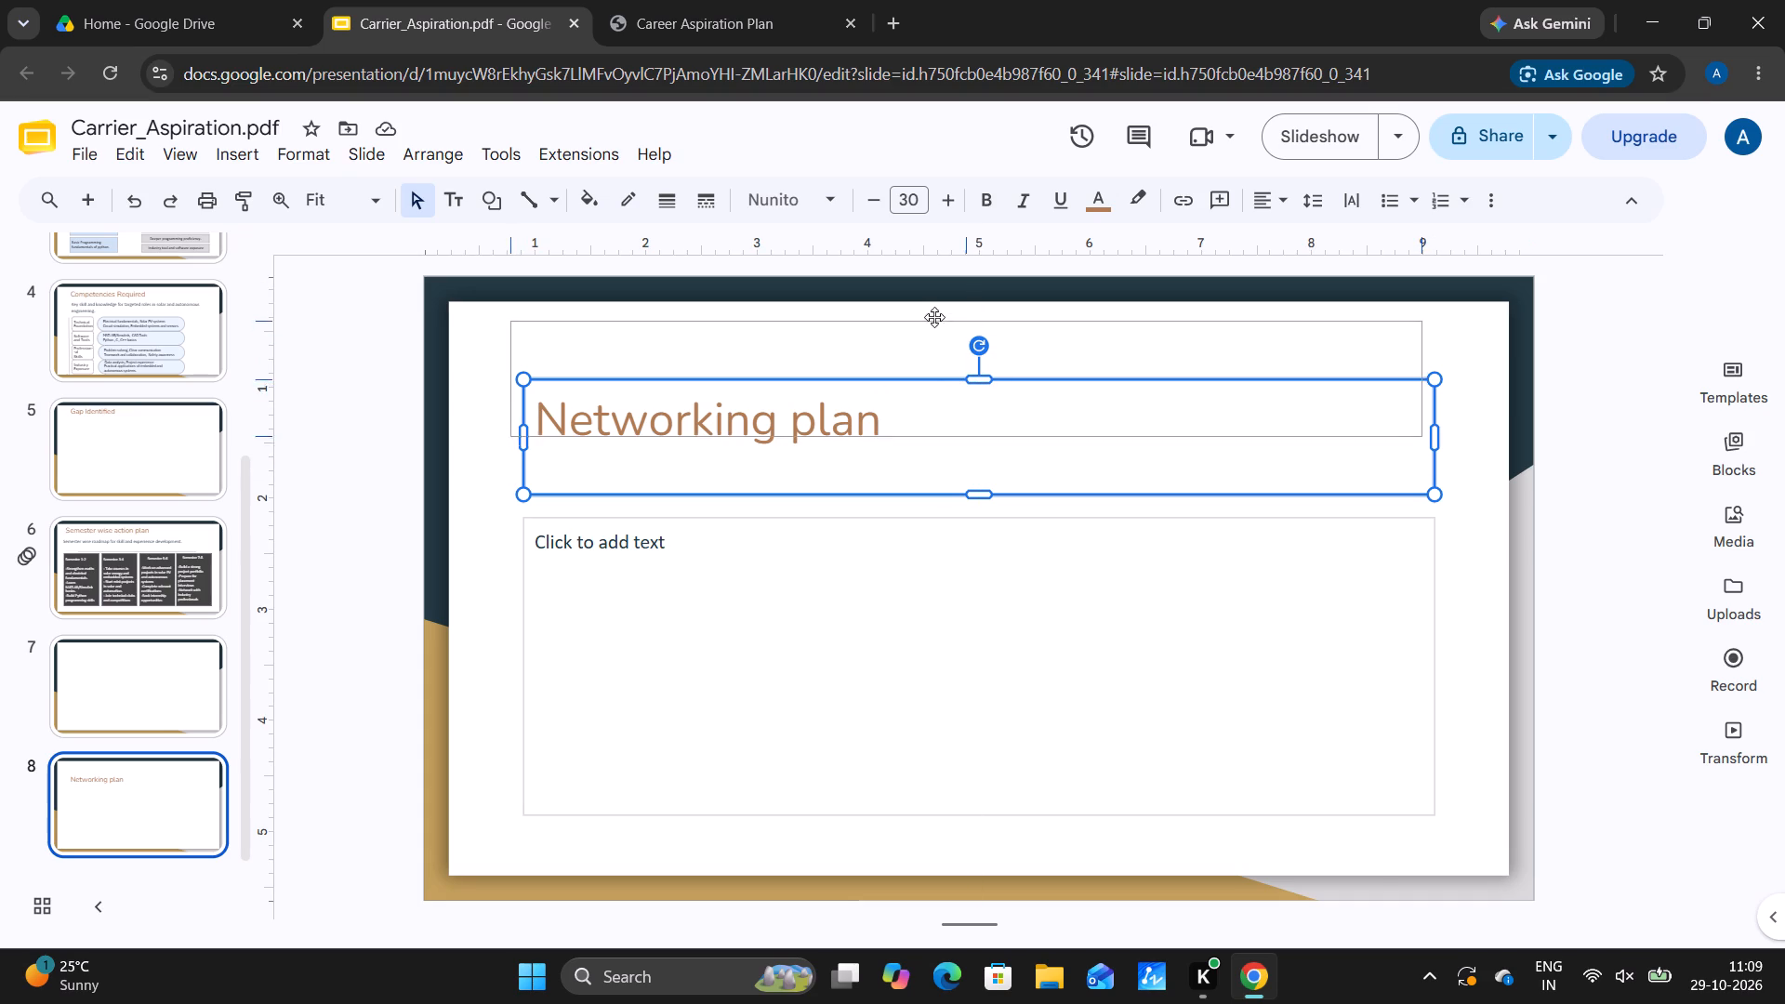
drag(934, 317, 942, 311)
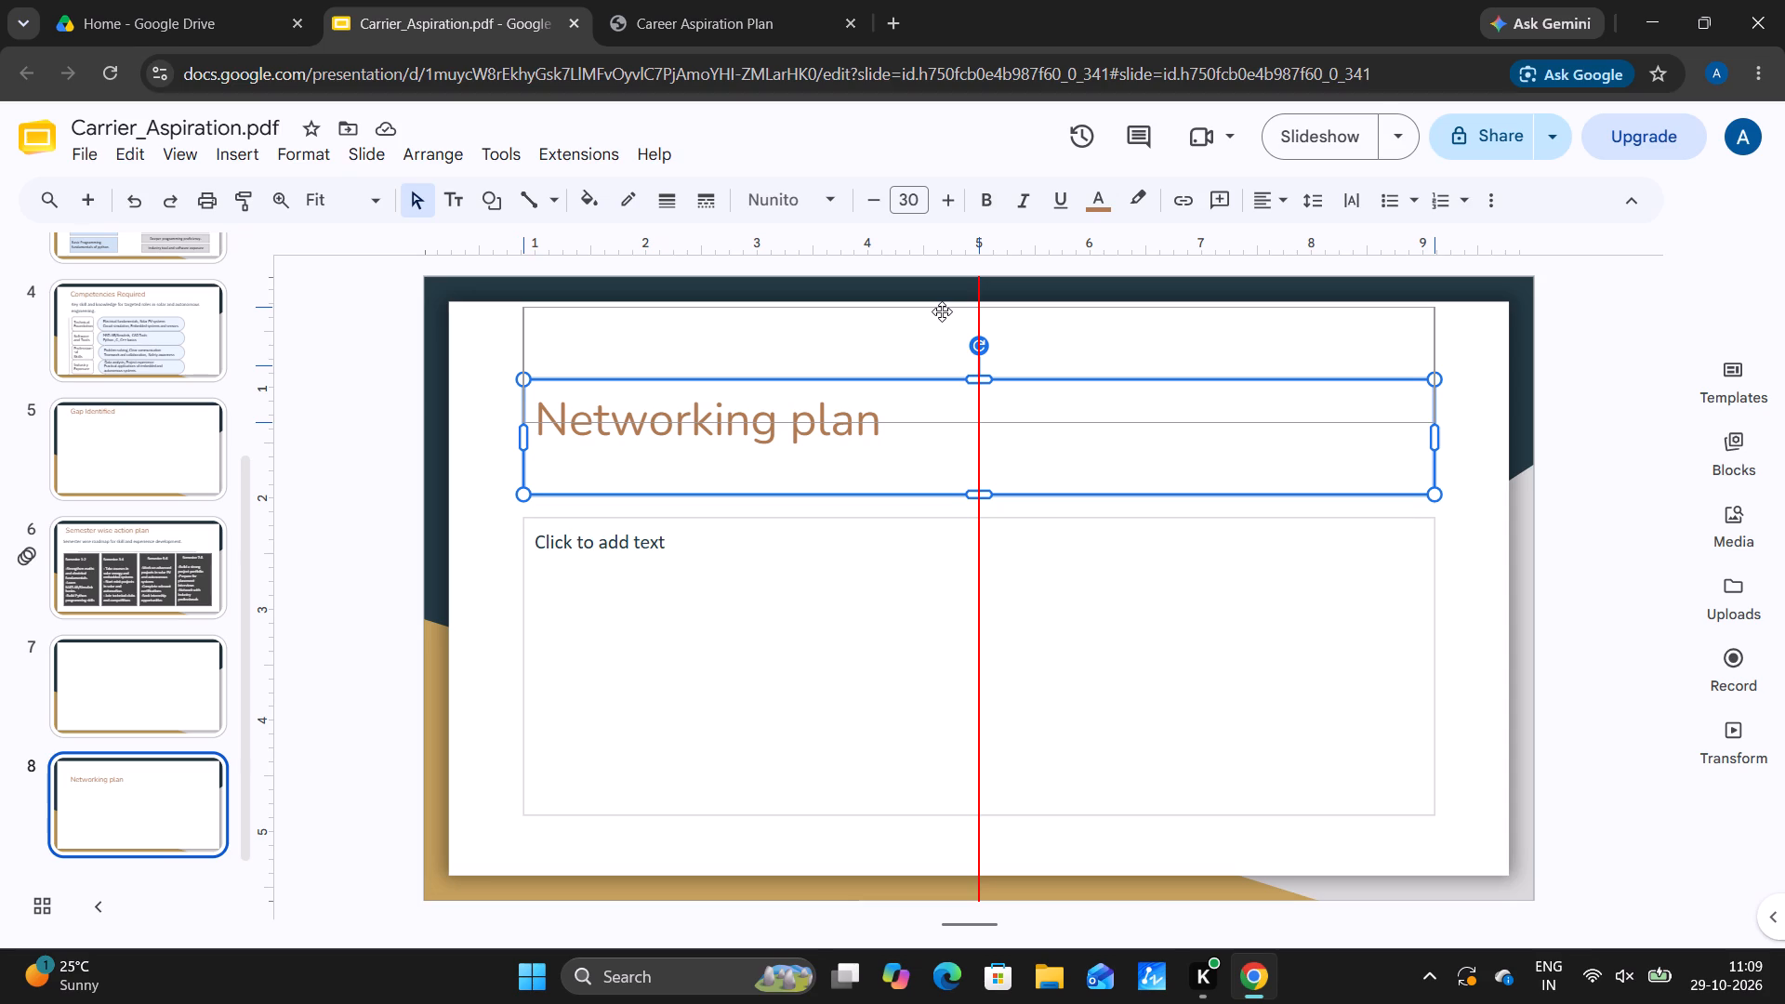
drag(942, 311, 942, 308)
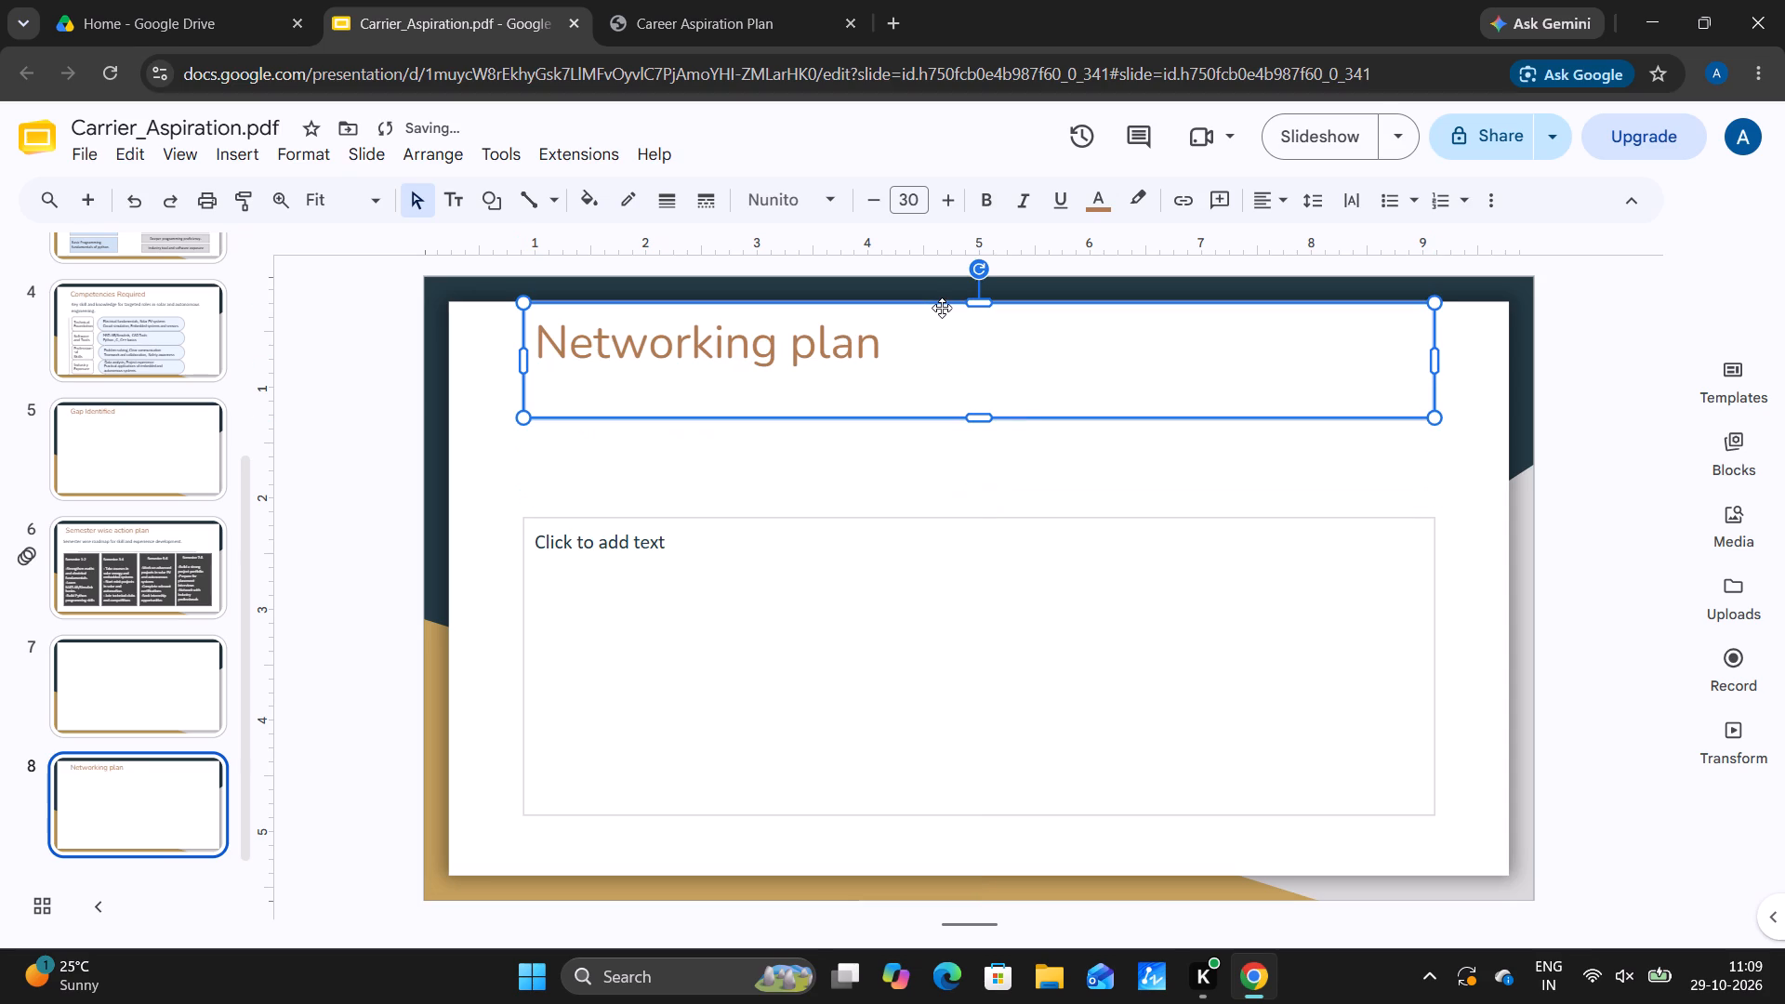
Extend the body text box on the Networking plan slide upward until it starts just below the title.
drag(1042, 451, 978, 622)
drag(978, 622, 973, 515)
drag(973, 515, 954, 418)
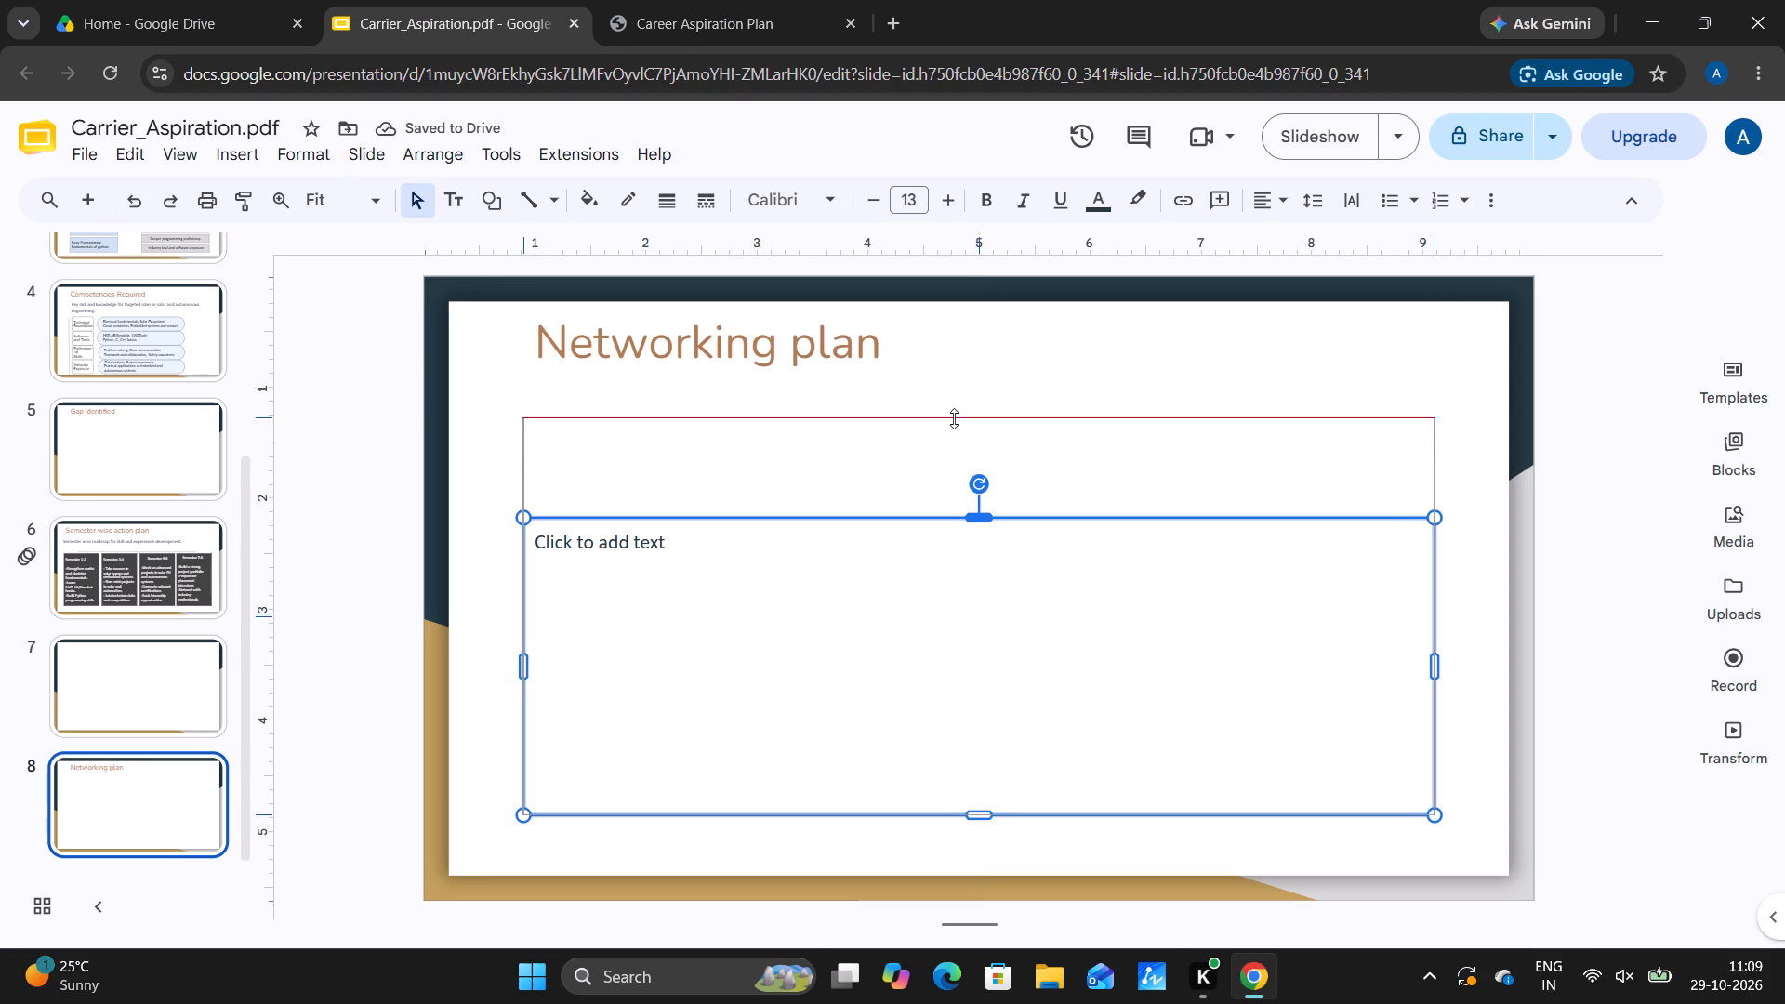
drag(954, 418, 953, 388)
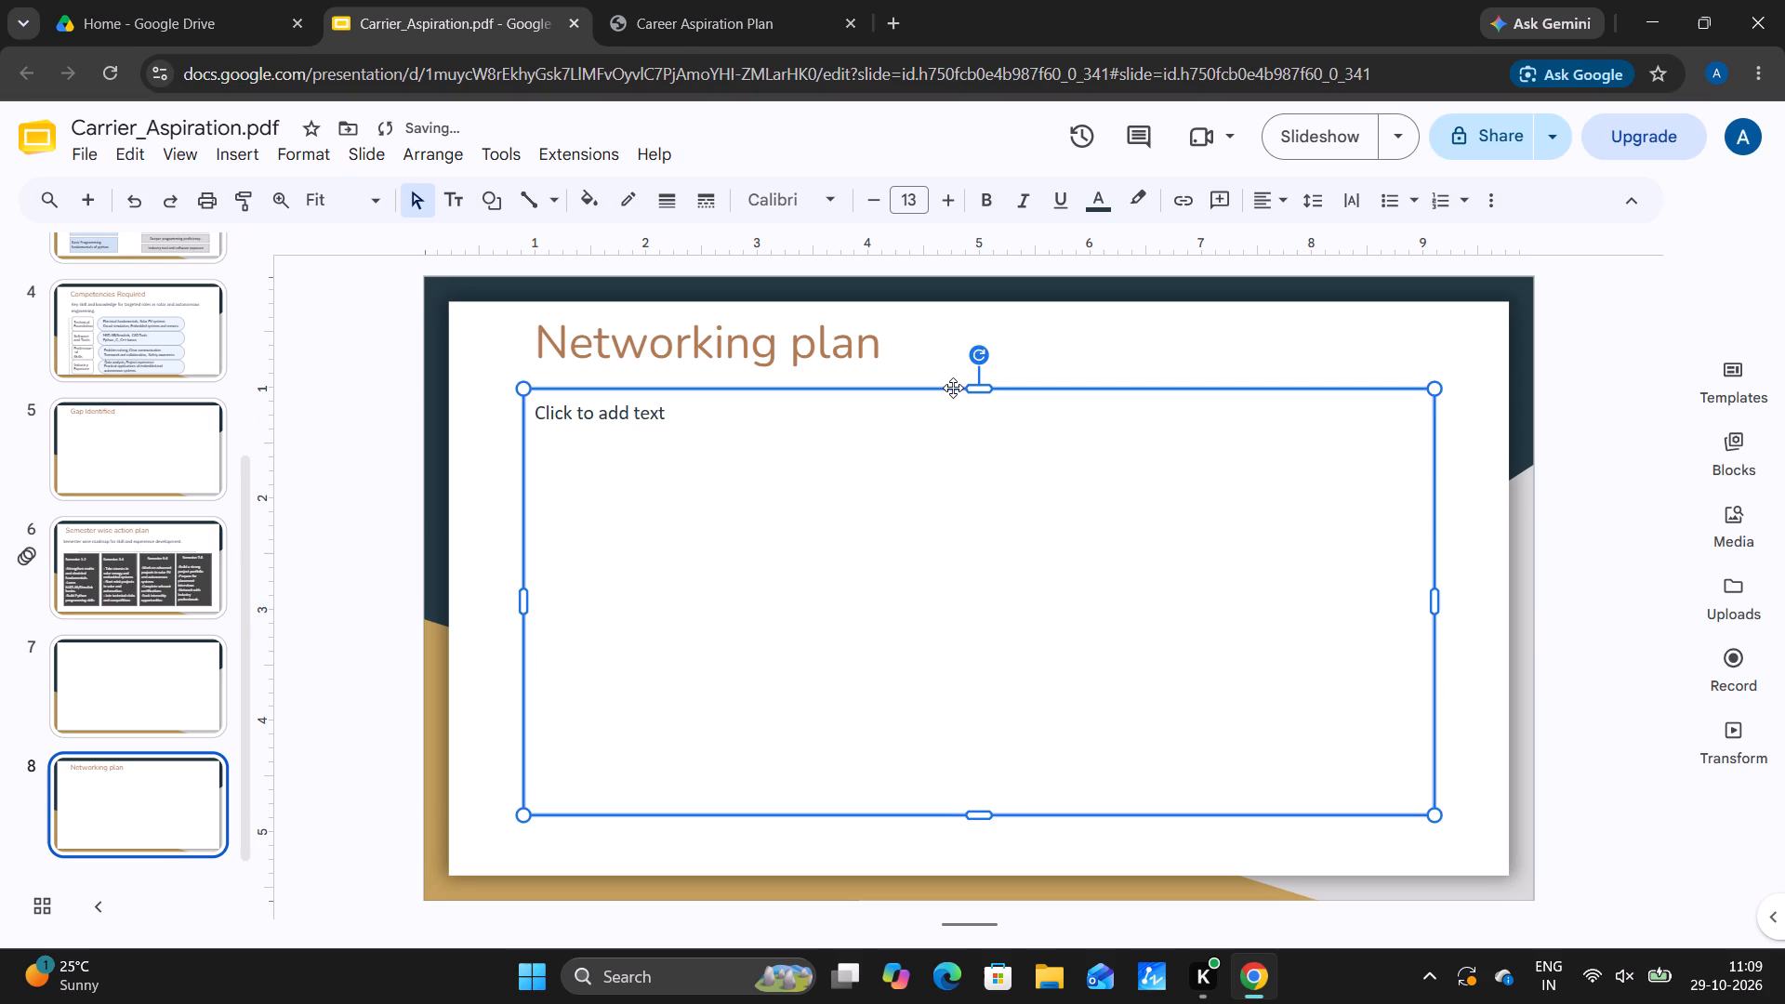
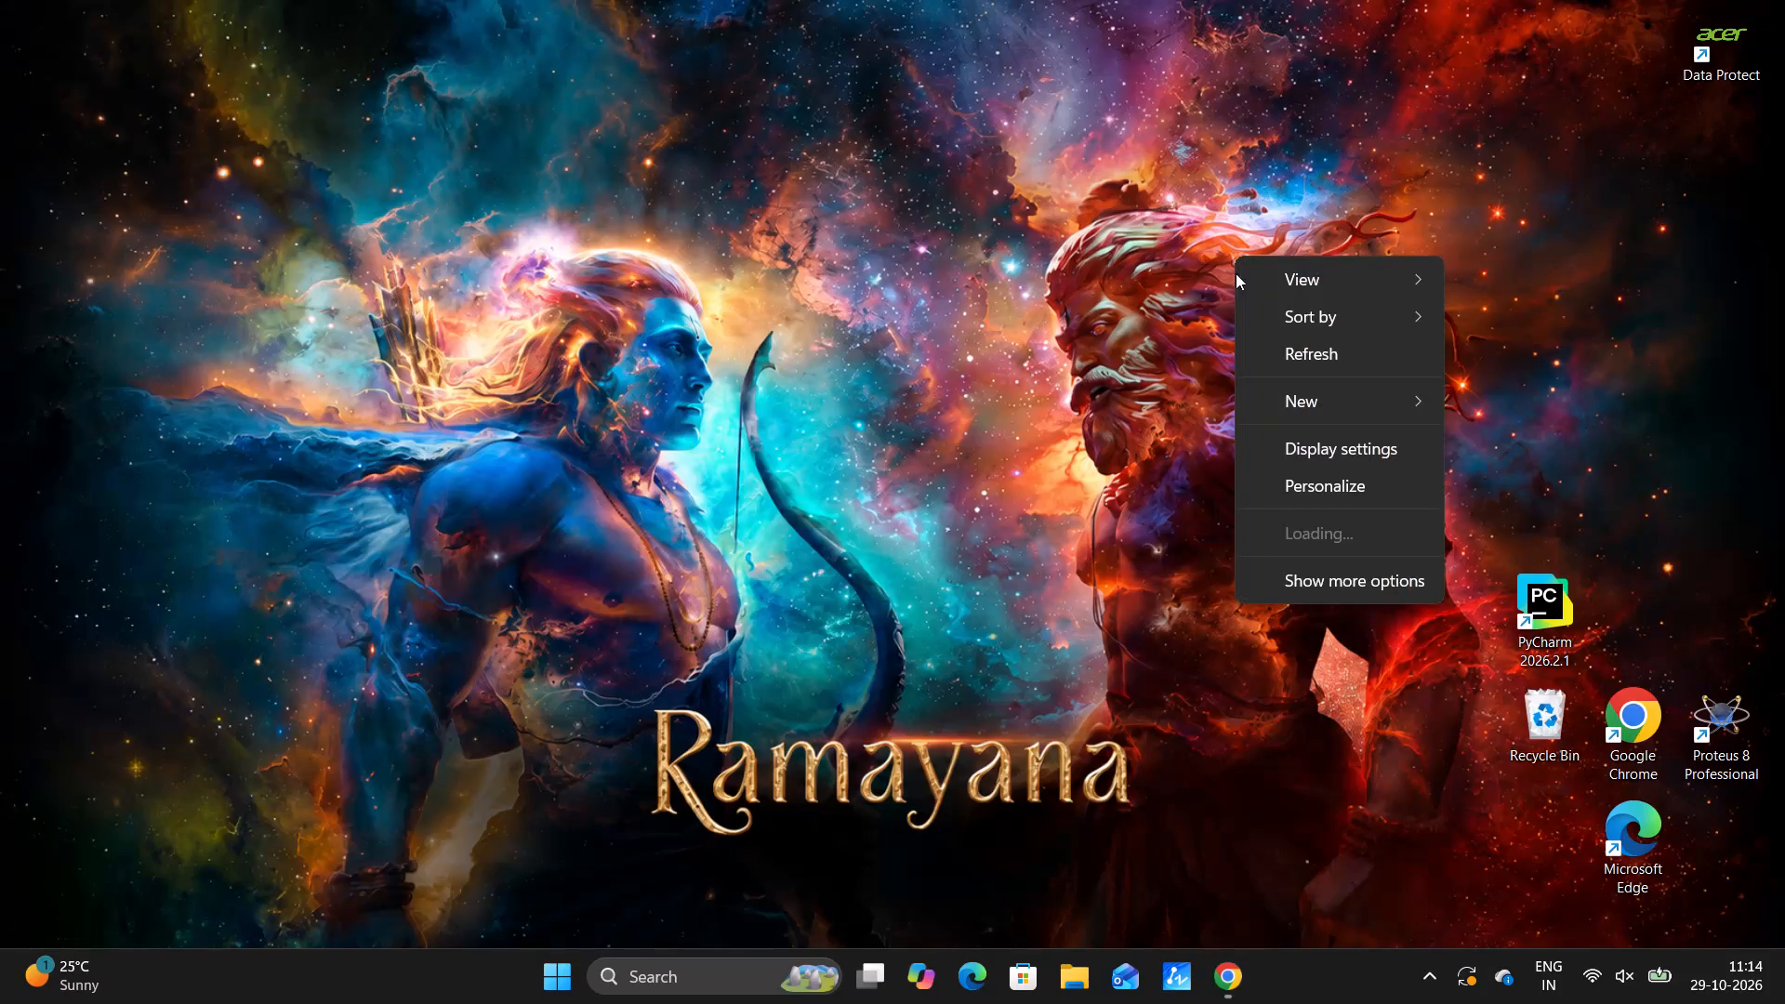
Refresh the desktop.
click(1327, 348)
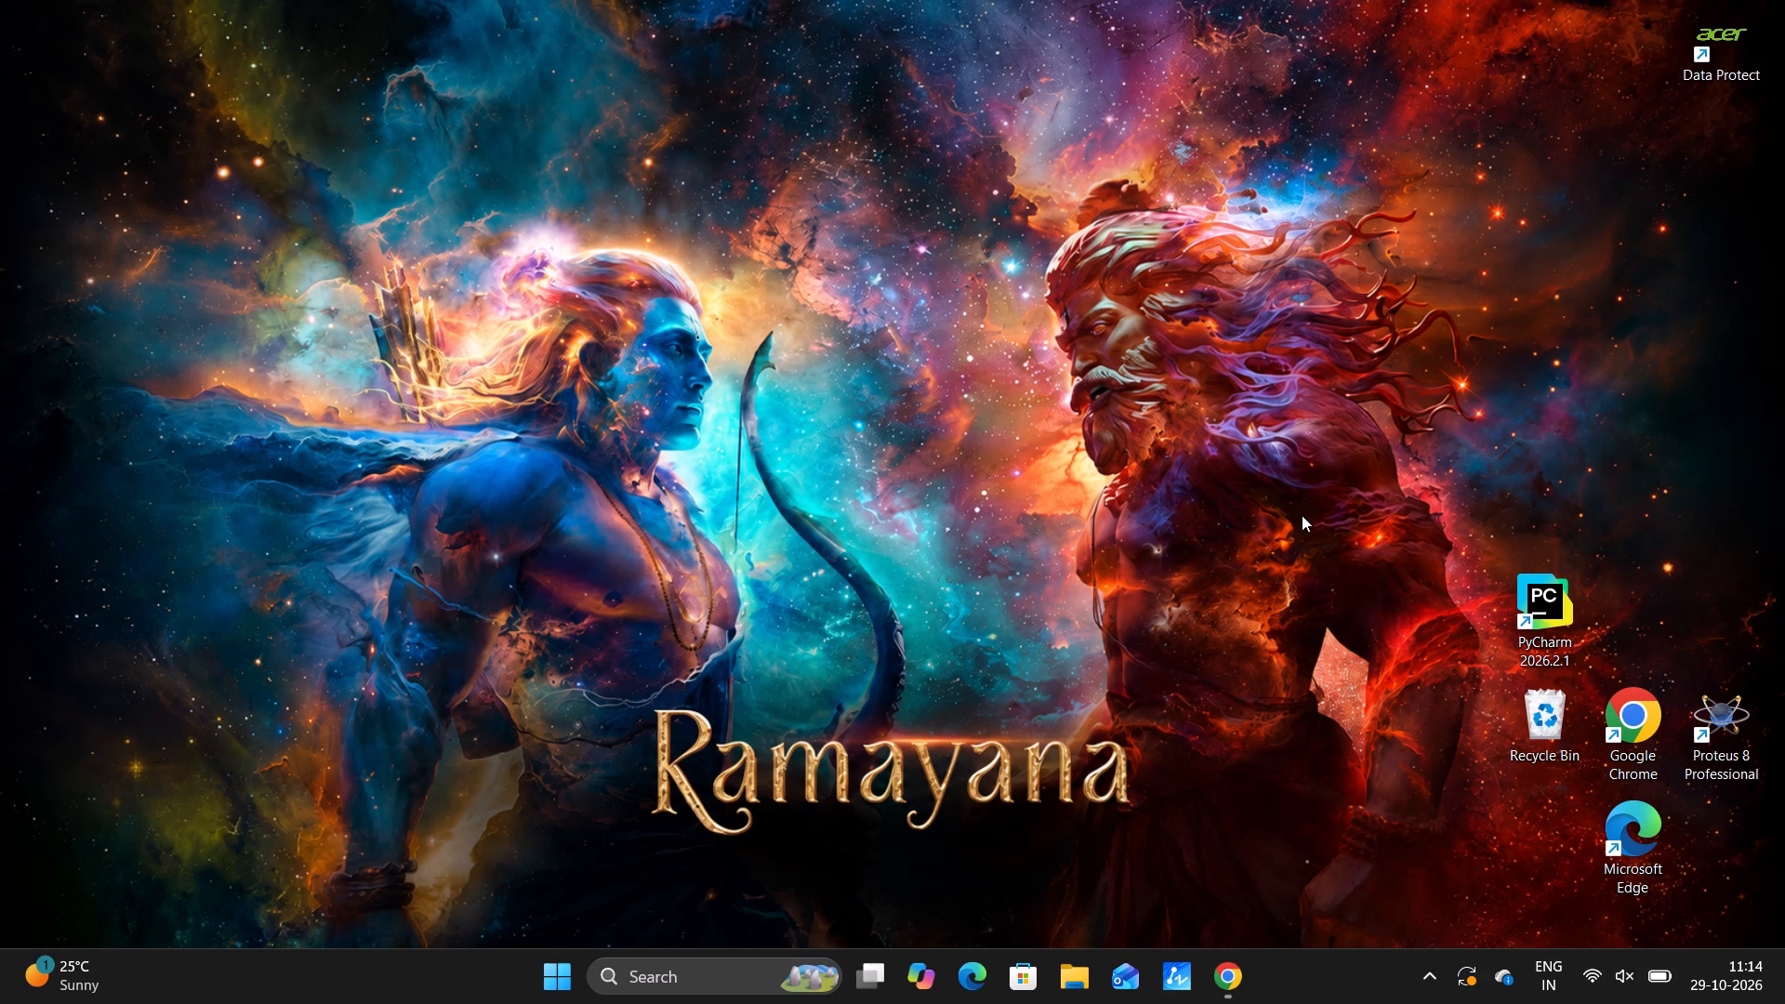
Shut down the computer from the desktop through the Shut Down Windows dialog, choosing the Shut down option.
key(alt+F5)
key(alt+F4)
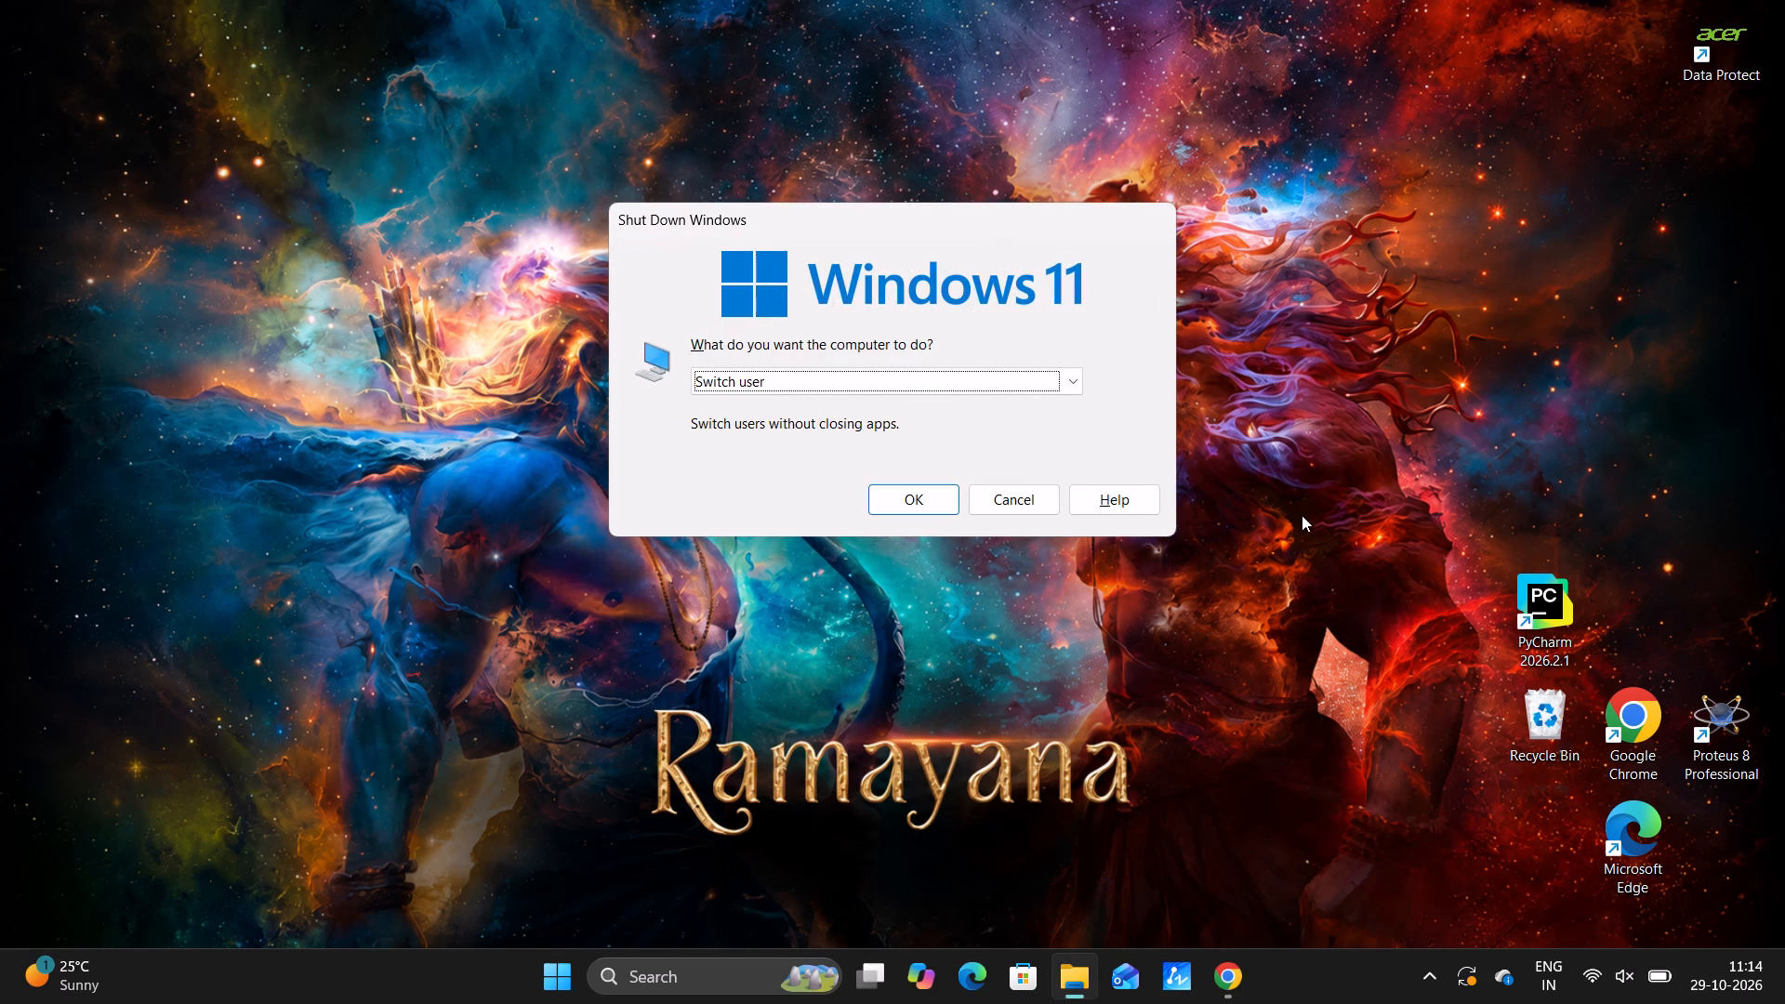
click(1075, 384)
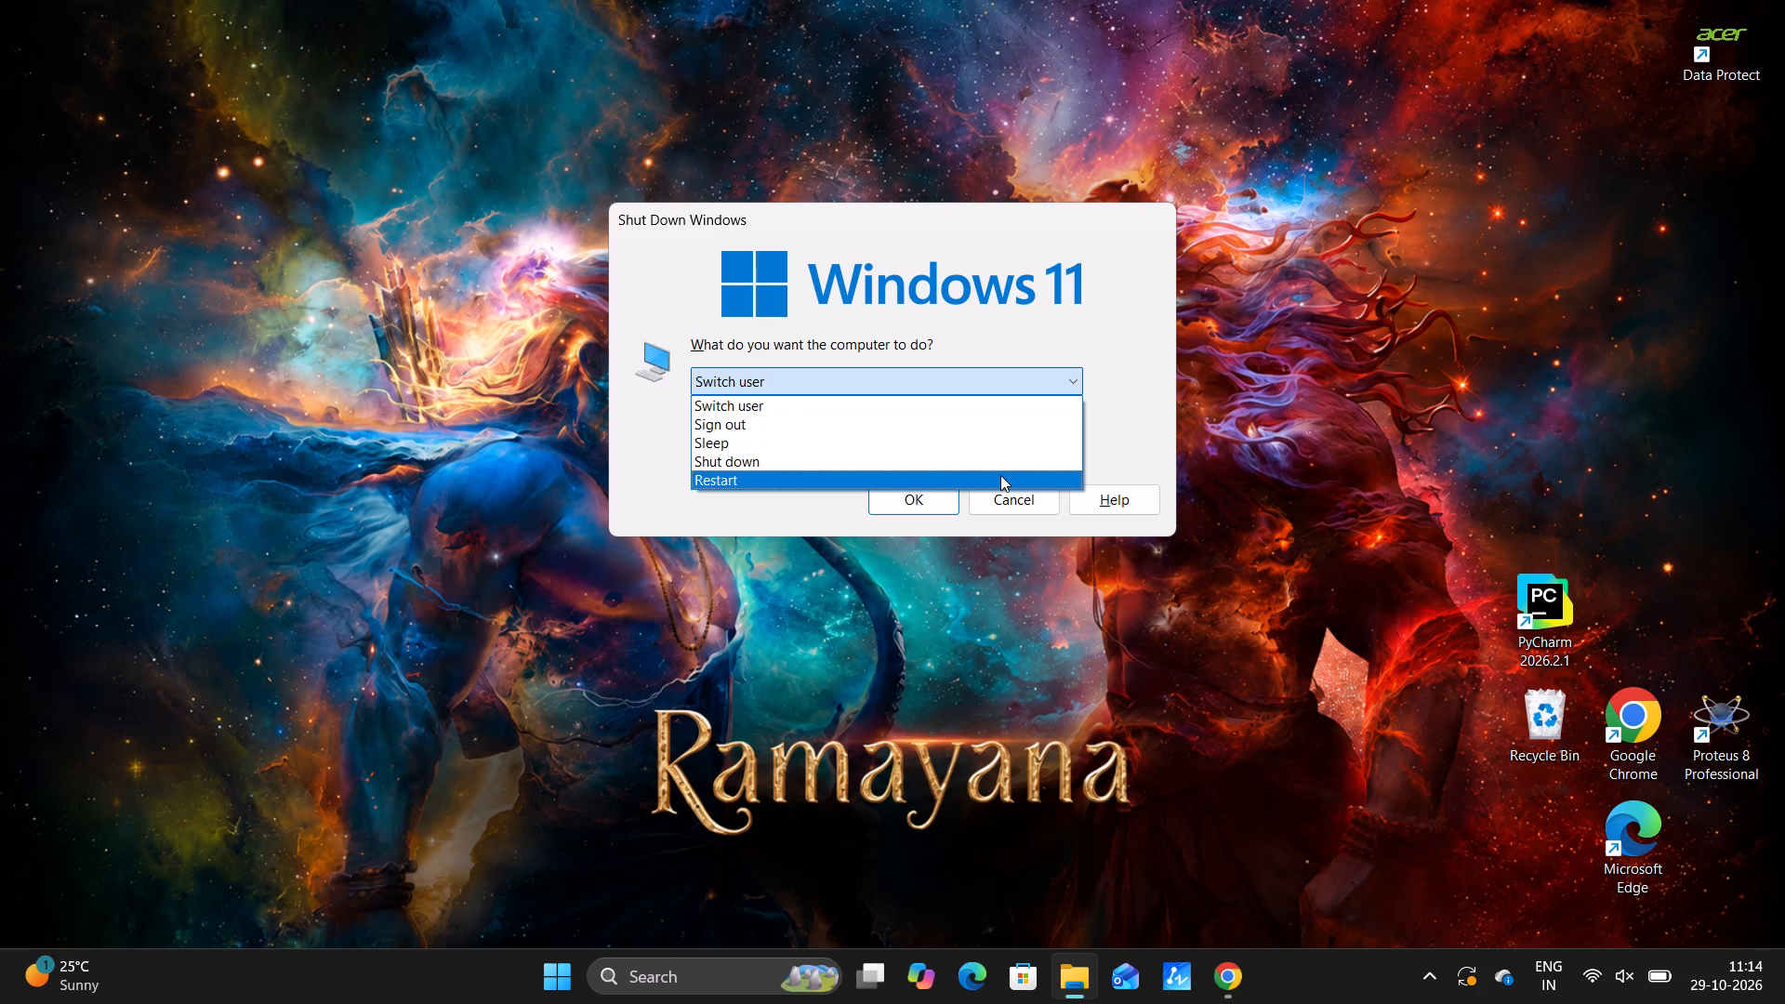
click(1007, 468)
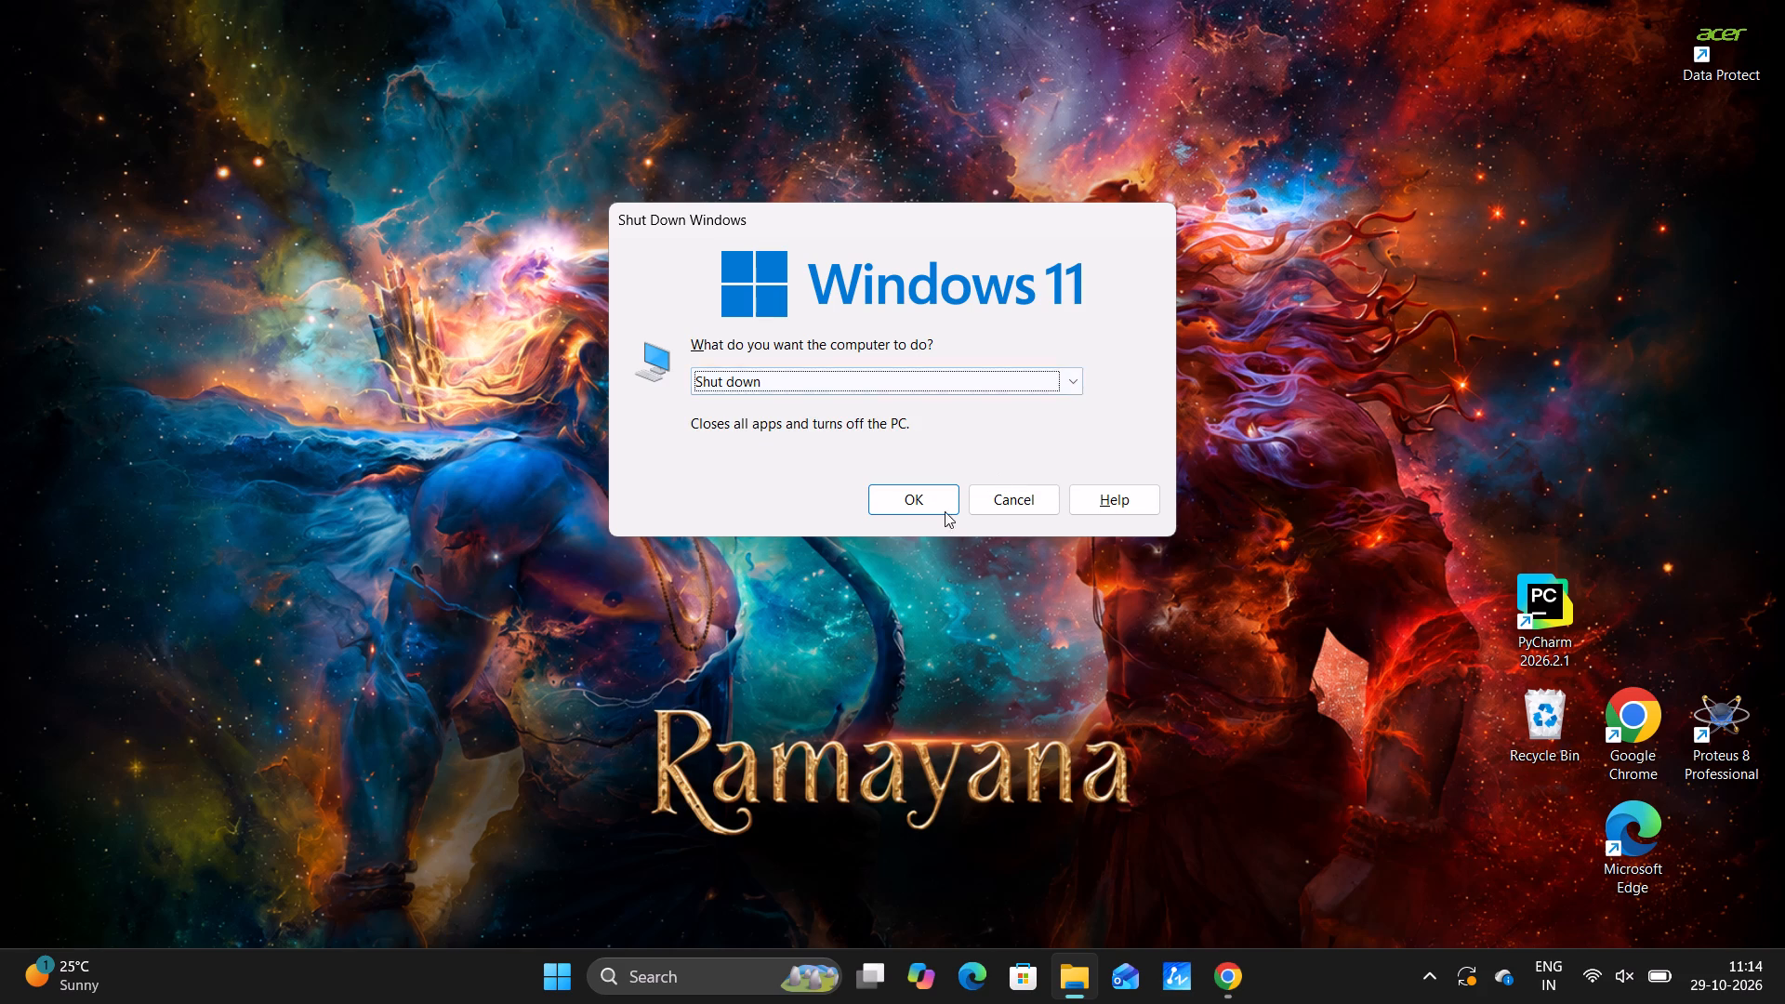
click(916, 508)
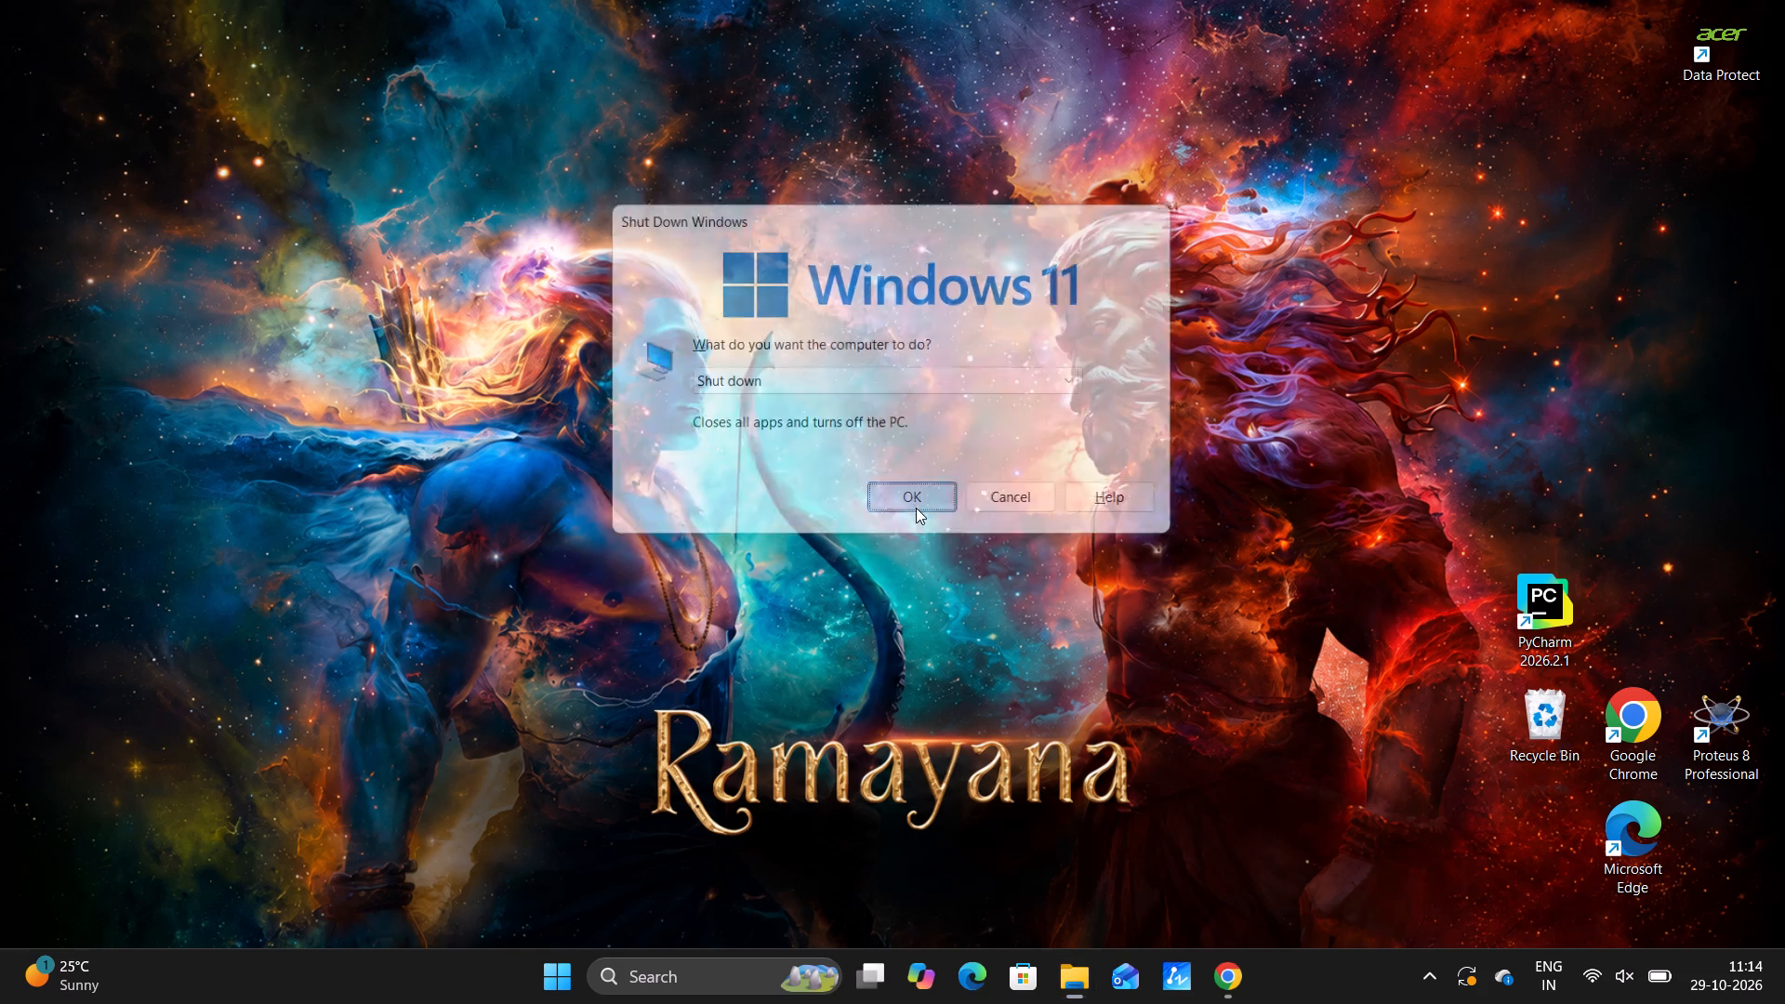